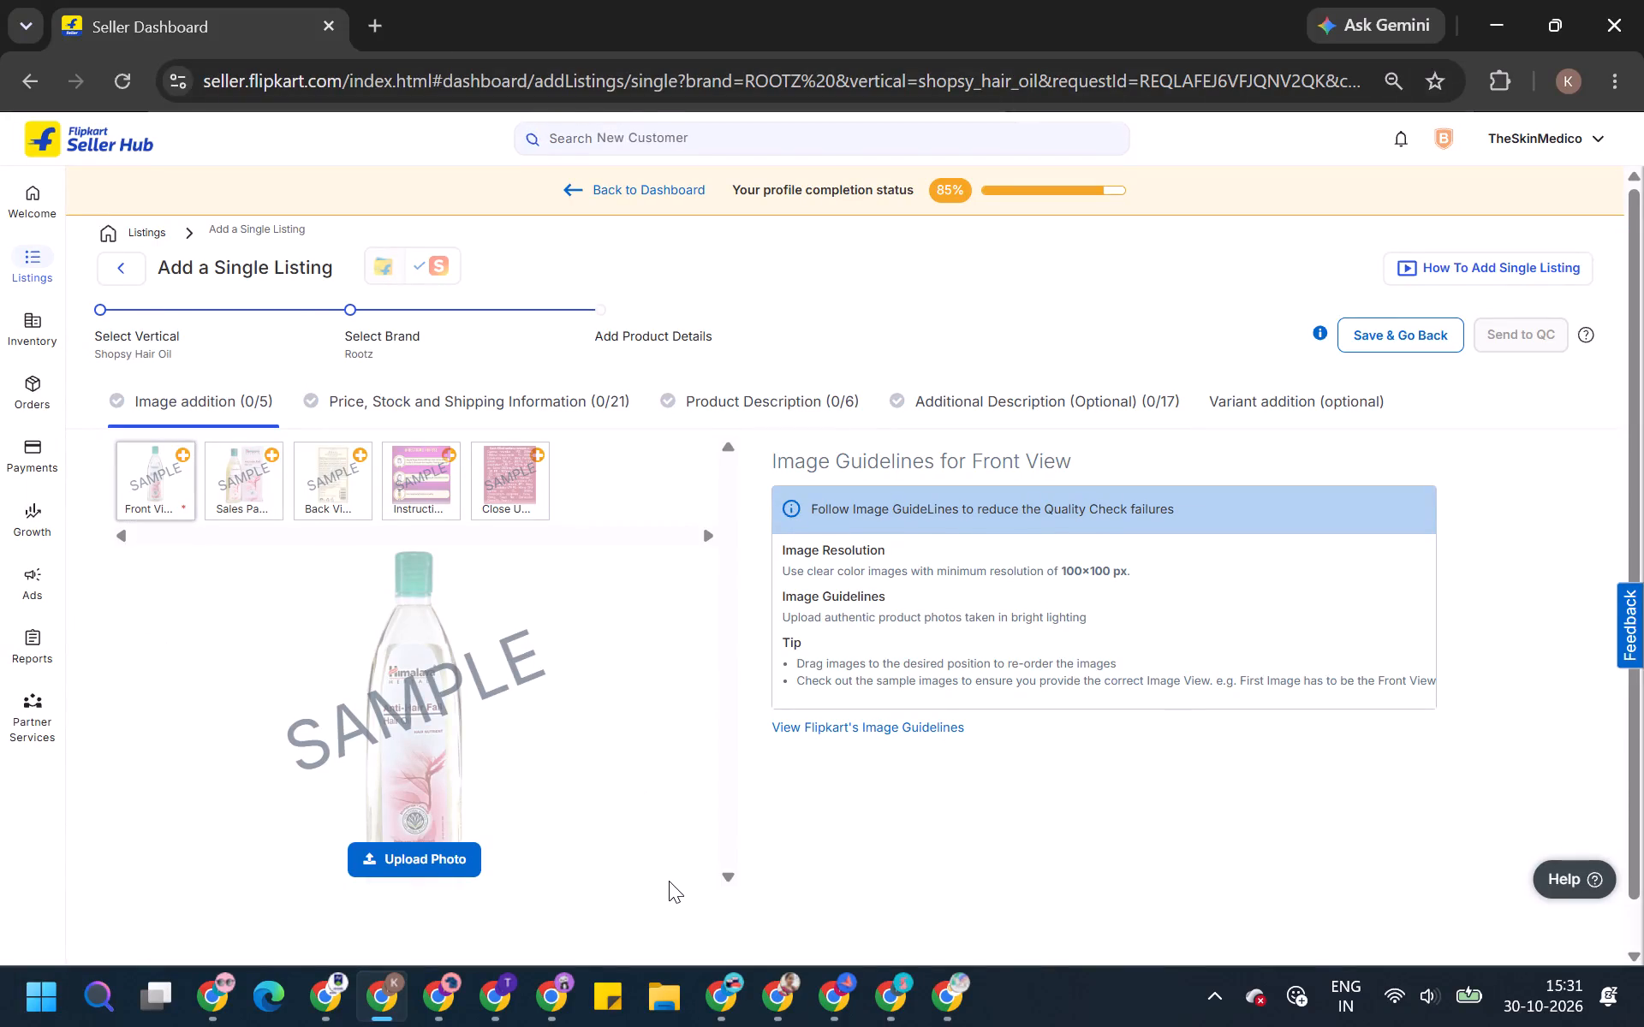
# Go to the listings from the seller onboarding page, and switch to the MEETONLINEZONE seller dashboard window.
pyautogui.click(1510, 3)
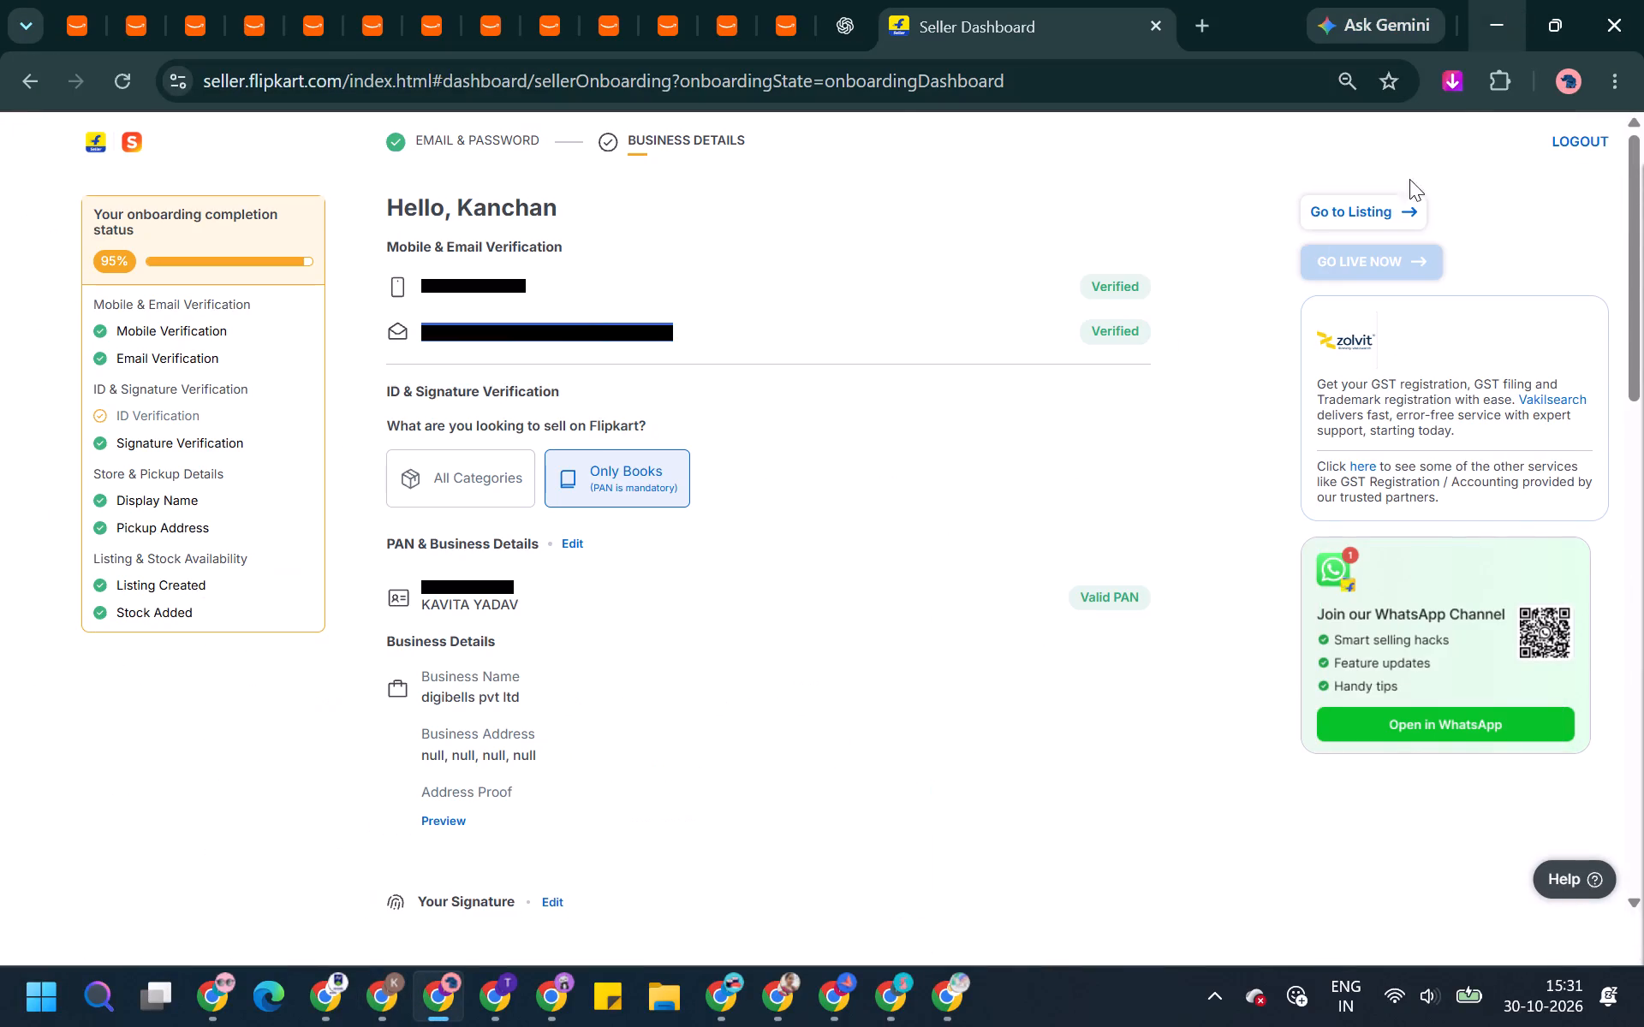
pyautogui.click(1326, 211)
pyautogui.click(719, 989)
pyautogui.click(754, 990)
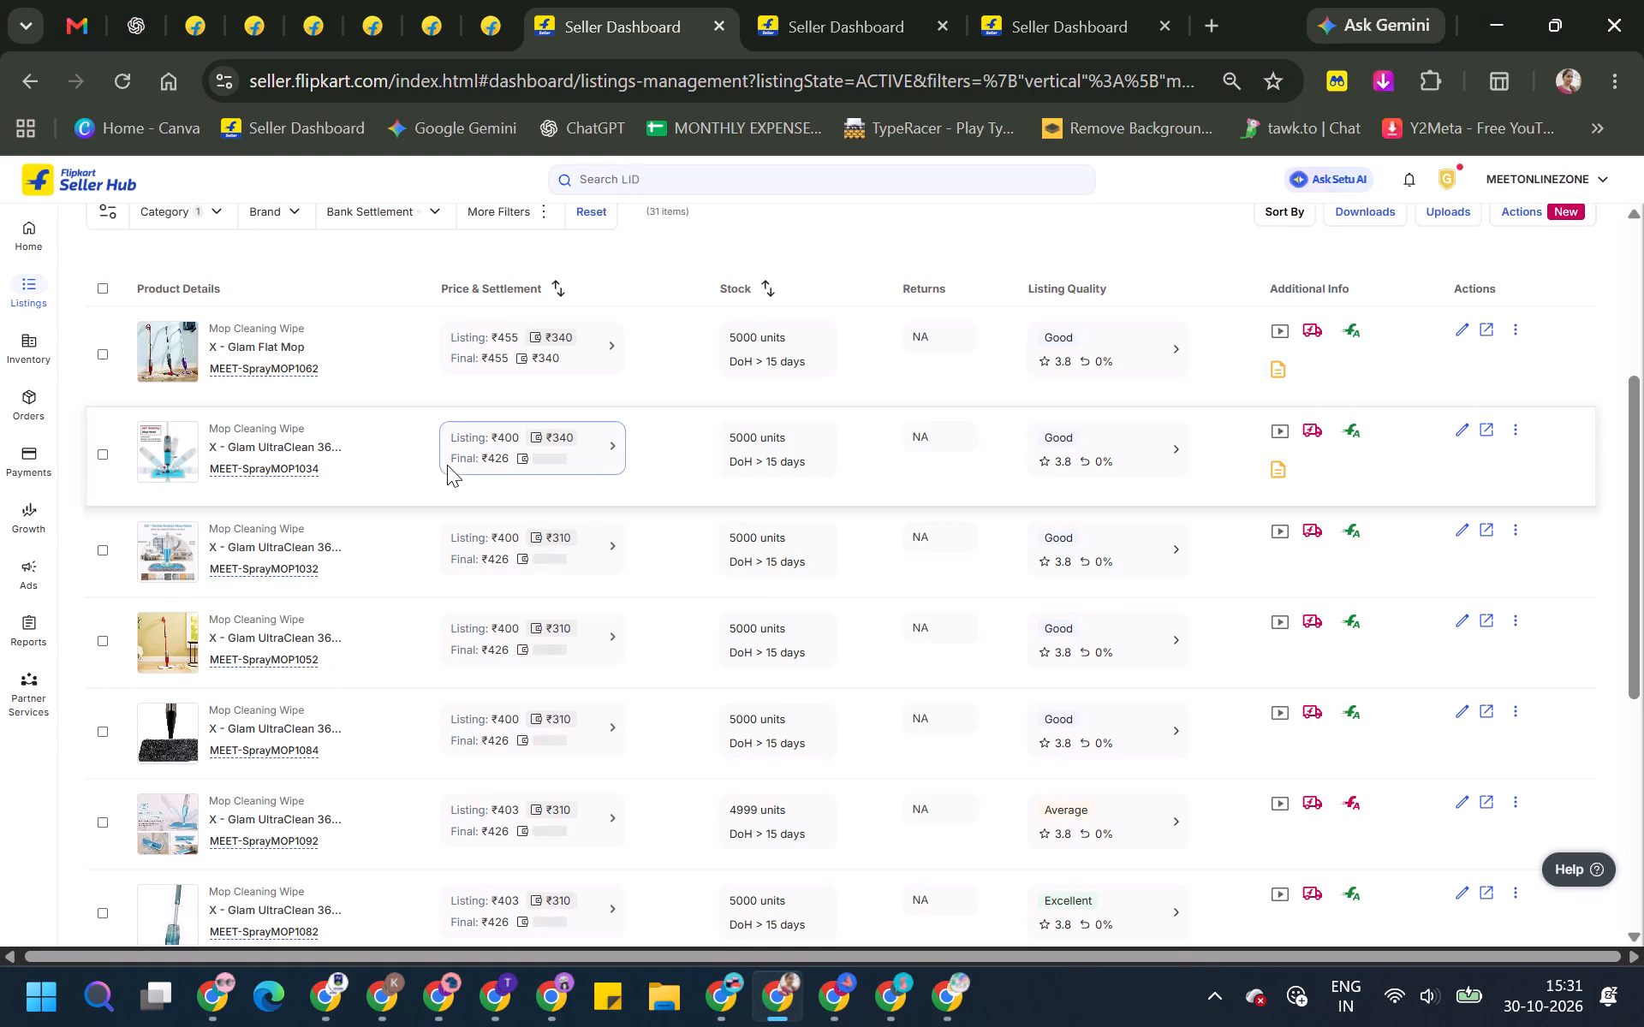
# Set the bank settlement of mop listing MEET-SprayMOP1032 to ₹340 and apply it.
pyautogui.click(590, 542)
pyautogui.press('Left')
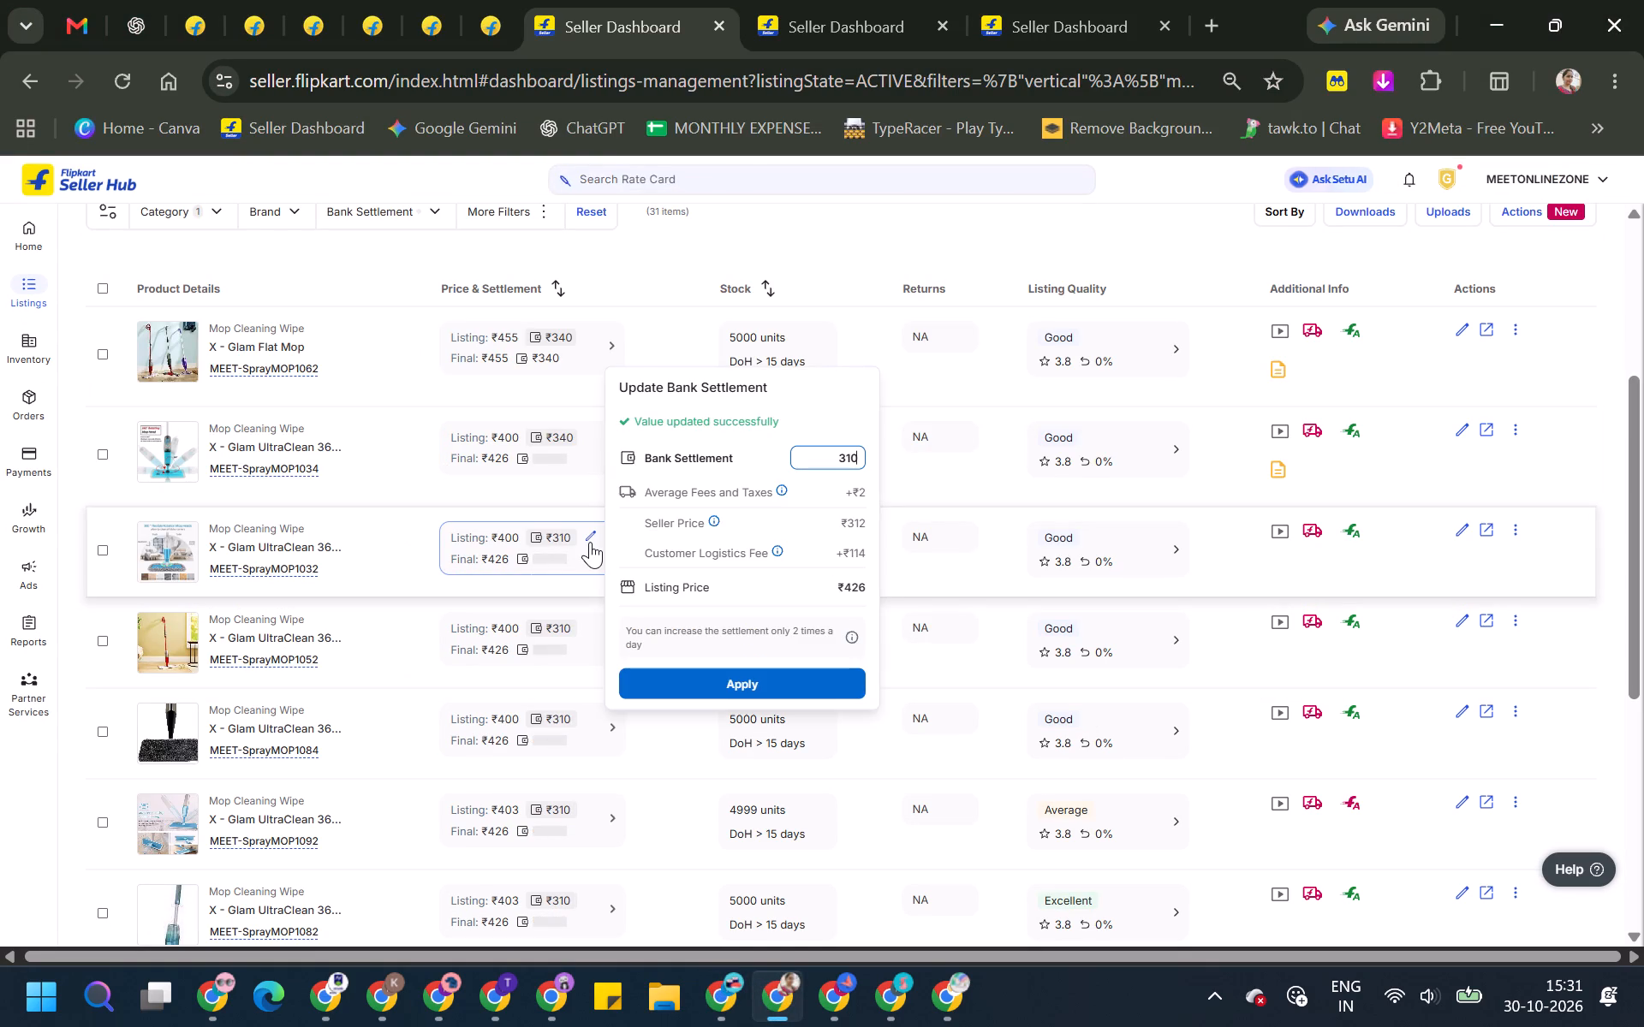
pyautogui.press('BackSpace')
pyautogui.press('4')
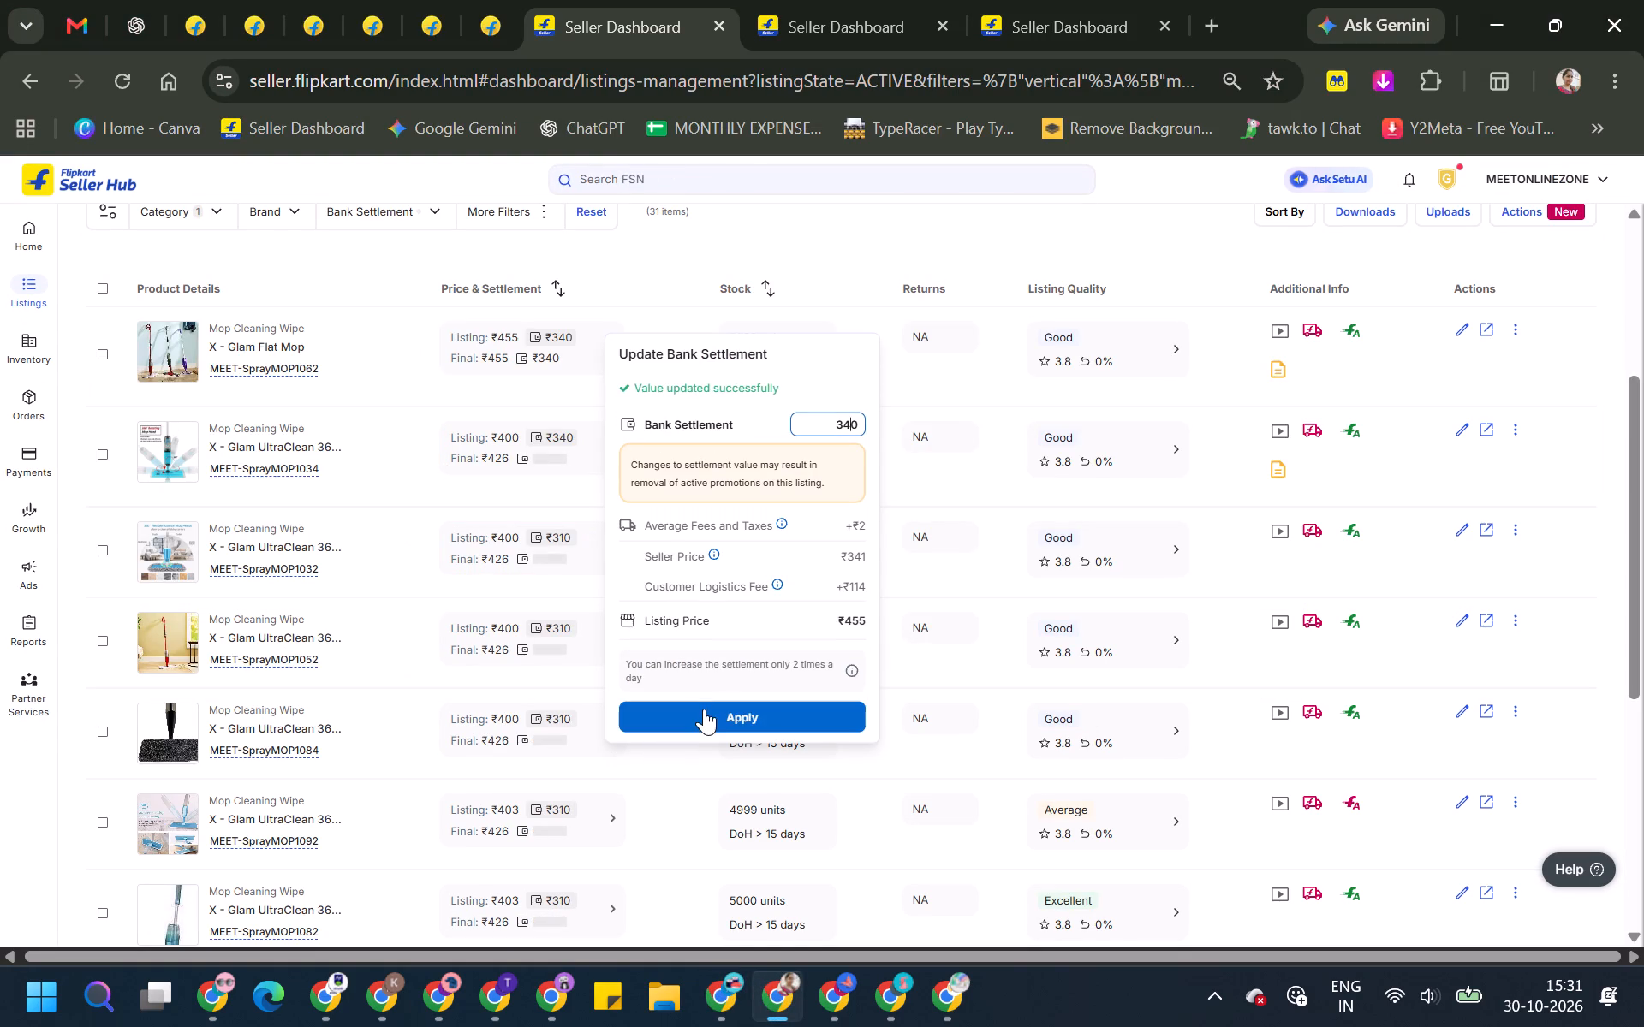
pyautogui.click(704, 709)
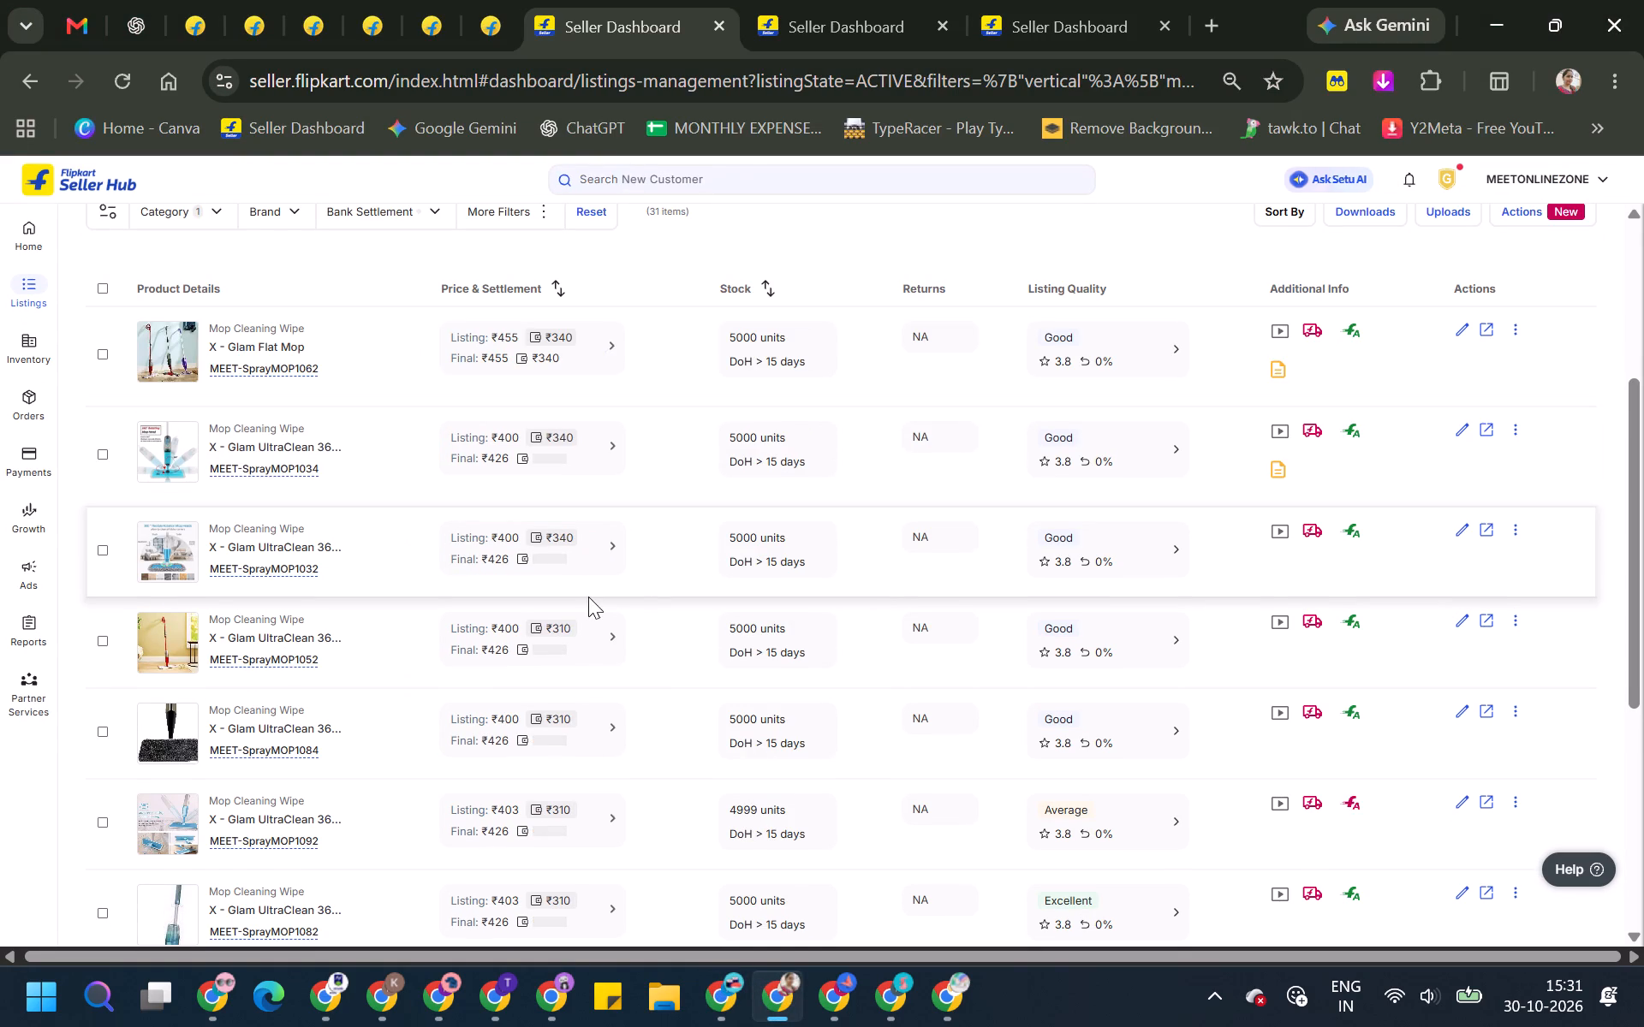
# Set the bank settlement of mop listing MEET-SprayMOP1052 to ₹340 and apply it.
pyautogui.click(595, 623)
pyautogui.press('Left')
pyautogui.press('4')
pyautogui.press('BackSpace')
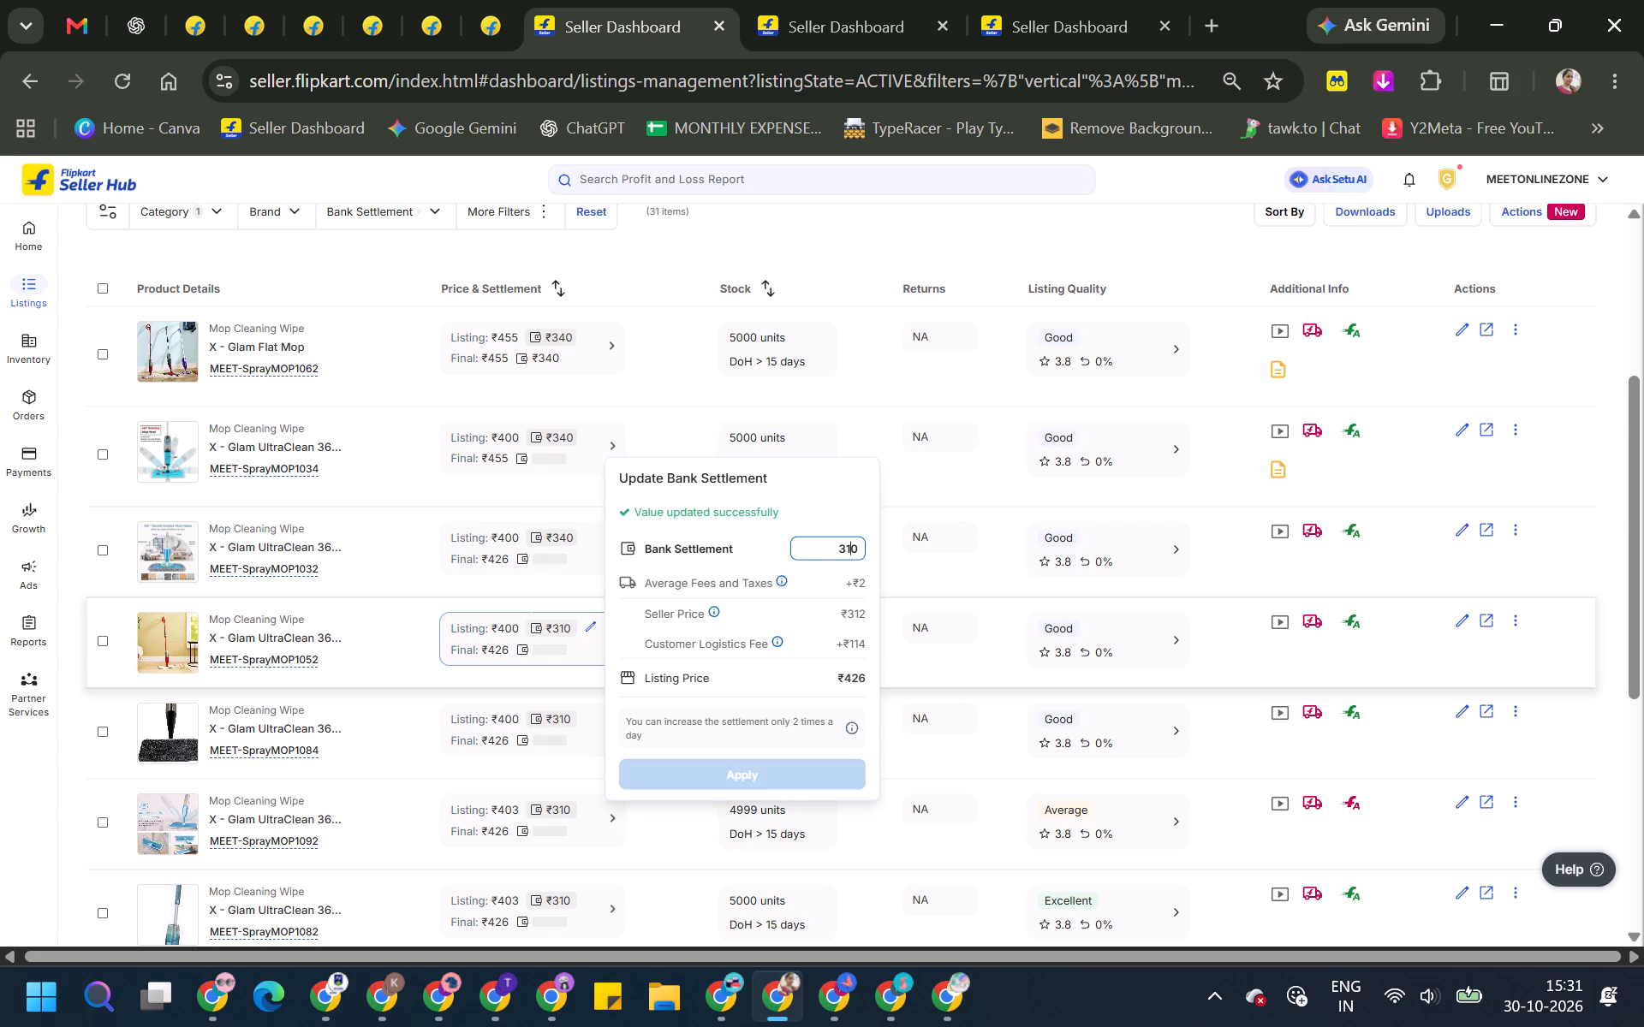
pyautogui.press('BackSpace')
pyautogui.press('4')
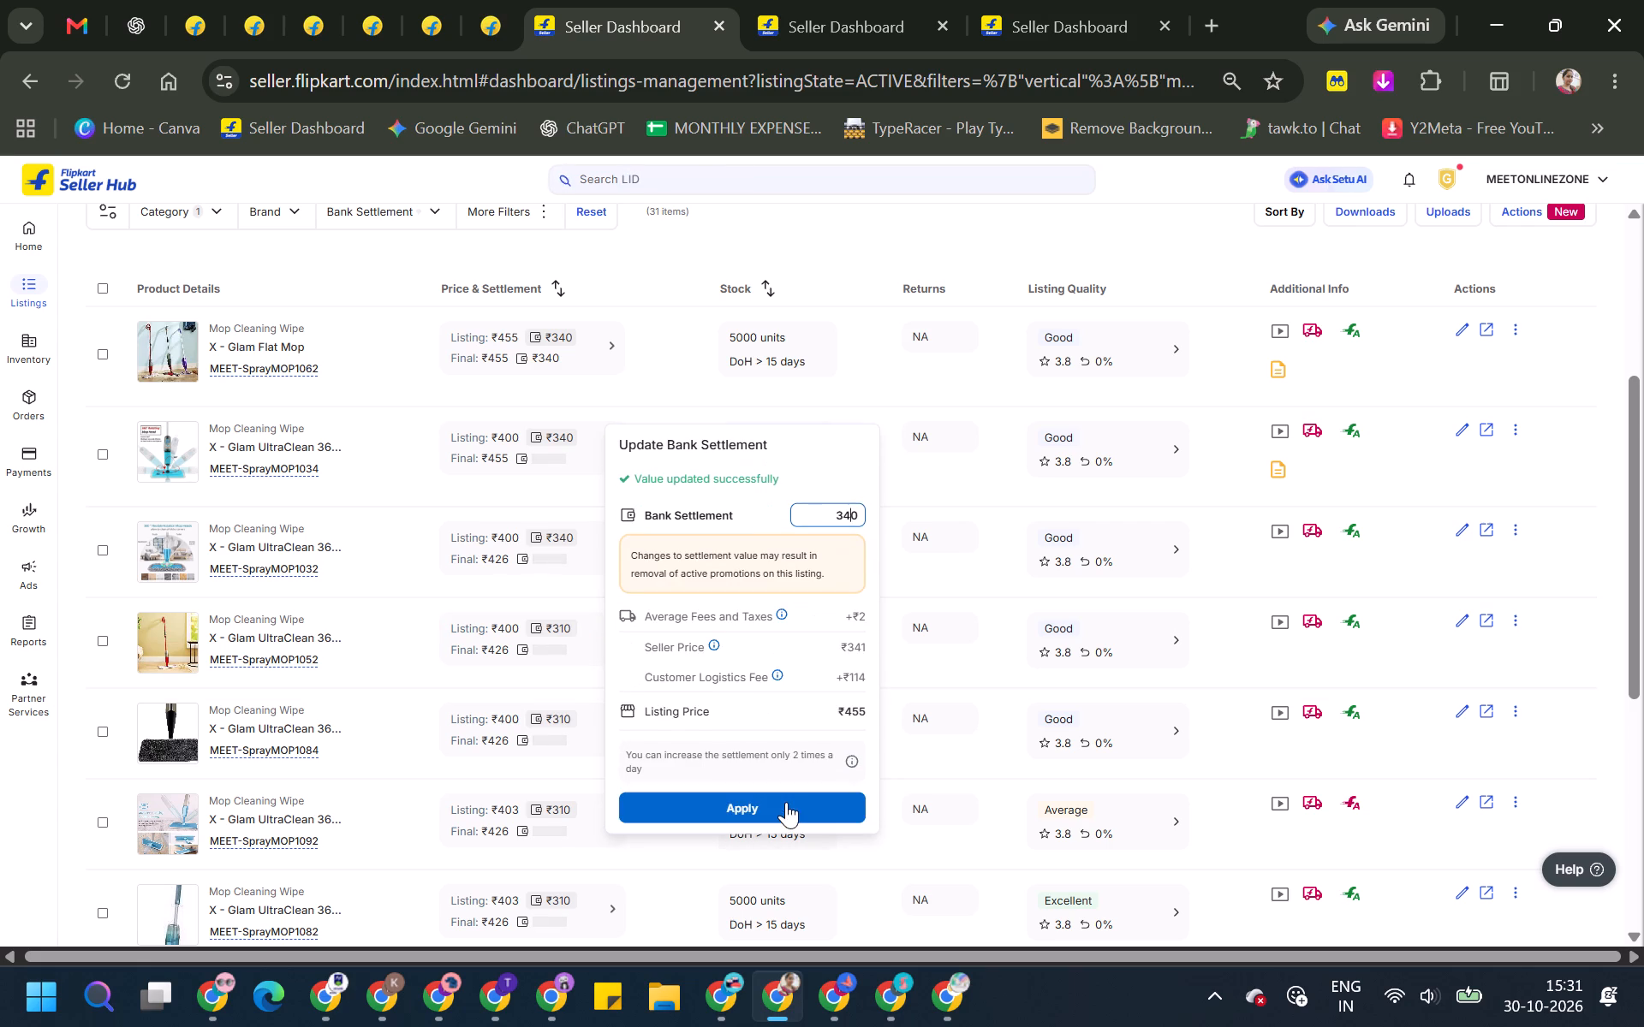
pyautogui.click(786, 802)
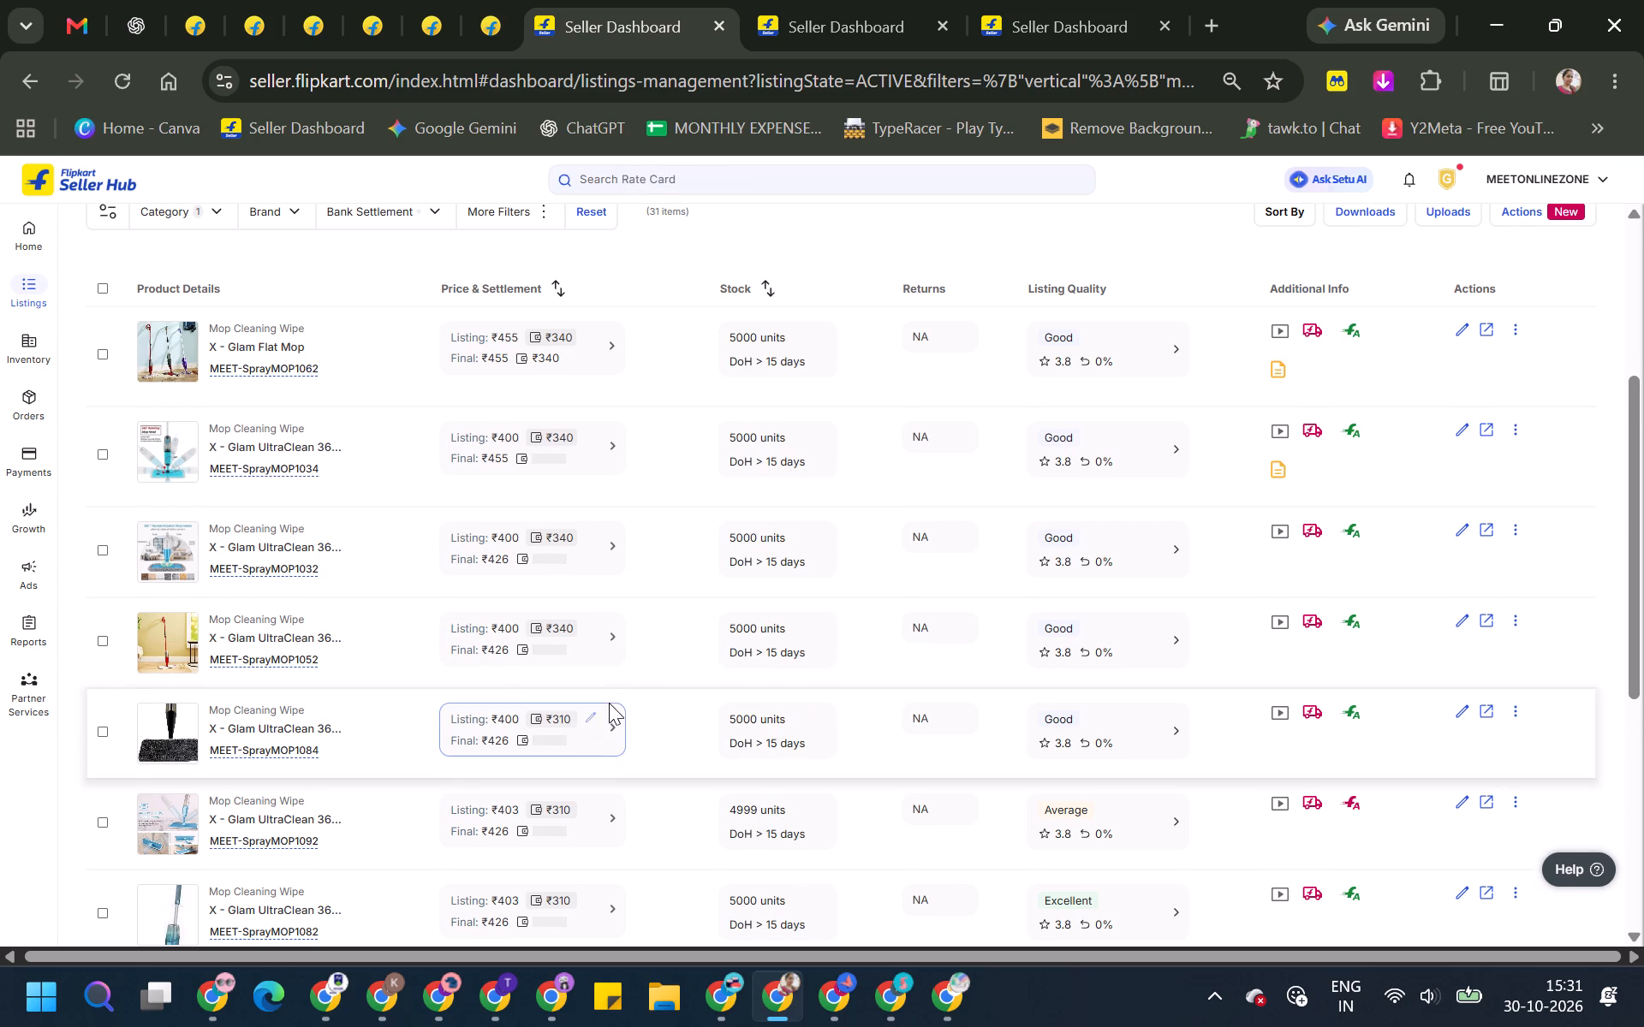
# Set the bank settlement of mop listing MEET-SprayMOP1084 to ₹340 and apply it.
pyautogui.click(589, 718)
pyautogui.press('Left')
pyautogui.press('BackSpace')
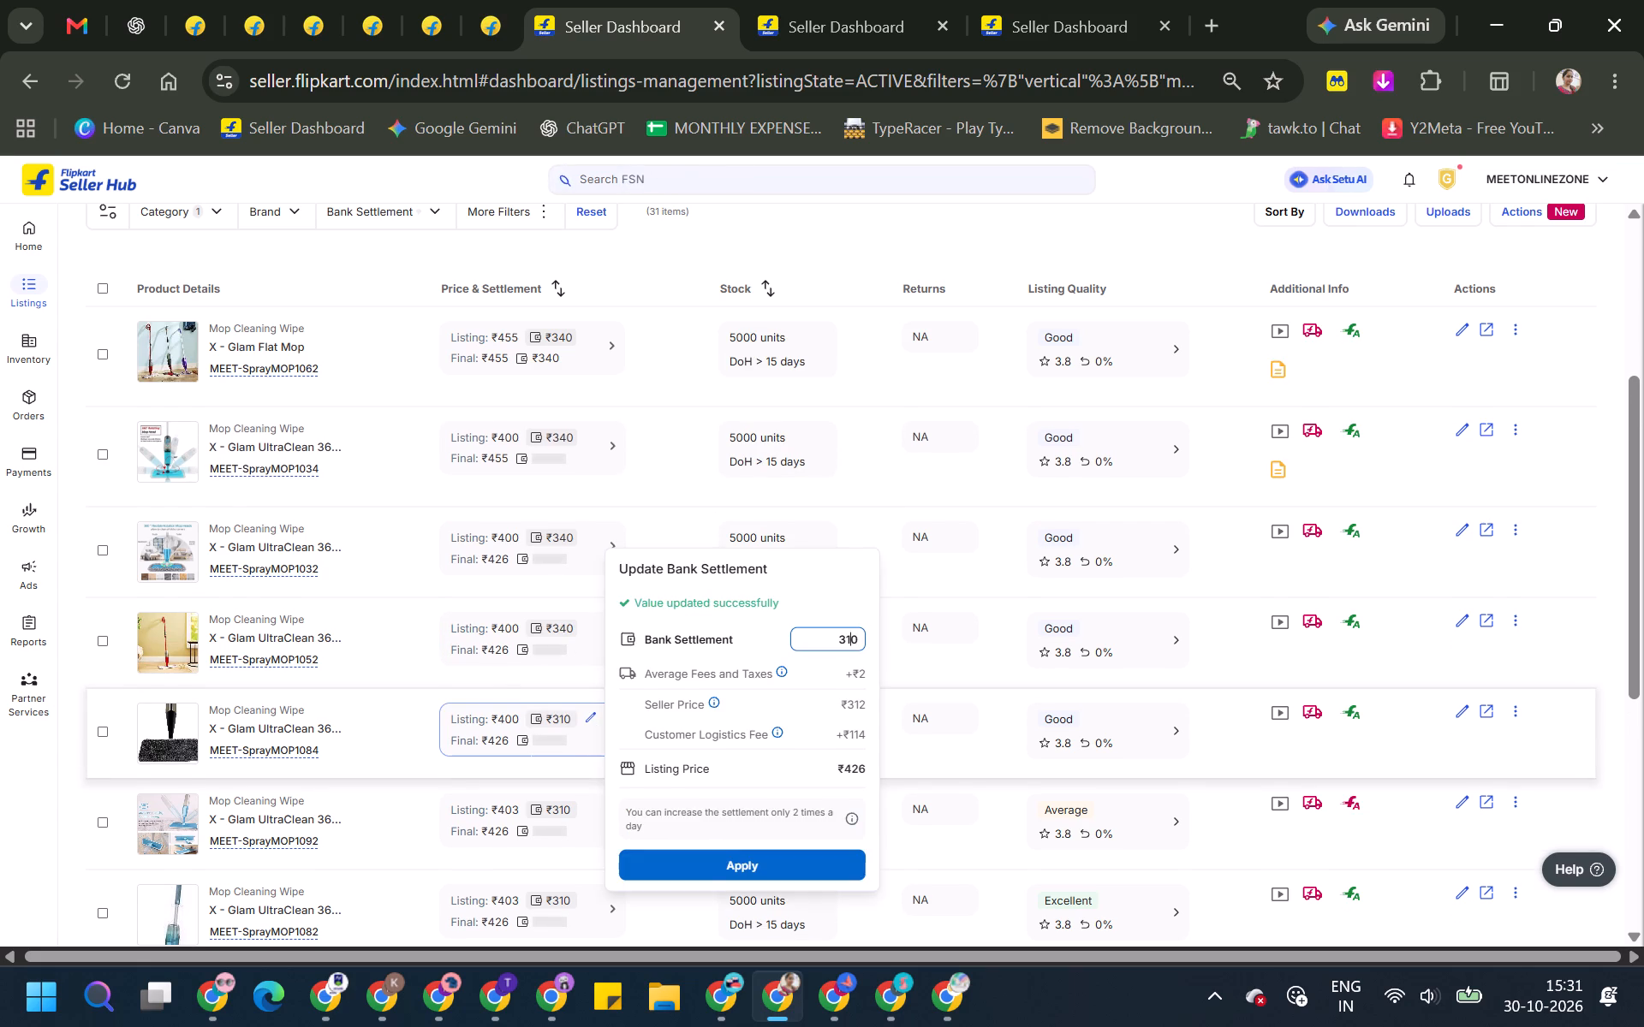
pyautogui.press('4')
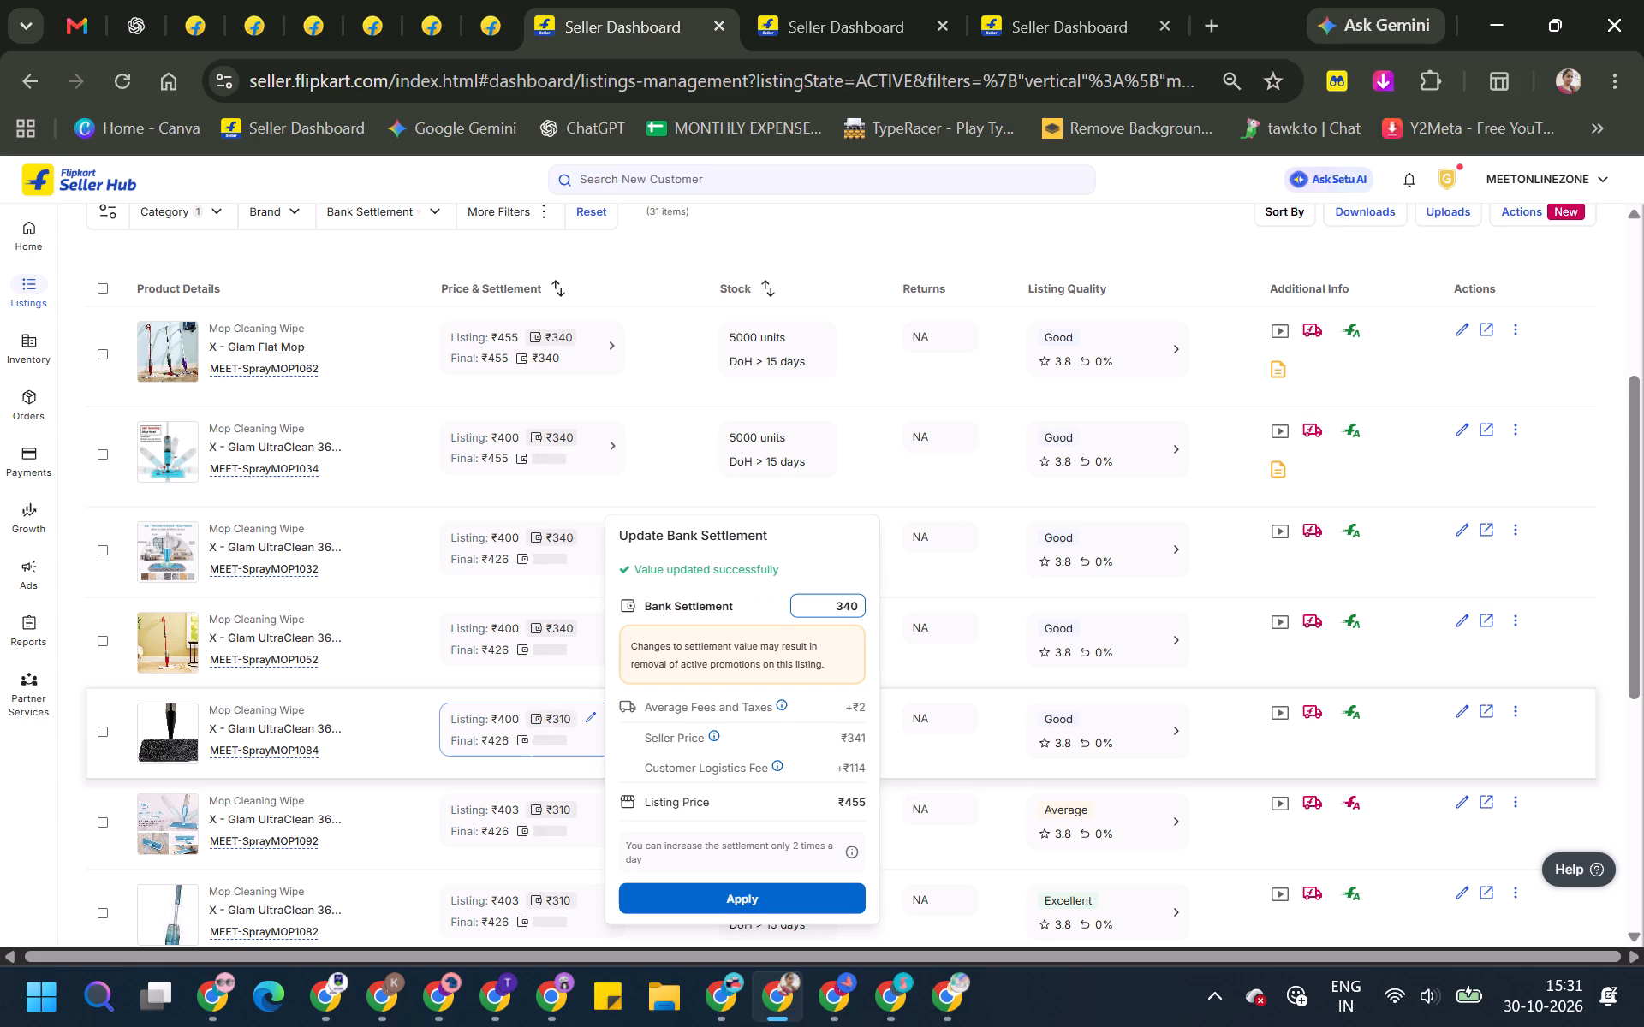
pyautogui.click(828, 901)
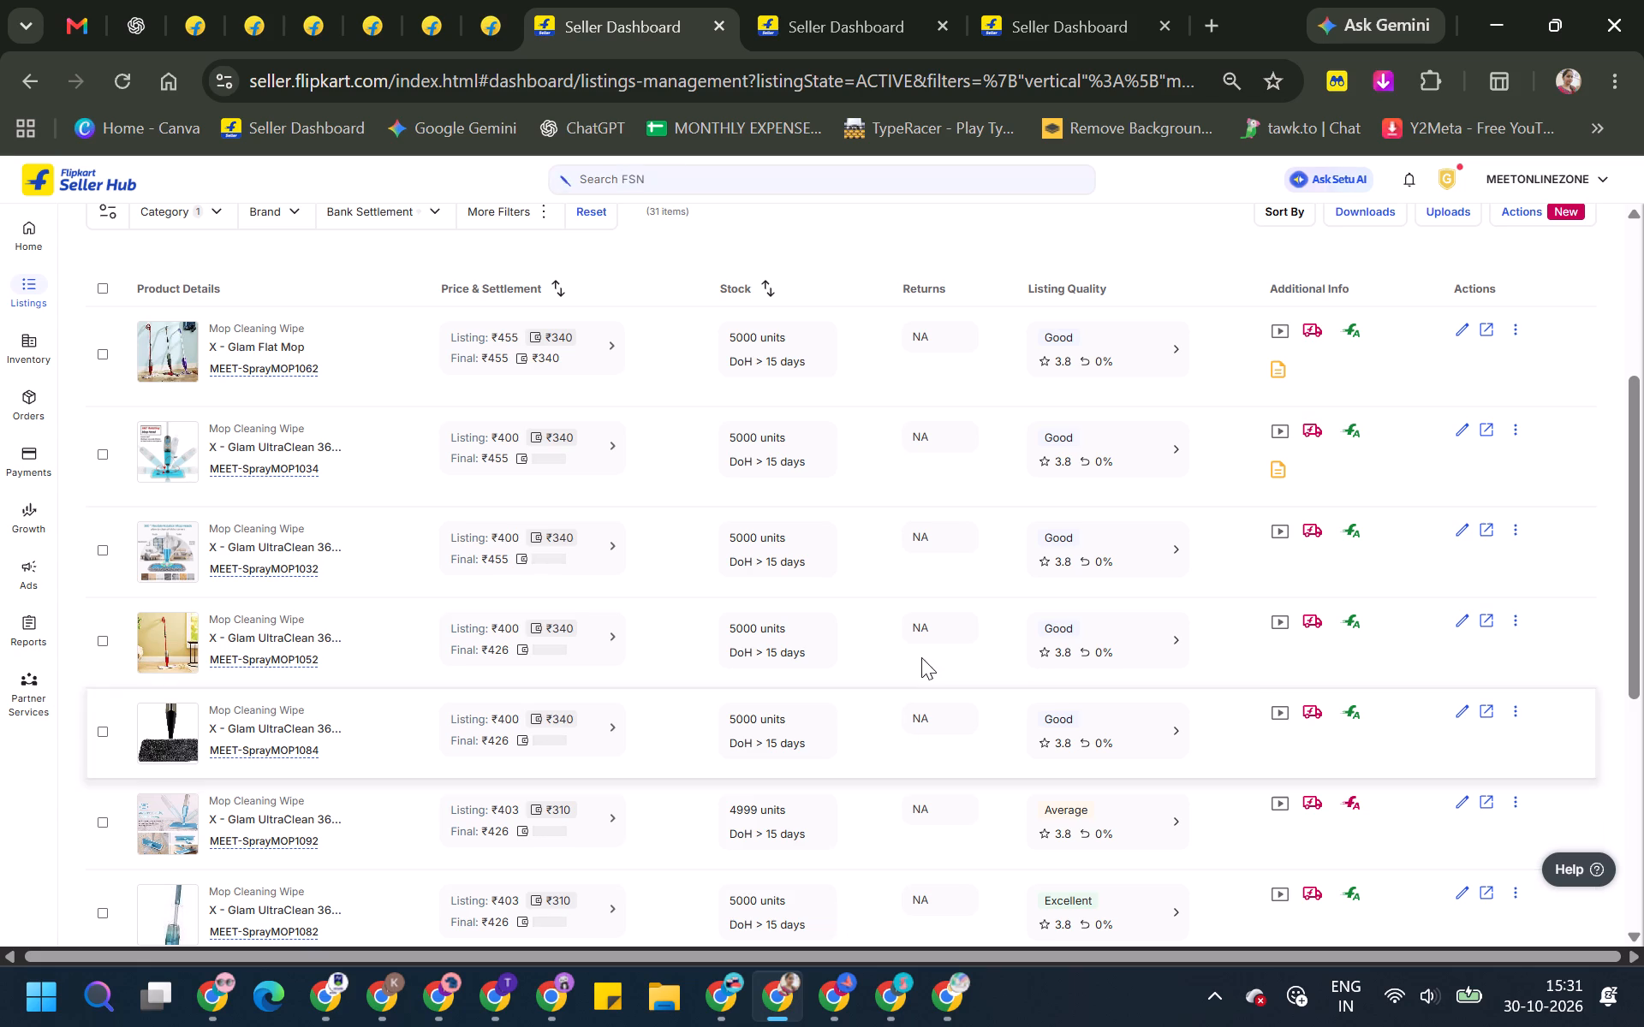
# Set the bank settlement of mop listing MEET-SprayMOP1092 to ₹340 and apply it.
pyautogui.scroll(-2, 612, 596)
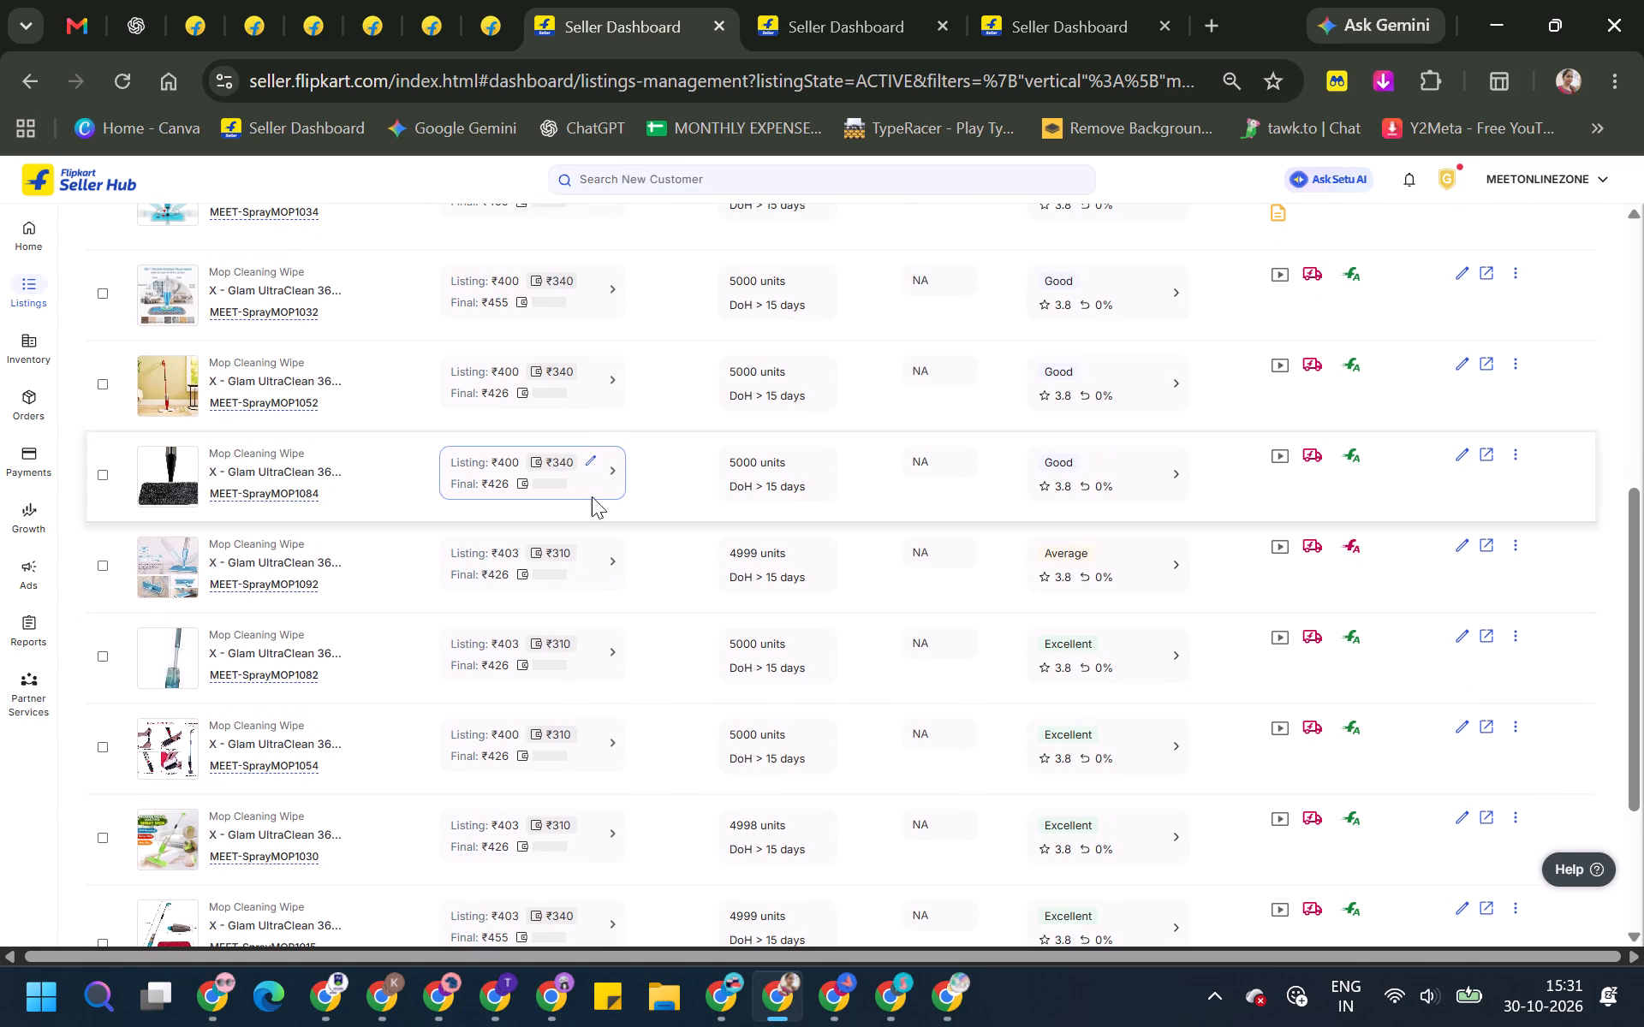
pyautogui.click(591, 547)
pyautogui.press('Left')
pyautogui.press('BackSpace')
pyautogui.press('4')
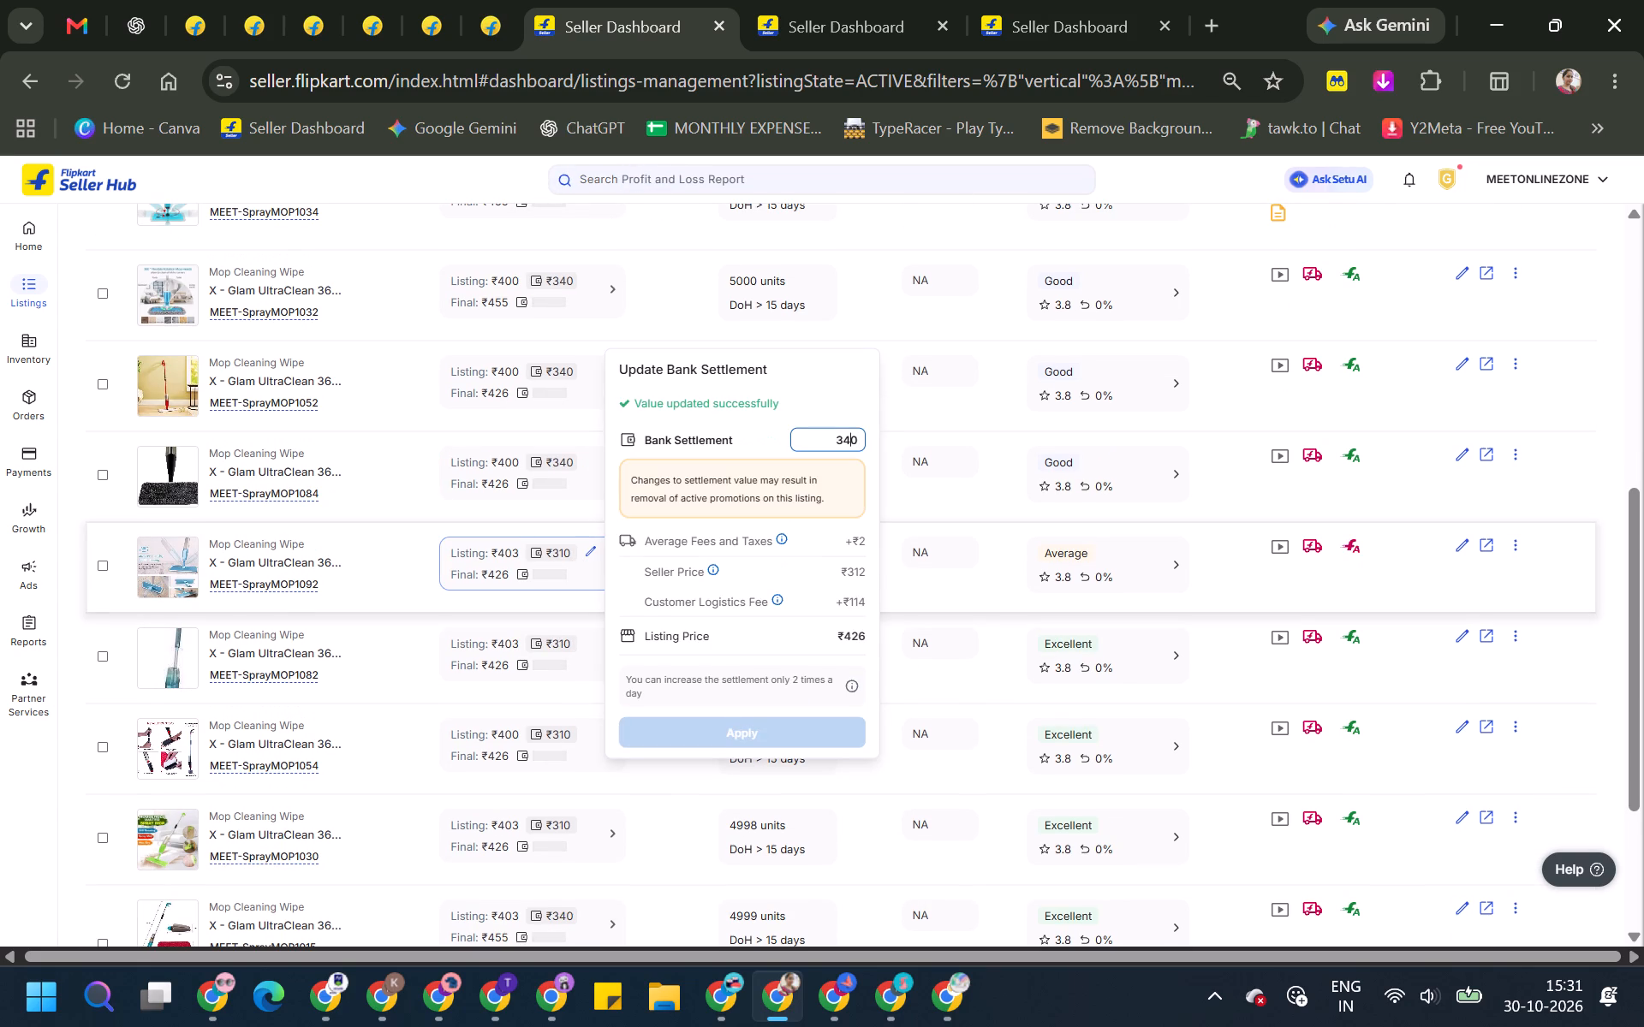
pyautogui.click(734, 726)
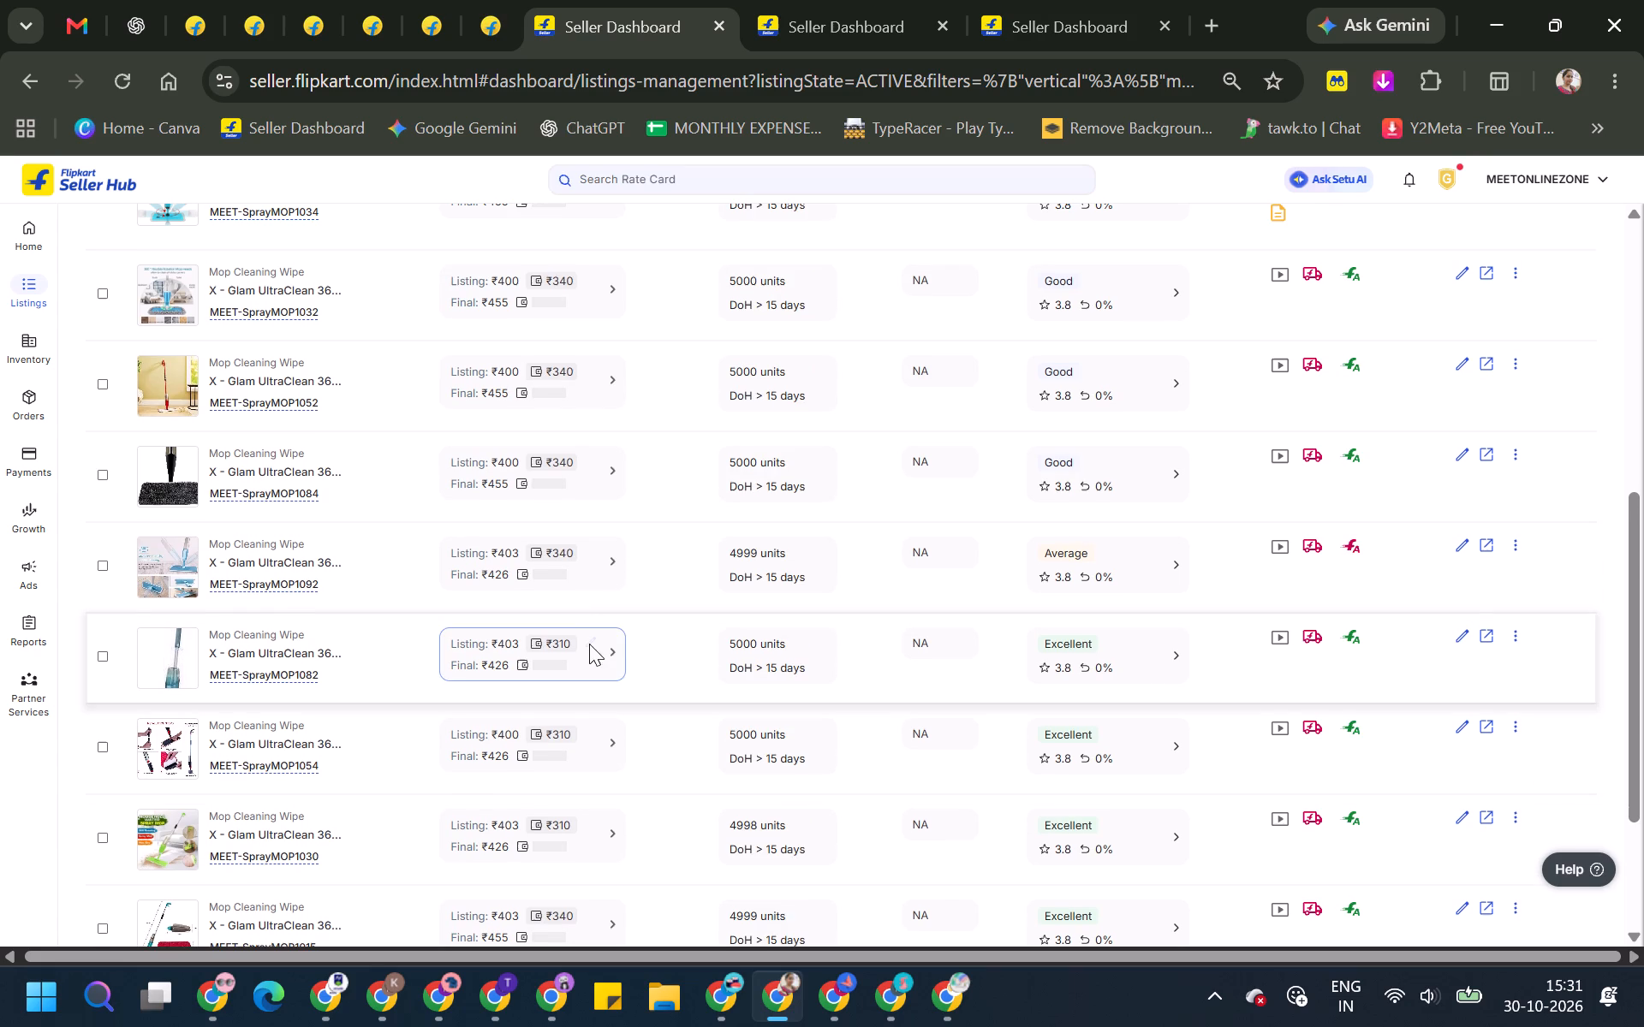
# Set the bank settlement of mop listing MEET-SprayMOP1082 to ₹340 and apply it.
pyautogui.scroll(-3, 588, 650)
pyautogui.click(593, 413)
pyautogui.press('Left')
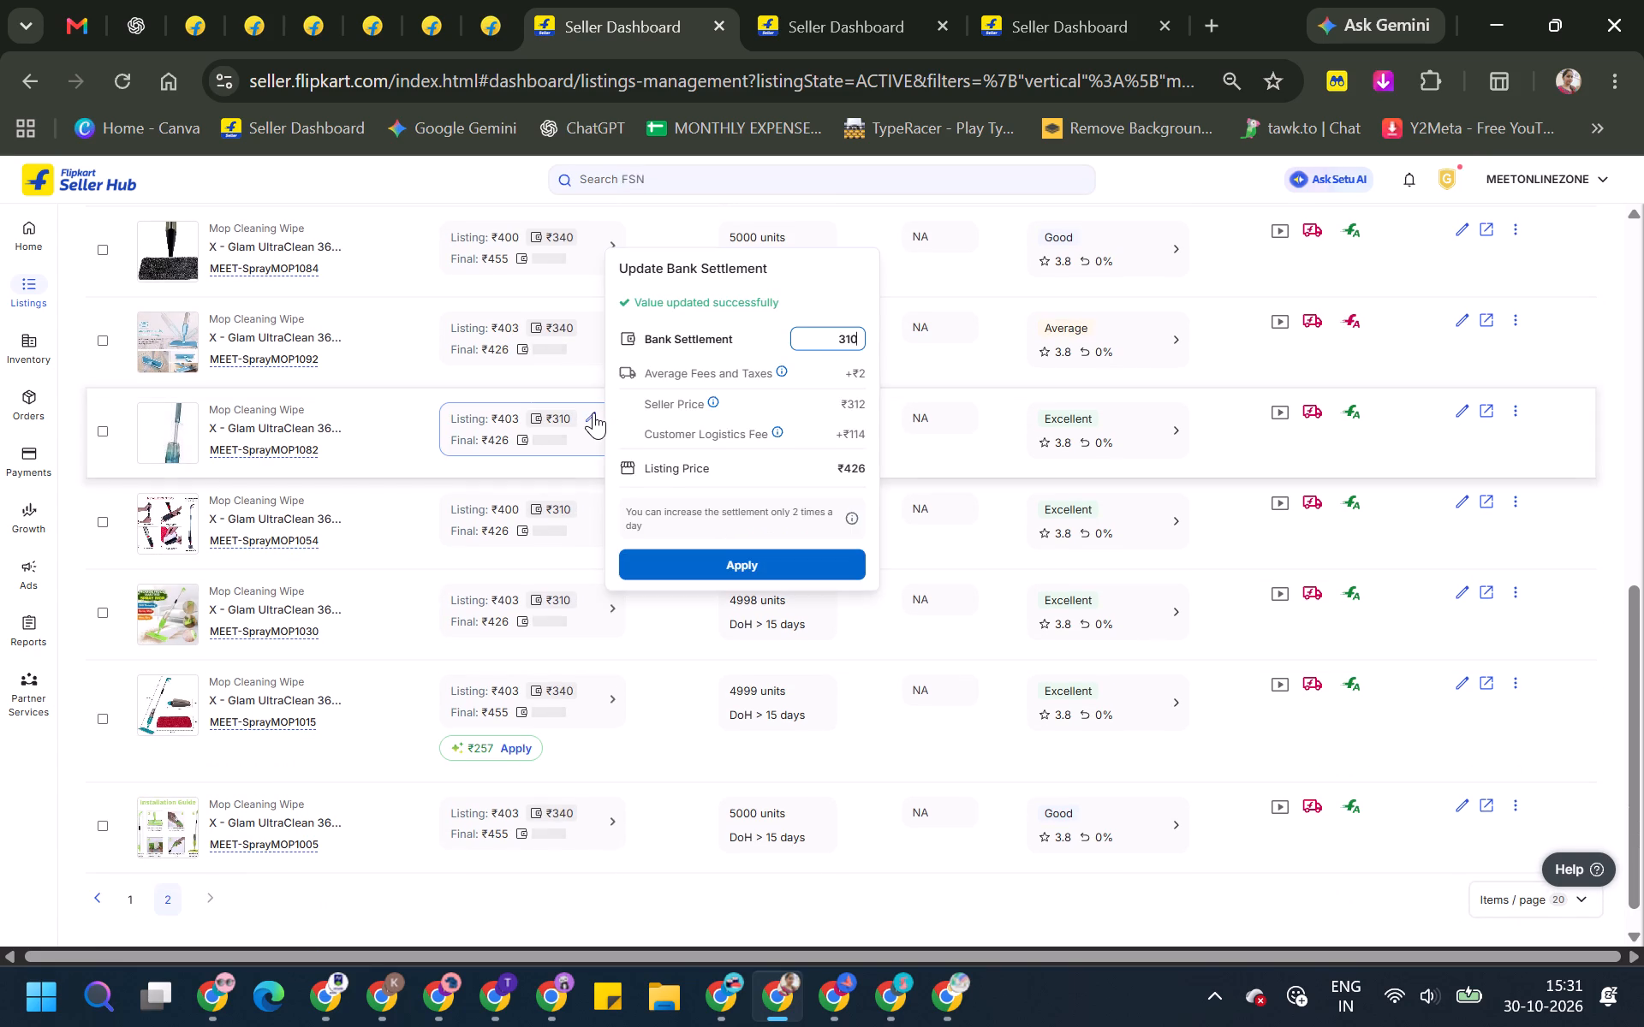
pyautogui.press('BackSpace')
pyautogui.press('4')
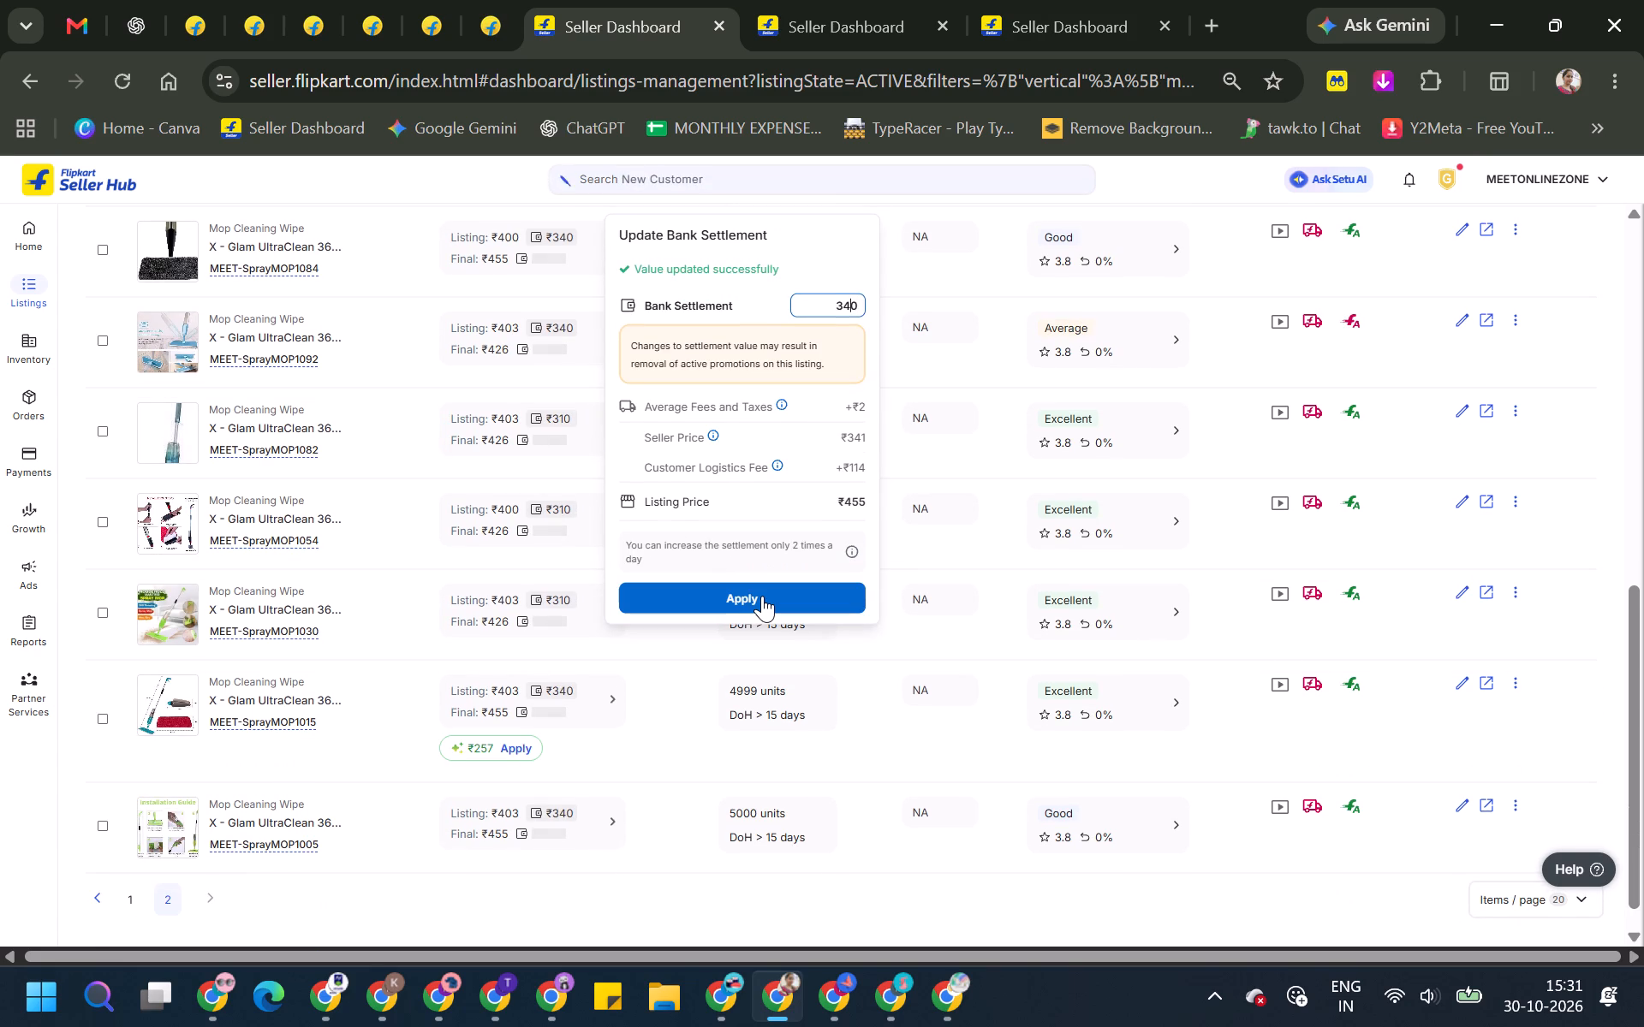
pyautogui.click(762, 596)
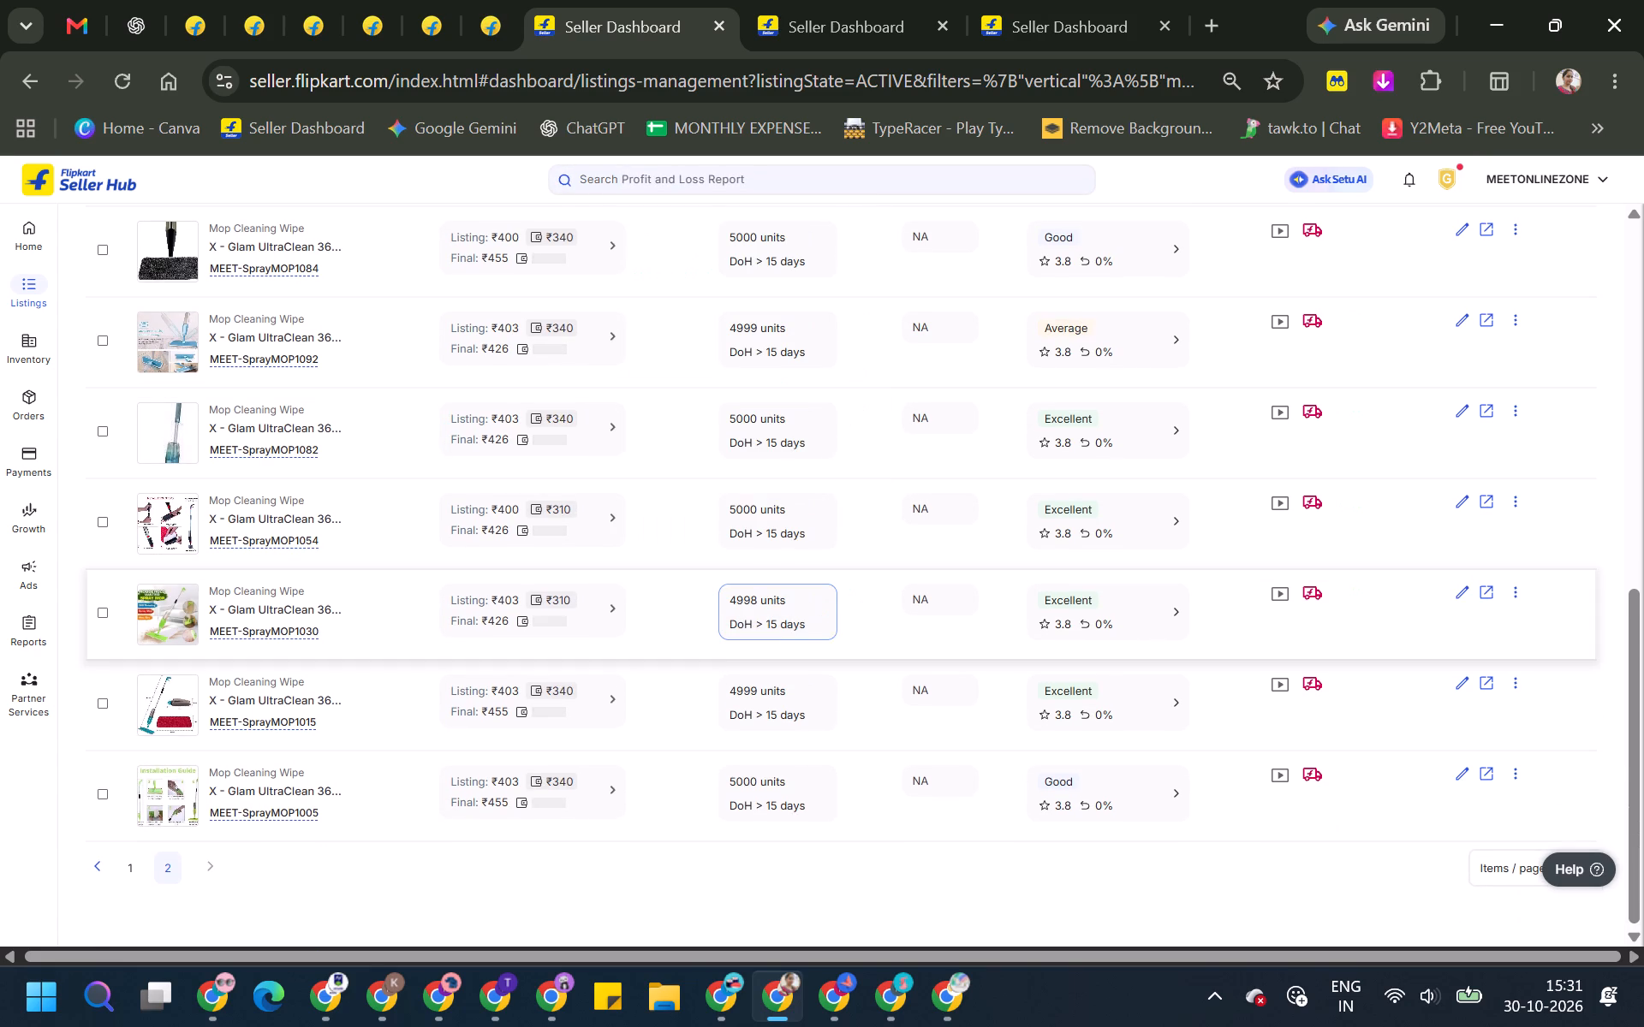
# Set the bank settlement of mop listing MEET-SprayMOP1054 to ₹340 and apply it.
pyautogui.click(587, 510)
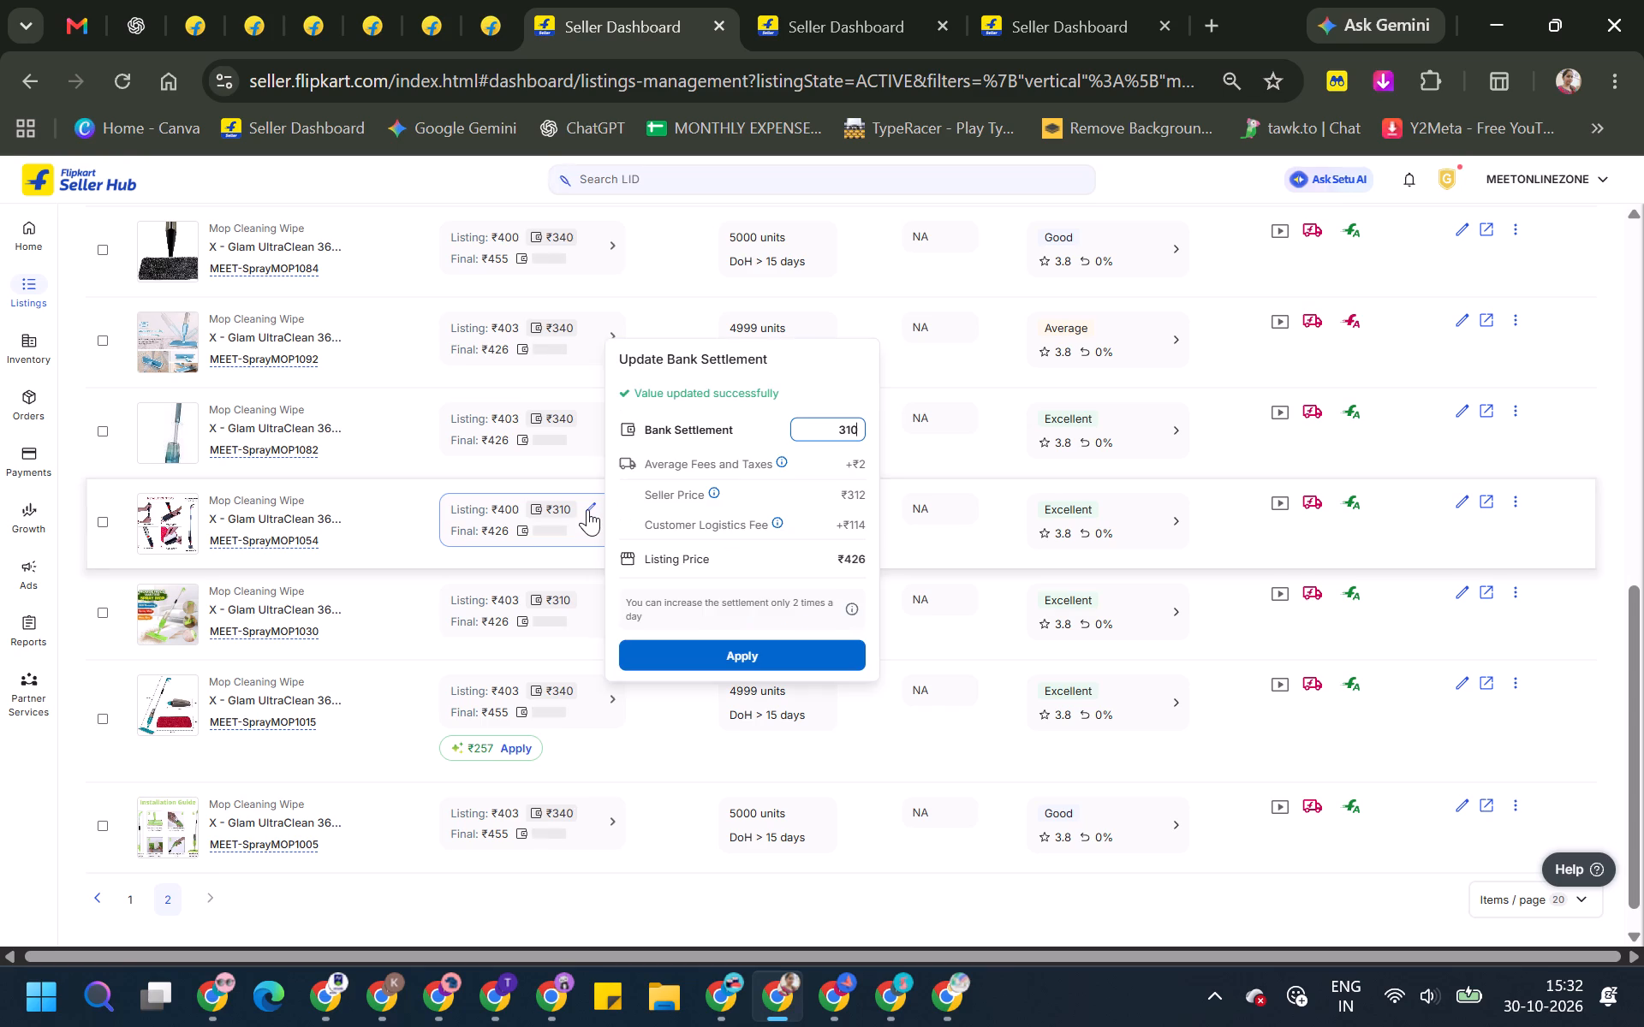
pyautogui.press('Left')
pyautogui.press('BackSpace')
pyautogui.press('4')
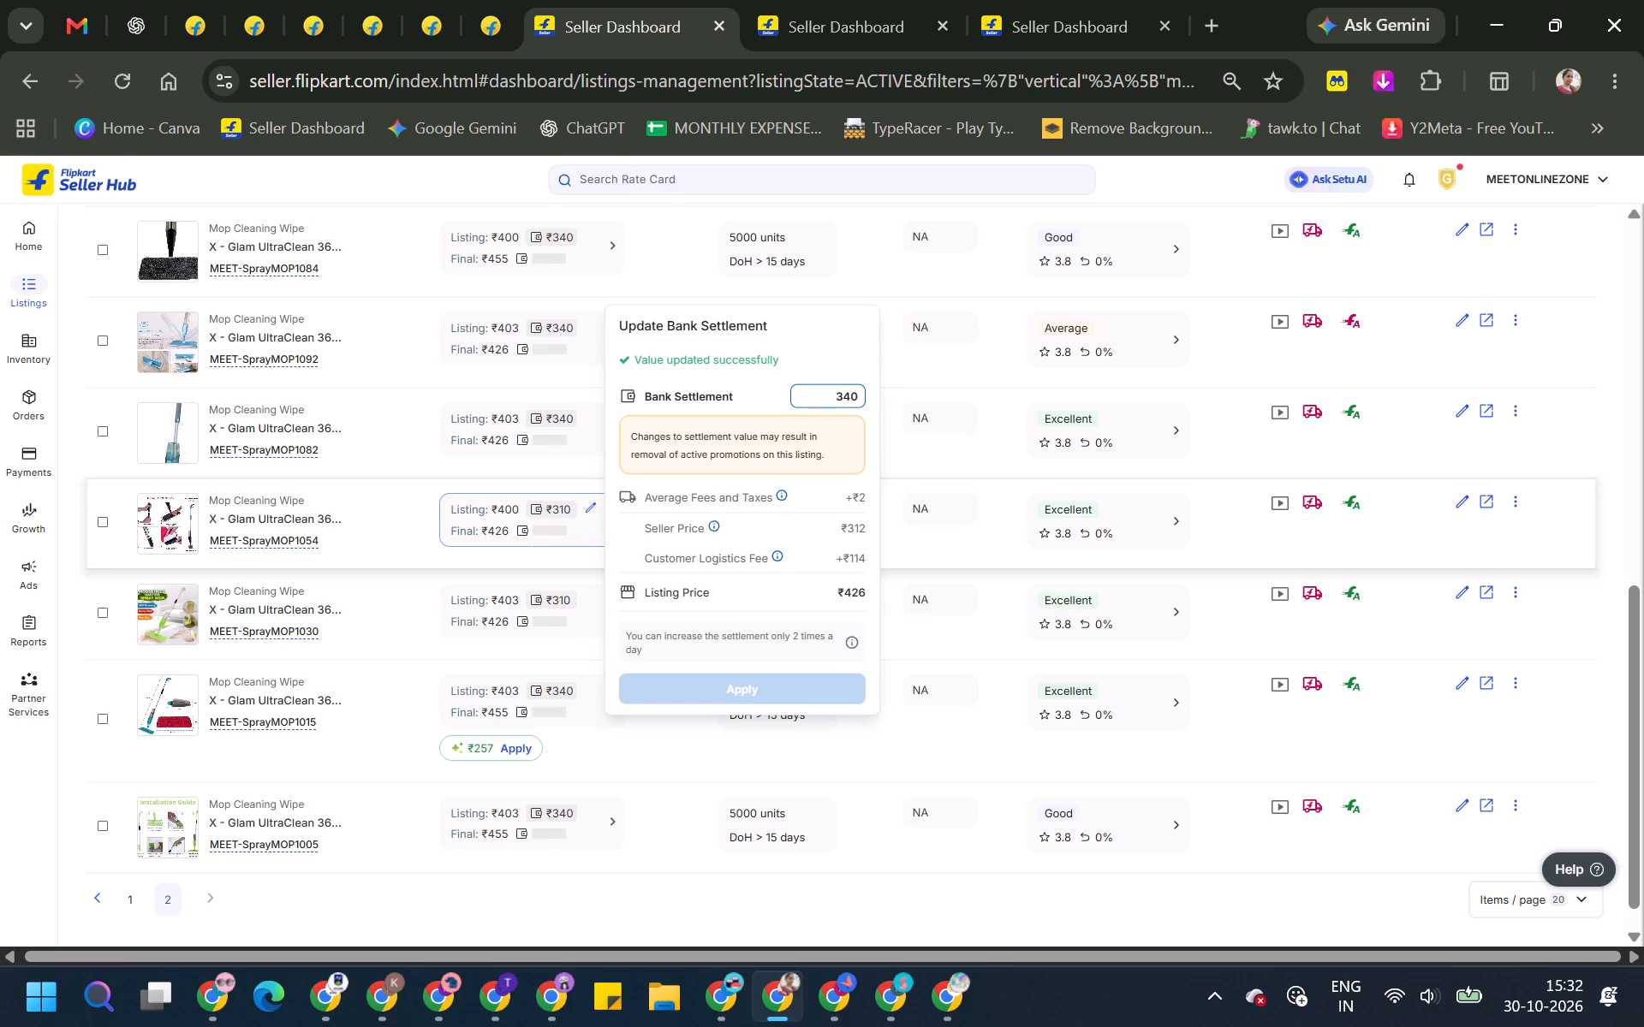
pyautogui.click(705, 686)
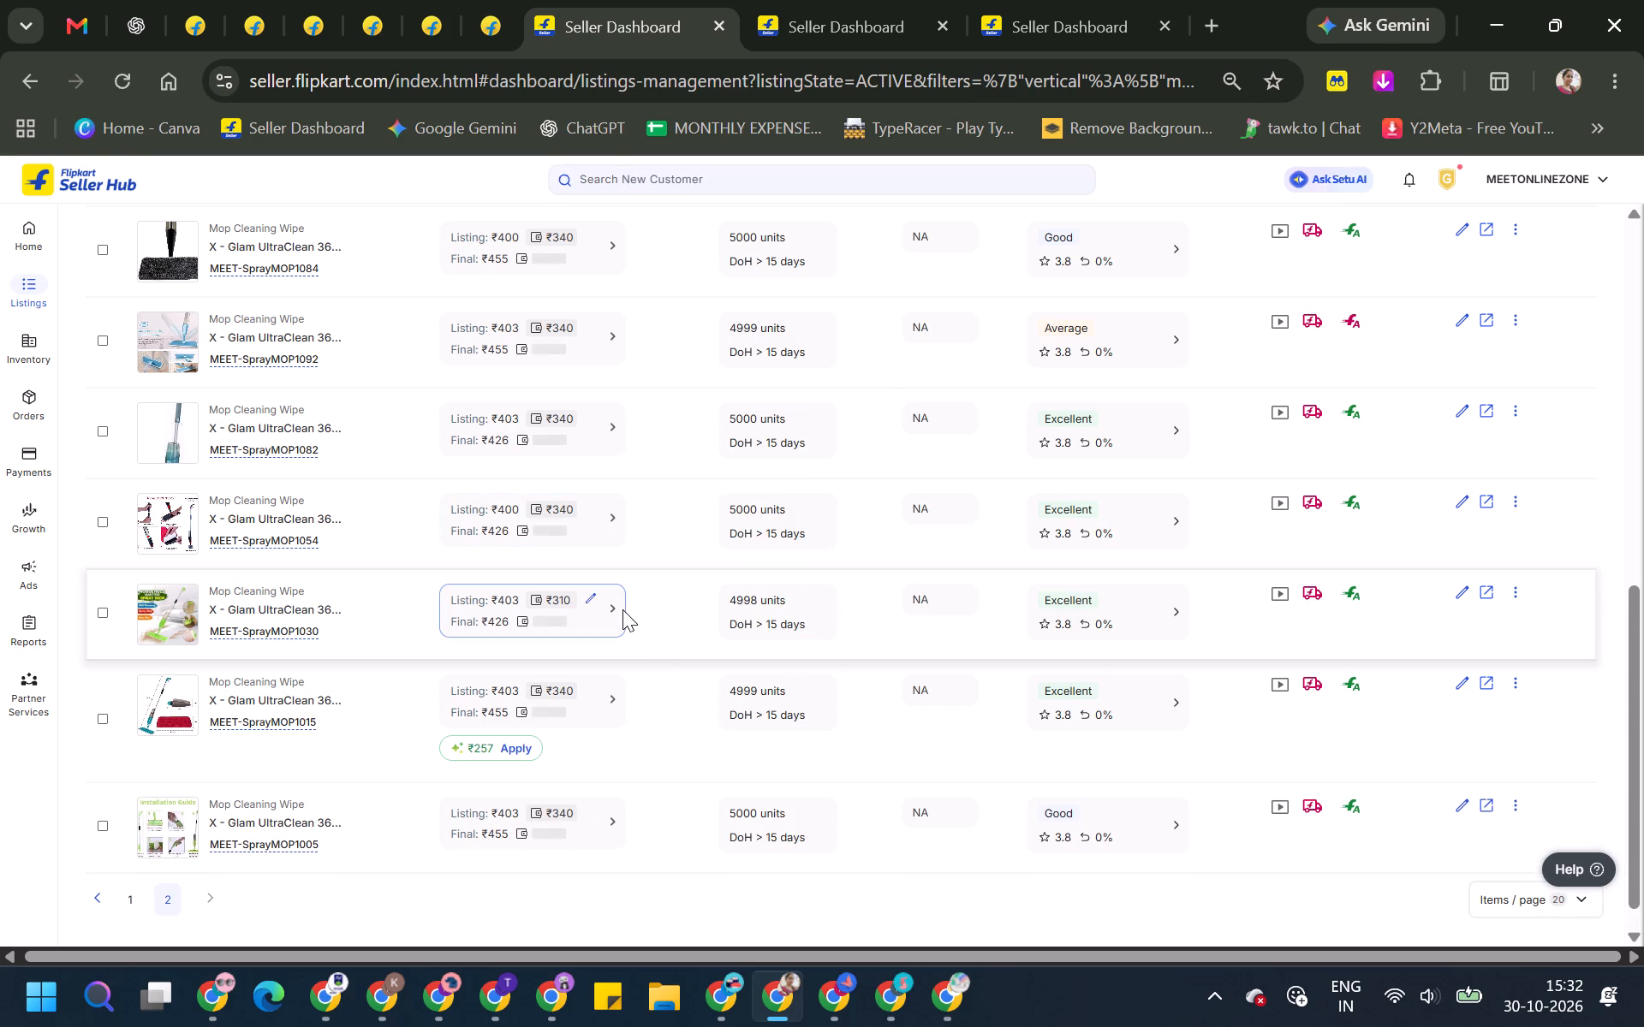
# Set the bank settlement of mop listing MEET-SprayMOP1030 to ₹340 and apply it.
pyautogui.click(589, 590)
pyautogui.click(592, 596)
pyautogui.press('Left')
pyautogui.press('BackSpace')
pyautogui.press('4')
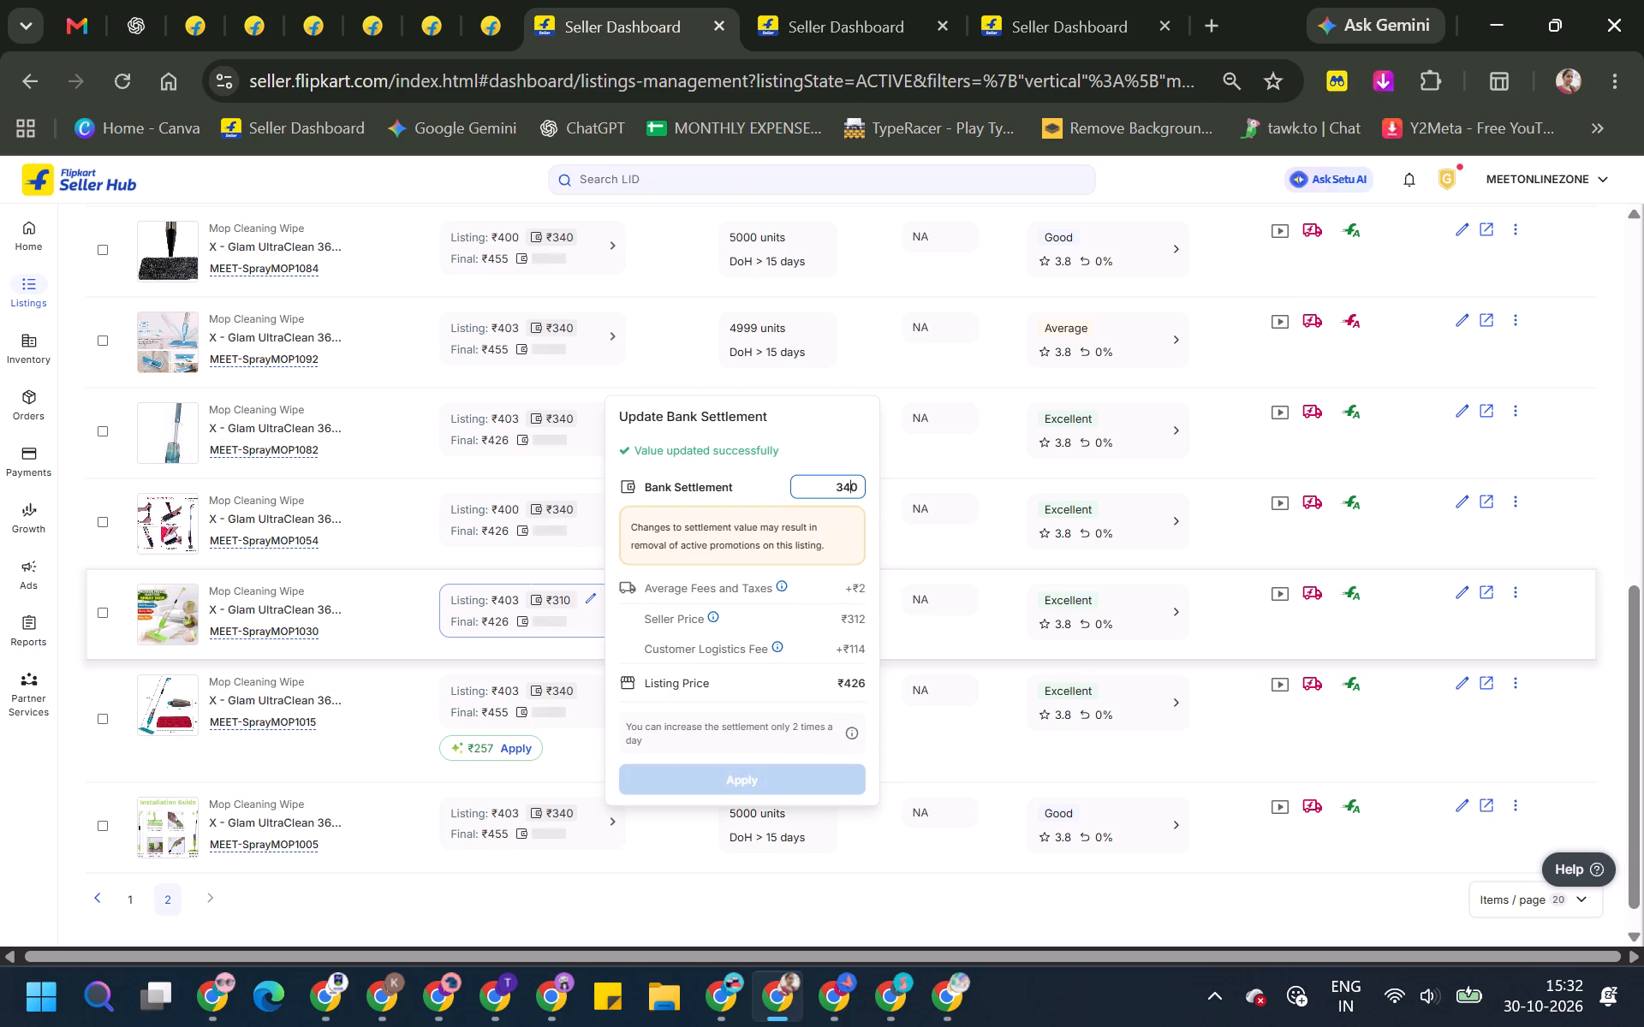
pyautogui.click(742, 778)
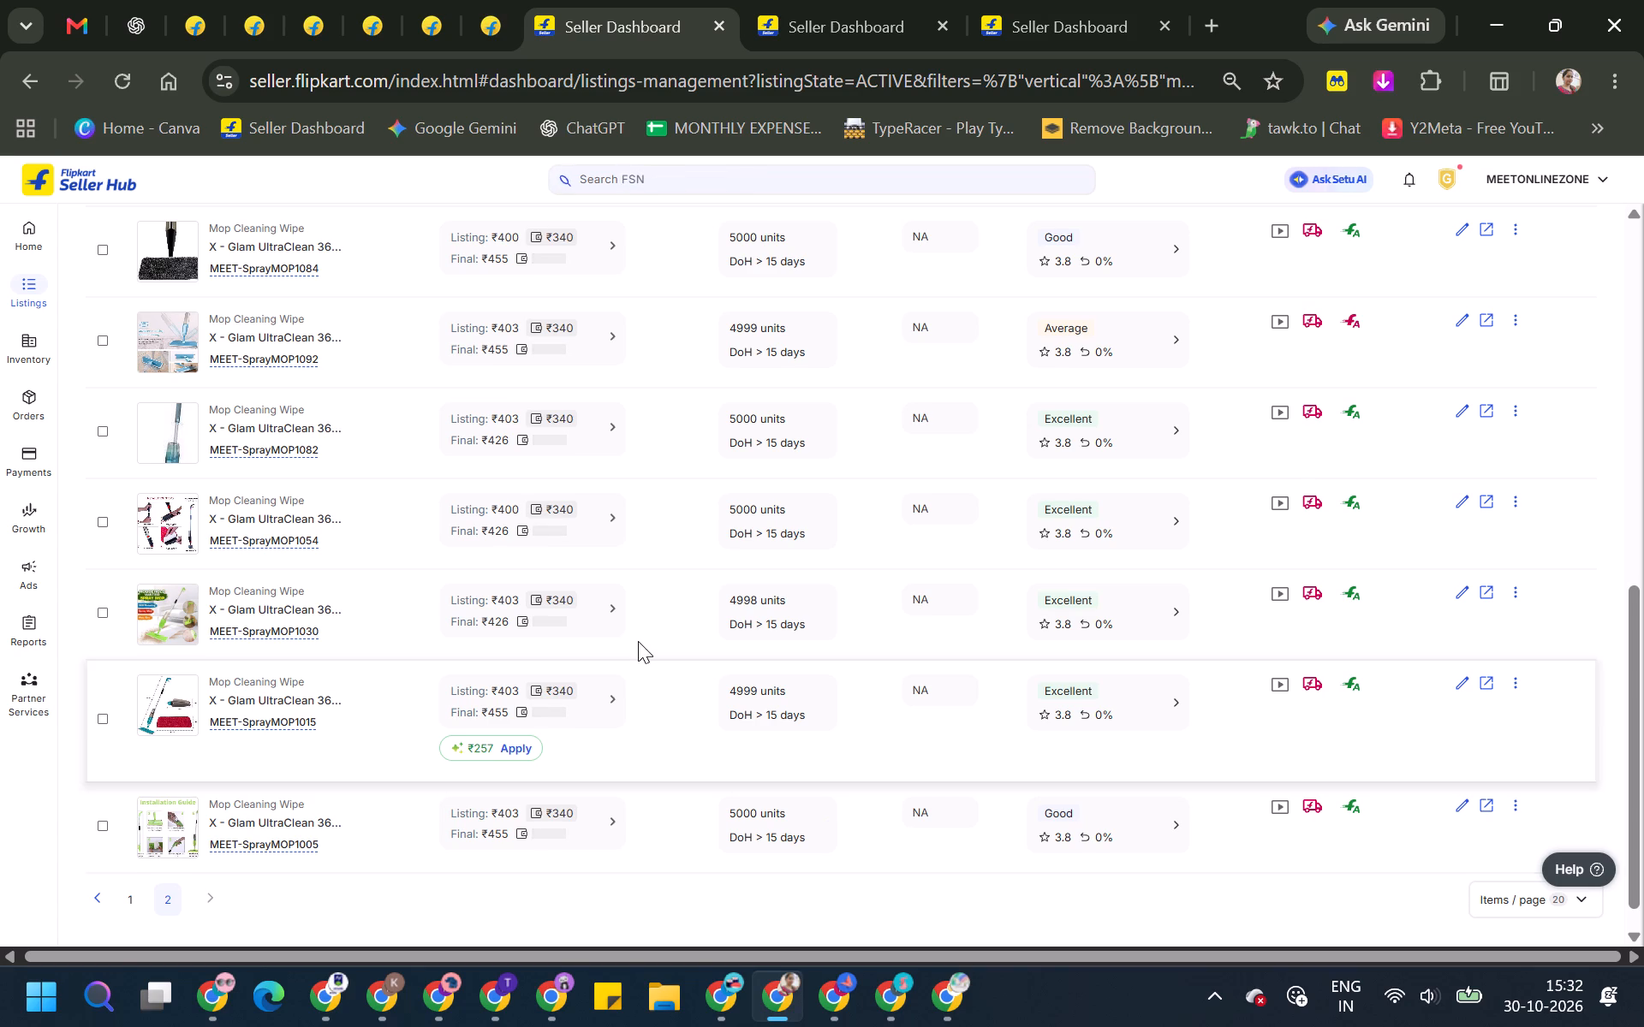
# Check the bank settlement values of the mop listings on page 2 and on page 1.
pyautogui.scroll(-2, 638, 641)
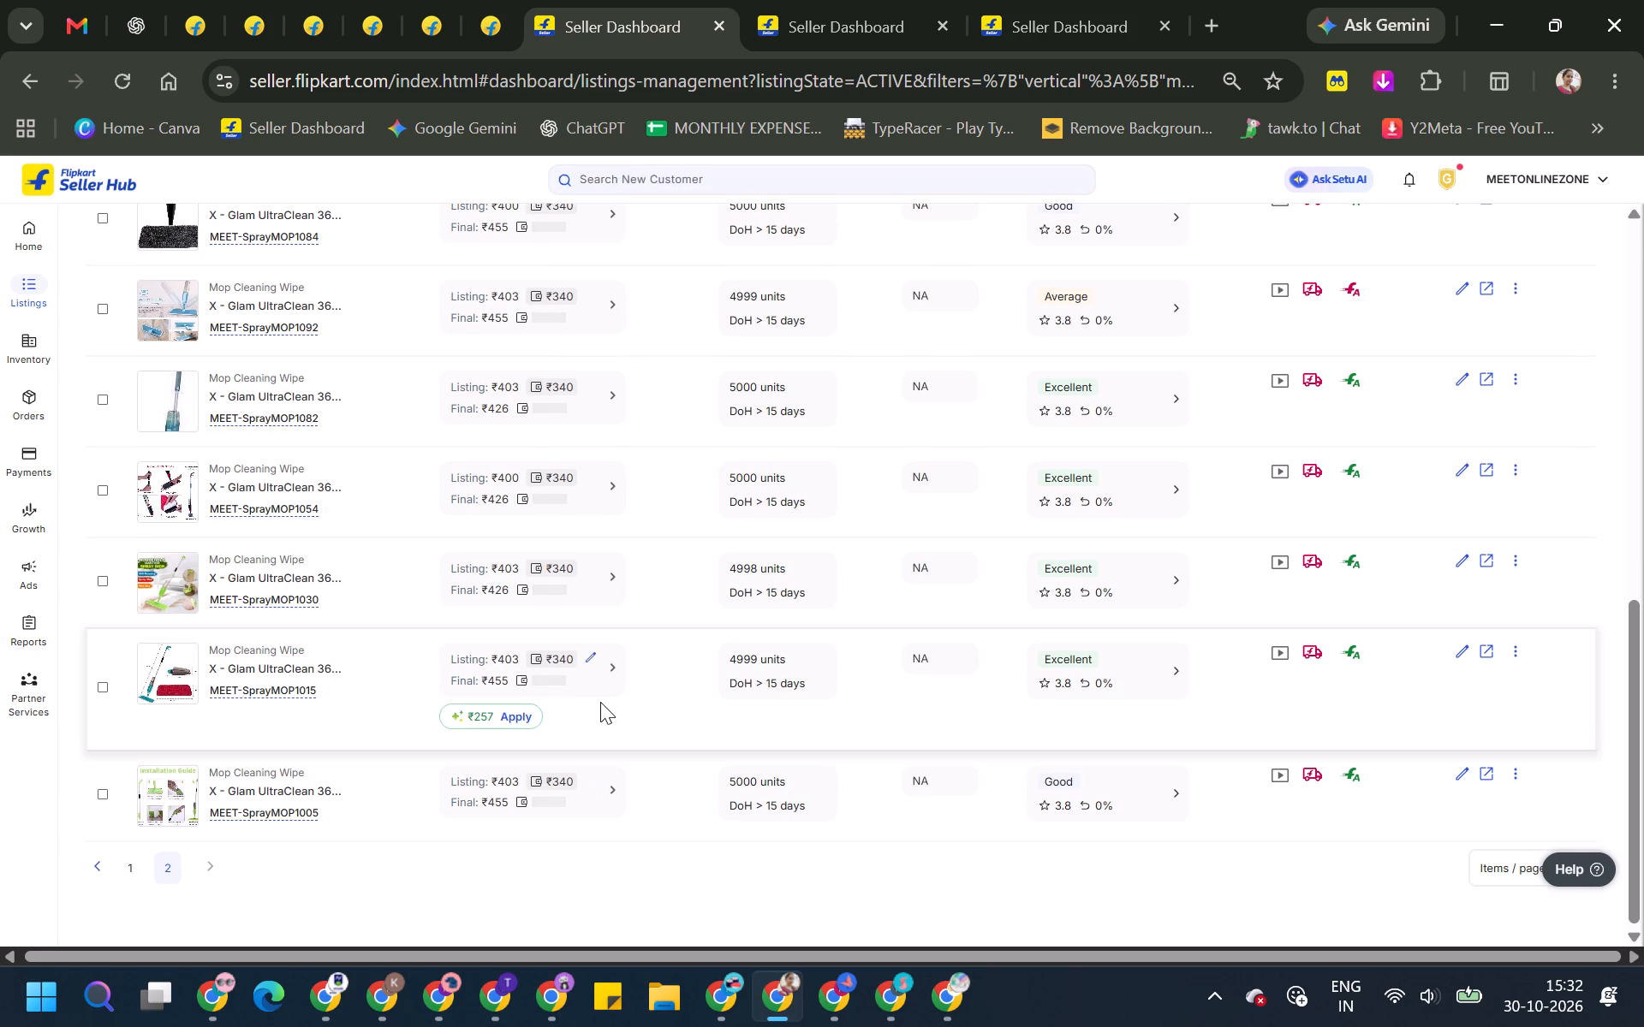
pyautogui.scroll(4, 600, 702)
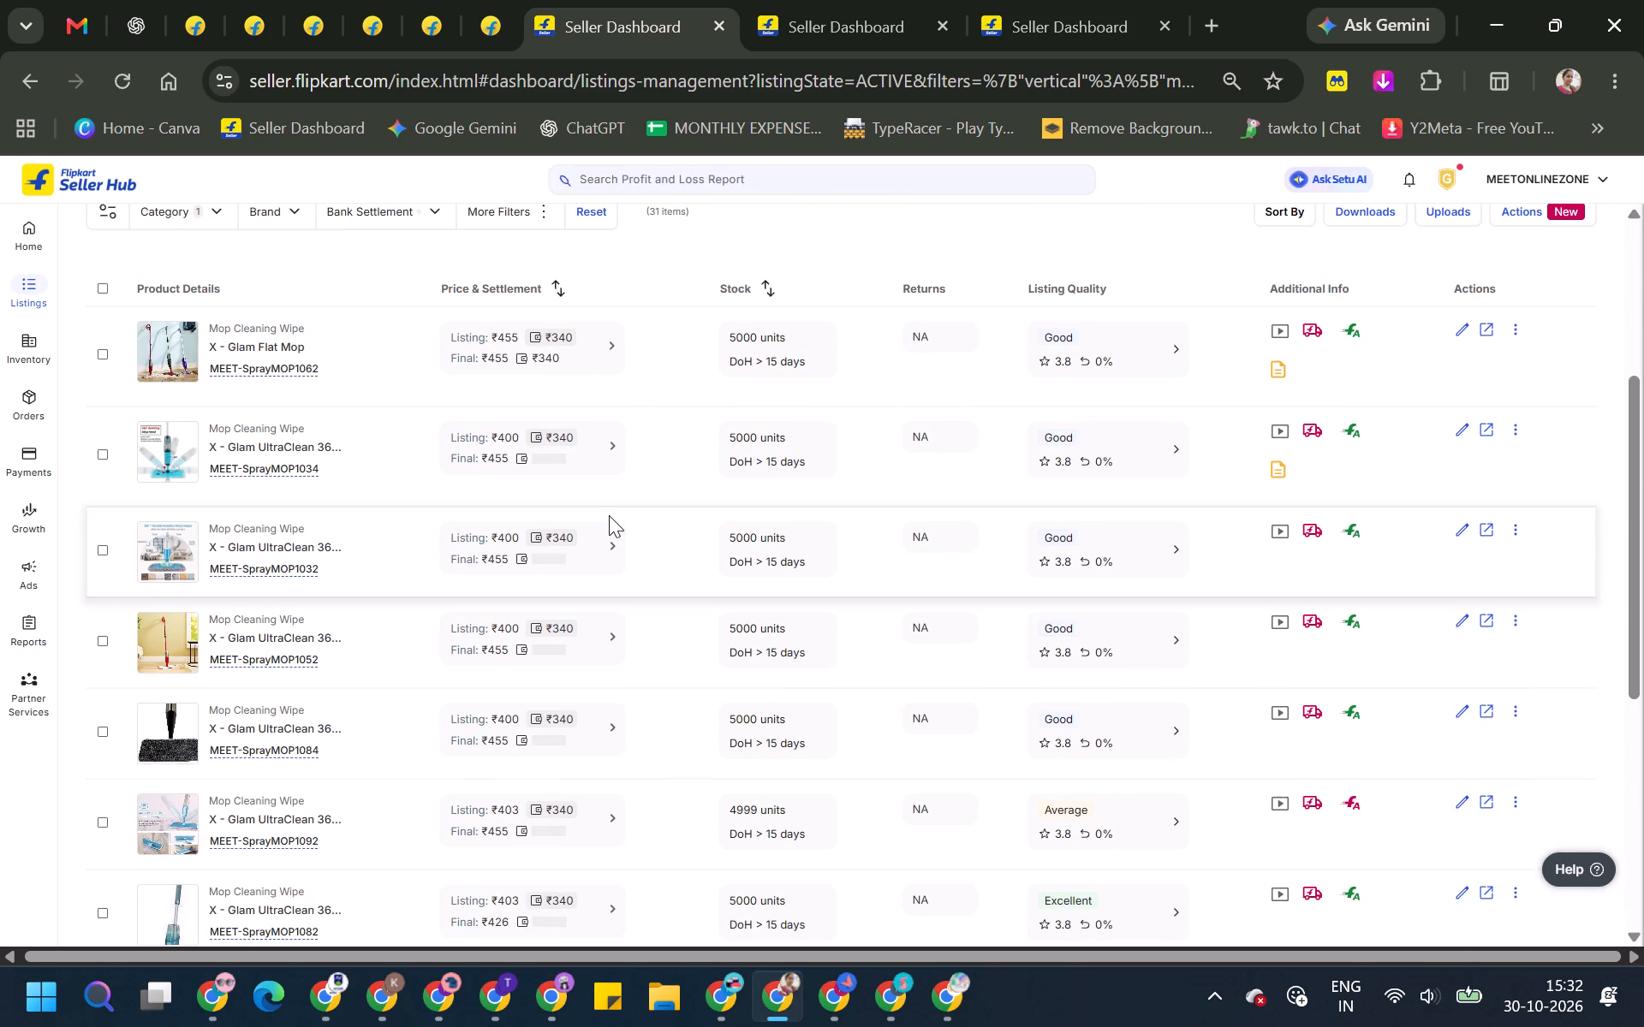
pyautogui.scroll(1, 609, 515)
pyautogui.scroll(-9, 609, 515)
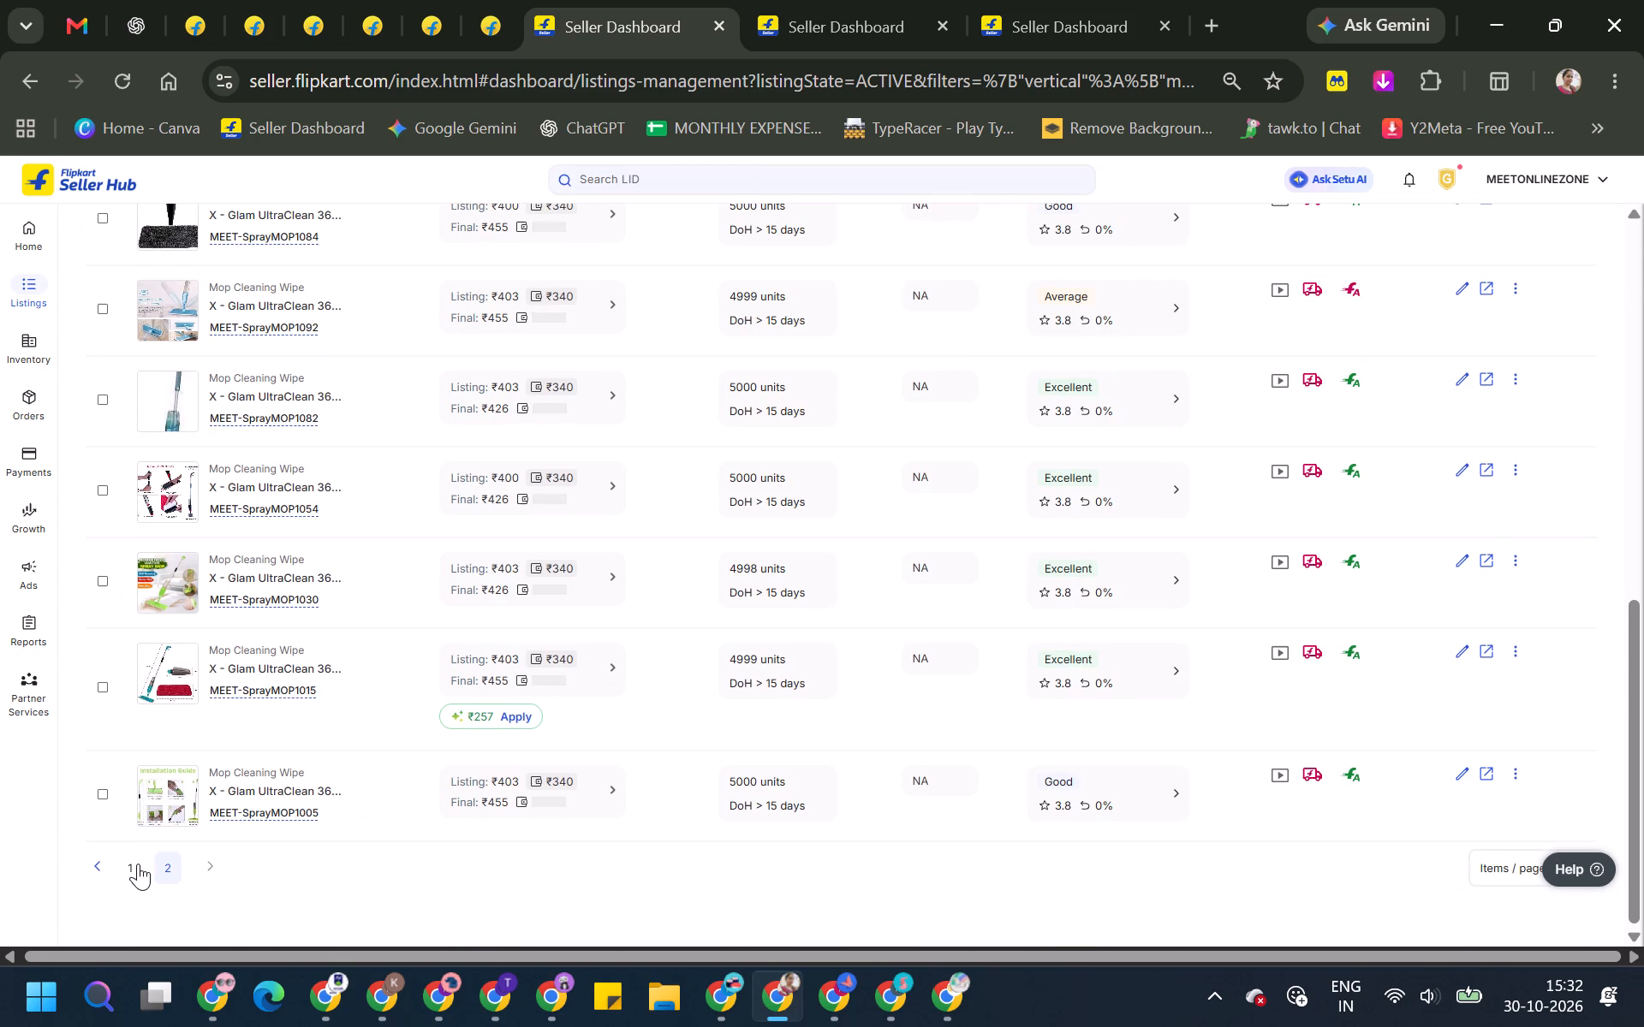
pyautogui.click(138, 864)
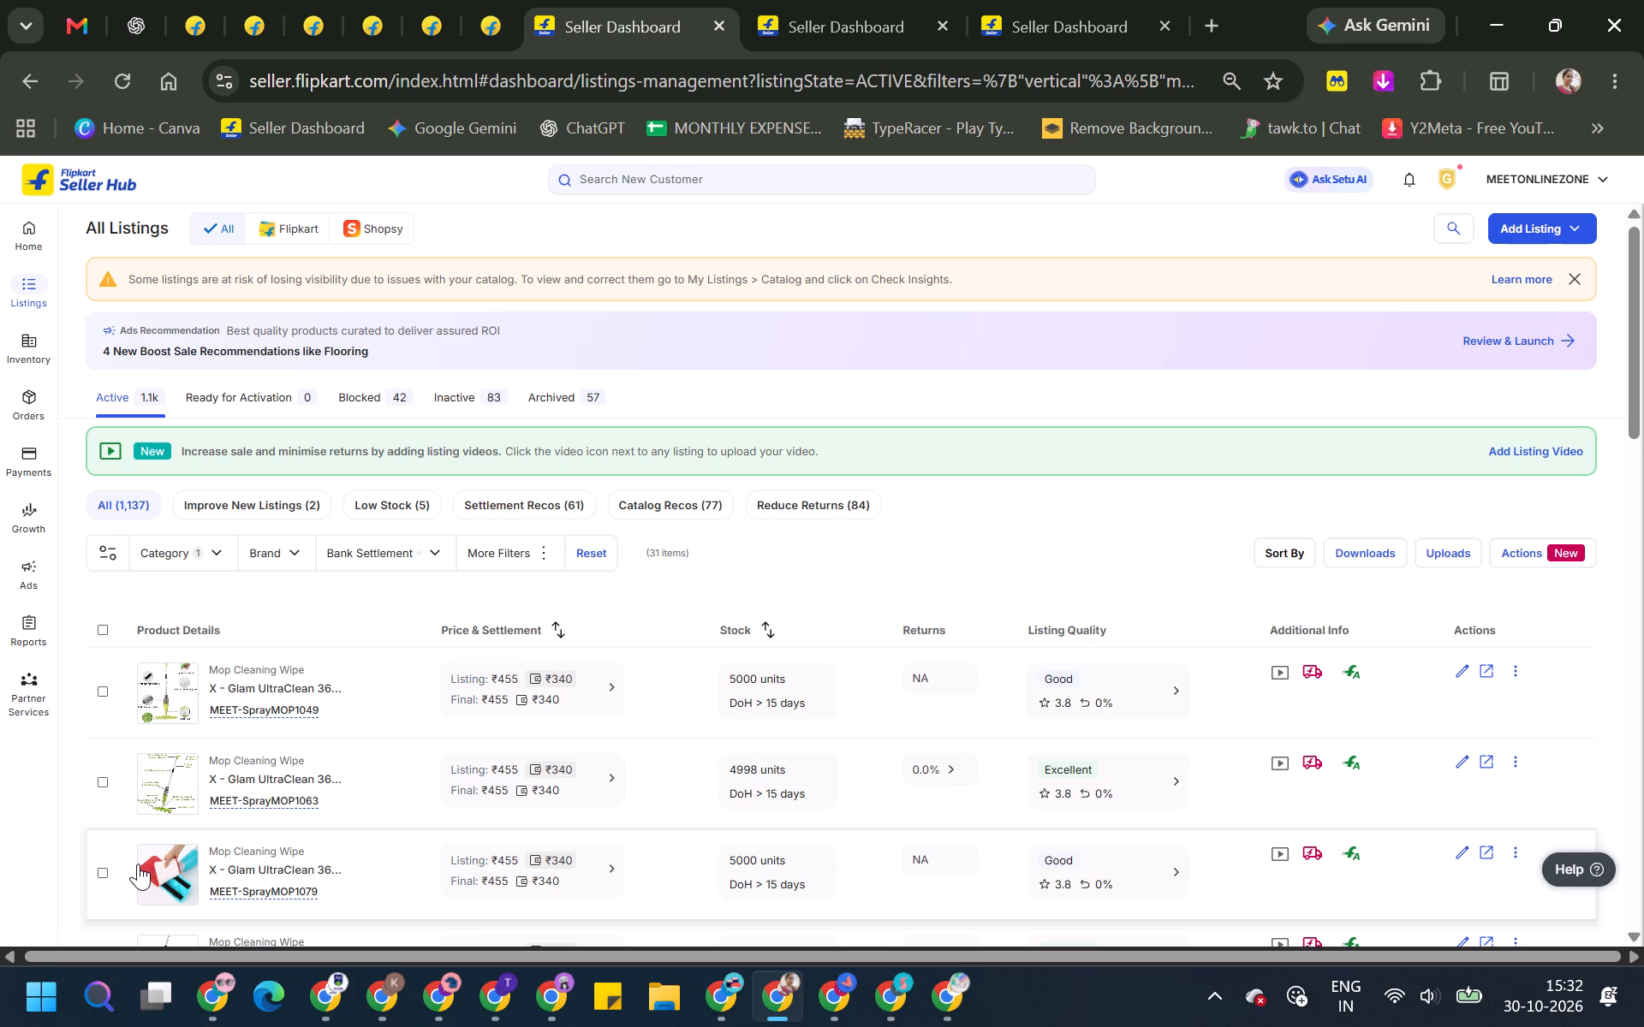
pyautogui.scroll(-7, 337, 536)
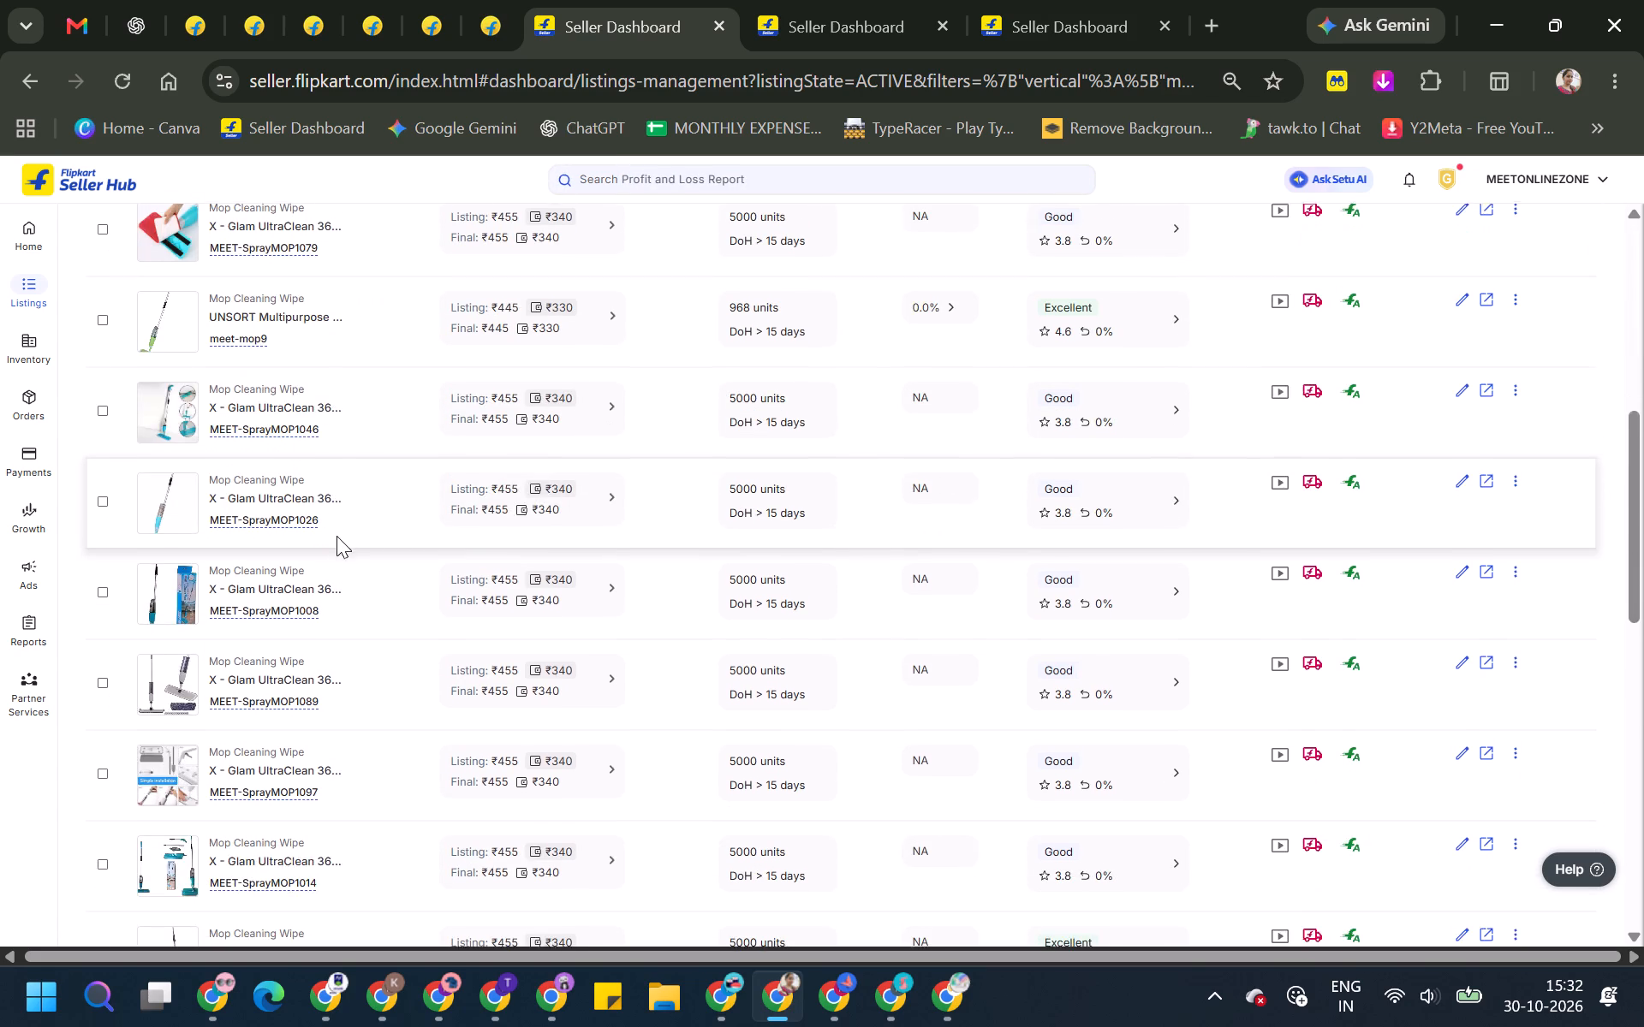
pyautogui.scroll(-4, 337, 536)
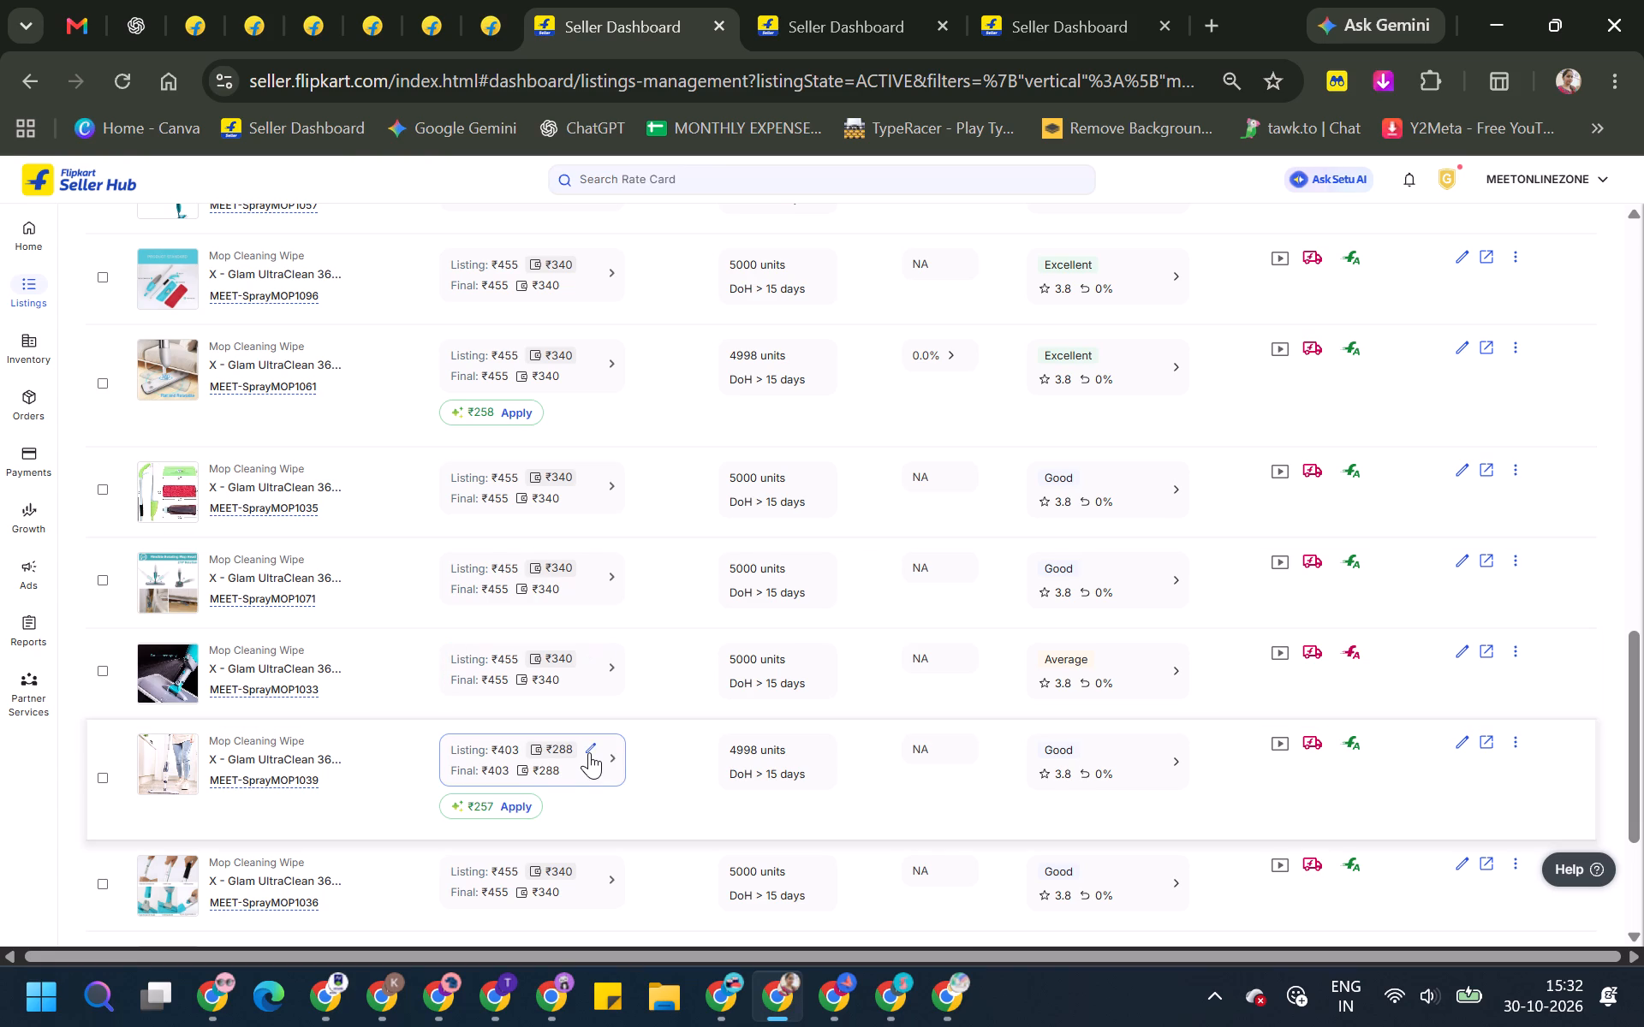
pyautogui.scroll(-4, 589, 751)
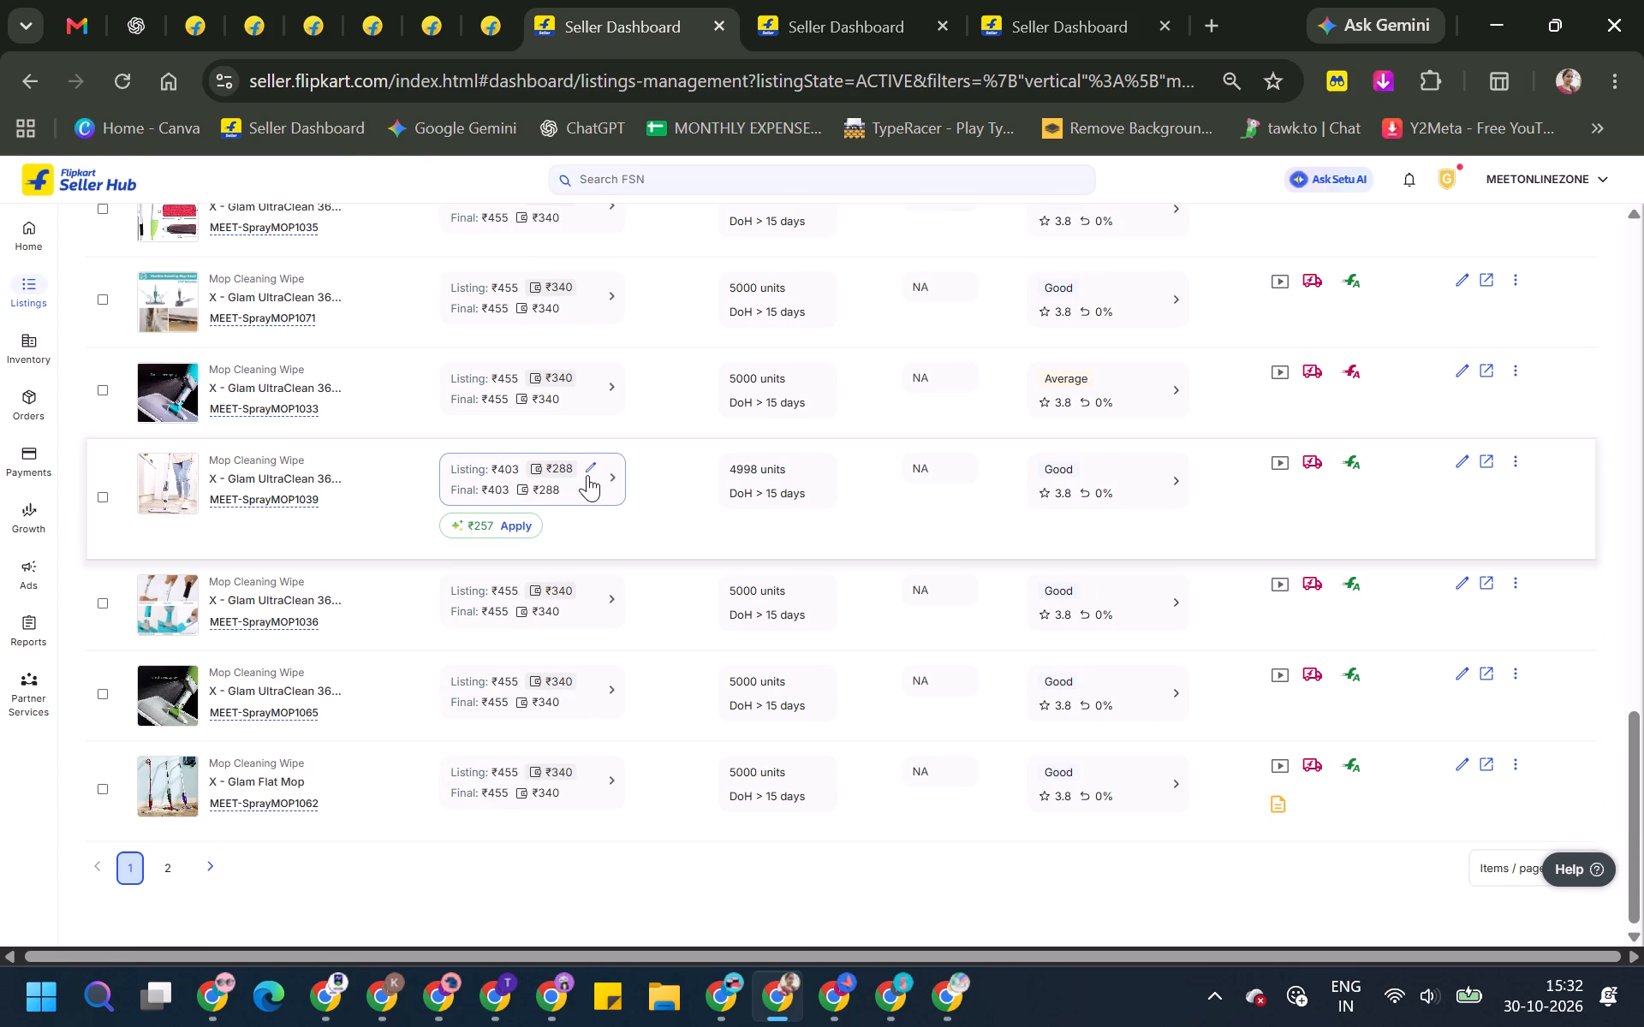
# Set the bank settlement of mop listing MEET-SprayMOP1039 on page 1 to ₹310 and apply it.
pyautogui.click(588, 473)
pyautogui.hotkey('ctrl', 'a')
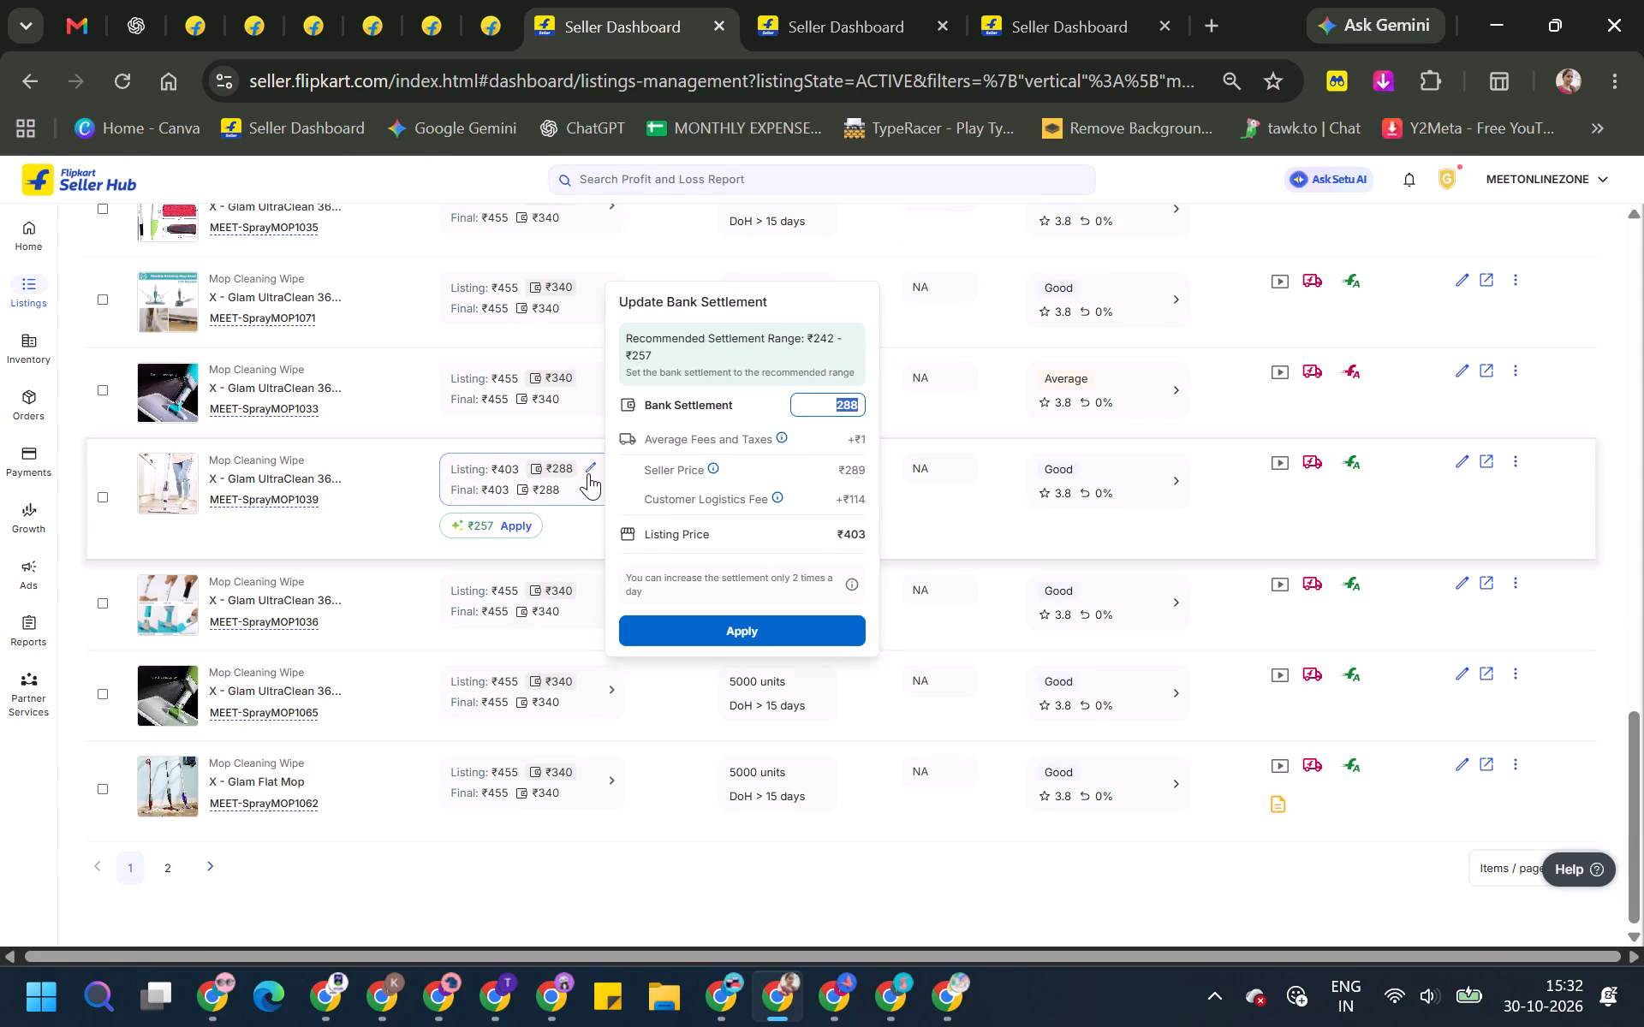
pyautogui.write('309')
pyautogui.press('BackSpace')
pyautogui.press('BackSpace')
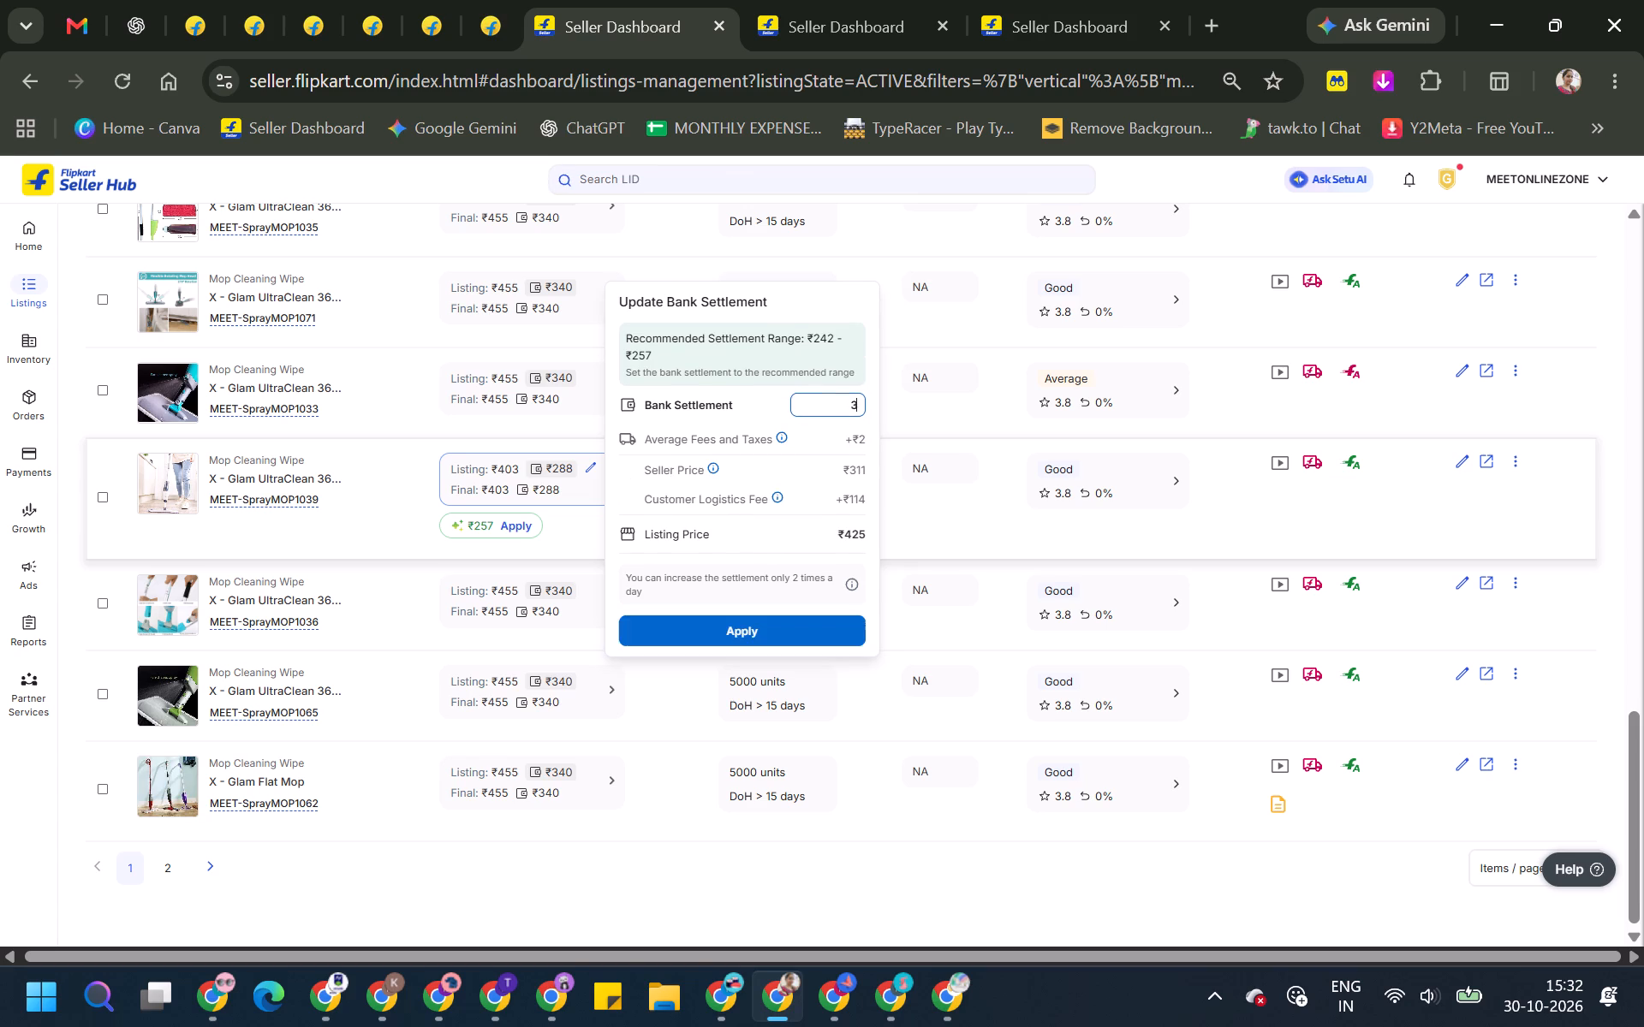
pyautogui.press('0')
pyautogui.press('BackSpace')
pyautogui.write('10')
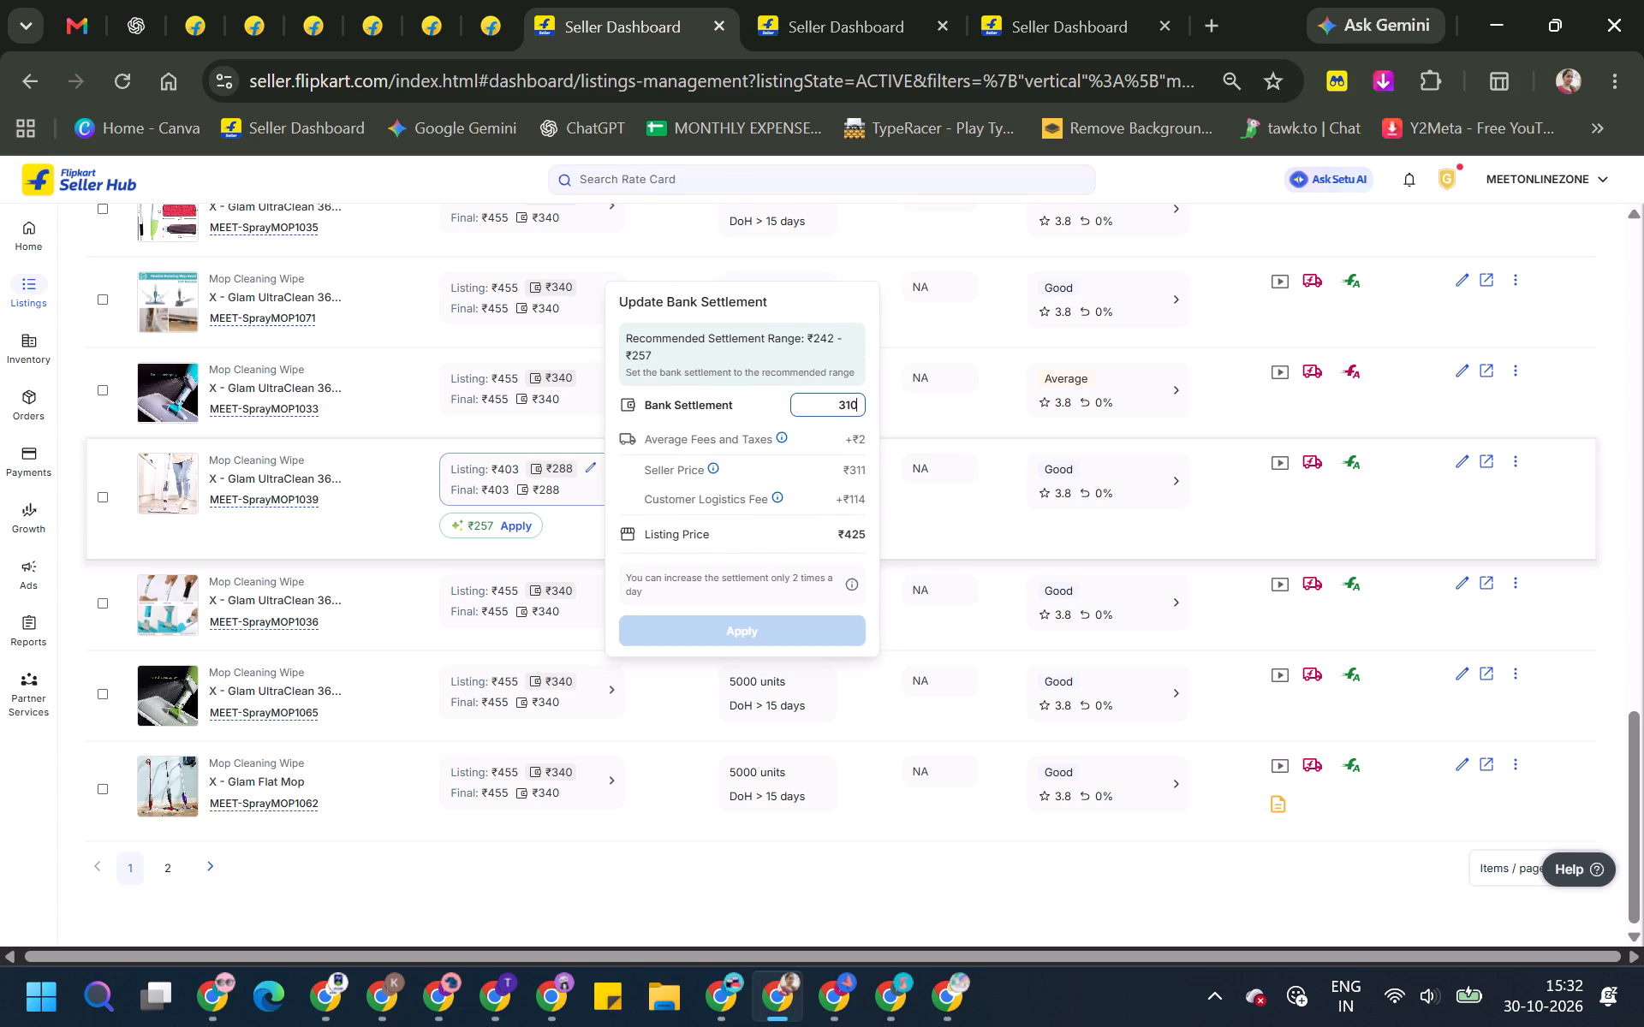
pyautogui.click(701, 638)
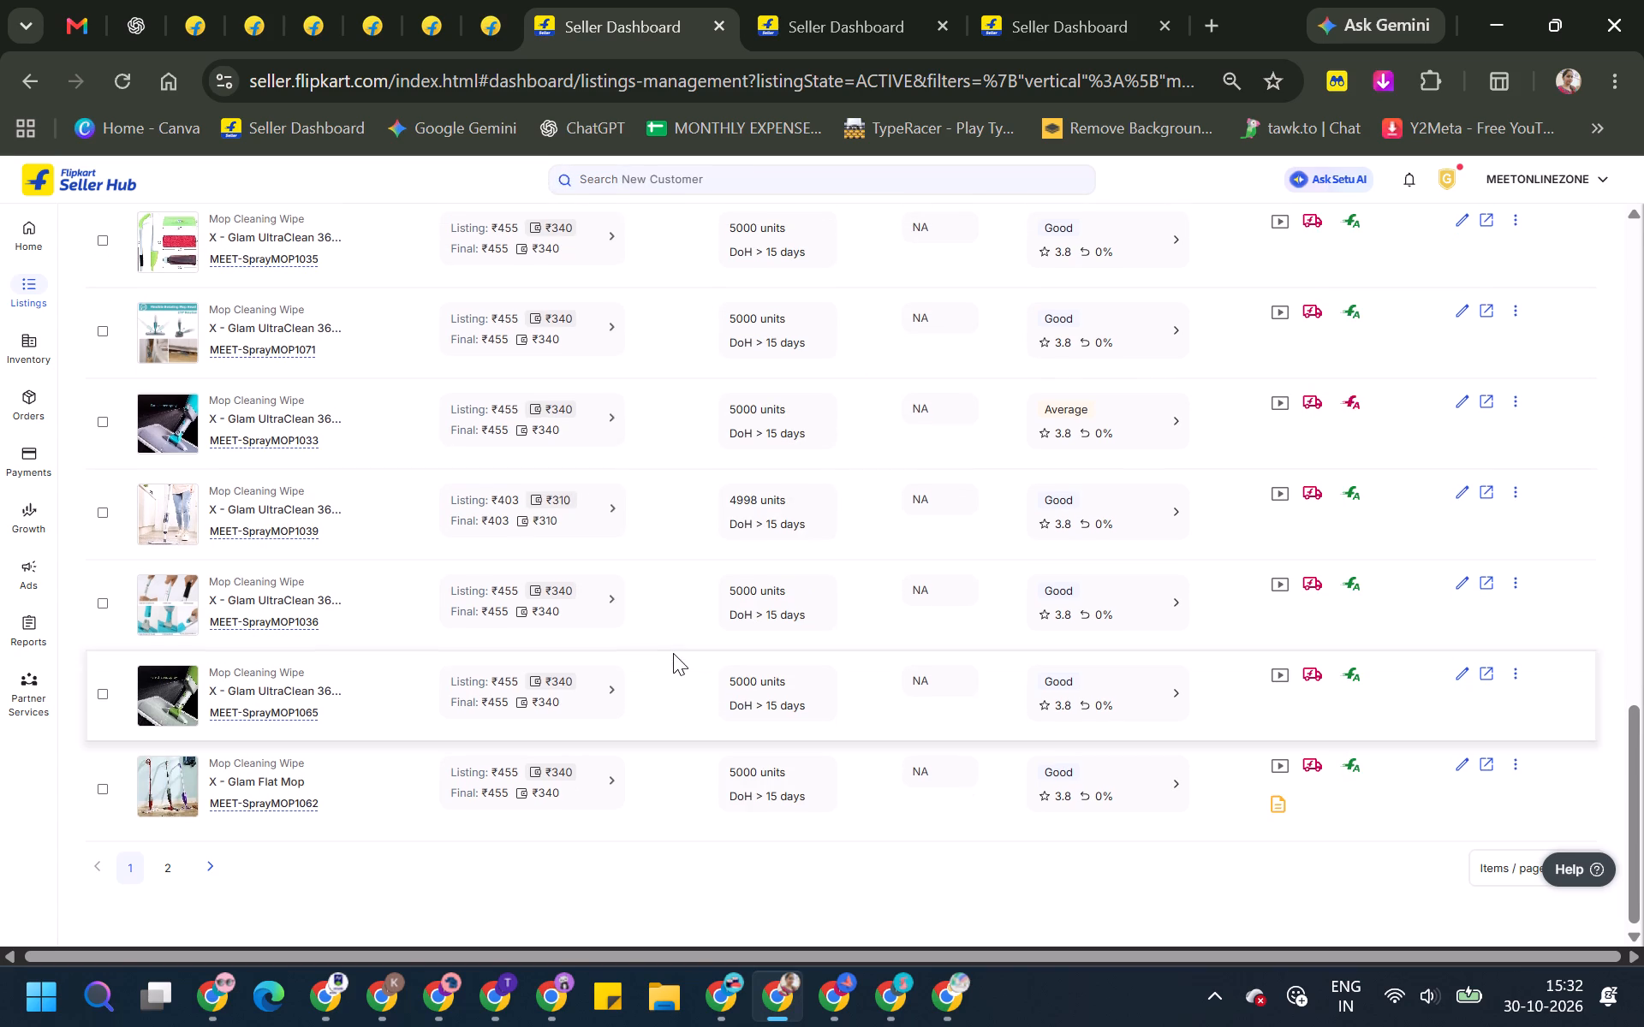
# Set the bank settlement of mop listing MEET-SprayMOP1039 to ₹340 and apply it.
pyautogui.click(591, 472)
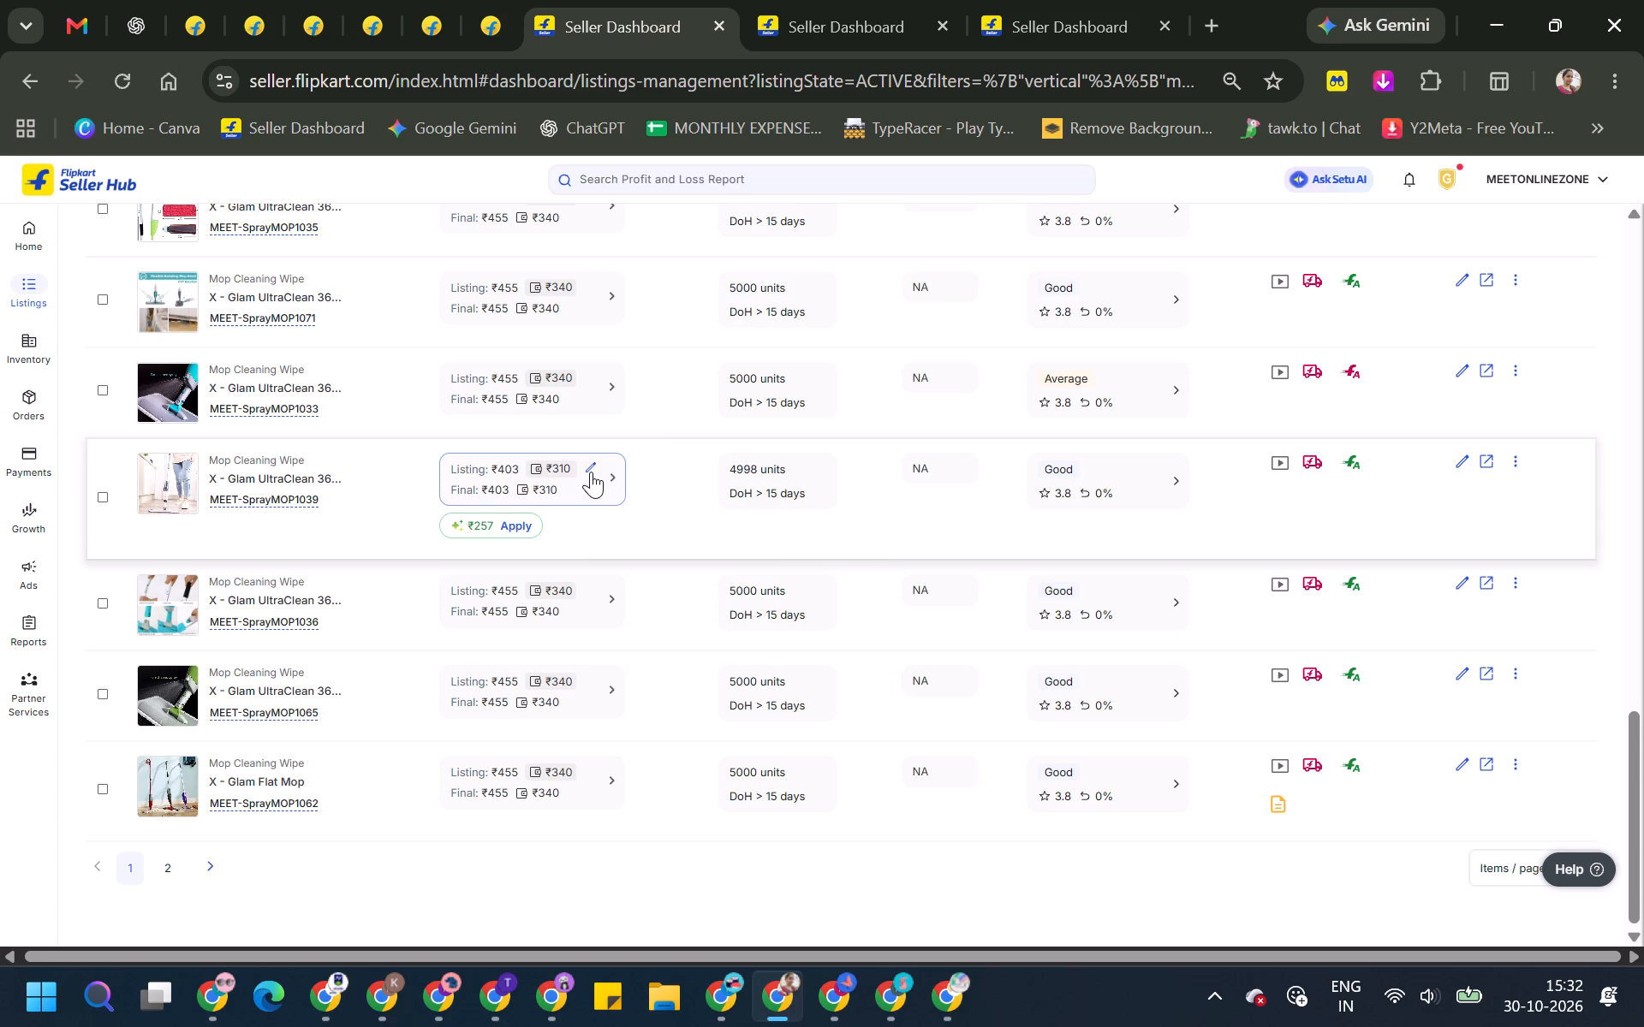
pyautogui.press('Left')
pyautogui.press('BackSpace')
pyautogui.press('4')
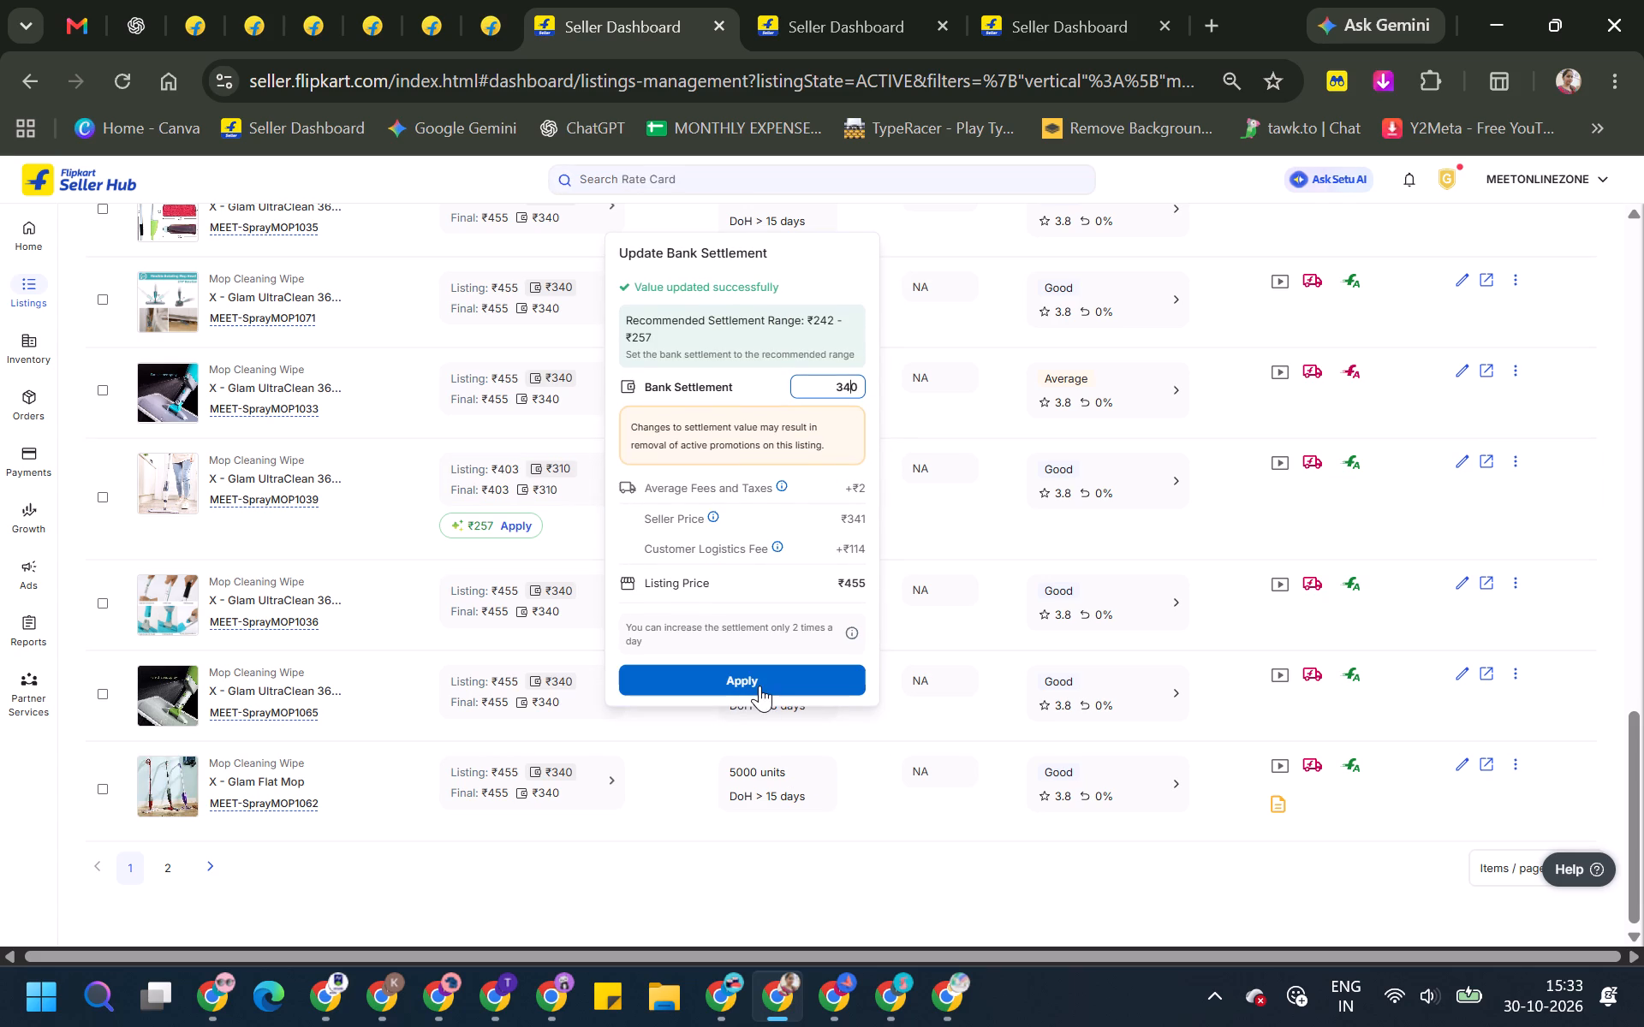
pyautogui.click(759, 686)
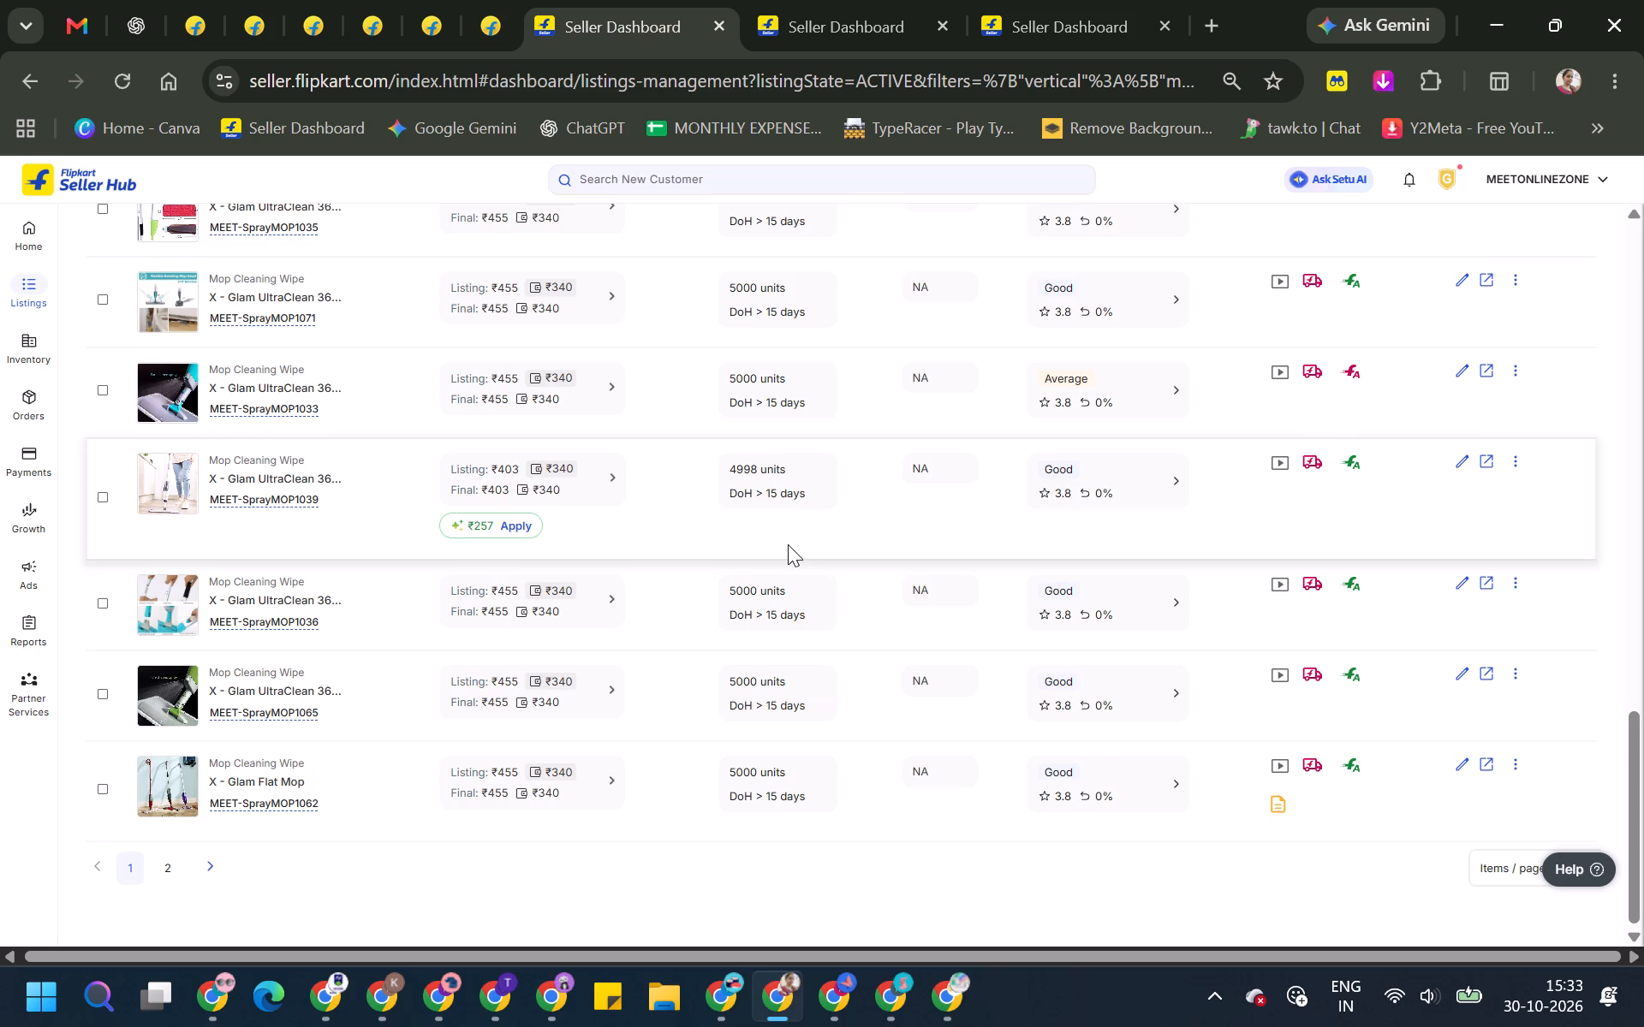
# Reload the filtered listings and check the bank settlement values of the mop listings on page 1.
pyautogui.scroll(9, 788, 544)
pyautogui.scroll(-1, 788, 544)
pyautogui.scroll(3, 788, 544)
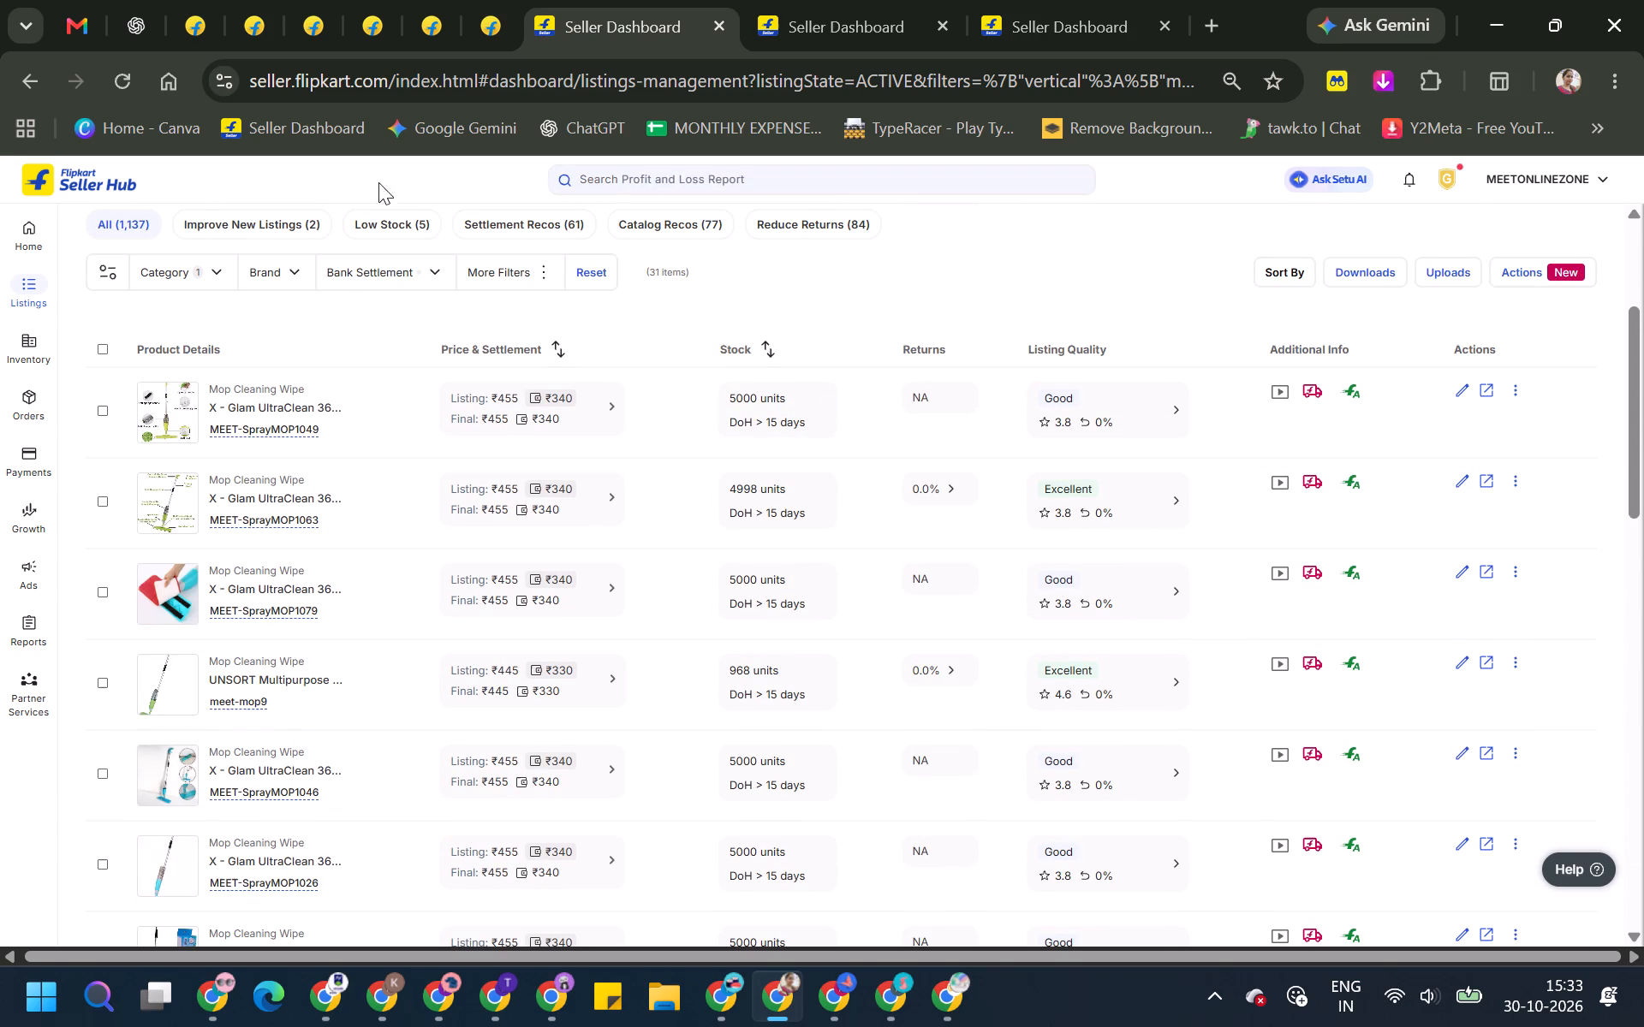
pyautogui.click(124, 75)
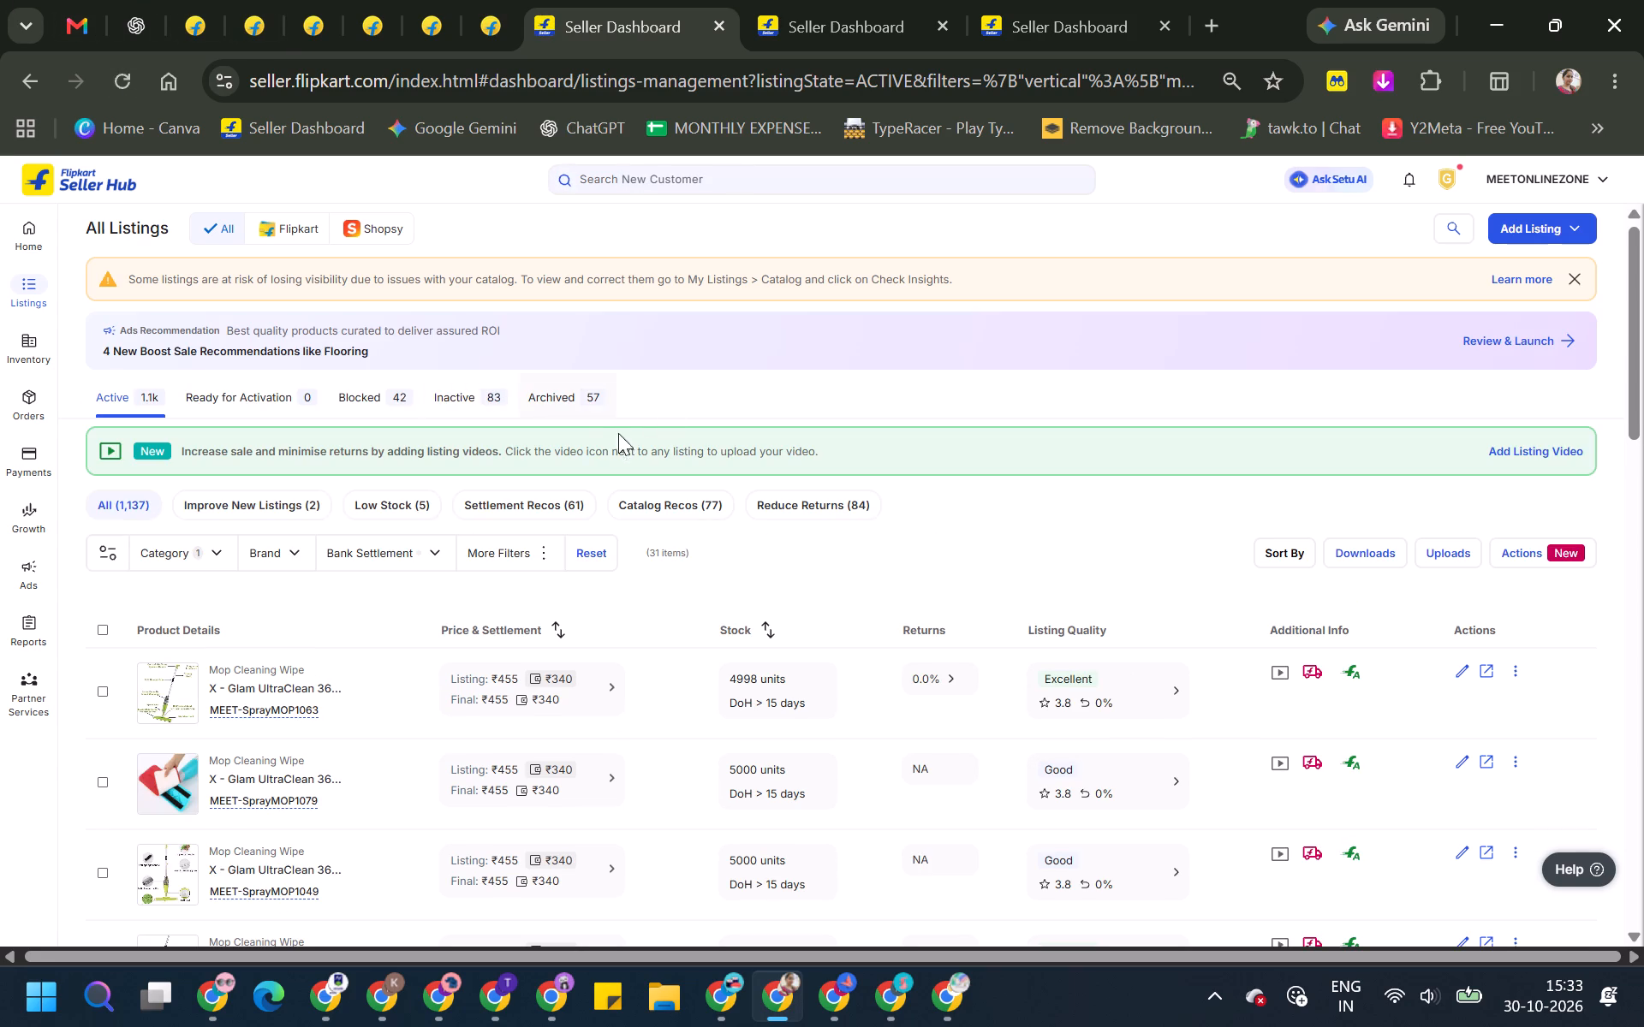
pyautogui.scroll(-1, 813, 390)
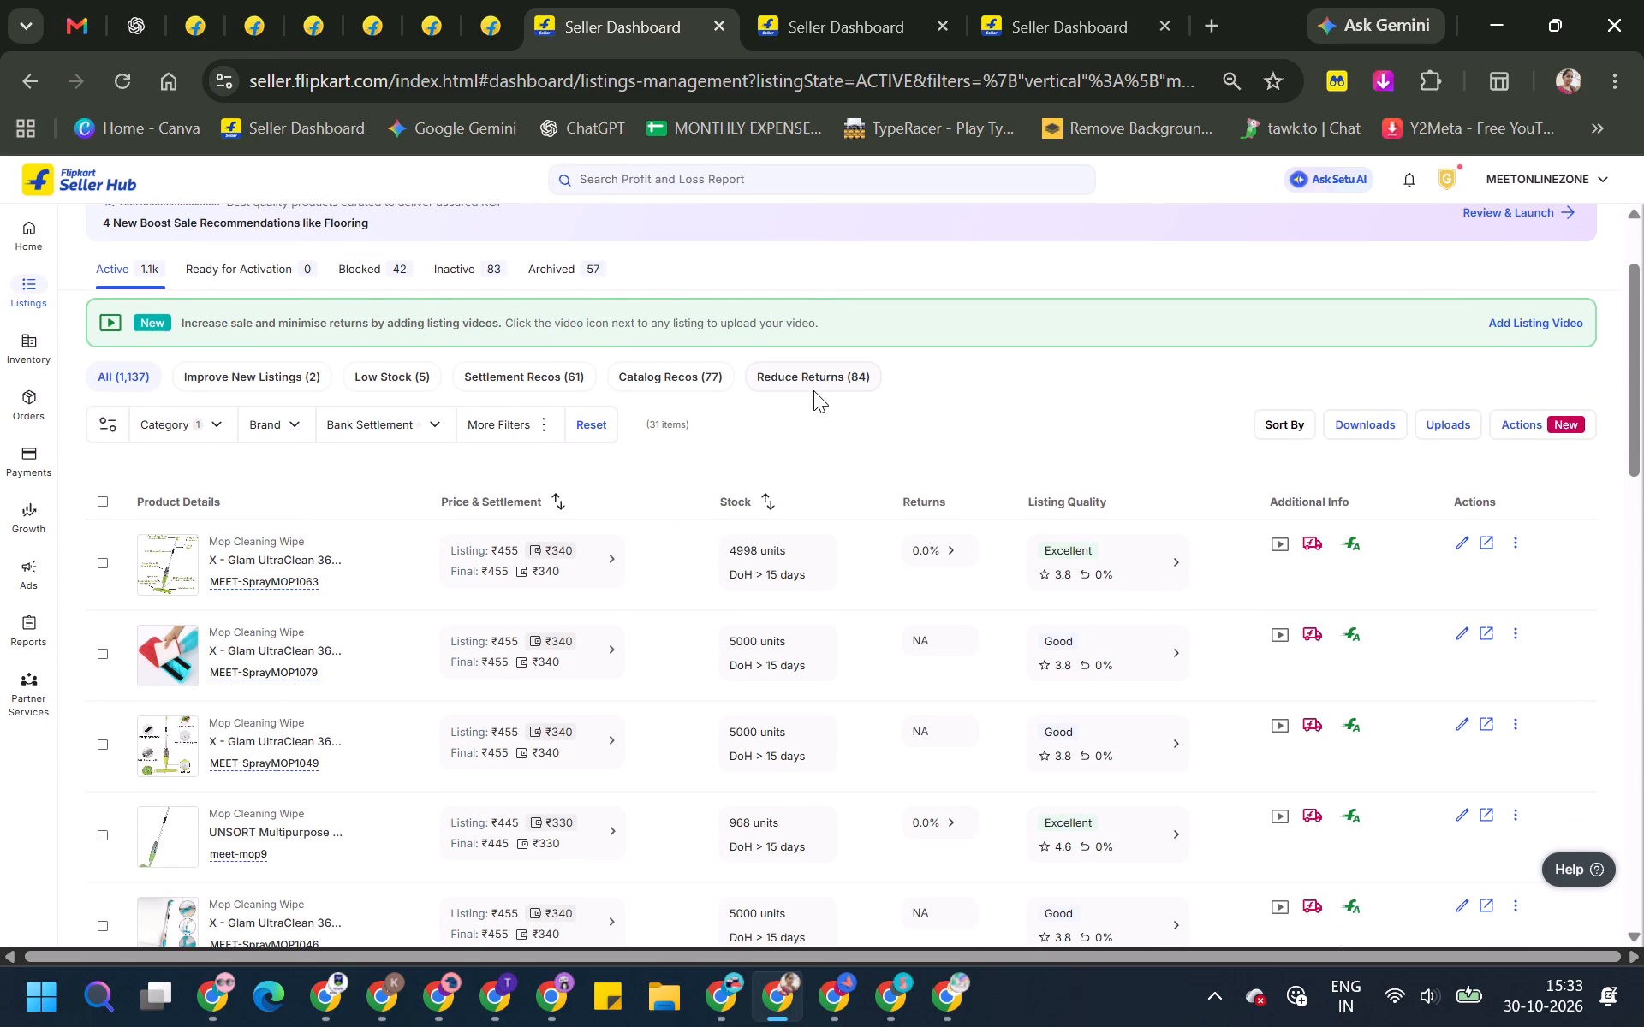
pyautogui.scroll(-3, 813, 390)
pyautogui.scroll(-2, 640, 516)
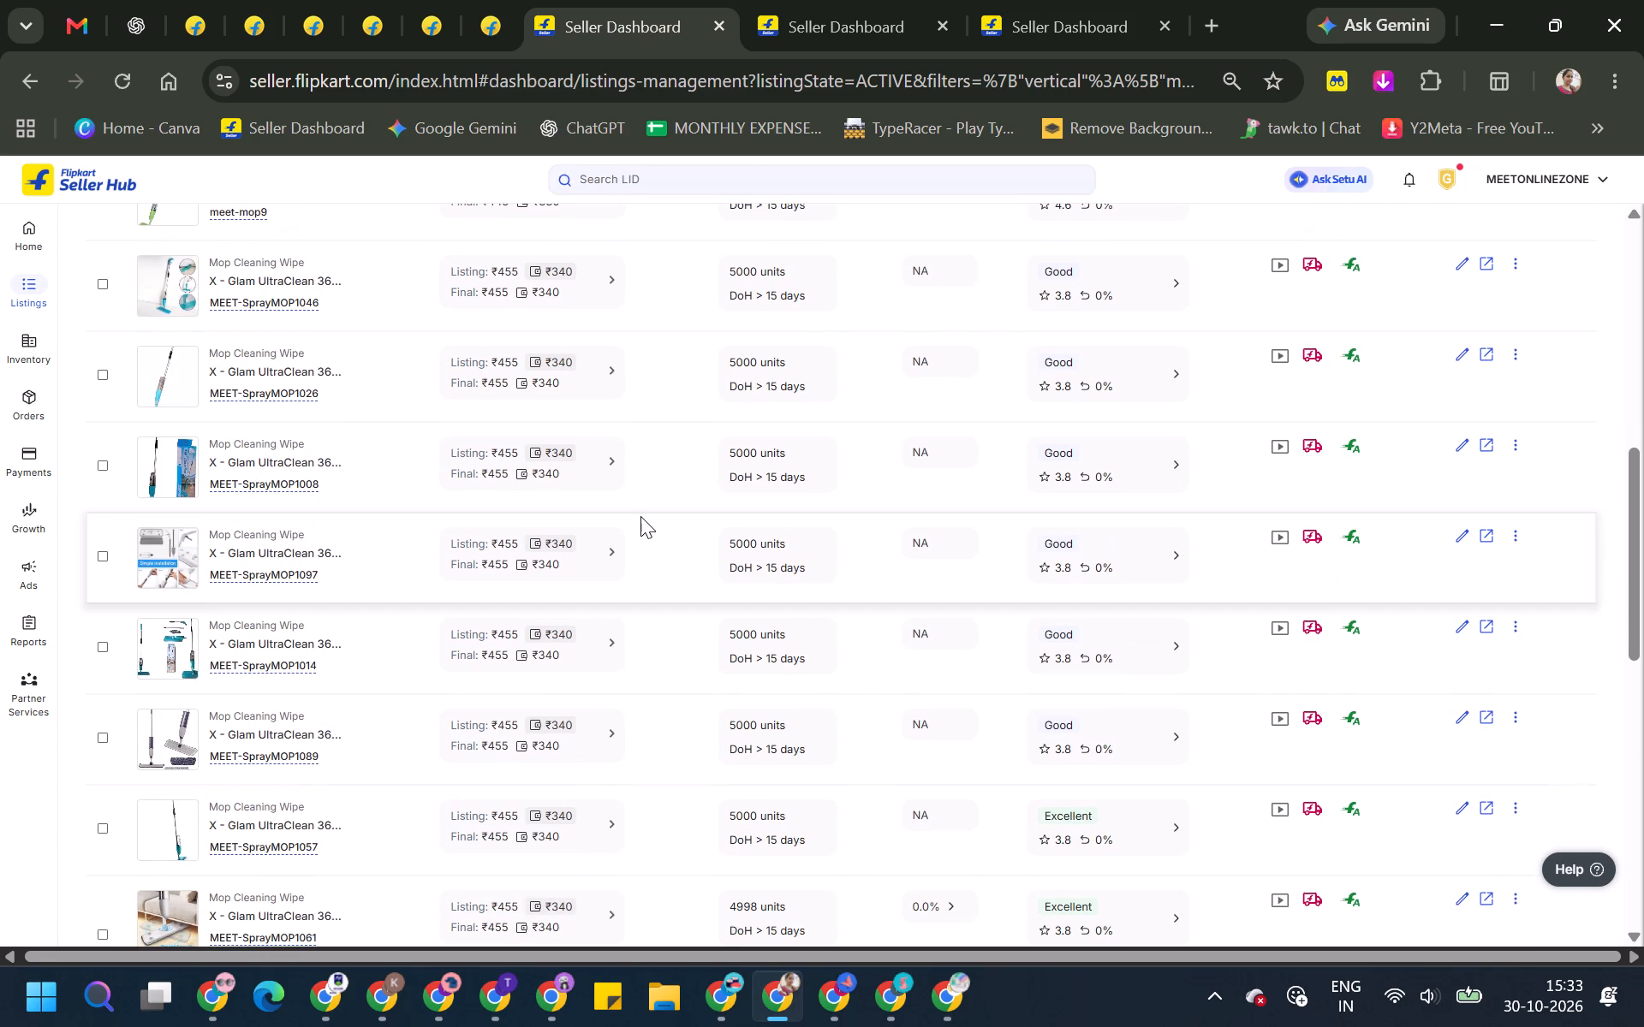
pyautogui.scroll(-3, 640, 516)
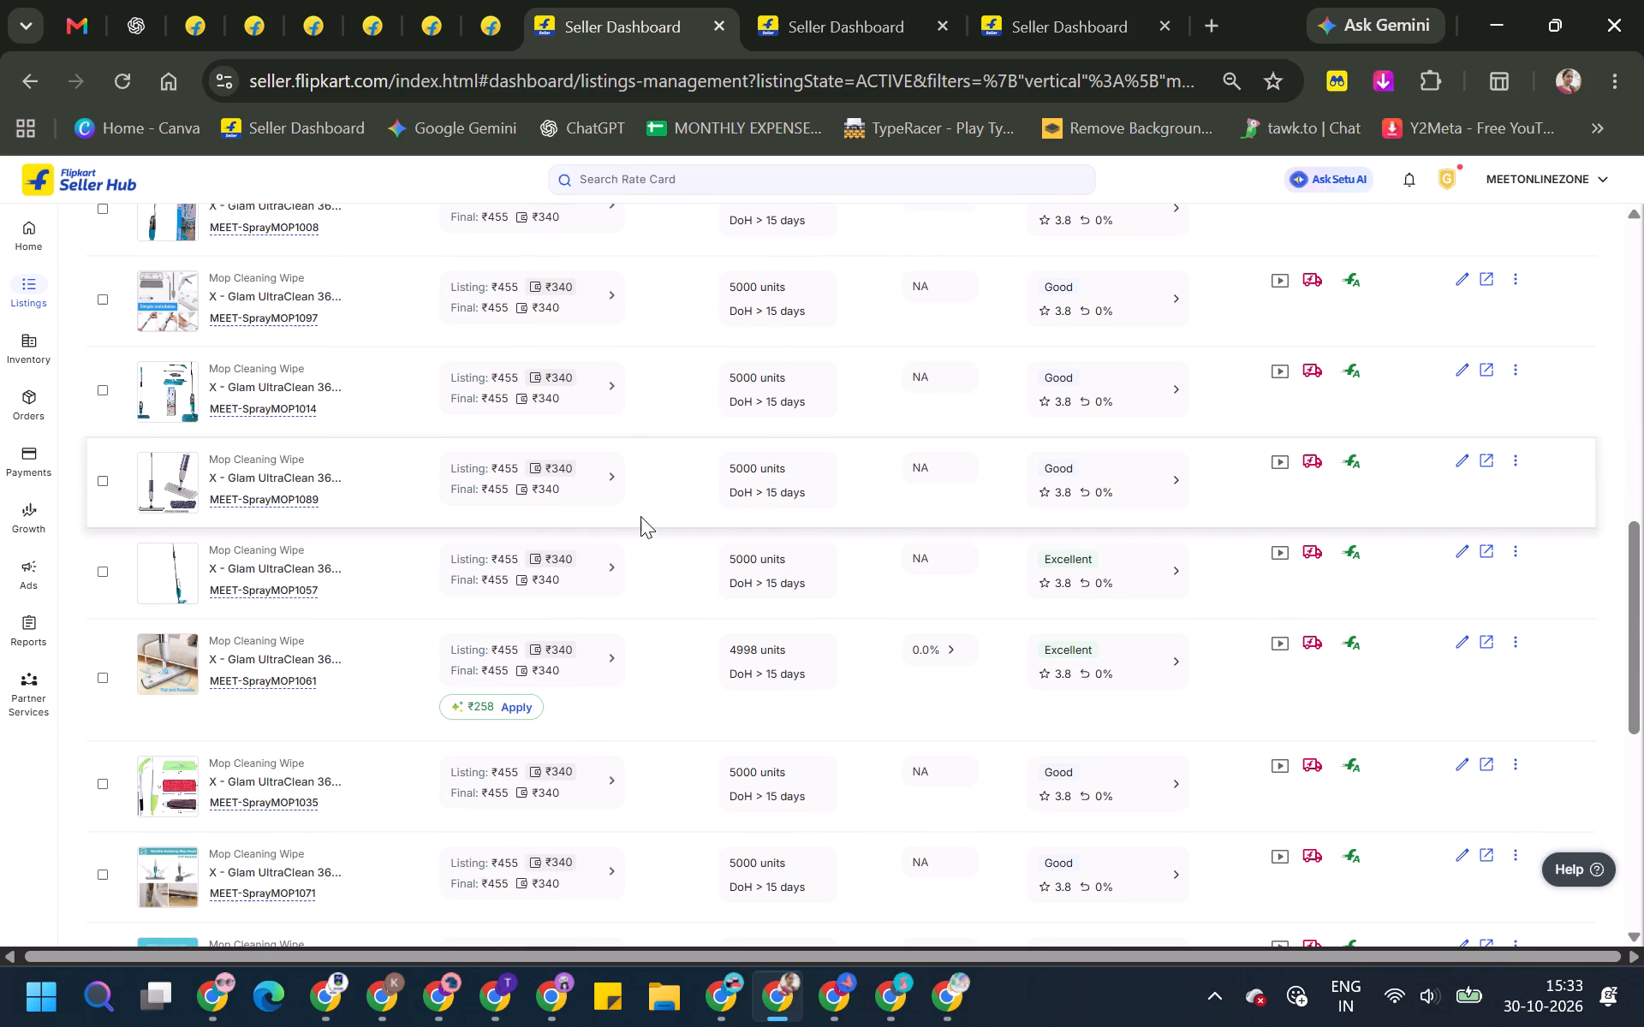
pyautogui.scroll(-4, 640, 516)
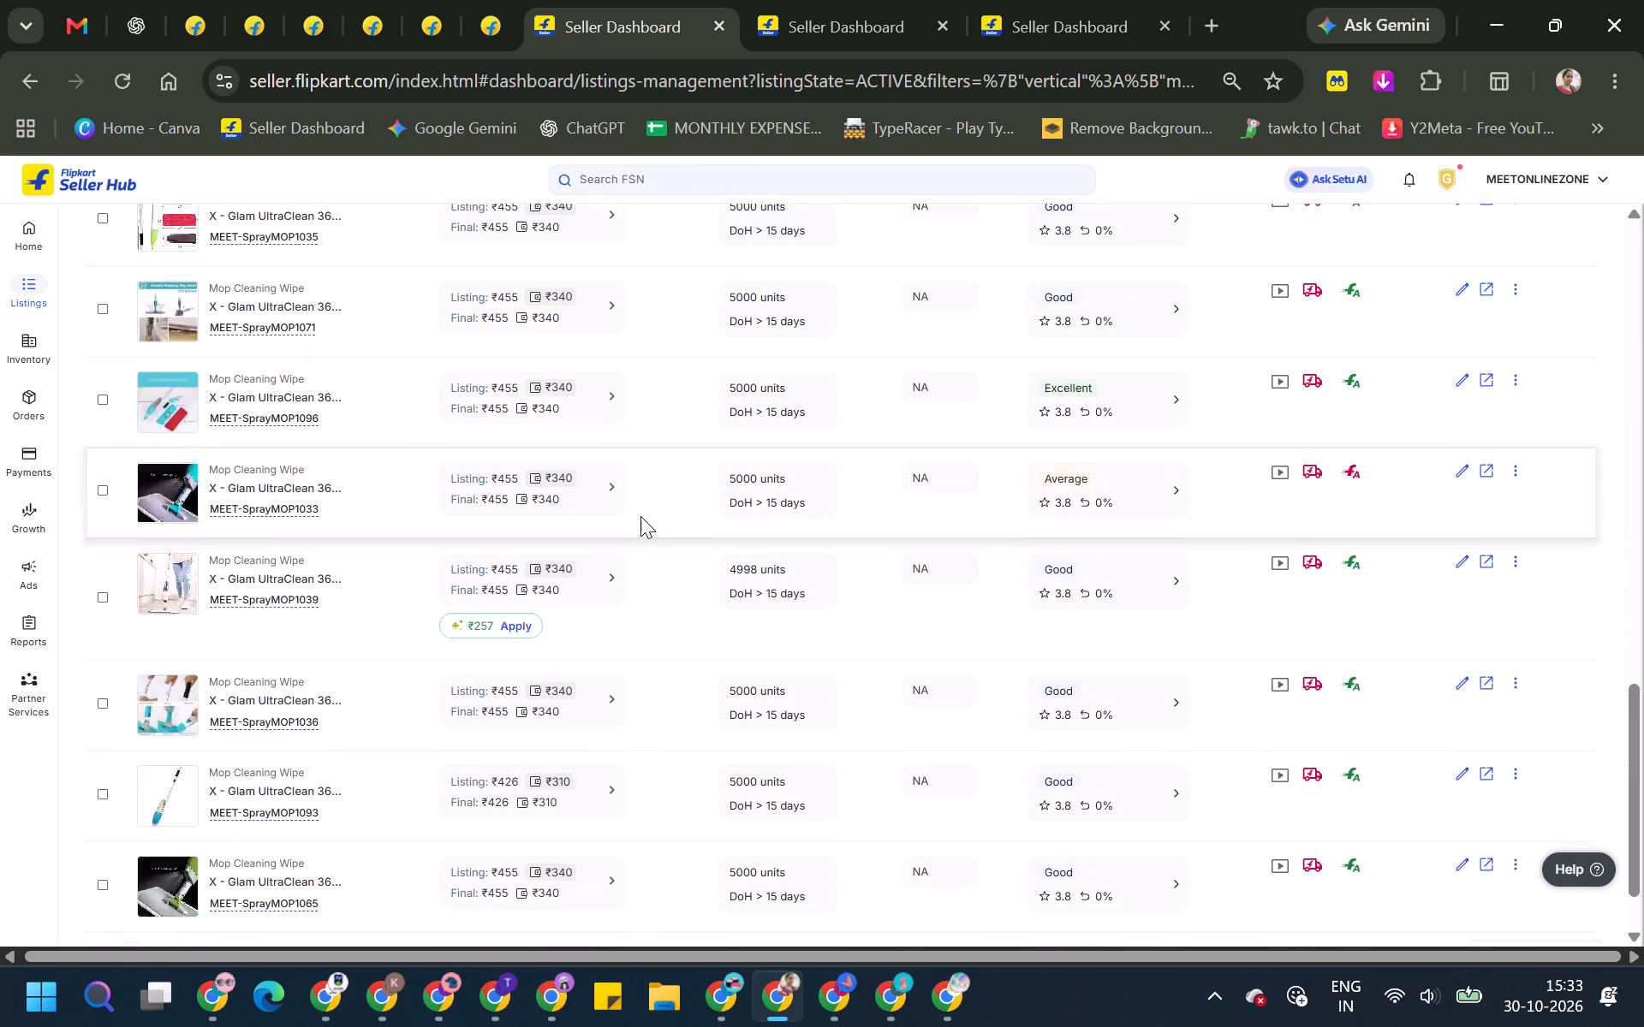
pyautogui.scroll(-1, 640, 516)
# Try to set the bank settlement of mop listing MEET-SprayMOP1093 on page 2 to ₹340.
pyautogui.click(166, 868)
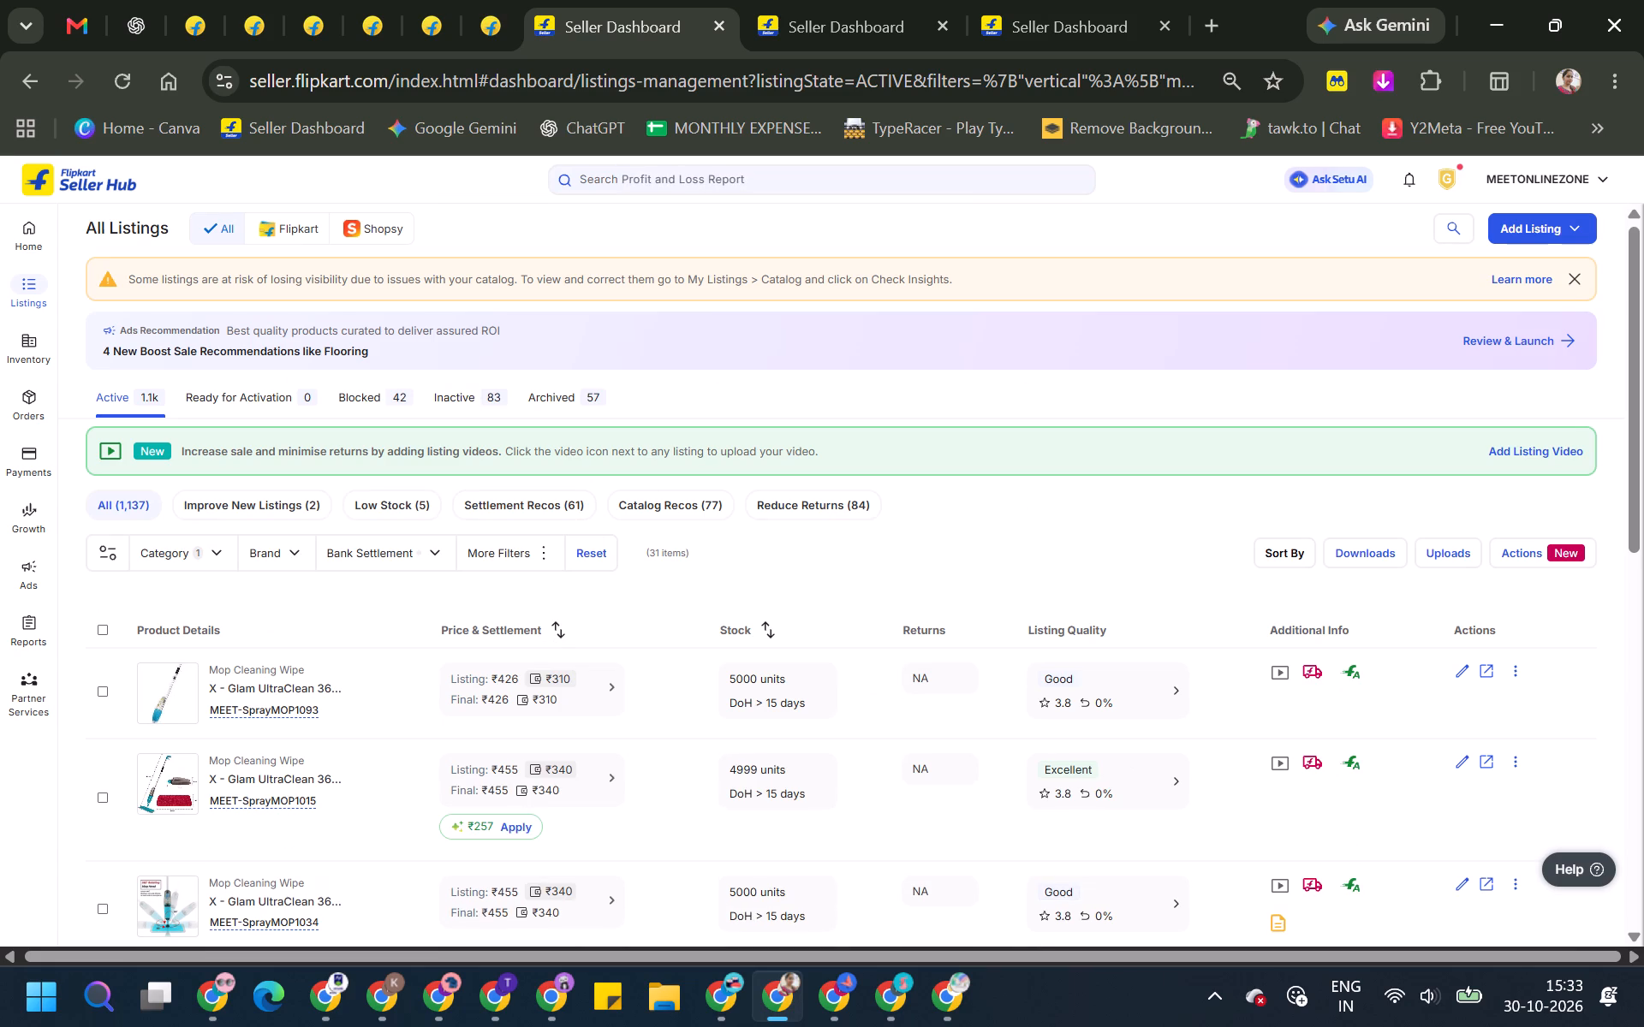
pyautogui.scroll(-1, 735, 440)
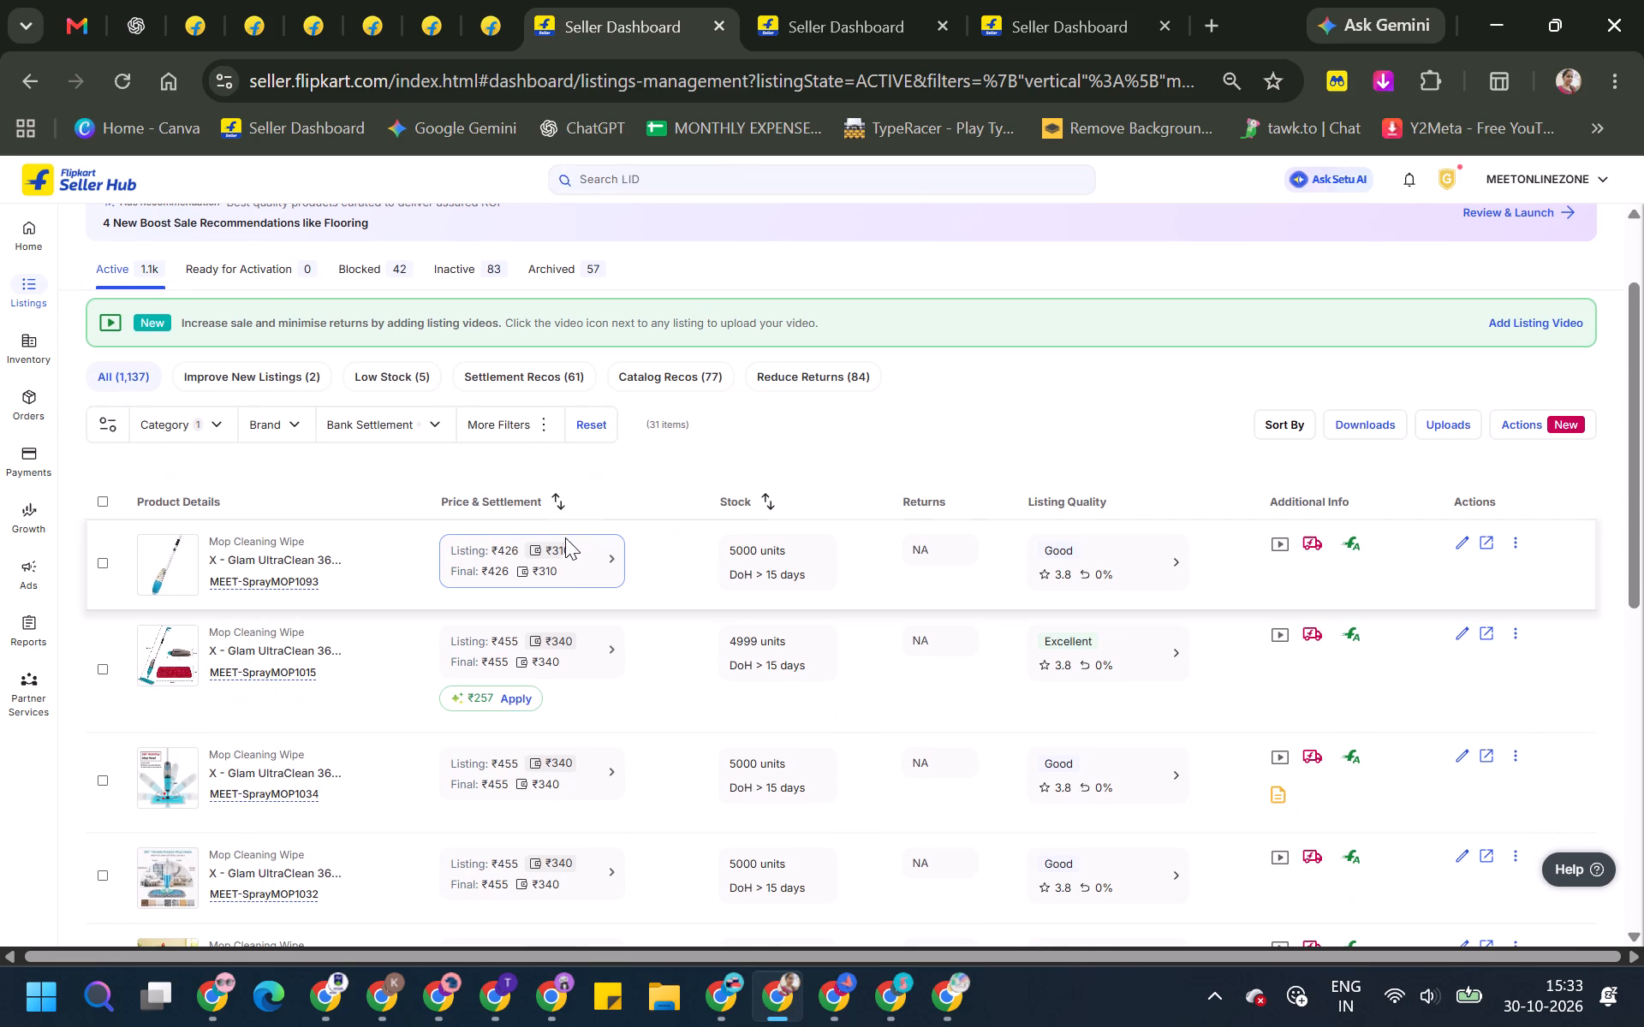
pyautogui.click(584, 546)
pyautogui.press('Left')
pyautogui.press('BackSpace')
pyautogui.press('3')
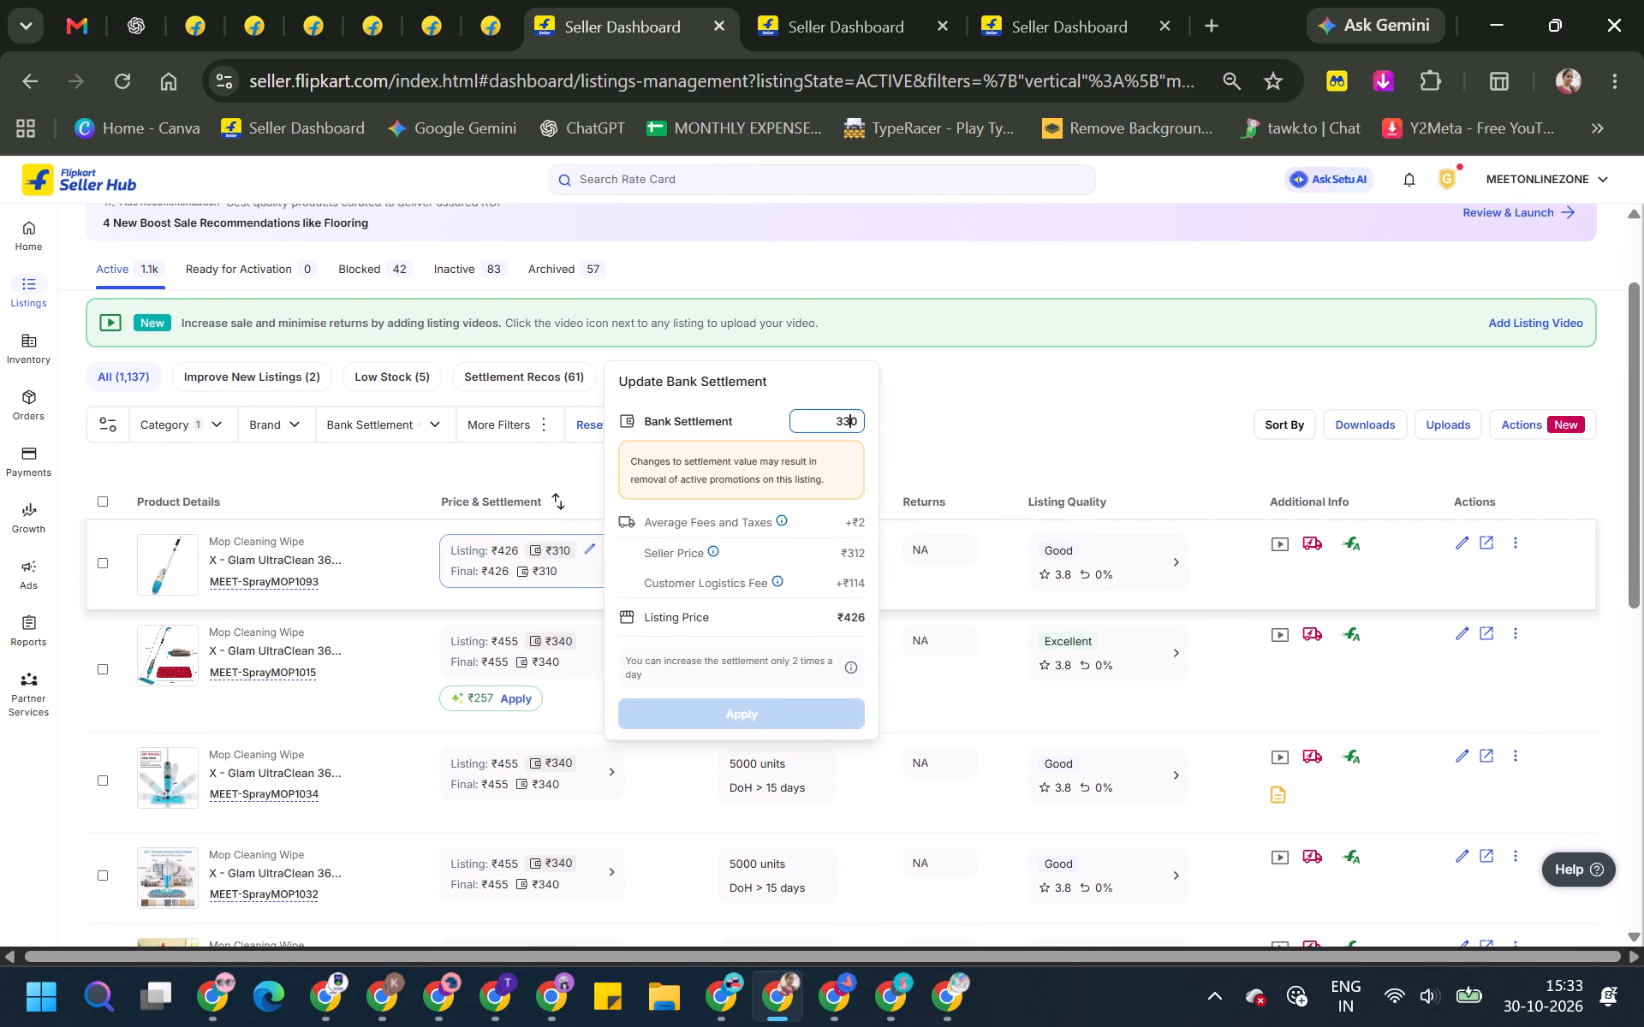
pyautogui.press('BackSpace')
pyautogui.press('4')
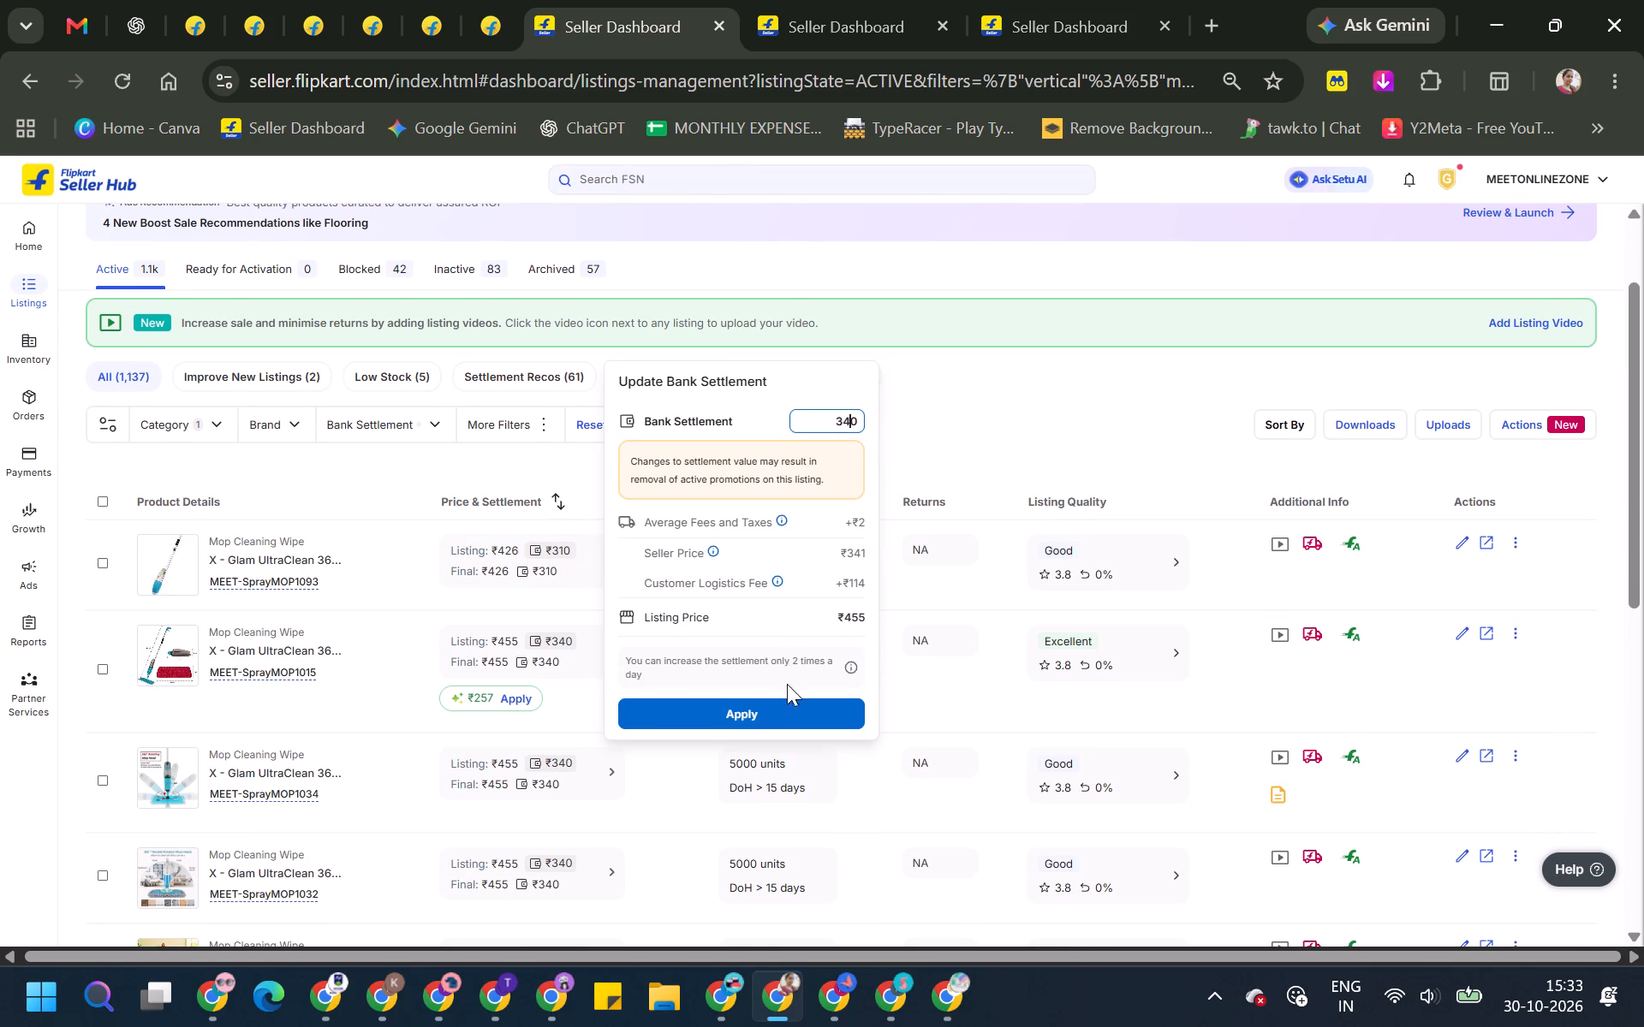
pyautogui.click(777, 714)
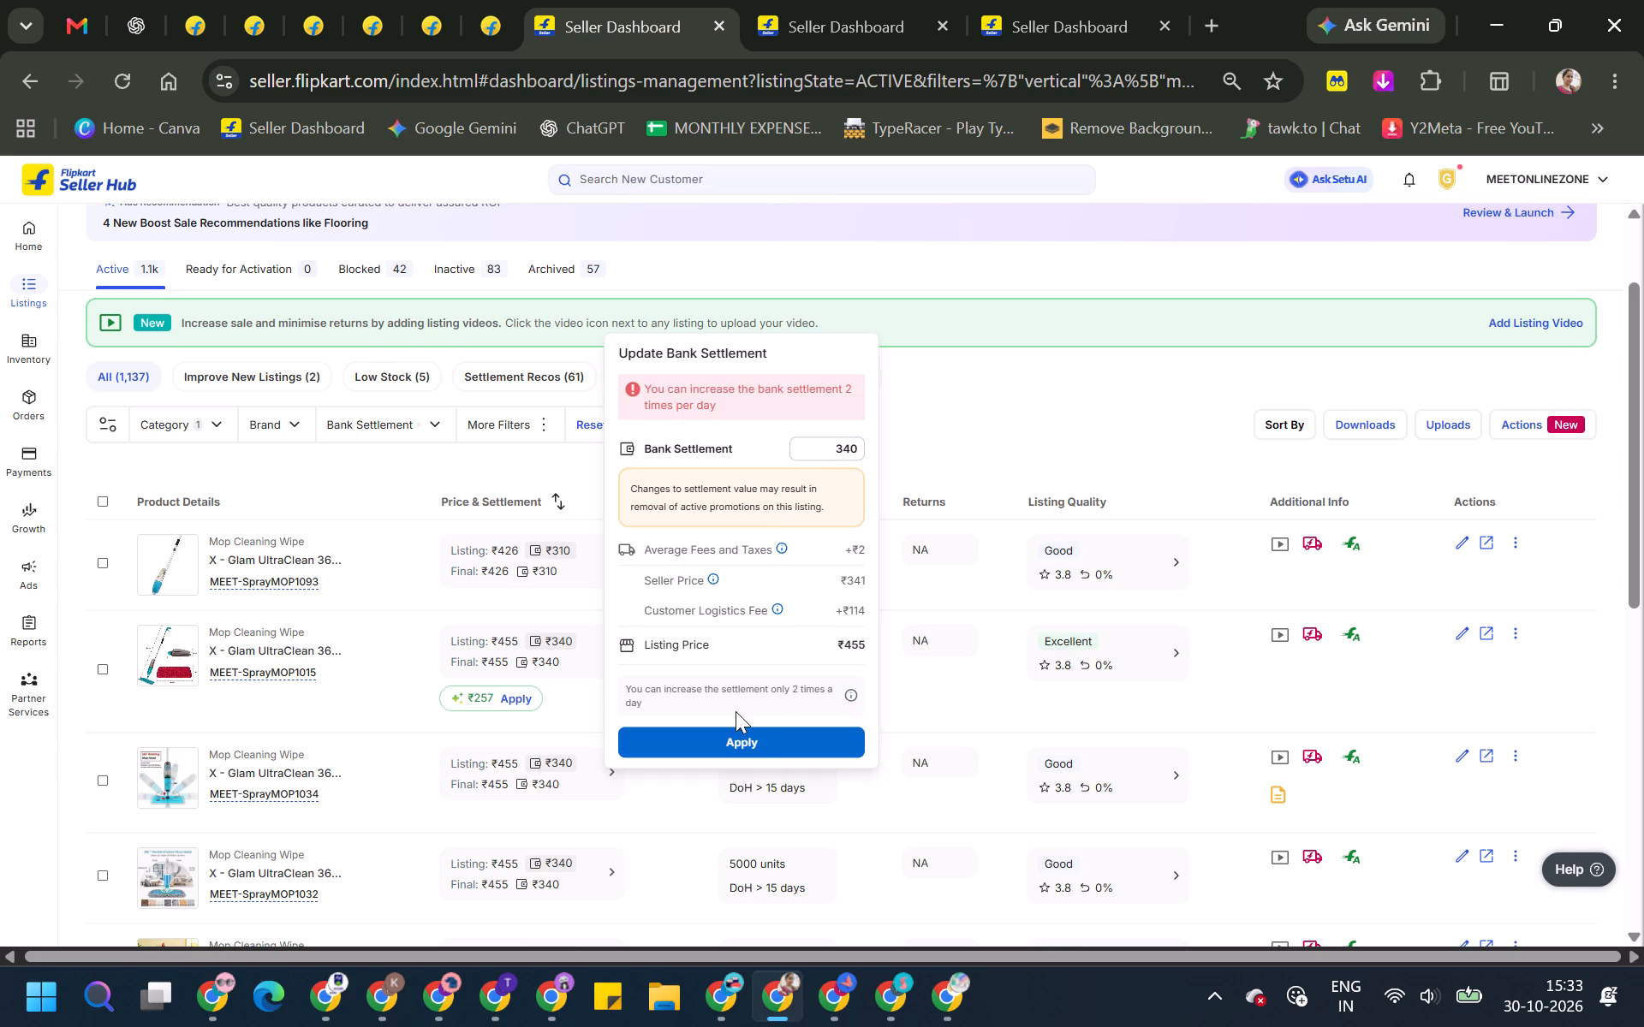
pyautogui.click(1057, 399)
# Check the bank settlement values of the other mop listings on page 2.
pyautogui.scroll(-2, 713, 512)
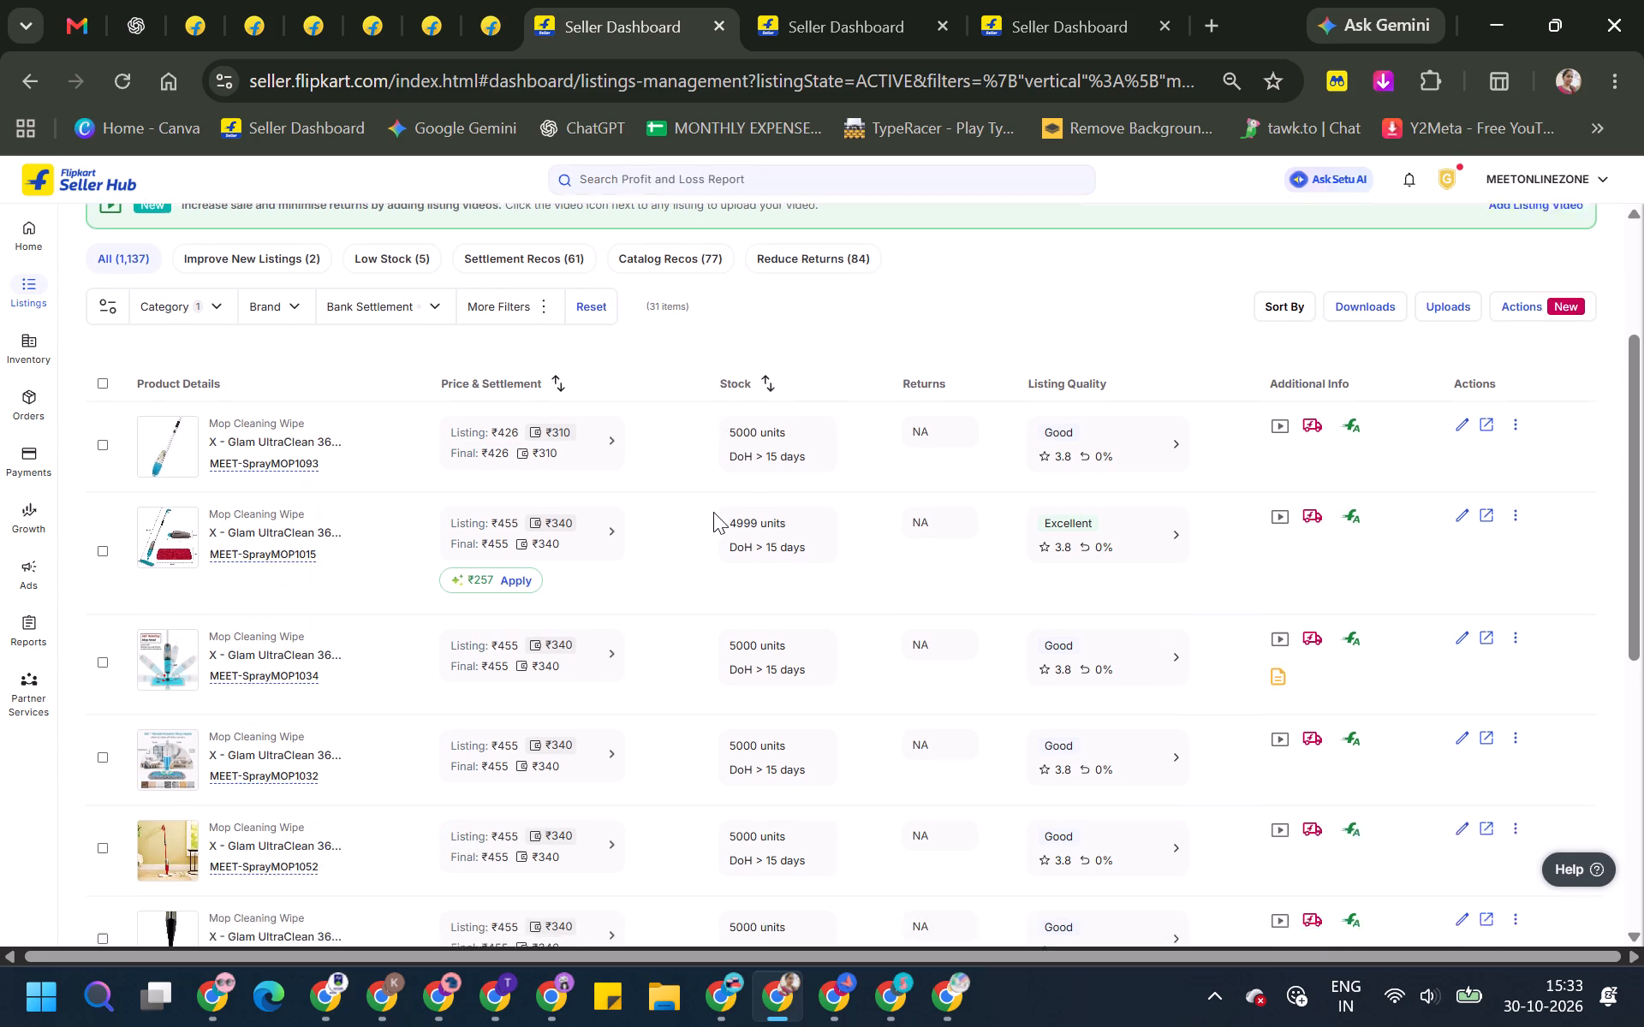
pyautogui.scroll(-3, 646, 595)
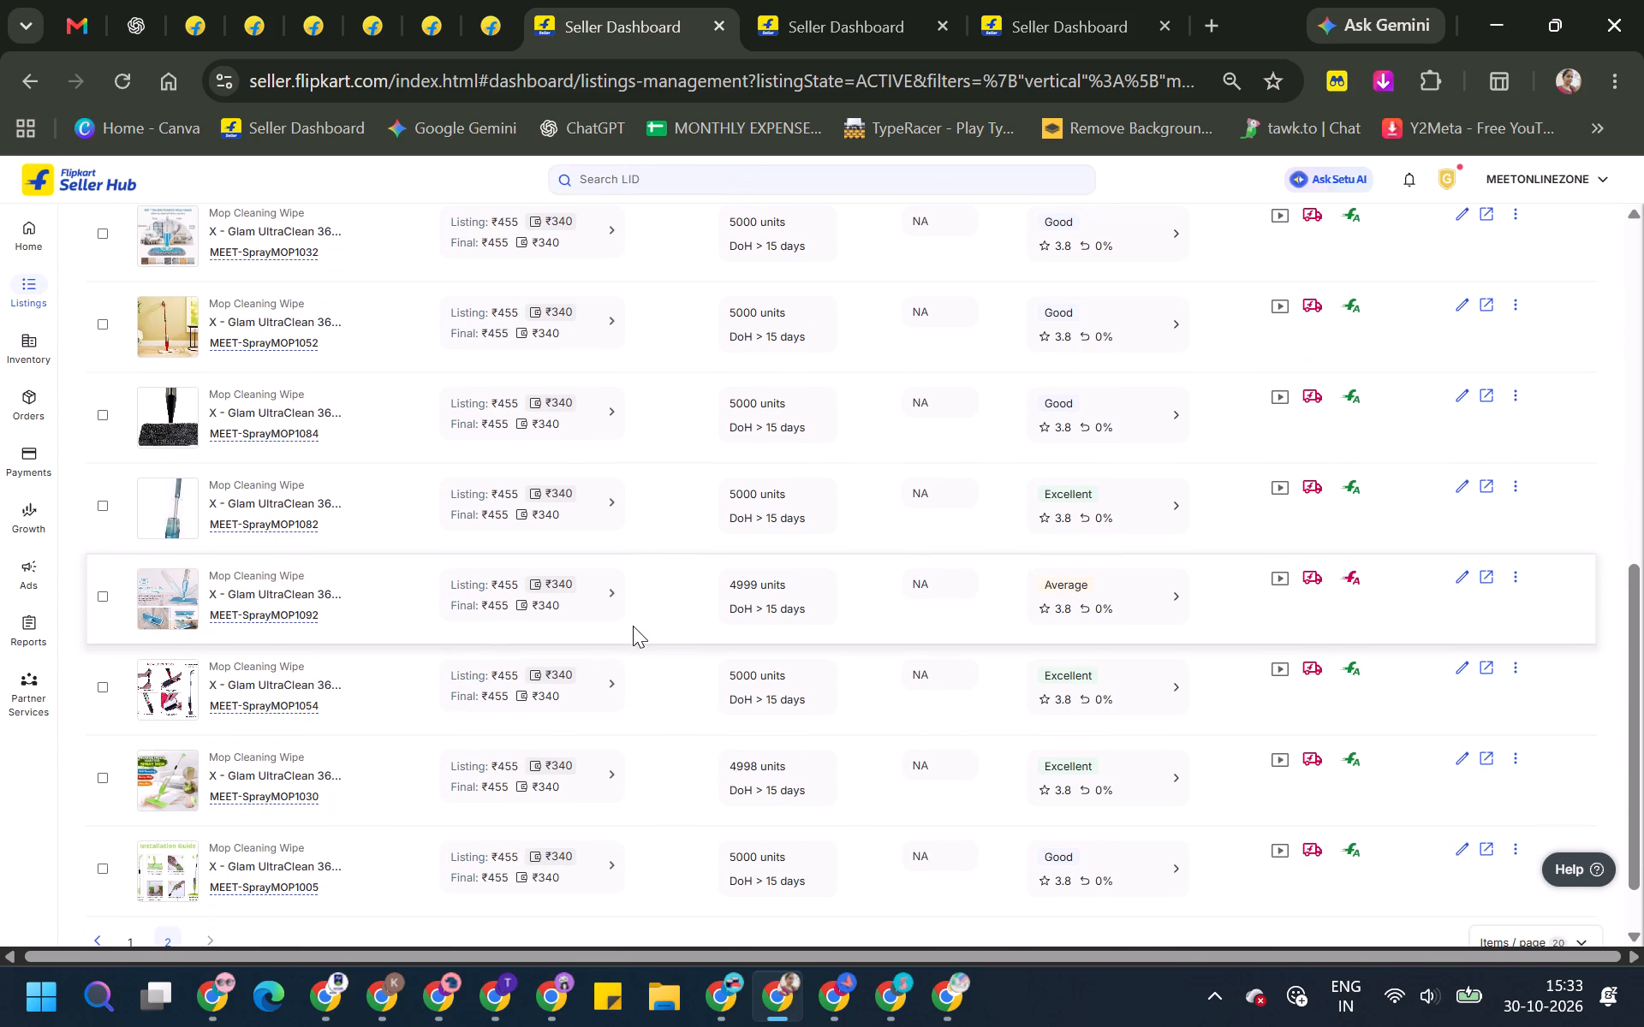
pyautogui.scroll(-3, 630, 642)
pyautogui.scroll(8, 631, 647)
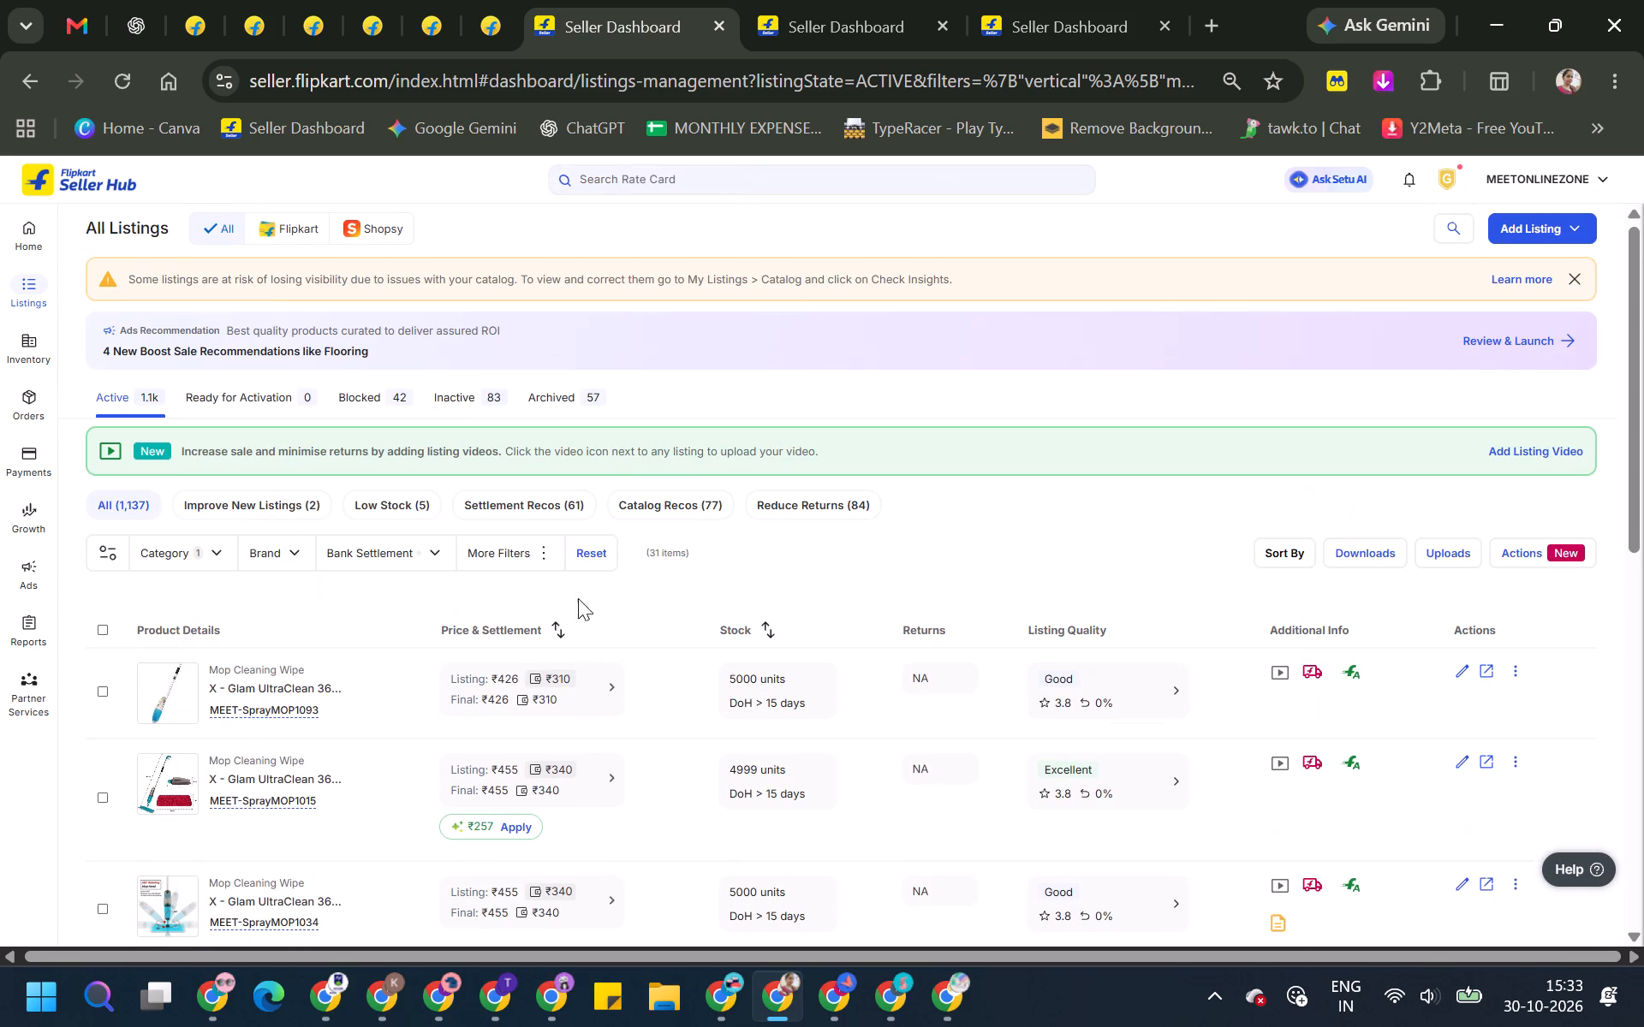
# Filter the mop listings to a bank settlement range of 200 minimum to 270 maximum and apply it.
pyautogui.scroll(-2, 527, 302)
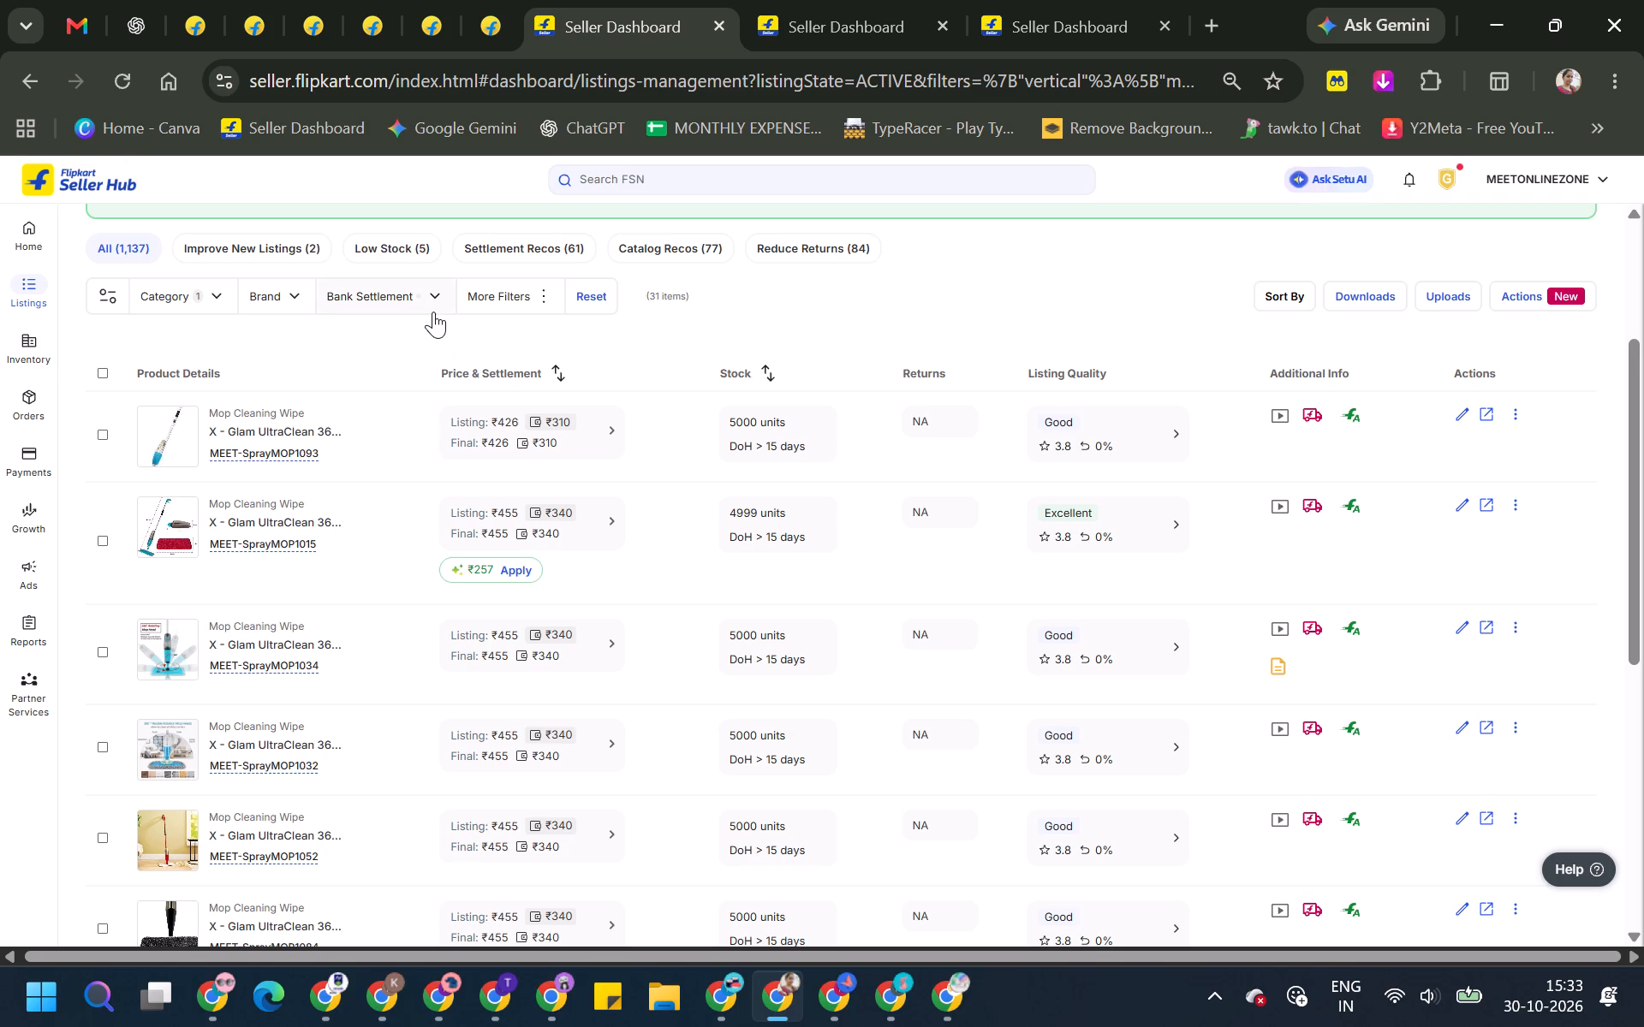
pyautogui.click(433, 312)
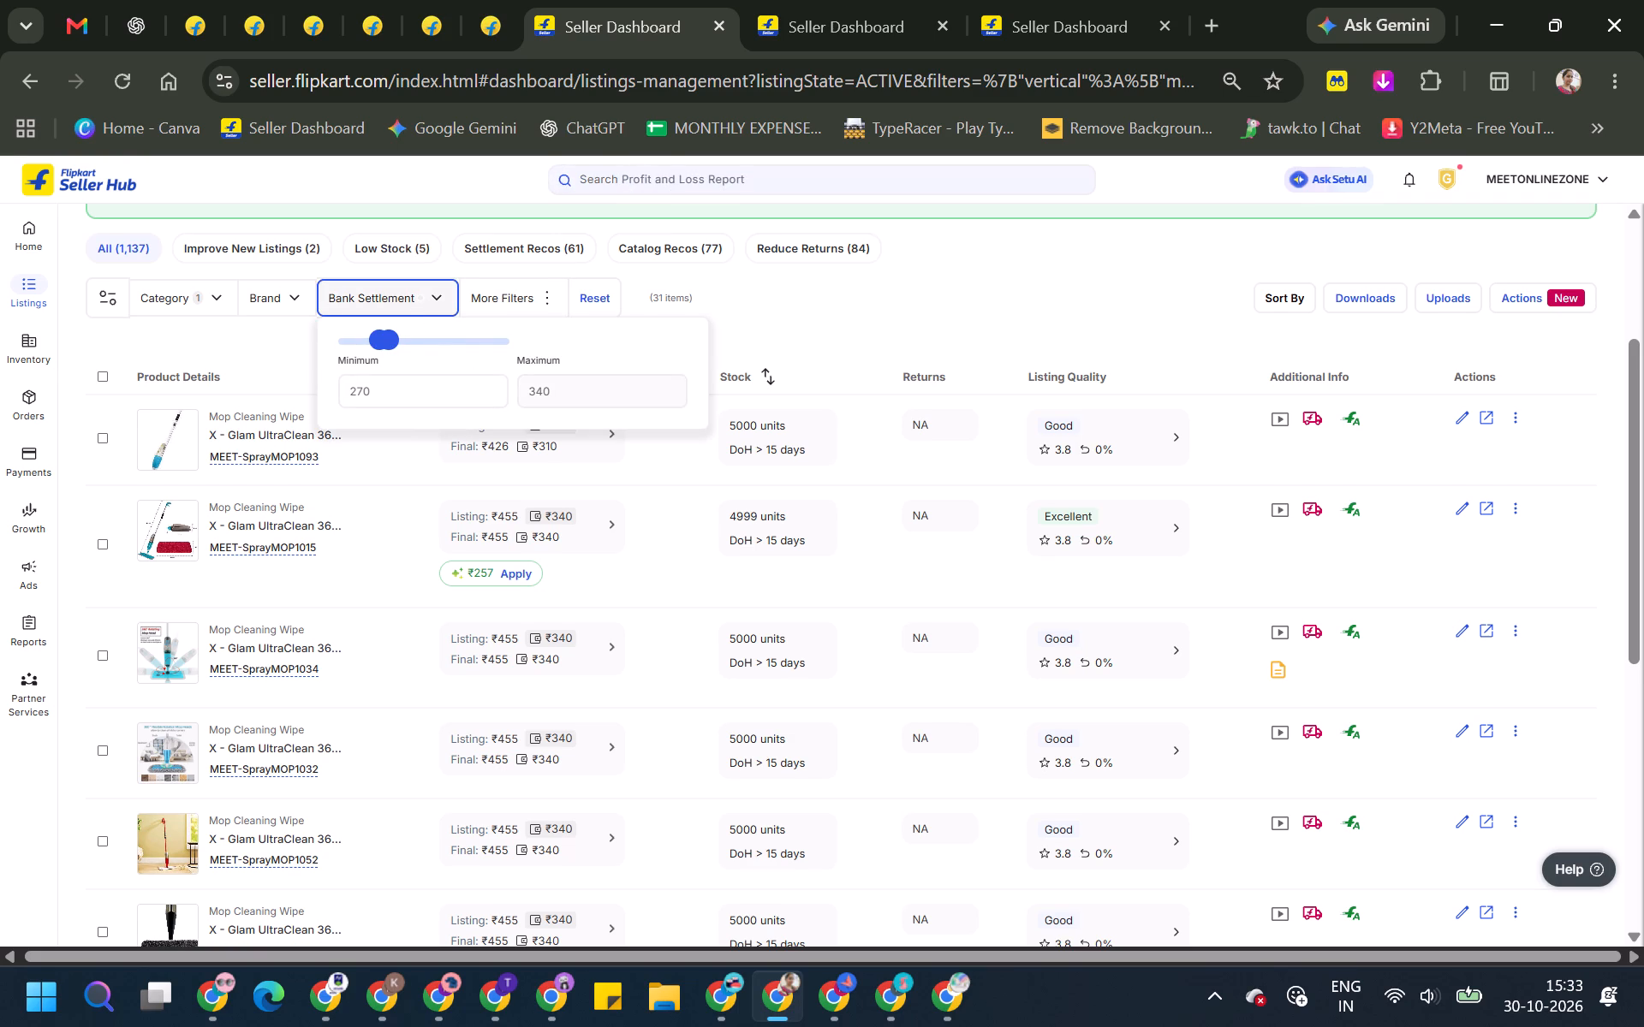
pyautogui.click(462, 388)
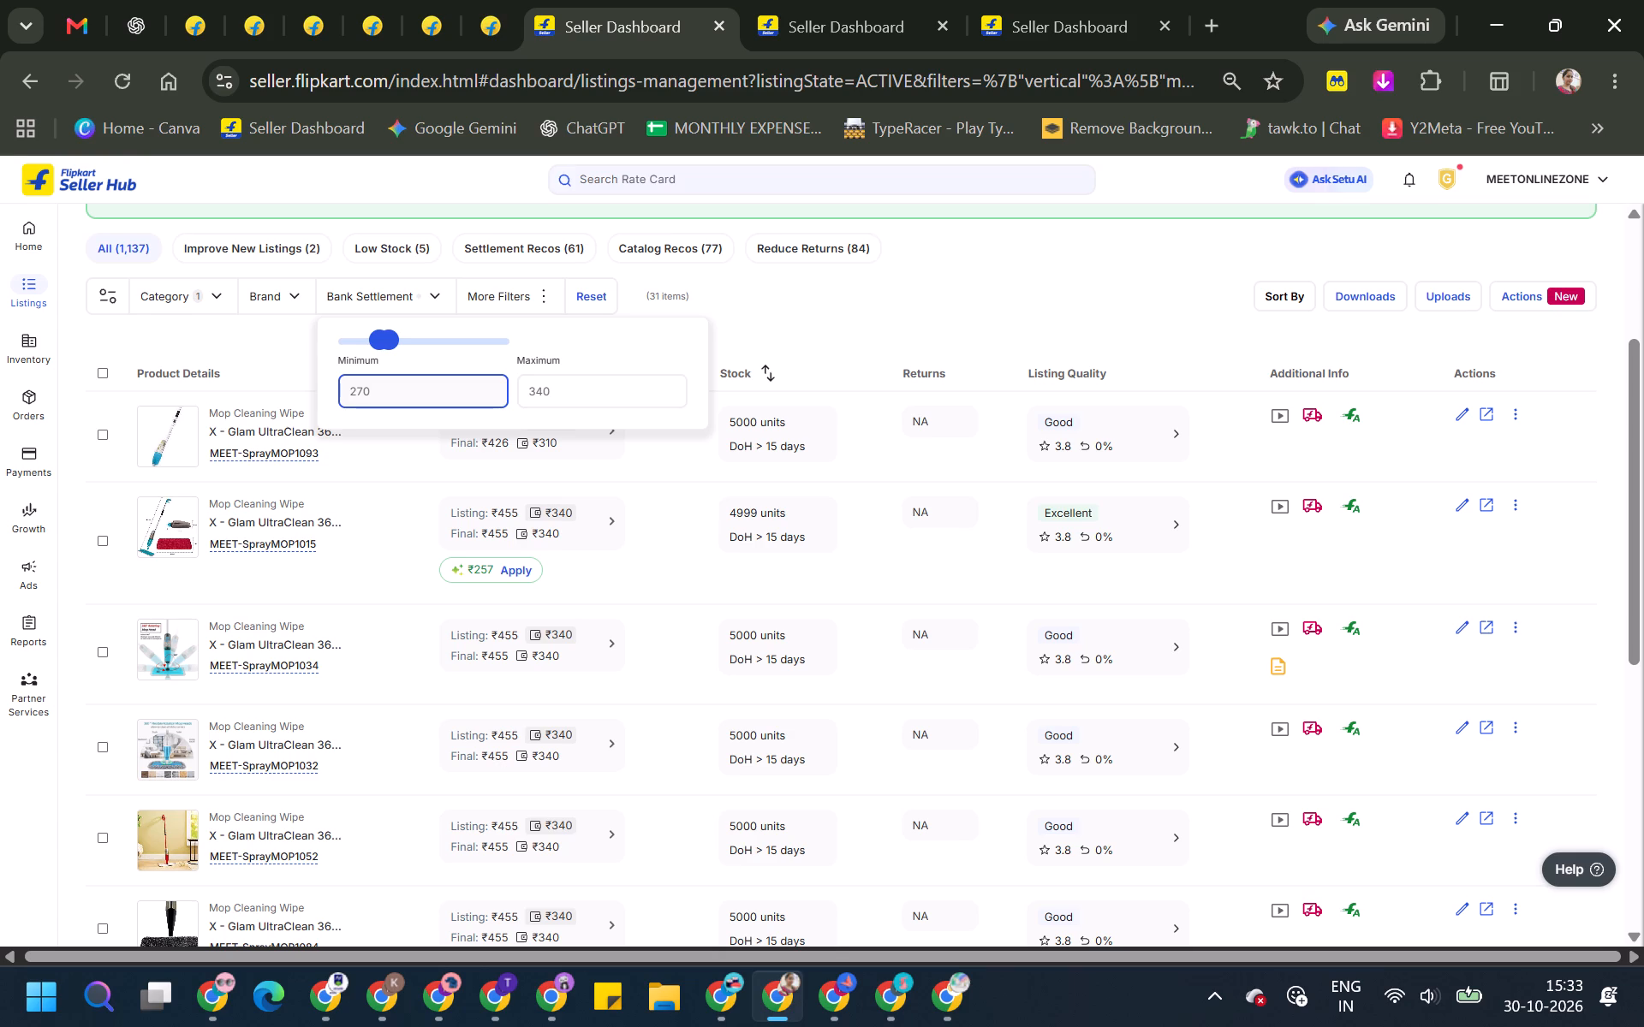
pyautogui.press('Left')
pyautogui.hotkey('ctrl', 'a')
pyautogui.hotkey('ctrl', 'c')
pyautogui.tripleClick(640, 395)
pyautogui.hotkey('ctrl', 'v')
pyautogui.doubleClick(438, 391)
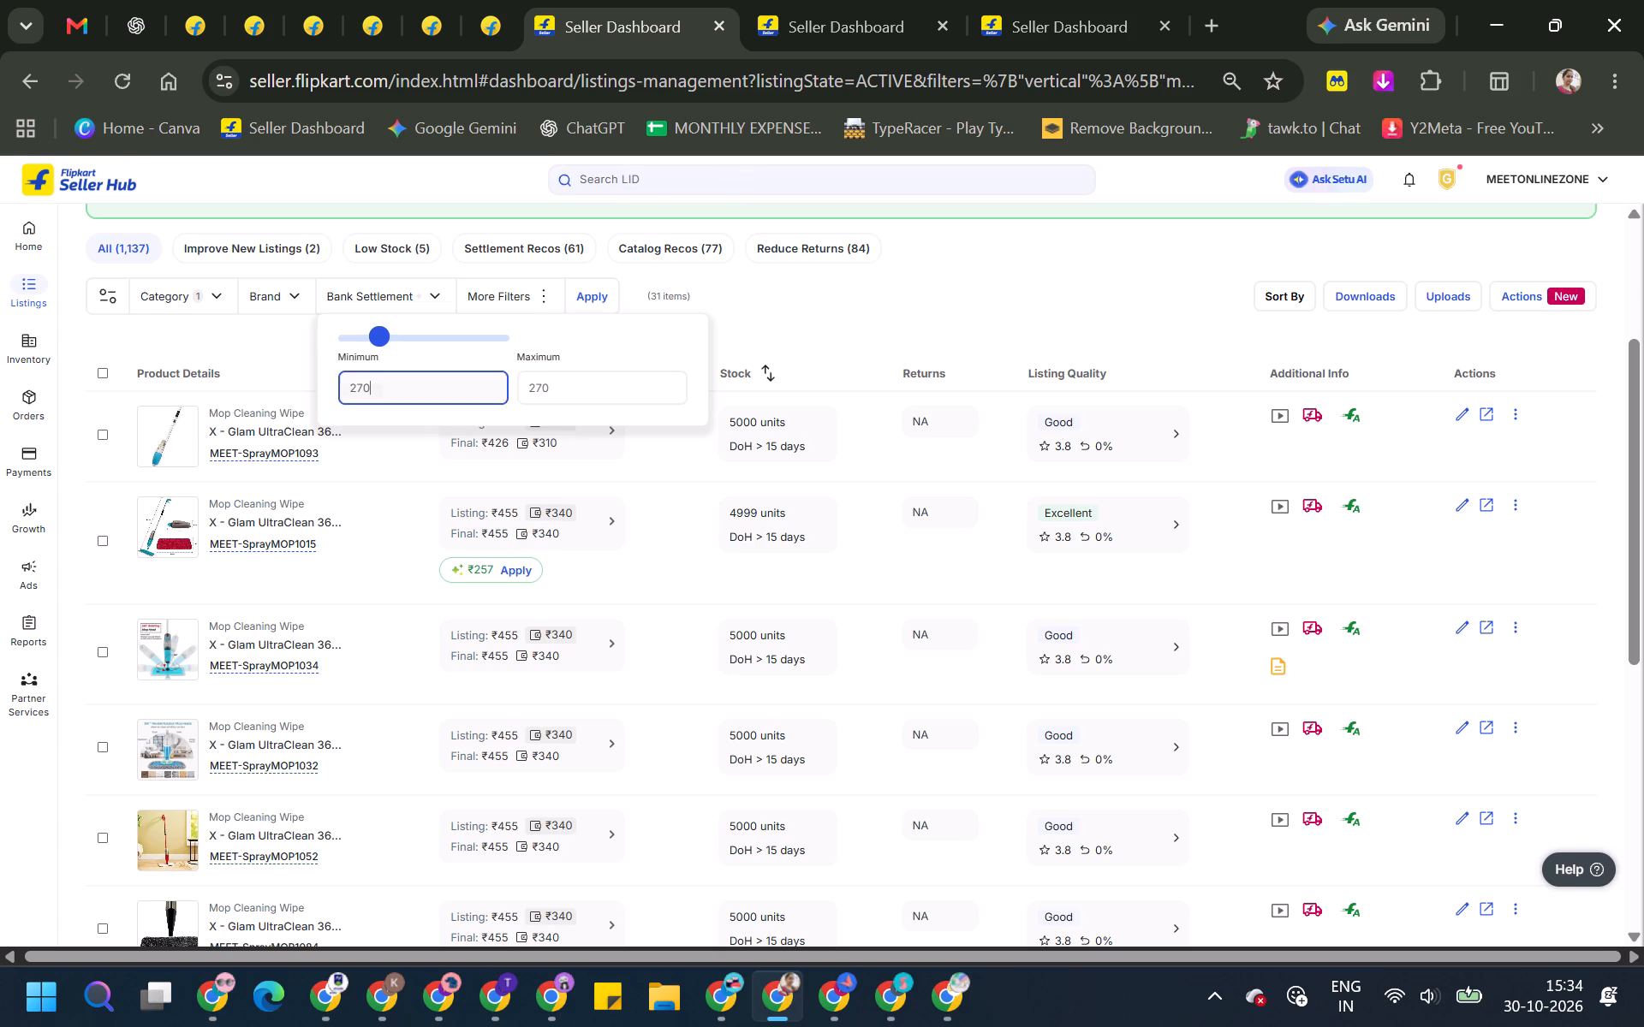
pyautogui.press('Left')
pyautogui.press('Right')
pyautogui.press('Right')
pyautogui.press('BackSpace')
pyautogui.press('-')
pyautogui.write('00')
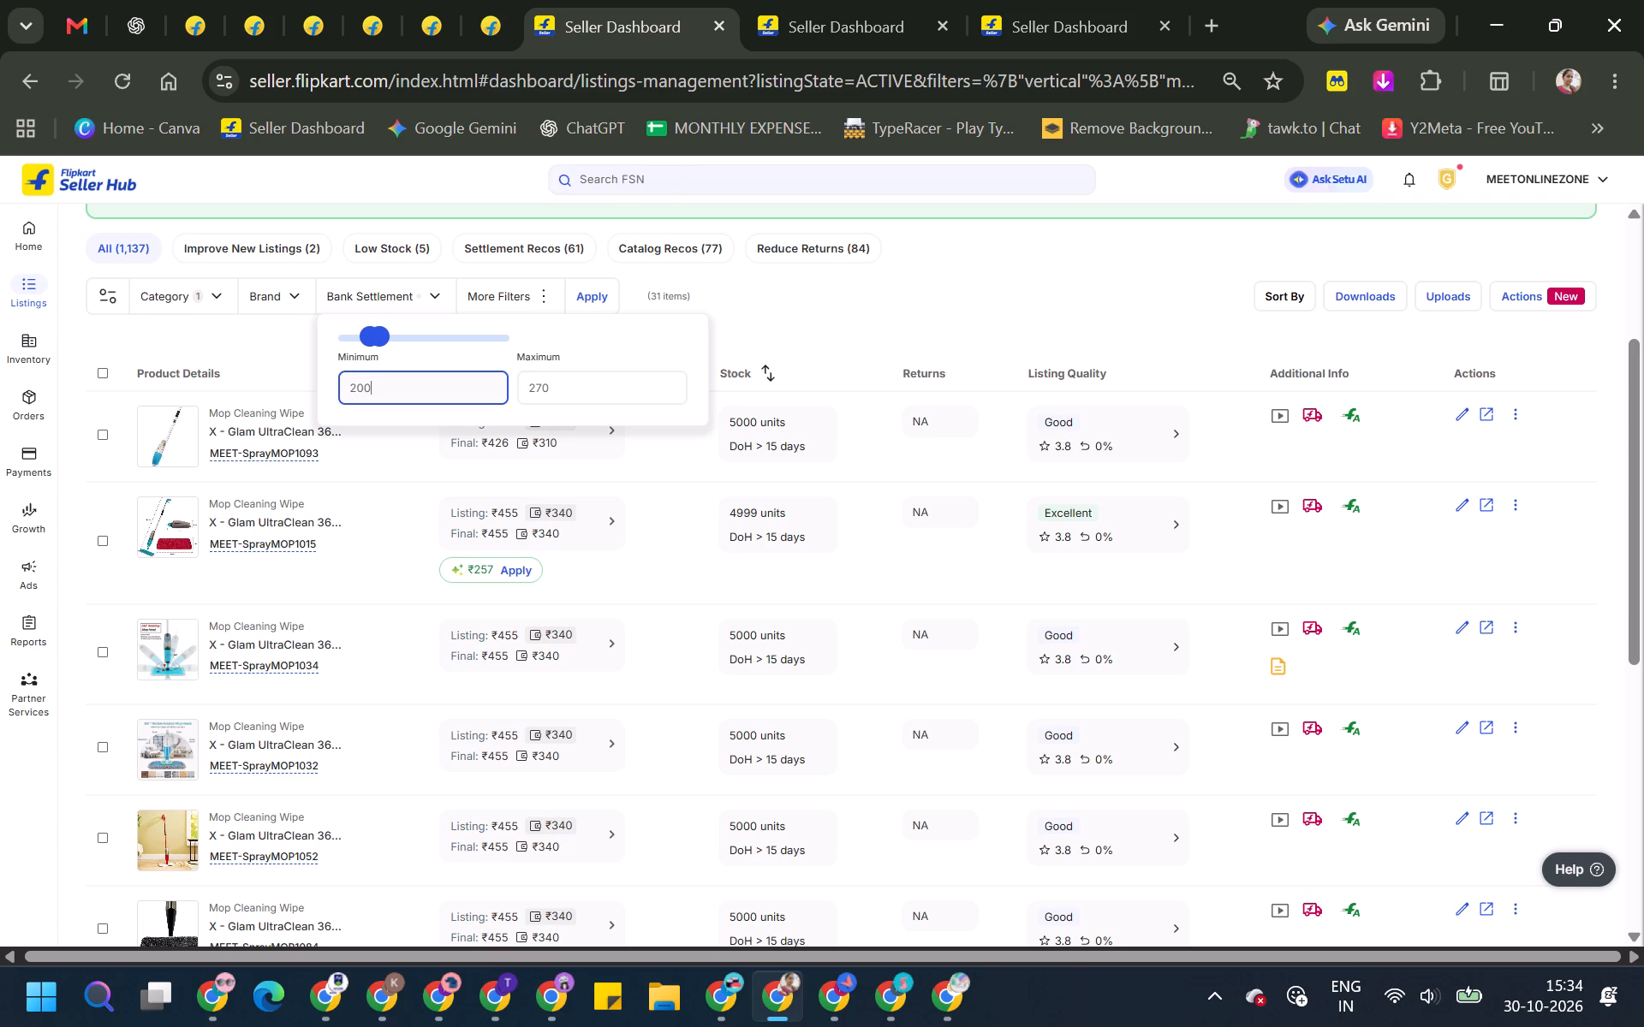
pyautogui.click(586, 300)
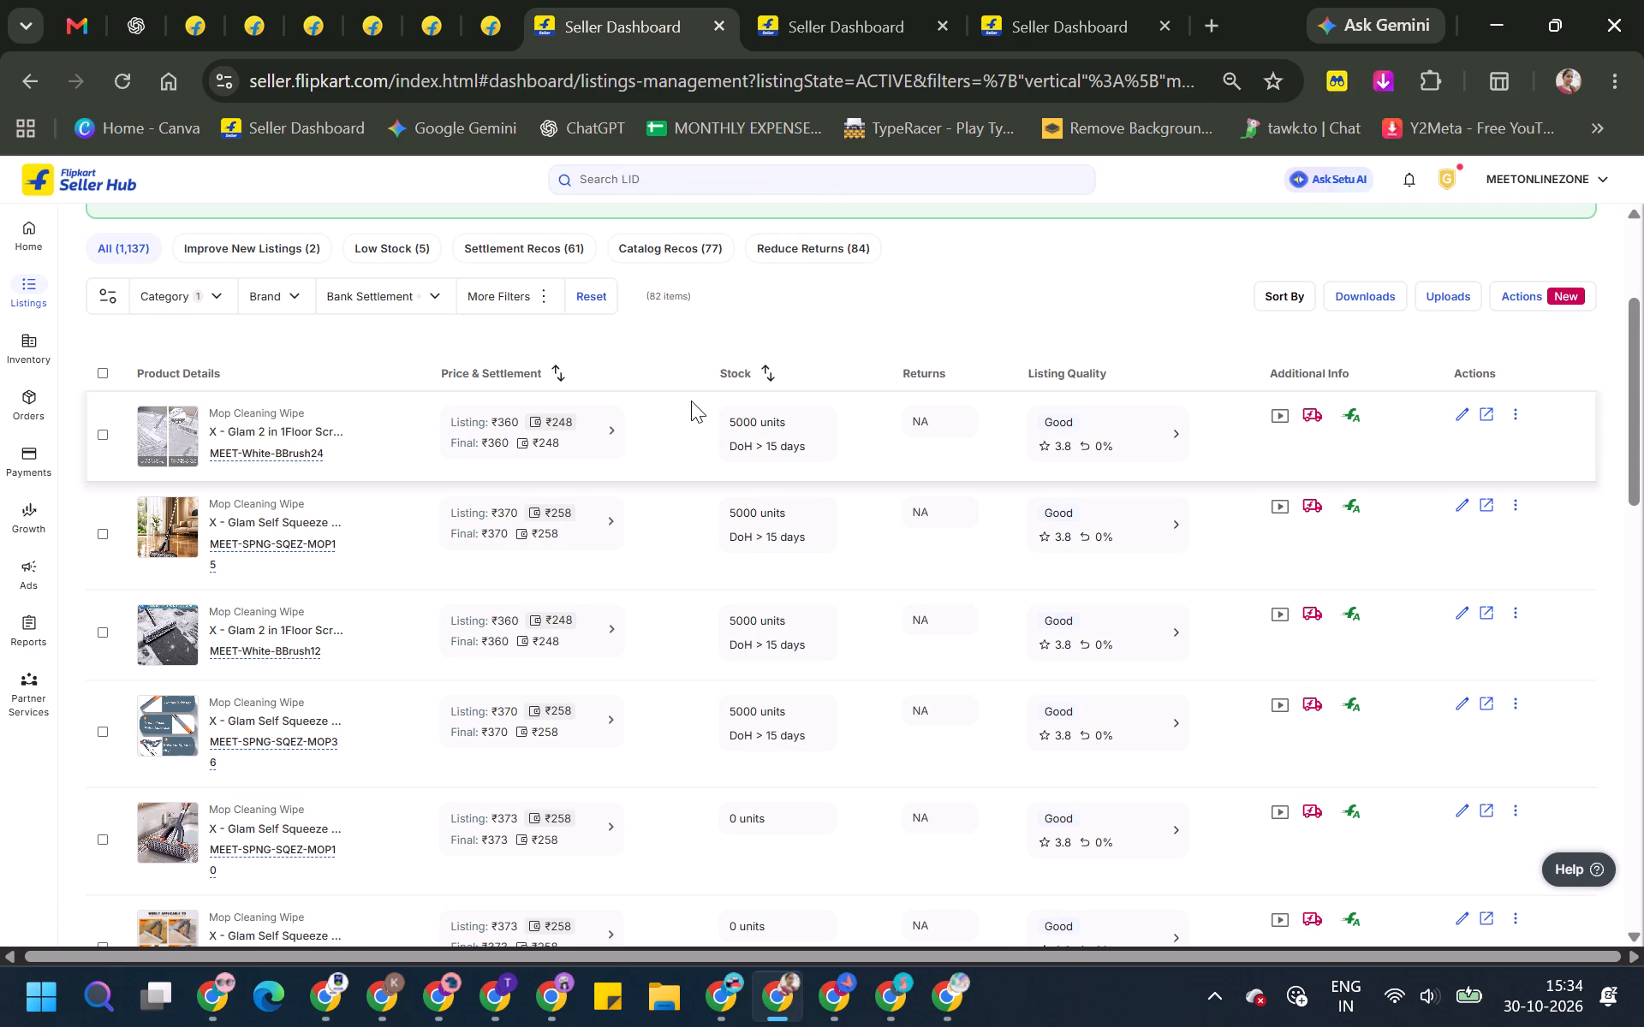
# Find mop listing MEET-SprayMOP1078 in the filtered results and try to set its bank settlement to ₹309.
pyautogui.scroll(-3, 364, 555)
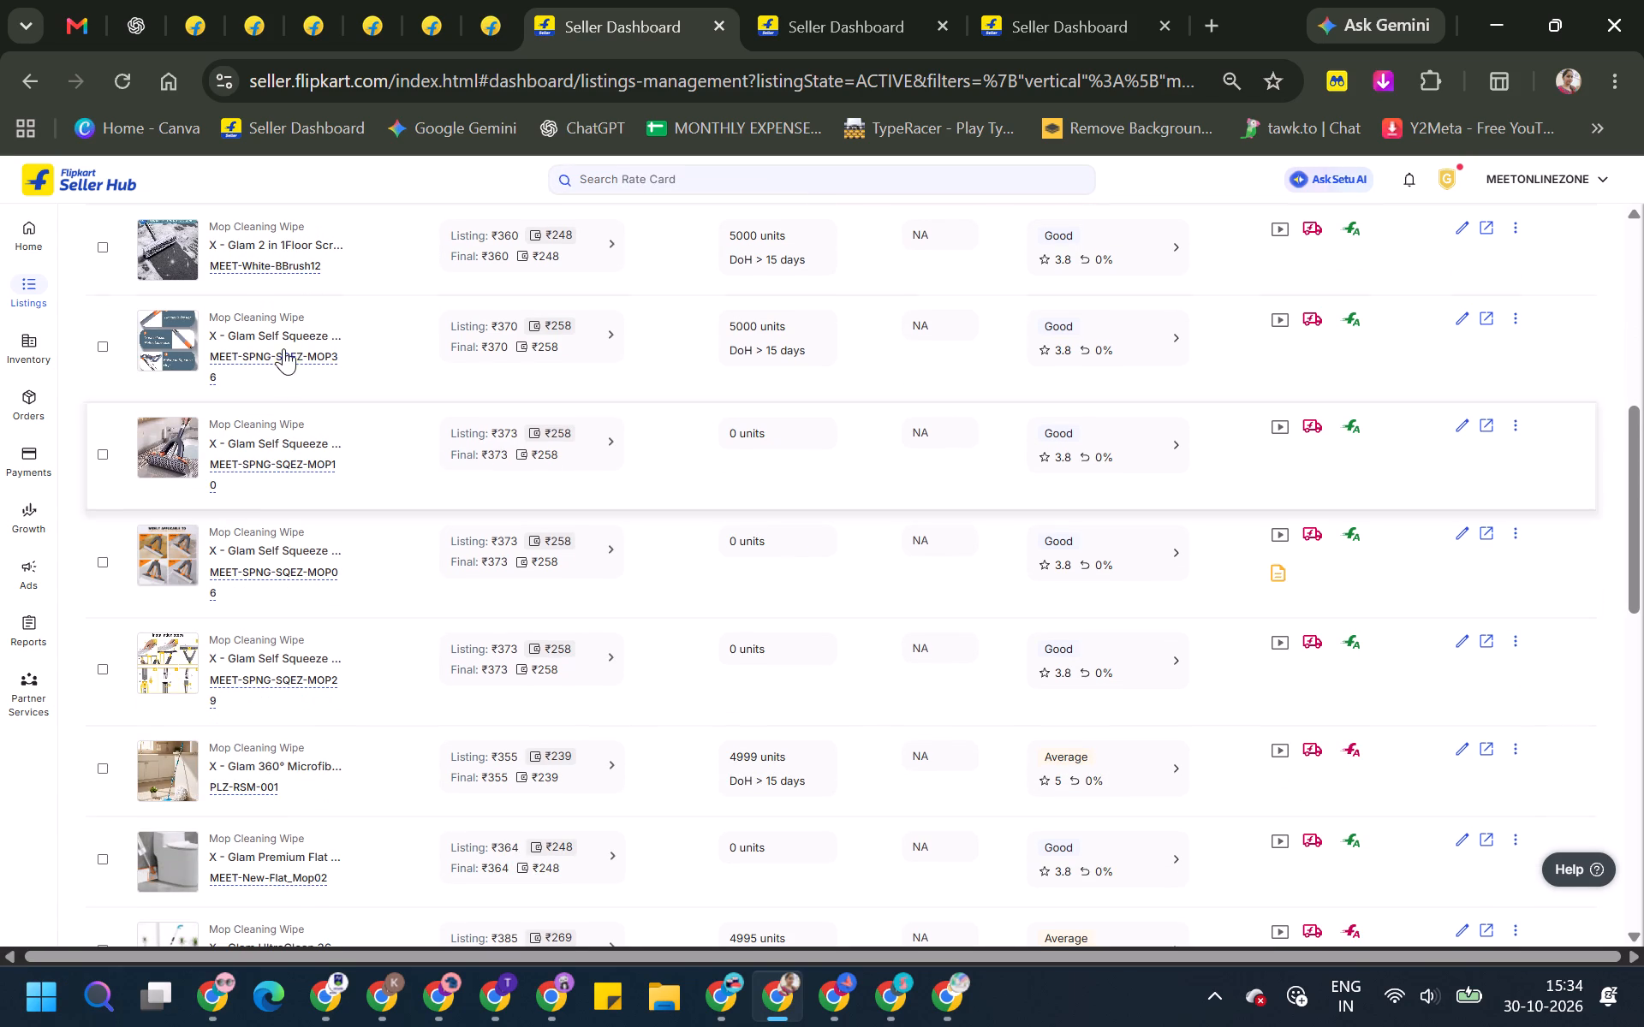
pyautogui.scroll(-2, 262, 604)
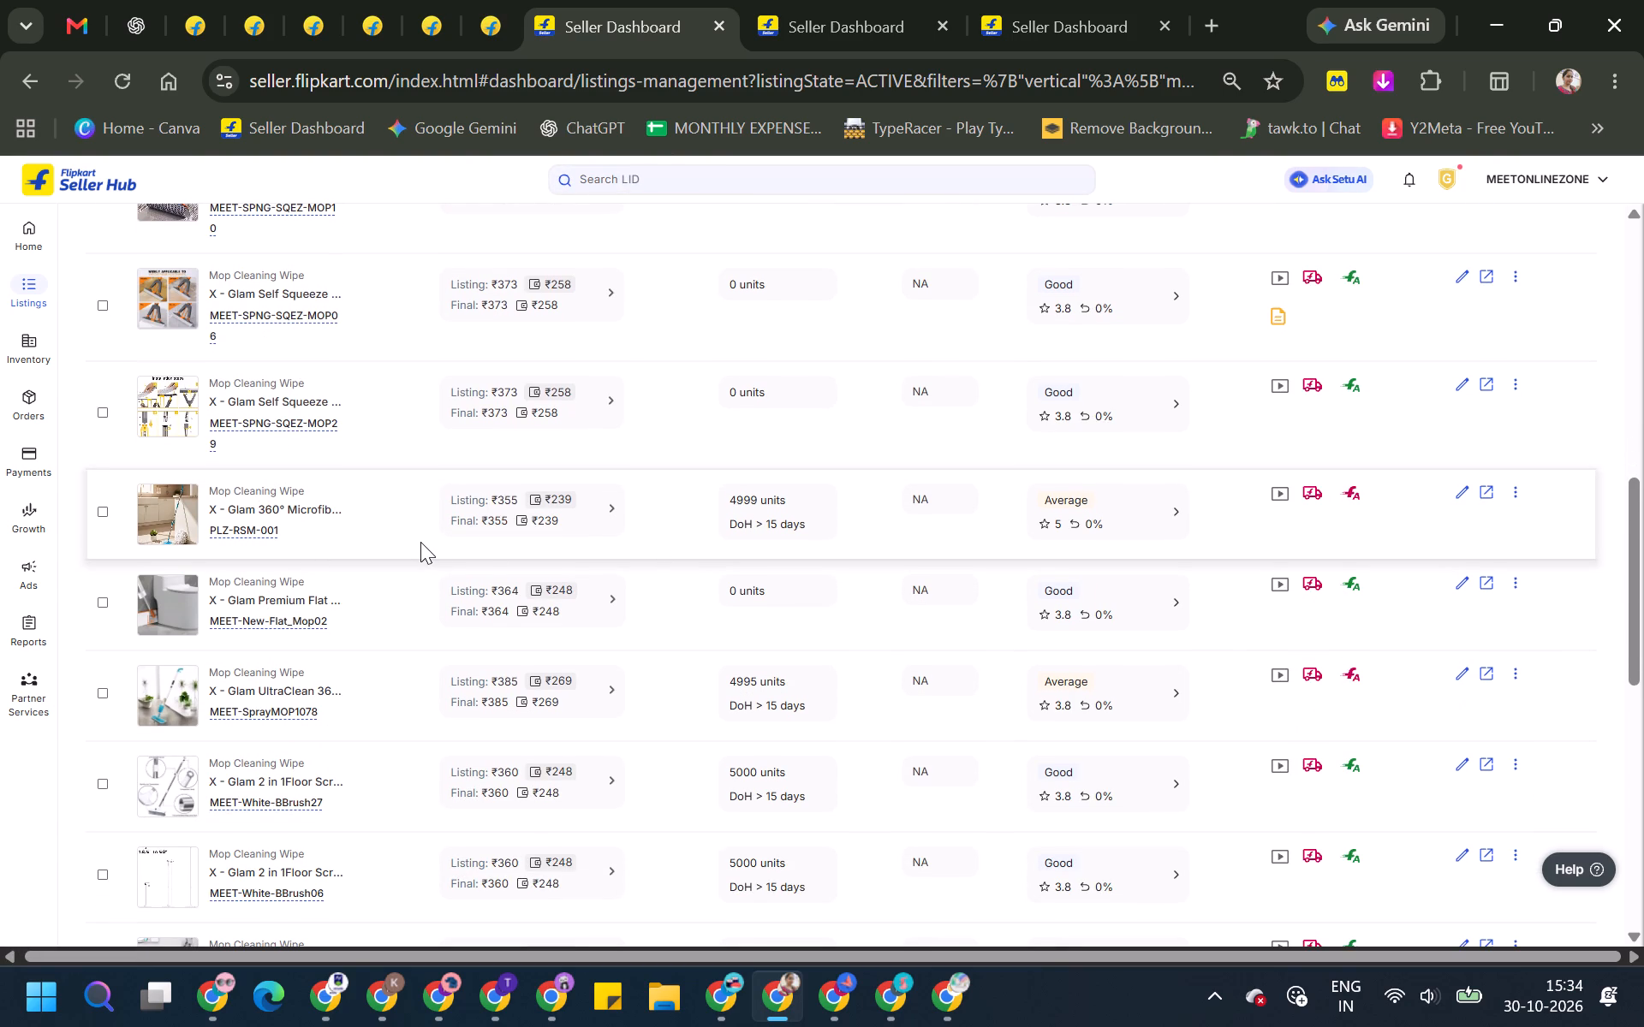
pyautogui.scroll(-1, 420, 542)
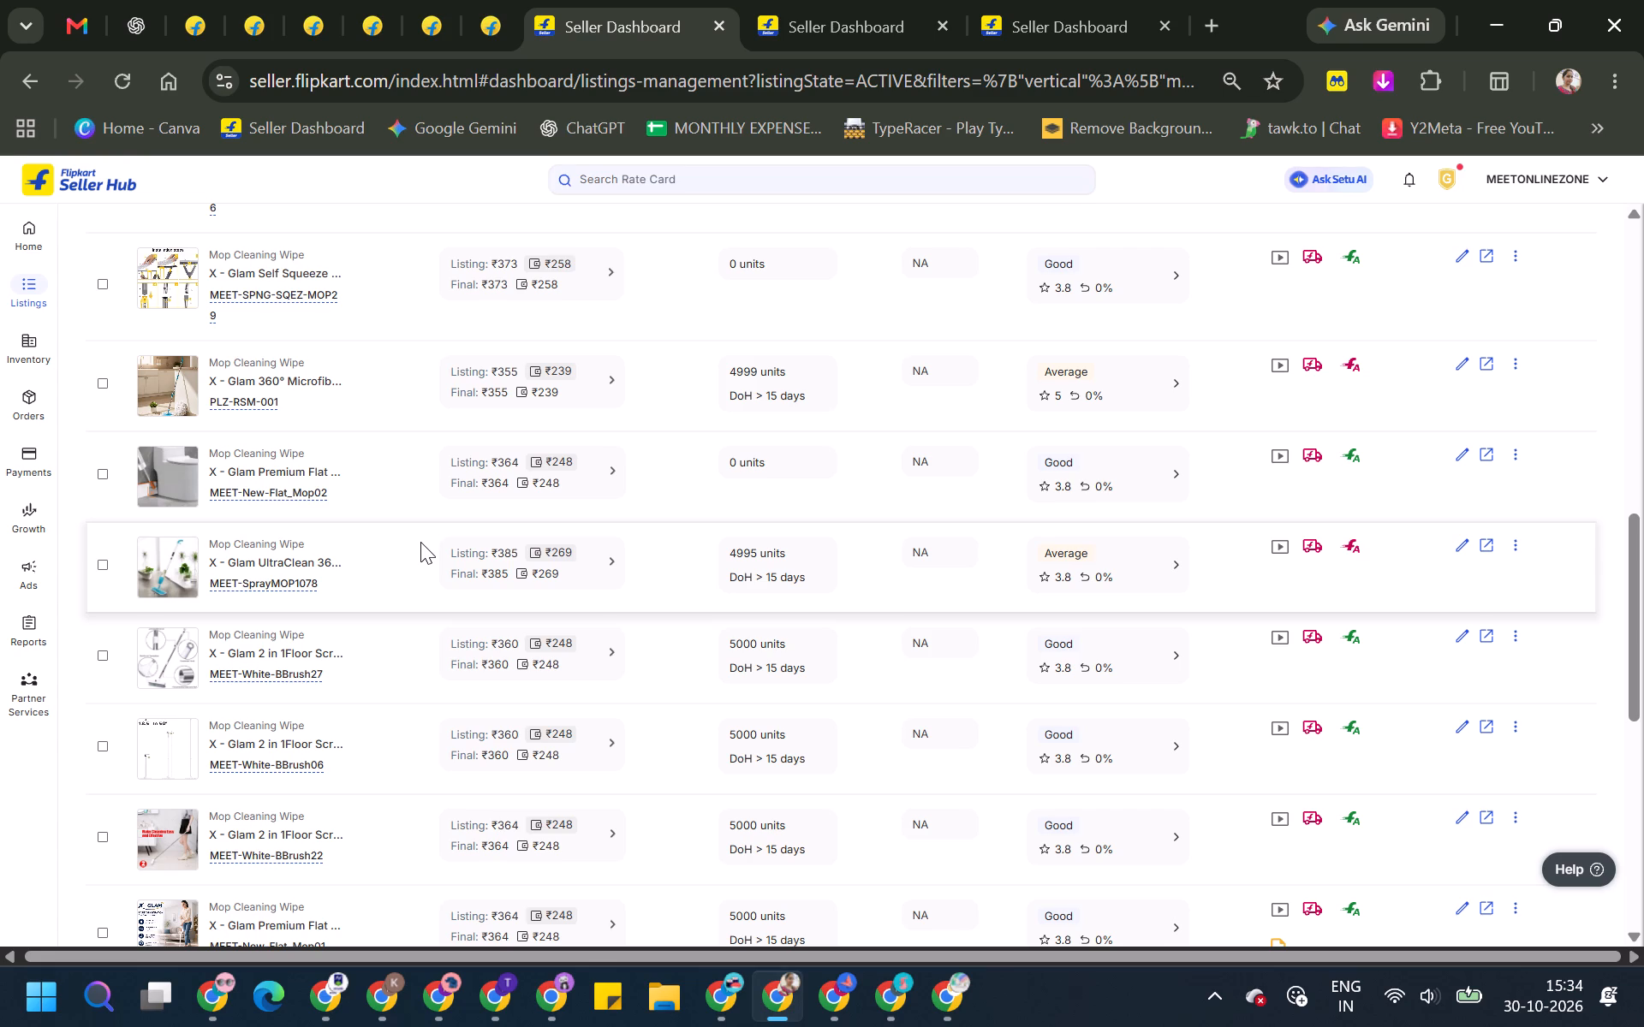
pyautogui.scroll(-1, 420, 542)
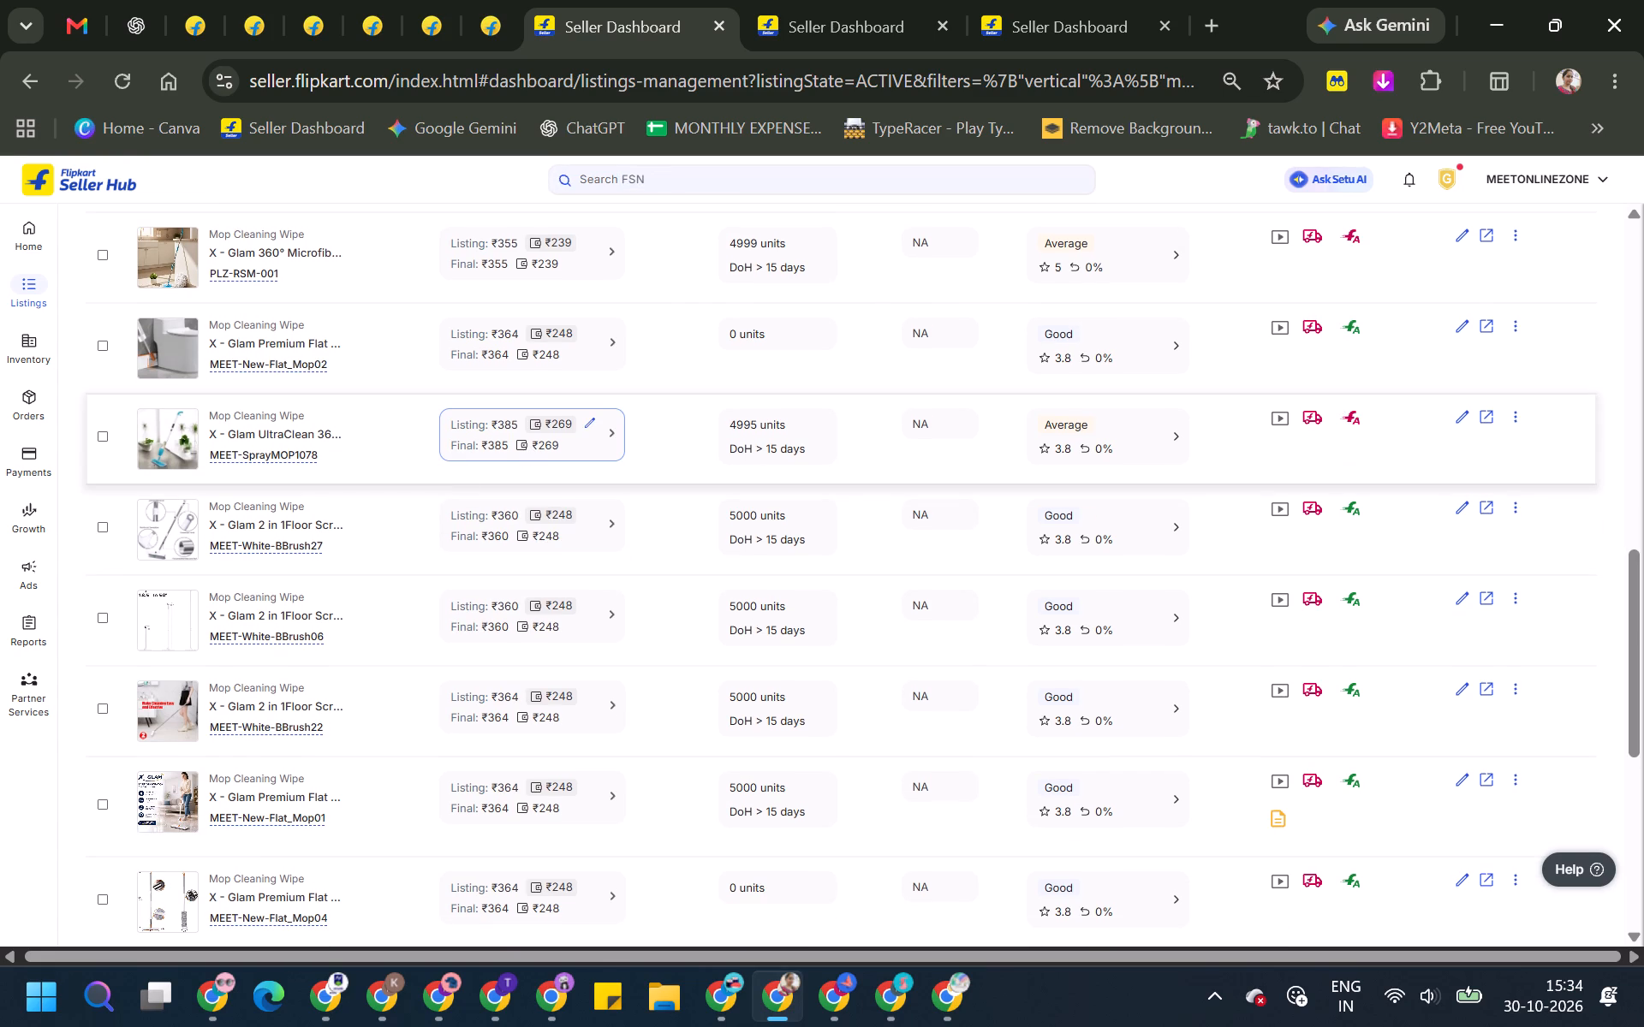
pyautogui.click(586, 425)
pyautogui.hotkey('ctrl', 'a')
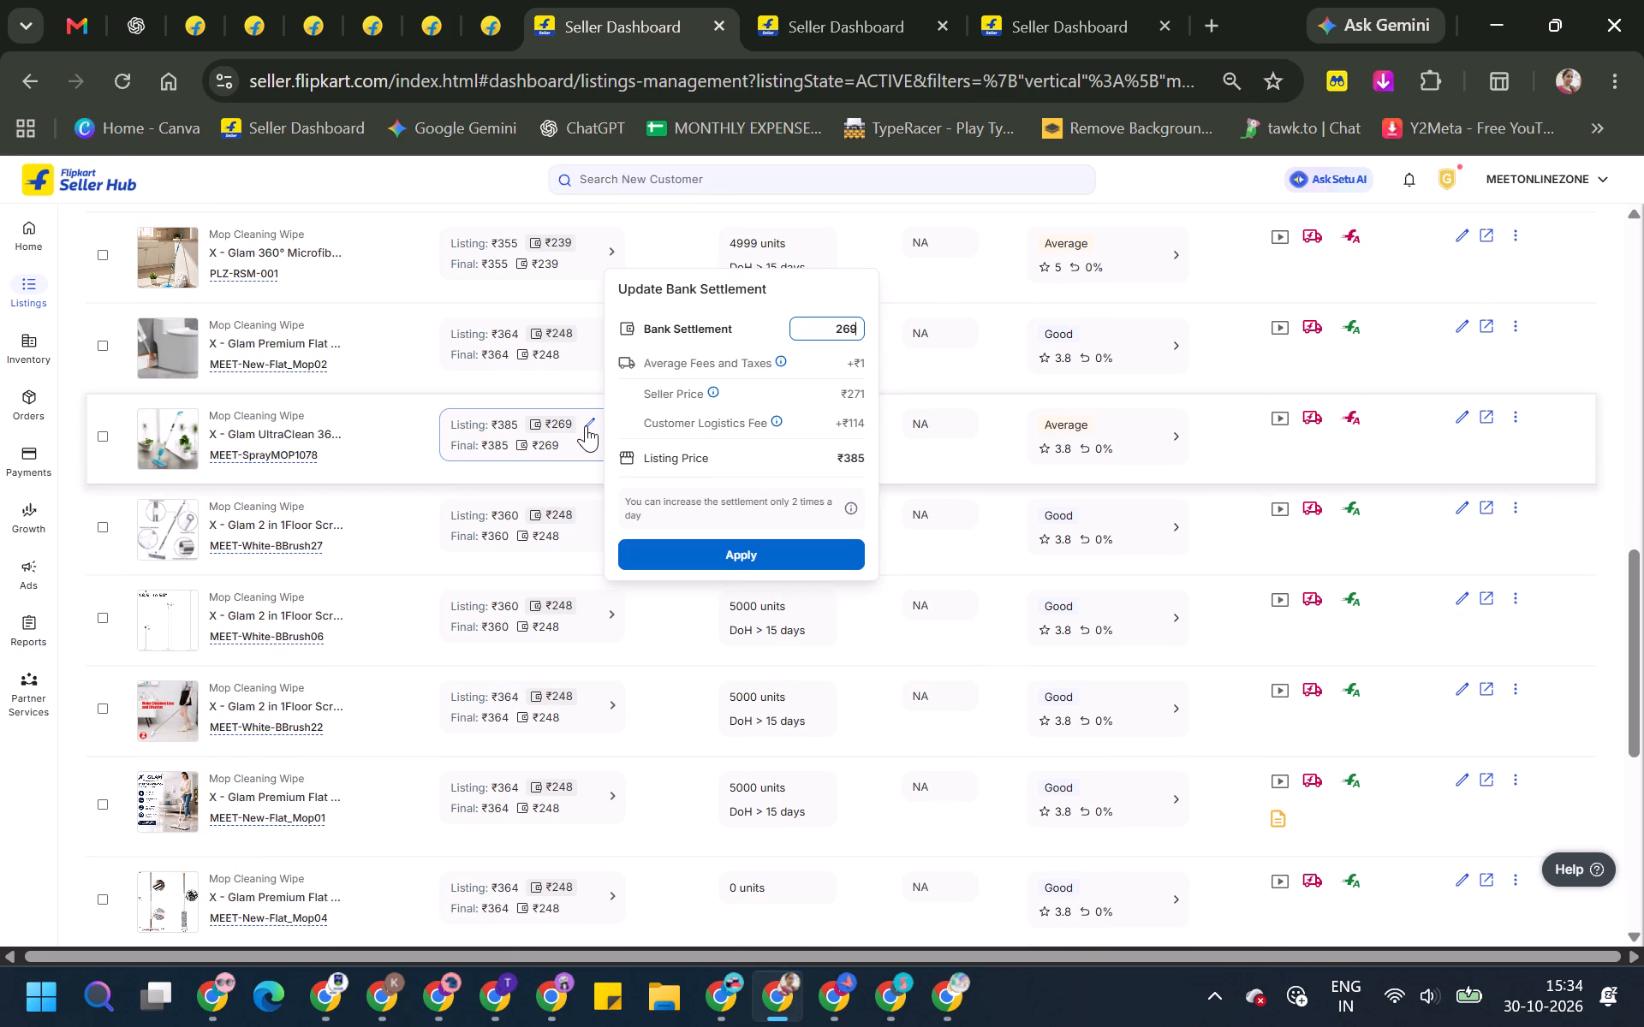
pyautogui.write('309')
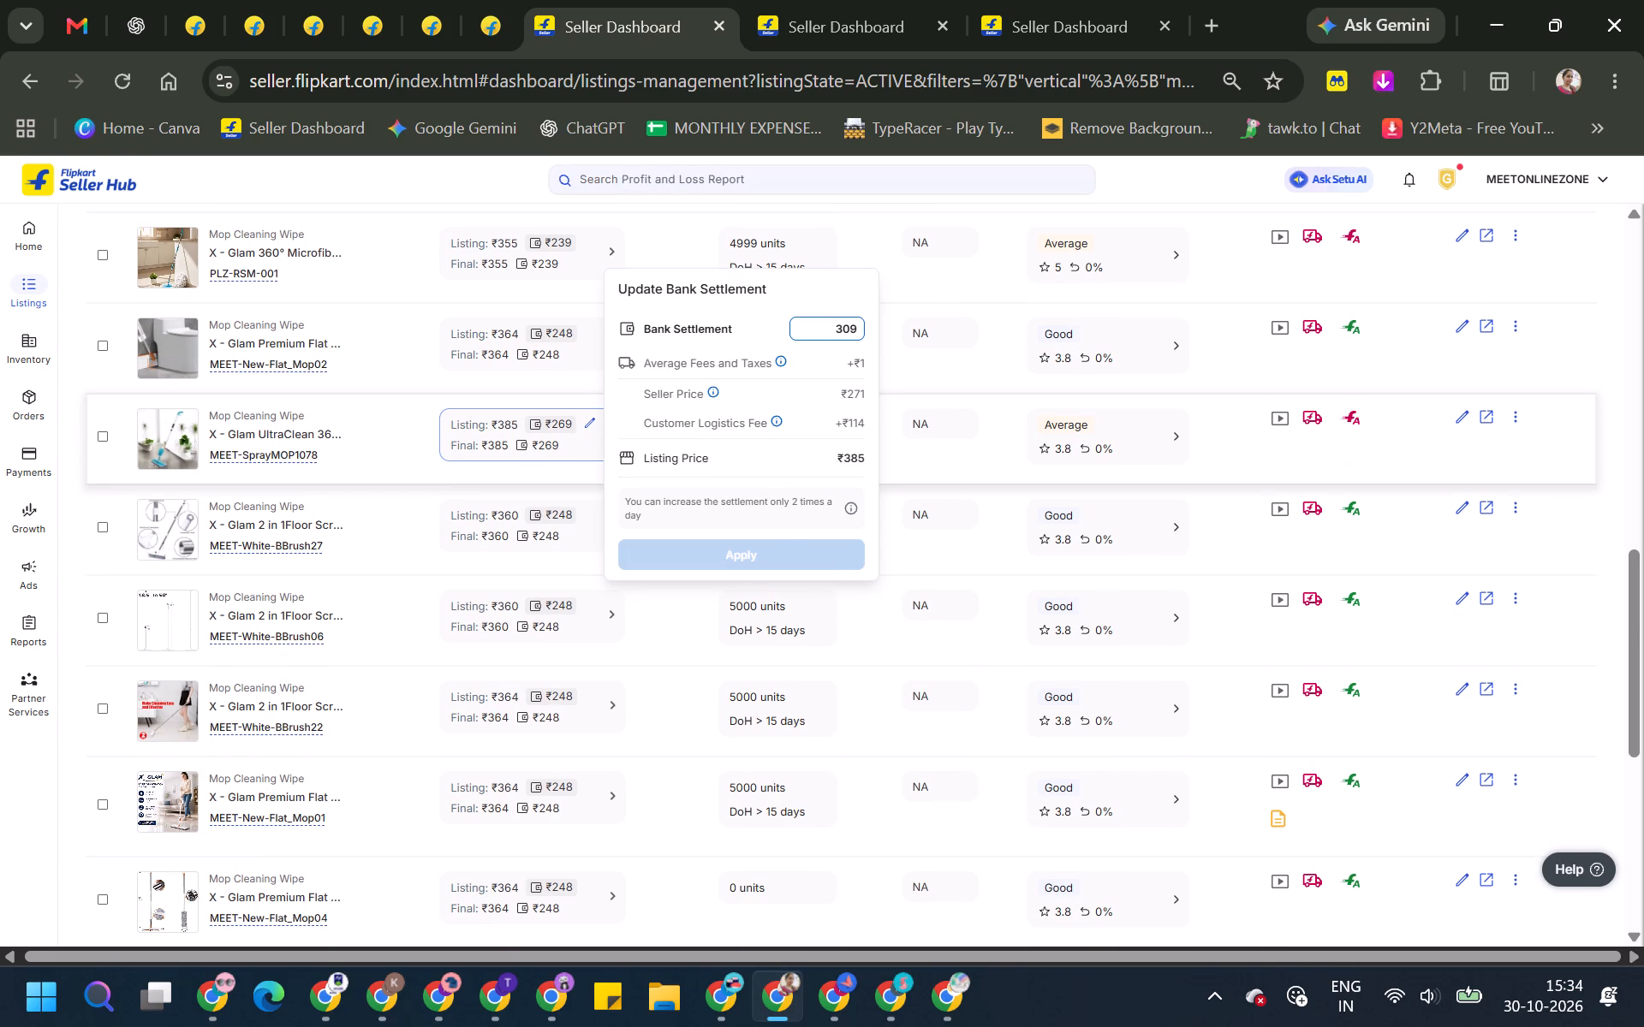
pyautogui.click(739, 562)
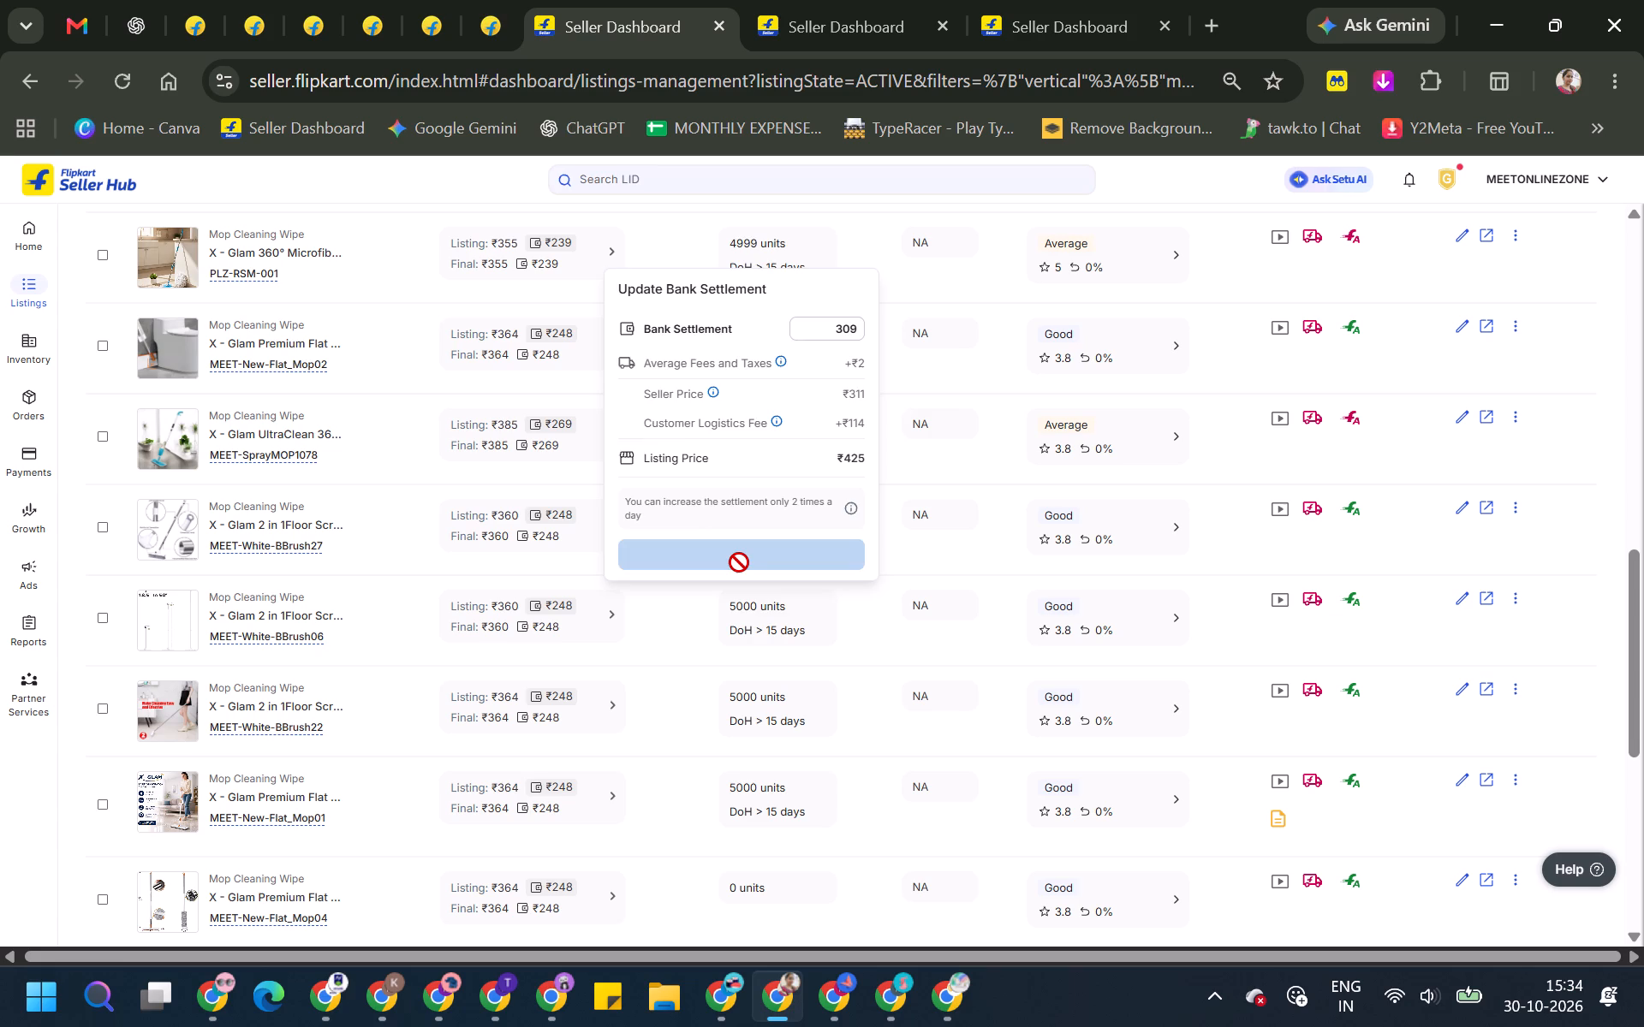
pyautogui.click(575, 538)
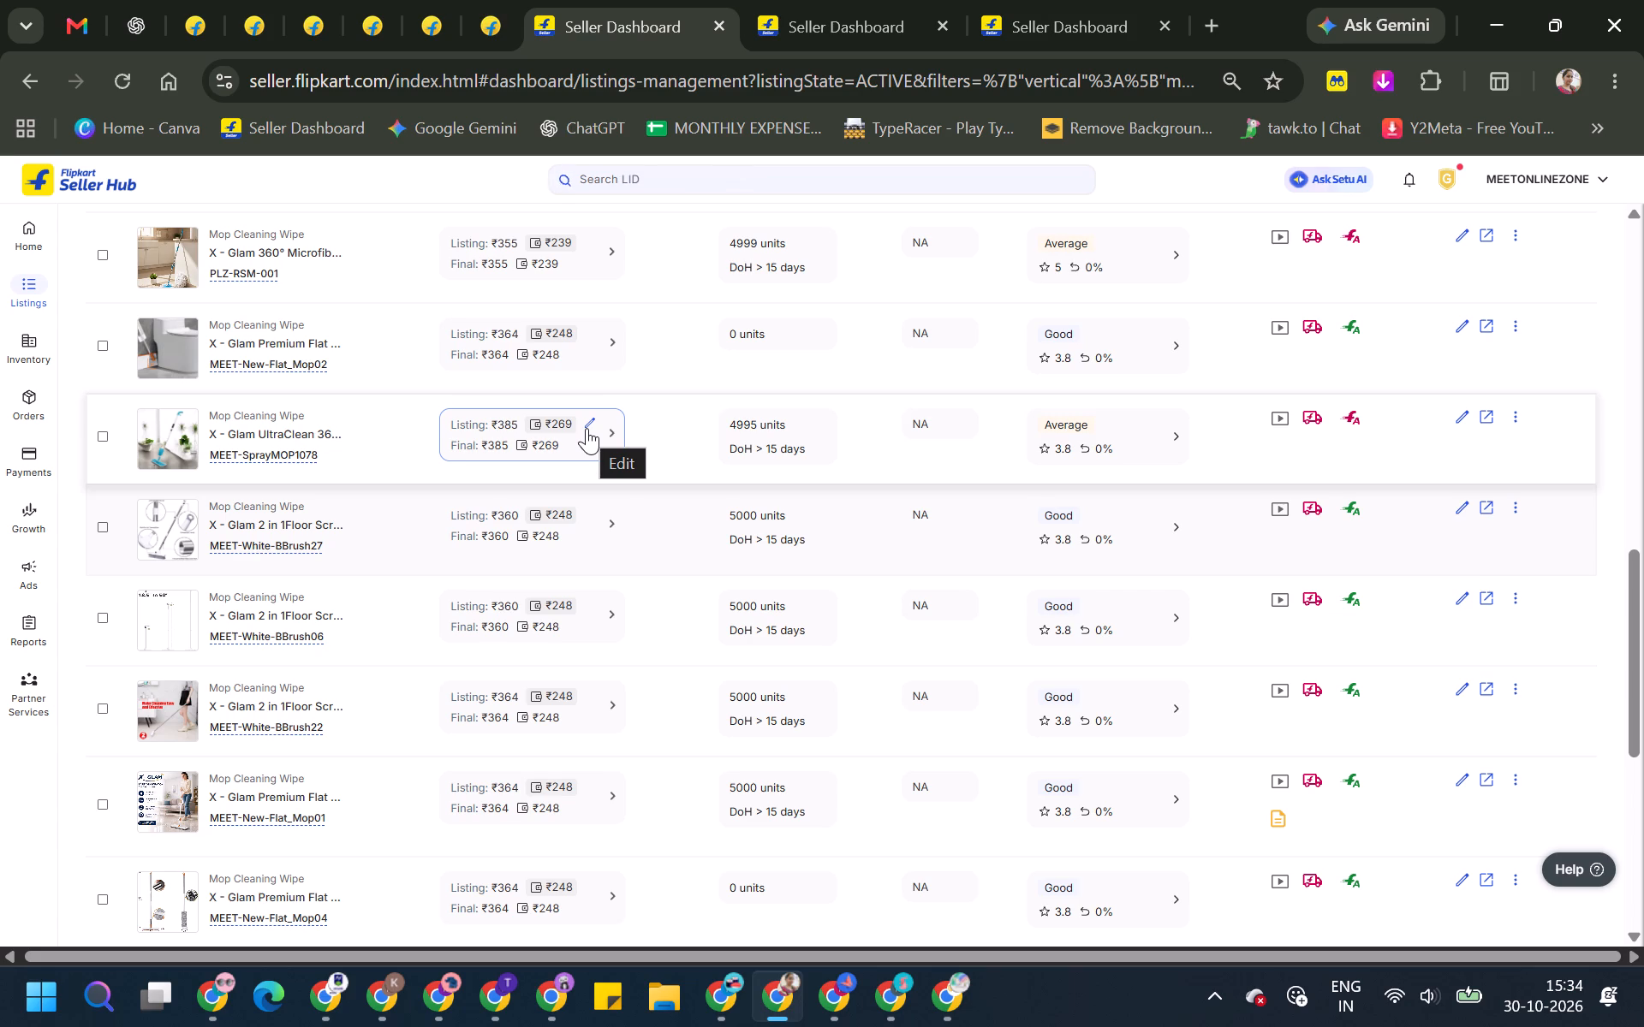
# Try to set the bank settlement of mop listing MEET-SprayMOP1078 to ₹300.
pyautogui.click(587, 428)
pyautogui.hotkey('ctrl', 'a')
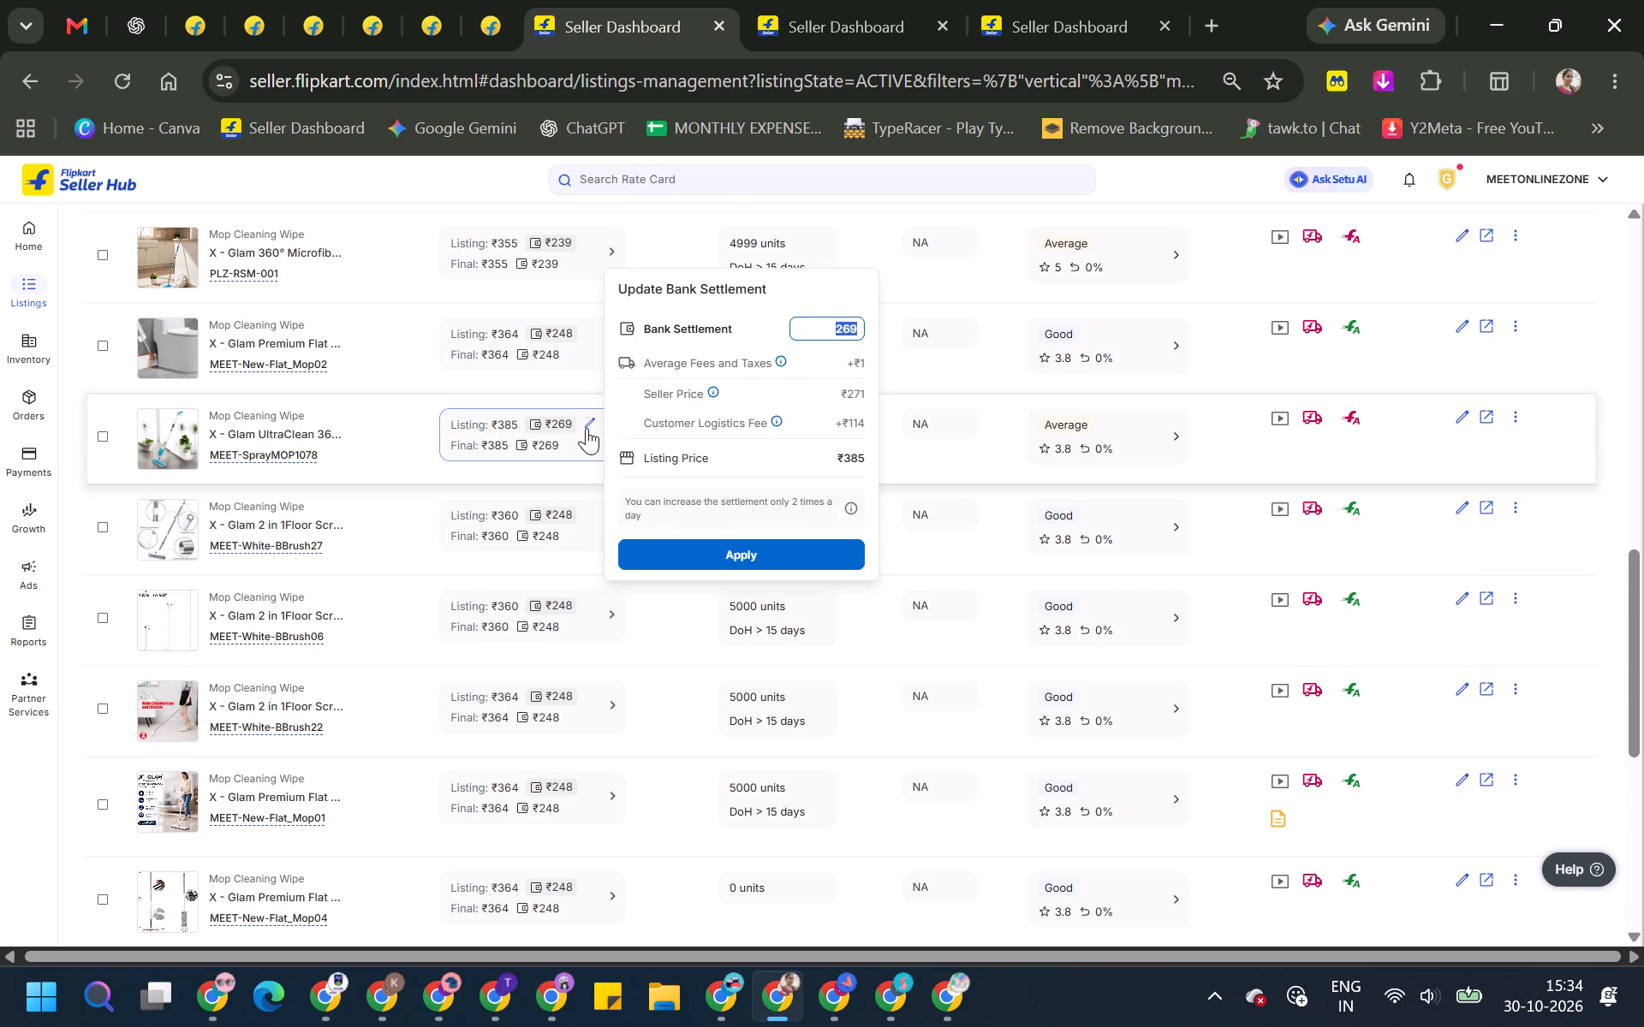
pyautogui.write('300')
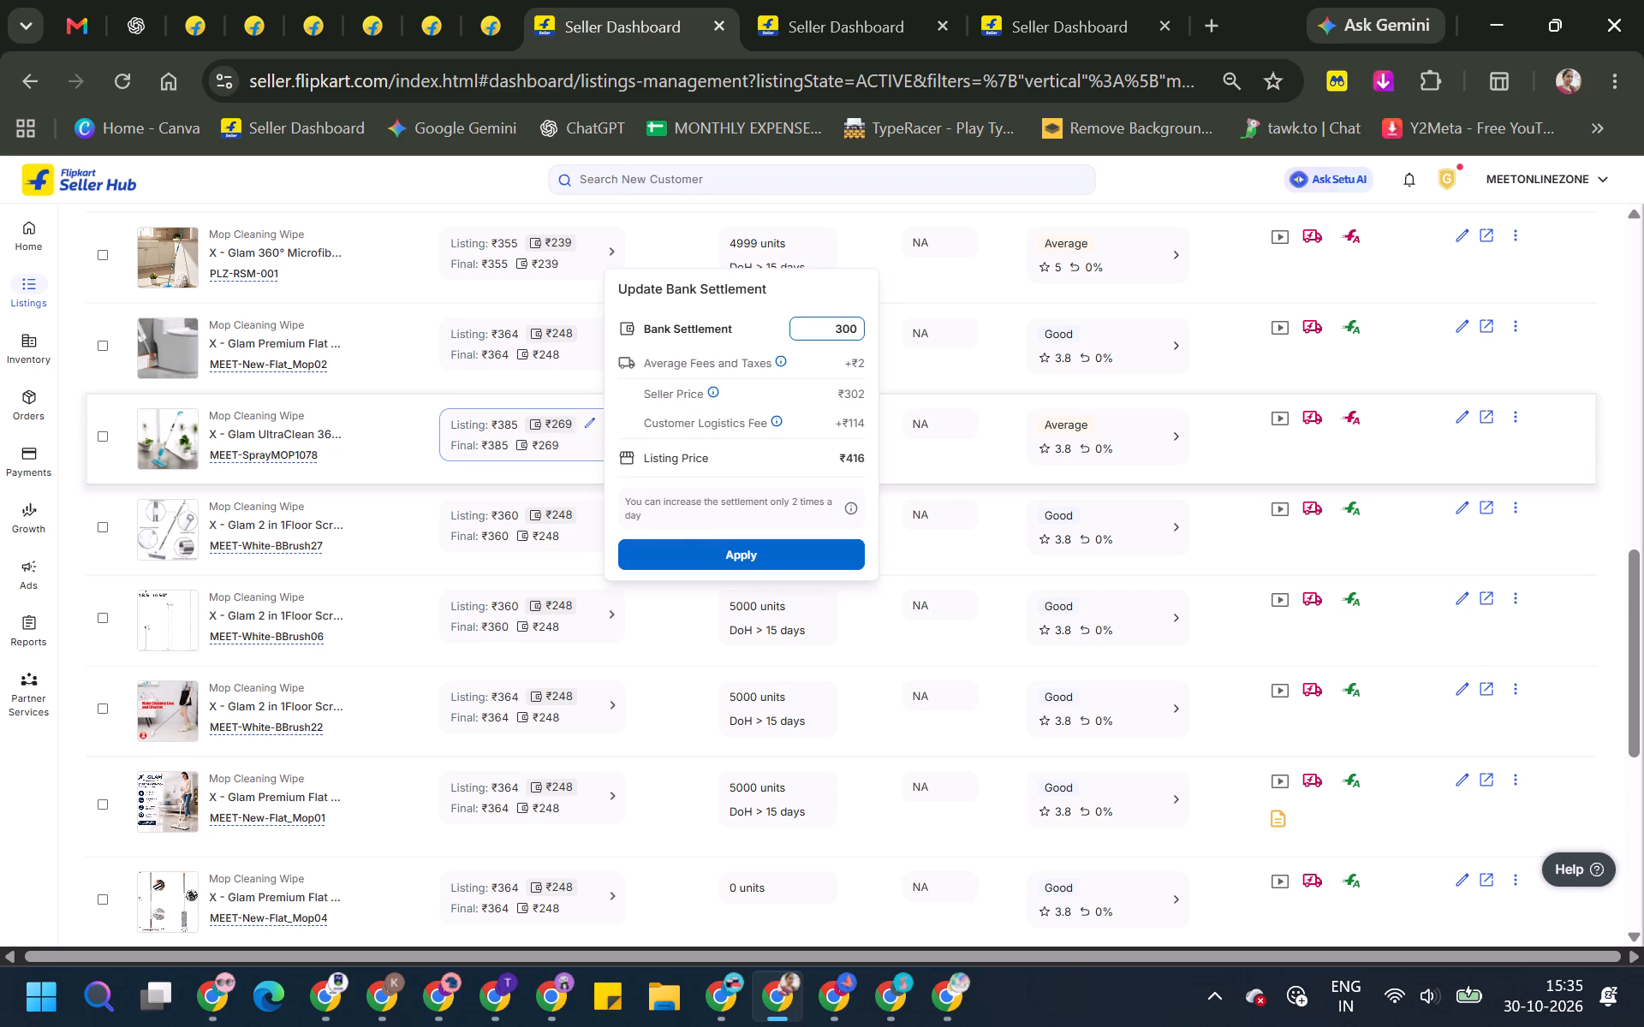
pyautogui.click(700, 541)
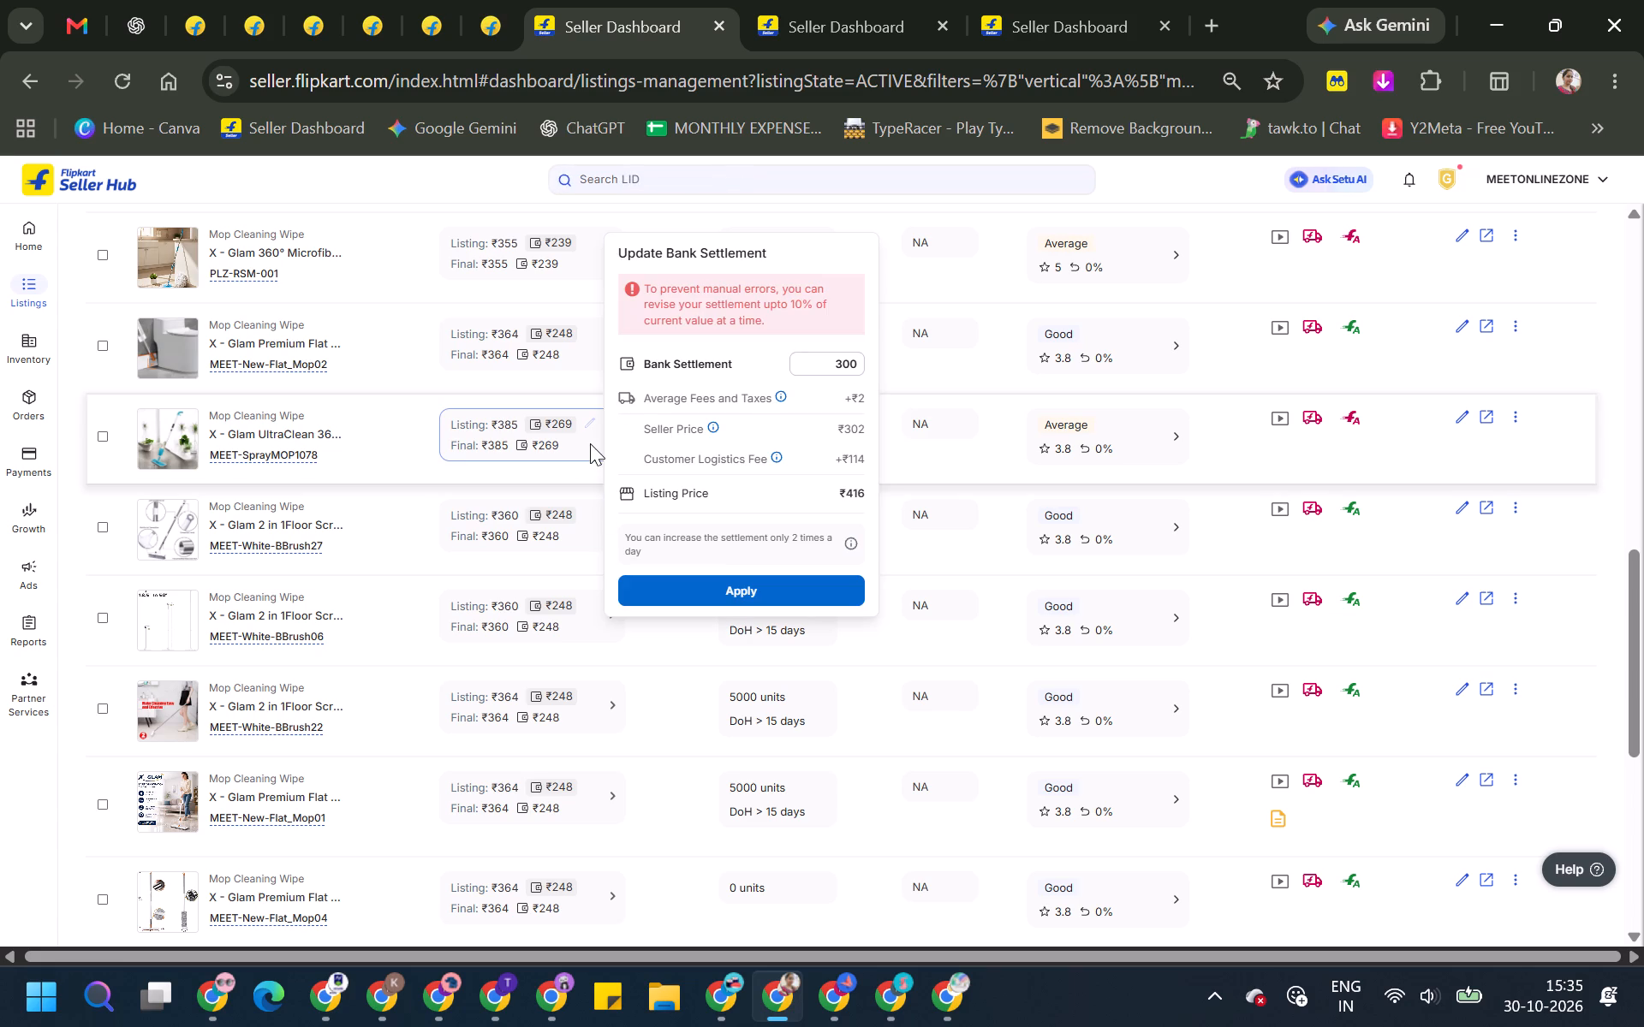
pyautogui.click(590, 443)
# Set the bank settlement of mop listing MEET-SprayMOP1078 to ₹289 and apply it.
pyautogui.click(583, 427)
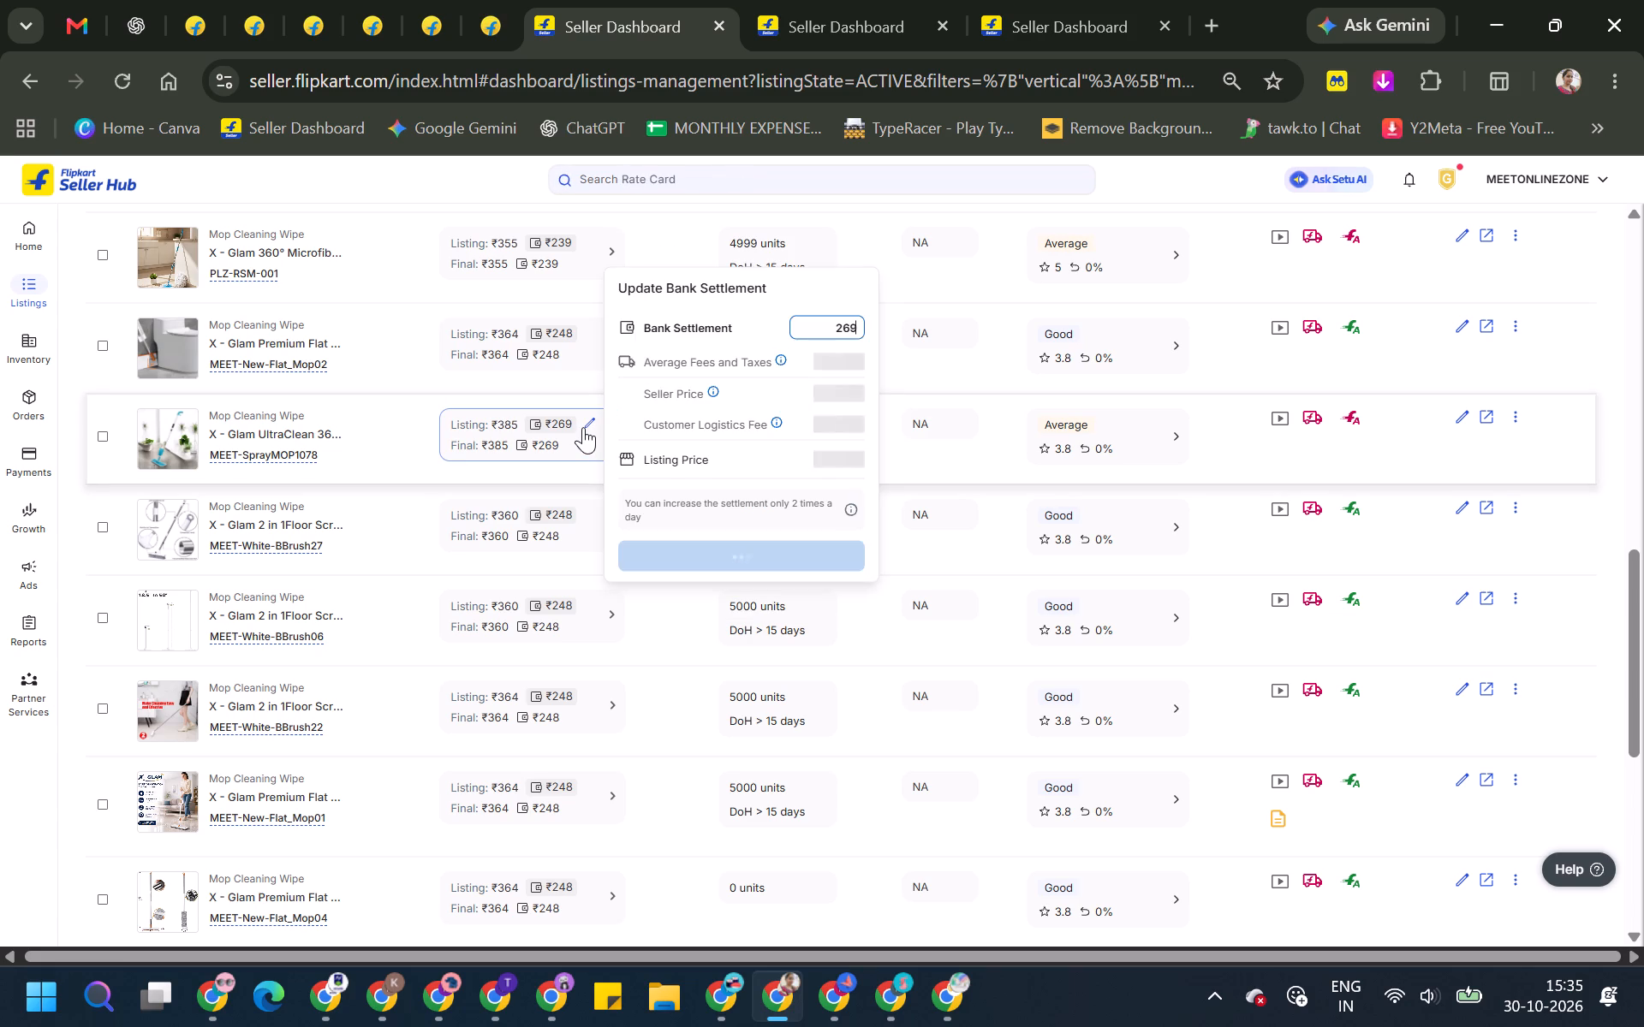
pyautogui.press('BackSpace')
pyautogui.press('BackSpace')
pyautogui.write('89')
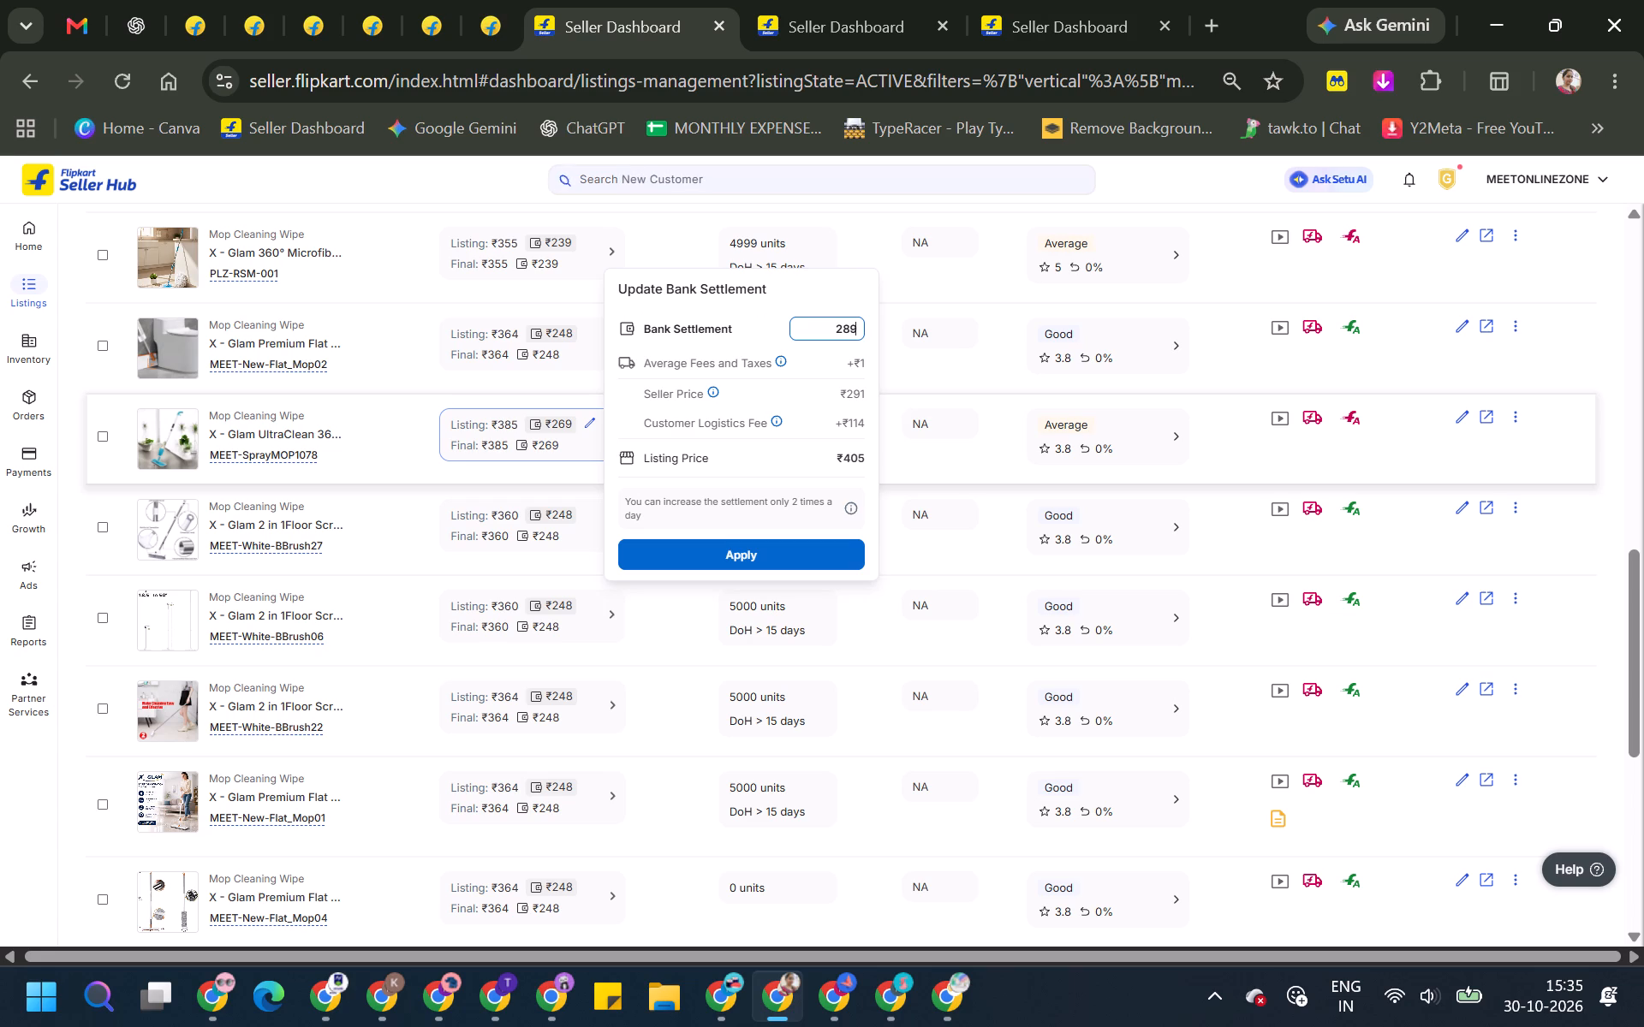
pyautogui.click(652, 543)
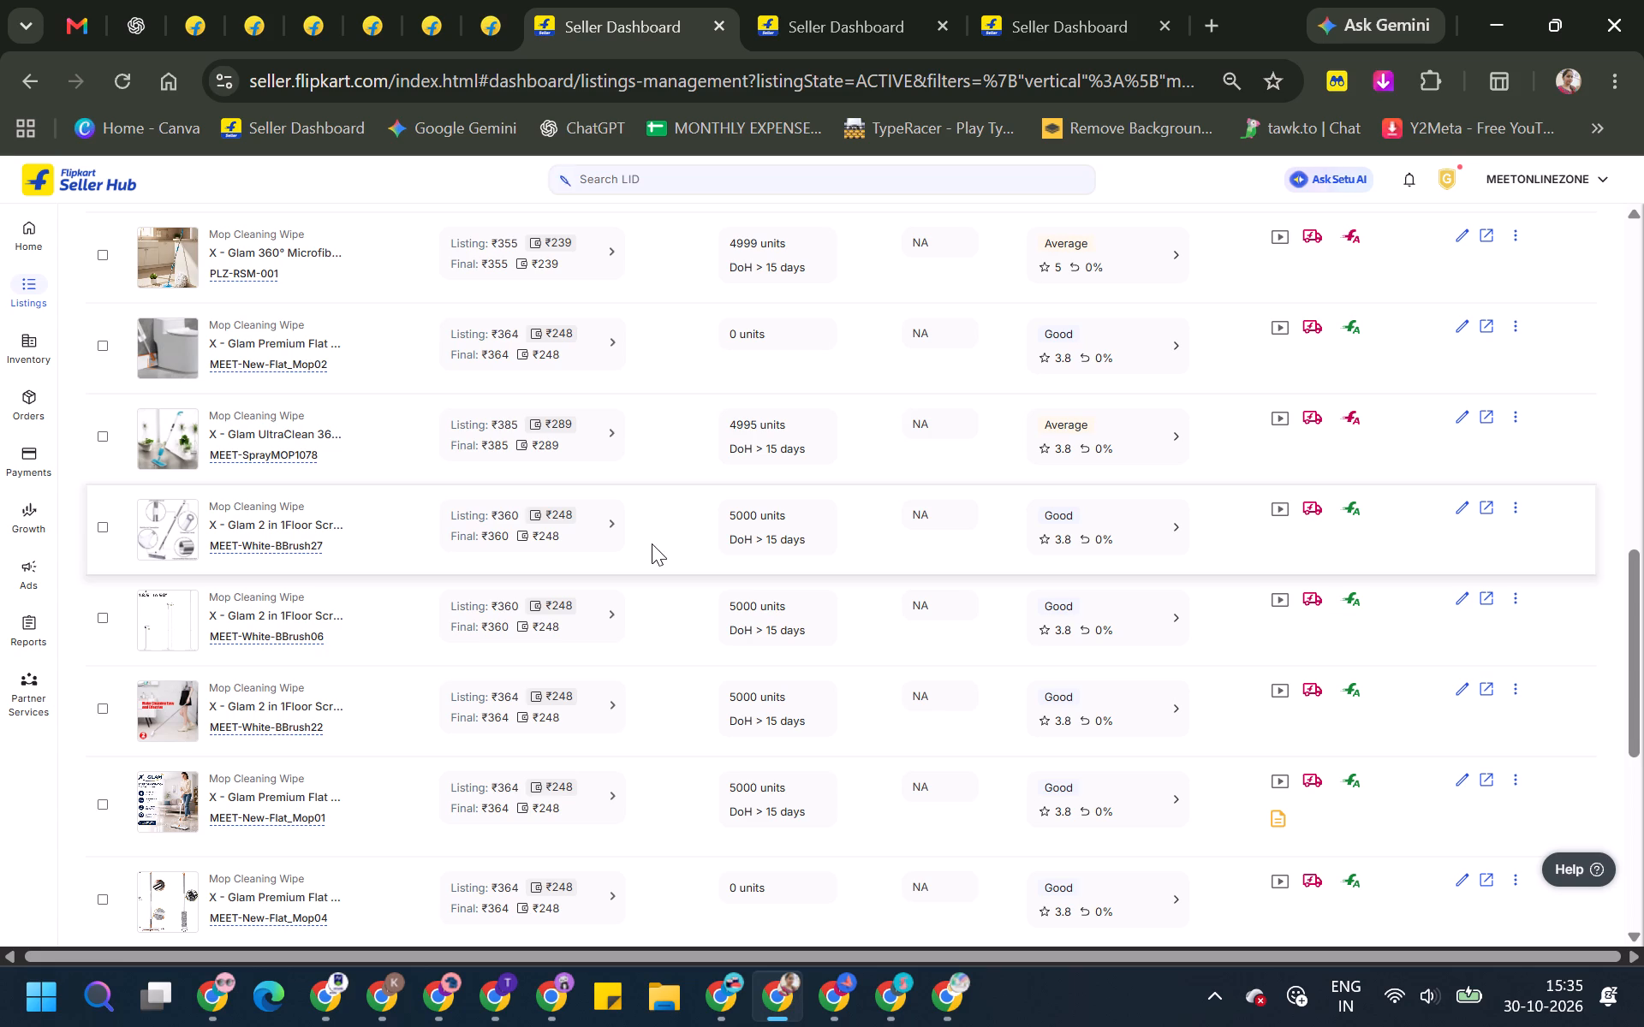
# Raise the bank settlement of mop listing MEET-SprayMOP1078 again, this time to ₹310, and apply it.
pyautogui.click(593, 424)
pyautogui.hotkey('ctrl', 'a')
pyautogui.write('300')
pyautogui.press('BackSpace')
pyautogui.press('1')
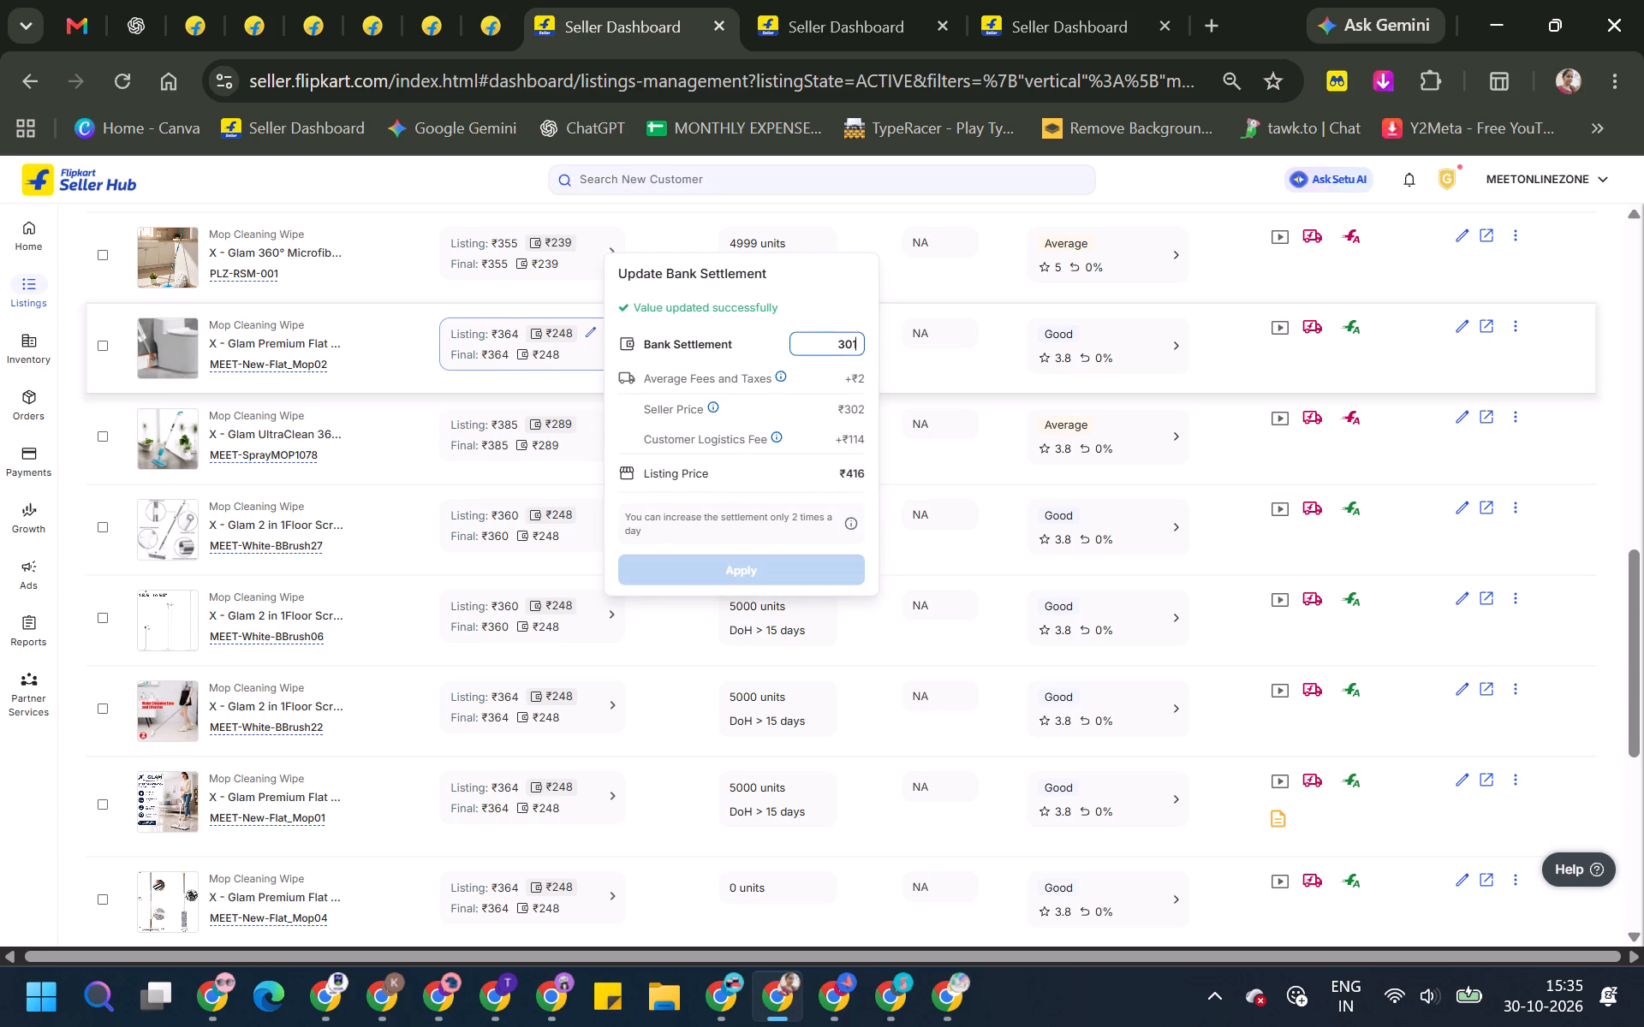
pyautogui.press('BackSpace')
pyautogui.press('BackSpace')
pyautogui.write('10')
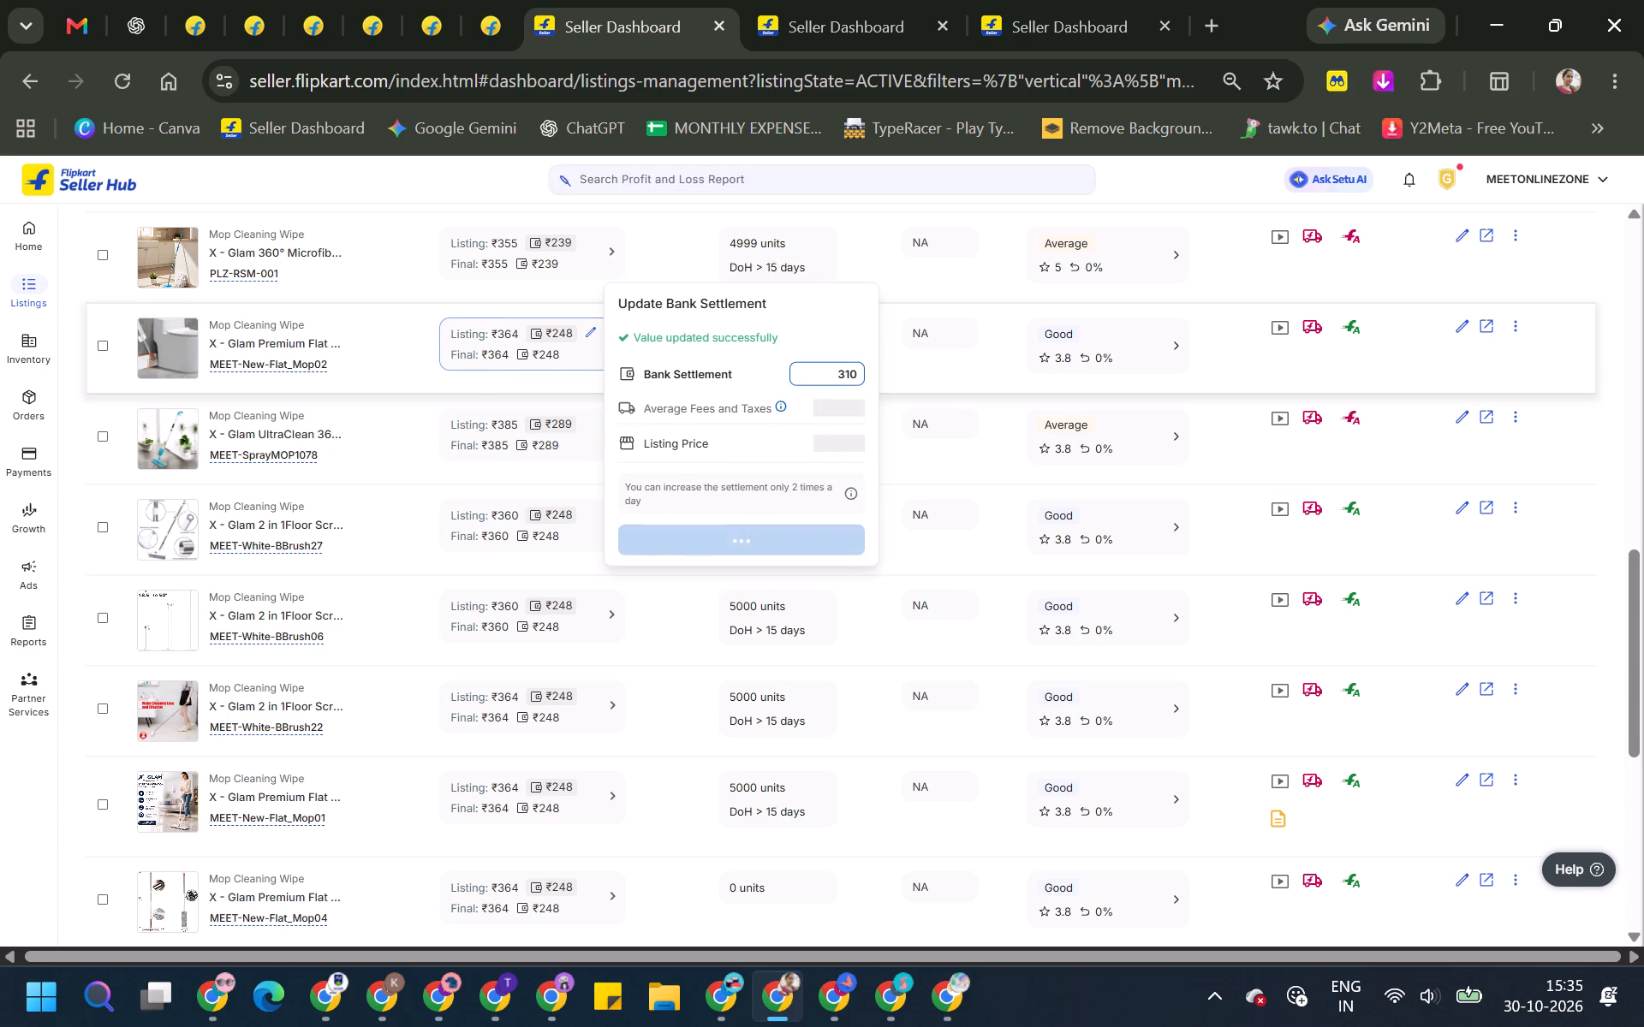
pyautogui.click(759, 566)
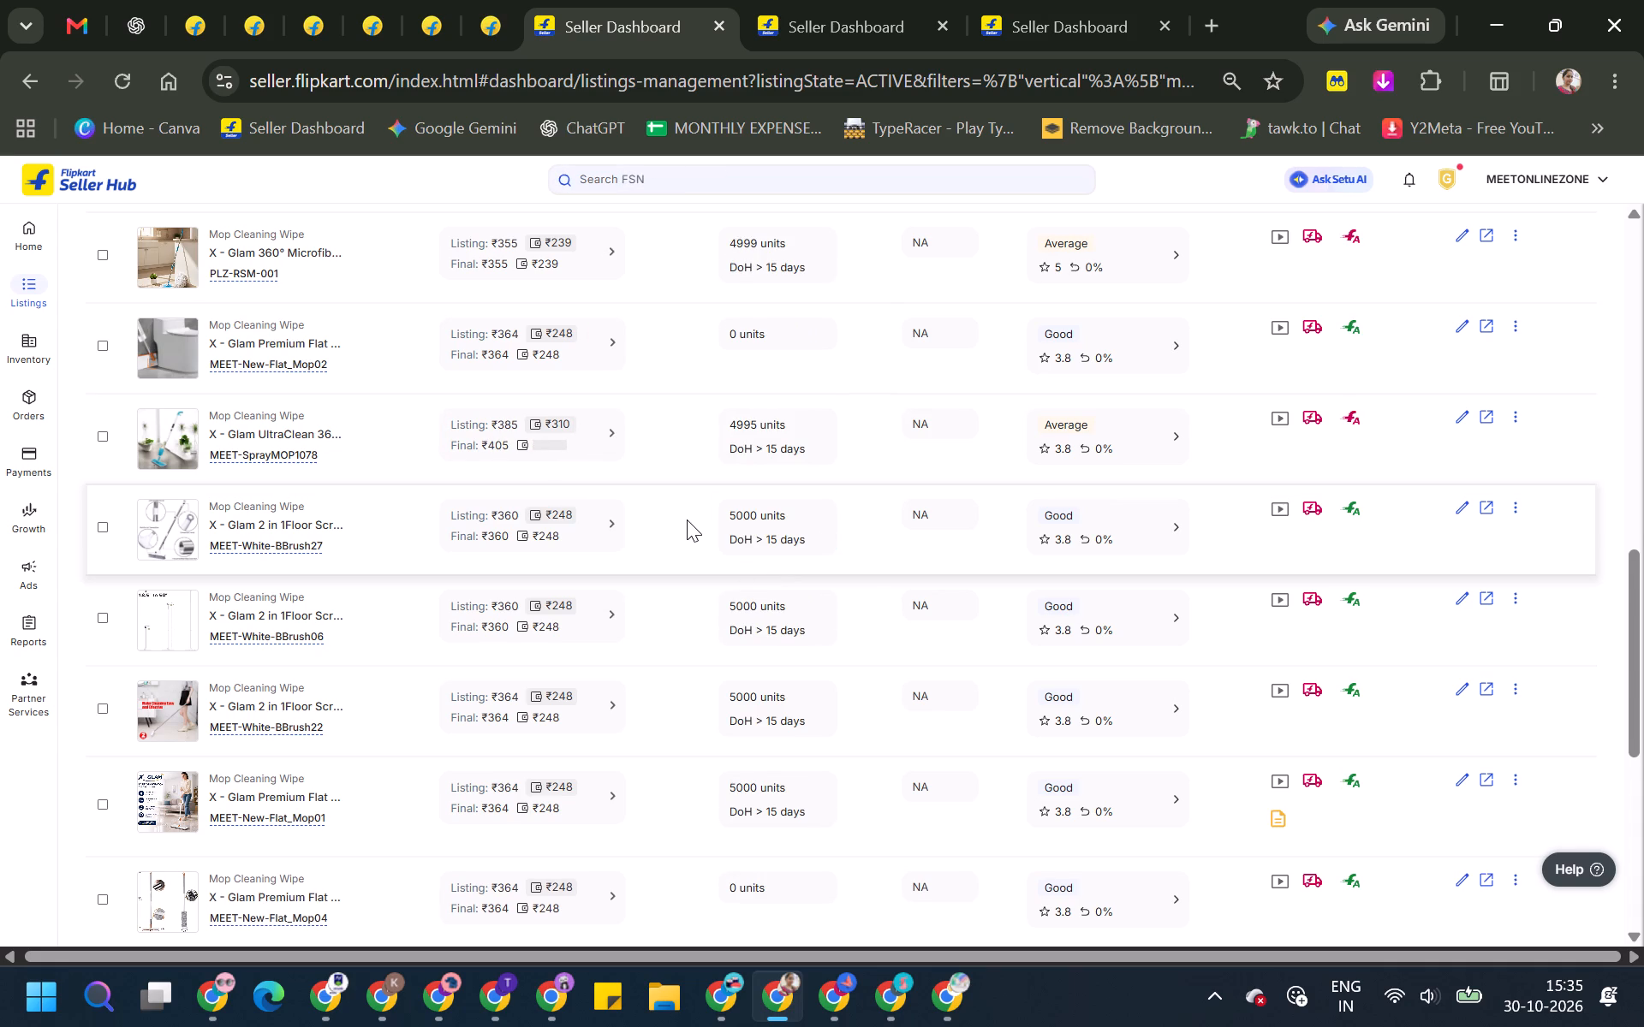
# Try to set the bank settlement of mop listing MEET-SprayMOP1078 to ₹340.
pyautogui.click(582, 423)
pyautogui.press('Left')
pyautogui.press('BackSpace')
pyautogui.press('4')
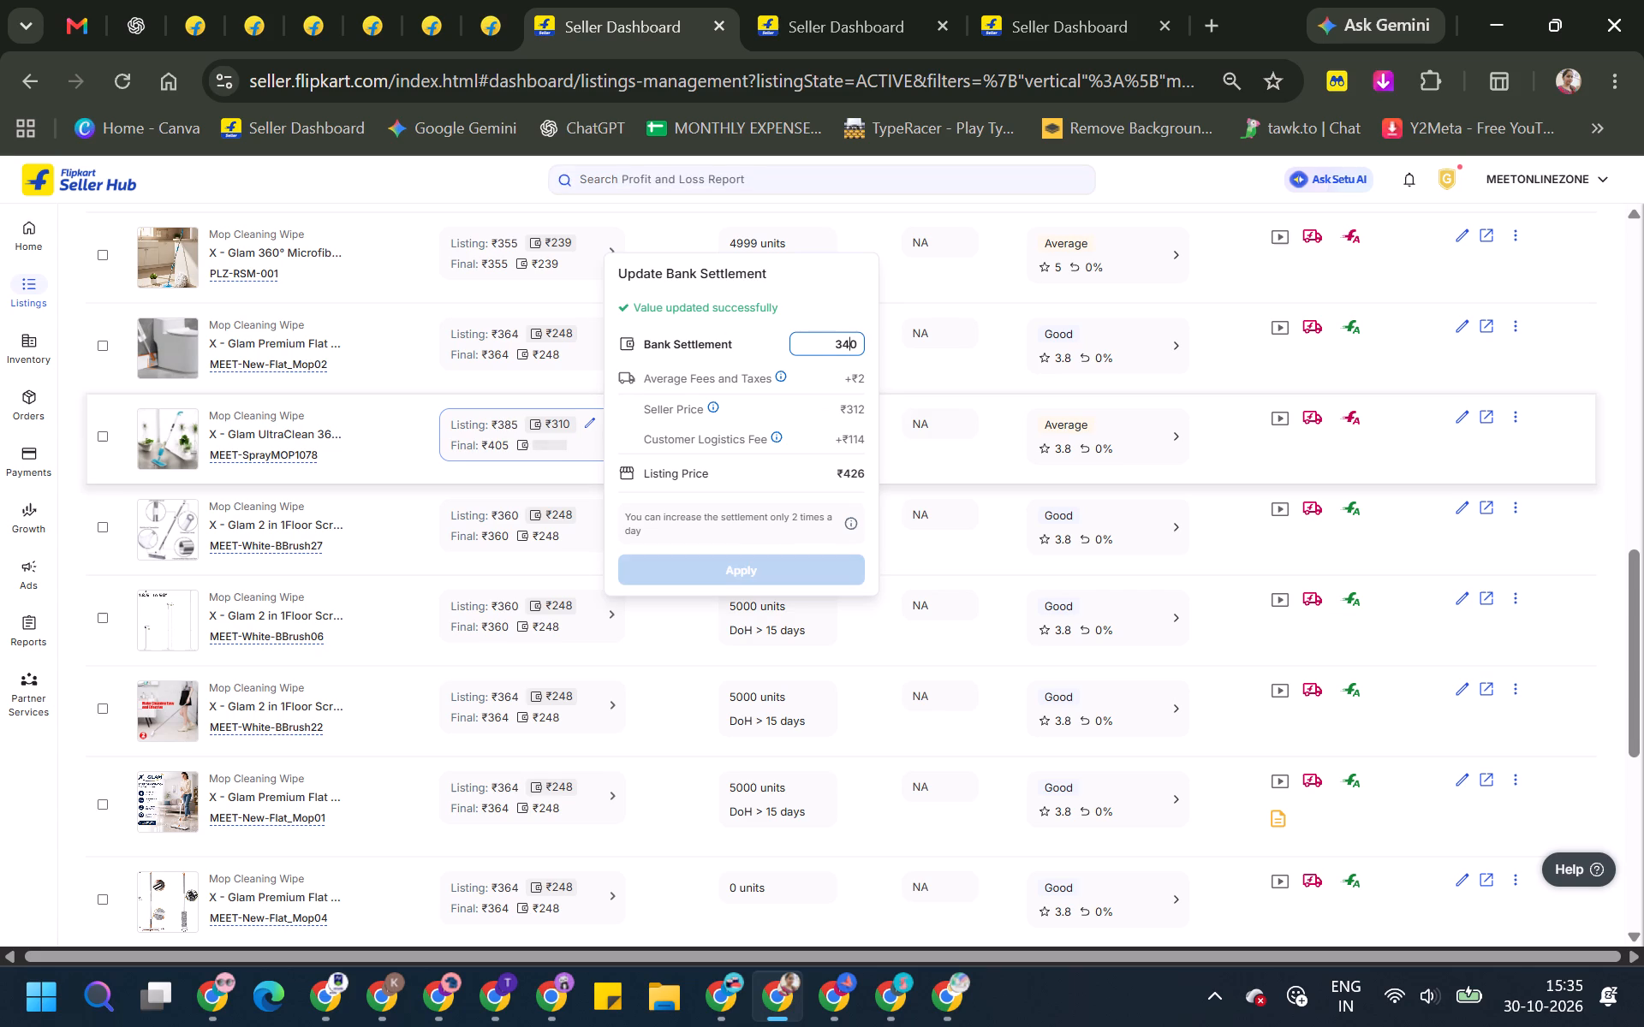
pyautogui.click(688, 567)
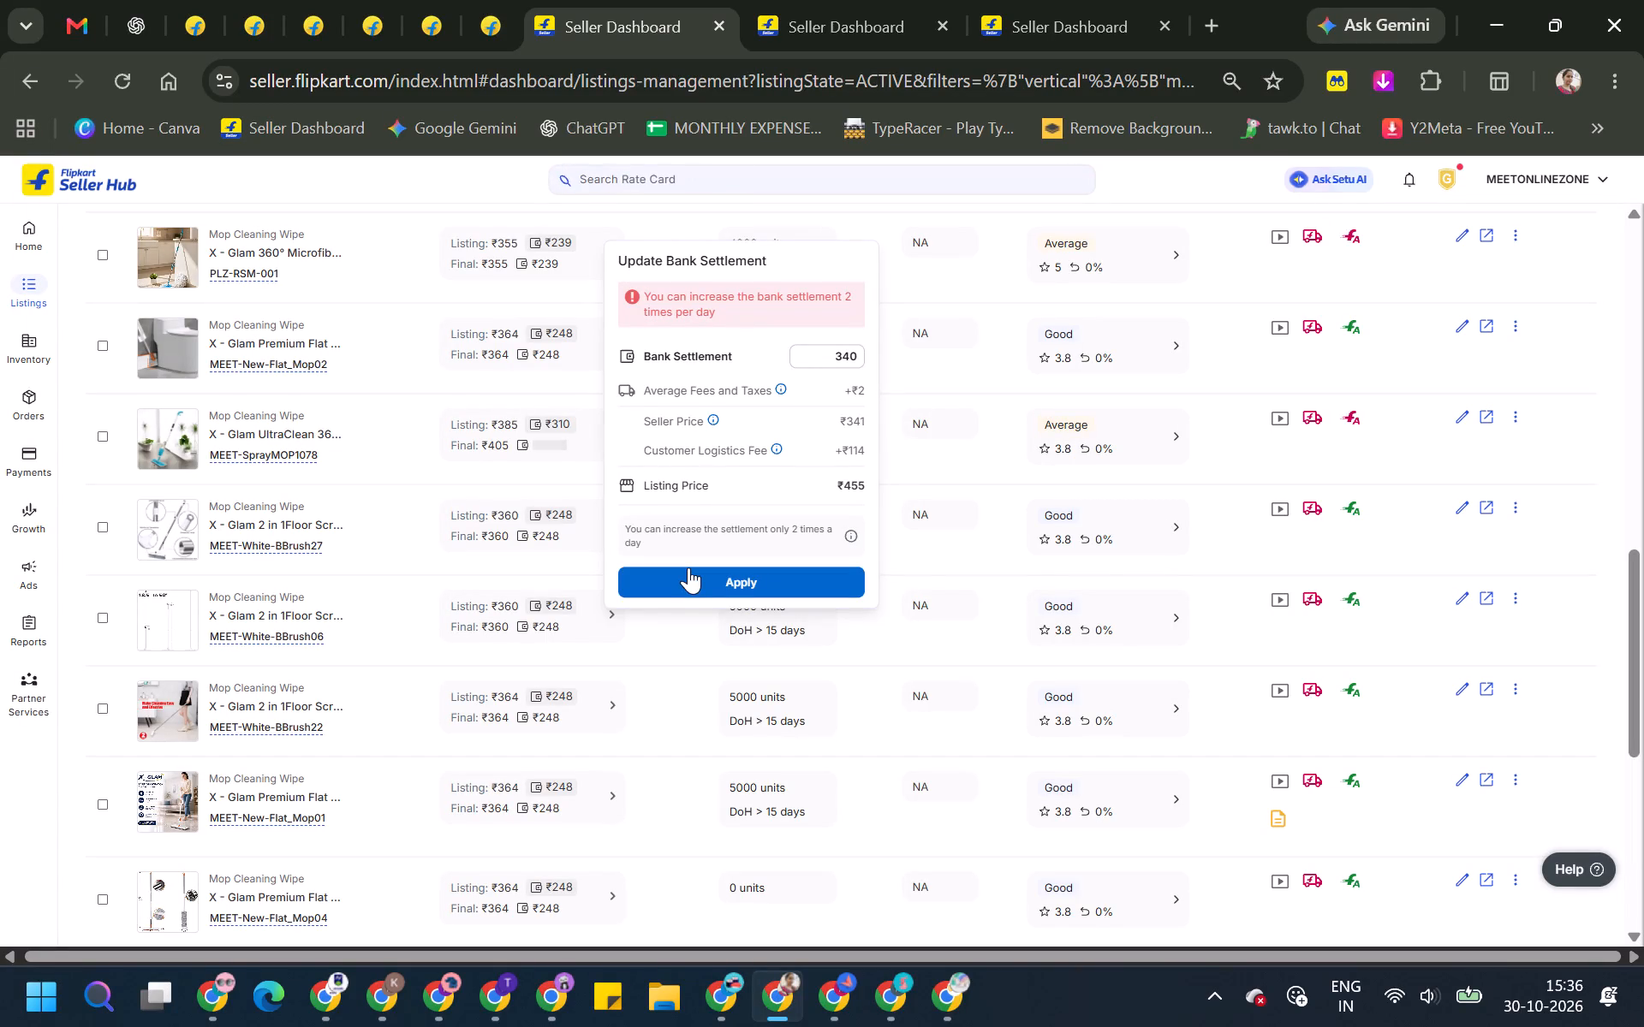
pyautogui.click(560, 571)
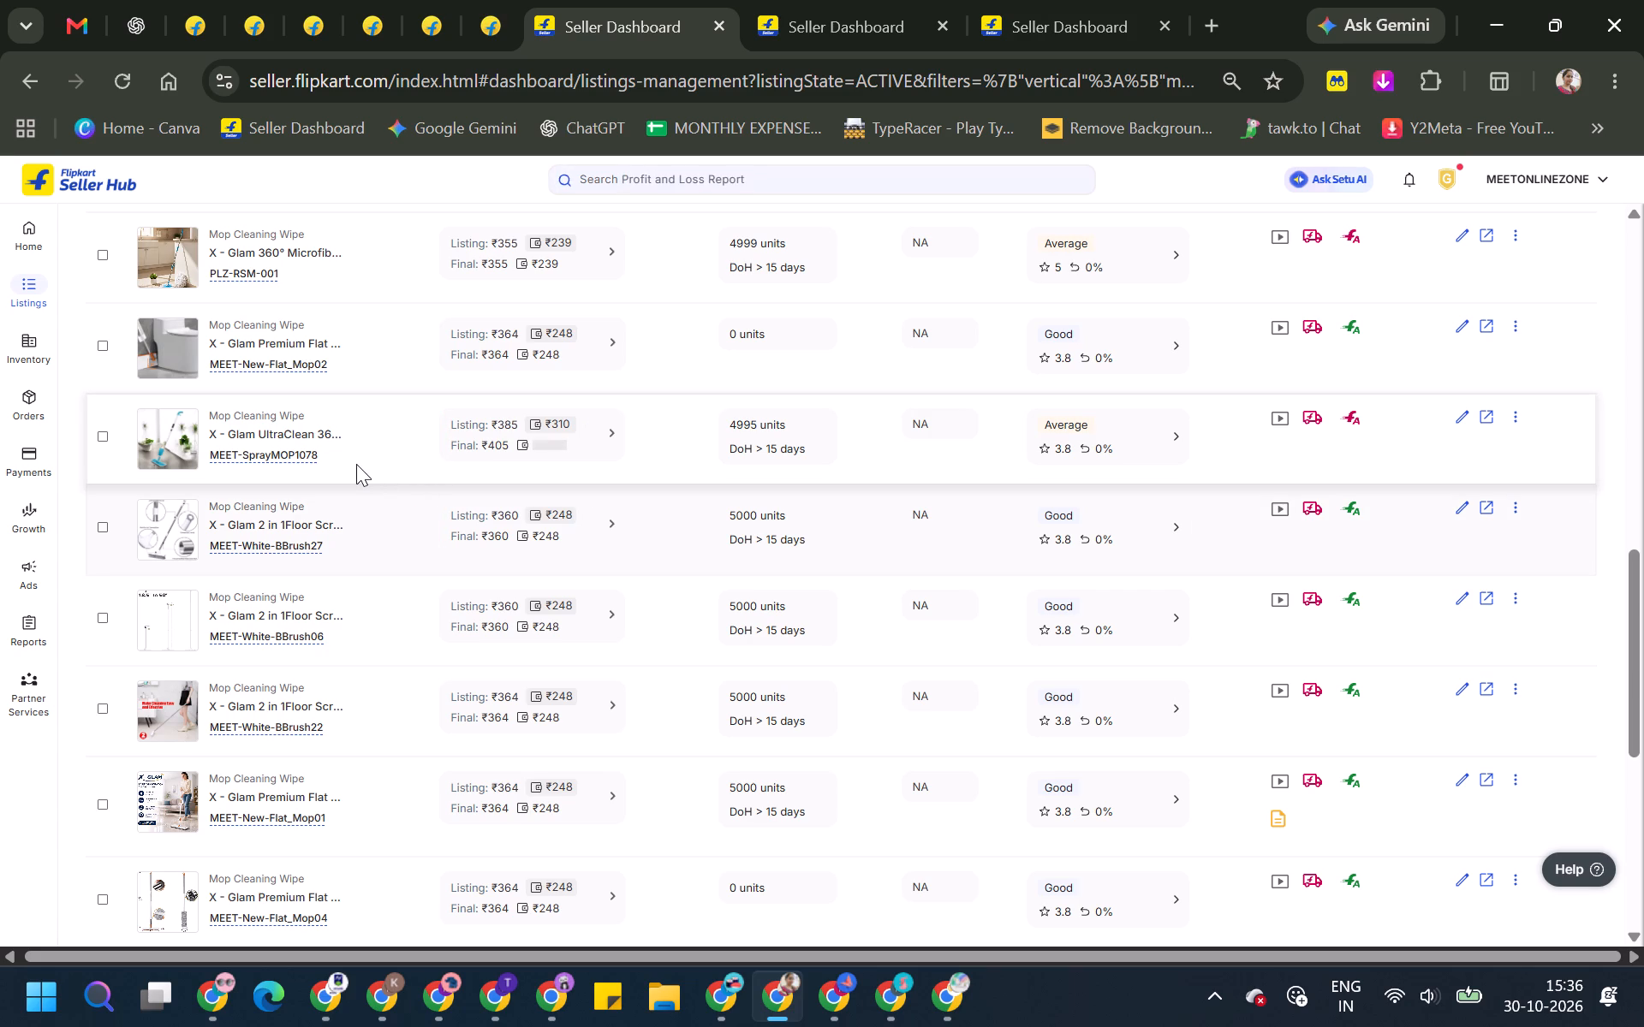
# Examine the bank settlement values of the filtered mop listings on pages 1 and 2 for further spray mops.
pyautogui.moveTo(356, 464); pyautogui.dragTo(193, 465)
pyautogui.scroll(-1, 371, 445)
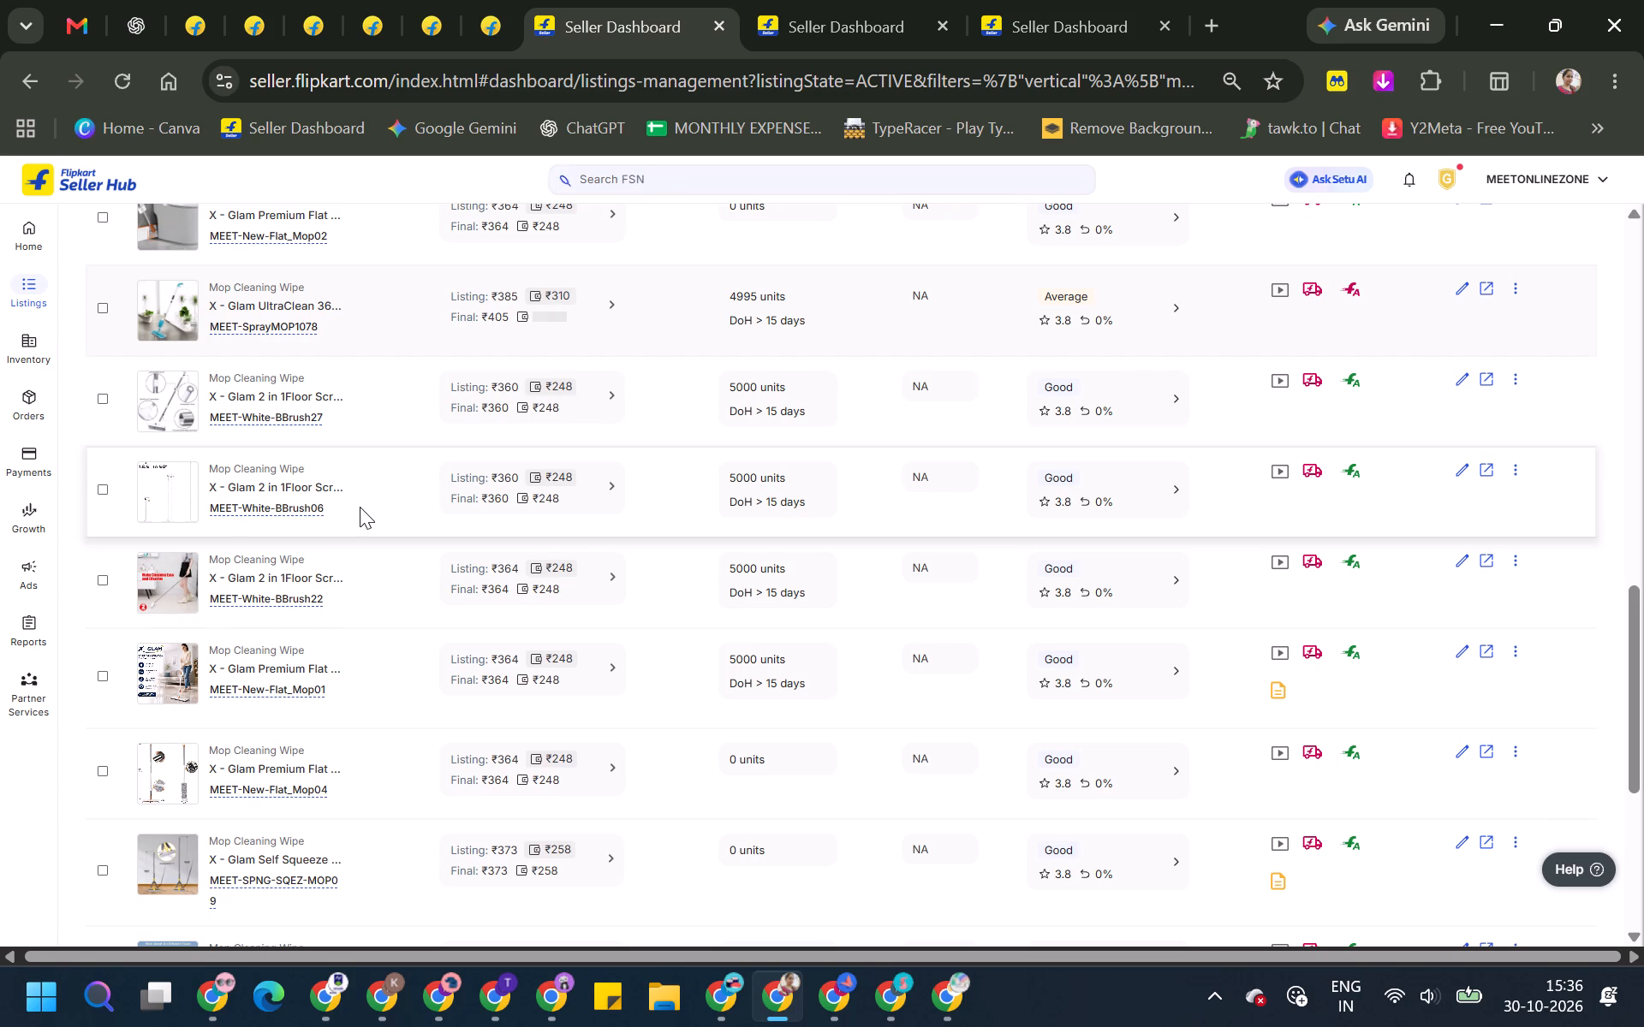
pyautogui.scroll(-2, 360, 507)
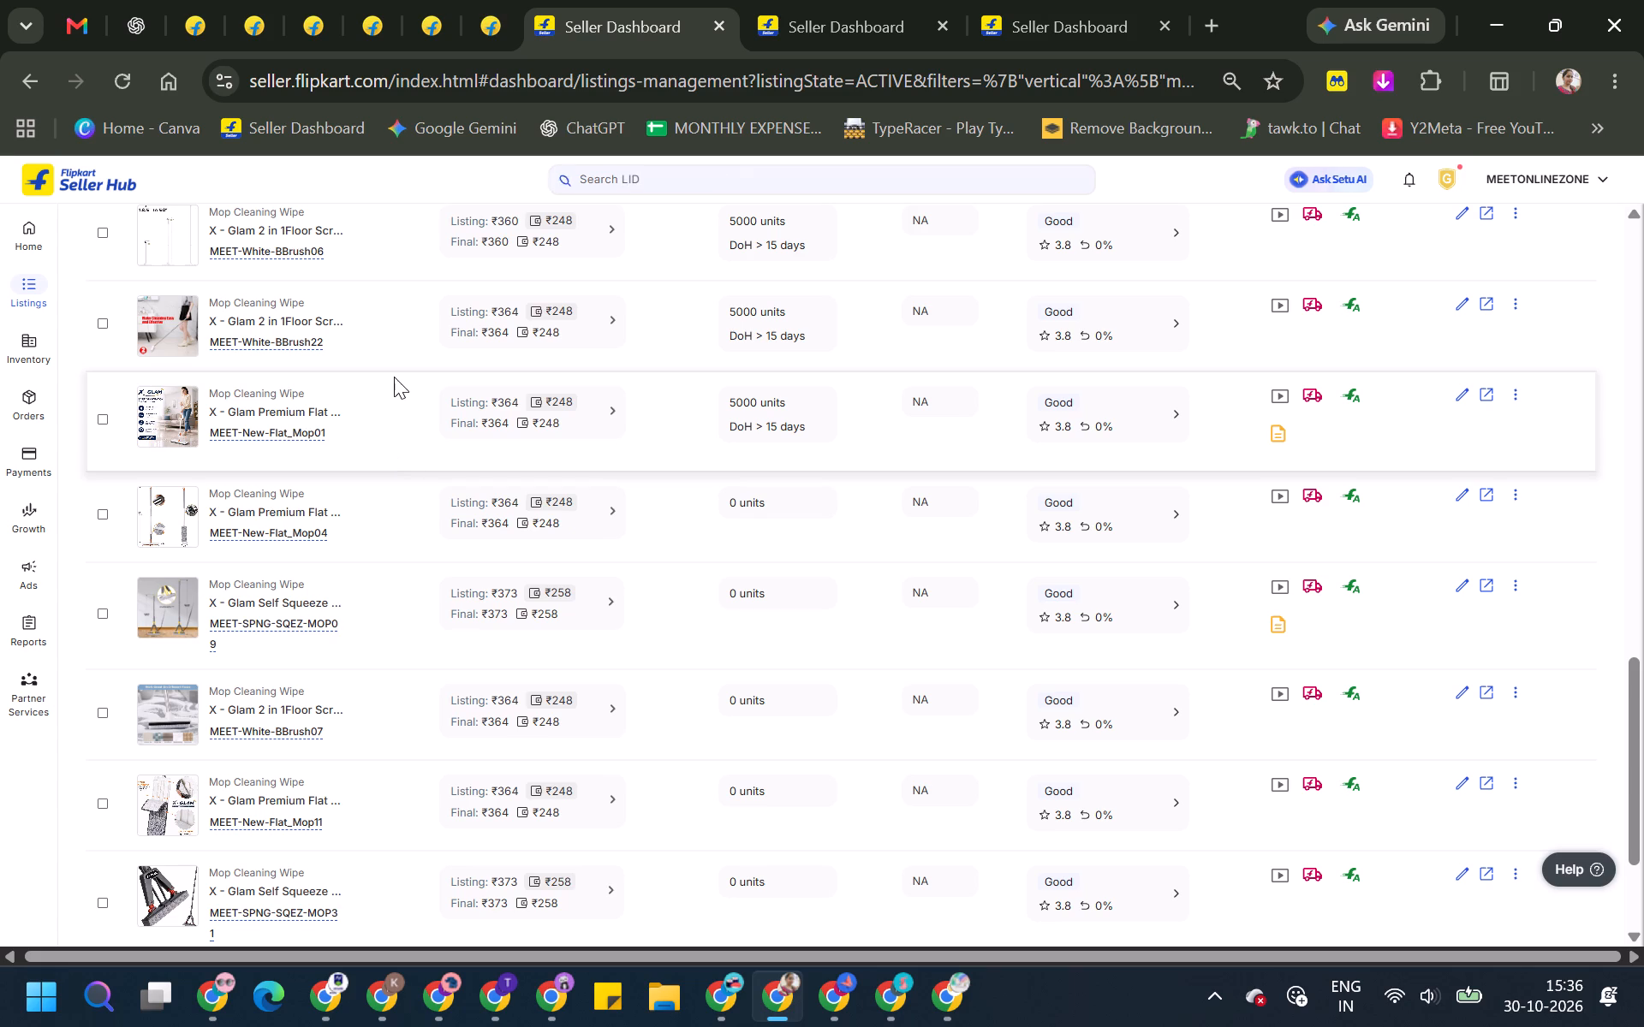
pyautogui.scroll(-1, 378, 589)
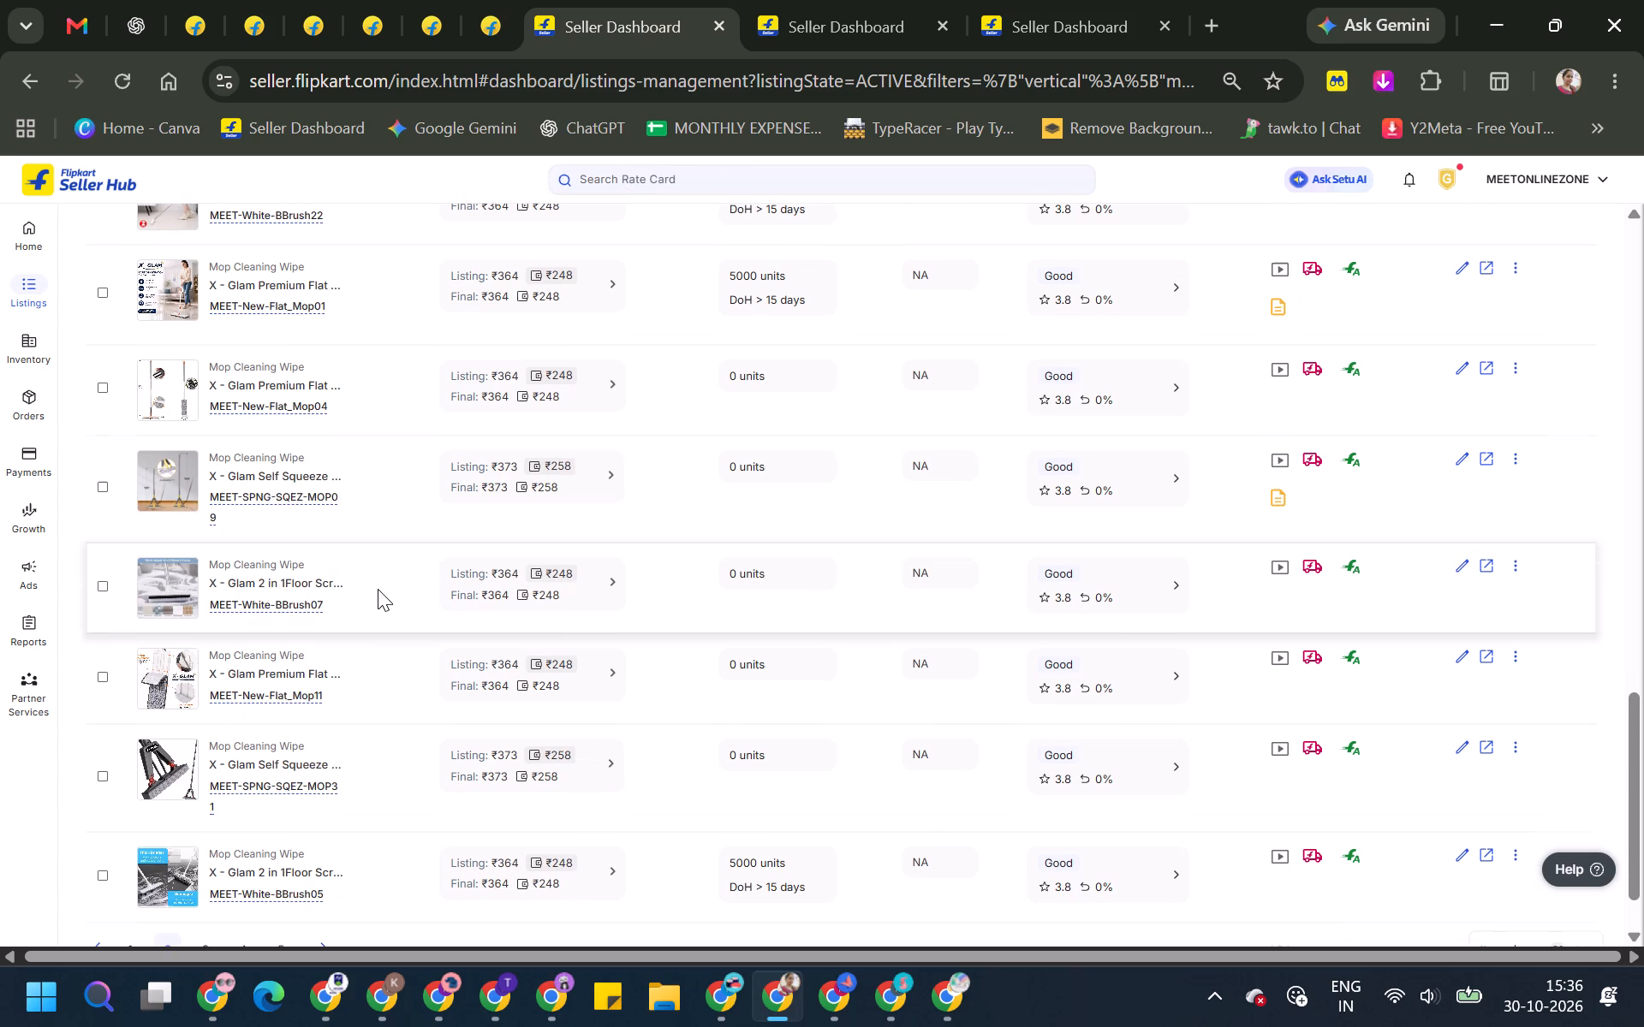
pyautogui.scroll(-1, 353, 639)
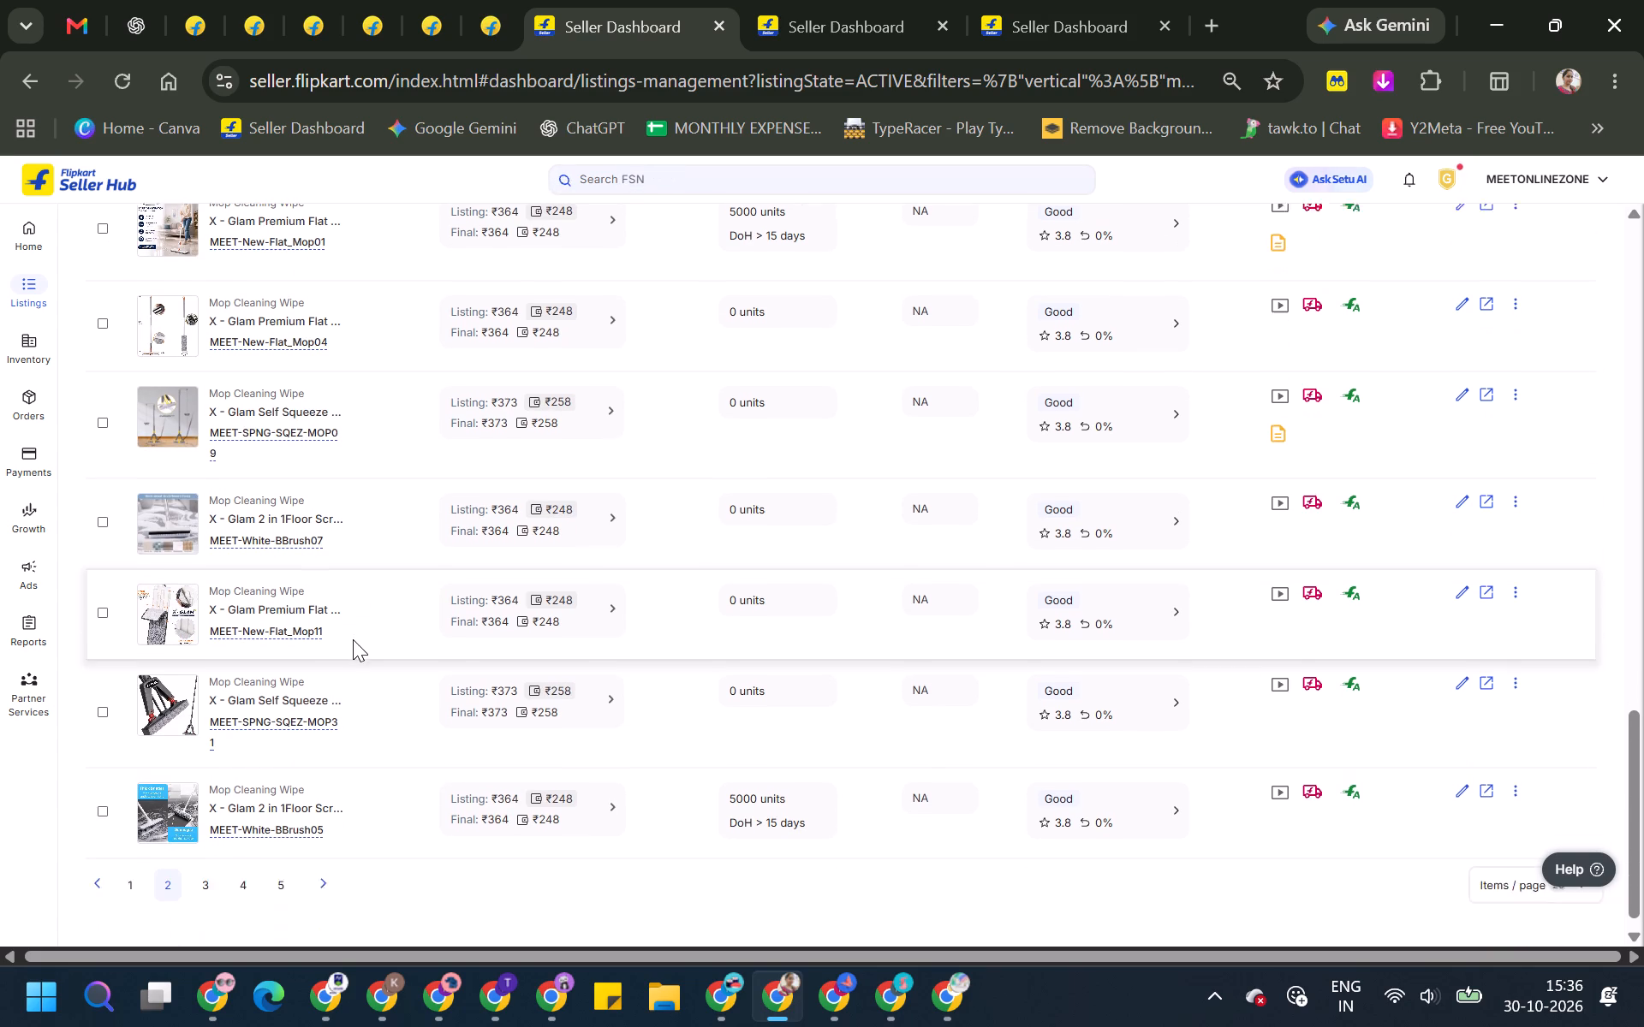
pyautogui.scroll(-1, 353, 639)
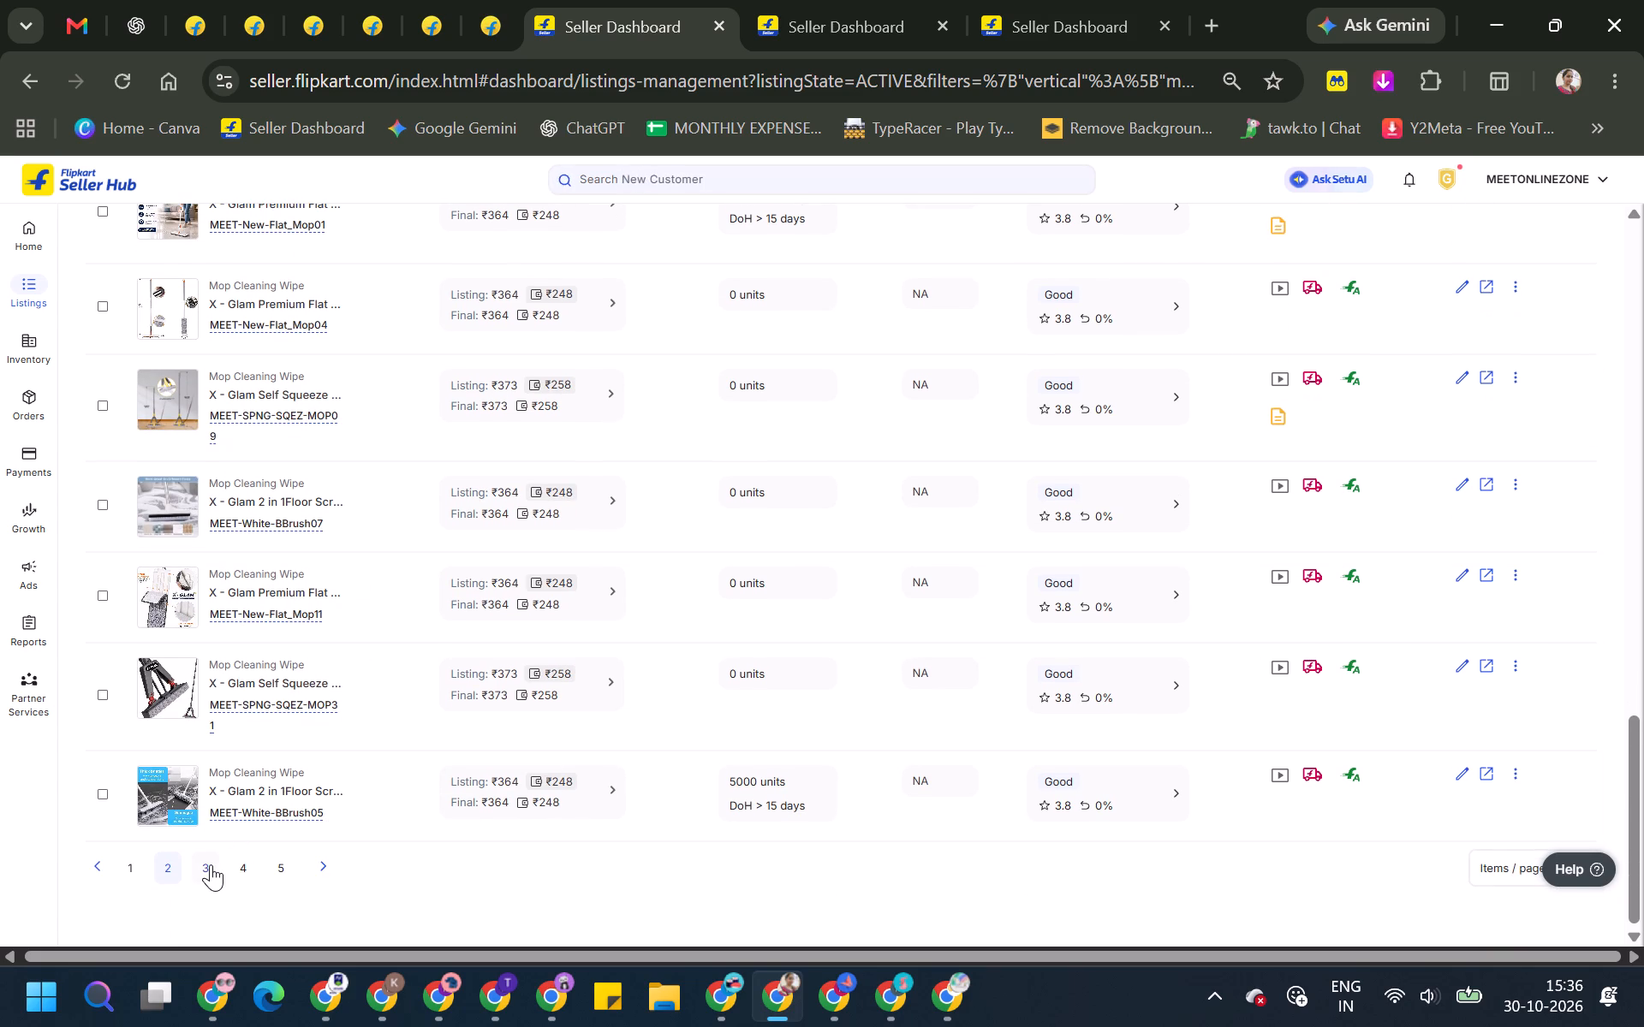
pyautogui.click(129, 868)
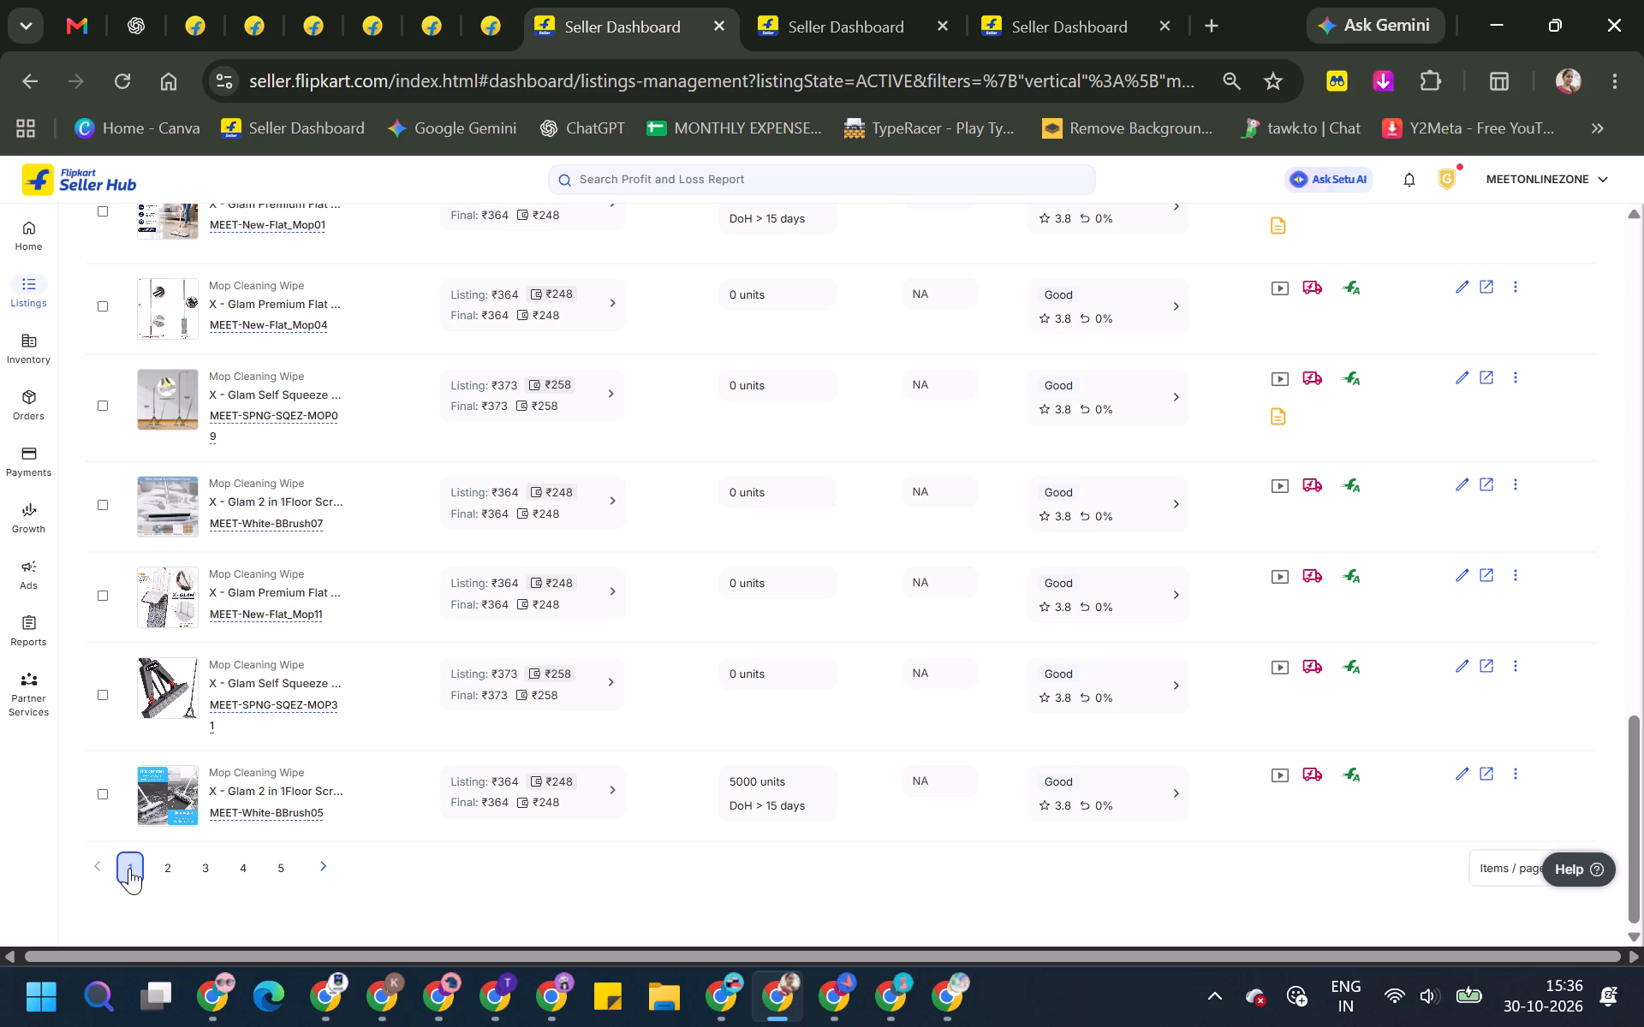
pyautogui.click(129, 868)
pyautogui.scroll(14, 694, 670)
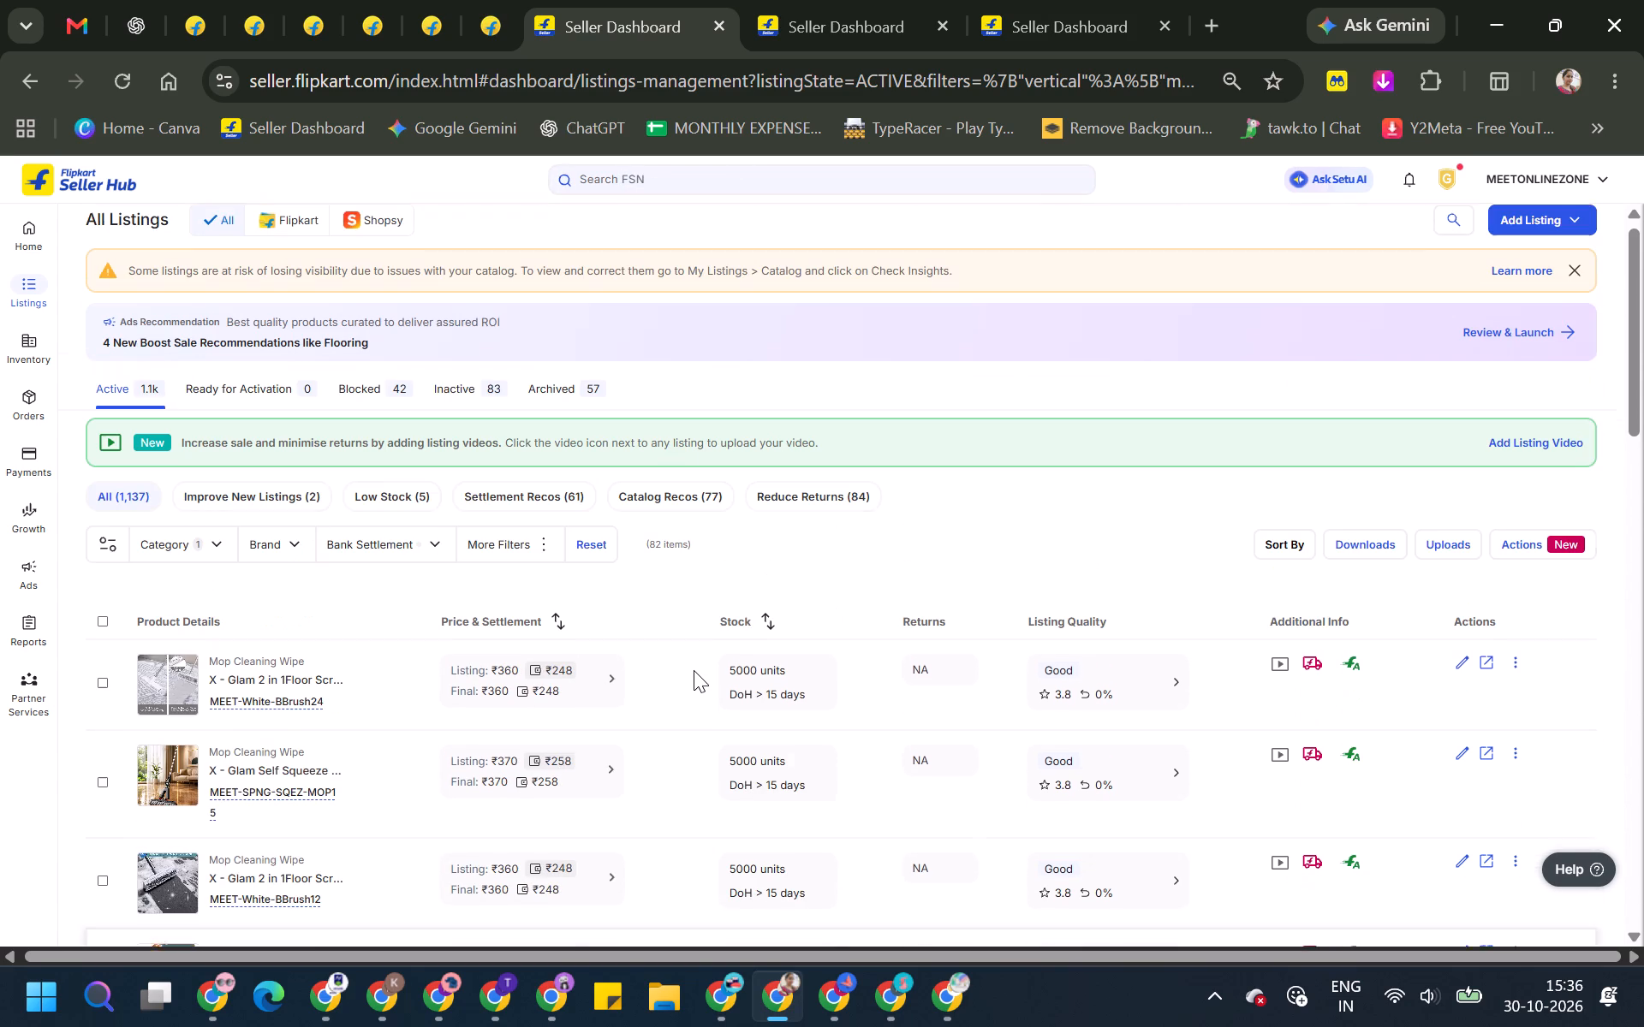
pyautogui.scroll(-4, 582, 608)
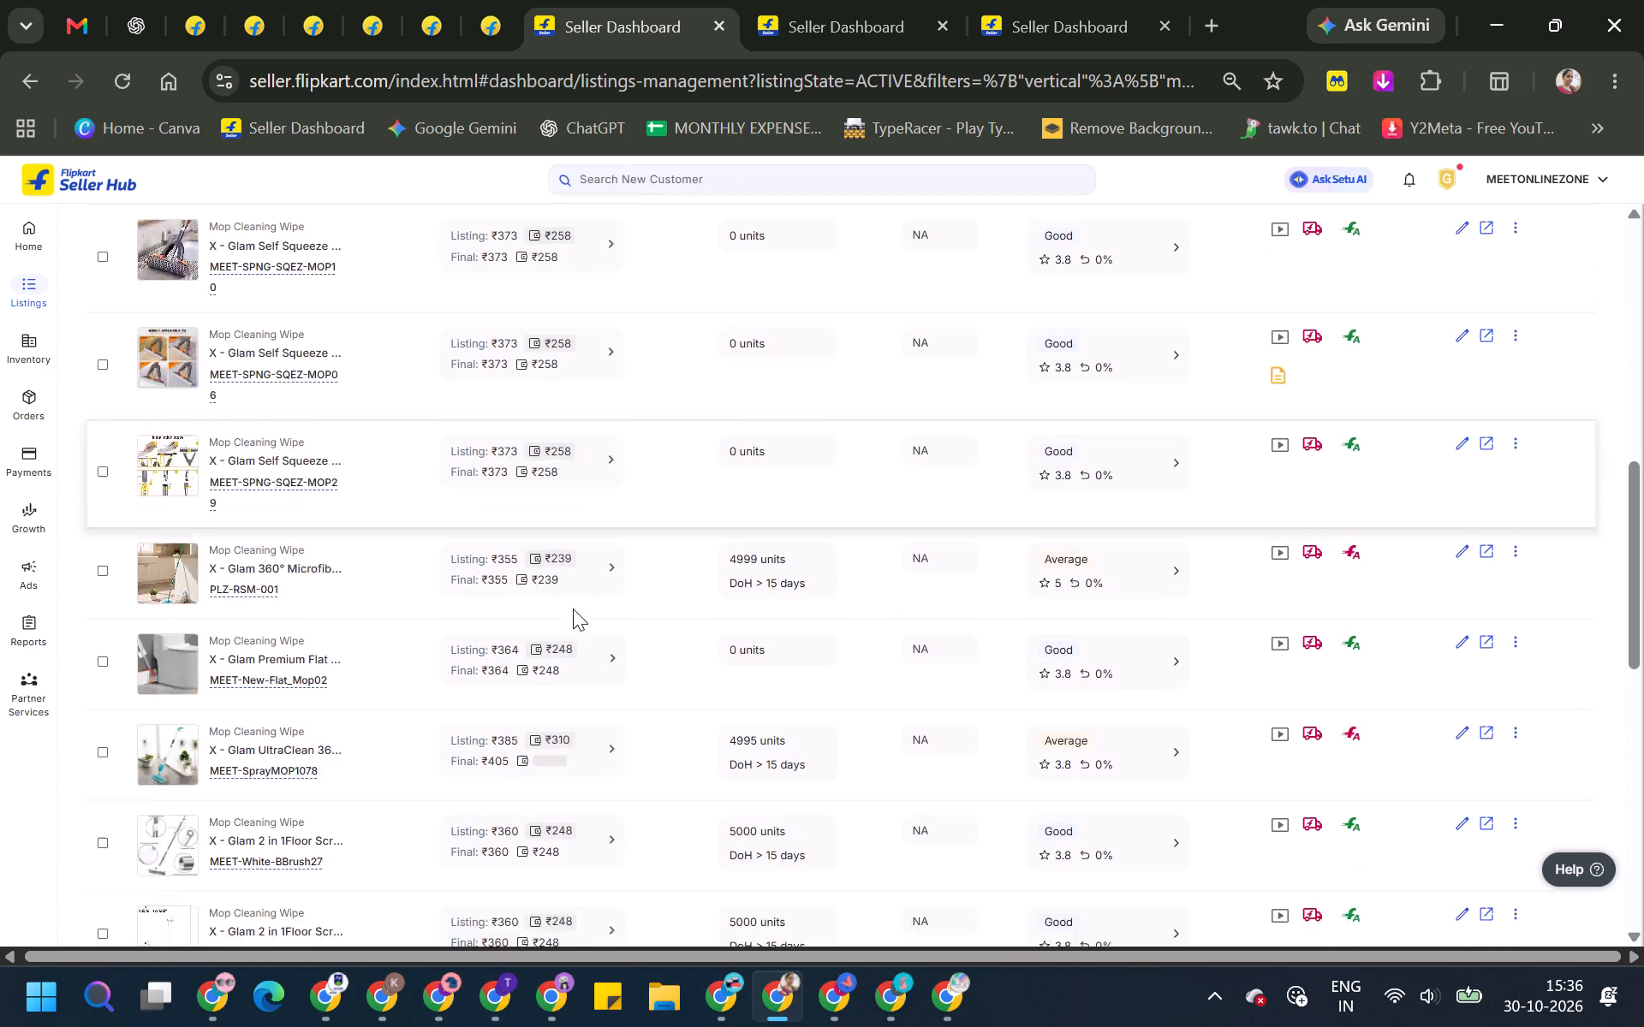
pyautogui.scroll(-12, 573, 608)
pyautogui.click(170, 869)
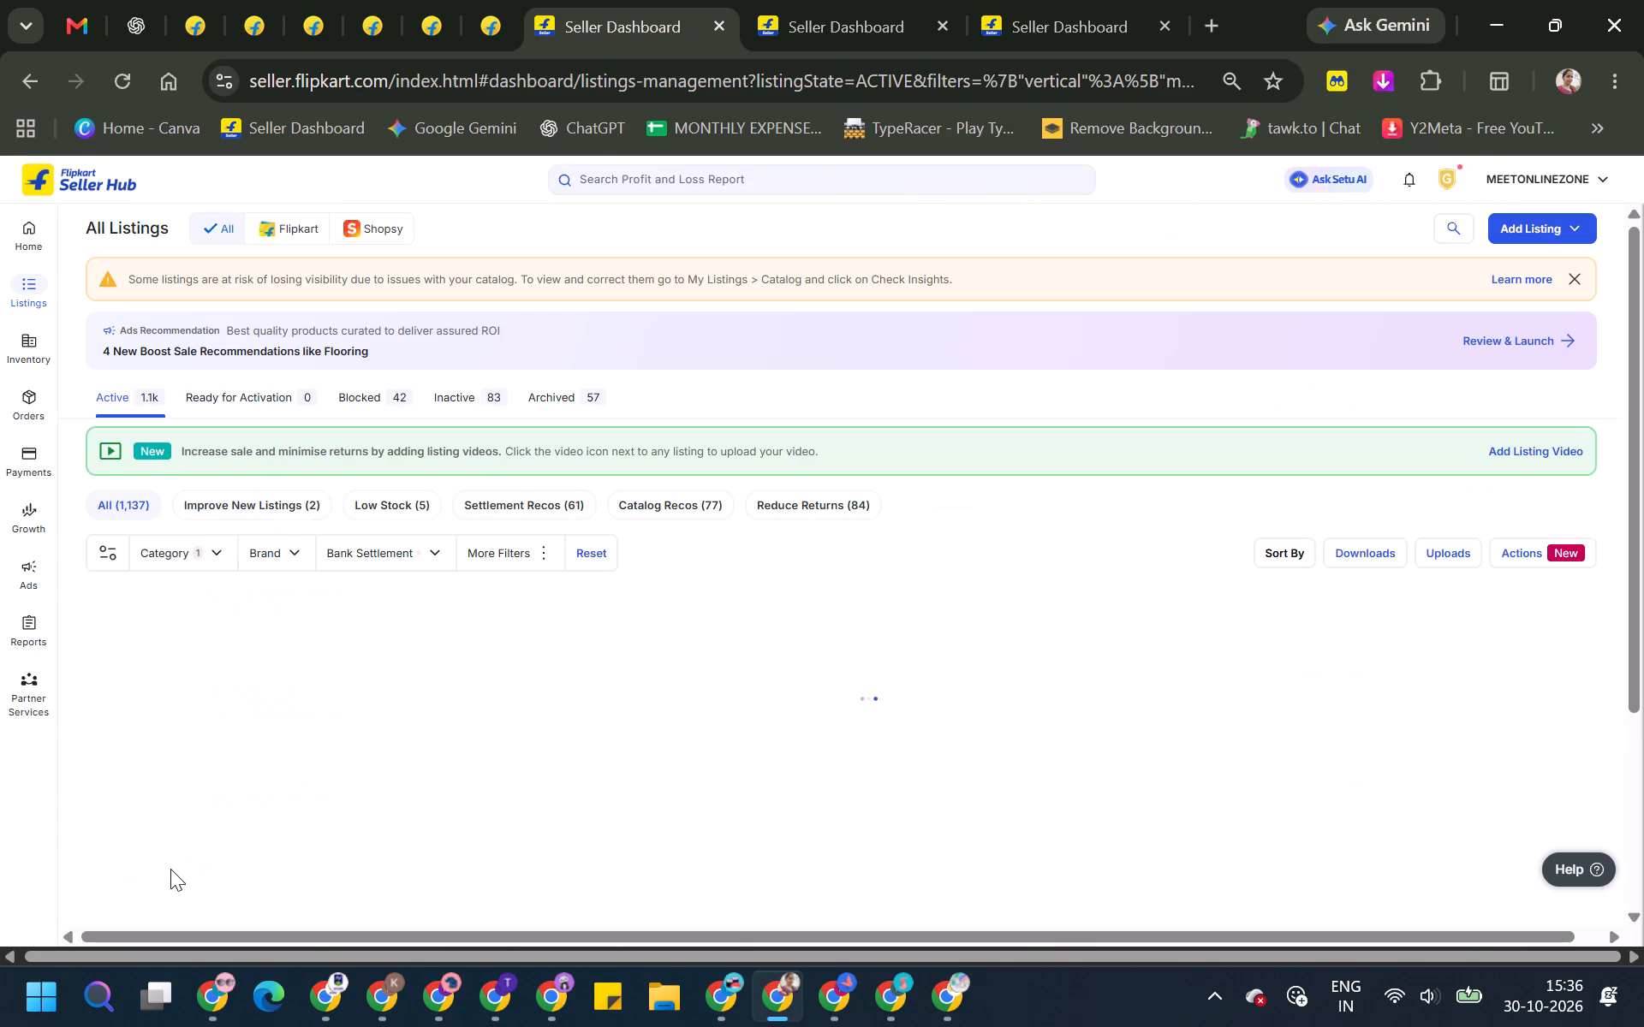
pyautogui.scroll(-2, 585, 444)
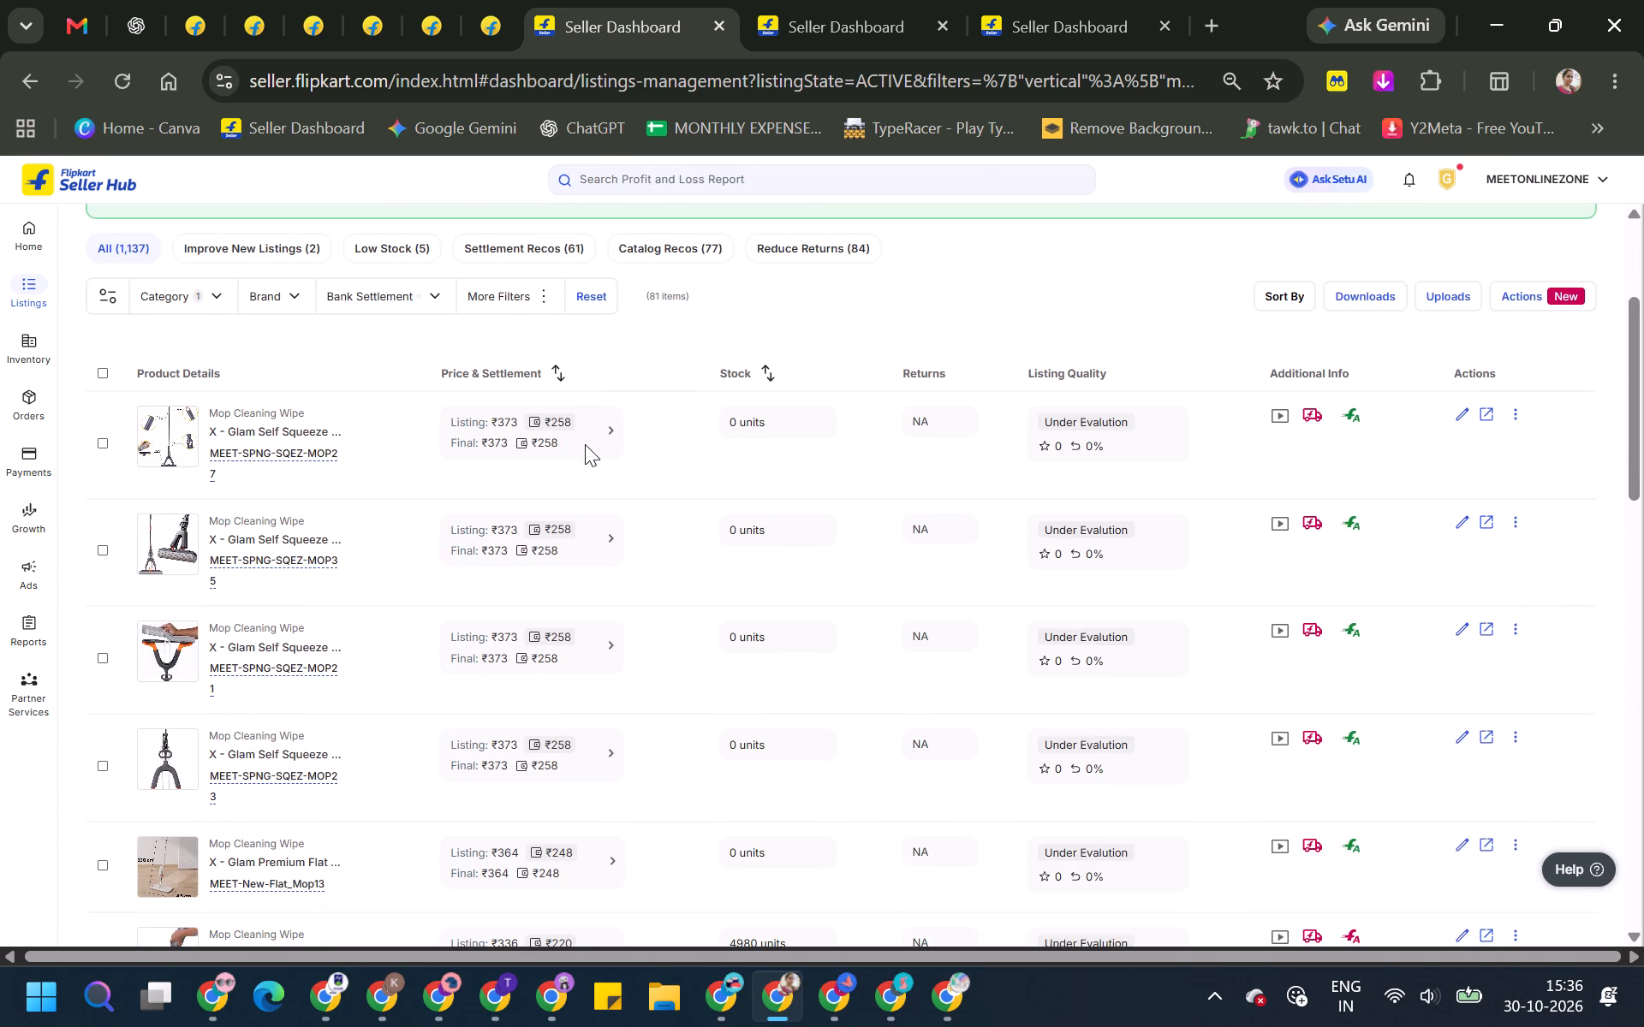
pyautogui.scroll(-2, 585, 445)
pyautogui.scroll(-2, 371, 558)
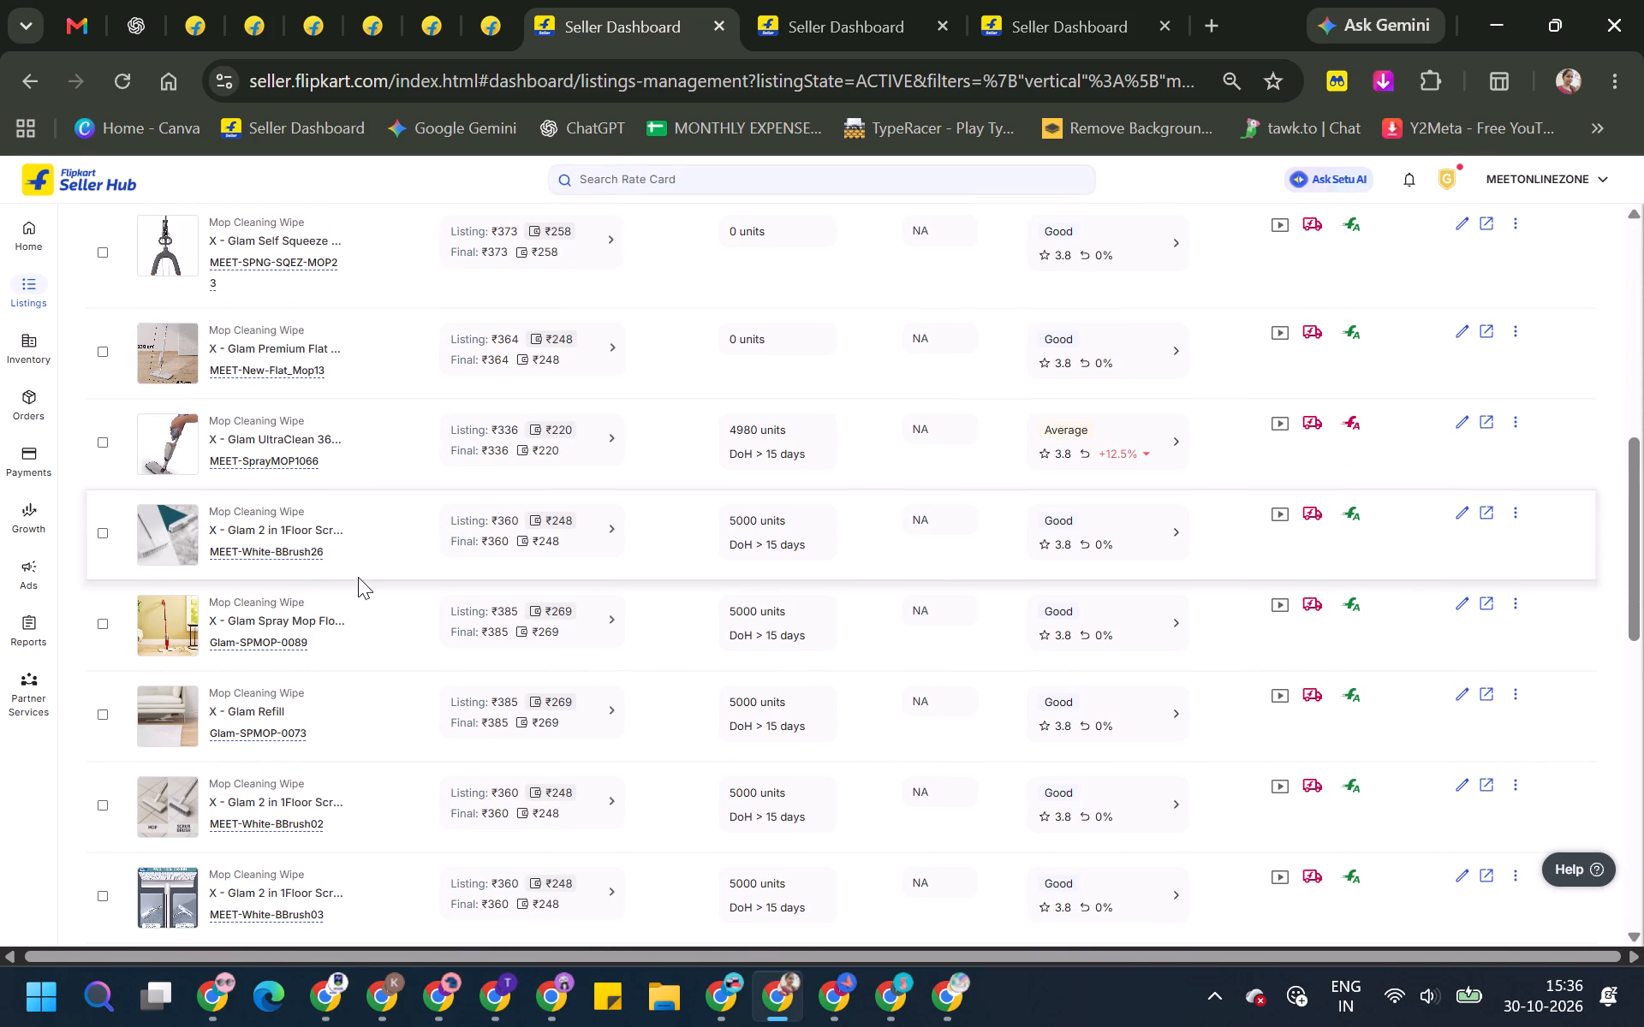
pyautogui.scroll(-1, 358, 577)
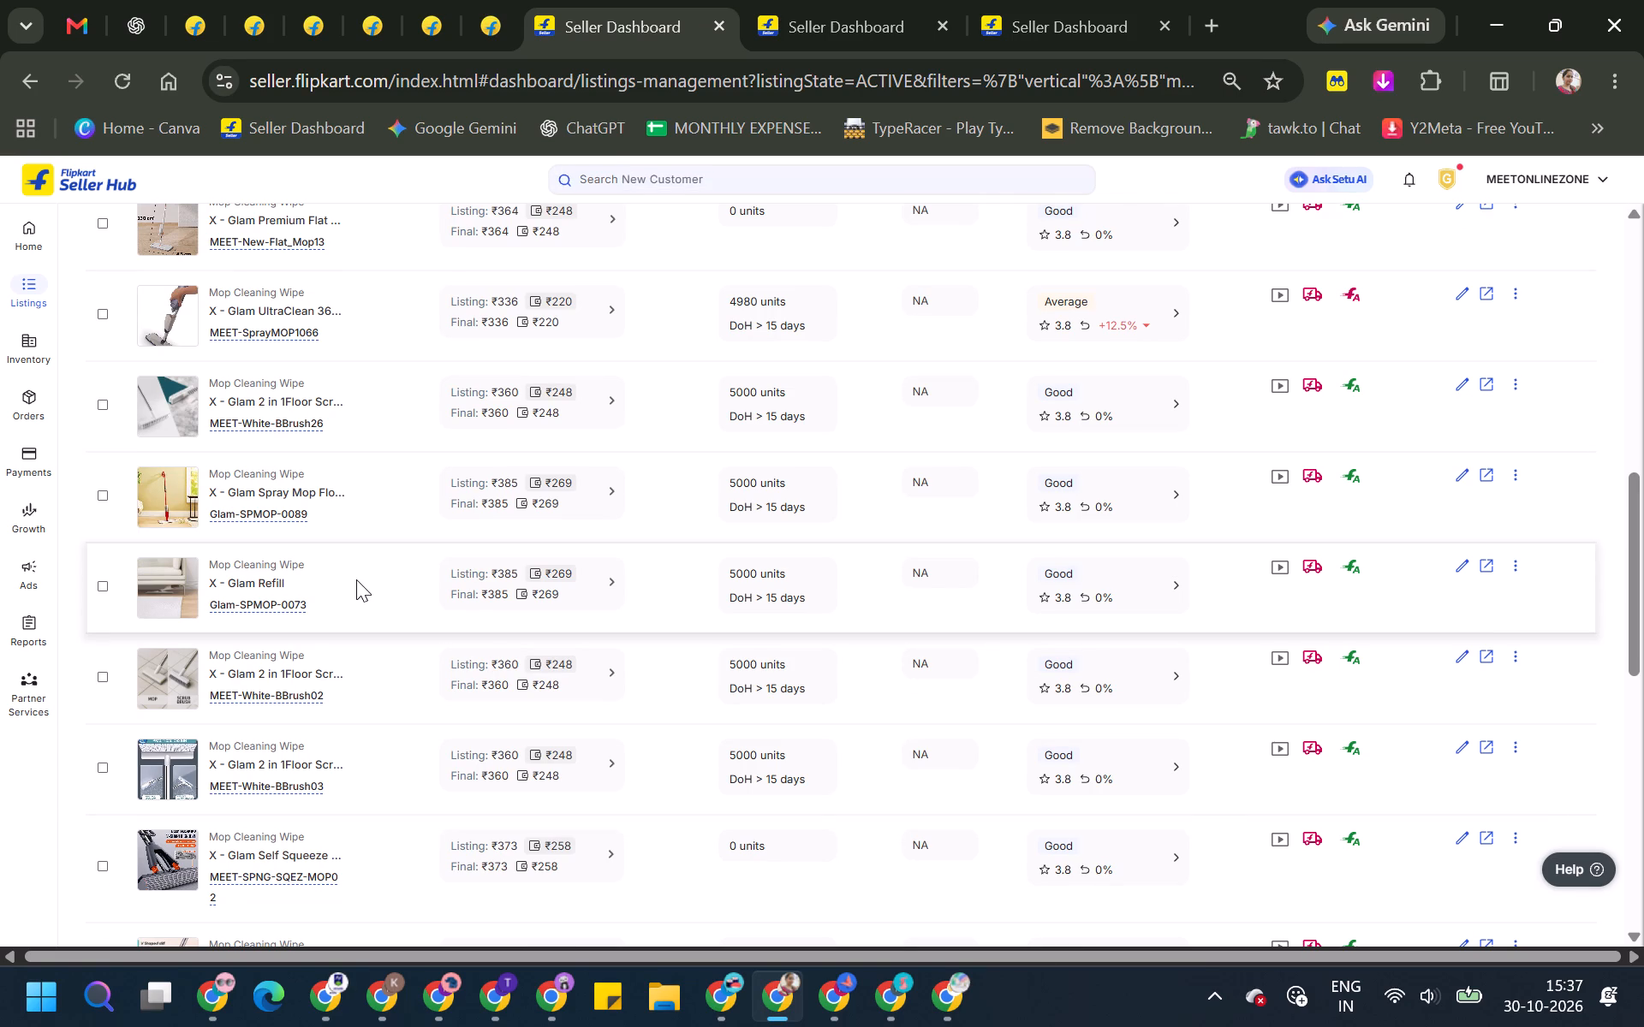
# Change the minimum of the mop listings' bank settlement filter to 240 and apply it.
pyautogui.scroll(1, 356, 579)
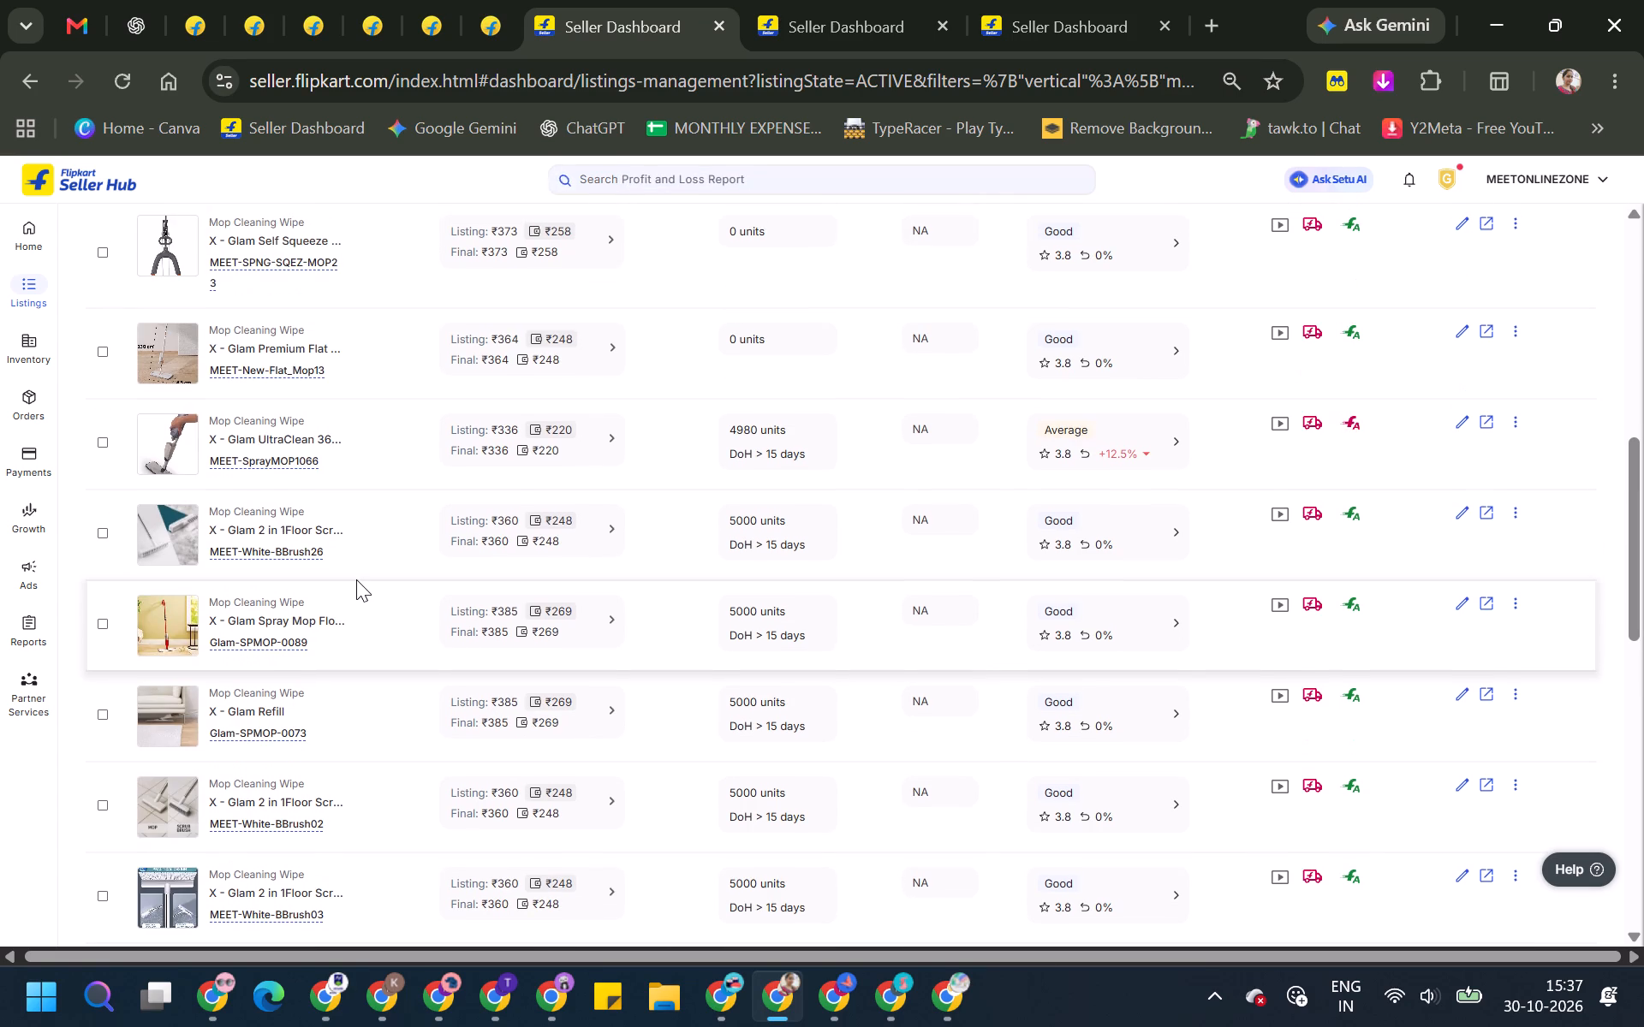
pyautogui.scroll(4, 356, 579)
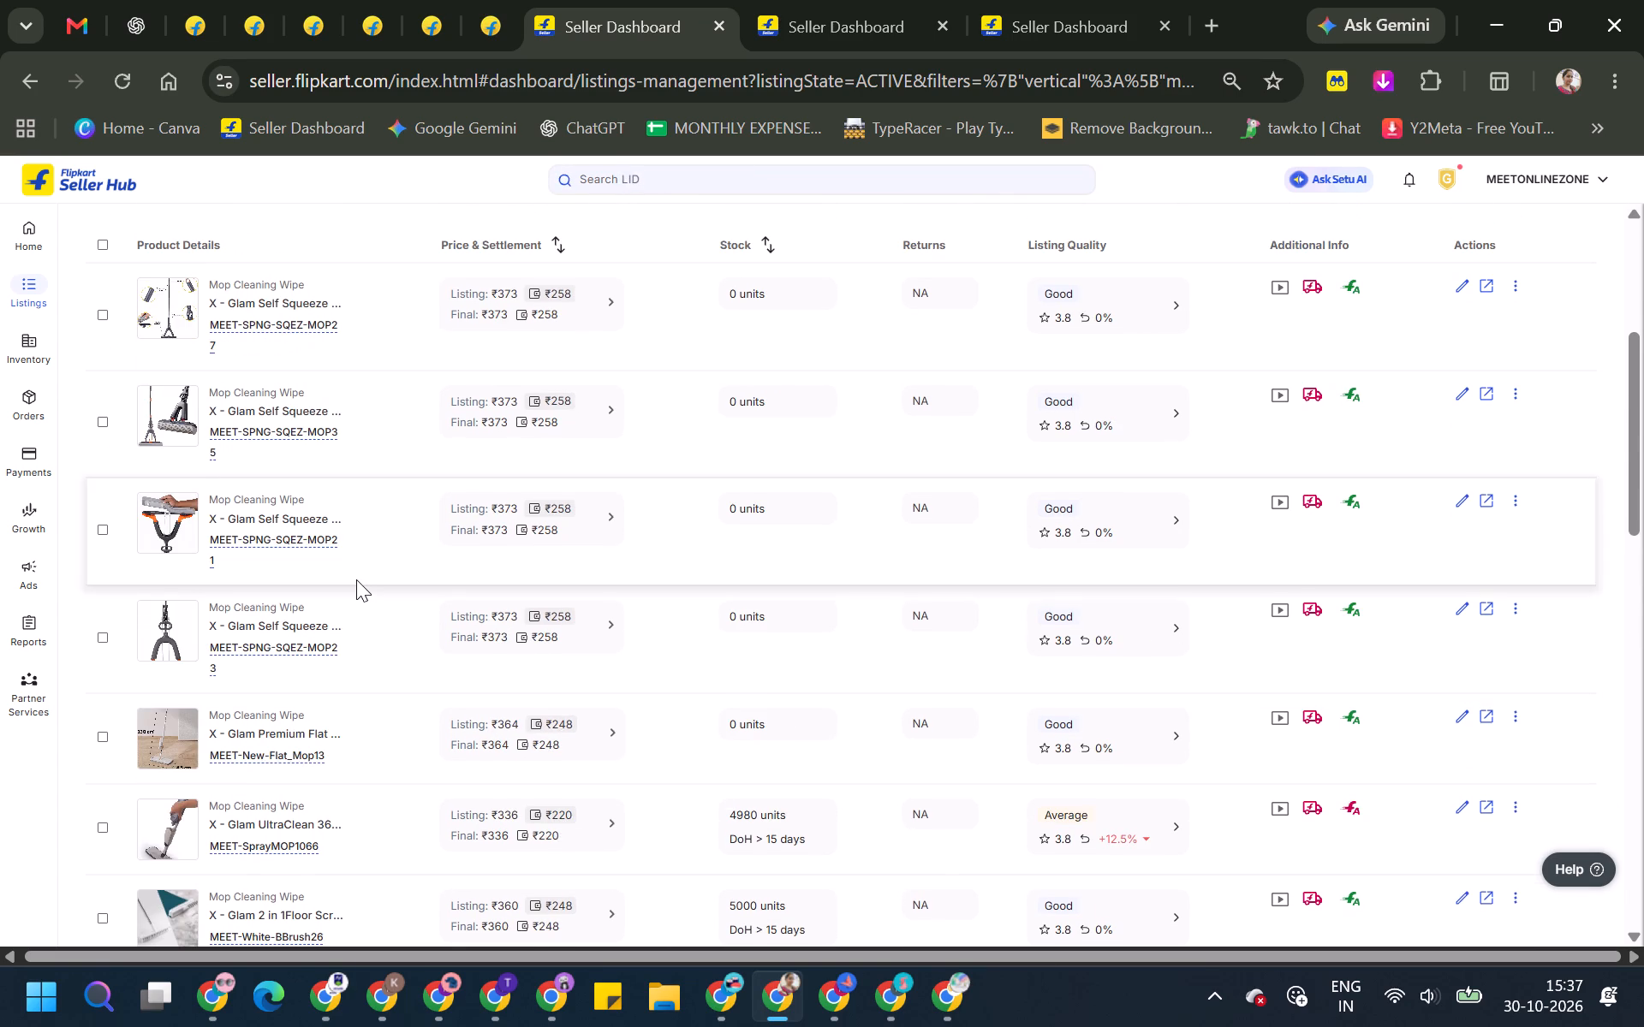
pyautogui.scroll(5, 356, 579)
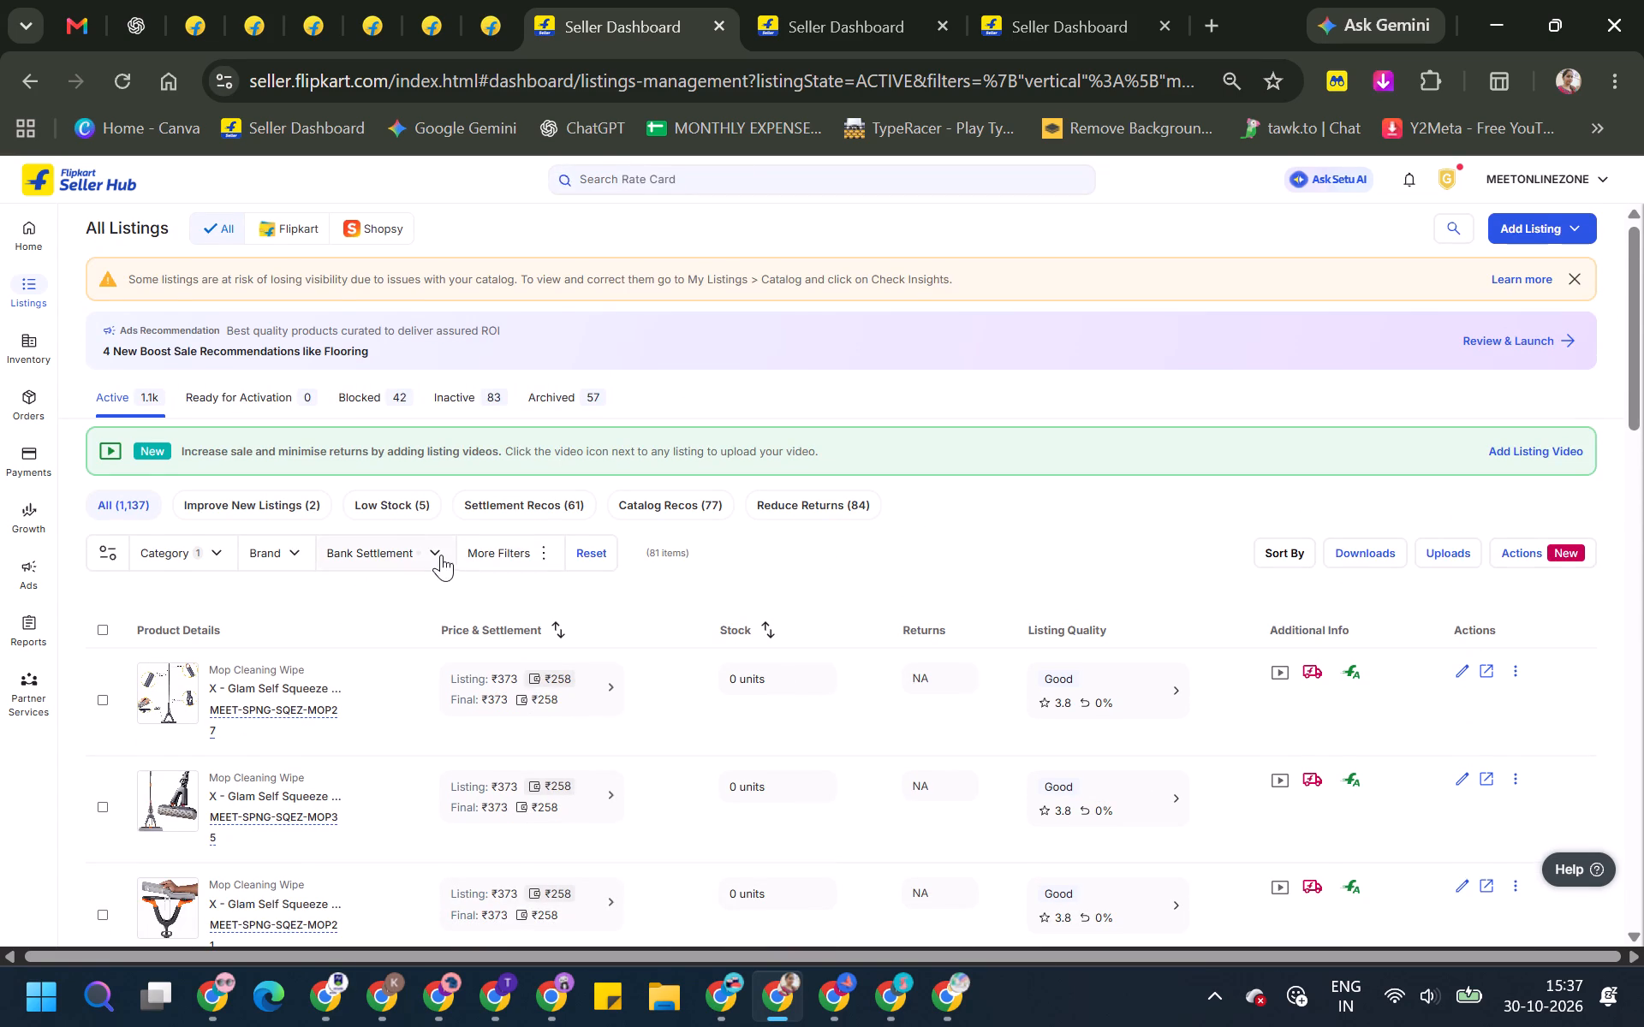
pyautogui.click(396, 552)
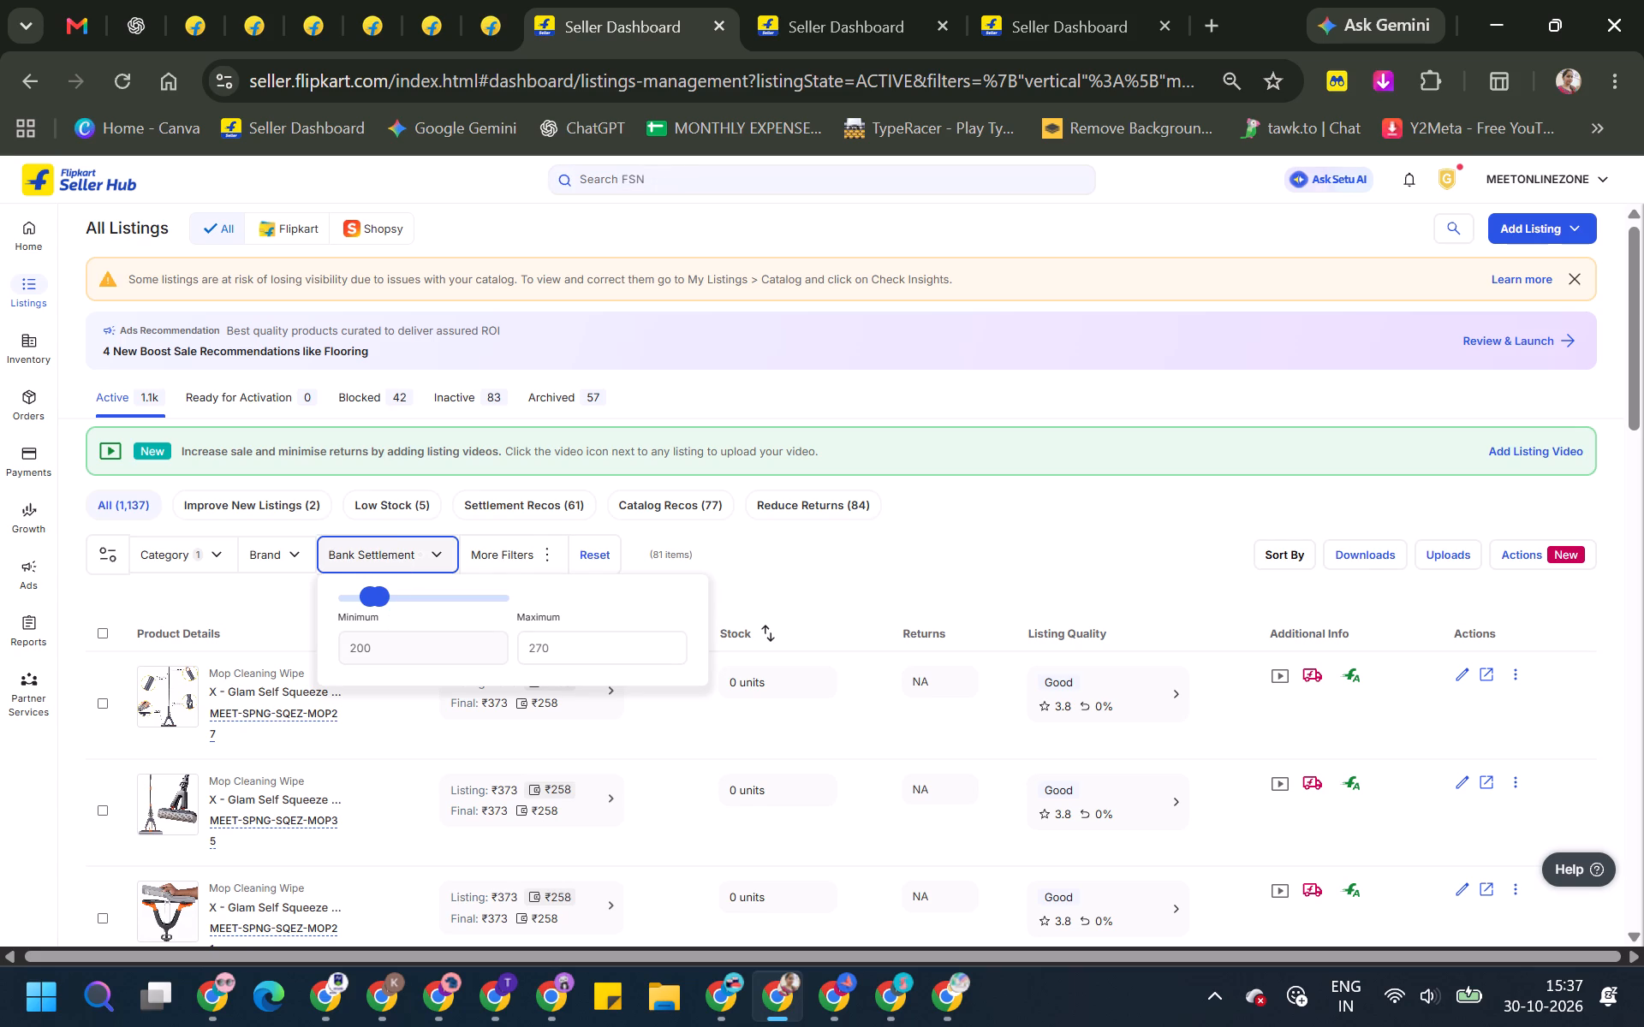
pyautogui.click(389, 644)
pyautogui.press('Left')
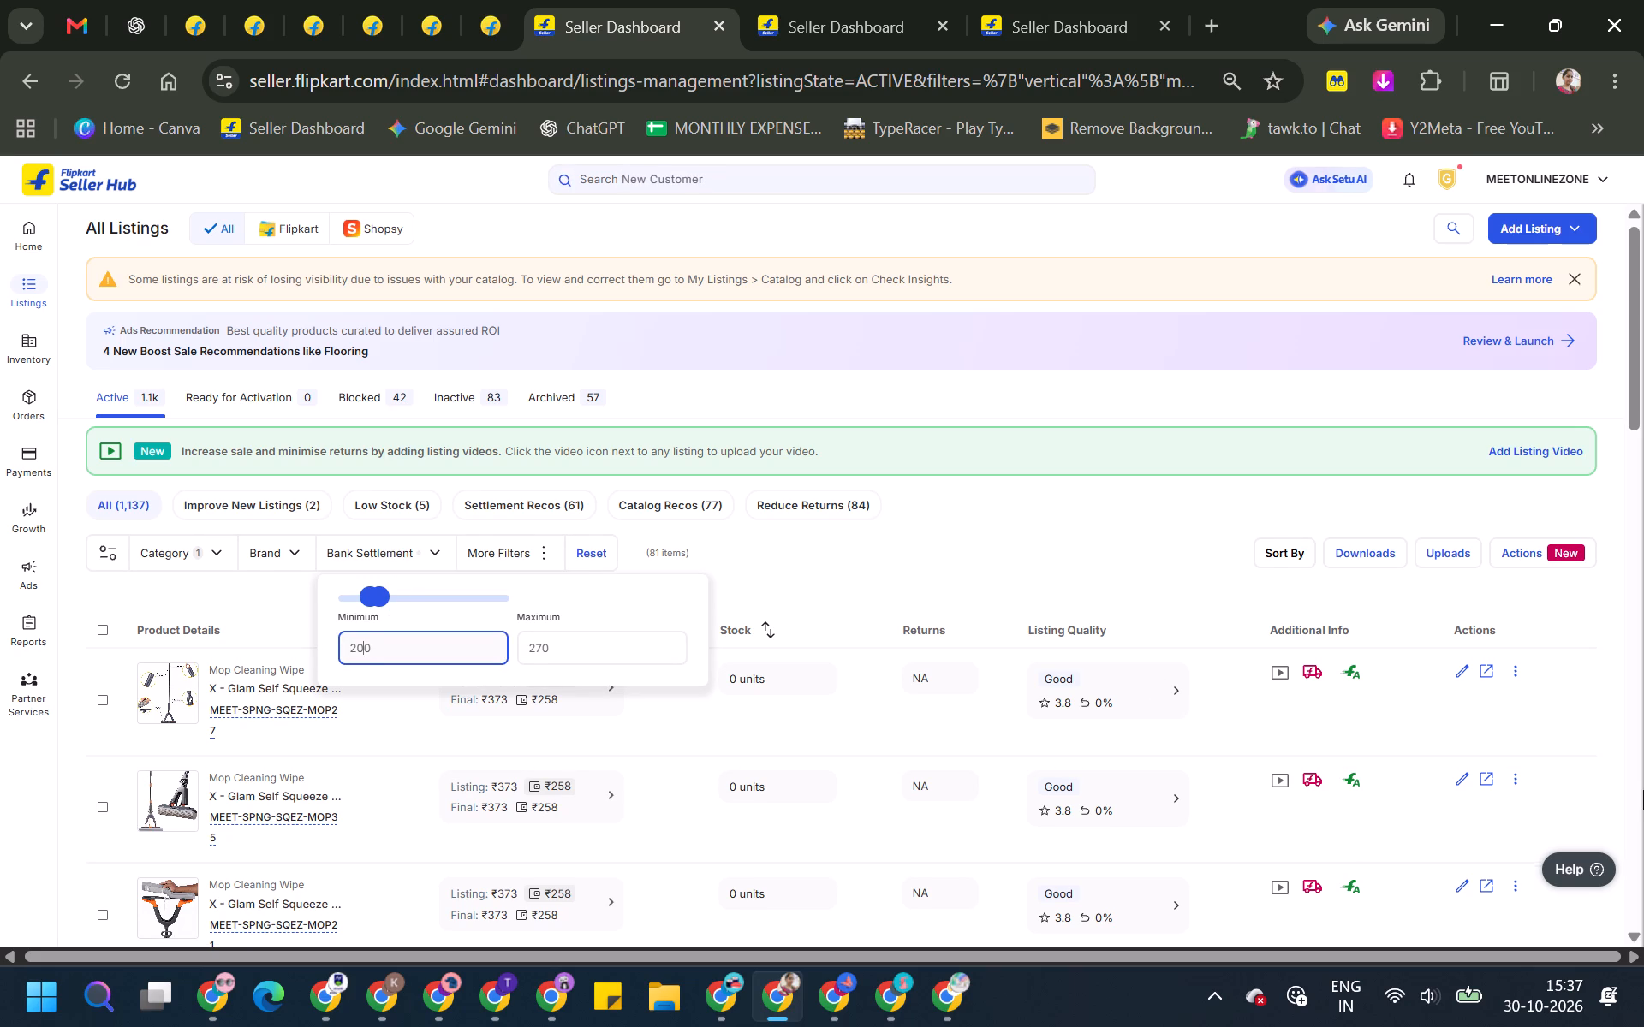
pyautogui.press('BackSpace')
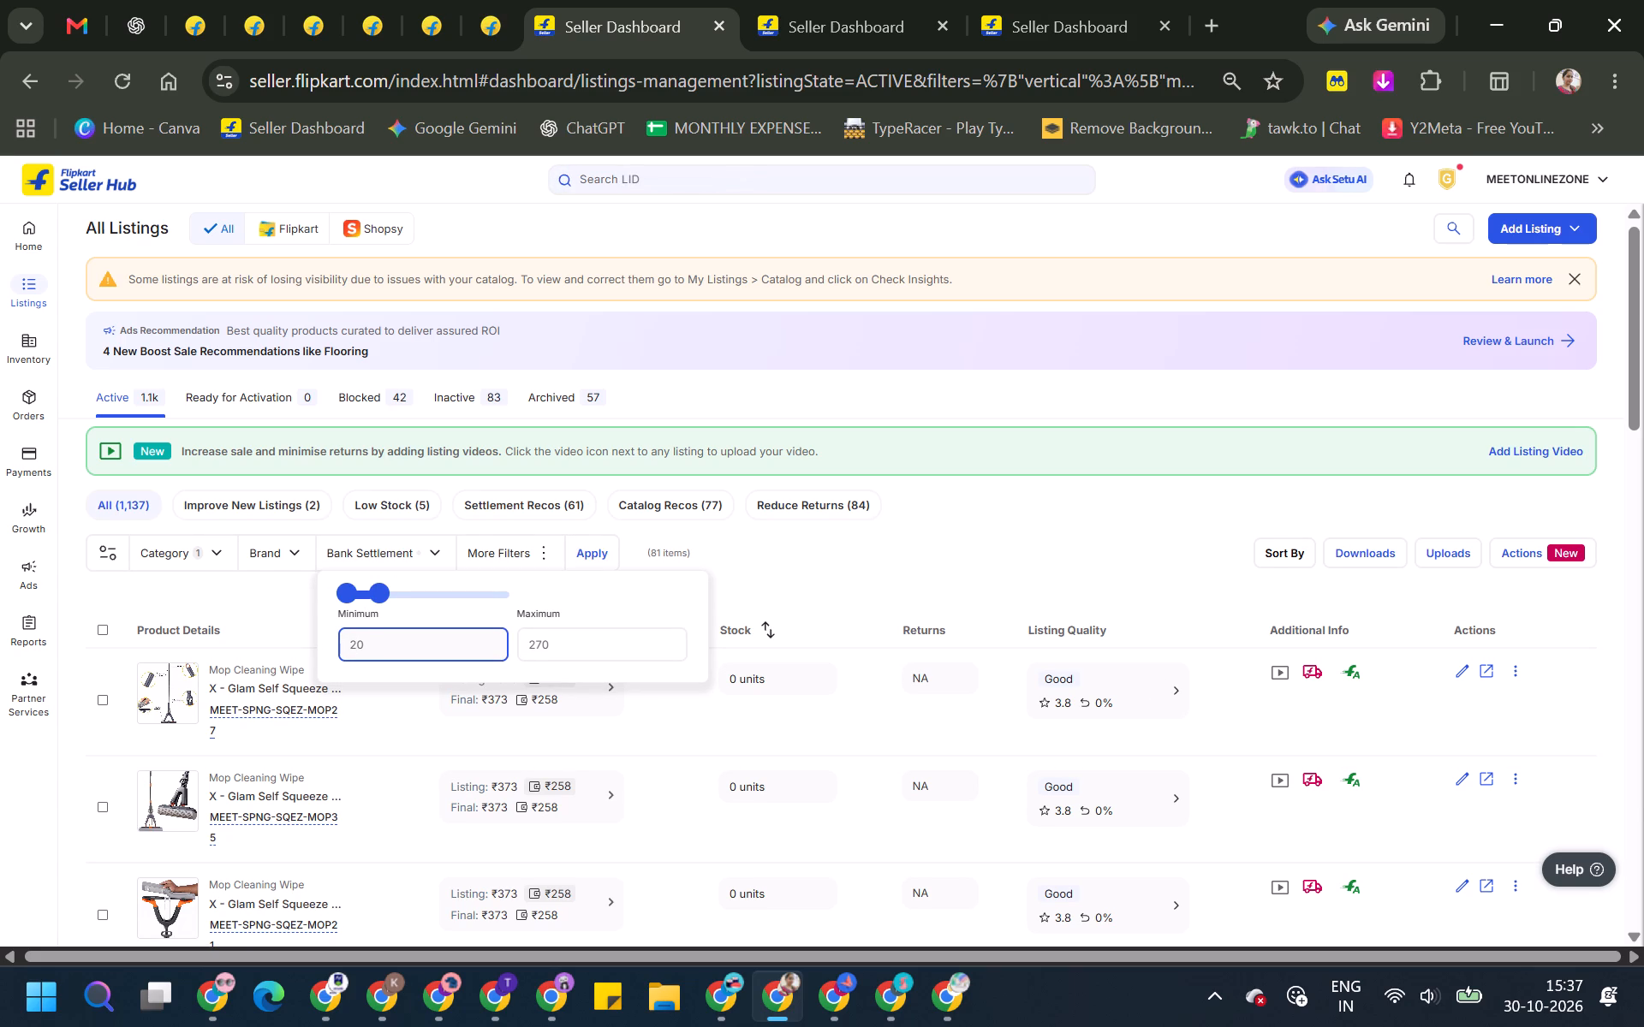
pyautogui.press('4')
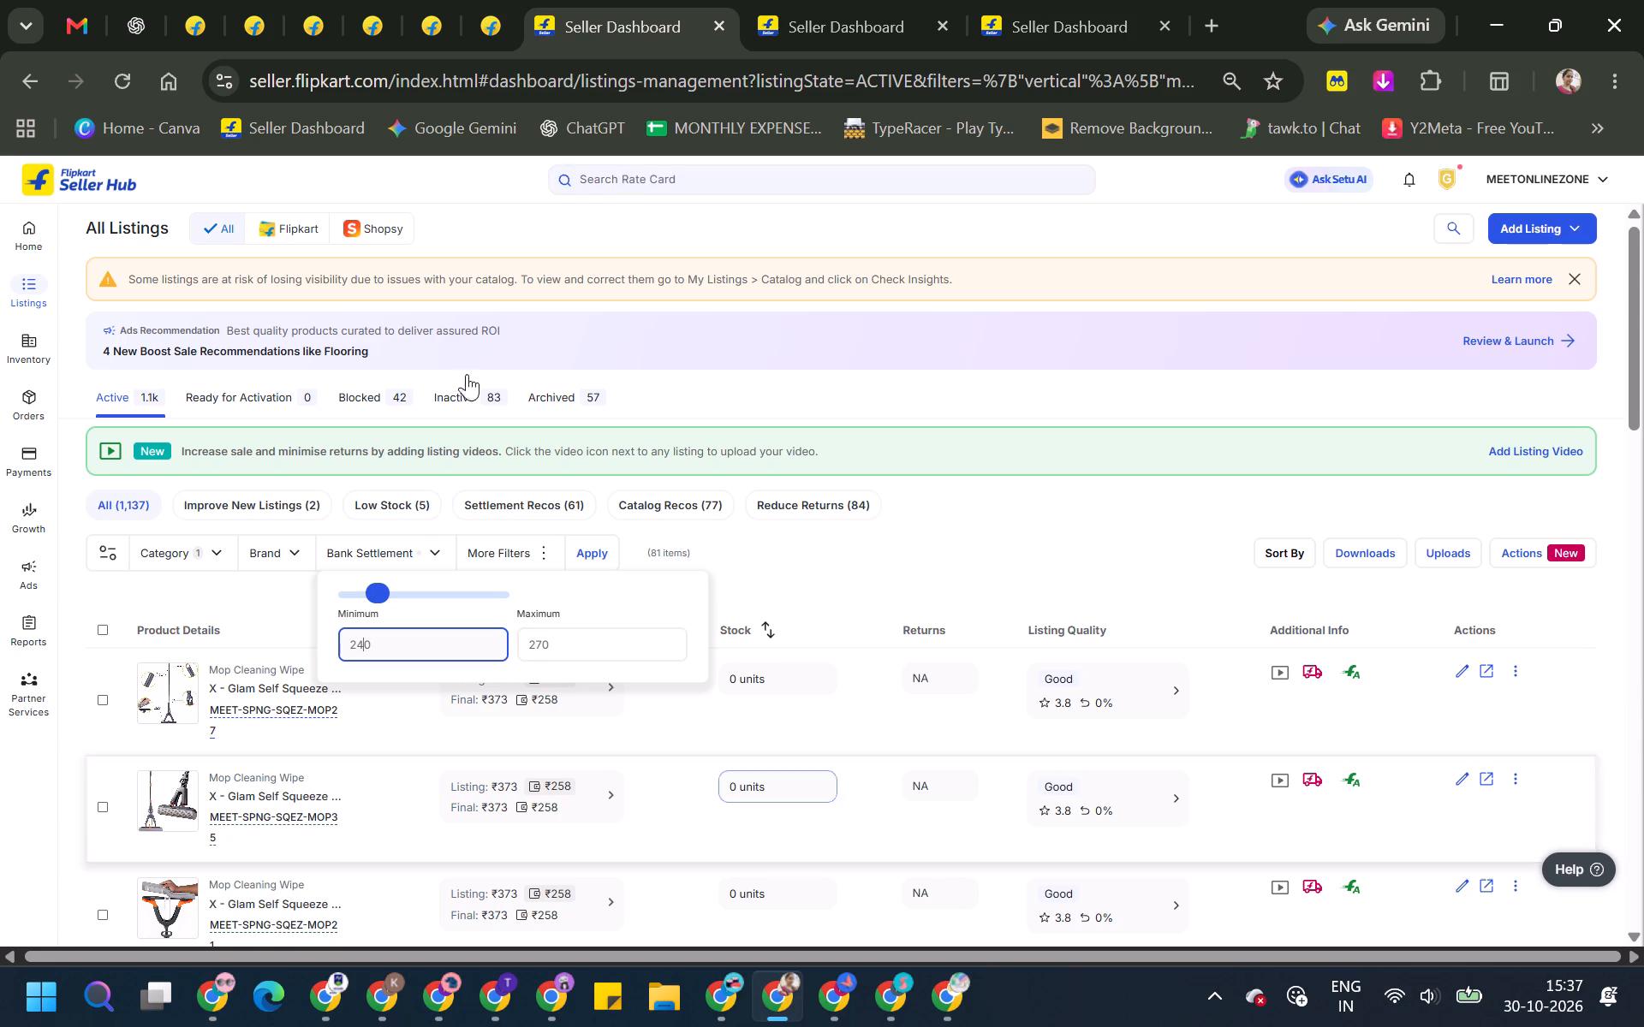
pyautogui.click(603, 558)
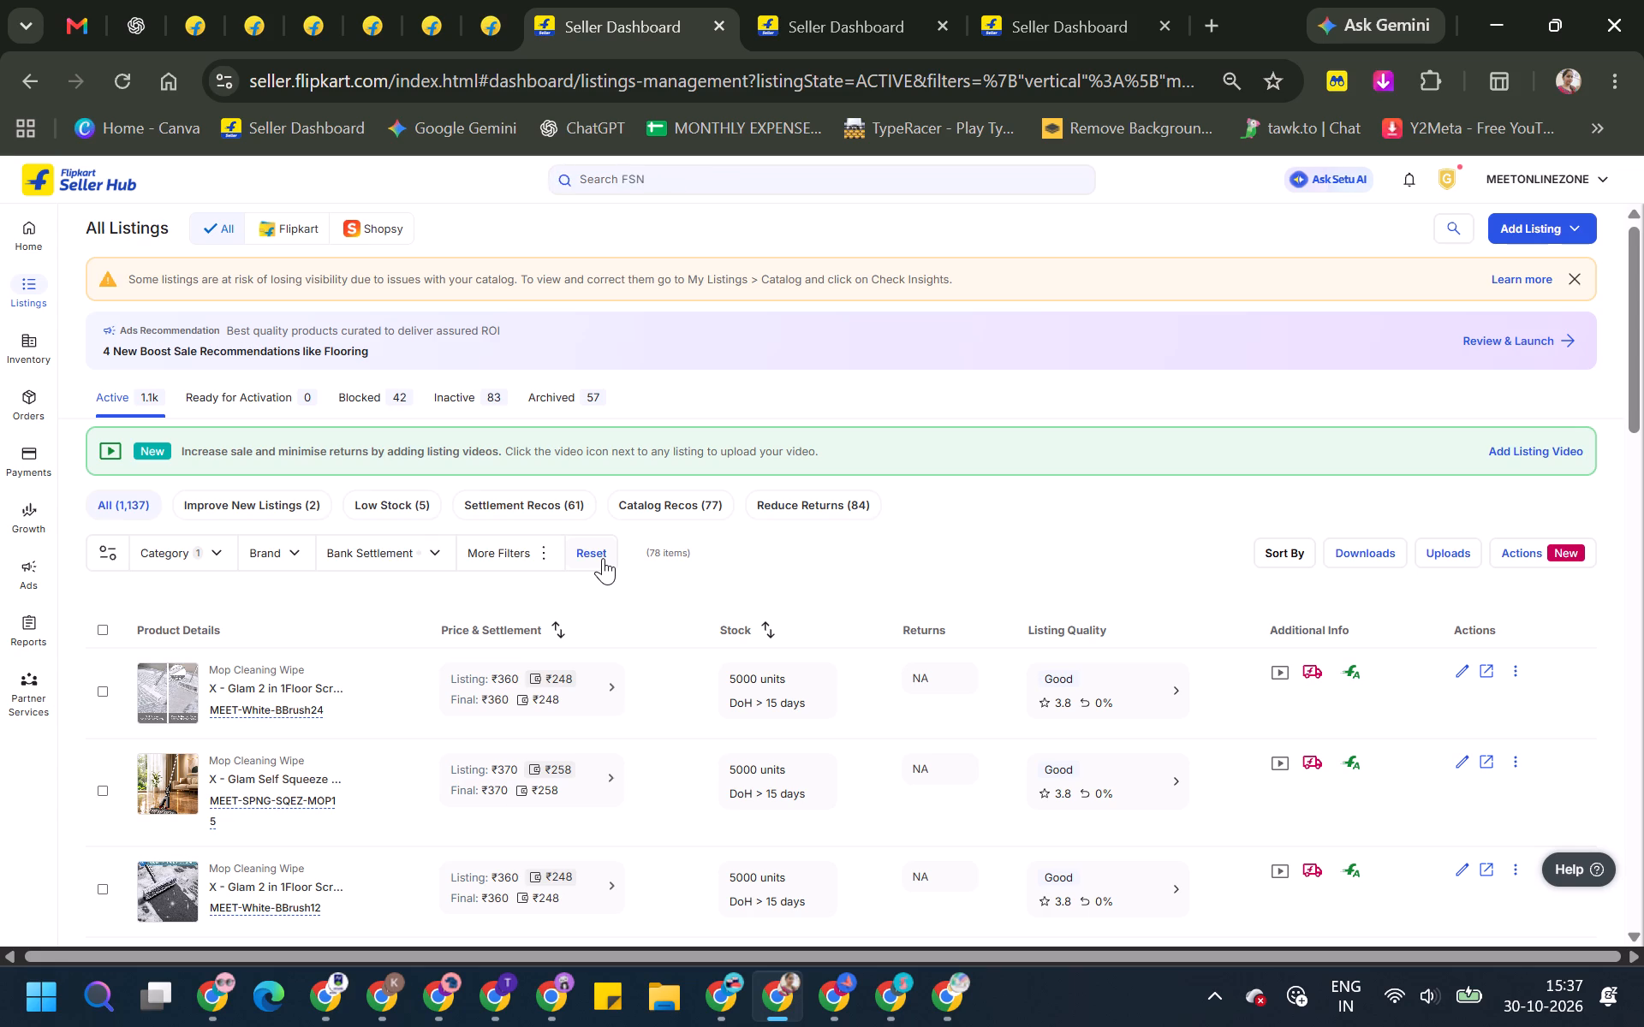
# Examine the filtered mop listings on page 2 and their bank settlement values for spray mops.
pyautogui.scroll(-4, 650, 445)
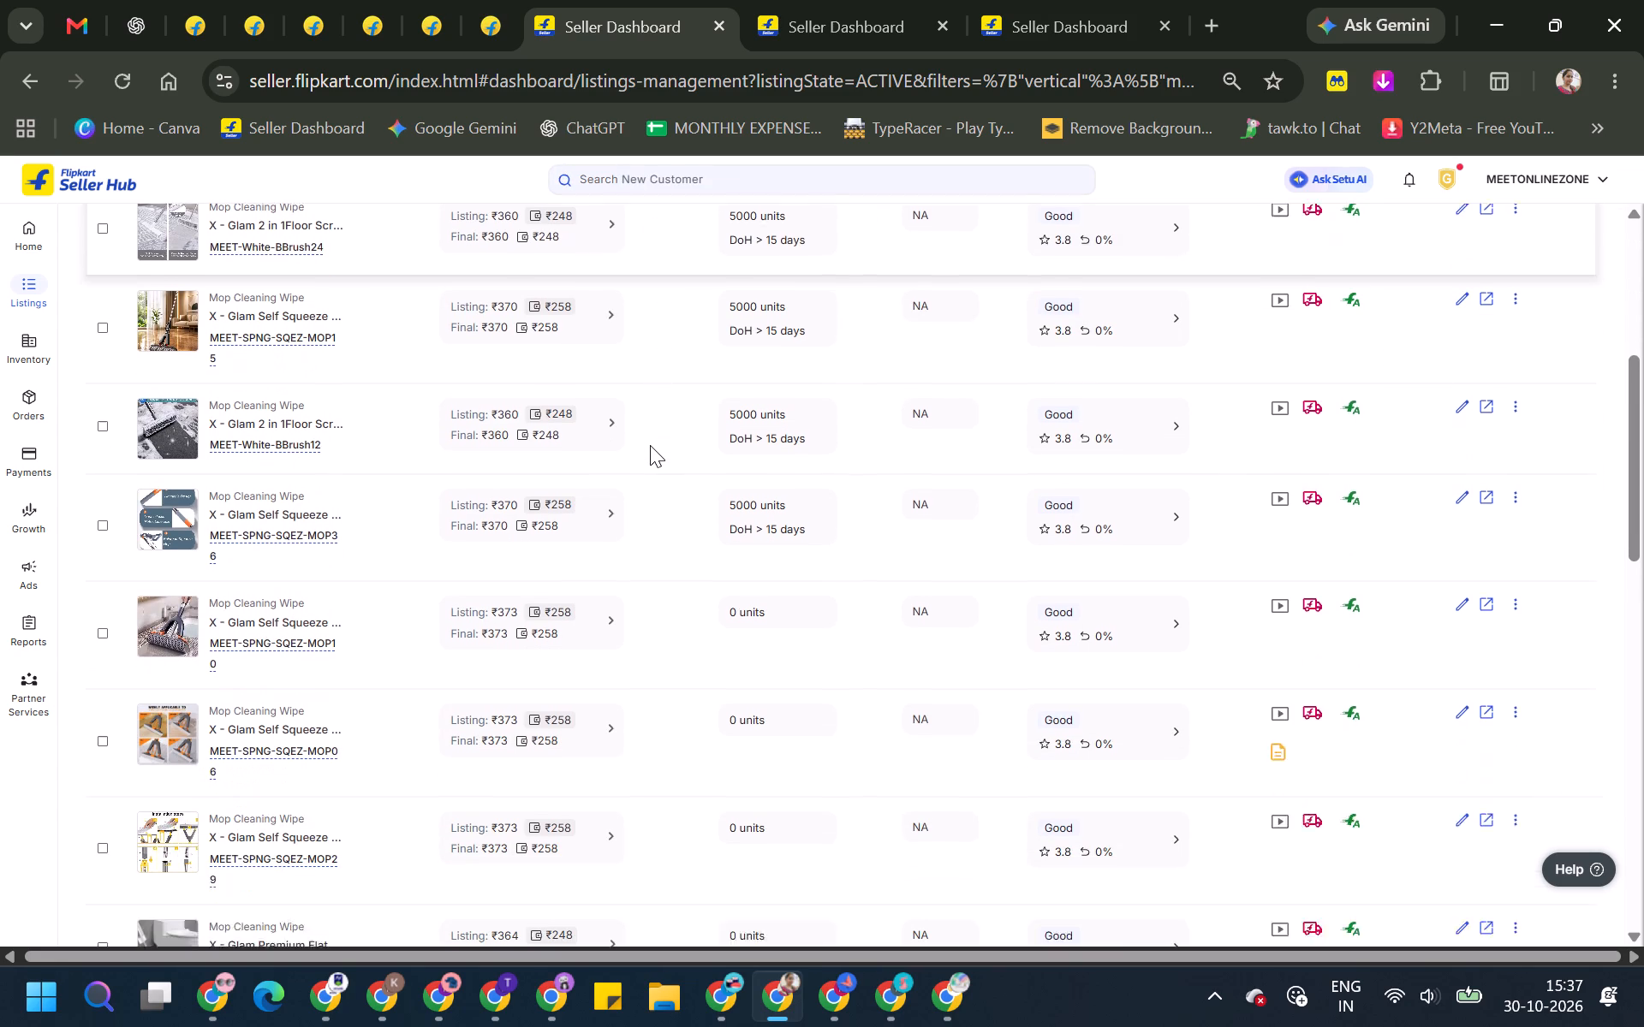
pyautogui.scroll(-1, 441, 617)
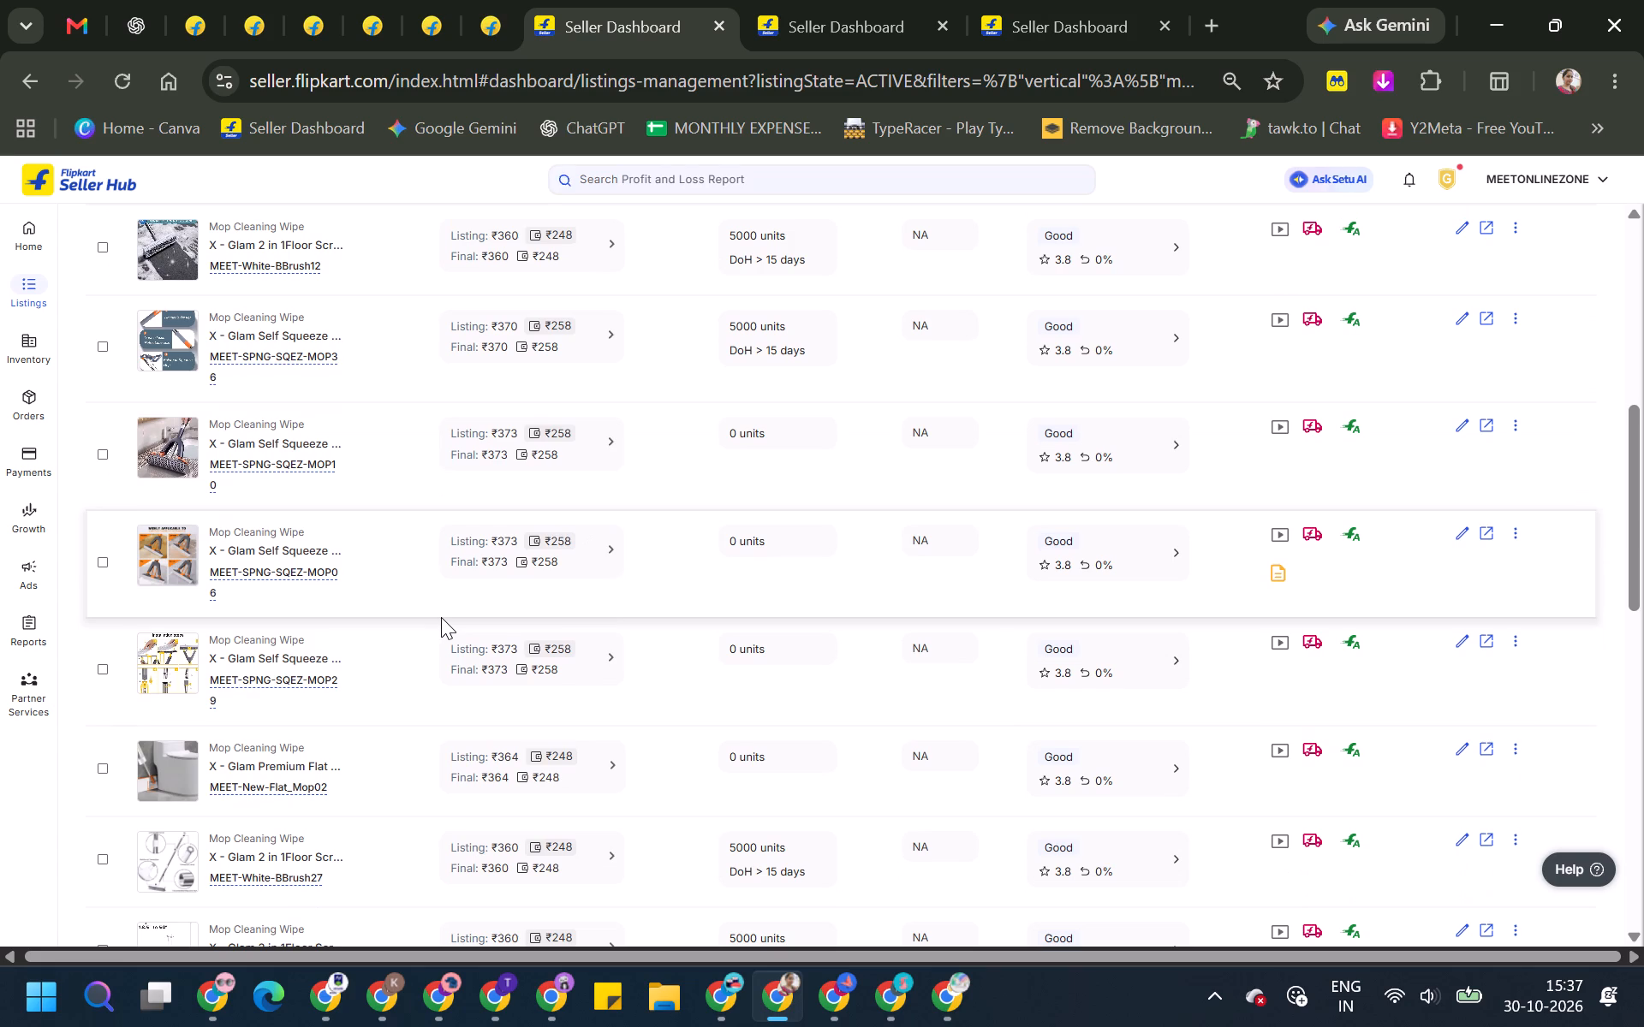
pyautogui.scroll(-2, 441, 617)
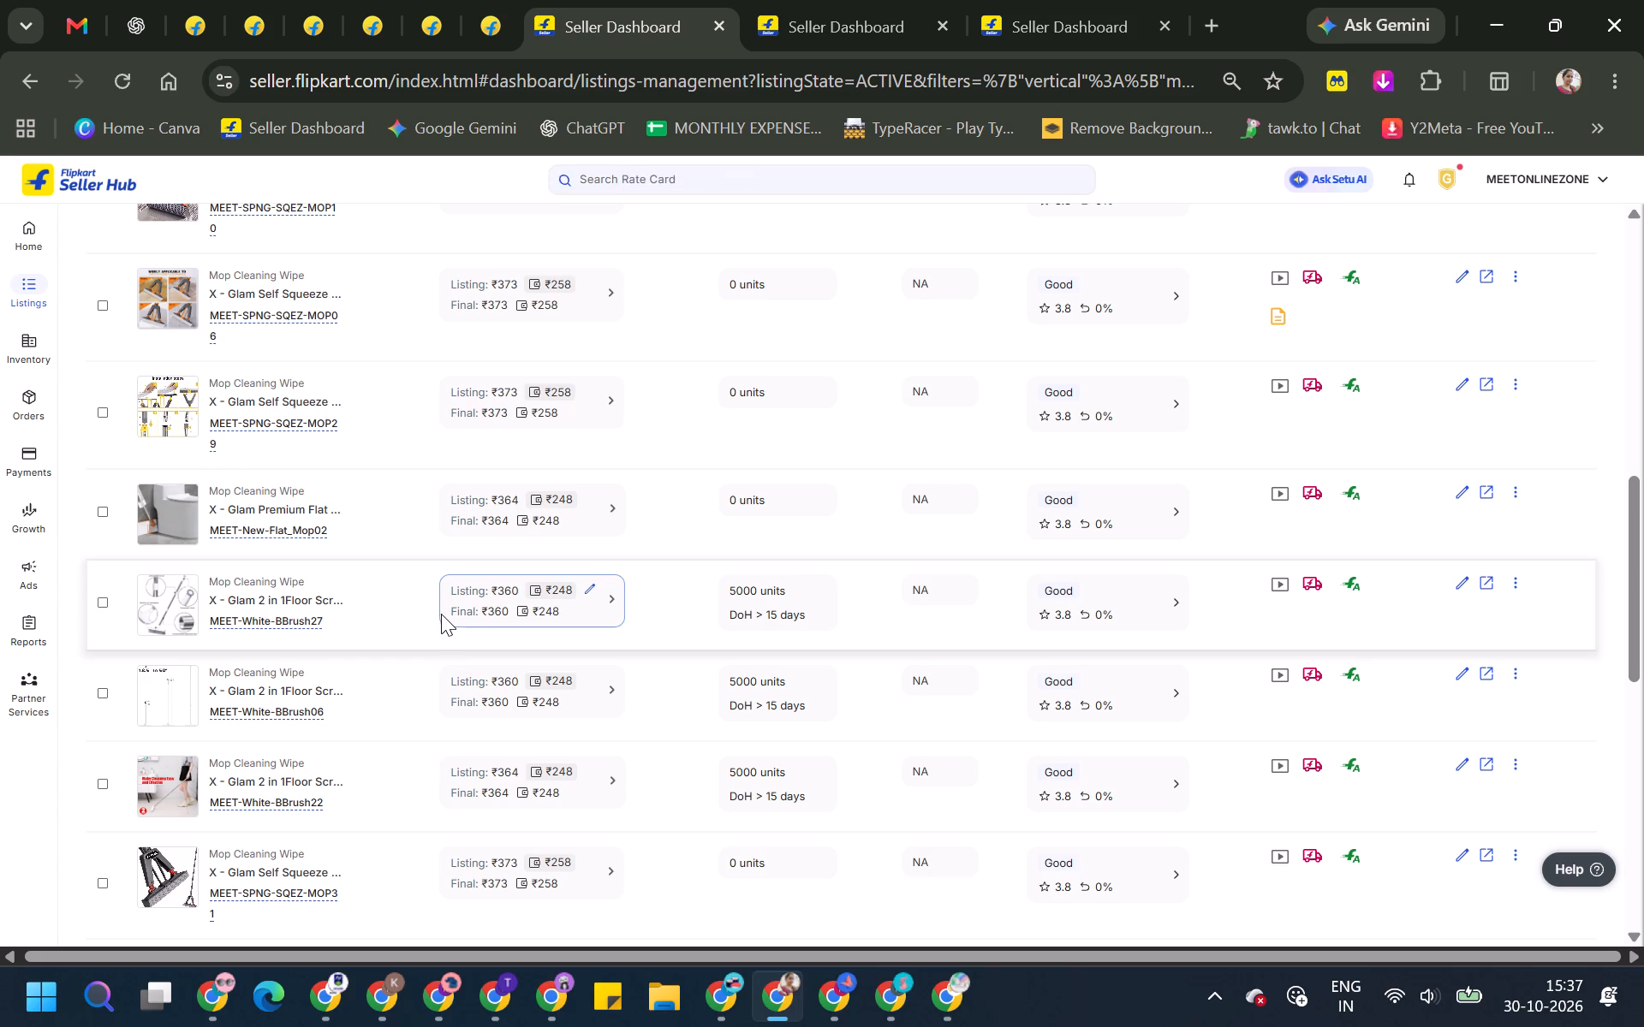
pyautogui.scroll(-1, 432, 617)
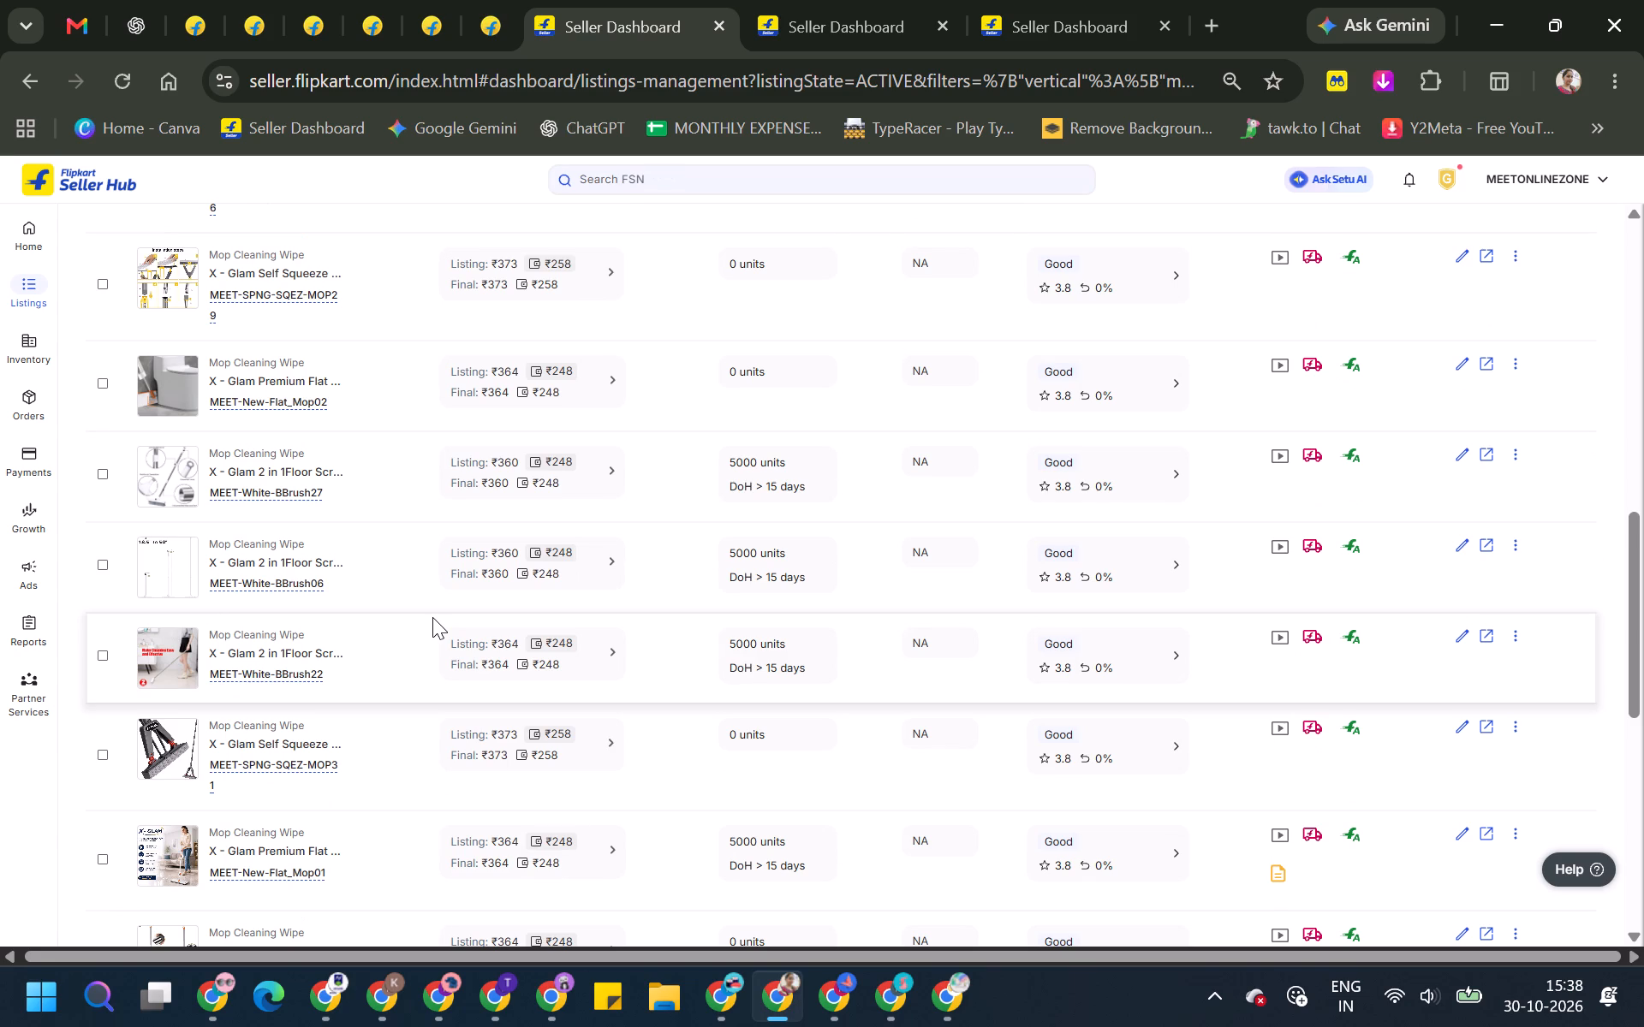
pyautogui.scroll(-1, 432, 617)
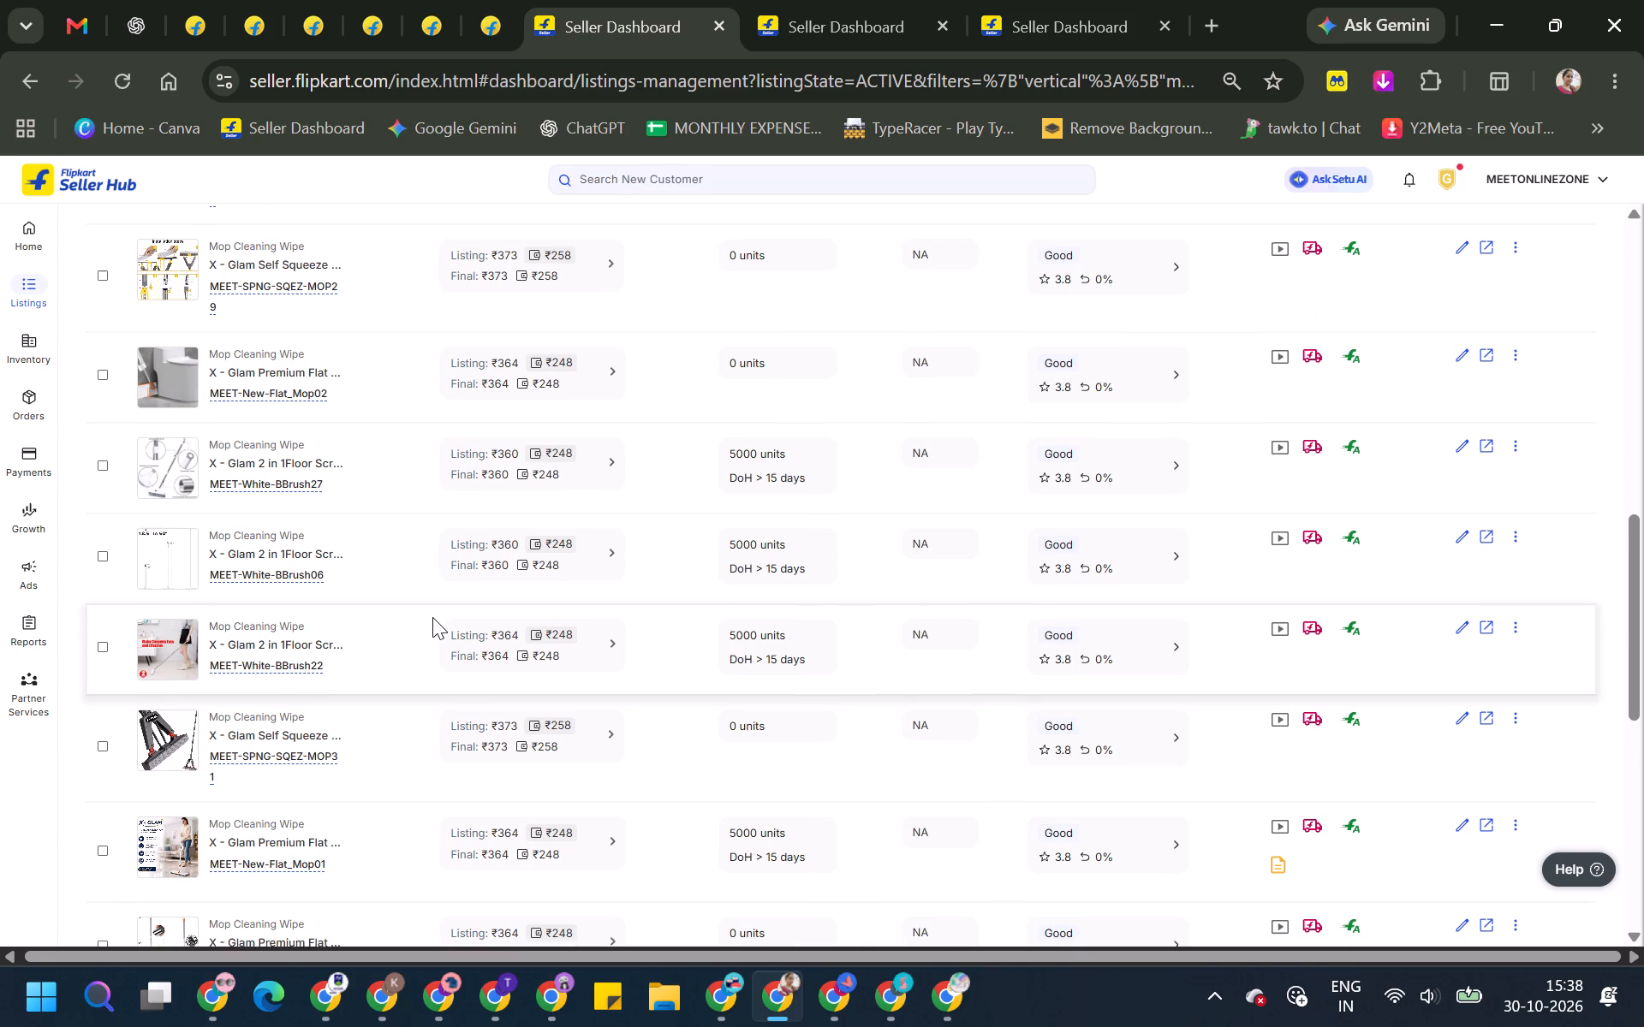
pyautogui.click(432, 617)
pyautogui.scroll(-1, 432, 617)
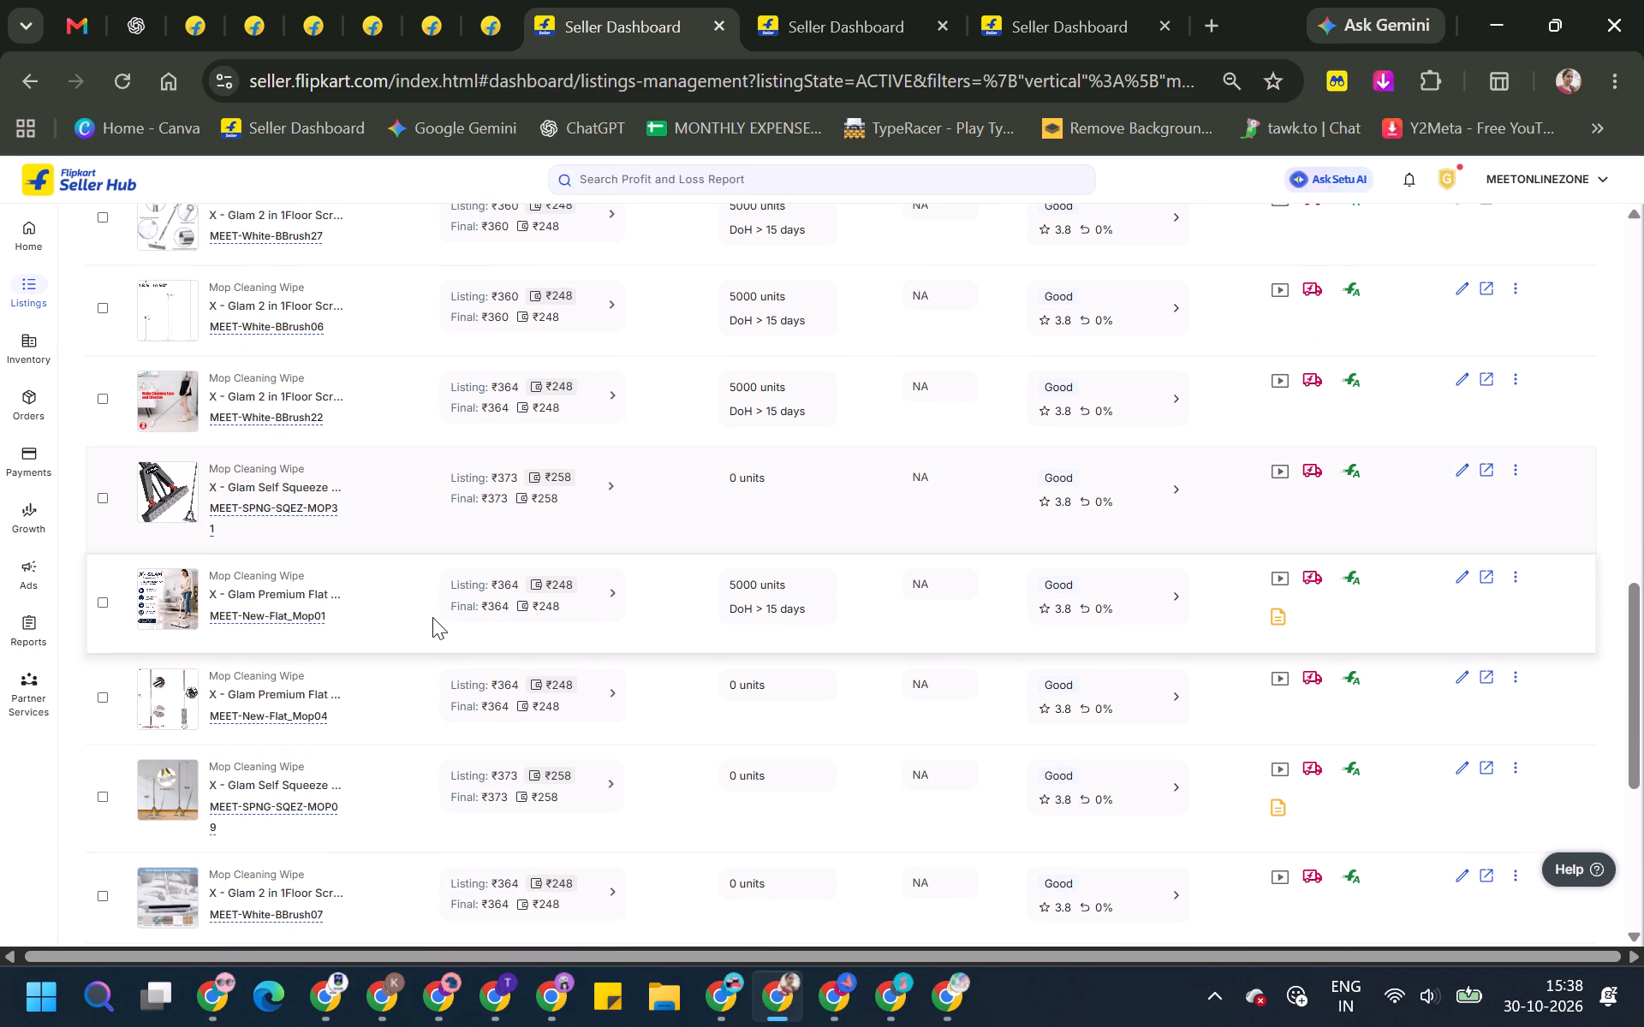
pyautogui.scroll(-1, 432, 617)
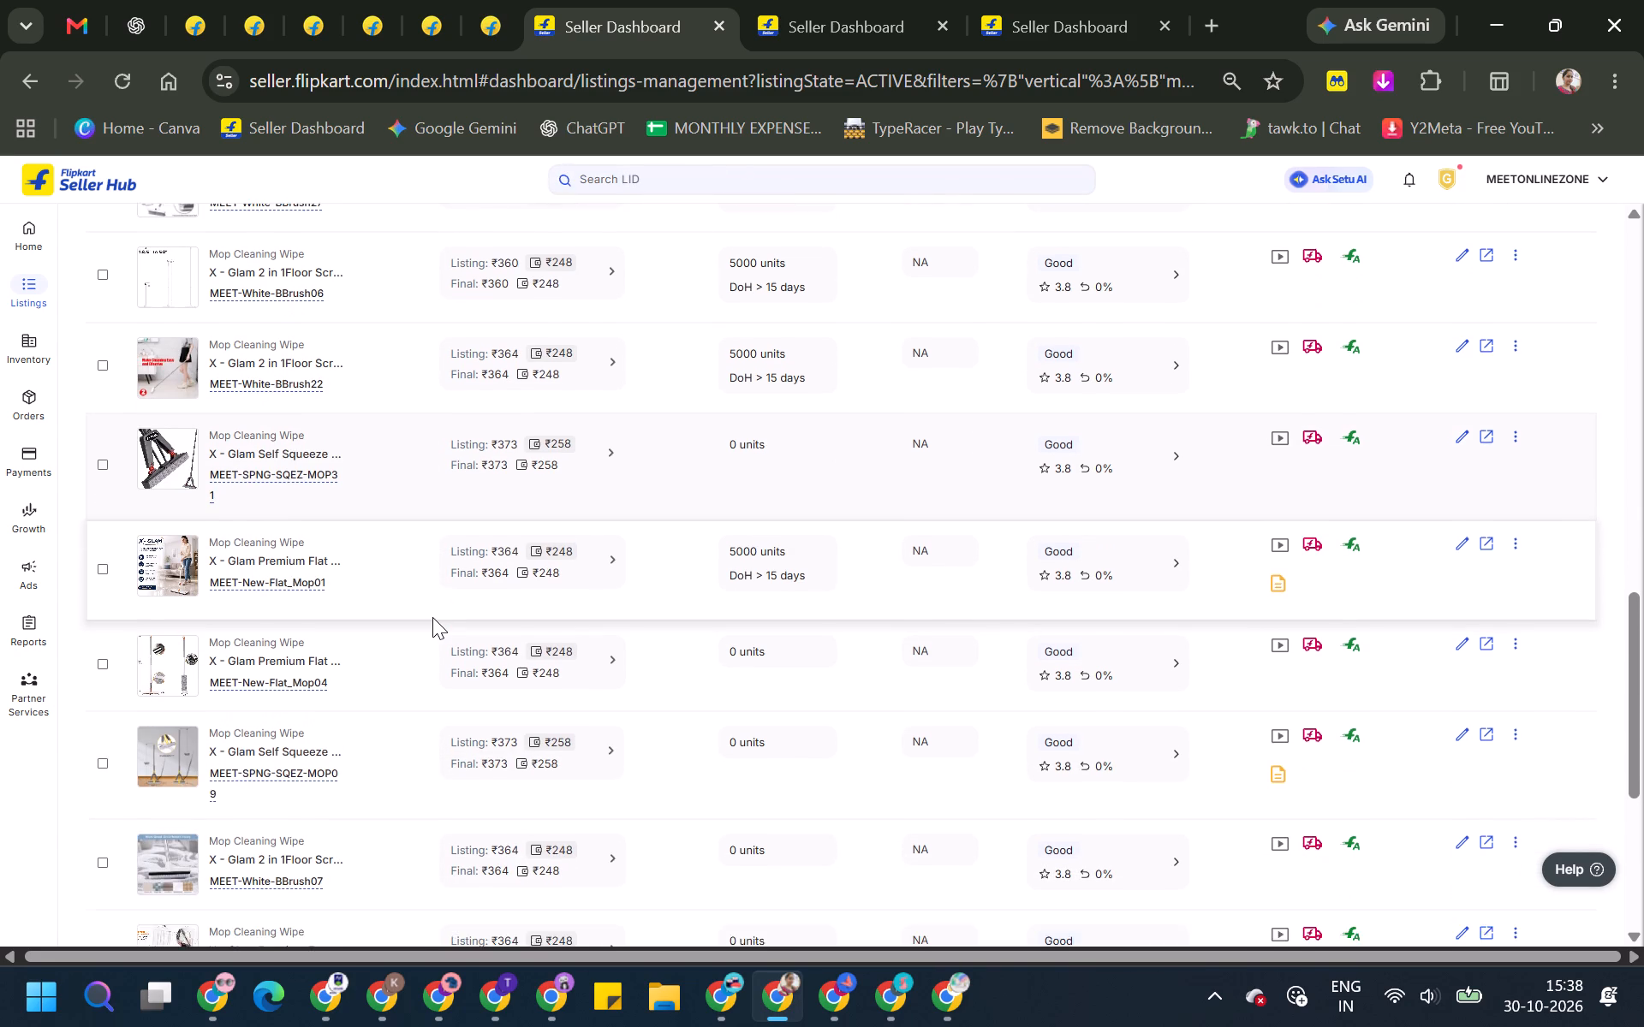
pyautogui.scroll(-1, 432, 617)
pyautogui.click(432, 617)
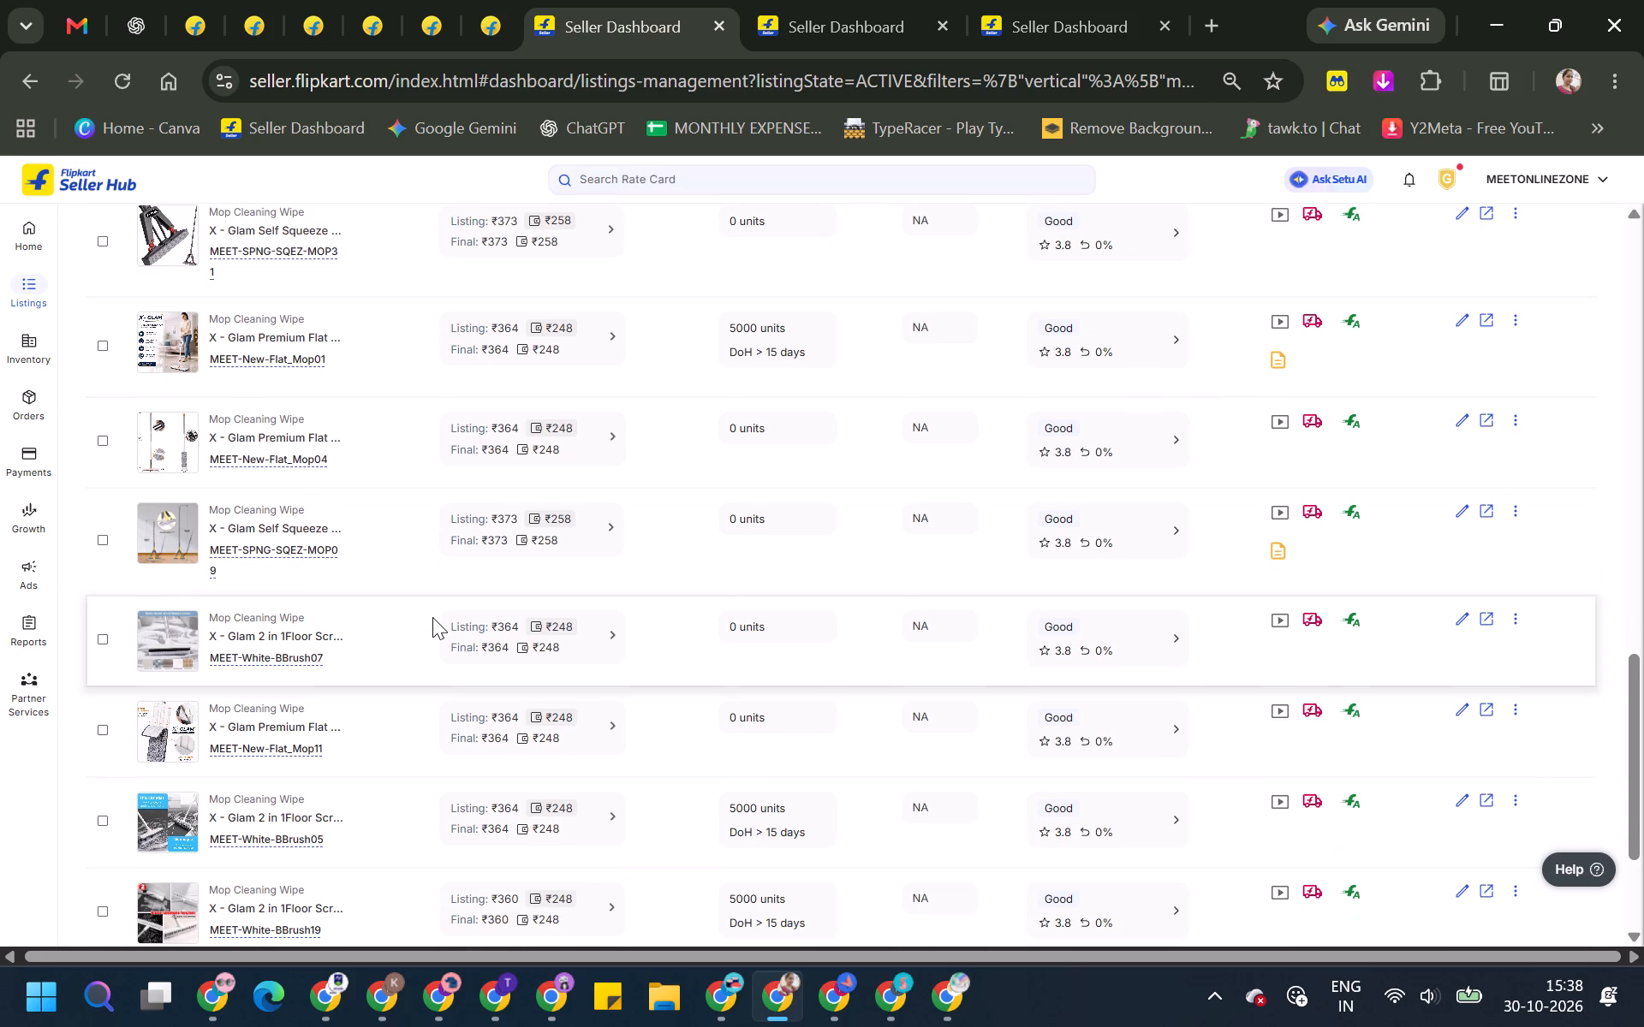
pyautogui.scroll(-1, 432, 617)
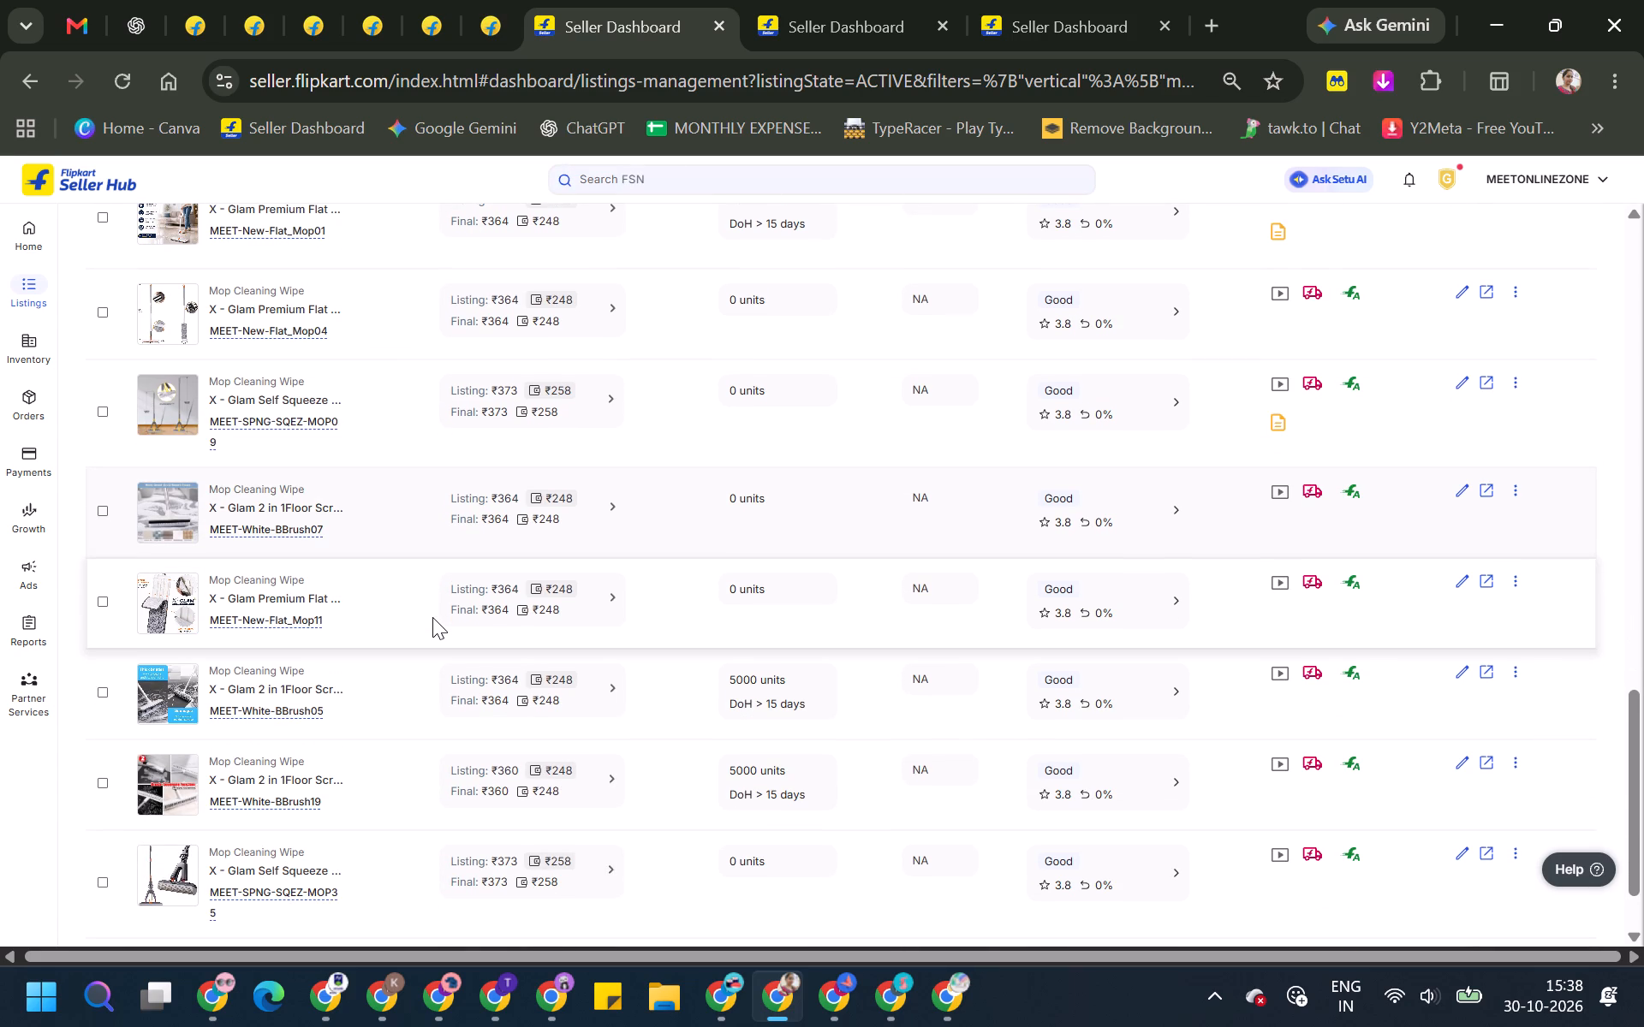
pyautogui.scroll(-1, 432, 617)
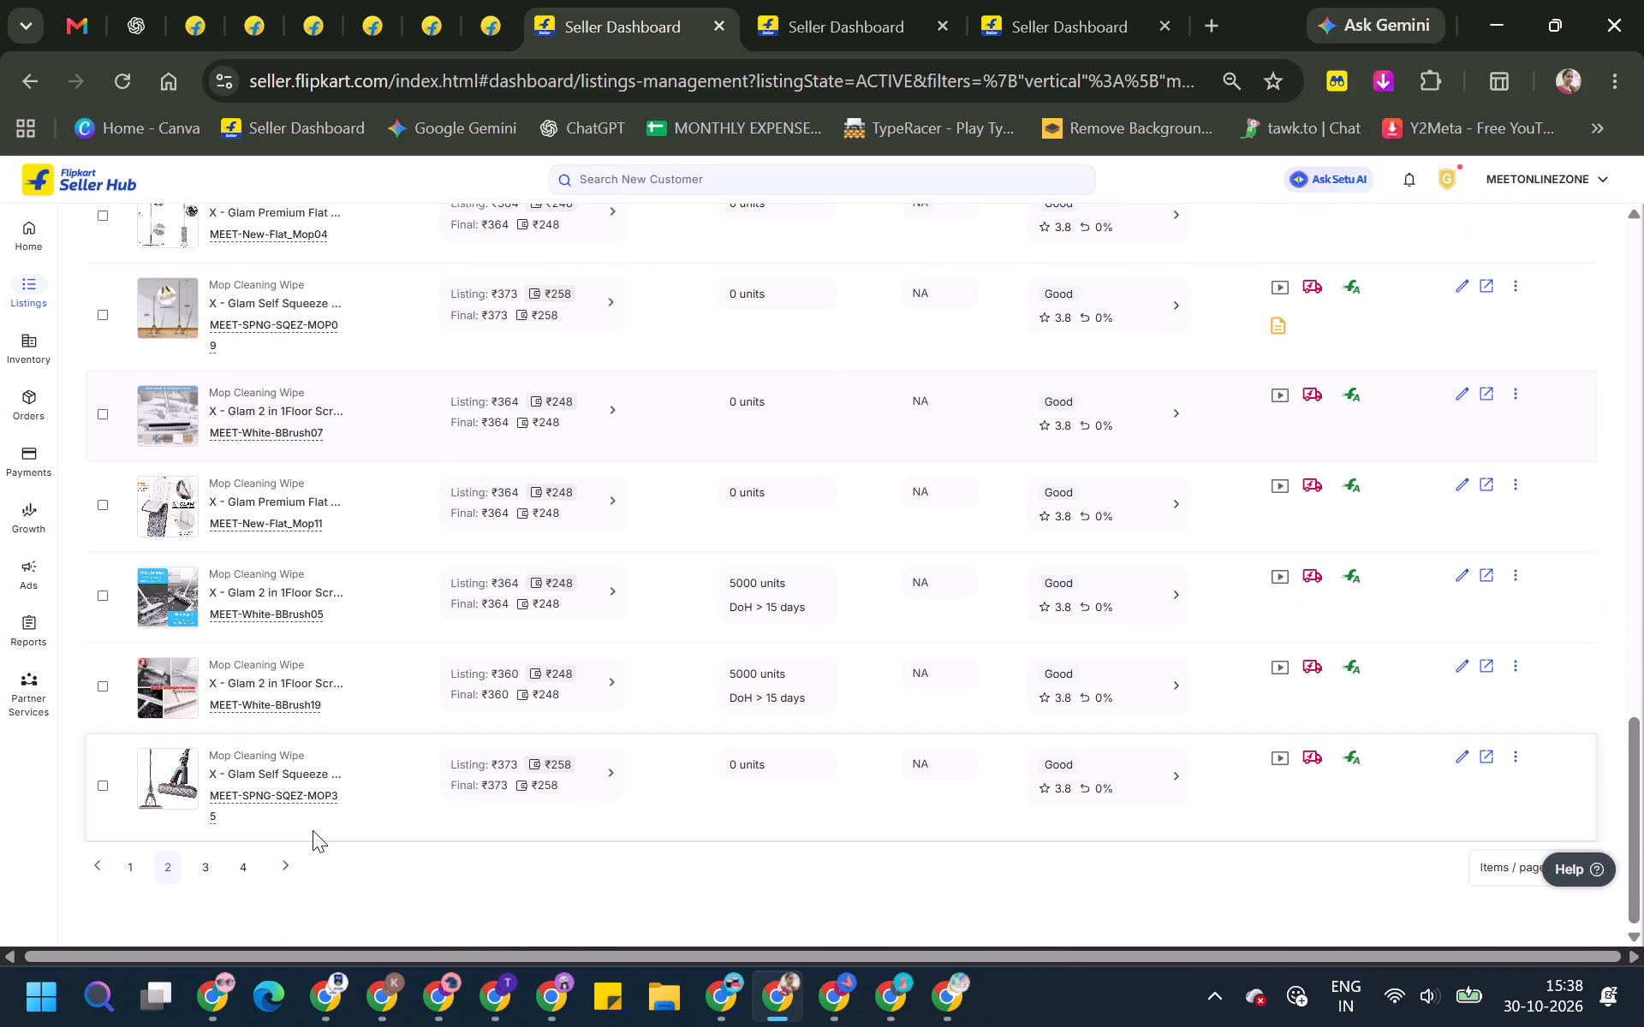
# Examine the filtered mop listings on pages 3 and 4 for spray mops with a low bank settlement.
pyautogui.click(211, 865)
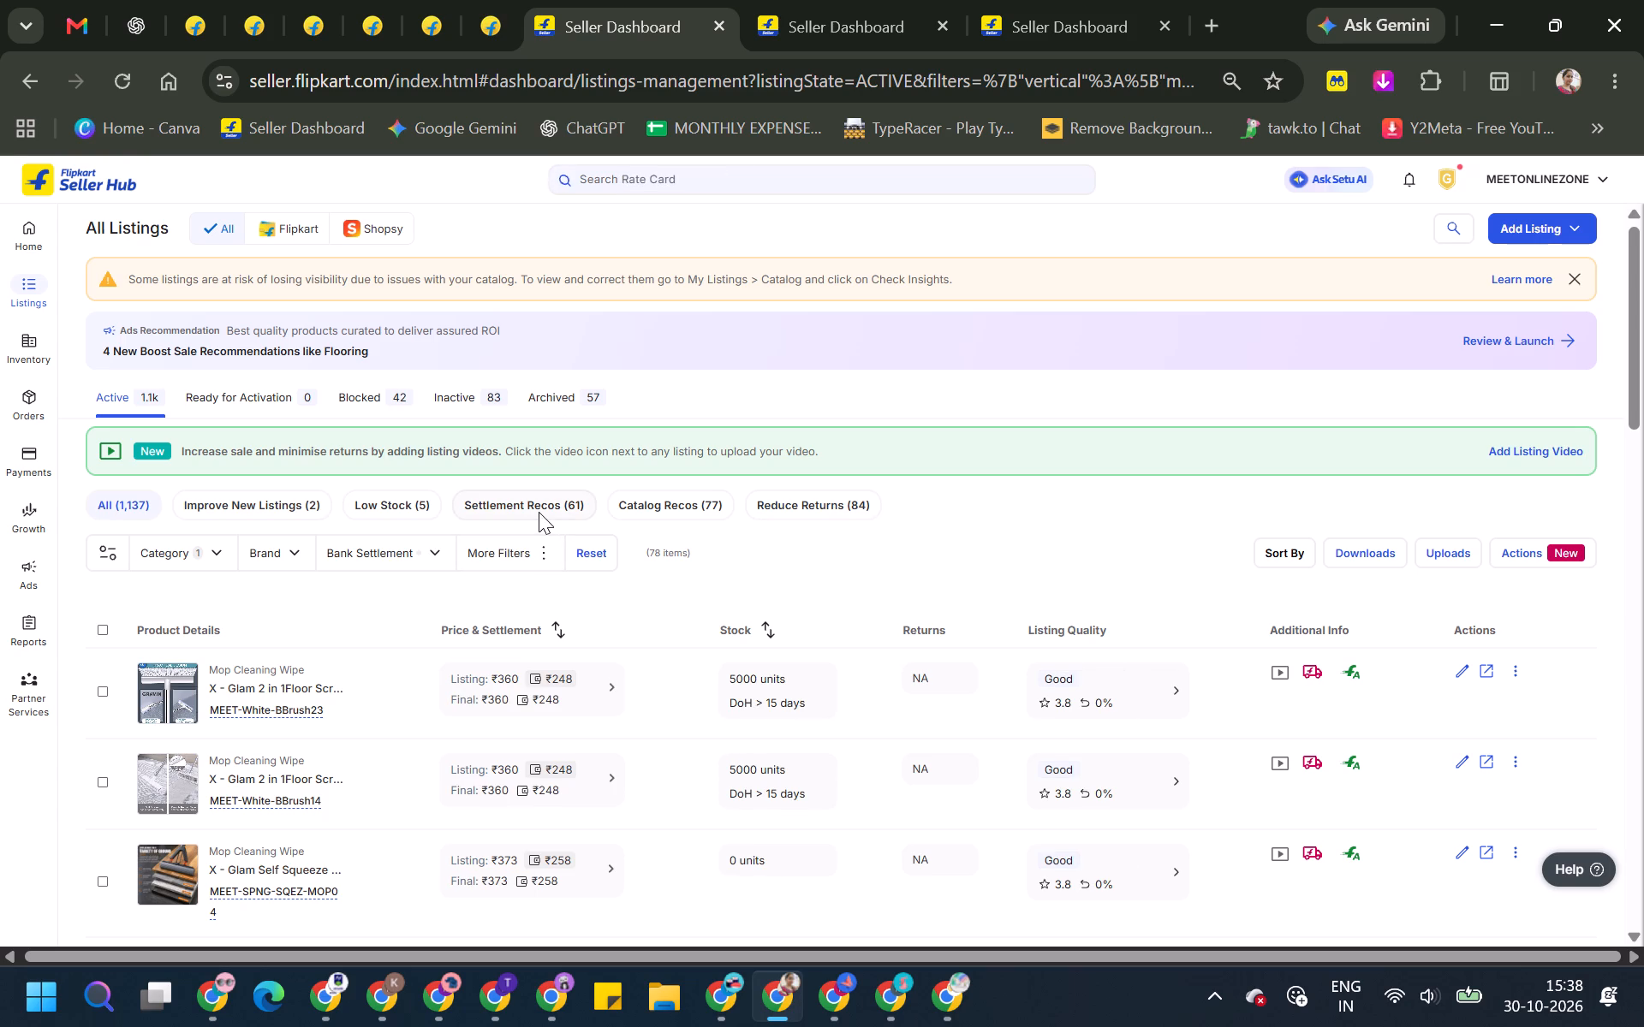
pyautogui.scroll(-1, 539, 512)
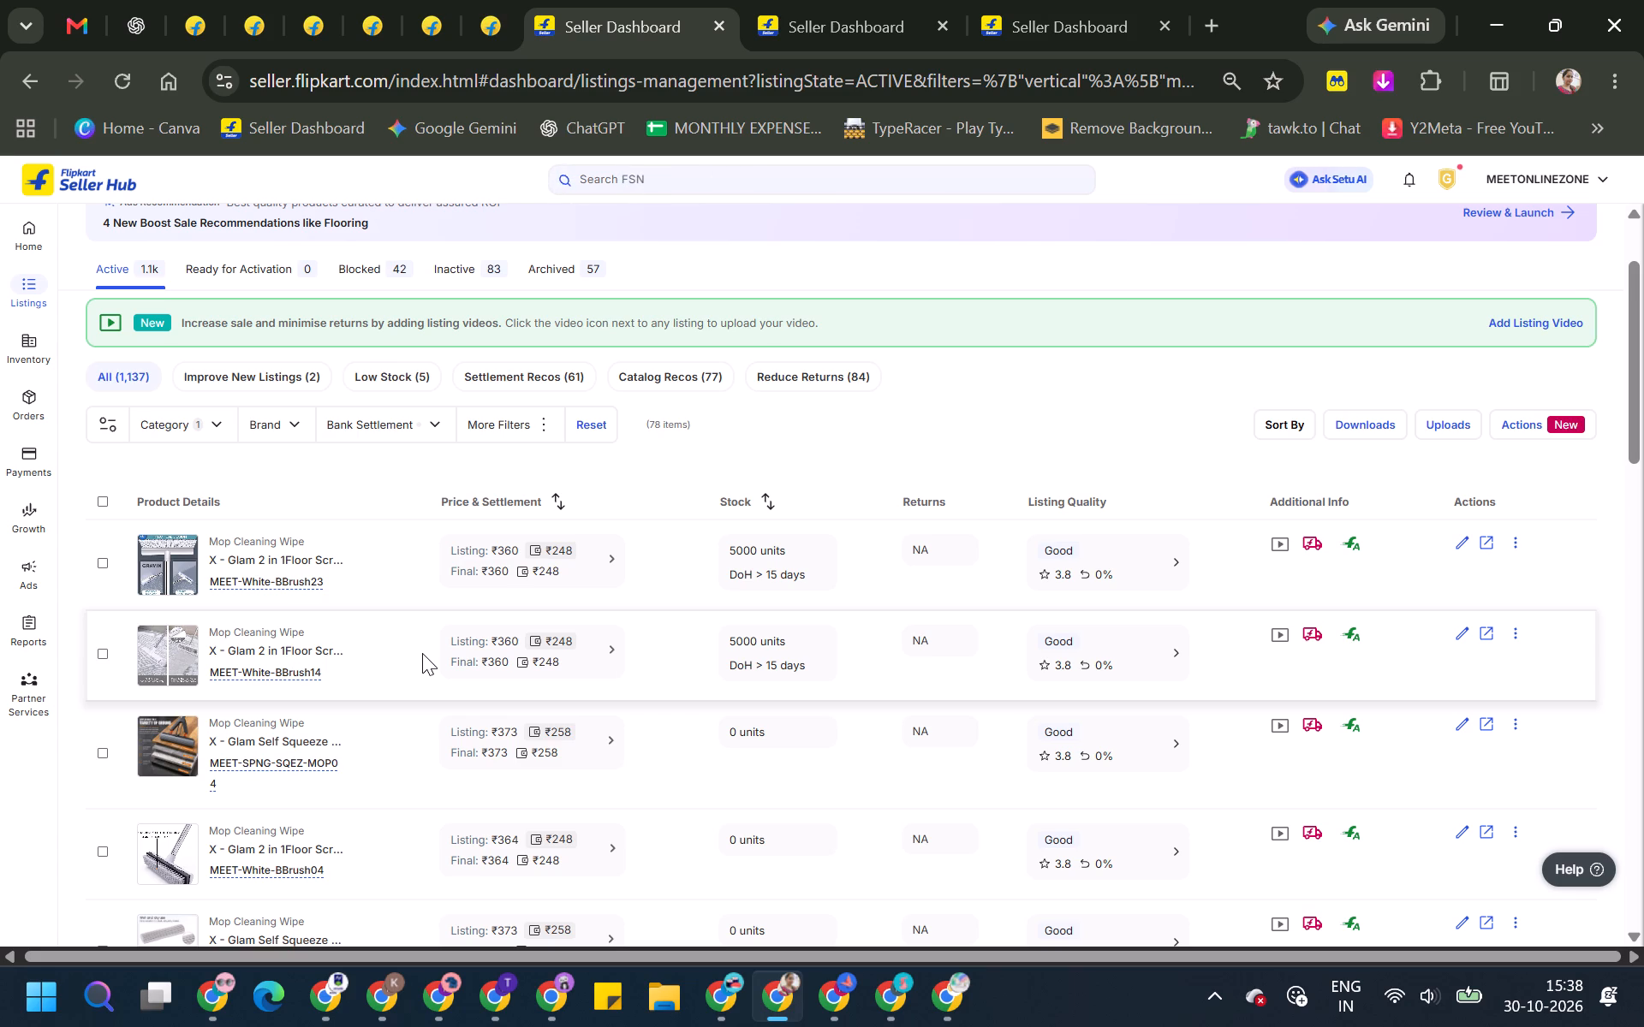
pyautogui.scroll(-1, 422, 653)
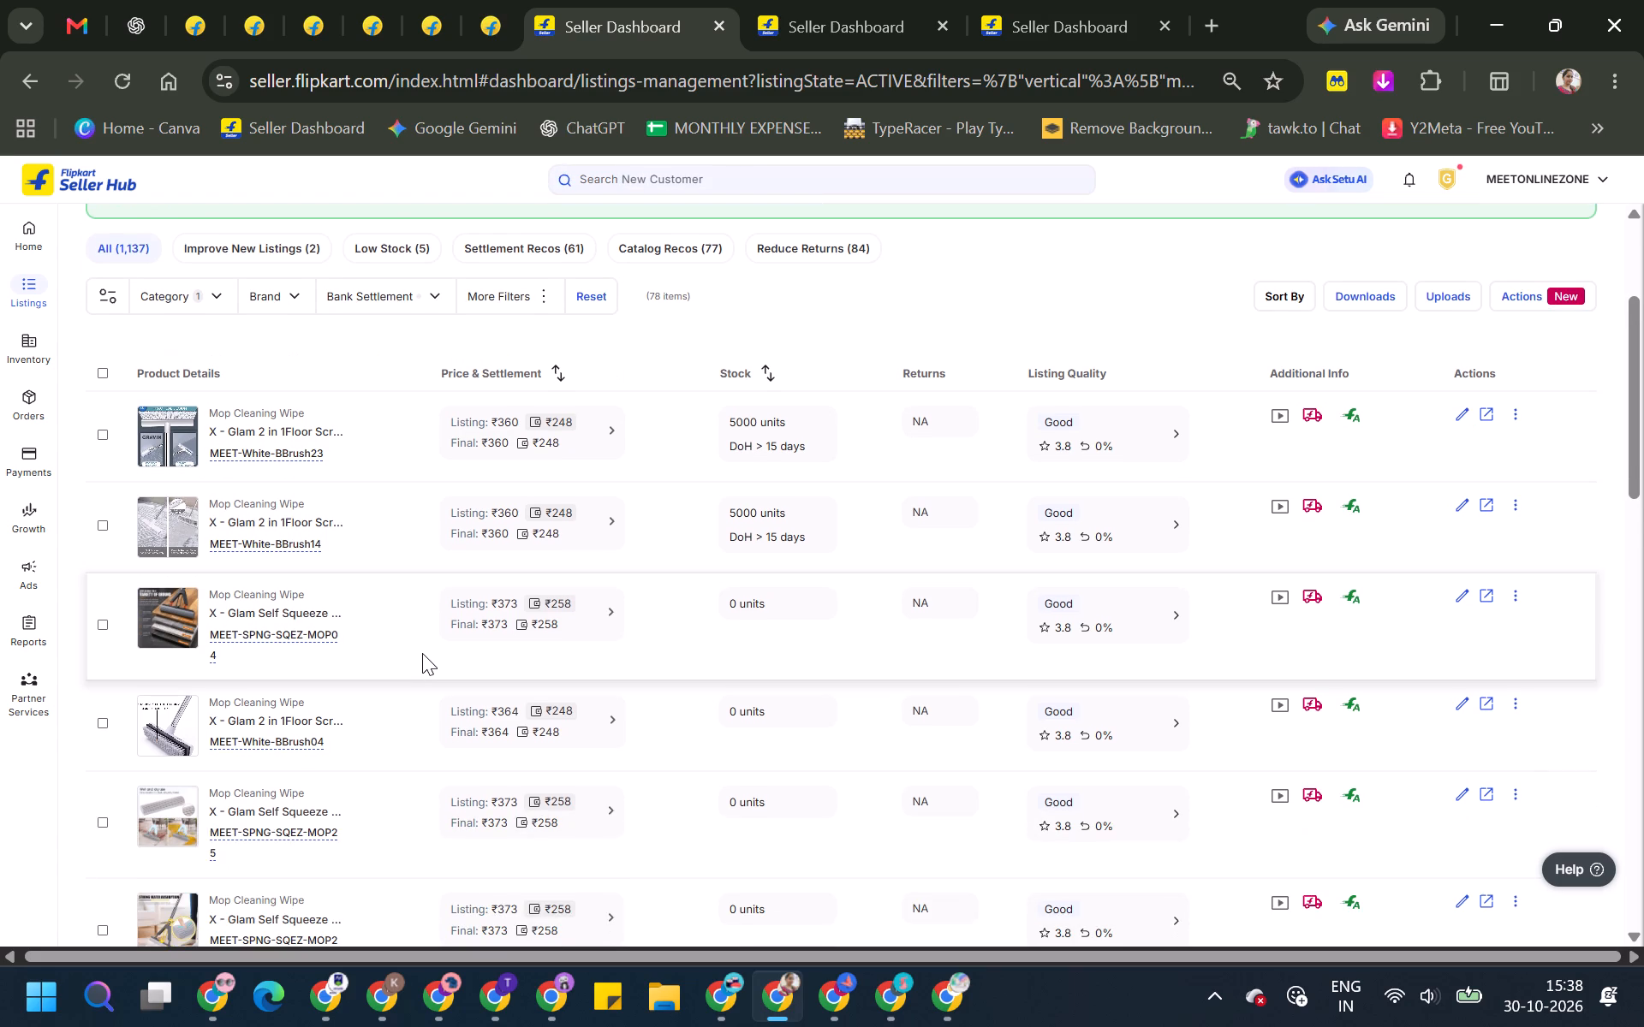
pyautogui.scroll(-2, 422, 653)
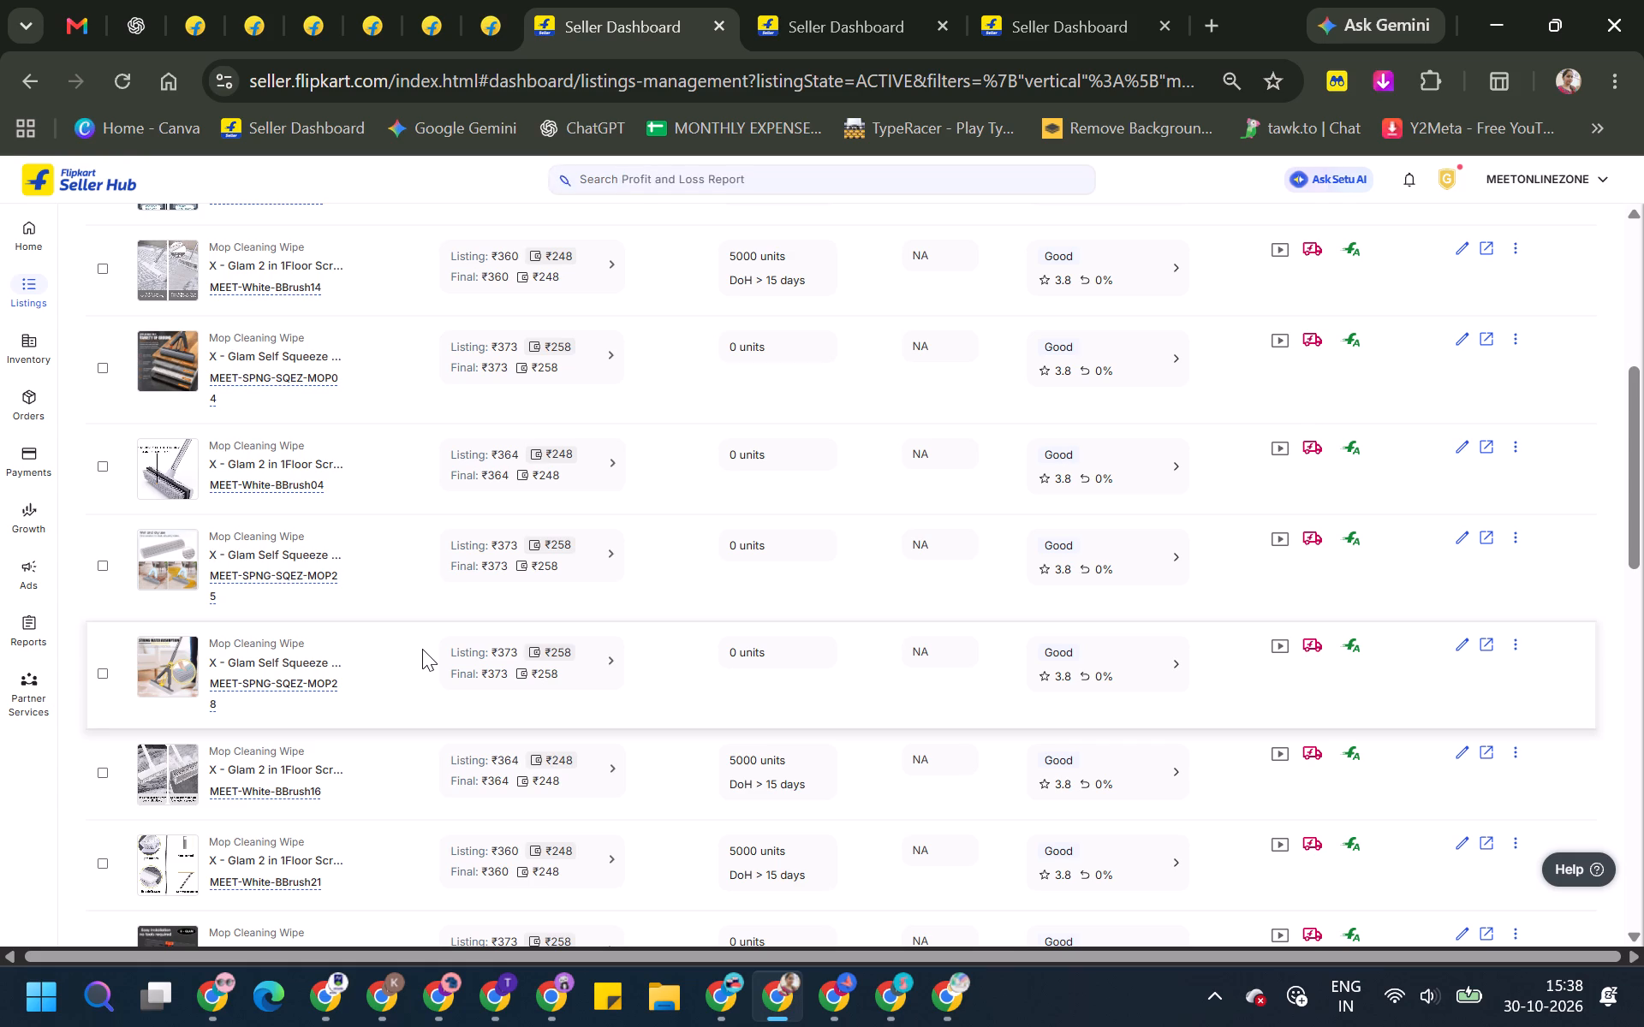
pyautogui.scroll(-1, 422, 649)
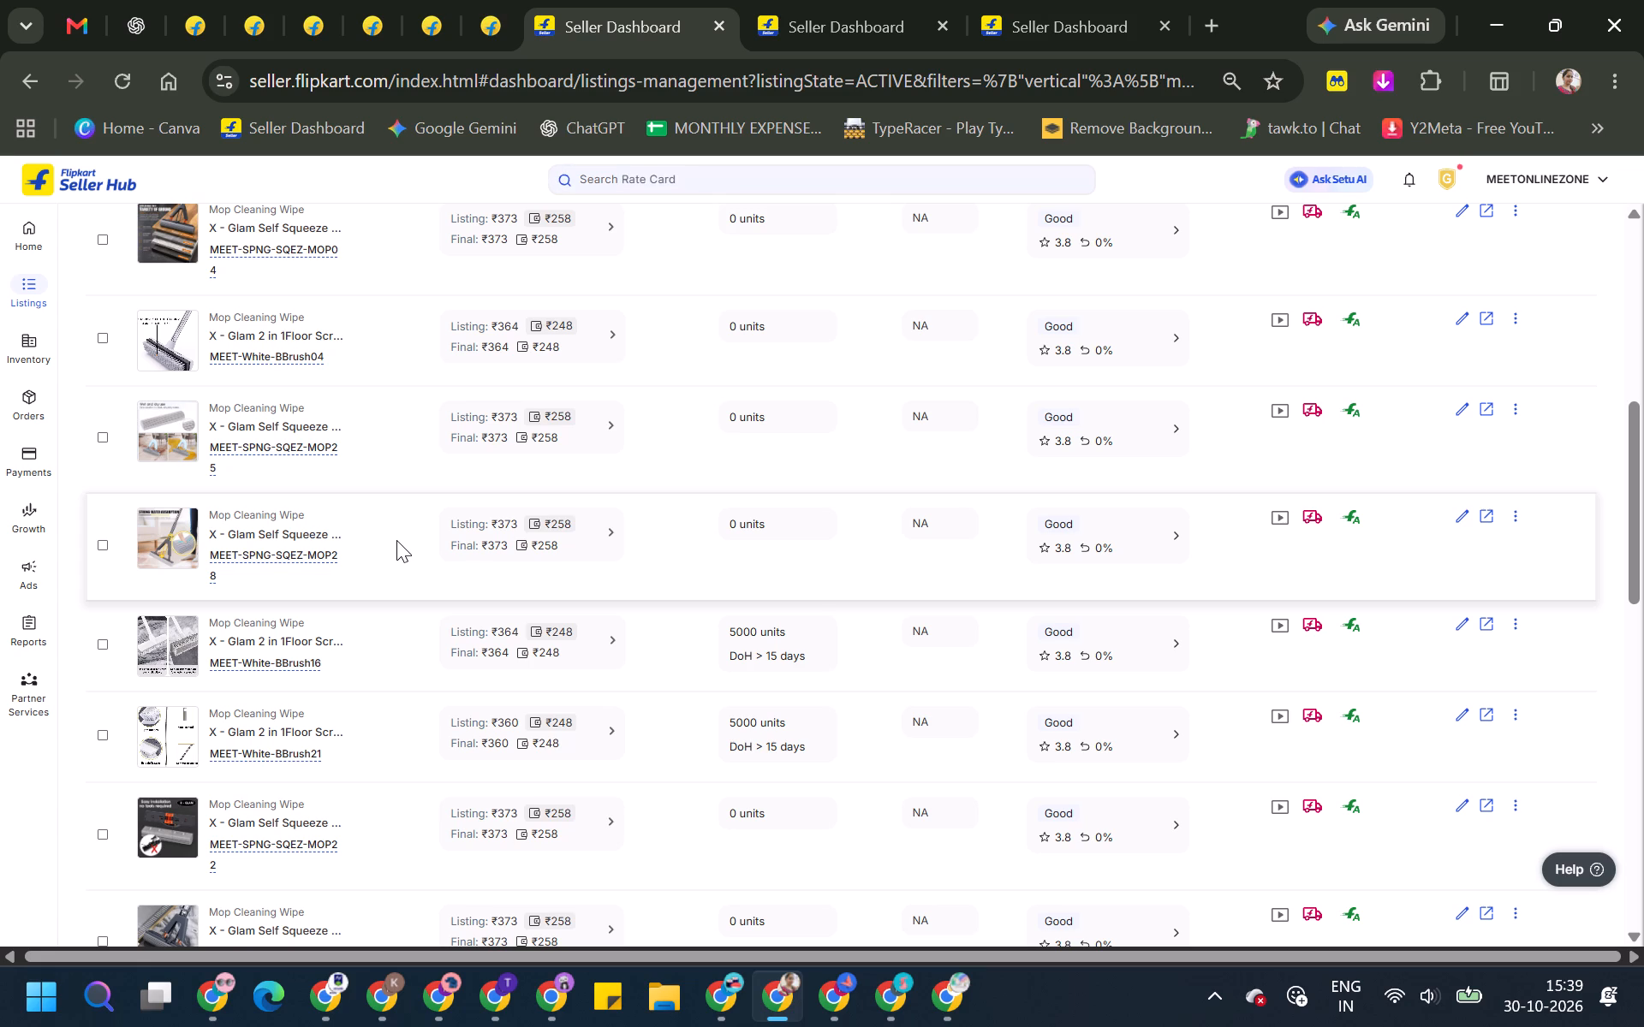
pyautogui.scroll(-1, 395, 543)
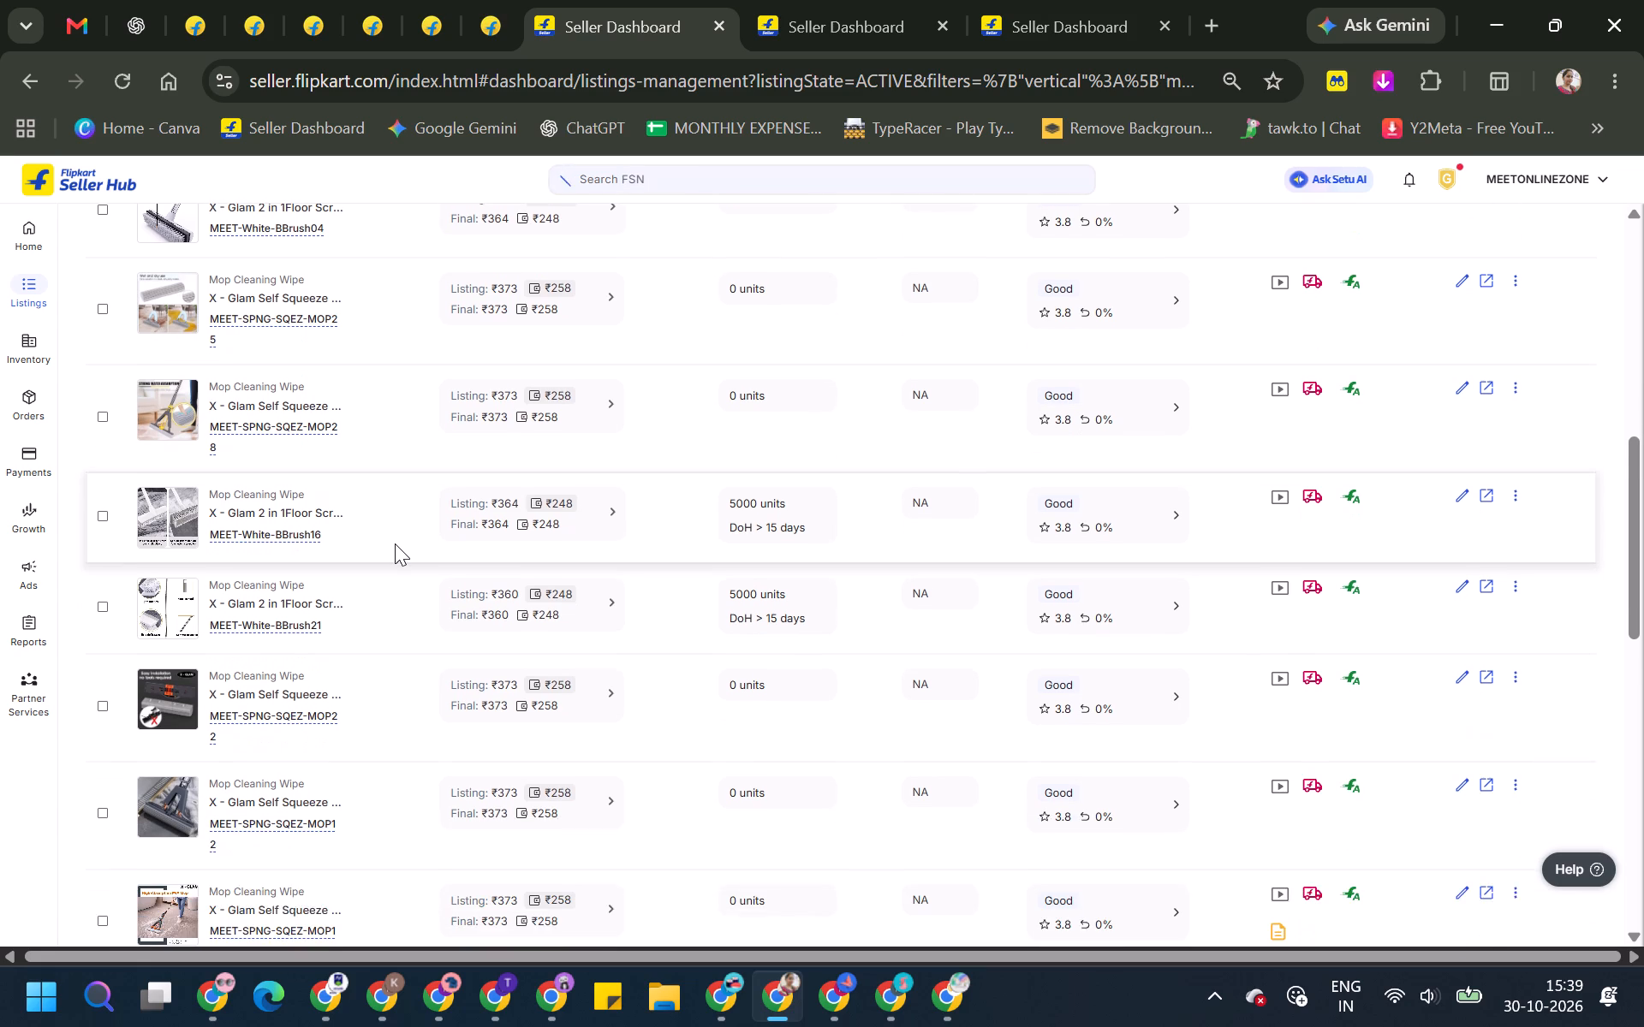
pyautogui.scroll(-1, 394, 547)
pyautogui.scroll(-5, 358, 700)
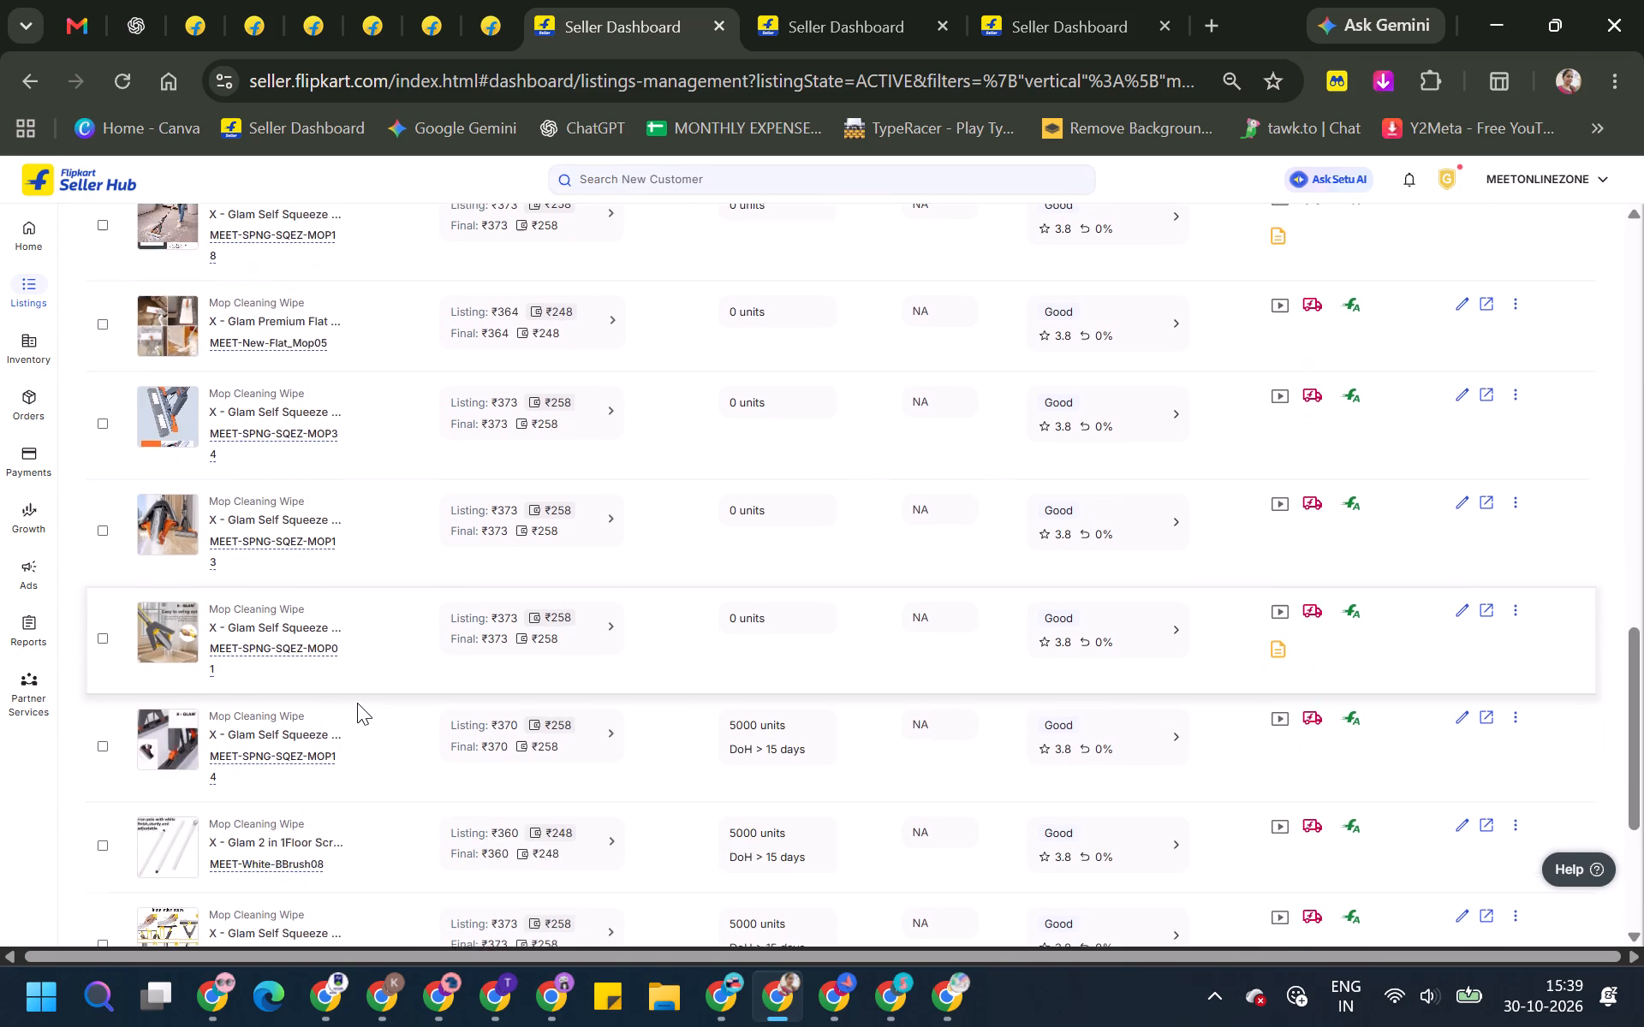
pyautogui.scroll(-3, 357, 703)
pyautogui.scroll(1, 360, 671)
pyautogui.scroll(-2, 363, 662)
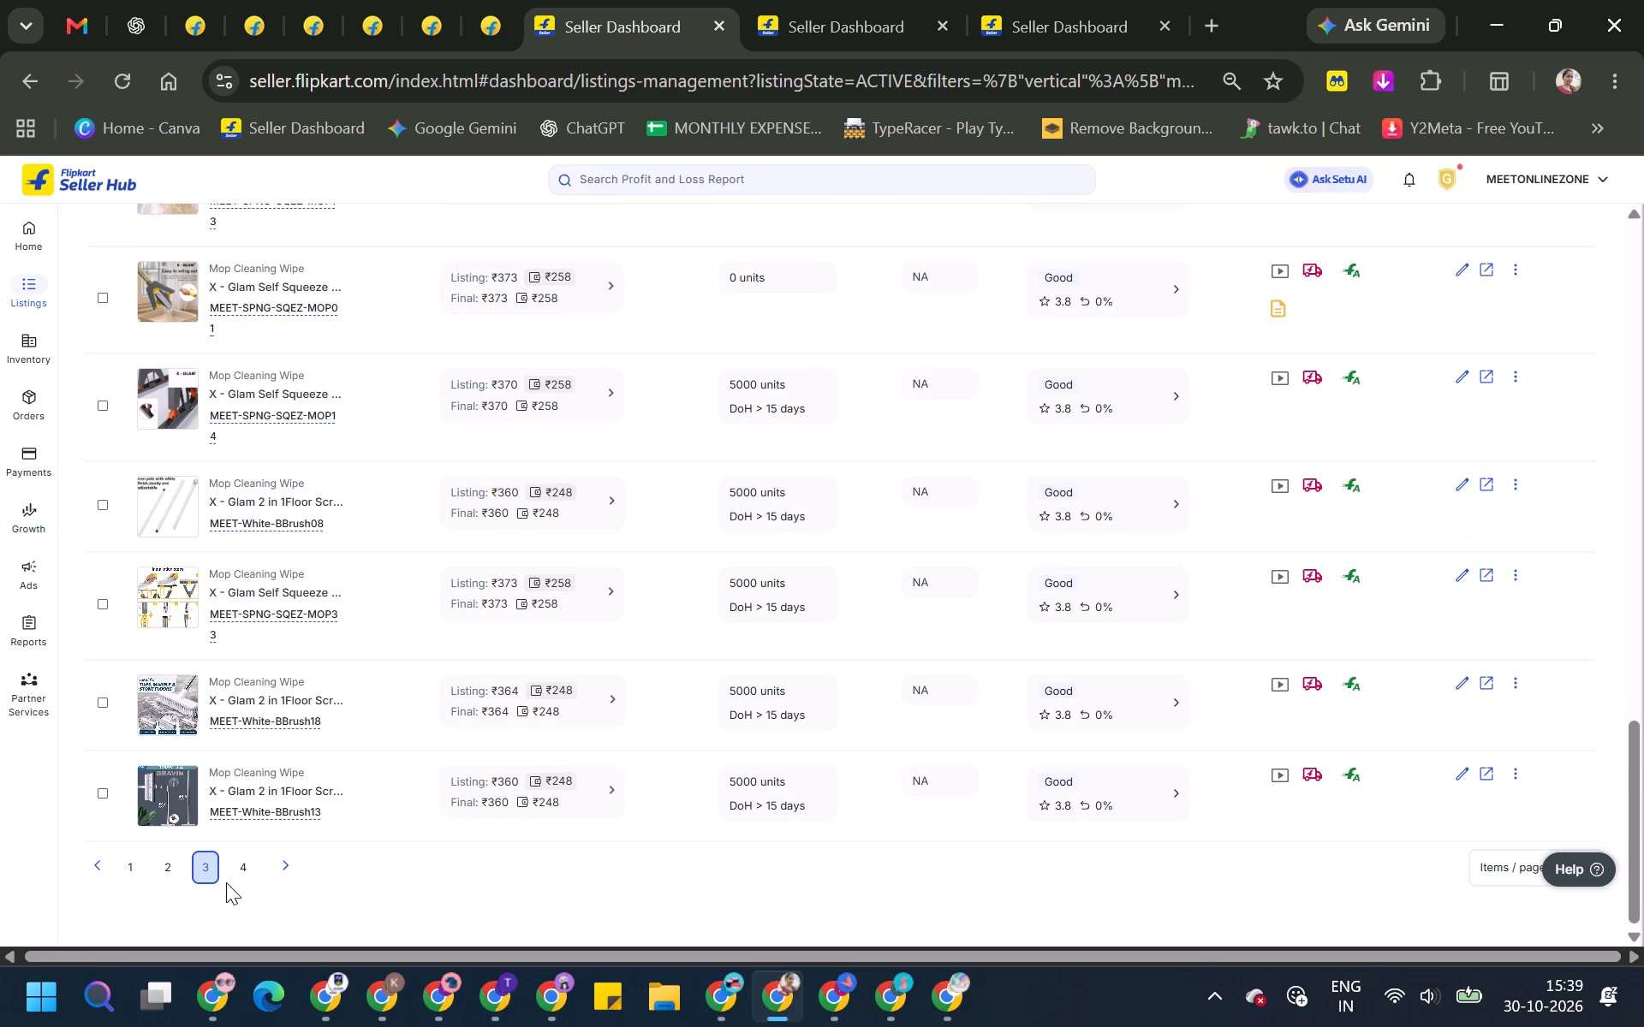
pyautogui.click(250, 869)
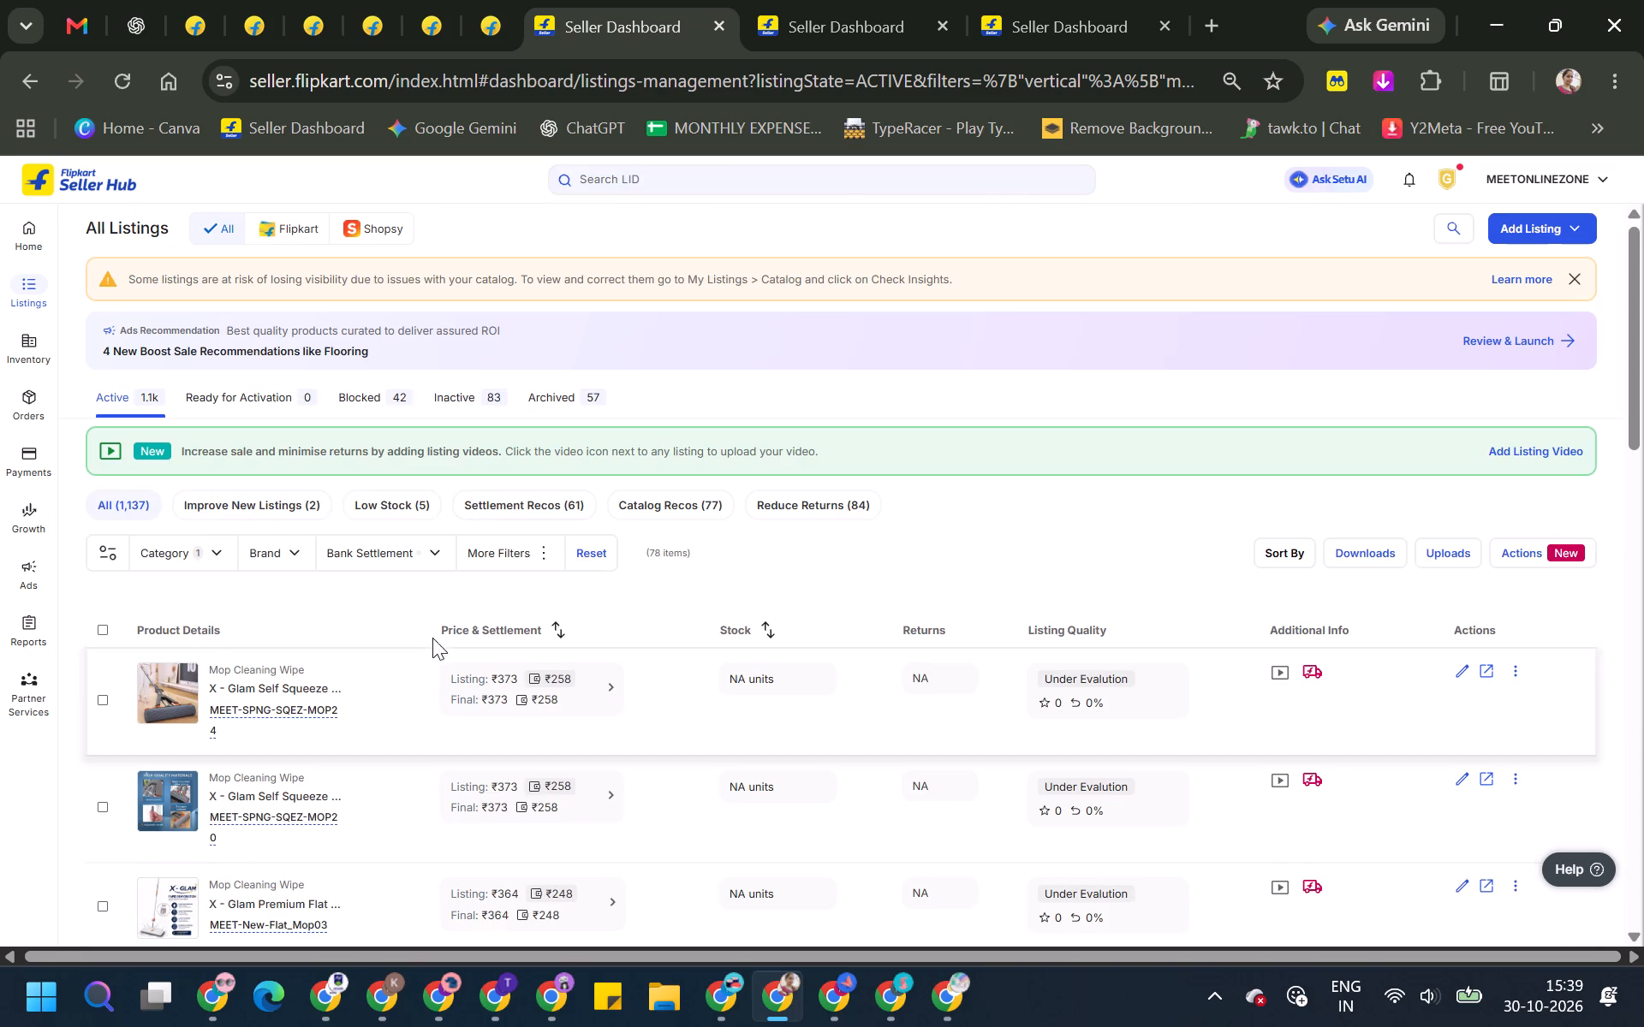
pyautogui.scroll(-8, 432, 623)
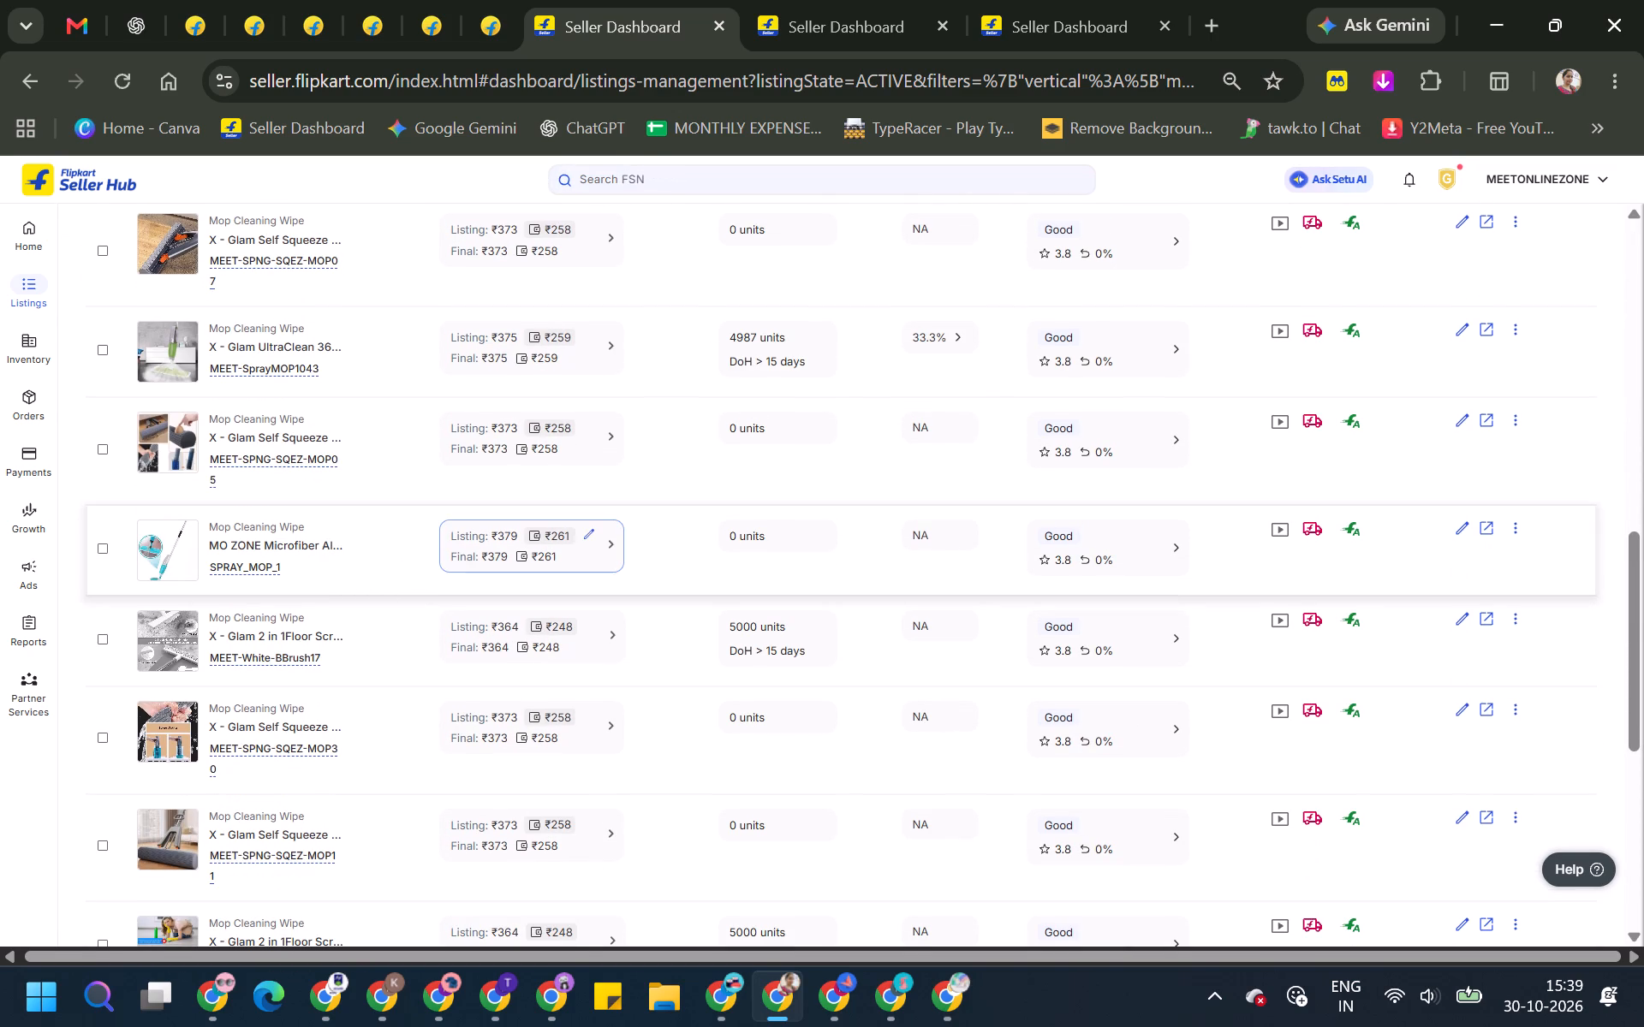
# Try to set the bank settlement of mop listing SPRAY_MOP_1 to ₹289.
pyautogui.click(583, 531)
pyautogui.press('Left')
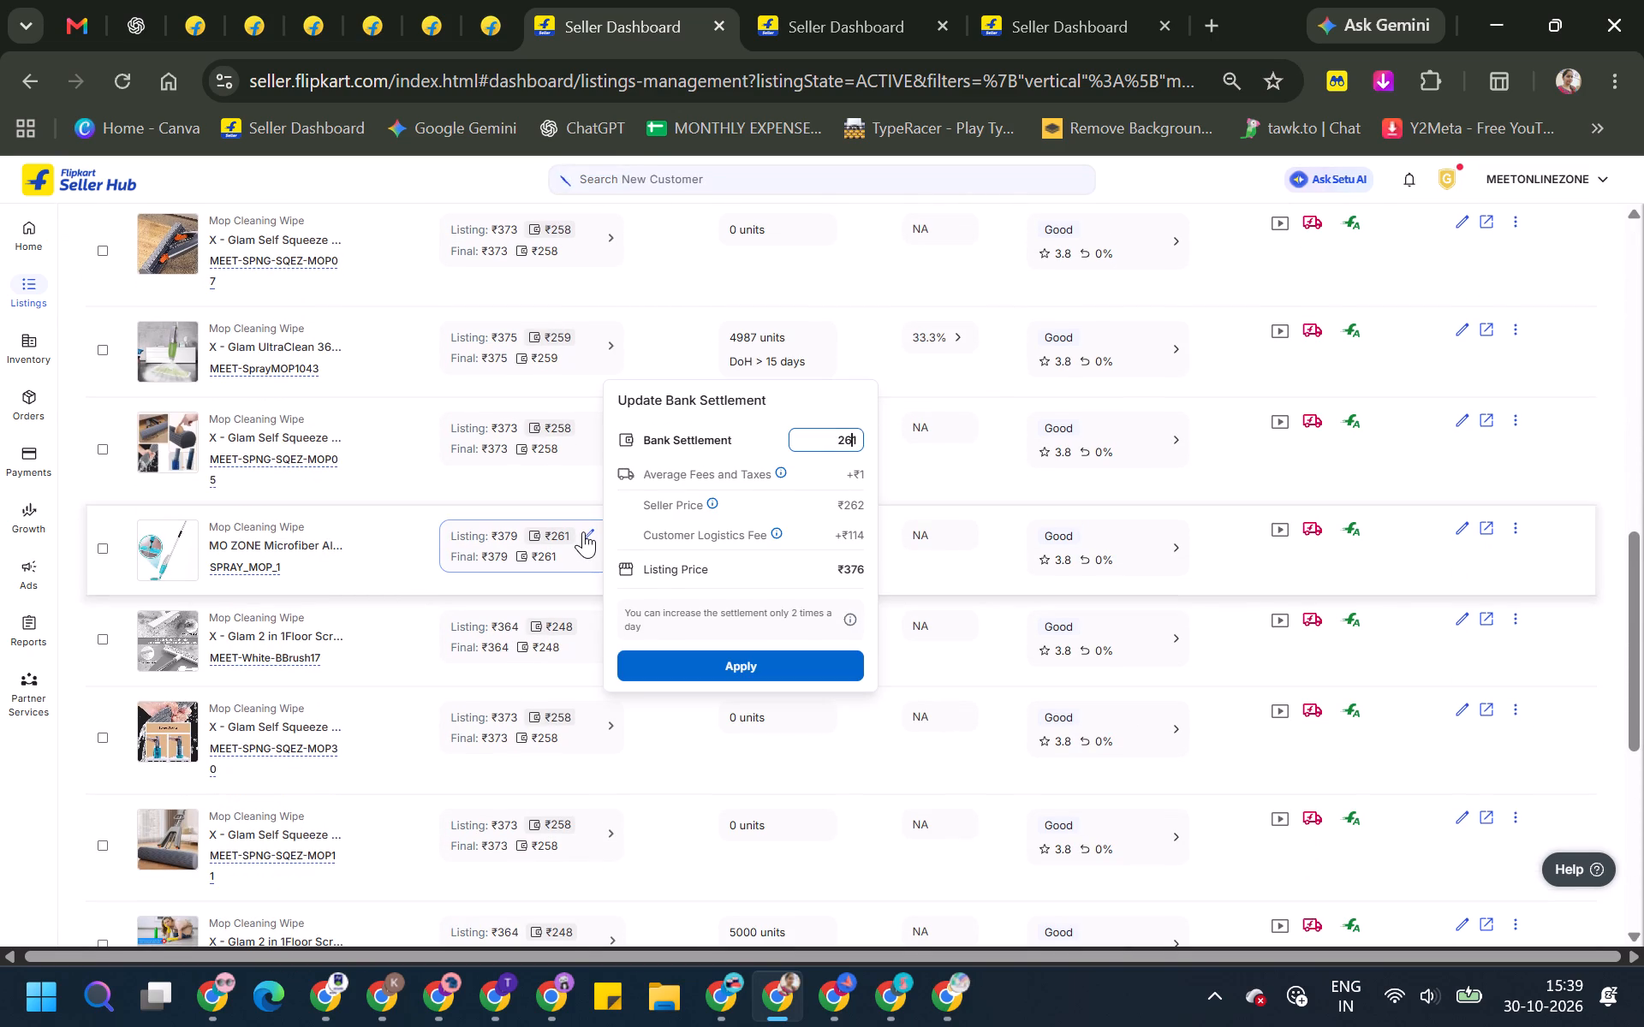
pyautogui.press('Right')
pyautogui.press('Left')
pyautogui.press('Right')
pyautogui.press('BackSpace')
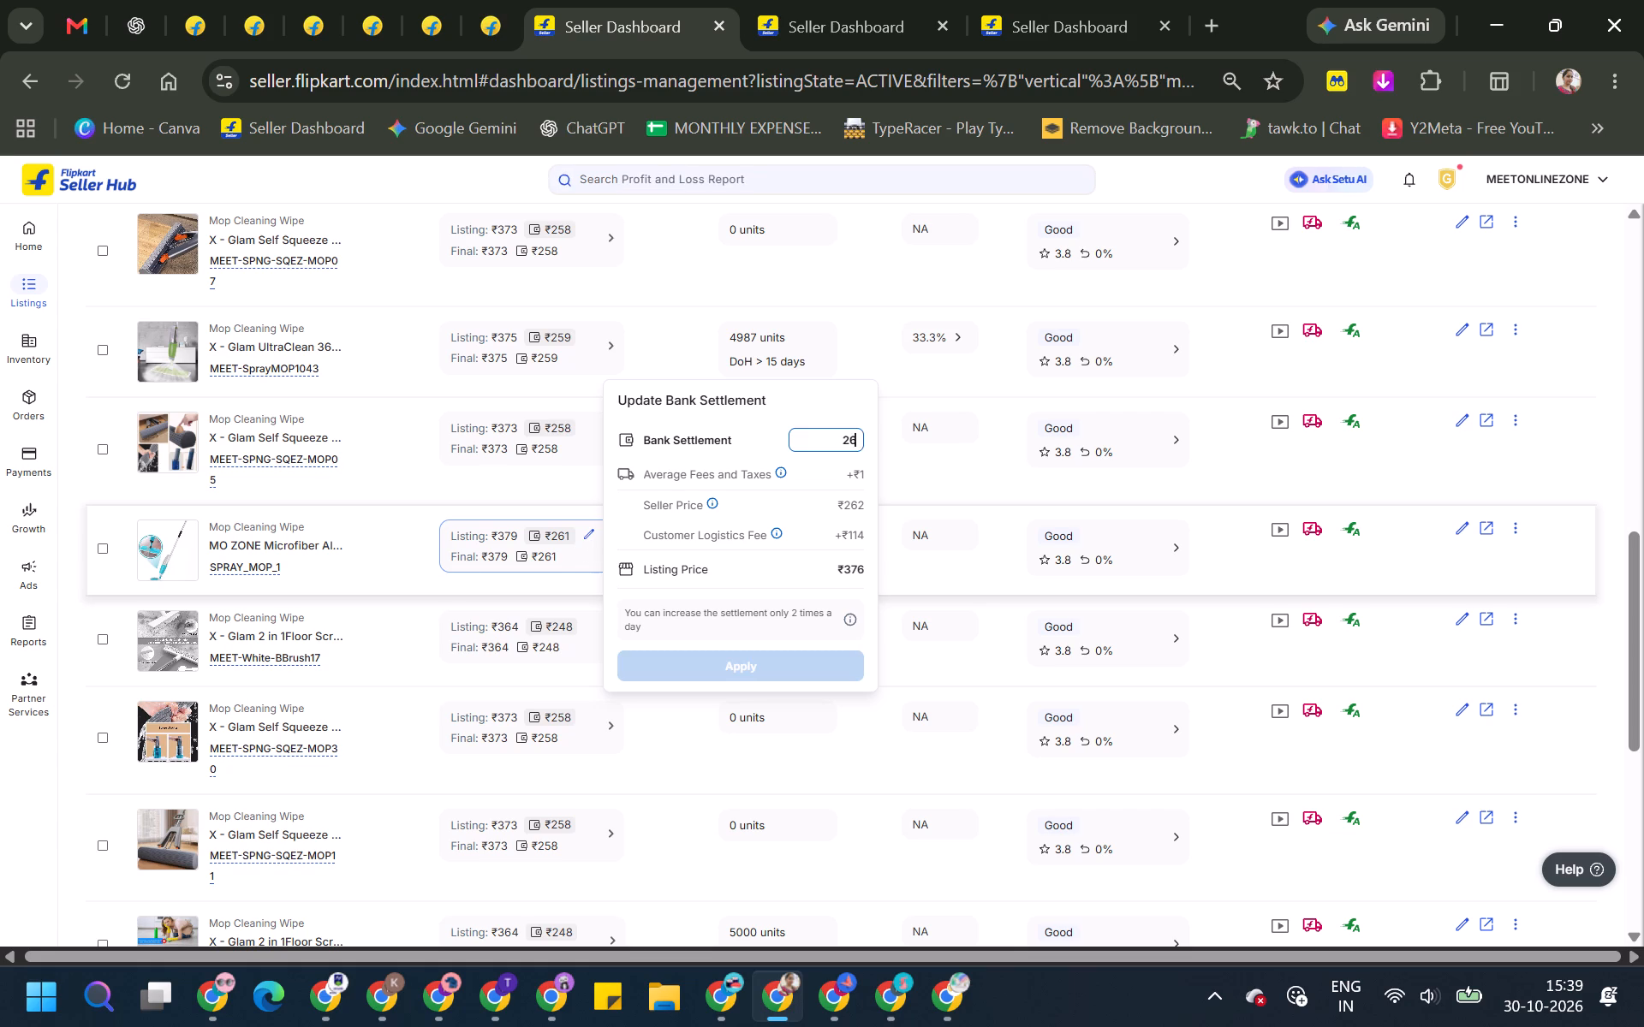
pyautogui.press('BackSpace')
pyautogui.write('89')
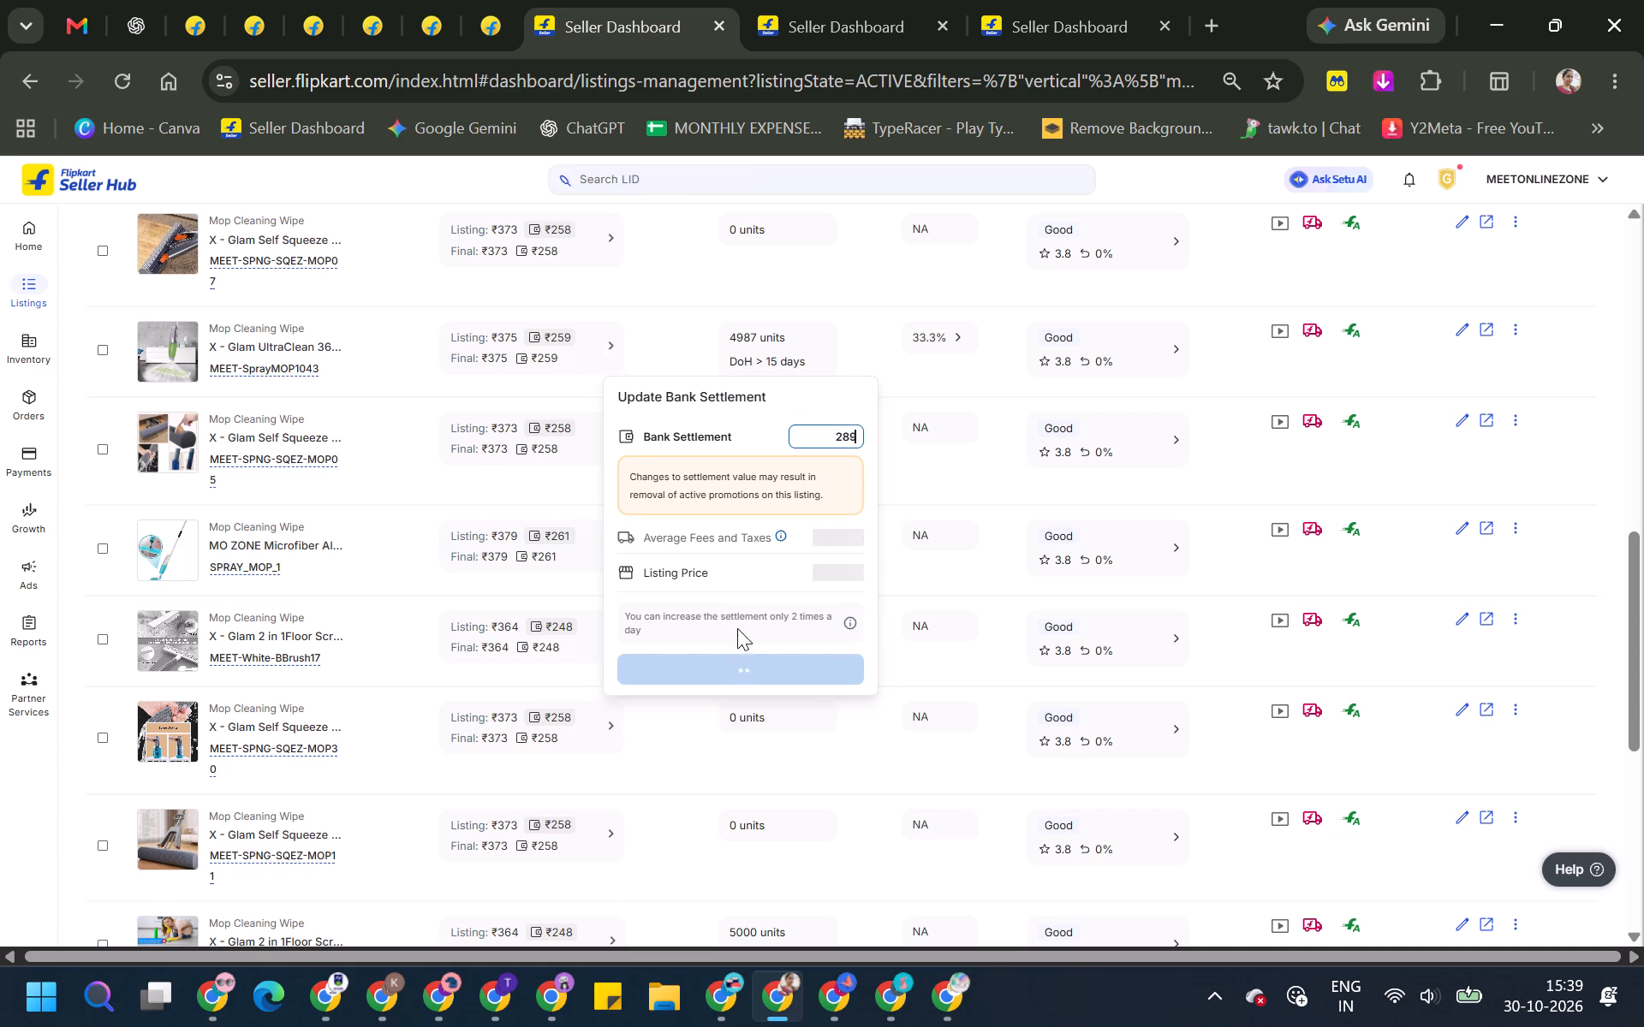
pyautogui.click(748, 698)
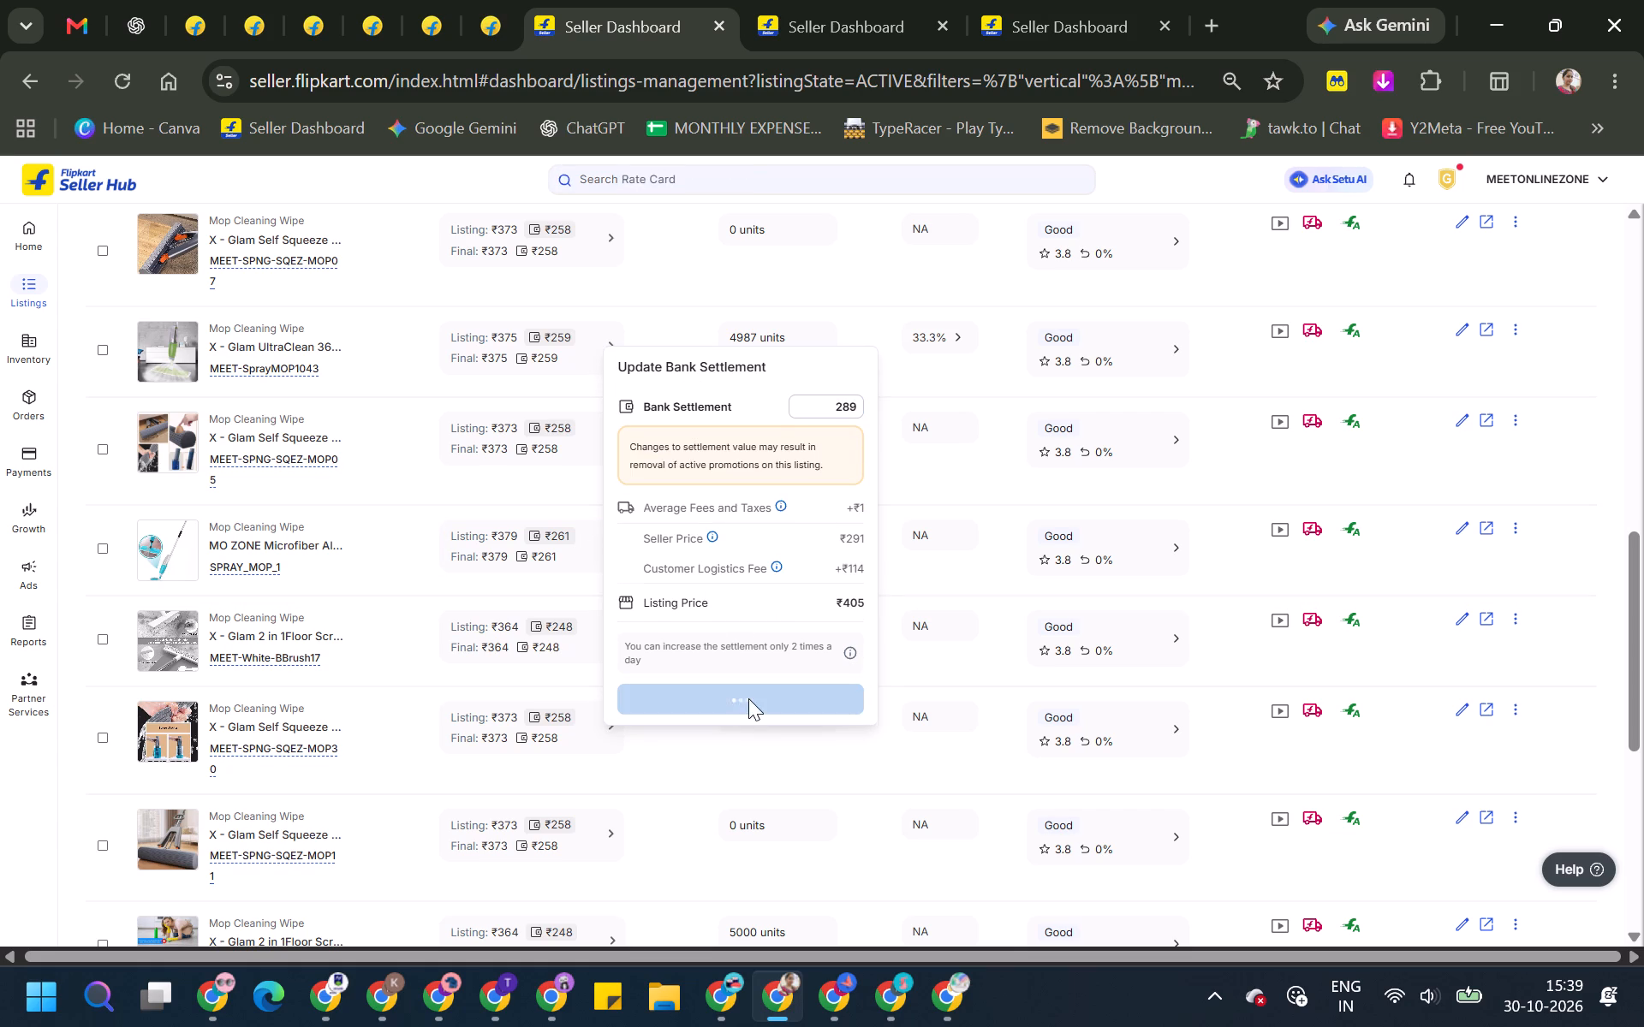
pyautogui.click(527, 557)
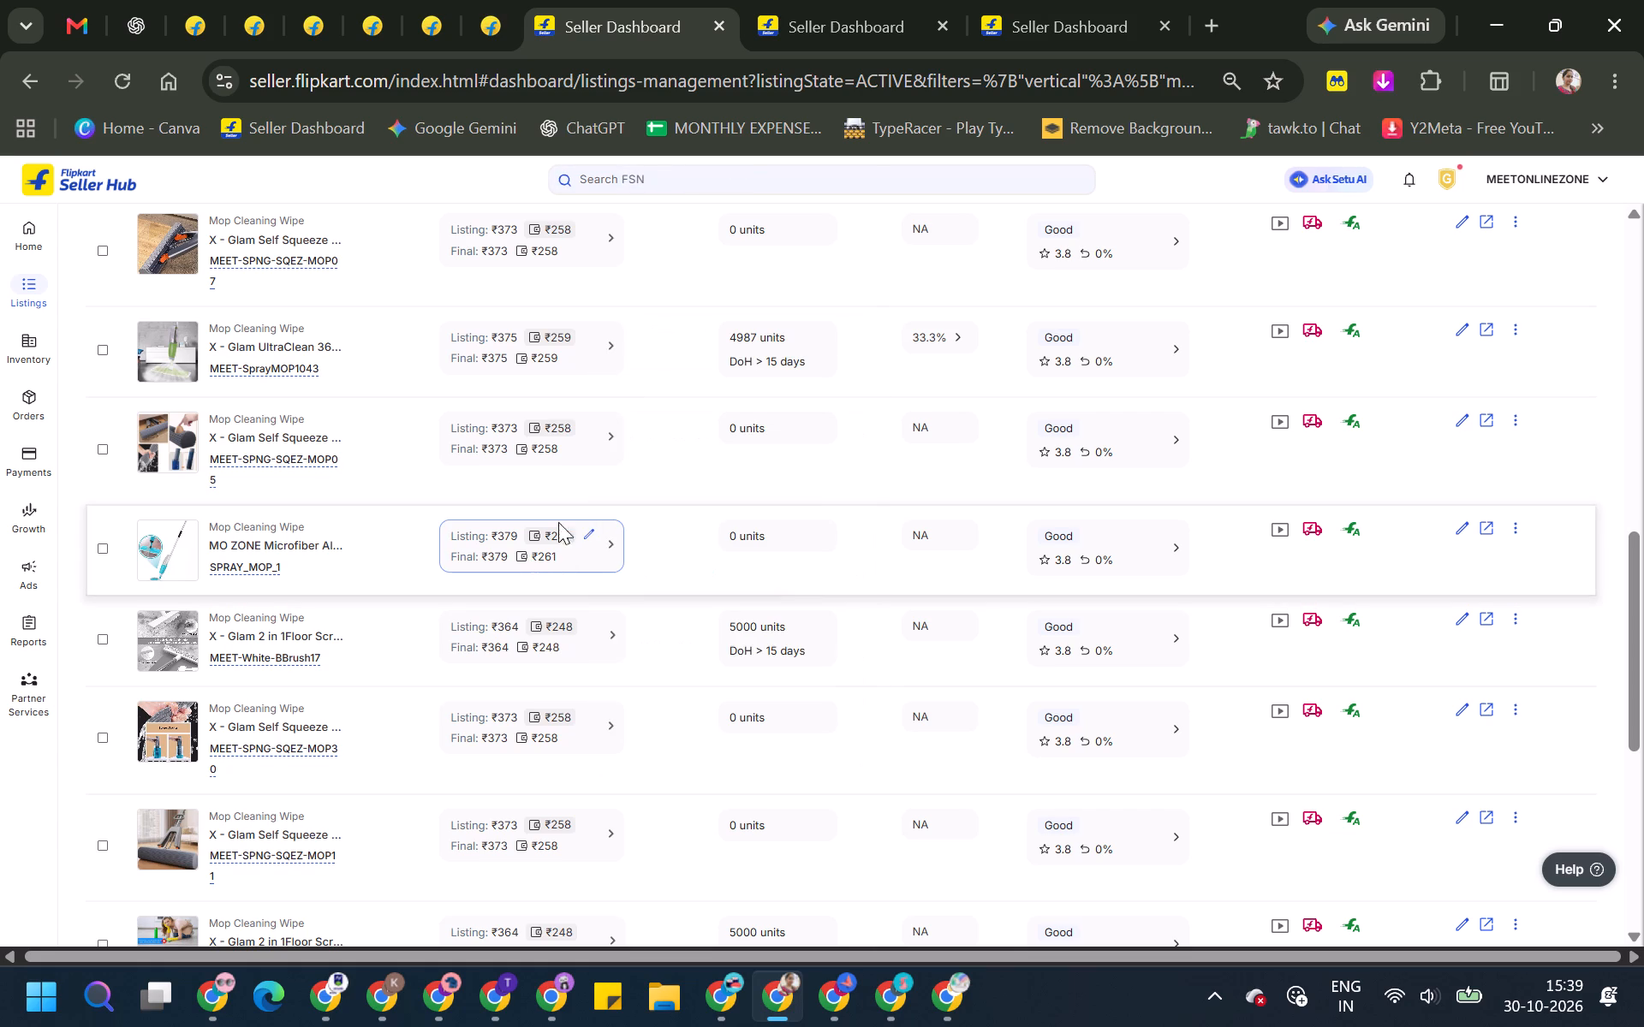
# Raise the bank settlement of mop listing SPRAY_MOP_1 to ₹280 and apply it.
pyautogui.click(590, 528)
pyautogui.press('BackSpace')
pyautogui.press('BackSpace')
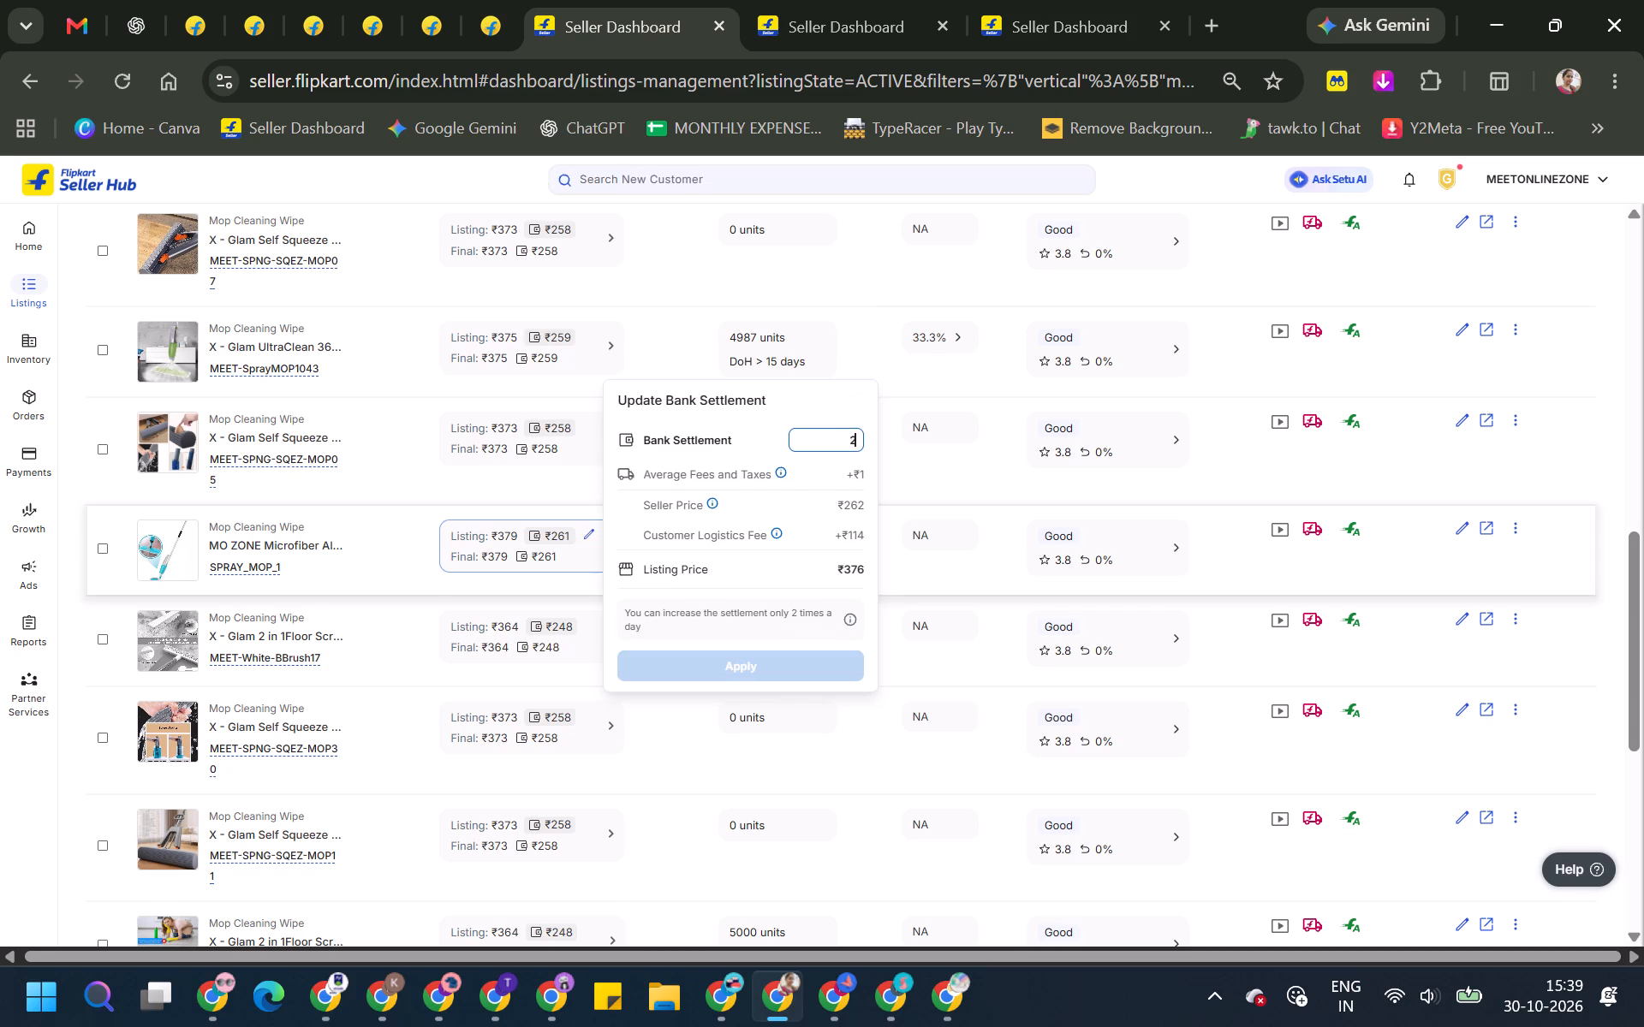
pyautogui.write('80')
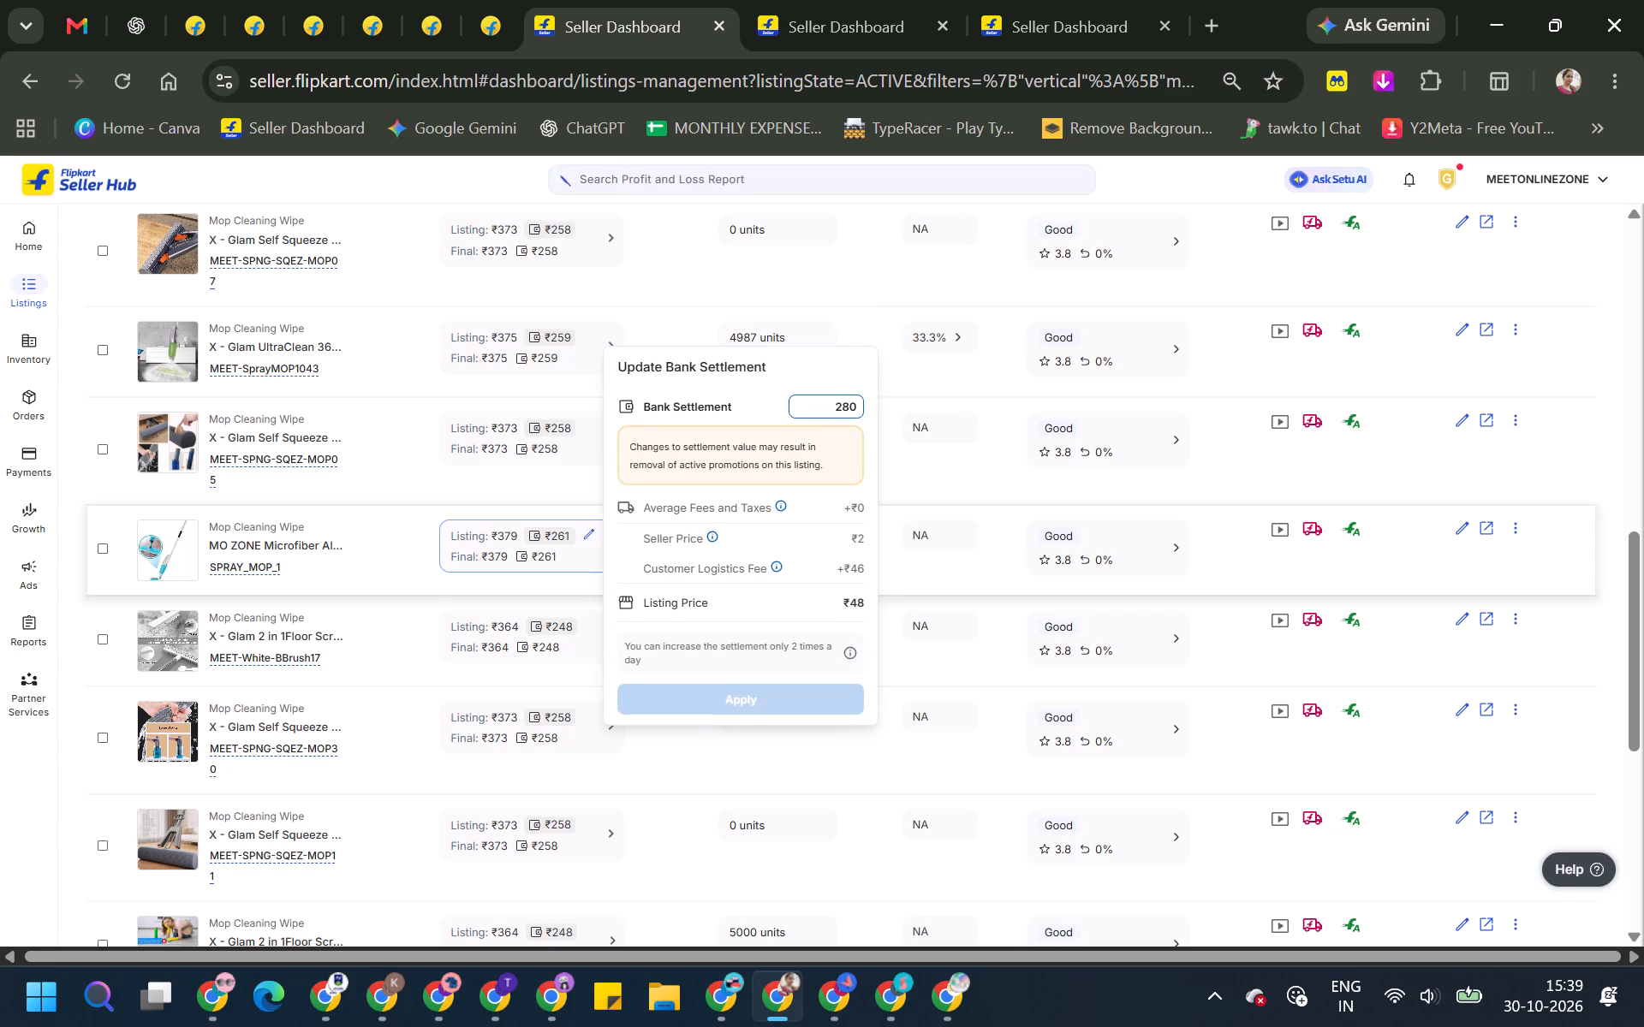
pyautogui.click(831, 690)
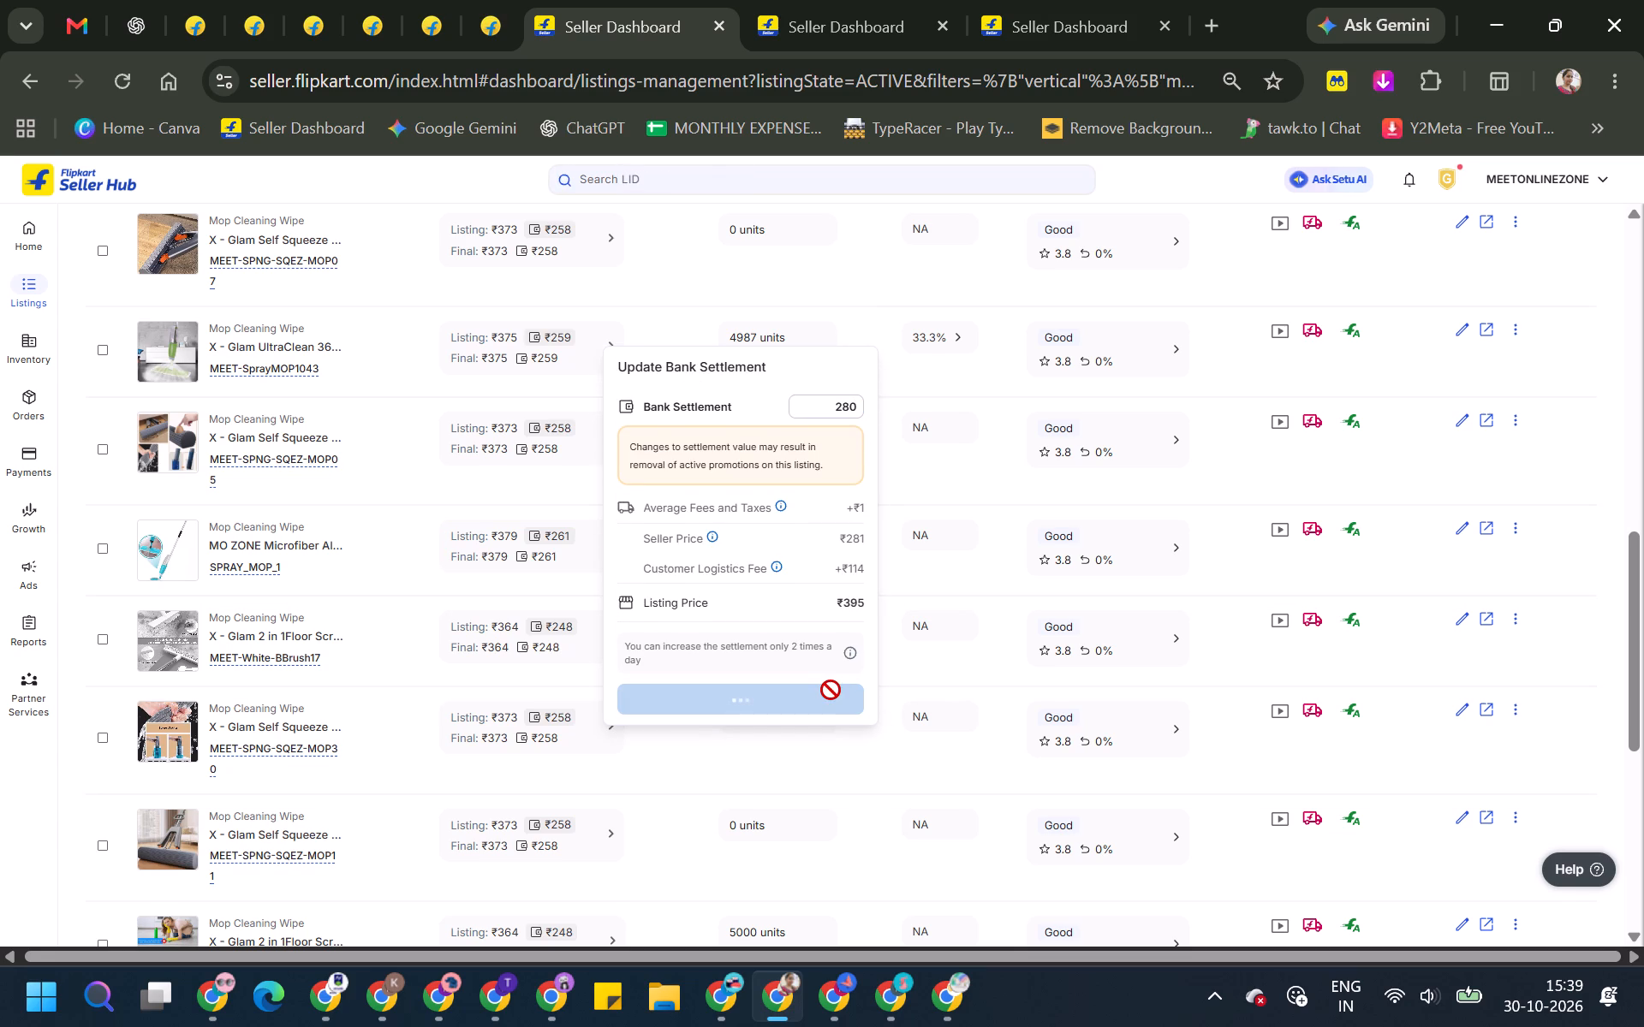
# Raise the bank settlement of mop listing SPRAY_MOP_1 again, this time to ₹300, and apply it.
pyautogui.click(580, 534)
pyautogui.click(593, 535)
pyautogui.hotkey('ctrl', 'a')
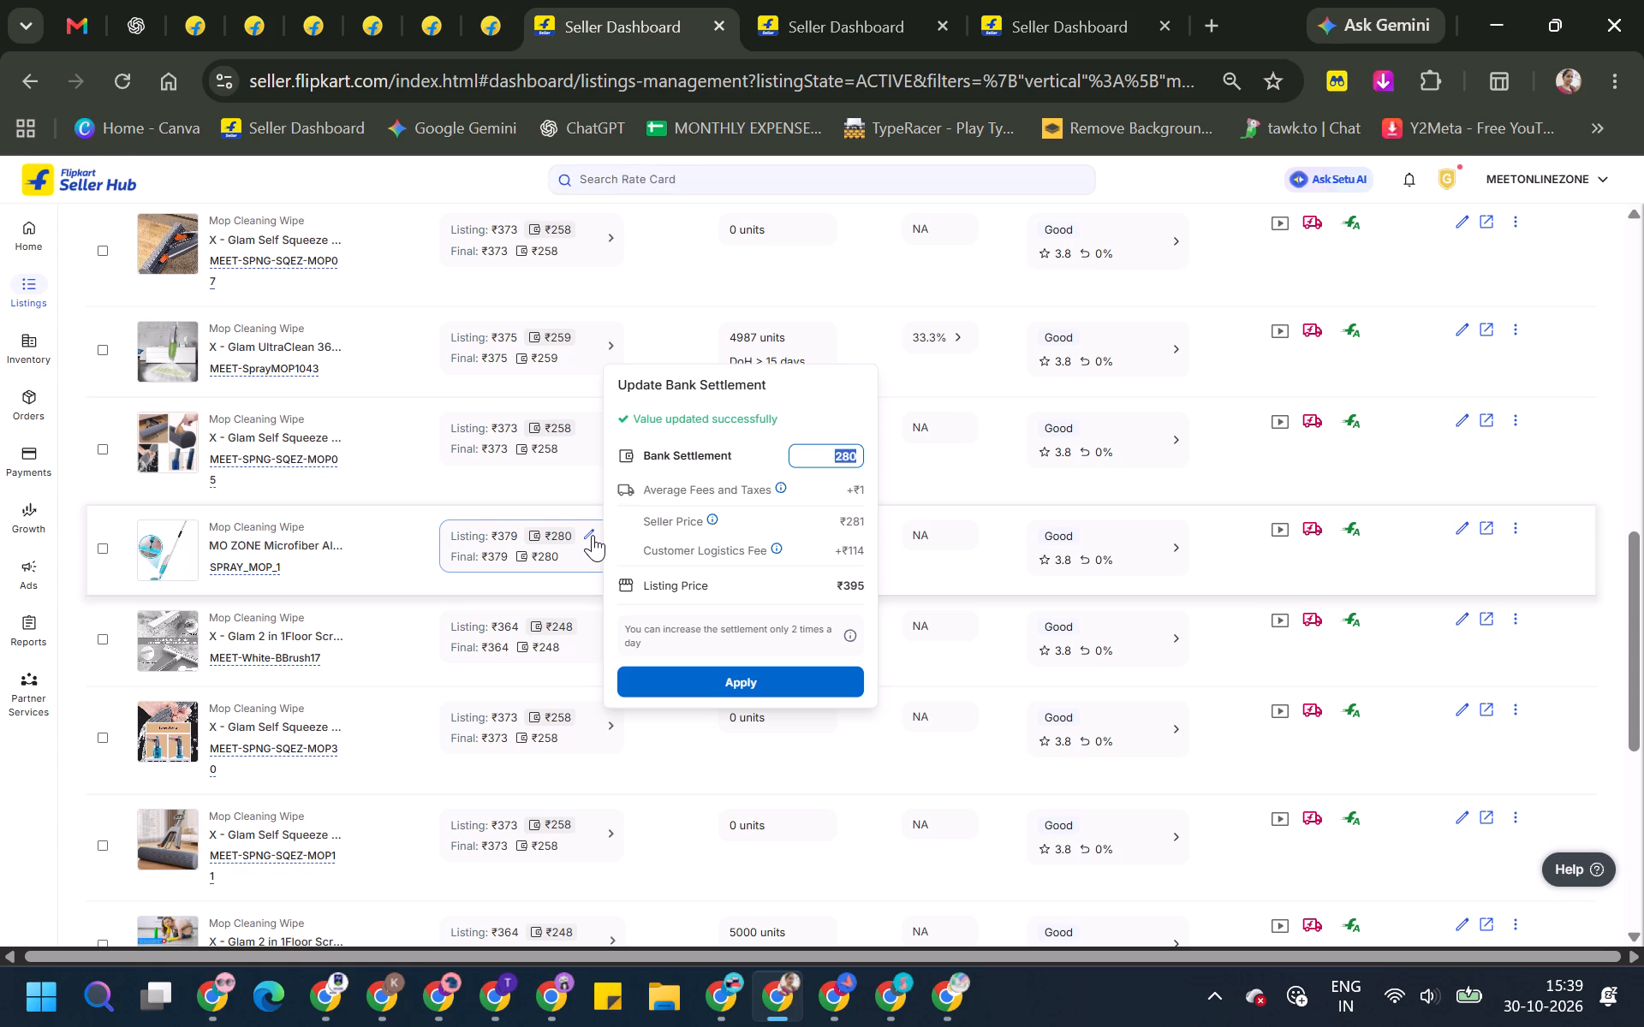
pyautogui.write('300')
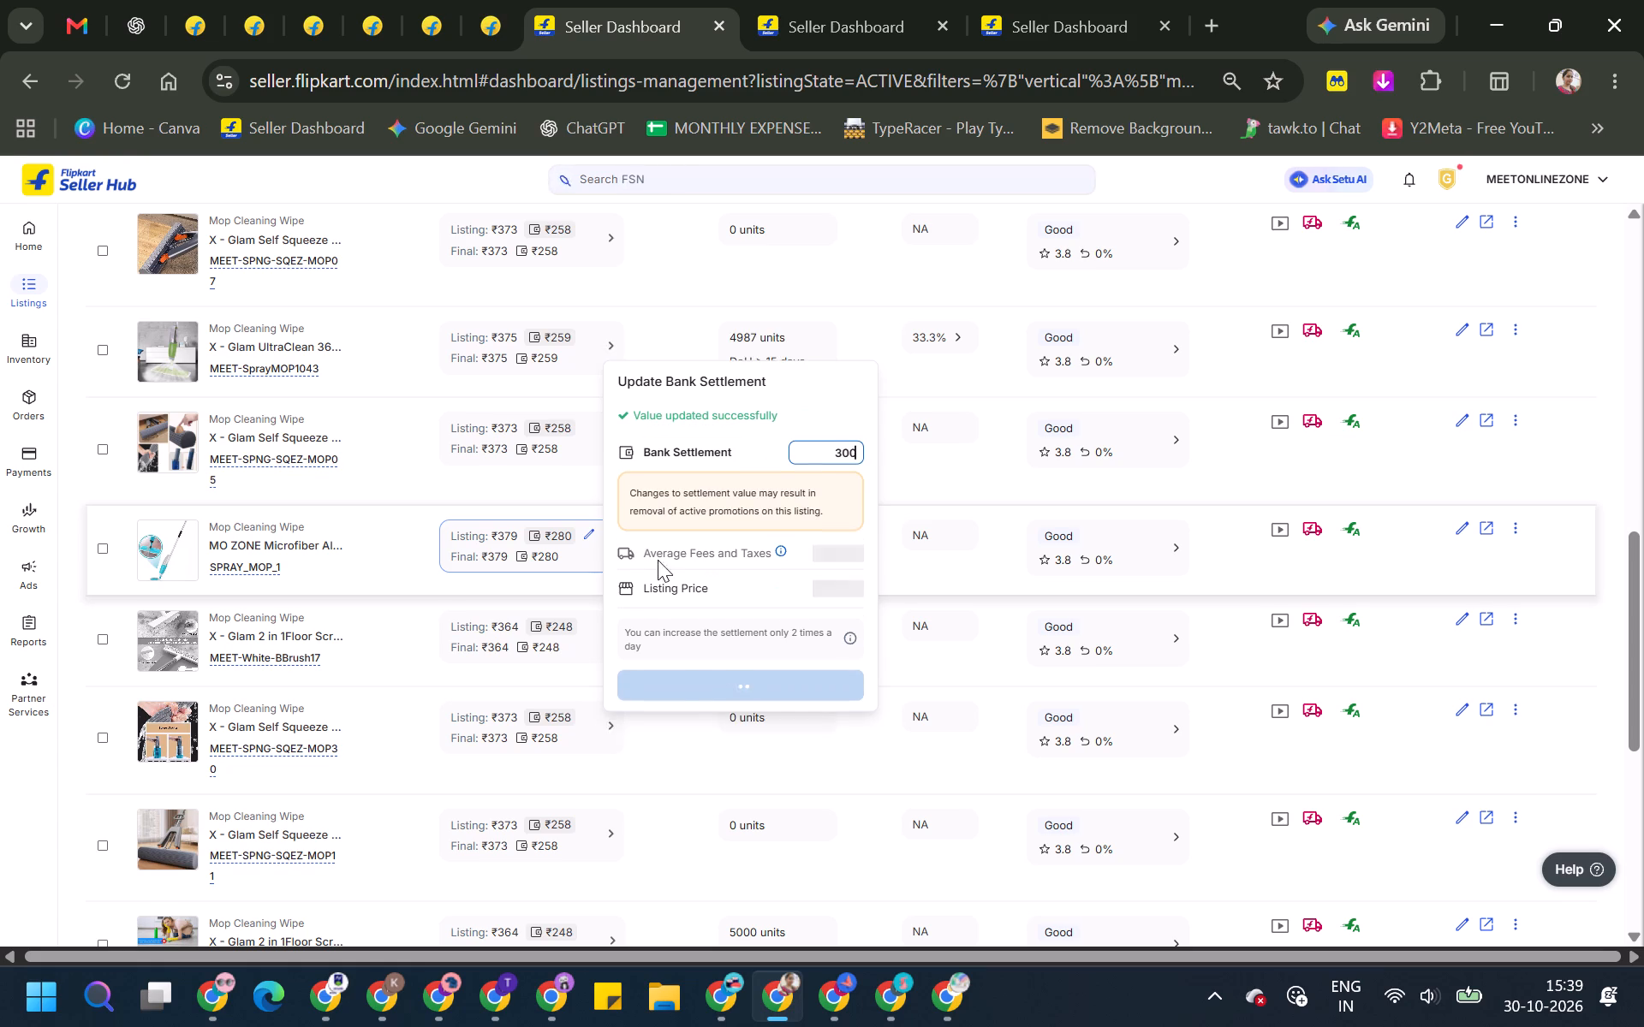
pyautogui.click(774, 720)
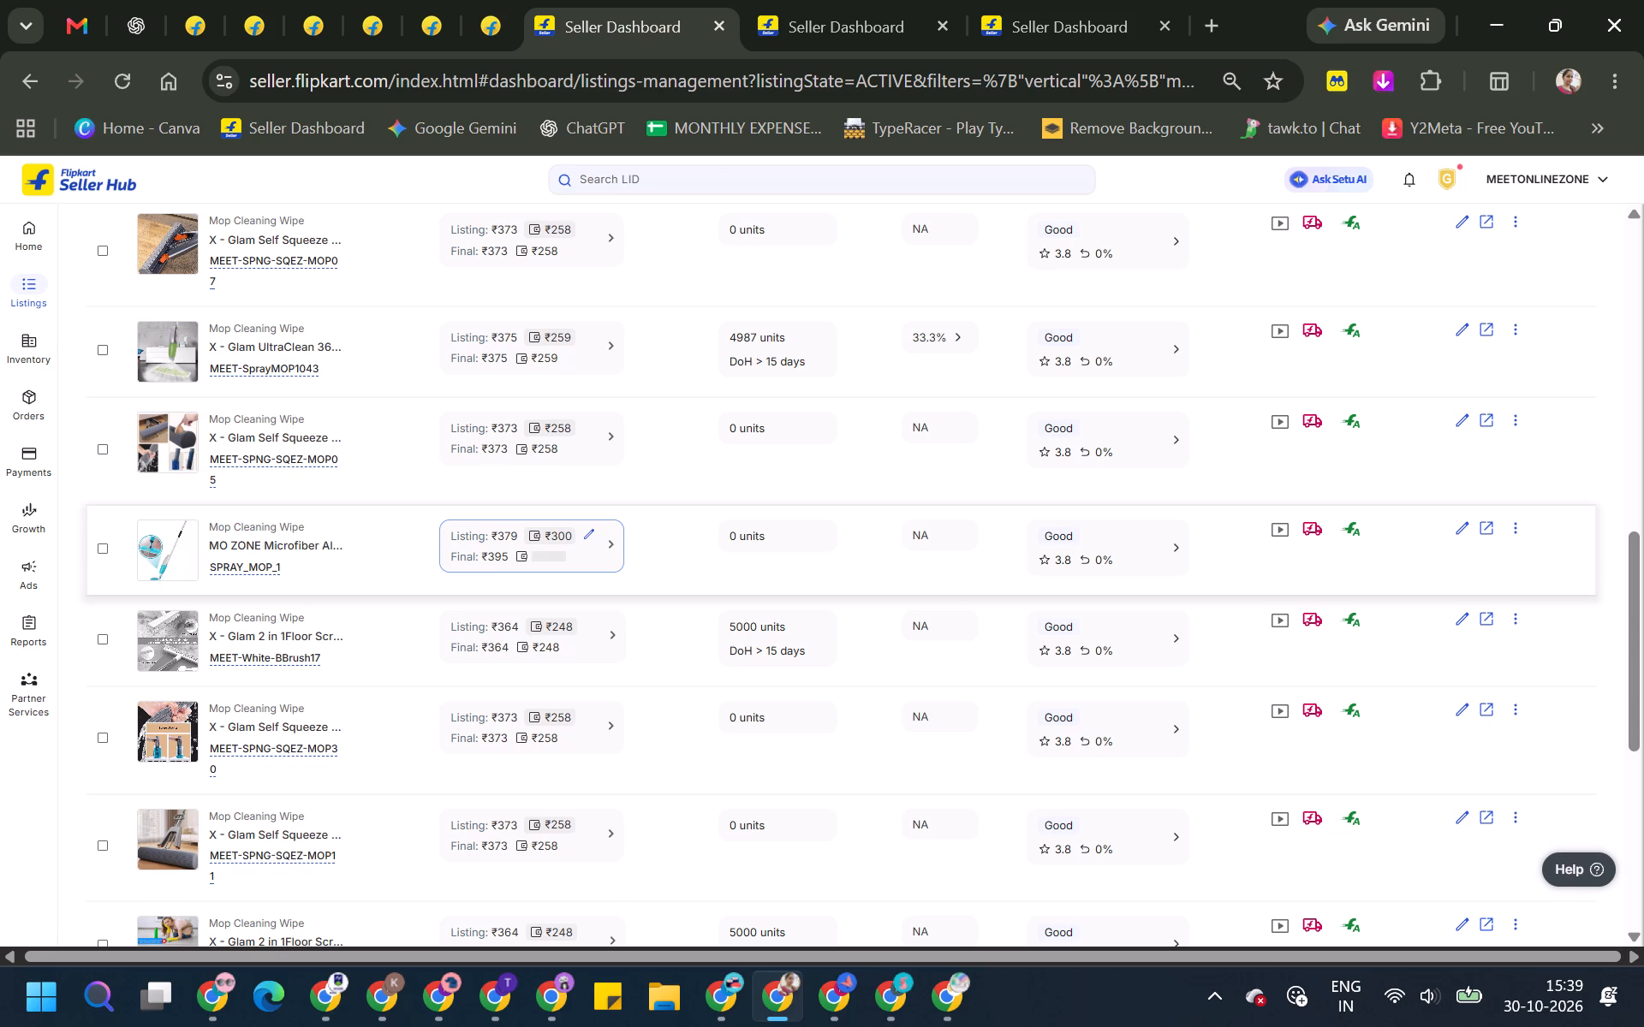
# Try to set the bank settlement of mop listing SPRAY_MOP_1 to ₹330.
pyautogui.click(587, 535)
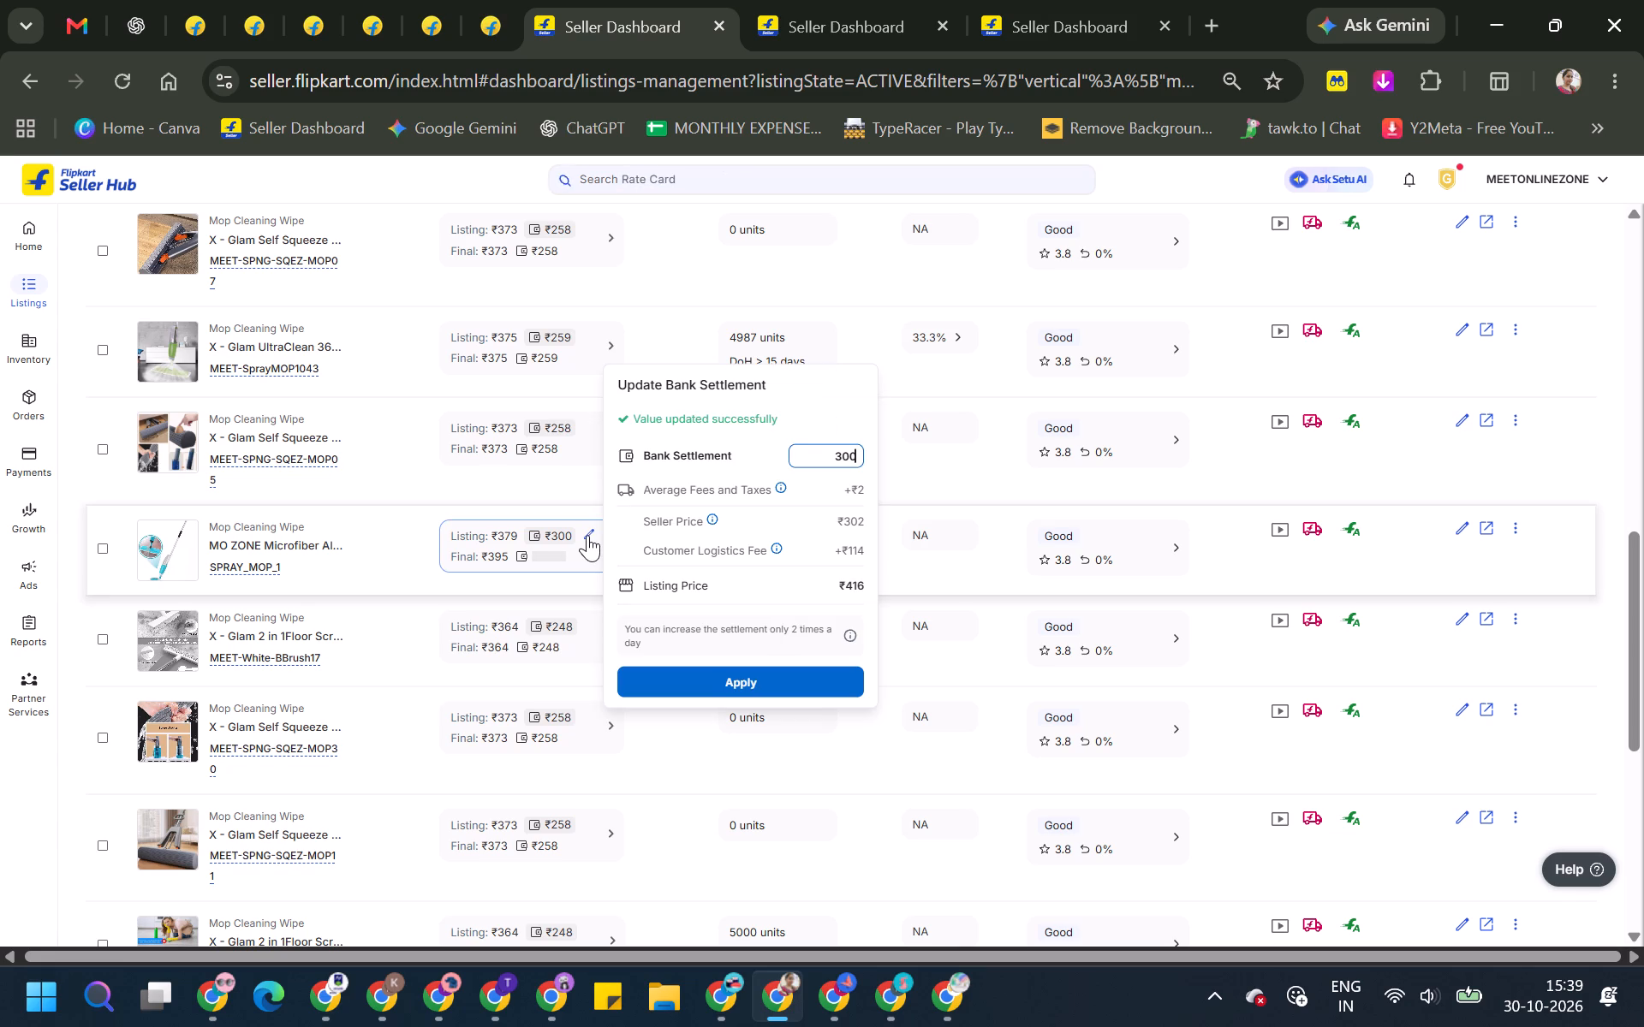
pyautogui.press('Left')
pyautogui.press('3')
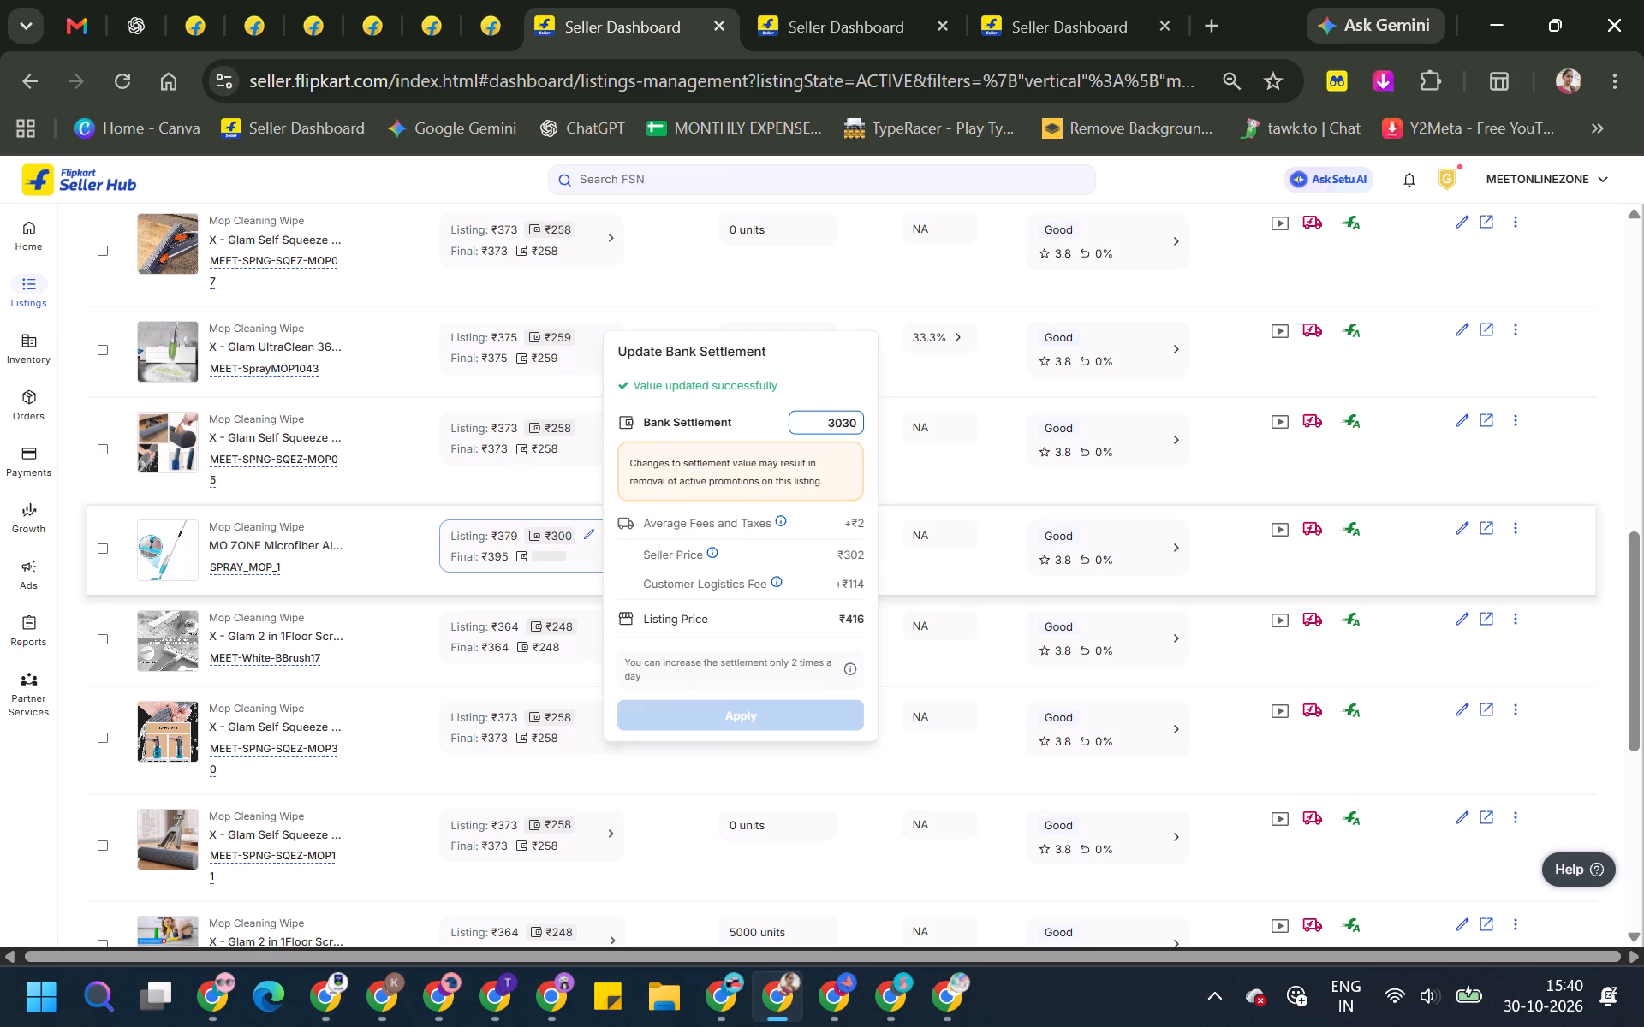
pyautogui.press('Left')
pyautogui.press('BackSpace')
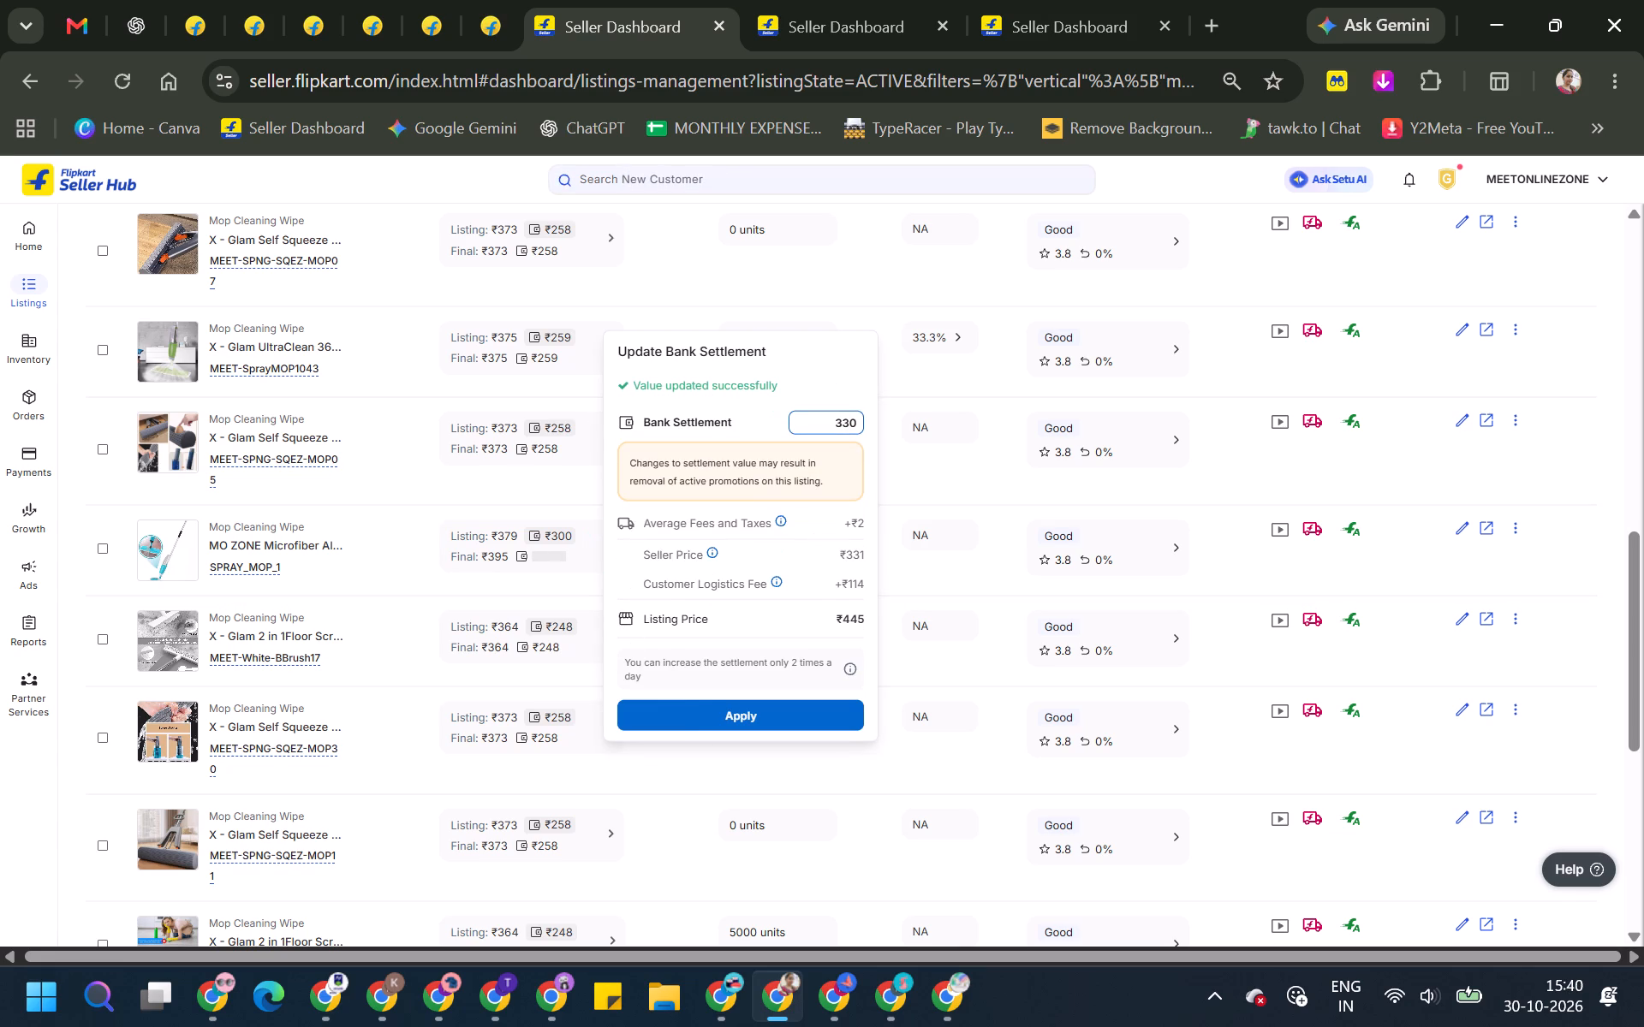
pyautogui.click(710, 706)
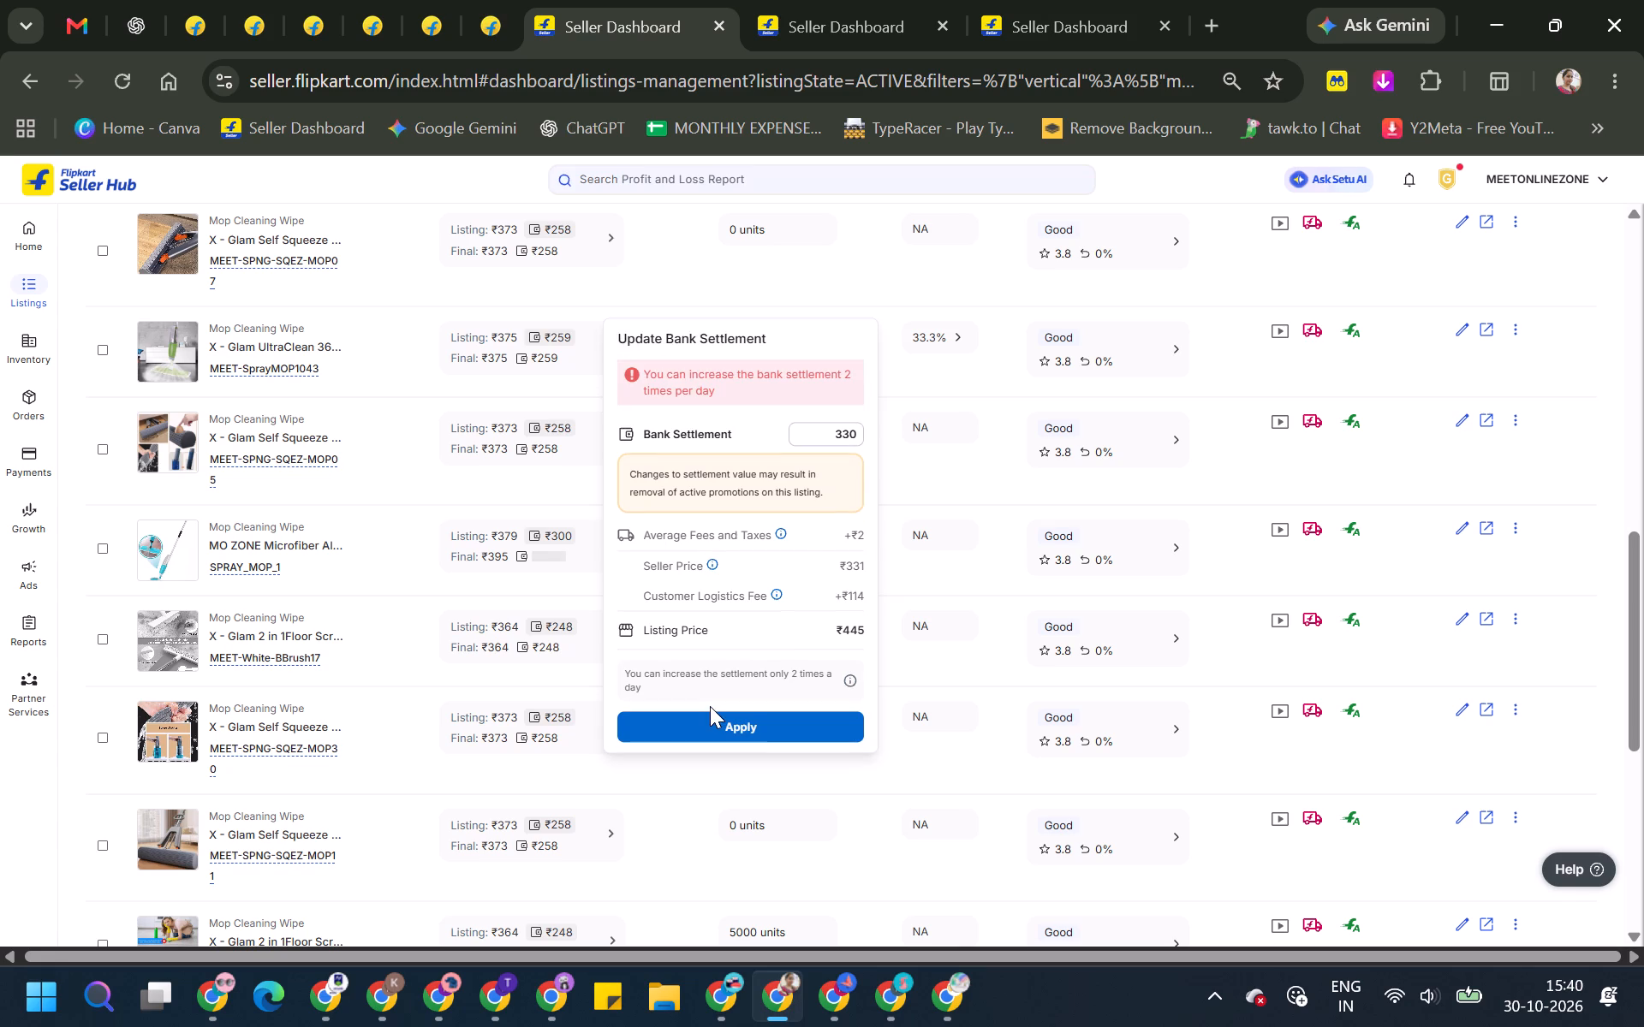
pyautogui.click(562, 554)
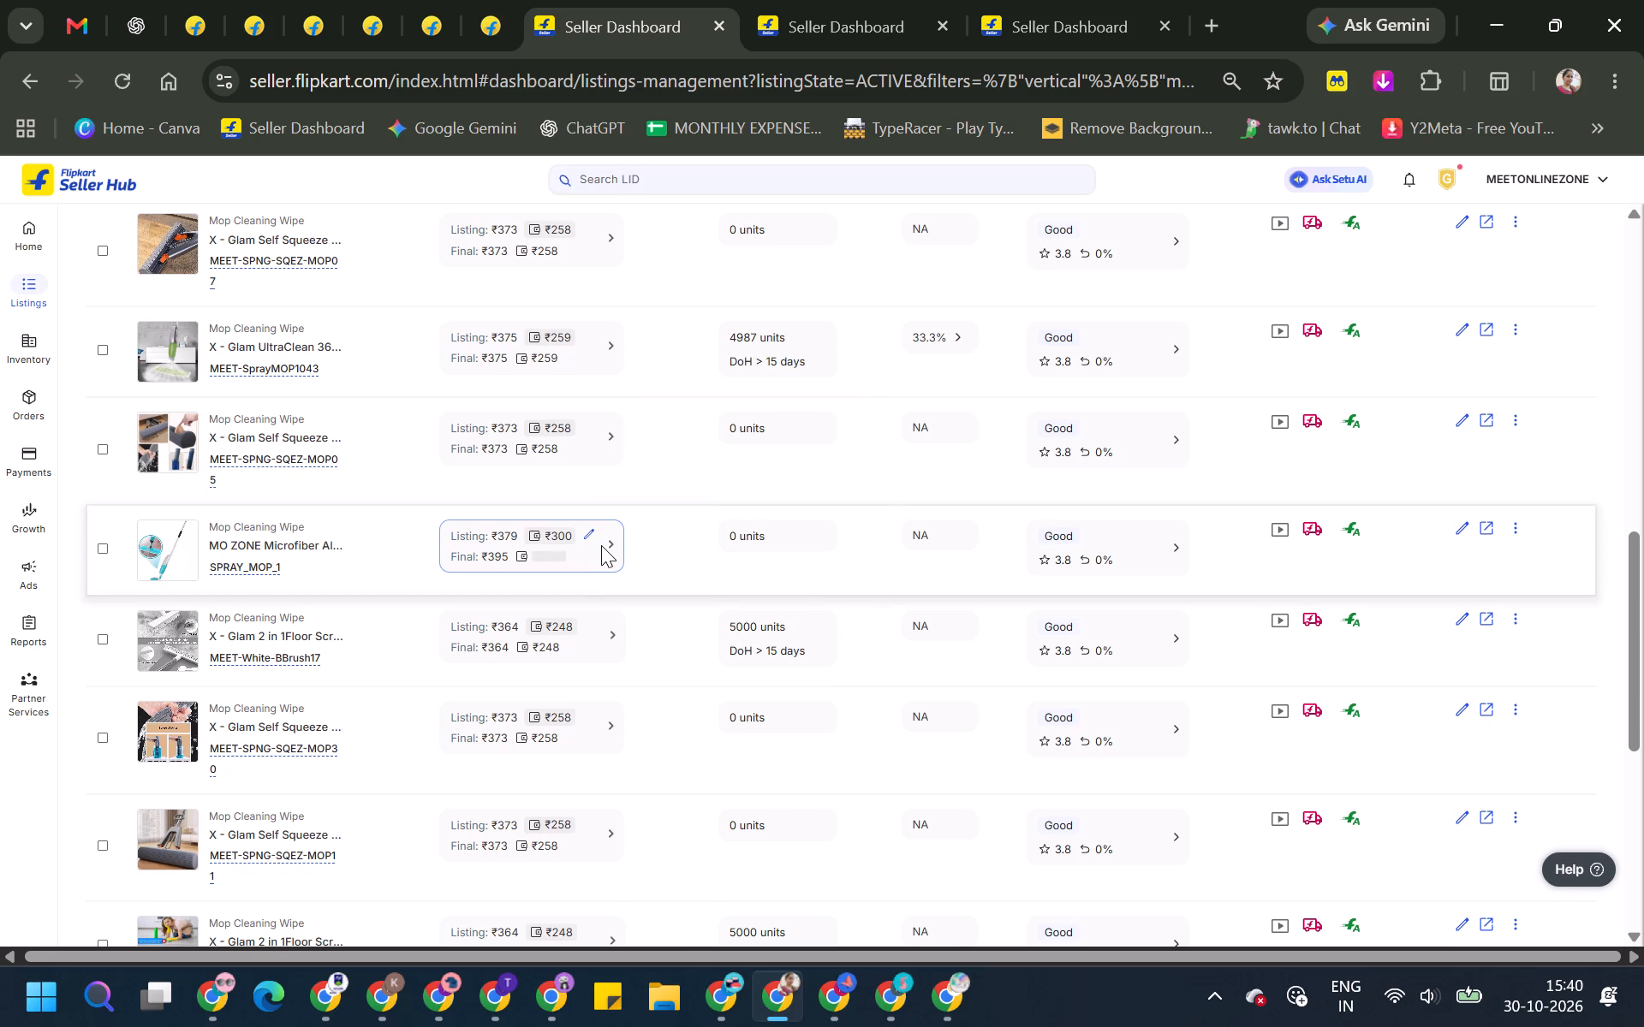
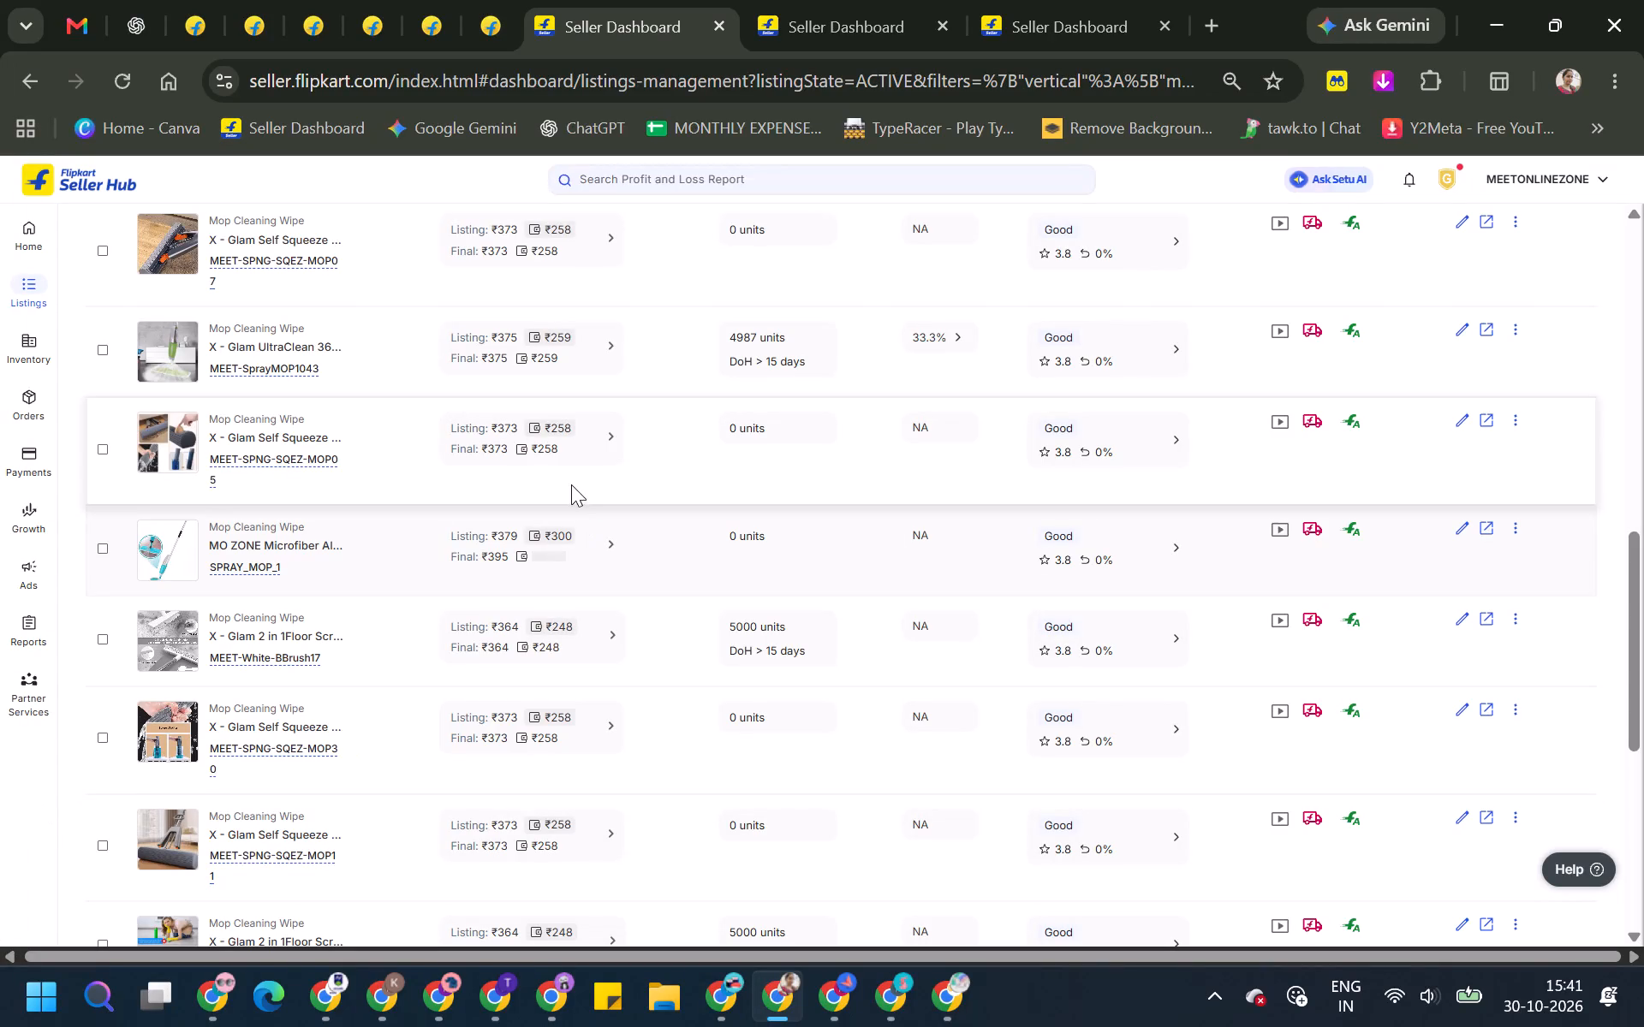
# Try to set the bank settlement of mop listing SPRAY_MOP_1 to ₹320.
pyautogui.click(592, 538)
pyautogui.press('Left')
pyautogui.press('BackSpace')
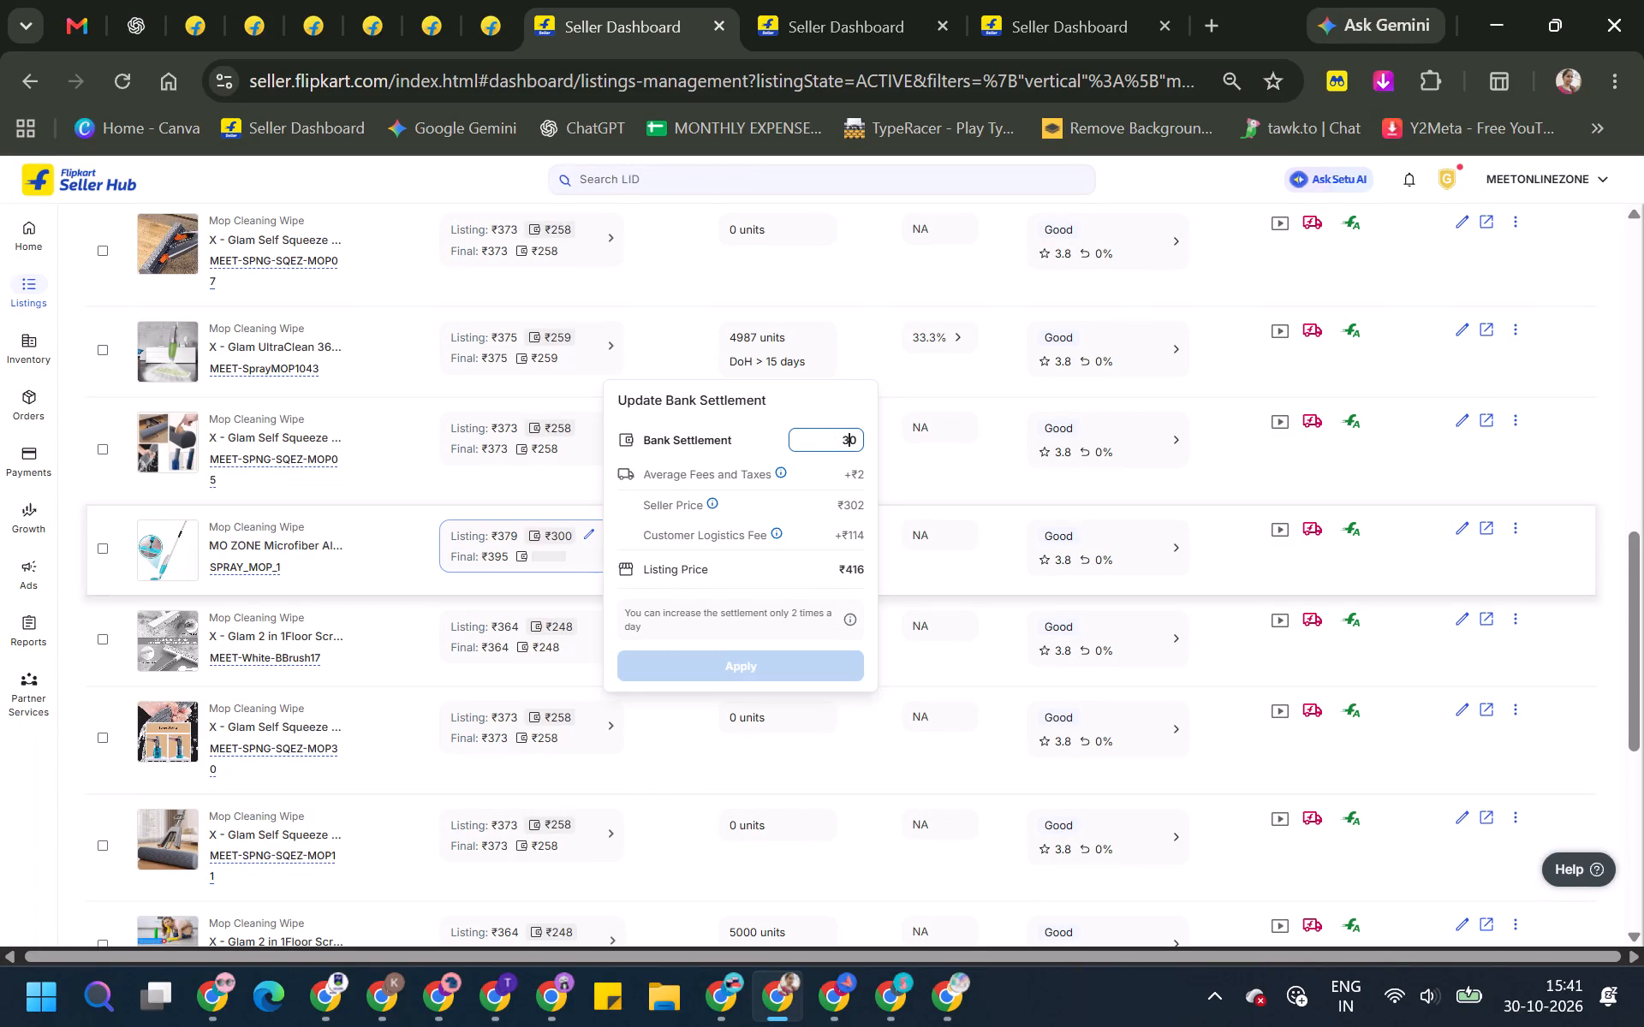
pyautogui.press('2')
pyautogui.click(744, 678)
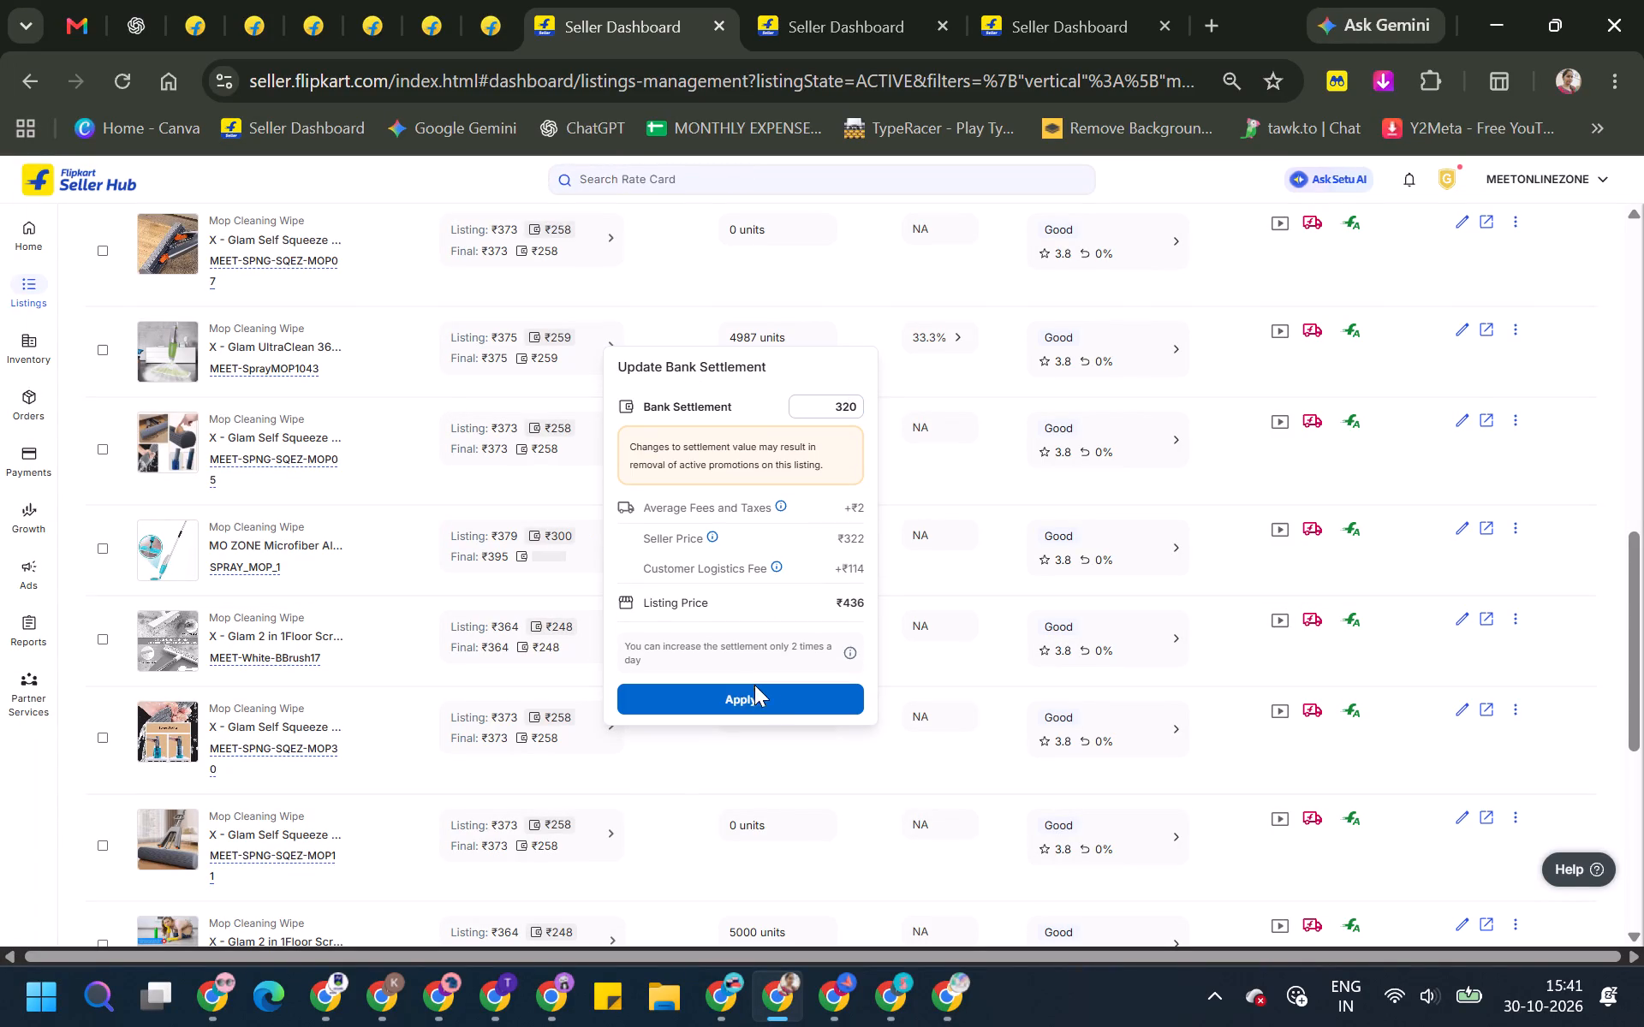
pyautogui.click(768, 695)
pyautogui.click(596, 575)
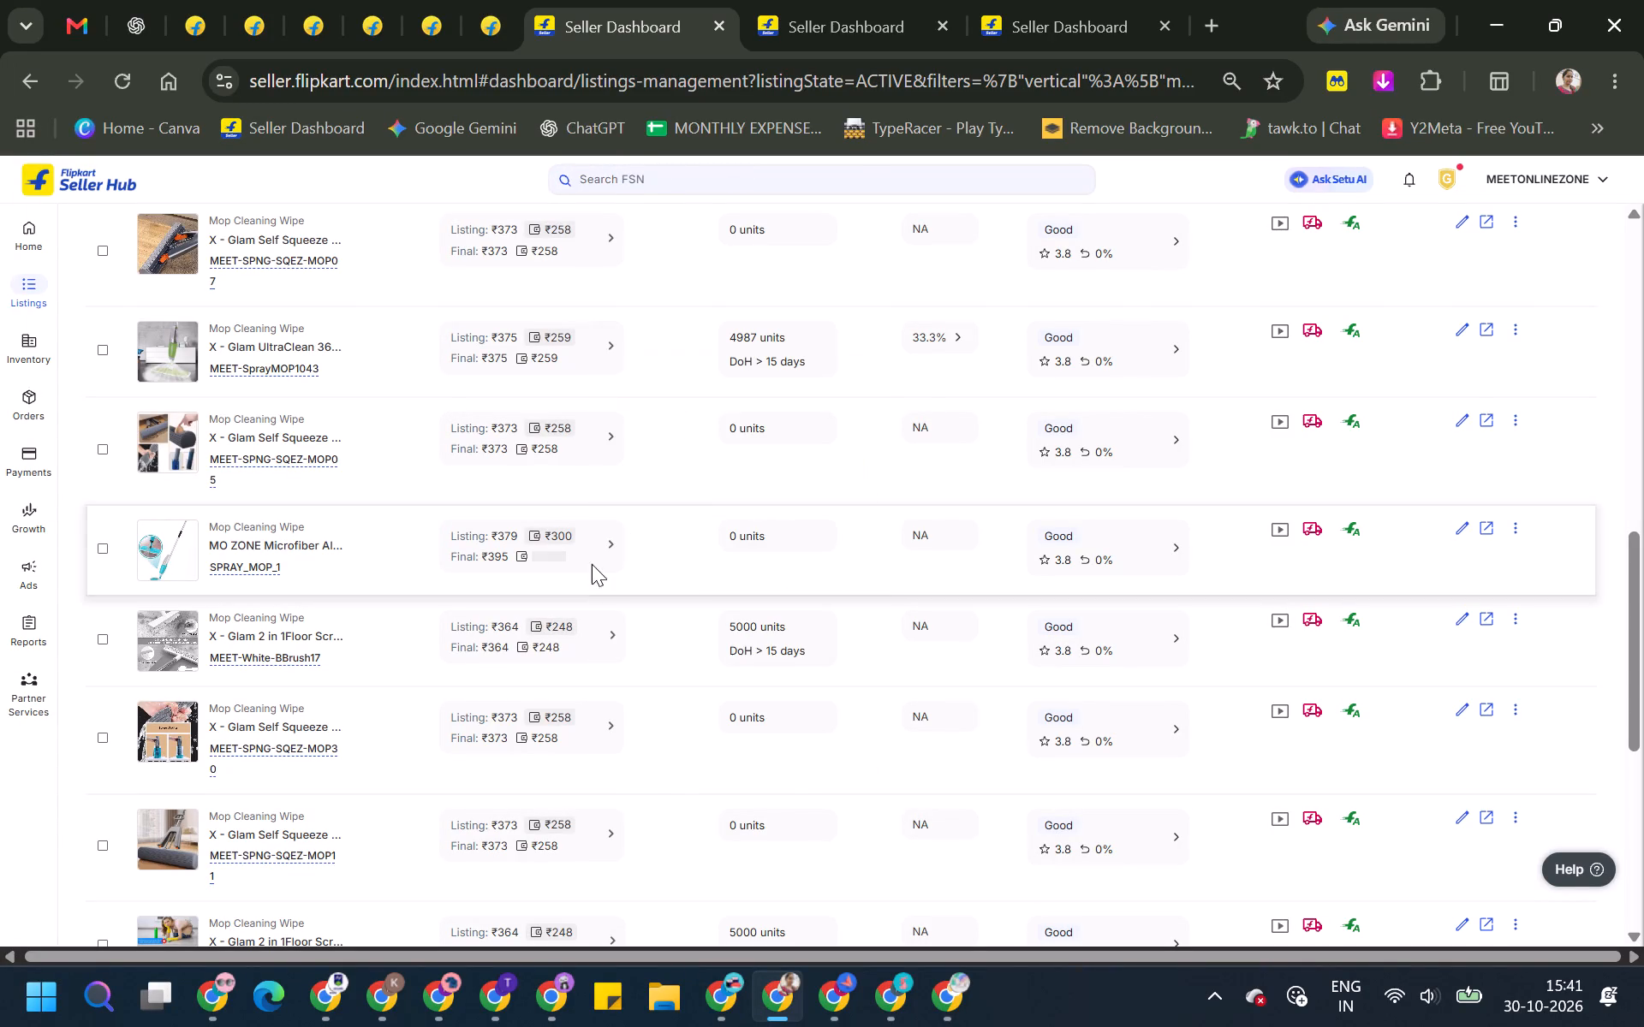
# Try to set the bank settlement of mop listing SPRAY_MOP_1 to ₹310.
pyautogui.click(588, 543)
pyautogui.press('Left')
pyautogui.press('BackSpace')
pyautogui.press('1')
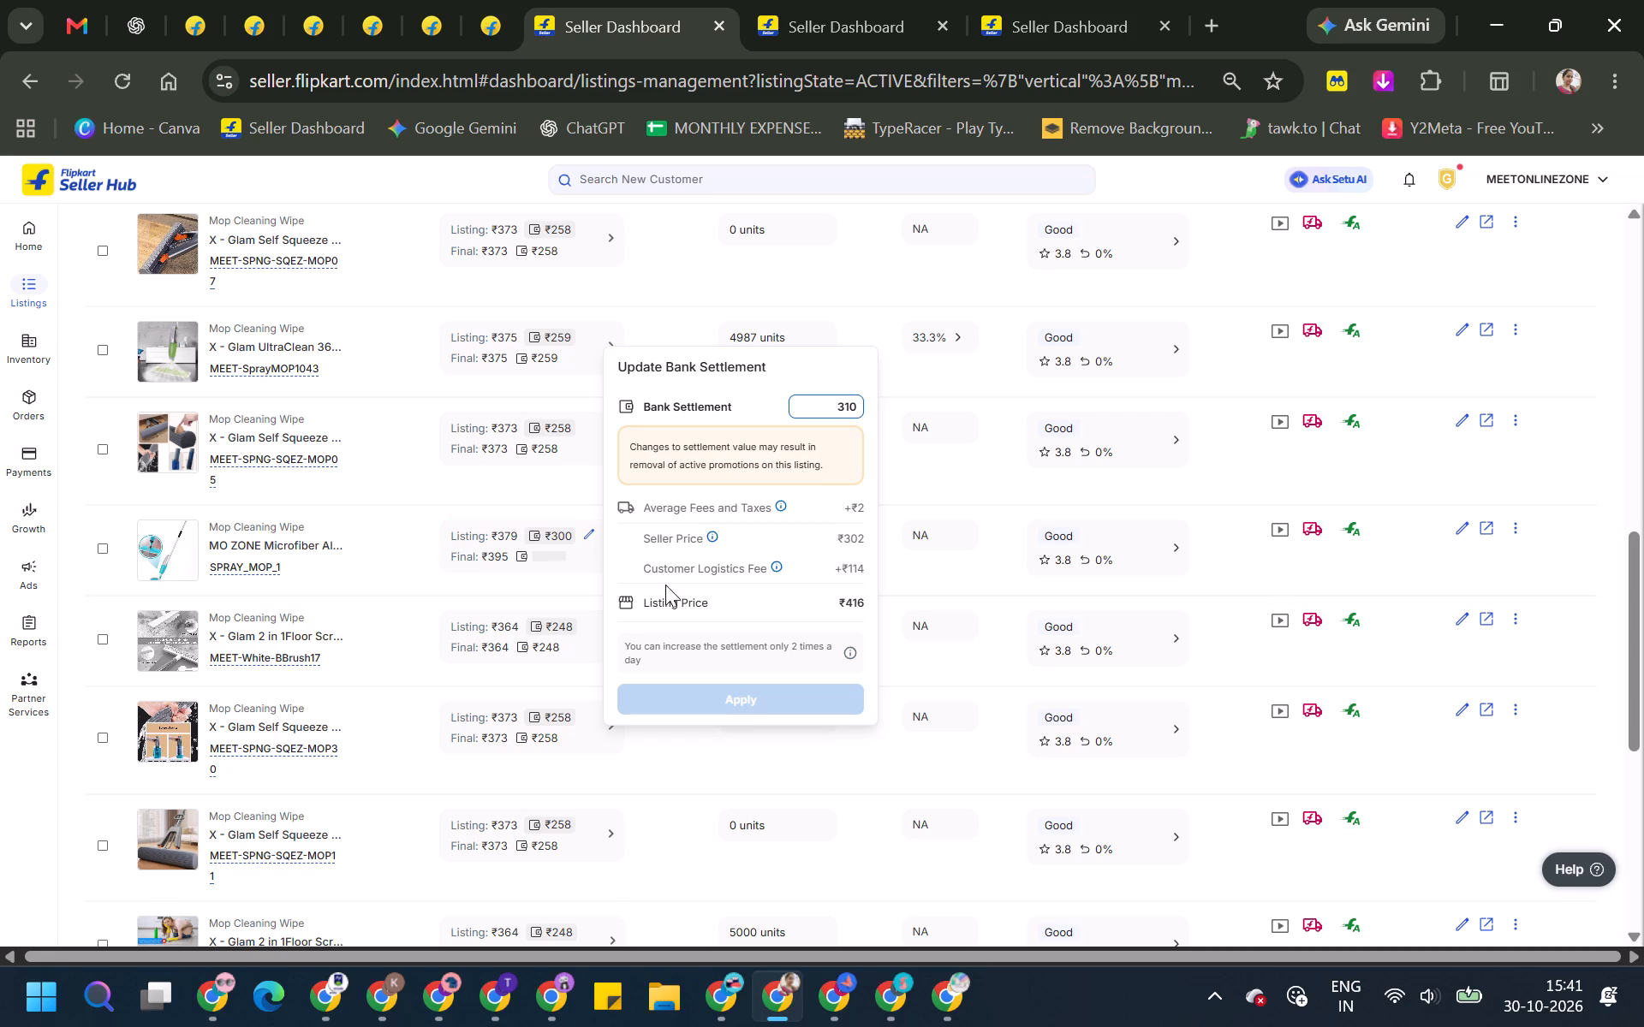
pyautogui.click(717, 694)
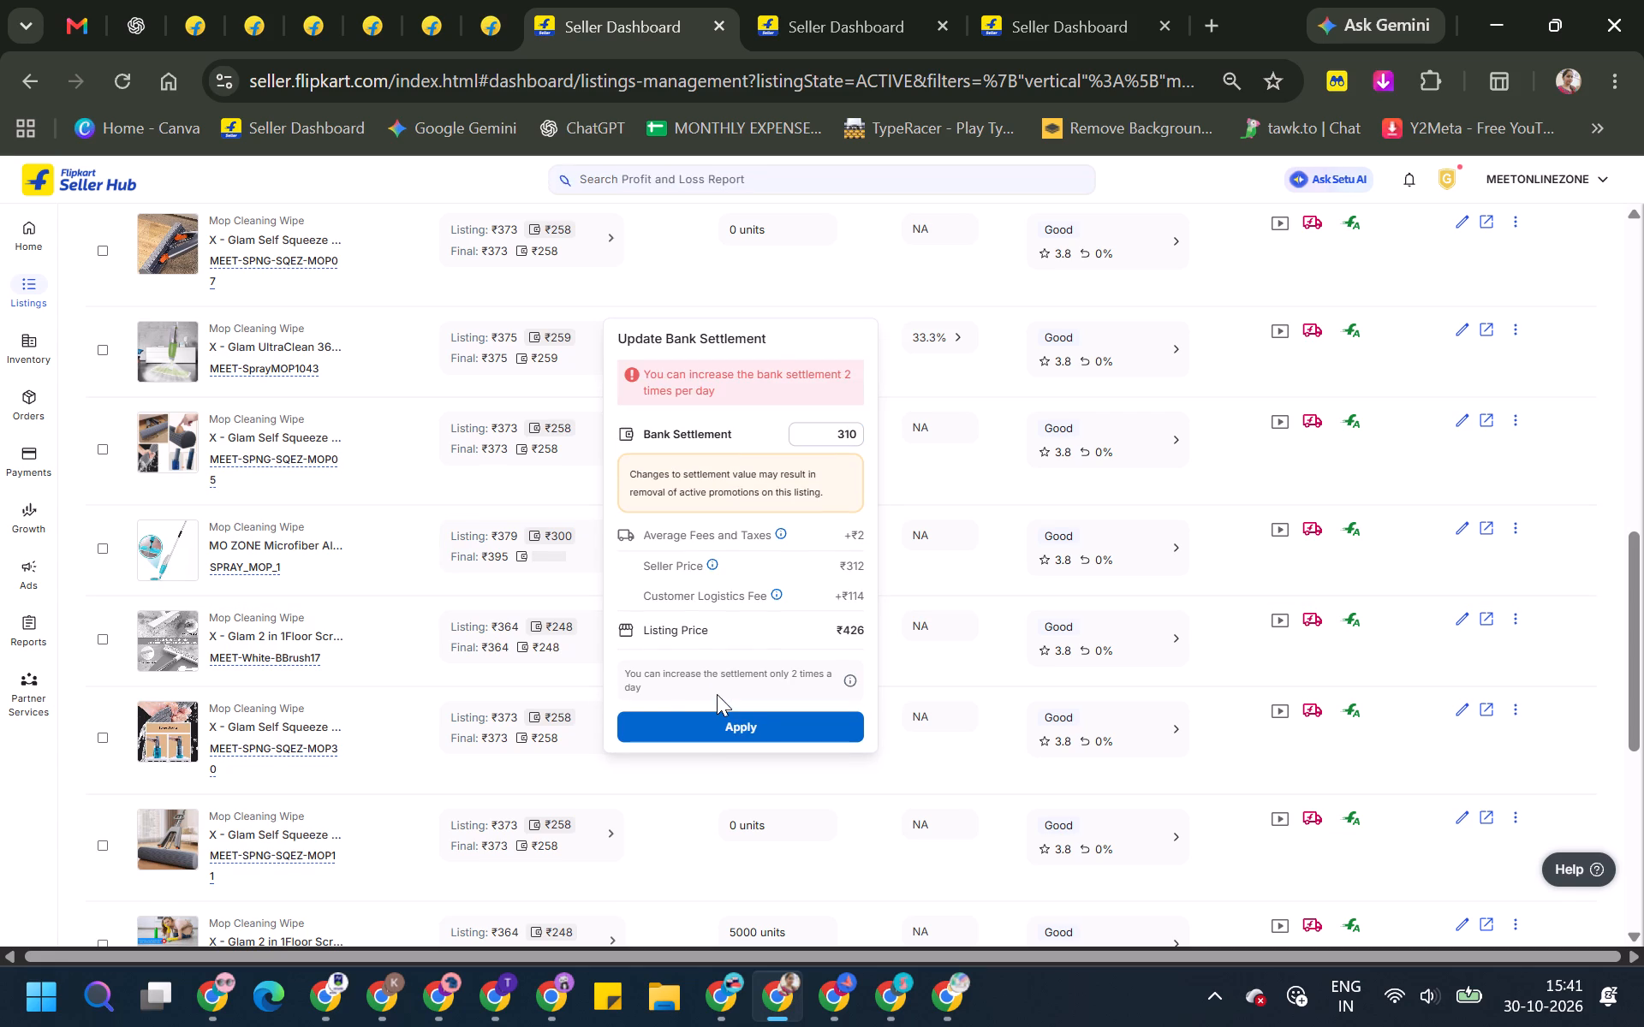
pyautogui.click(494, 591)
# Raise the bank settlement of mop listing MEET-SprayMOP1070 to ₹260 and apply it.
pyautogui.scroll(-2, 454, 675)
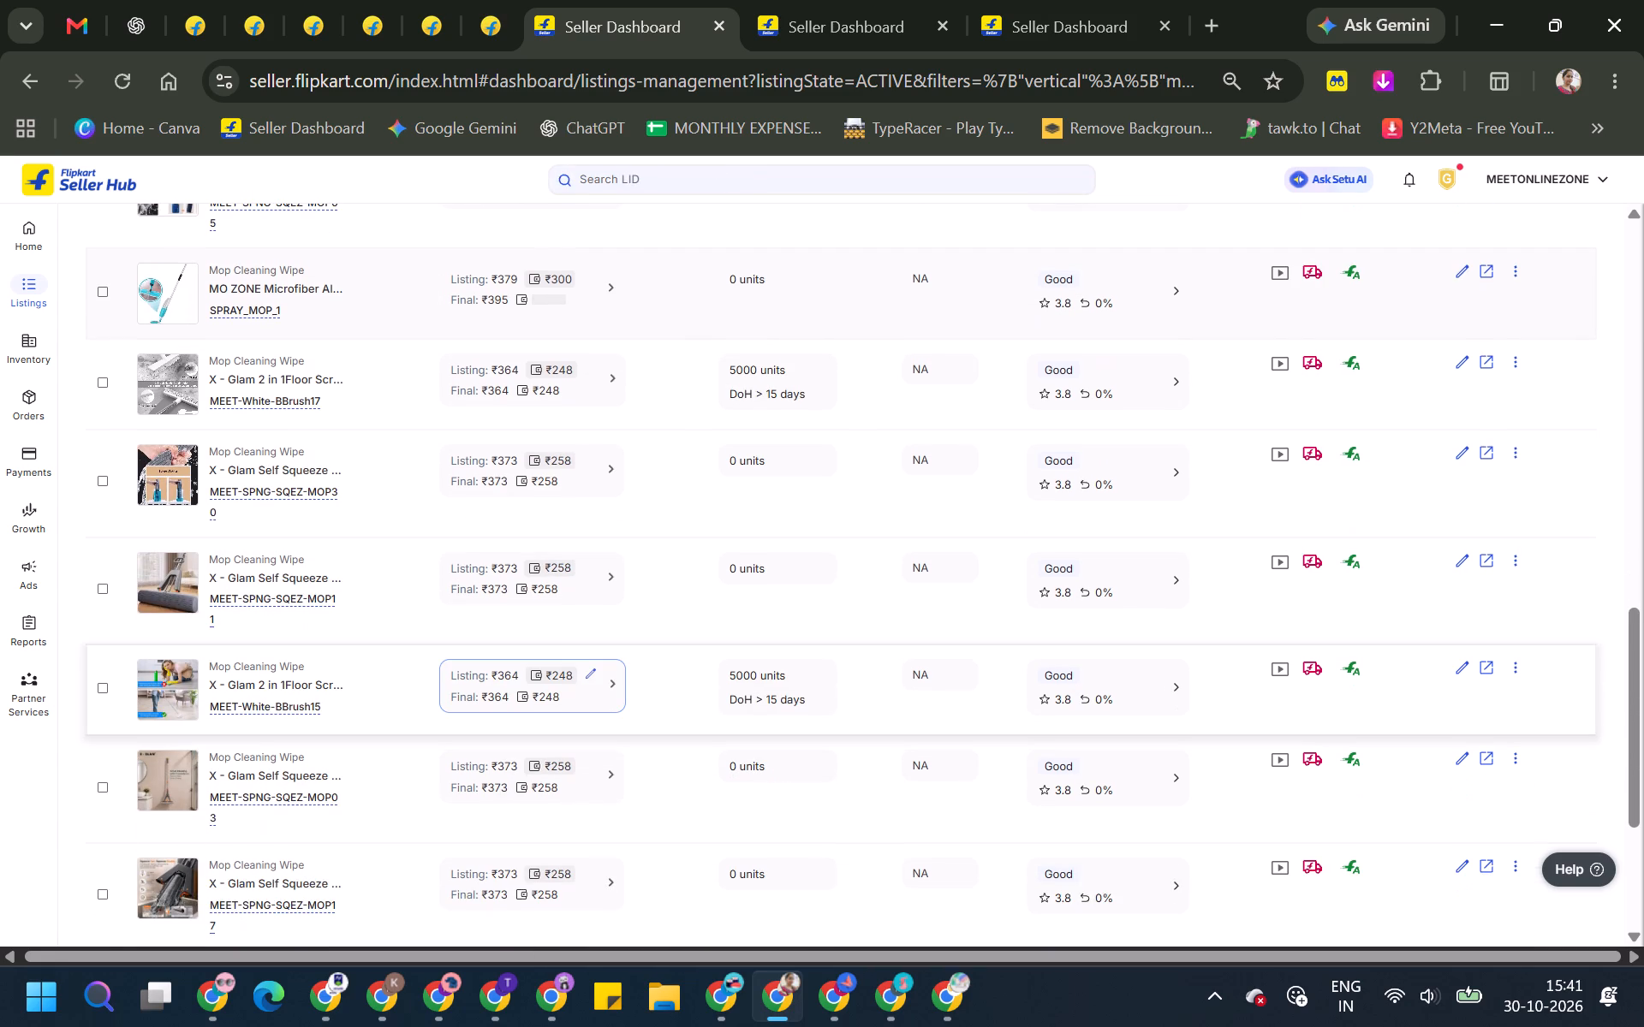
pyautogui.scroll(-2, 454, 675)
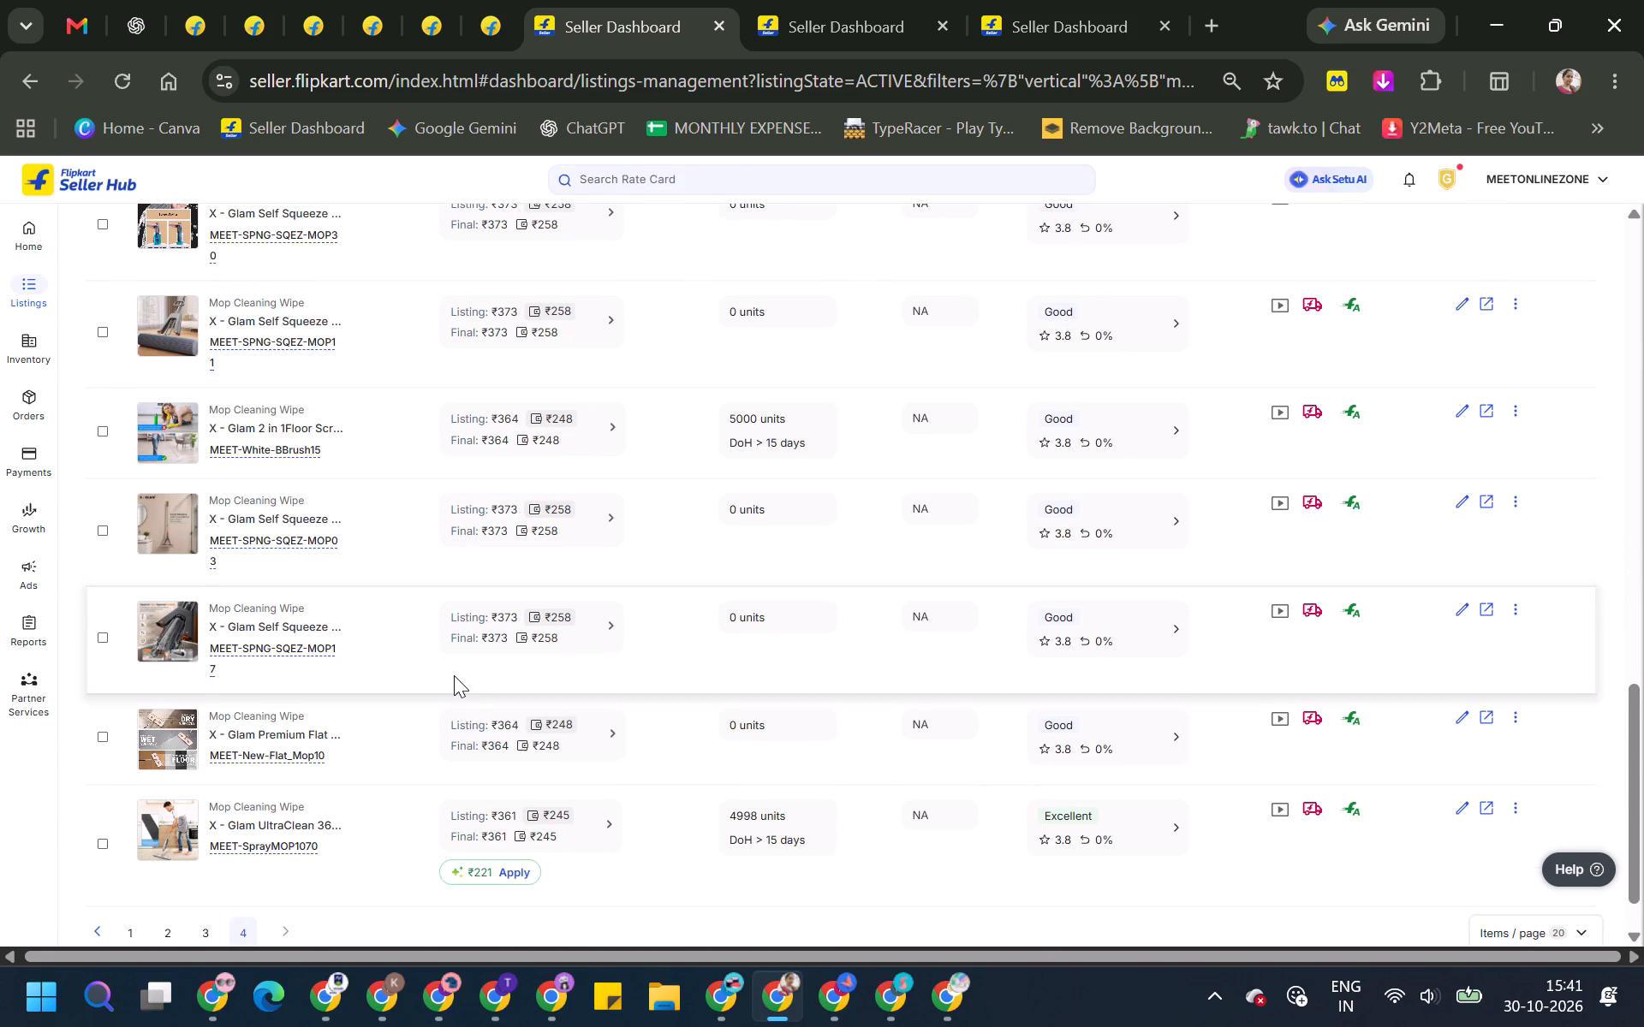
pyautogui.scroll(-1, 454, 675)
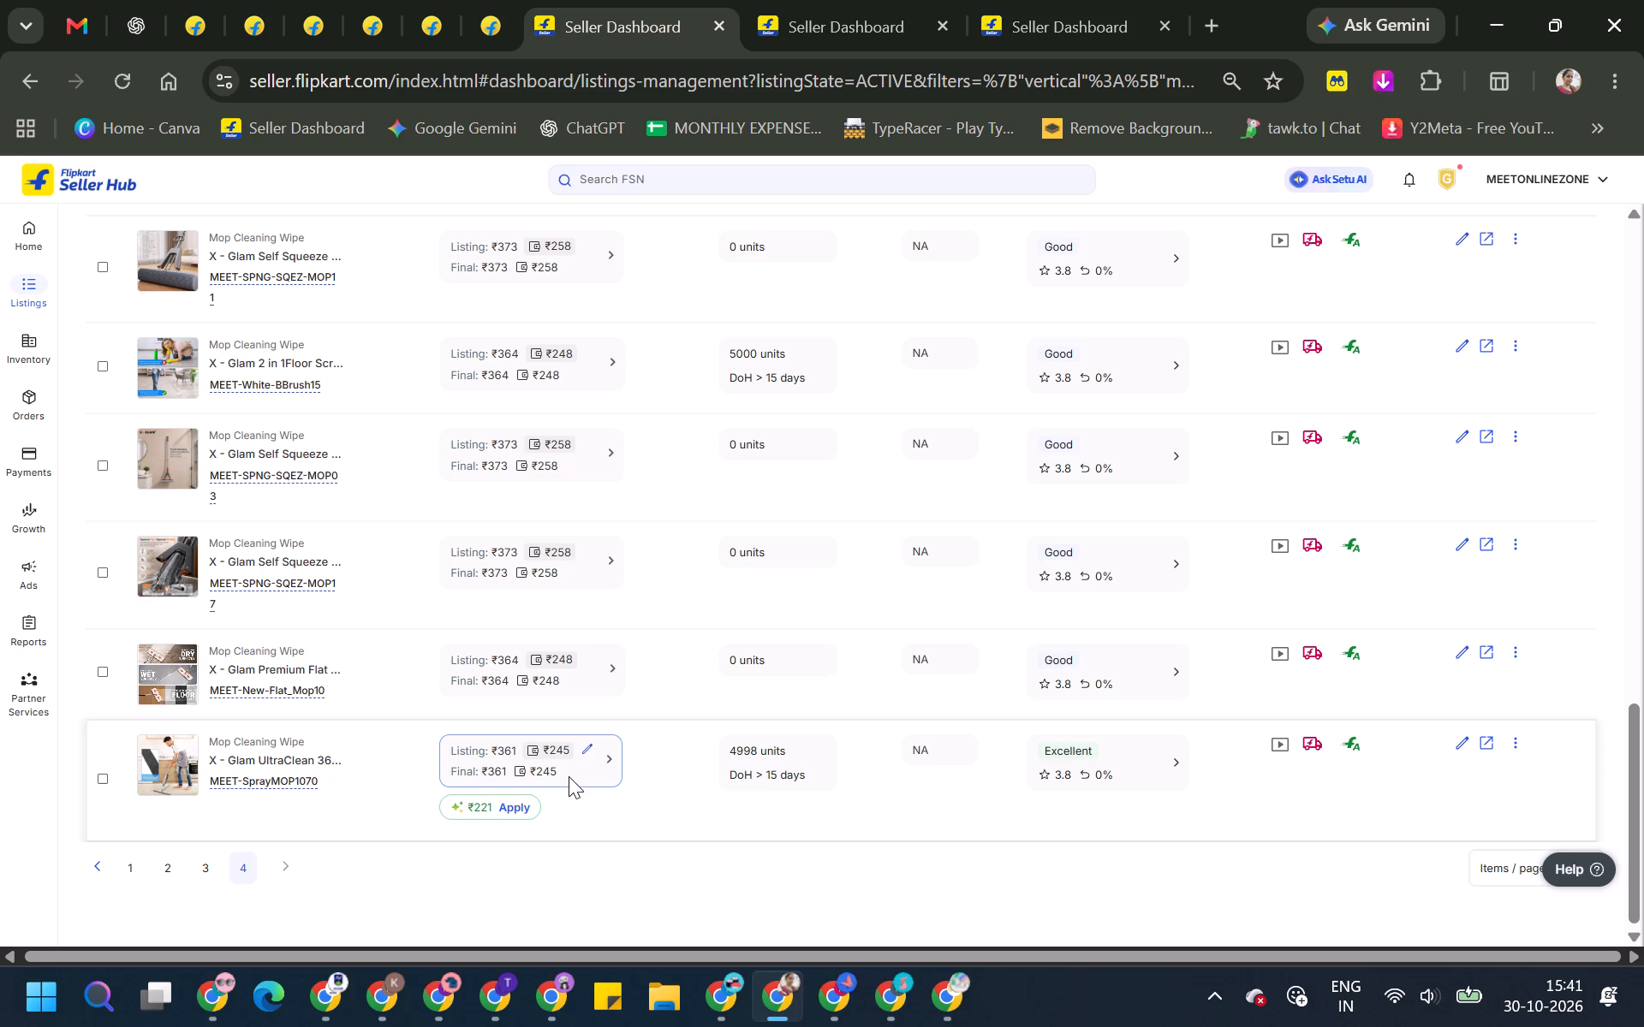
pyautogui.click(591, 742)
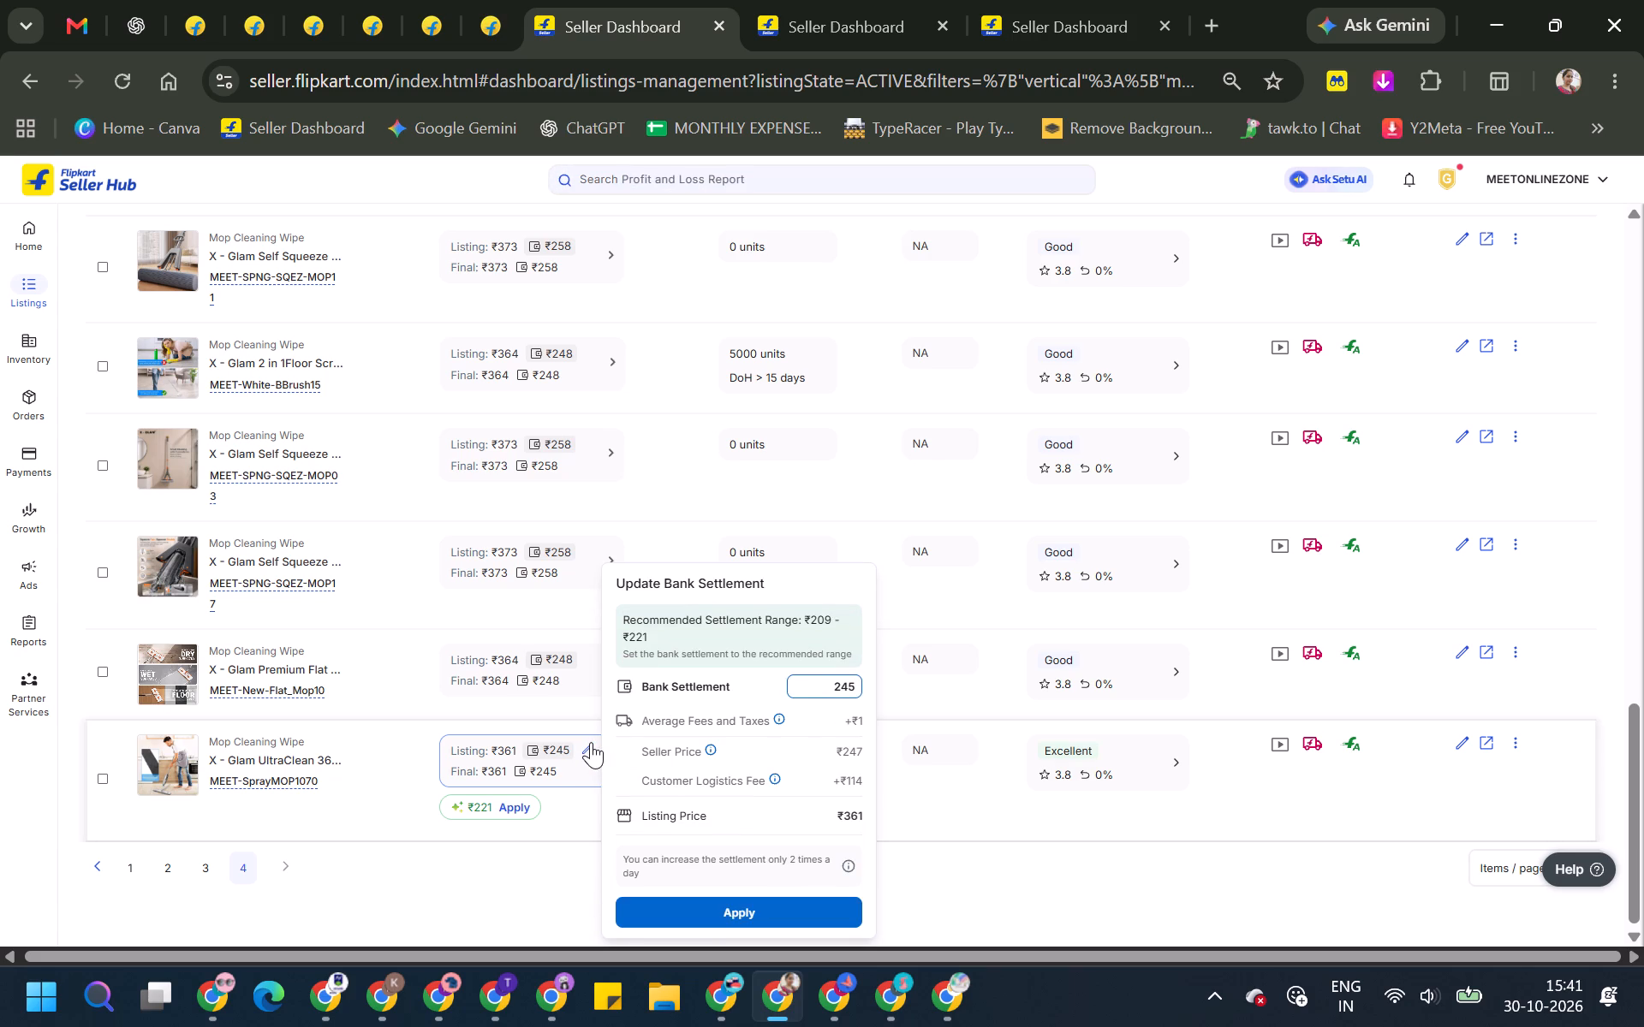
pyautogui.press('BackSpace')
pyautogui.press('BackSpace')
pyautogui.write('69')
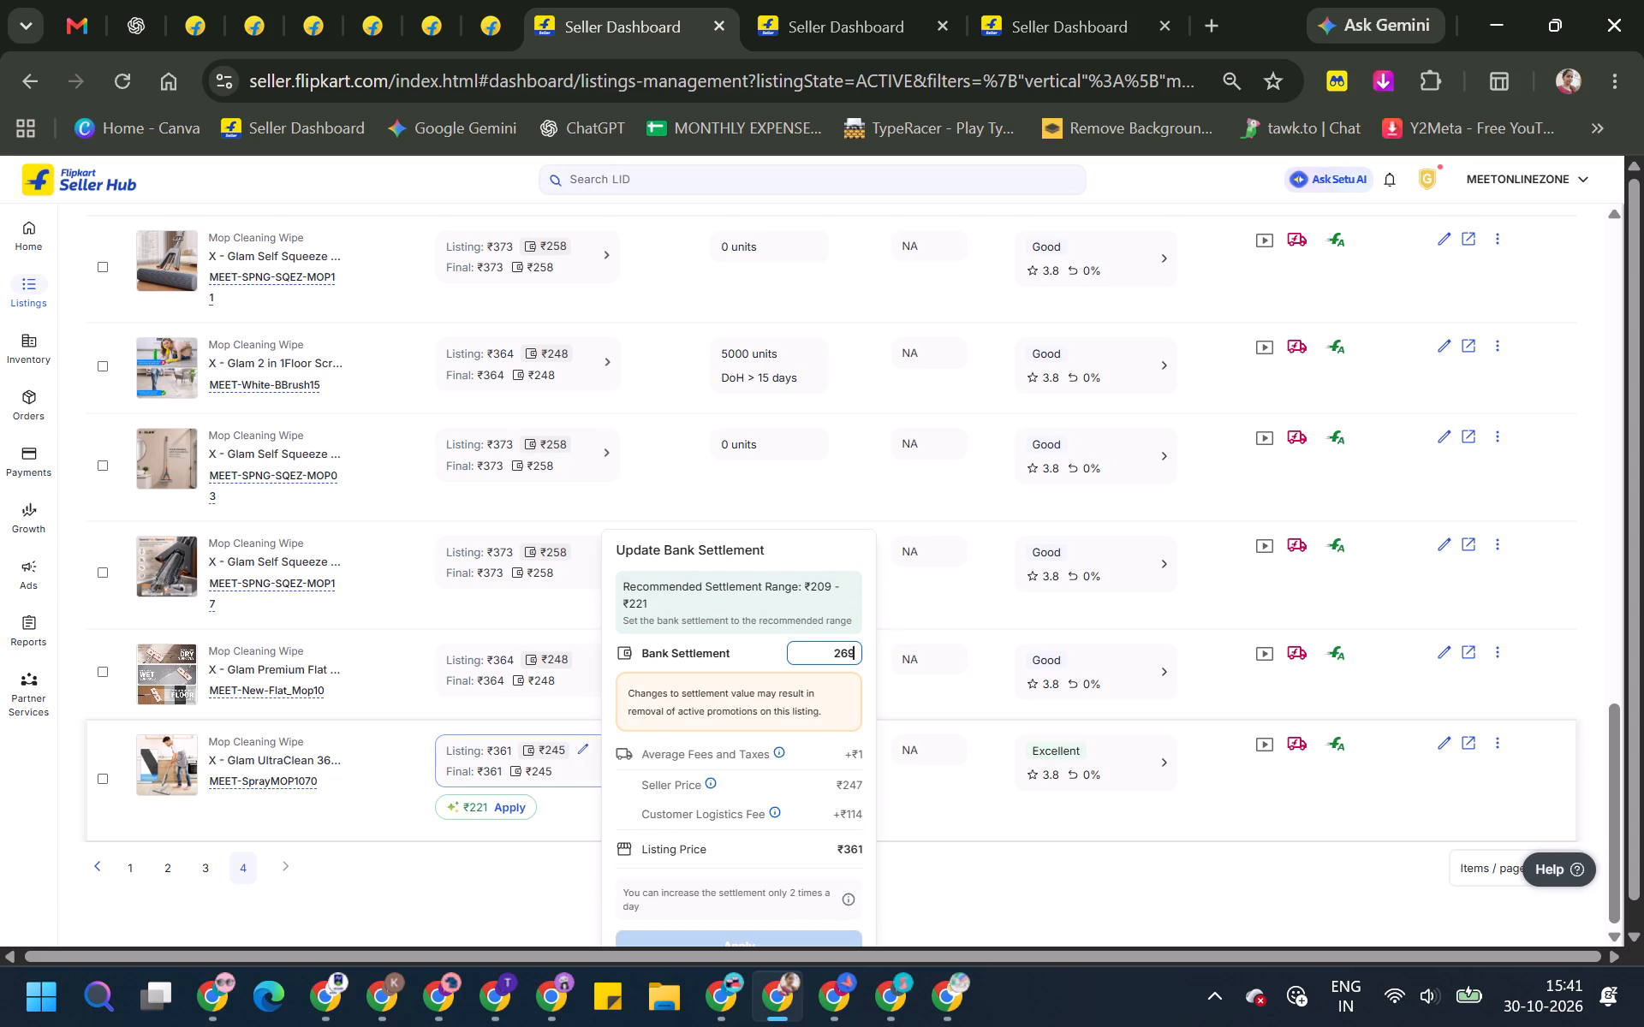
pyautogui.press('BackSpace')
pyautogui.press('0')
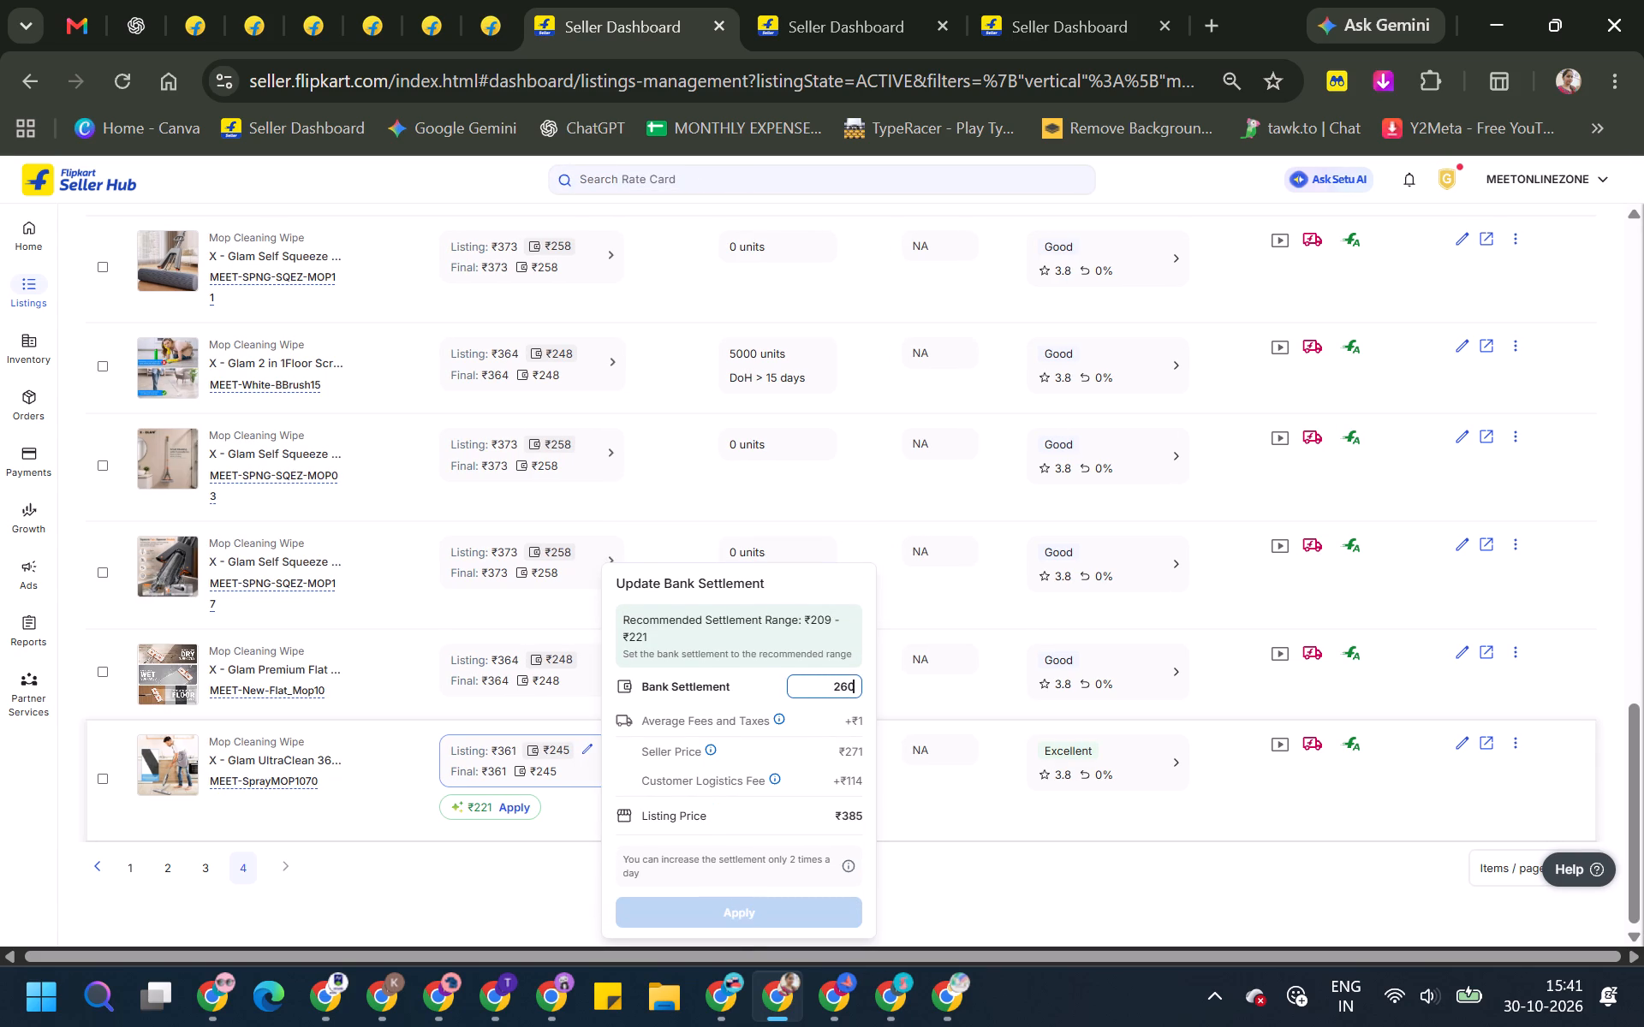
pyautogui.click(693, 905)
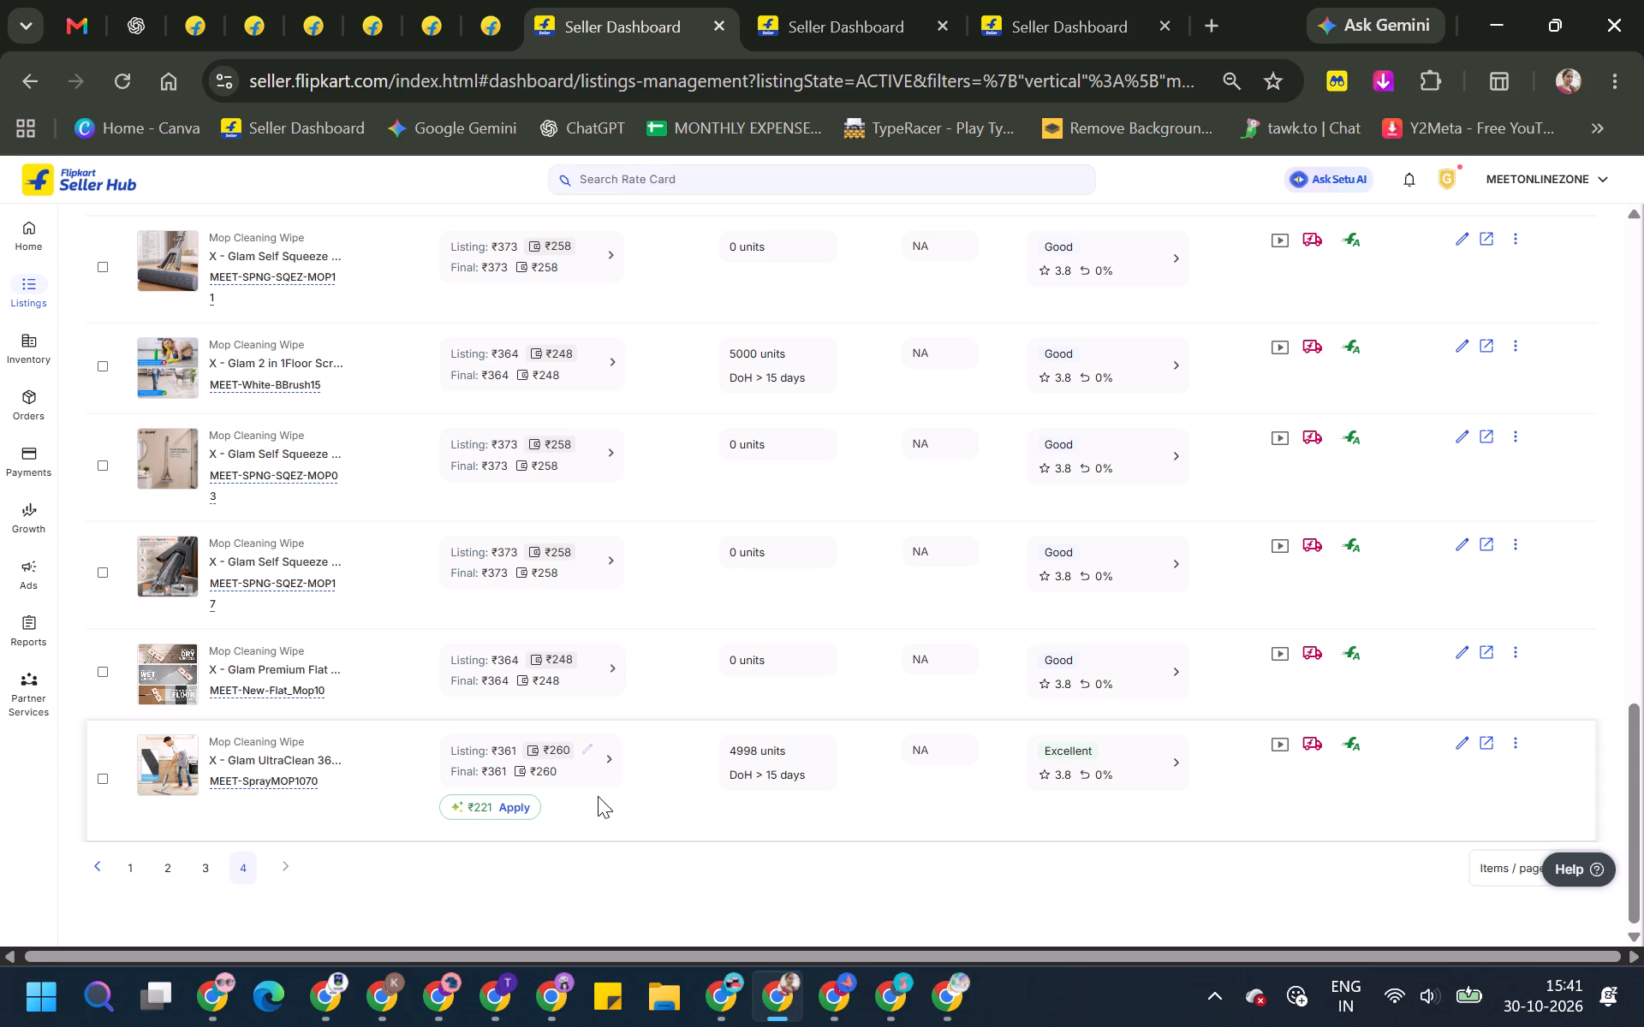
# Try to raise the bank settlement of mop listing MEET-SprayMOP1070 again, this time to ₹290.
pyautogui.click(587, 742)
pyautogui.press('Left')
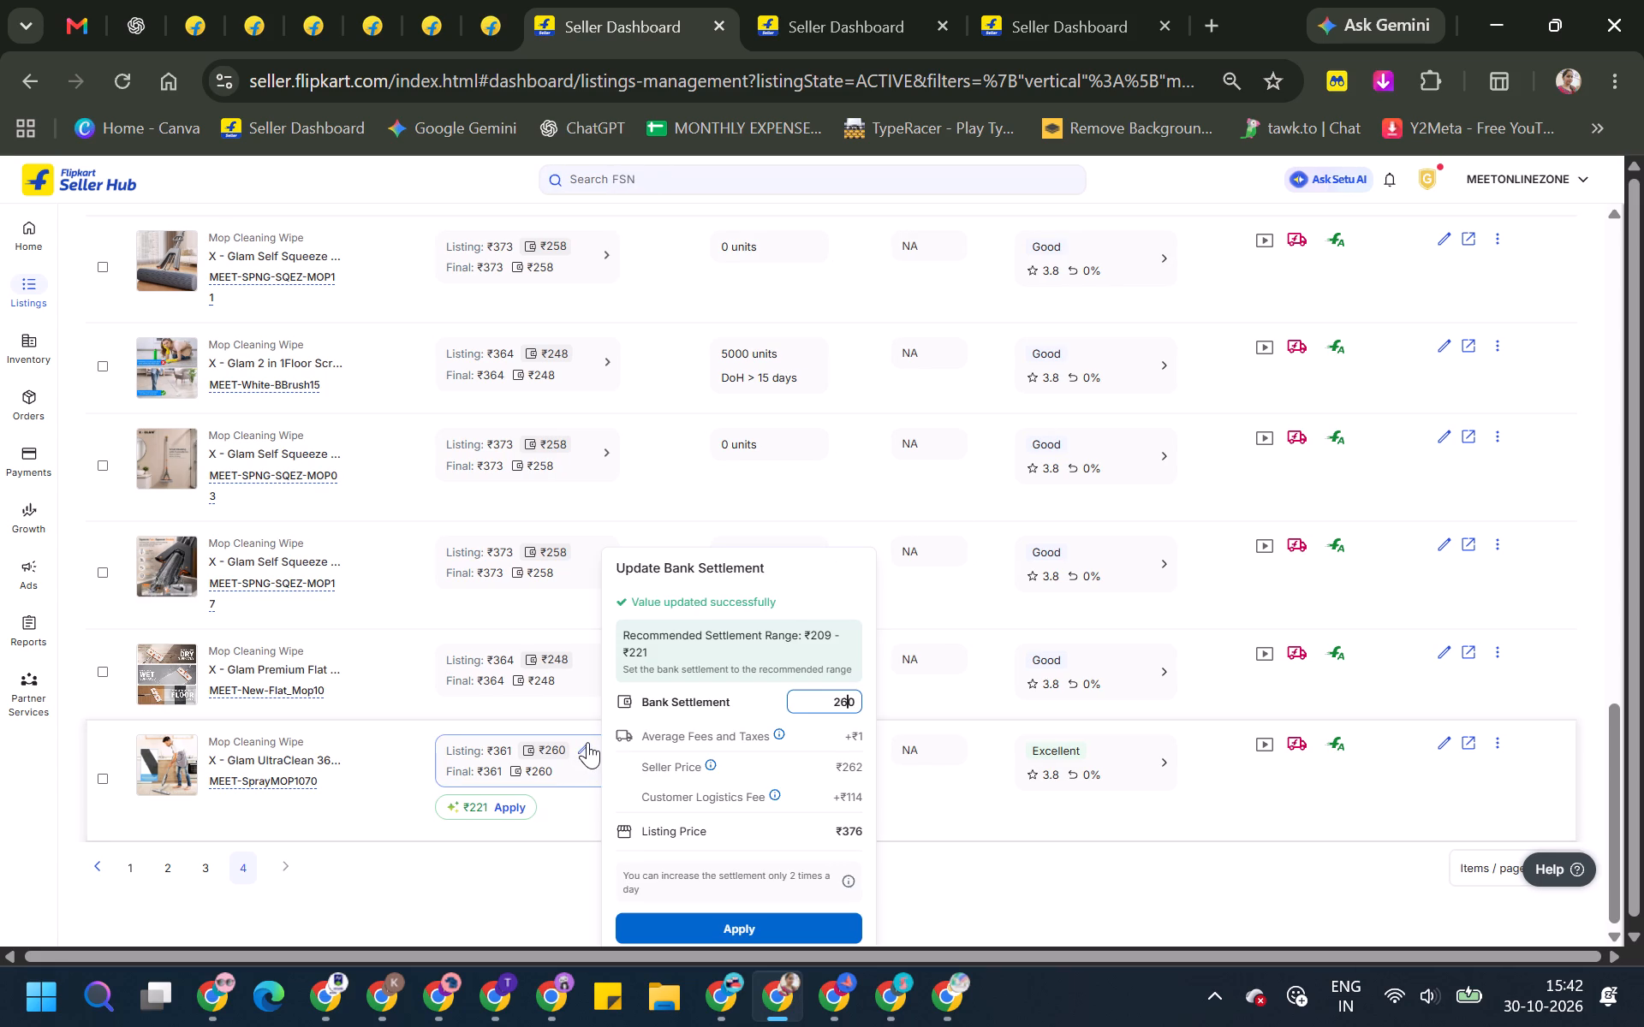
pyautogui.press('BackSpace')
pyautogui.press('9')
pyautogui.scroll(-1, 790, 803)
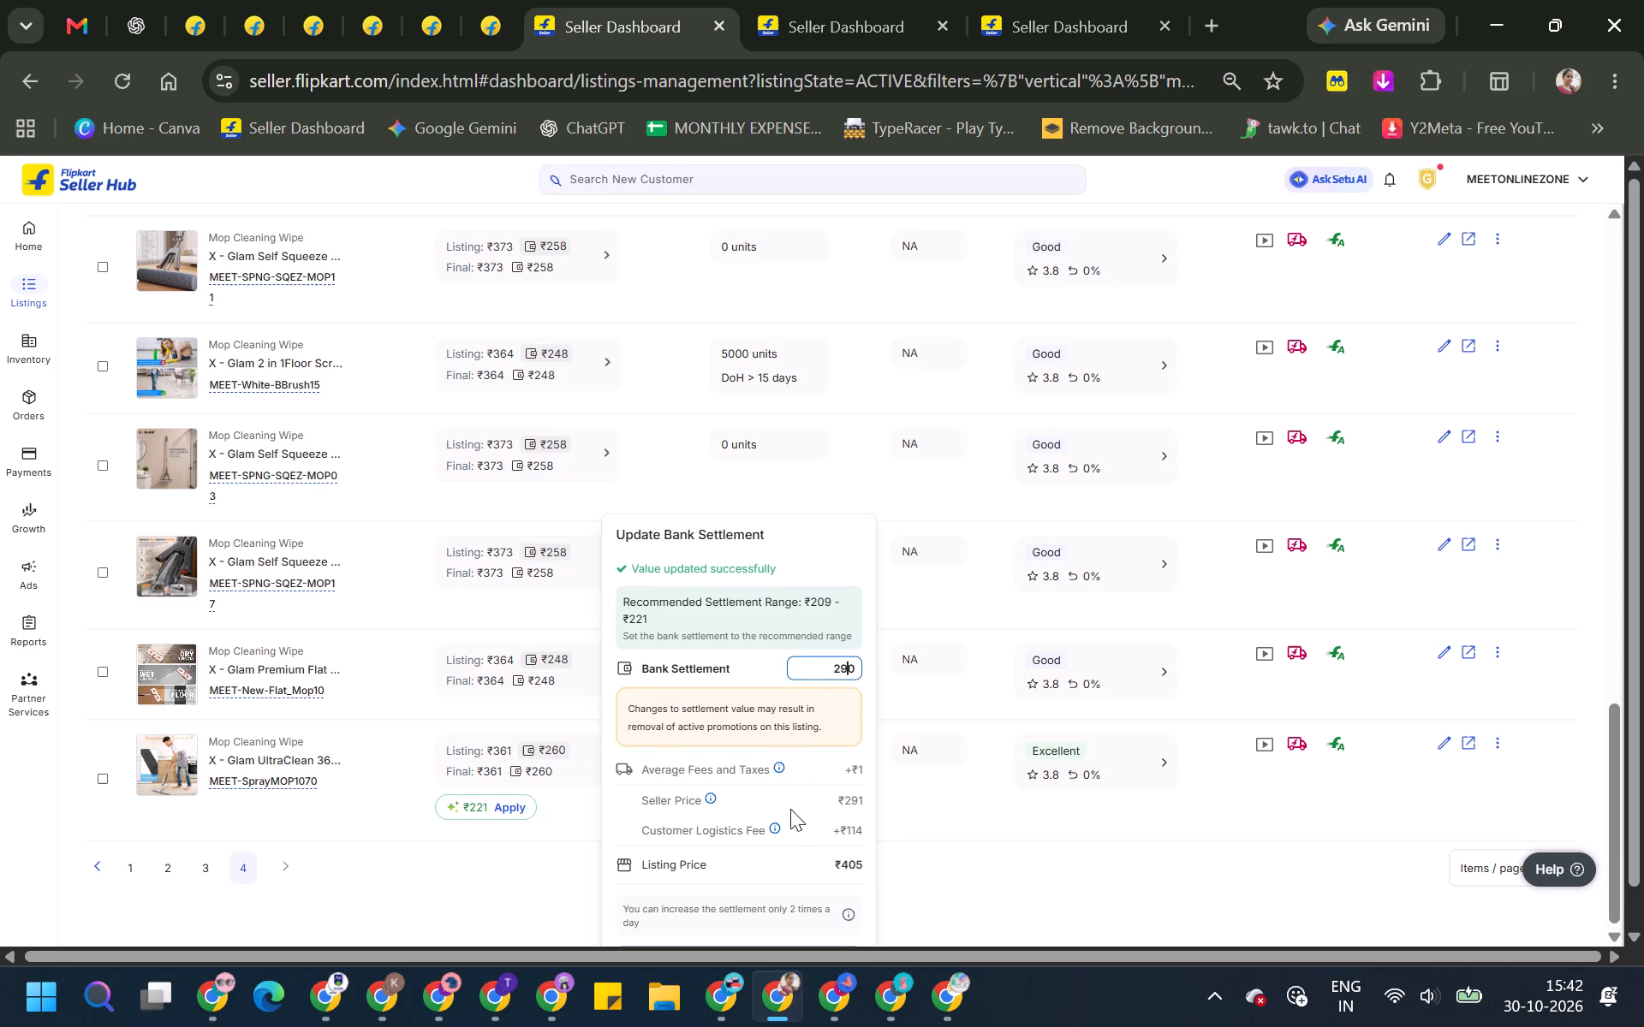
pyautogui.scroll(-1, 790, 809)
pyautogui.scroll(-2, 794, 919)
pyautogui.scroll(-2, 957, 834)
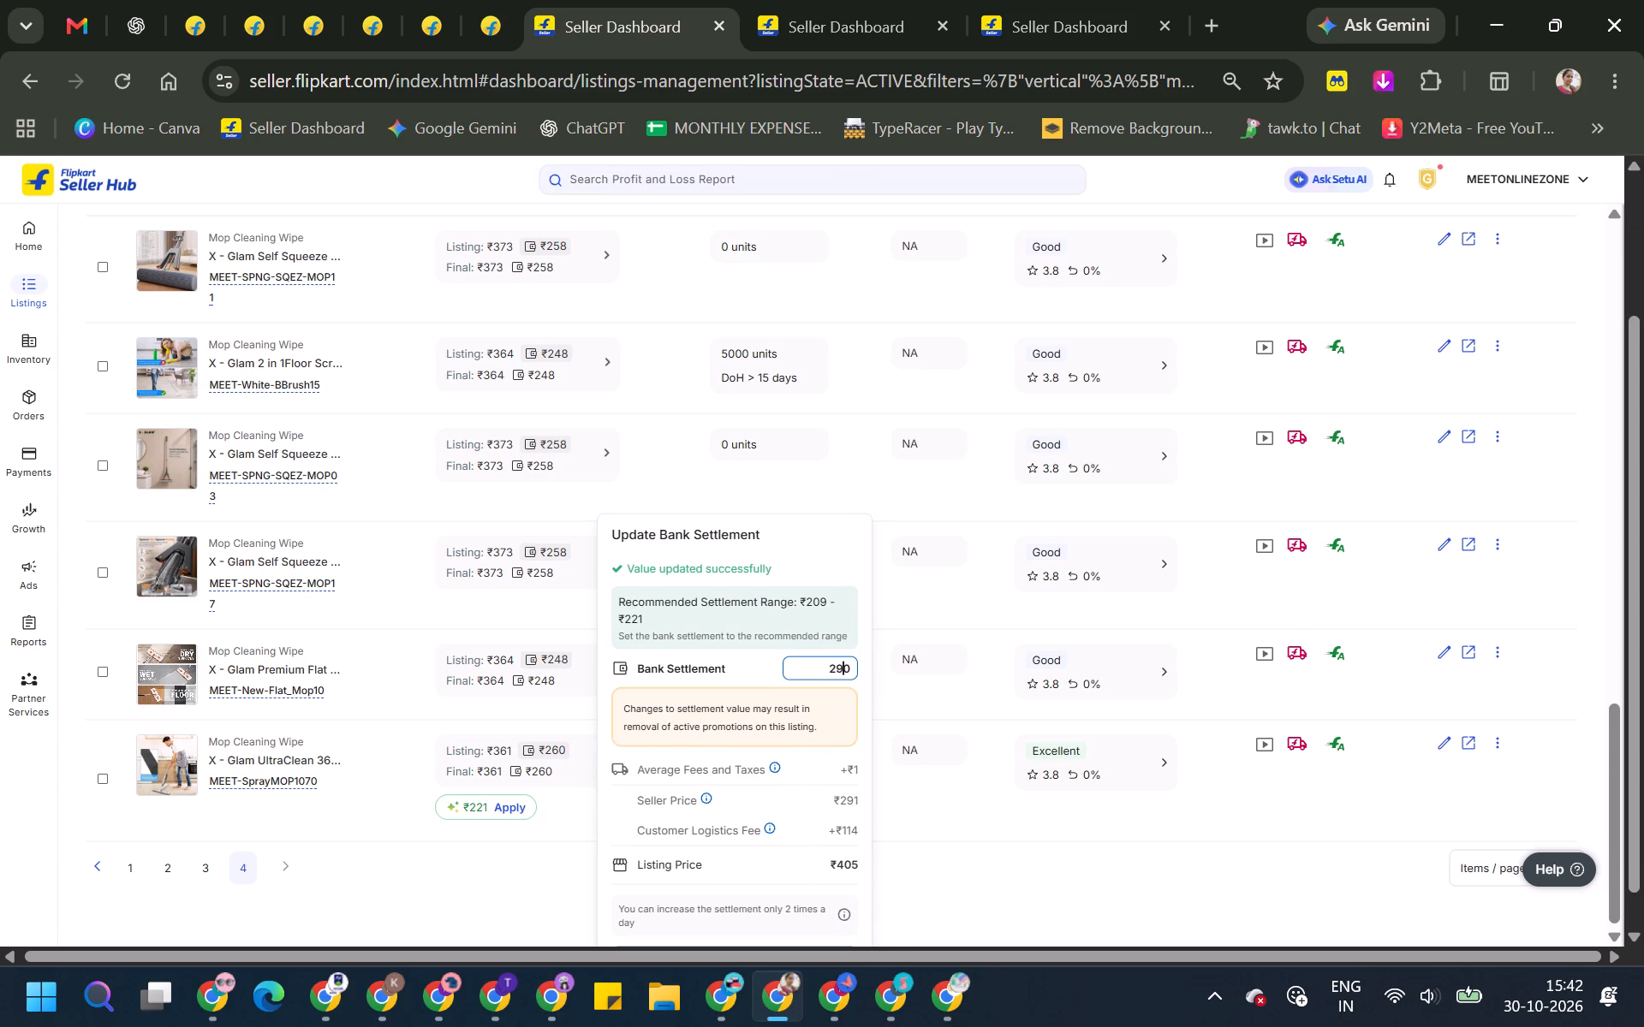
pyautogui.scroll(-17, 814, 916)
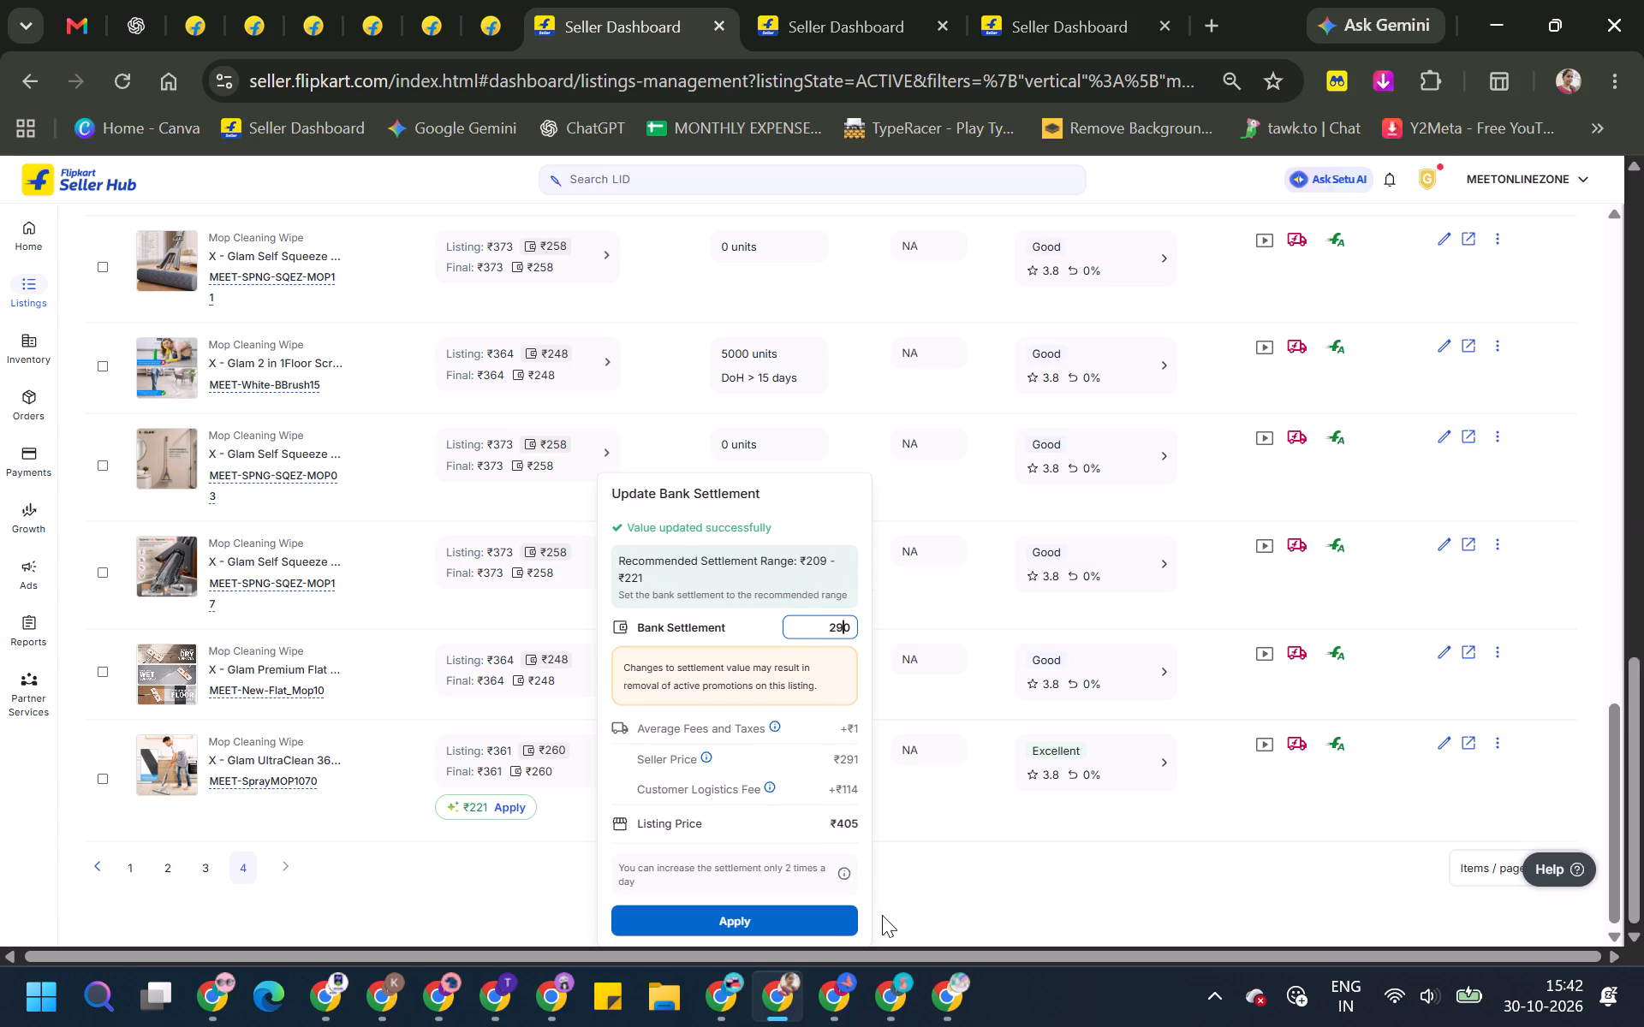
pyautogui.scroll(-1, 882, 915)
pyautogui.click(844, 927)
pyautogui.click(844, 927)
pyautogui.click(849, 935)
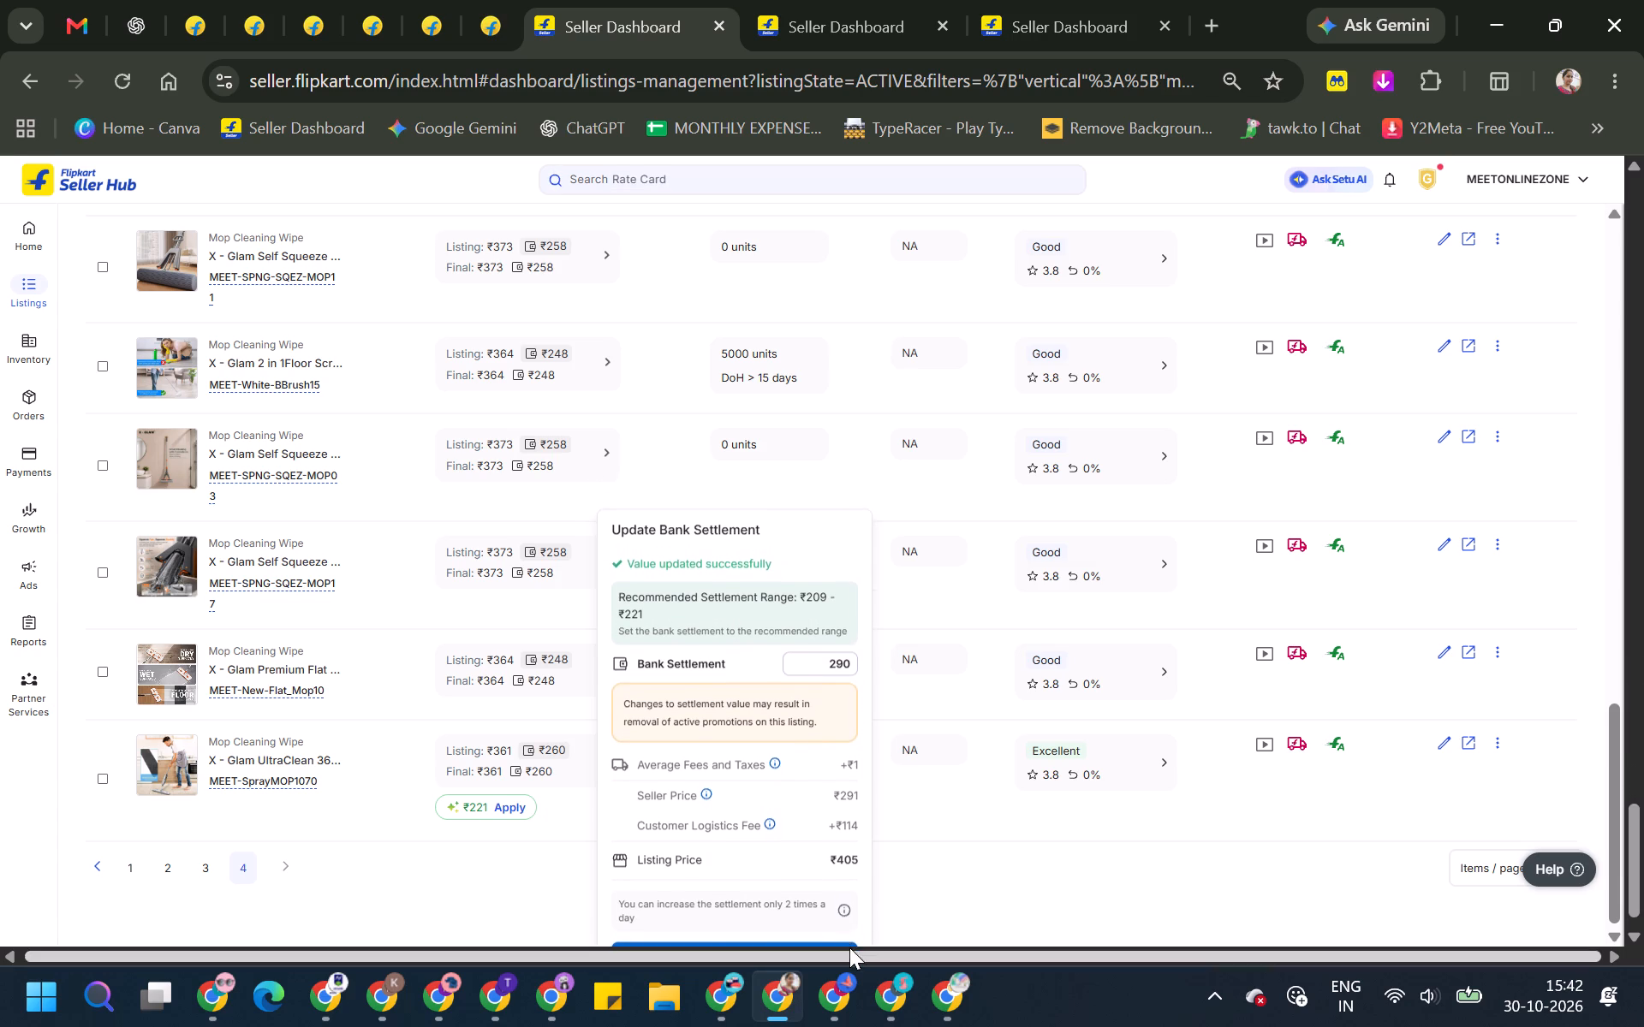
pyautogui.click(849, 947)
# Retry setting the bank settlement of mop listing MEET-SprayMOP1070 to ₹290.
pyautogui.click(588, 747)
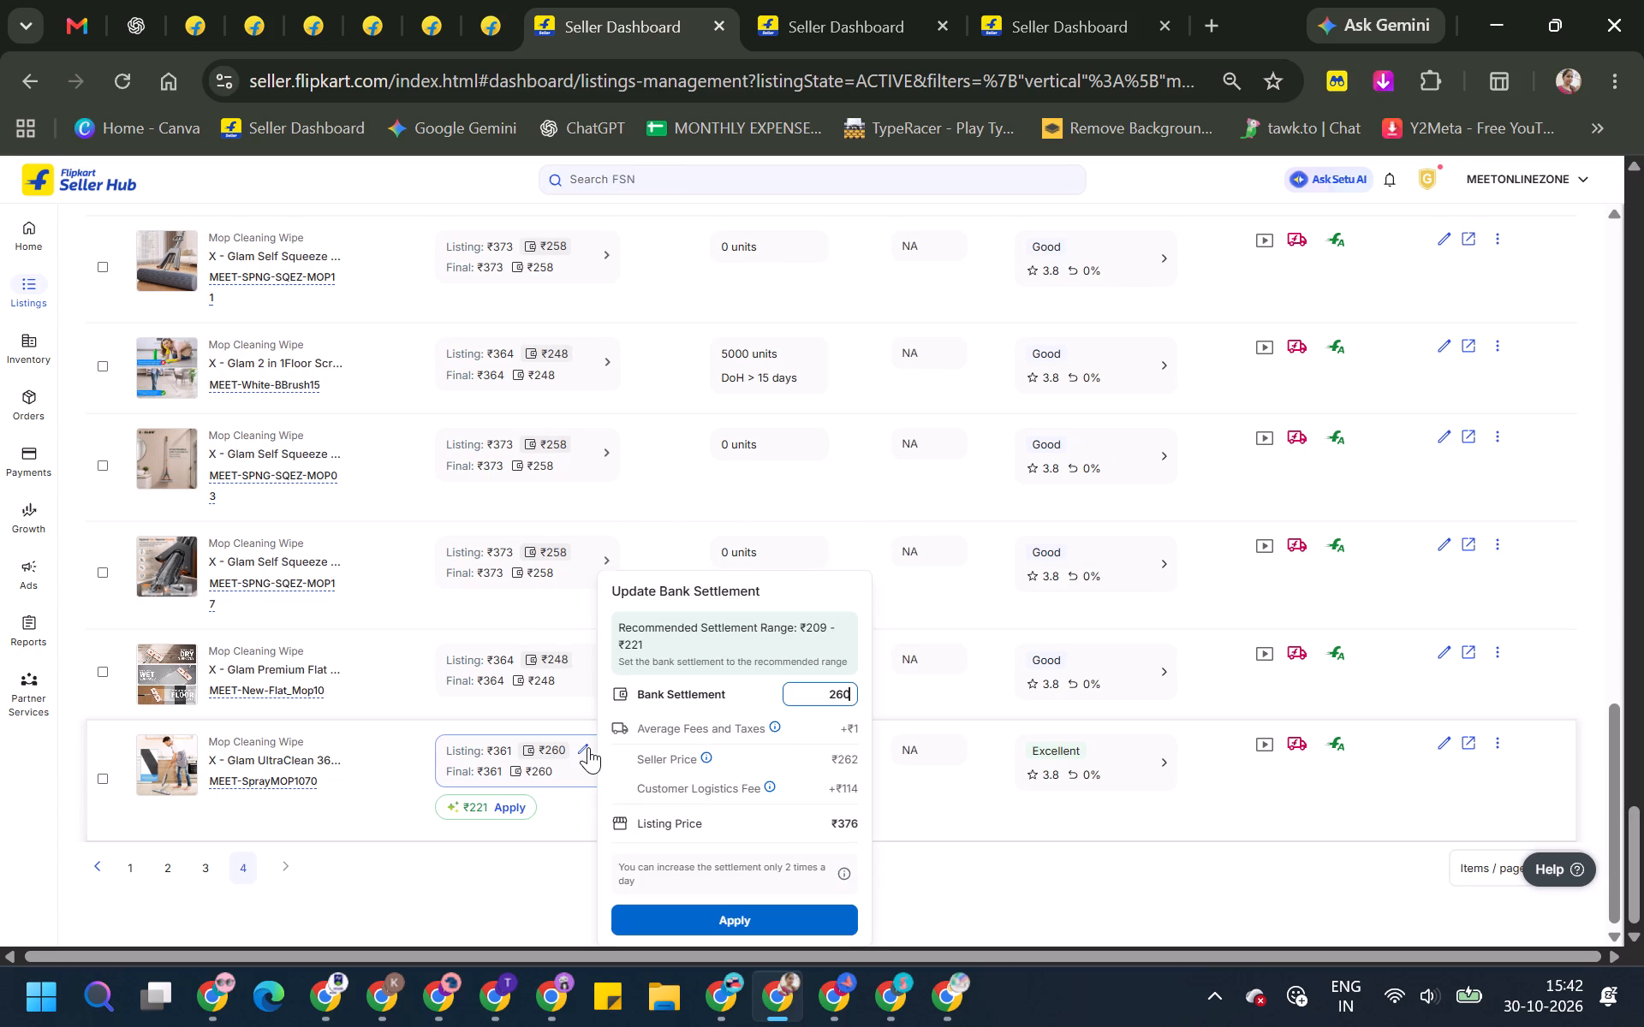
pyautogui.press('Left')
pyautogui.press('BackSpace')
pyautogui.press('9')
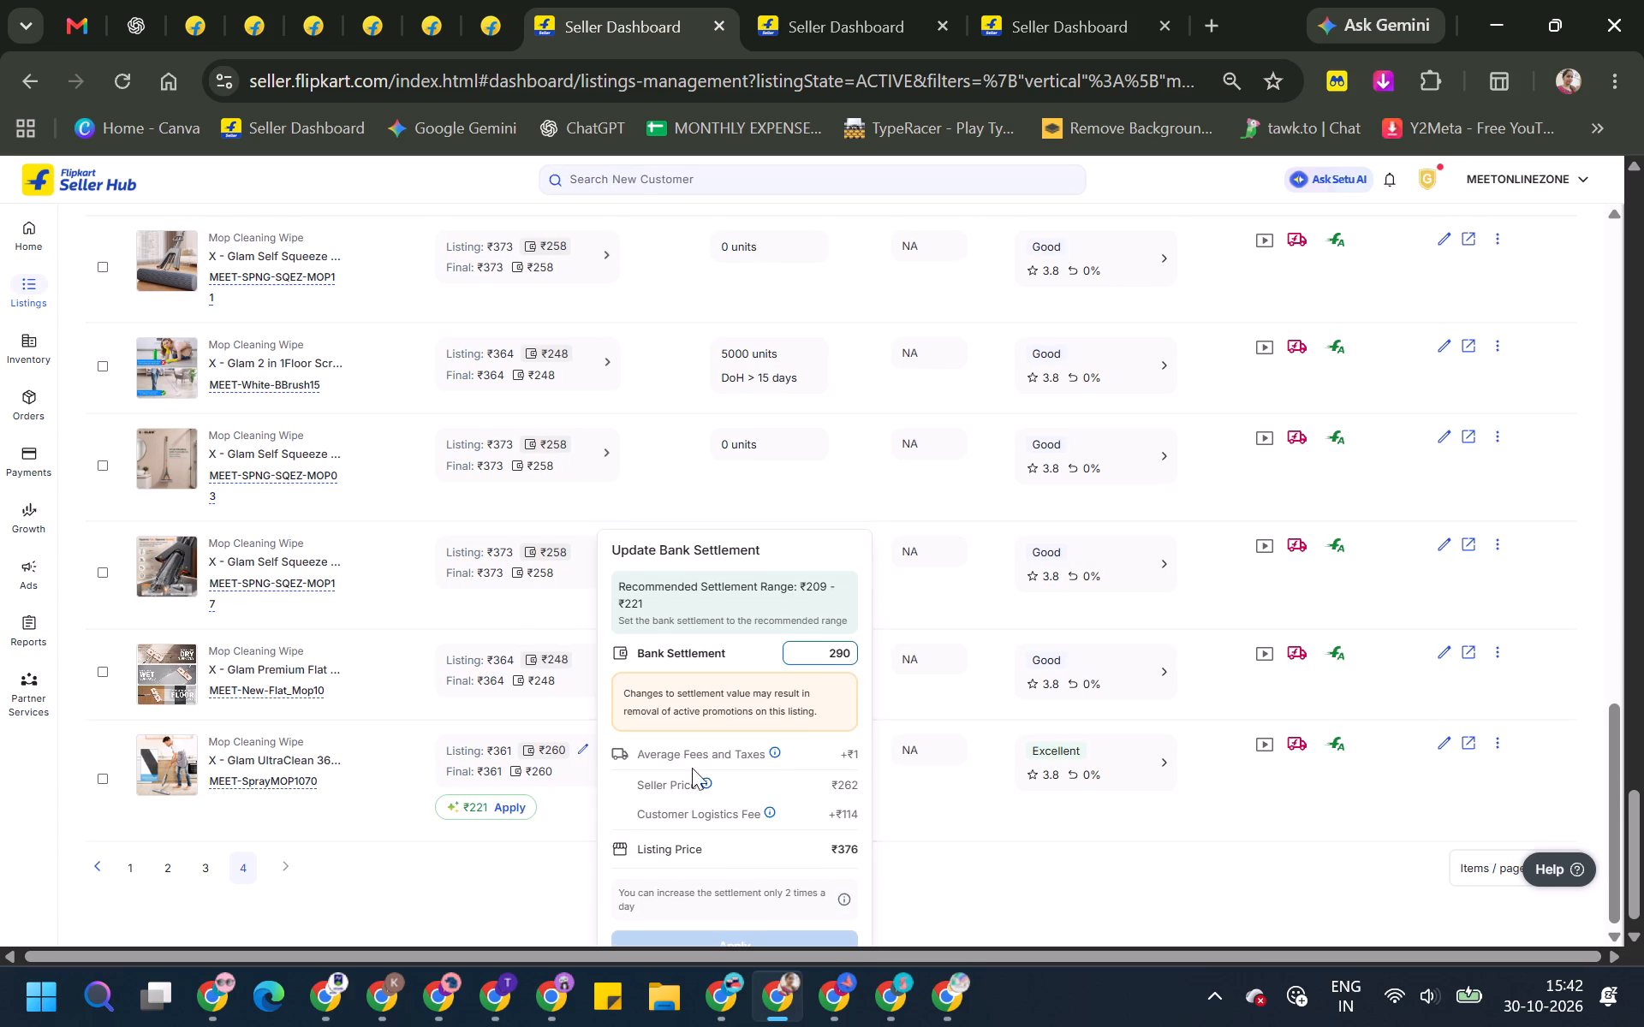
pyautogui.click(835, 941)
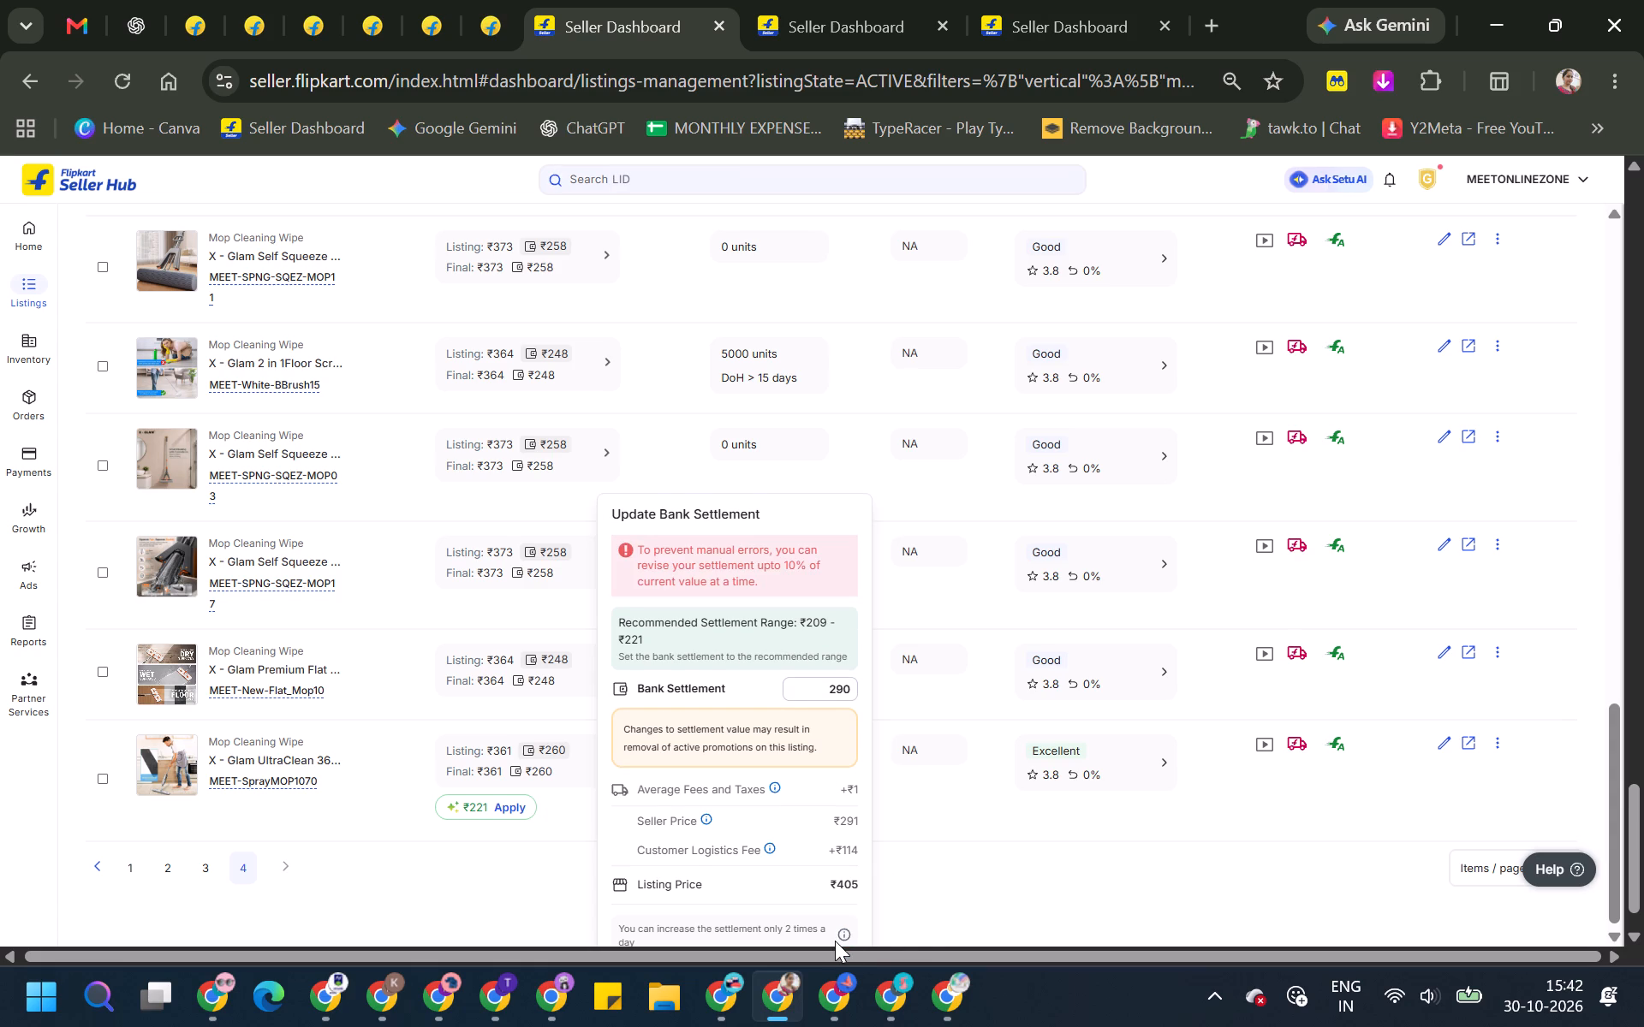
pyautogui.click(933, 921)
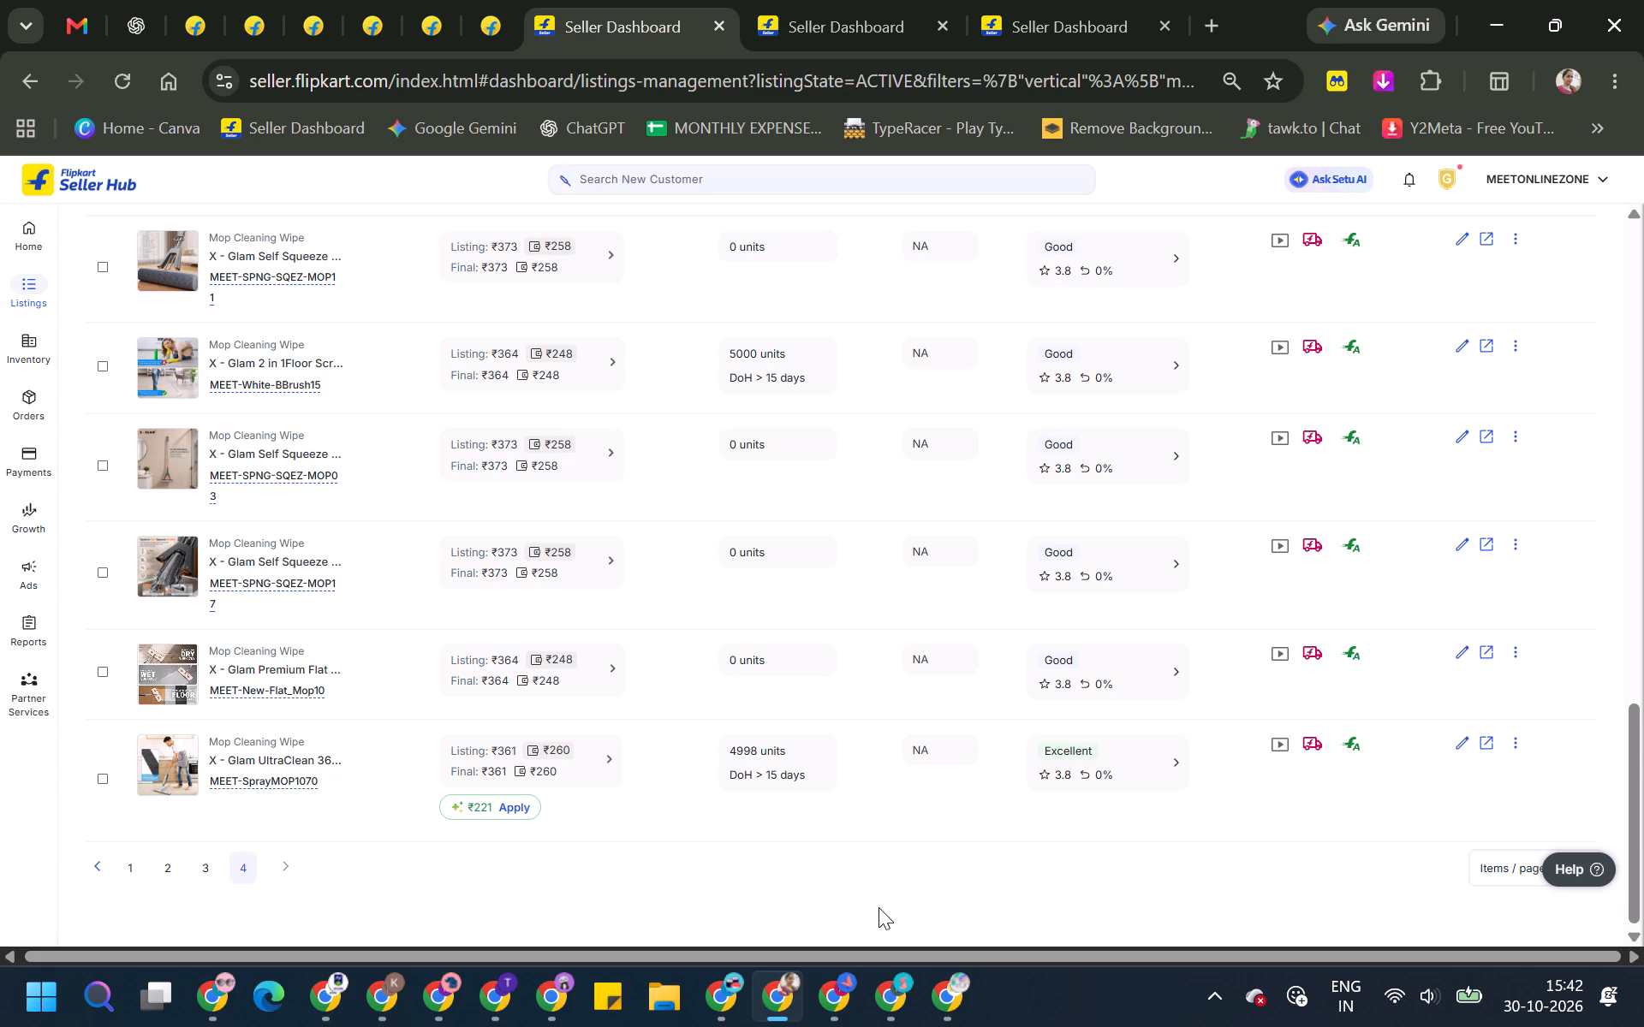
# Check the minimum and maximum of the bank settlement filter on the listings.
pyautogui.scroll(8, 887, 614)
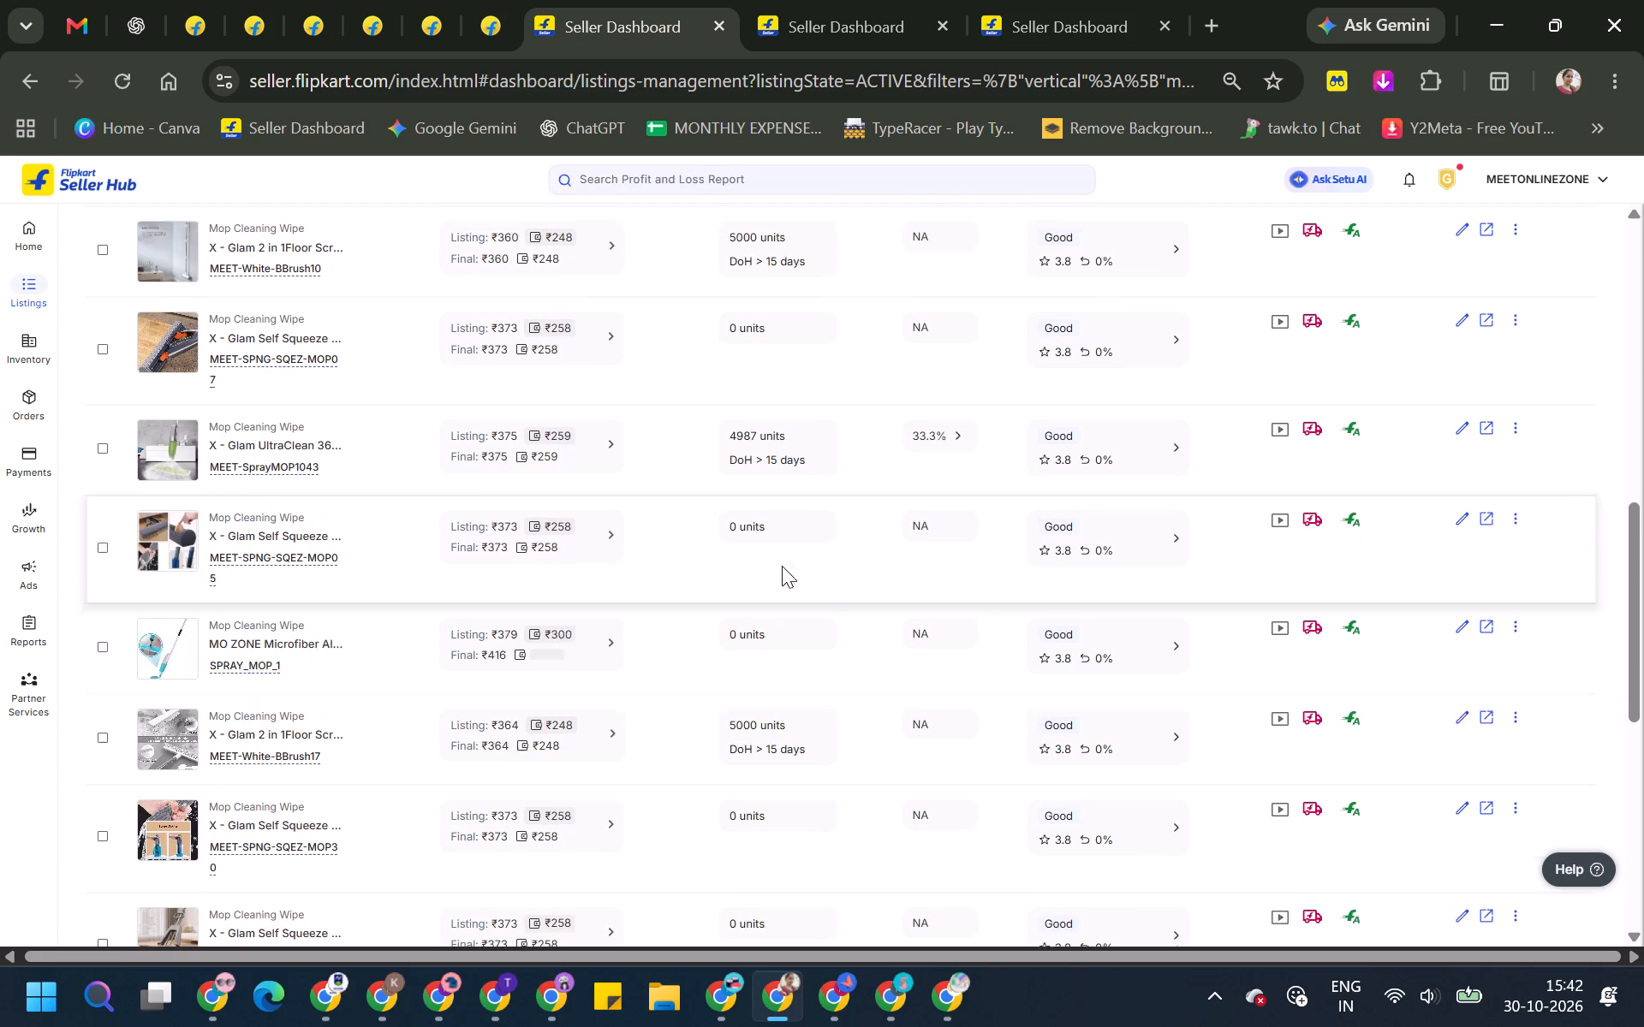
pyautogui.scroll(5, 782, 566)
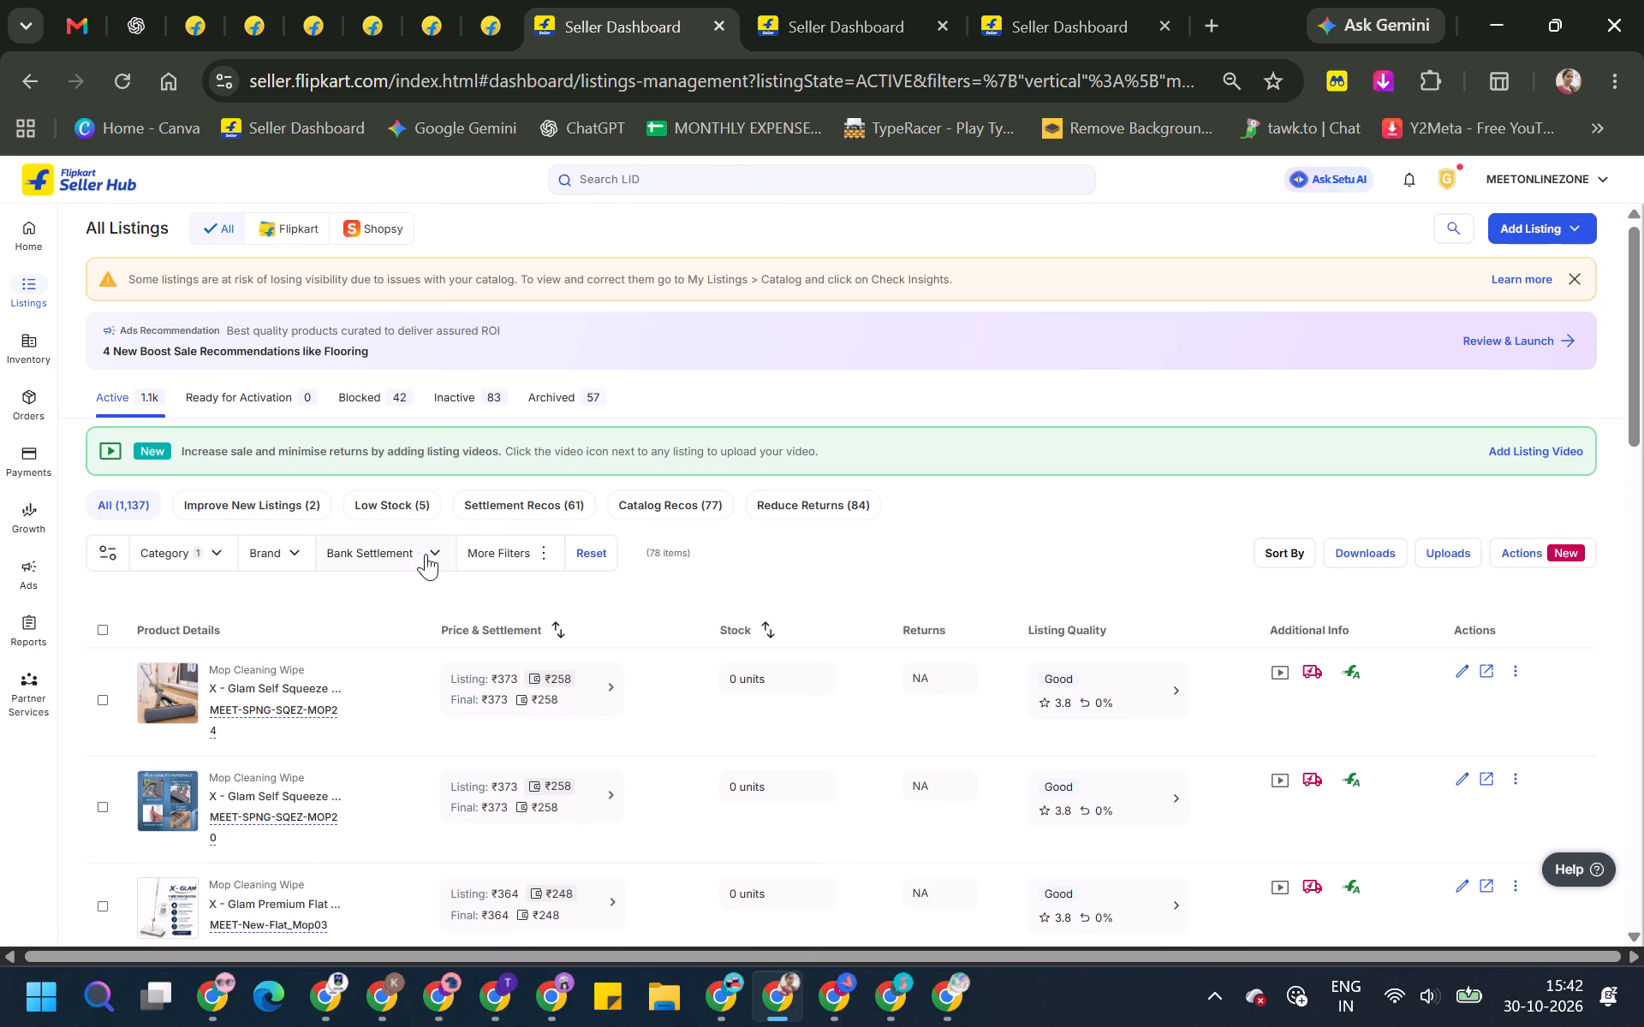
pyautogui.click(364, 549)
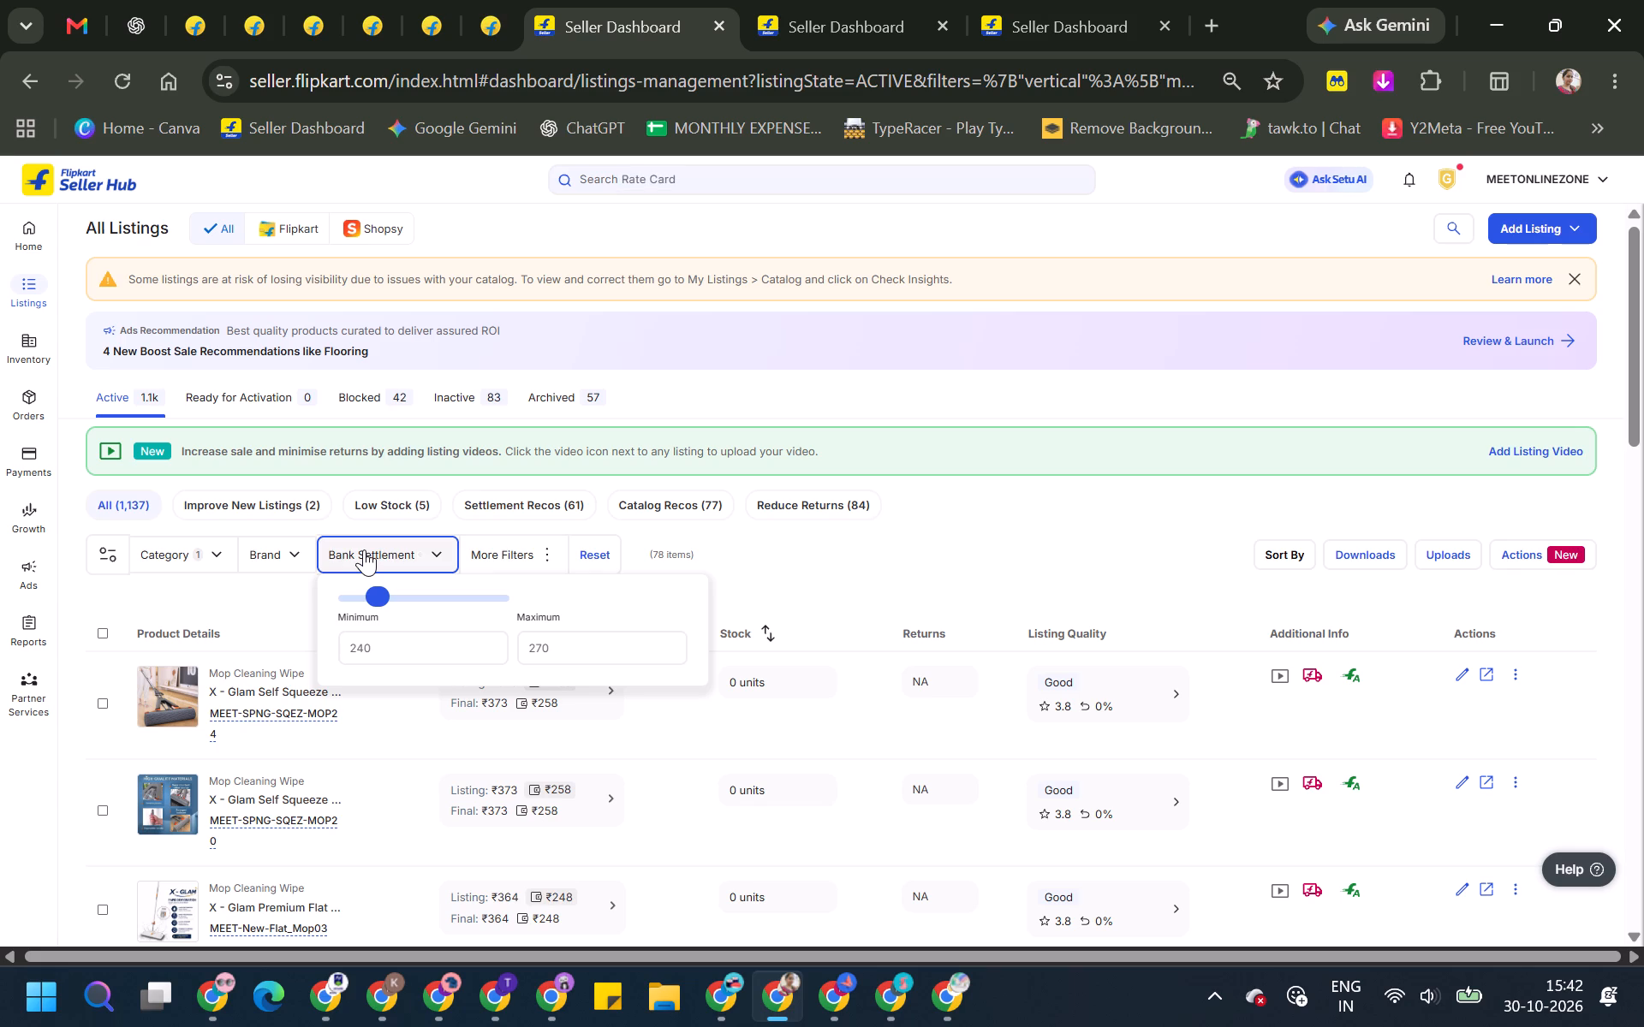
pyautogui.click(872, 541)
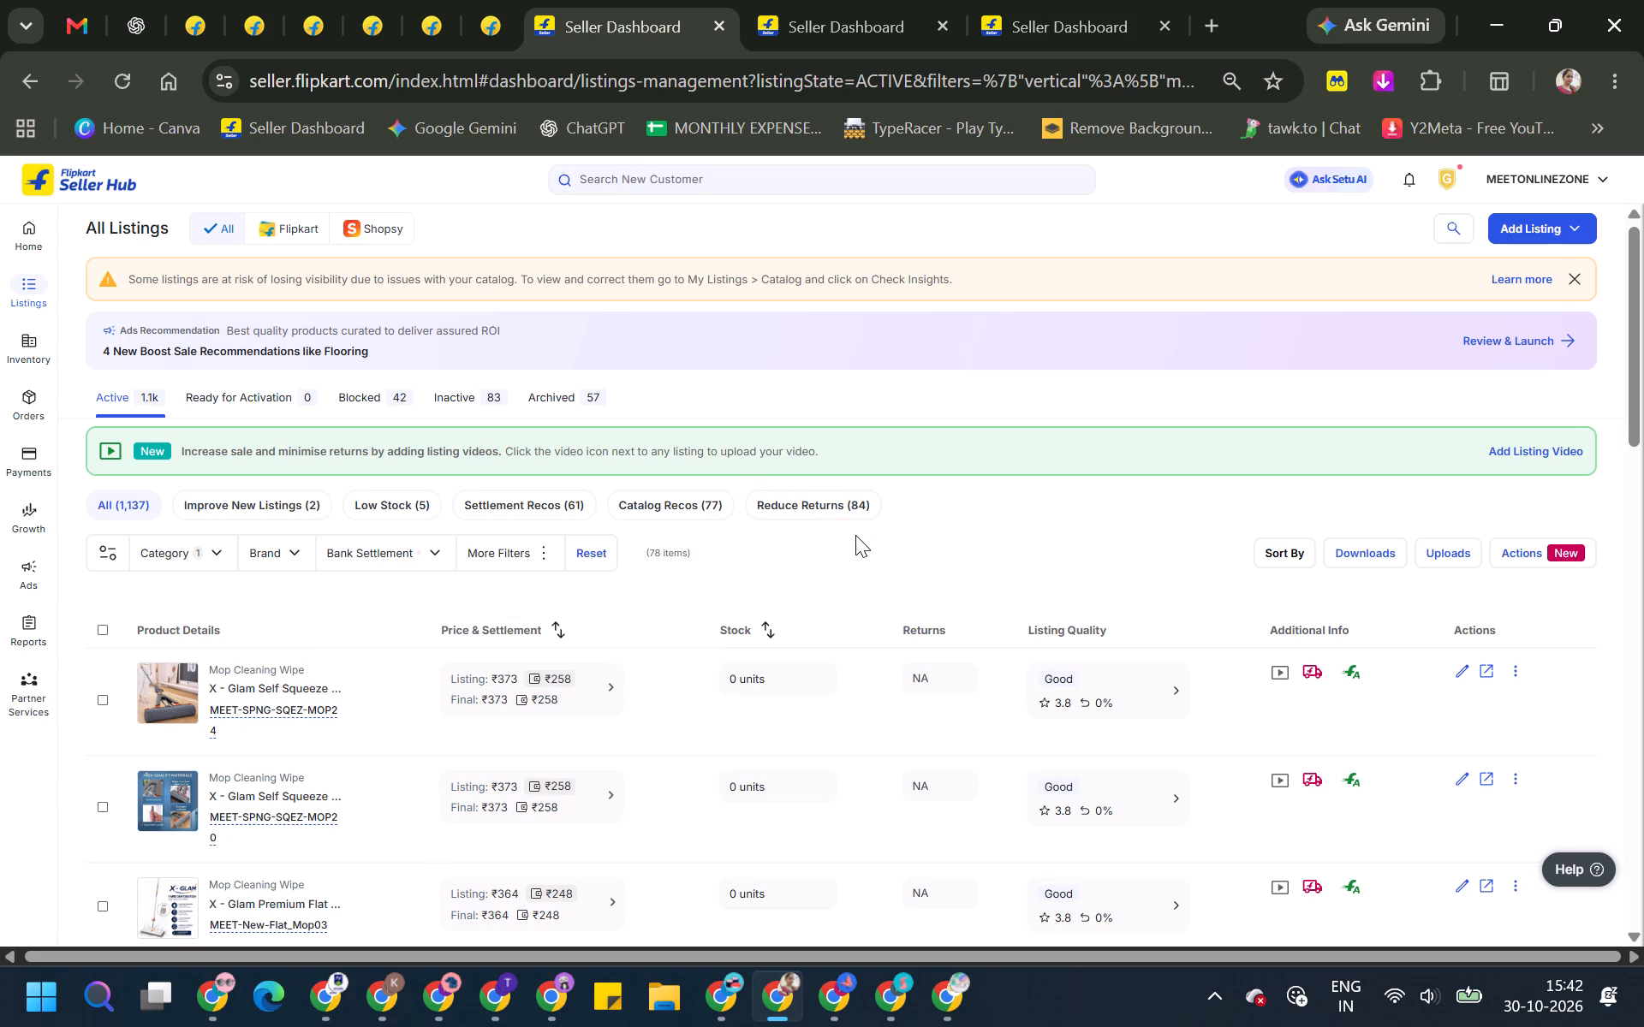
# Look through the filtered mop listings from page 1 on for spray mops, continuing to page 2.
pyautogui.scroll(-18, 855, 535)
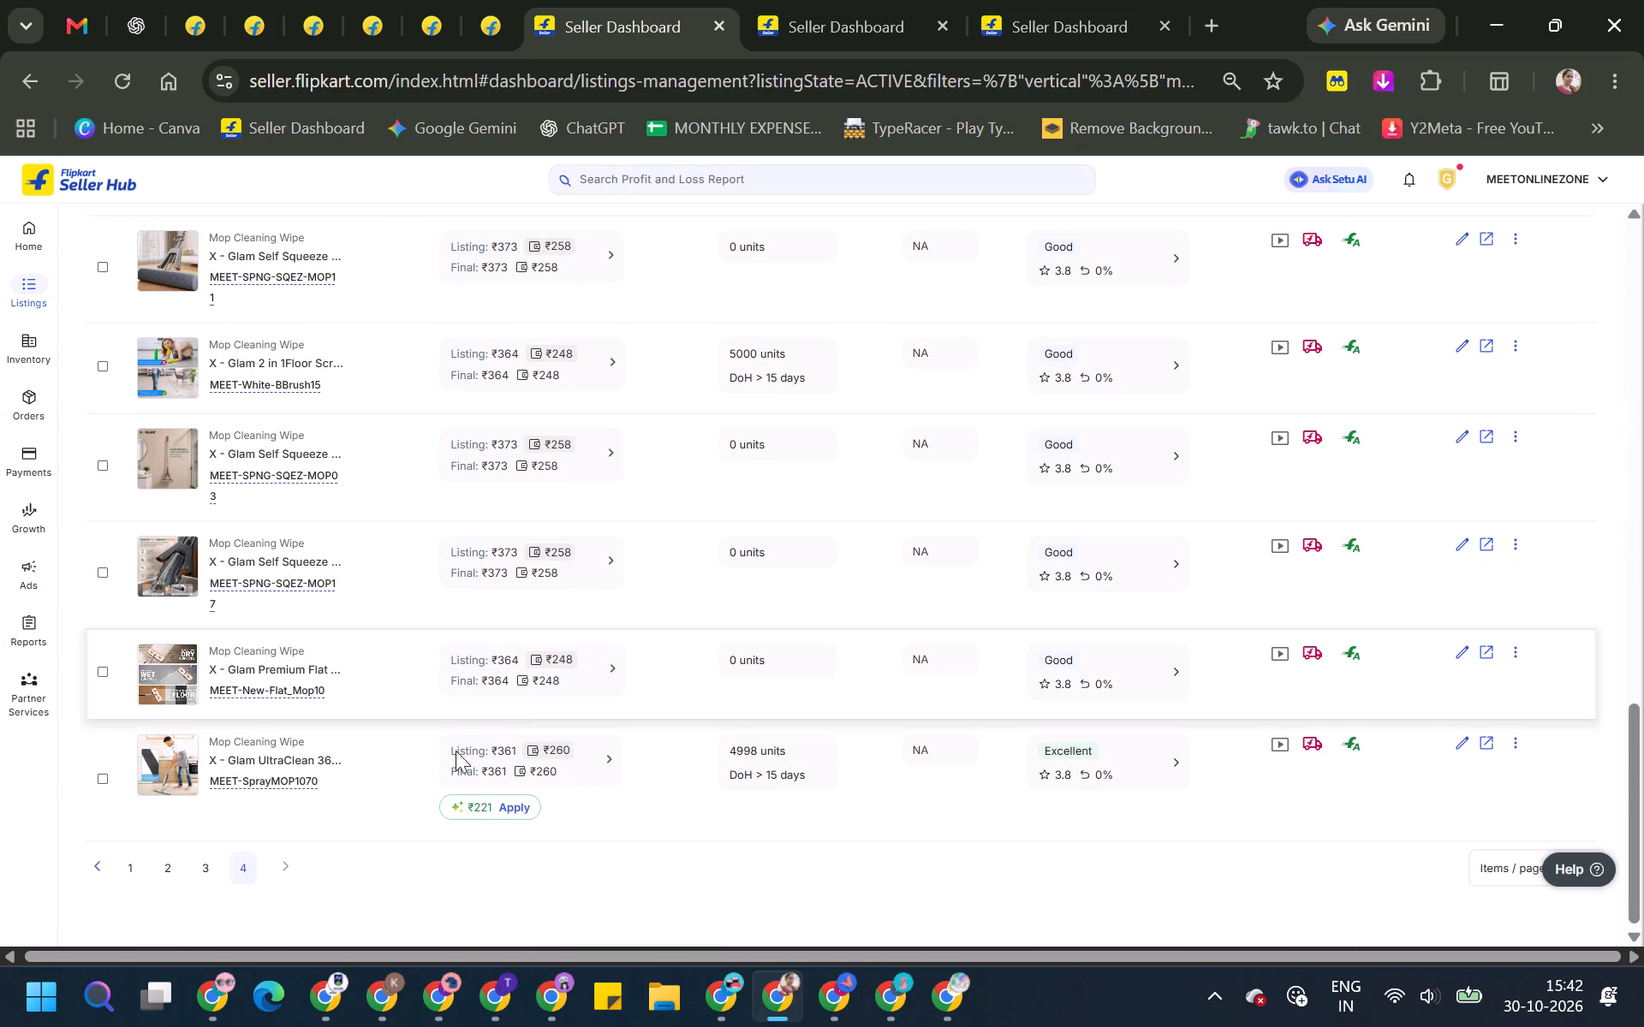
pyautogui.click(138, 870)
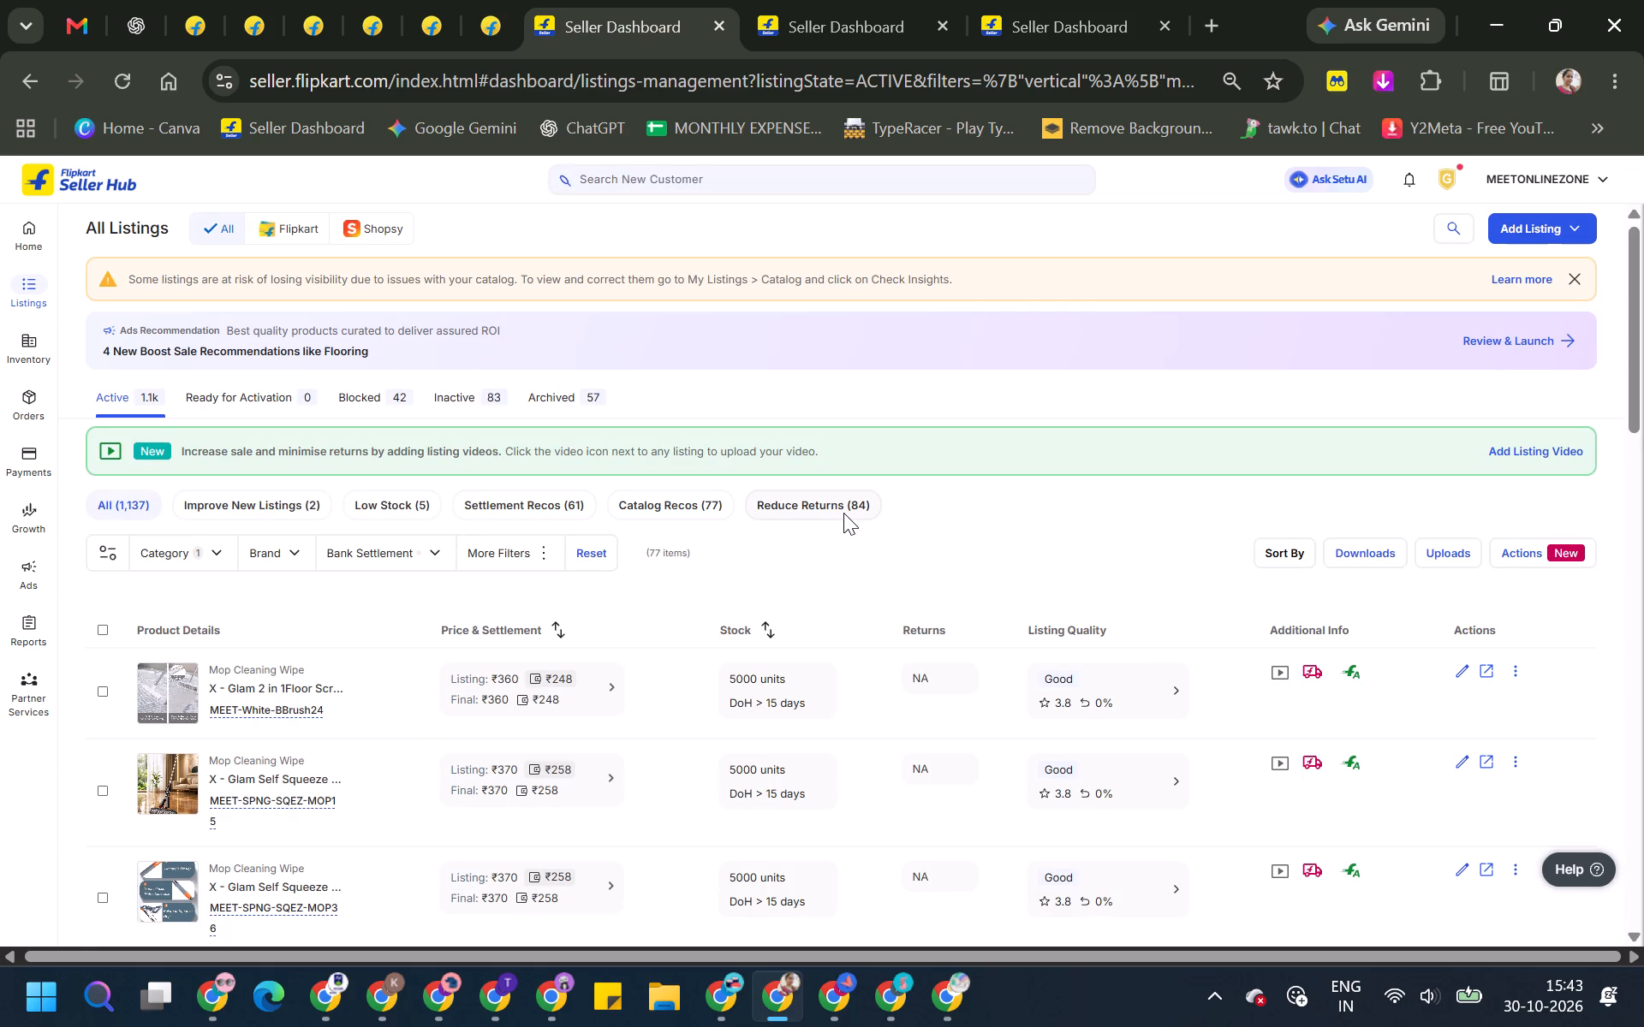
pyautogui.scroll(-3, 843, 513)
pyautogui.scroll(-3, 550, 602)
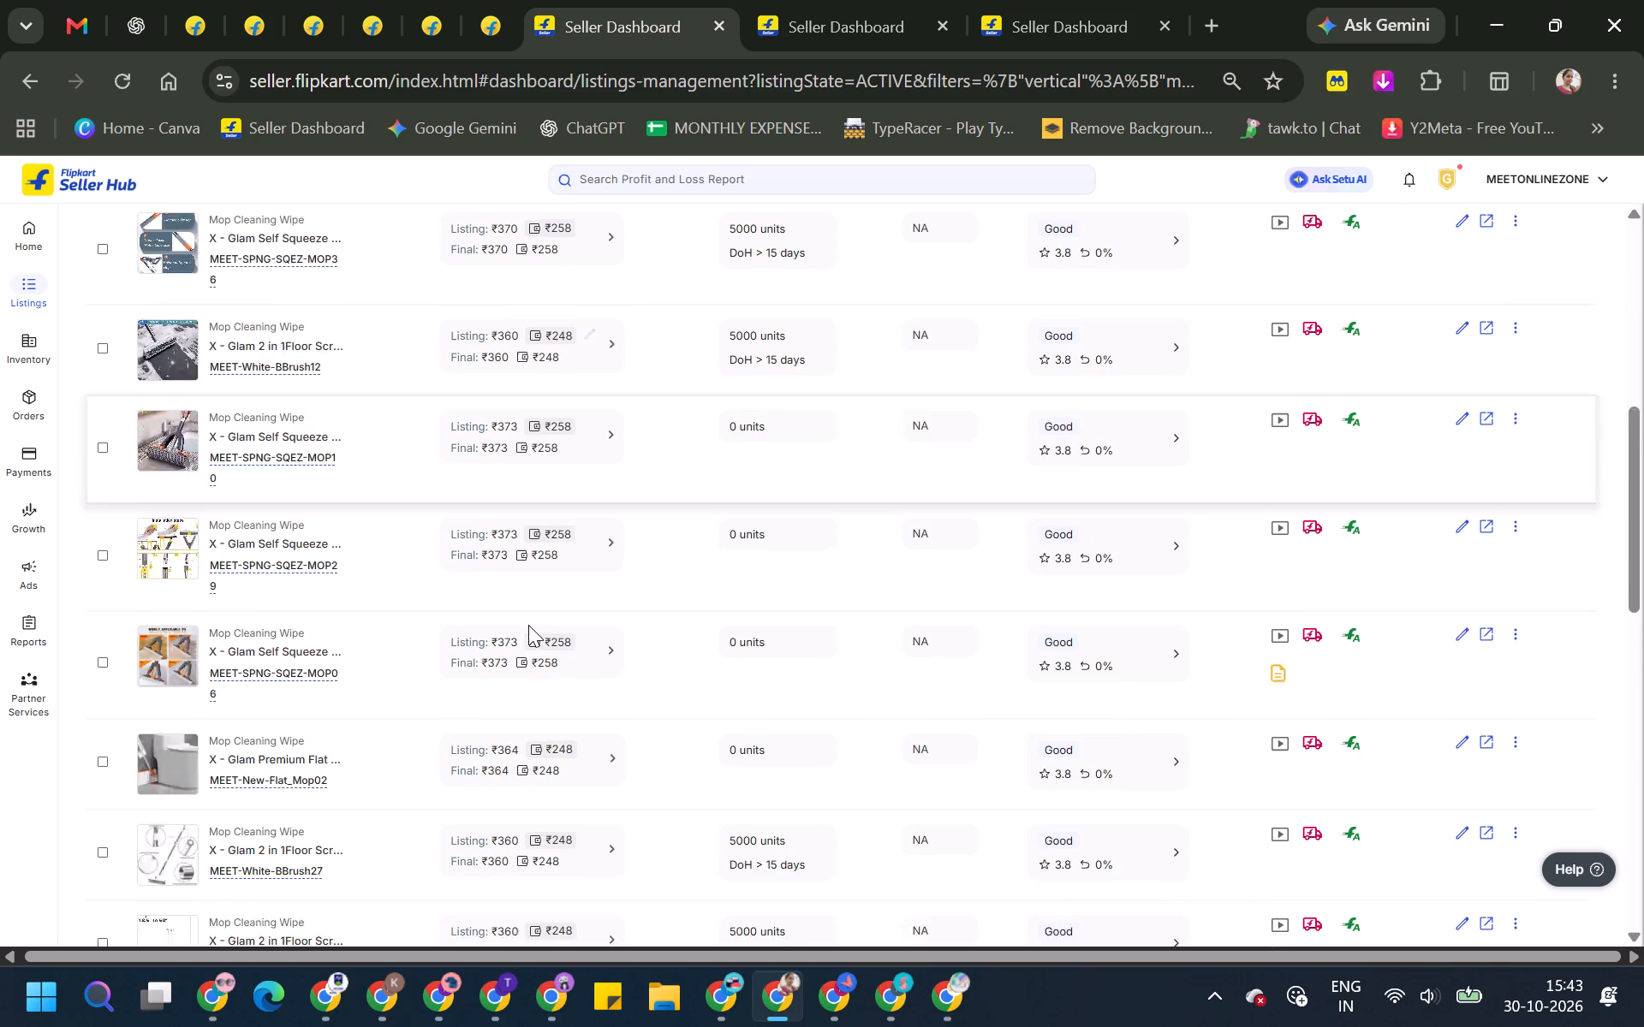
pyautogui.scroll(-2, 487, 626)
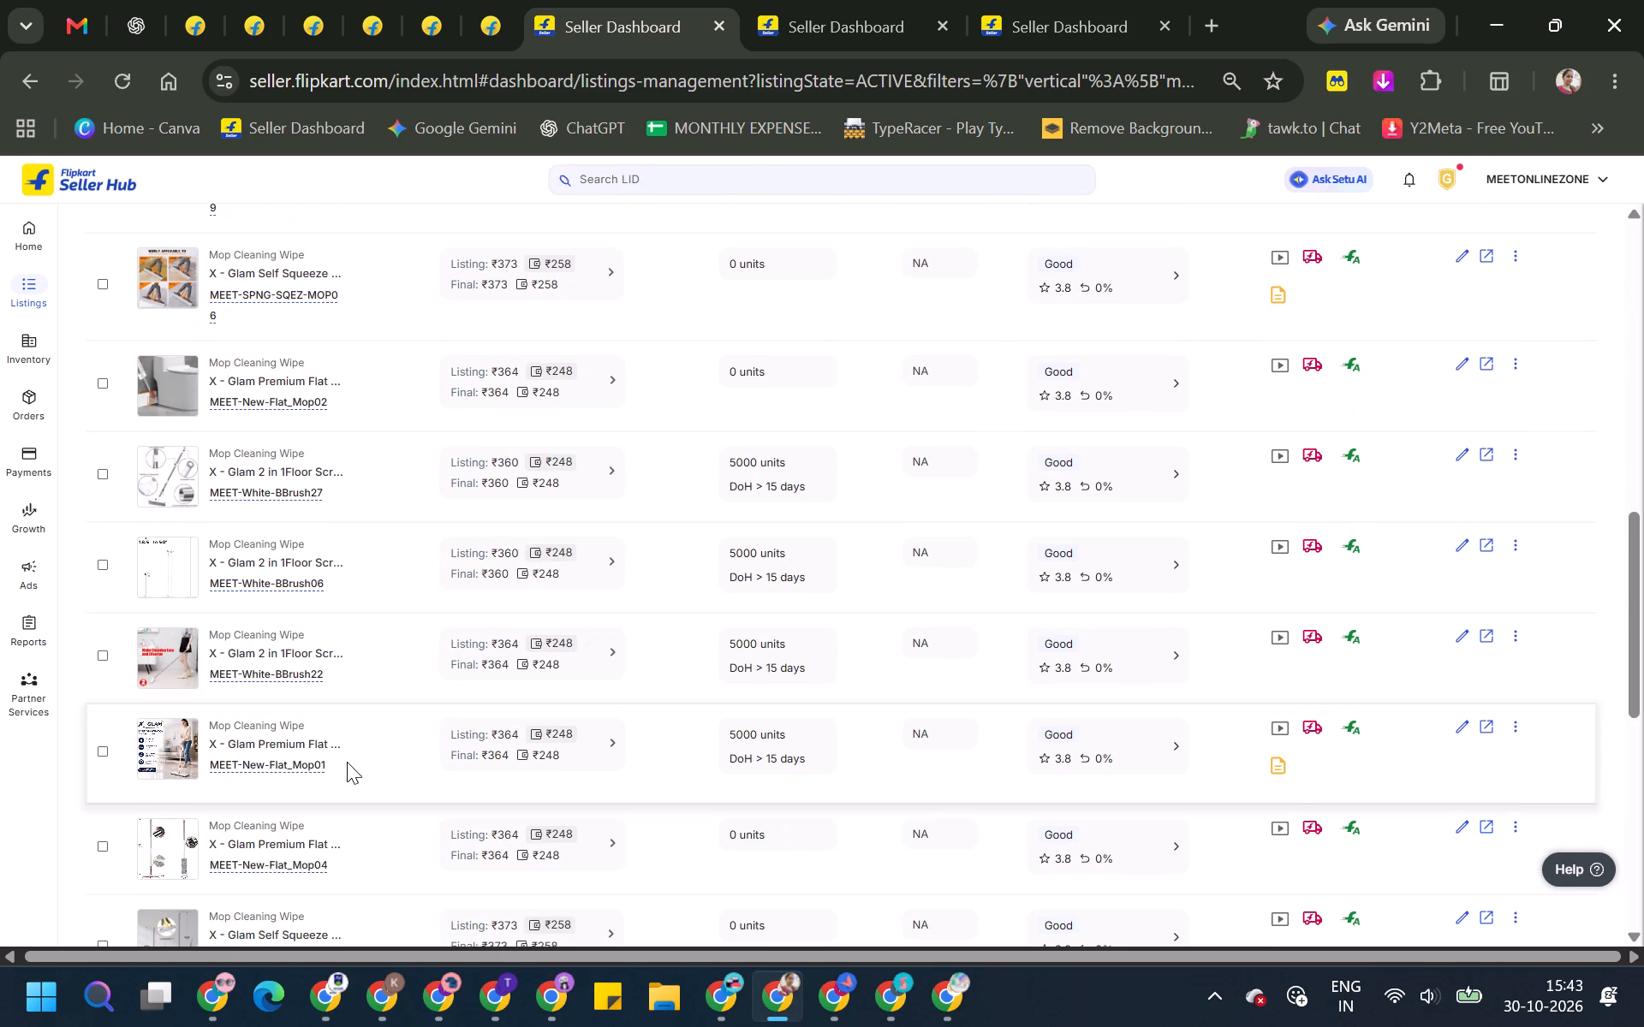
pyautogui.scroll(-2, 344, 766)
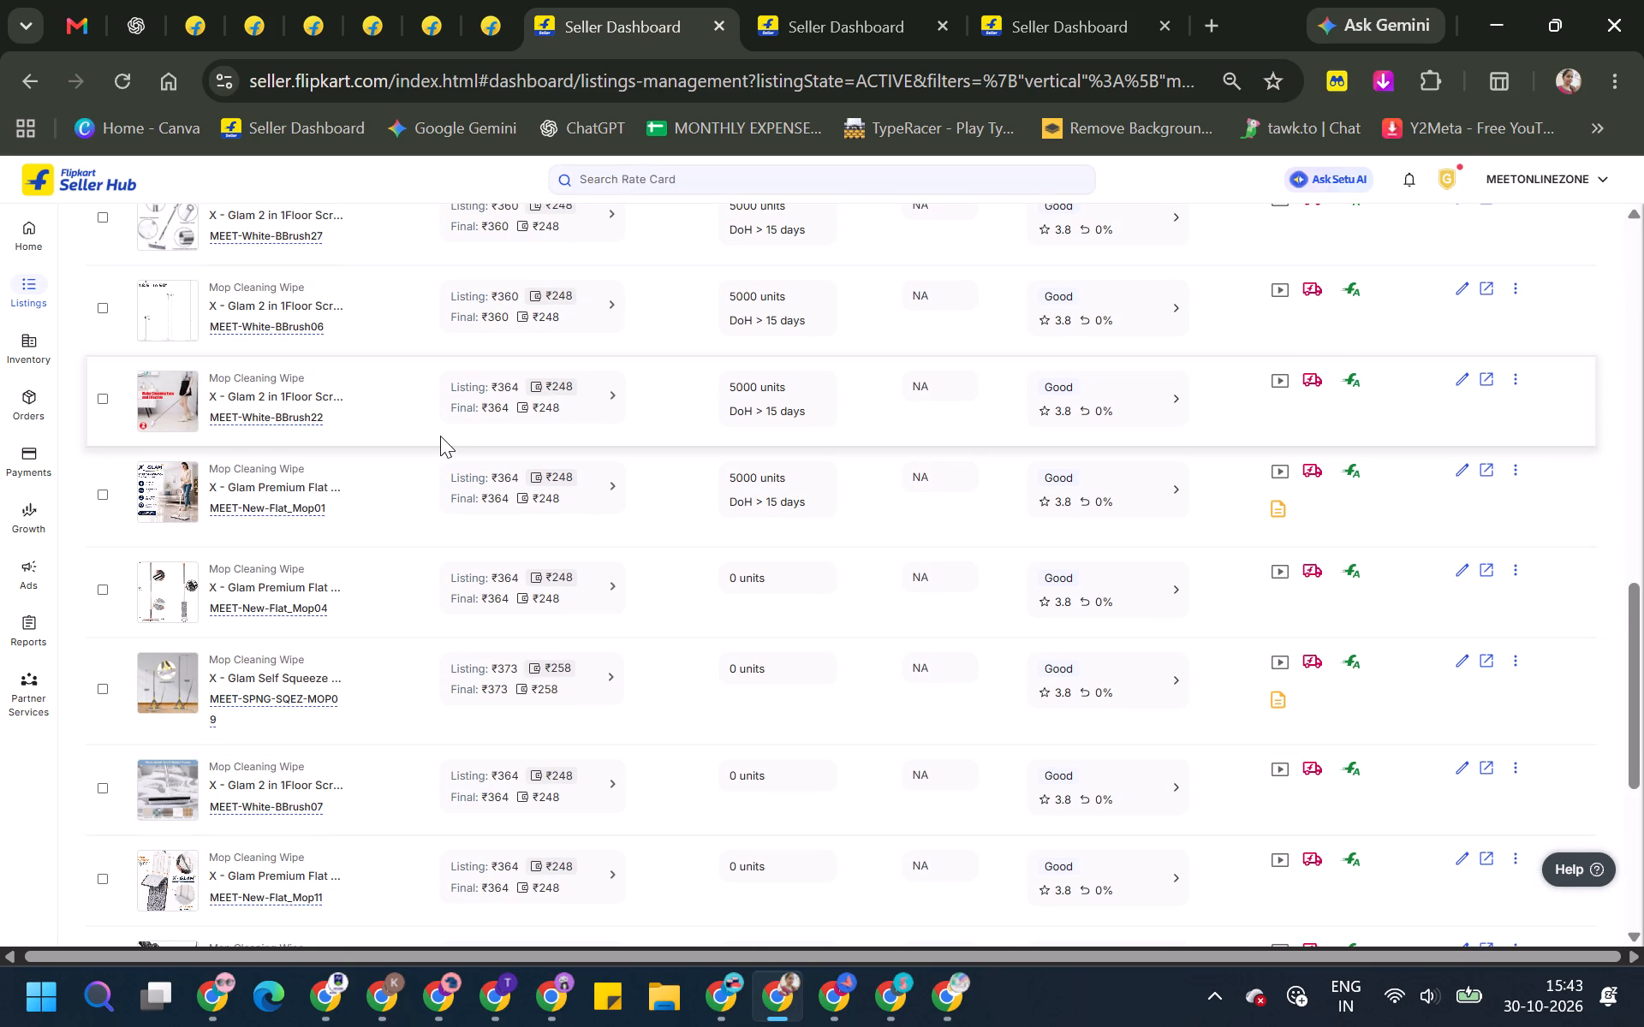
pyautogui.scroll(-3, 440, 436)
pyautogui.scroll(-2, 360, 608)
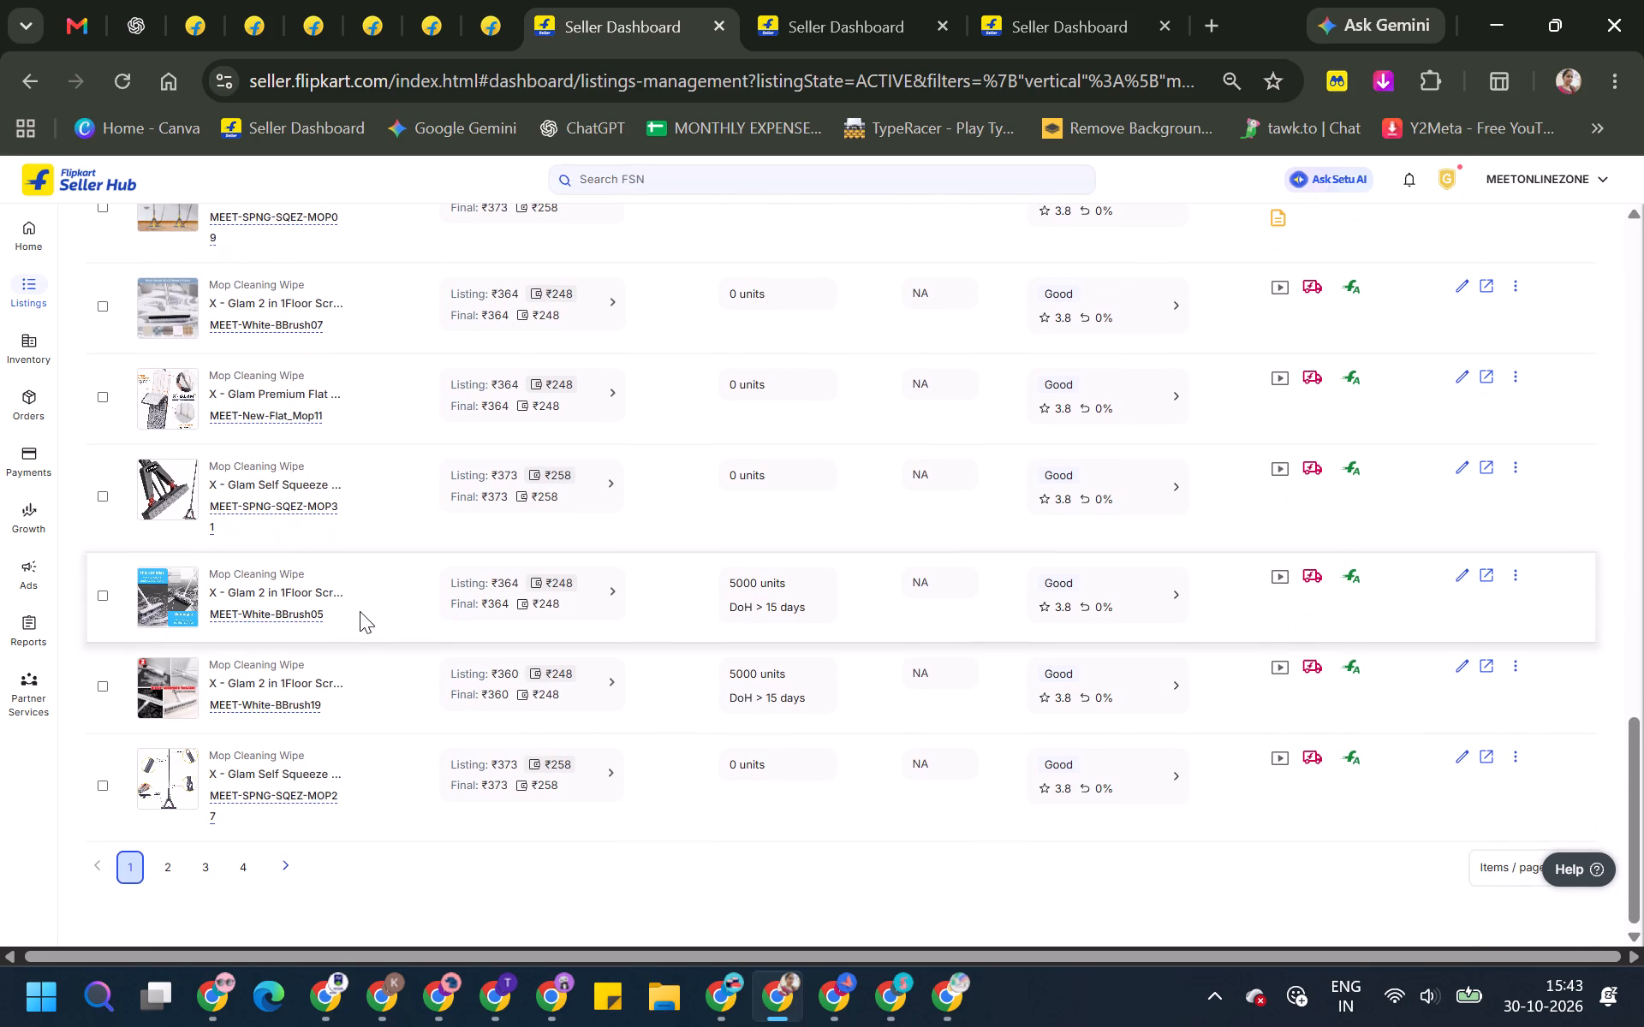
pyautogui.click(172, 876)
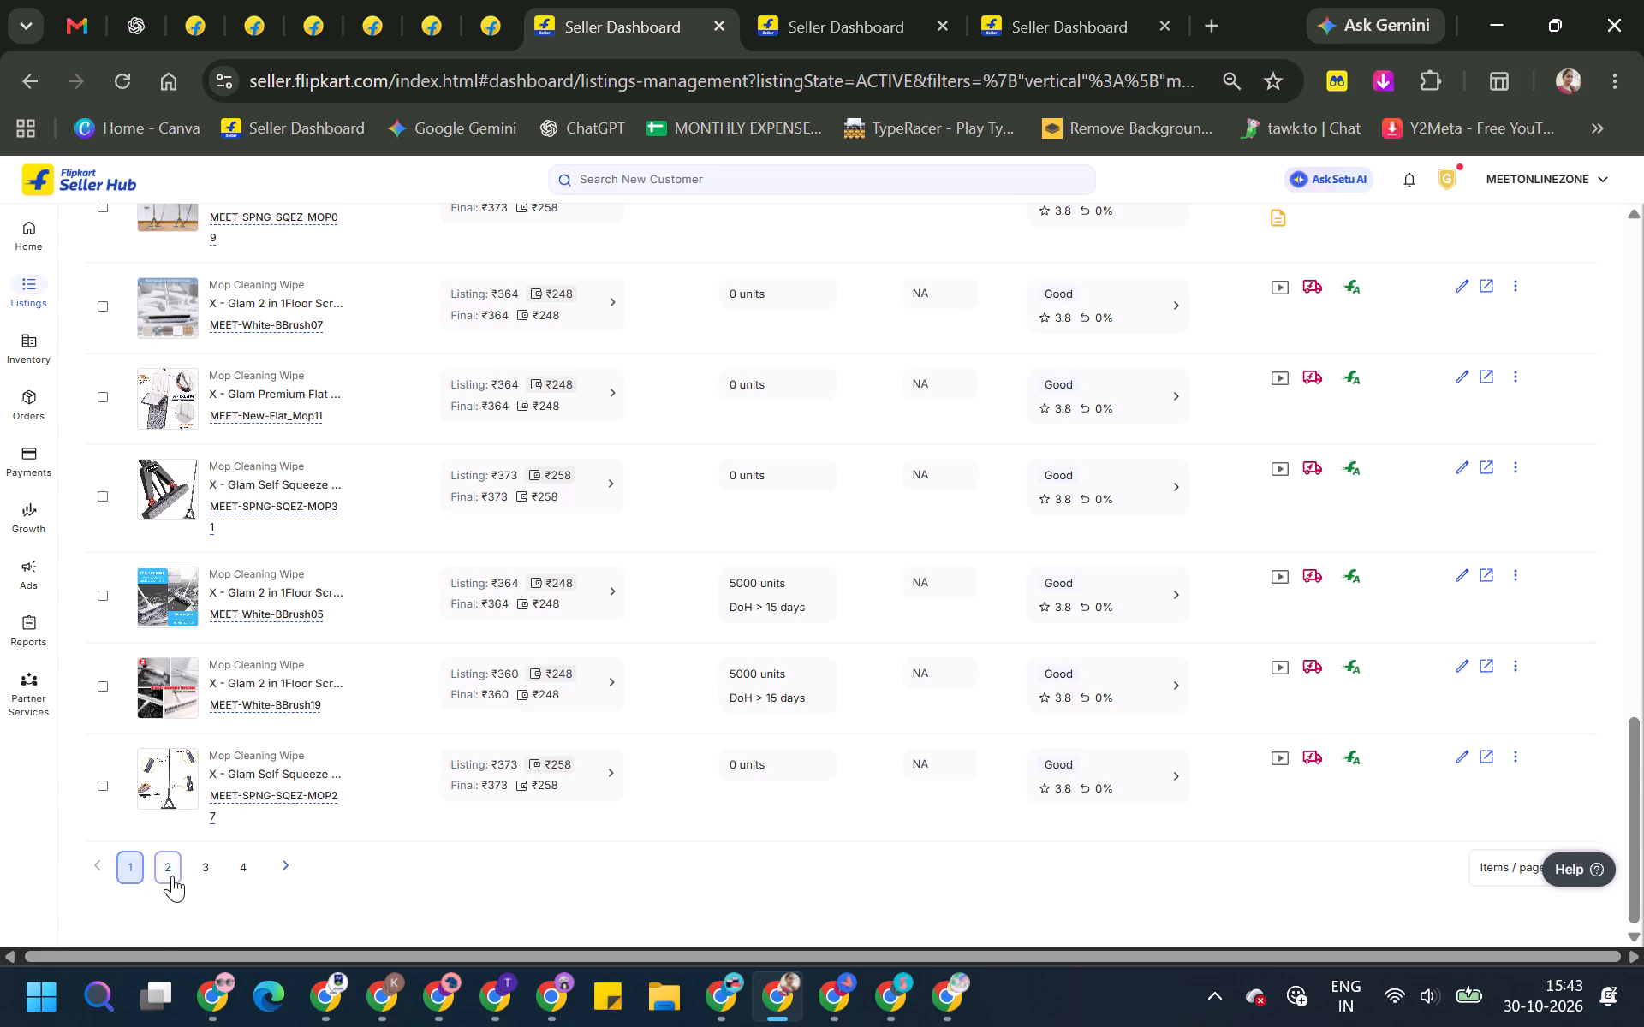
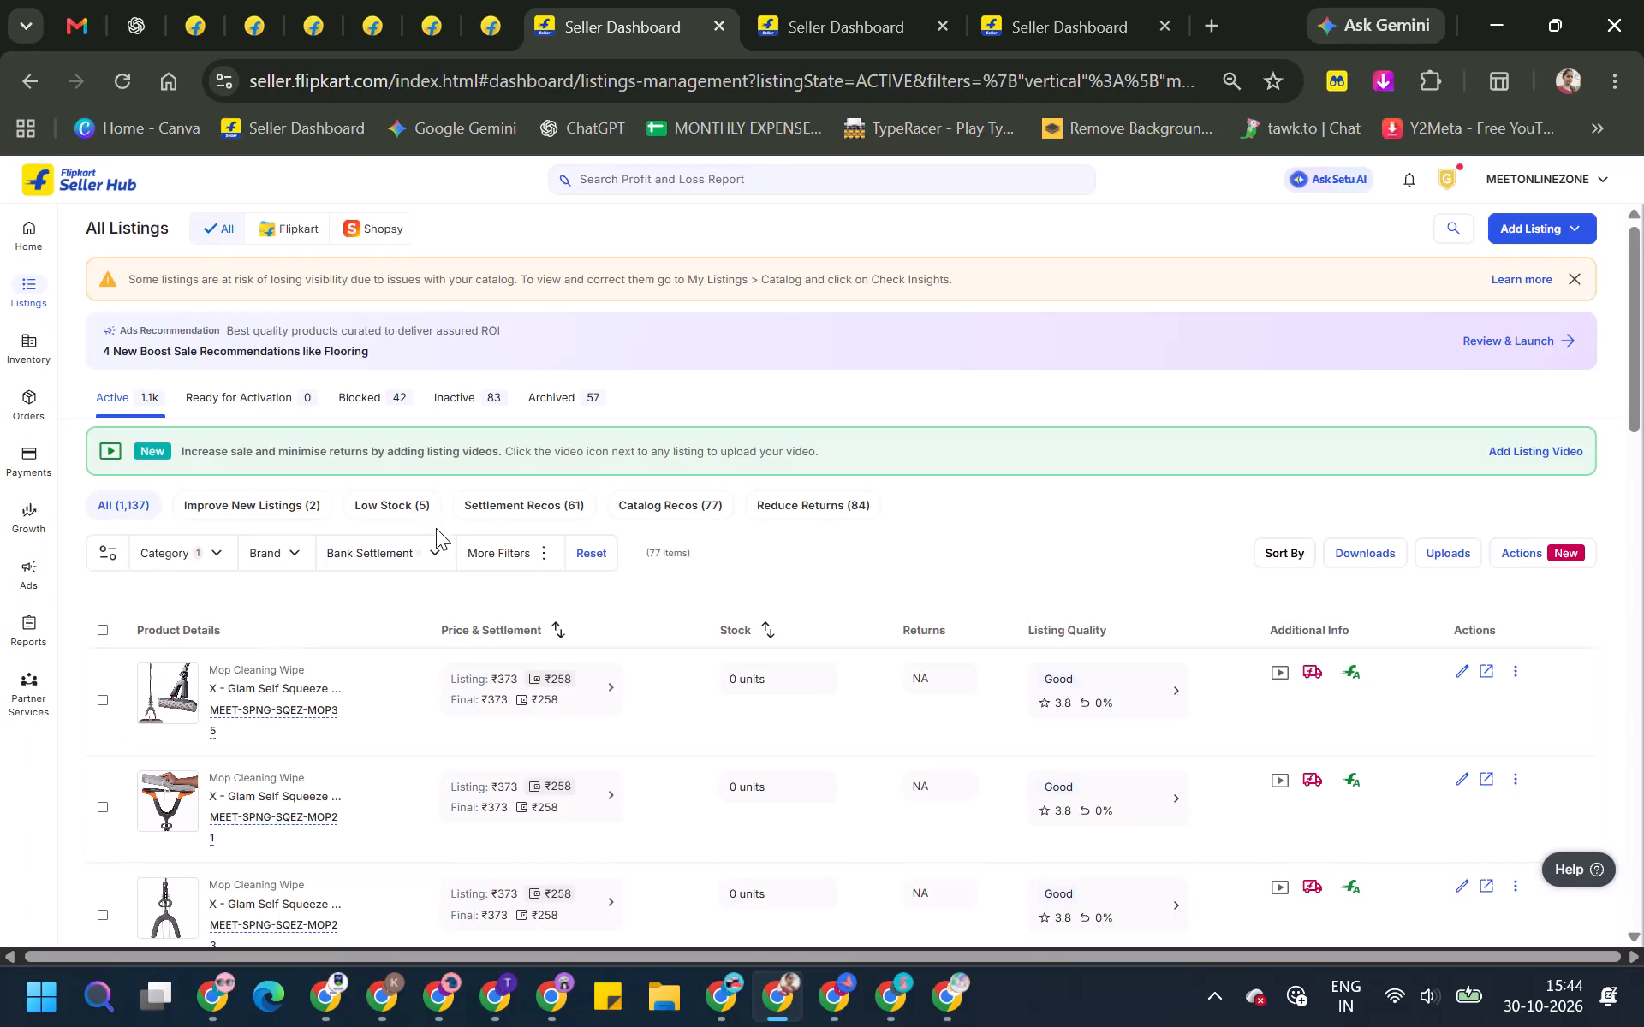
# Set the bank settlement of spray mop listing Glam-SPMOP-0089 on page 2 to ₹280.
pyautogui.scroll(-2, 1072, 478)
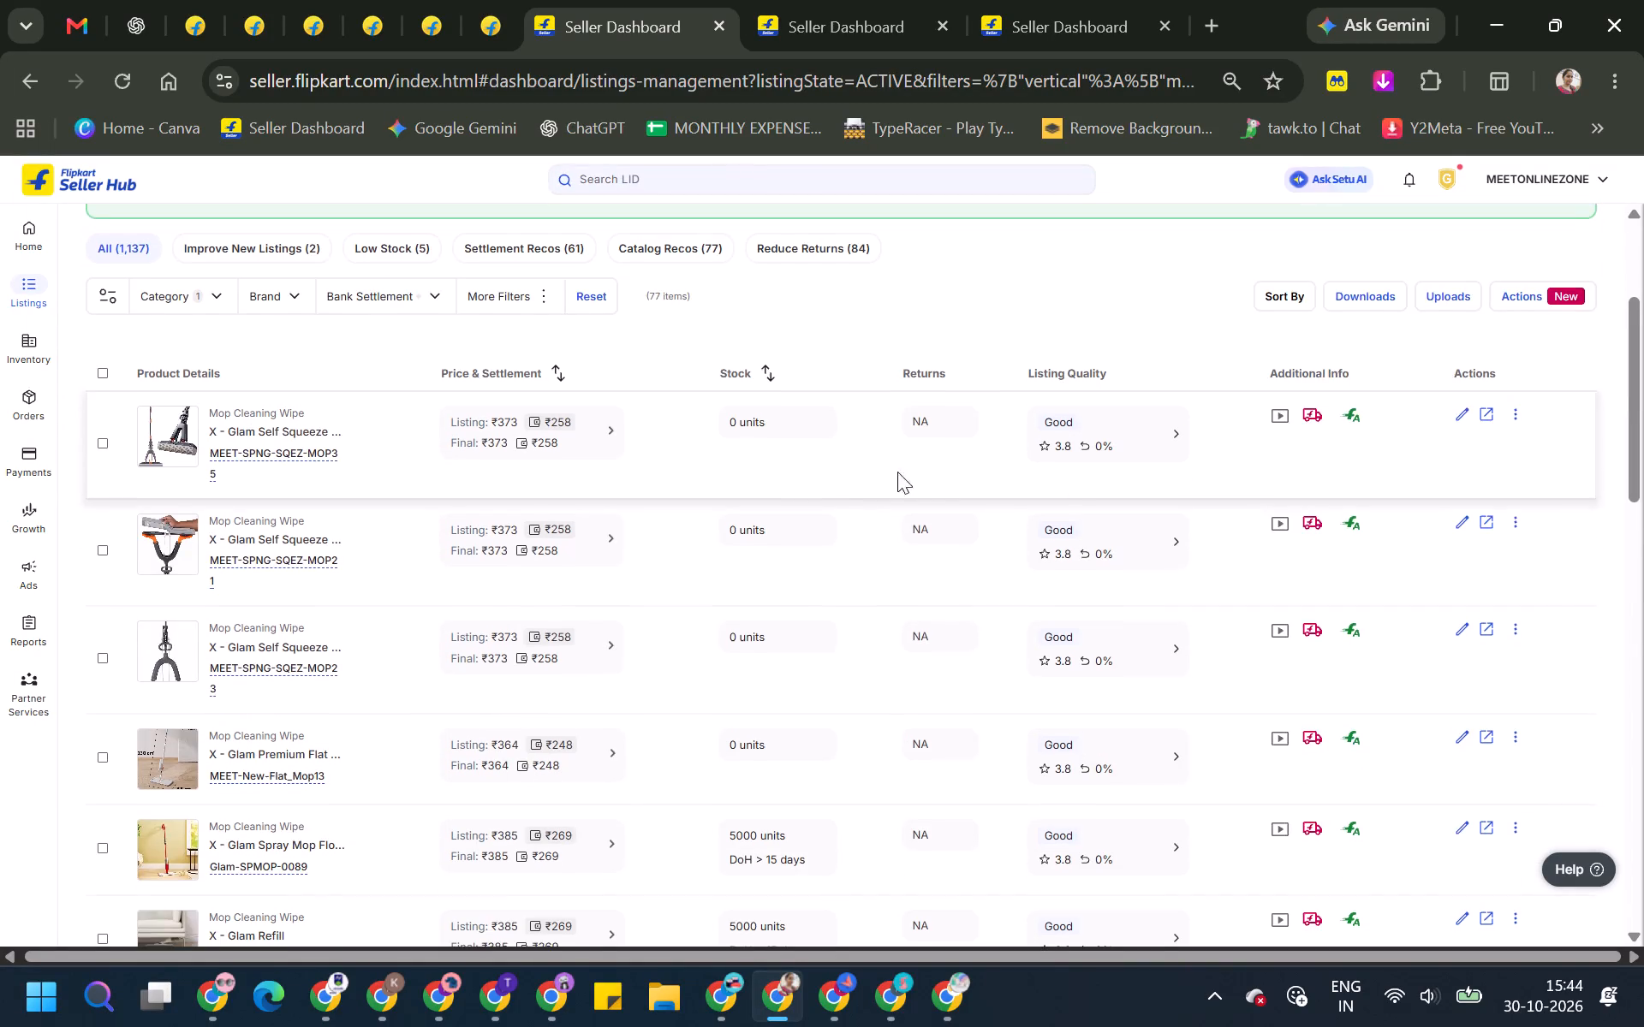
pyautogui.scroll(-4, 777, 549)
pyautogui.scroll(4, 373, 422)
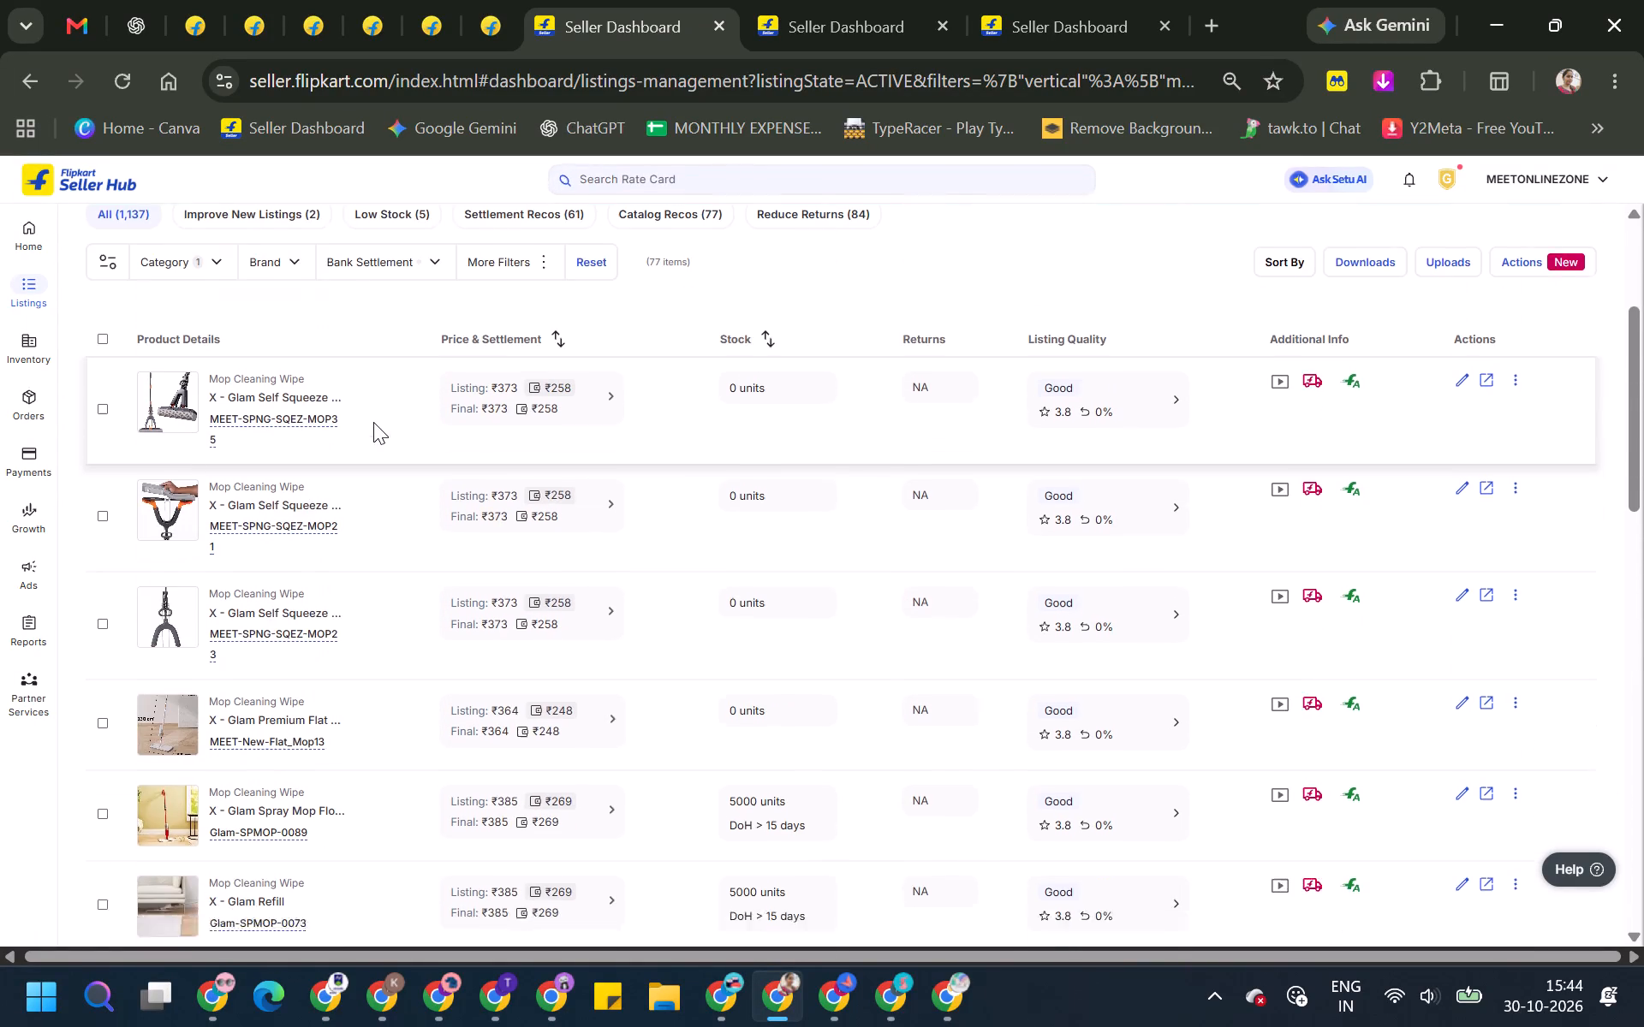
pyautogui.scroll(-2, 375, 447)
pyautogui.scroll(3, 377, 465)
pyautogui.scroll(-1, 377, 465)
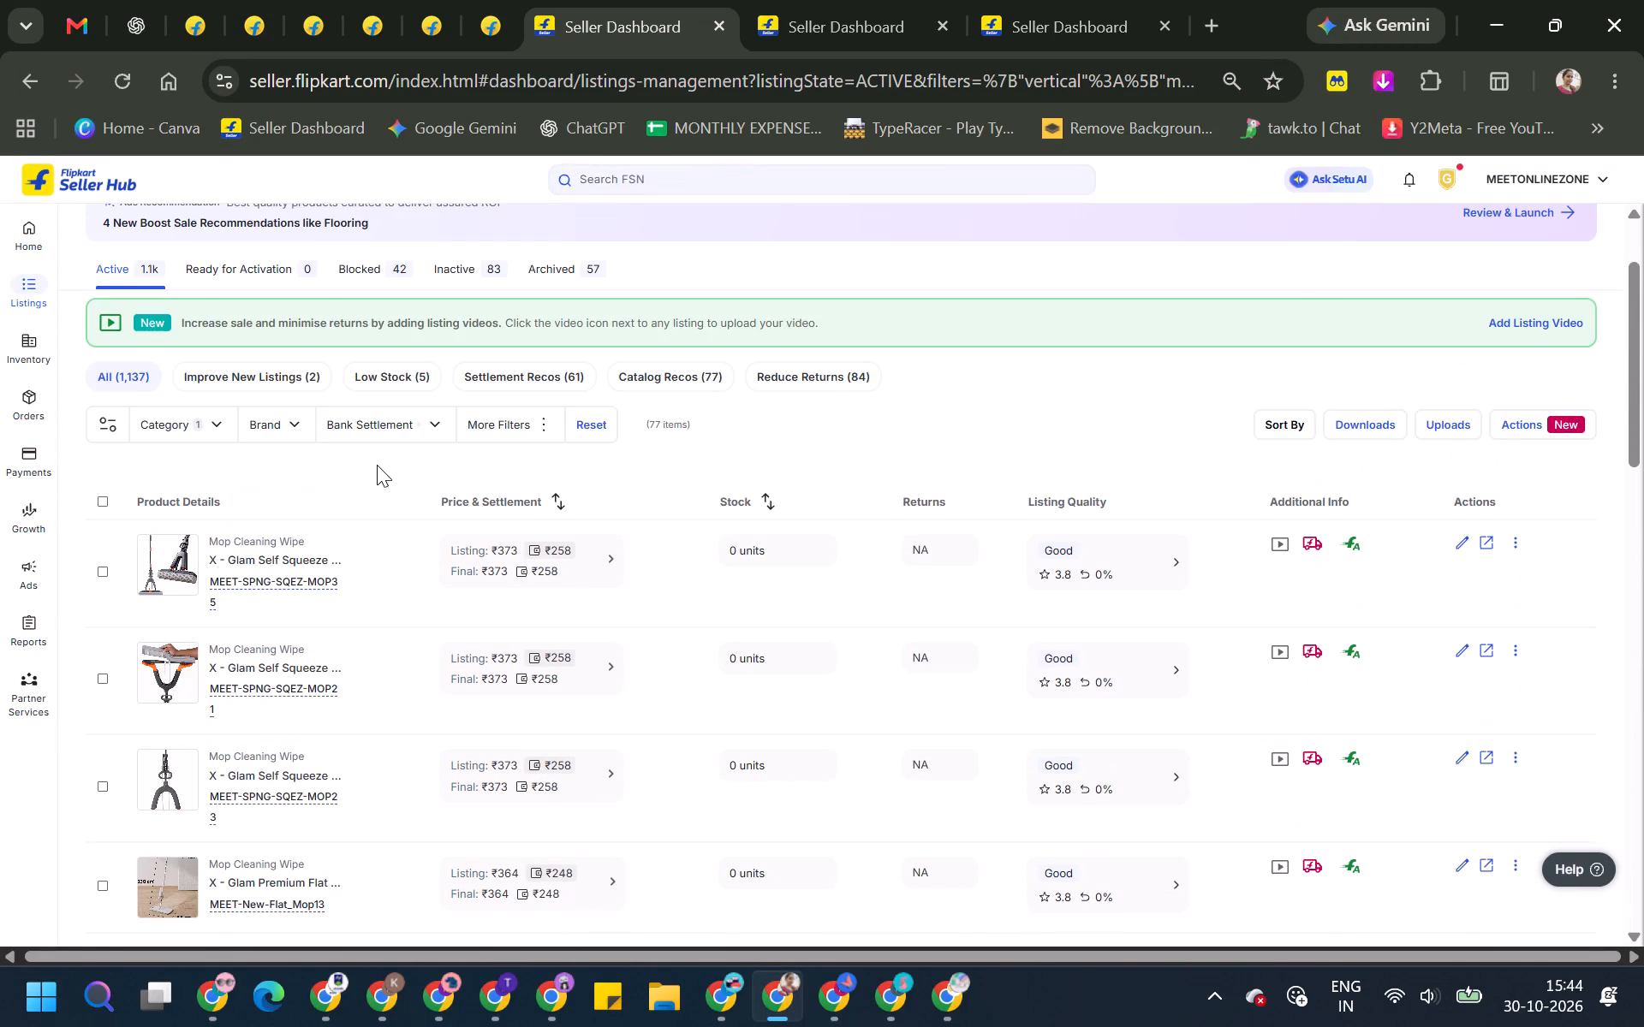
pyautogui.scroll(-2, 377, 465)
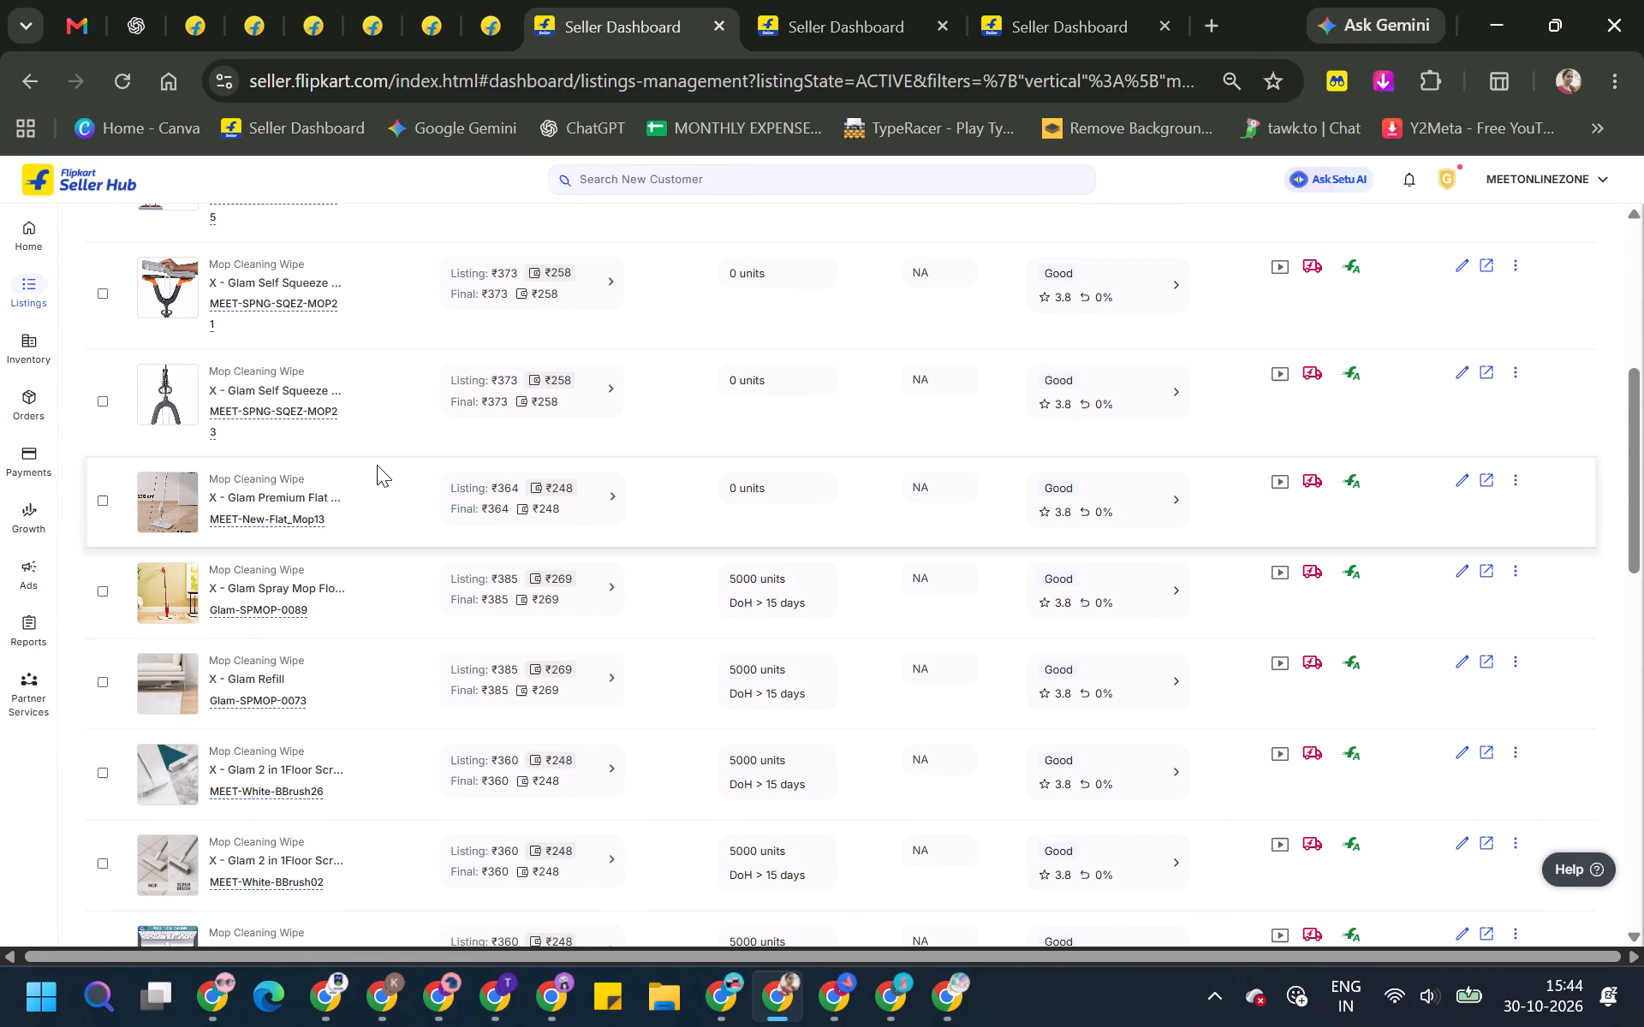
pyautogui.scroll(-1, 377, 467)
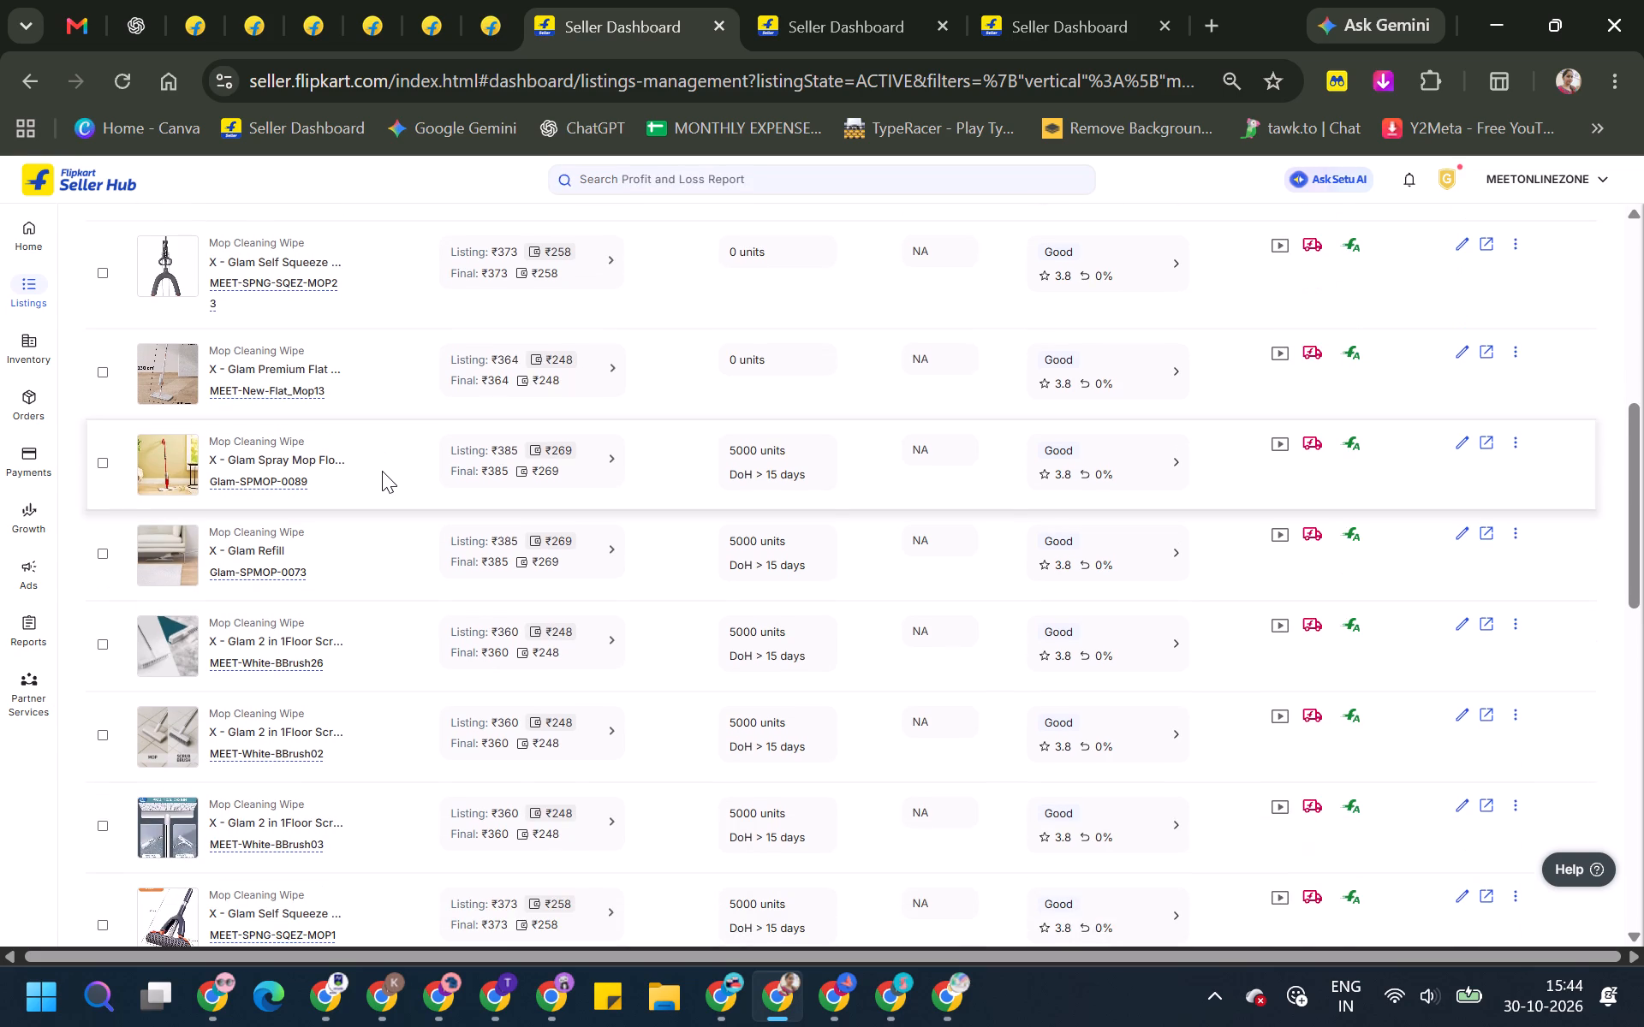
pyautogui.click(587, 448)
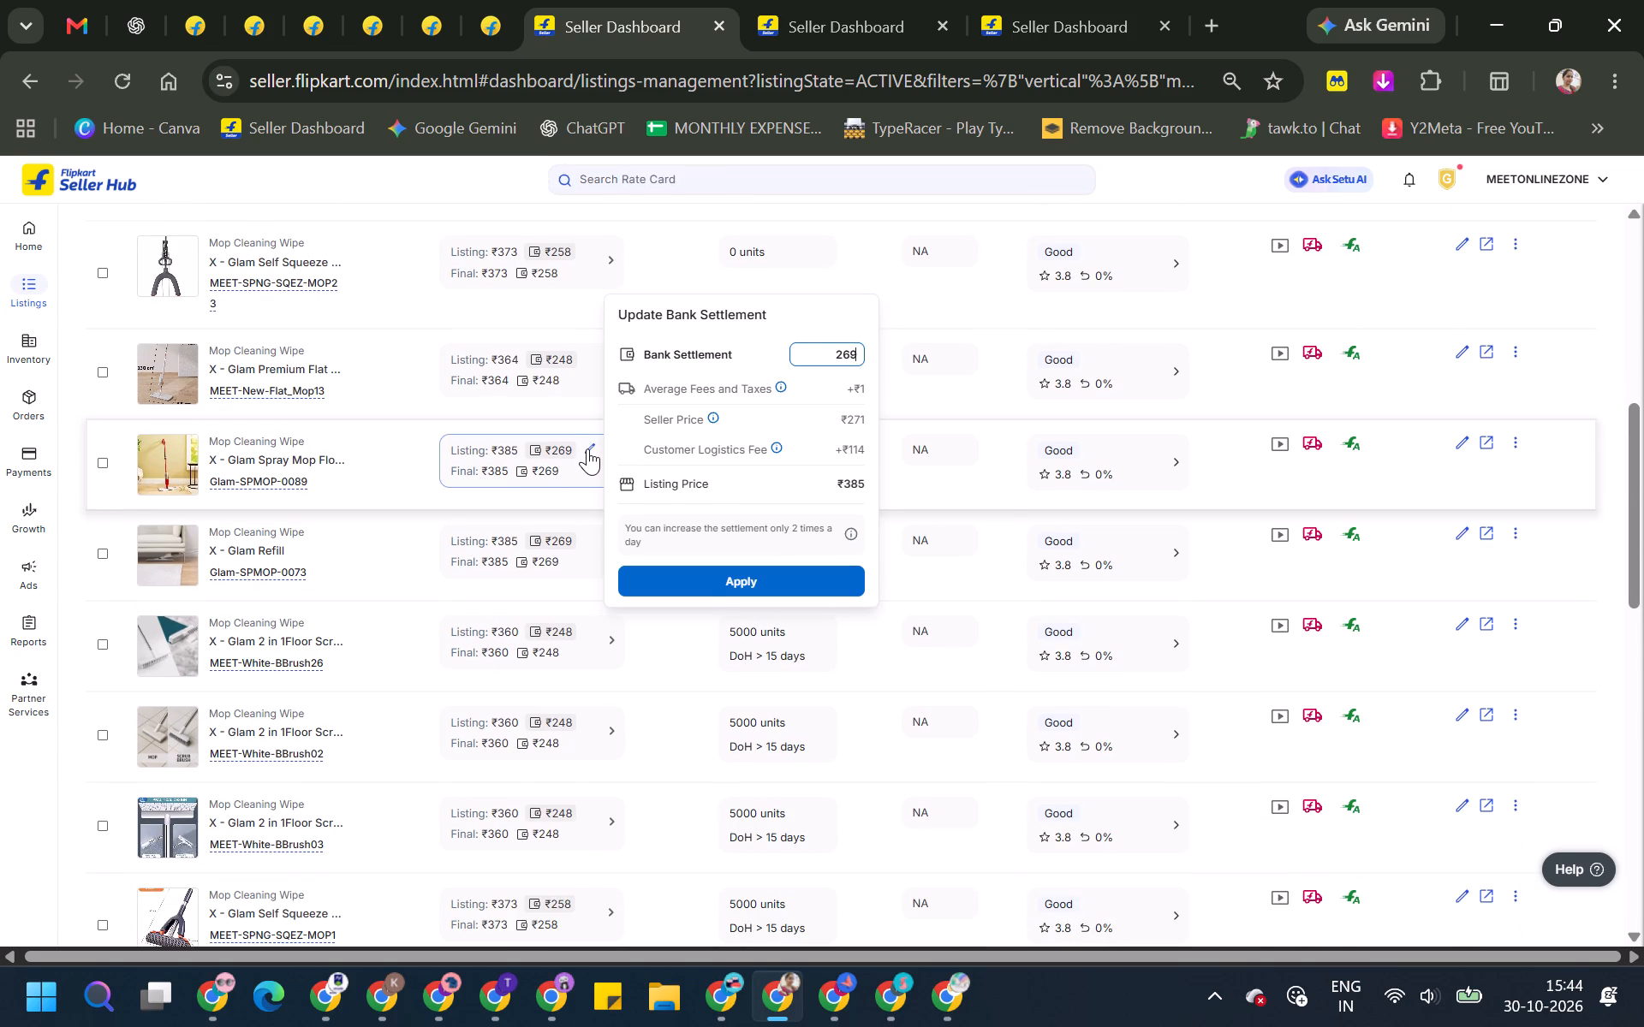
pyautogui.press('BackSpace')
pyautogui.press('BackSpace')
pyautogui.write('80')
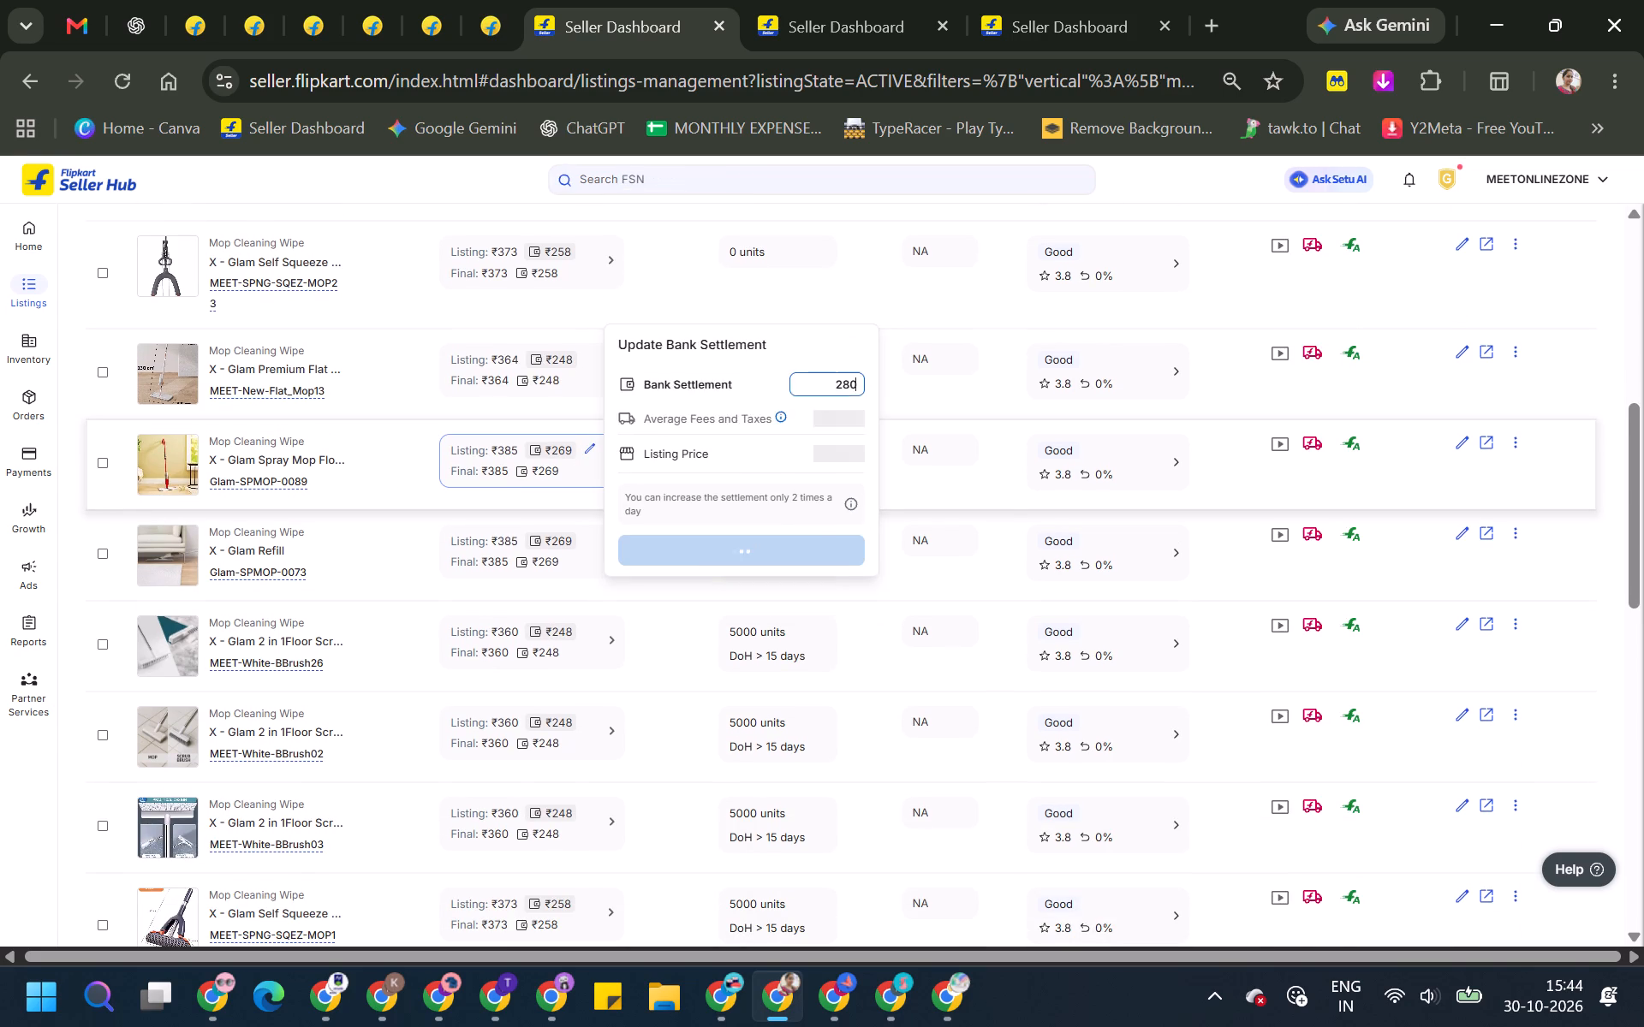
pyautogui.click(686, 576)
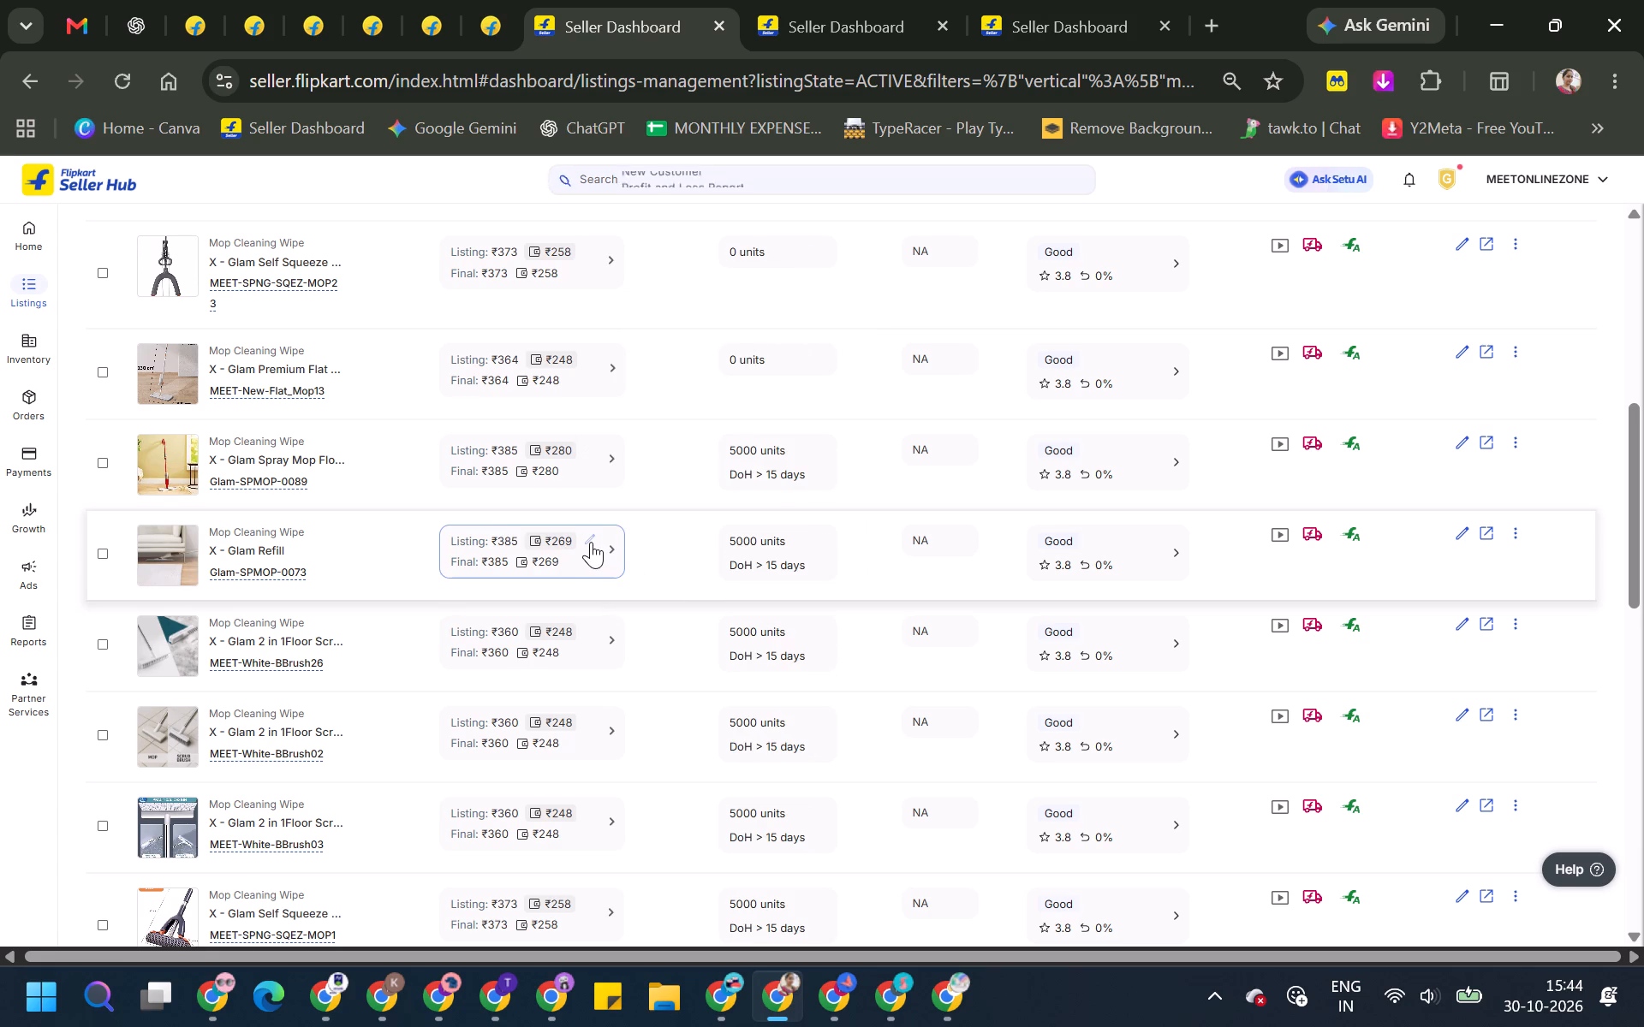
# Set the bank settlement of refill listing Glam-SPMOP-0073 to ₹290.
pyautogui.click(591, 542)
pyautogui.press('BackSpace')
pyautogui.press('BackSpace')
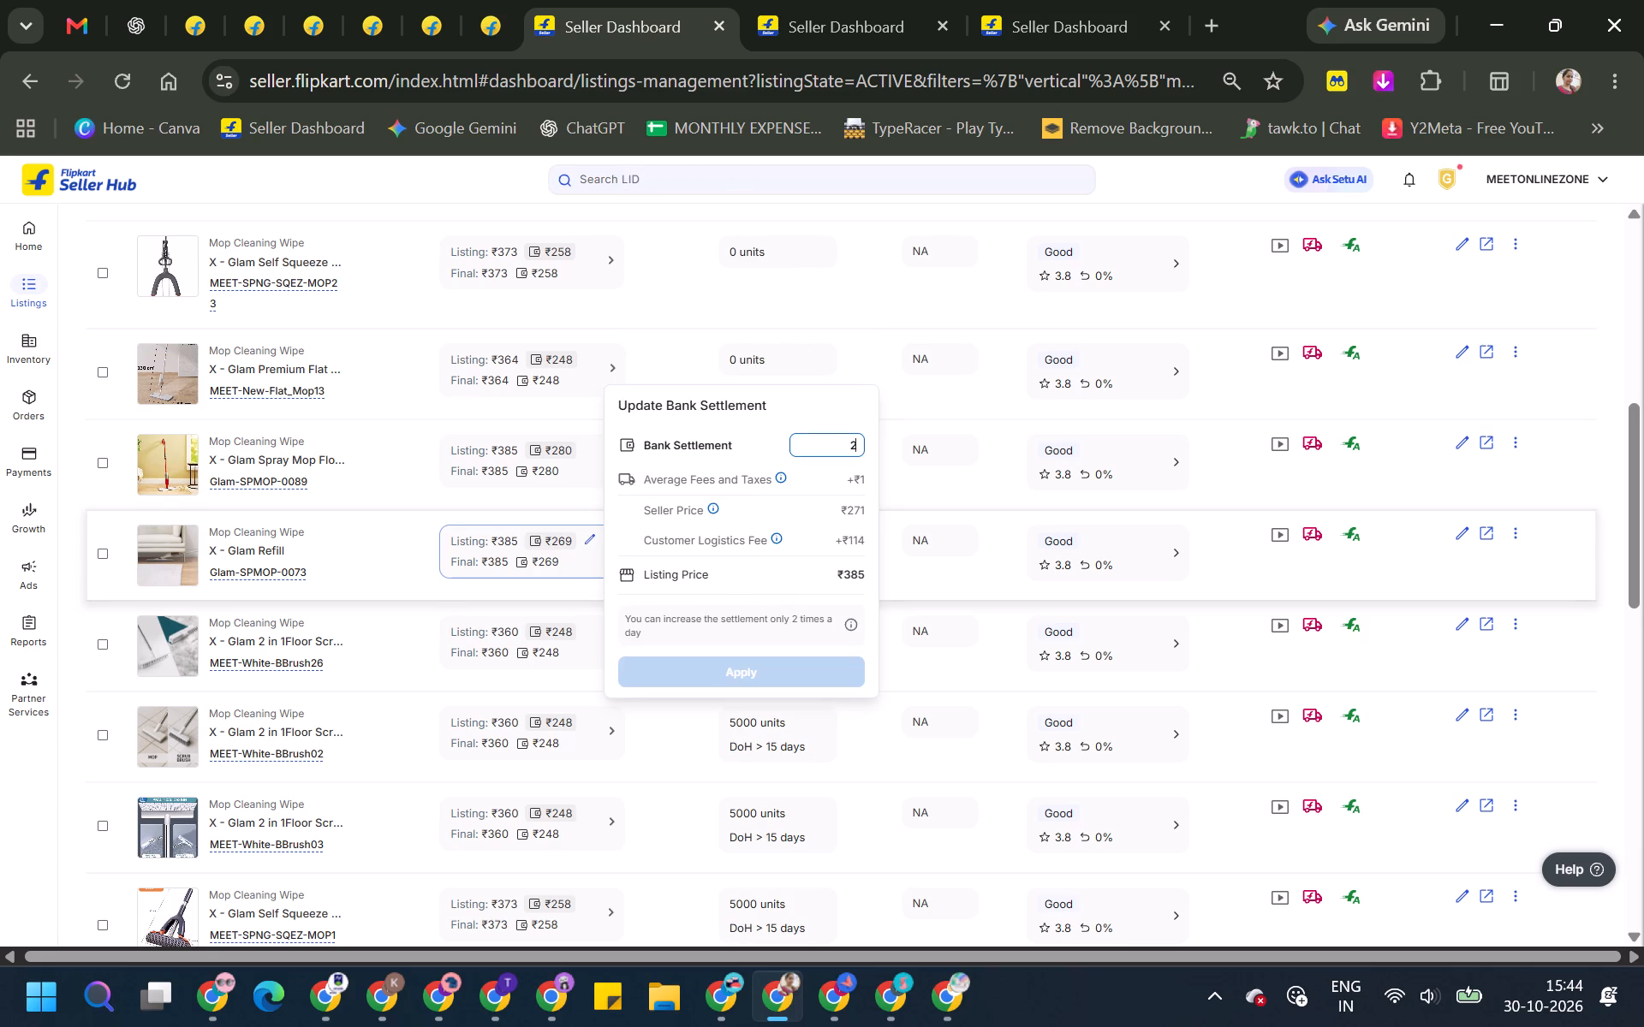
pyautogui.write('80')
pyautogui.press('BackSpace')
pyautogui.press('BackSpace')
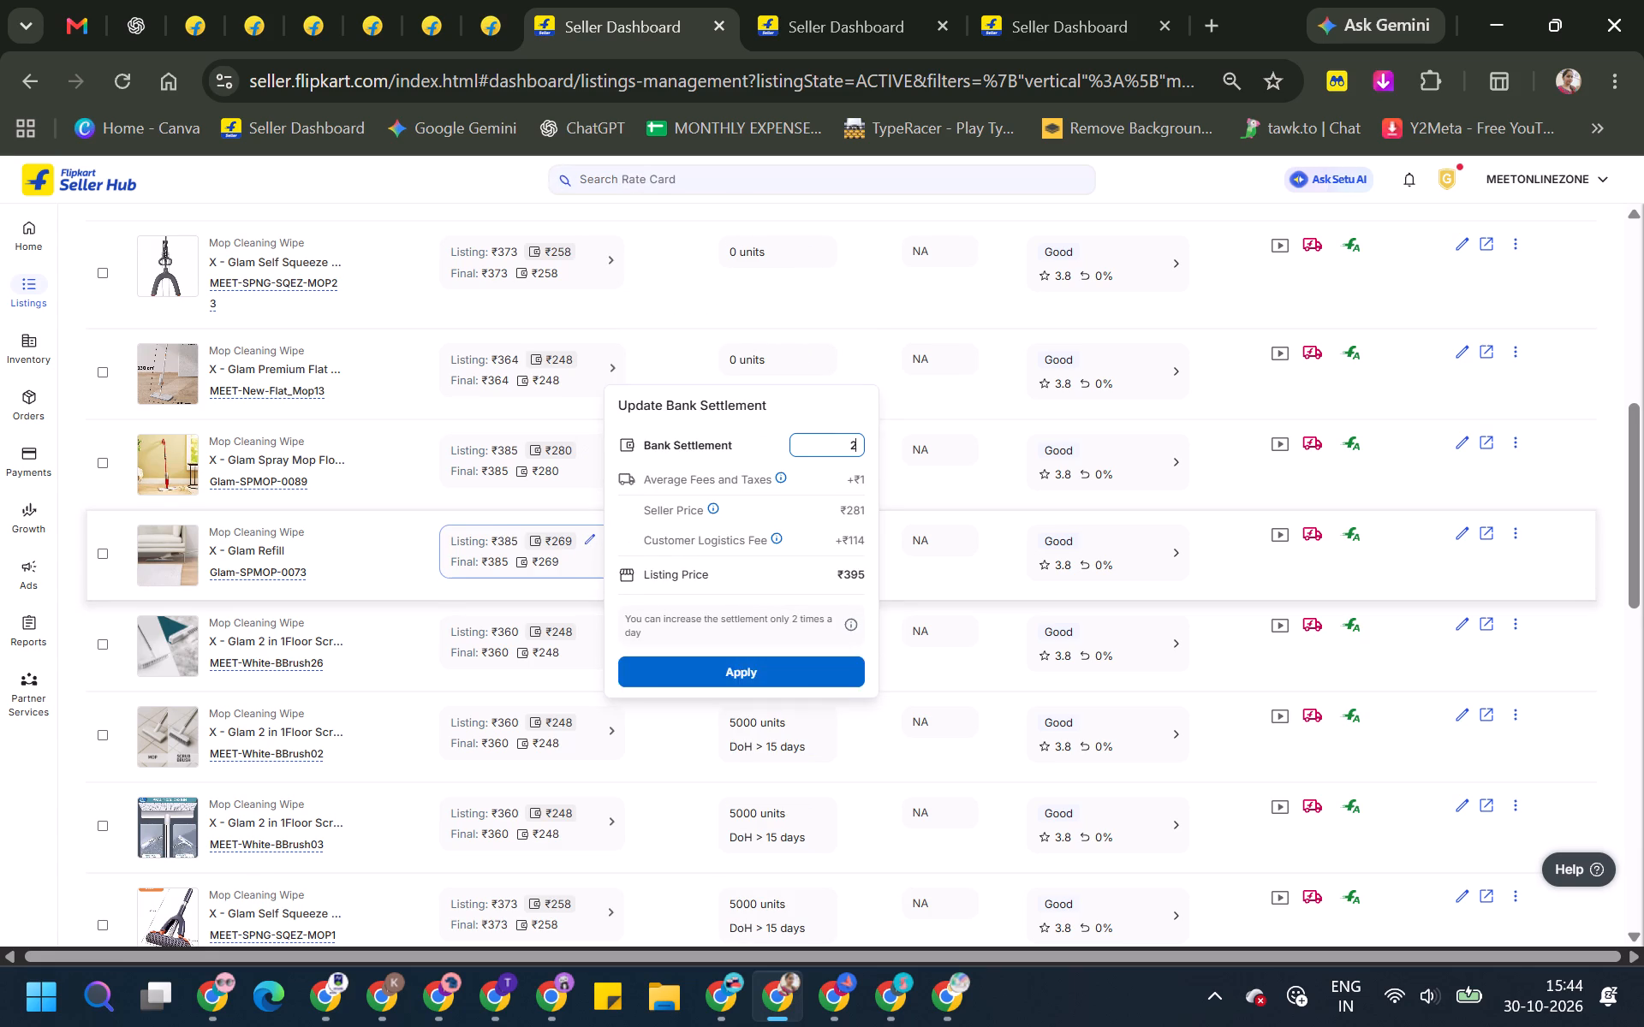
pyautogui.write('90')
pyautogui.click(769, 680)
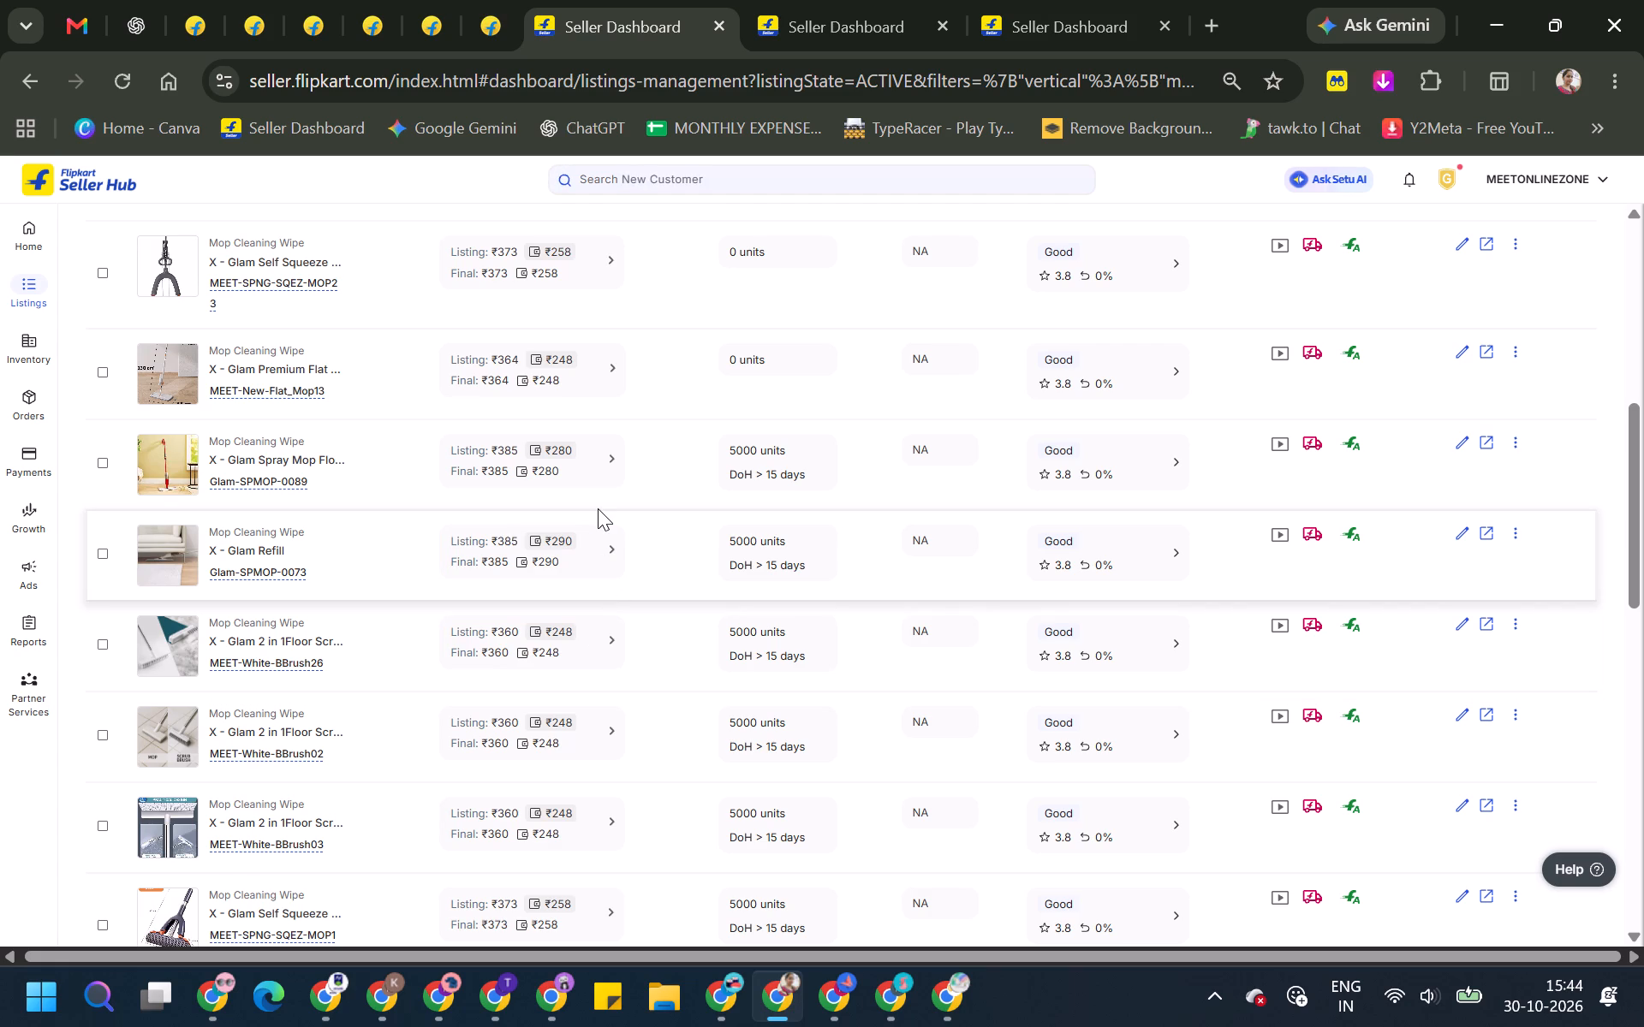
# Set the bank settlement of UltraClean mop listing MEET-SprayMOP1064, further down page 2, to ₹260.
pyautogui.scroll(-1, 581, 569)
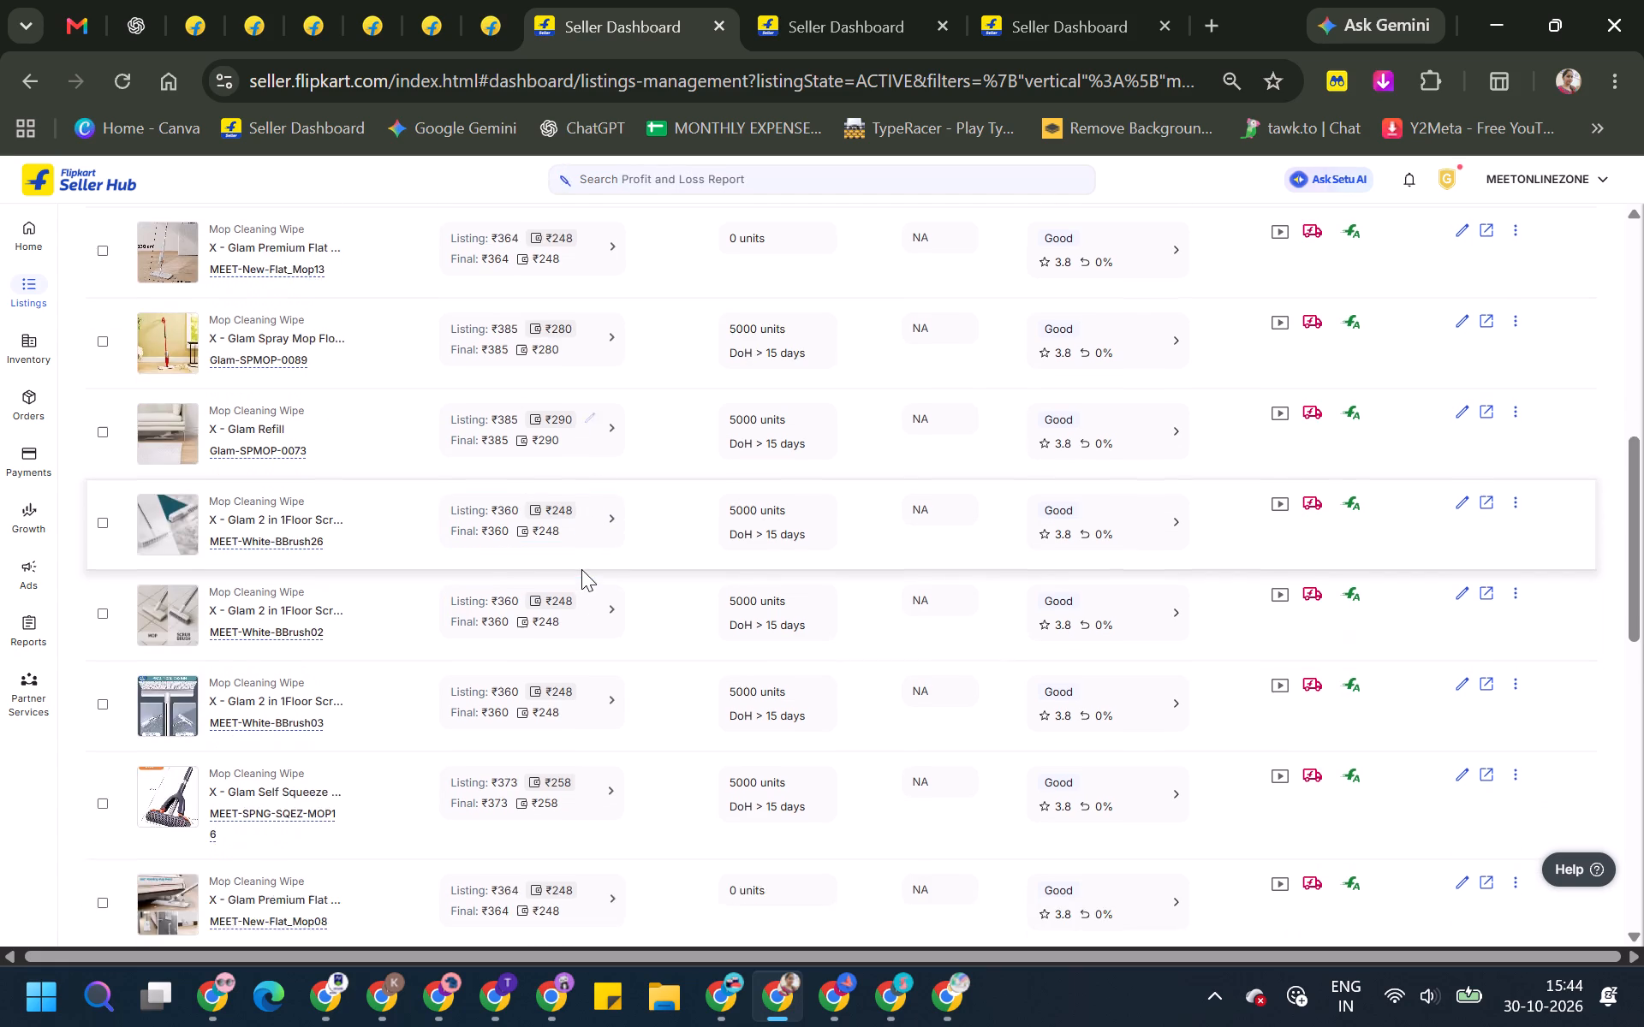
pyautogui.scroll(-2, 581, 569)
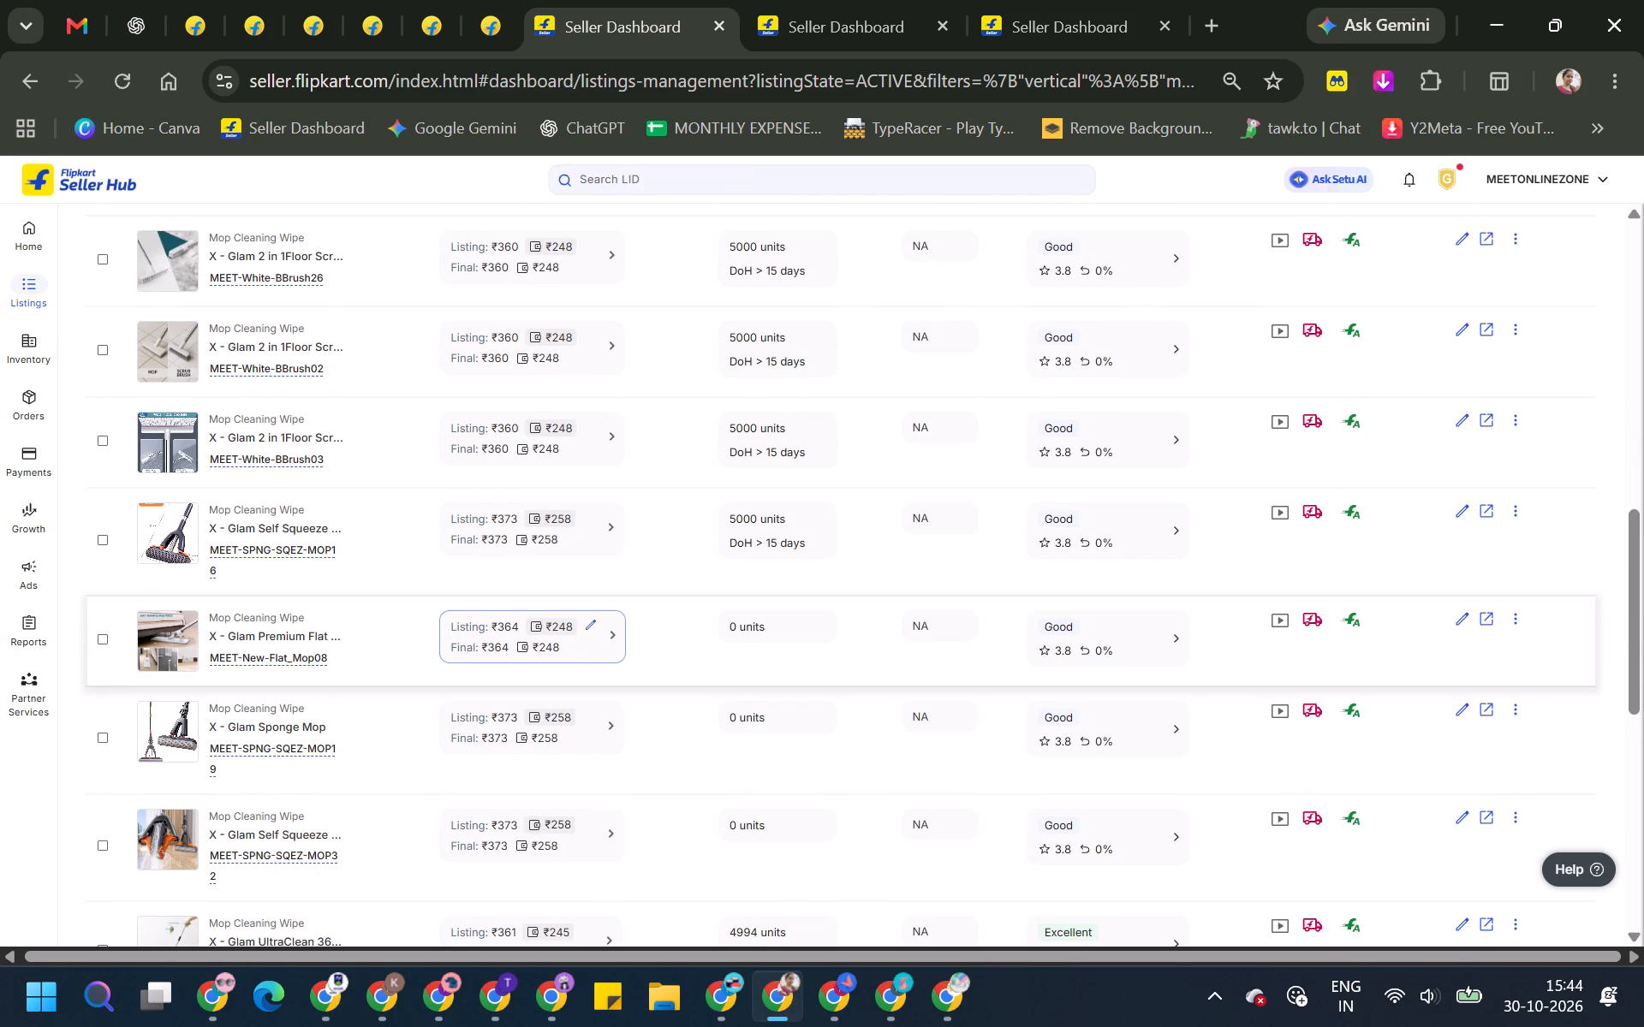
pyautogui.scroll(-1, 569, 620)
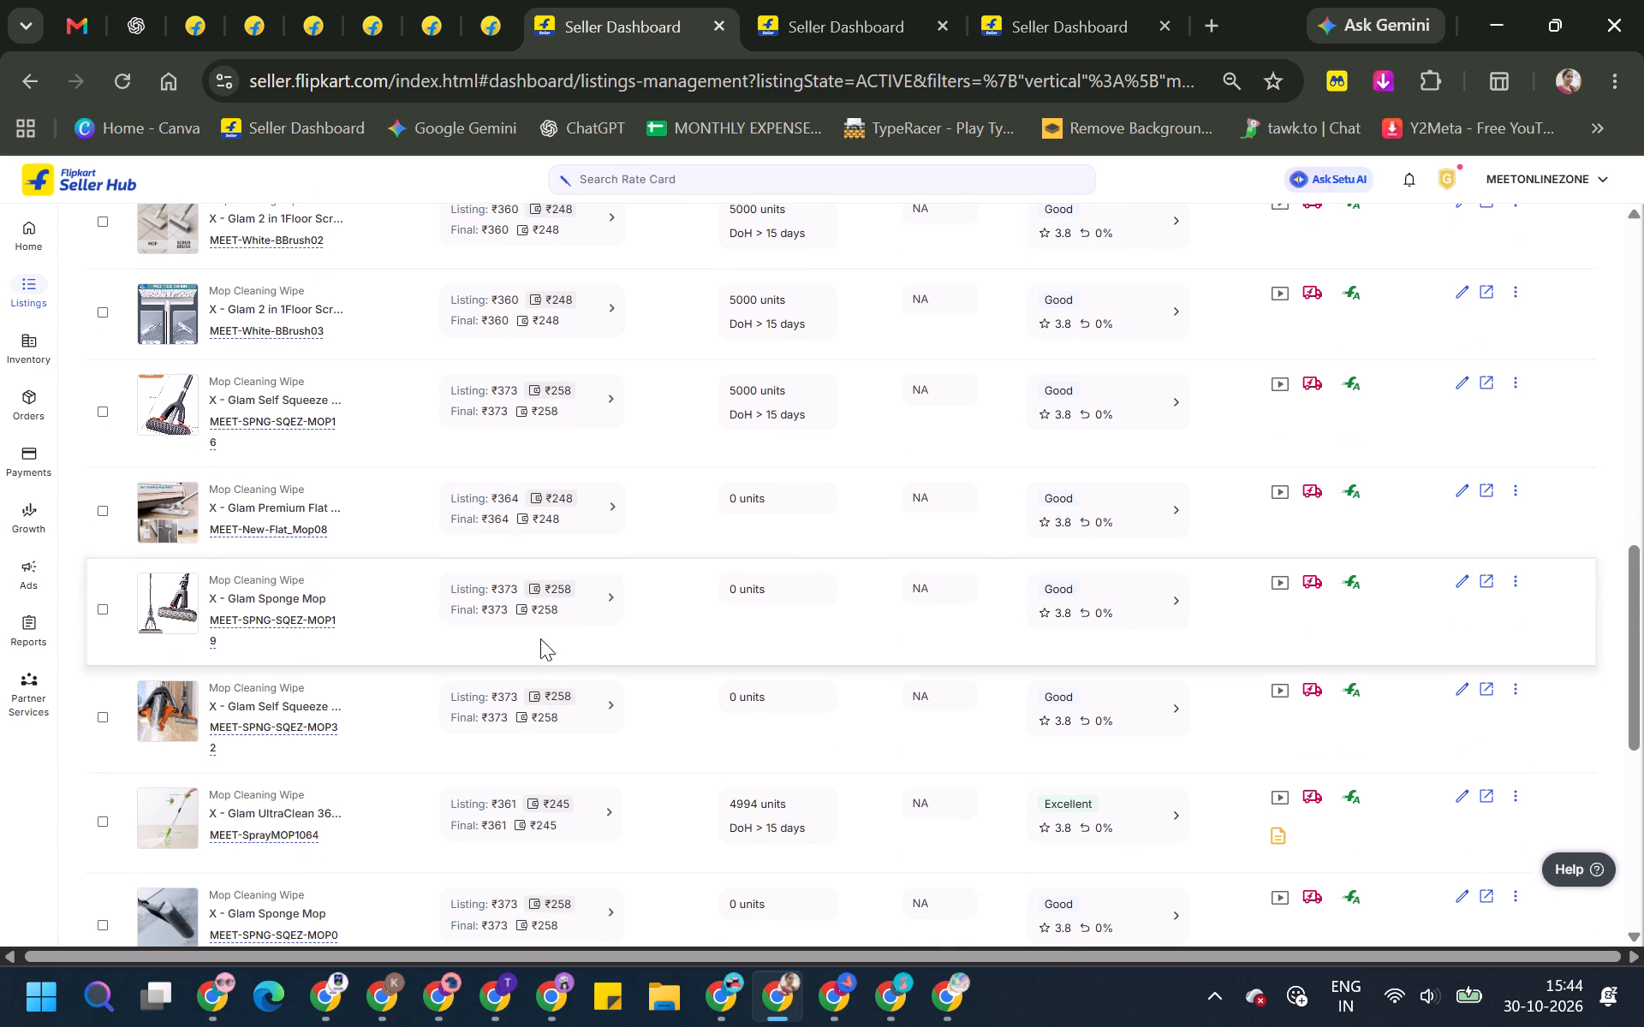
pyautogui.scroll(-1, 520, 662)
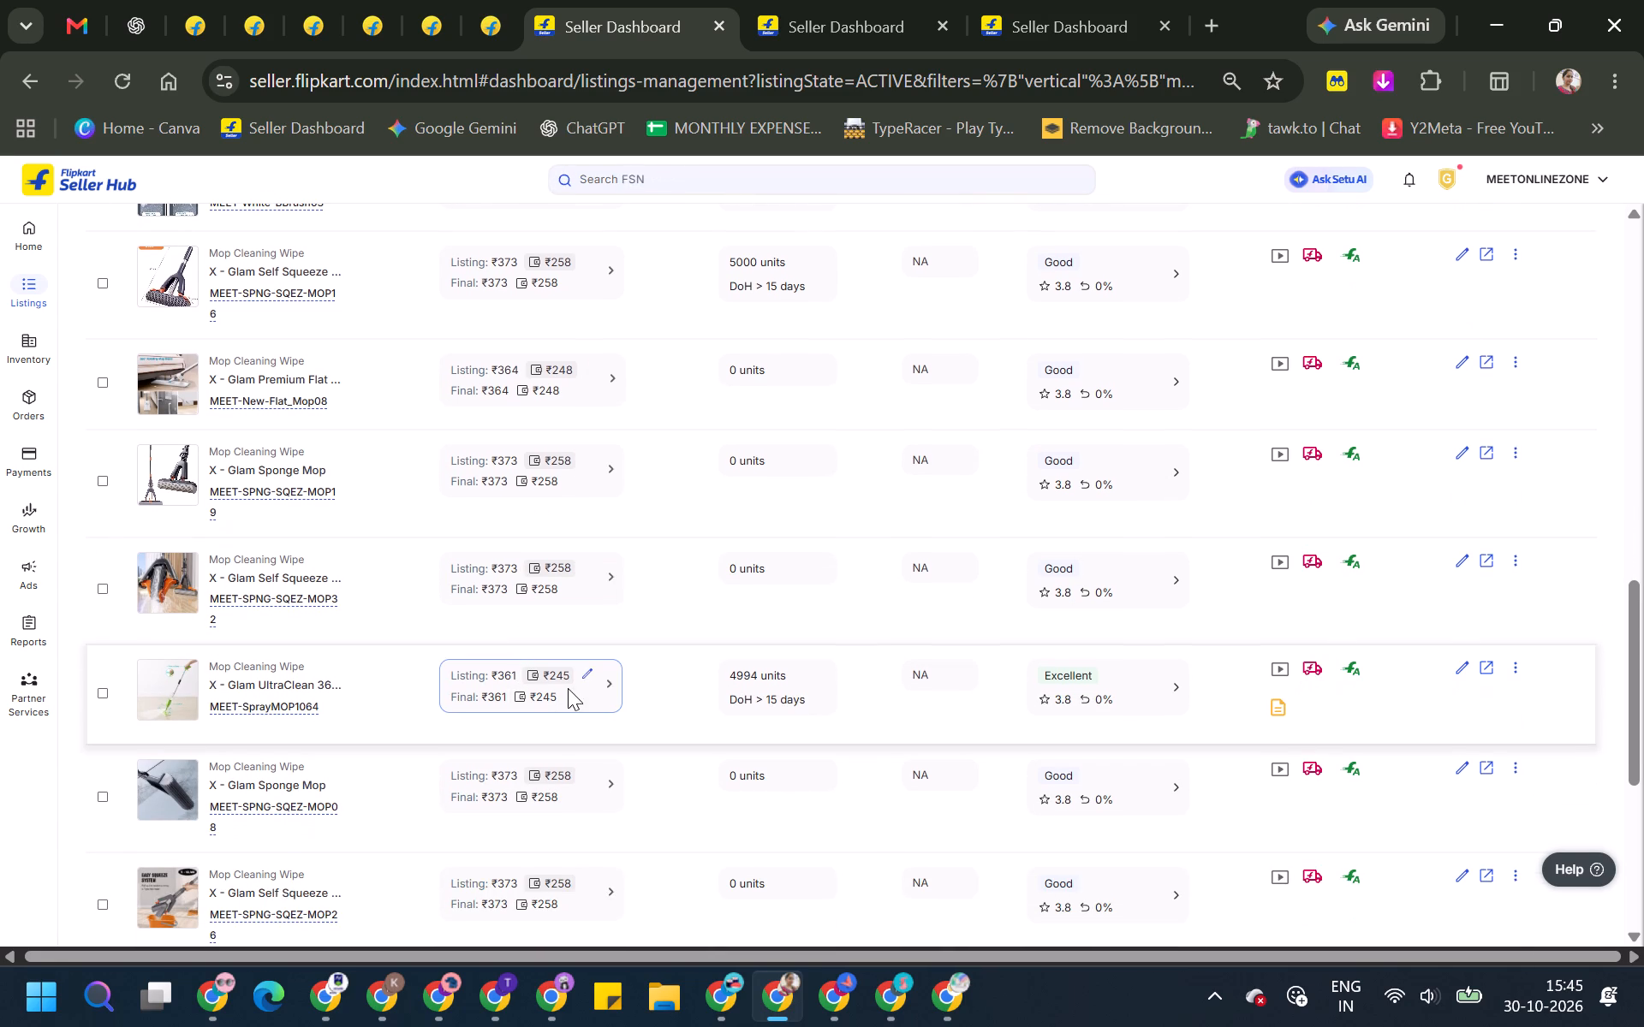
pyautogui.click(581, 672)
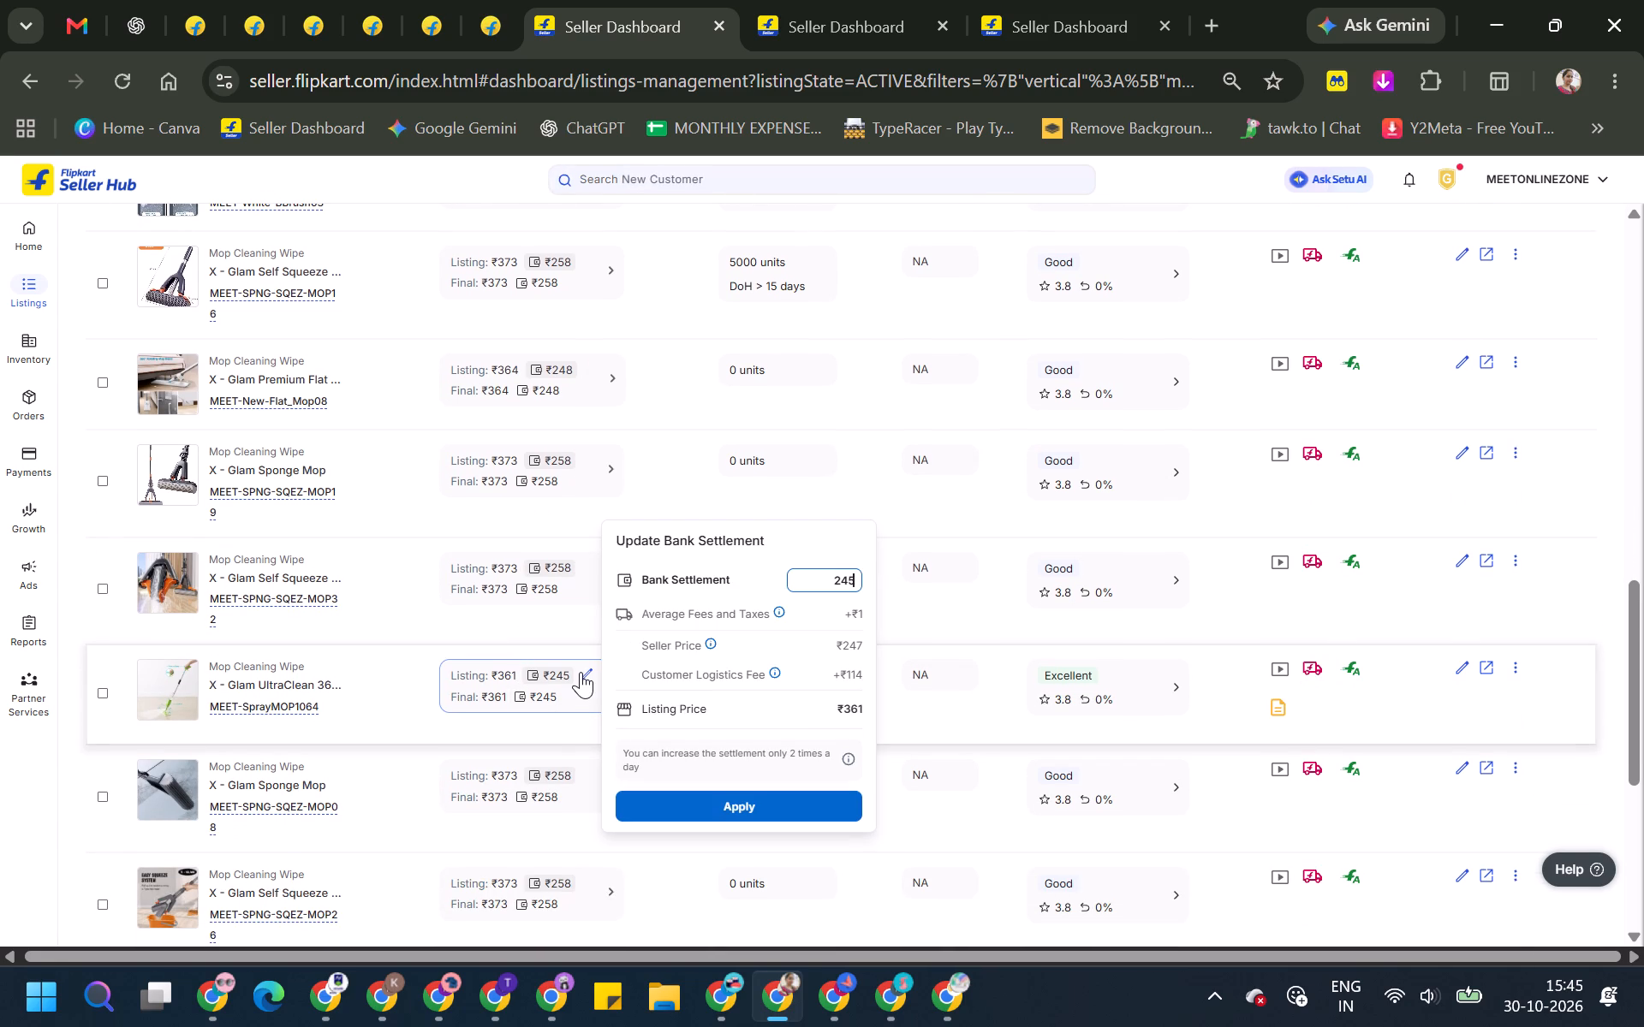
pyautogui.press('BackSpace')
pyautogui.press('BackSpace')
pyautogui.write('60')
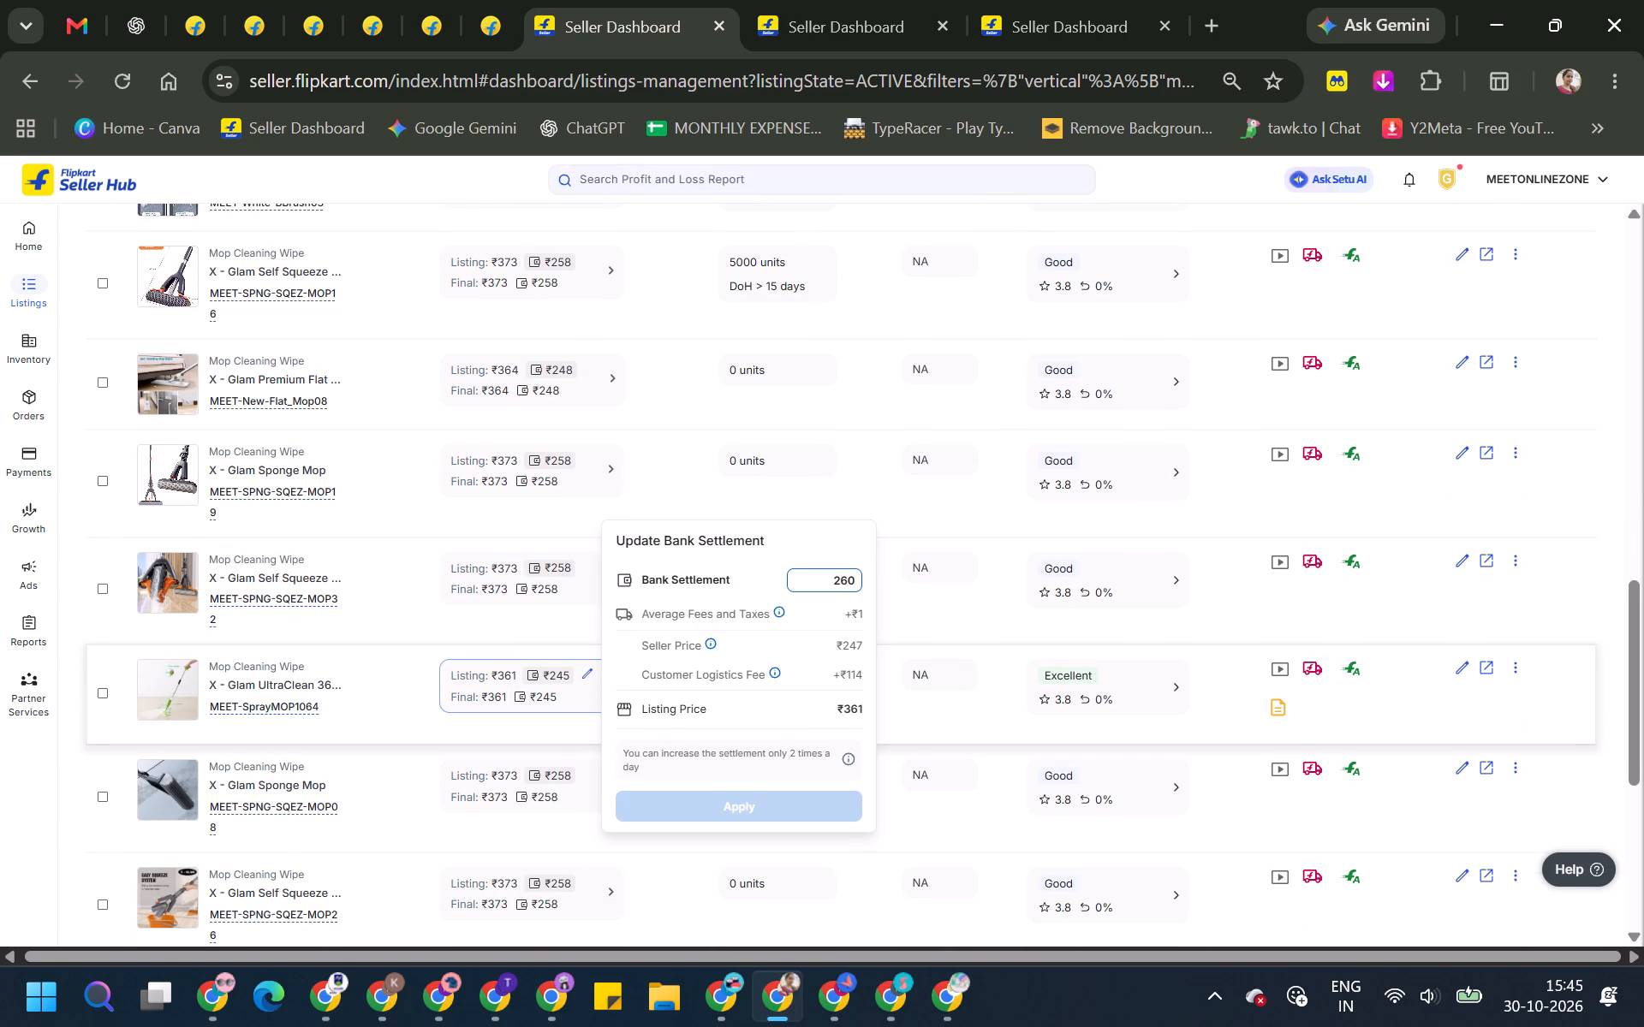
pyautogui.click(687, 807)
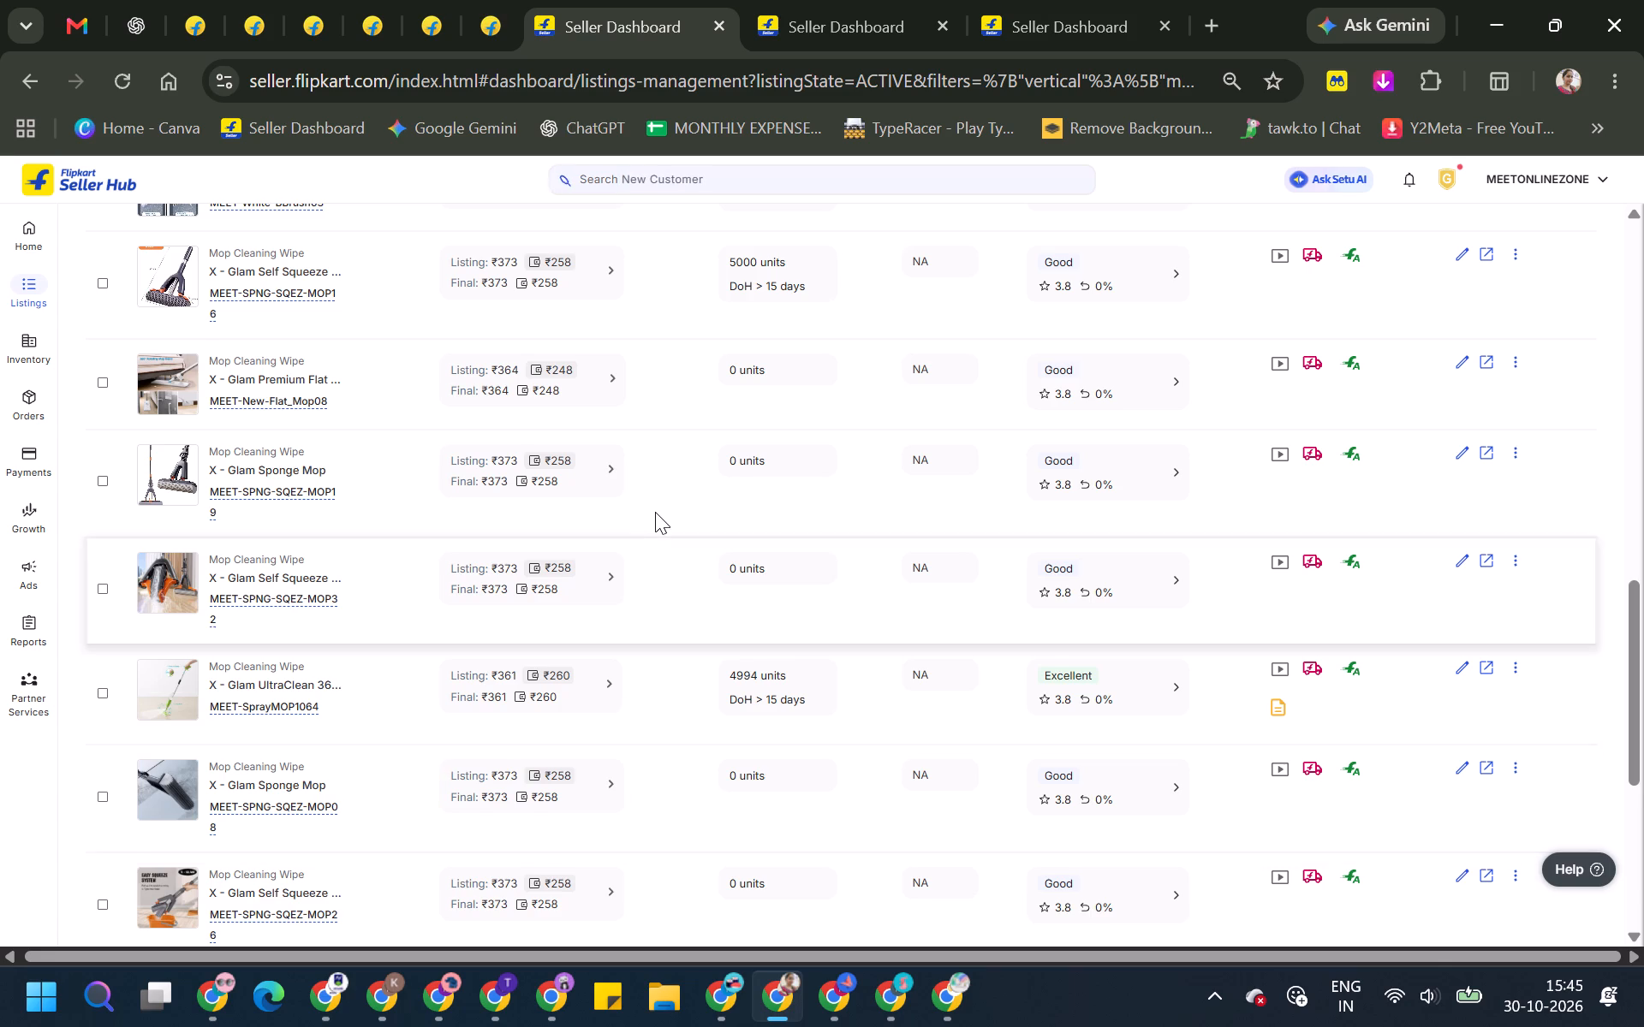
# Look through the rest of page 2 and all of page 3 for spray mop listings, continuing to page 4.
pyautogui.scroll(-5, 655, 512)
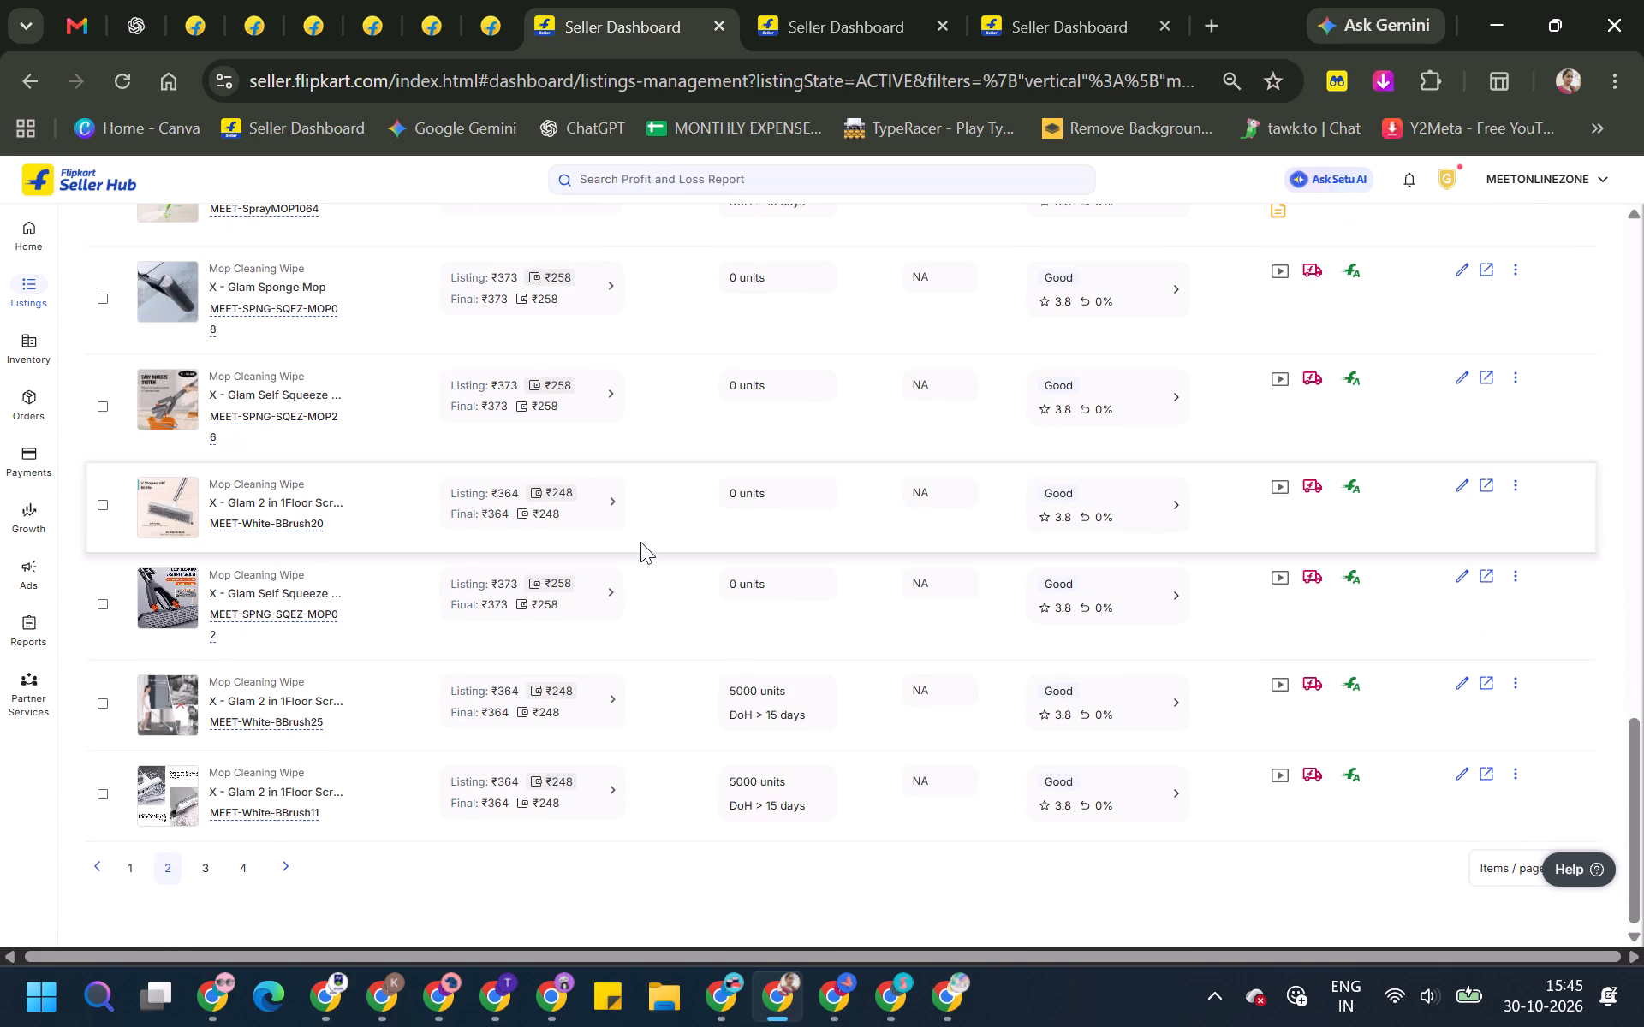
pyautogui.click(214, 867)
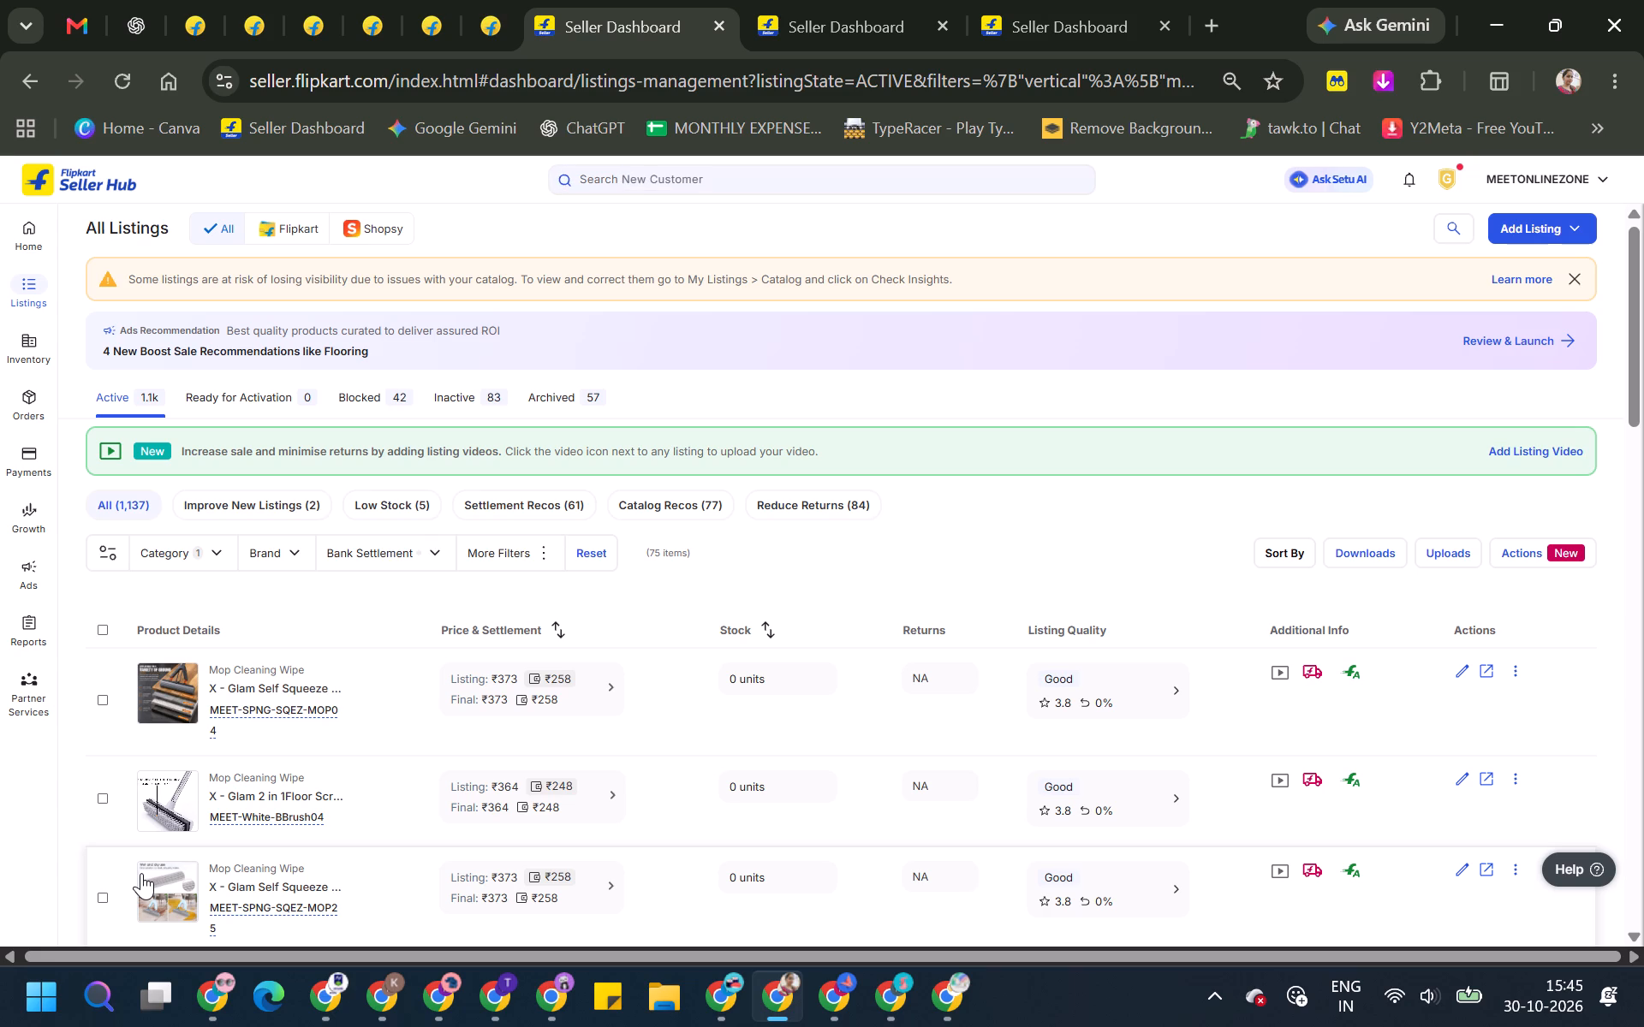
pyautogui.scroll(-2, 551, 392)
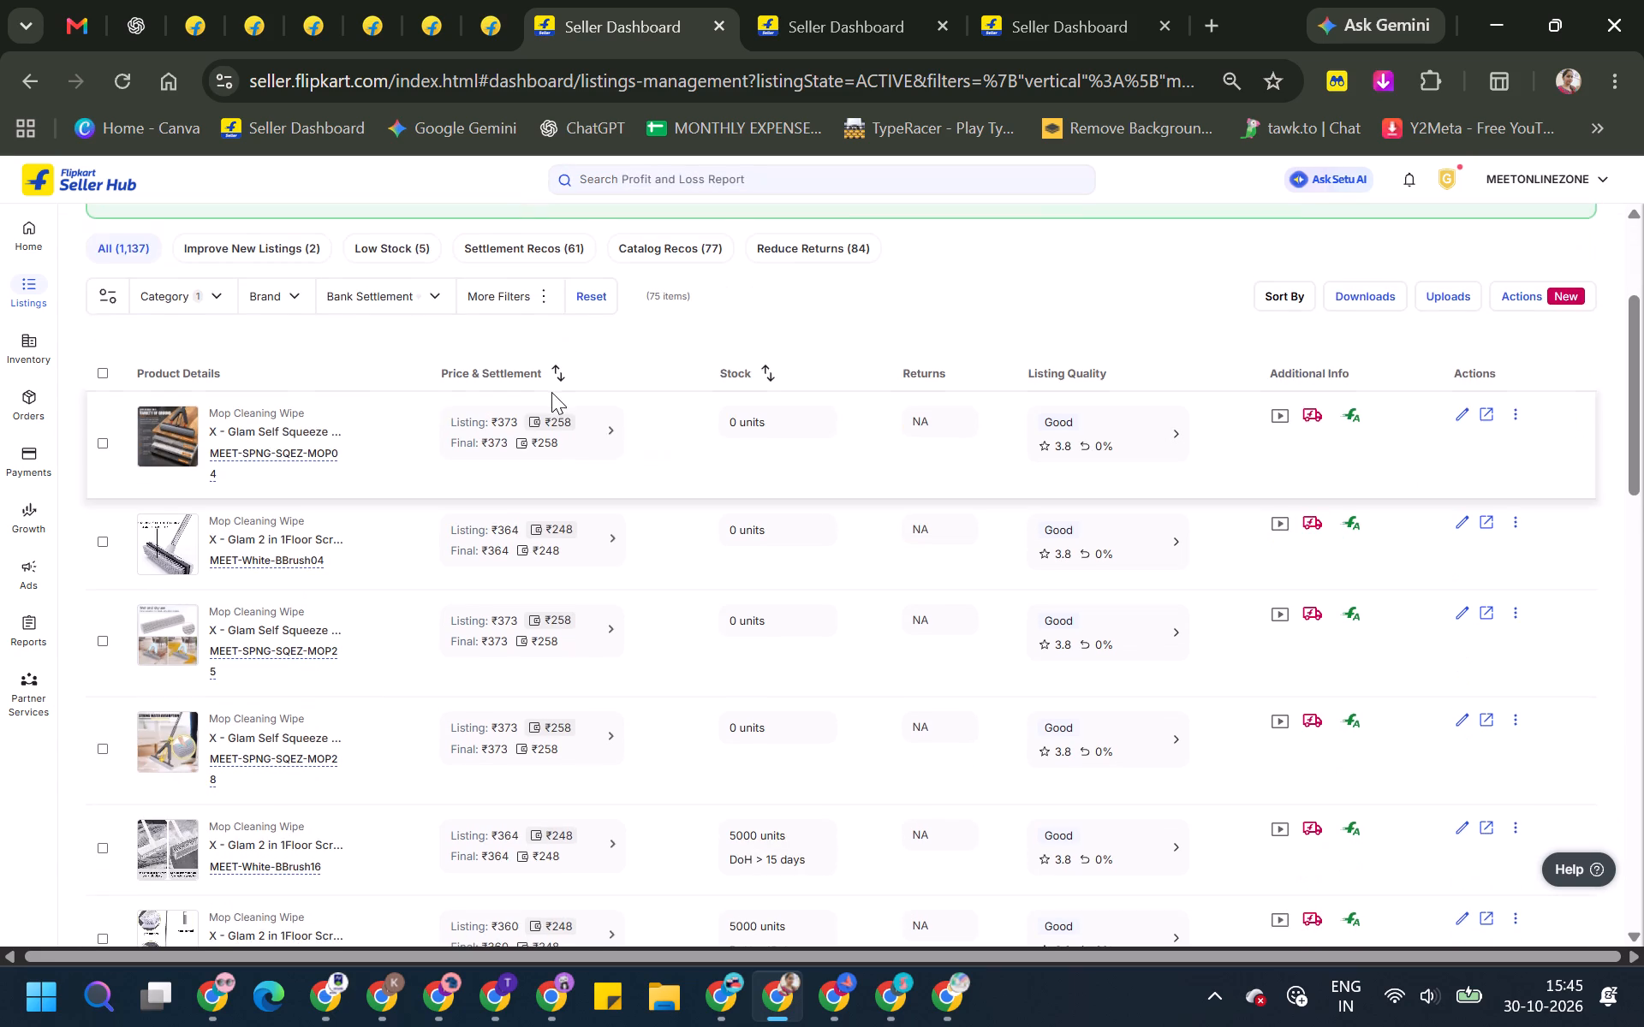
pyautogui.scroll(-2, 575, 407)
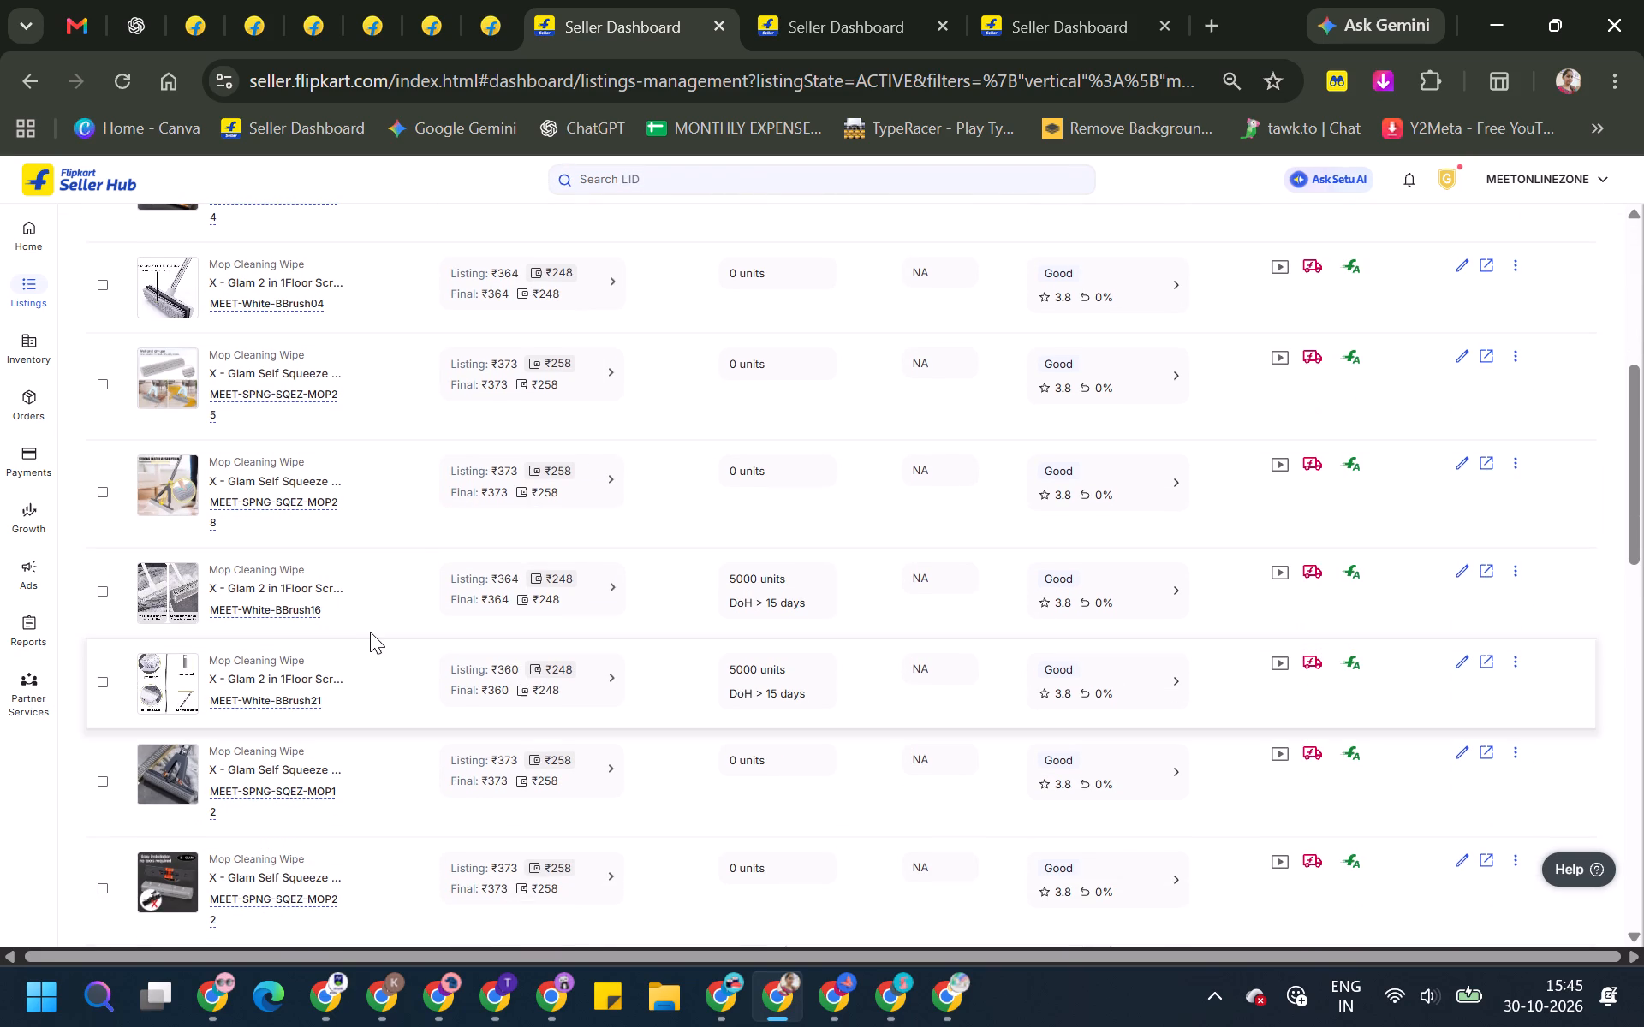
pyautogui.scroll(-5, 370, 632)
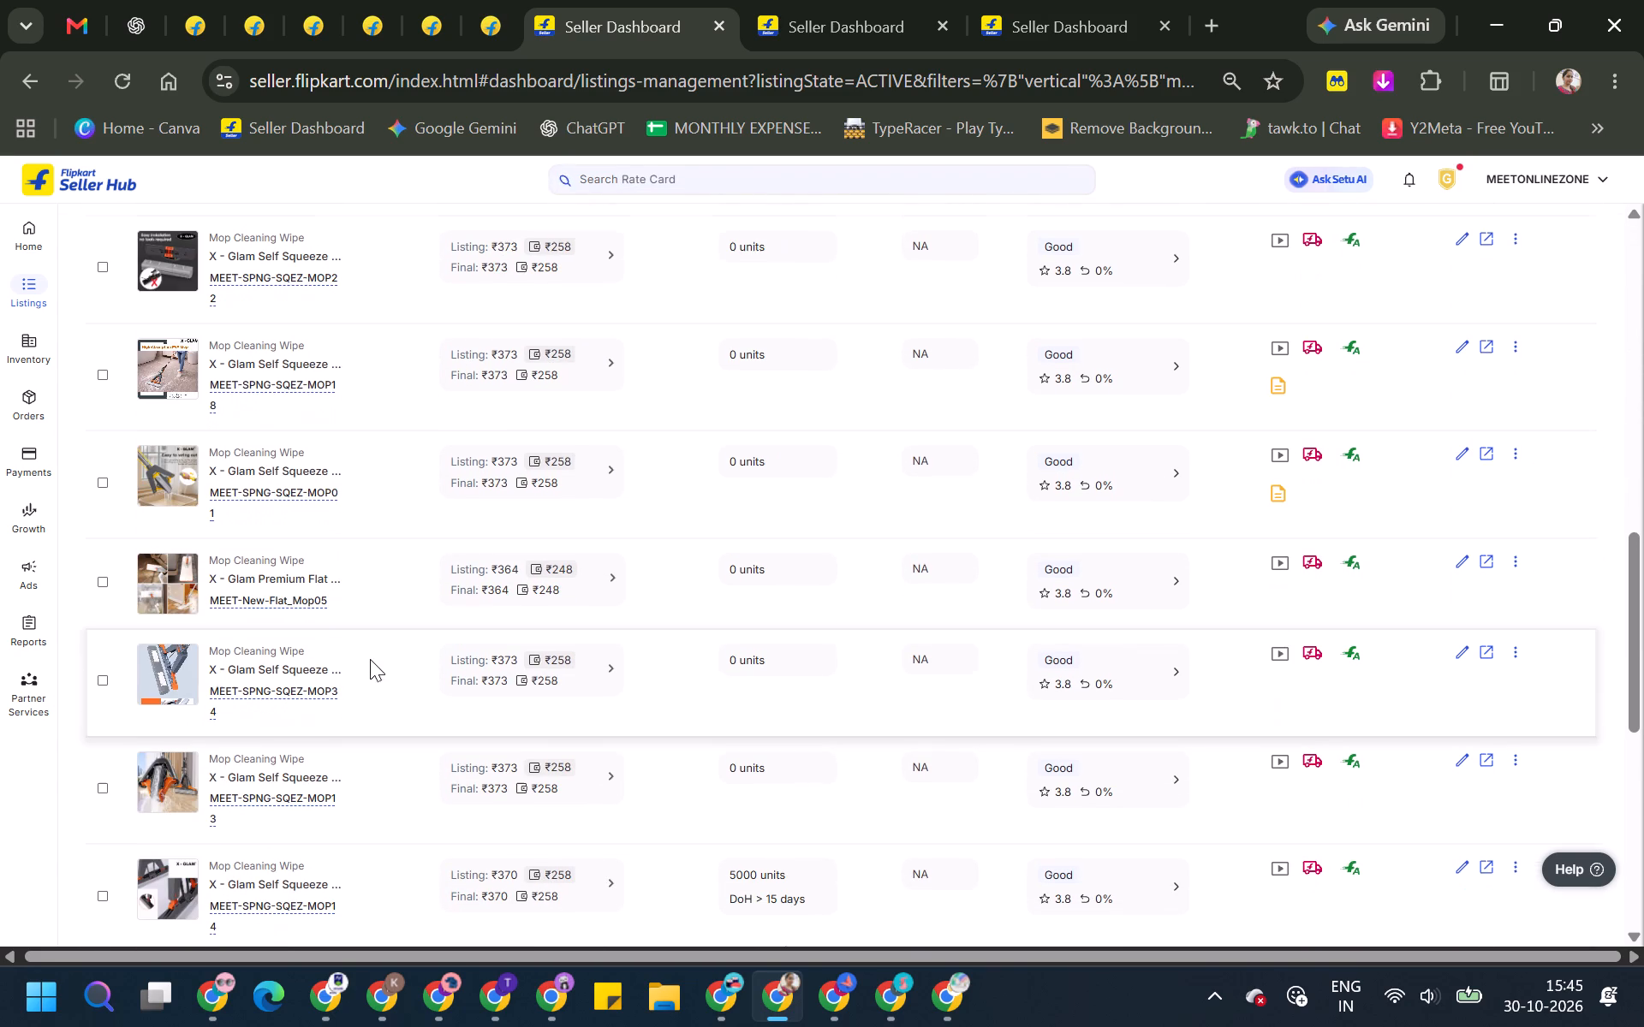
pyautogui.scroll(-2, 366, 601)
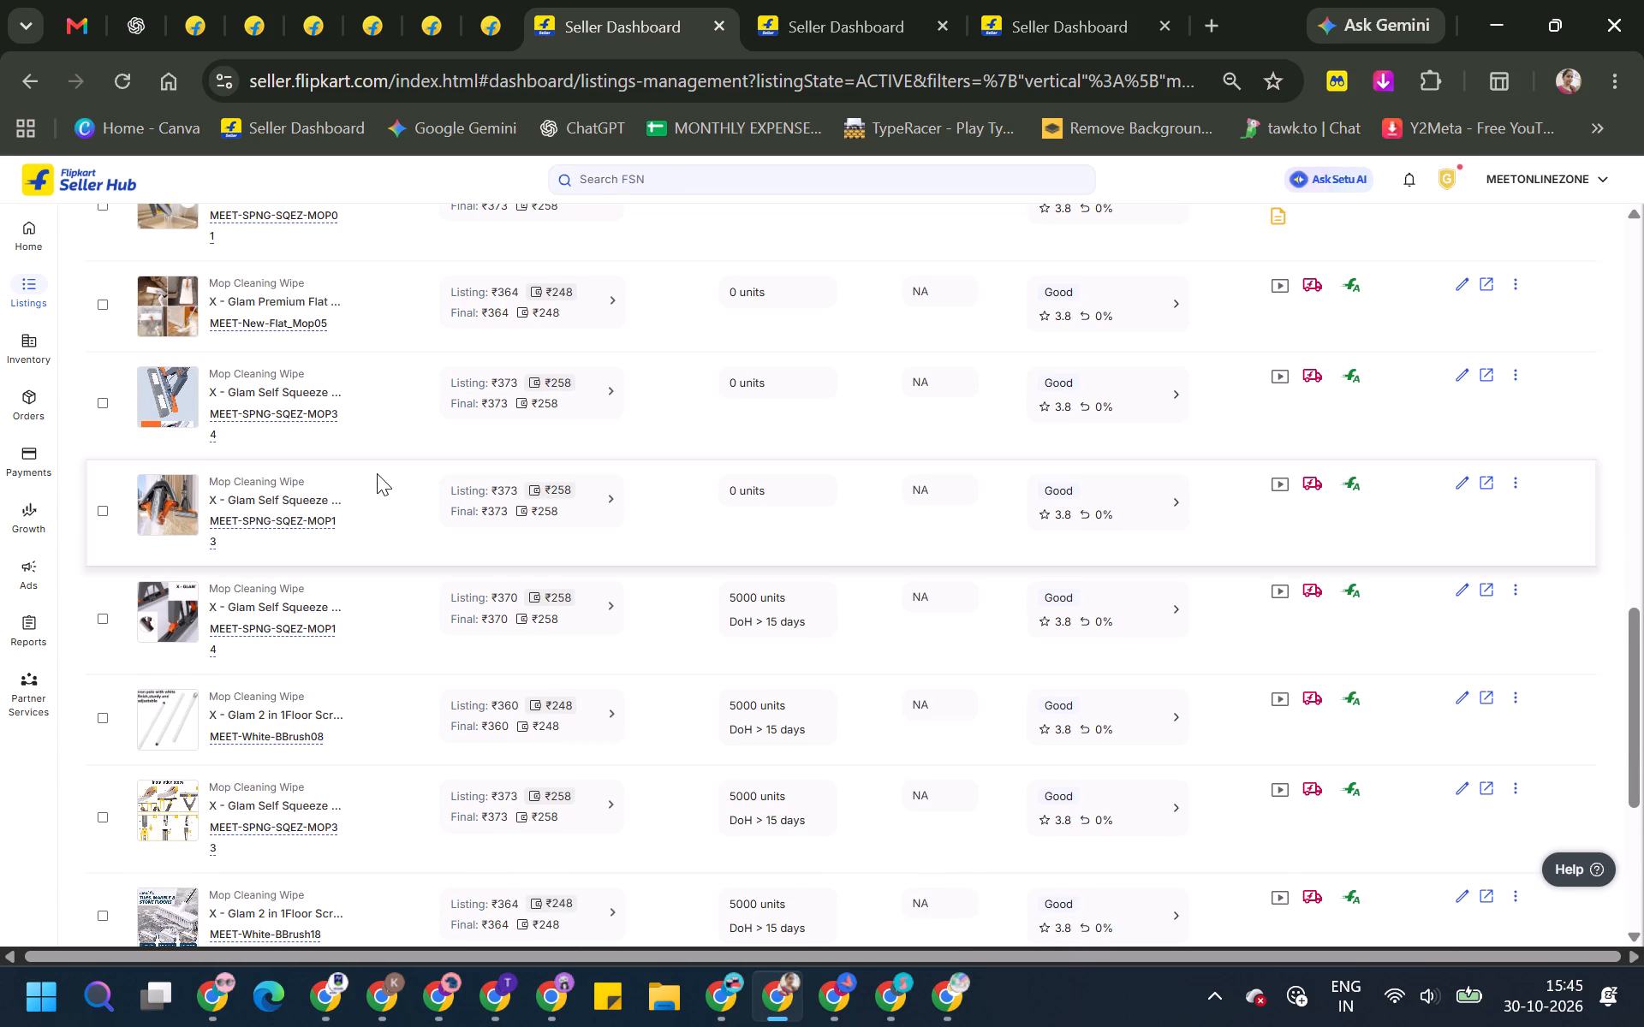
pyautogui.scroll(-2, 375, 490)
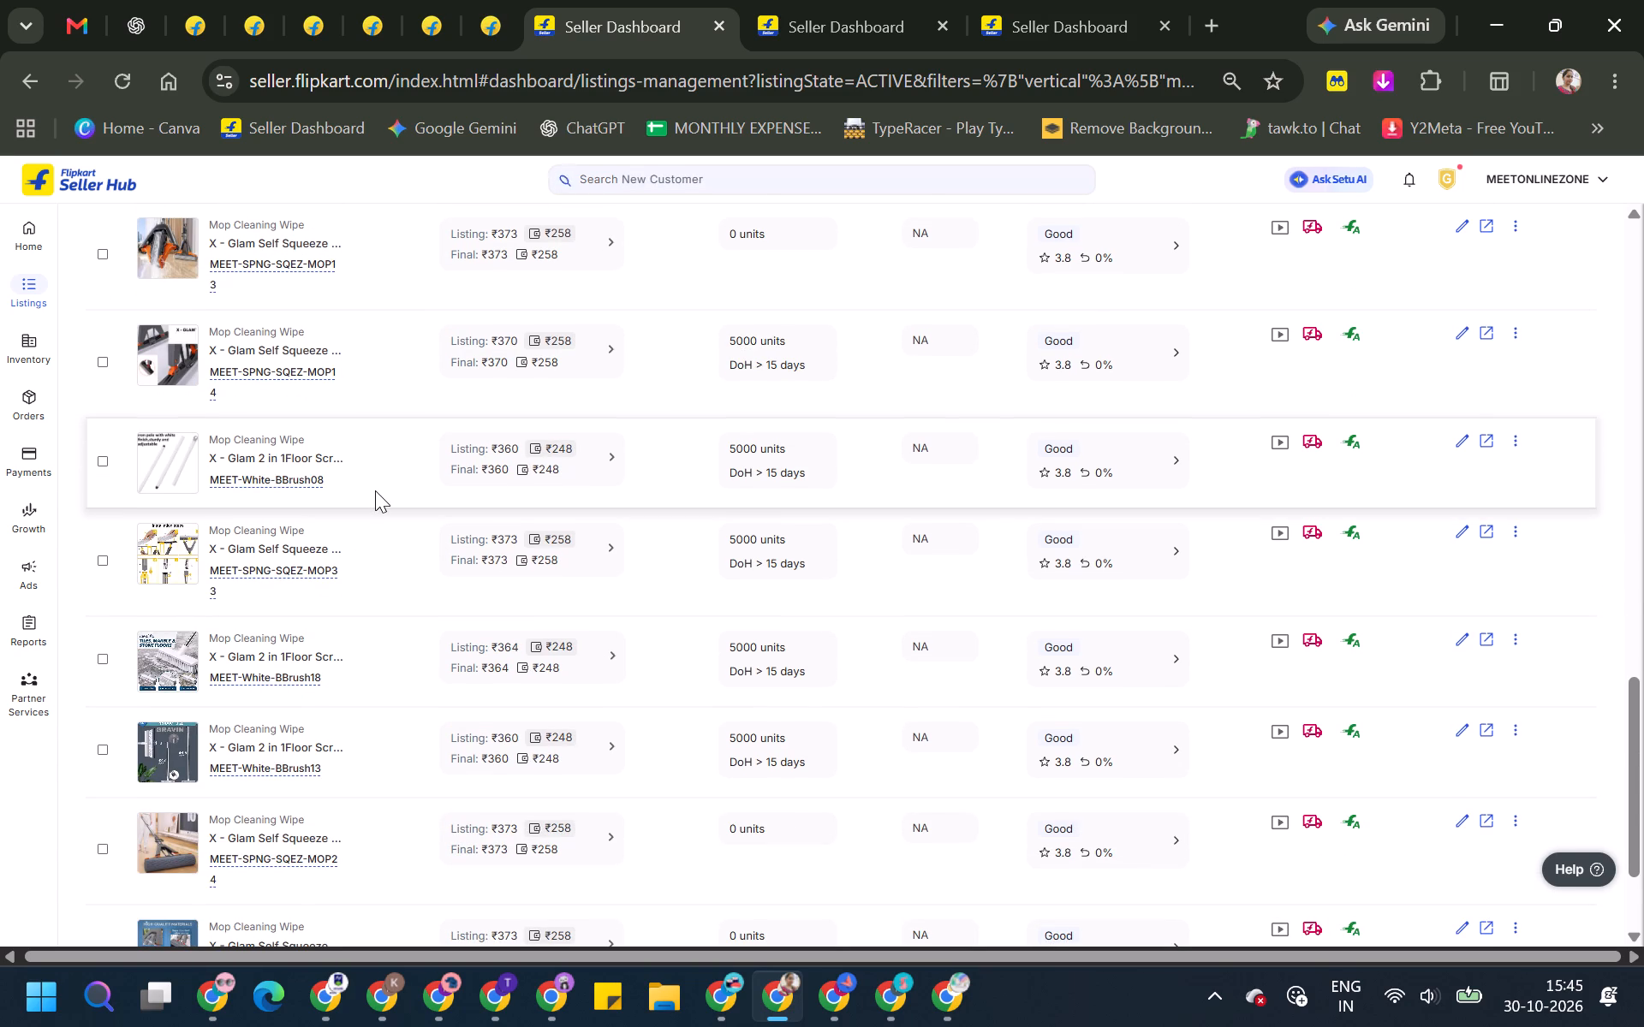
pyautogui.scroll(-3, 372, 499)
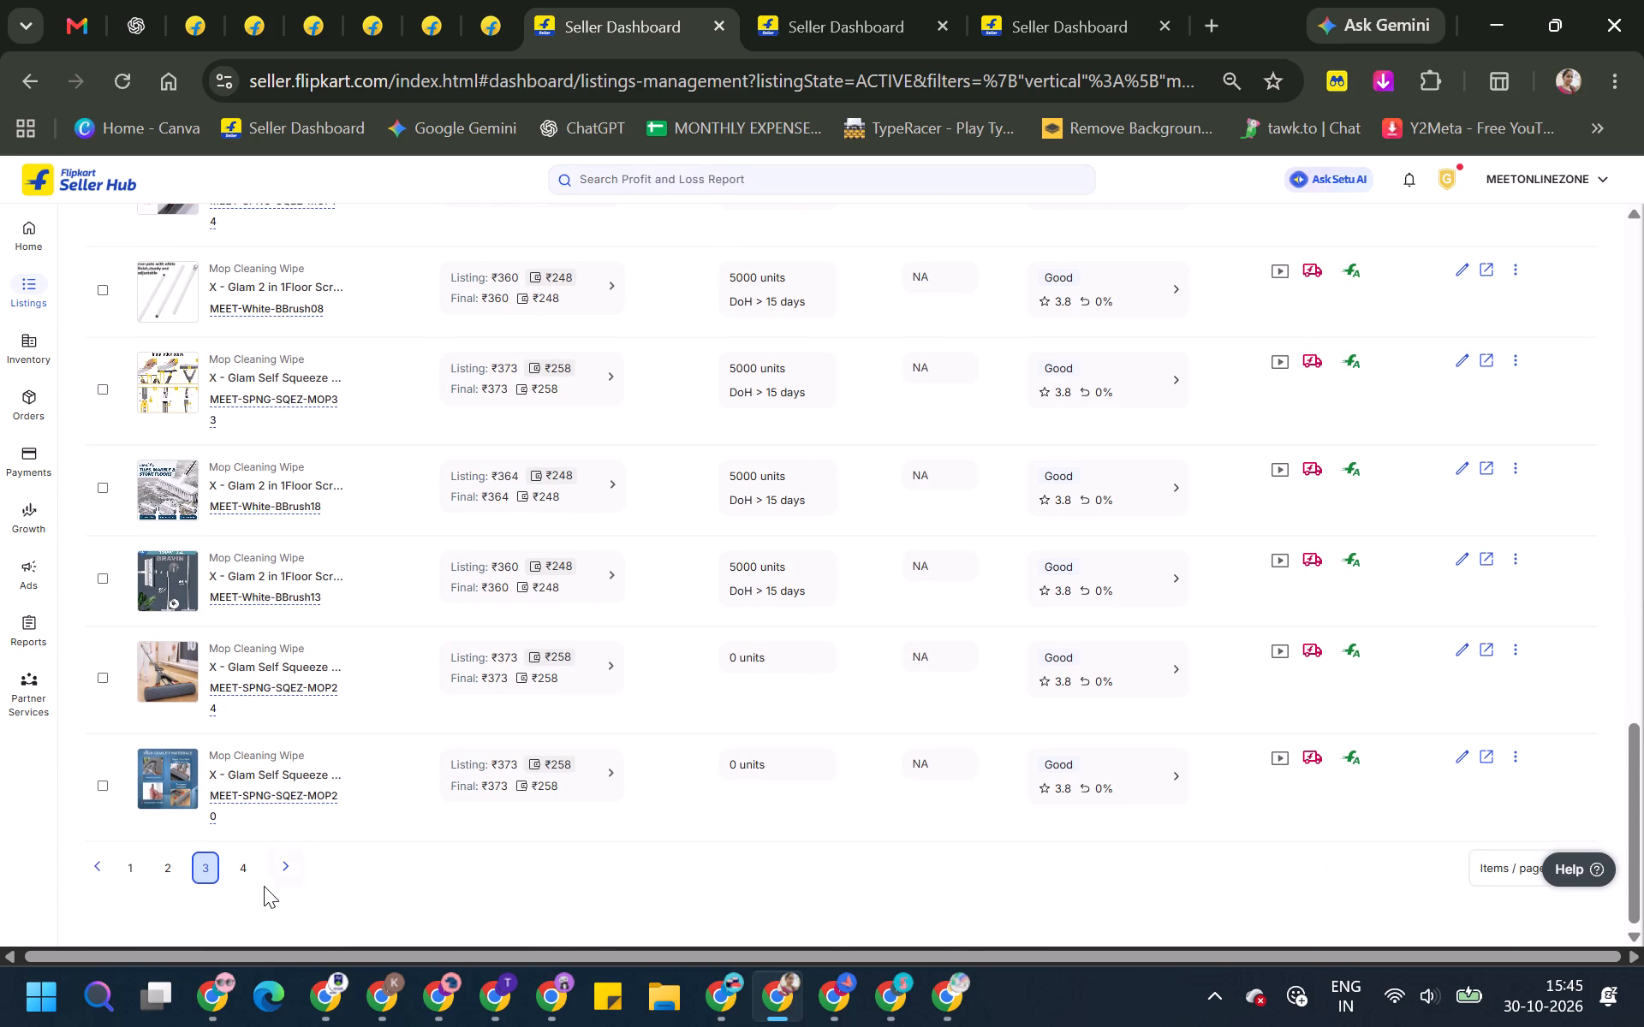
pyautogui.click(251, 875)
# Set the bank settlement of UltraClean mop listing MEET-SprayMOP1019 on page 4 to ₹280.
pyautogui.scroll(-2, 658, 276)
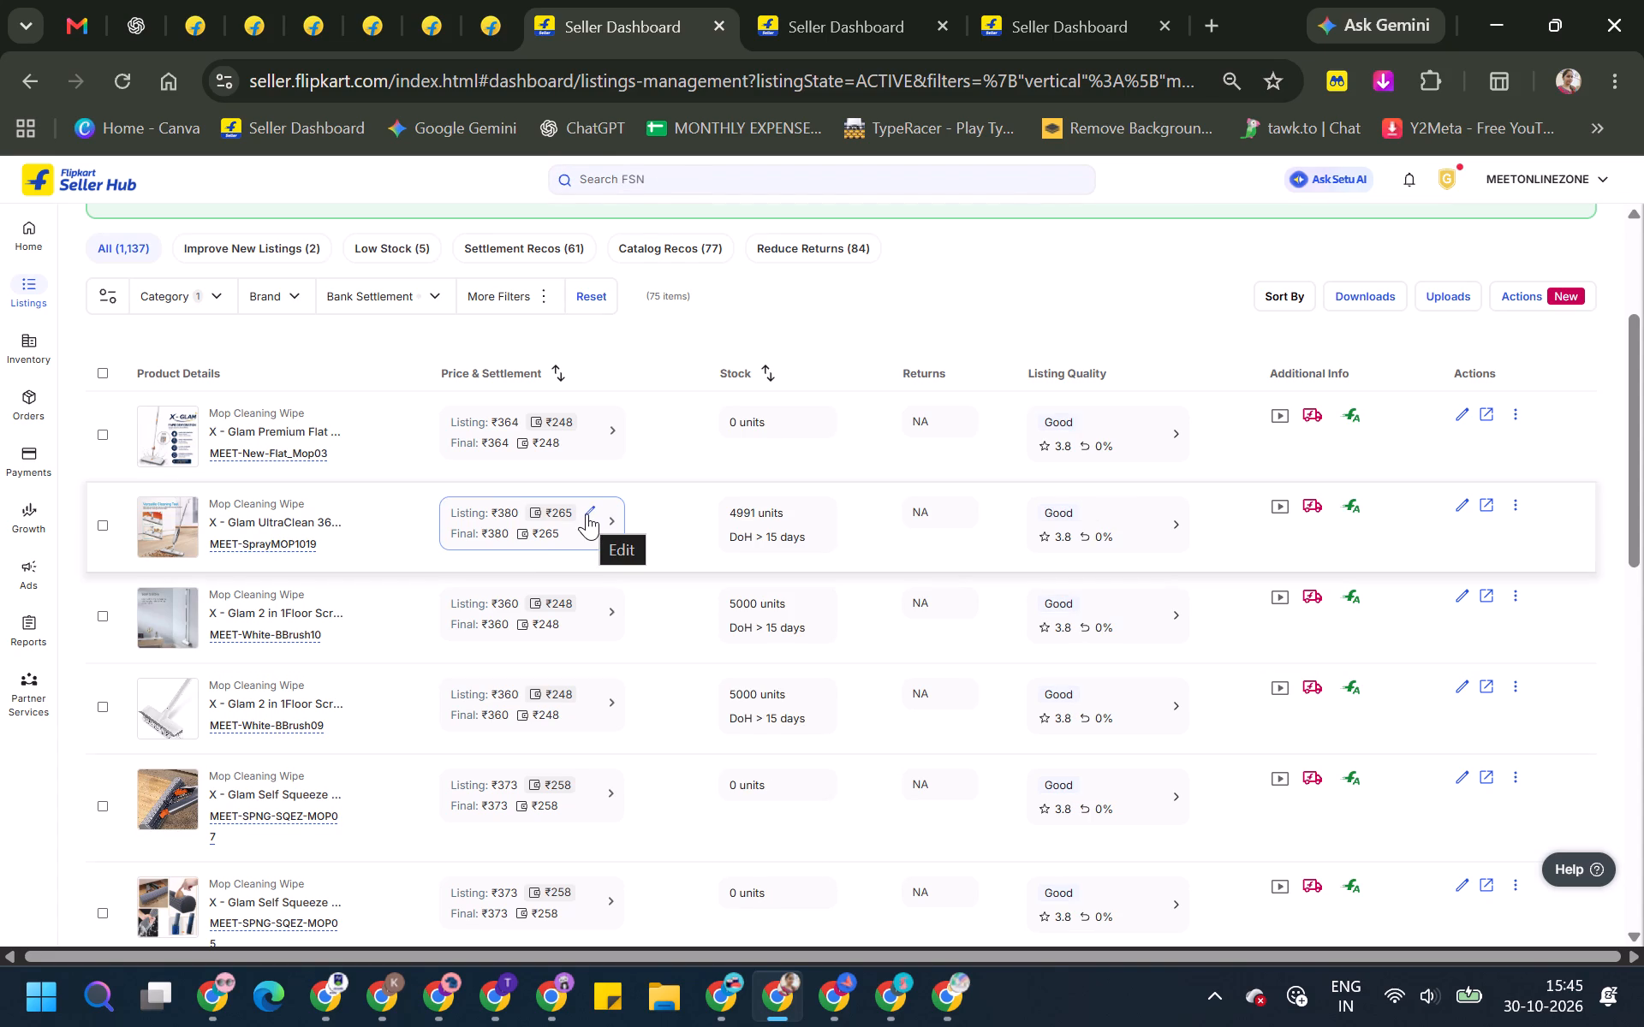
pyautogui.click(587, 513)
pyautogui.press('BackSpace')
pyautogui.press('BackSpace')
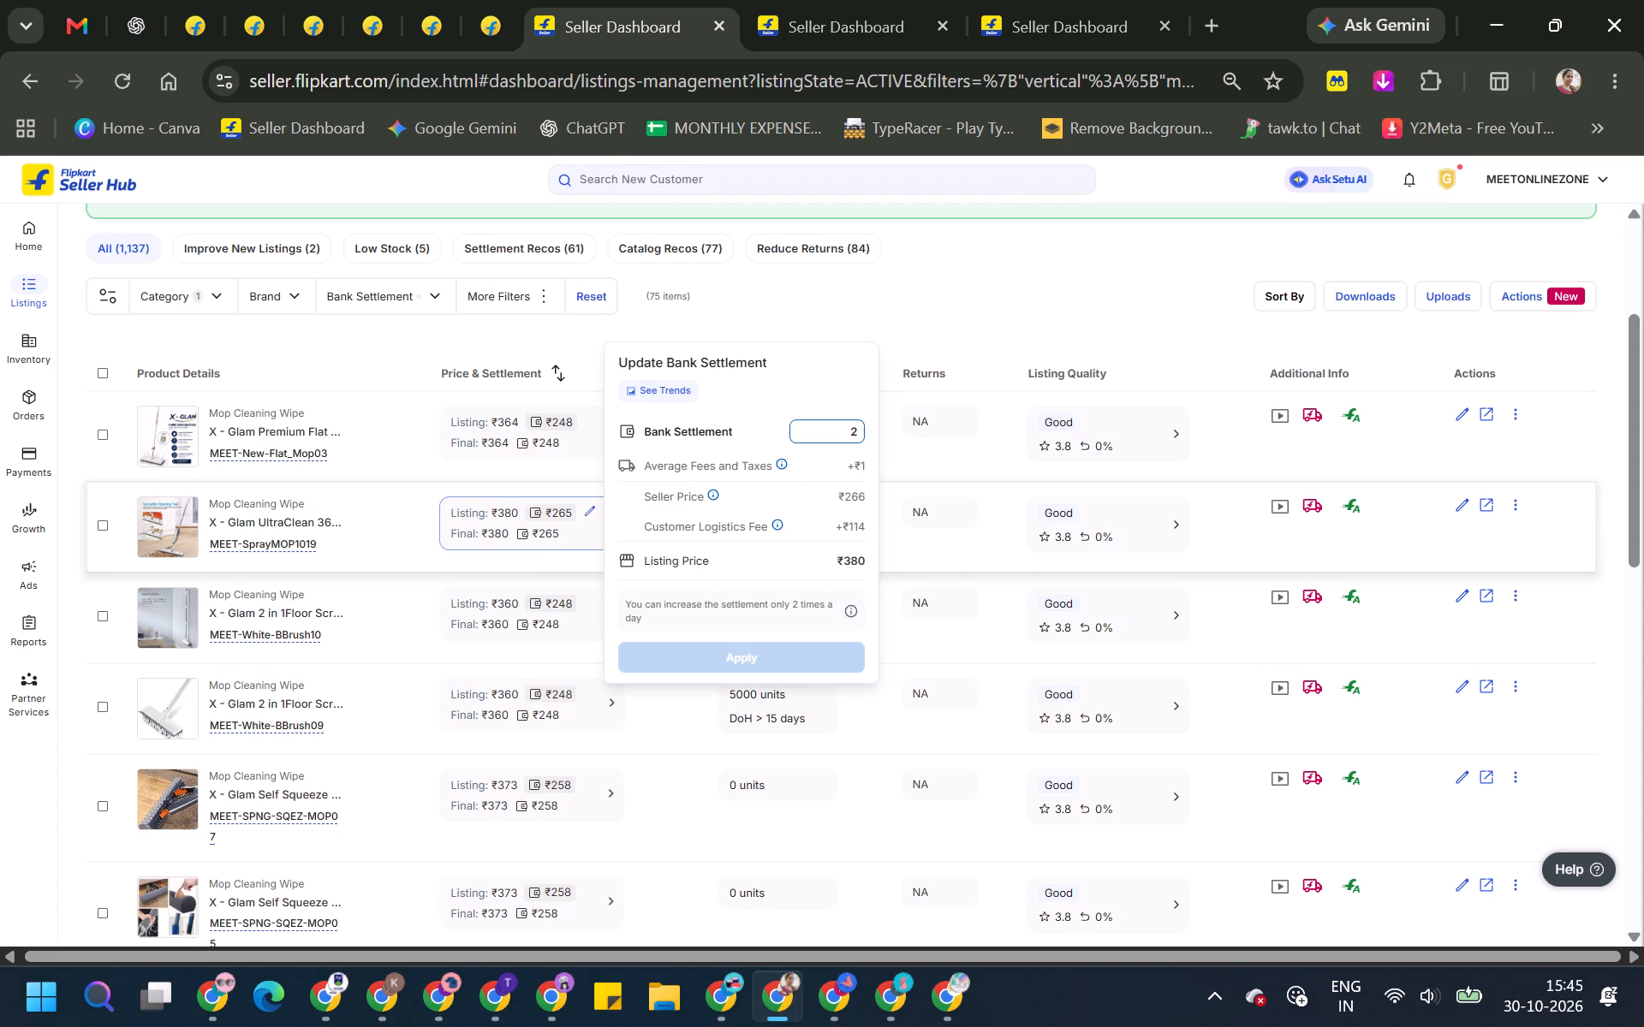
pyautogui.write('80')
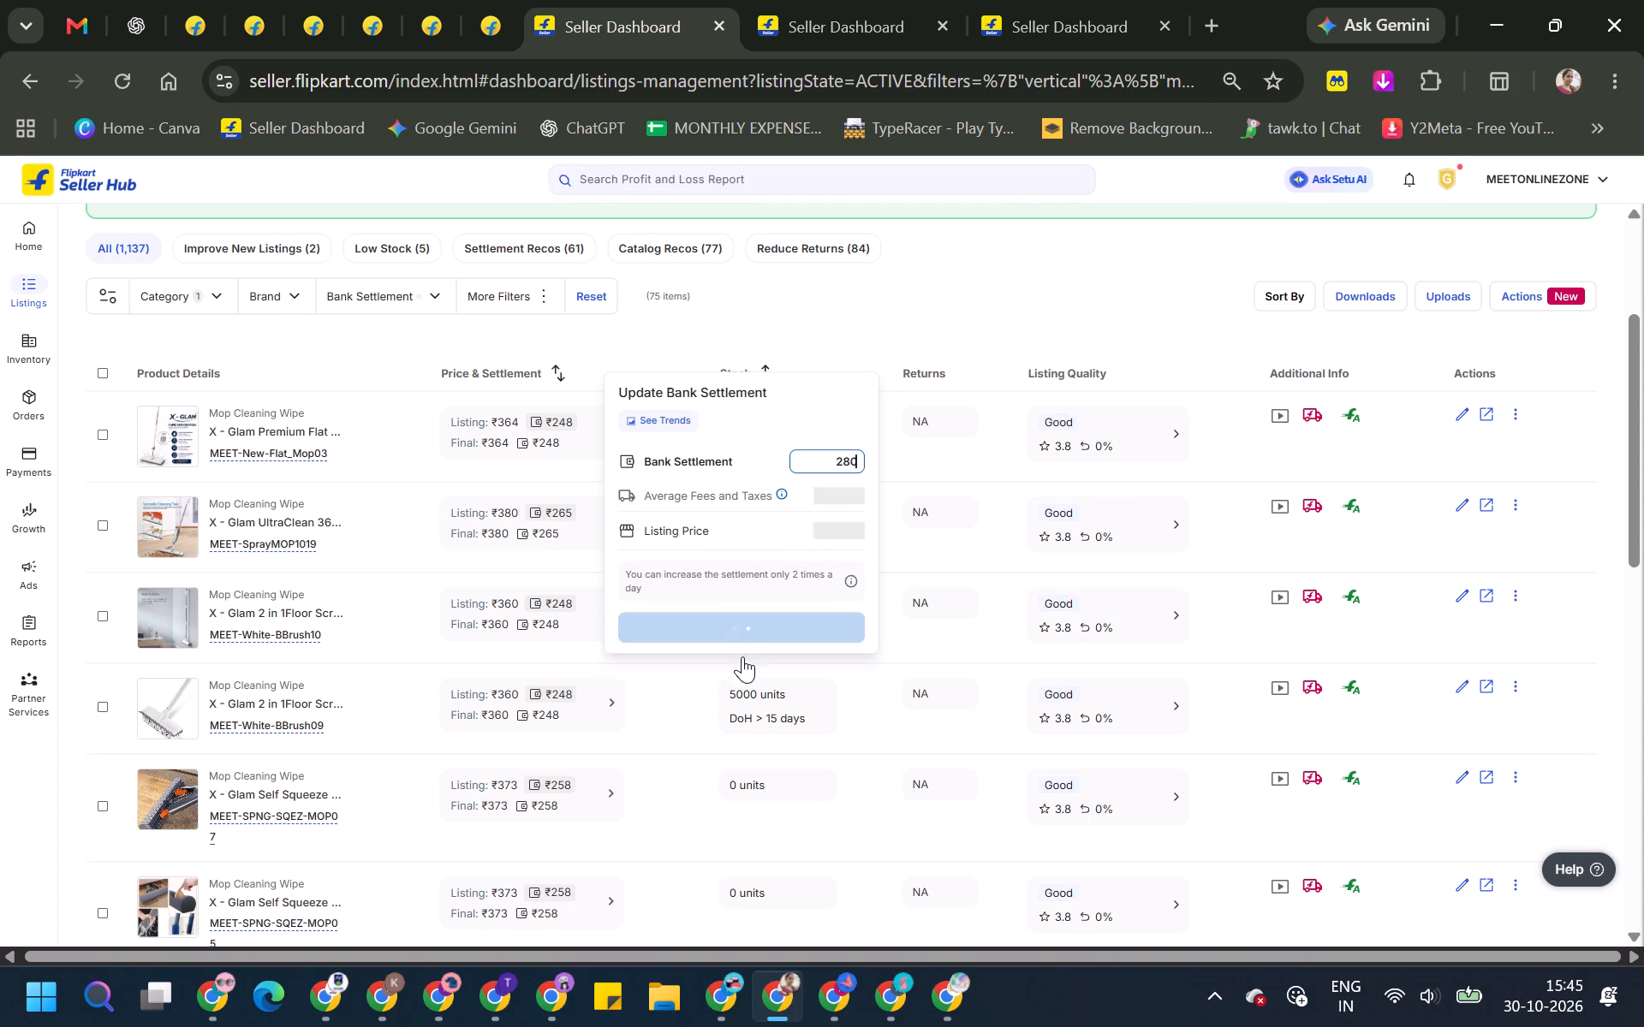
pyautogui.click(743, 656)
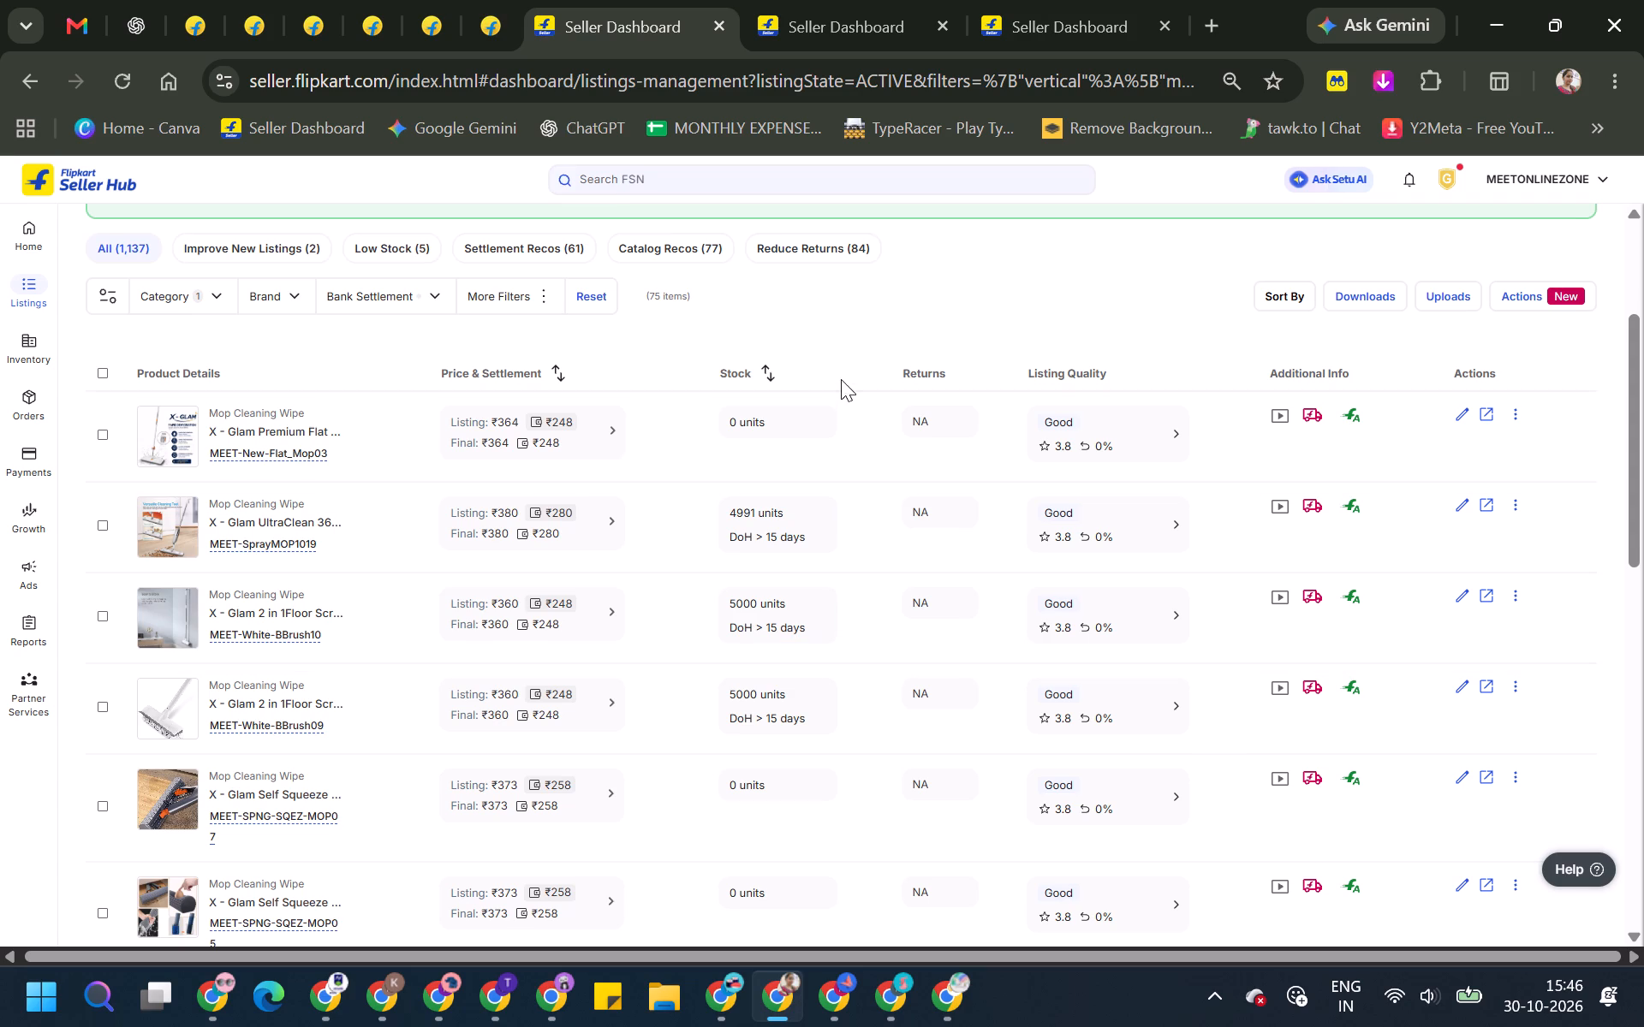
# Set the bank settlement of mop listing MEET-SprayMOP1019 to ₹300.
pyautogui.click(593, 512)
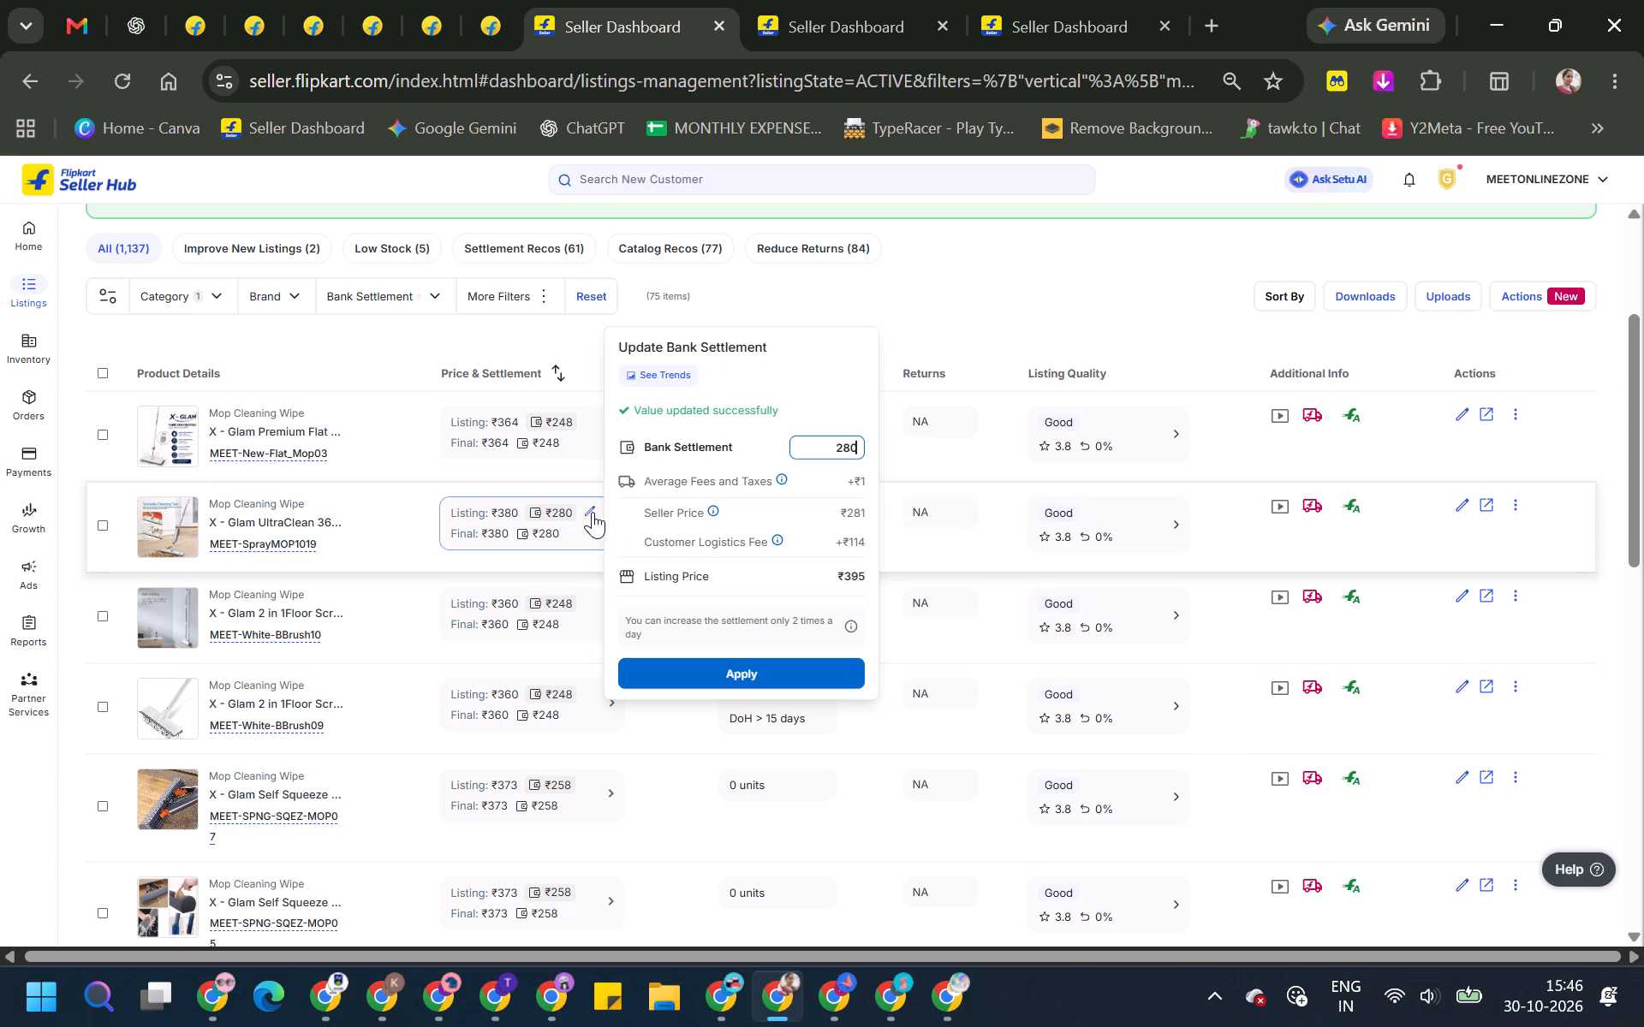
pyautogui.press('BackSpace')
pyautogui.press('BackSpace')
pyautogui.write('300')
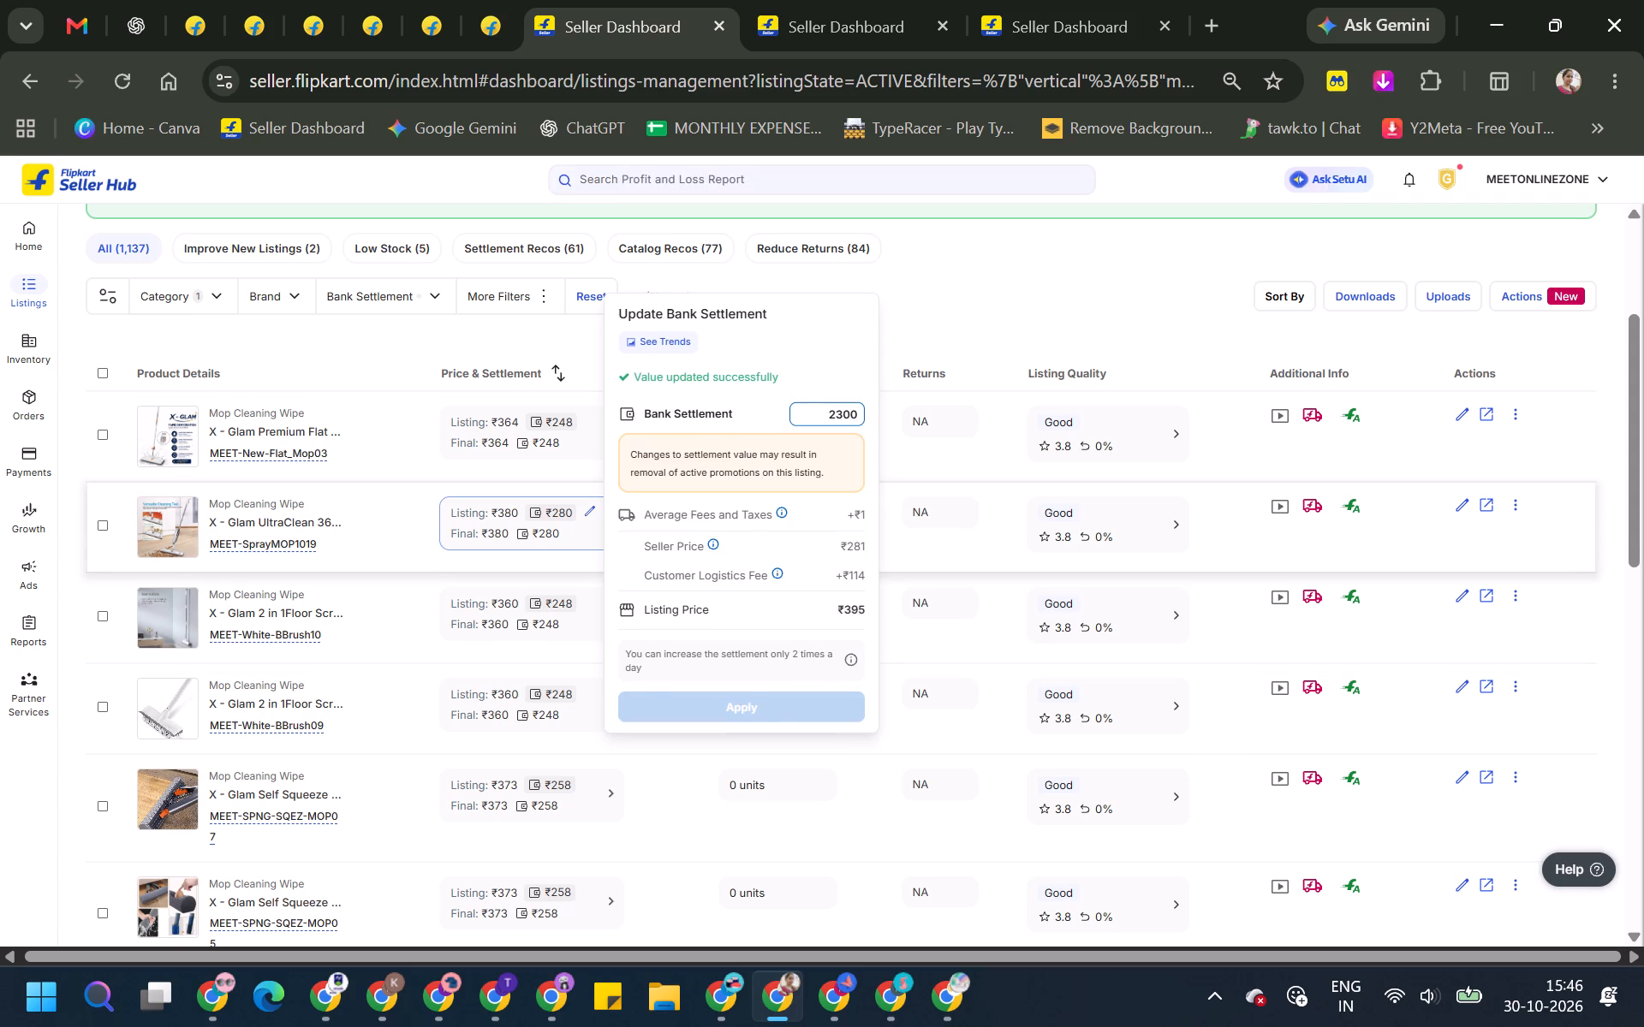
pyautogui.hotkey('ctrl', 'a')
pyautogui.write('40')
pyautogui.press('BackSpace')
pyautogui.press('BackSpace')
pyautogui.write('400')
pyautogui.press('BackSpace')
pyautogui.press('BackSpace')
pyautogui.press('BackSpace')
pyautogui.write('300')
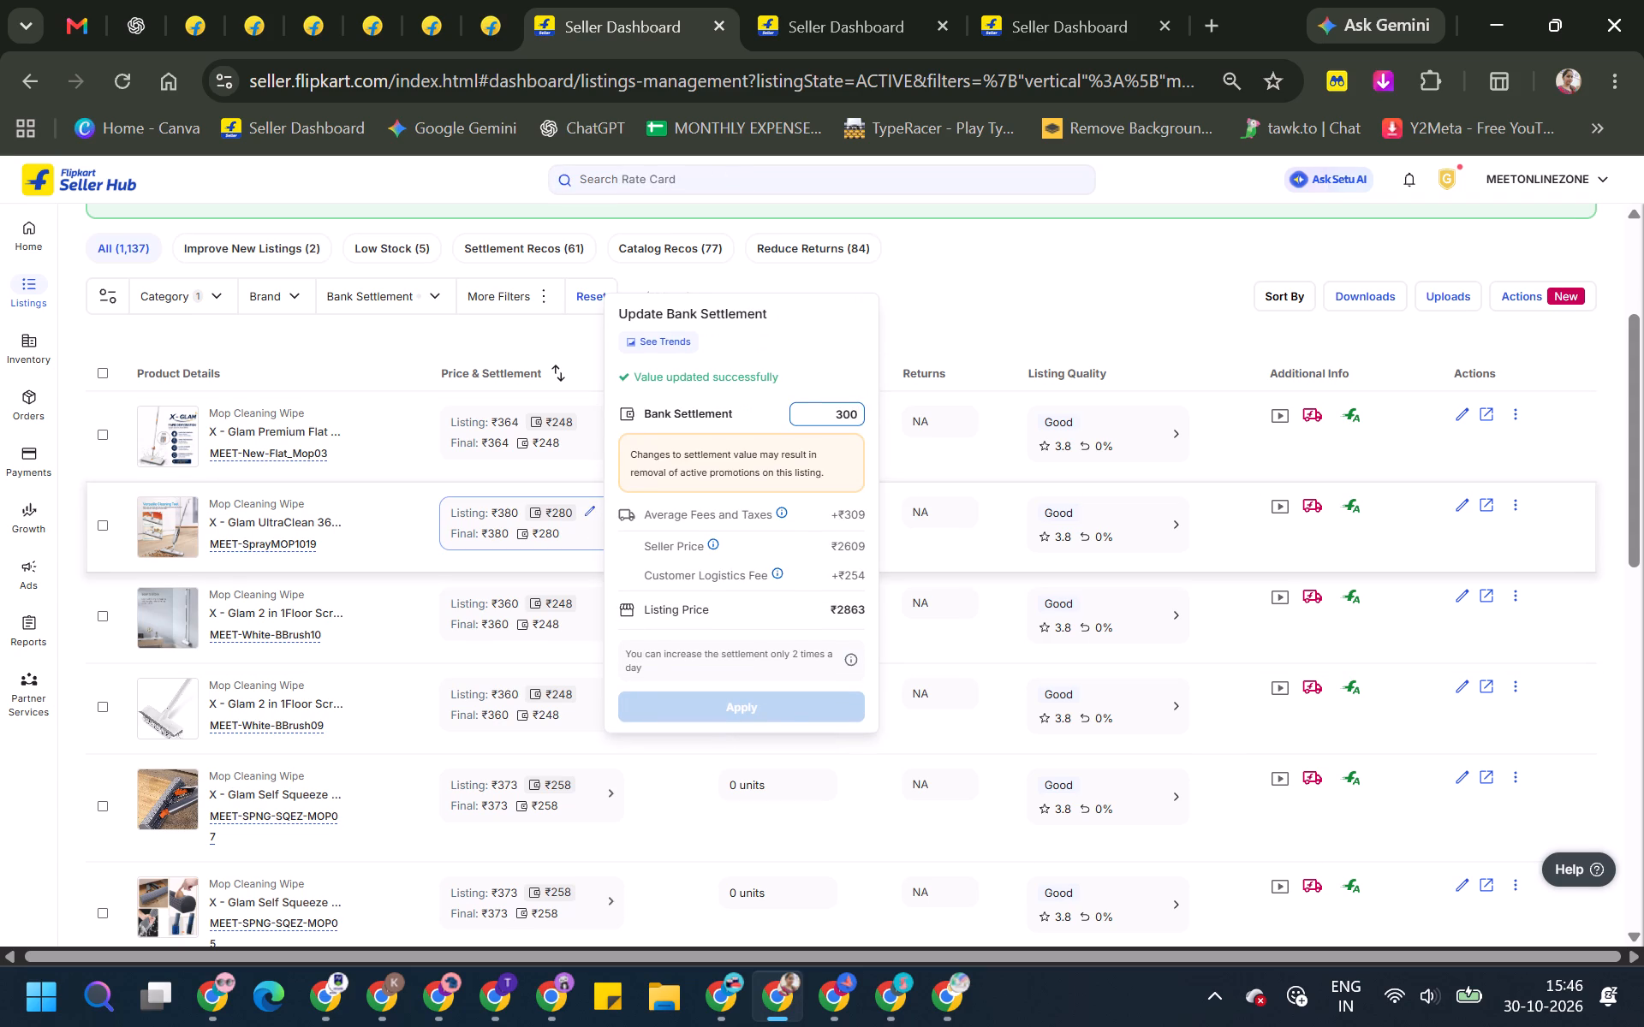
pyautogui.click(714, 697)
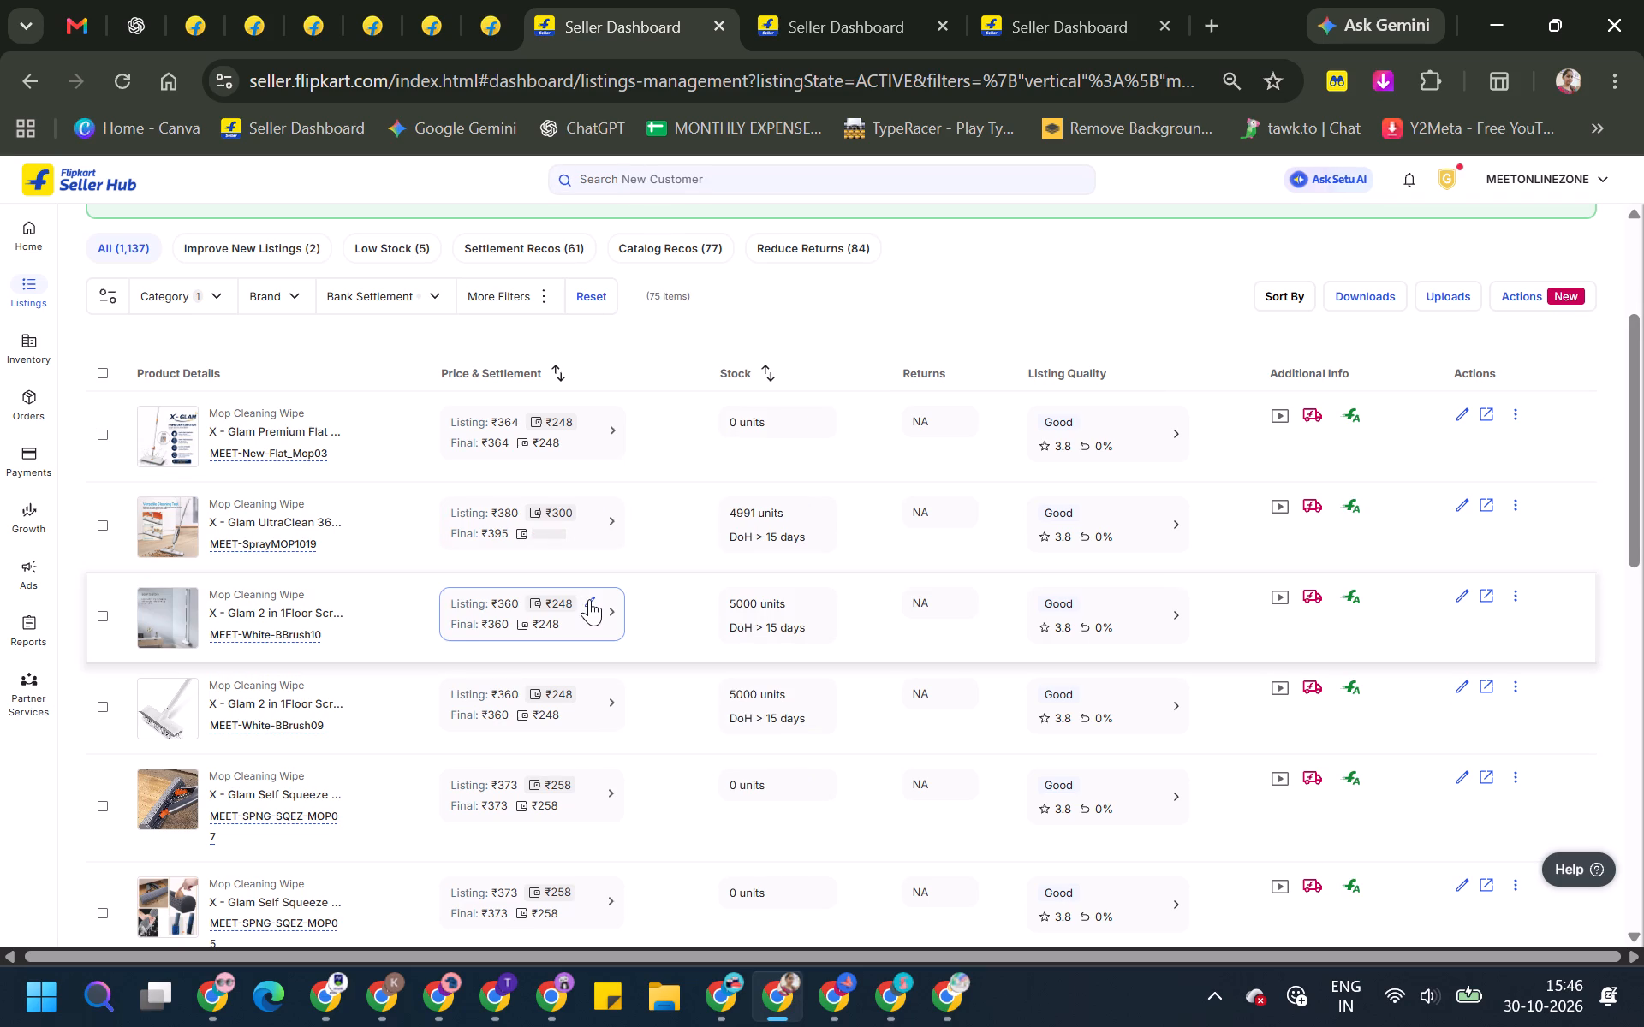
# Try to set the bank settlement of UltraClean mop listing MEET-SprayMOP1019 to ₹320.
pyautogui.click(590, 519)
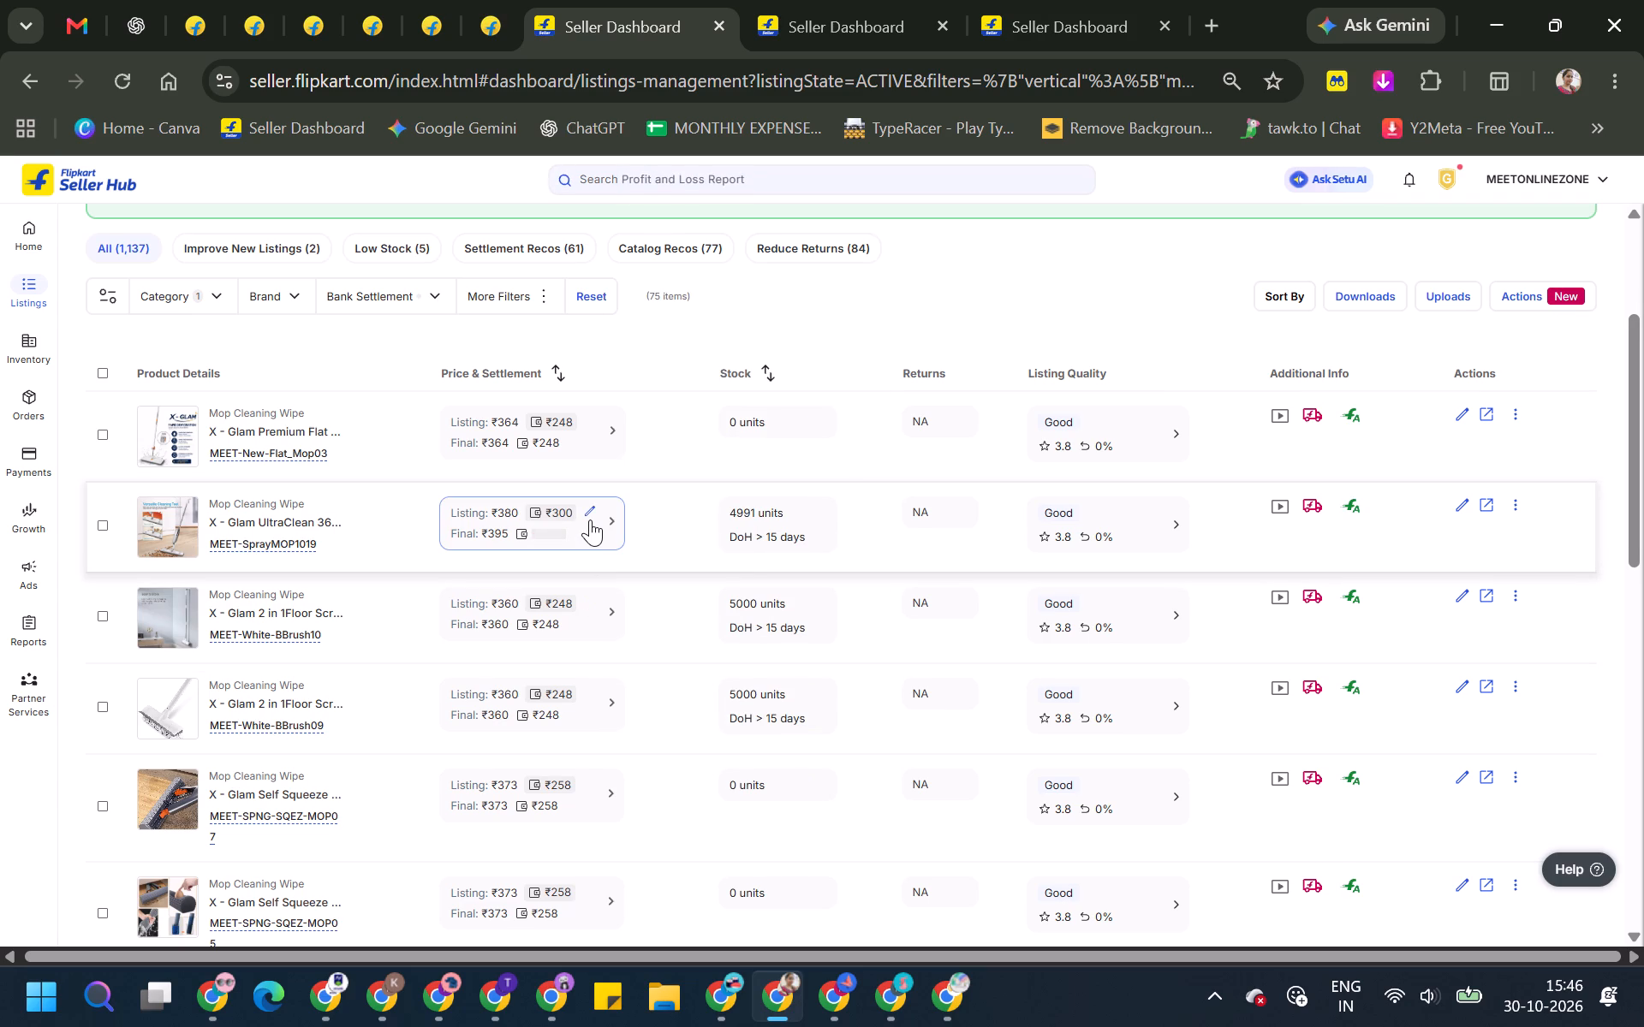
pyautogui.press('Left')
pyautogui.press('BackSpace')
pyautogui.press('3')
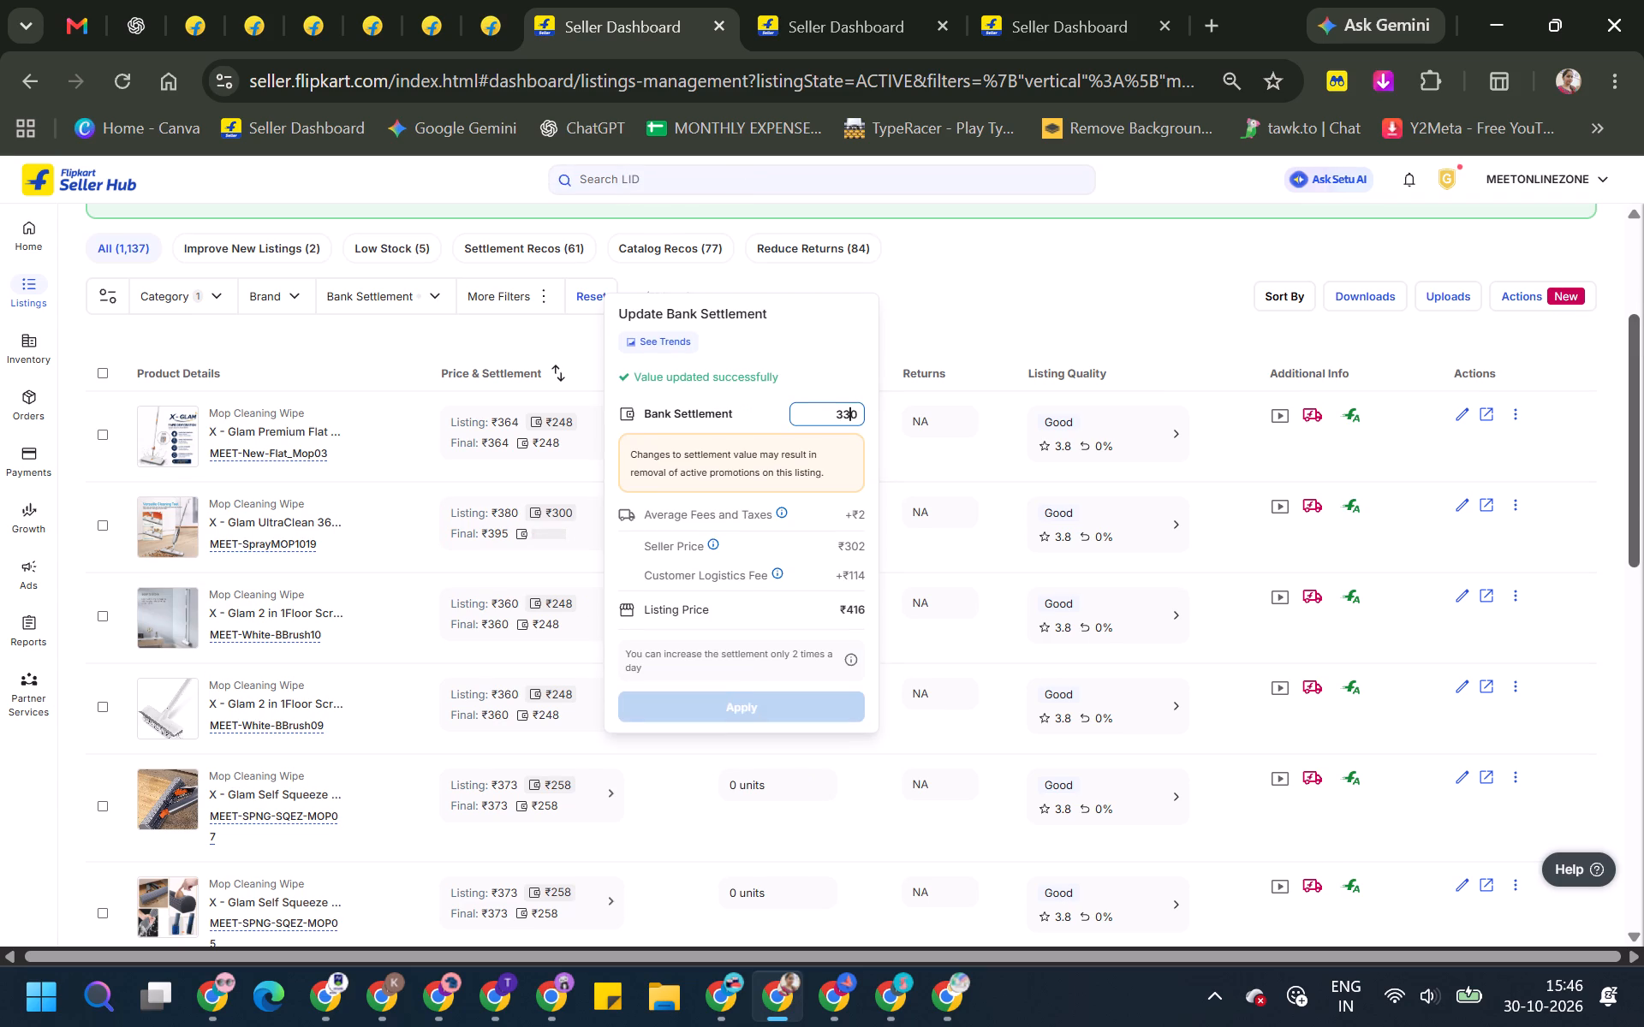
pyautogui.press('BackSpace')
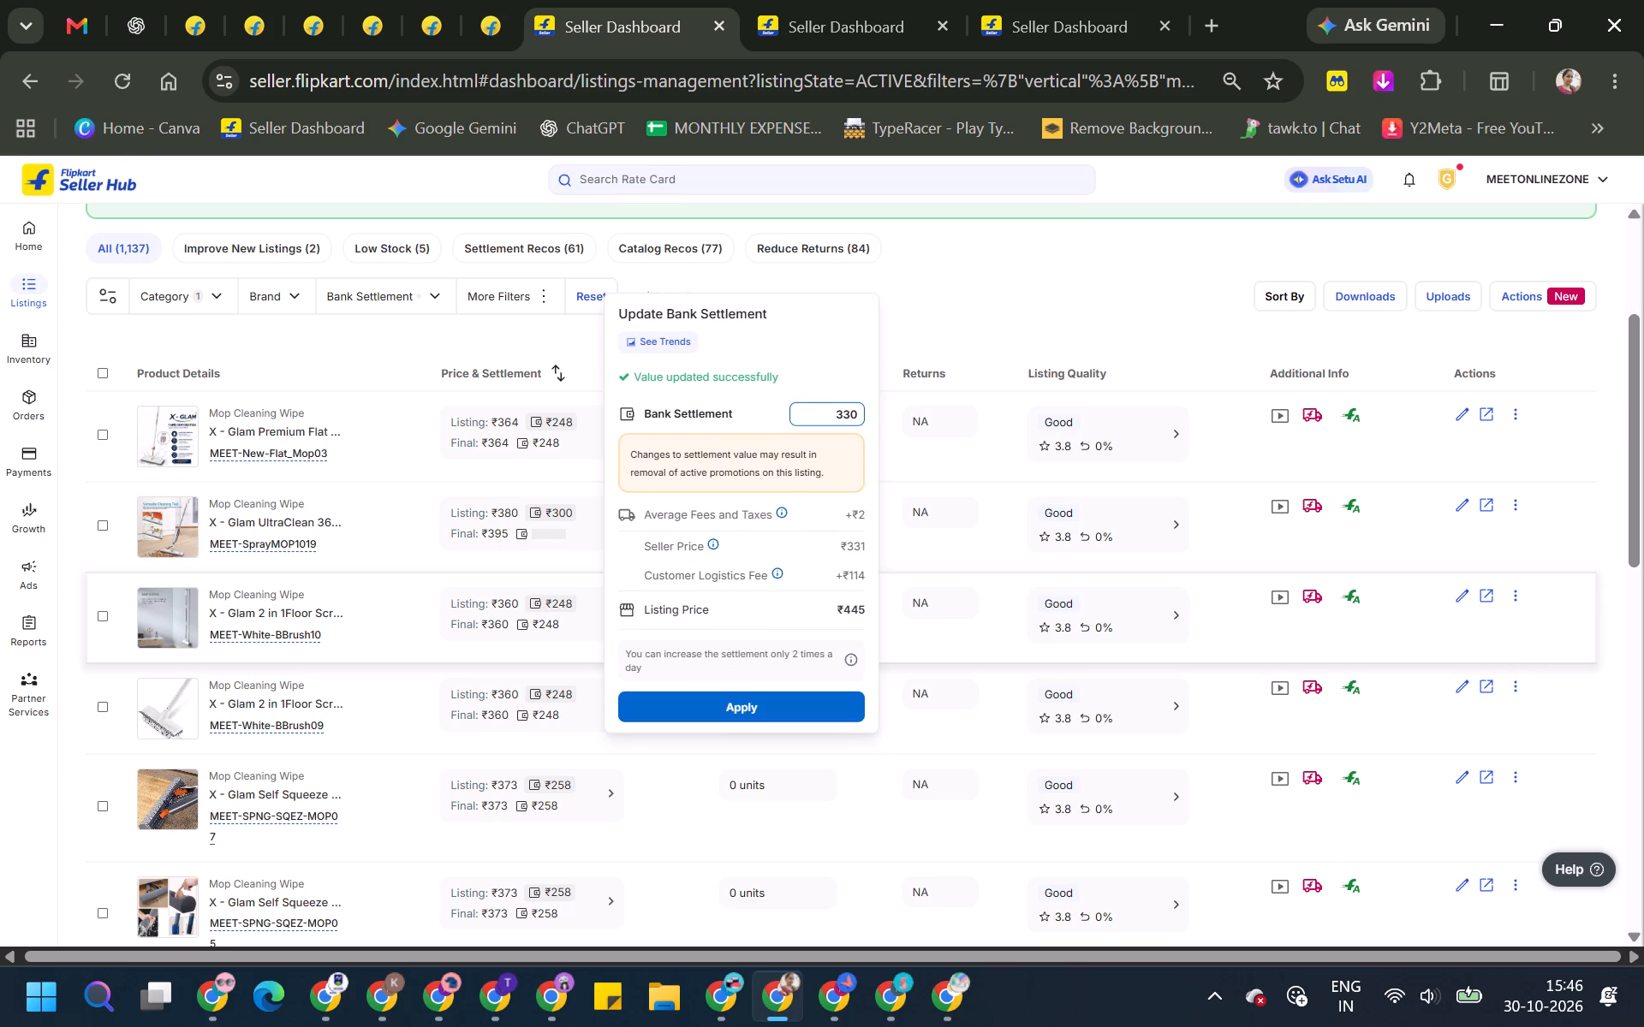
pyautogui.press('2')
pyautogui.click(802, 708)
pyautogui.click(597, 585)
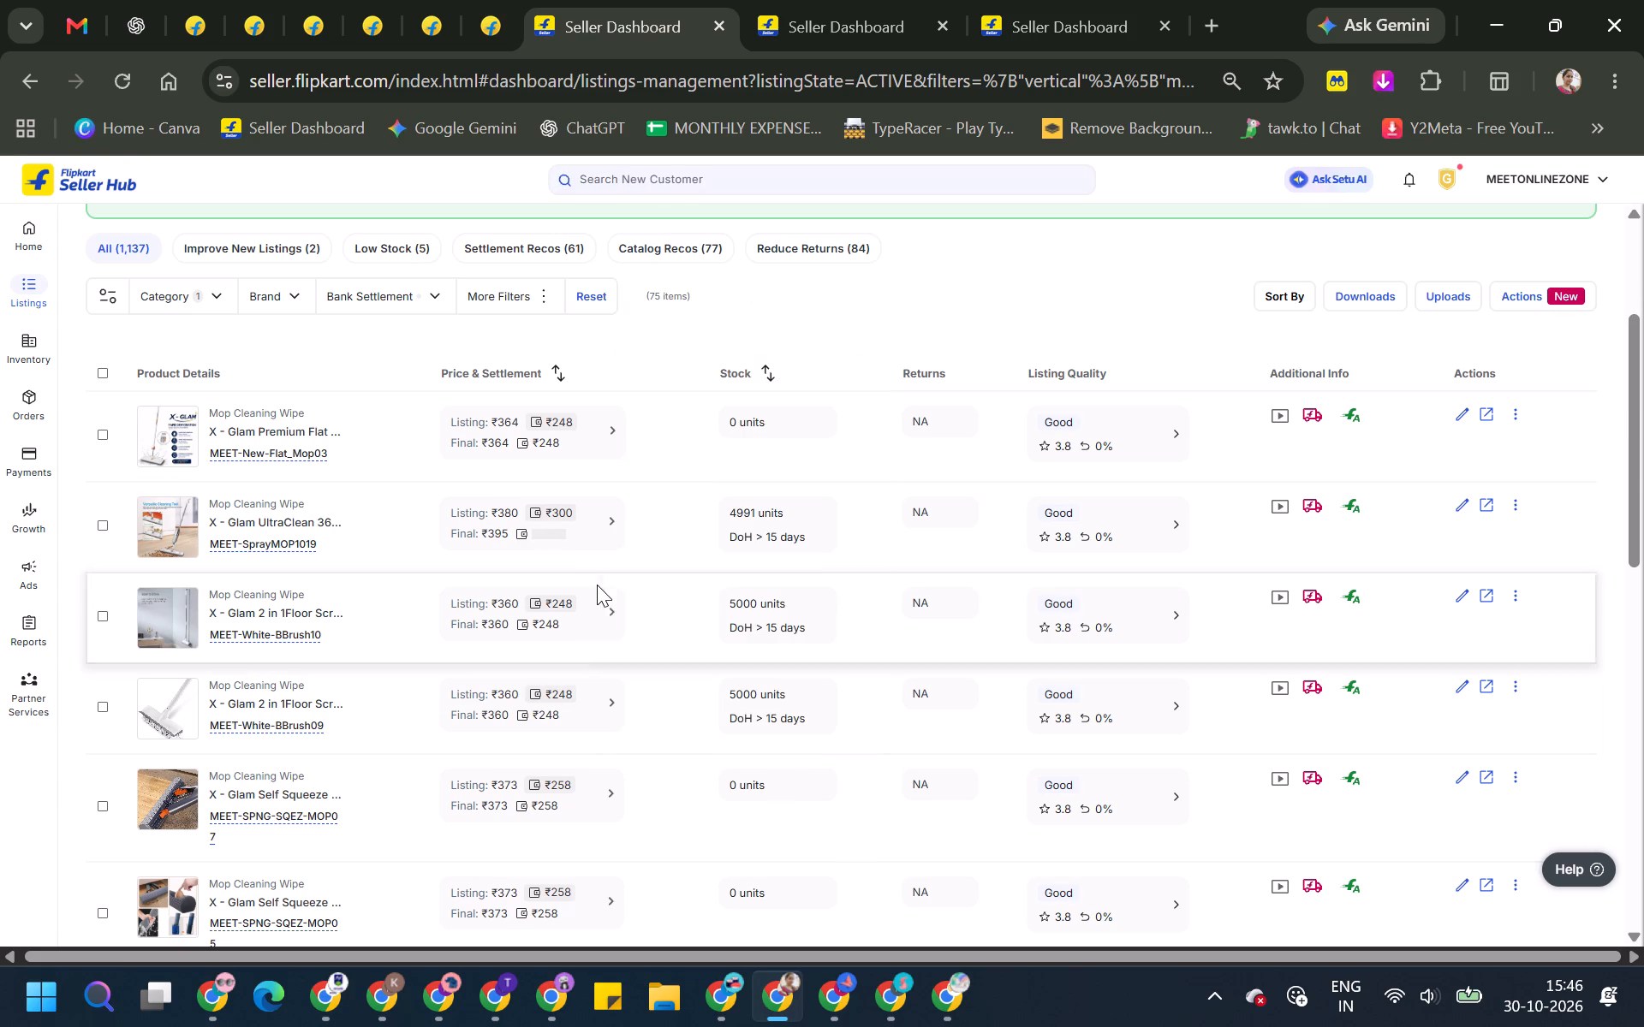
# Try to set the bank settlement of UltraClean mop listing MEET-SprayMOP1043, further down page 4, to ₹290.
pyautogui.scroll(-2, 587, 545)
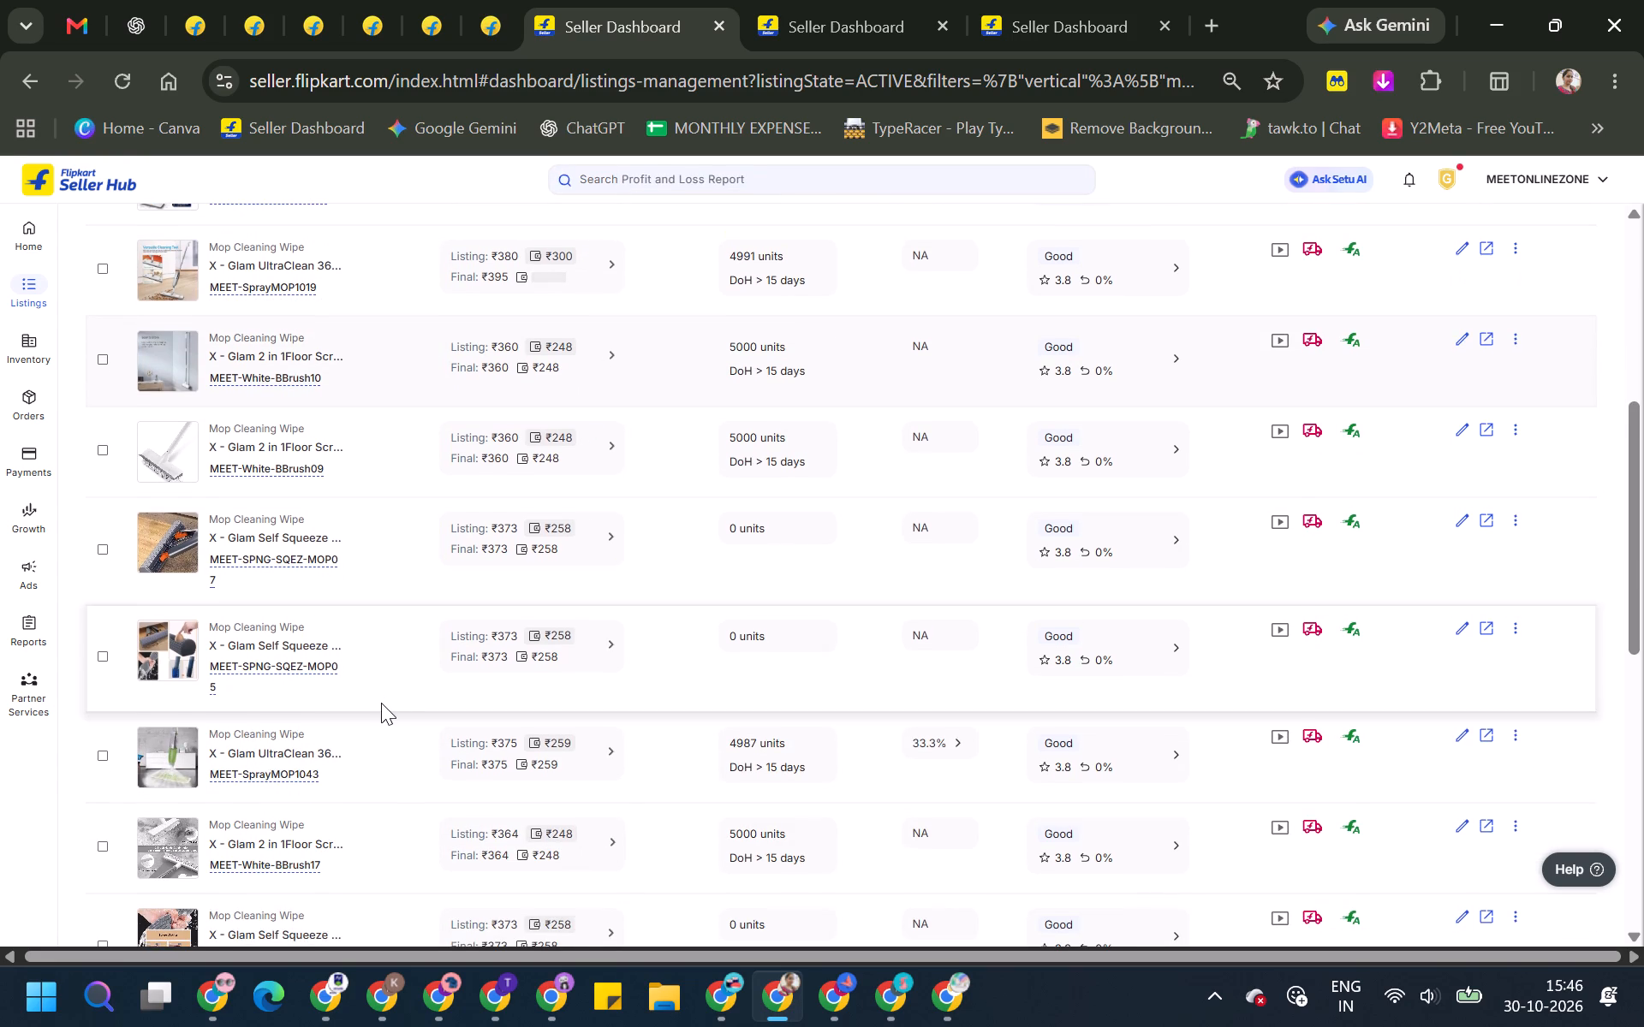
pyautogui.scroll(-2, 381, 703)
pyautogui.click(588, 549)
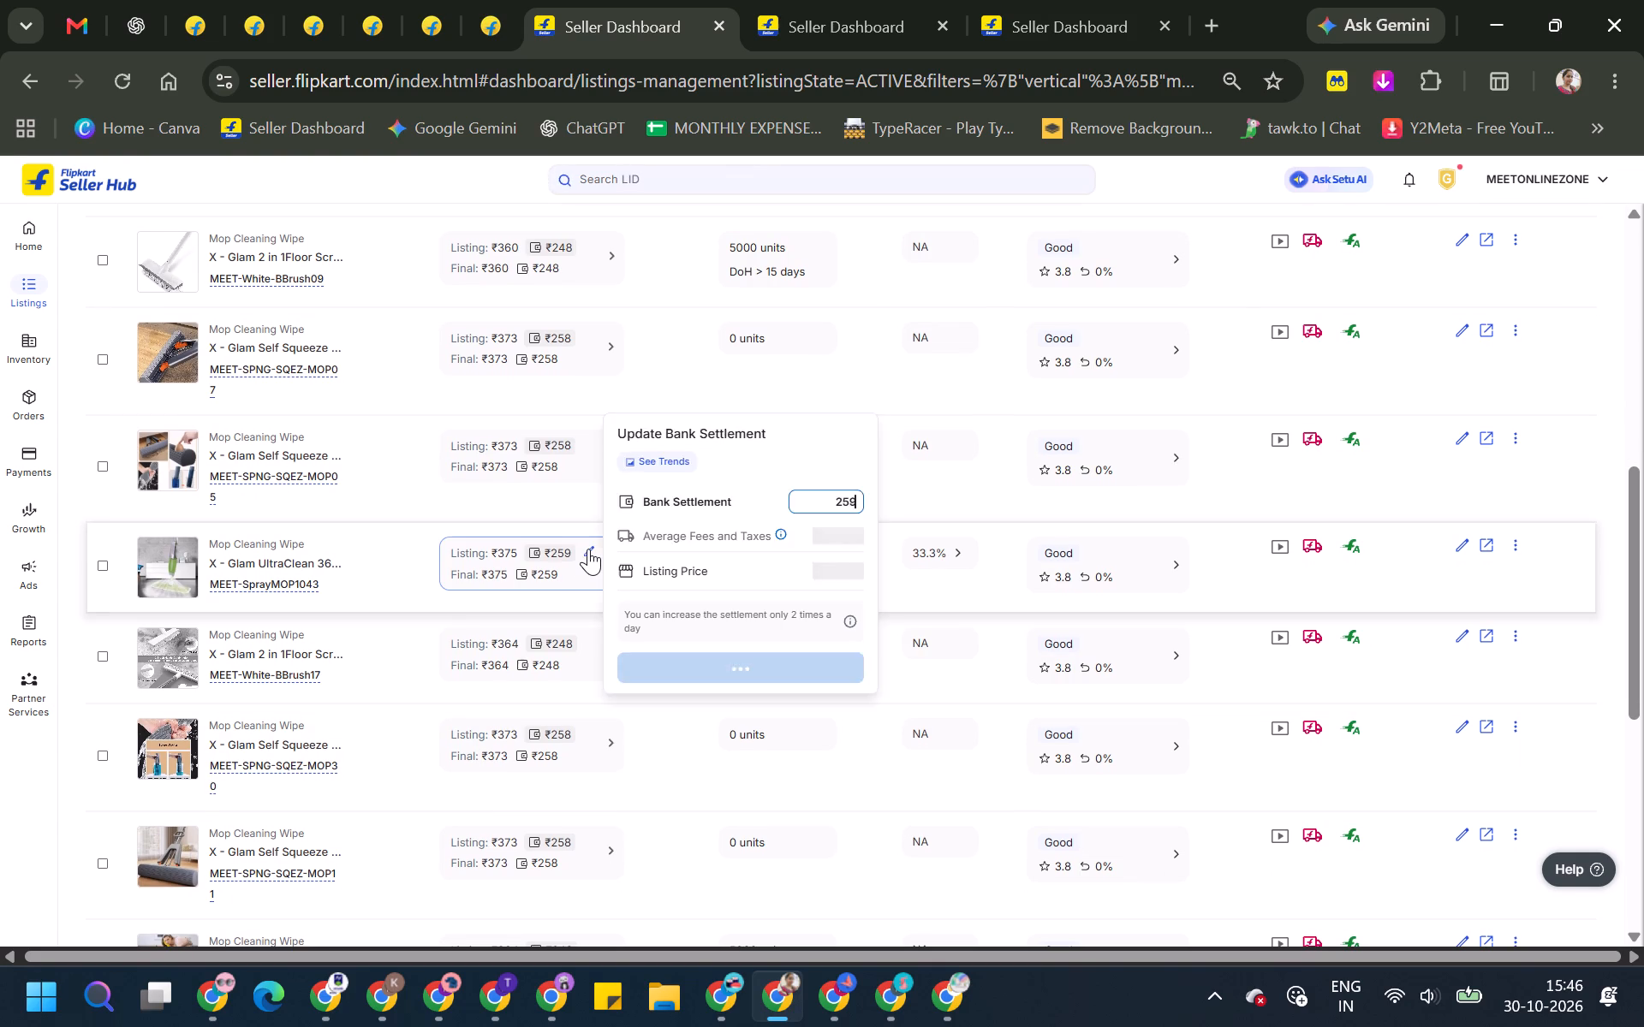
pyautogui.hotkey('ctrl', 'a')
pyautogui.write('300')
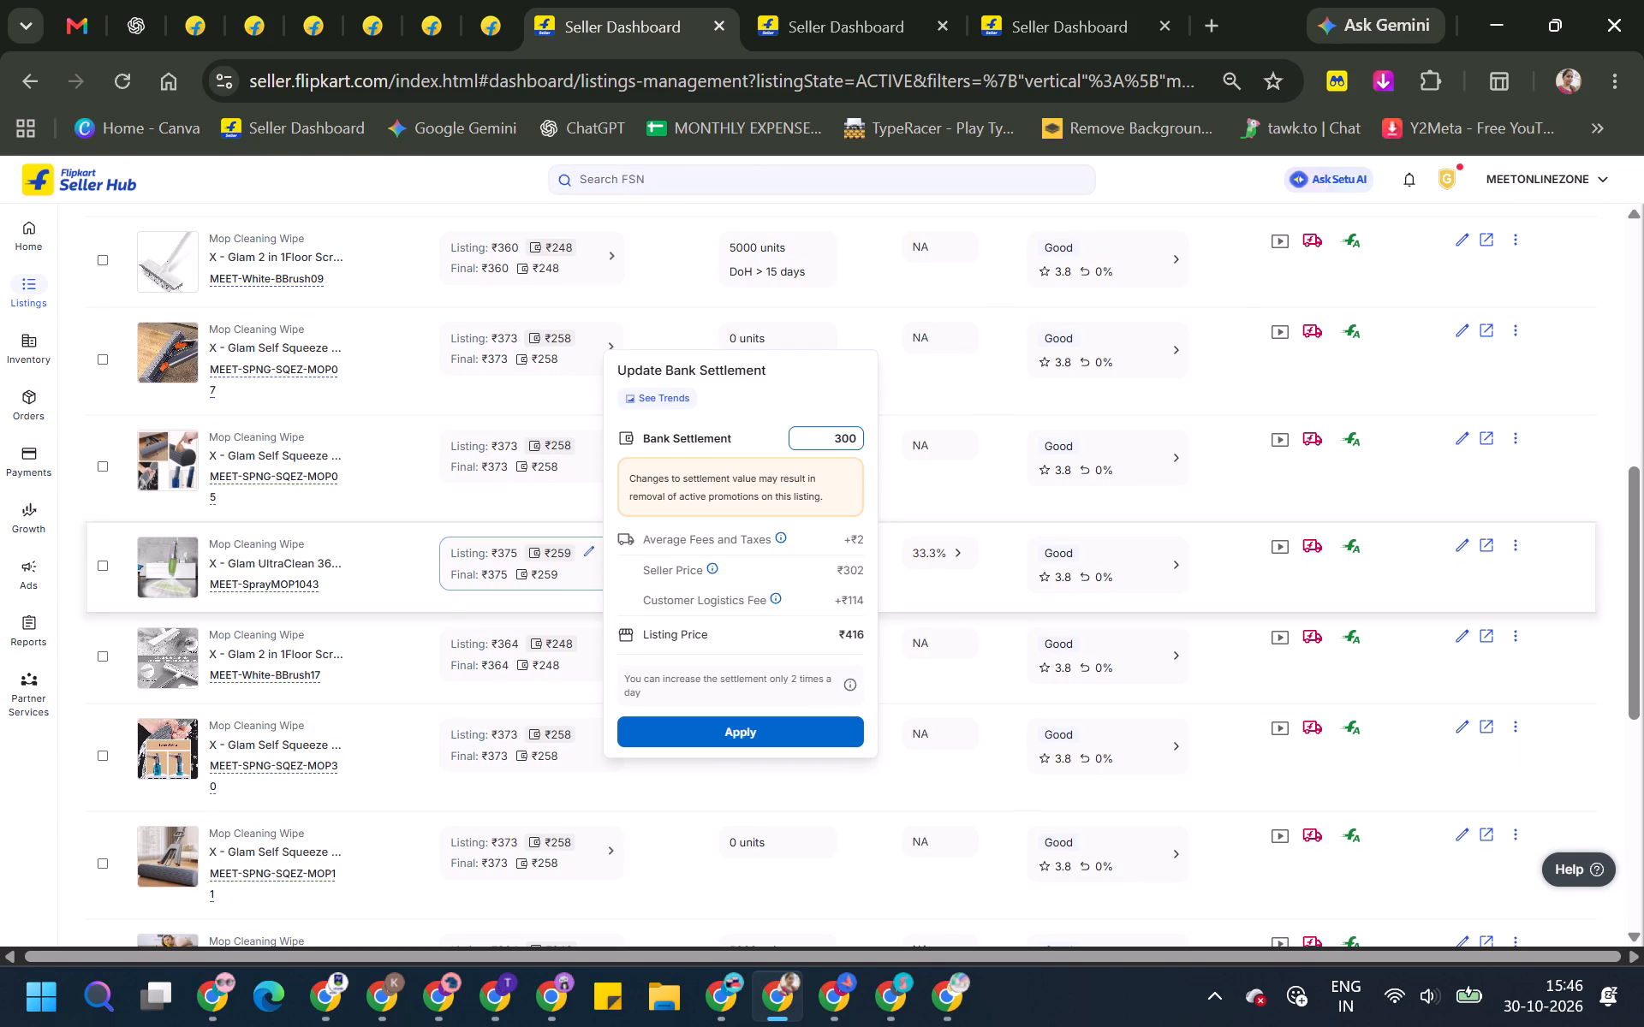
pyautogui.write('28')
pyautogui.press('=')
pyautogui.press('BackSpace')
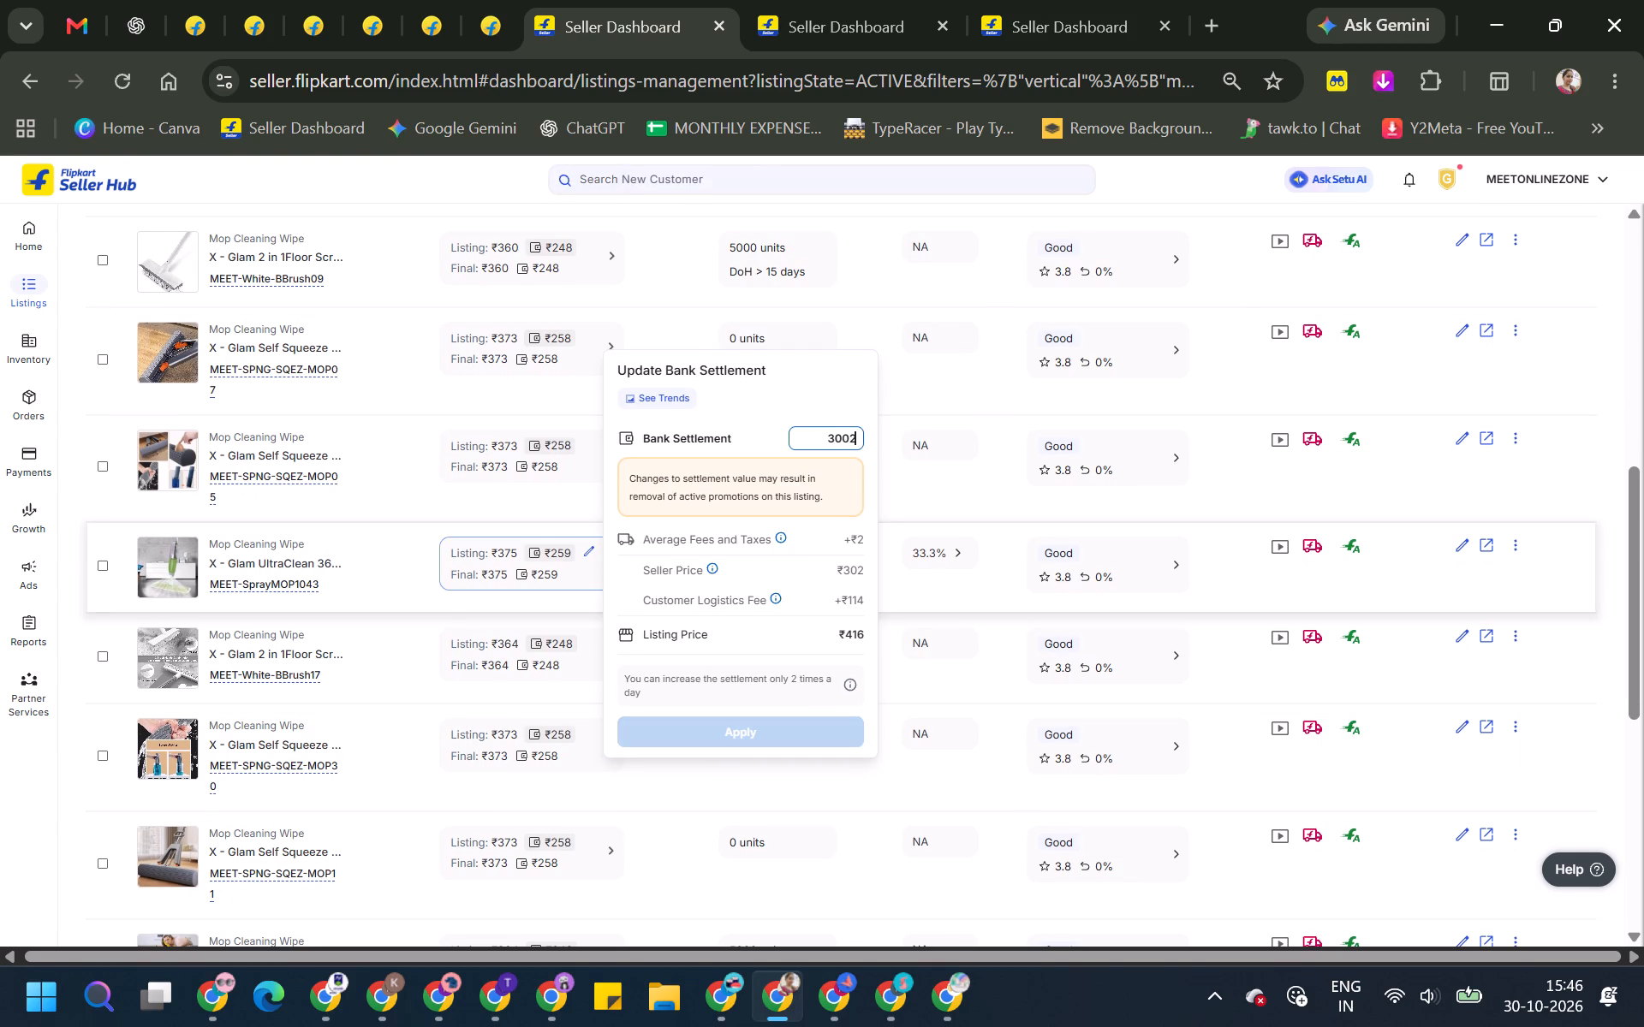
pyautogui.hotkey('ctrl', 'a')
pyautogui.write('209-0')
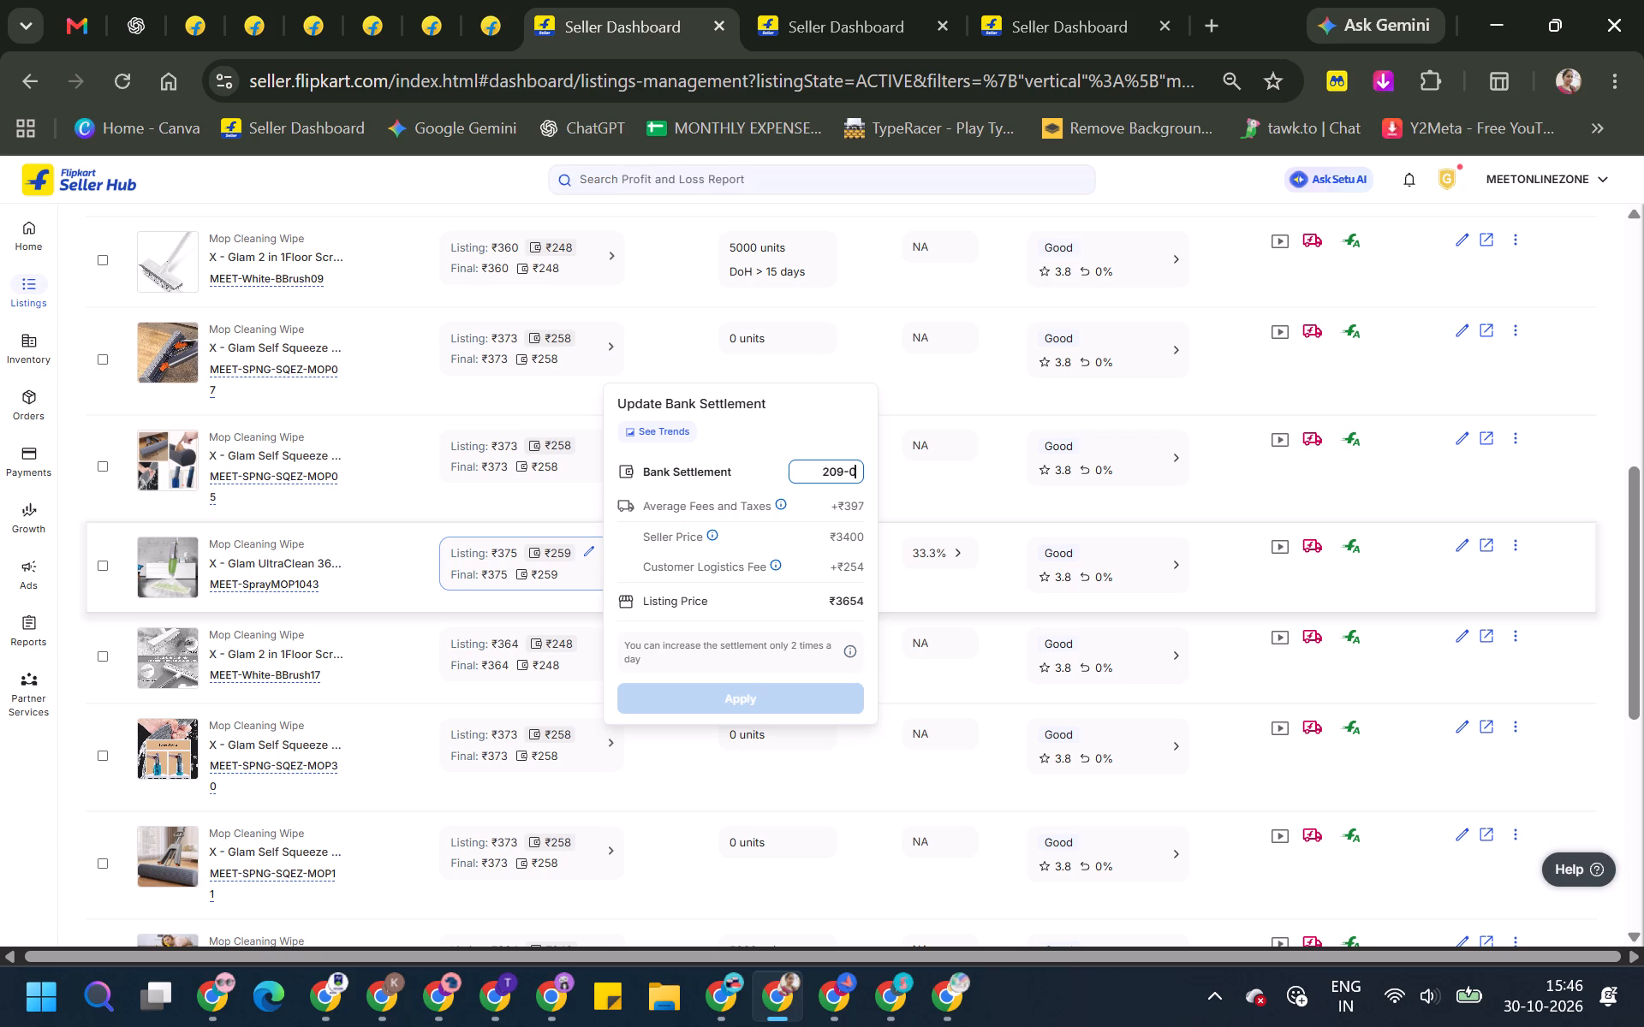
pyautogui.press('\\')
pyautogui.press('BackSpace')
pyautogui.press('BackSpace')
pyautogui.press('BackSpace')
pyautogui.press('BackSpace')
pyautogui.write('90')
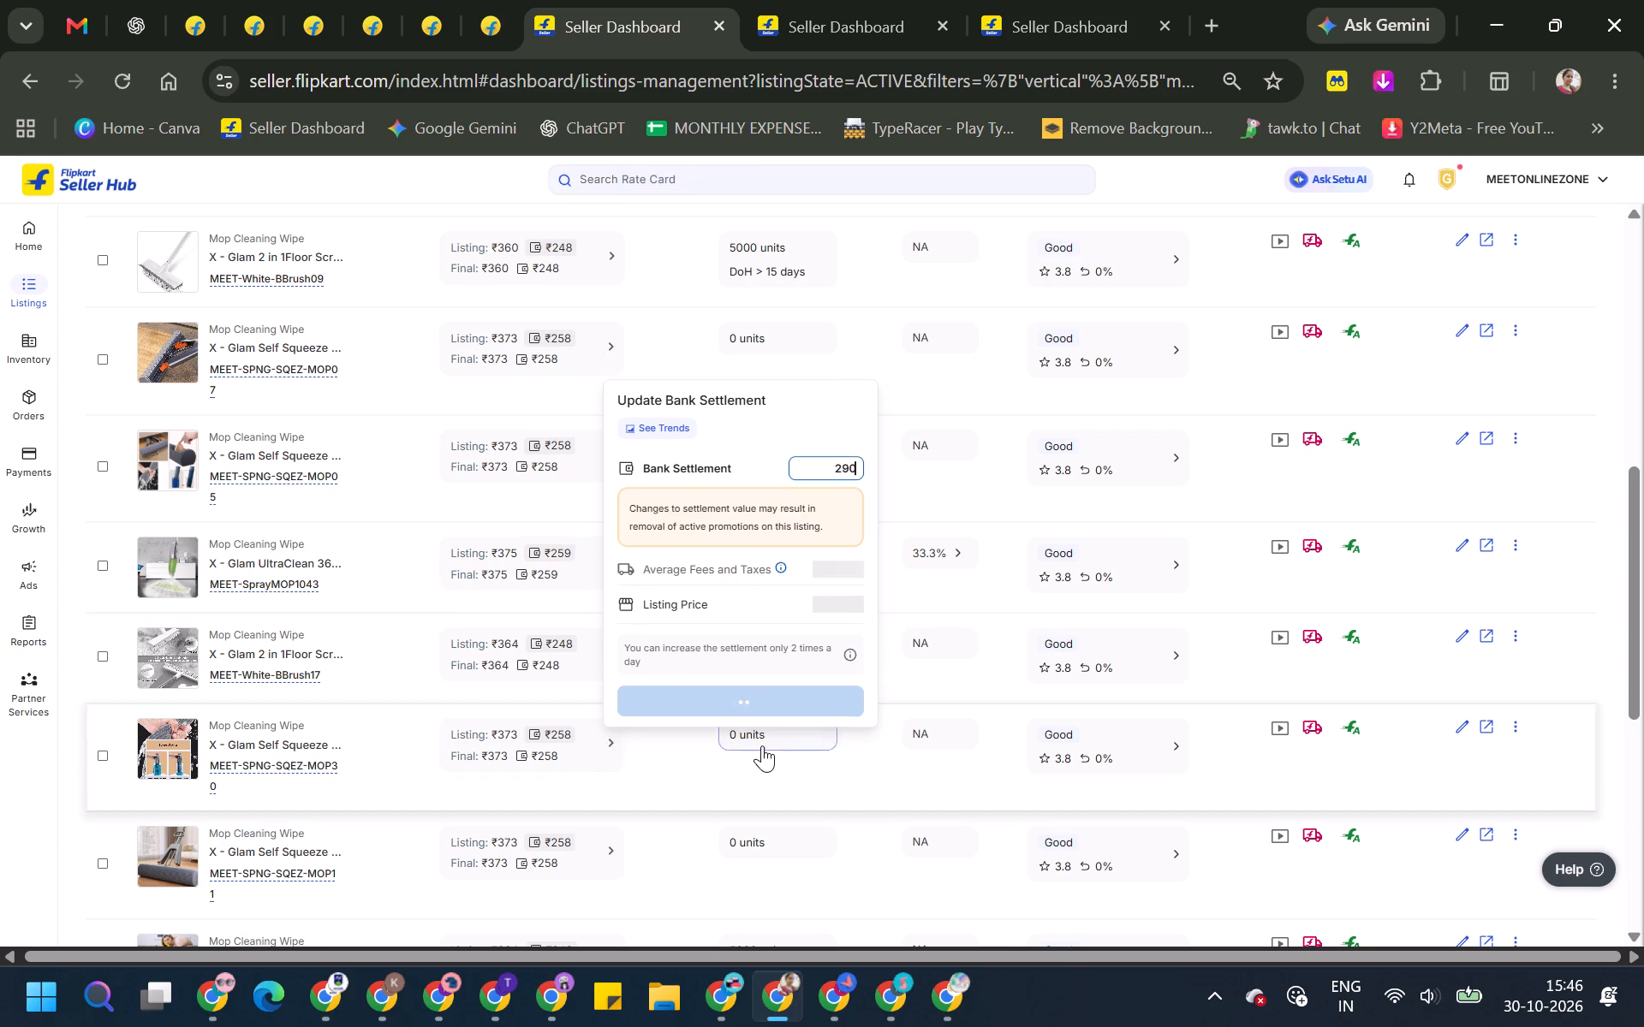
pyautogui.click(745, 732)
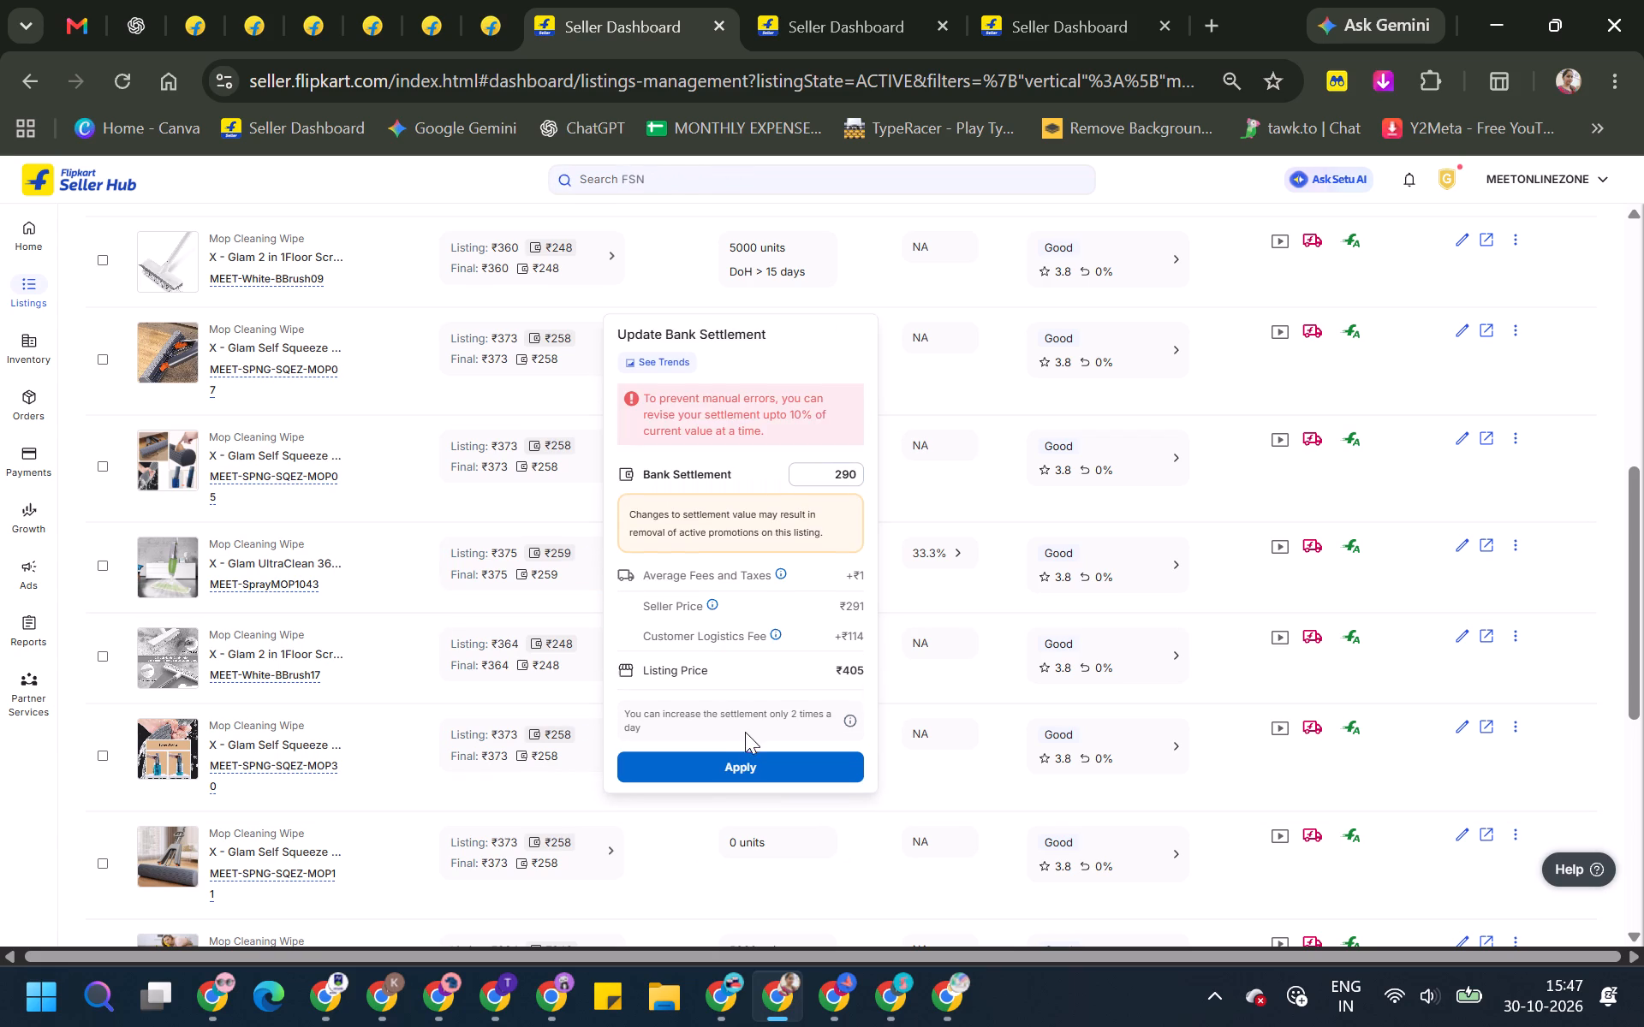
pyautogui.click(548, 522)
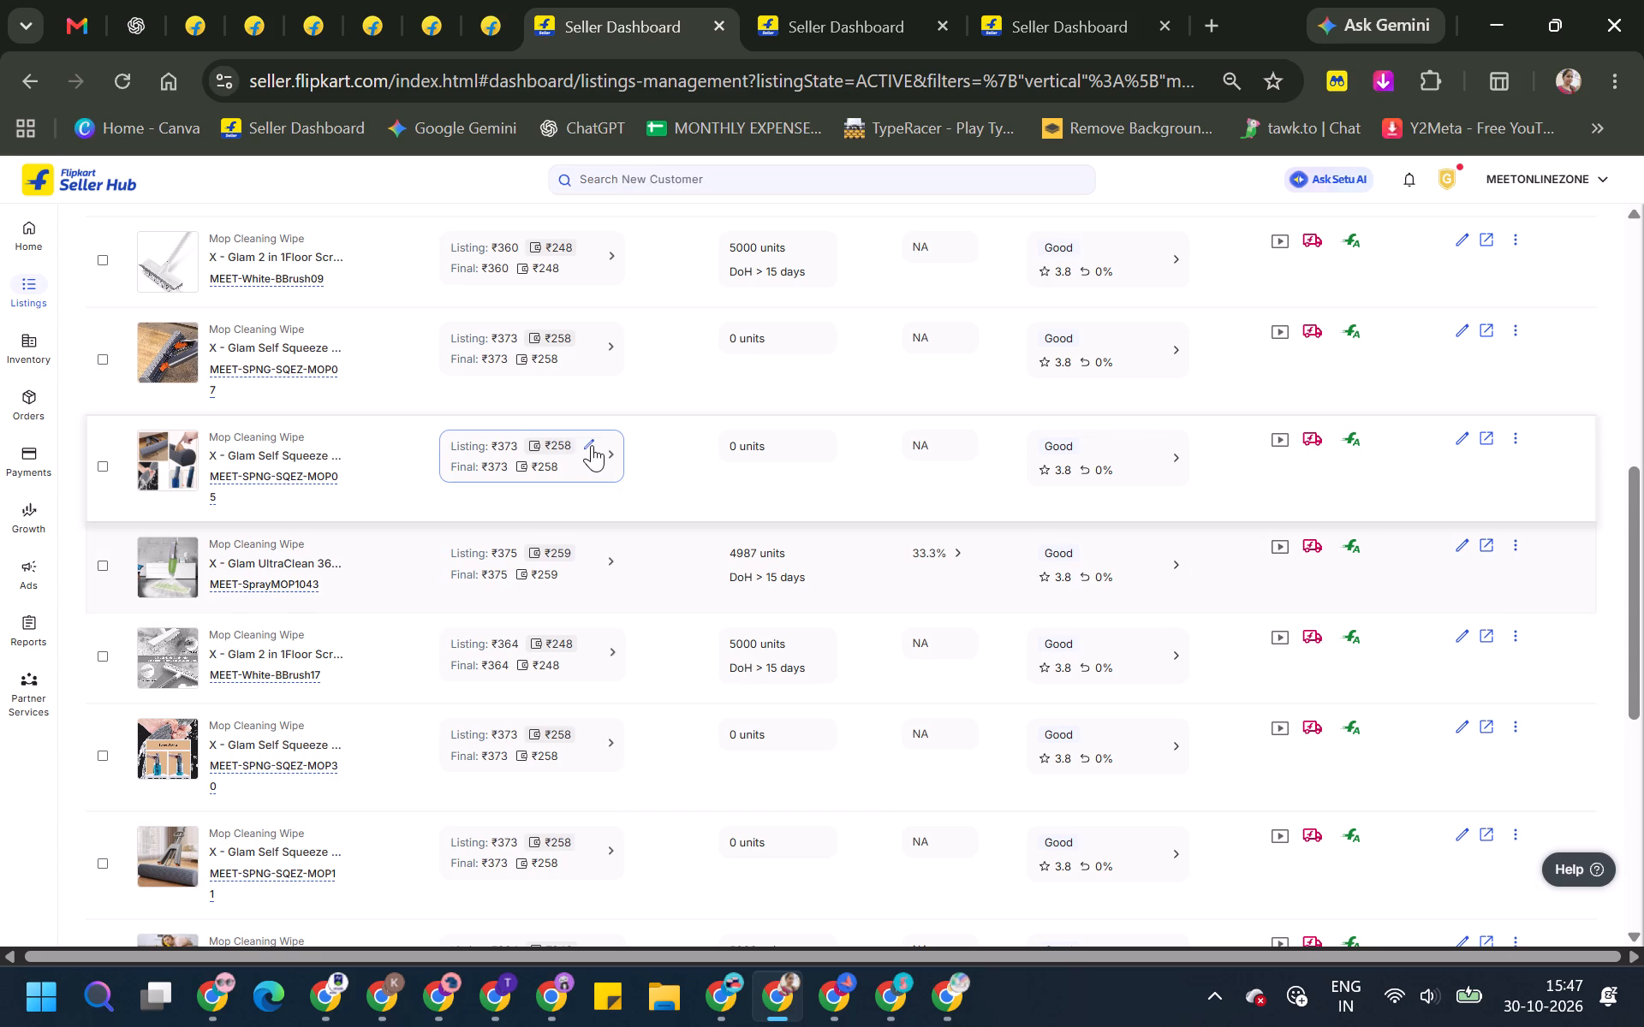
# Set the bank settlement of mop listing MEET-SprayMOP1043 to ₹270.
pyautogui.click(578, 549)
pyautogui.click(585, 552)
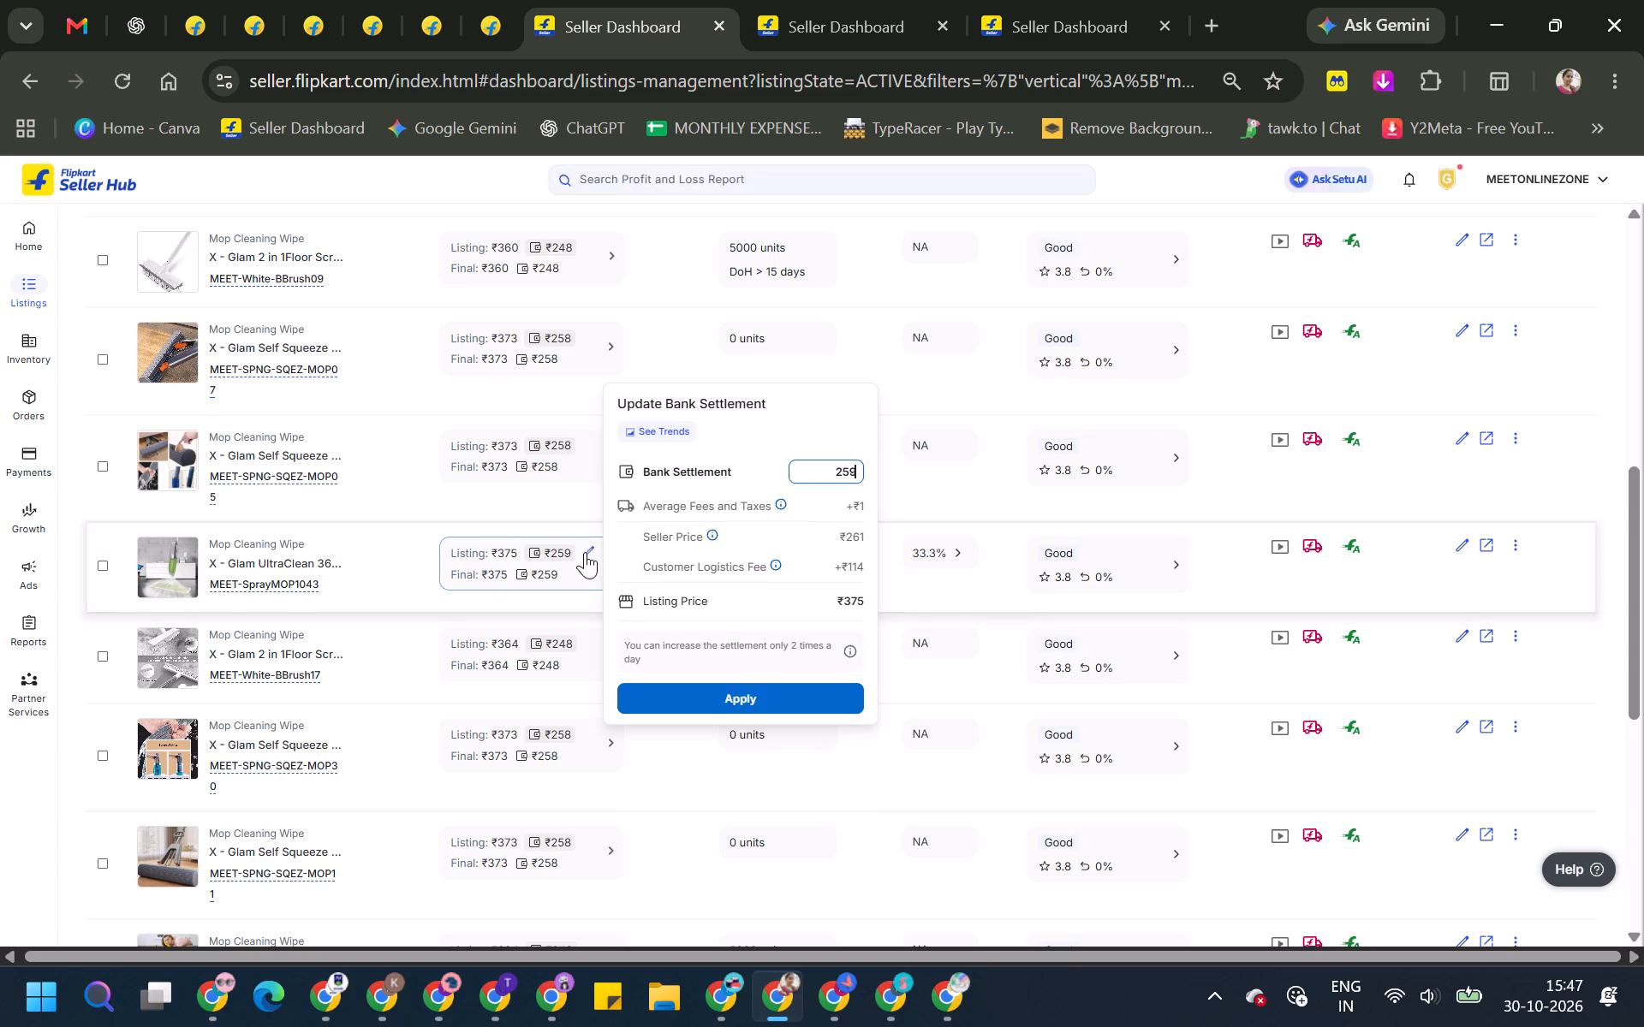
pyautogui.press('BackSpace')
pyautogui.press('BackSpace')
pyautogui.write('70')
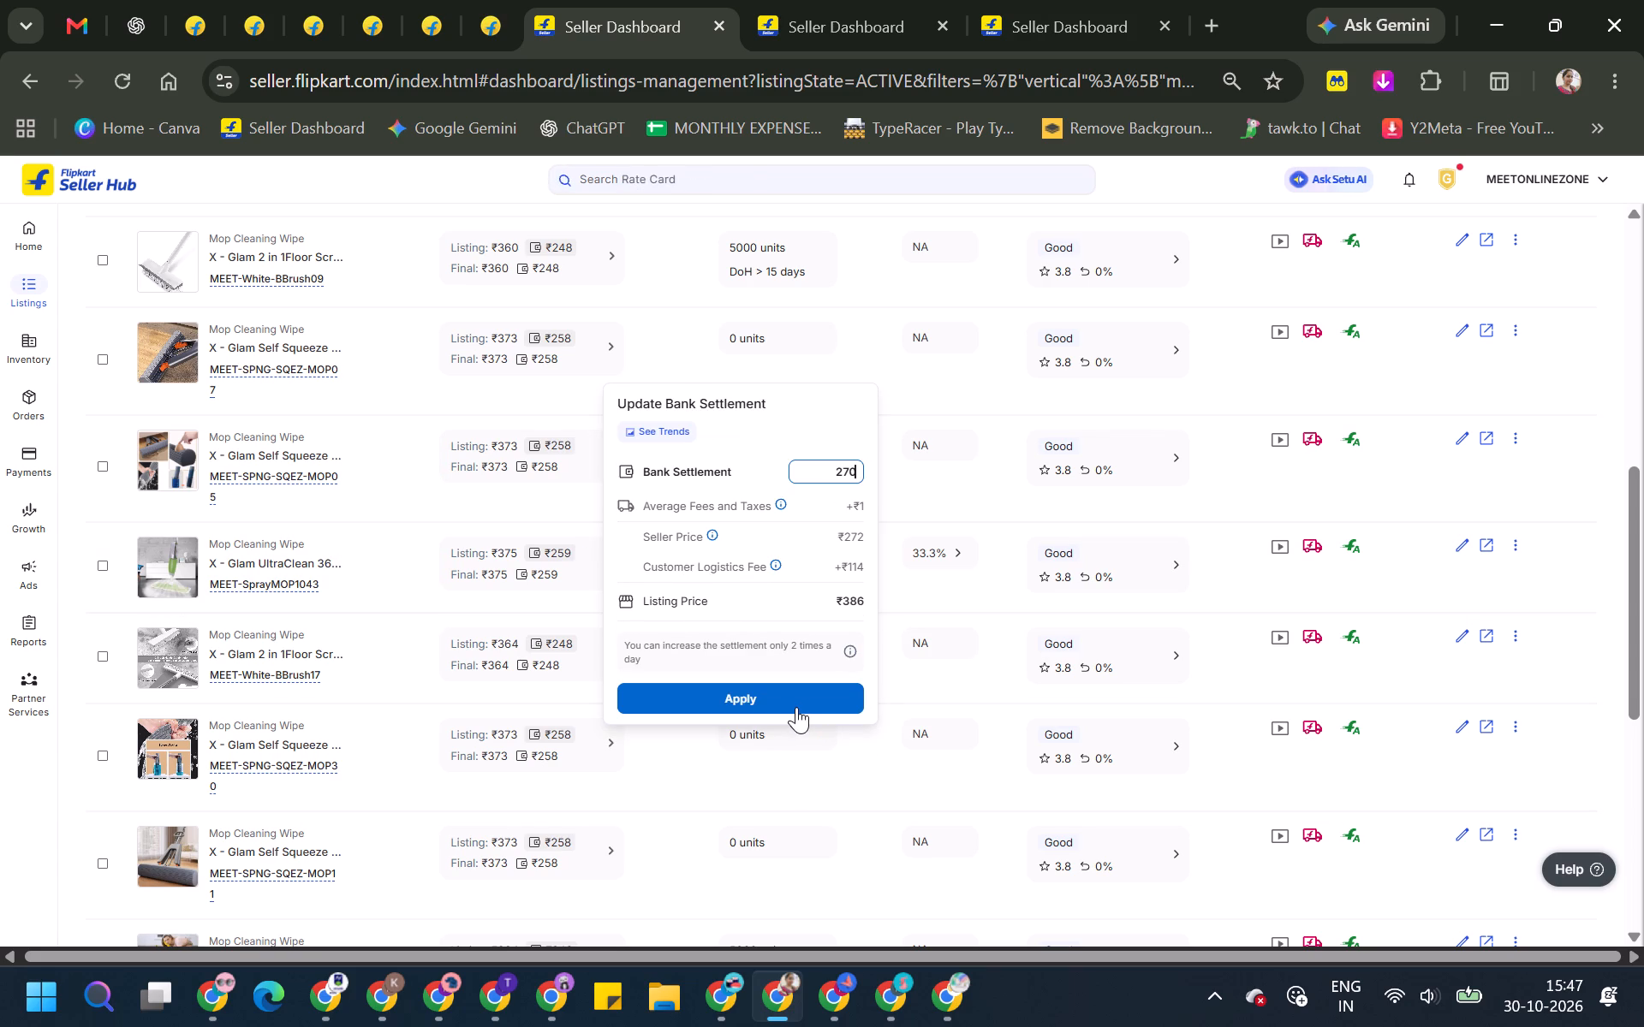
pyautogui.click(796, 707)
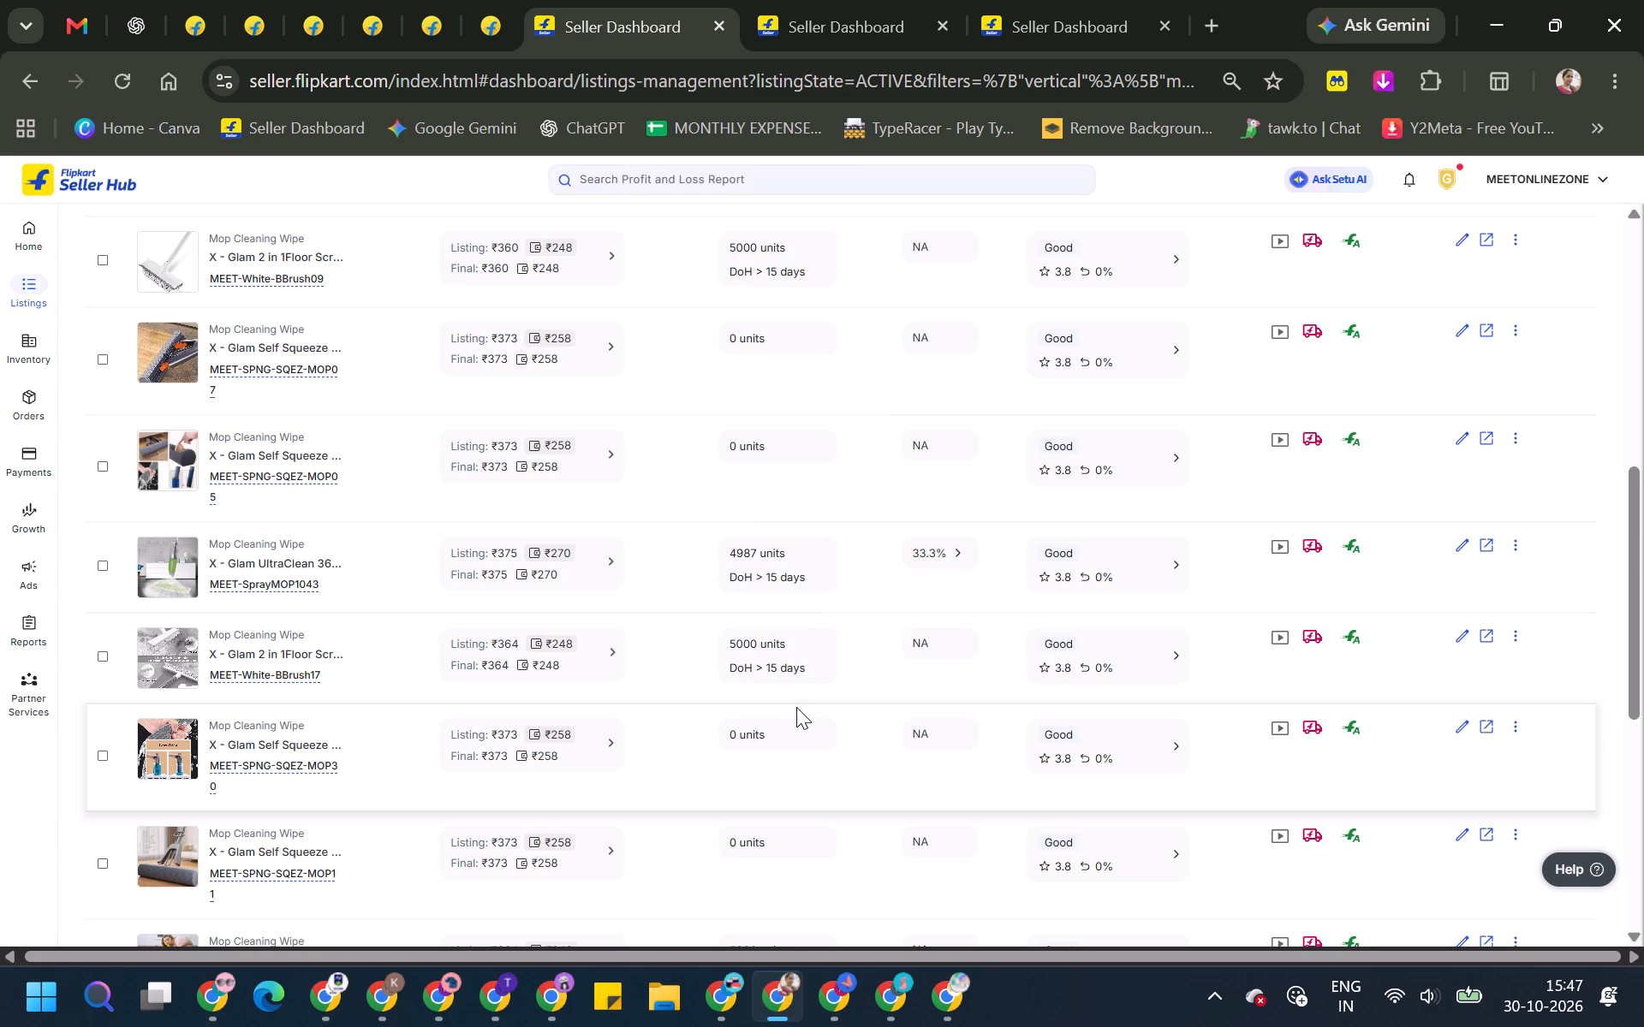
# Set the bank settlement of mop listing MEET-SprayMOP1043 to ₹290.
pyautogui.scroll(-2, 606, 537)
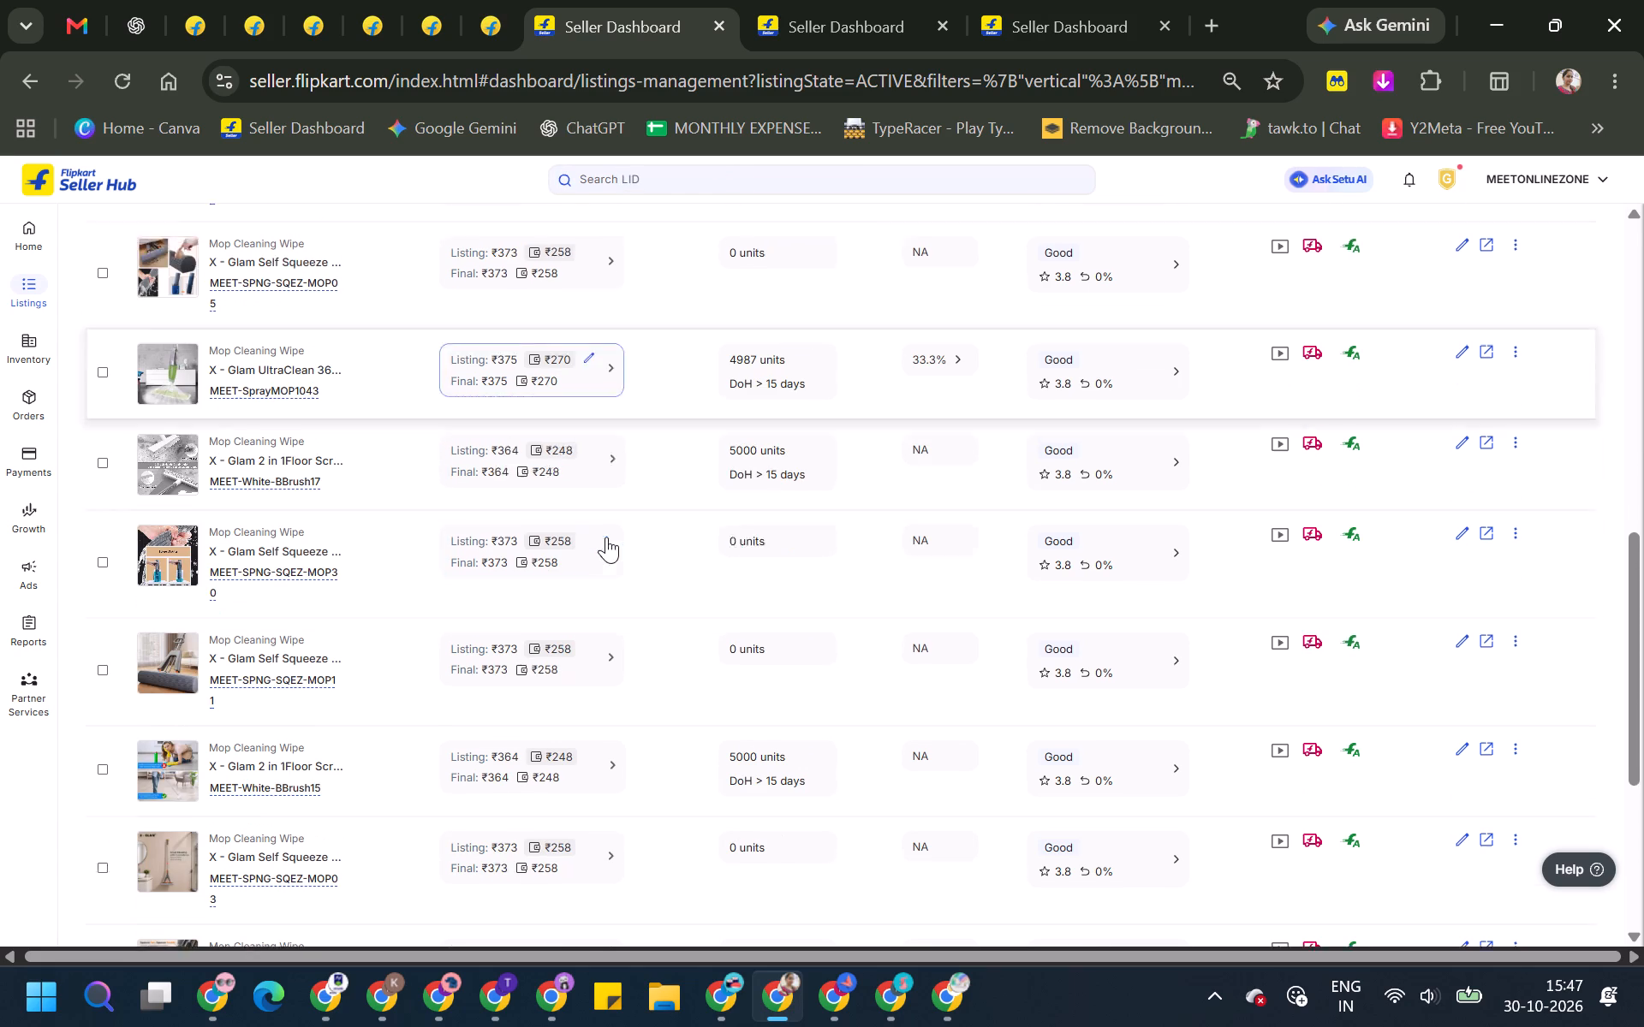
pyautogui.click(578, 290)
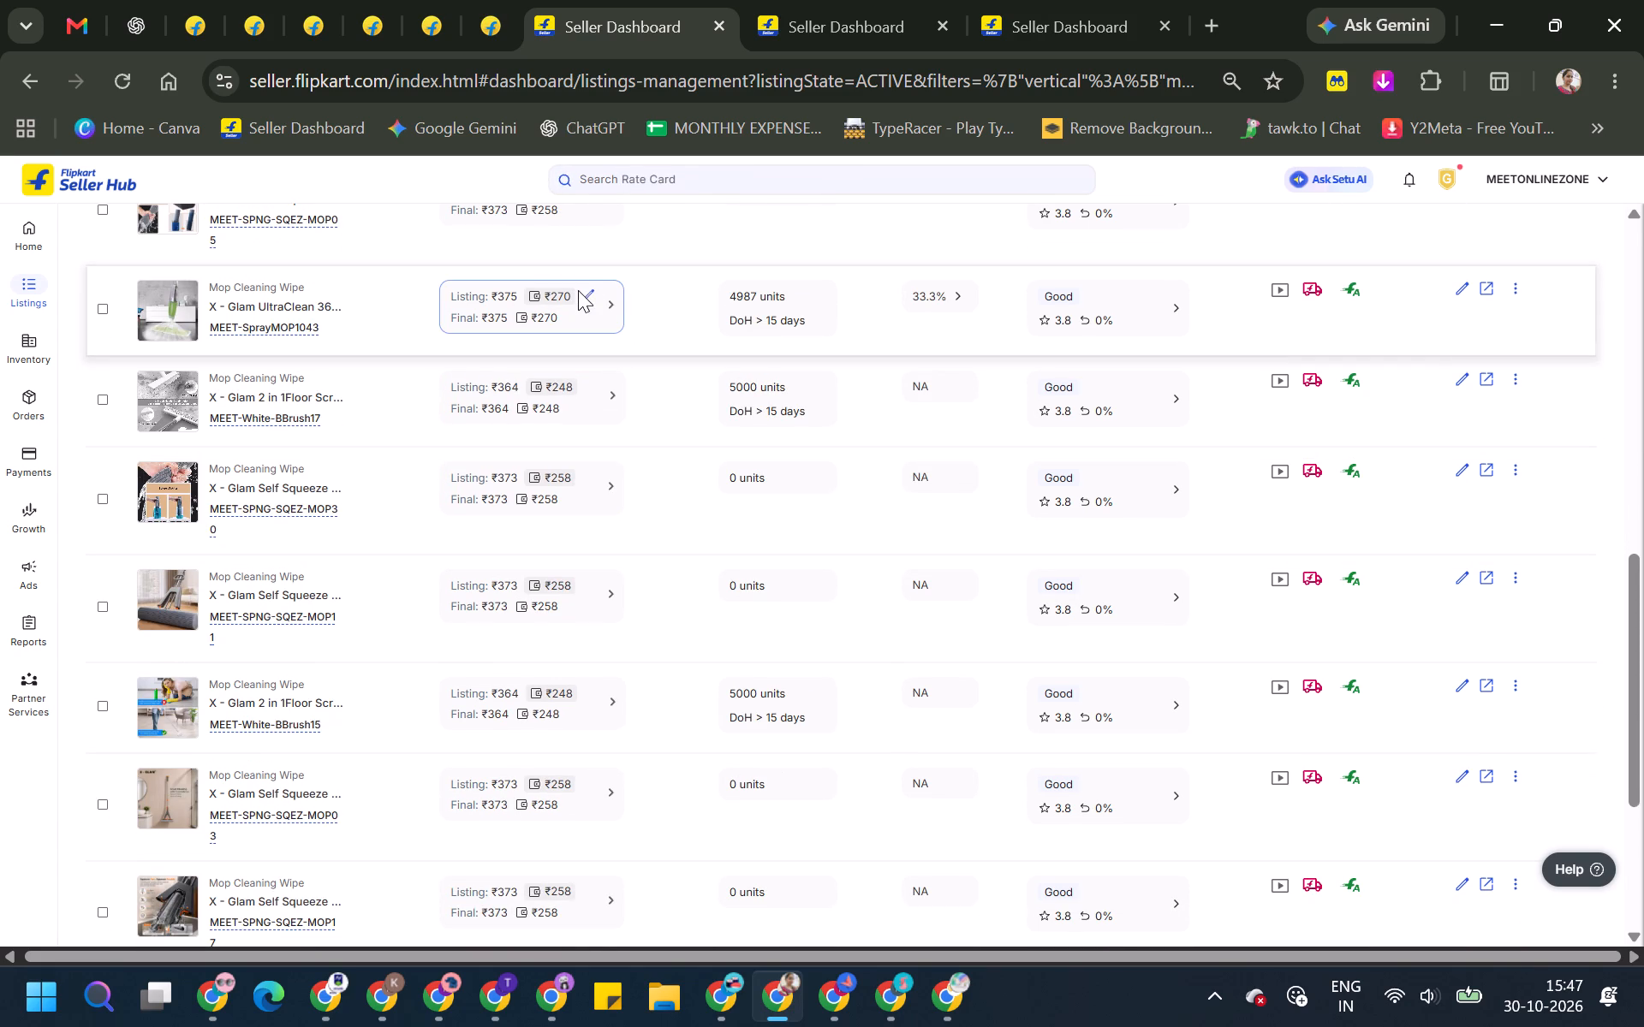
pyautogui.click(581, 292)
pyautogui.click(588, 292)
pyautogui.press('Left')
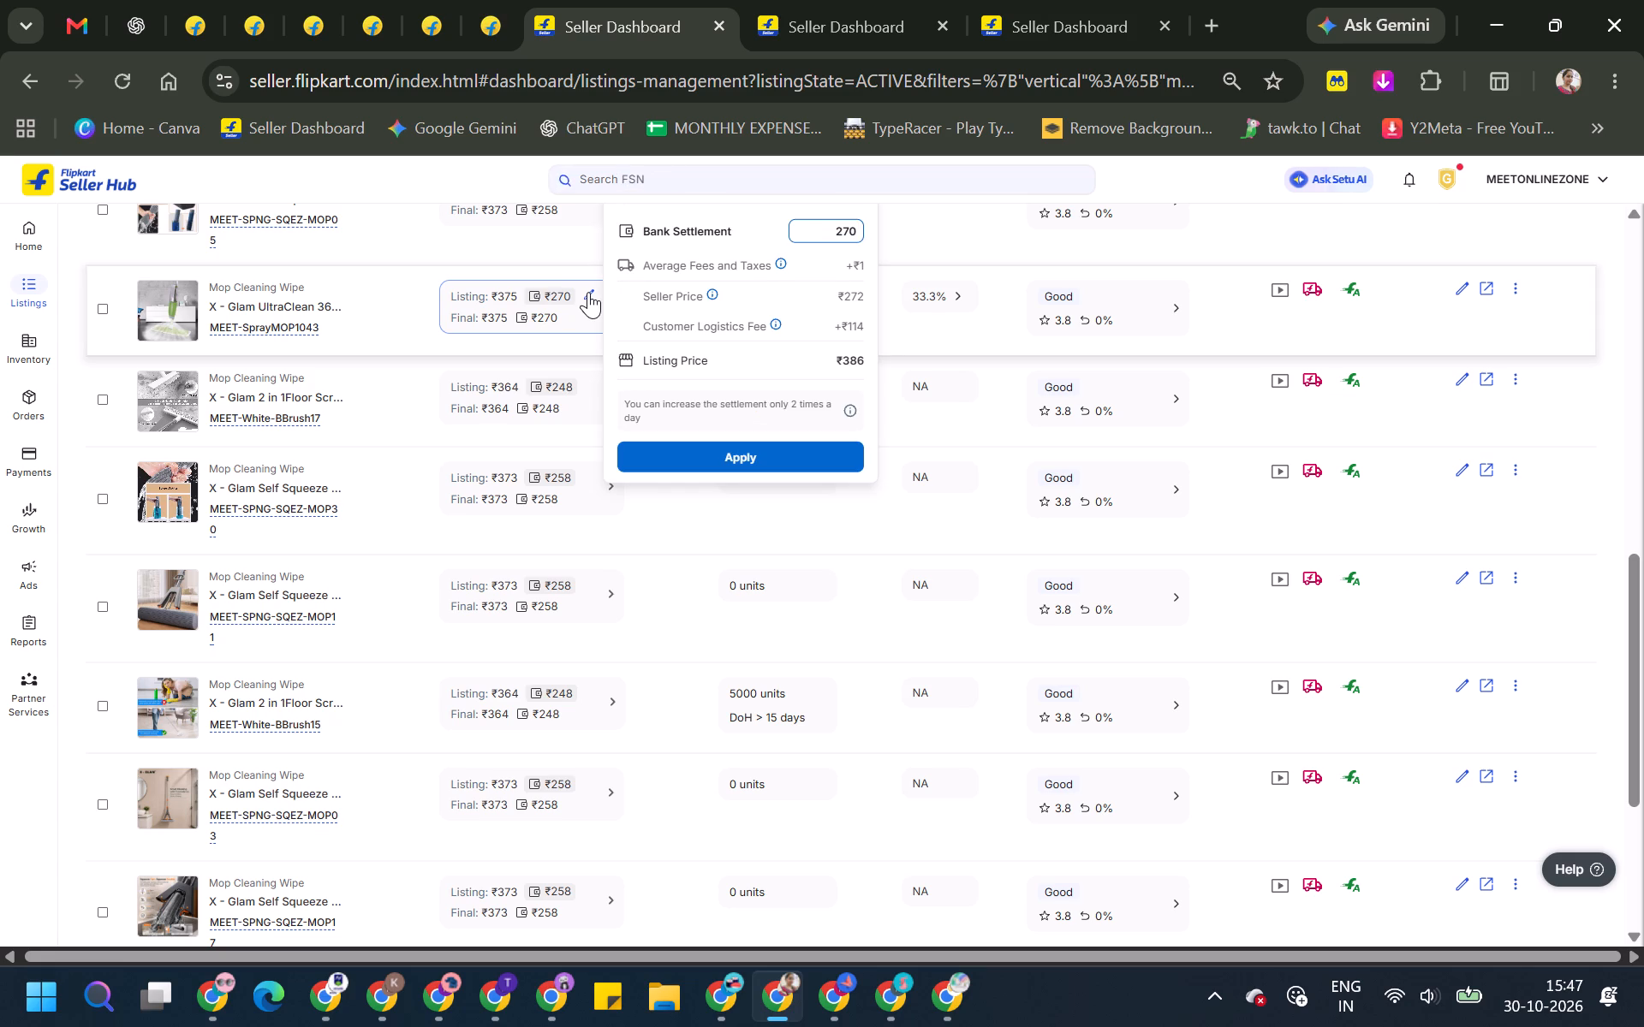
pyautogui.press('BackSpace')
pyautogui.press('9')
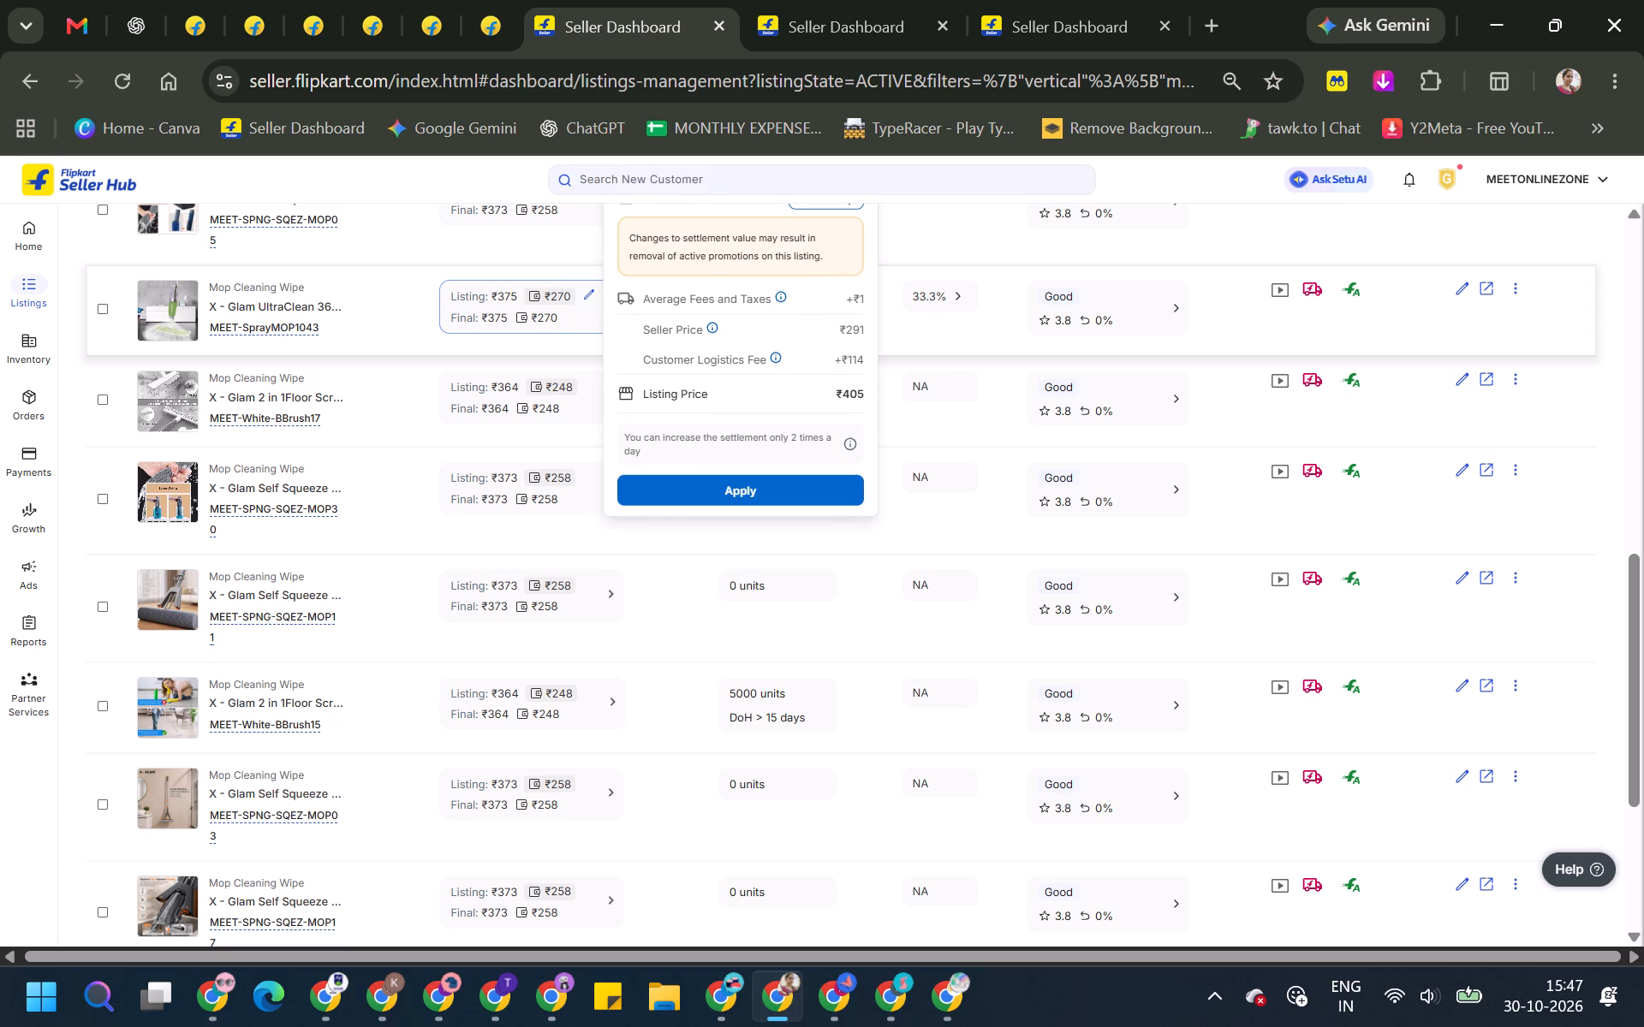
pyautogui.click(646, 490)
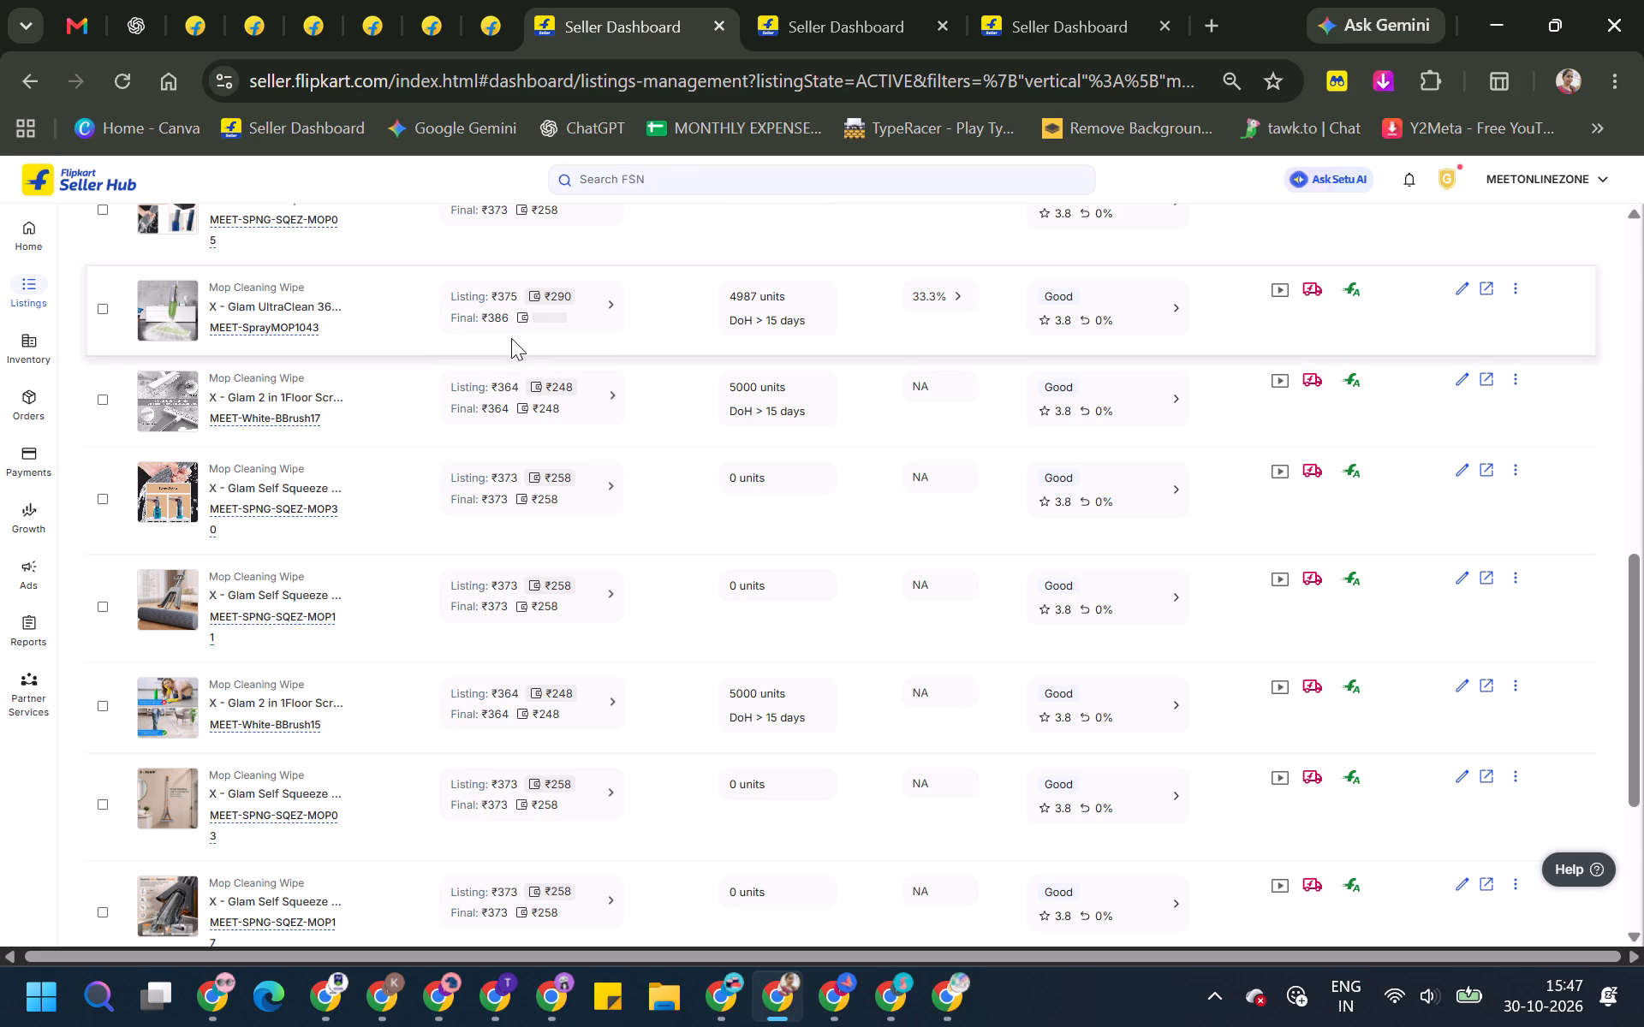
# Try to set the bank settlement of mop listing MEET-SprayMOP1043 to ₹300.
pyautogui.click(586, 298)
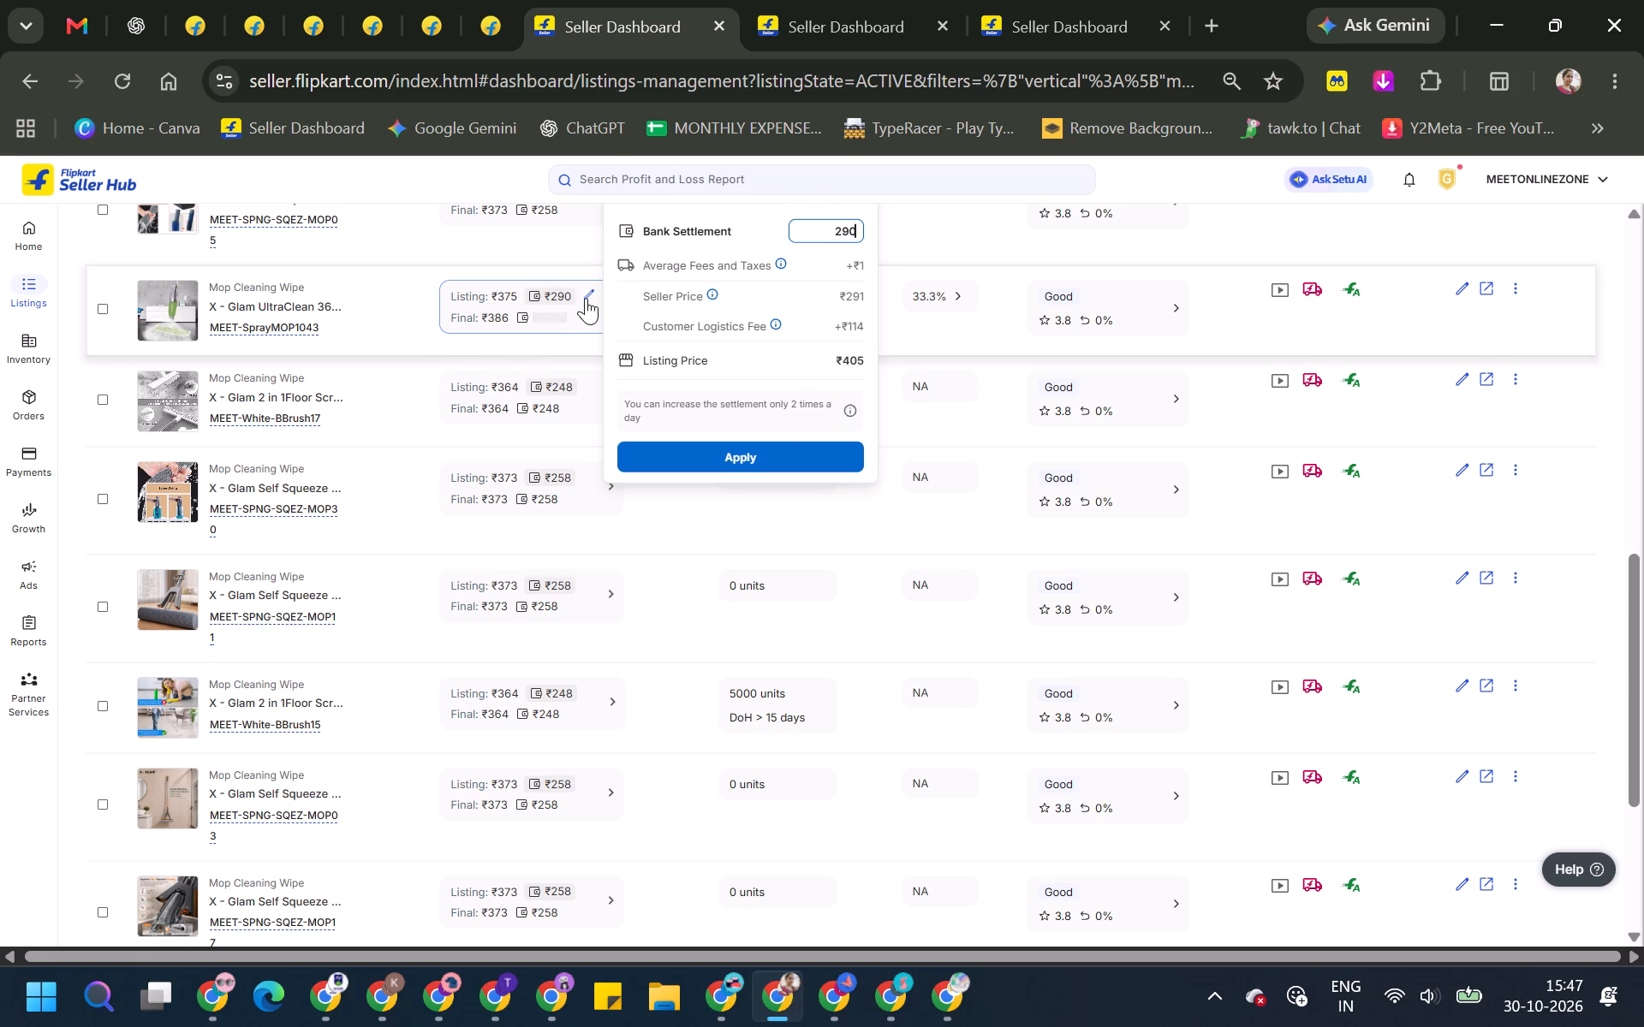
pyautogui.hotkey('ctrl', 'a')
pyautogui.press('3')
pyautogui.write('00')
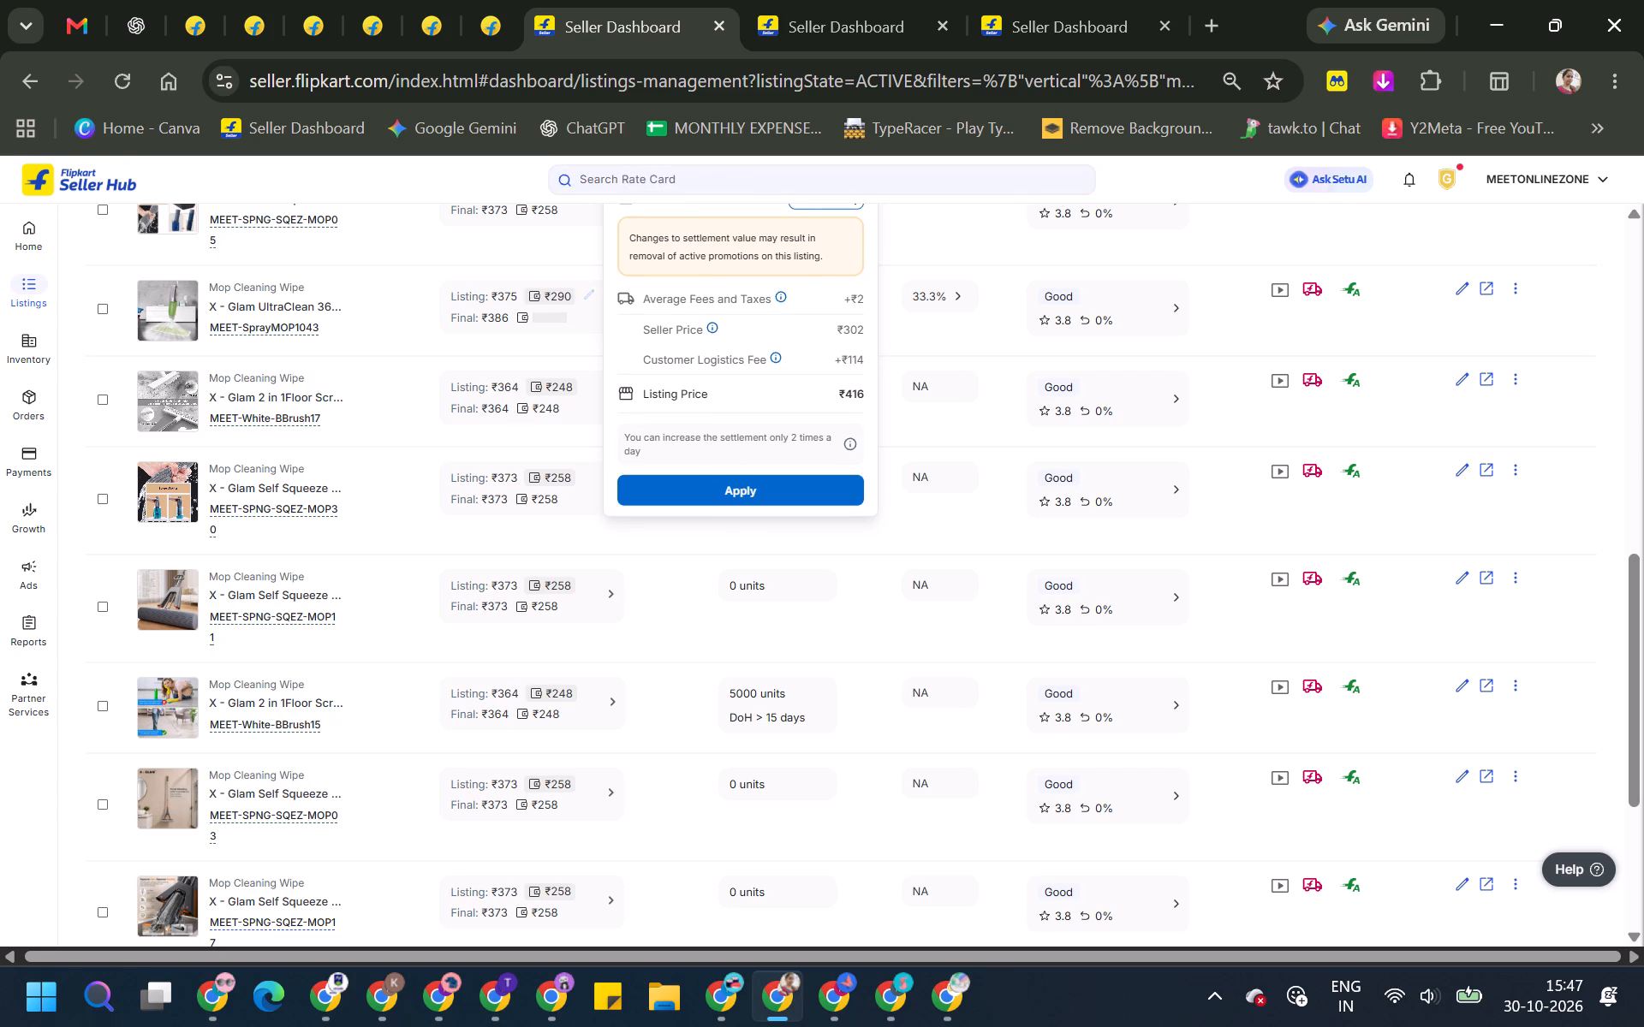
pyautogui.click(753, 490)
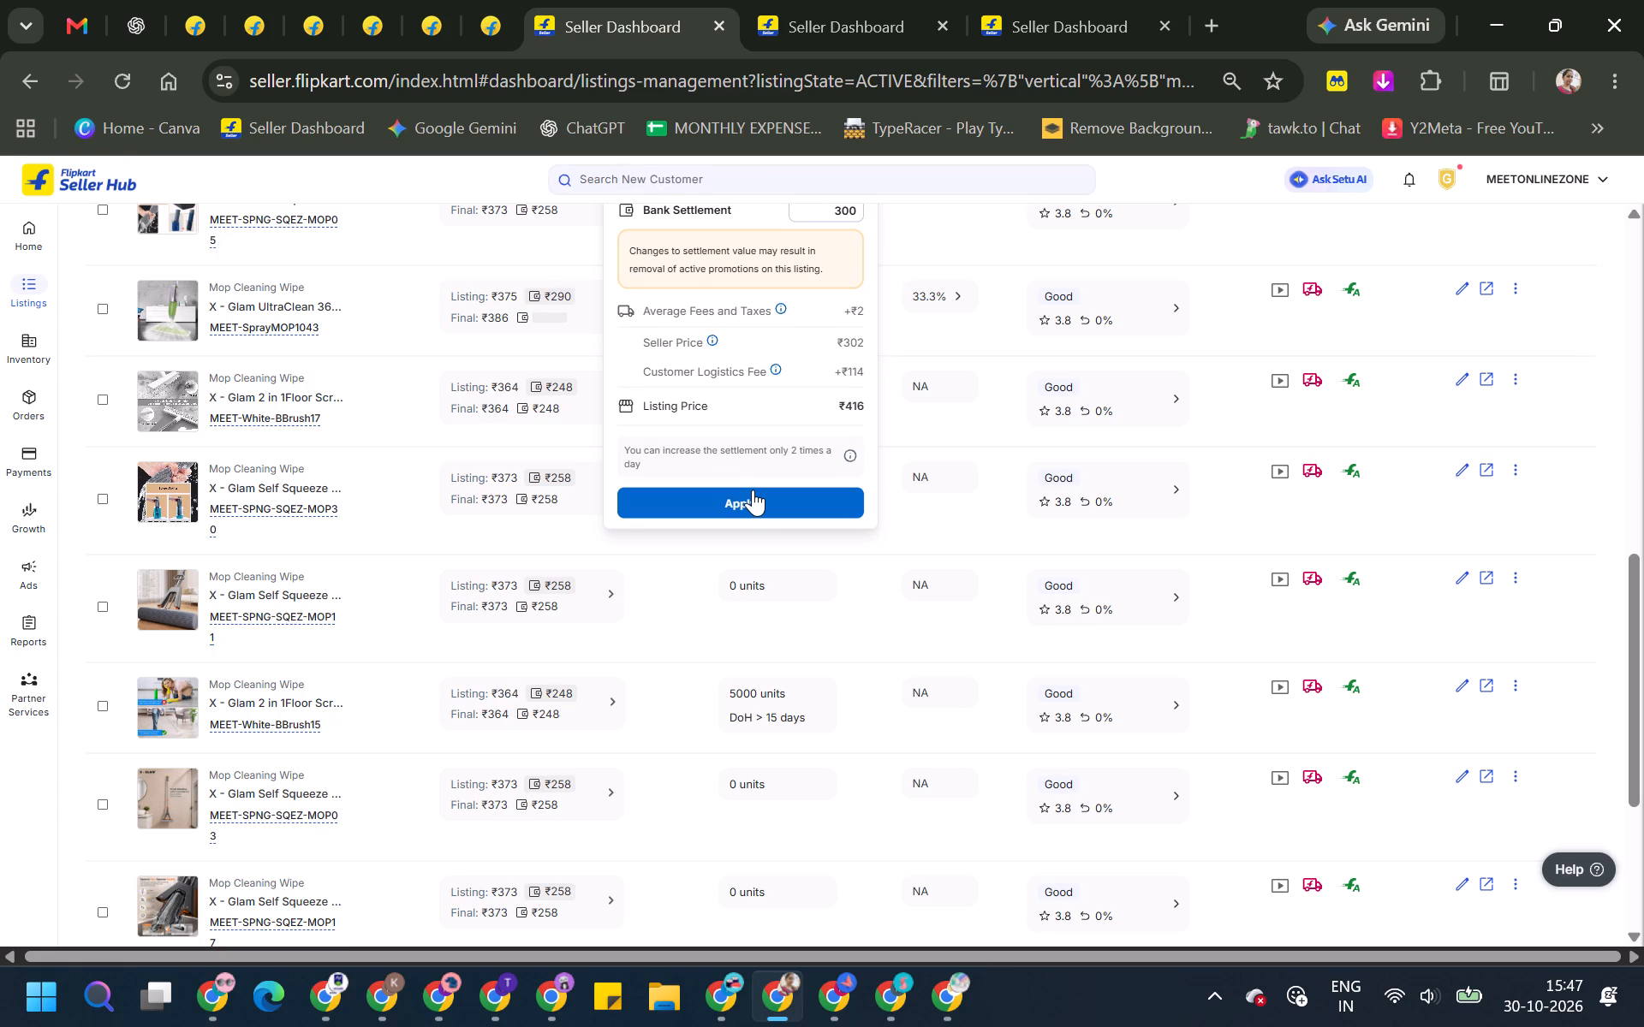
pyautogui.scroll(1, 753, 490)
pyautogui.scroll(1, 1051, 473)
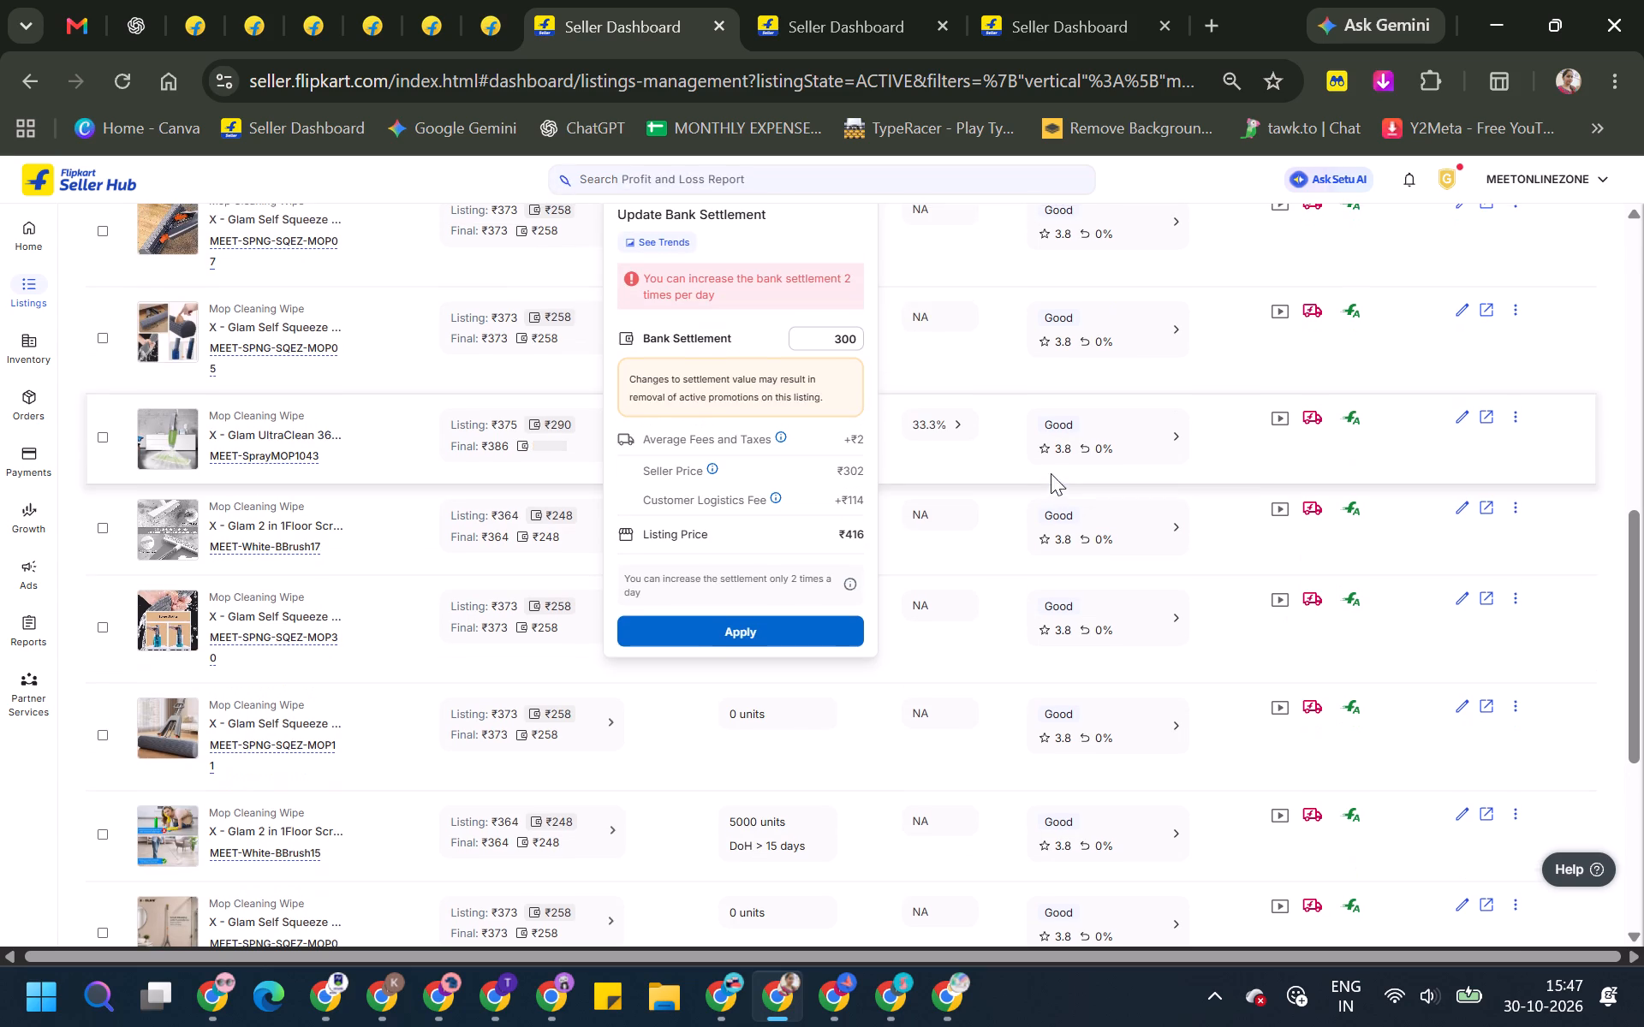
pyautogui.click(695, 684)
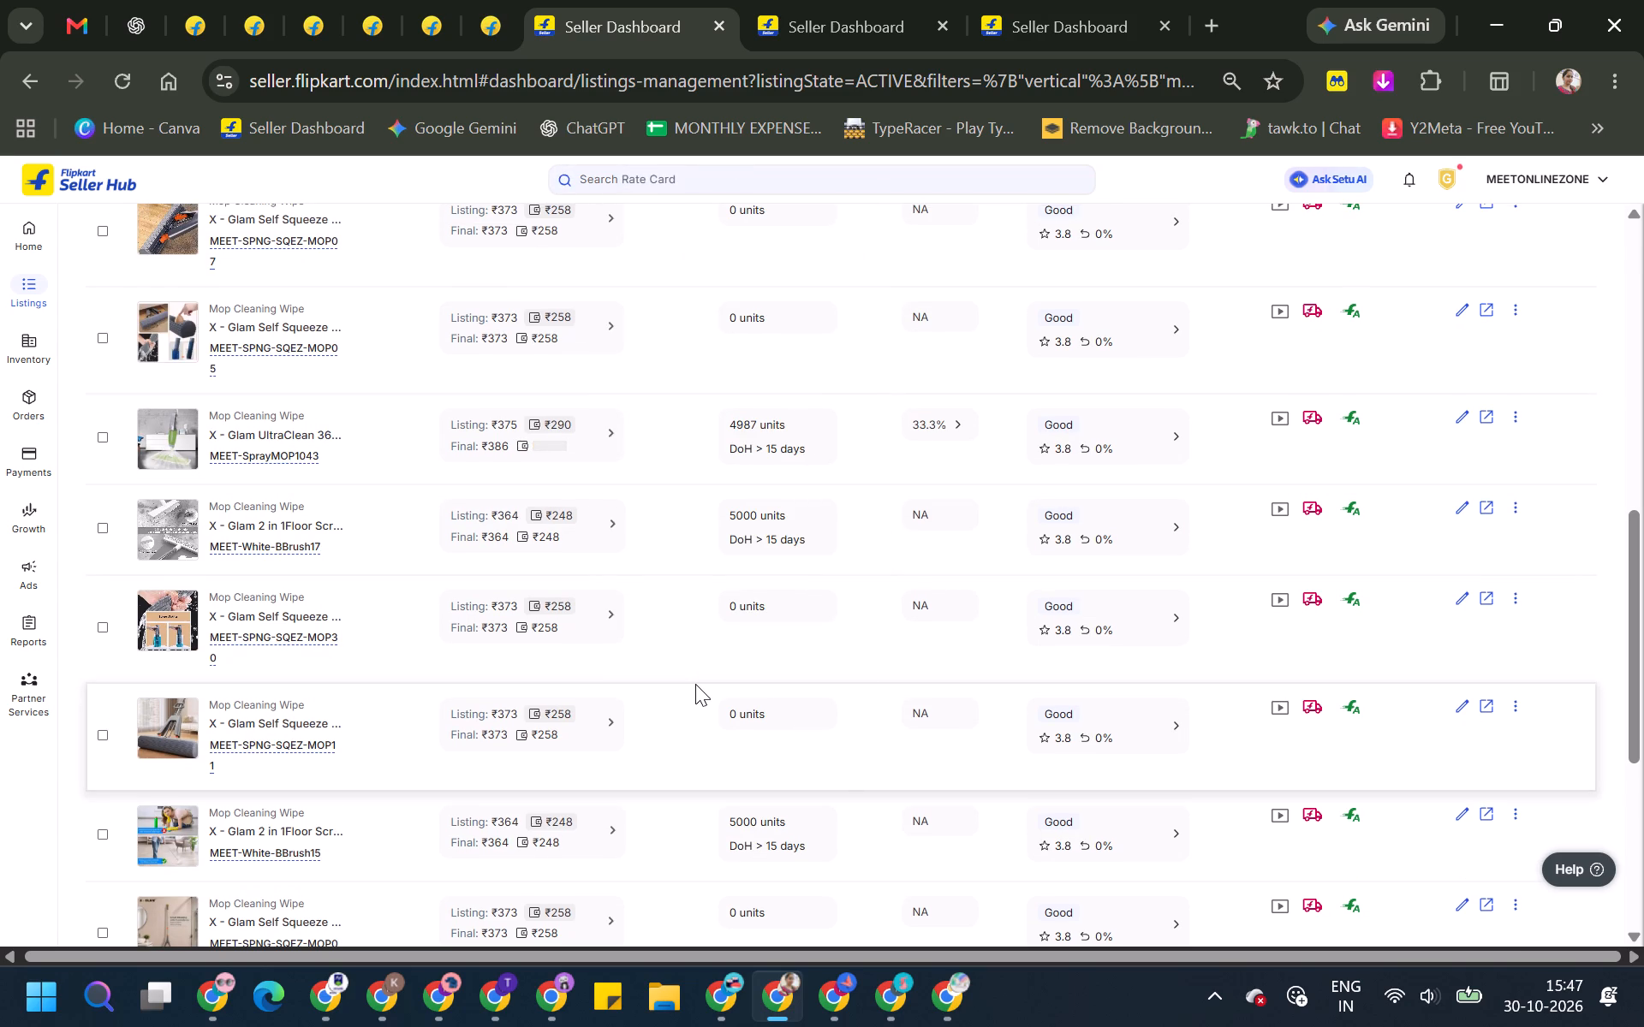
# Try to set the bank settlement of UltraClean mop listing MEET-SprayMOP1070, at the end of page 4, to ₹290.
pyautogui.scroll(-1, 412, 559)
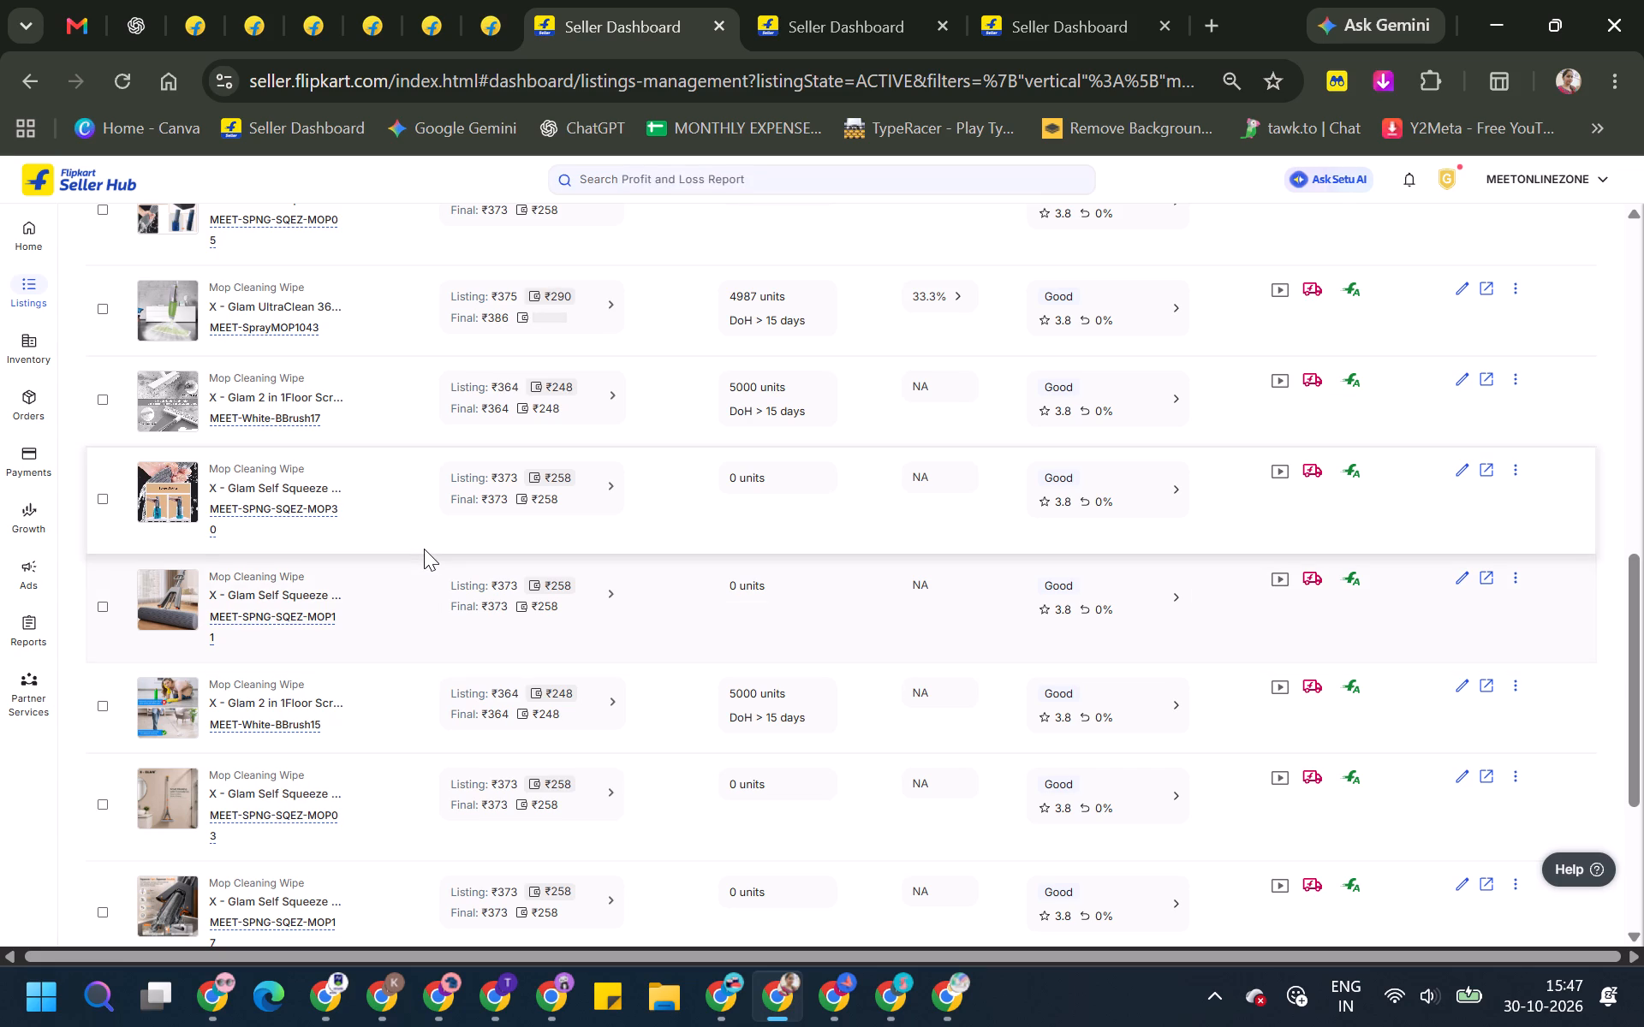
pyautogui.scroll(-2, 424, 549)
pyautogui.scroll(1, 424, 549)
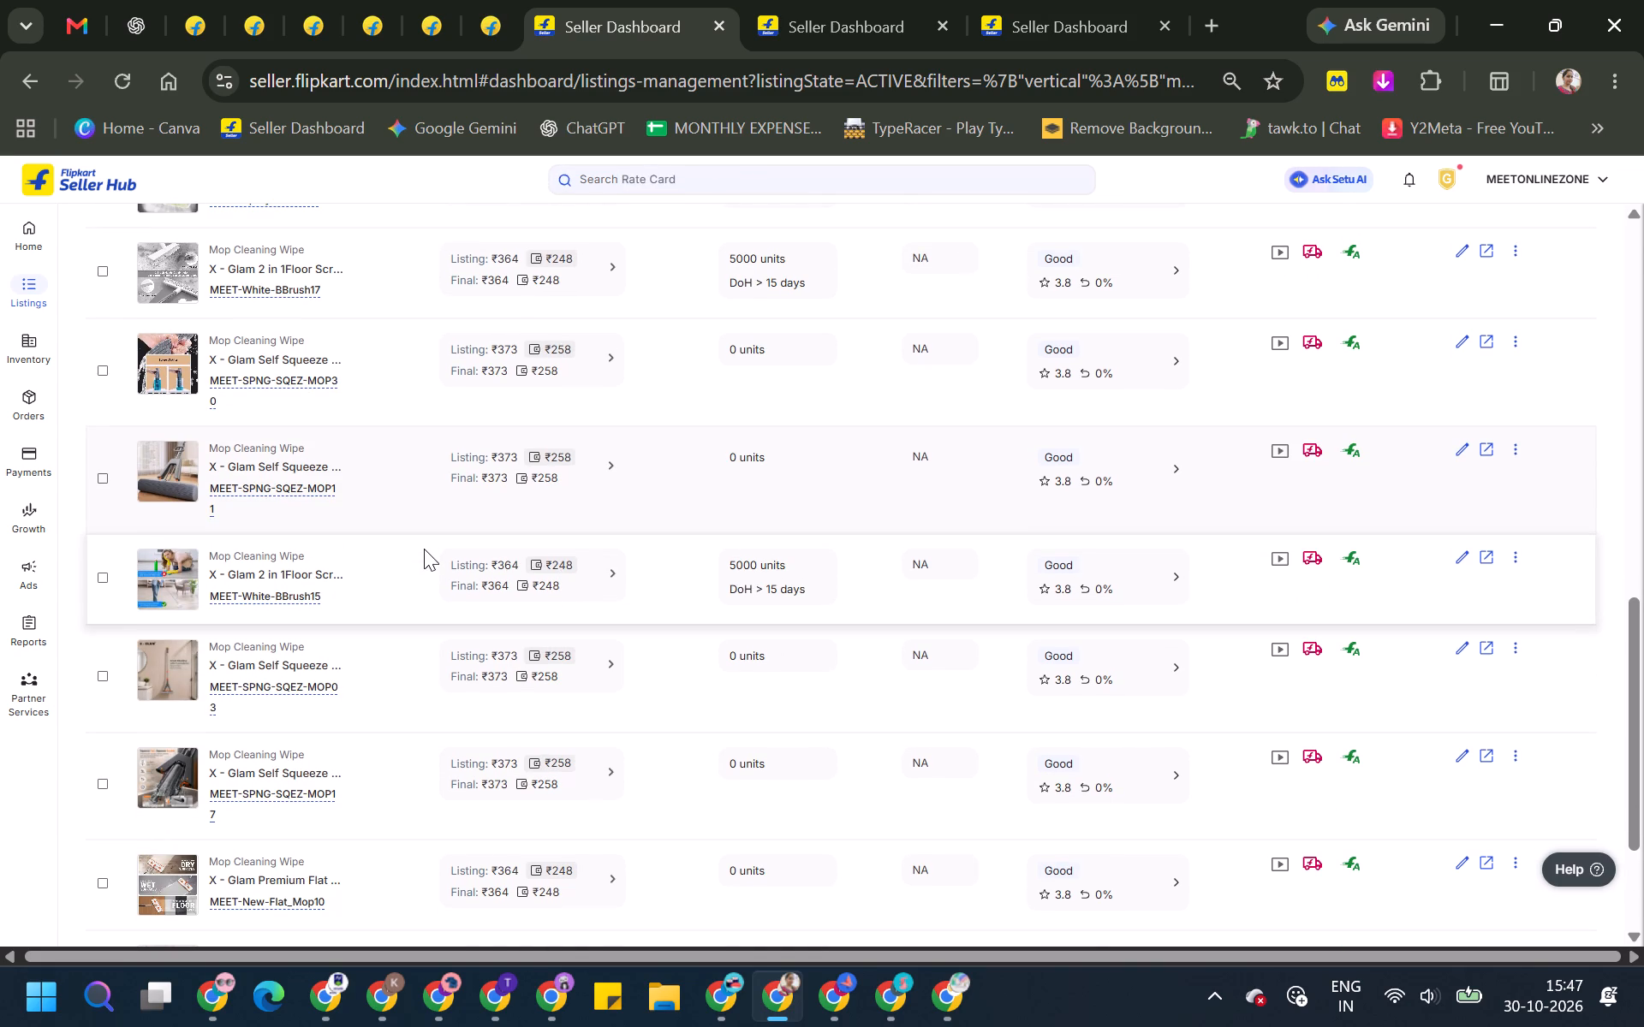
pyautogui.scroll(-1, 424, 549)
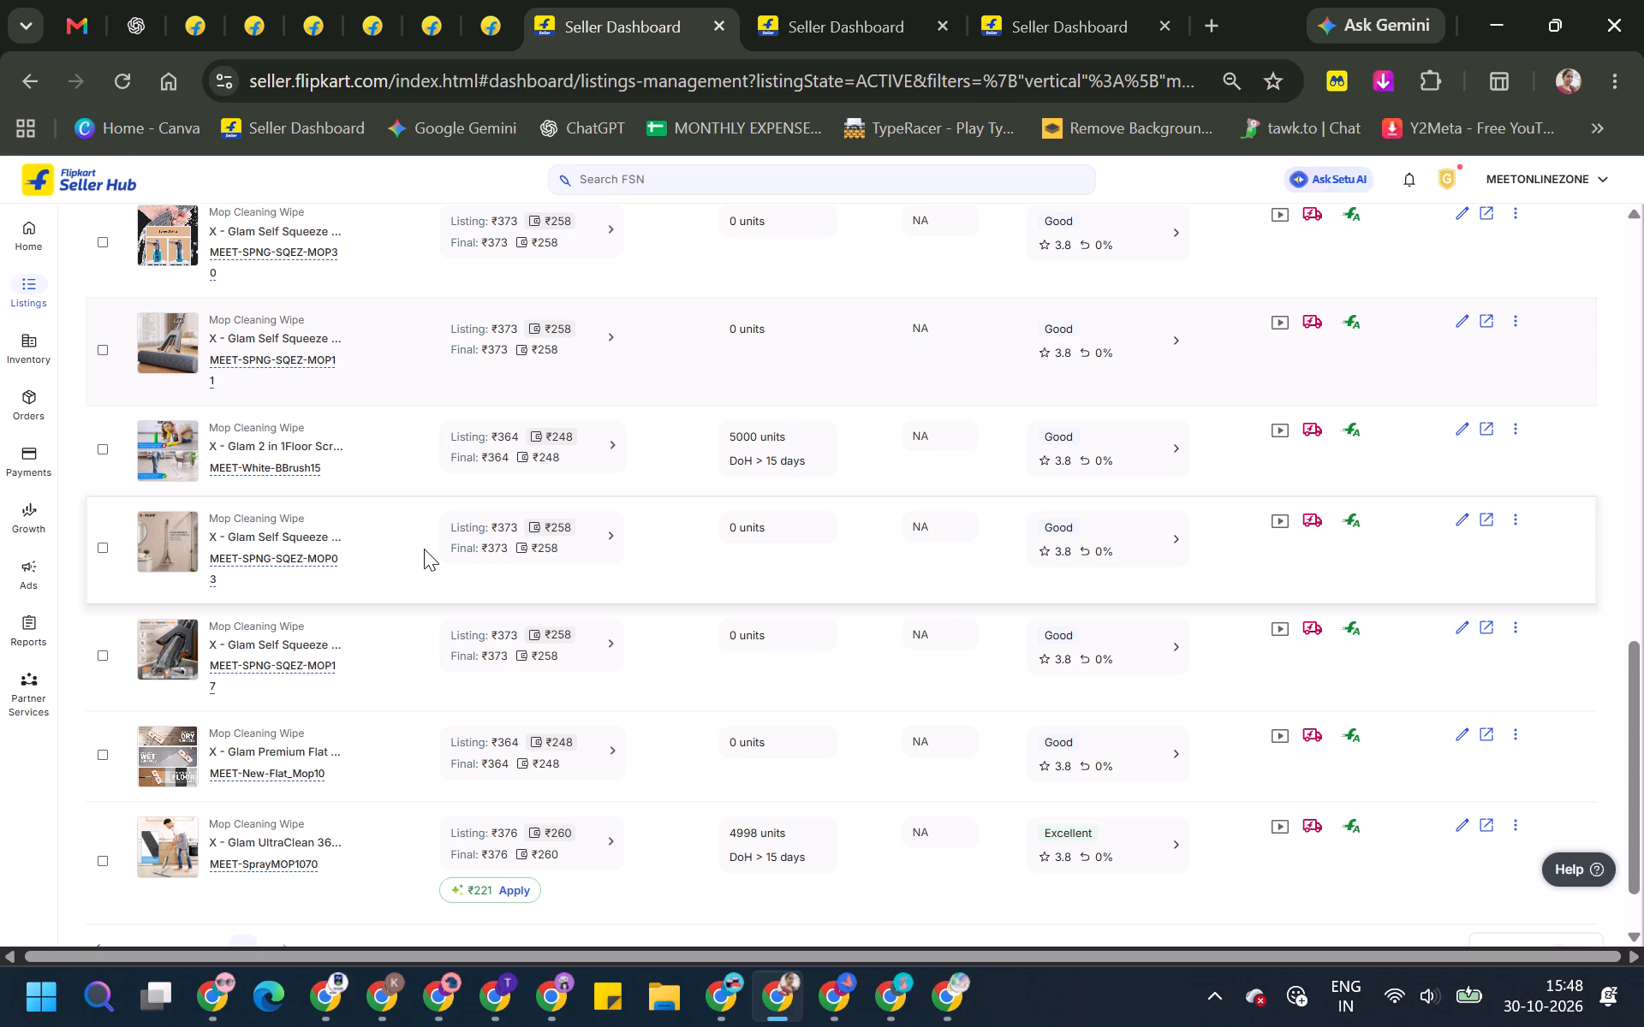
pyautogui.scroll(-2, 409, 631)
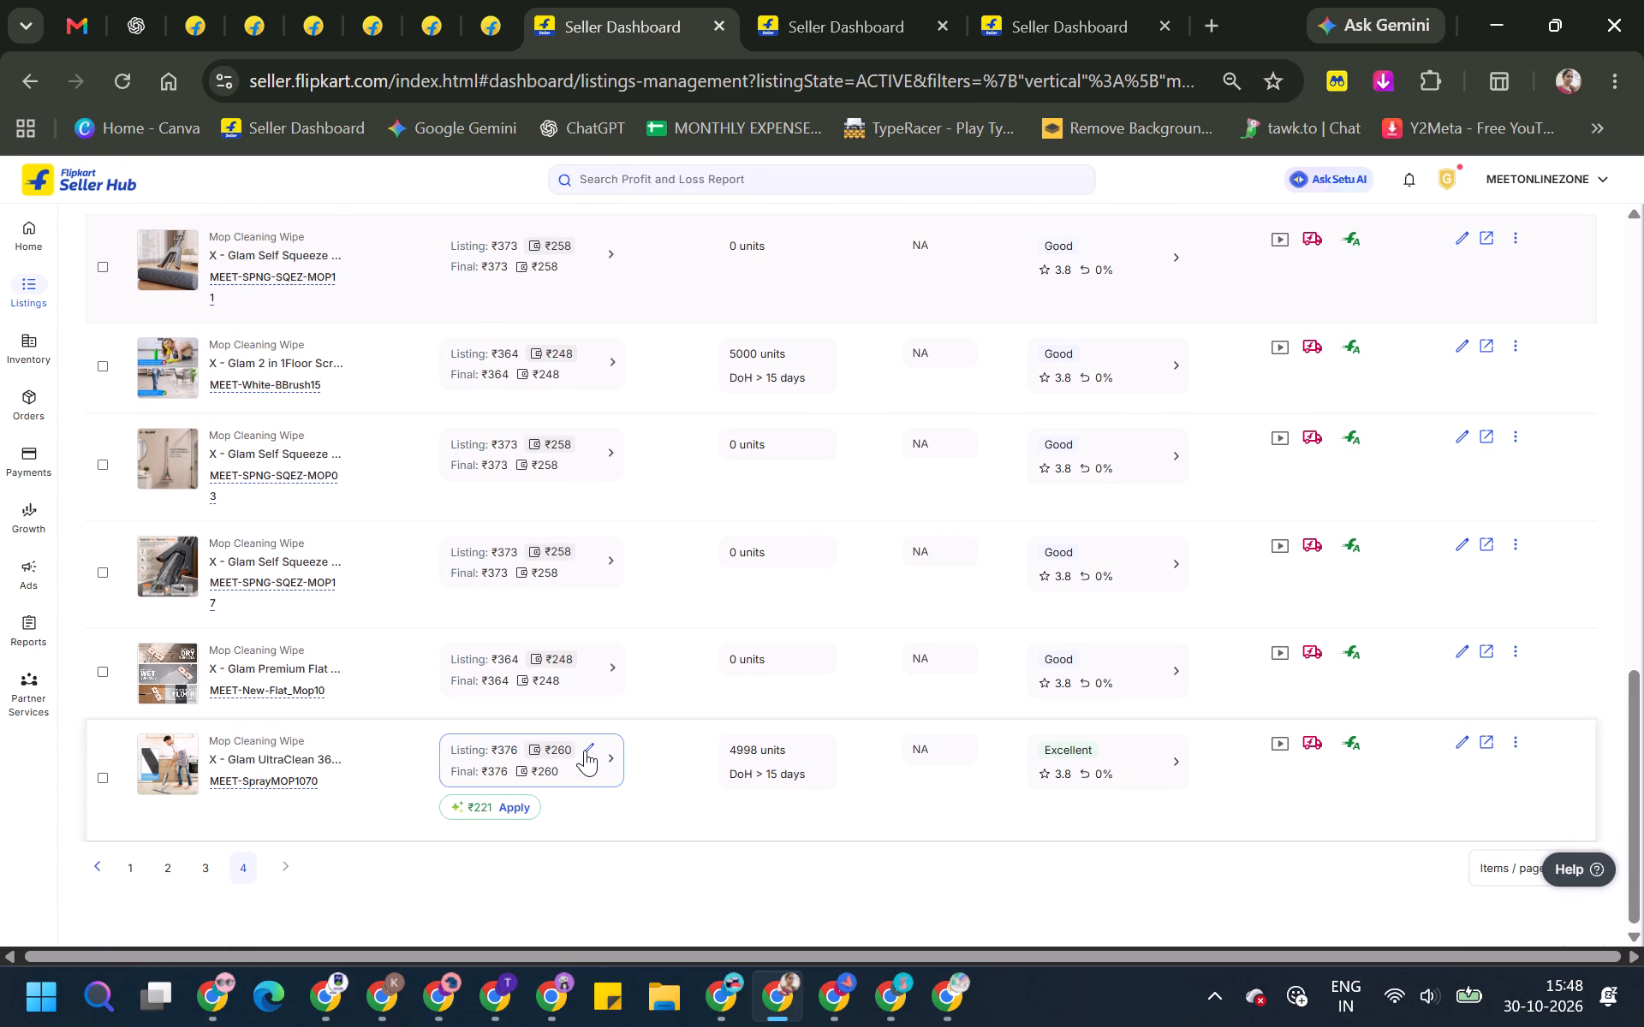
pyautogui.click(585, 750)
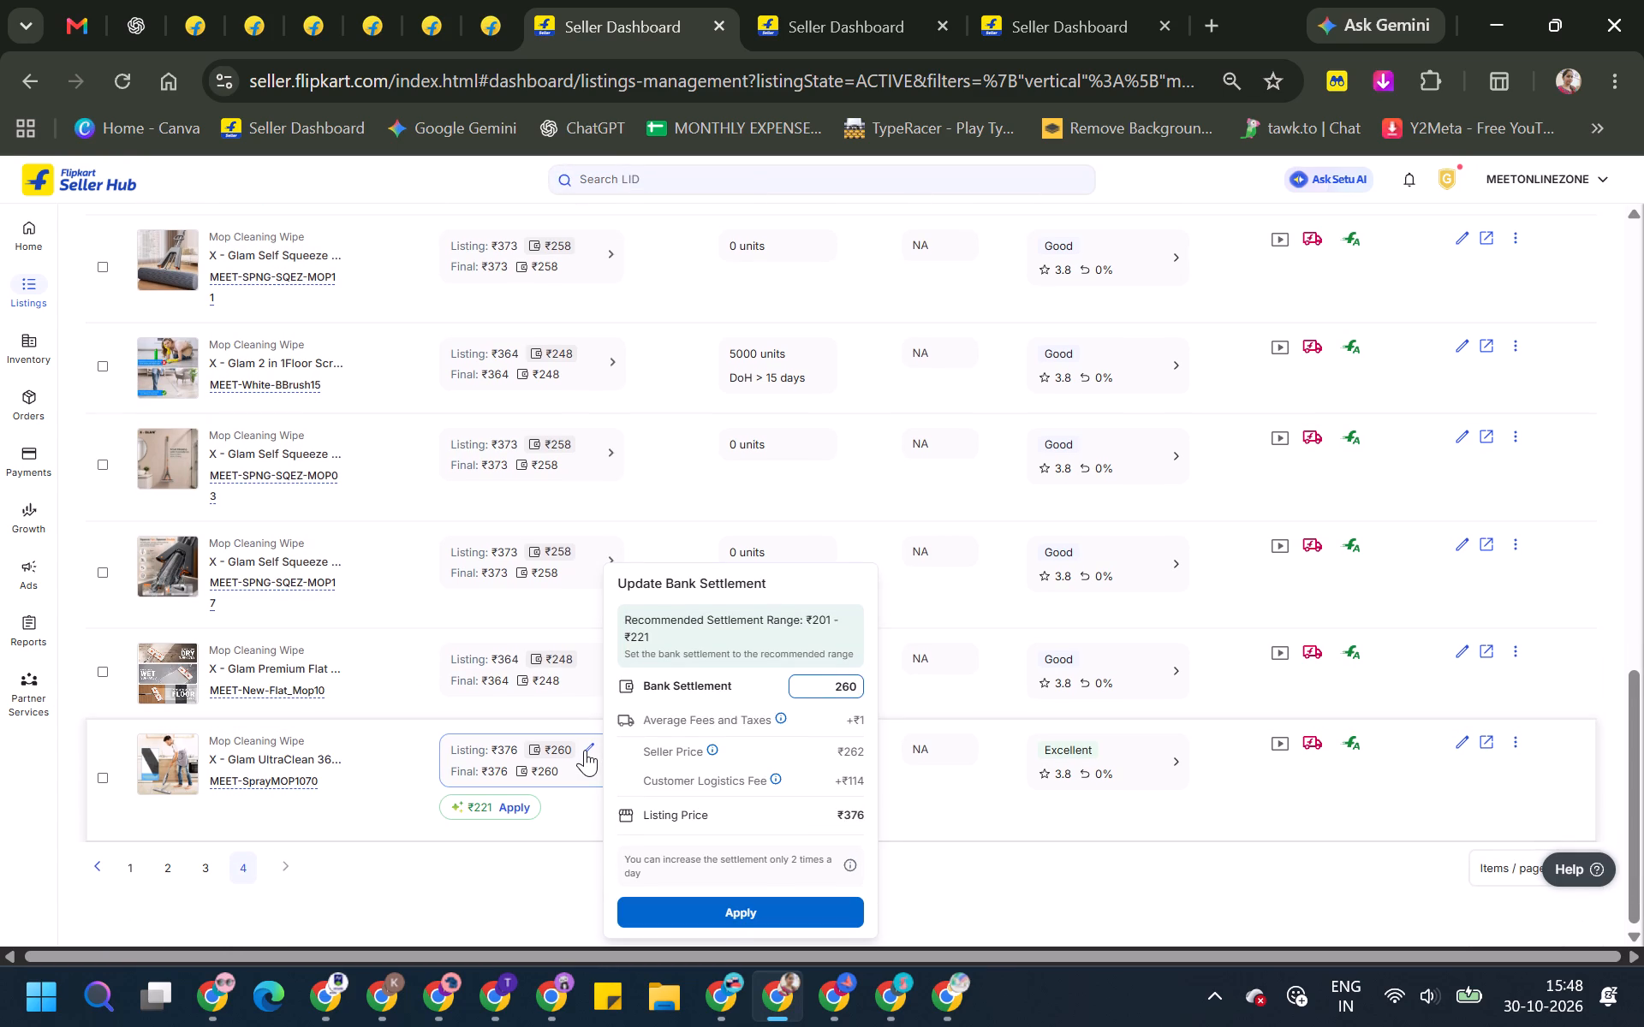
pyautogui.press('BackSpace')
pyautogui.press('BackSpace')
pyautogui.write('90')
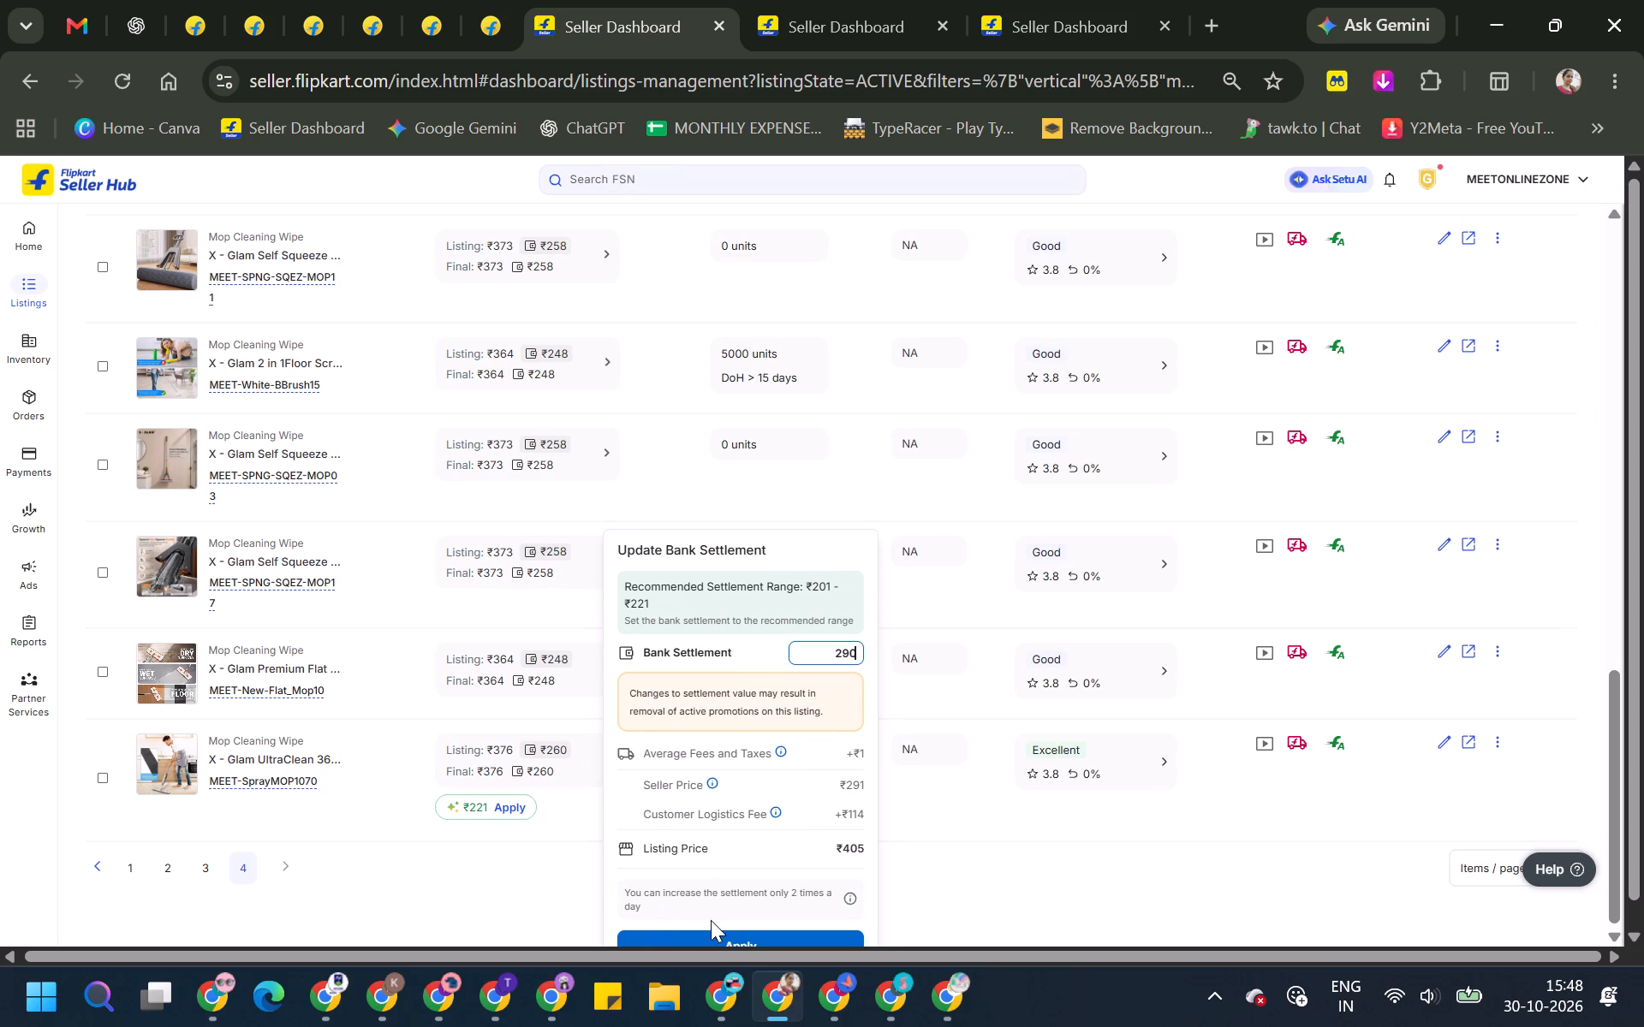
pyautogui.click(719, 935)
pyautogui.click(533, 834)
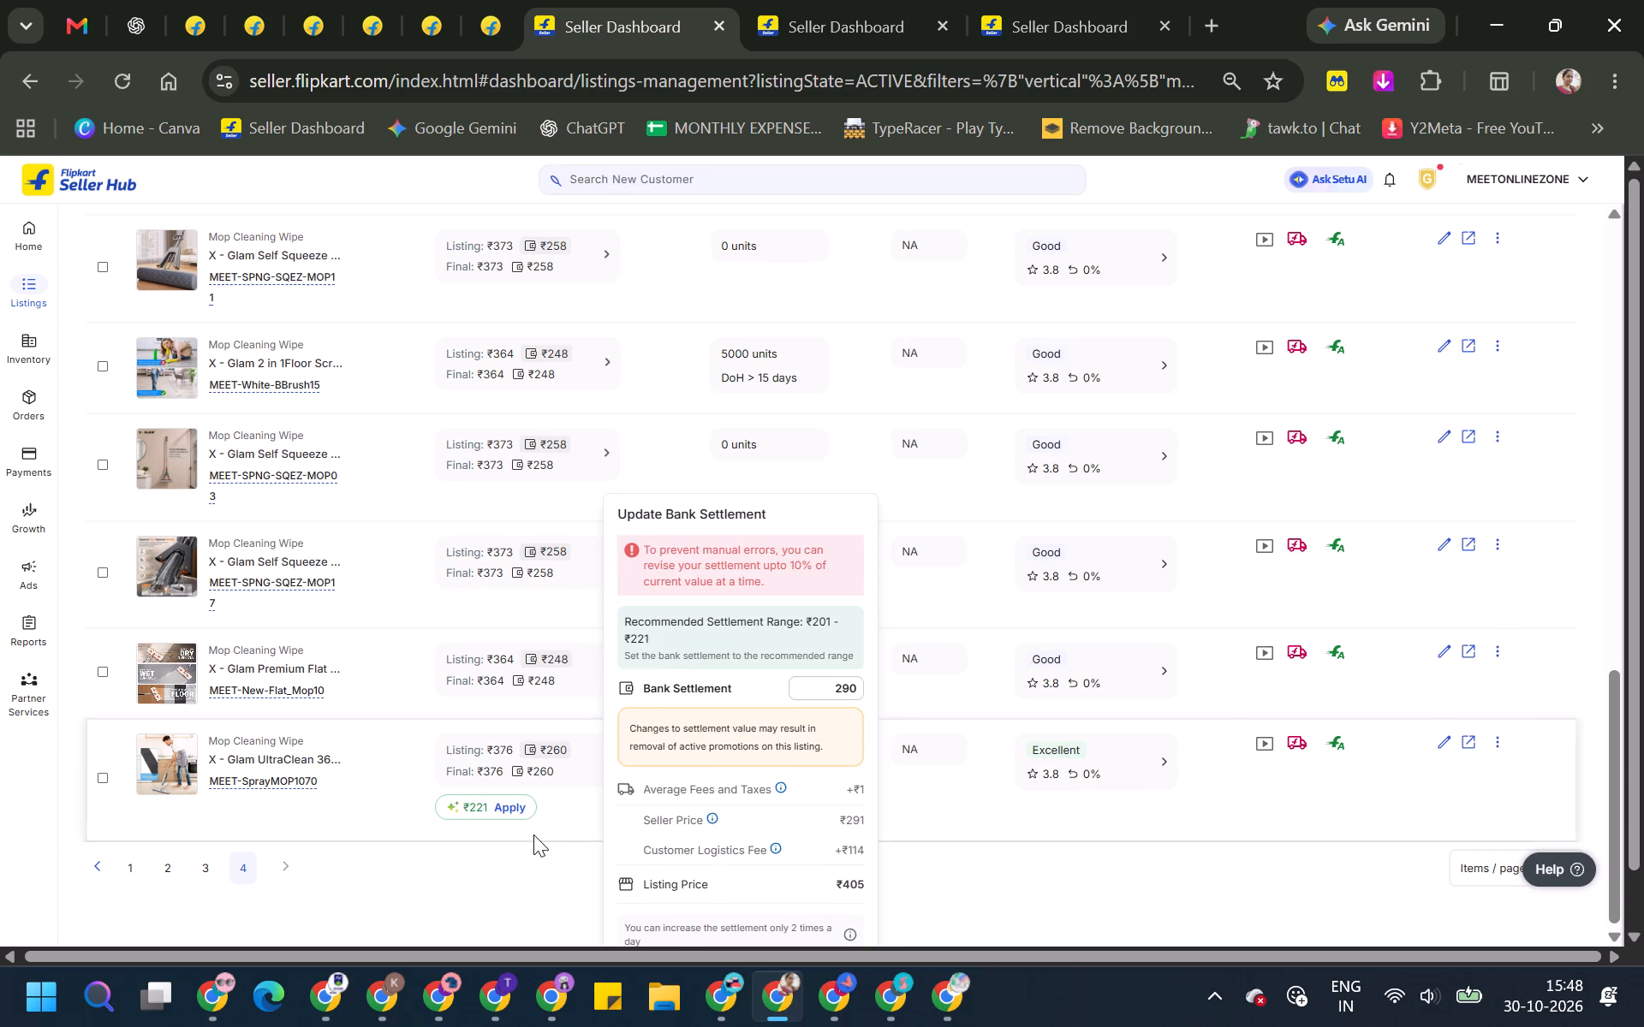
# Set the bank settlement of UltraClean mop listing MEET-SprayMOP1070 to ₹280.
pyautogui.click(582, 745)
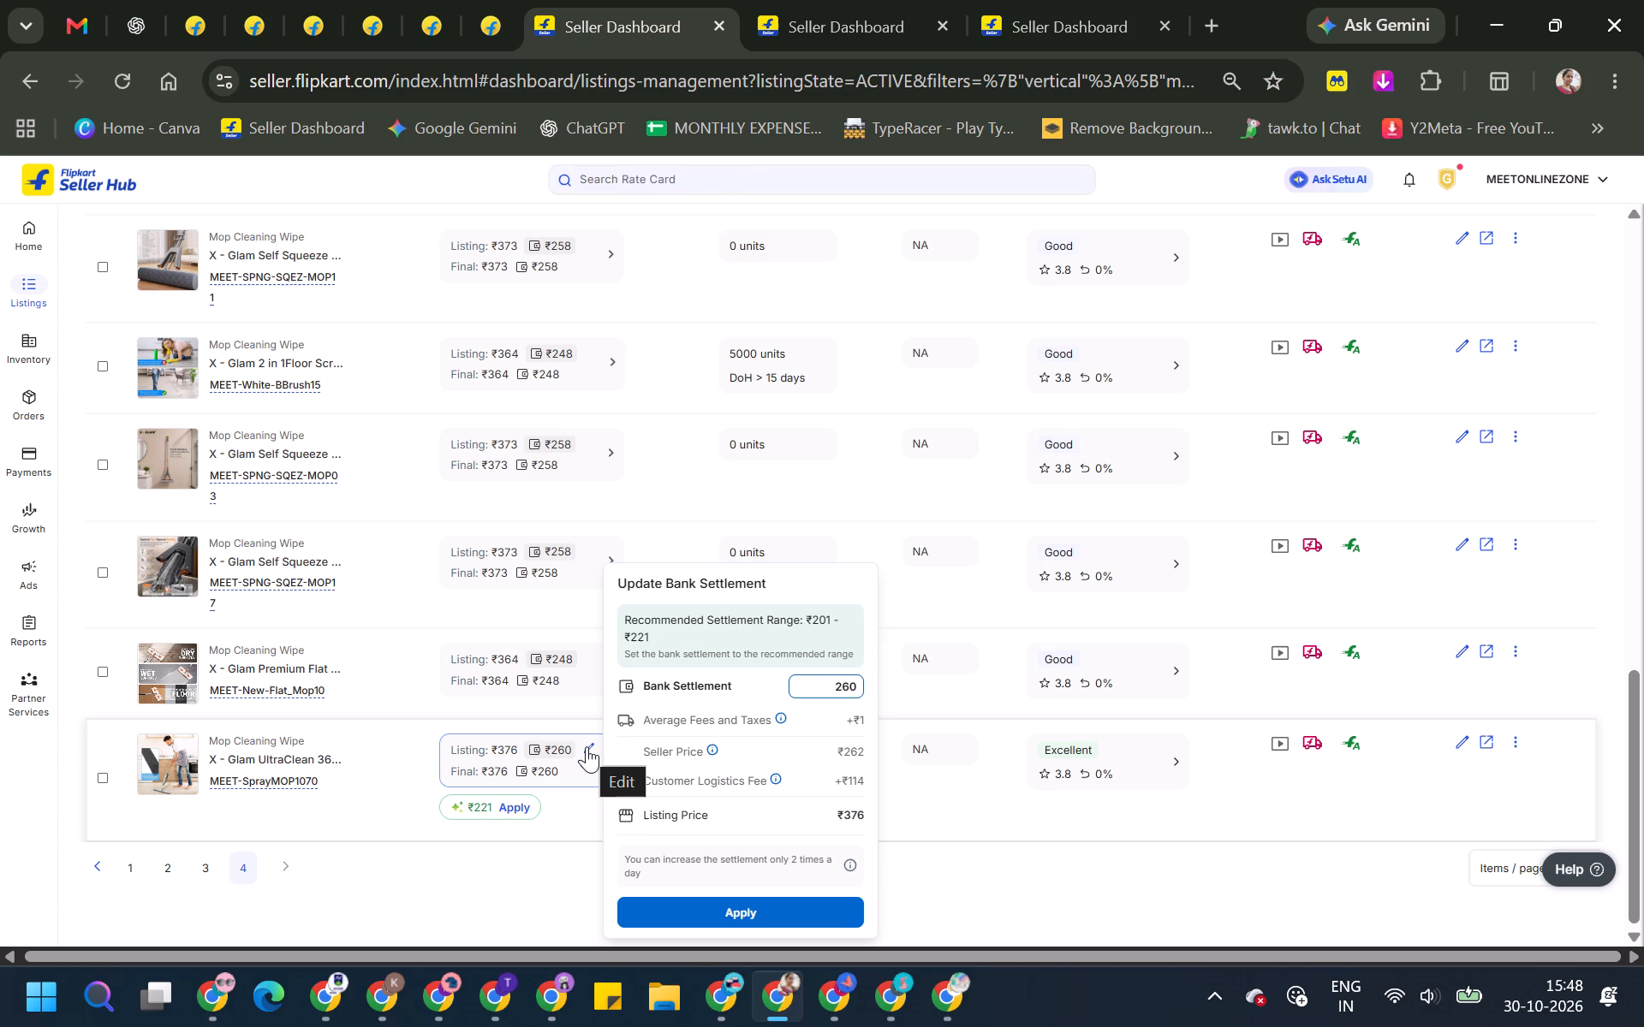
pyautogui.press('Left')
pyautogui.press('BackSpace')
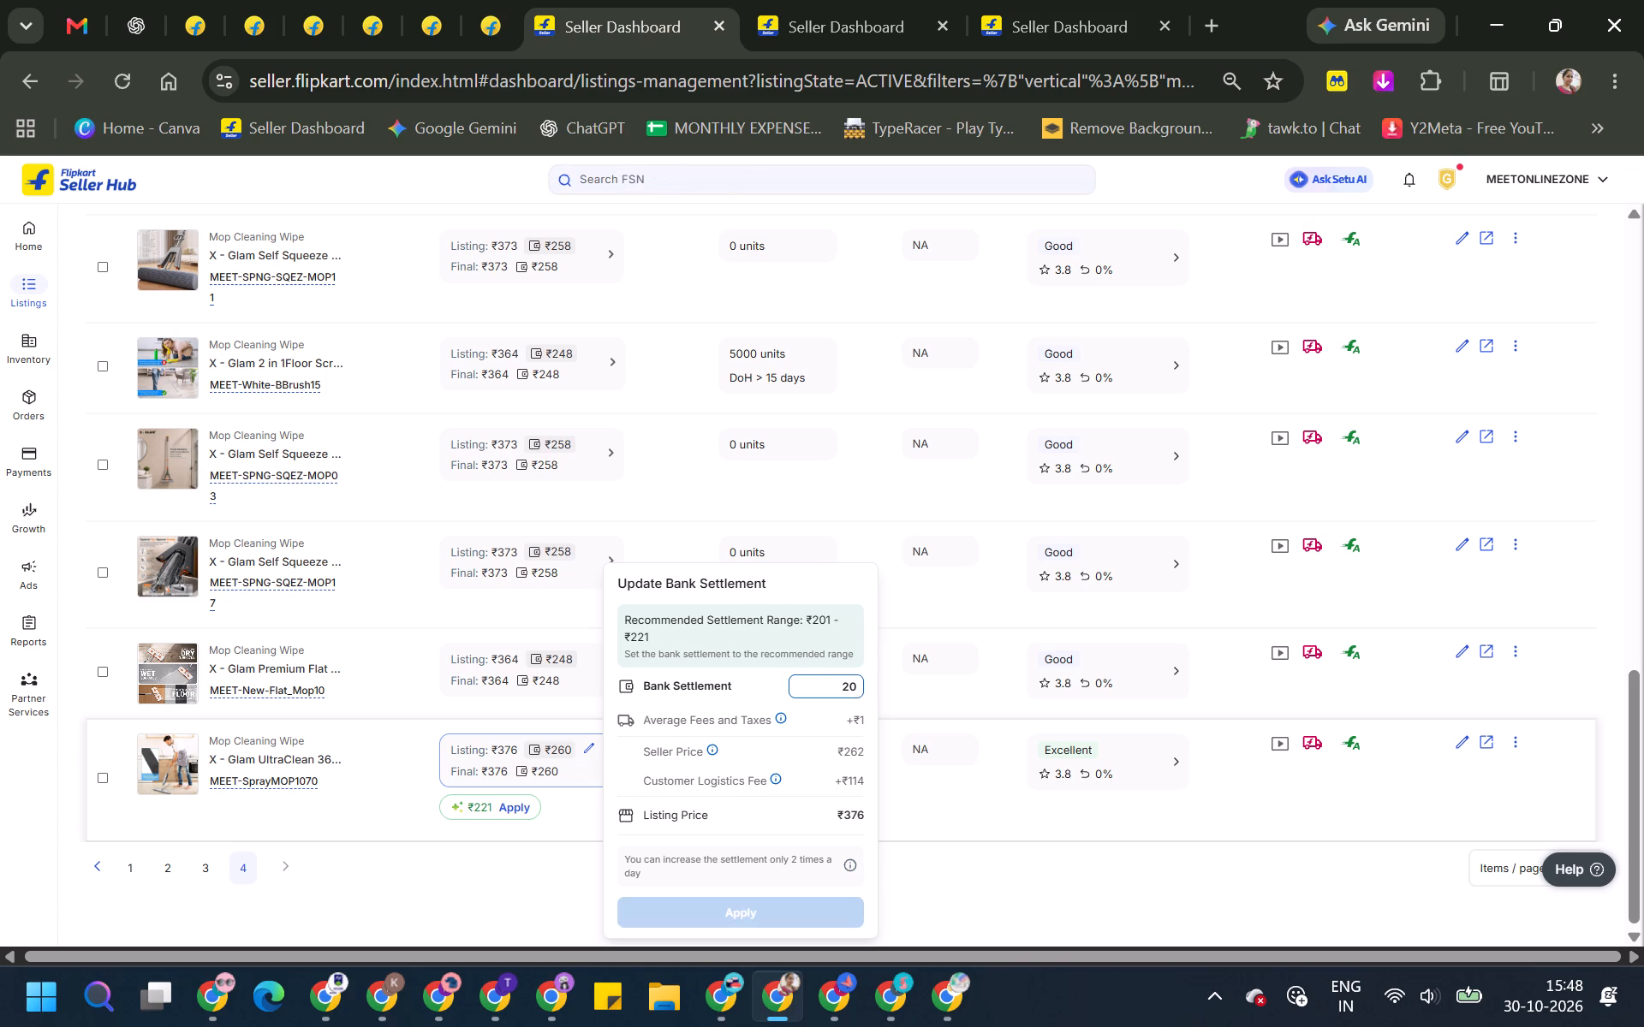
pyautogui.press('8')
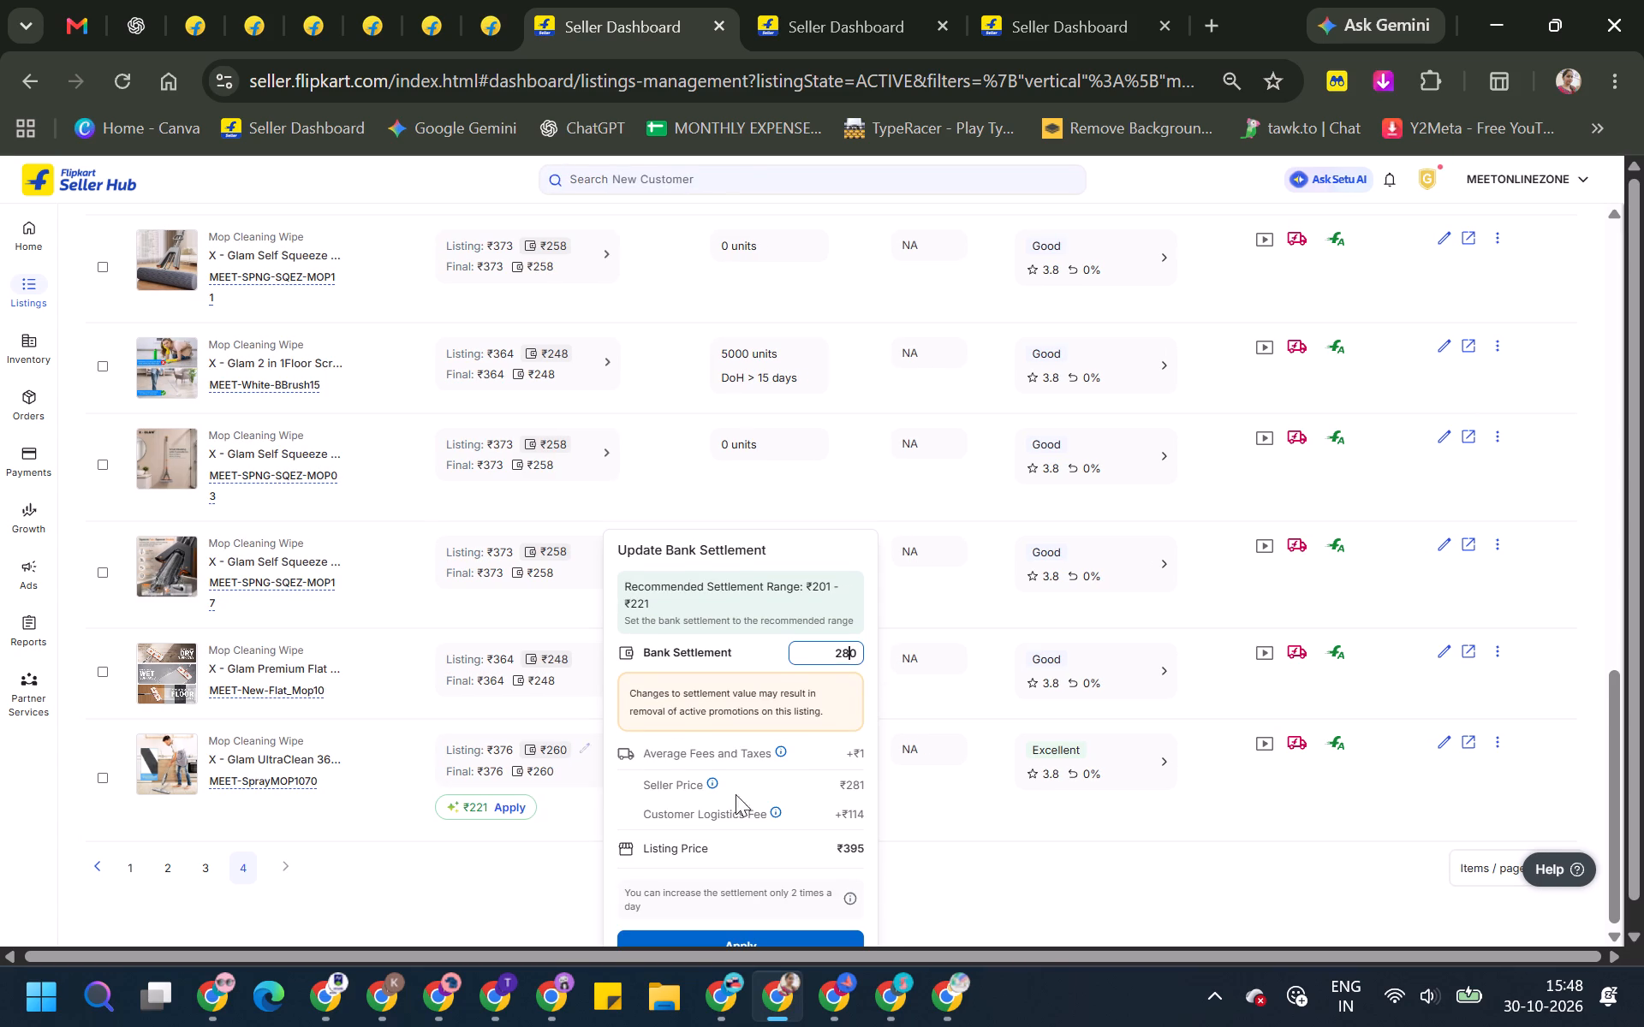
pyautogui.click(808, 932)
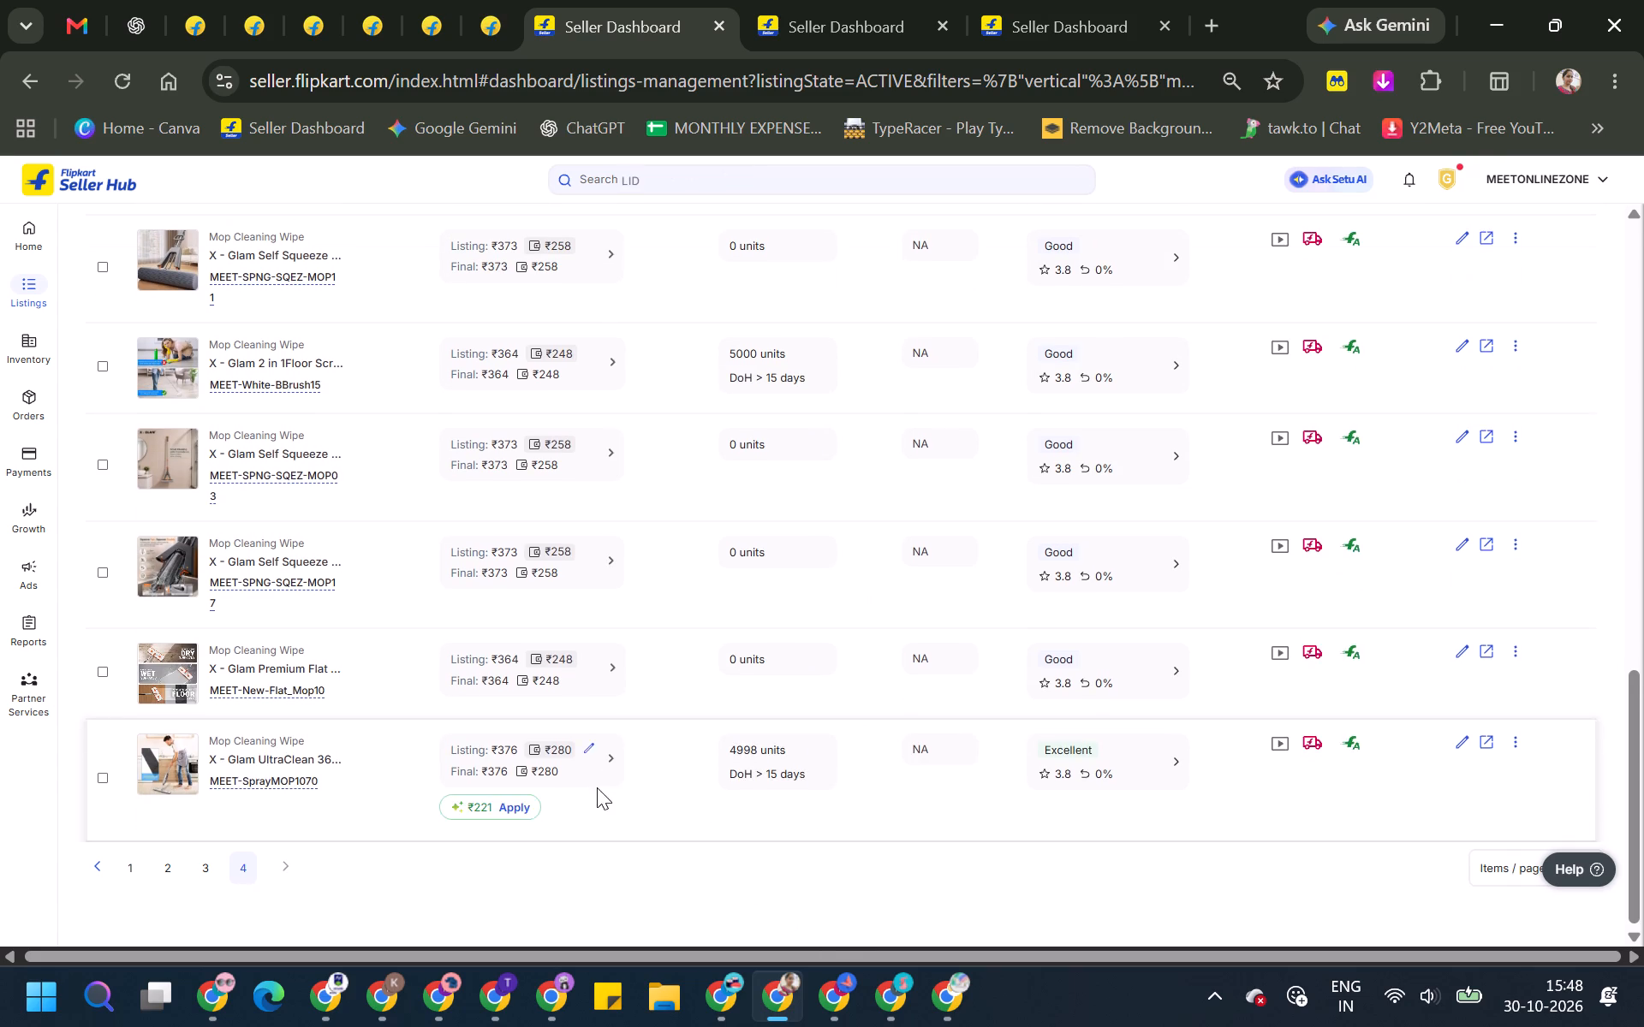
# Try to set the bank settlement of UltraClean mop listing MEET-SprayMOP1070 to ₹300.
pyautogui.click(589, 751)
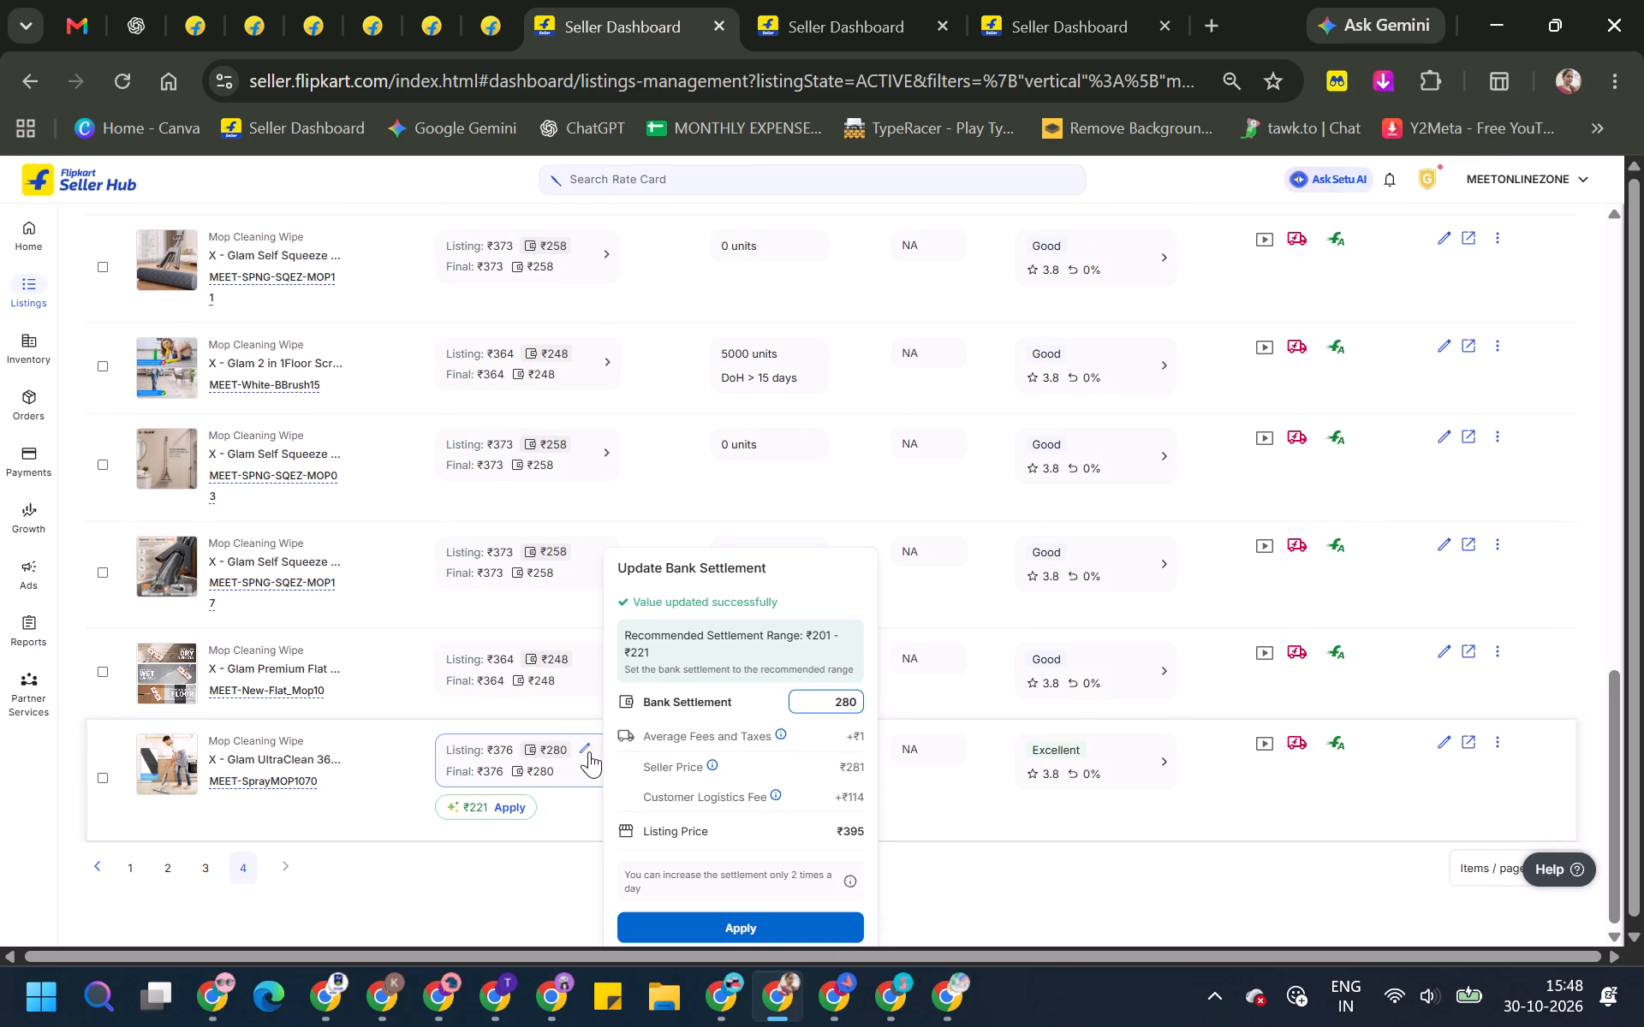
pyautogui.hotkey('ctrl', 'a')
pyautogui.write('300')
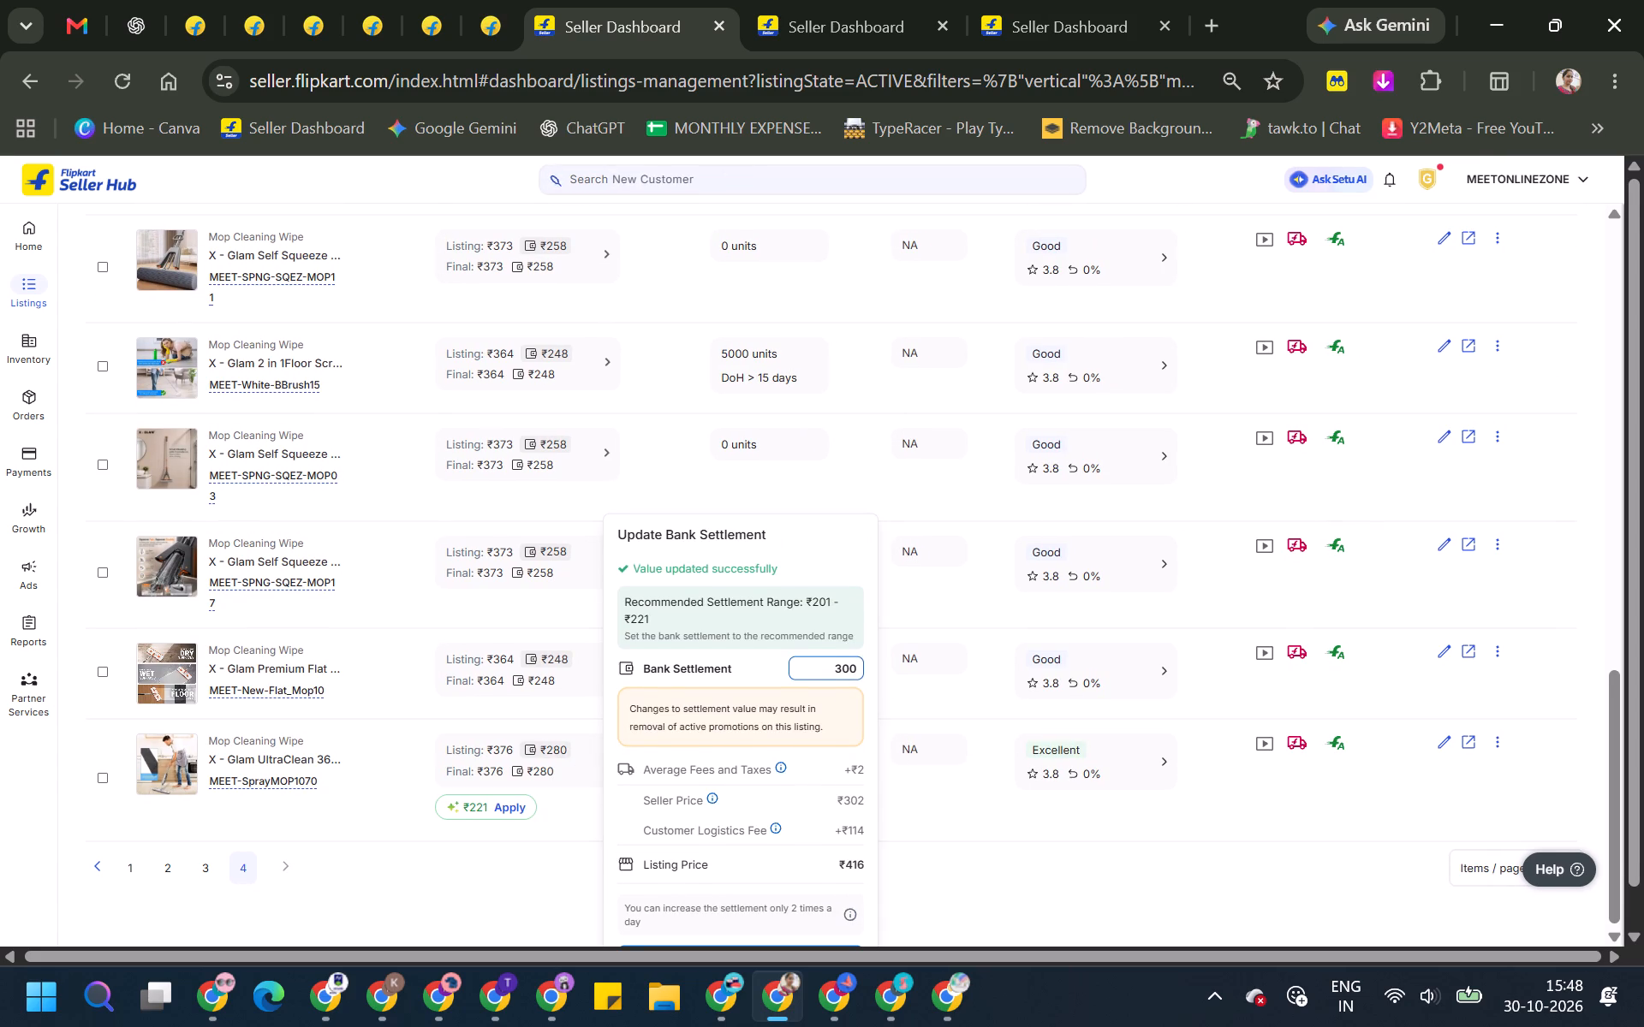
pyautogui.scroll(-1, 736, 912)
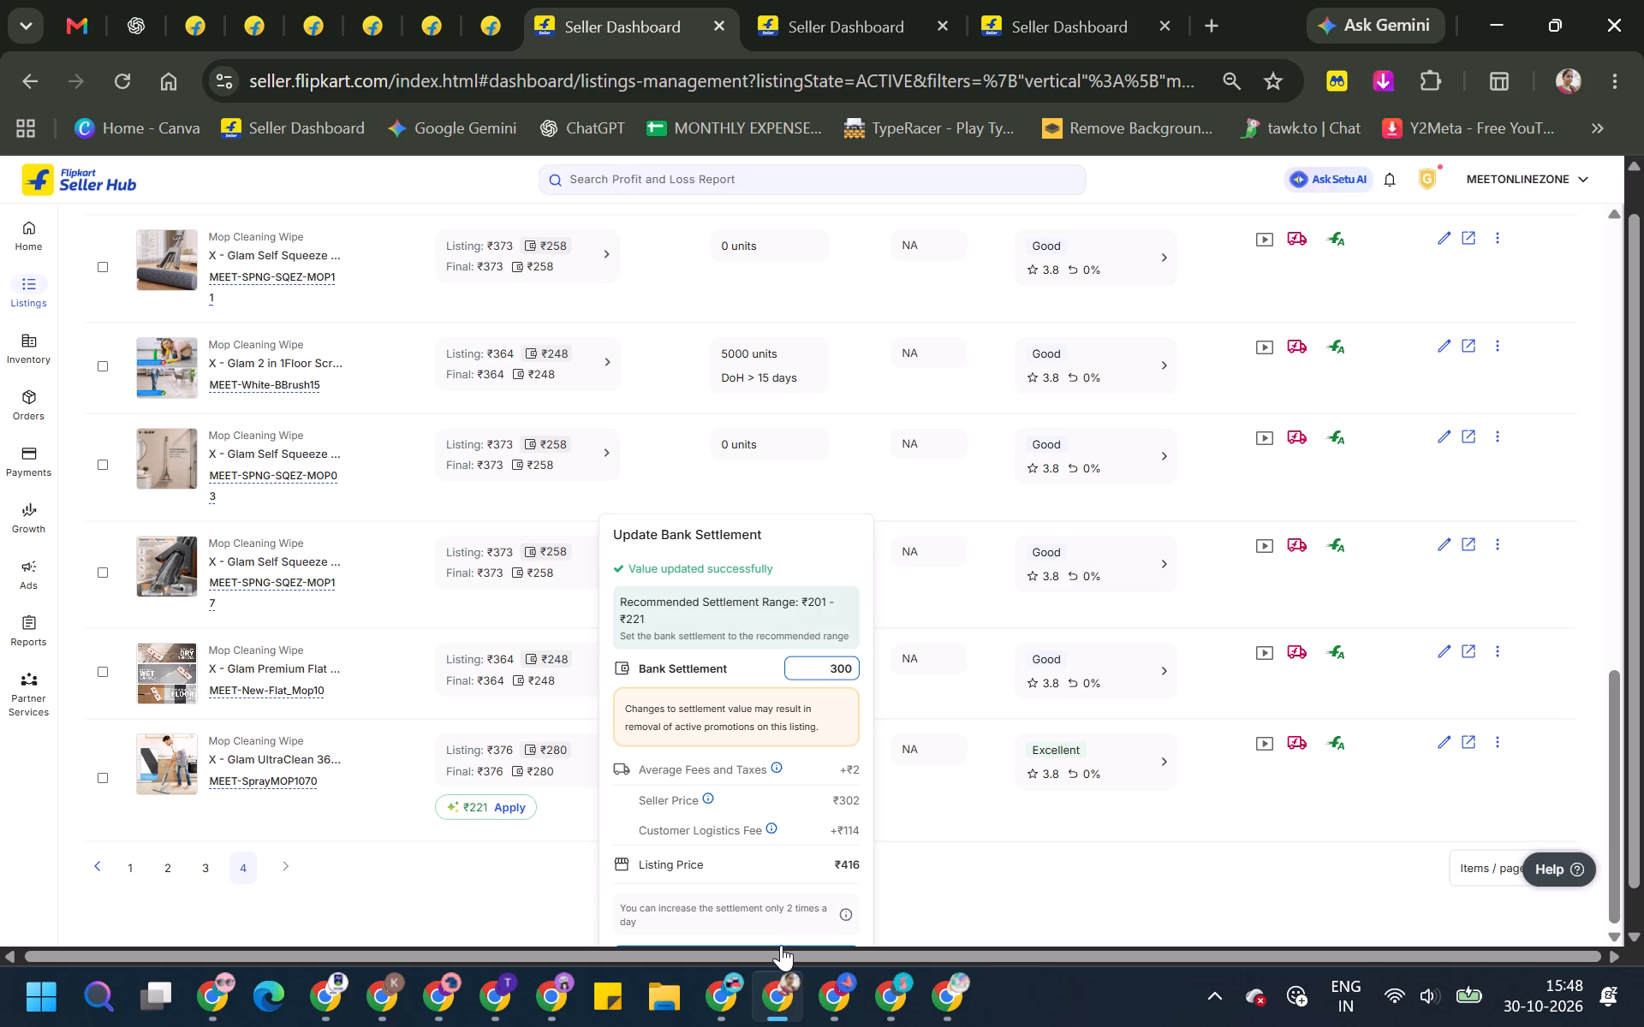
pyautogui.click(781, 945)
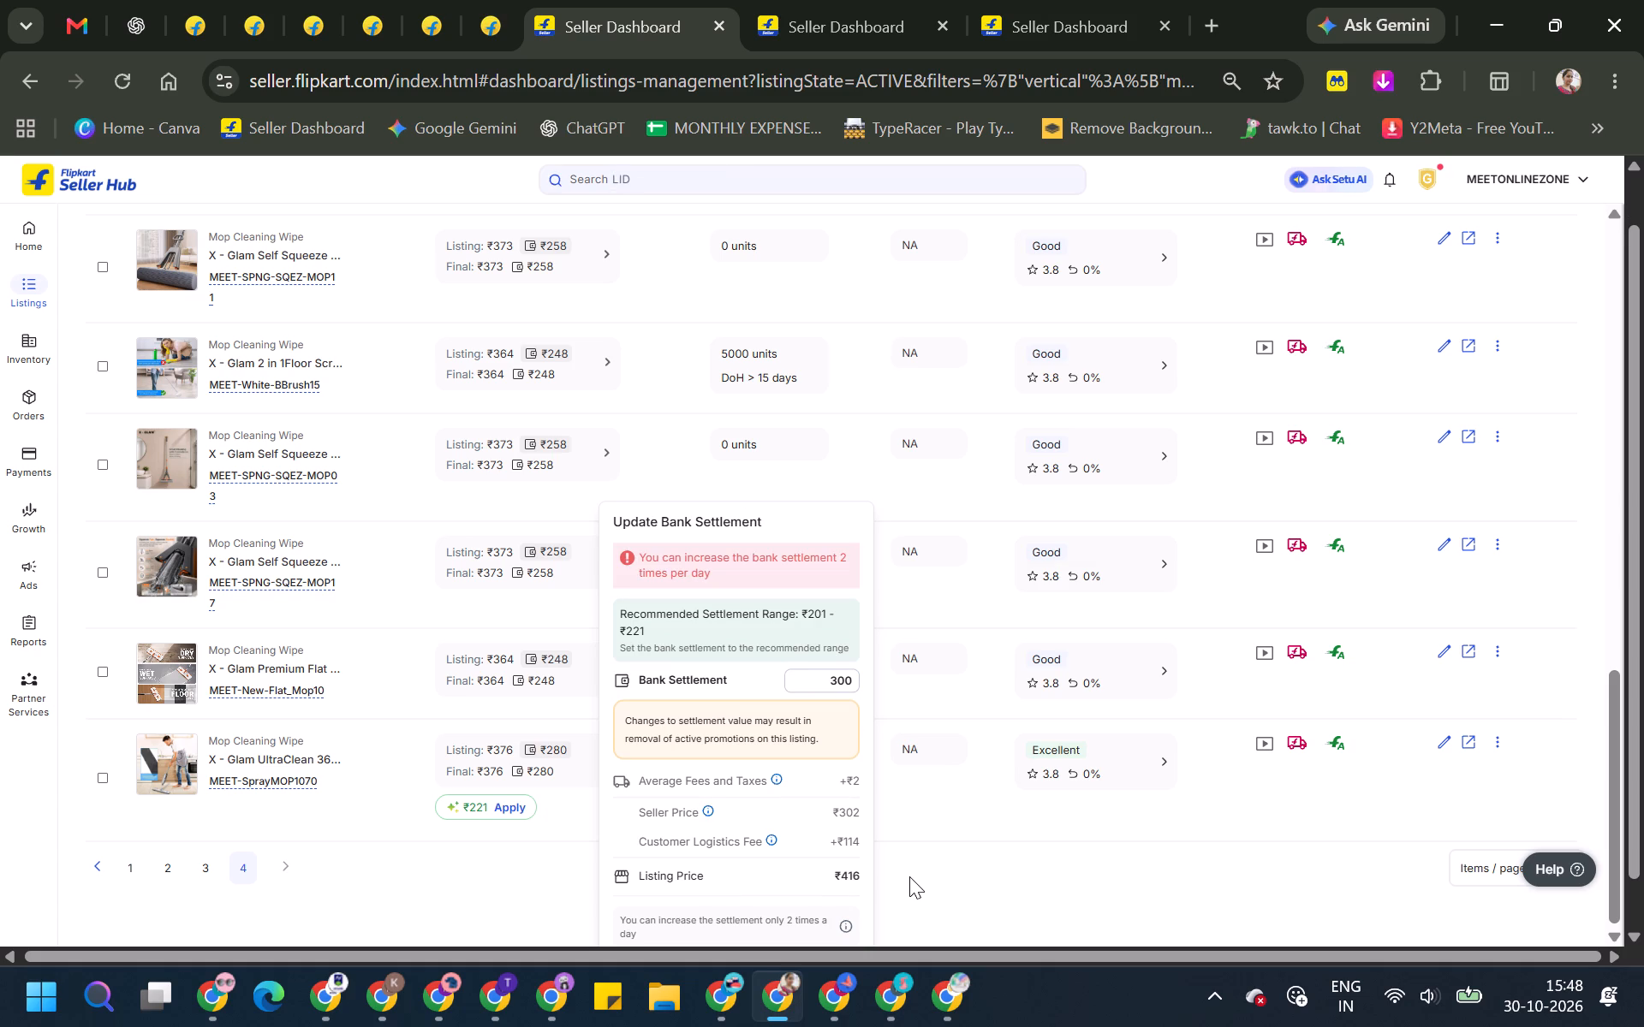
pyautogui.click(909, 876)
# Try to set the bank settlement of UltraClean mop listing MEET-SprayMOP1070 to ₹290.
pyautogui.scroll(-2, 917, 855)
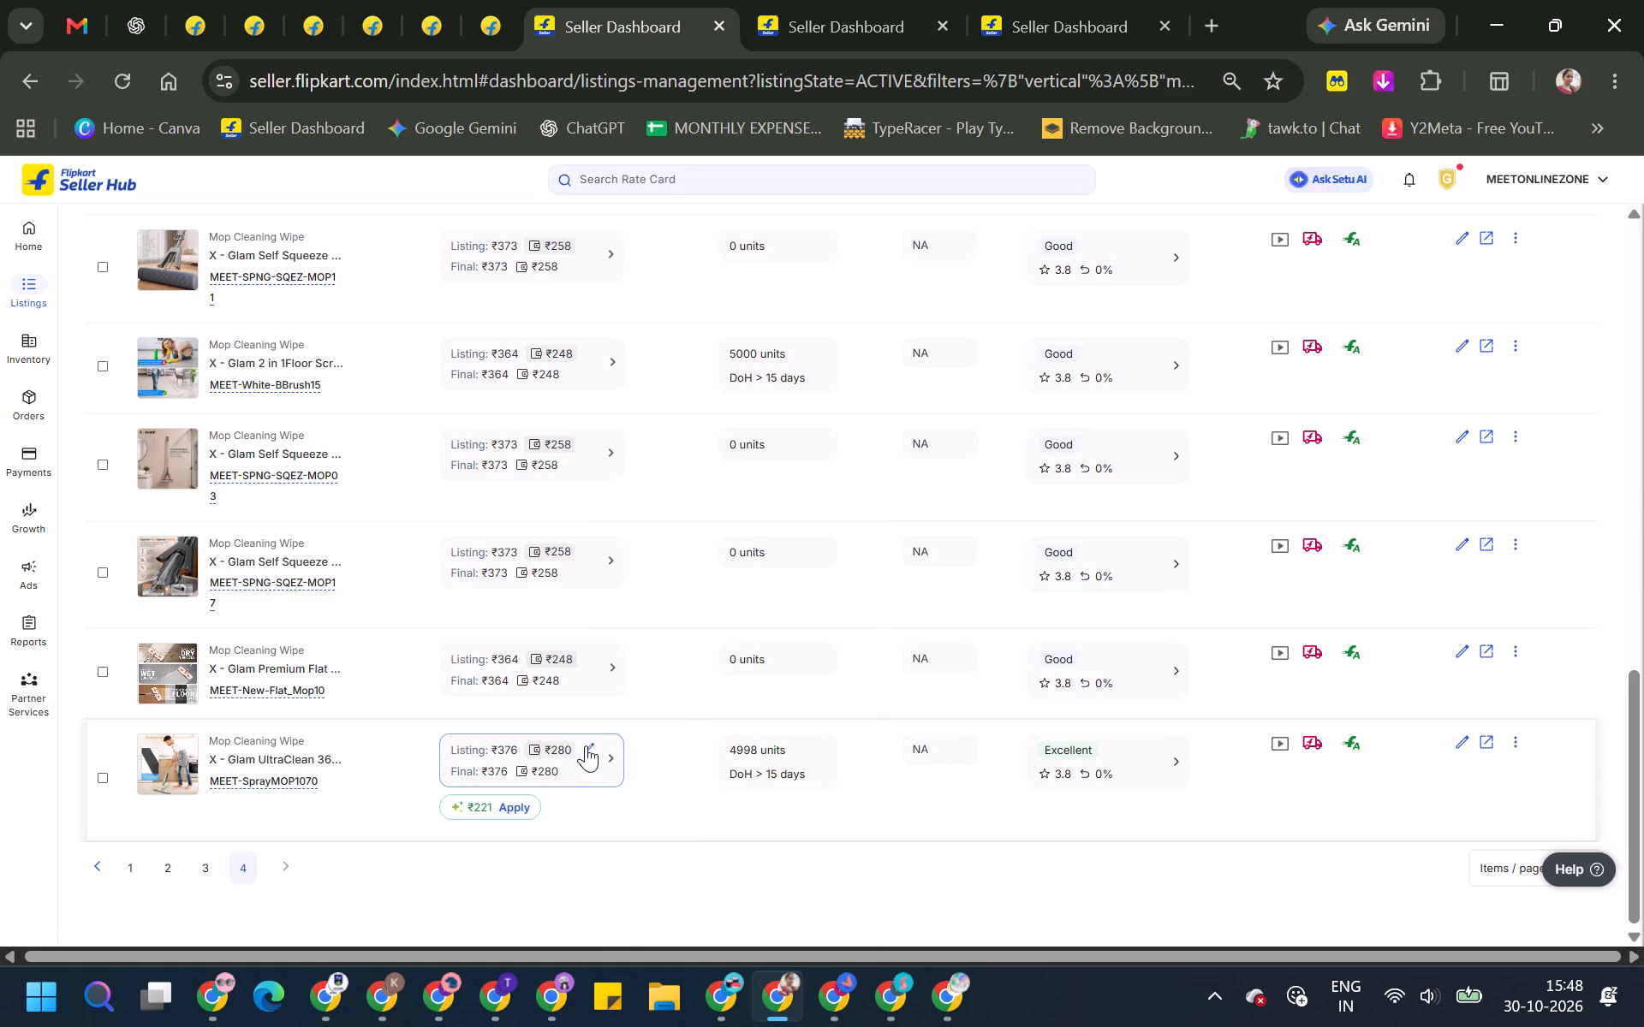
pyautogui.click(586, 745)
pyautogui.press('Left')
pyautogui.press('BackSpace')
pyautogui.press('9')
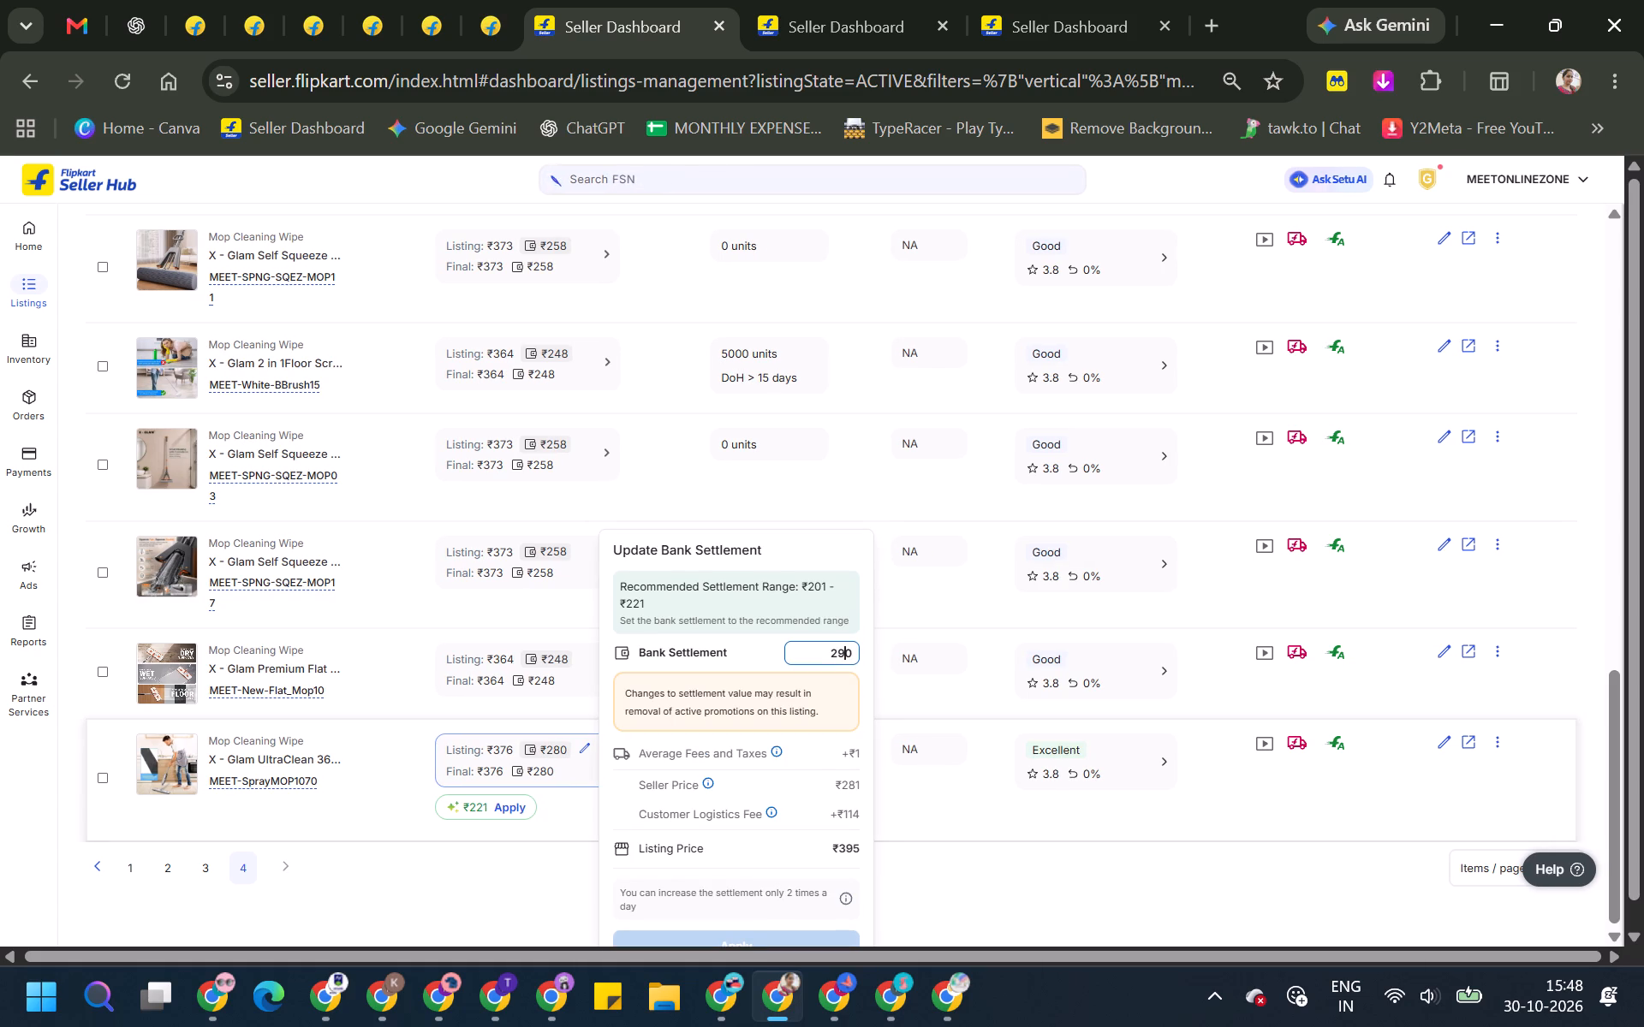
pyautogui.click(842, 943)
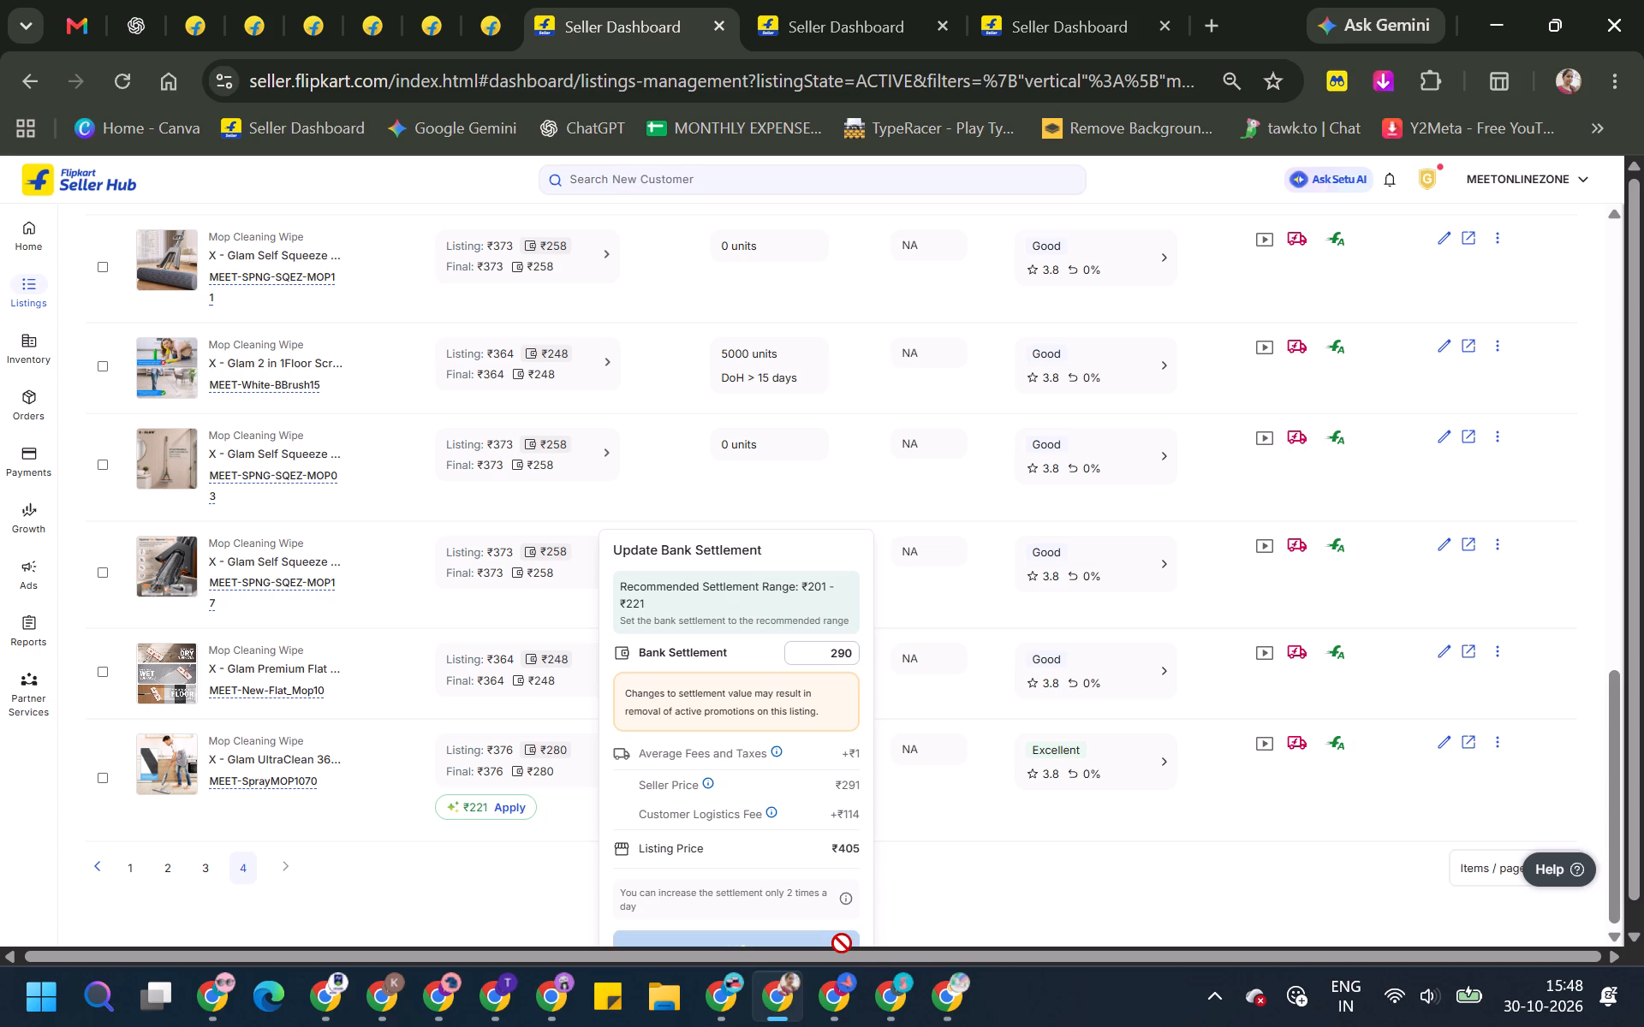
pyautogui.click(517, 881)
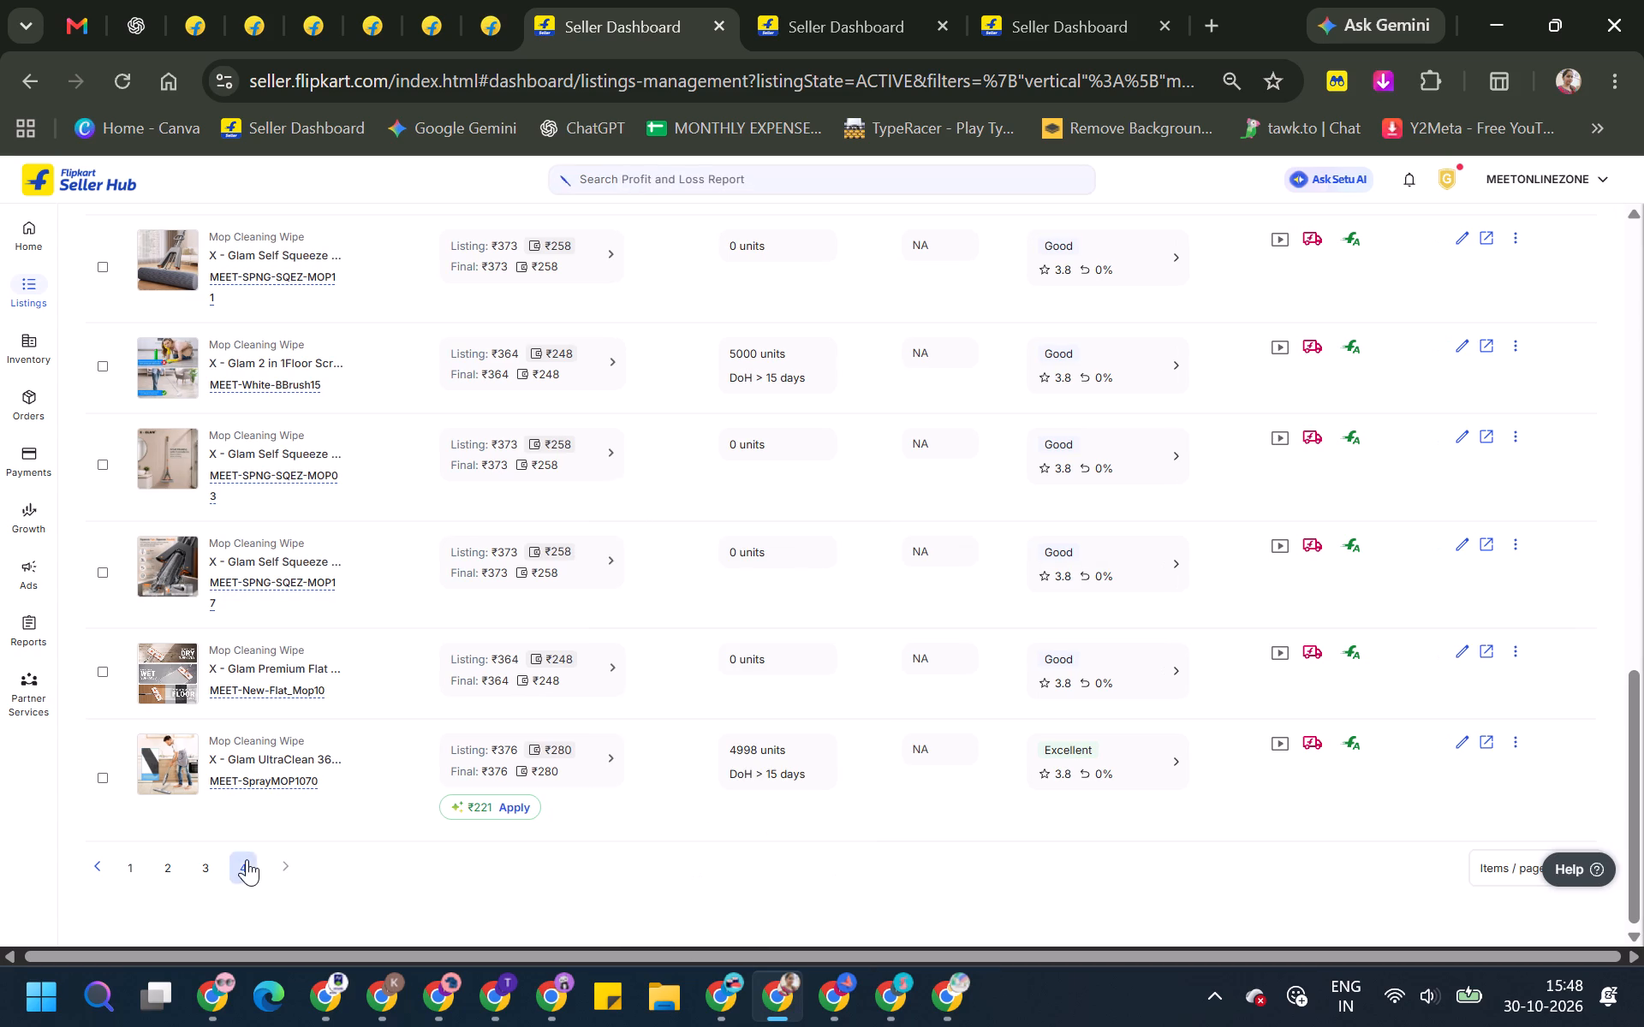
# Return to page 1 of the active mop listings and reload it.
pyautogui.click(134, 868)
pyautogui.hotkey('ctrl', 'r')
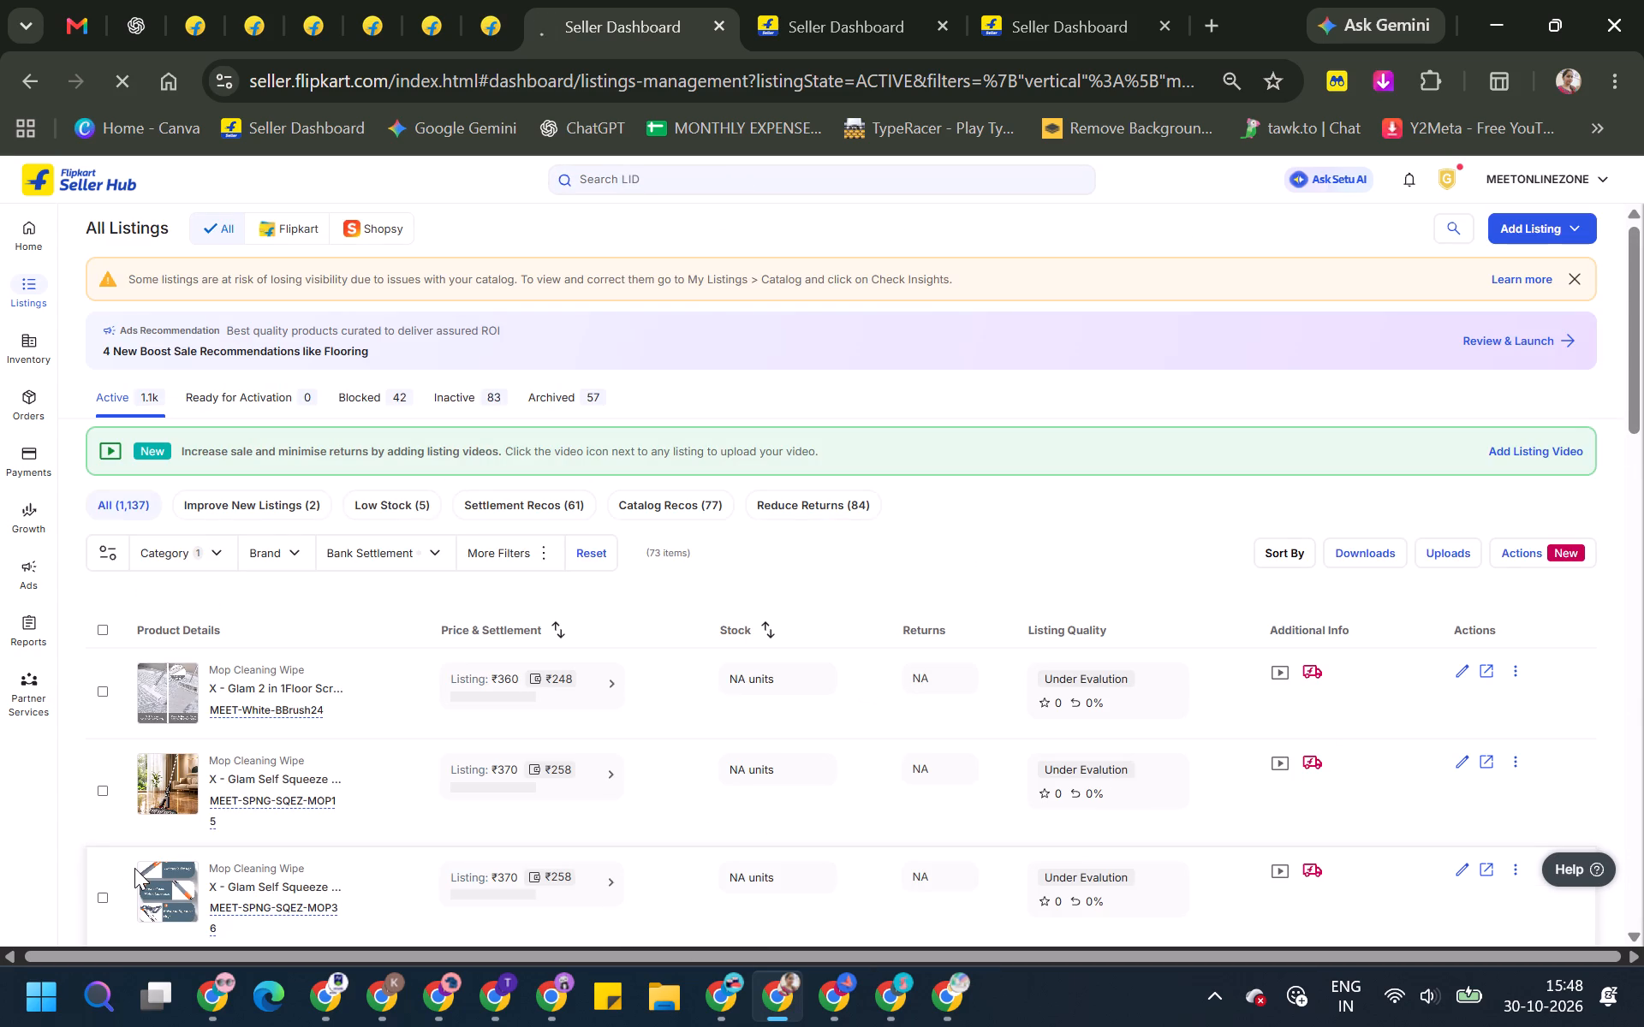
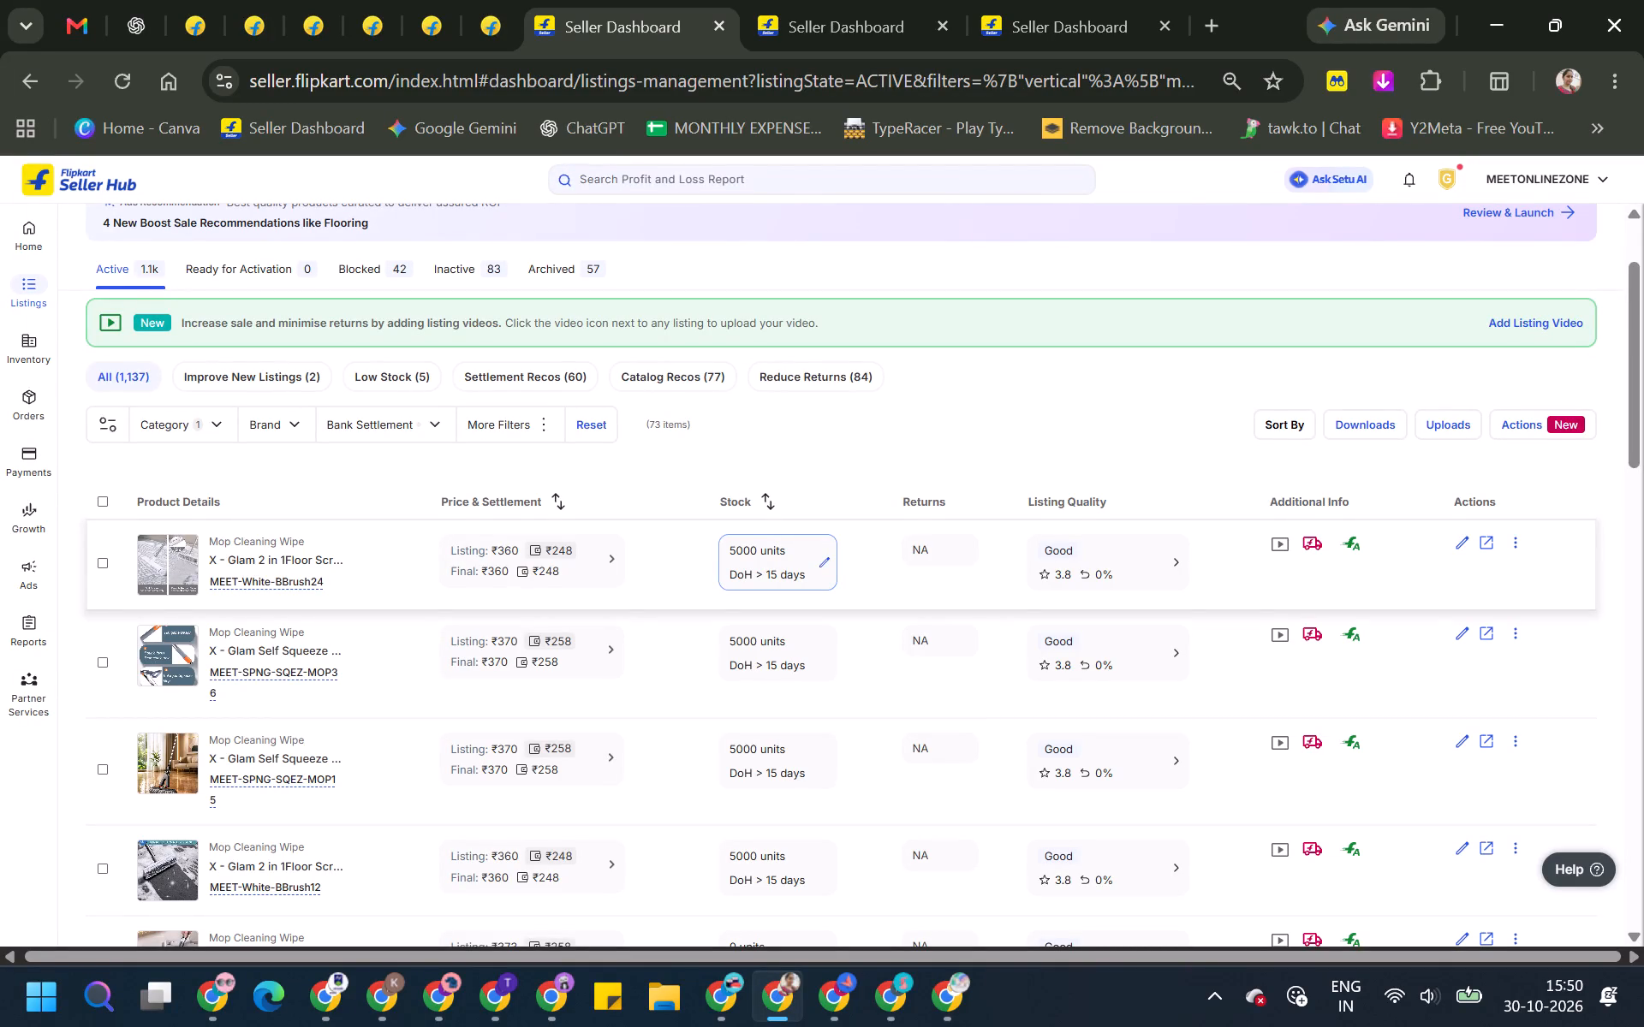
# Look through page 1 of the active mop listings for UltraClean spray mops that still need a higher bank settlement.
pyautogui.scroll(-1, 766, 612)
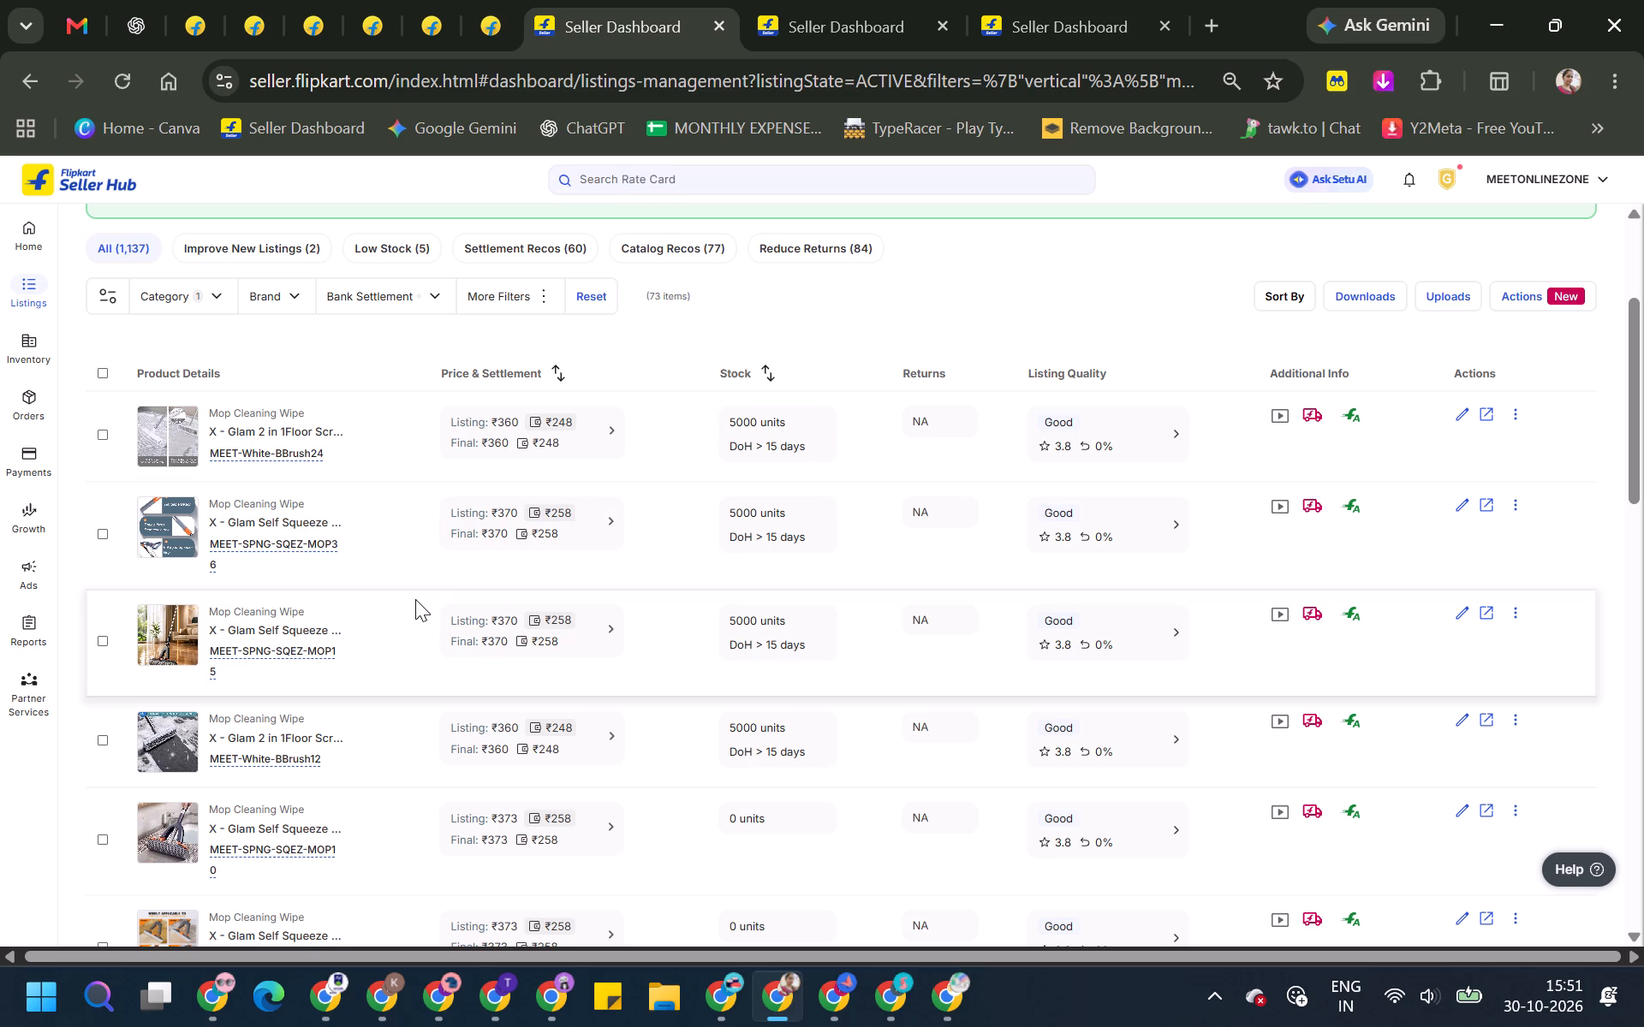
pyautogui.scroll(-2, 403, 619)
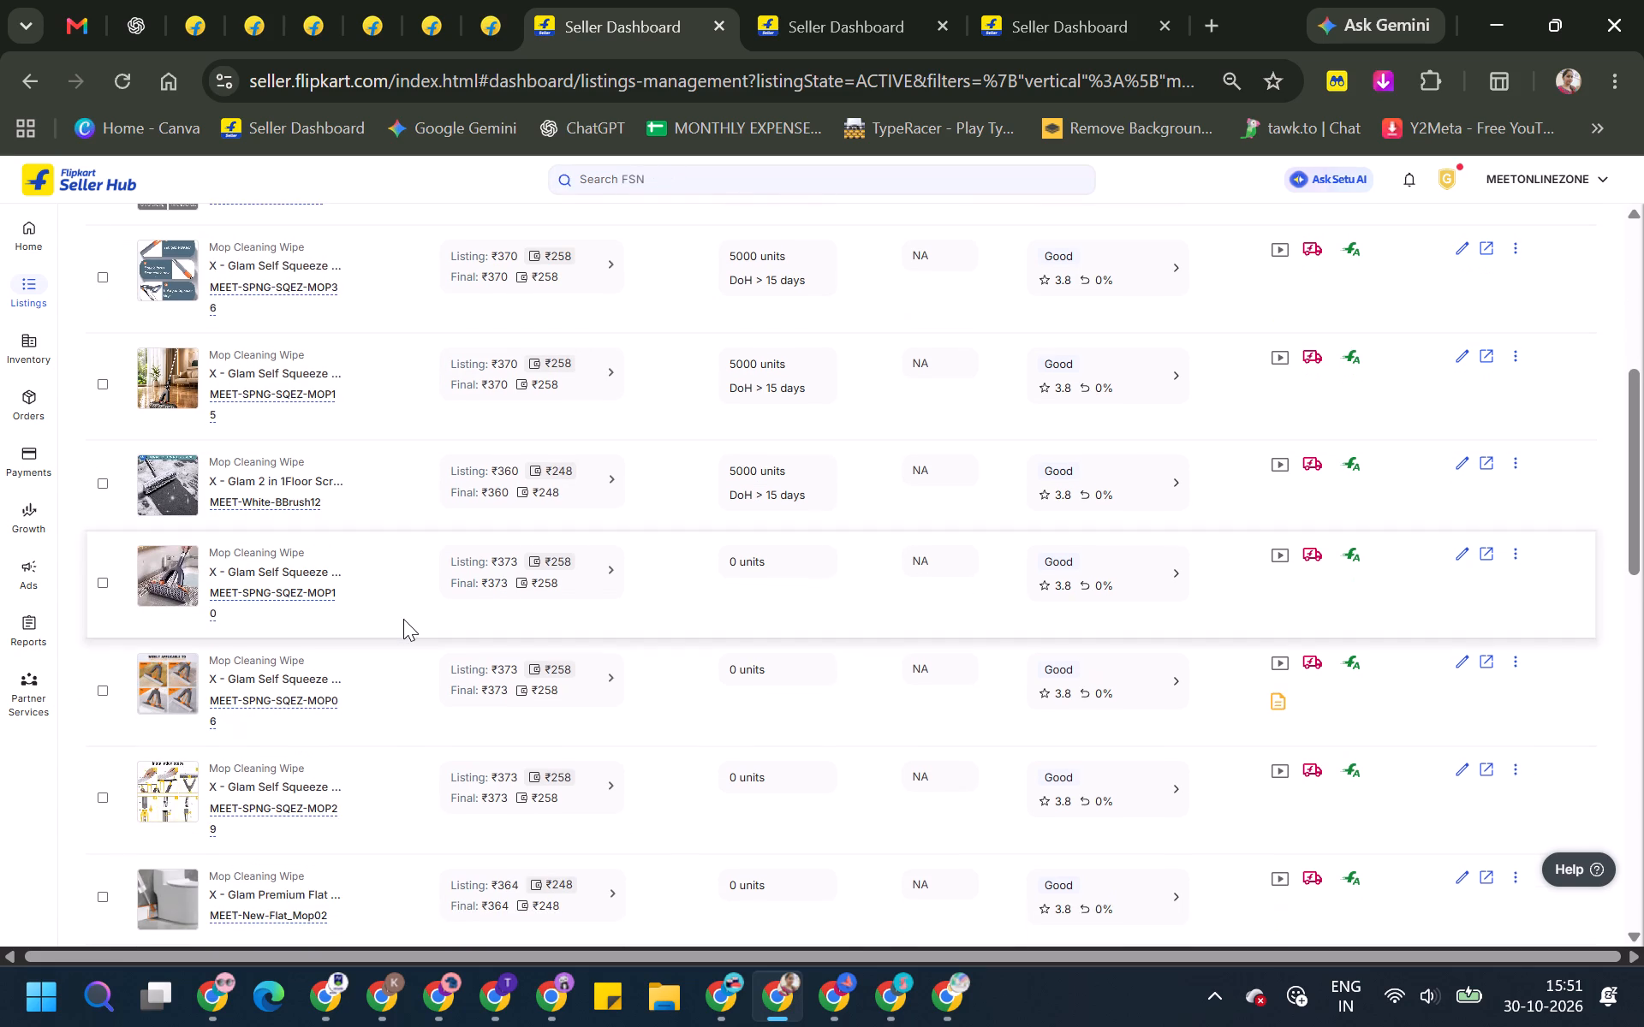
pyautogui.scroll(-3, 403, 619)
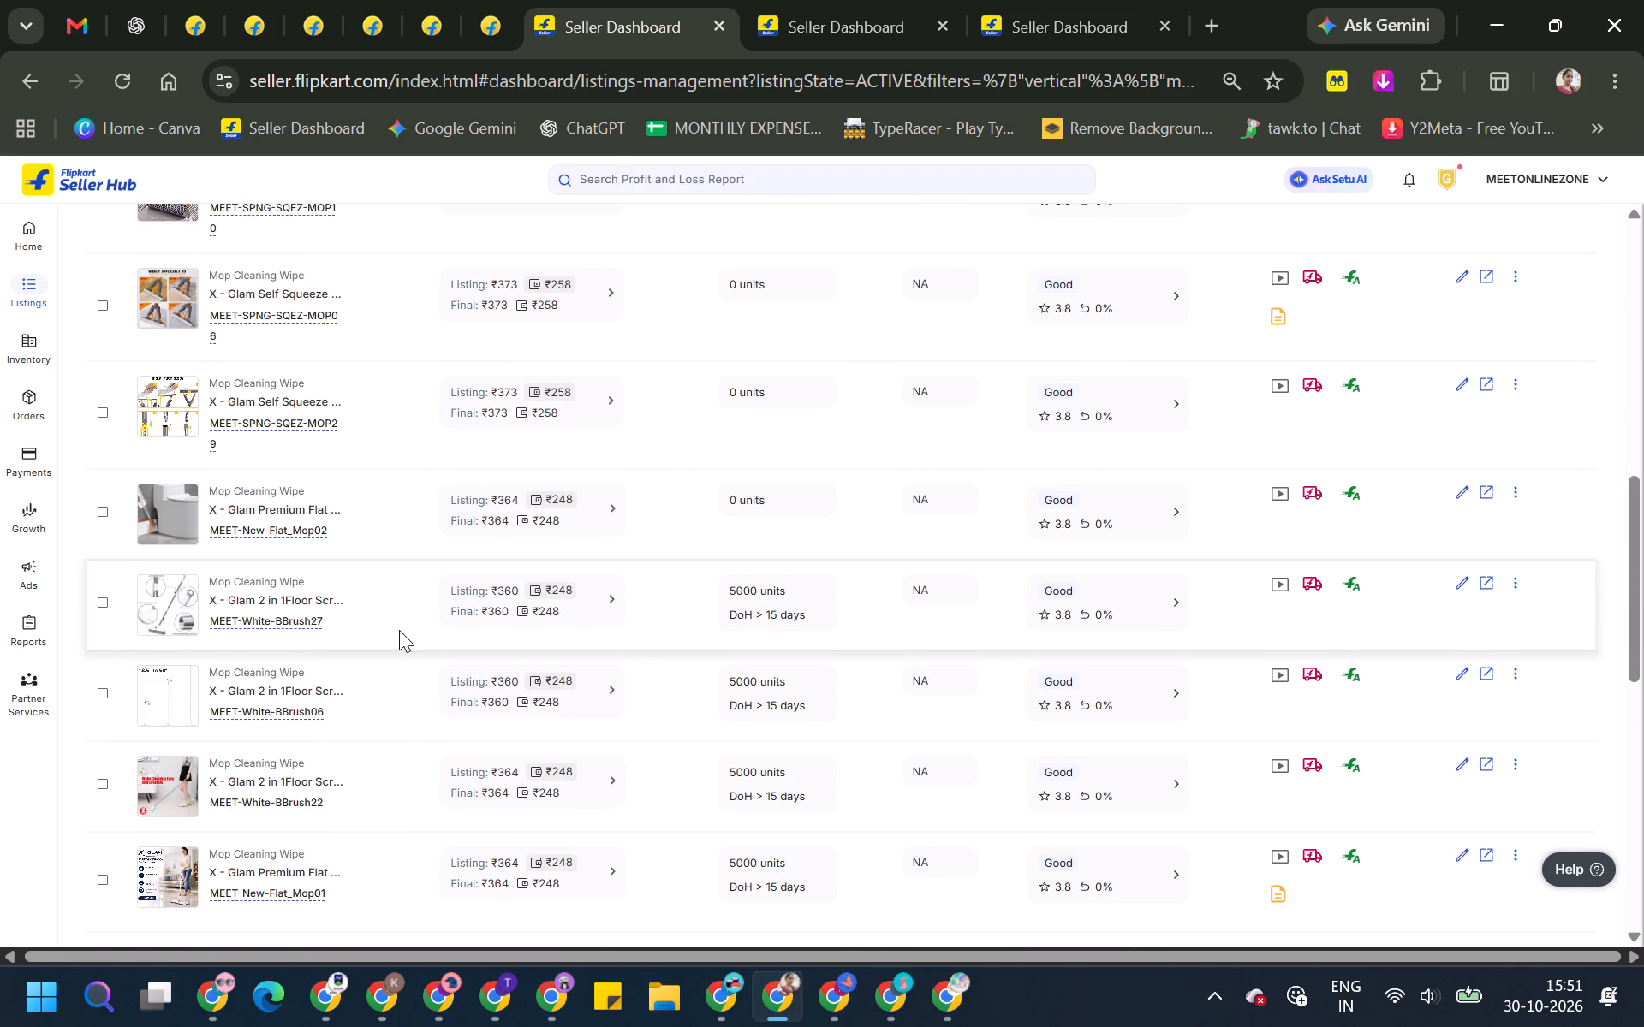
pyautogui.scroll(-2, 399, 630)
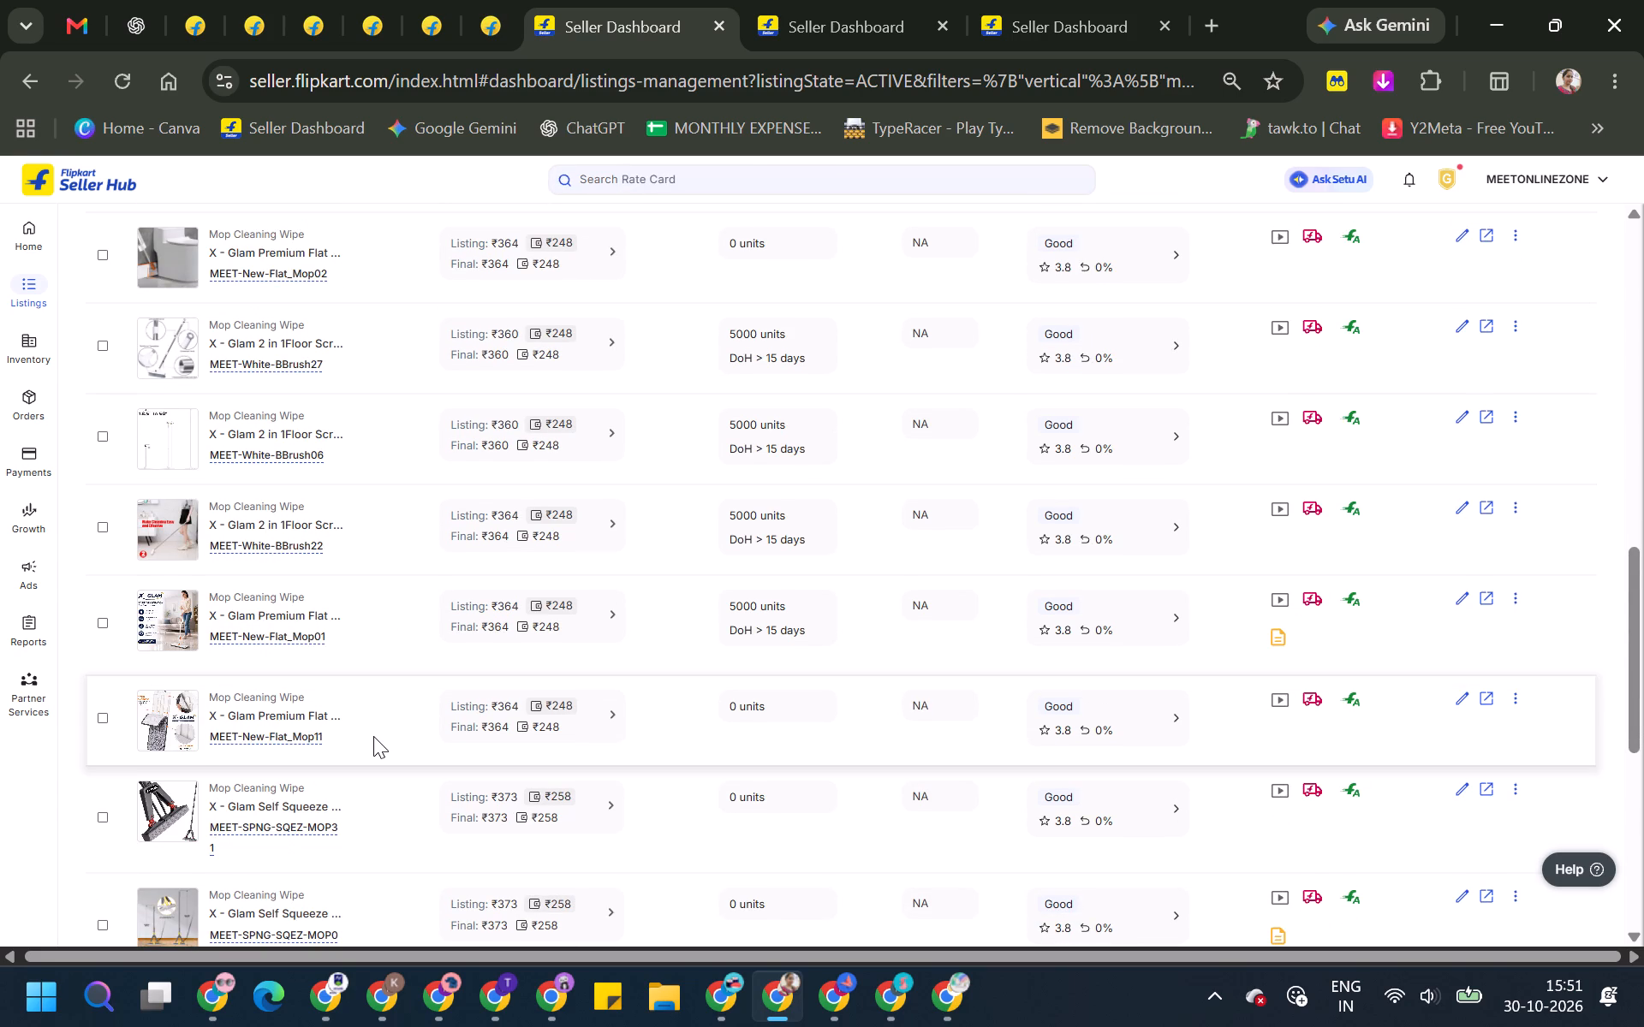
pyautogui.scroll(-6, 373, 736)
# Set the bank settlement of UltraClean mop listing MEET-SprayMOP1064 on page 2 of the listings to ₹280.
pyautogui.click(167, 875)
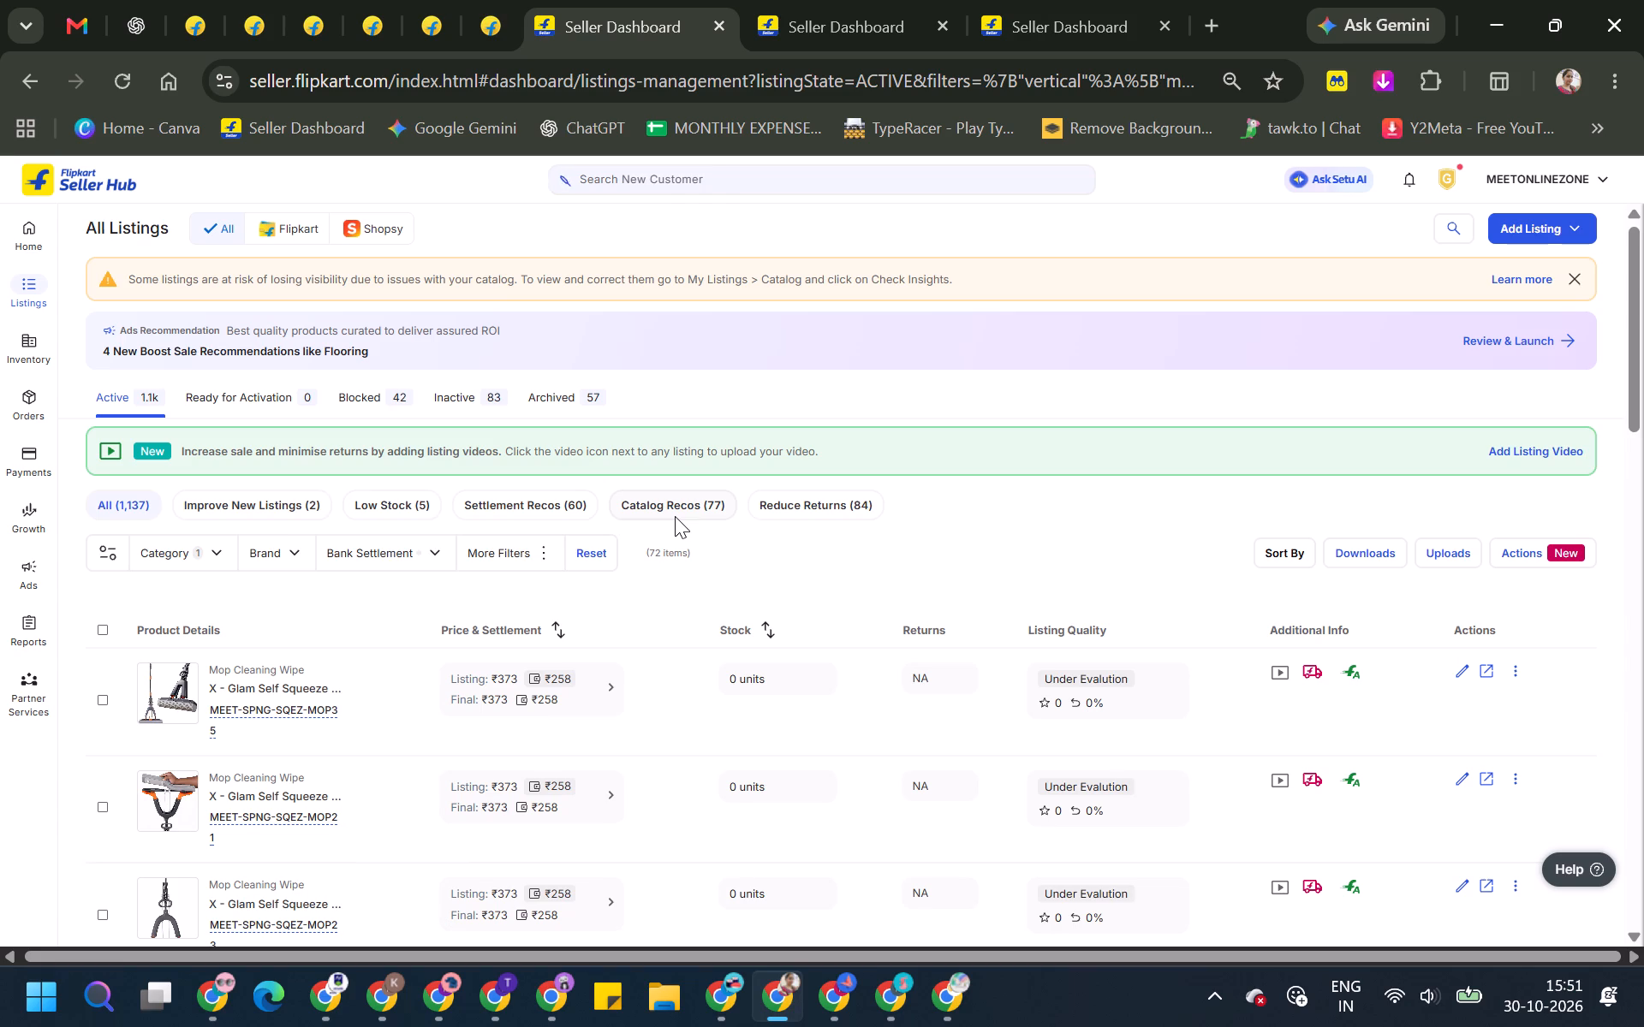
pyautogui.scroll(-2, 675, 516)
pyautogui.scroll(-1, 444, 619)
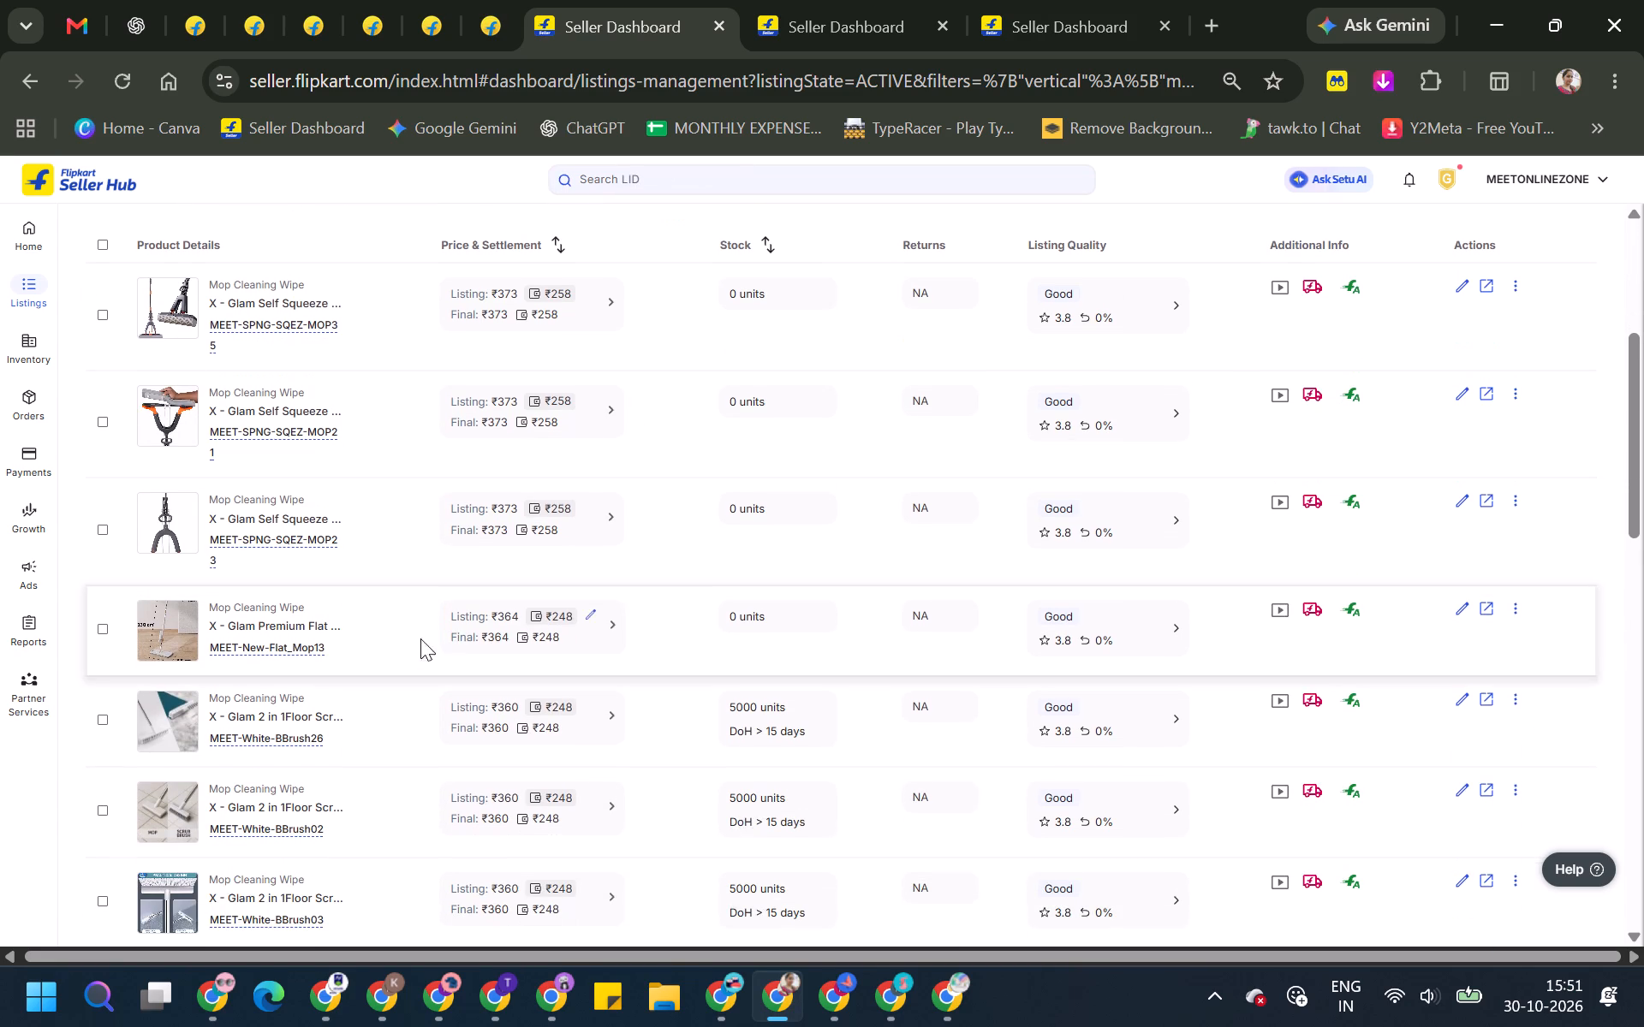
pyautogui.scroll(-2, 396, 674)
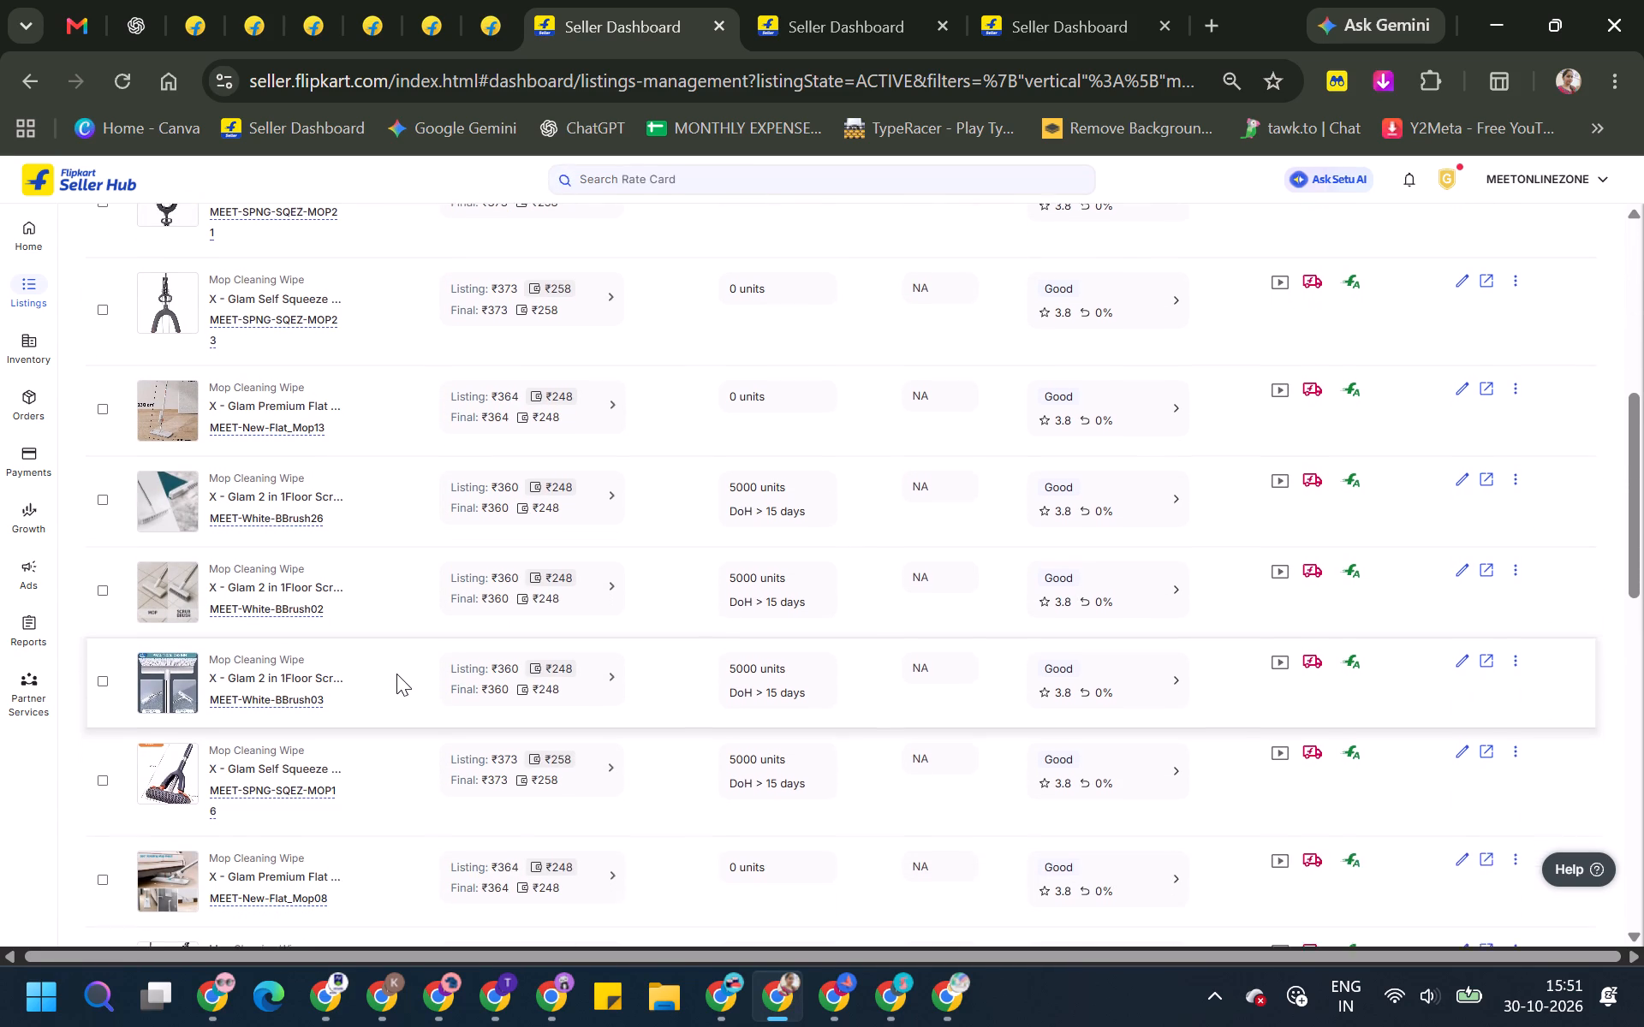
pyautogui.scroll(-1, 396, 674)
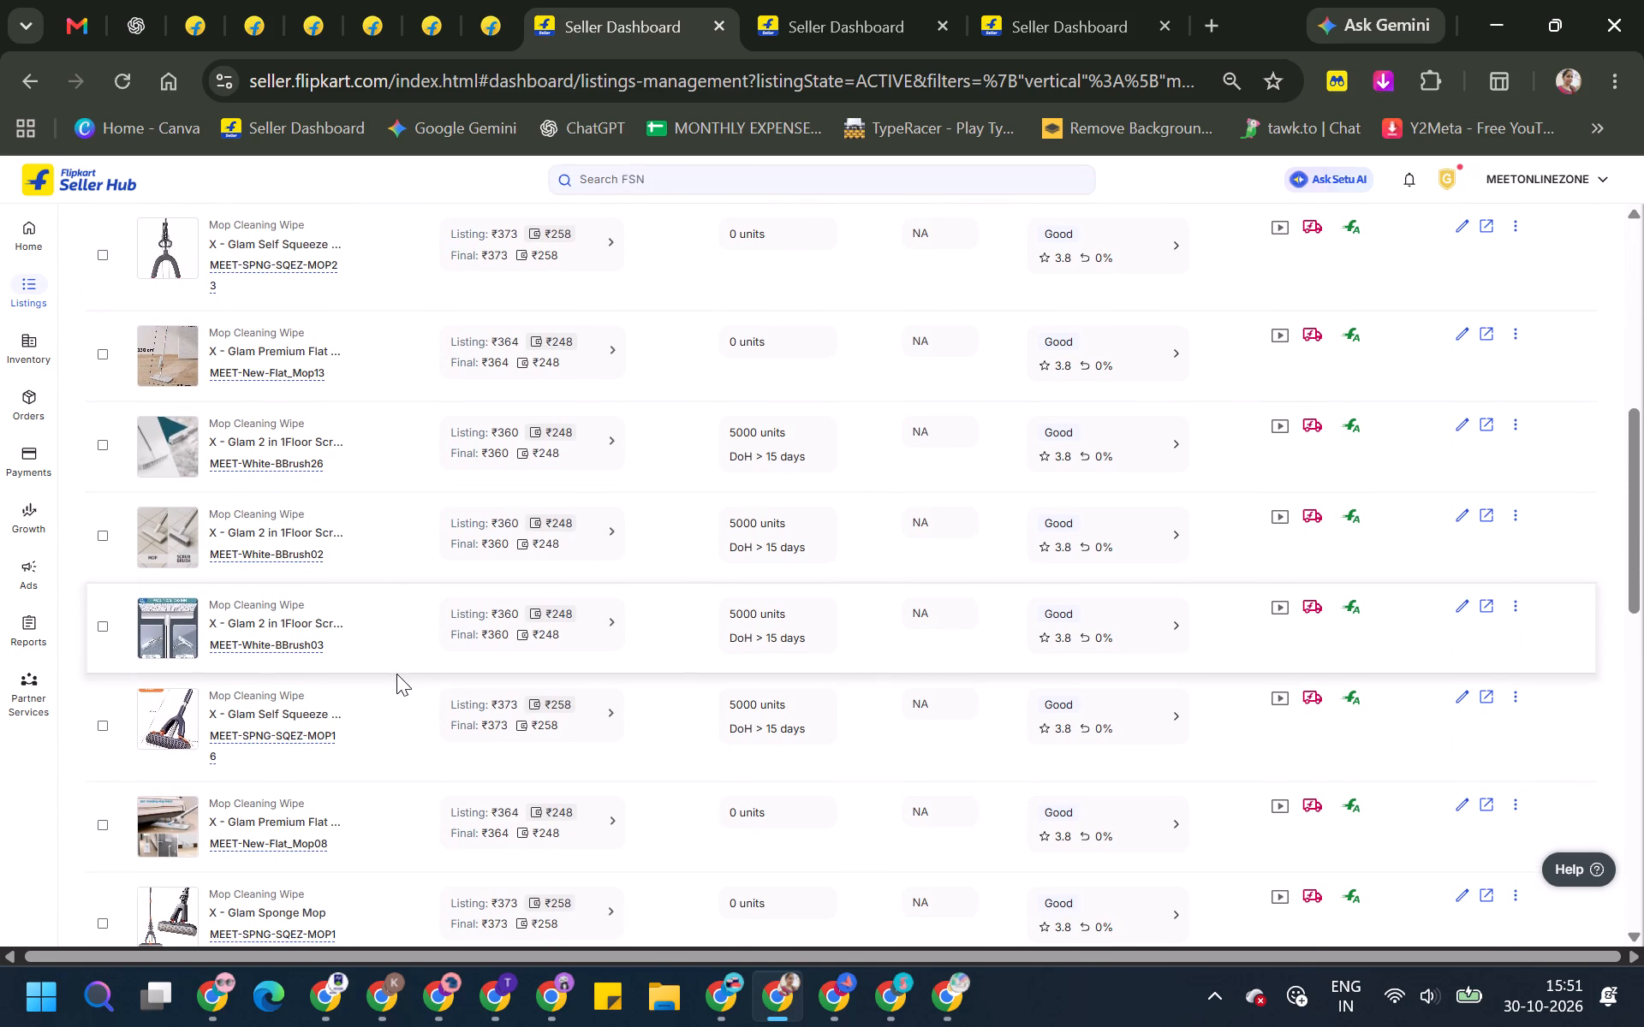
pyautogui.scroll(-2, 396, 674)
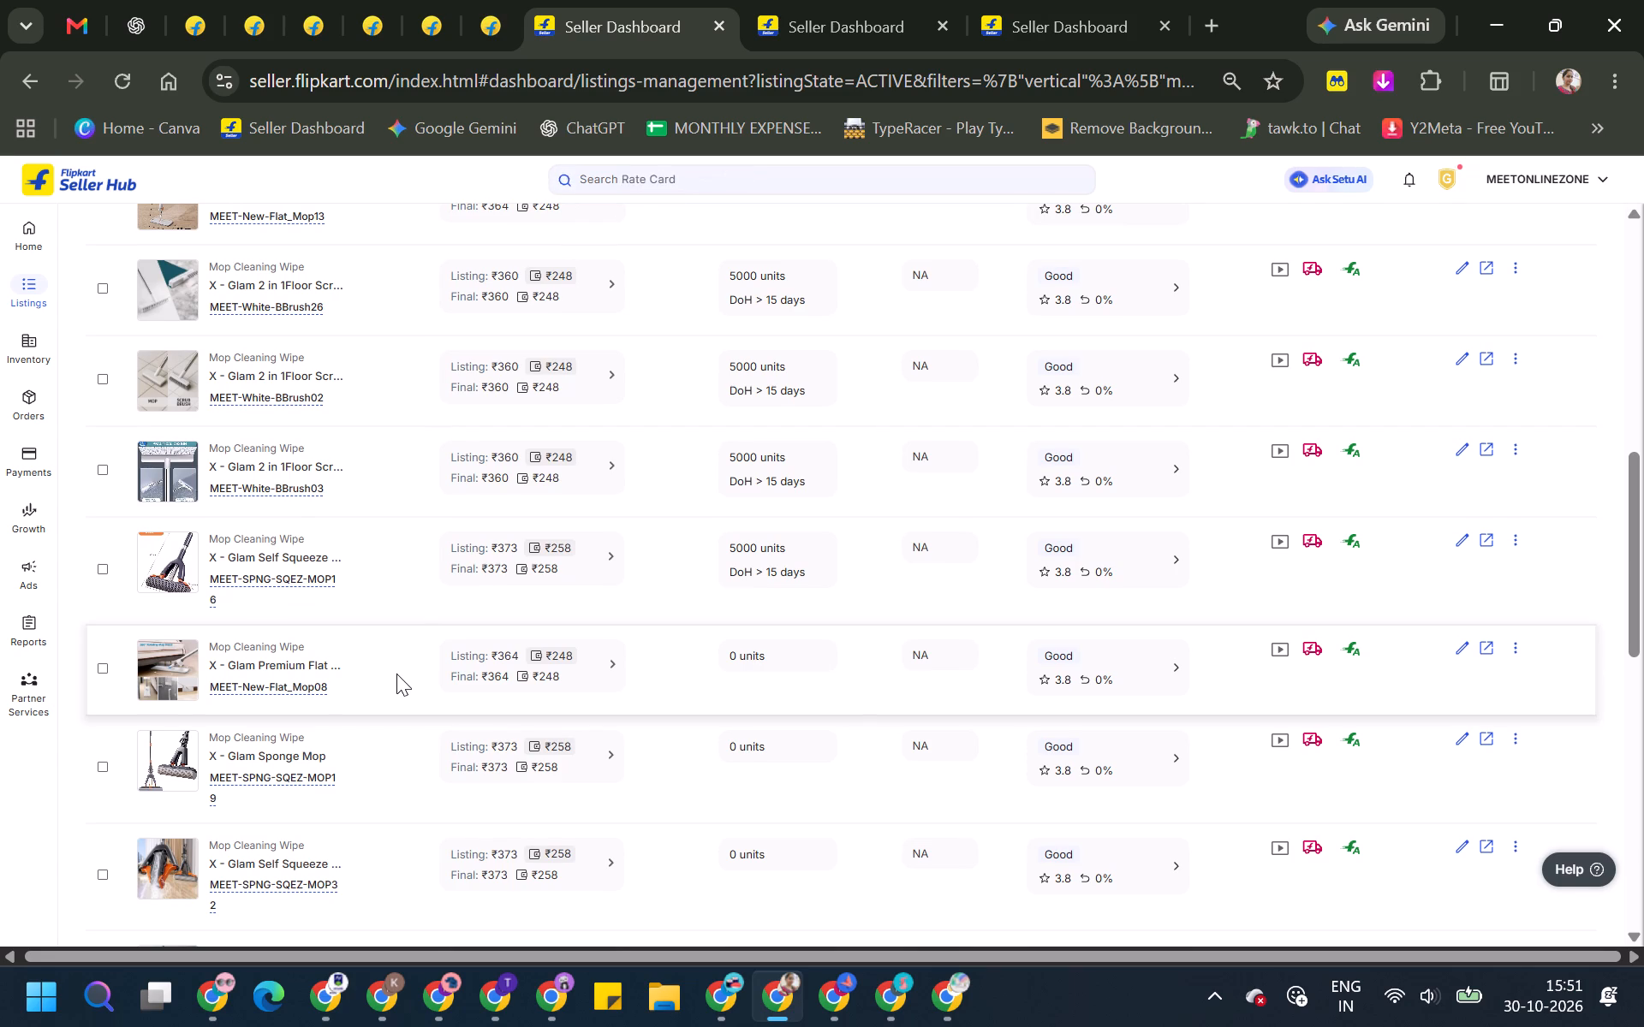
pyautogui.scroll(-1, 396, 674)
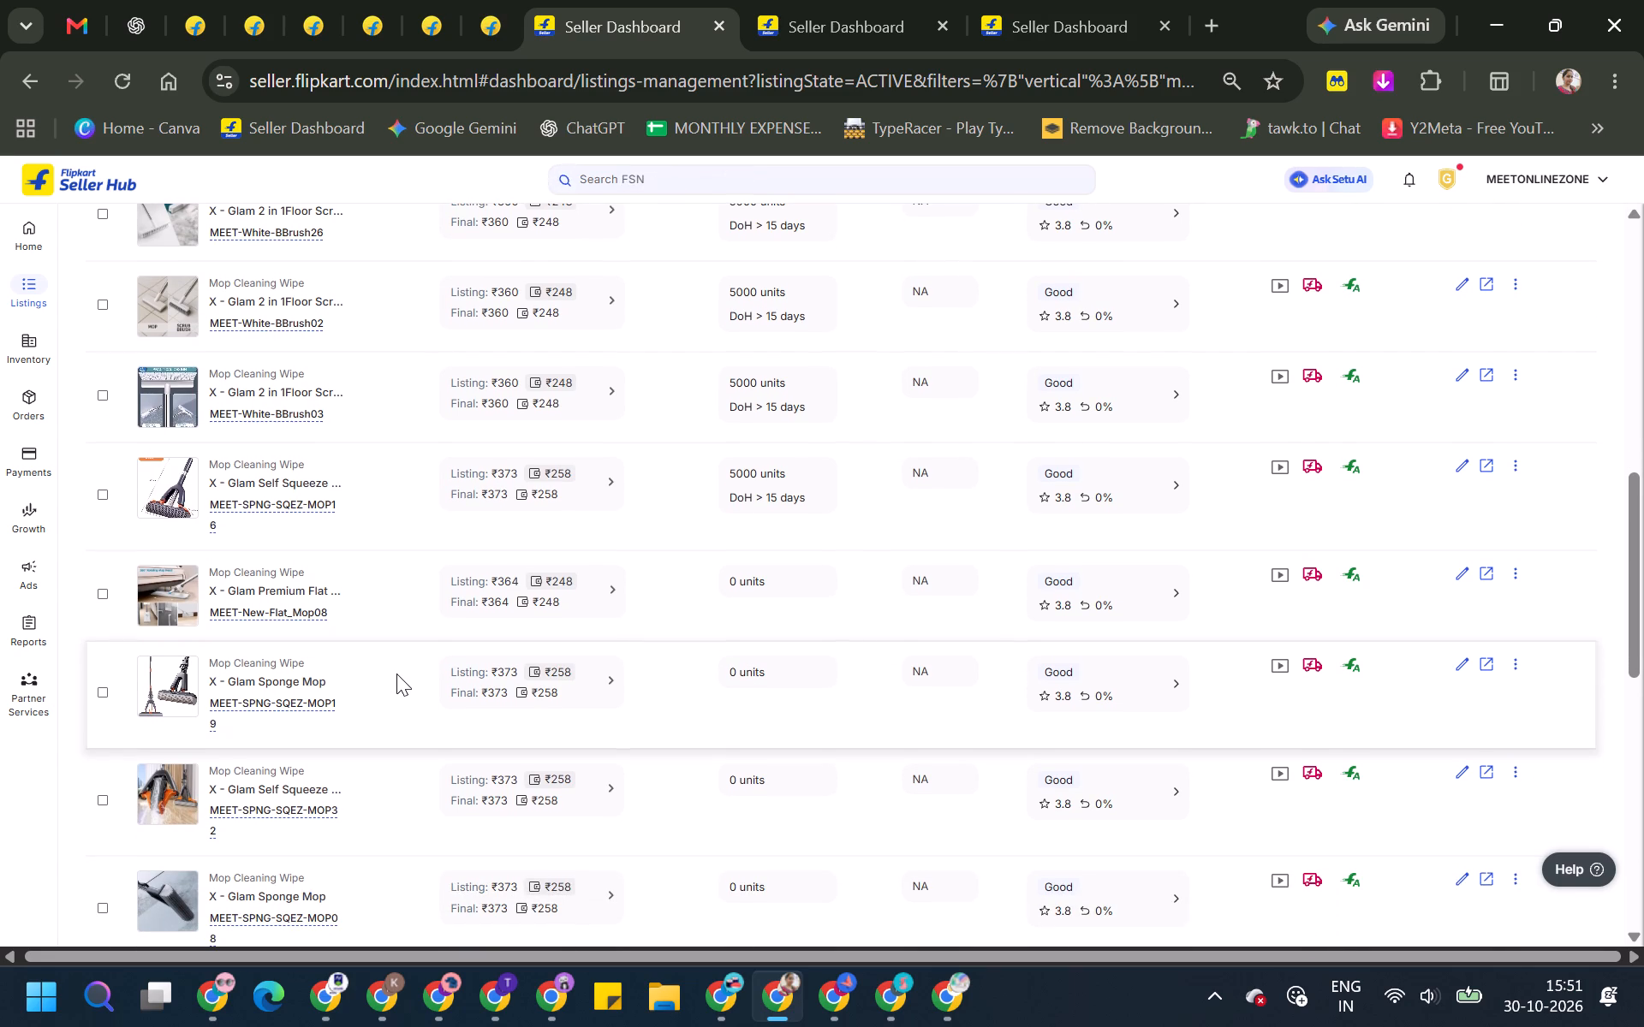
pyautogui.scroll(-2, 396, 674)
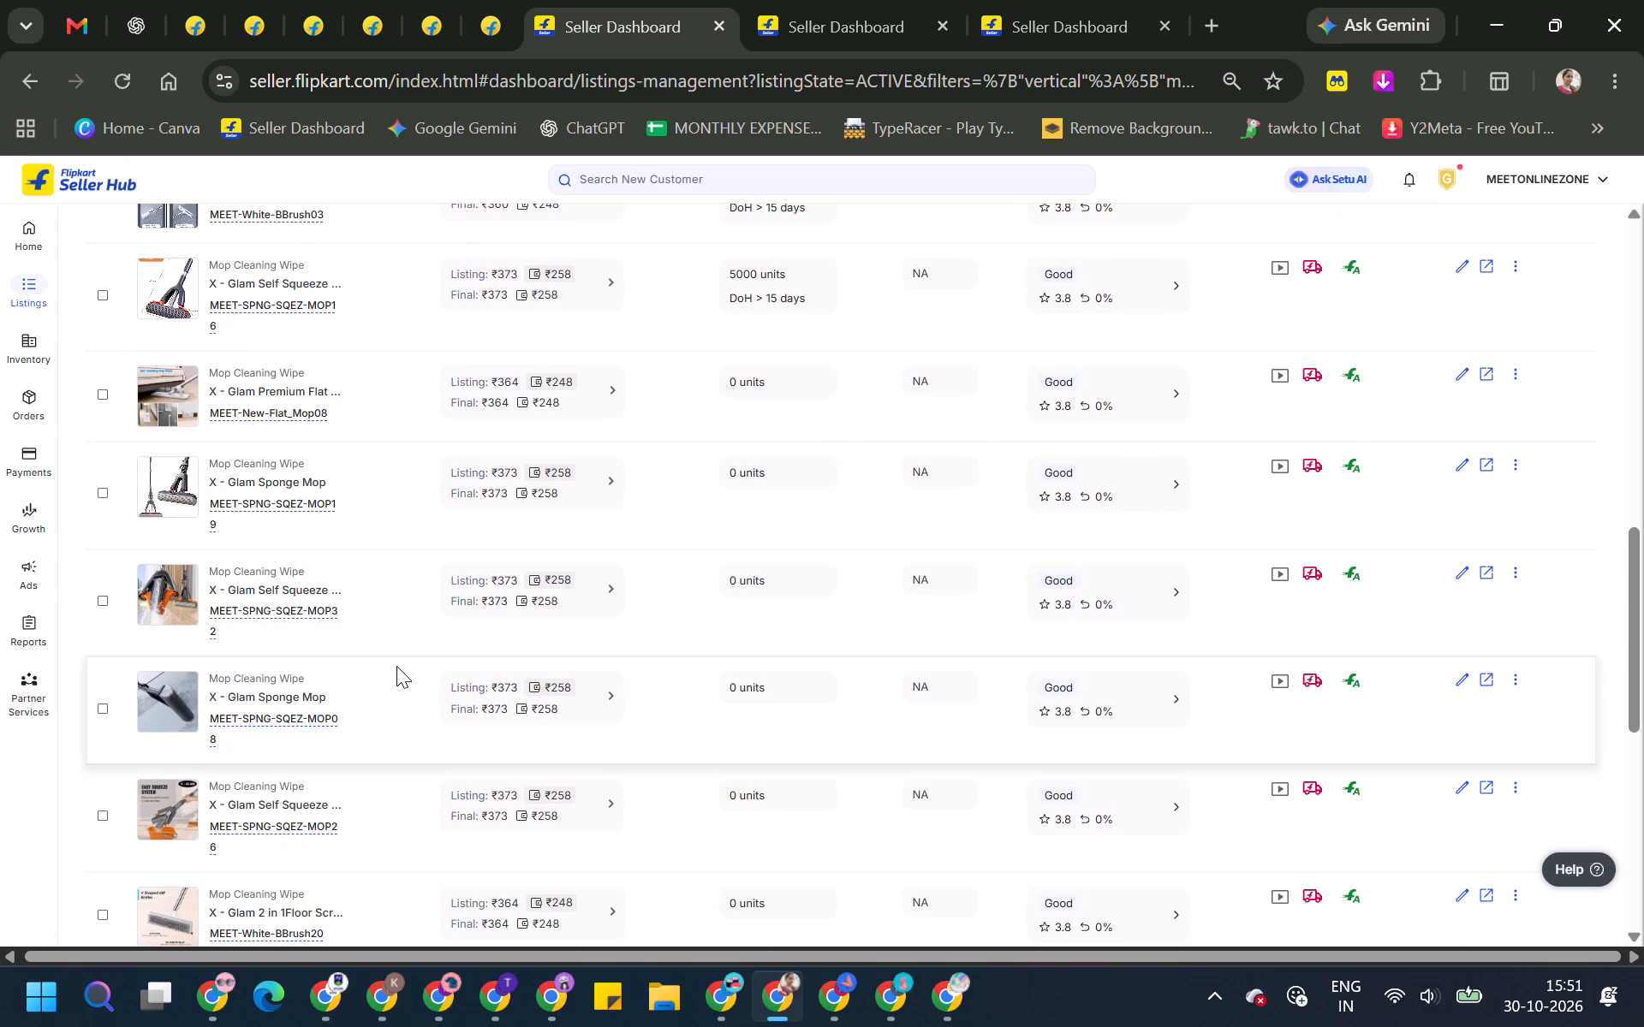
pyautogui.scroll(-2, 396, 666)
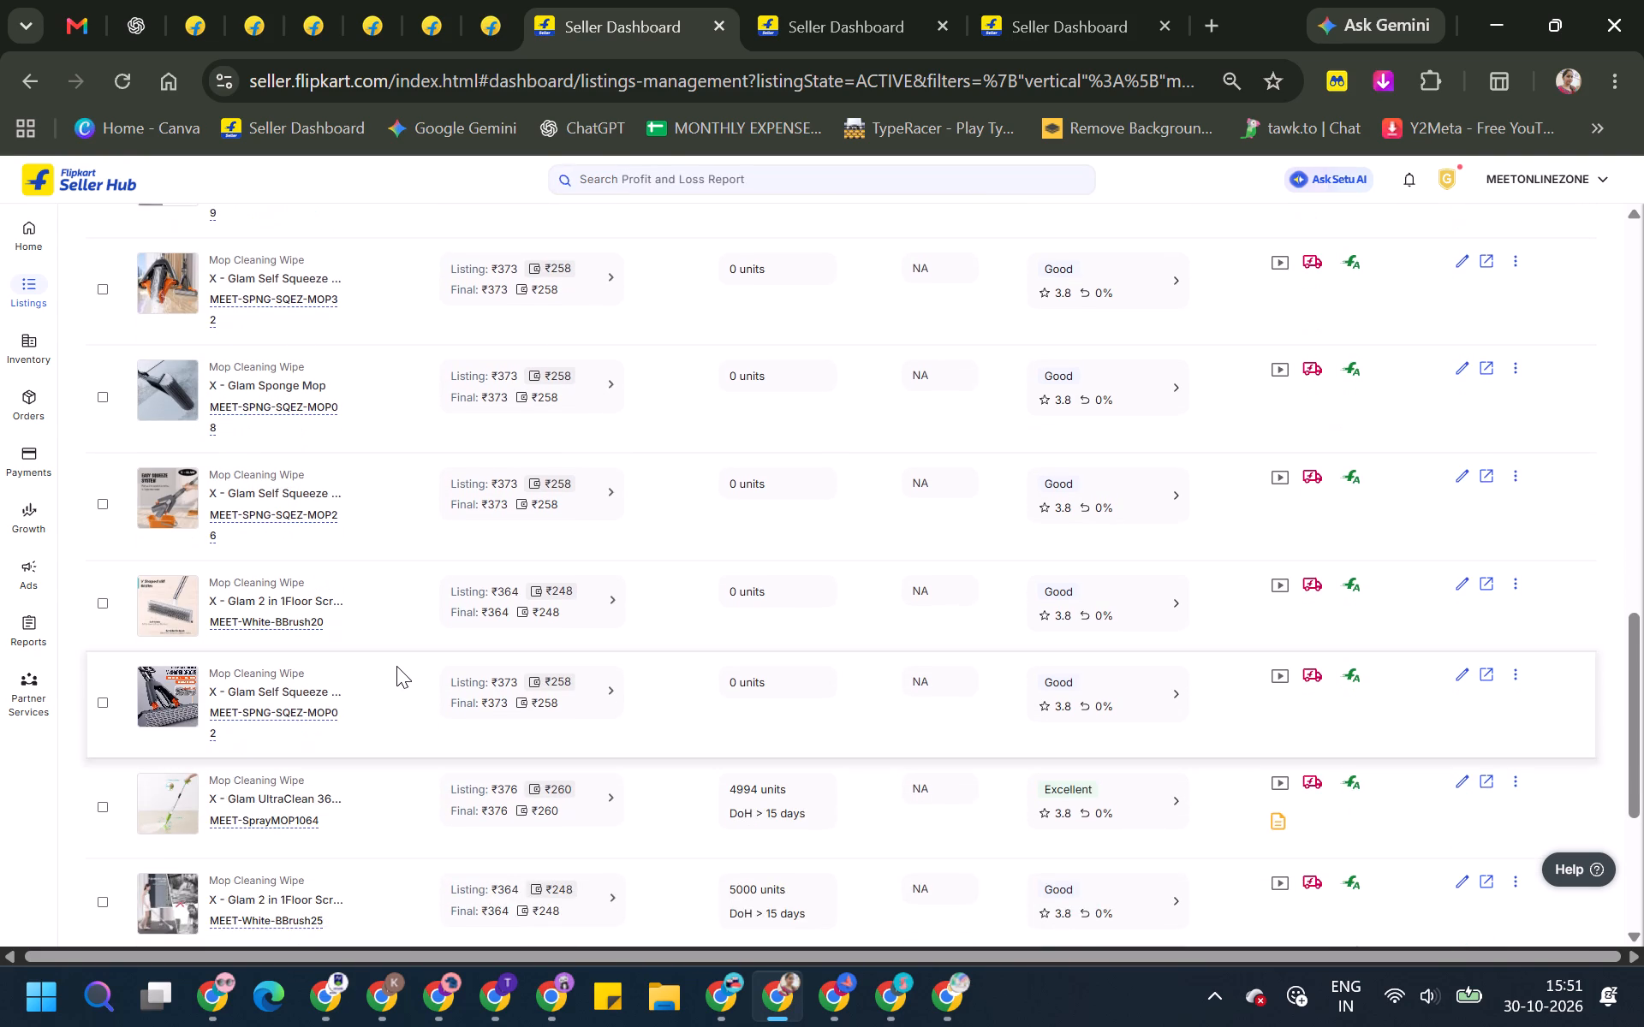
pyautogui.scroll(-1, 396, 666)
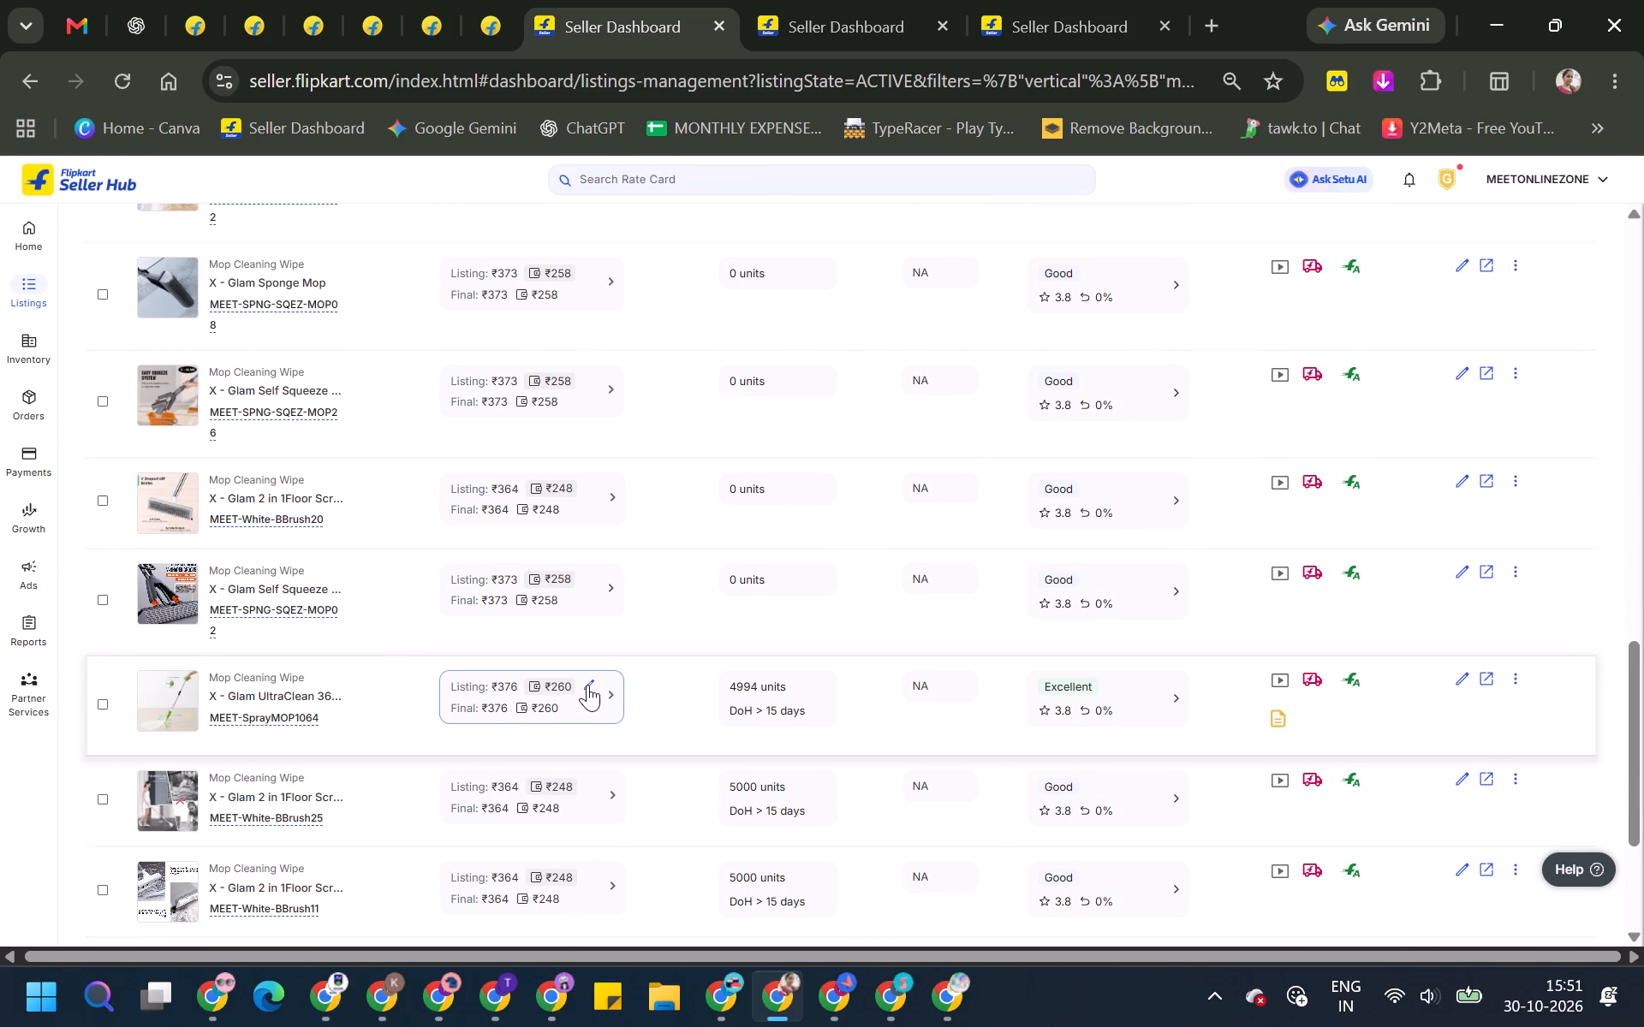
pyautogui.click(587, 685)
pyautogui.press('Left')
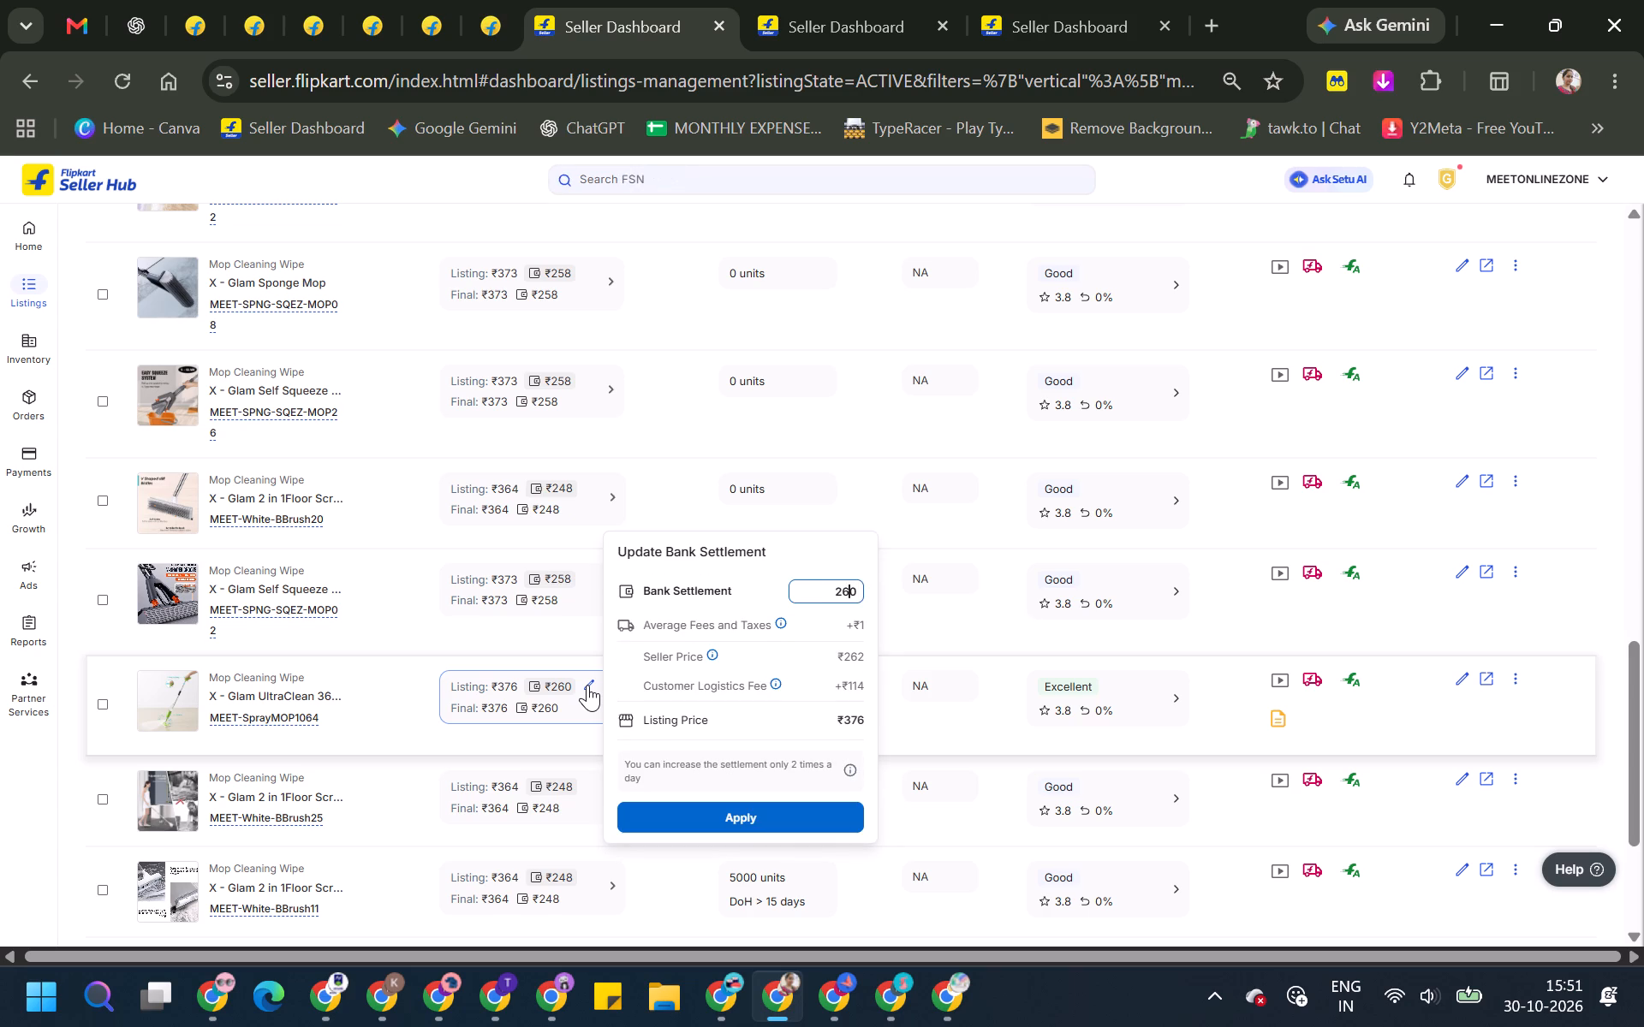
pyautogui.press('BackSpace')
pyautogui.press('8')
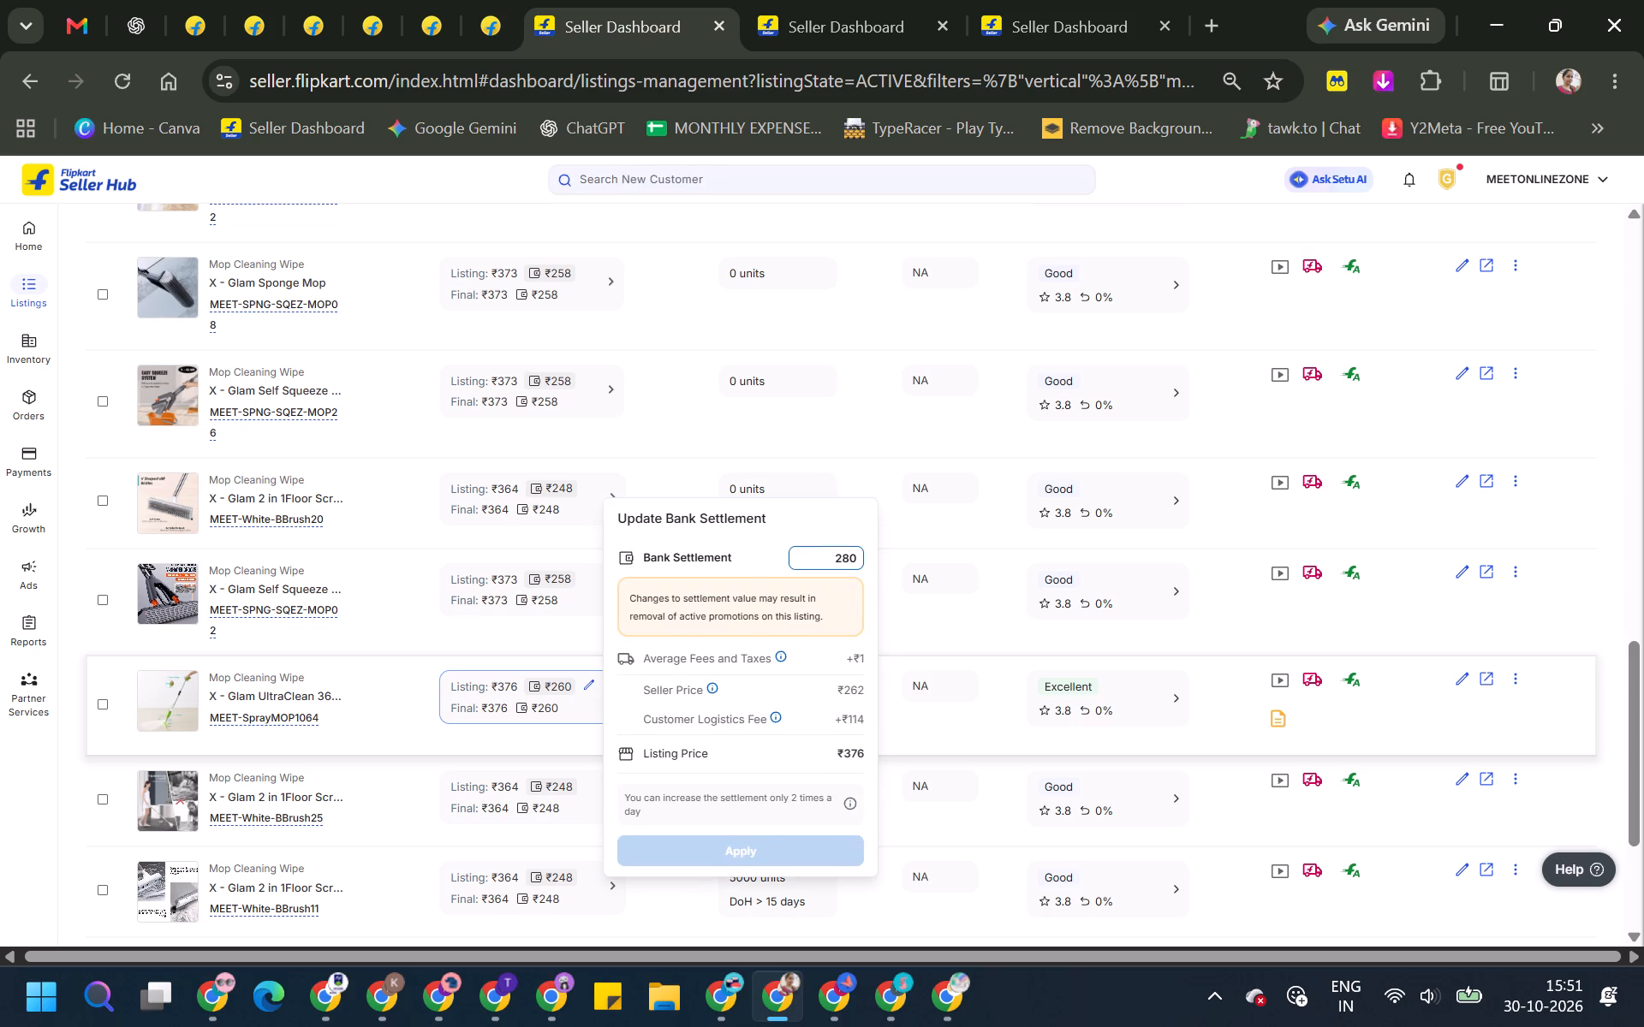
pyautogui.click(683, 848)
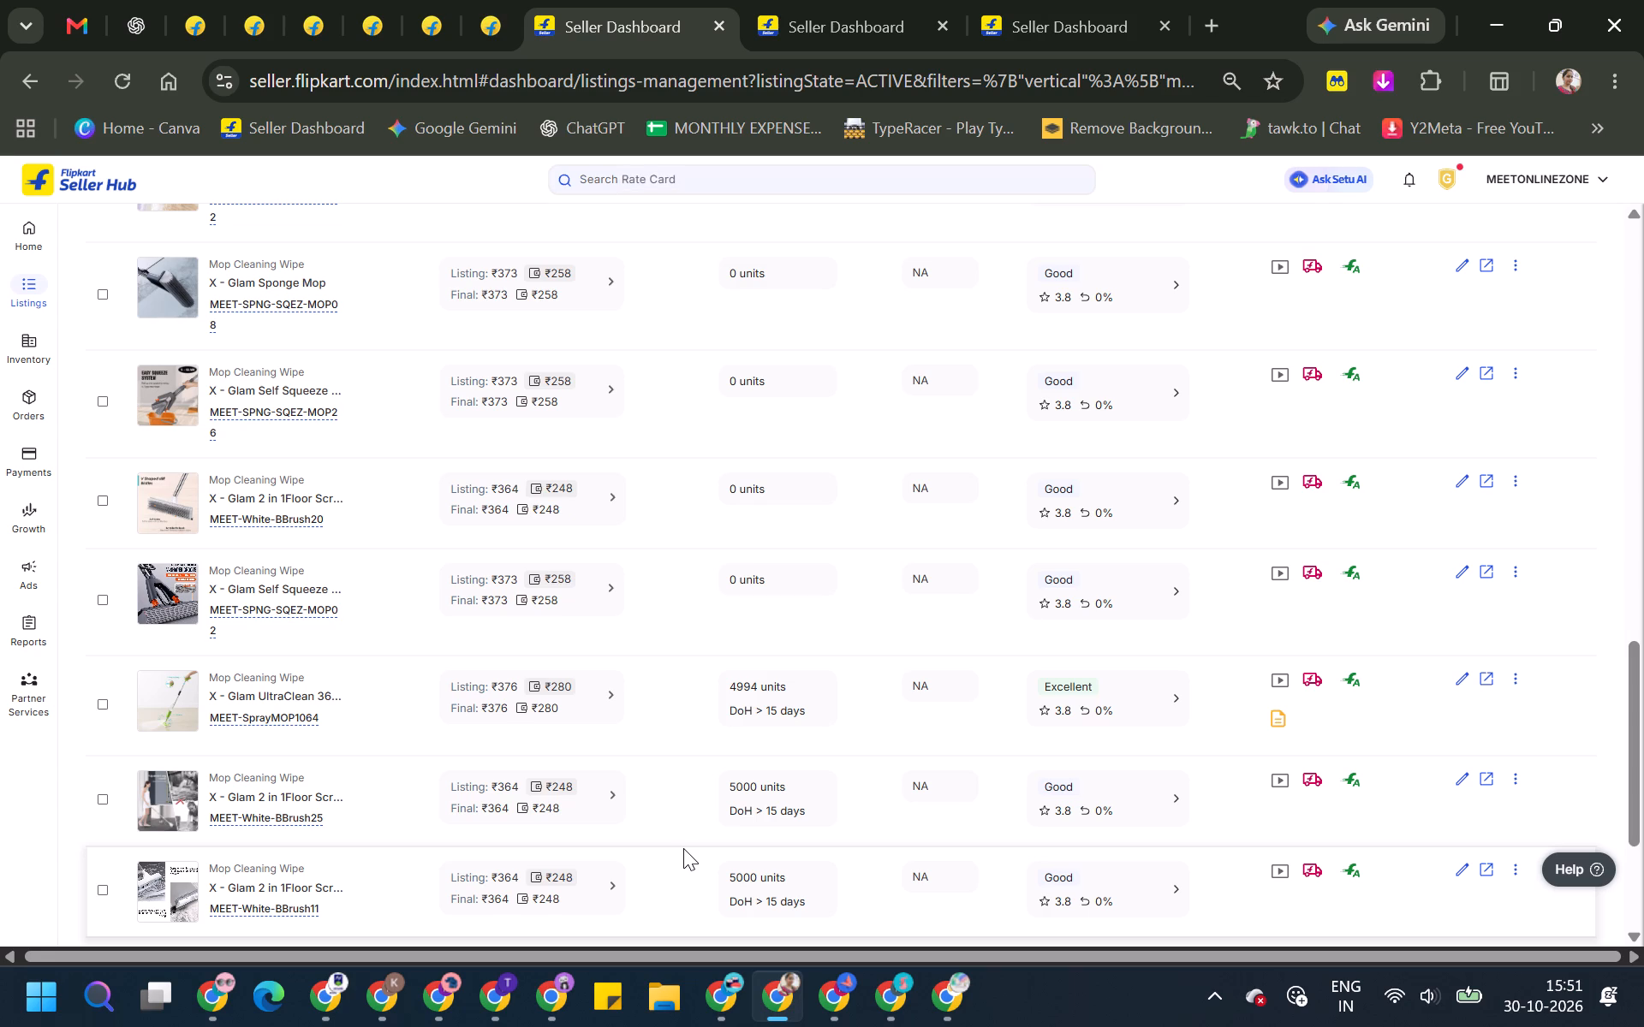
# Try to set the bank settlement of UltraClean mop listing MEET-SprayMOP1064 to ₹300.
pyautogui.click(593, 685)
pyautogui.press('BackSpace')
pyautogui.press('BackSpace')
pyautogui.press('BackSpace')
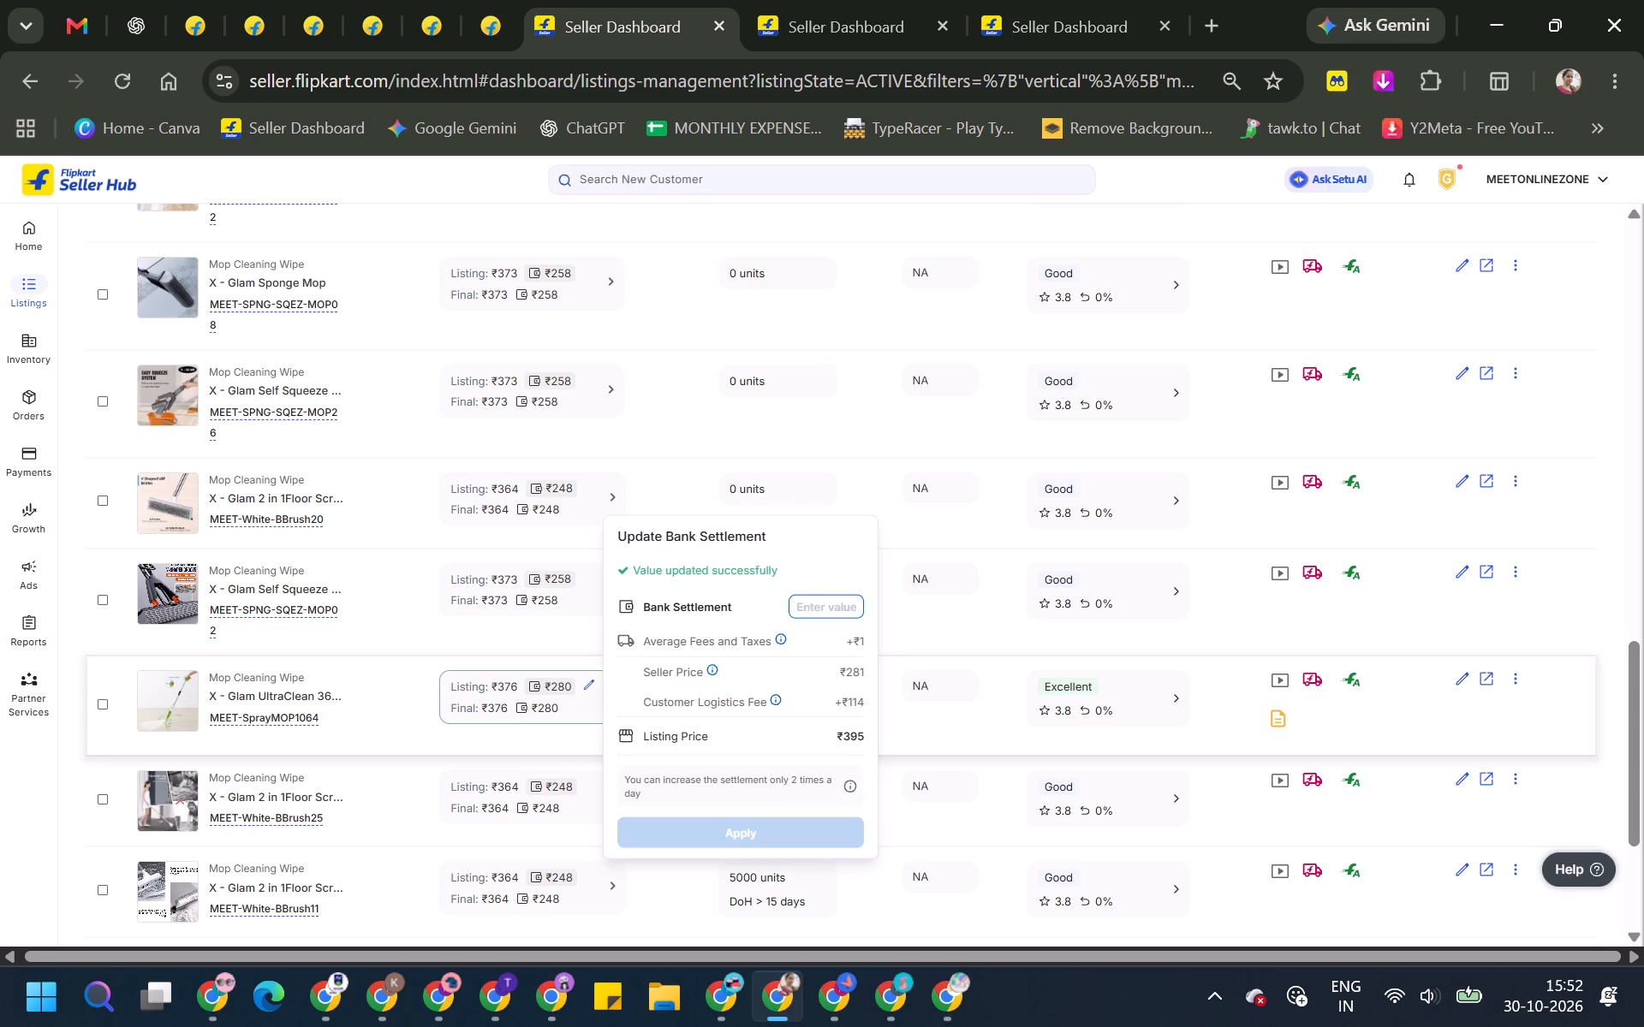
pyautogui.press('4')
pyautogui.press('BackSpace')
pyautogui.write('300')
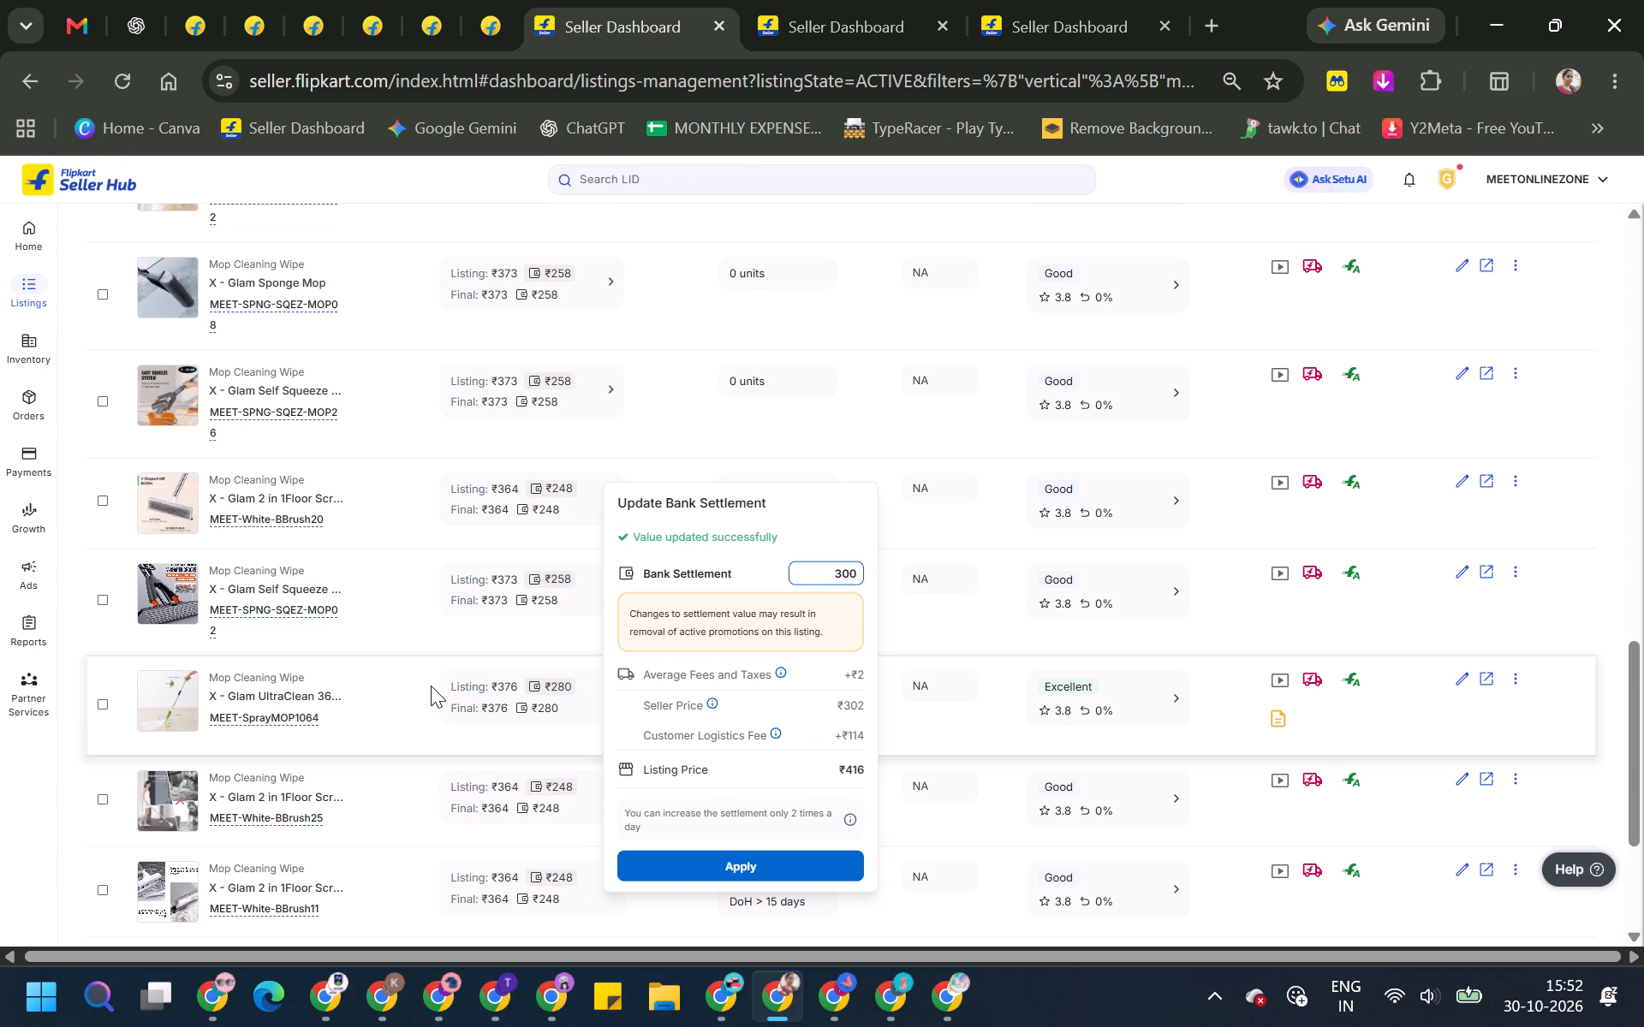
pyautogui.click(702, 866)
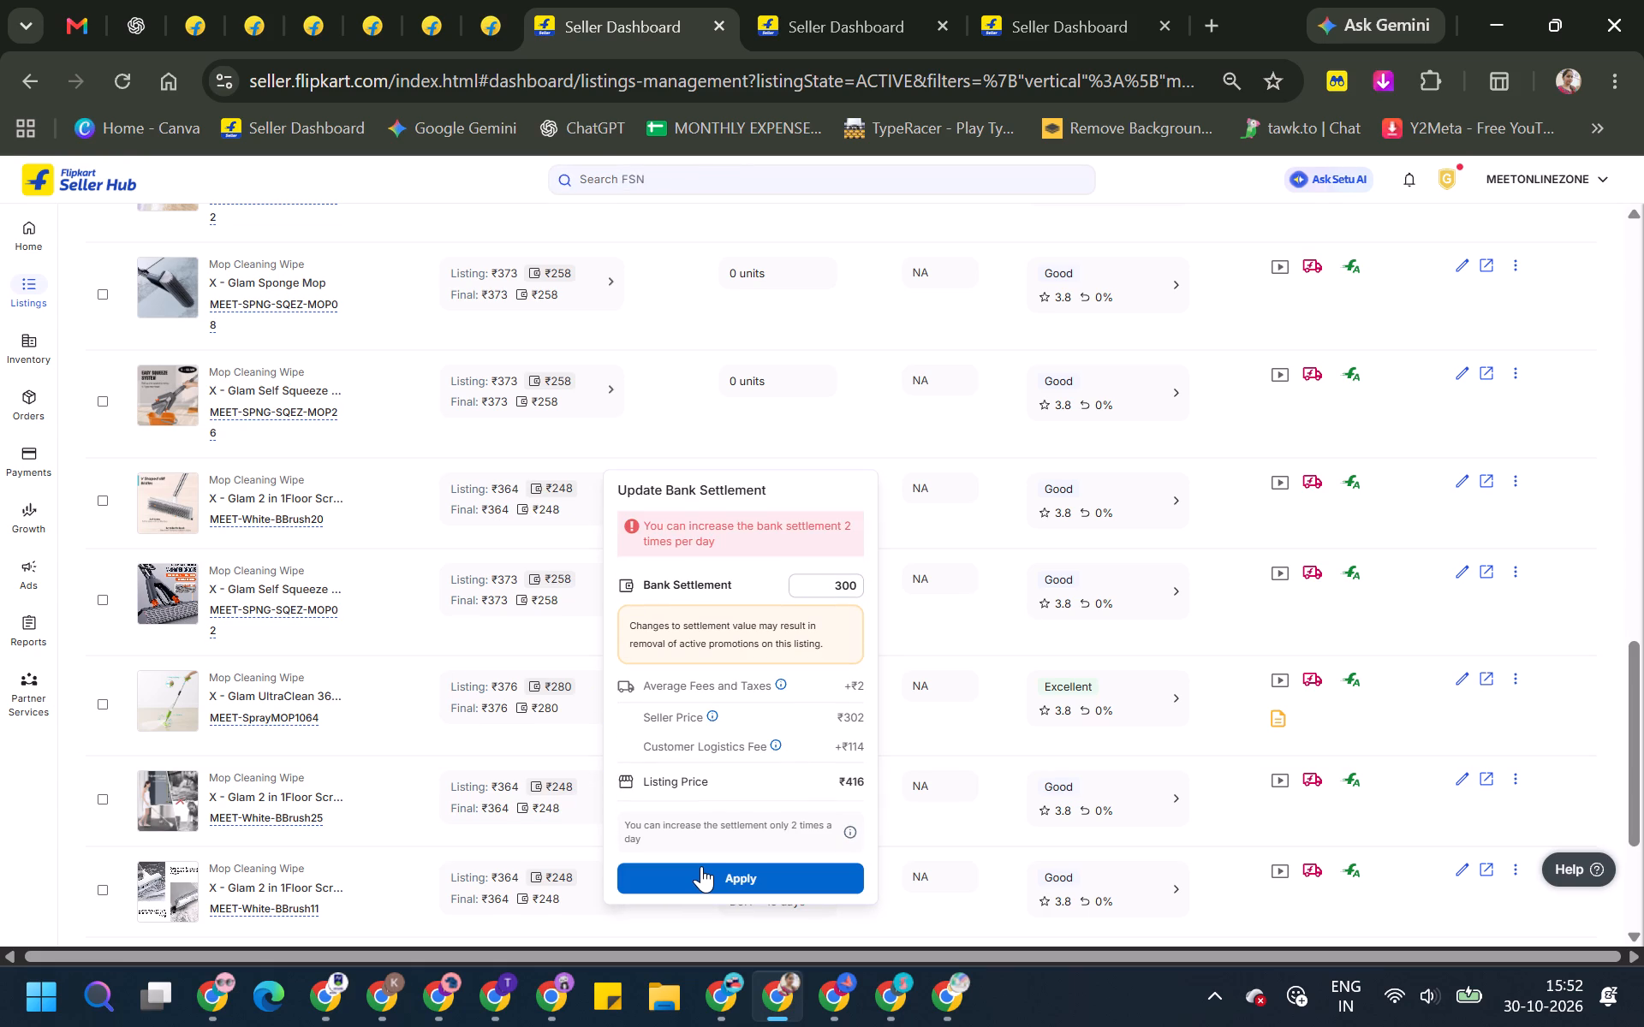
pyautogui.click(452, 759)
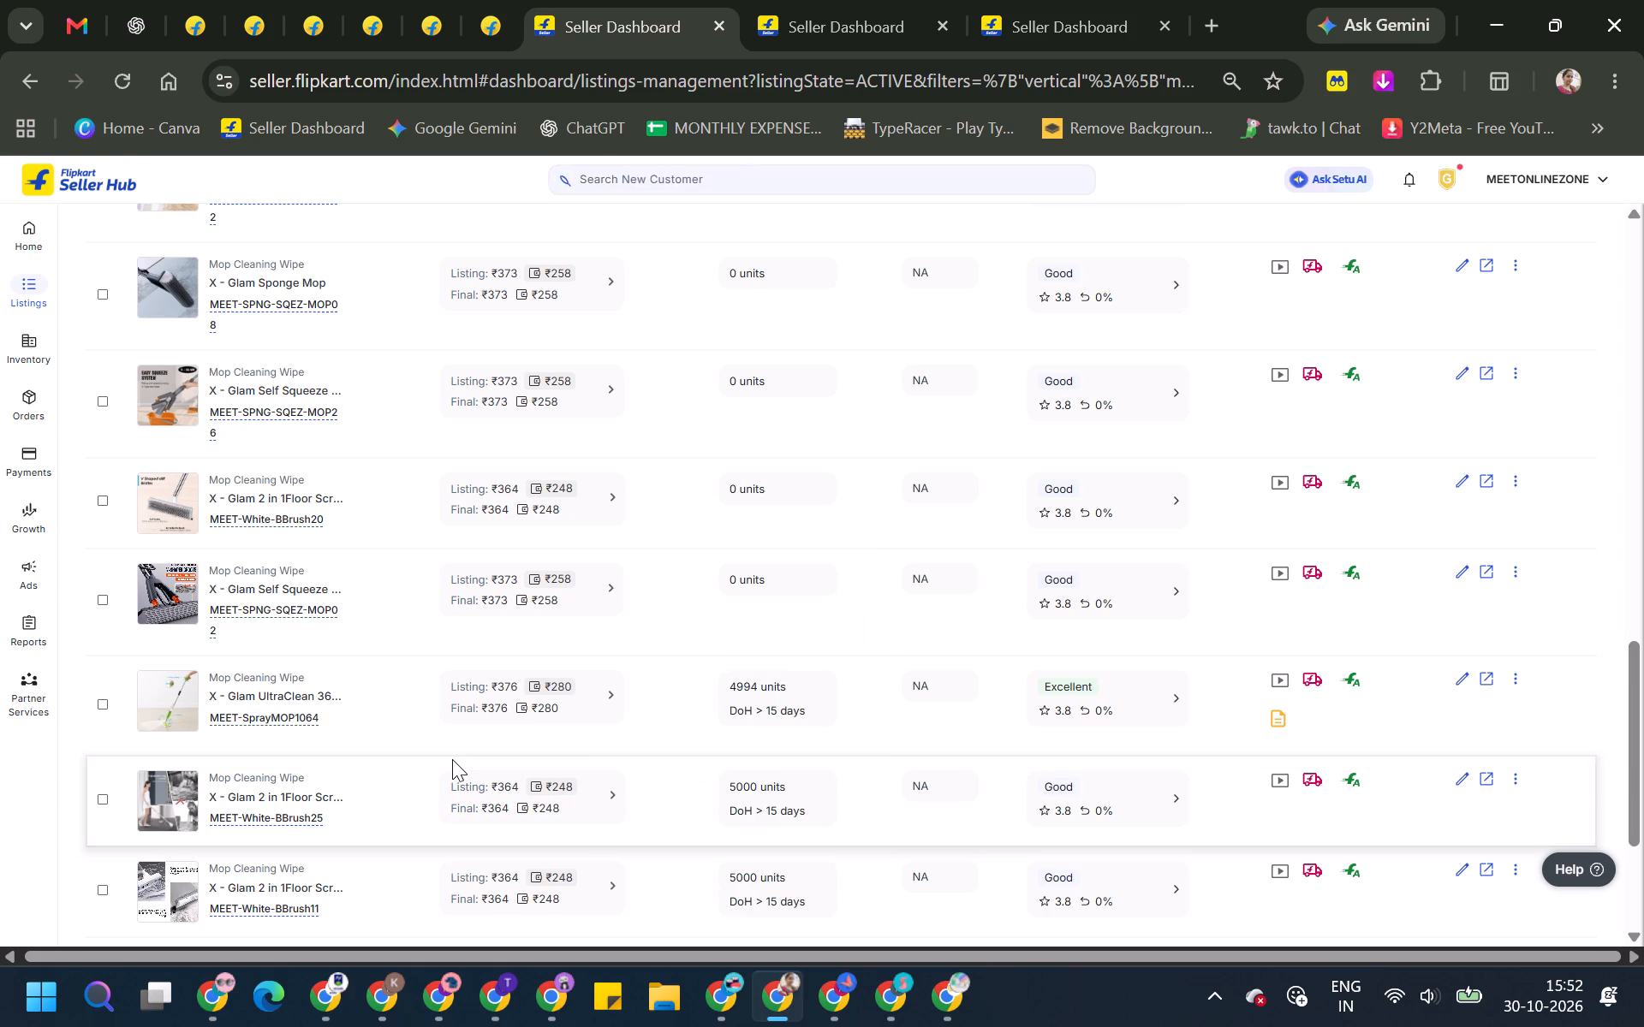
# Check the rest of page 2 and all of page 3 of the active mop listings for remaining UltraClean spray mops.
pyautogui.scroll(-2, 452, 759)
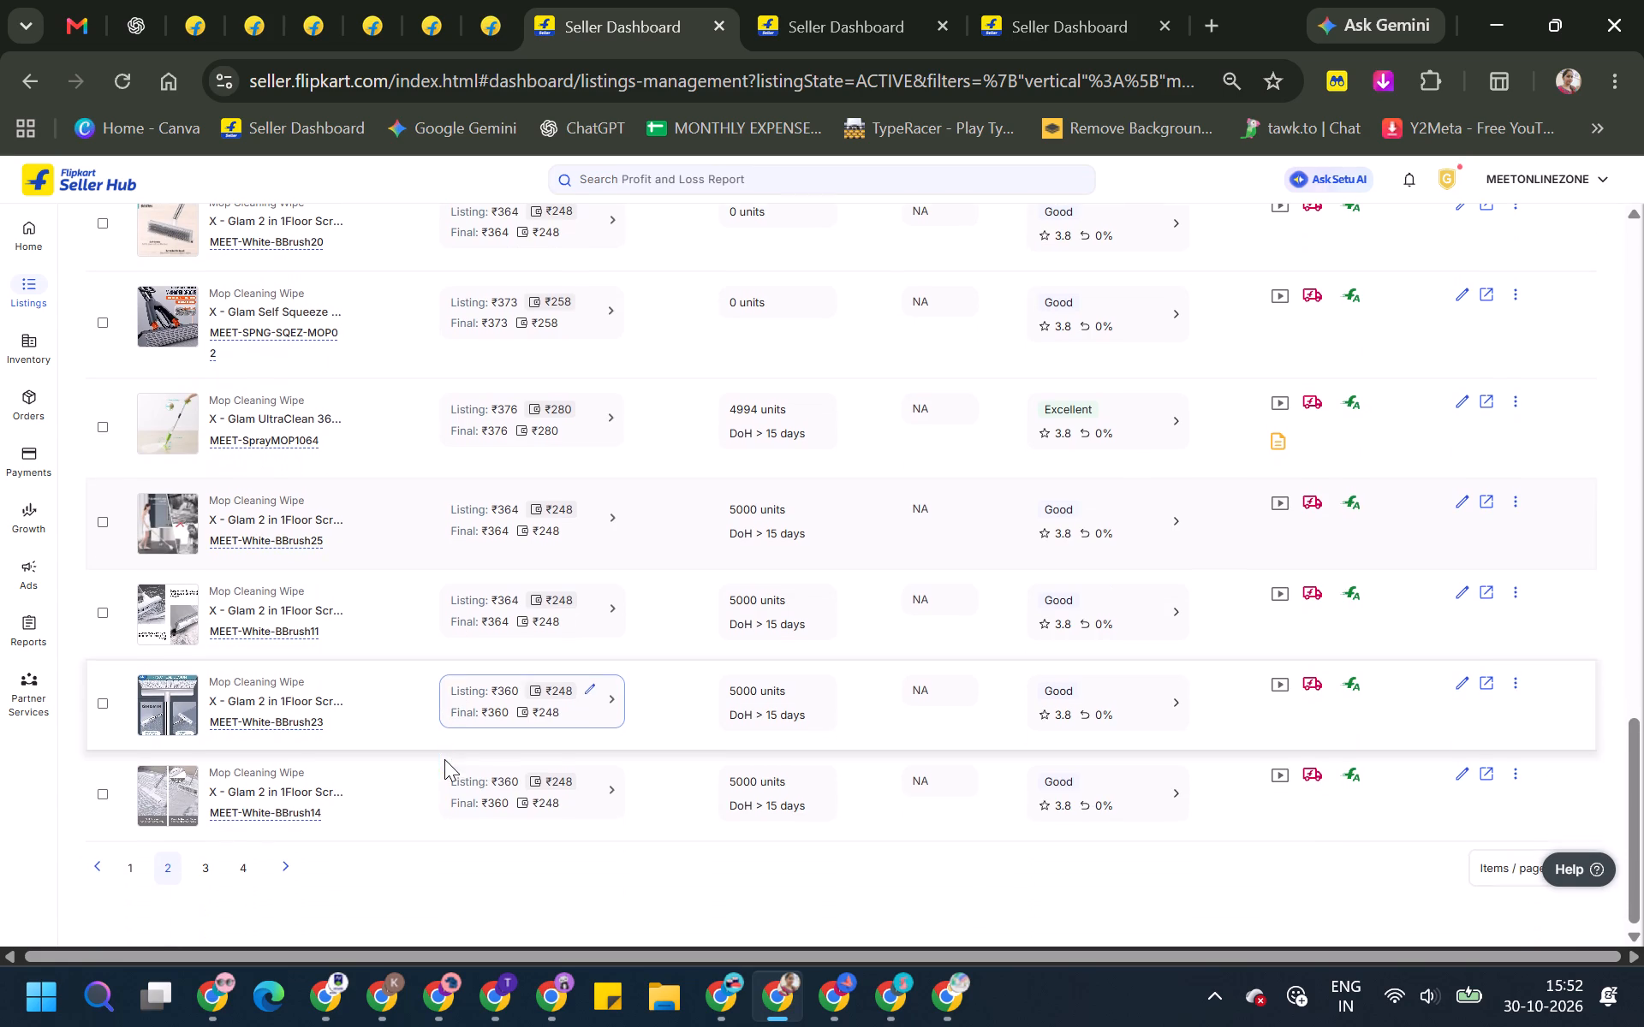
pyautogui.scroll(-1, 444, 759)
pyautogui.click(211, 863)
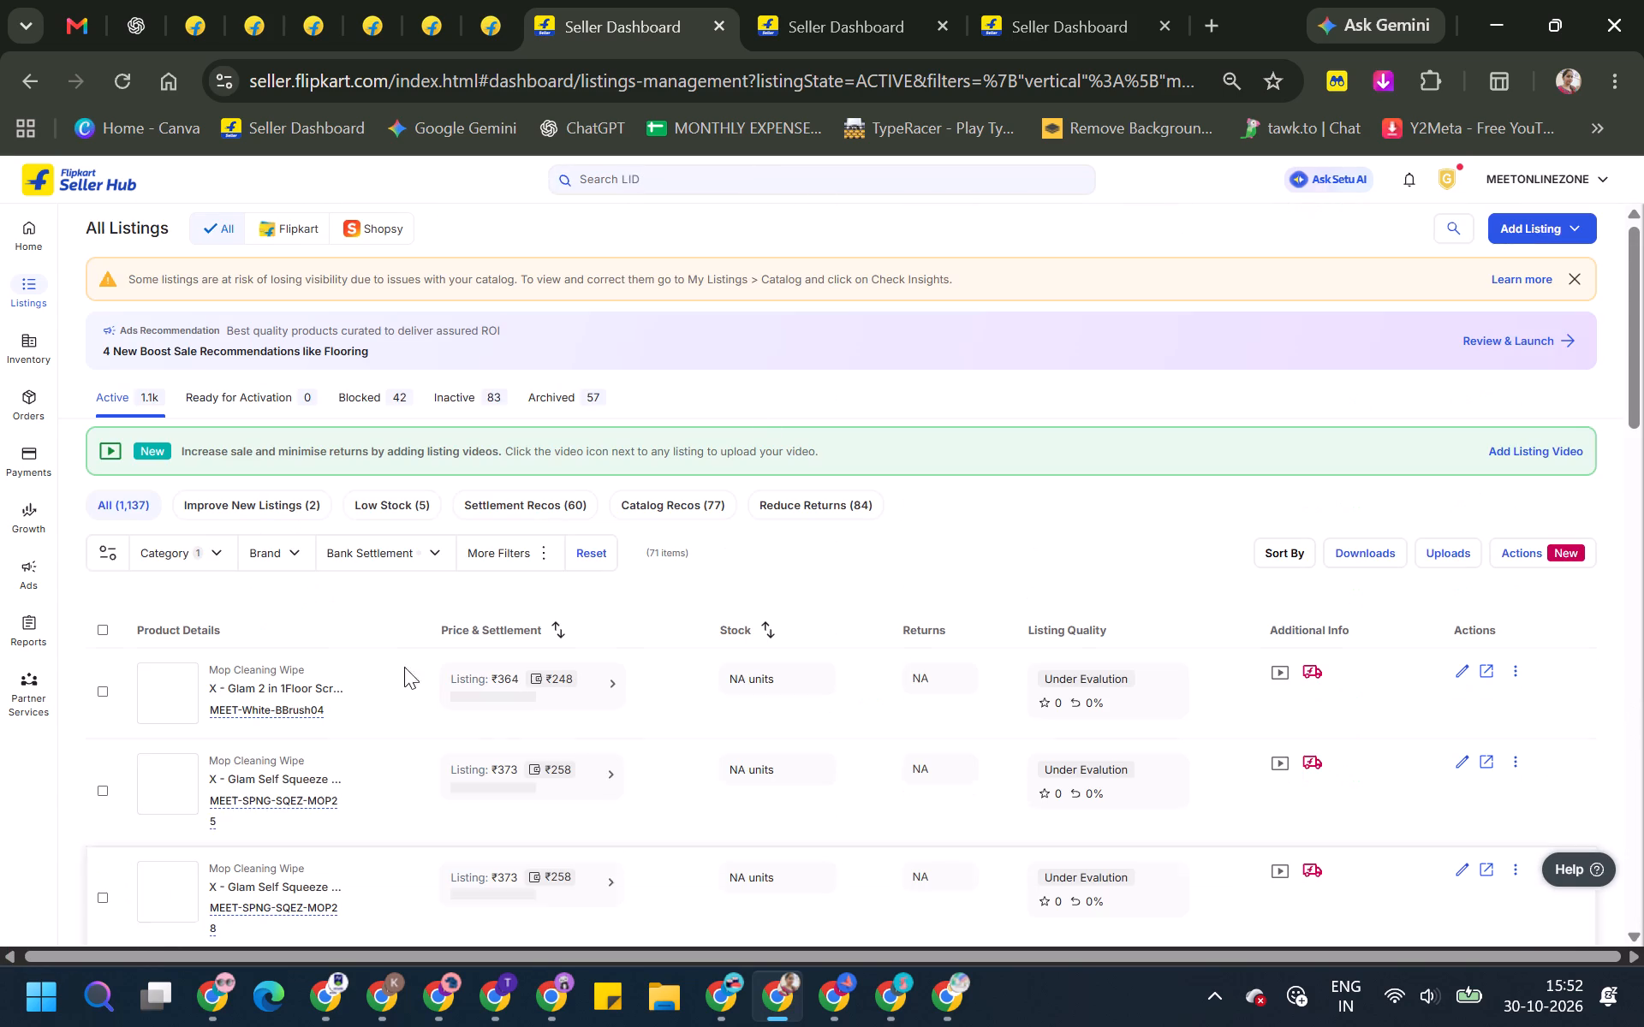
pyautogui.scroll(-2, 786, 401)
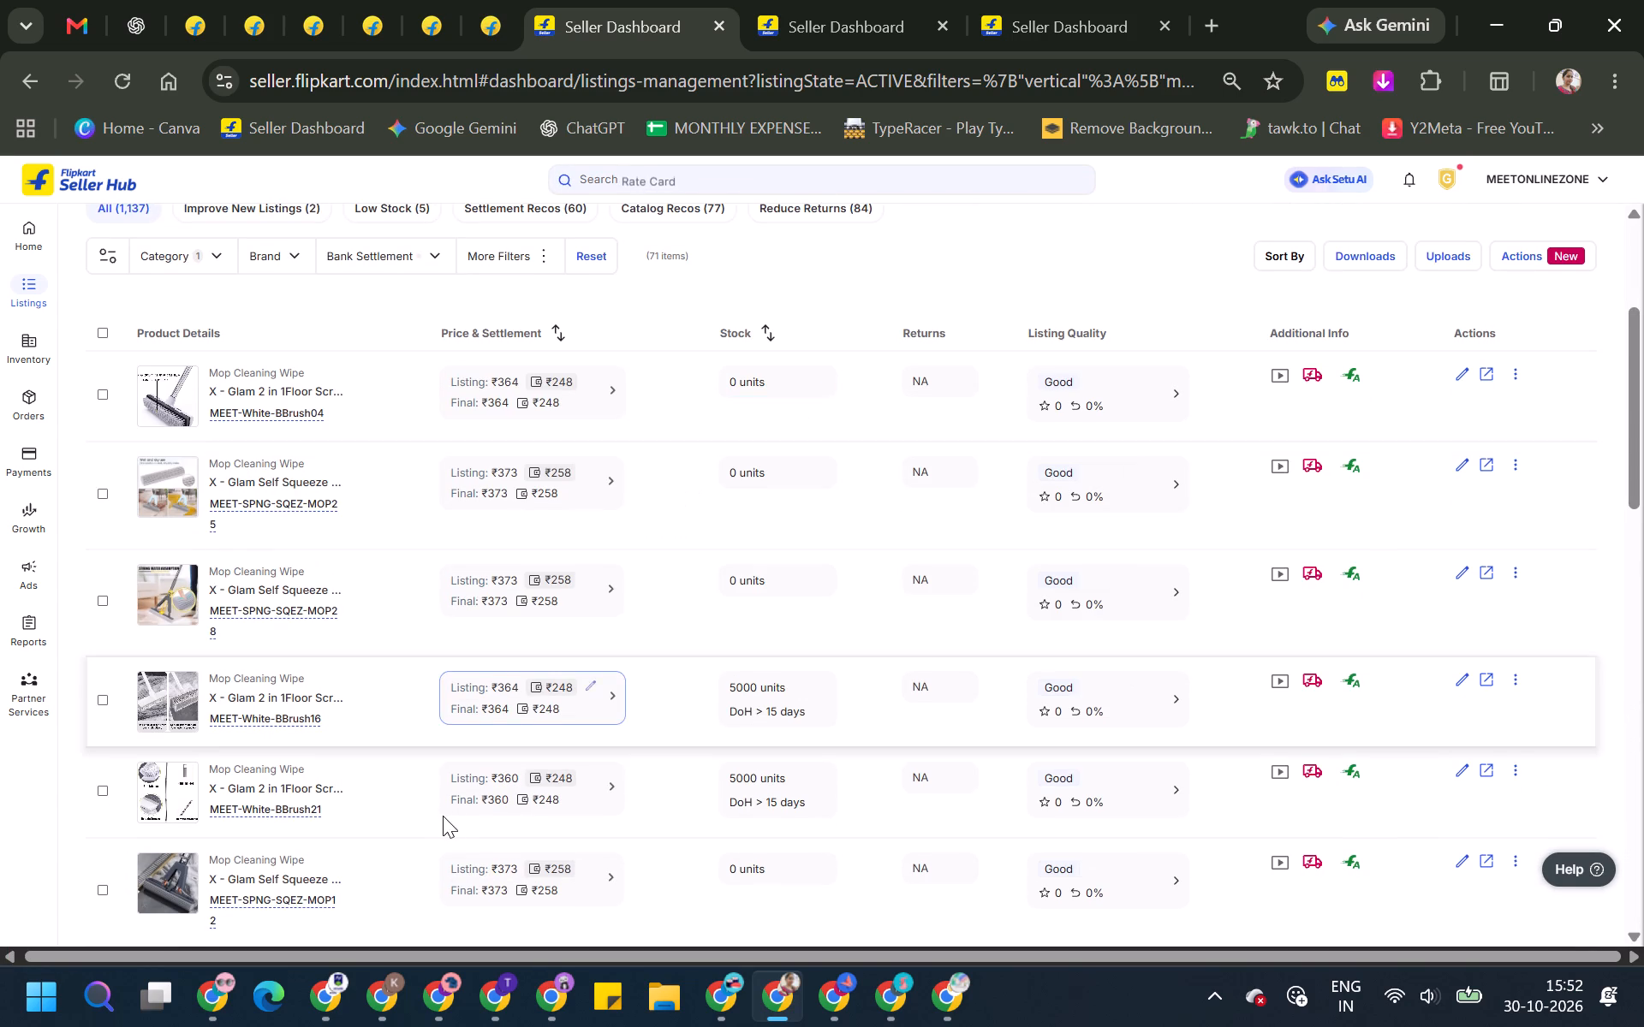
pyautogui.scroll(-2, 434, 809)
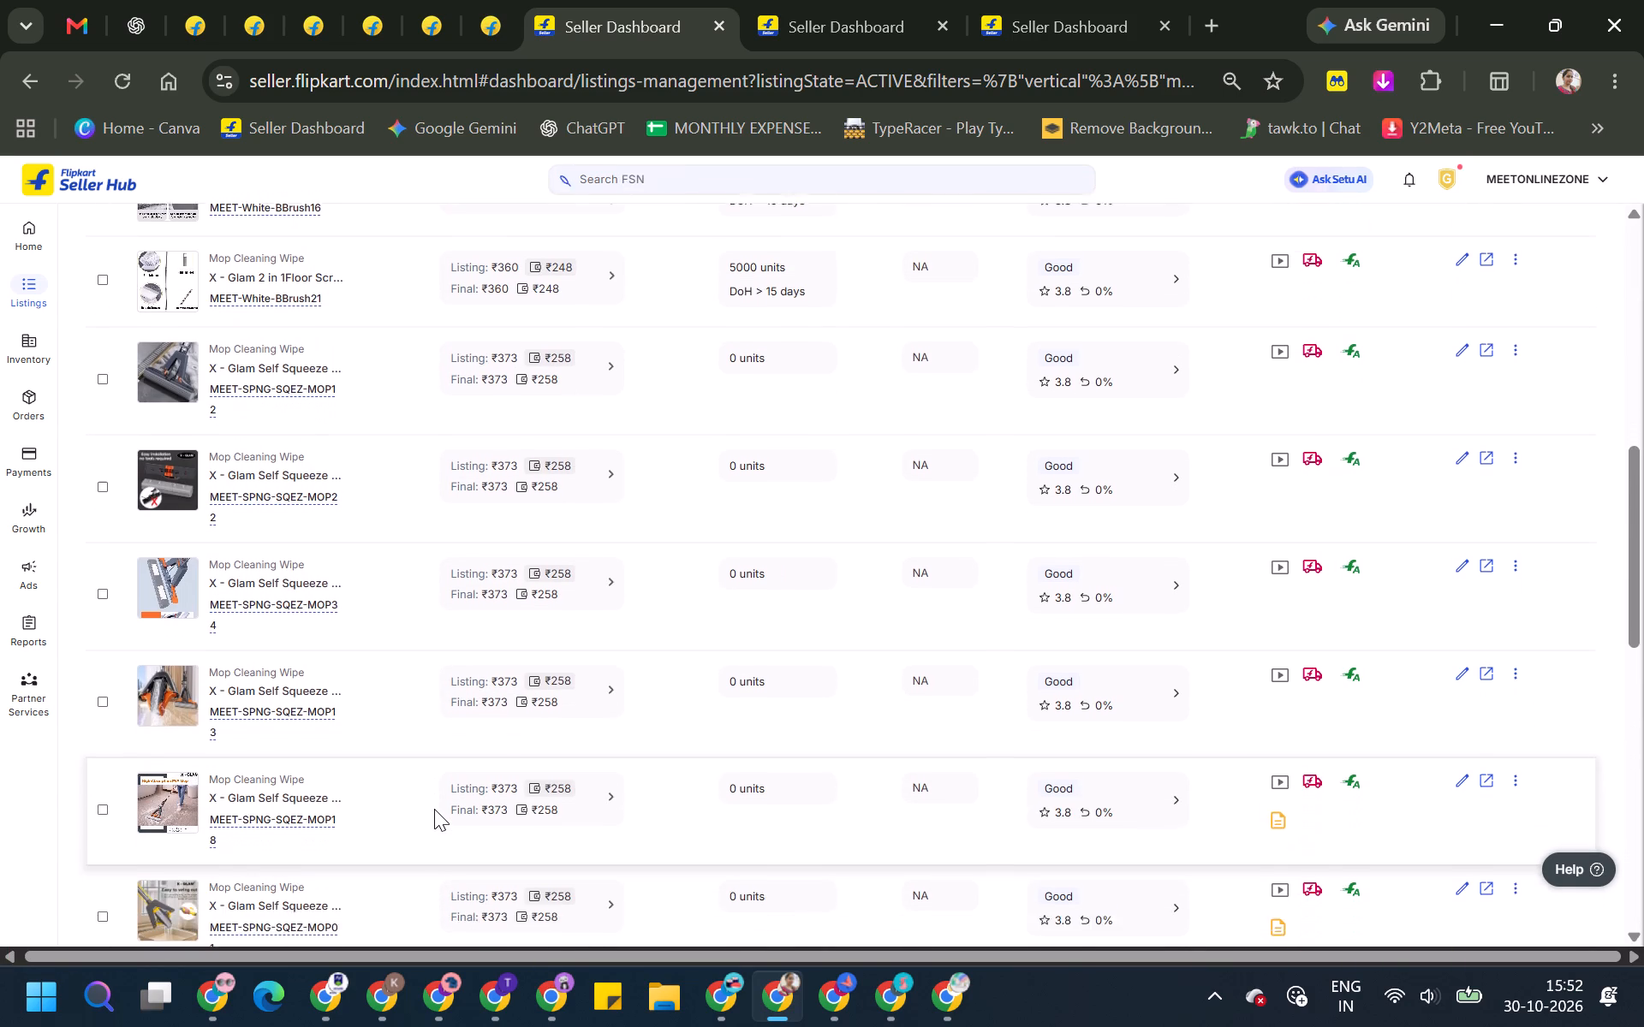
pyautogui.scroll(-3, 434, 809)
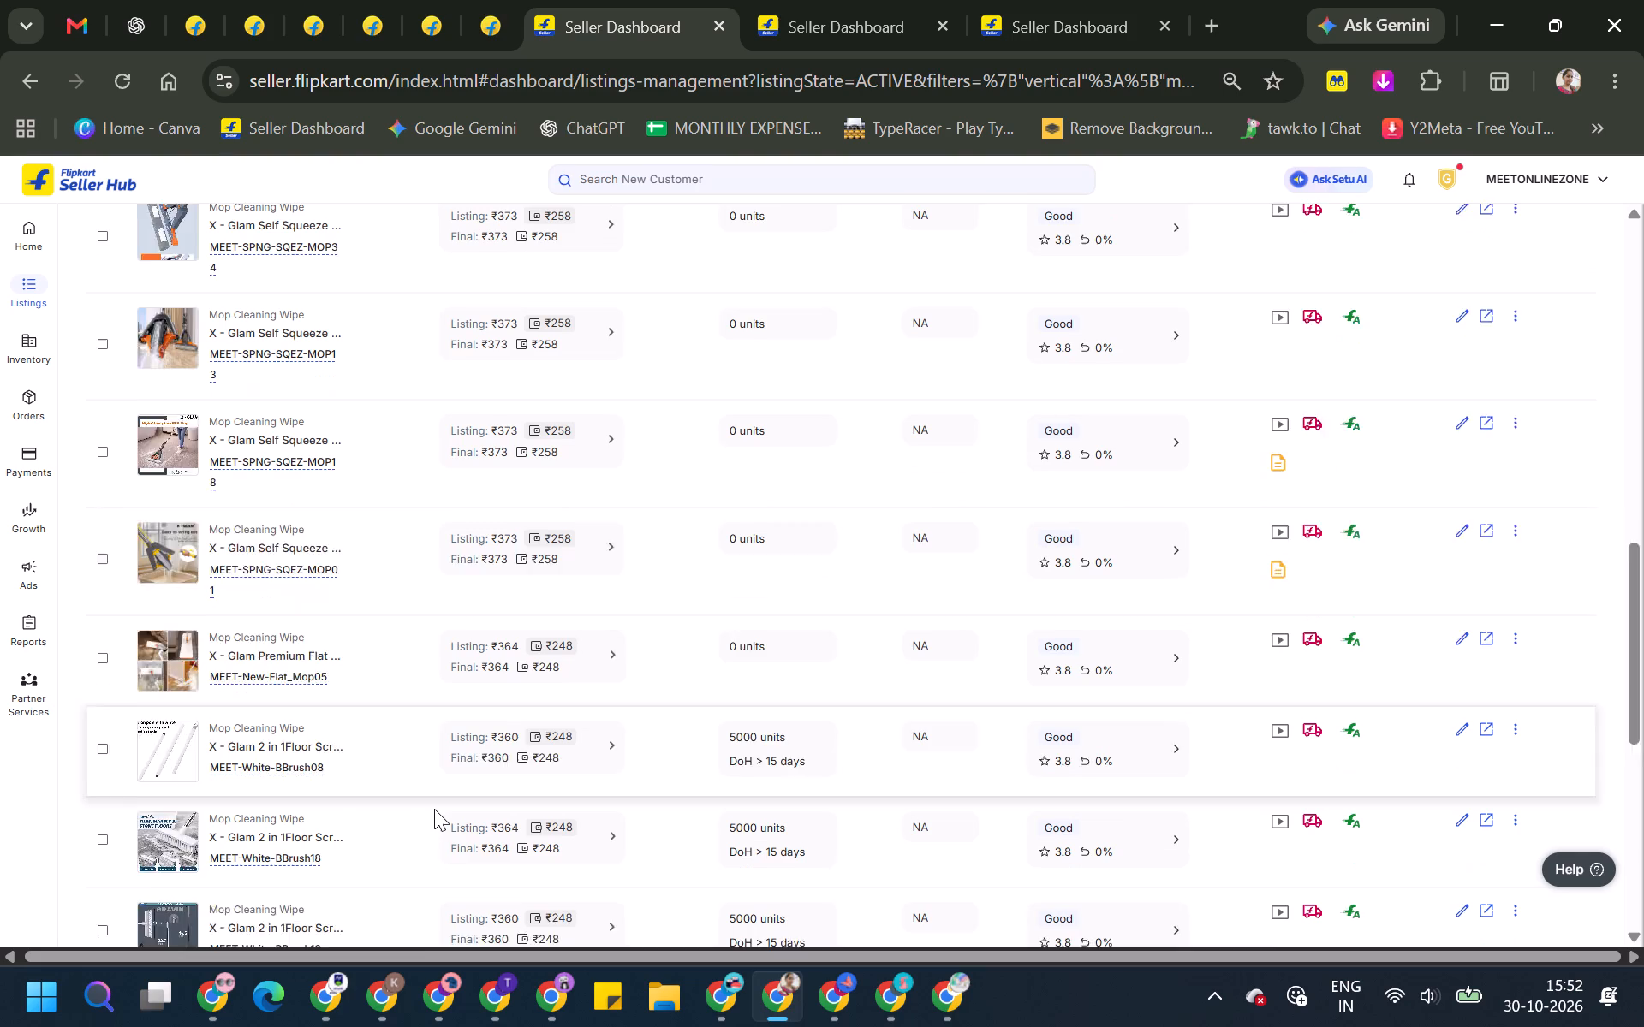
pyautogui.scroll(-1, 434, 809)
pyautogui.scroll(-3, 383, 692)
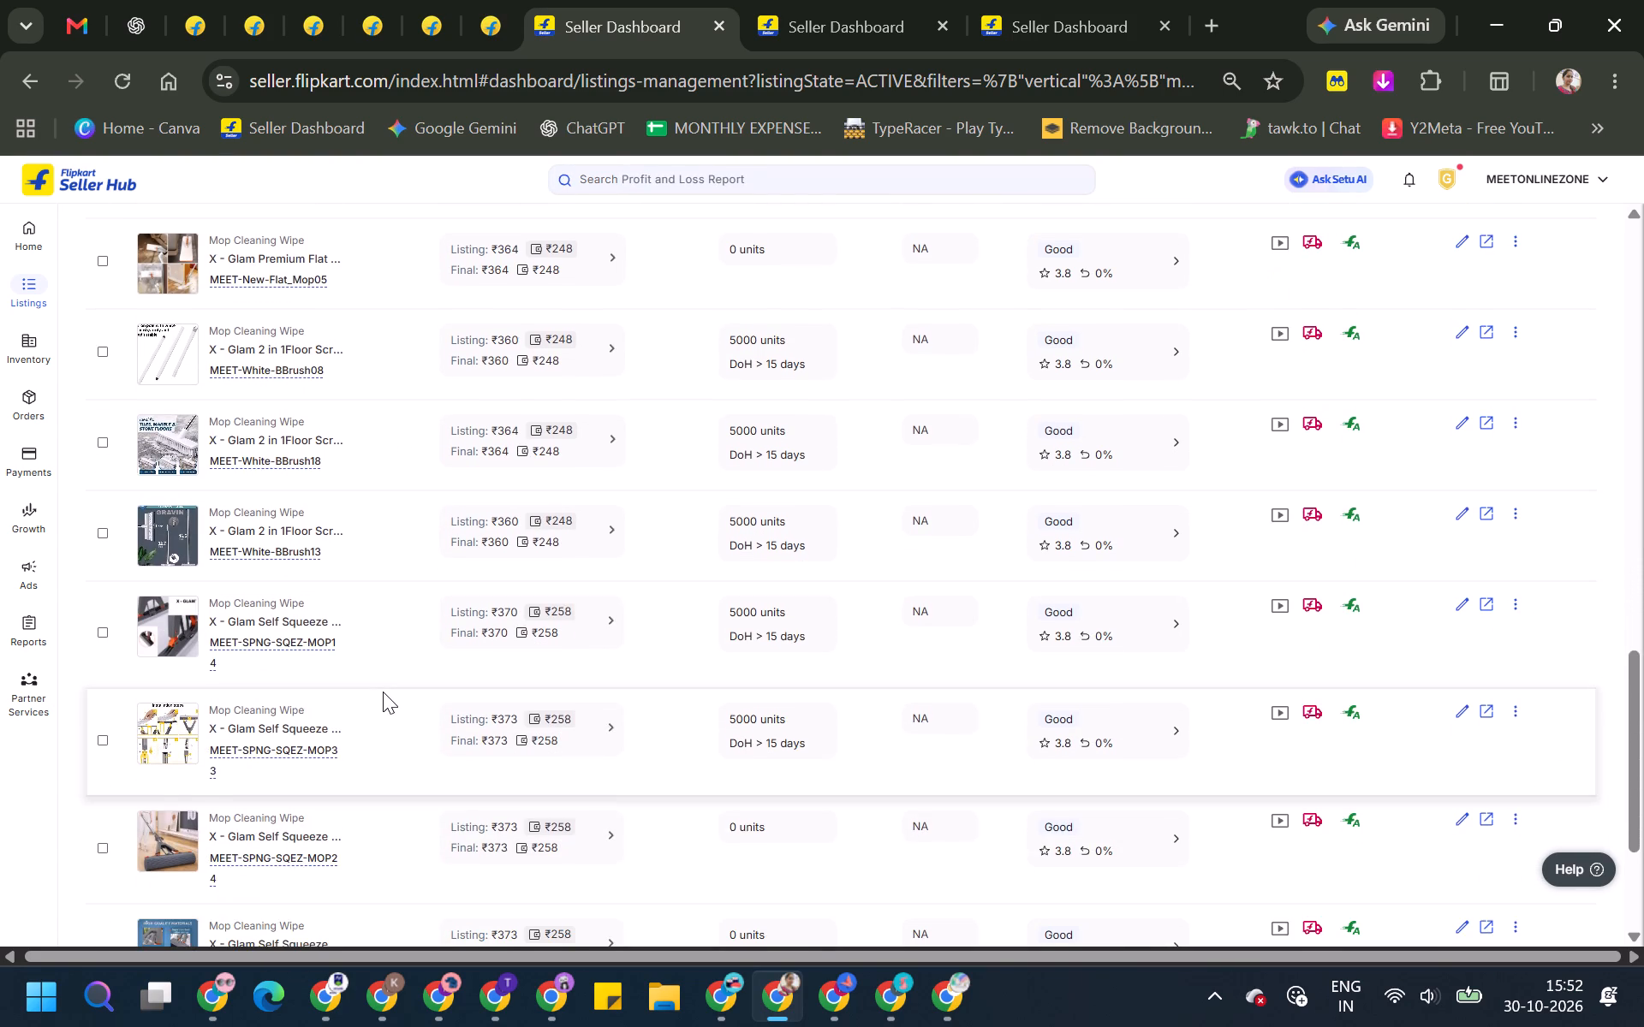
pyautogui.scroll(-3, 383, 692)
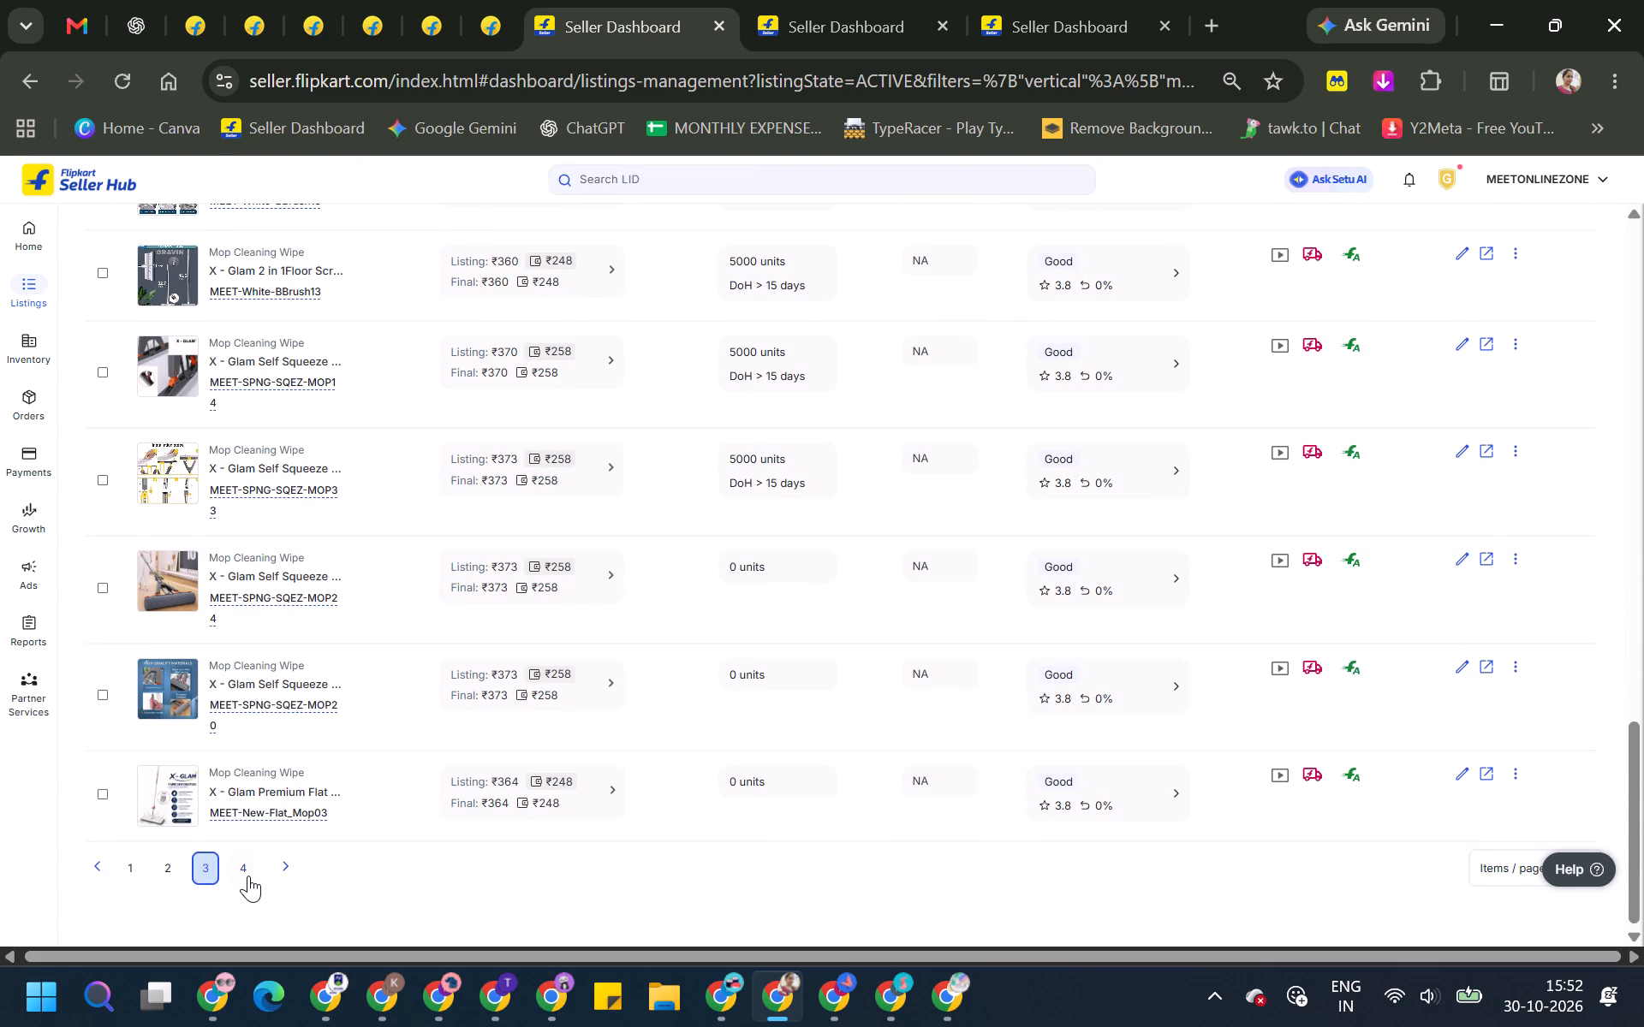
# Examine page 4 of the active mop listings for remaining UltraClean spray mops.
pyautogui.click(248, 876)
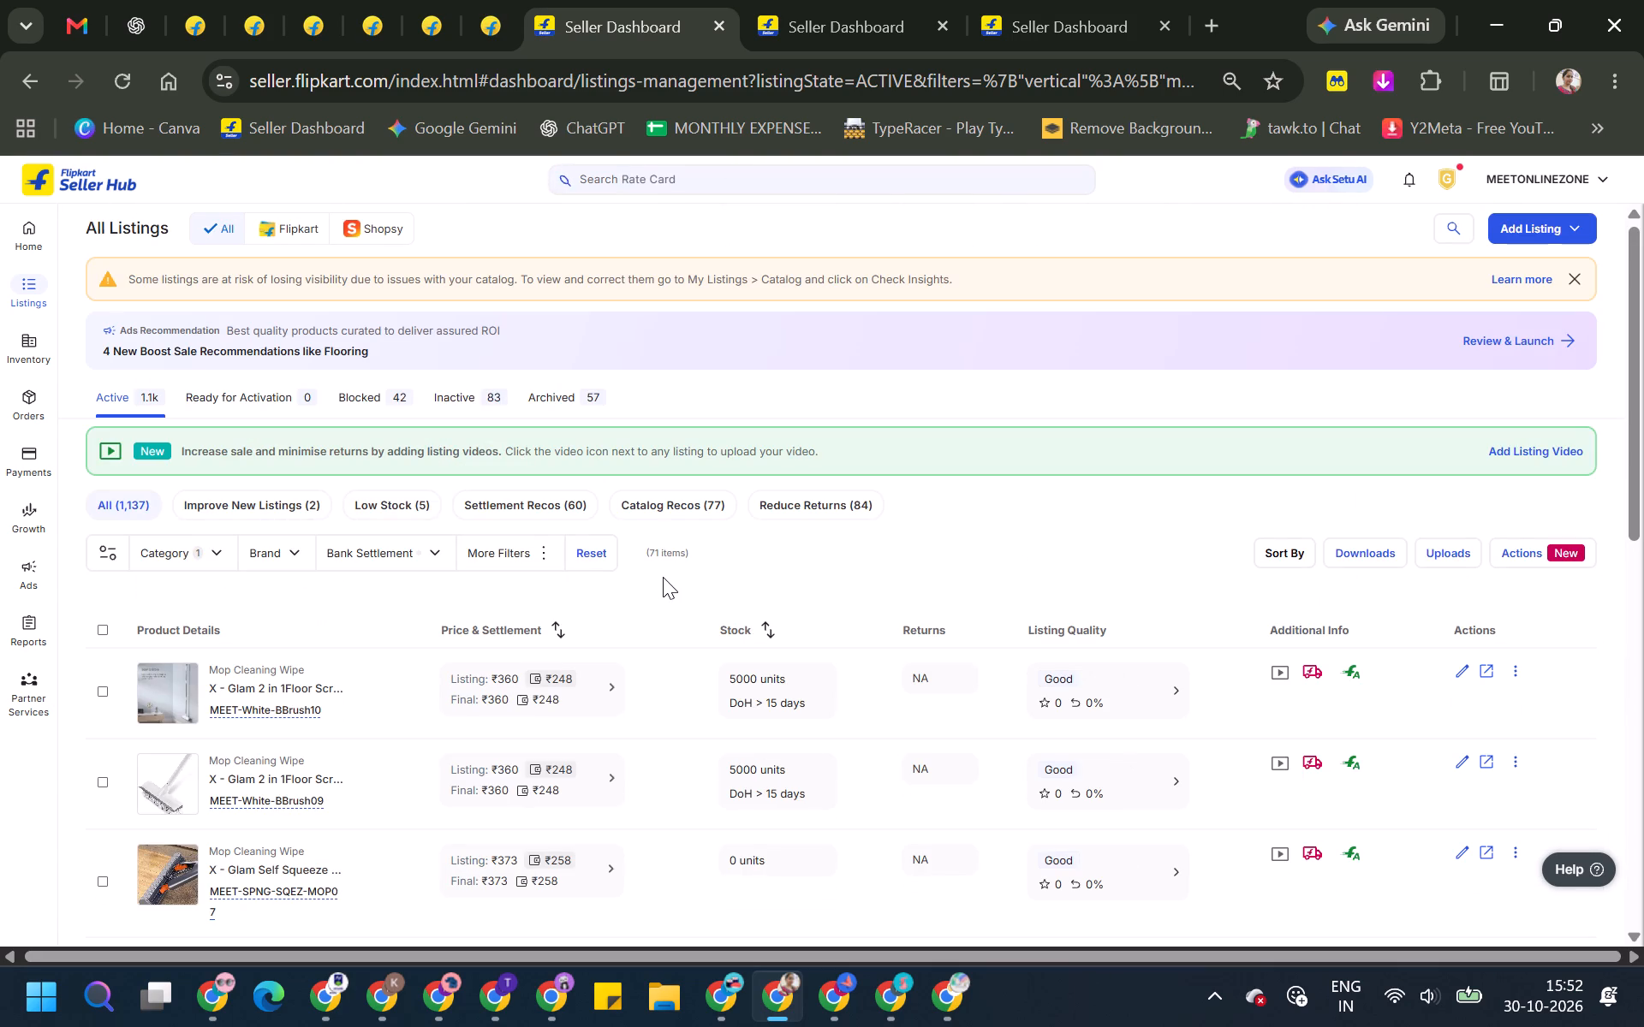
pyautogui.scroll(-1, 663, 577)
pyautogui.scroll(-1, 364, 715)
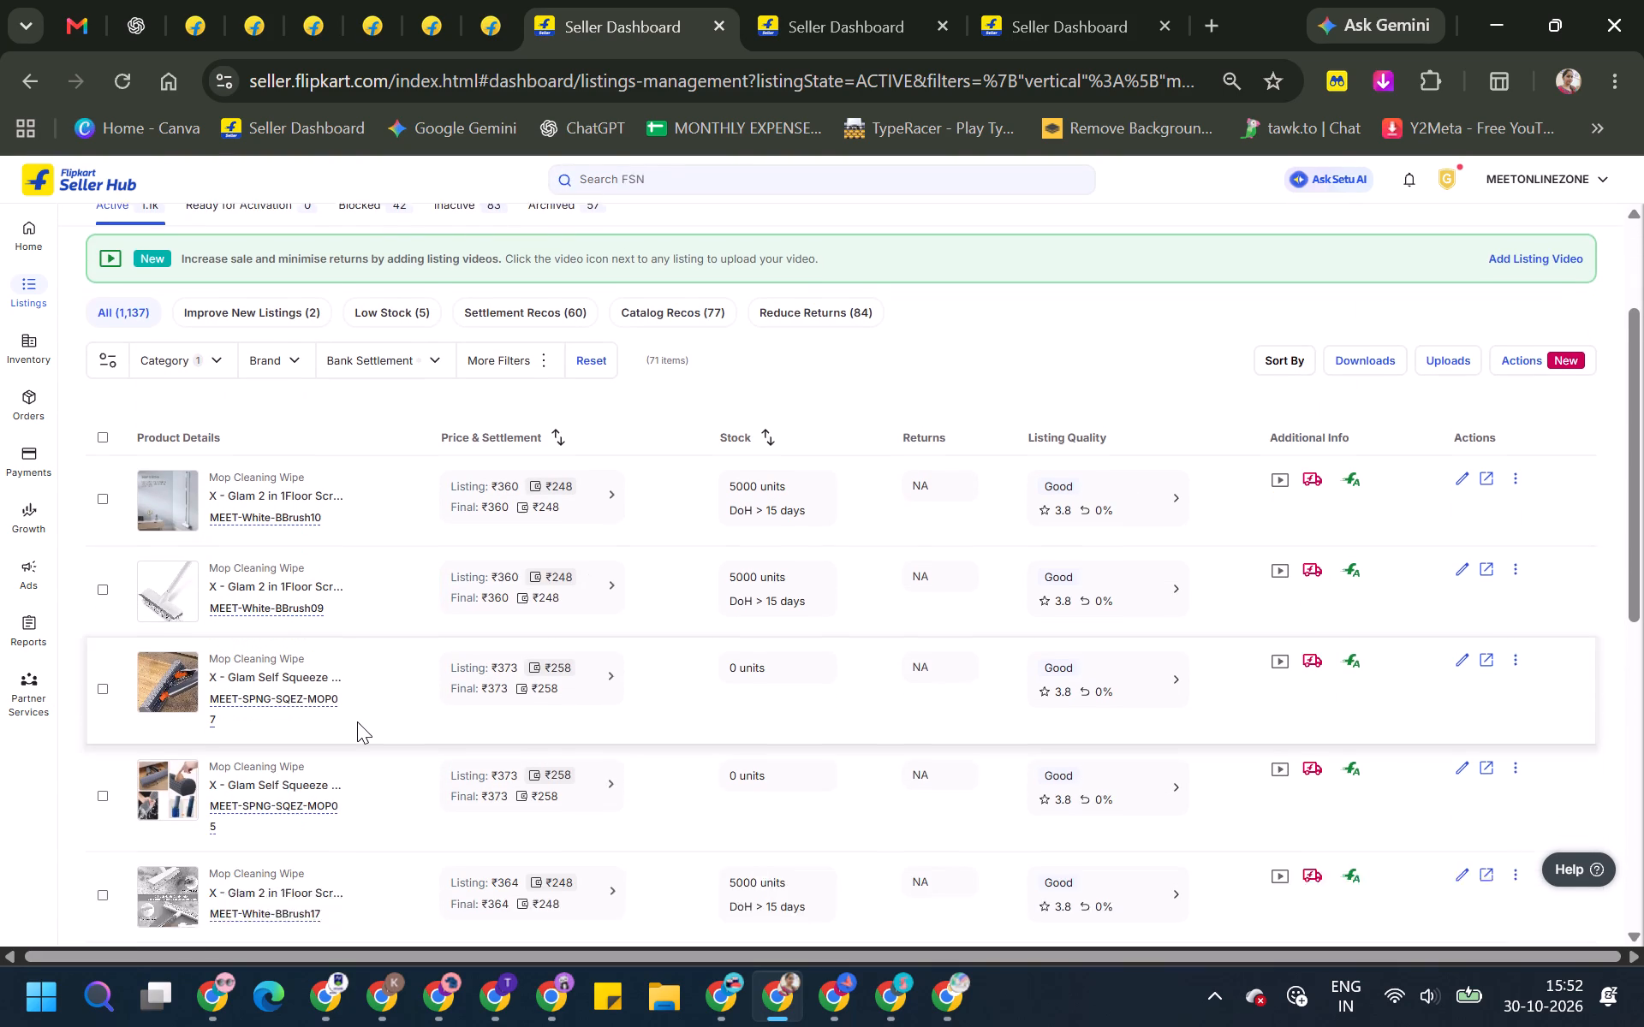
pyautogui.scroll(-3, 357, 721)
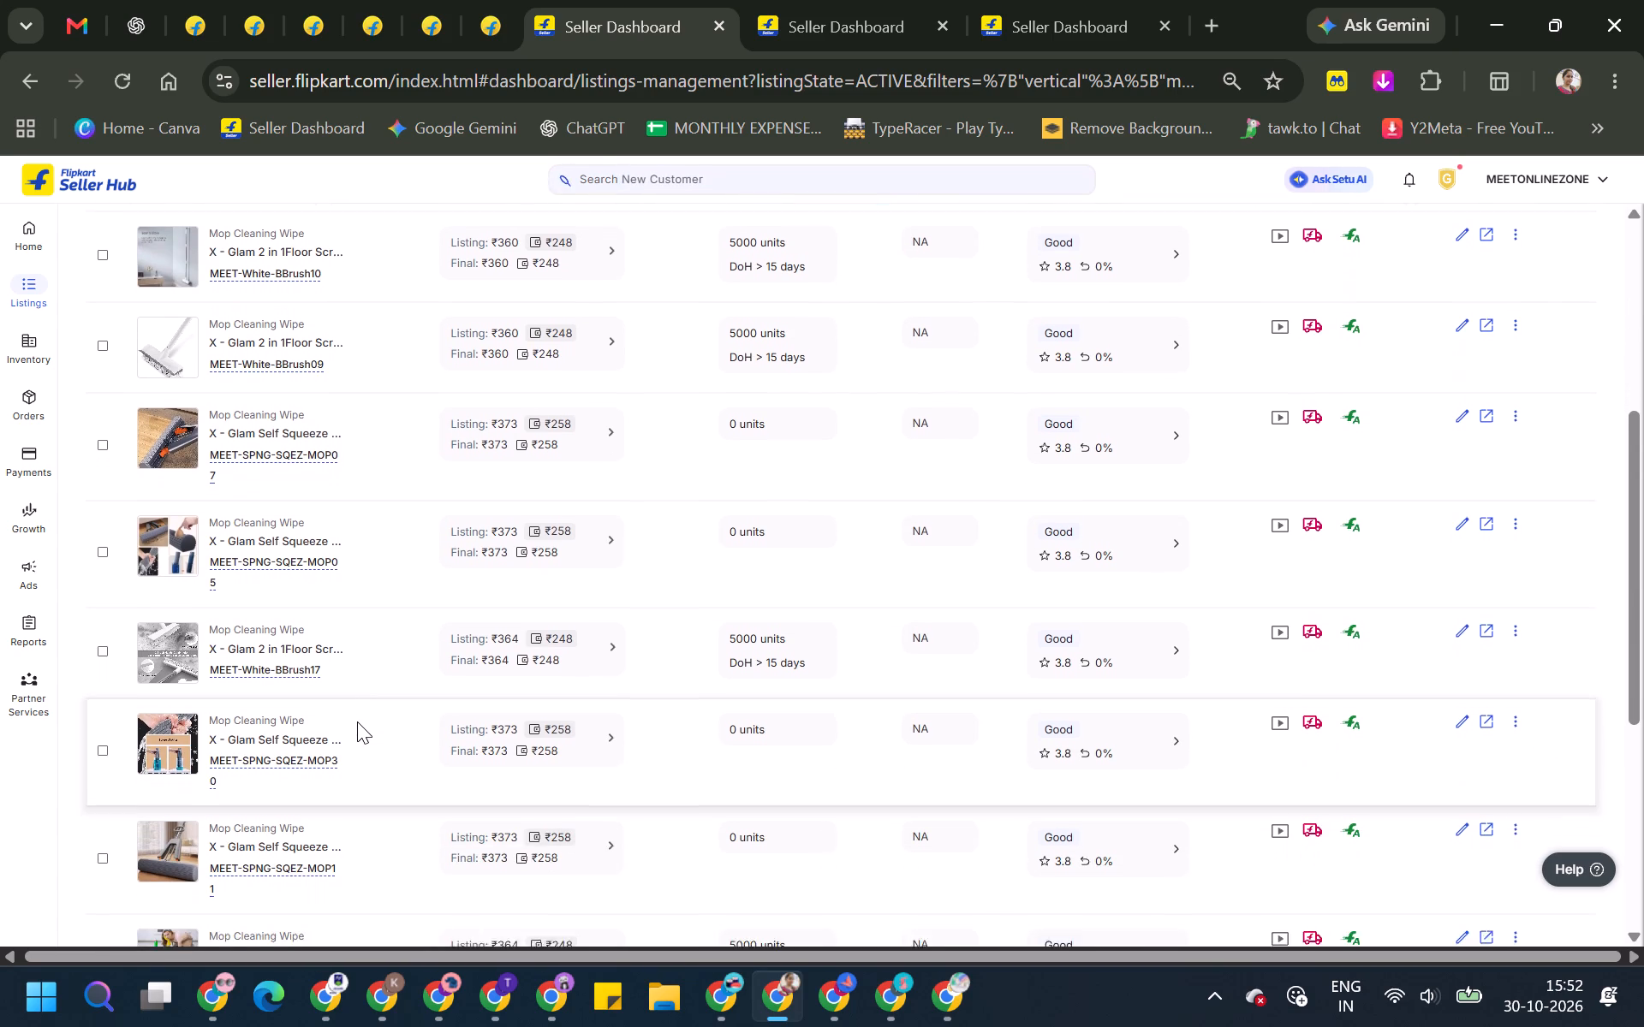
pyautogui.scroll(-3, 357, 721)
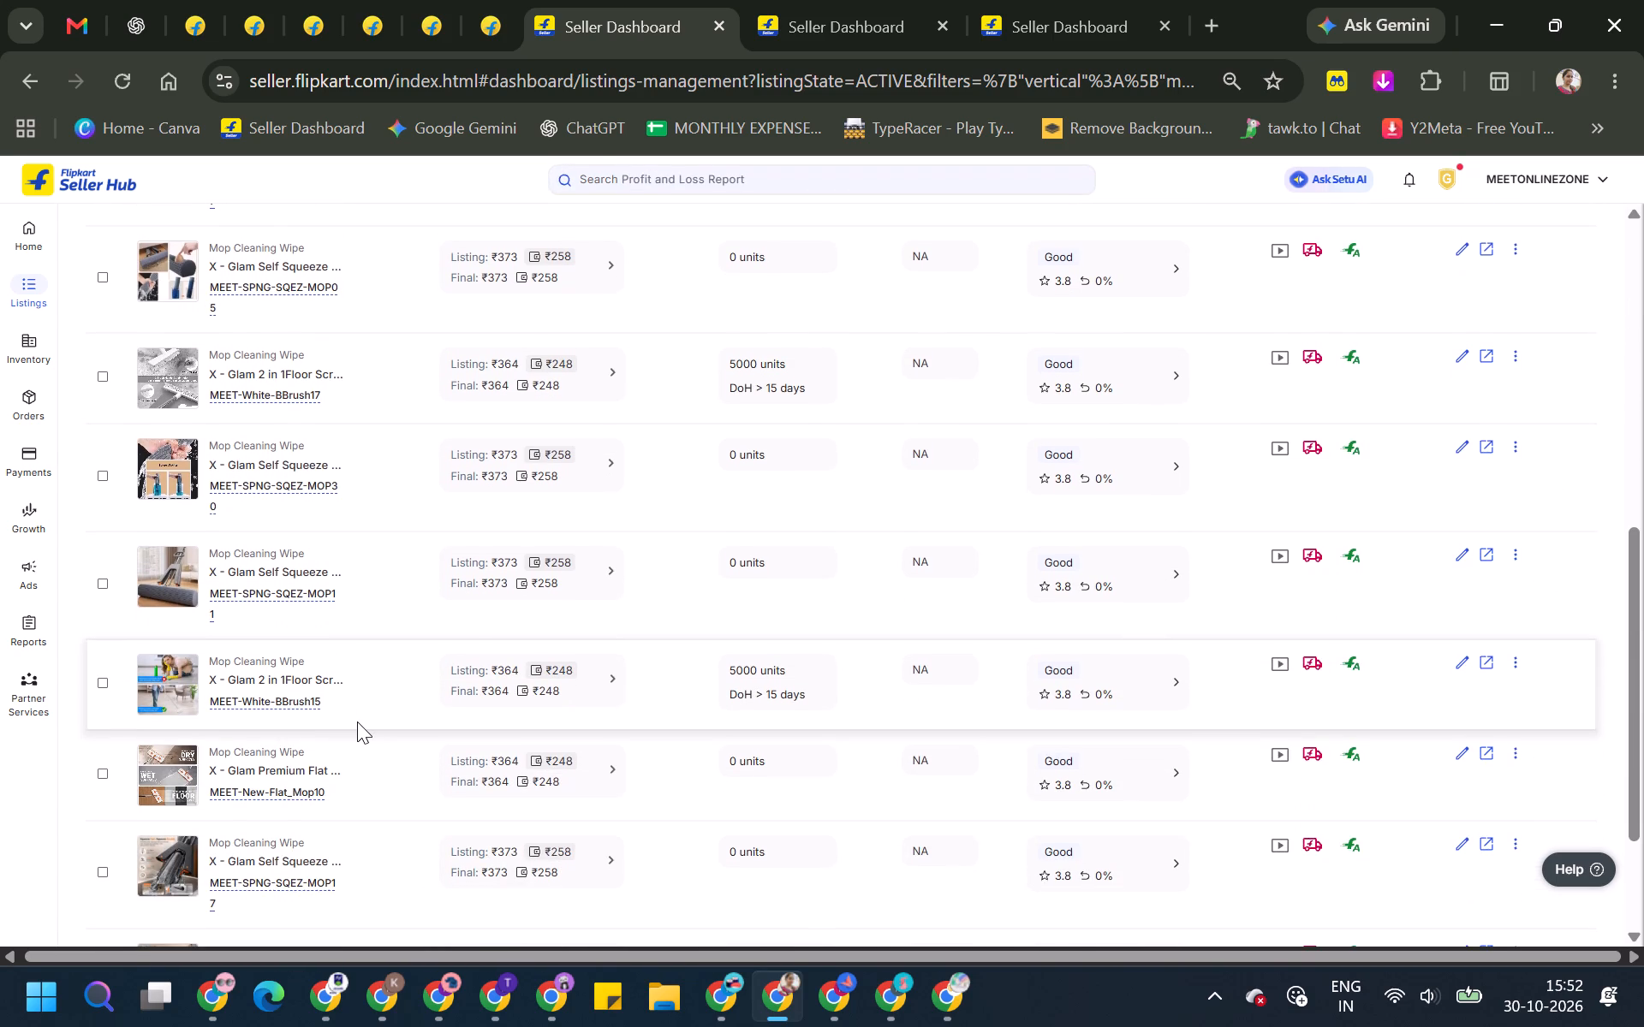
pyautogui.scroll(-2, 357, 721)
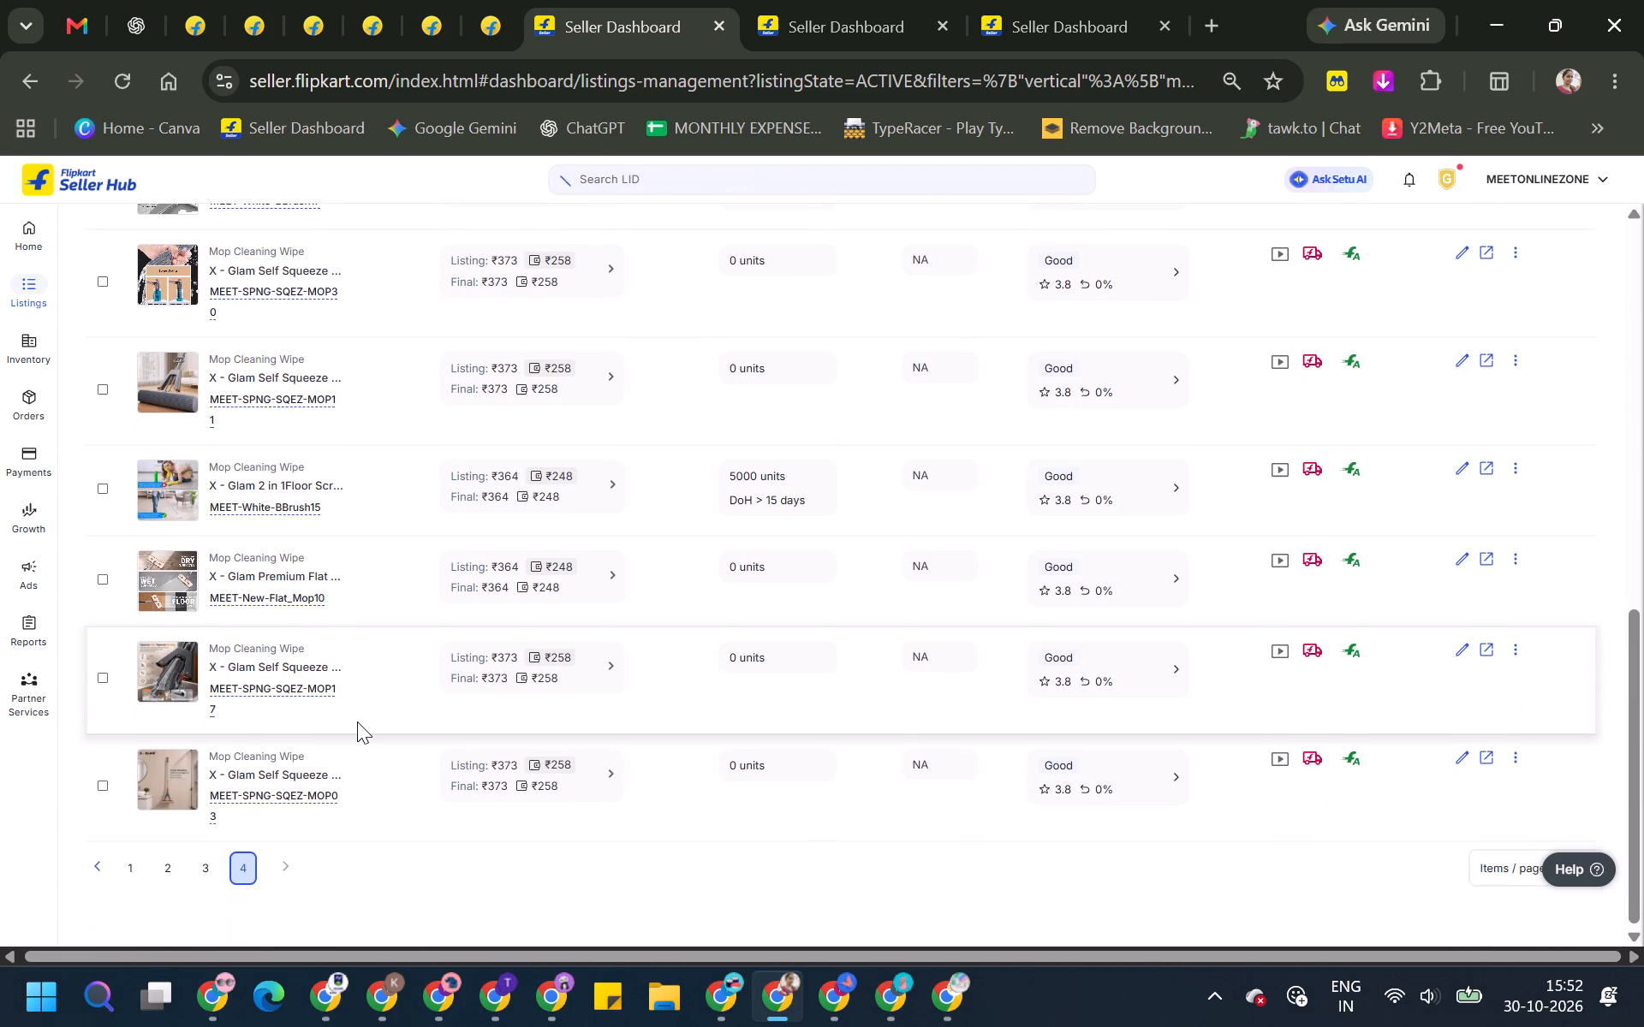
pyautogui.scroll(-1, 357, 721)
# Return to page 1 of the active mop listings.
pyautogui.click(123, 868)
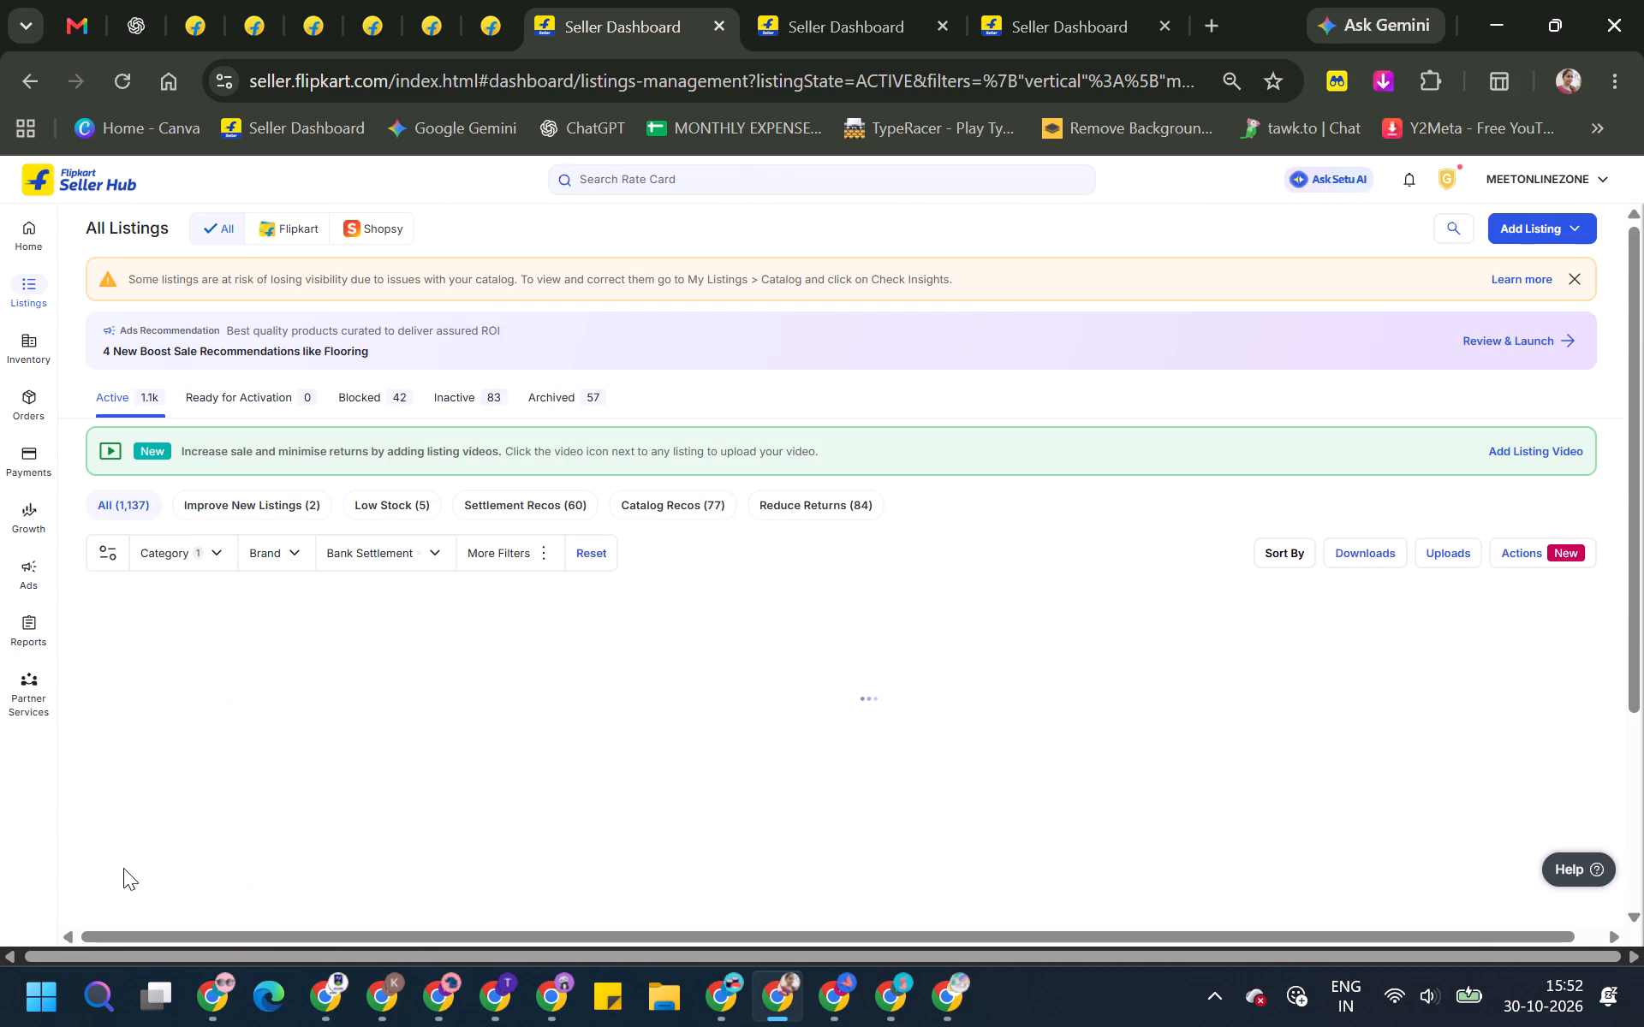
pyautogui.scroll(-2, 563, 596)
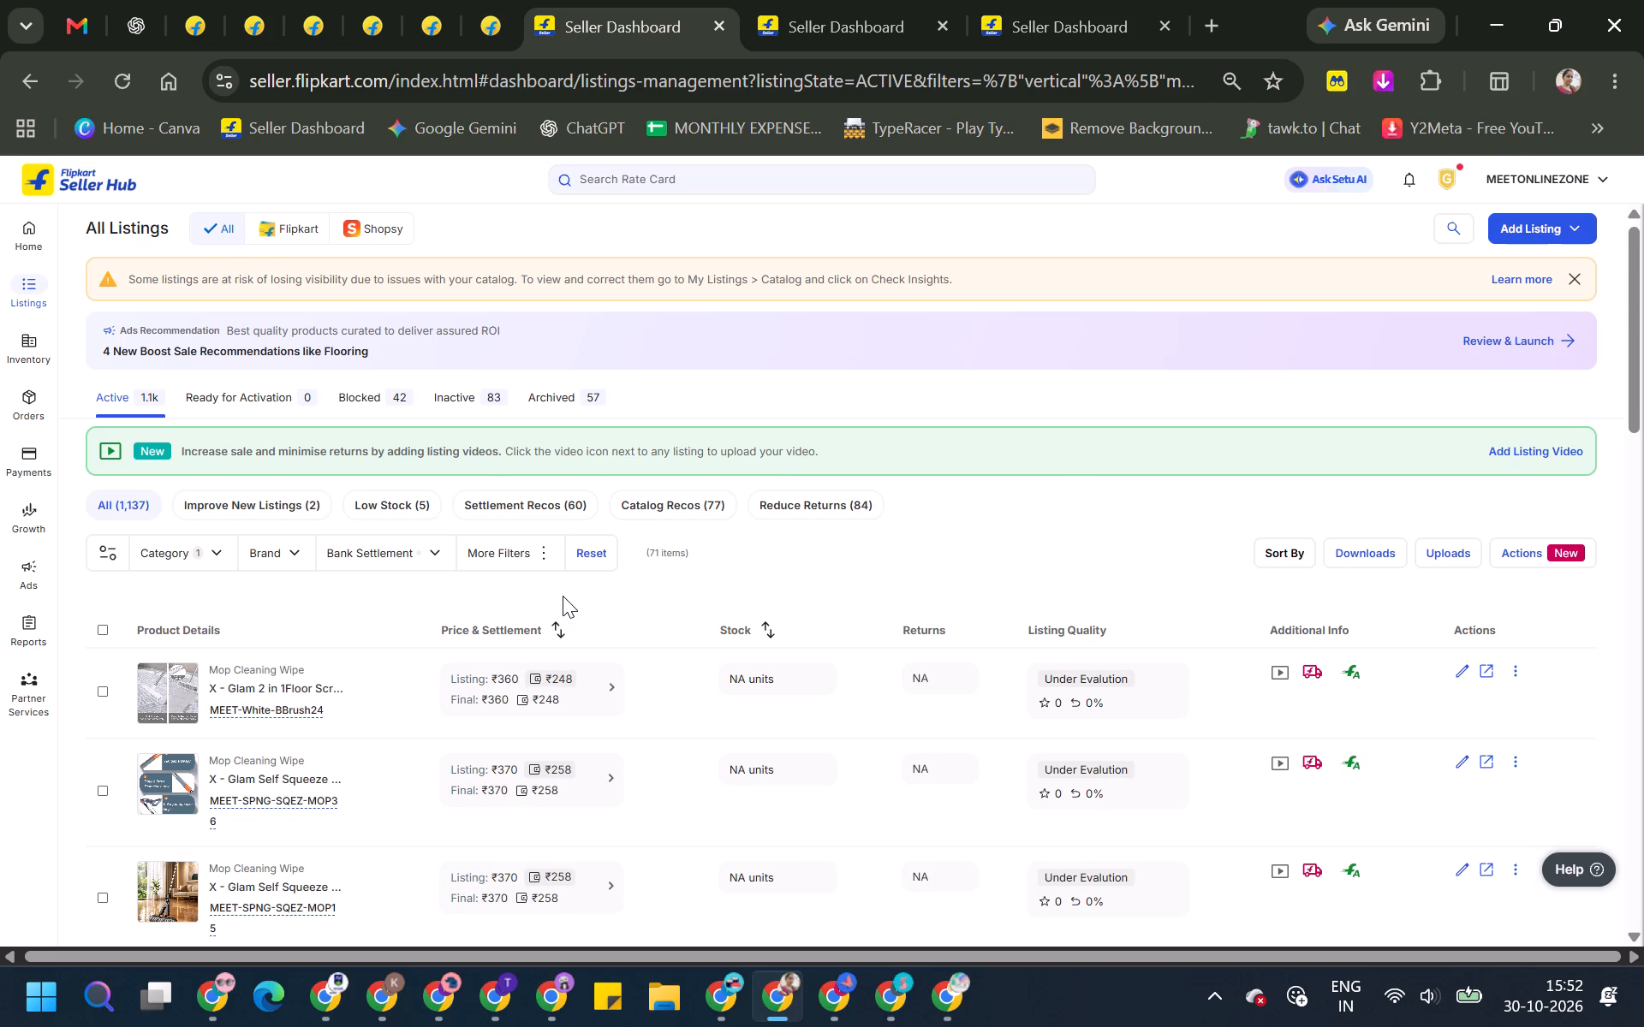
# Reload page 1 of the active mop listings and check all its rows for remaining UltraClean spray mops.
pyautogui.scroll(-2, 563, 596)
pyautogui.scroll(-7, 281, 697)
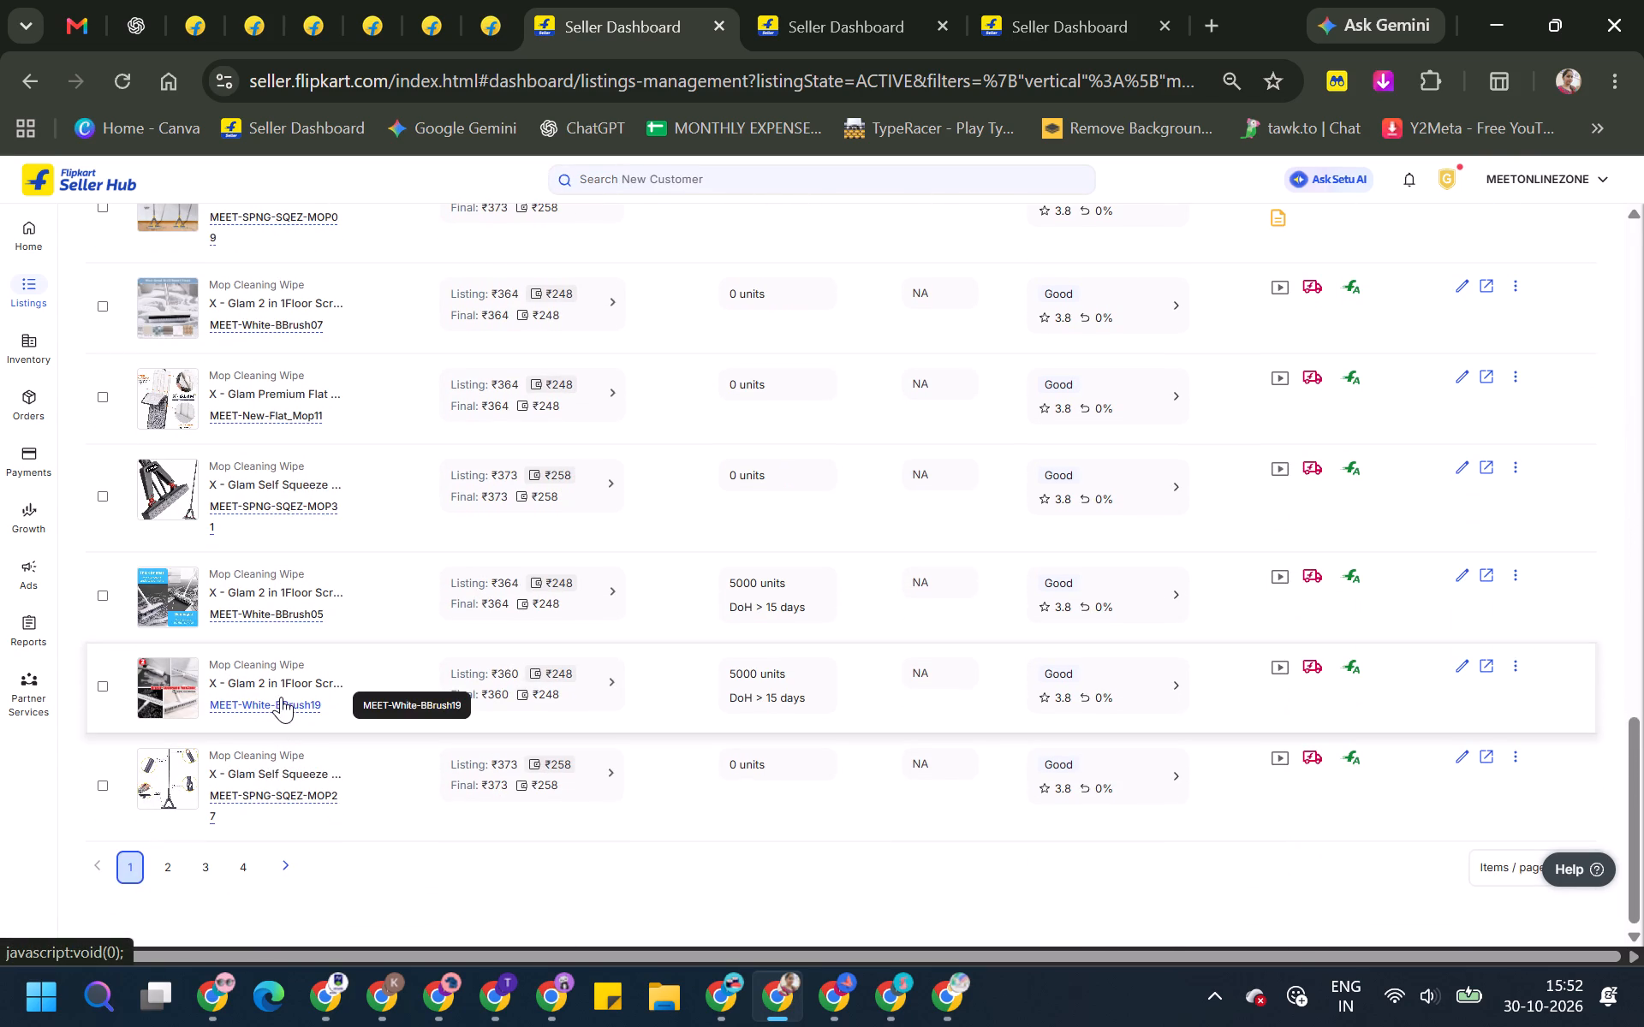
pyautogui.hotkey('ctrl', 'r')
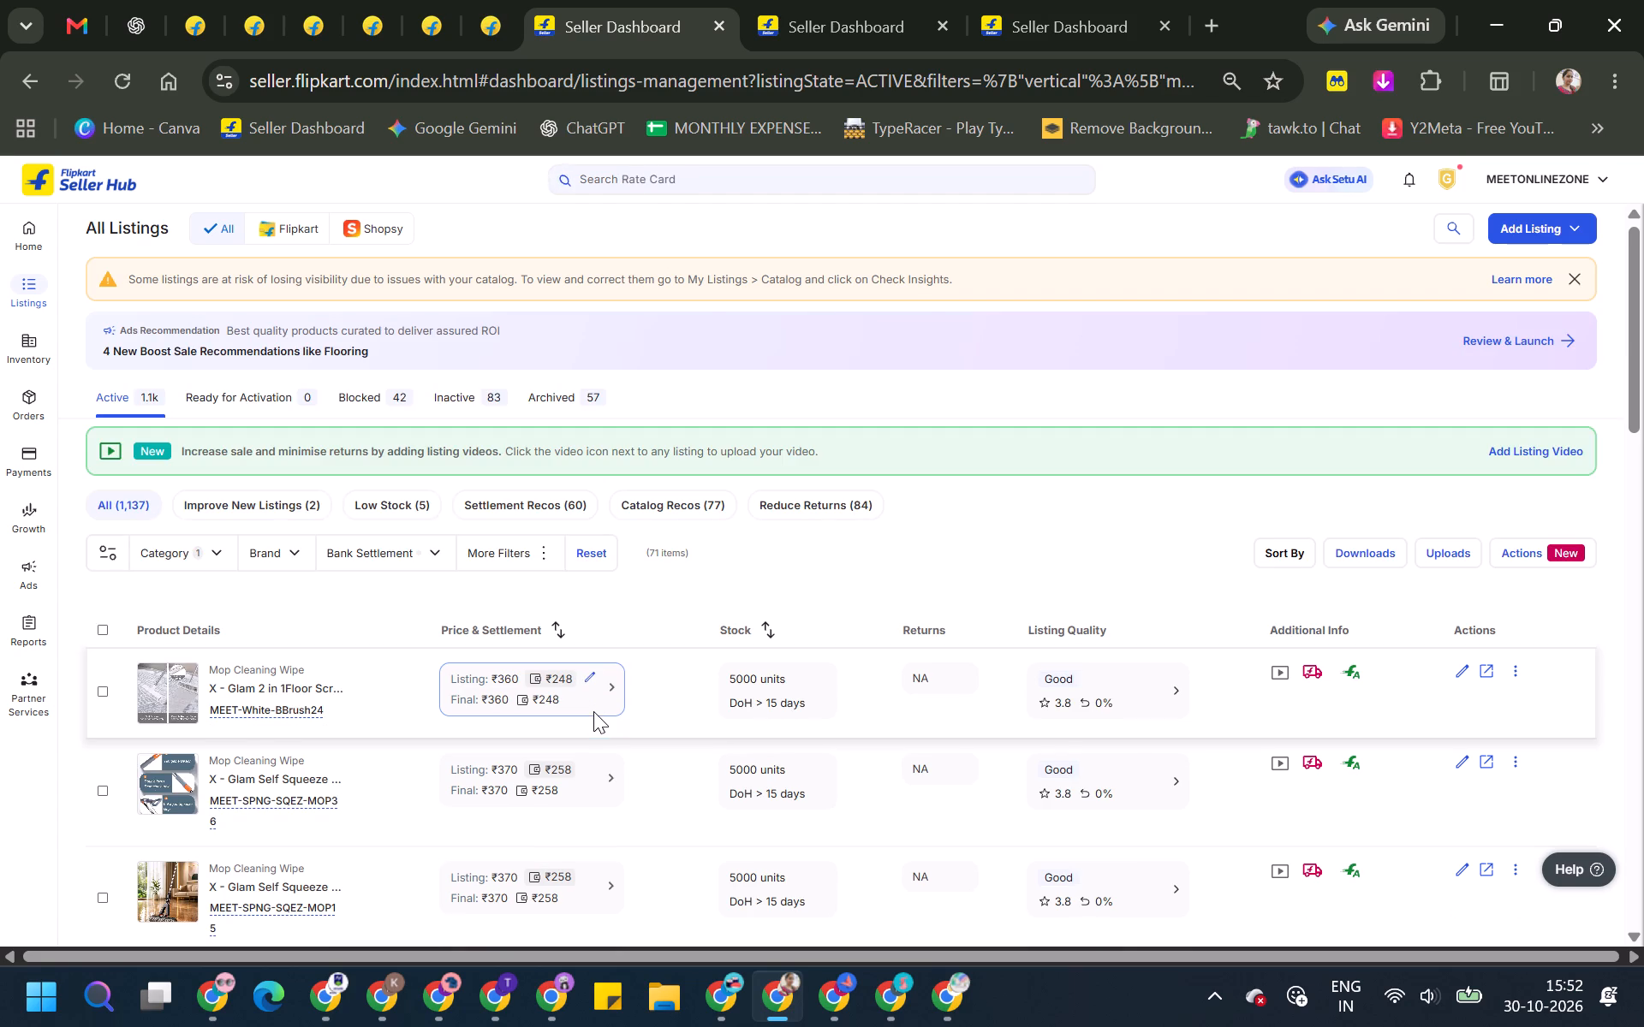
pyautogui.scroll(-4, 593, 711)
pyautogui.scroll(4, 446, 679)
pyautogui.scroll(-2, 450, 671)
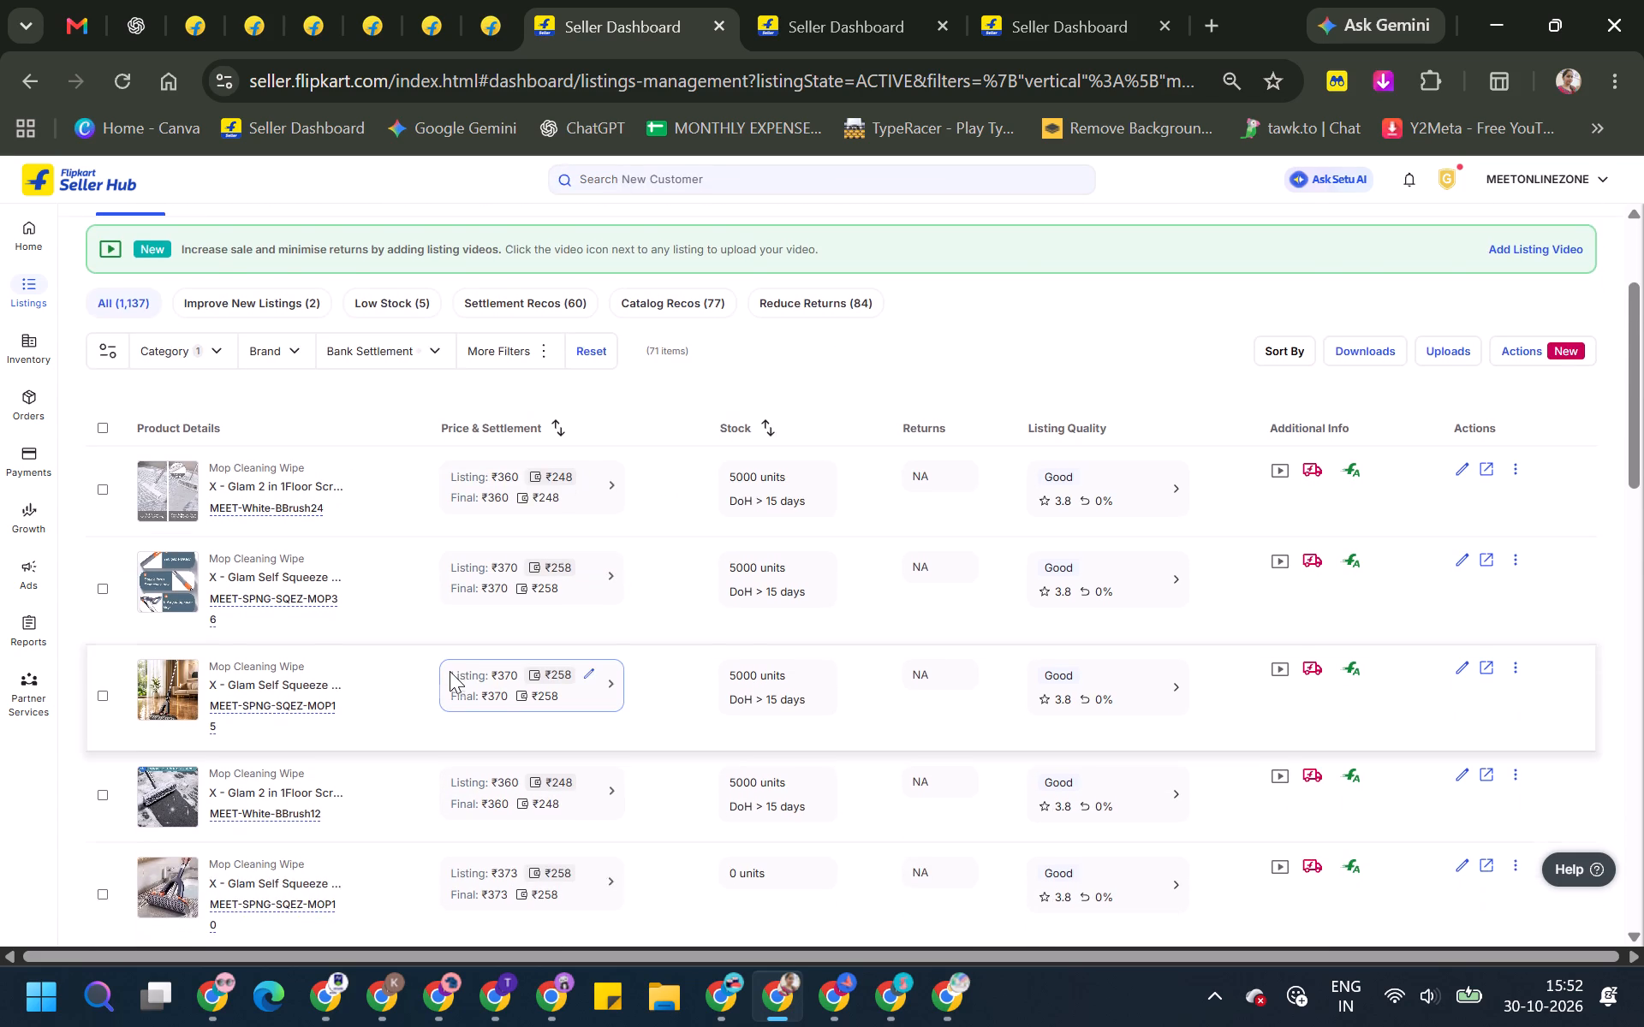
pyautogui.scroll(-3, 450, 671)
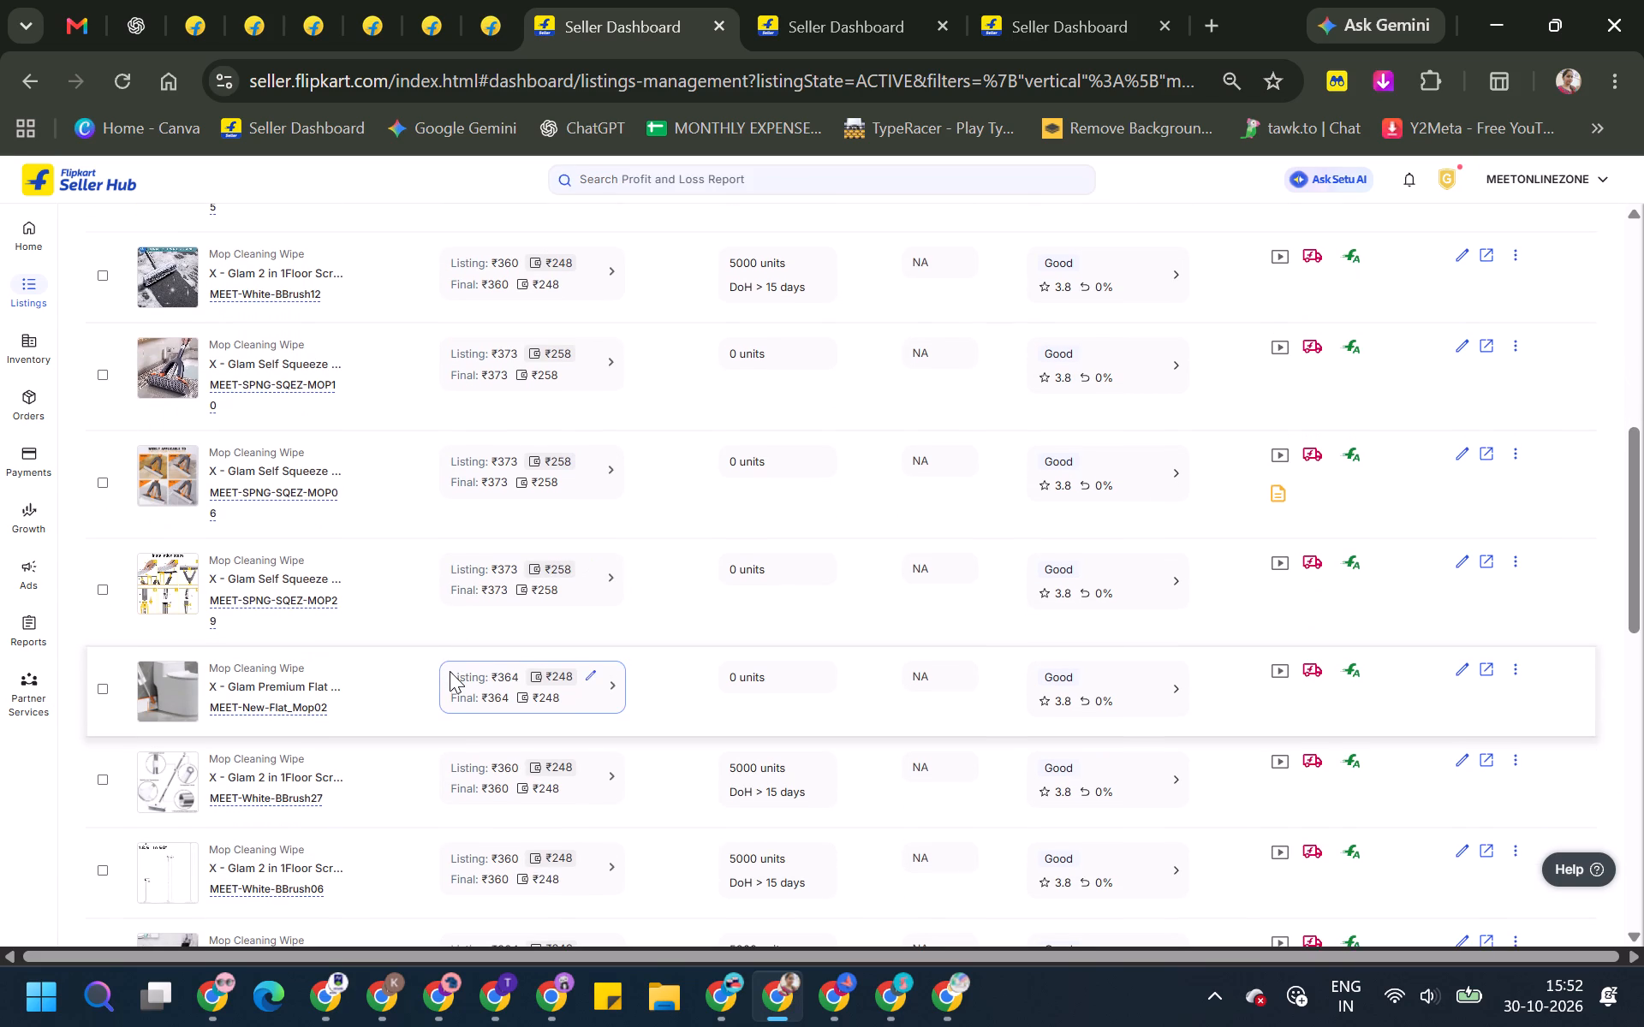
pyautogui.scroll(-6, 450, 671)
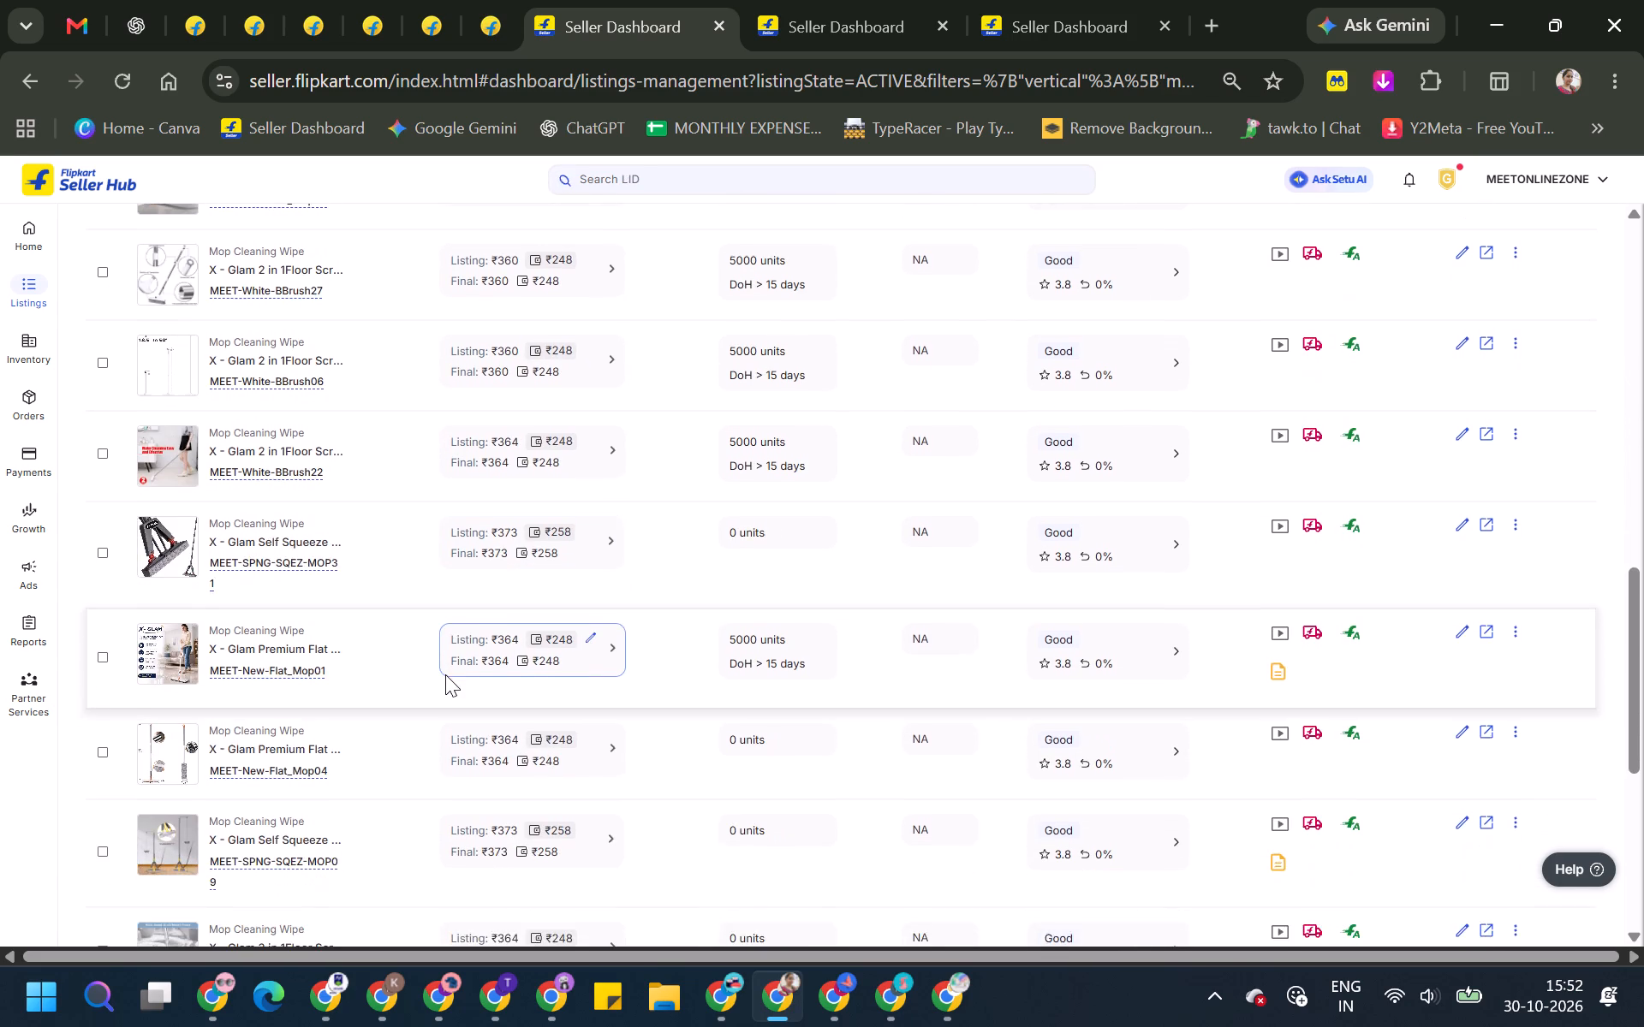
pyautogui.scroll(-5, 445, 674)
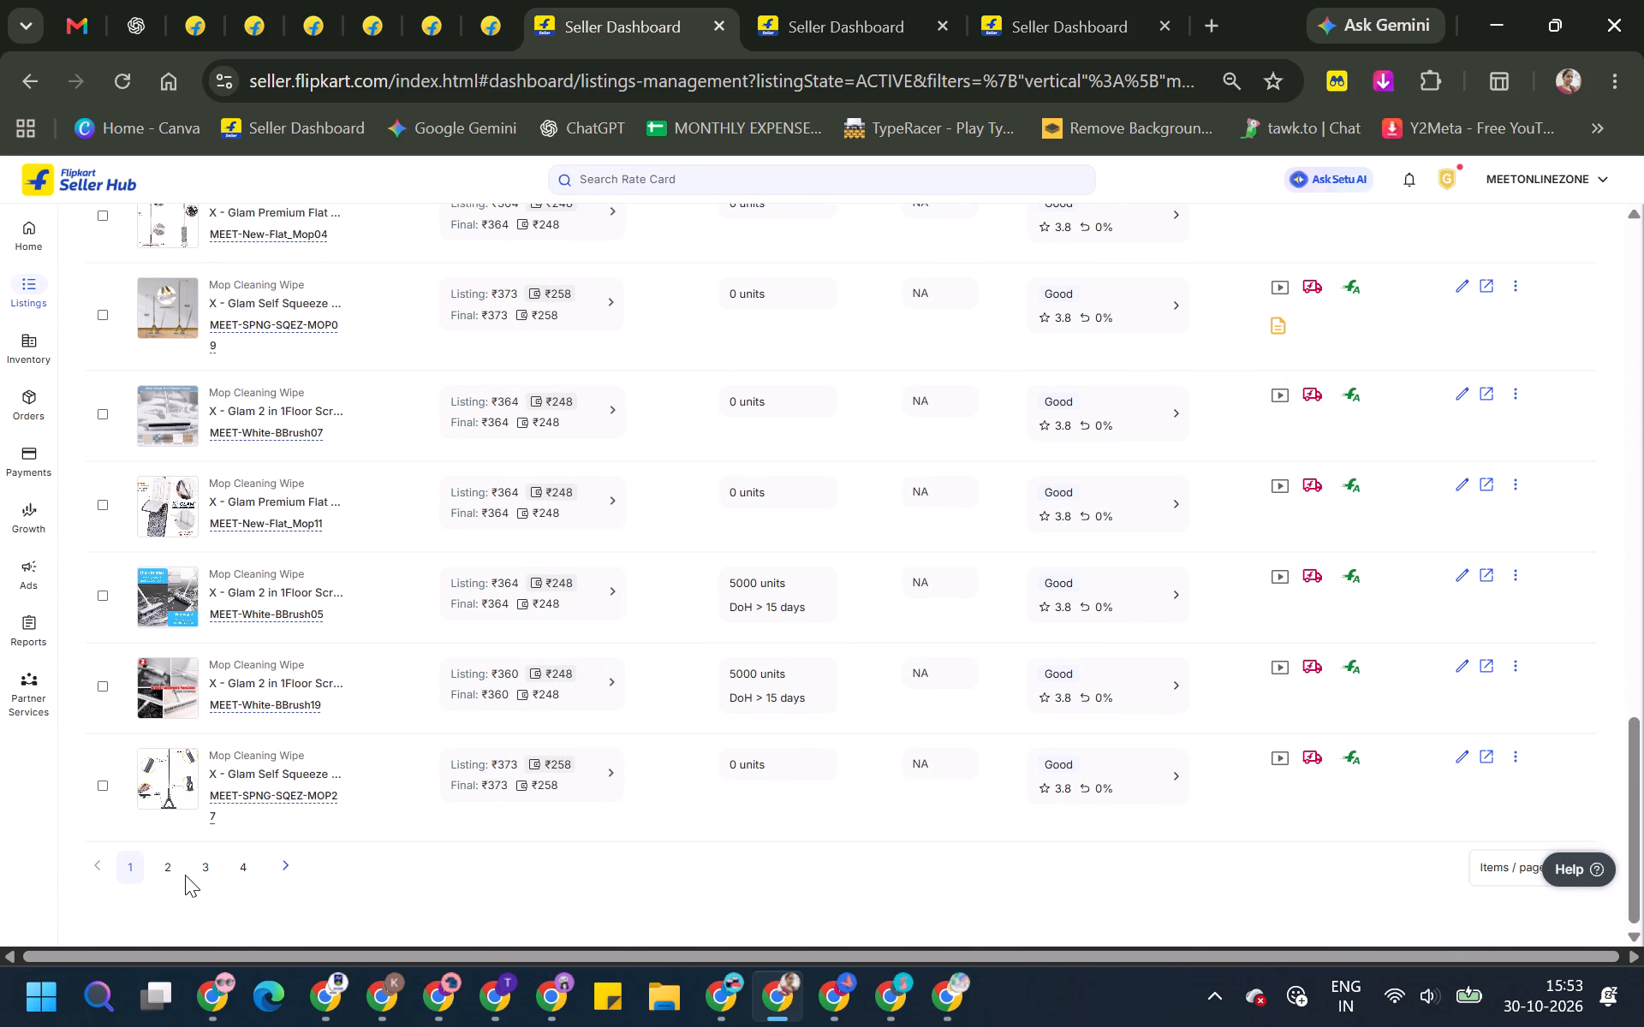
# Examine page 2 of the active mop listings for remaining UltraClean spray mops.
pyautogui.click(176, 867)
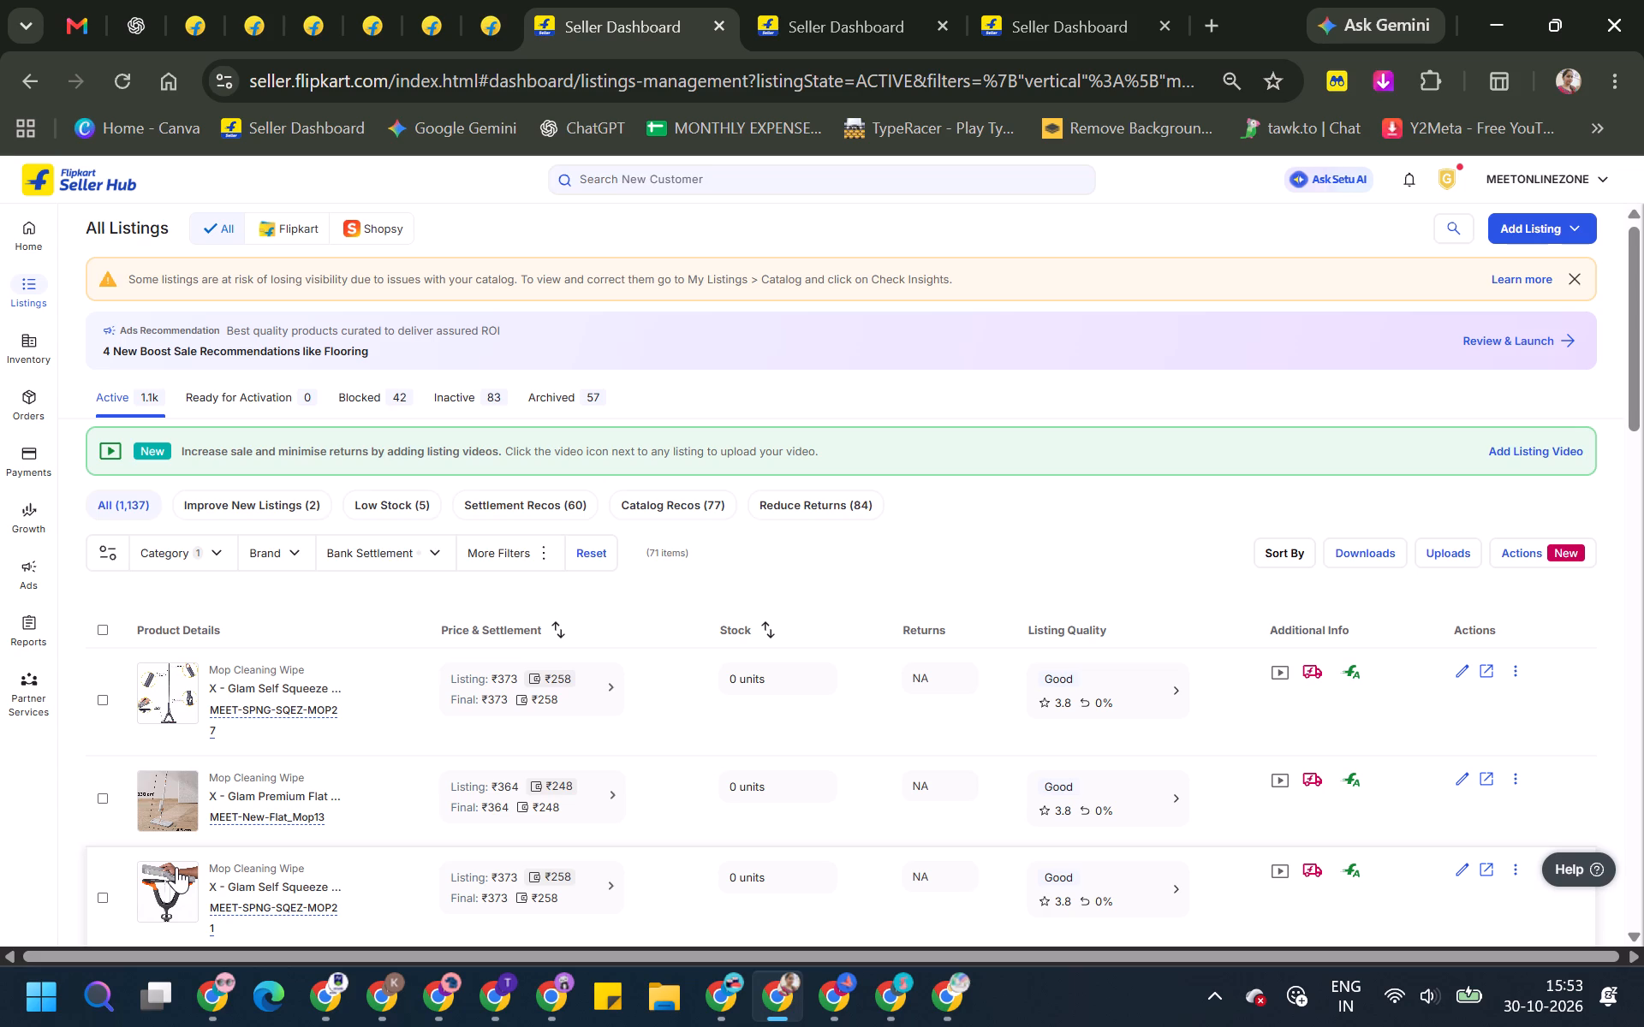
pyautogui.scroll(-5, 317, 676)
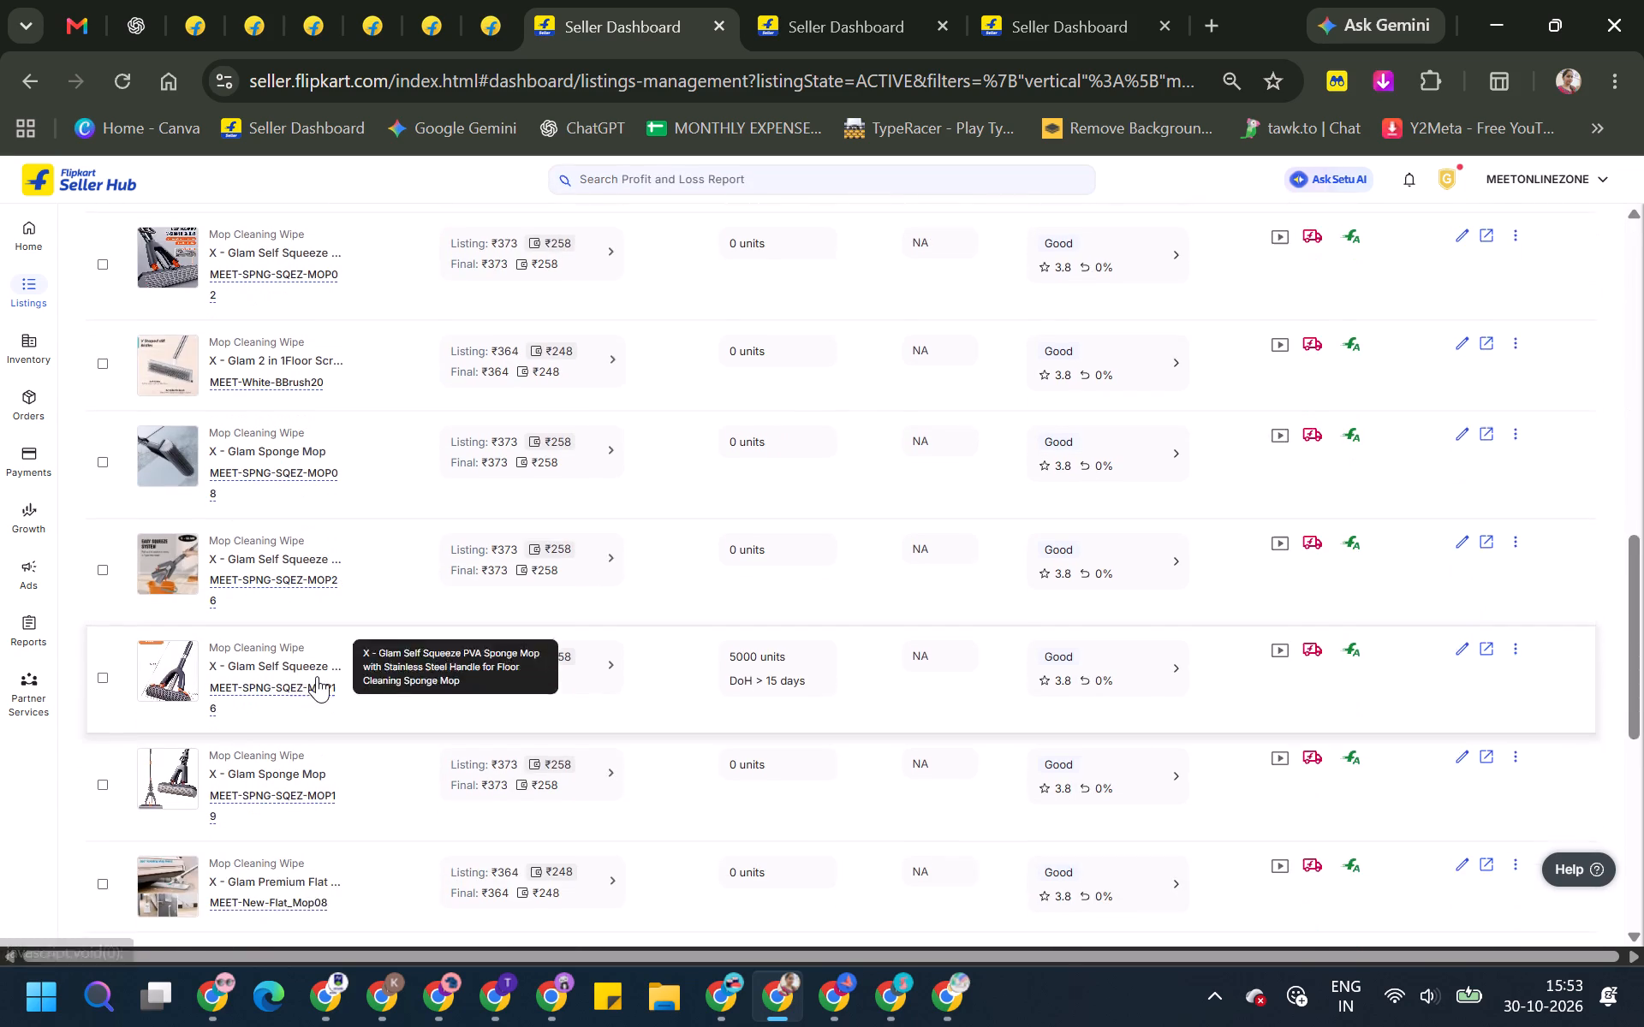
pyautogui.scroll(-4, 317, 676)
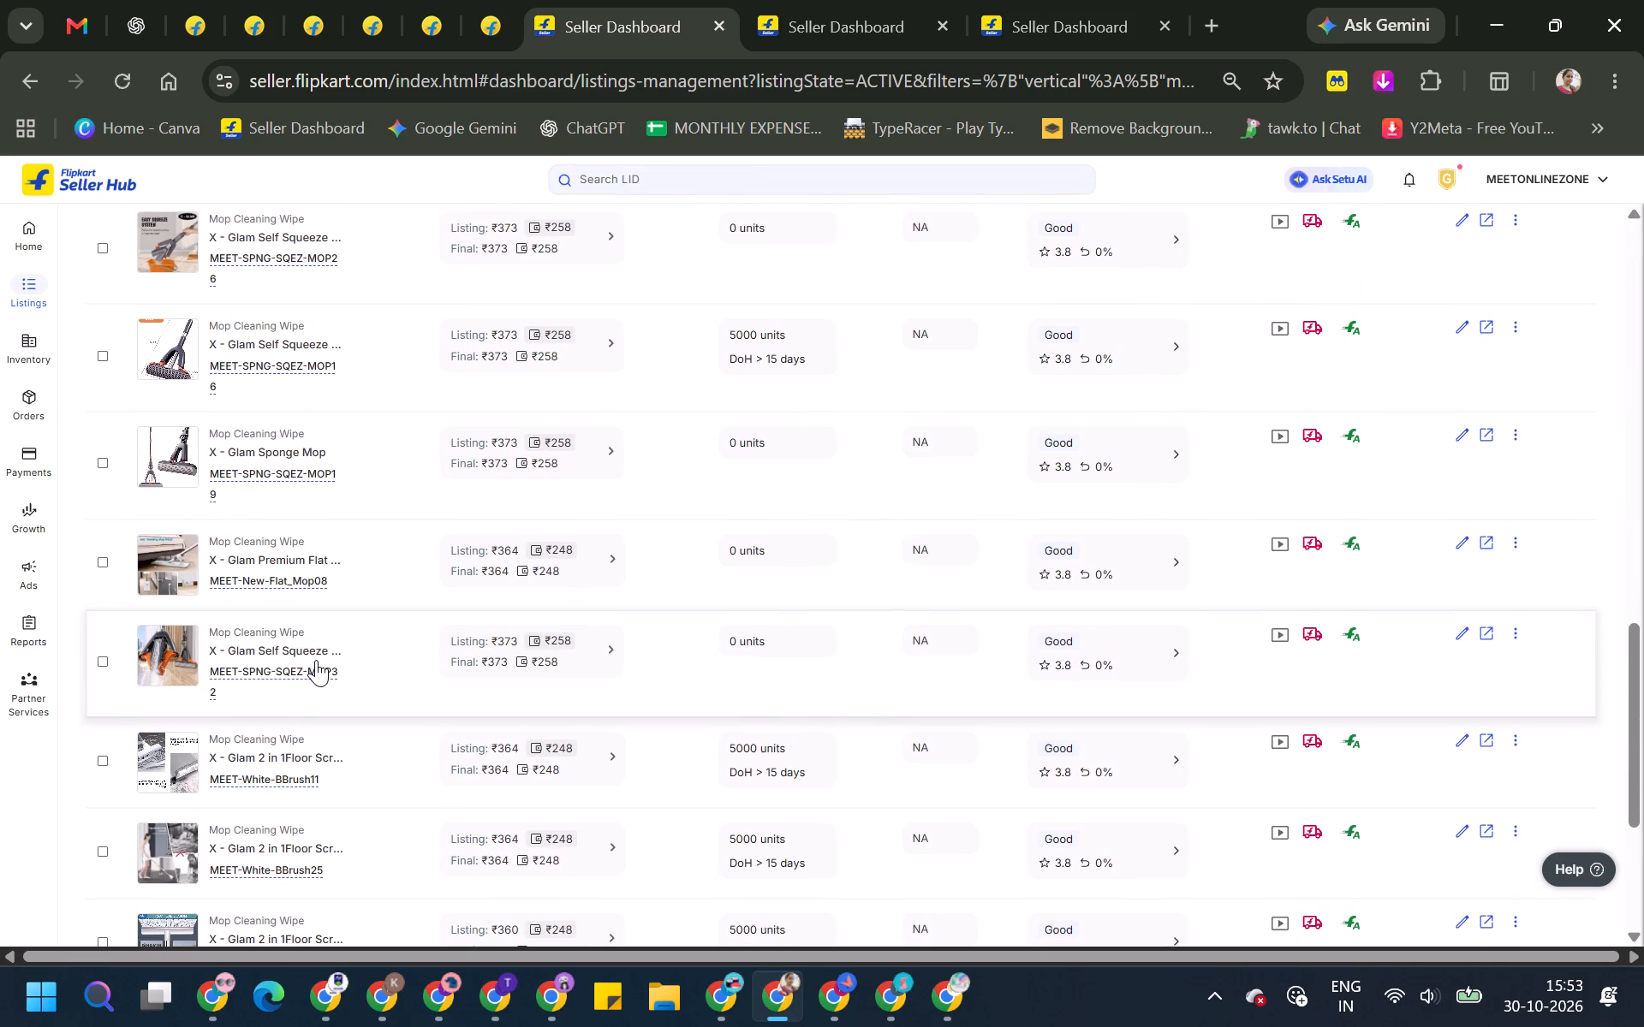
pyautogui.scroll(-2, 316, 660)
# Examine pages 3 and 4 of the active mop listings for remaining UltraClean spray mops.
pyautogui.click(210, 861)
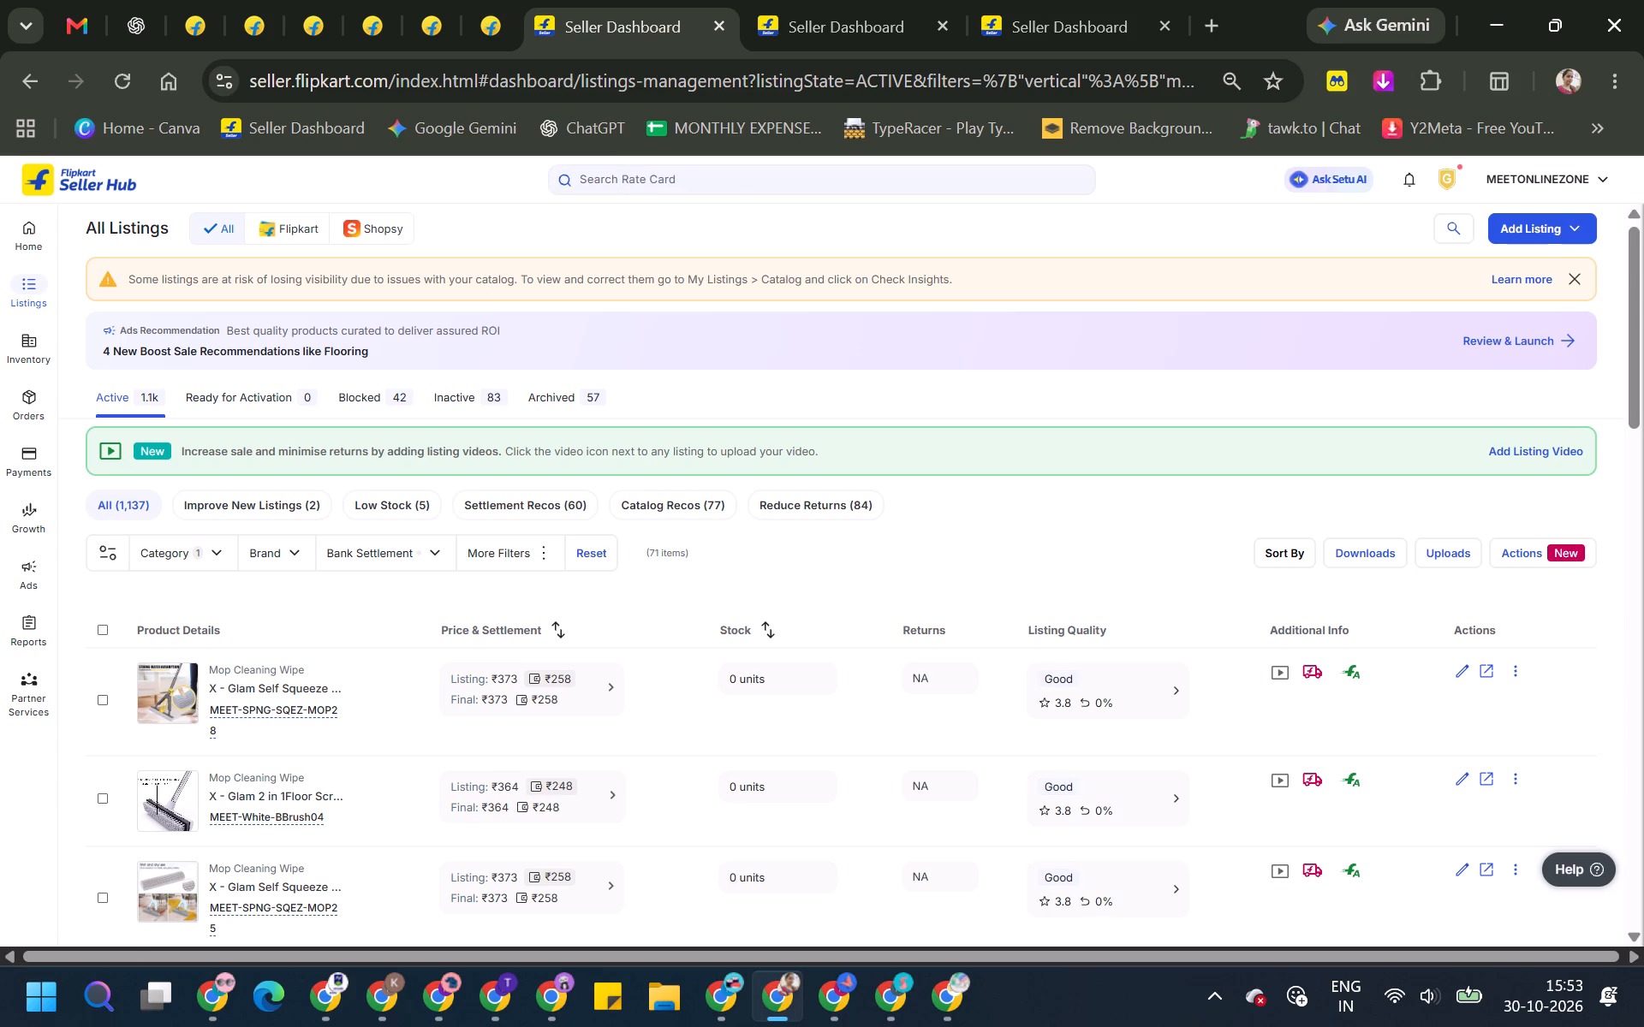
pyautogui.scroll(-4, 391, 693)
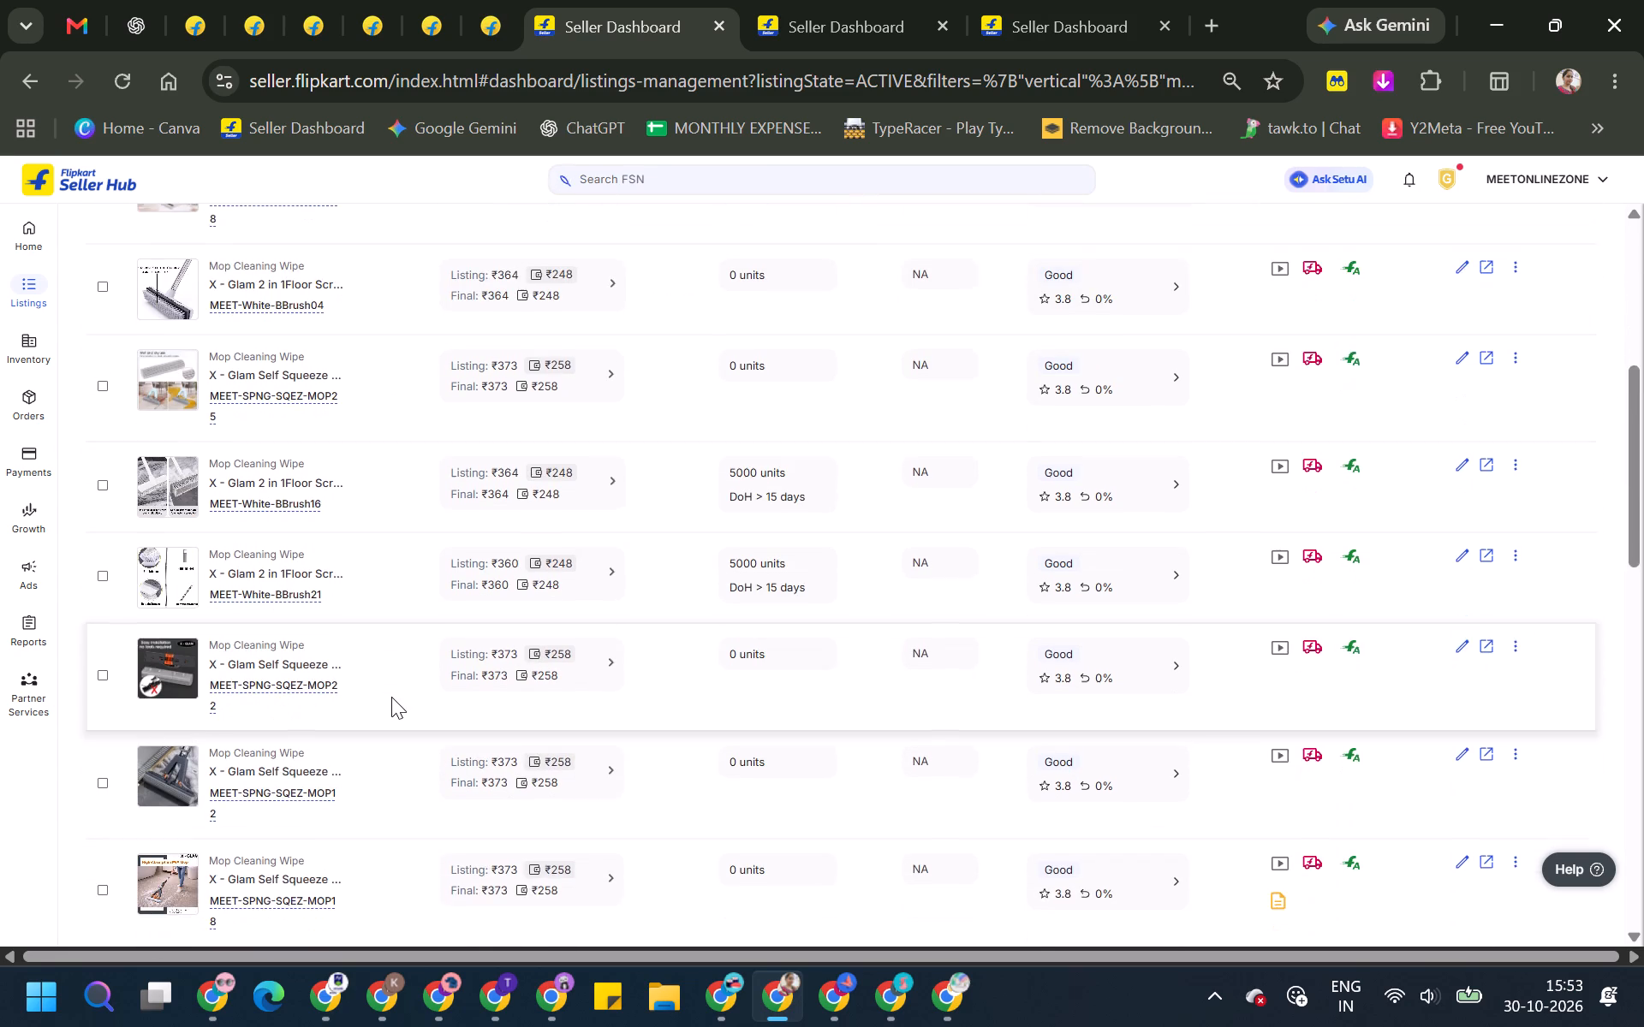
pyautogui.scroll(-2, 391, 697)
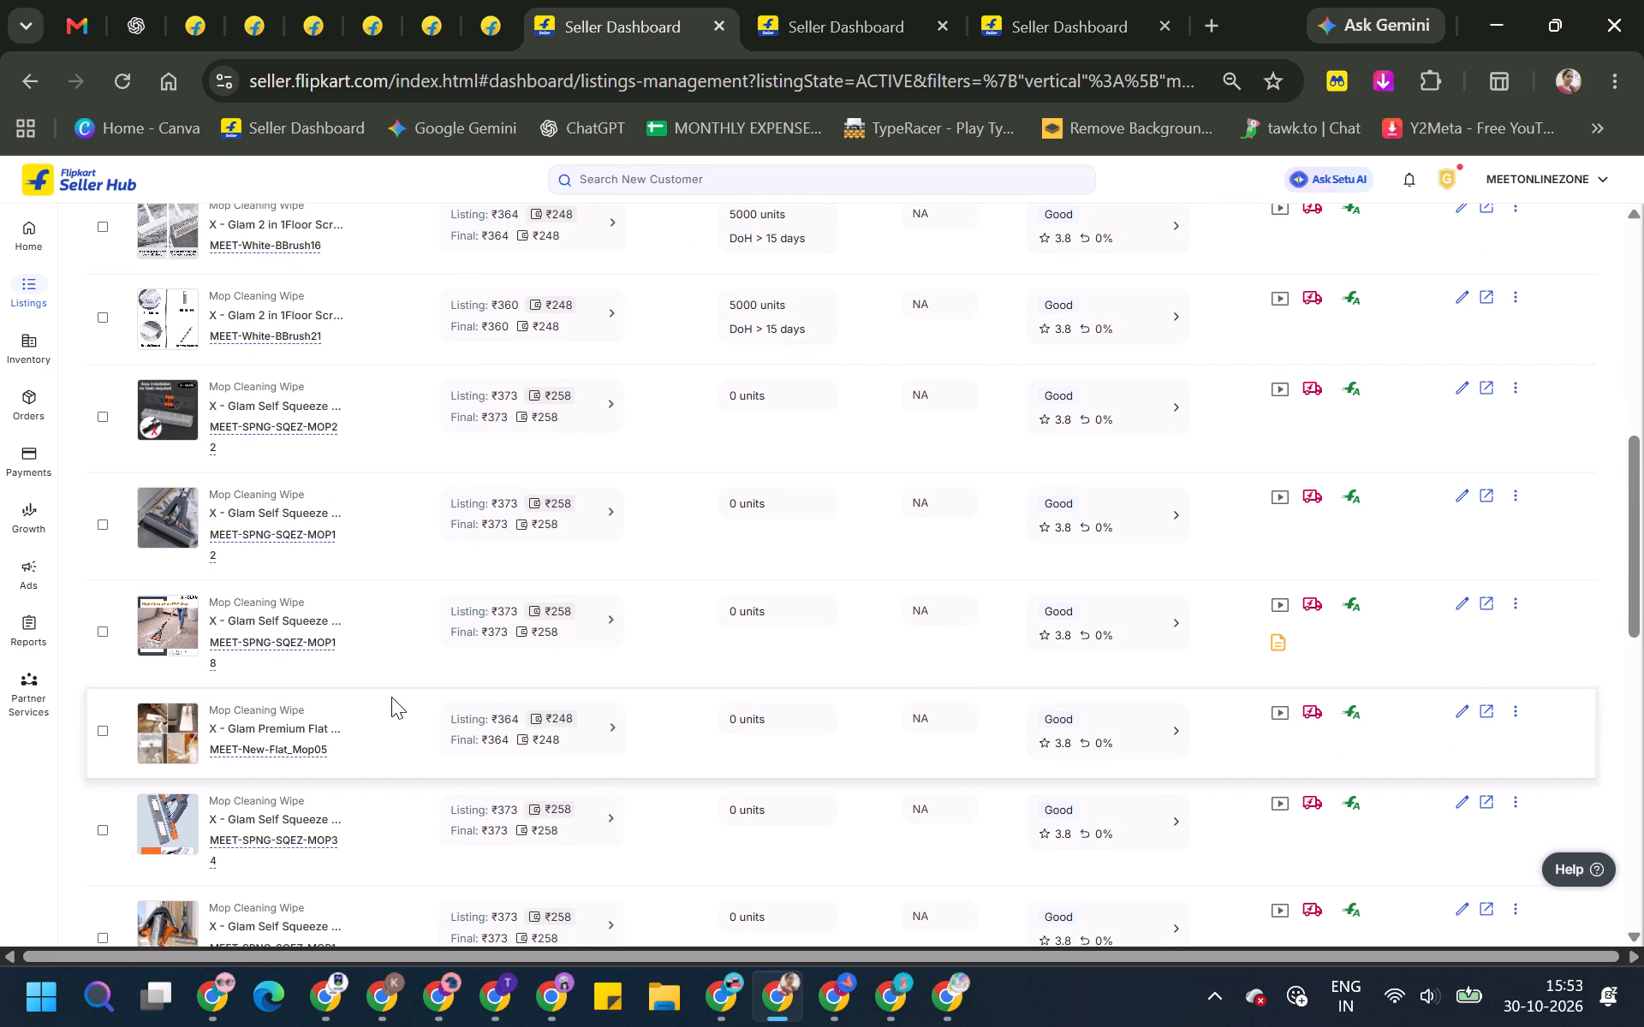
pyautogui.scroll(-2, 391, 697)
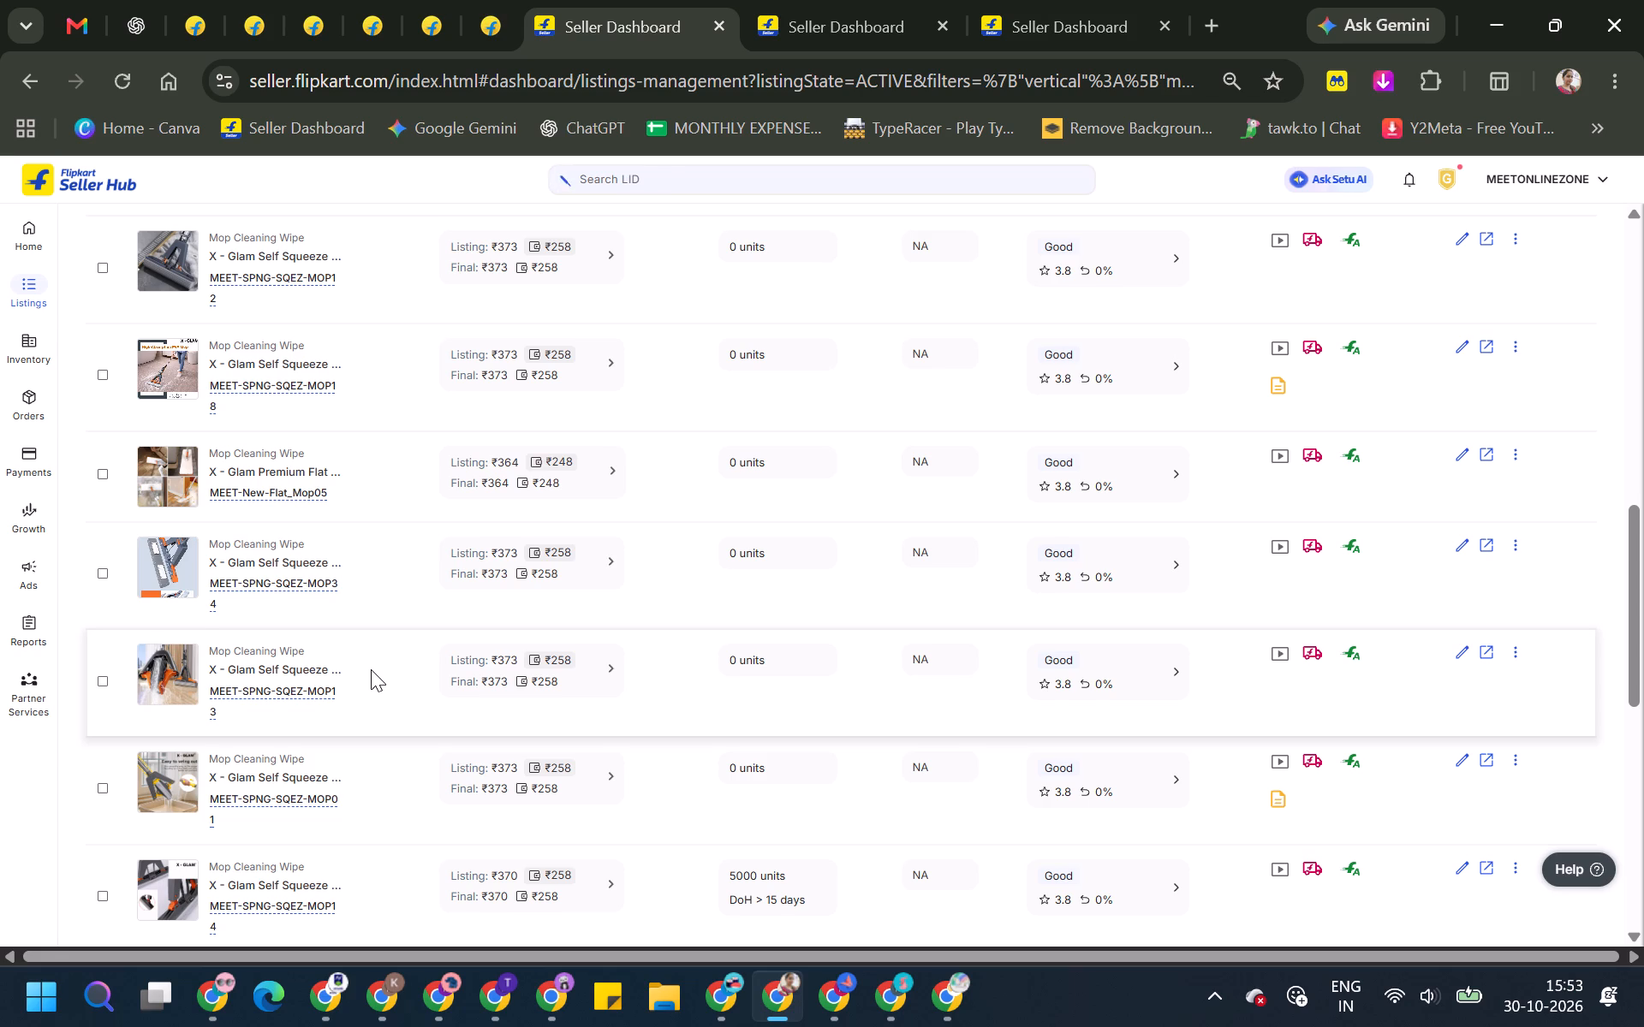
pyautogui.scroll(-4, 371, 669)
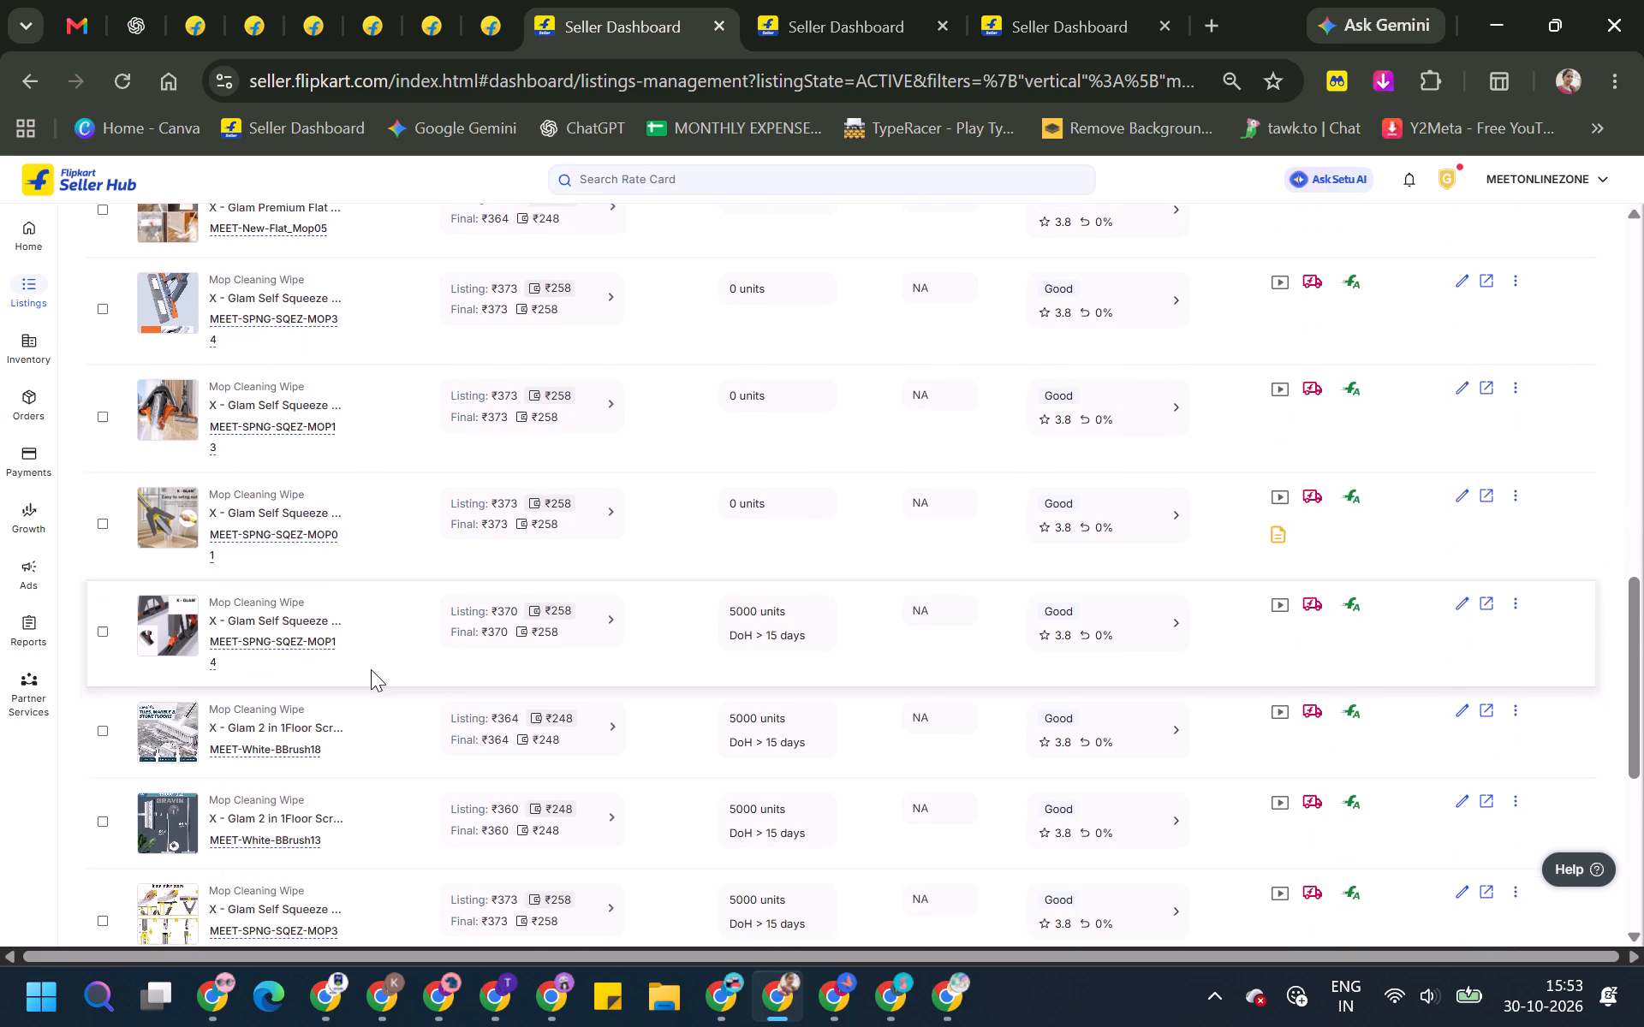
pyautogui.scroll(-3, 371, 669)
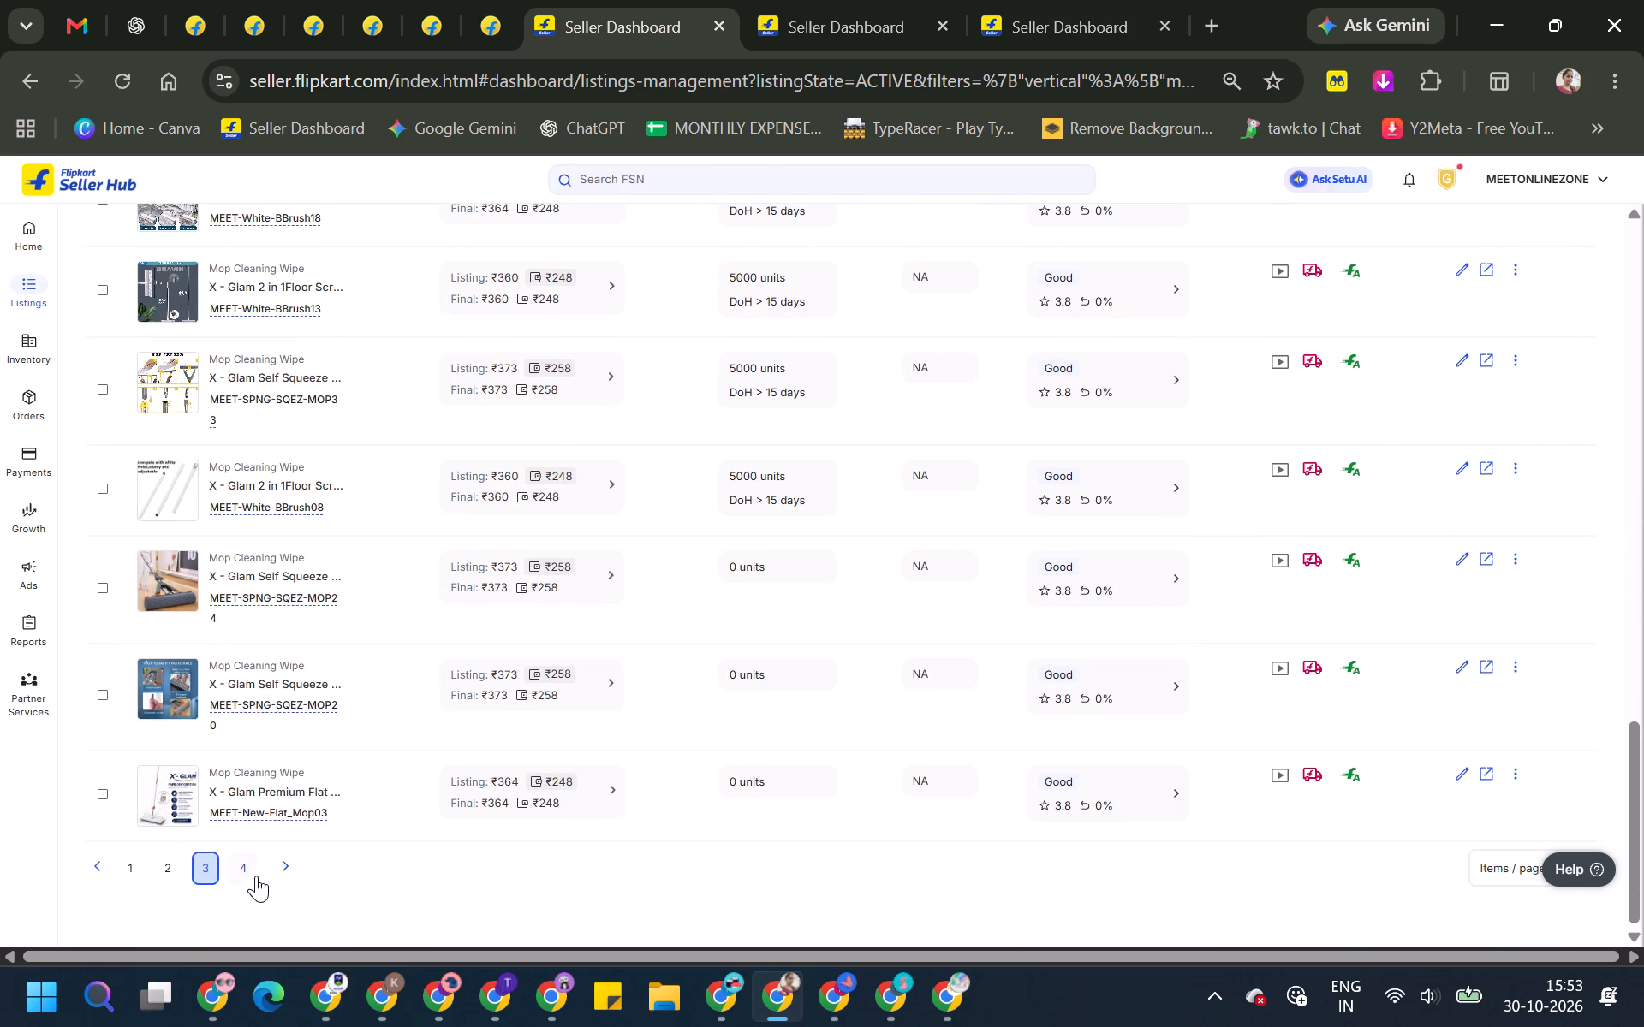
pyautogui.click(252, 872)
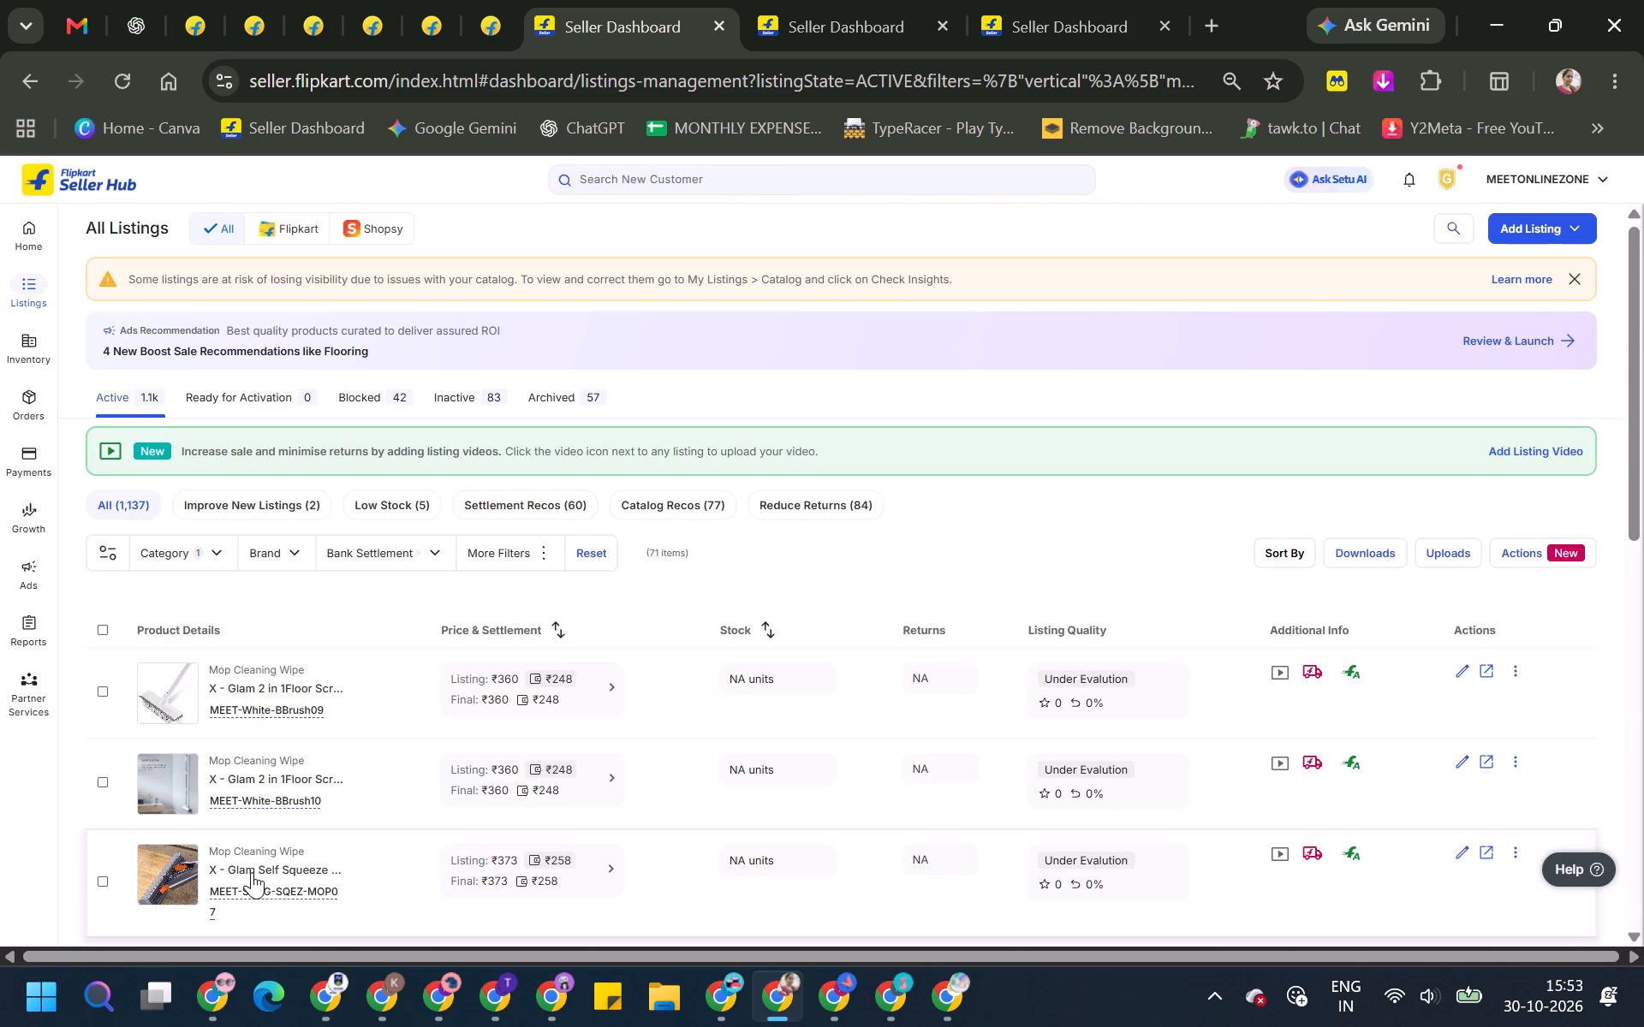
pyautogui.scroll(-3, 567, 595)
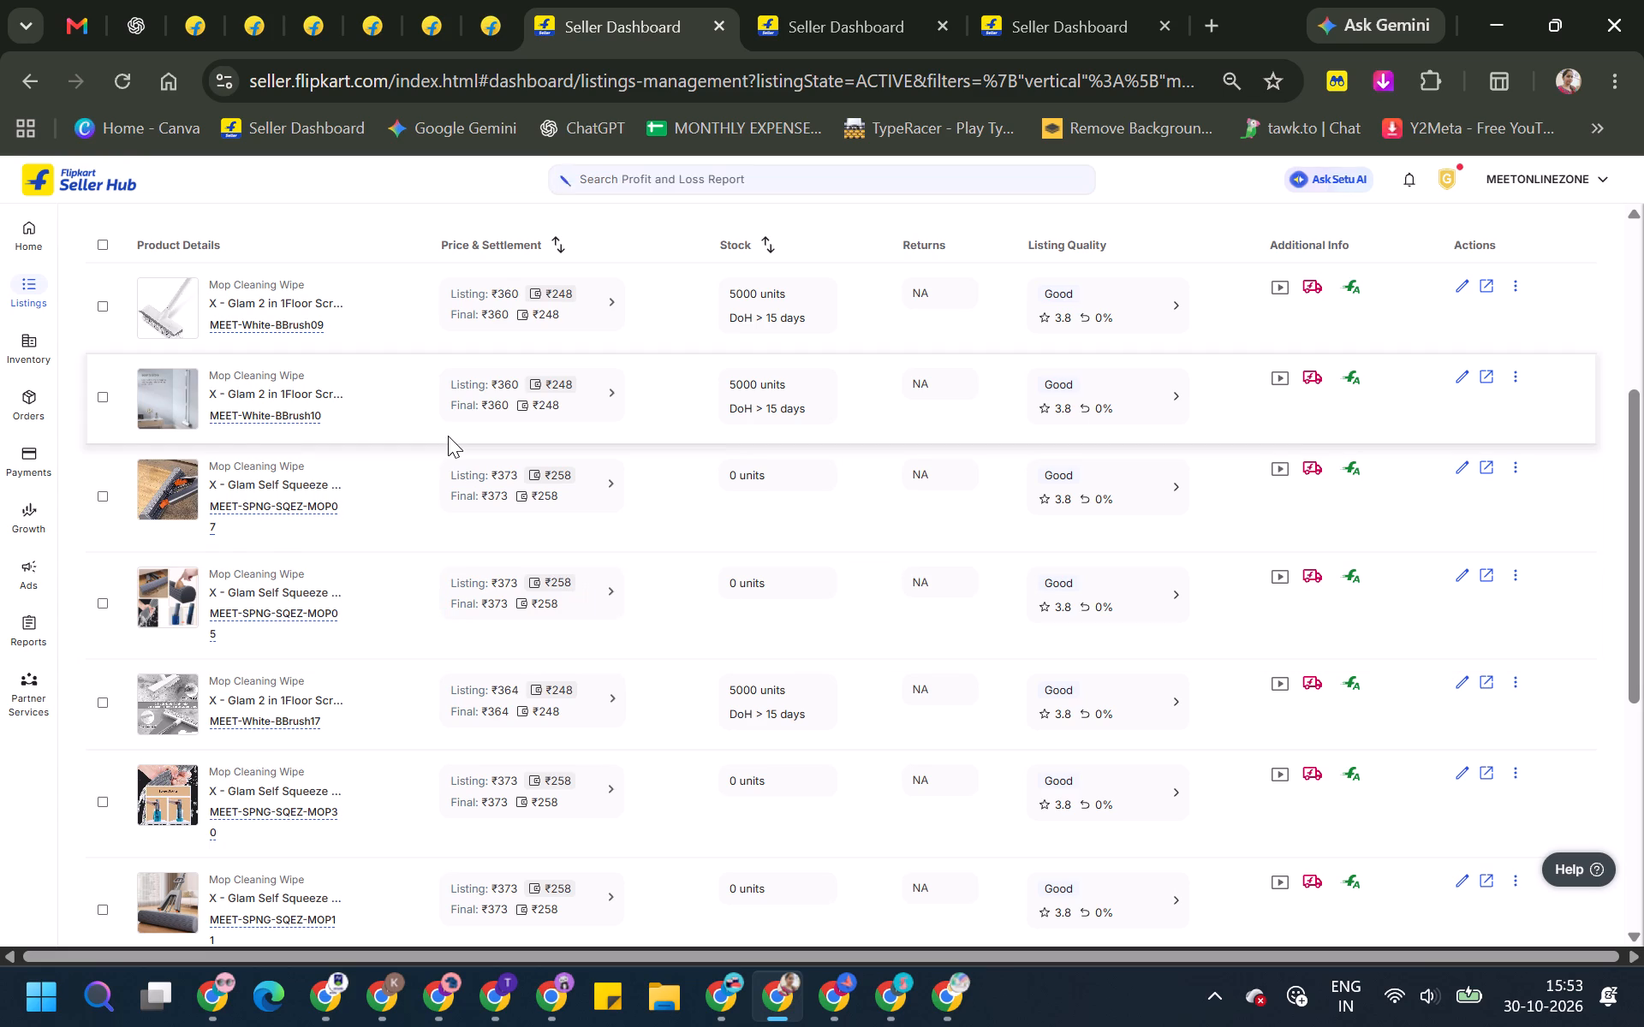
pyautogui.scroll(-6, 448, 436)
pyautogui.scroll(2, 456, 618)
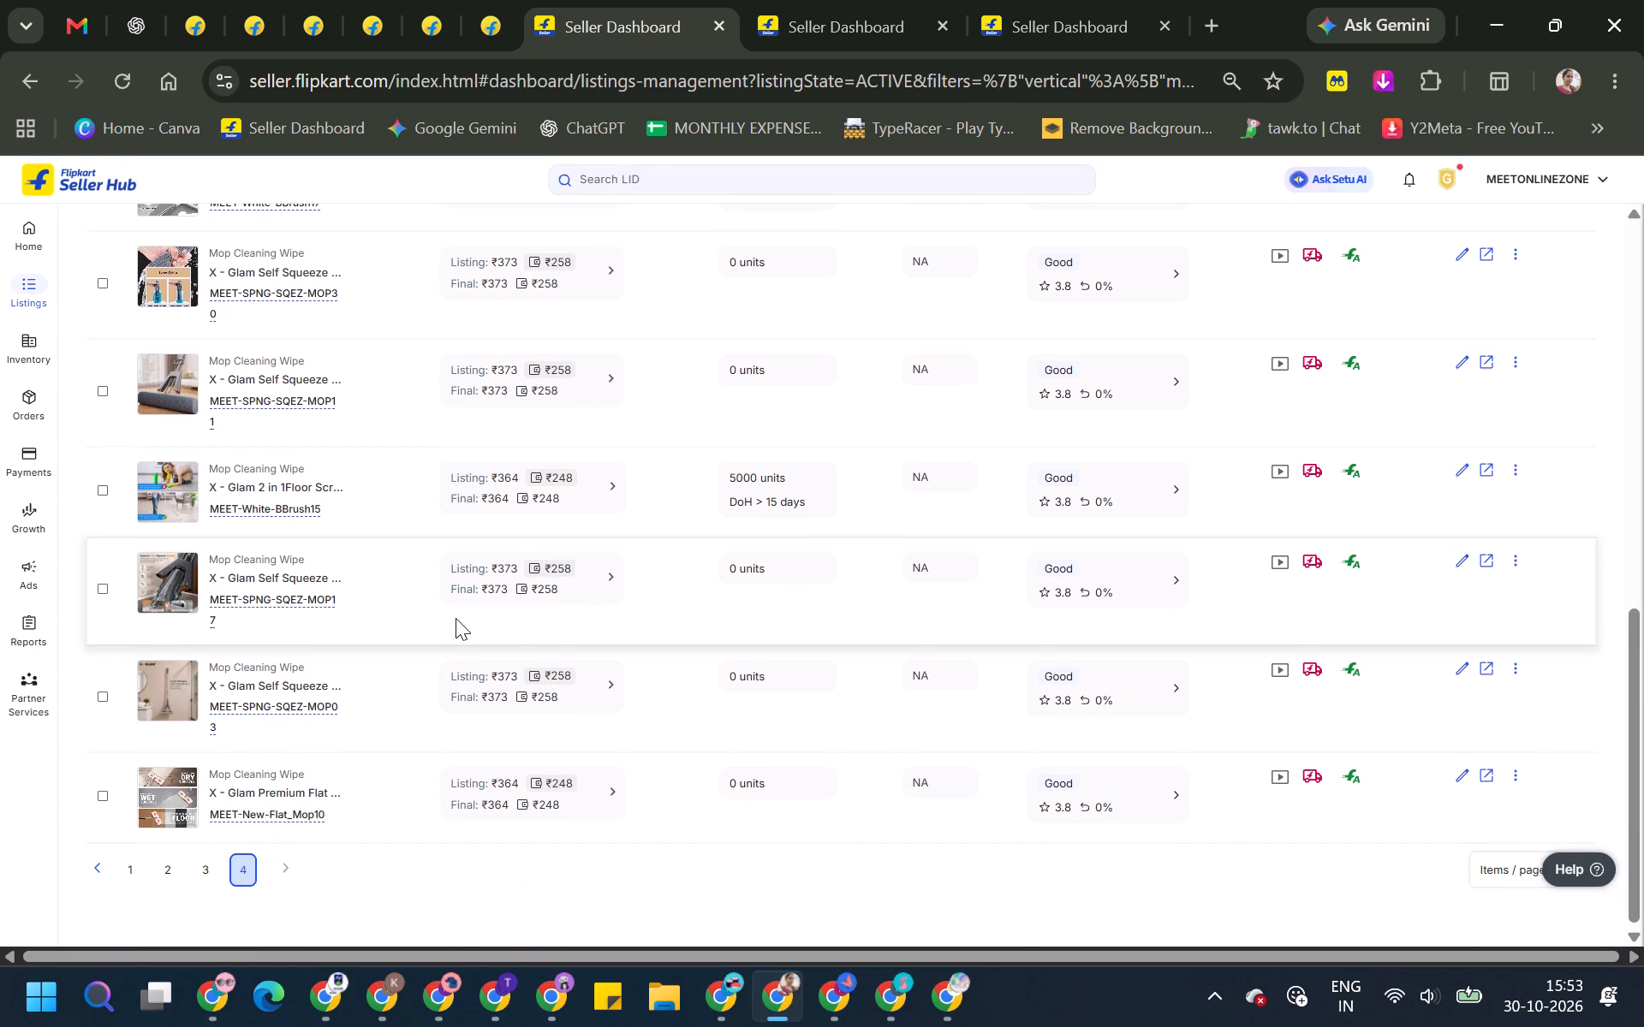
# Filter the active mop listings to a bank settlement between 220 and 240.
pyautogui.scroll(8, 456, 618)
pyautogui.click(390, 552)
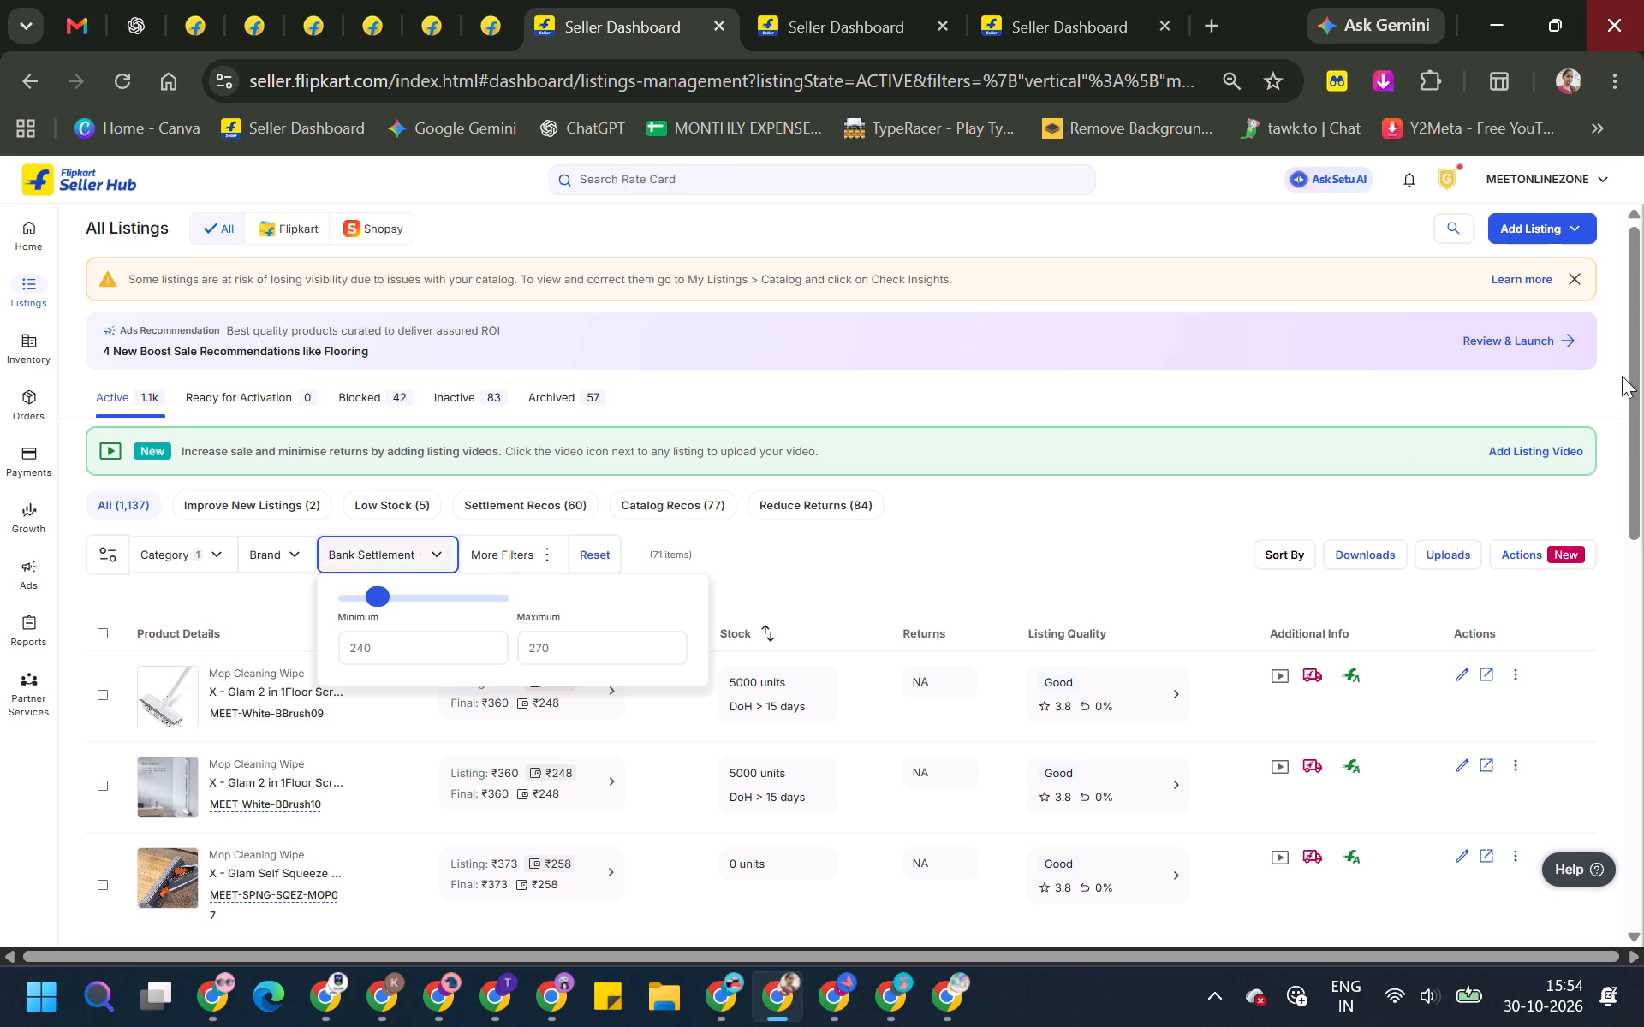
pyautogui.tripleClick(419, 644)
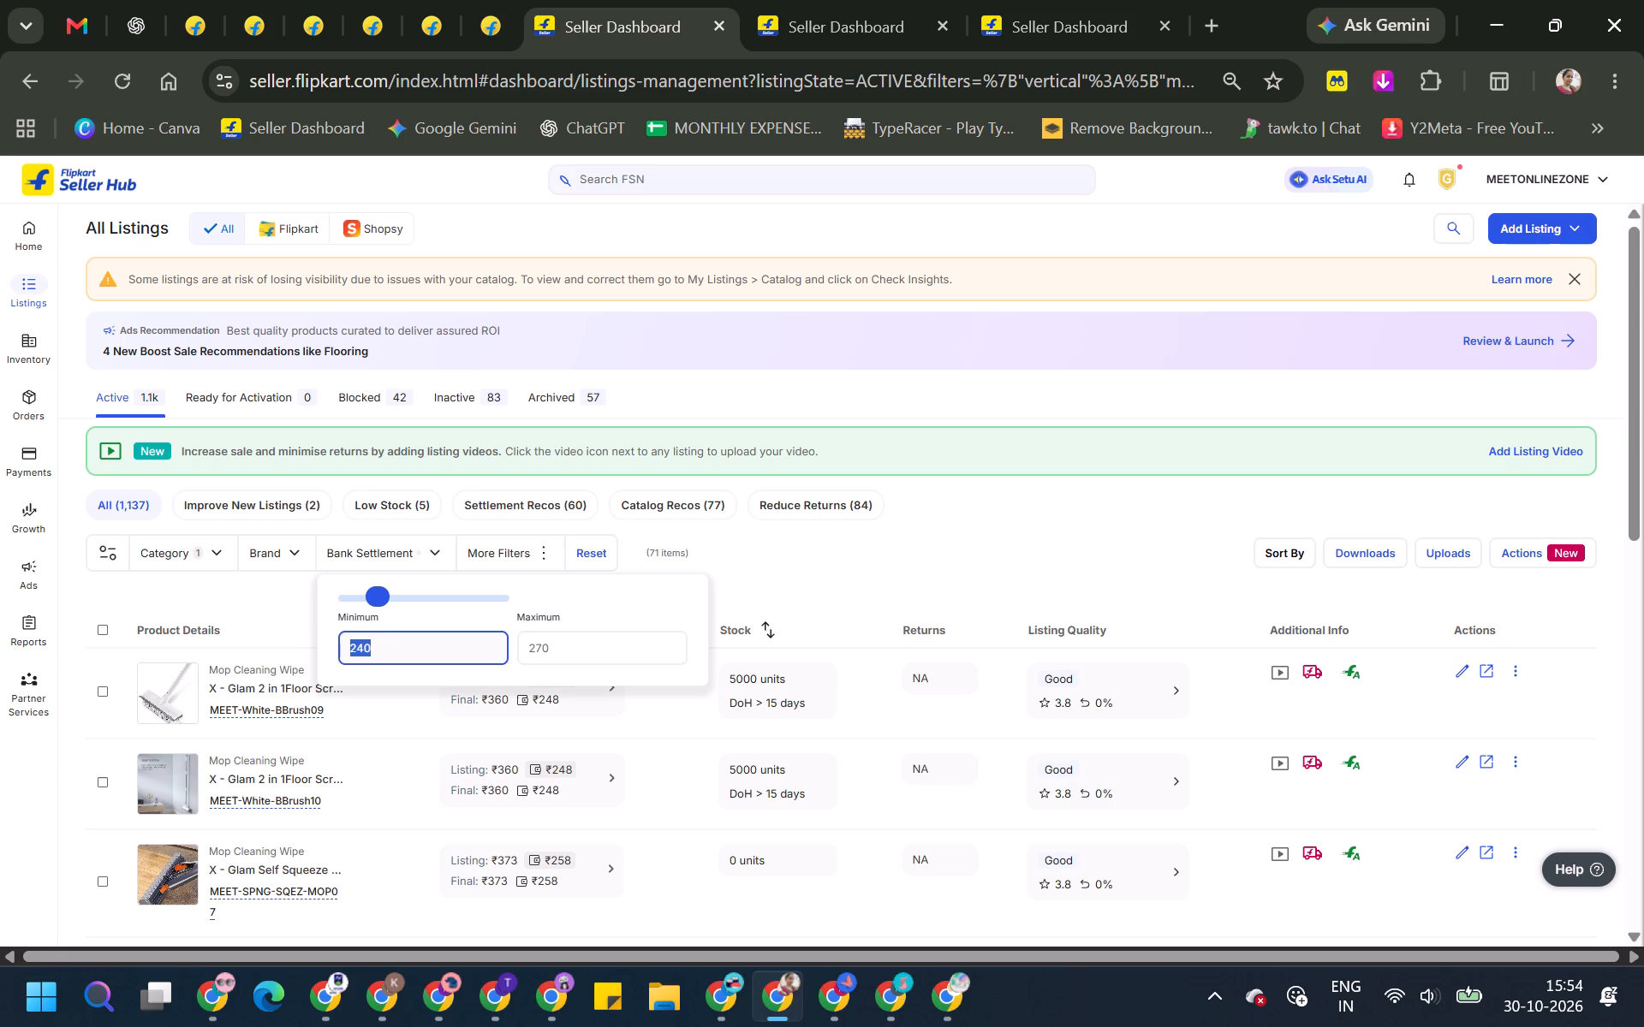
pyautogui.hotkey('ctrl', 'c')
pyautogui.click(658, 667)
pyautogui.doubleClick(642, 652)
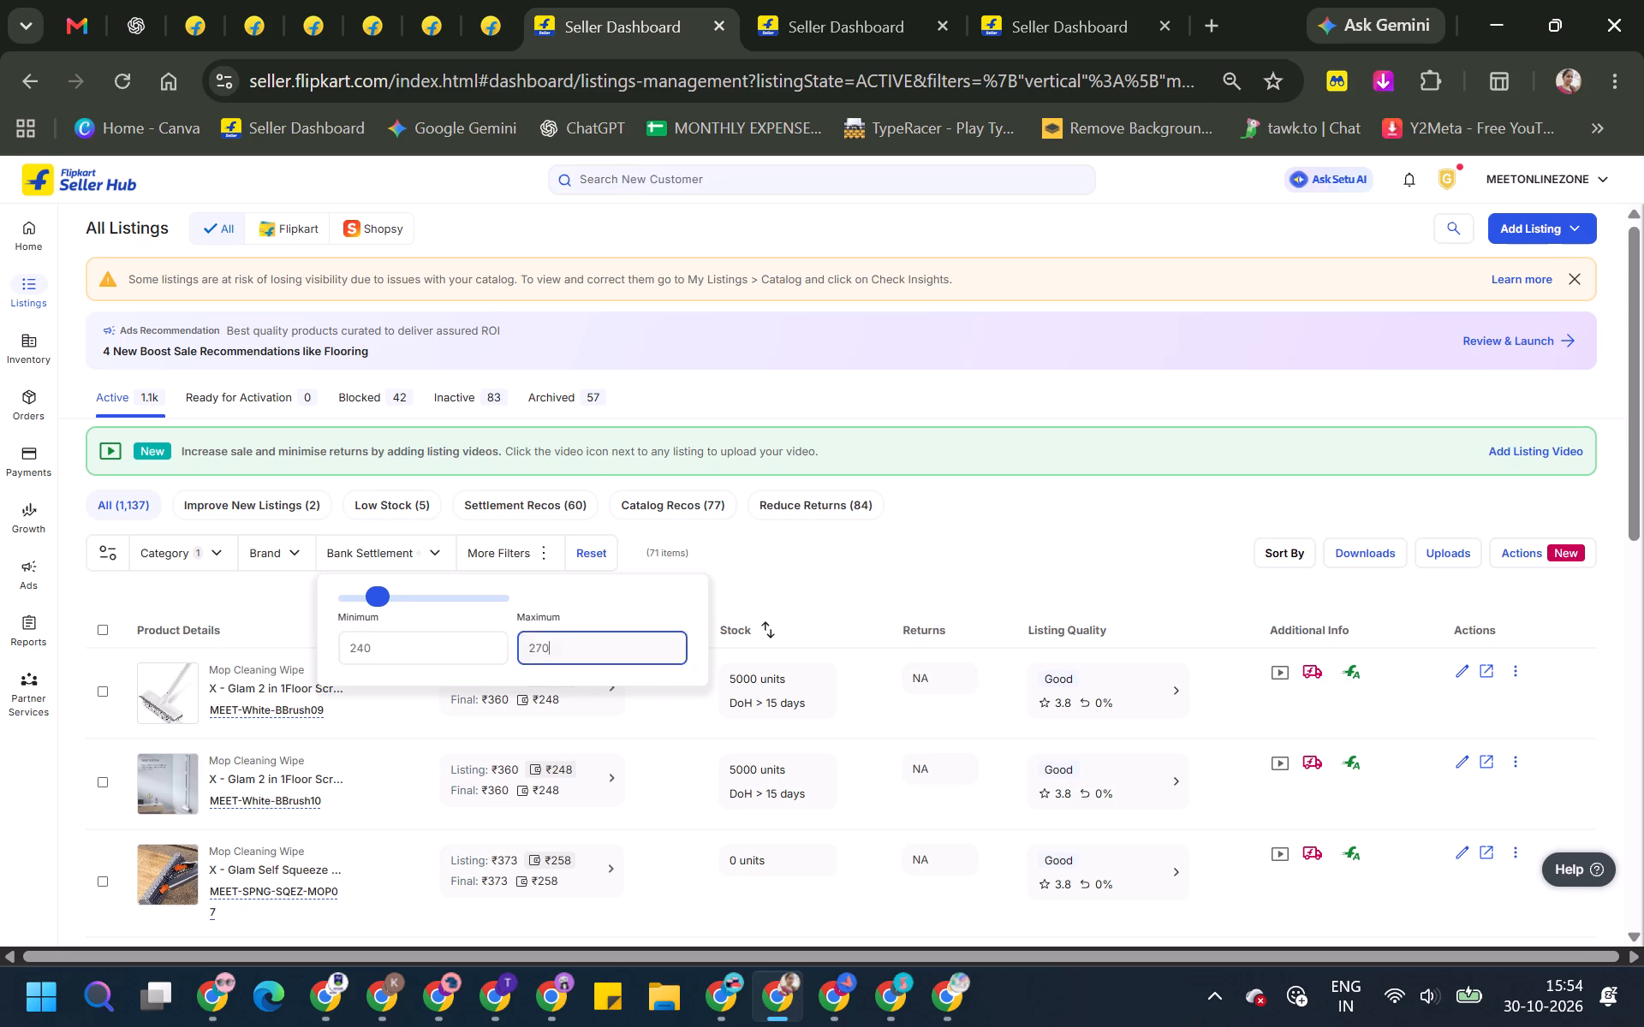
pyautogui.hotkey('ctrl', 'v')
pyautogui.click(424, 644)
pyautogui.press('Left')
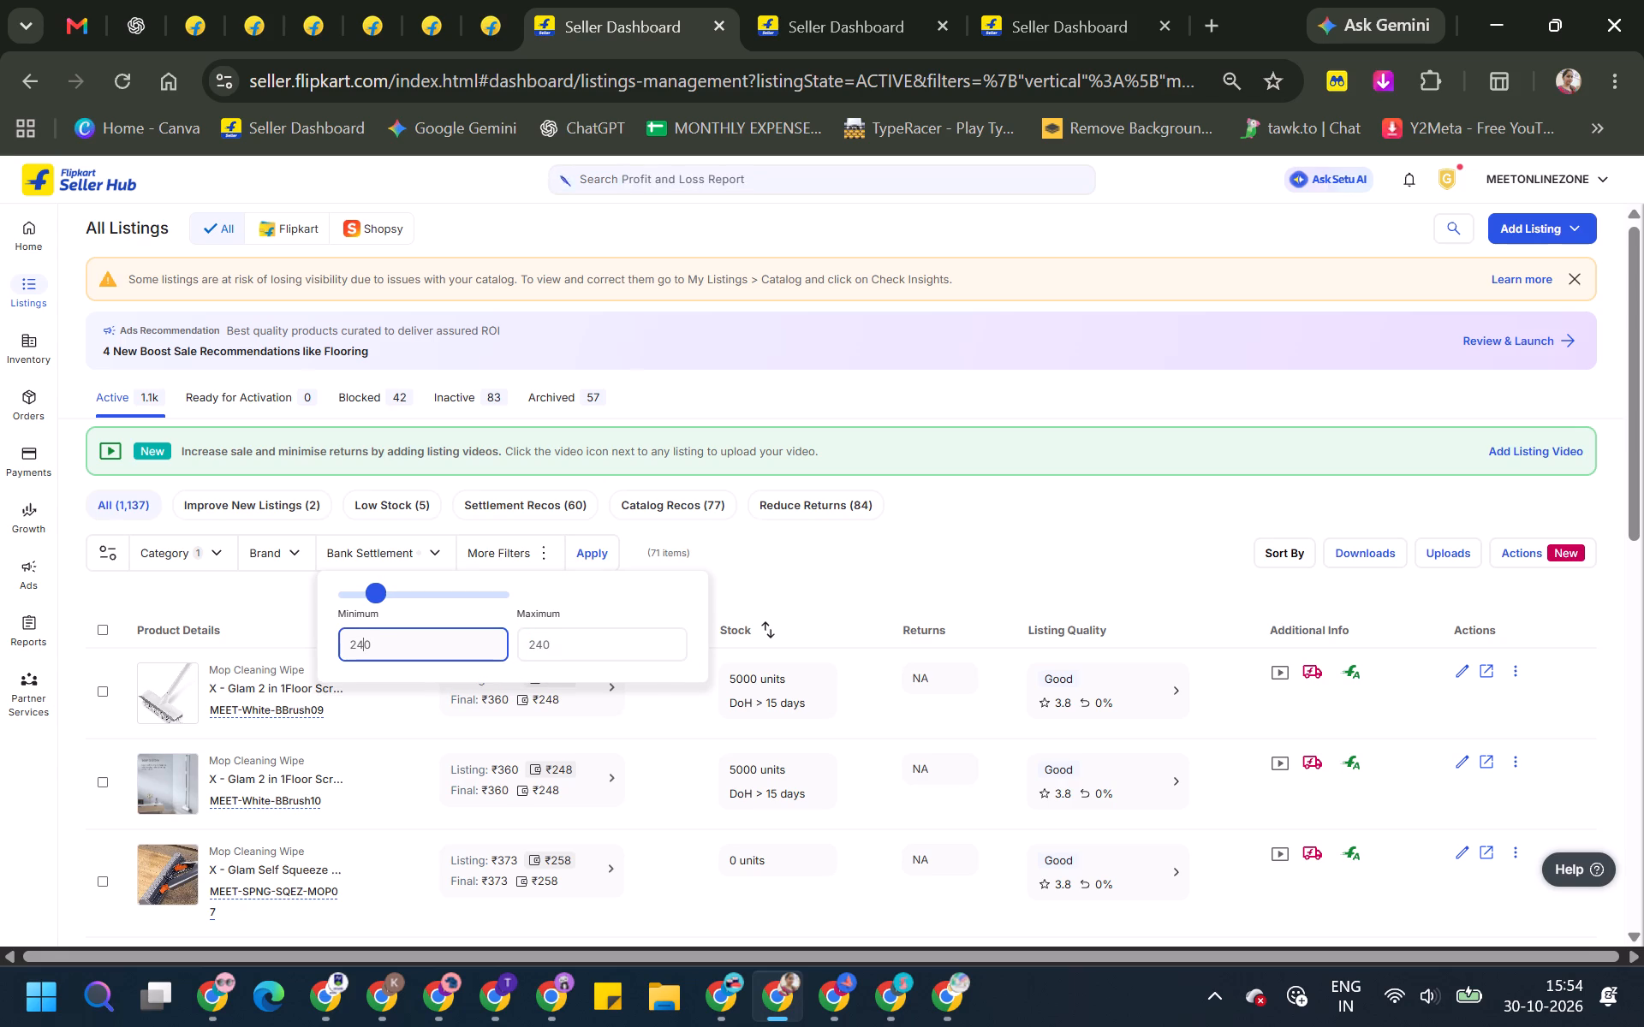
pyautogui.press('BackSpace')
pyautogui.press('2')
pyautogui.click(590, 549)
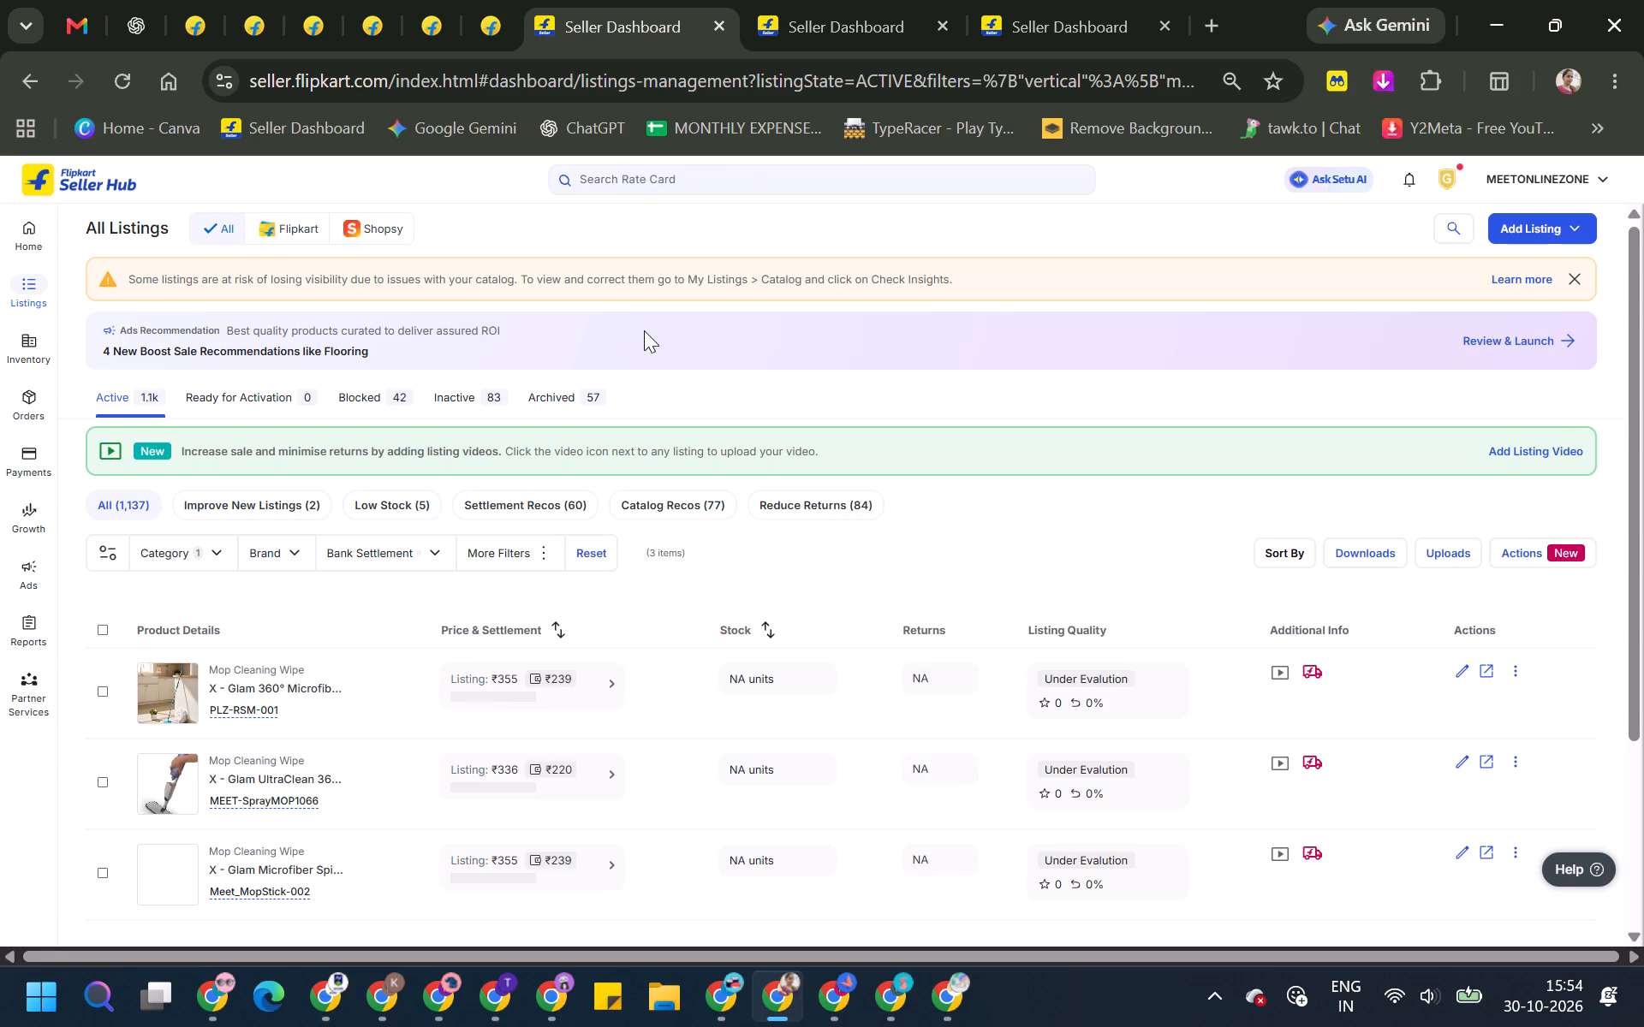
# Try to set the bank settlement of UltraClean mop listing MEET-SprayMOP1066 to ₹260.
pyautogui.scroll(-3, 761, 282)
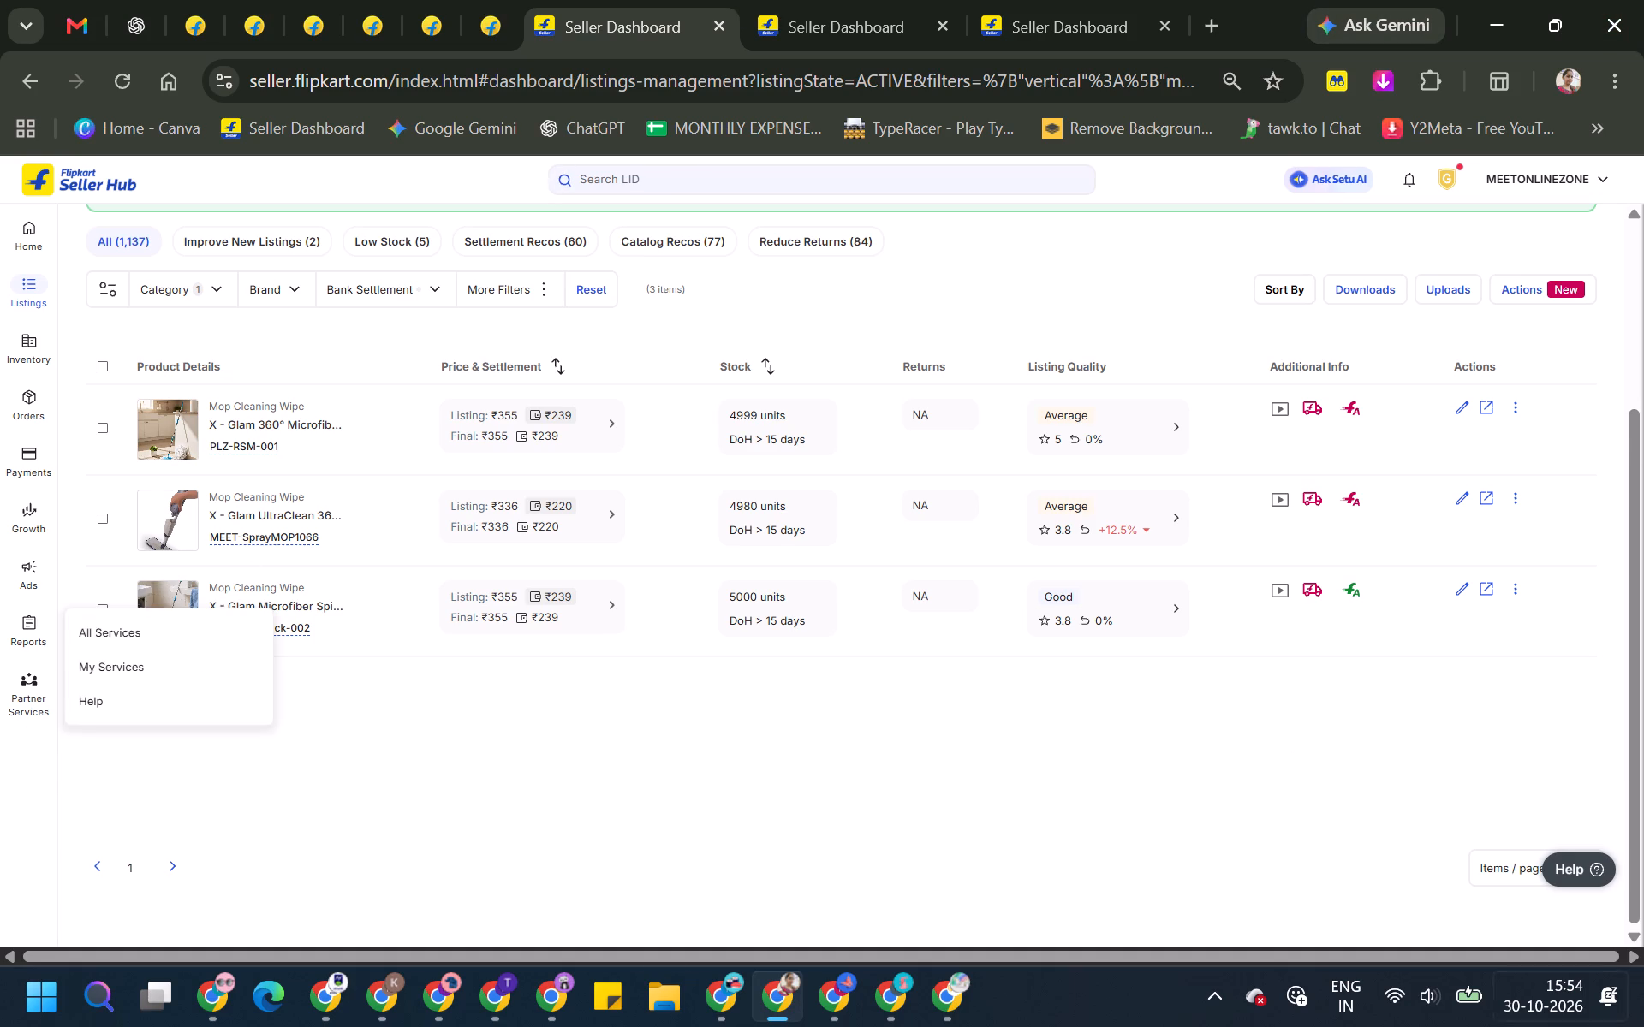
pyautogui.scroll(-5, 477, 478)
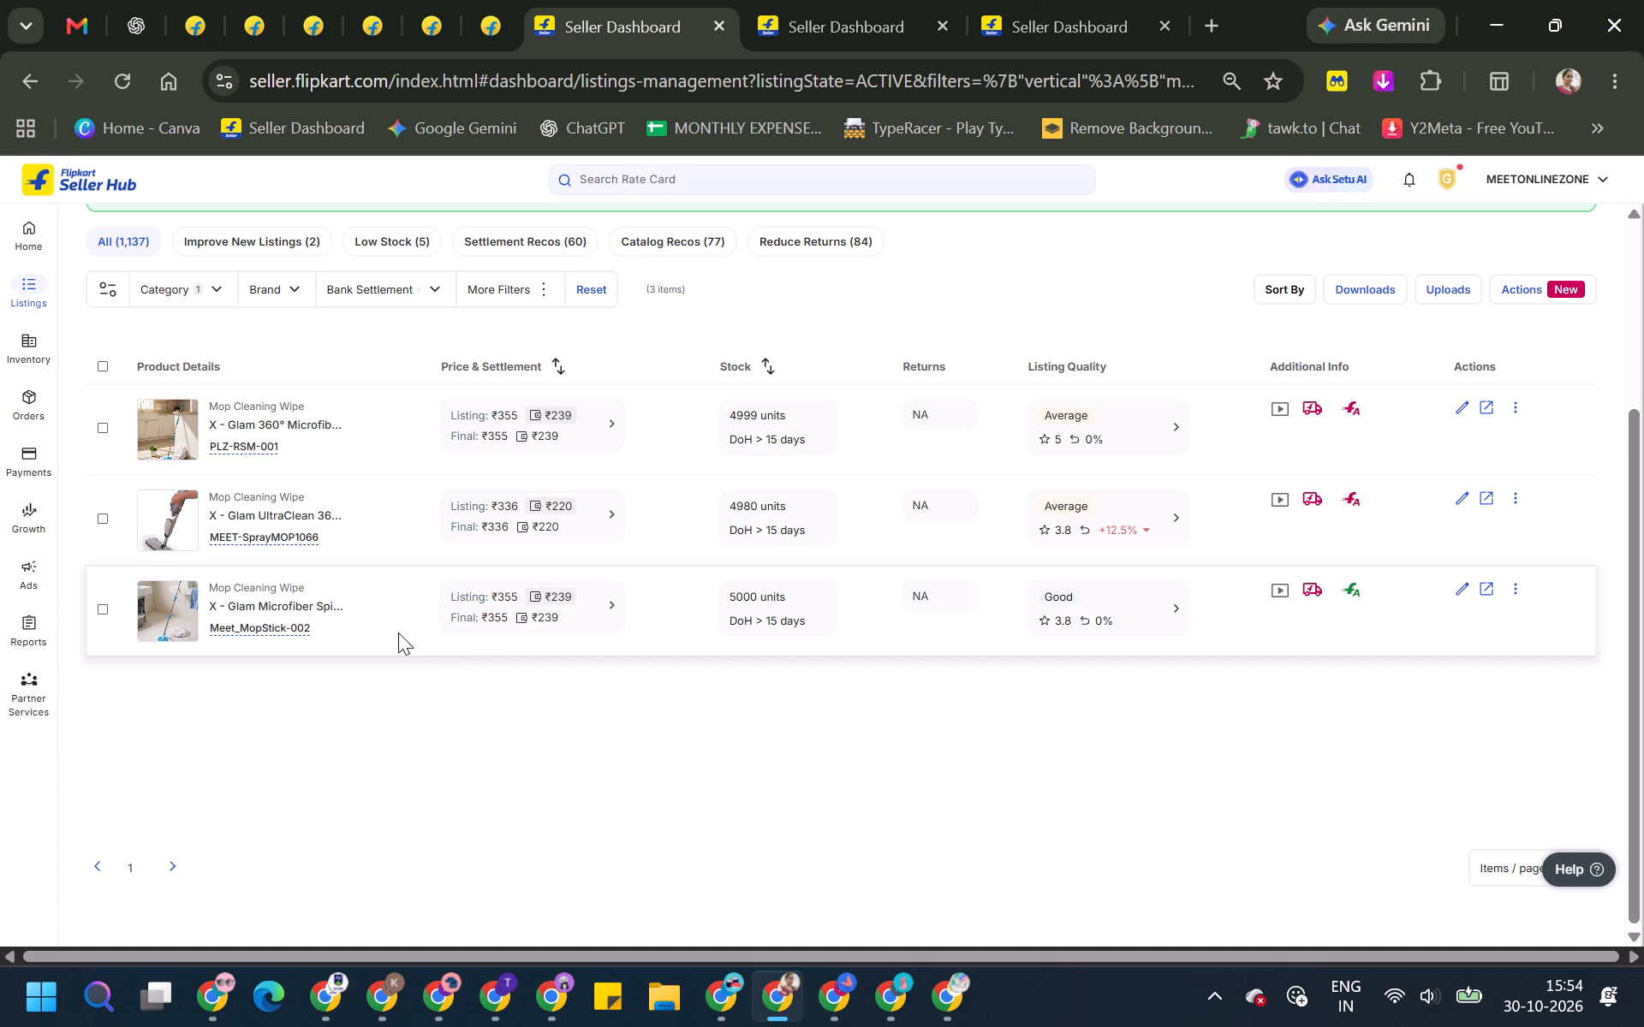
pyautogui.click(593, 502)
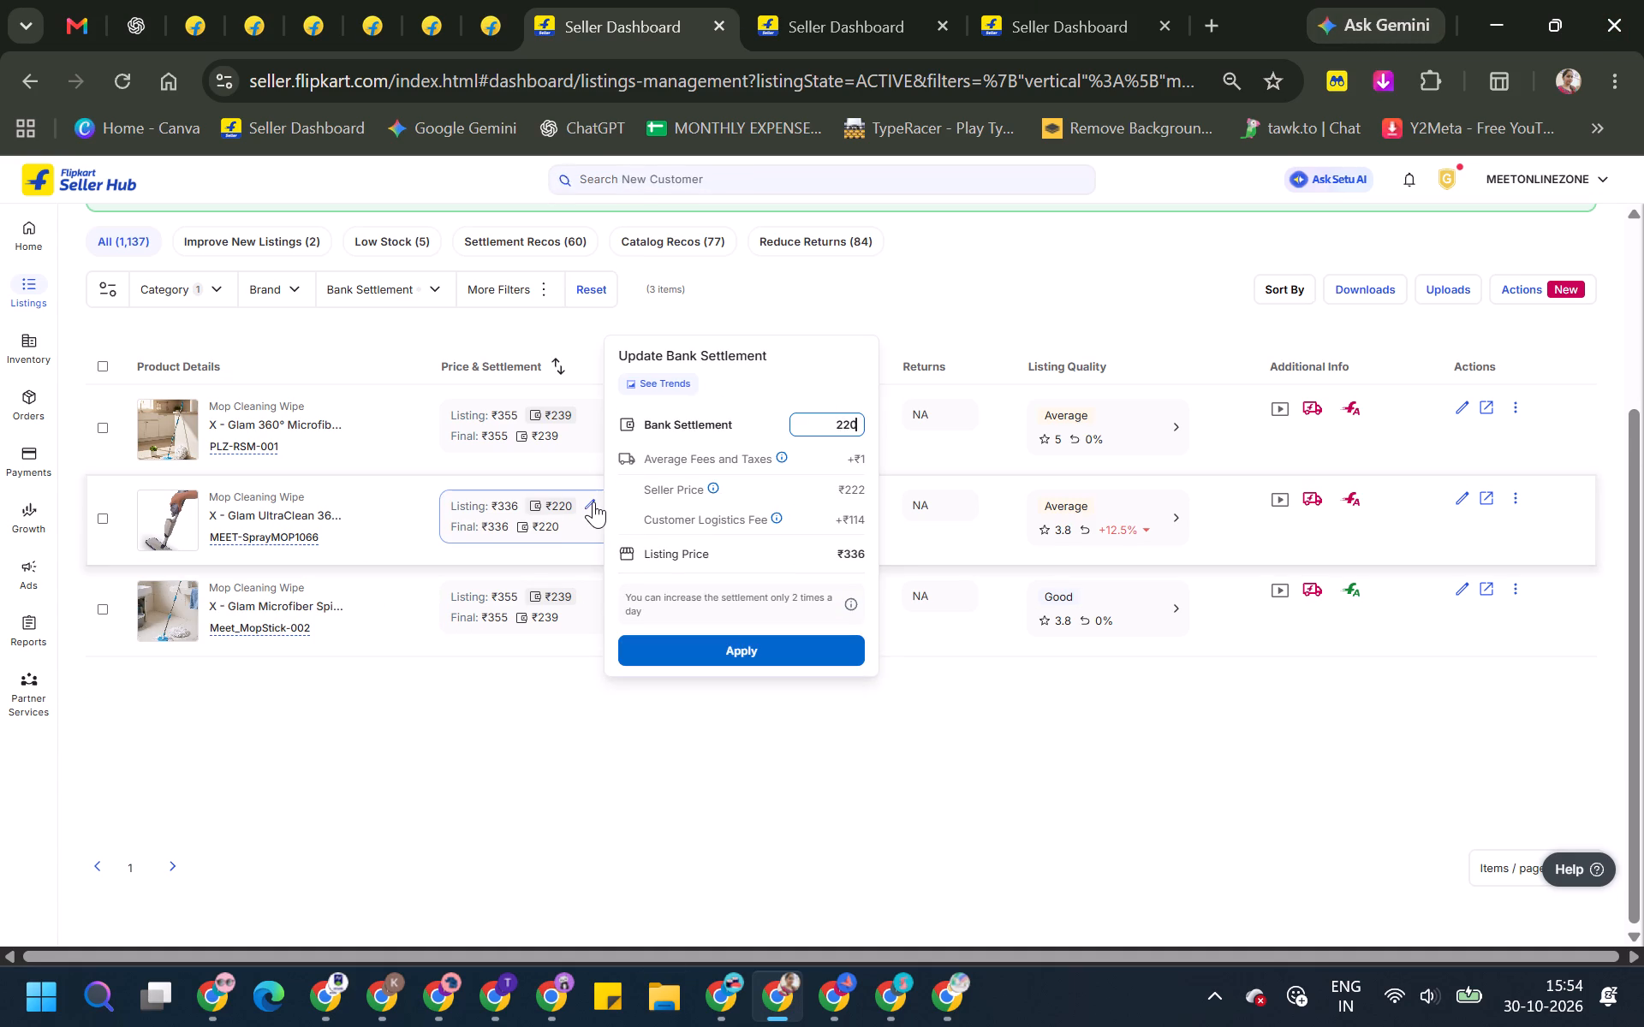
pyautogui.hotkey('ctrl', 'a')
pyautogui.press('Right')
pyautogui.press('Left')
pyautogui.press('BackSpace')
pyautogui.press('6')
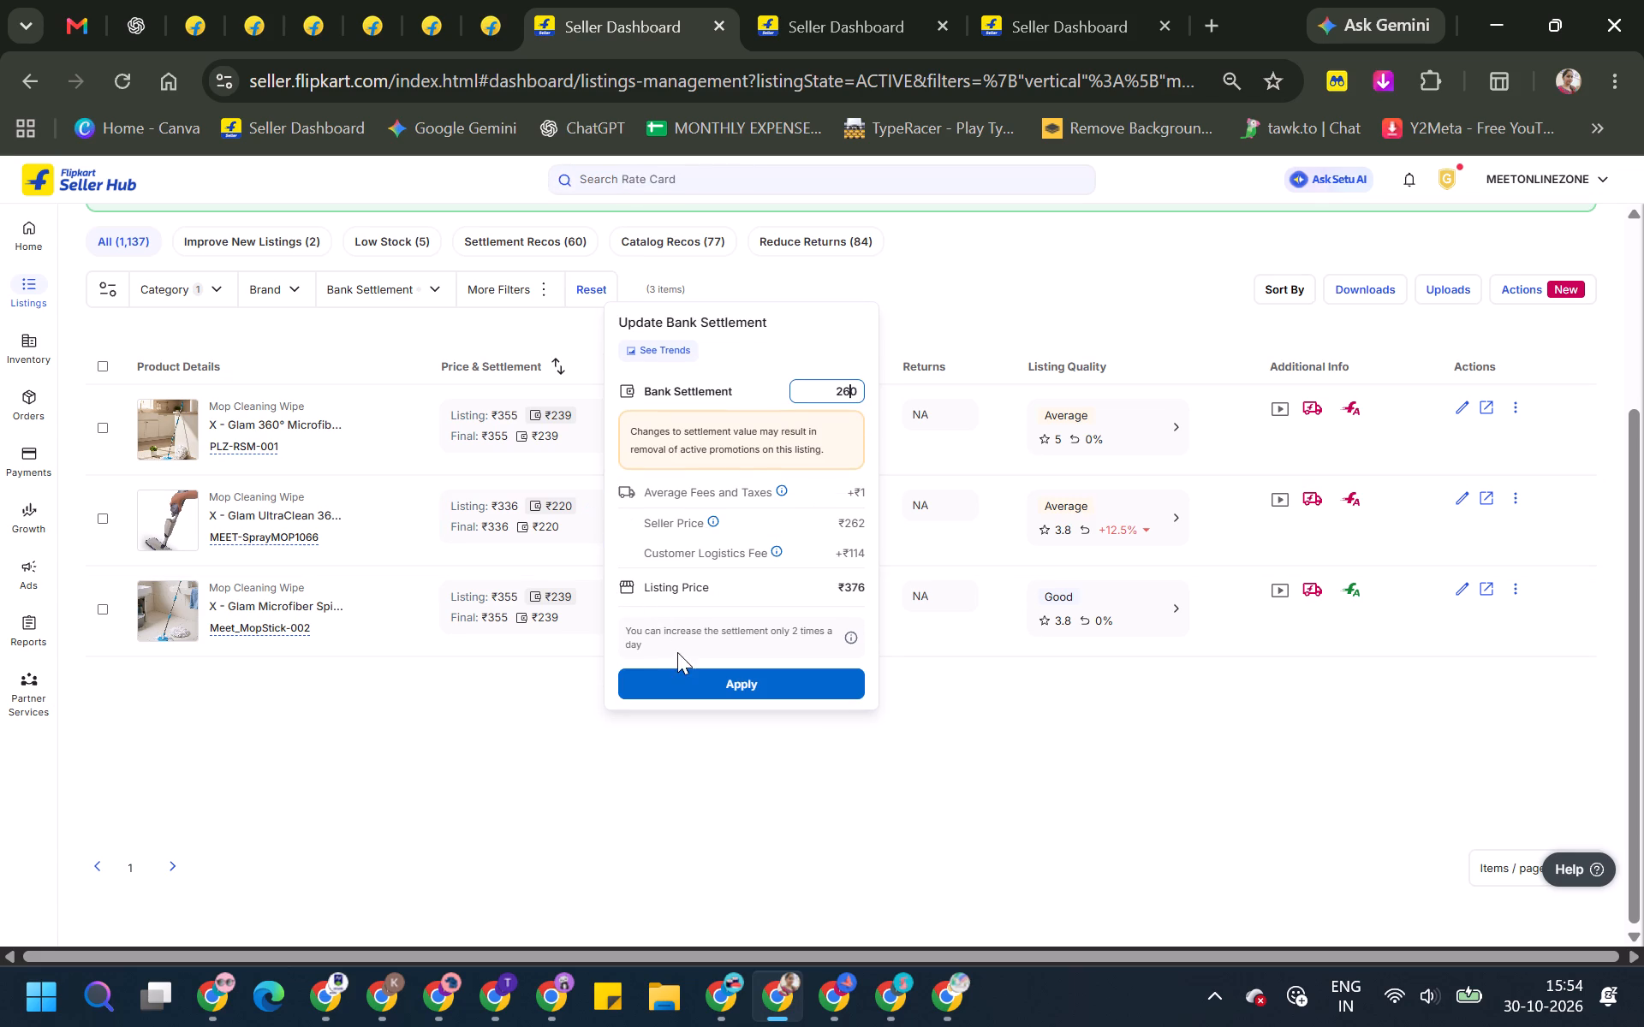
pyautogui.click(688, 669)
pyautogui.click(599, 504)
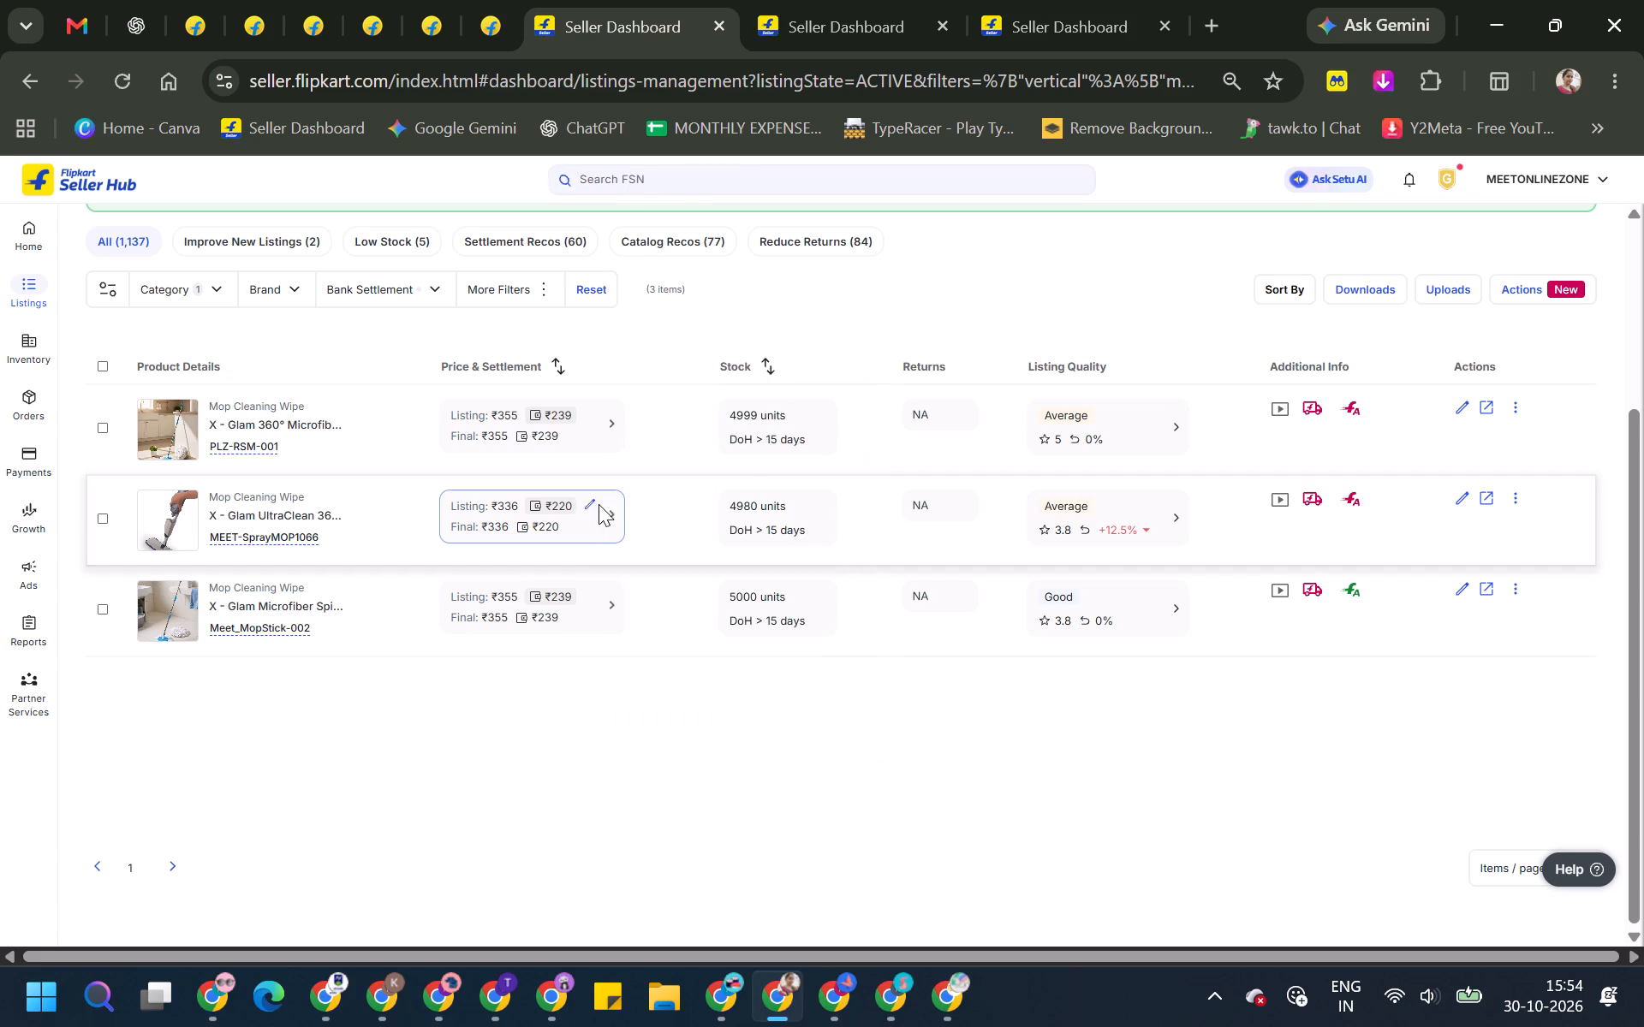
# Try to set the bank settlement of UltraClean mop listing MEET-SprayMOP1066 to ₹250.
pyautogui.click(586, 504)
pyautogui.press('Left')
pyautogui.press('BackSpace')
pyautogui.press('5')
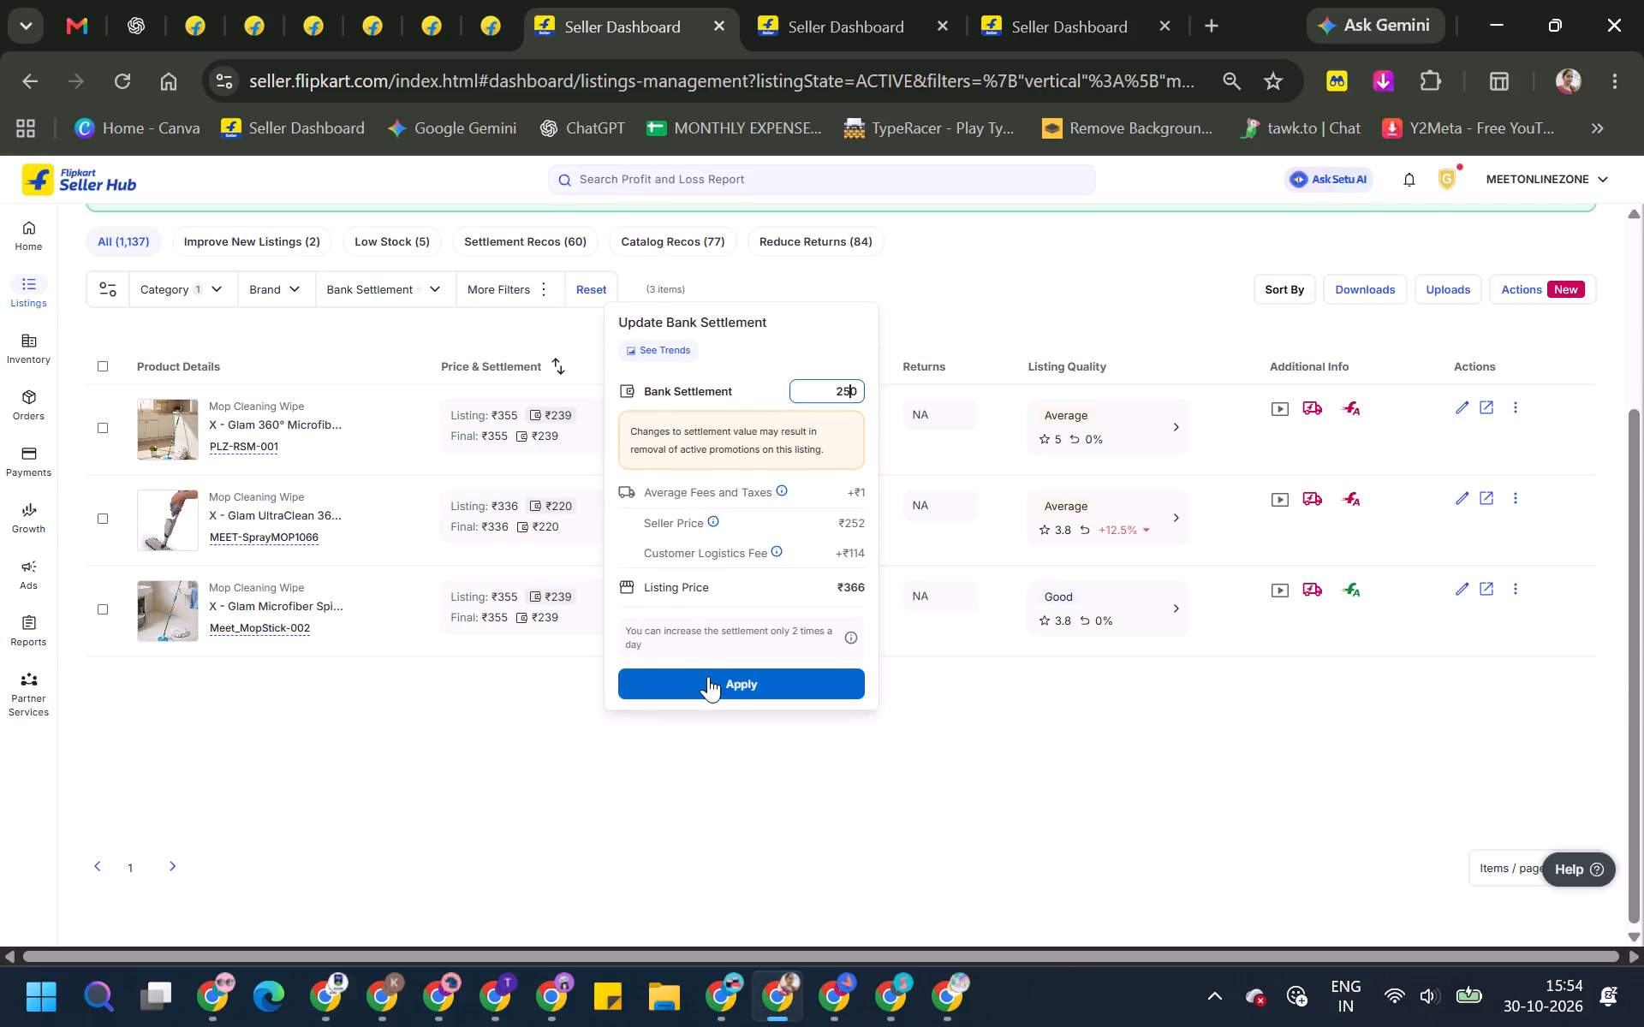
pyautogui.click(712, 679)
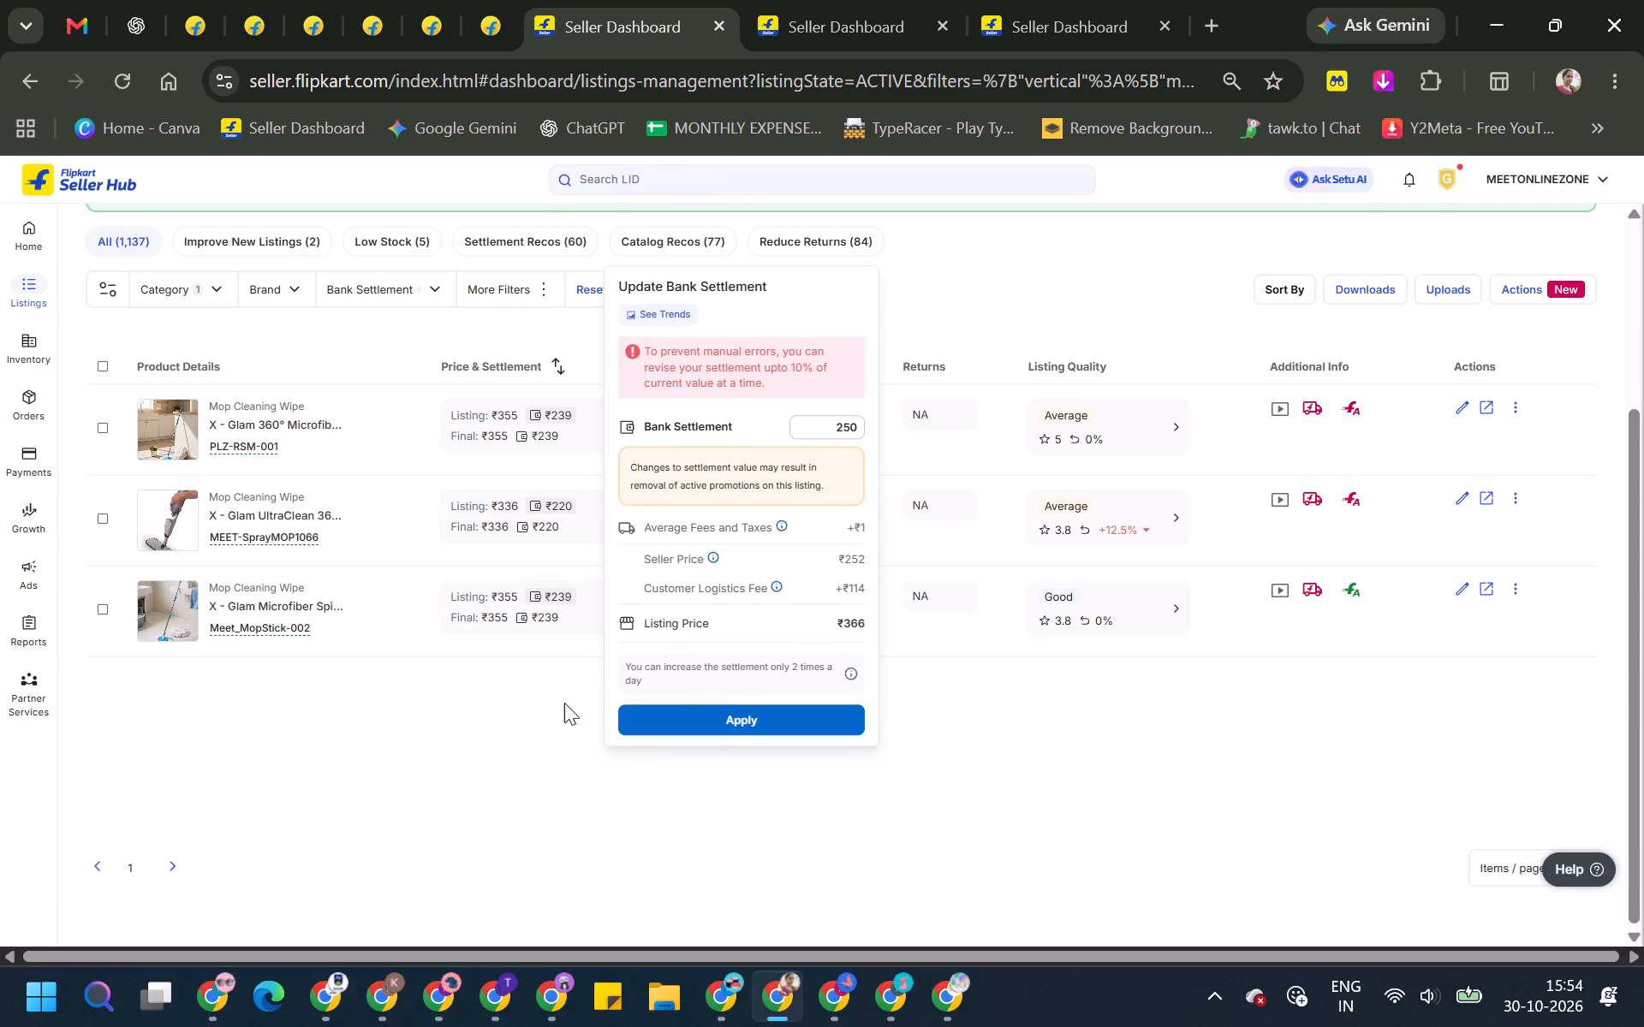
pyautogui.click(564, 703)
# Set the bank settlement of UltraClean mop listing MEET-SprayMOP1066 to ₹240.
pyautogui.click(586, 508)
pyautogui.press('shift+super+F23')
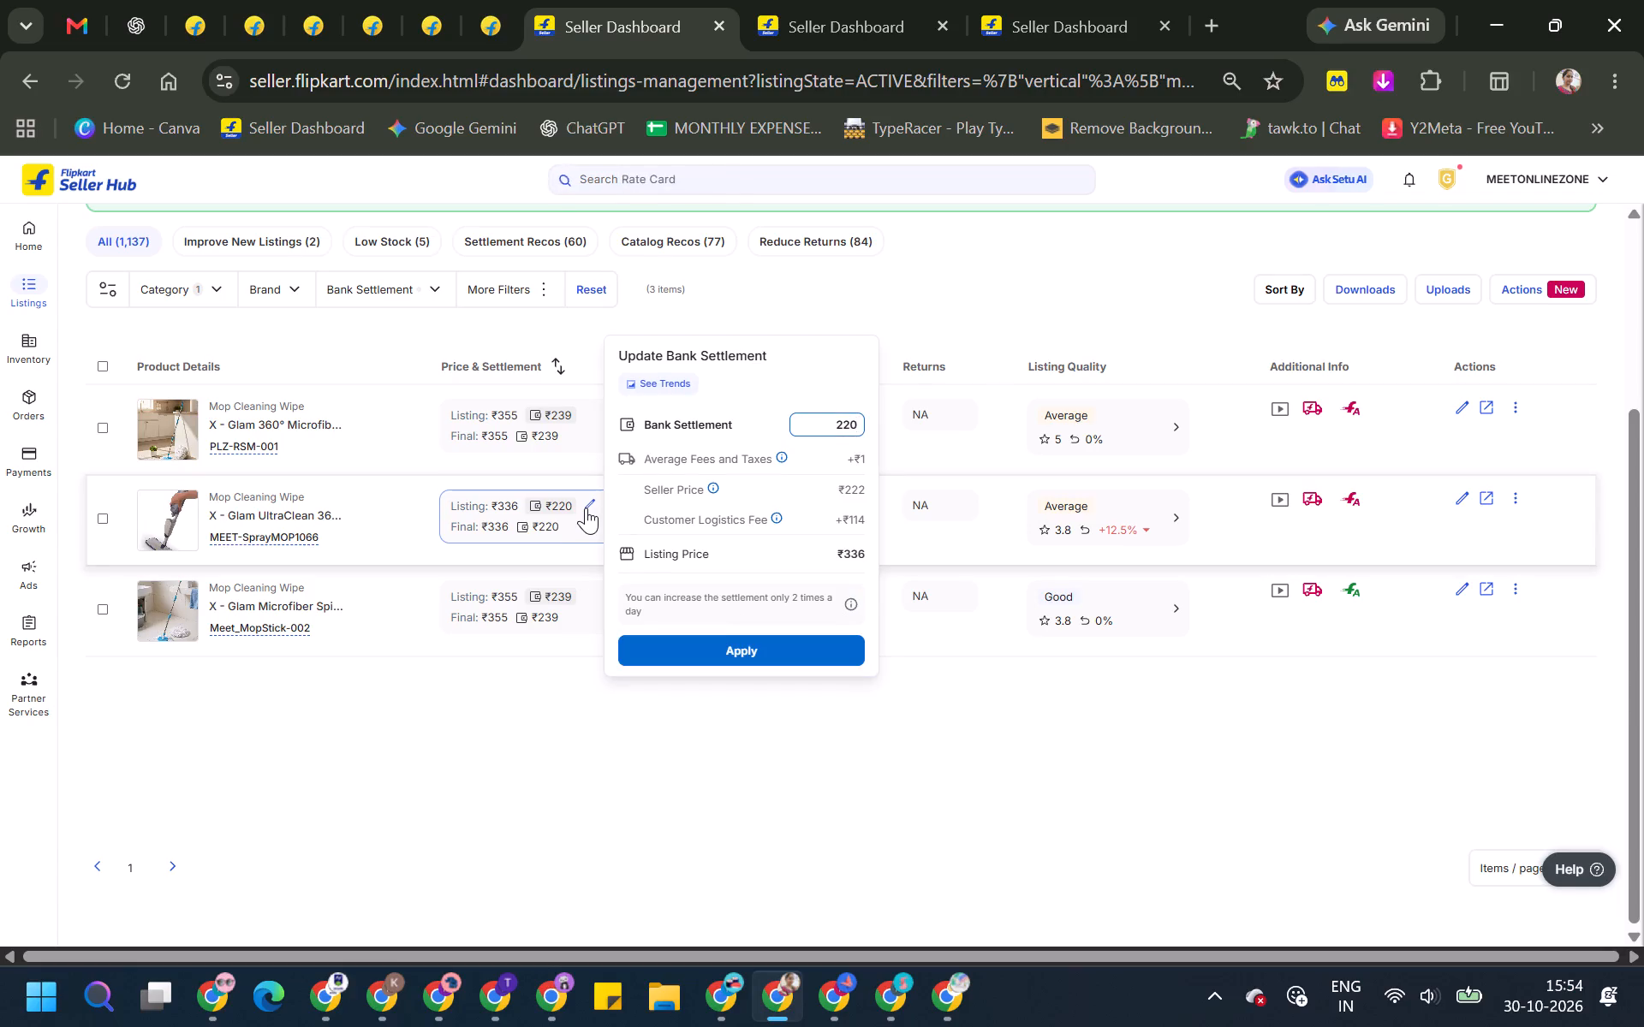
pyautogui.press('BackSpace')
pyautogui.press('shift+super+F23')
pyautogui.press('BackSpace')
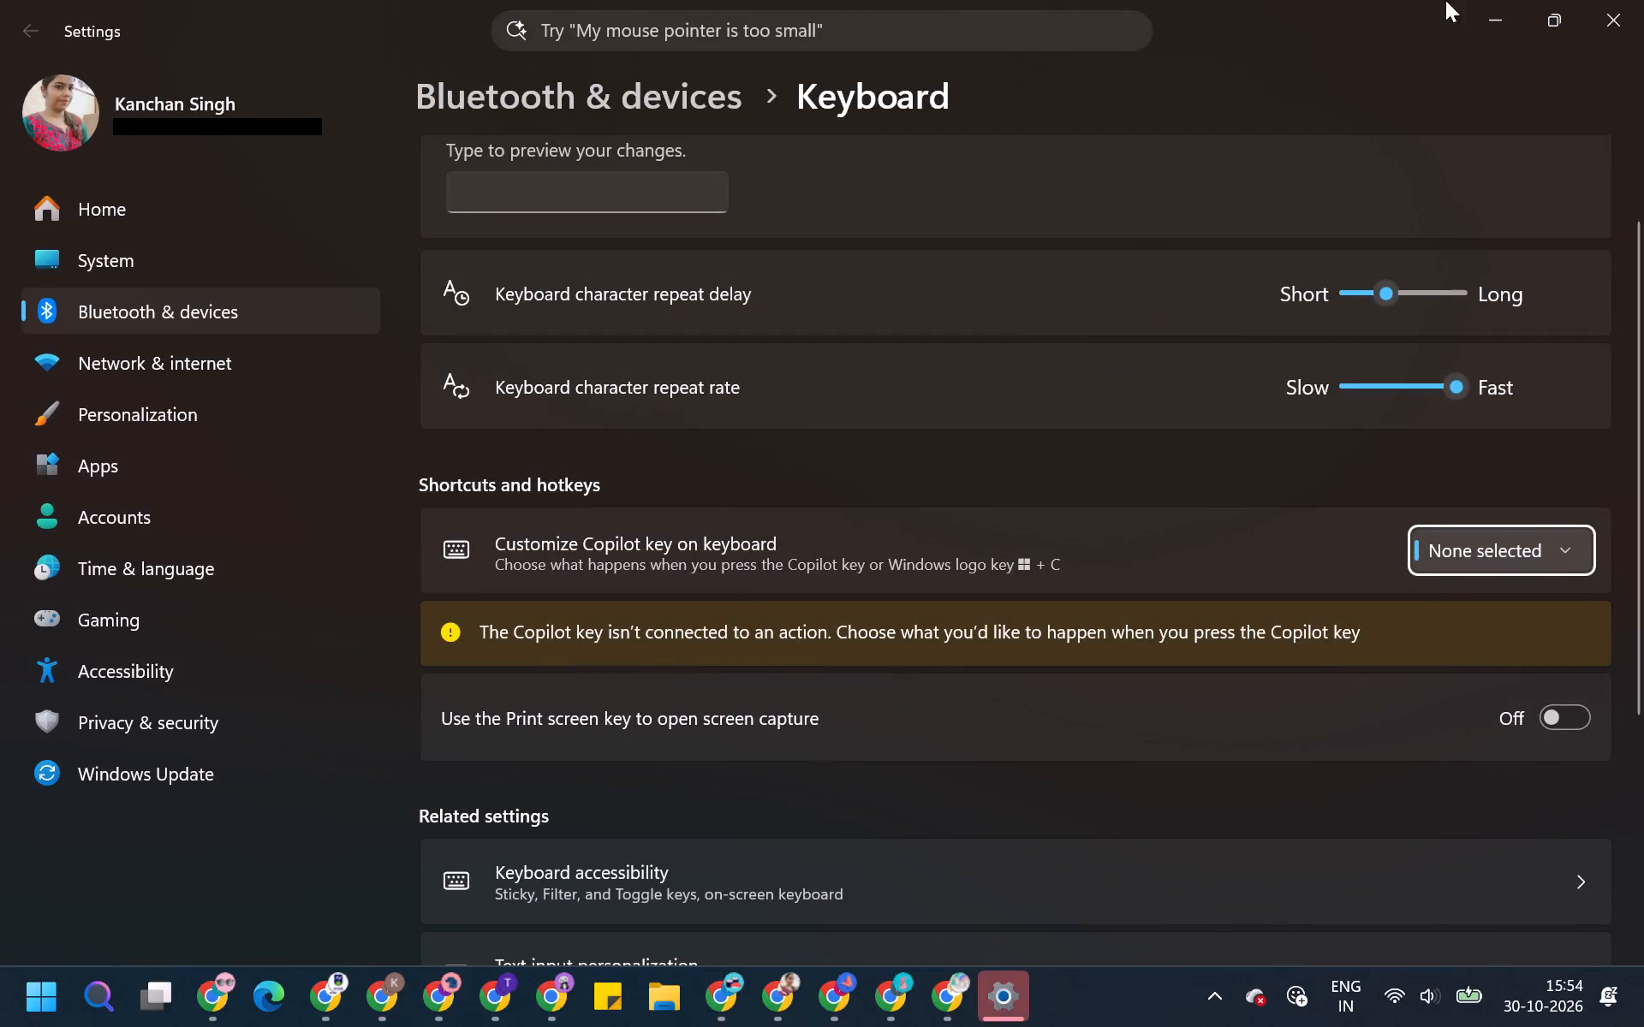
pyautogui.click(1629, 0)
pyautogui.press('BackSpace')
pyautogui.press('4')
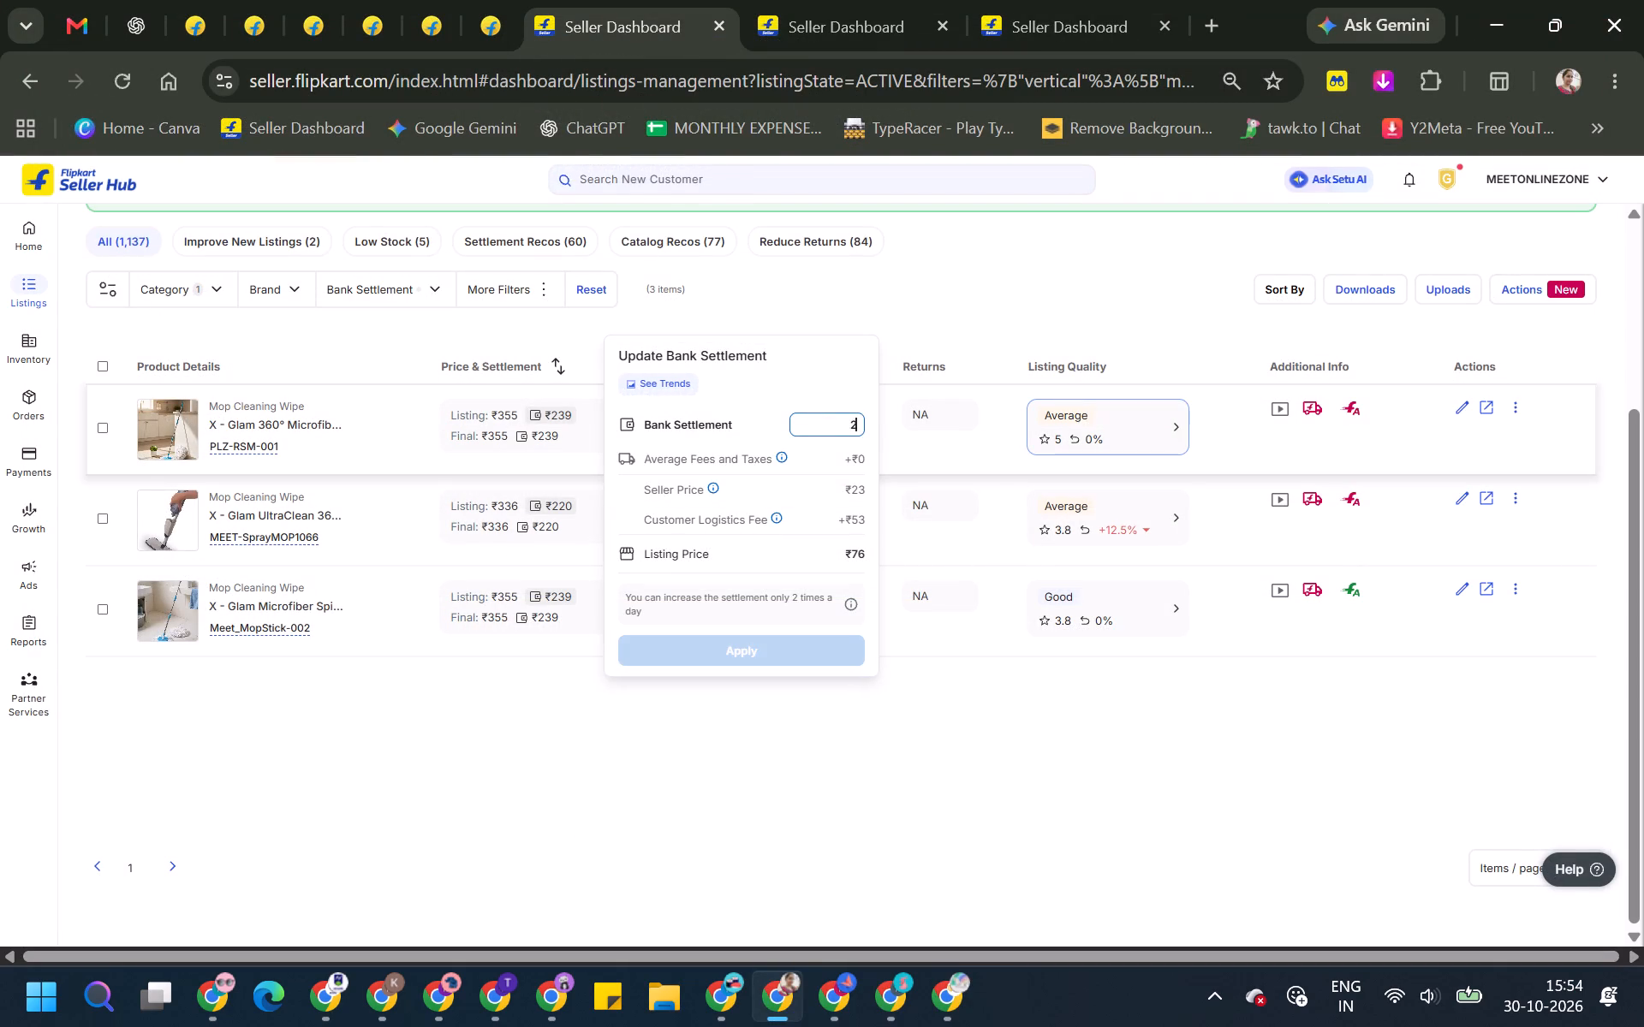
pyautogui.press('0')
pyautogui.click(766, 649)
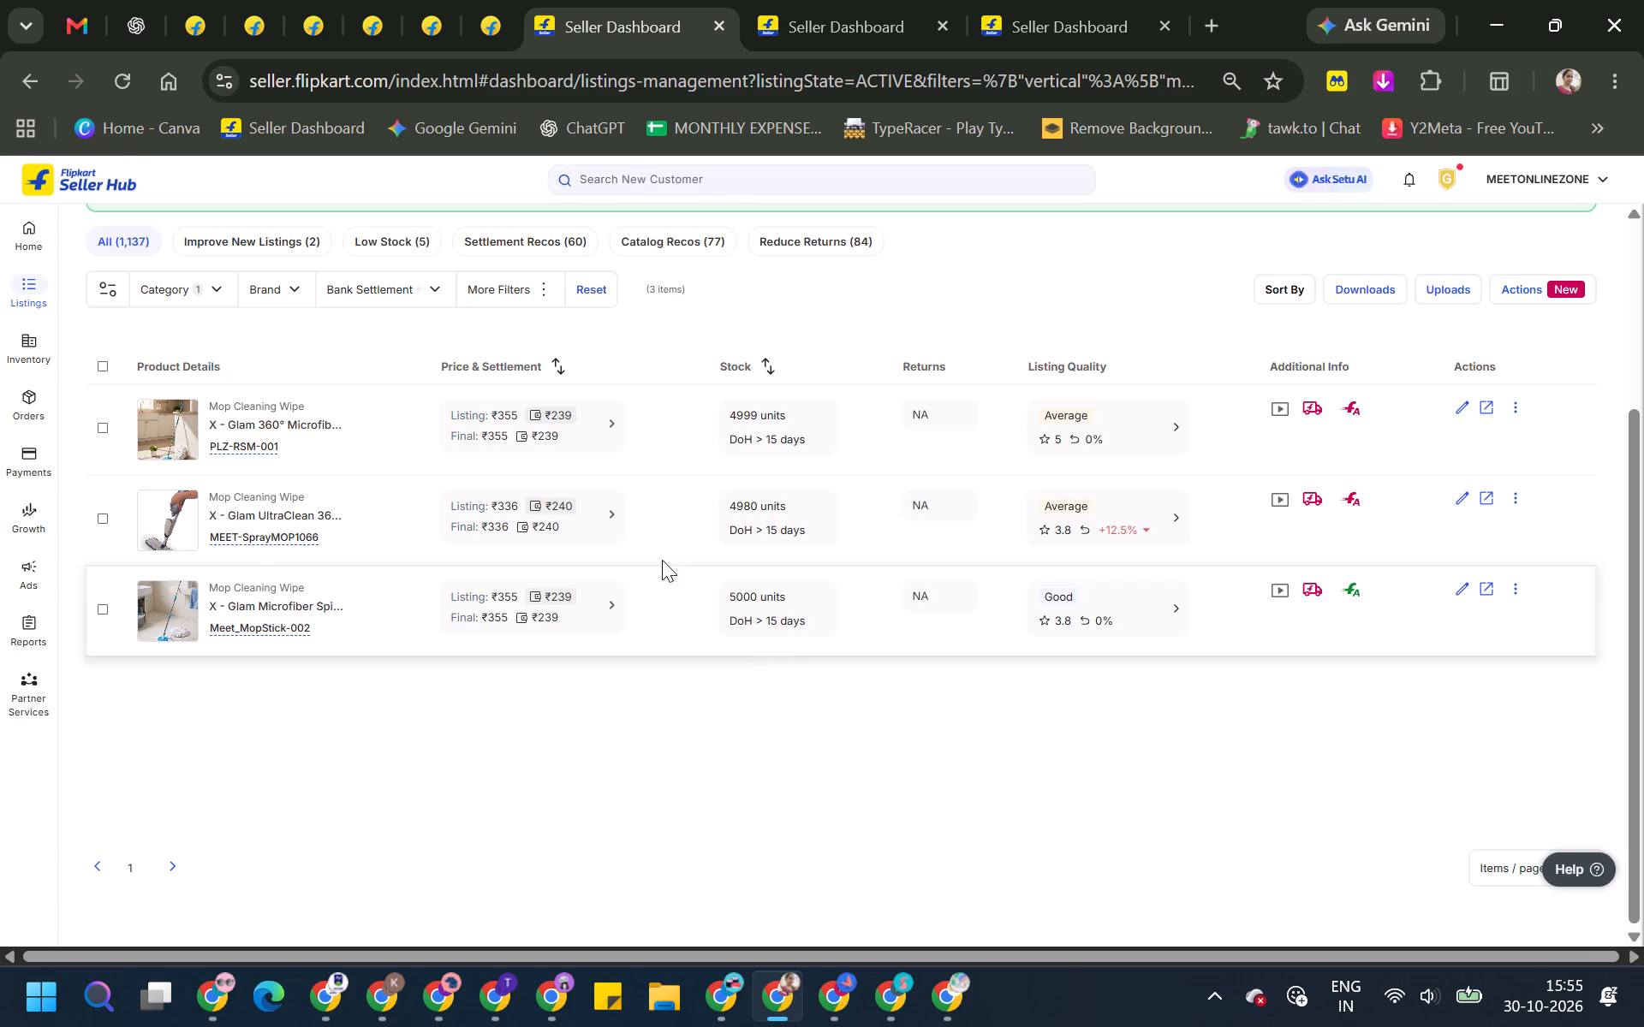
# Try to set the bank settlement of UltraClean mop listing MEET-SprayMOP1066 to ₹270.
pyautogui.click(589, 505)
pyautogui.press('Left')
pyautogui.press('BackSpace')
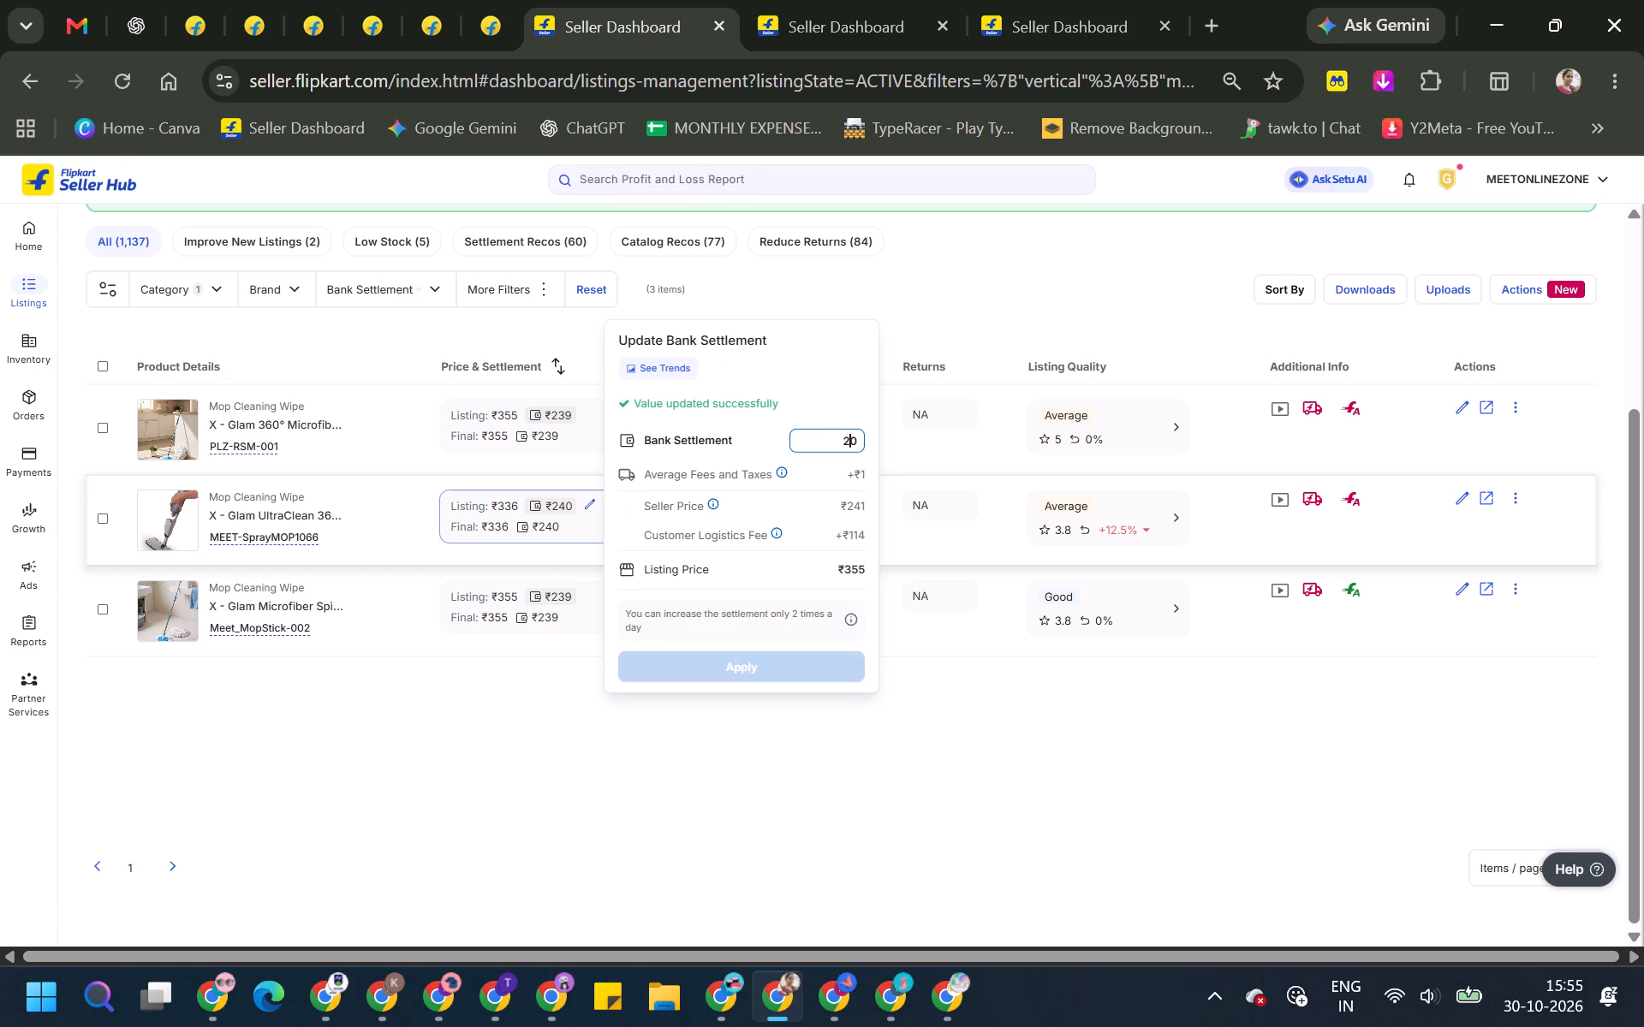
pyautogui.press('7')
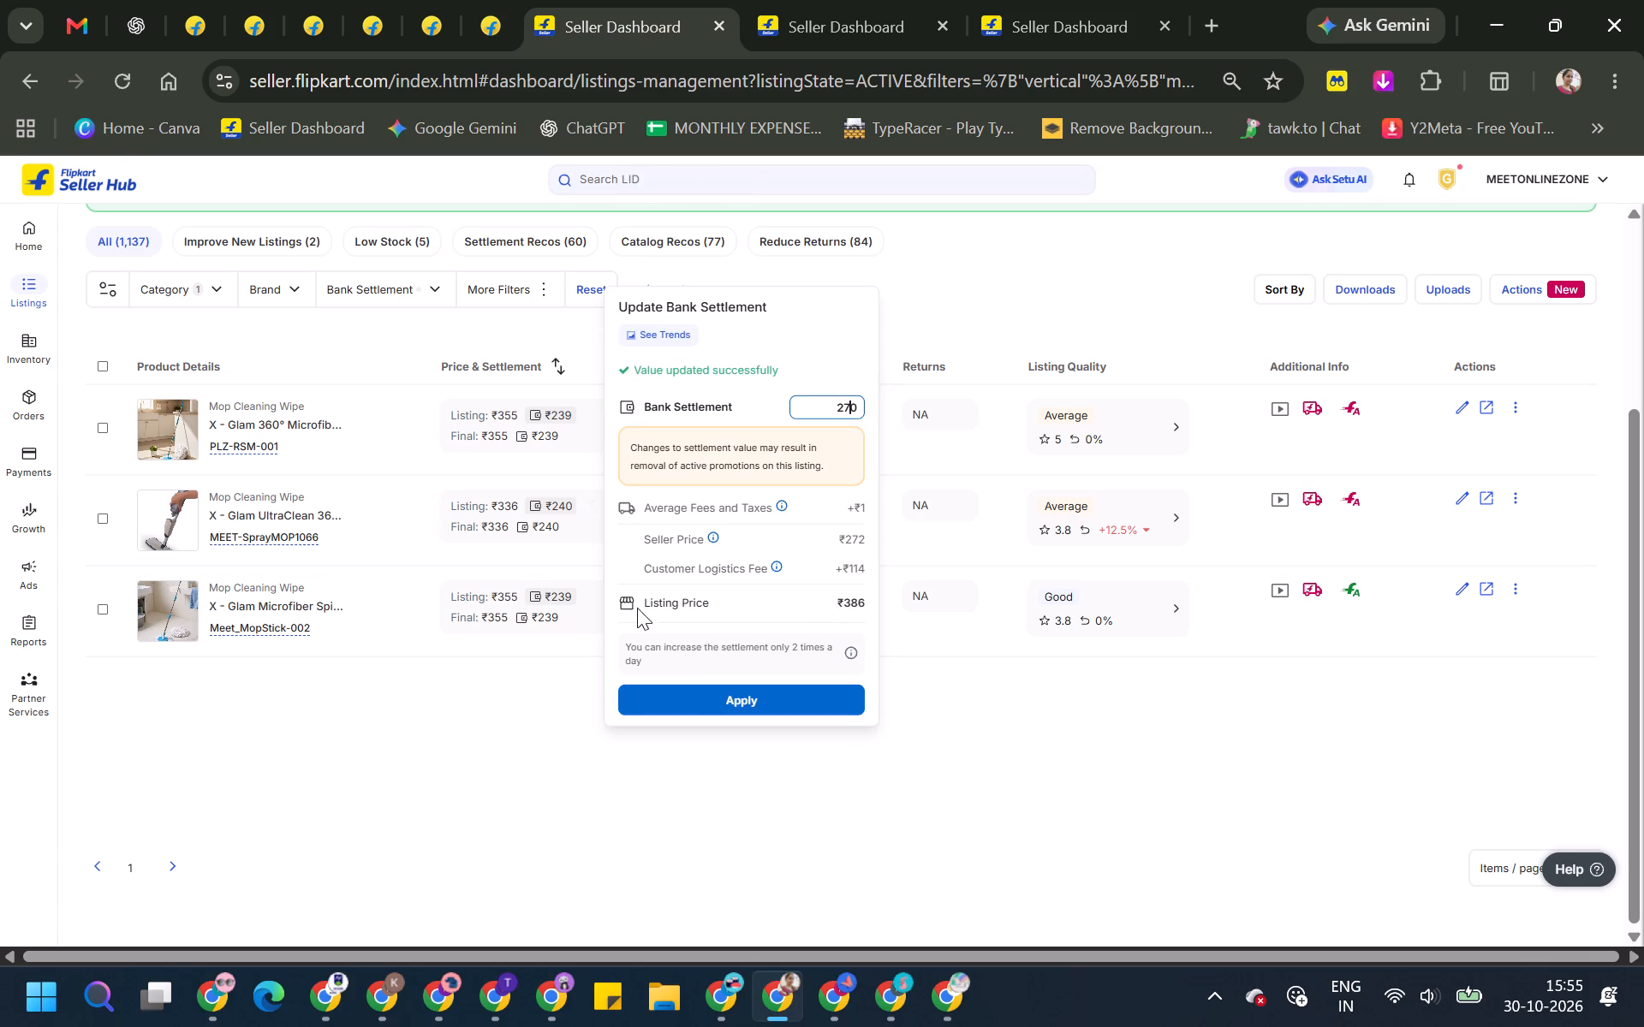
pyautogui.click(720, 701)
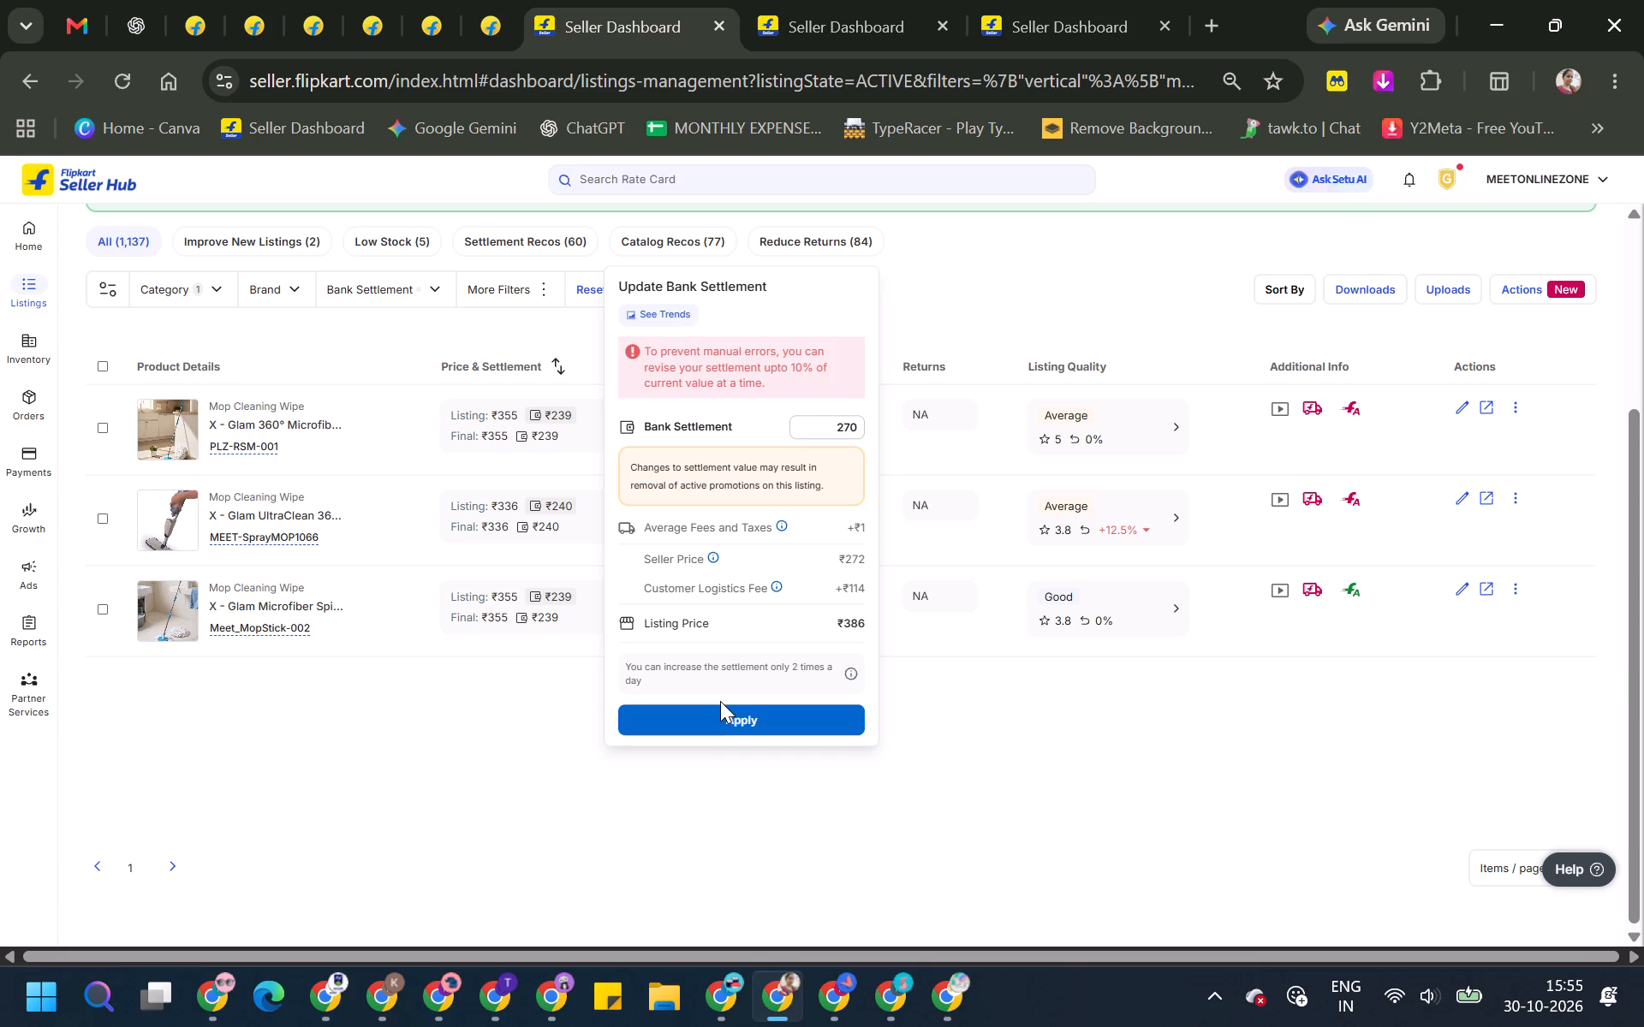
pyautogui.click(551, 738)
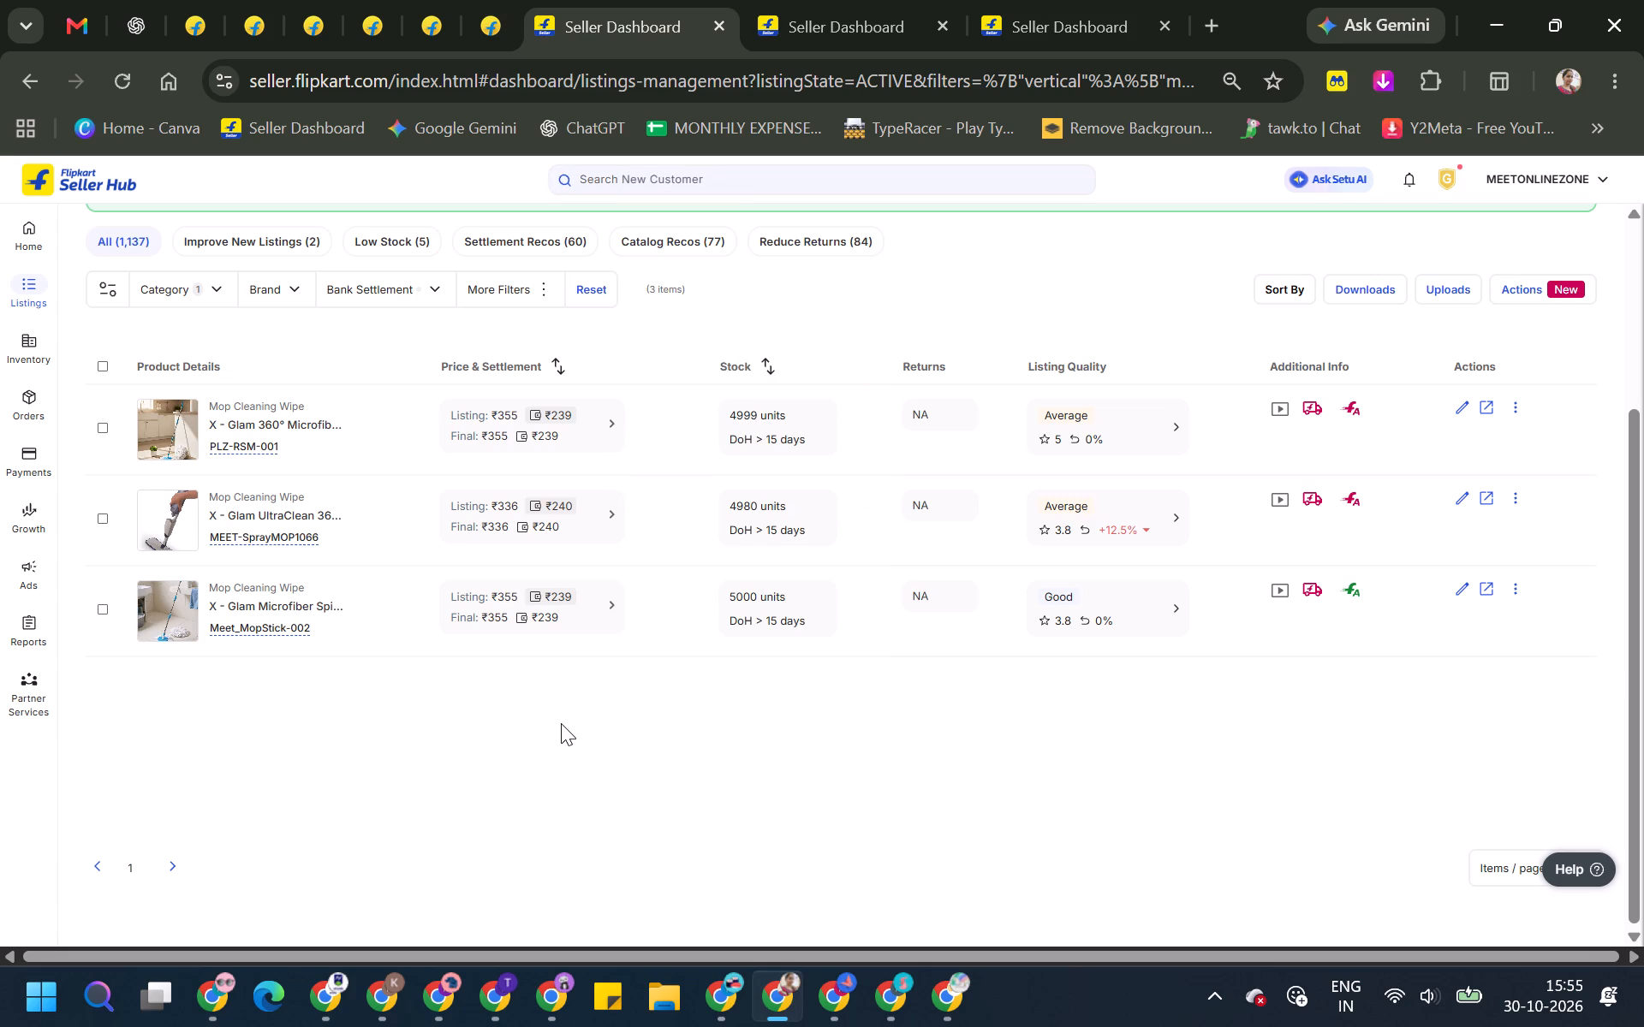
# Set the bank settlement of UltraClean mop listing MEET-SprayMOP1066 to ₹260.
pyautogui.click(587, 507)
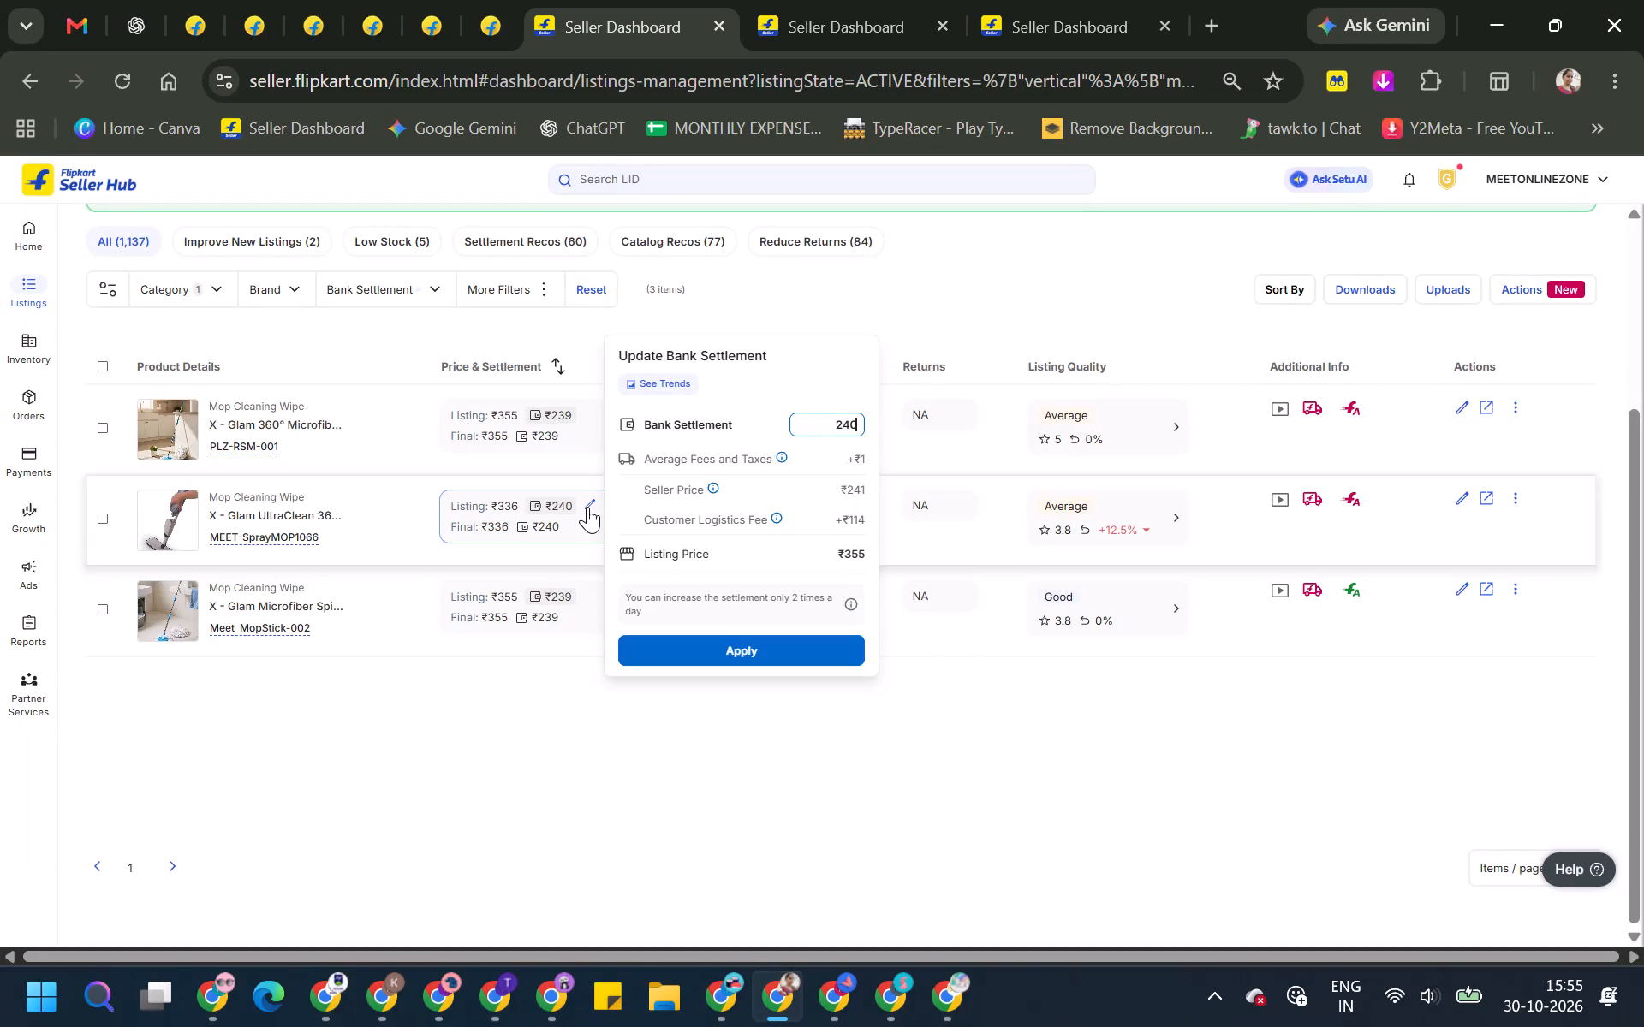
pyautogui.press('Left')
pyautogui.press('BackSpace')
pyautogui.press('6')
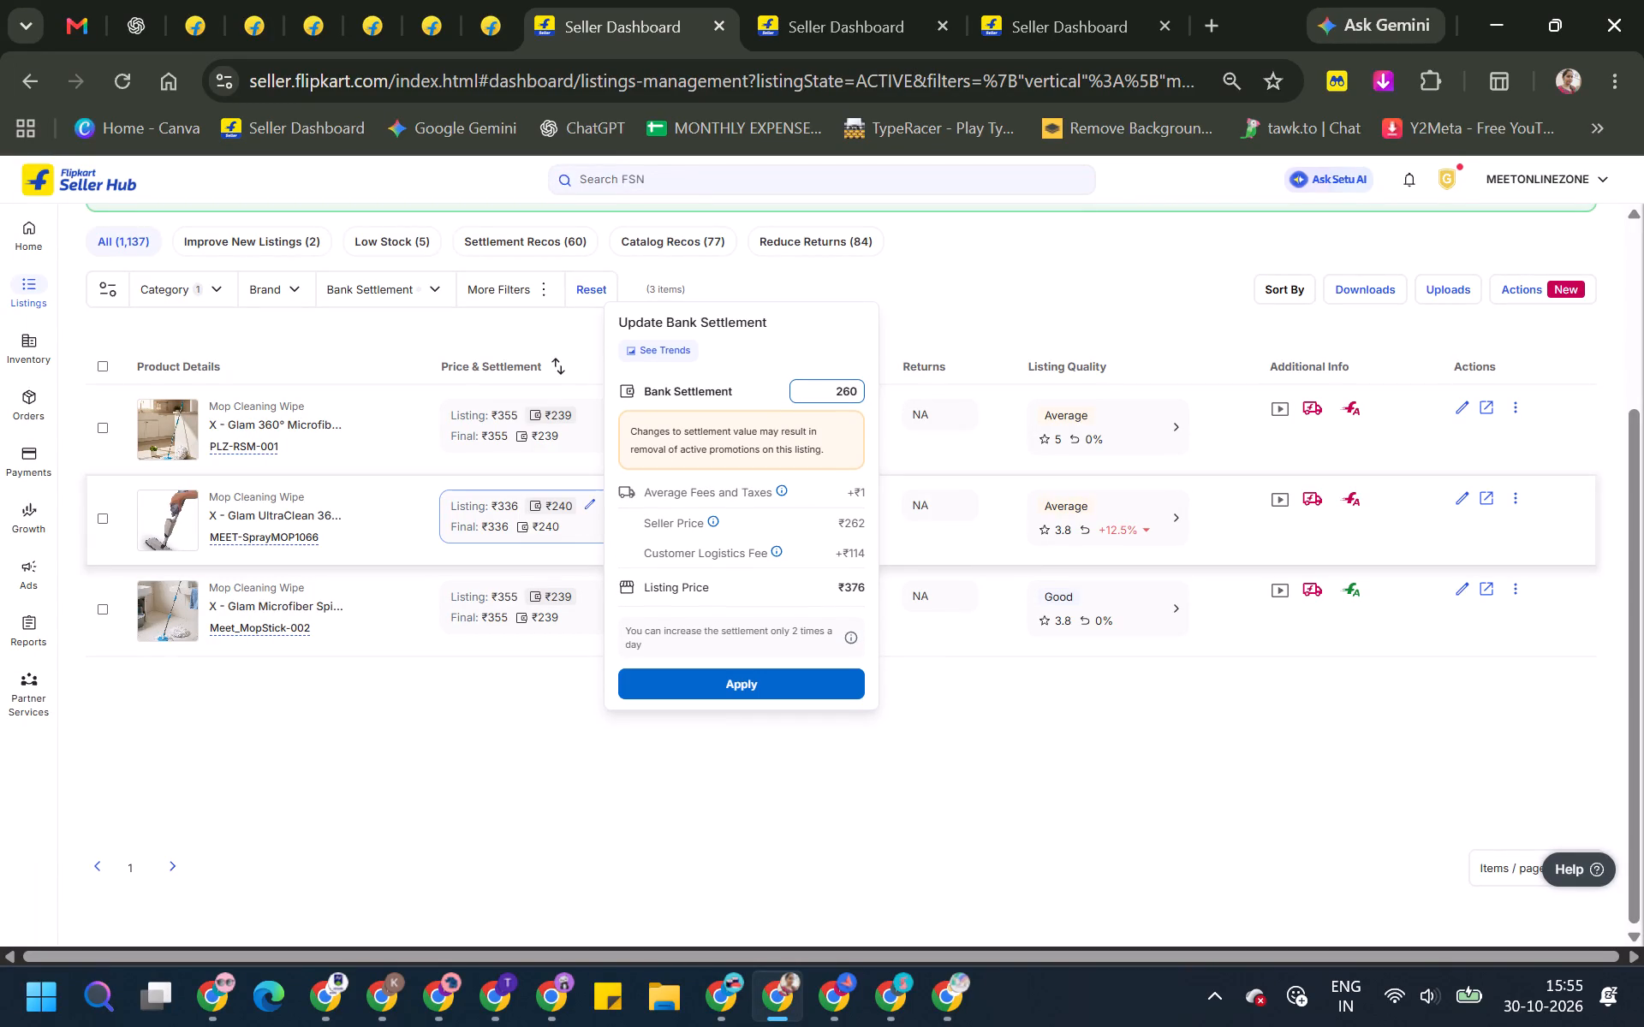
pyautogui.click(742, 696)
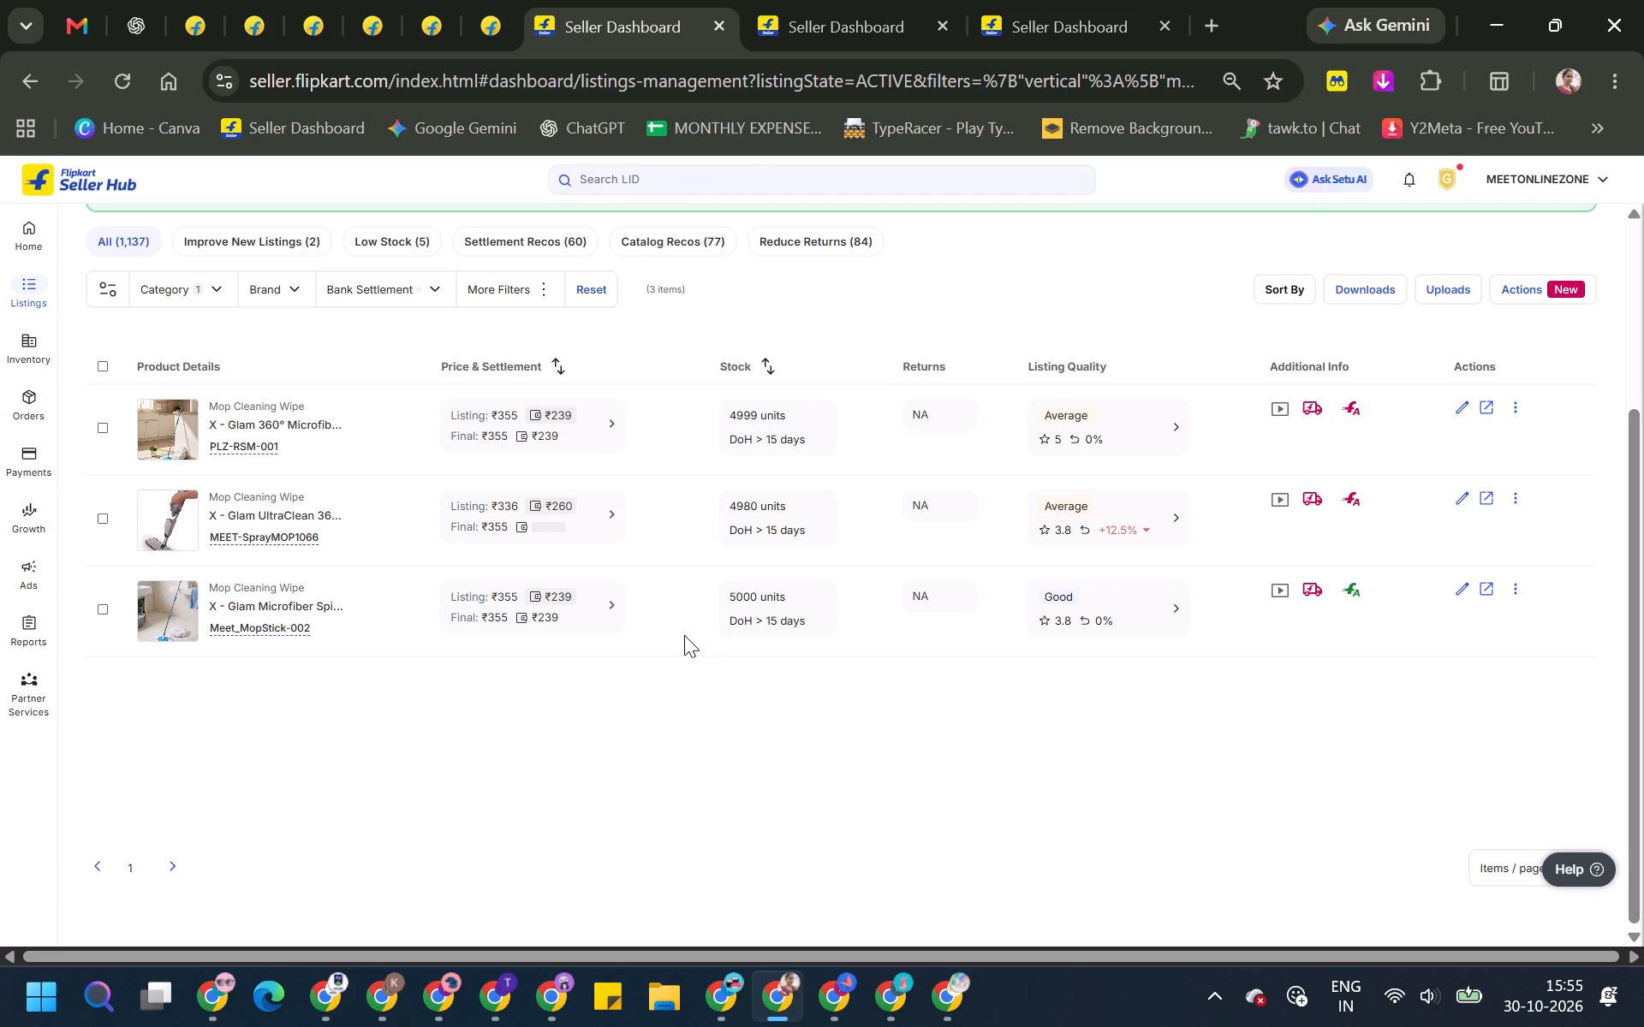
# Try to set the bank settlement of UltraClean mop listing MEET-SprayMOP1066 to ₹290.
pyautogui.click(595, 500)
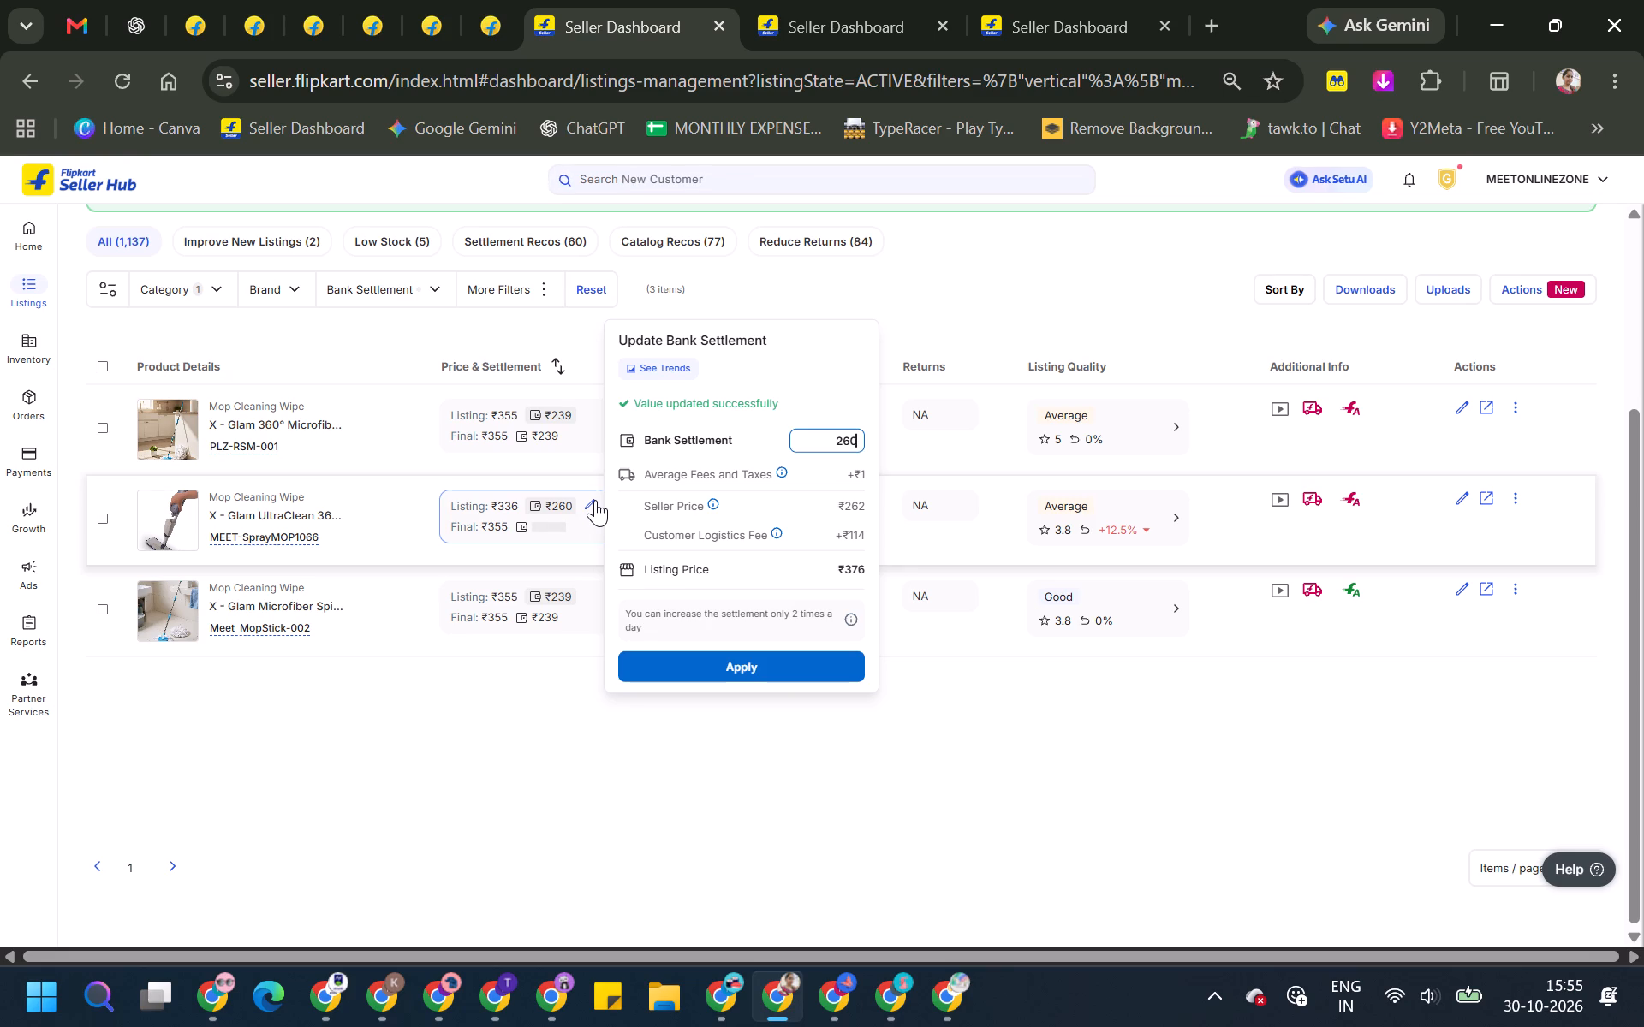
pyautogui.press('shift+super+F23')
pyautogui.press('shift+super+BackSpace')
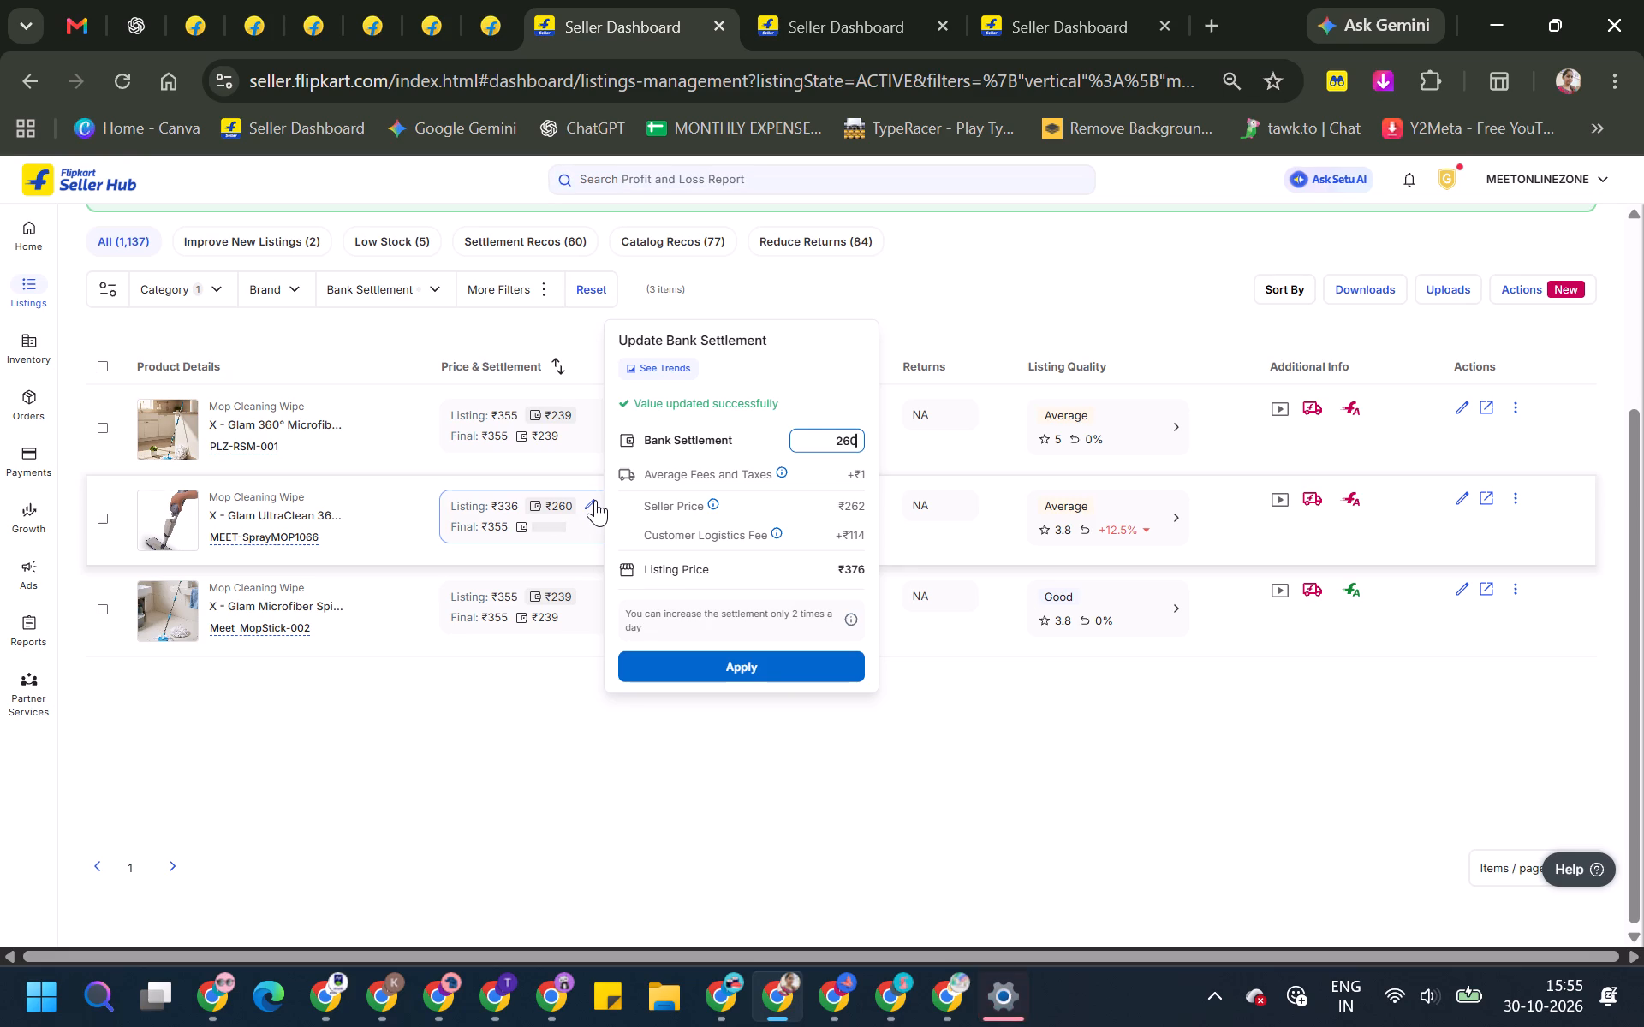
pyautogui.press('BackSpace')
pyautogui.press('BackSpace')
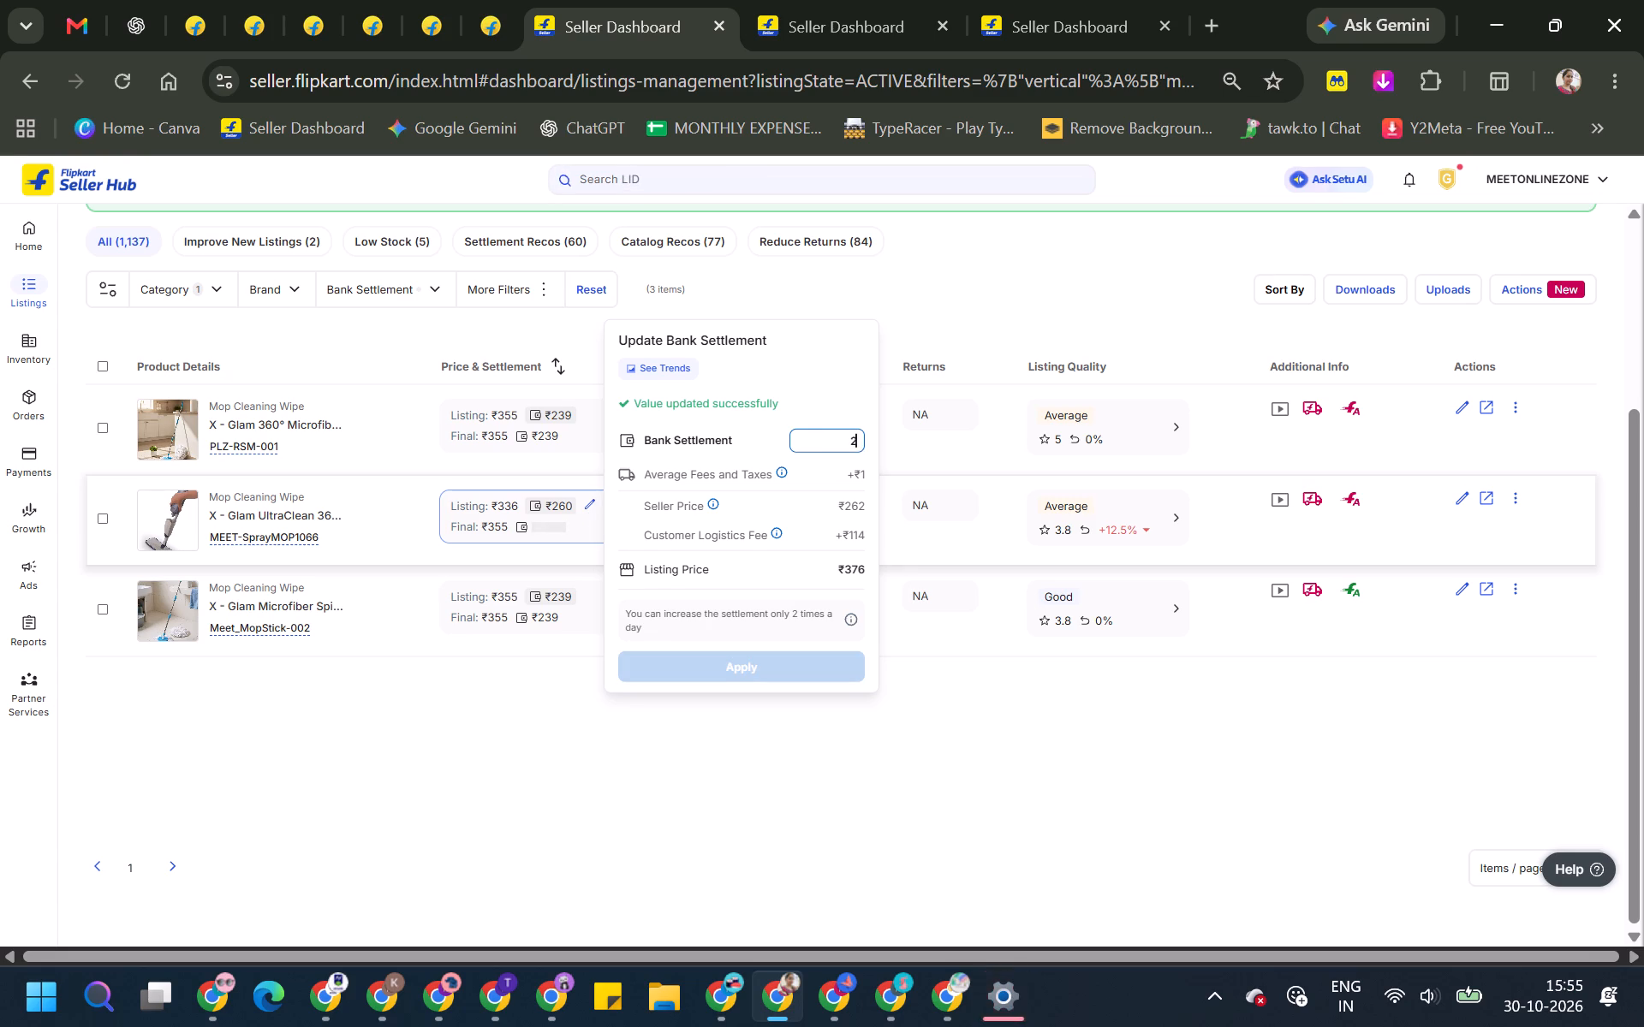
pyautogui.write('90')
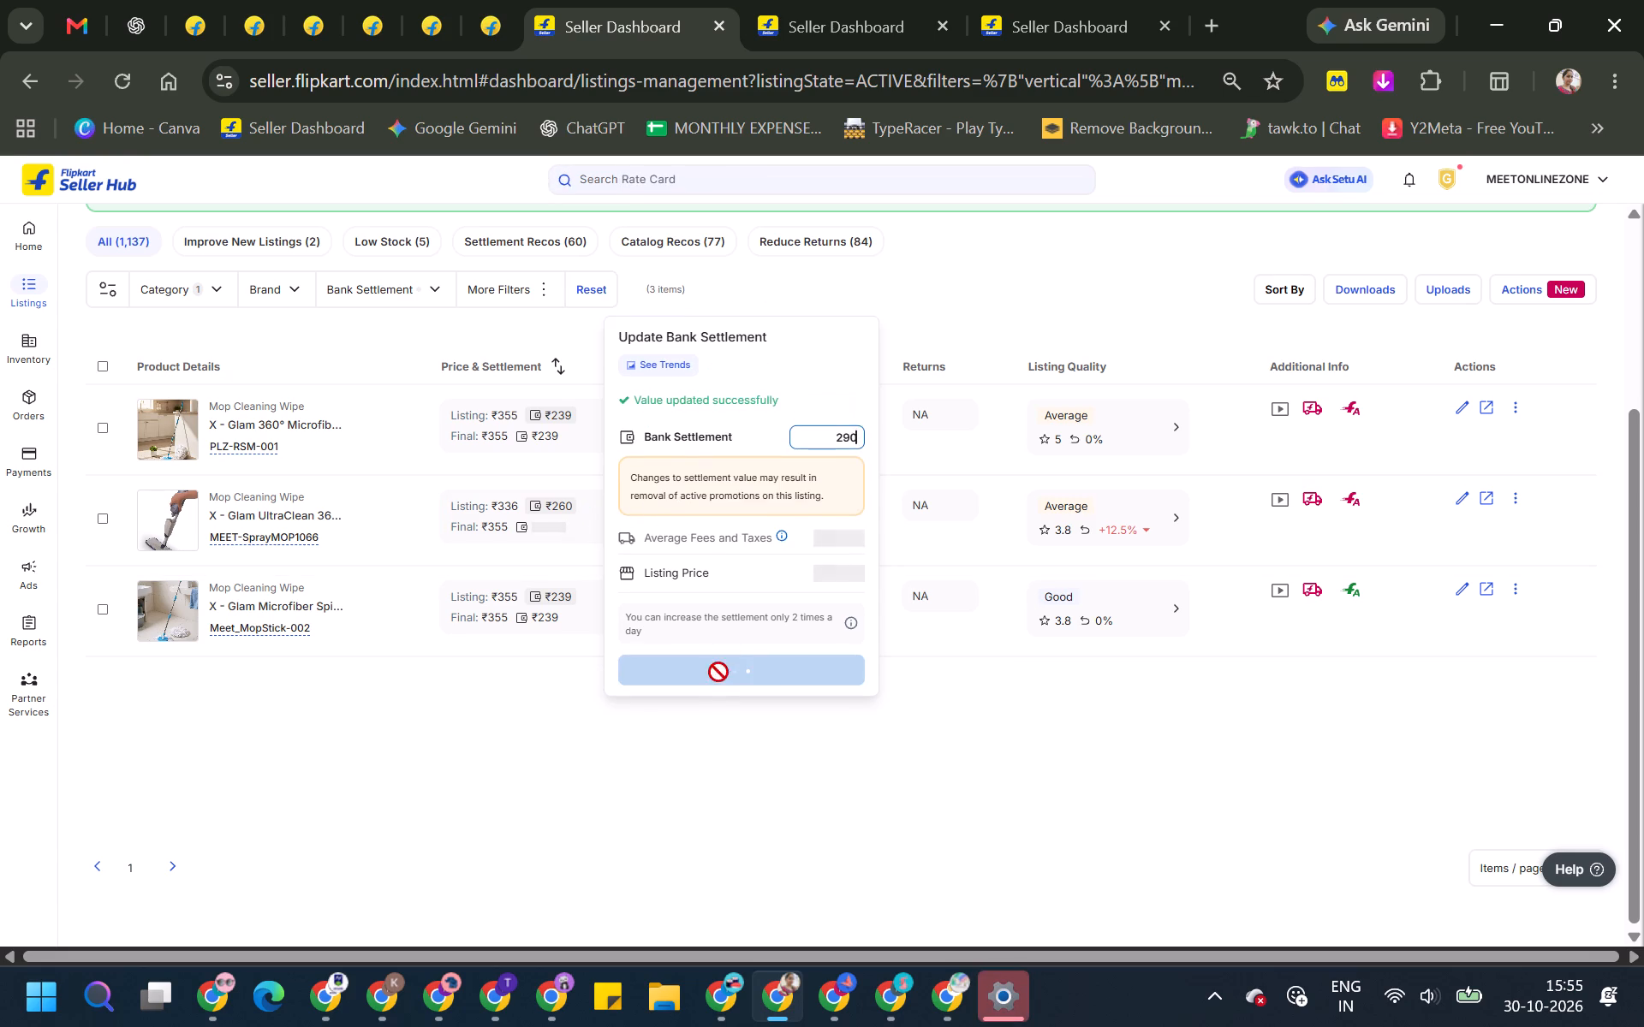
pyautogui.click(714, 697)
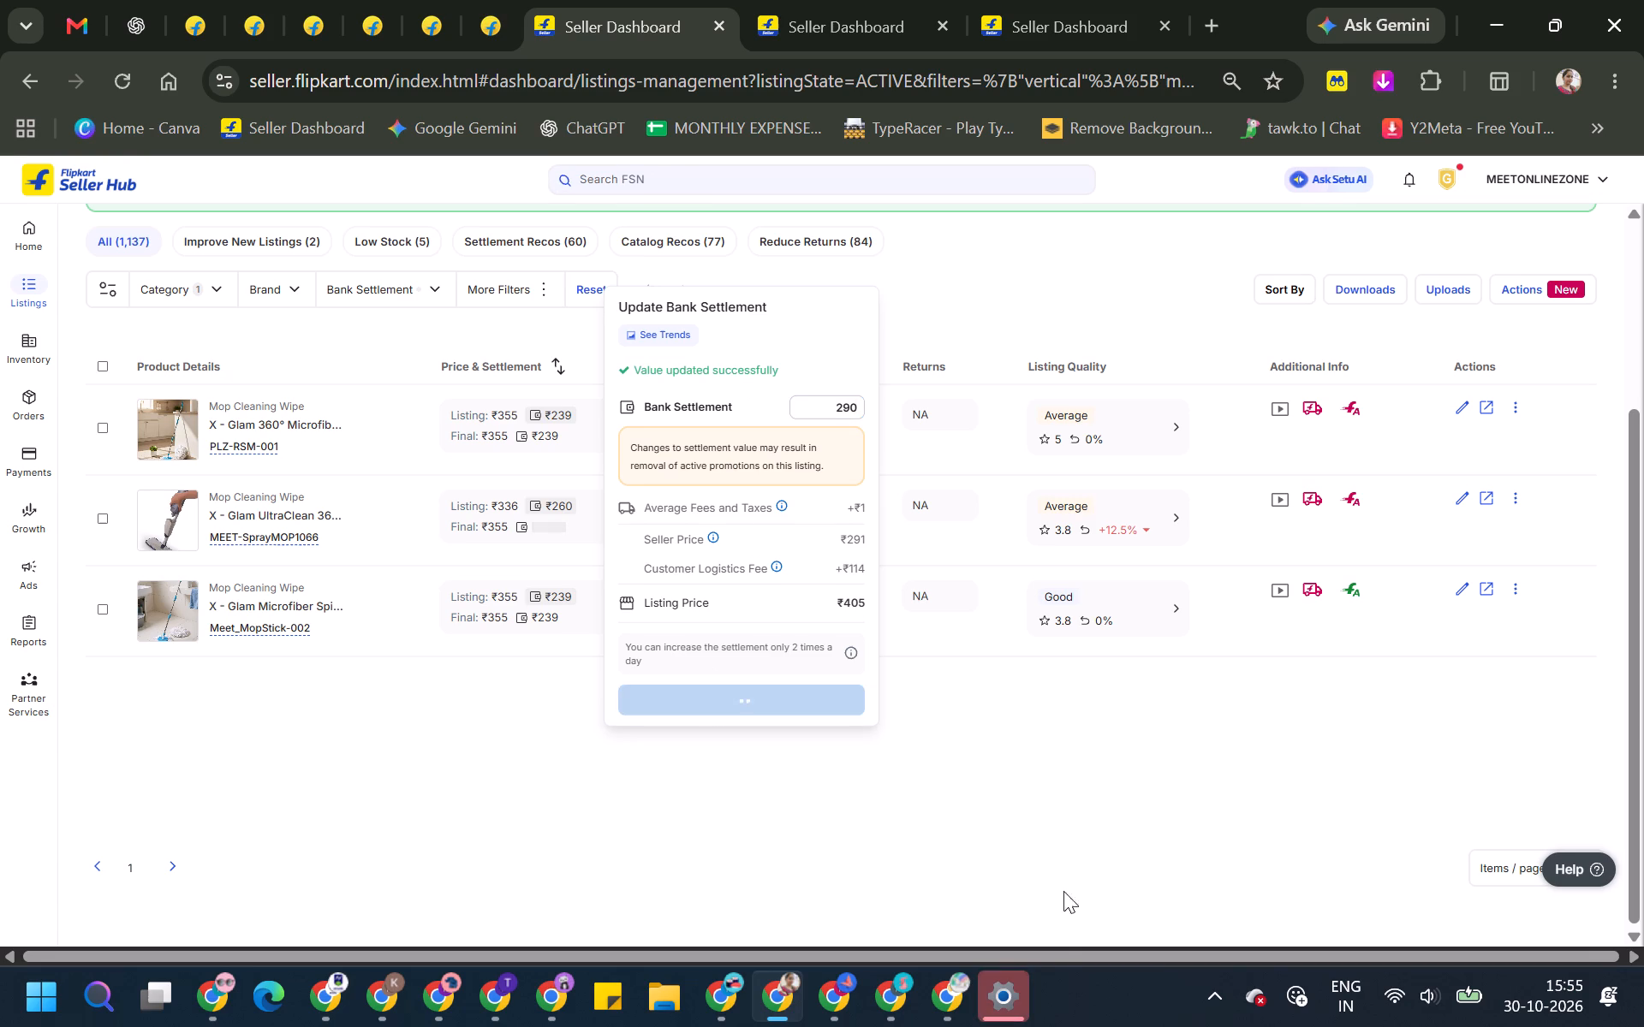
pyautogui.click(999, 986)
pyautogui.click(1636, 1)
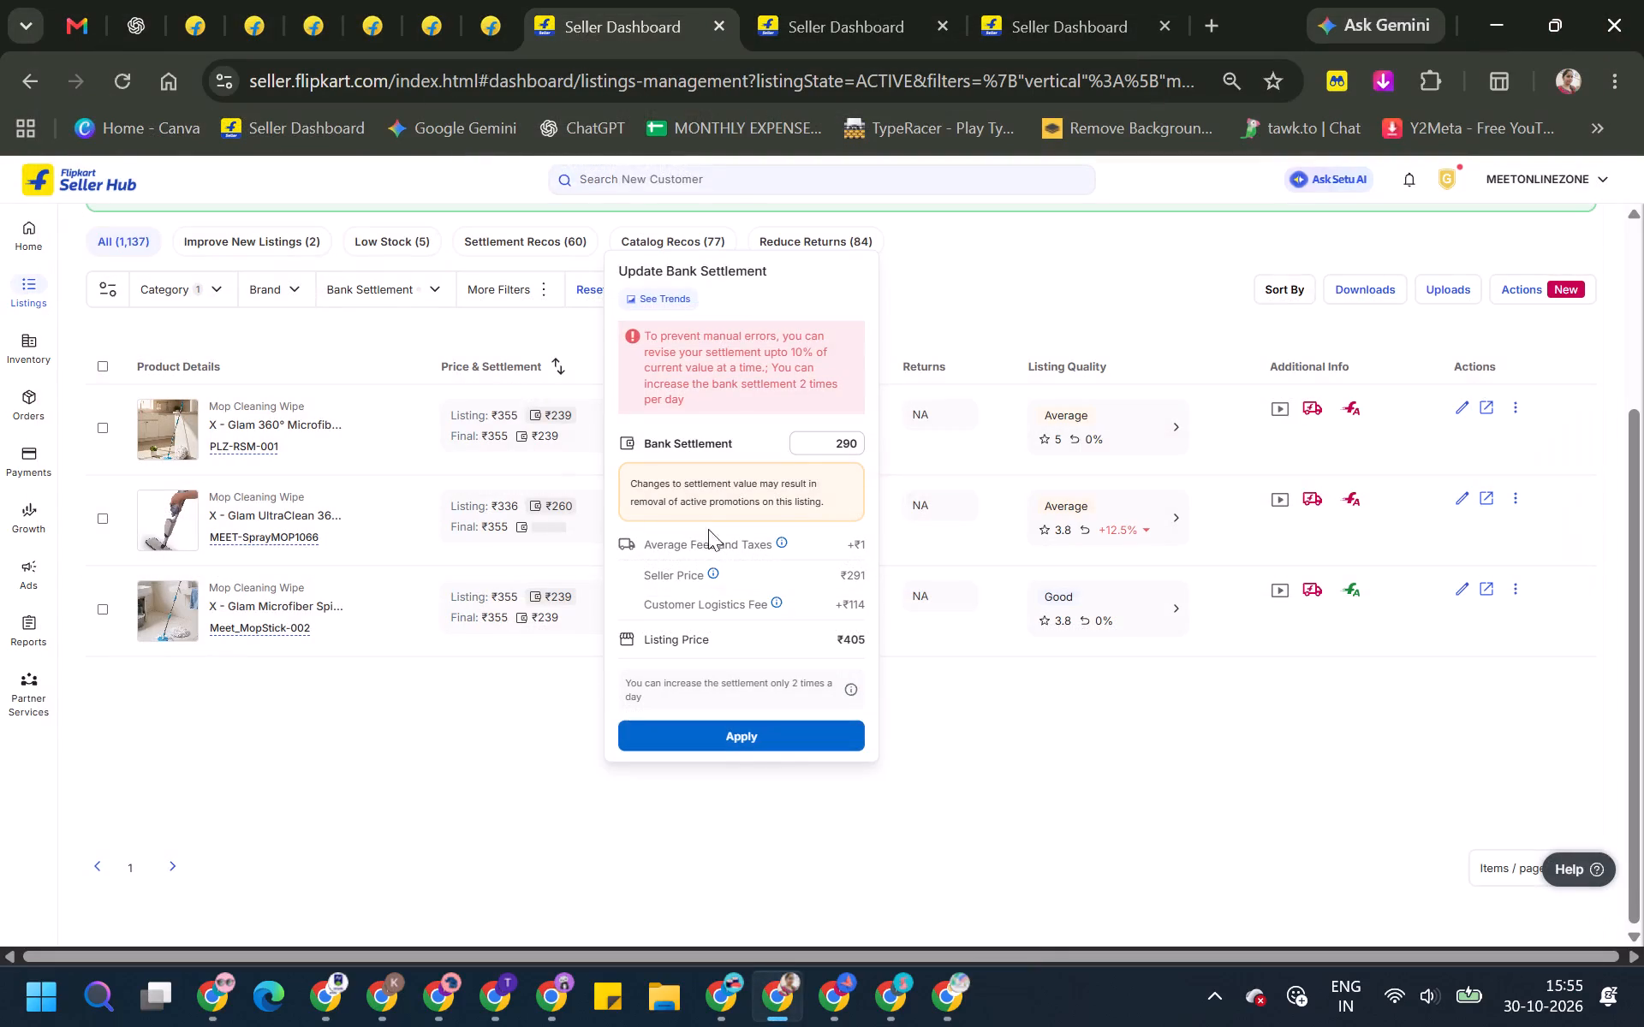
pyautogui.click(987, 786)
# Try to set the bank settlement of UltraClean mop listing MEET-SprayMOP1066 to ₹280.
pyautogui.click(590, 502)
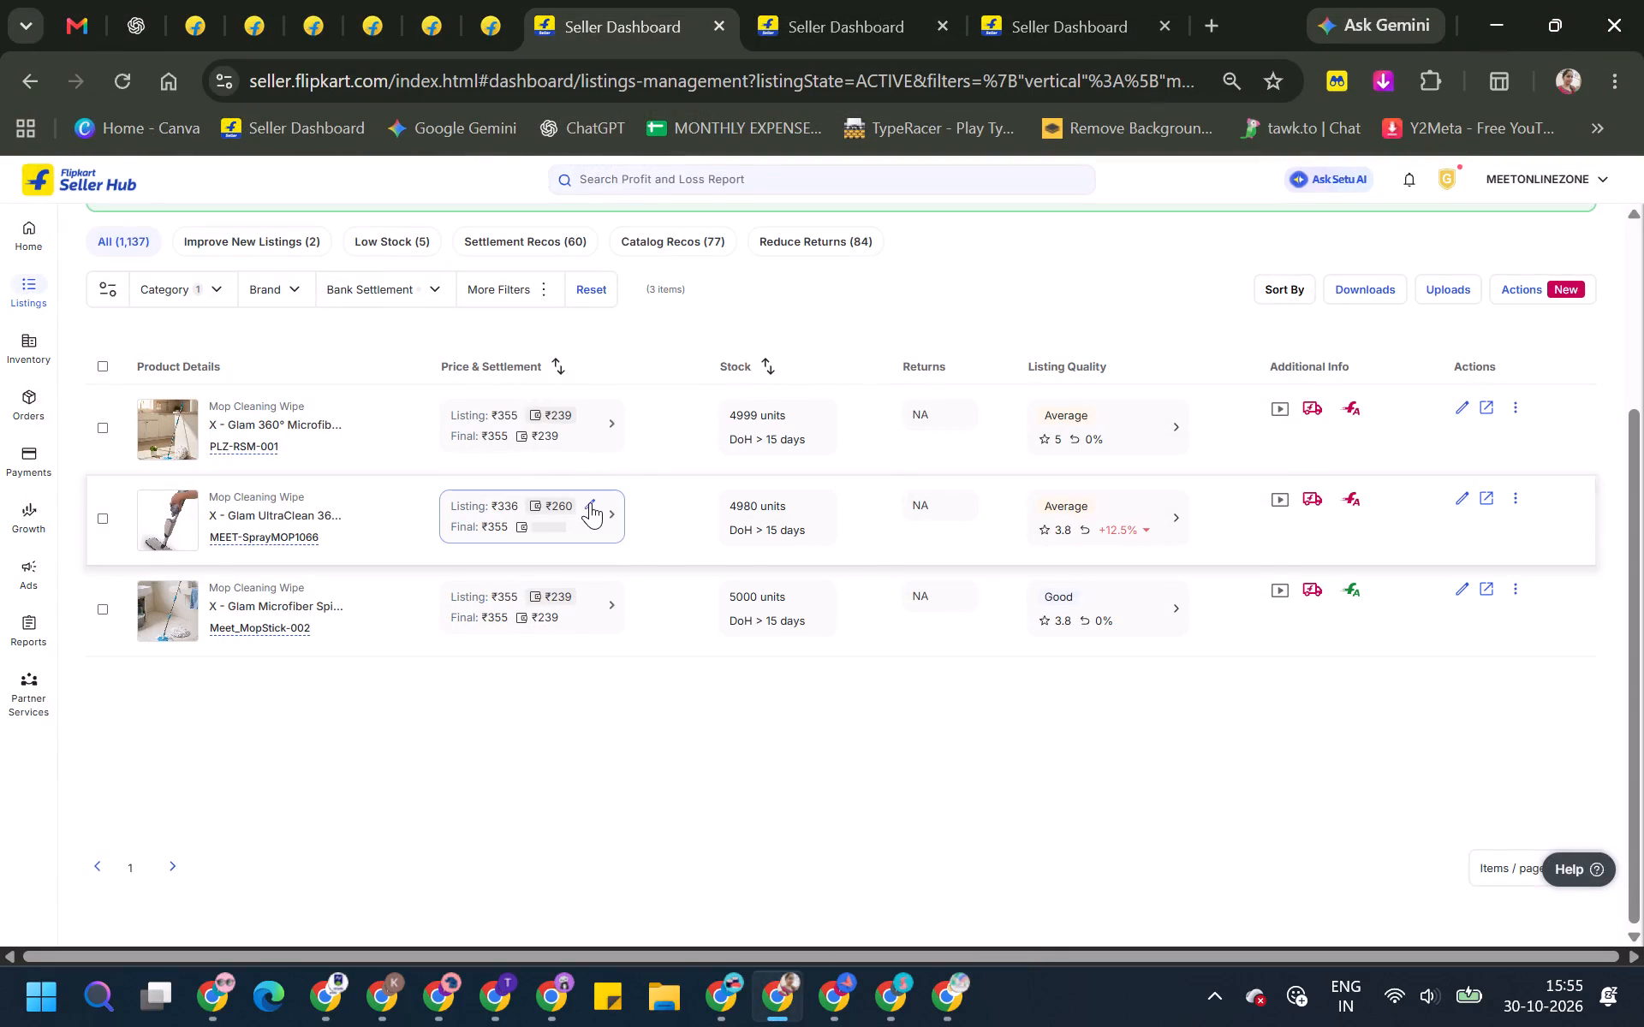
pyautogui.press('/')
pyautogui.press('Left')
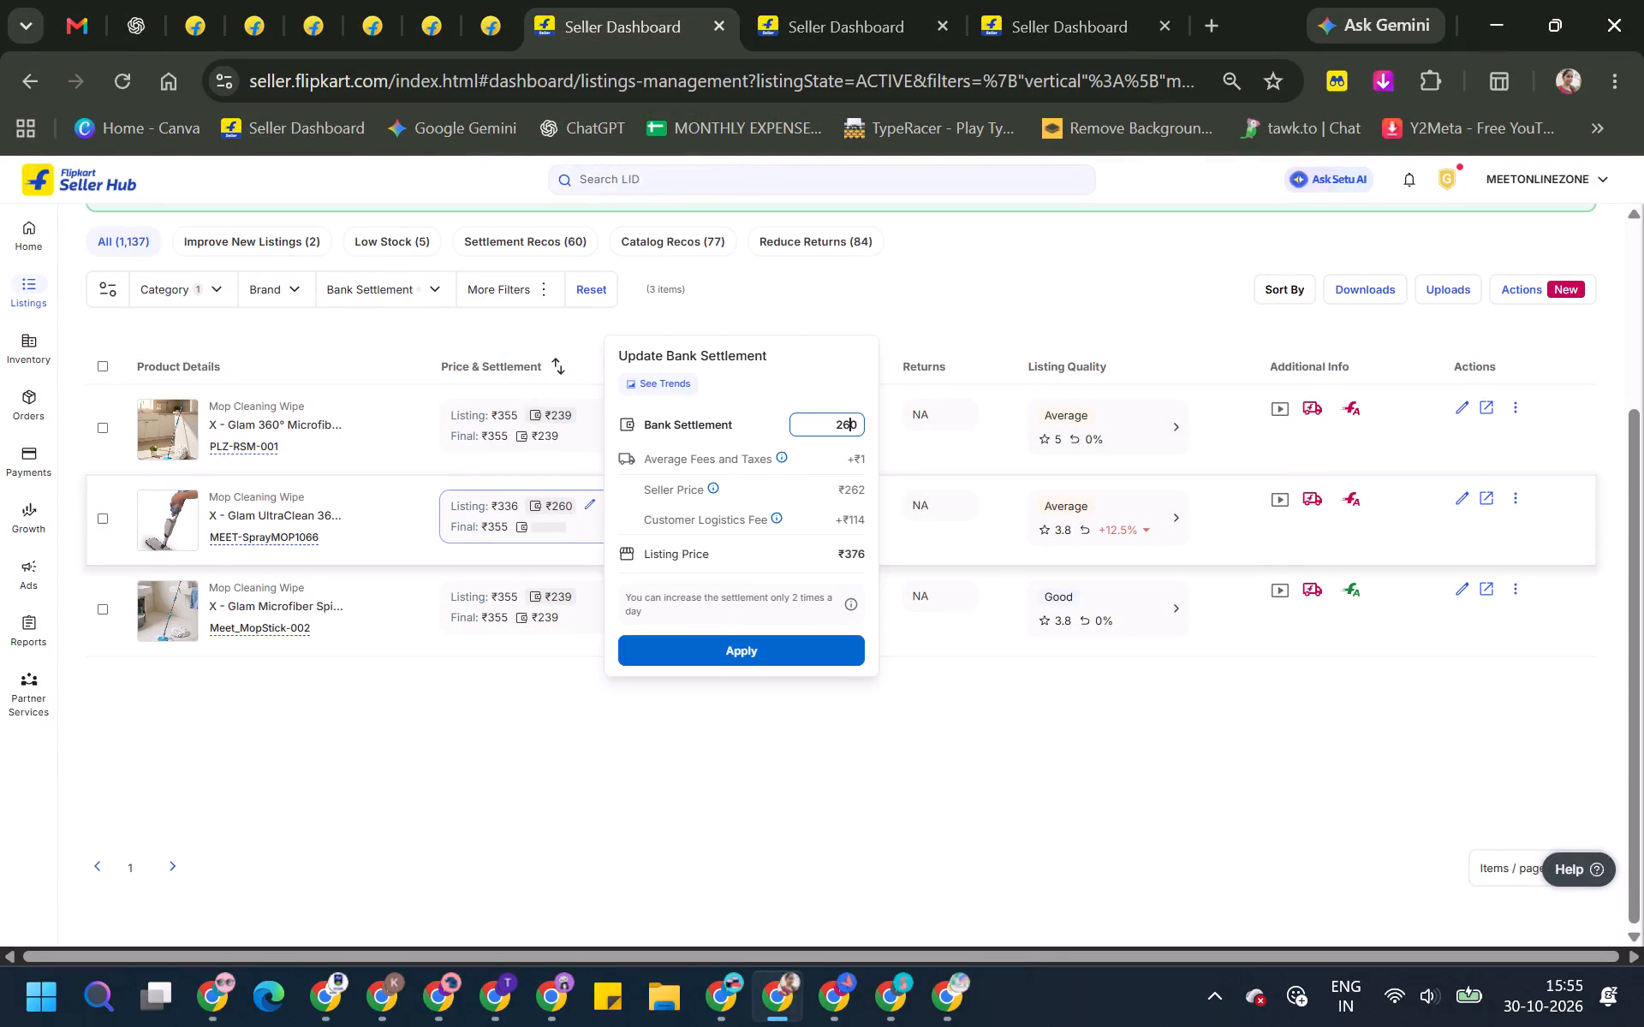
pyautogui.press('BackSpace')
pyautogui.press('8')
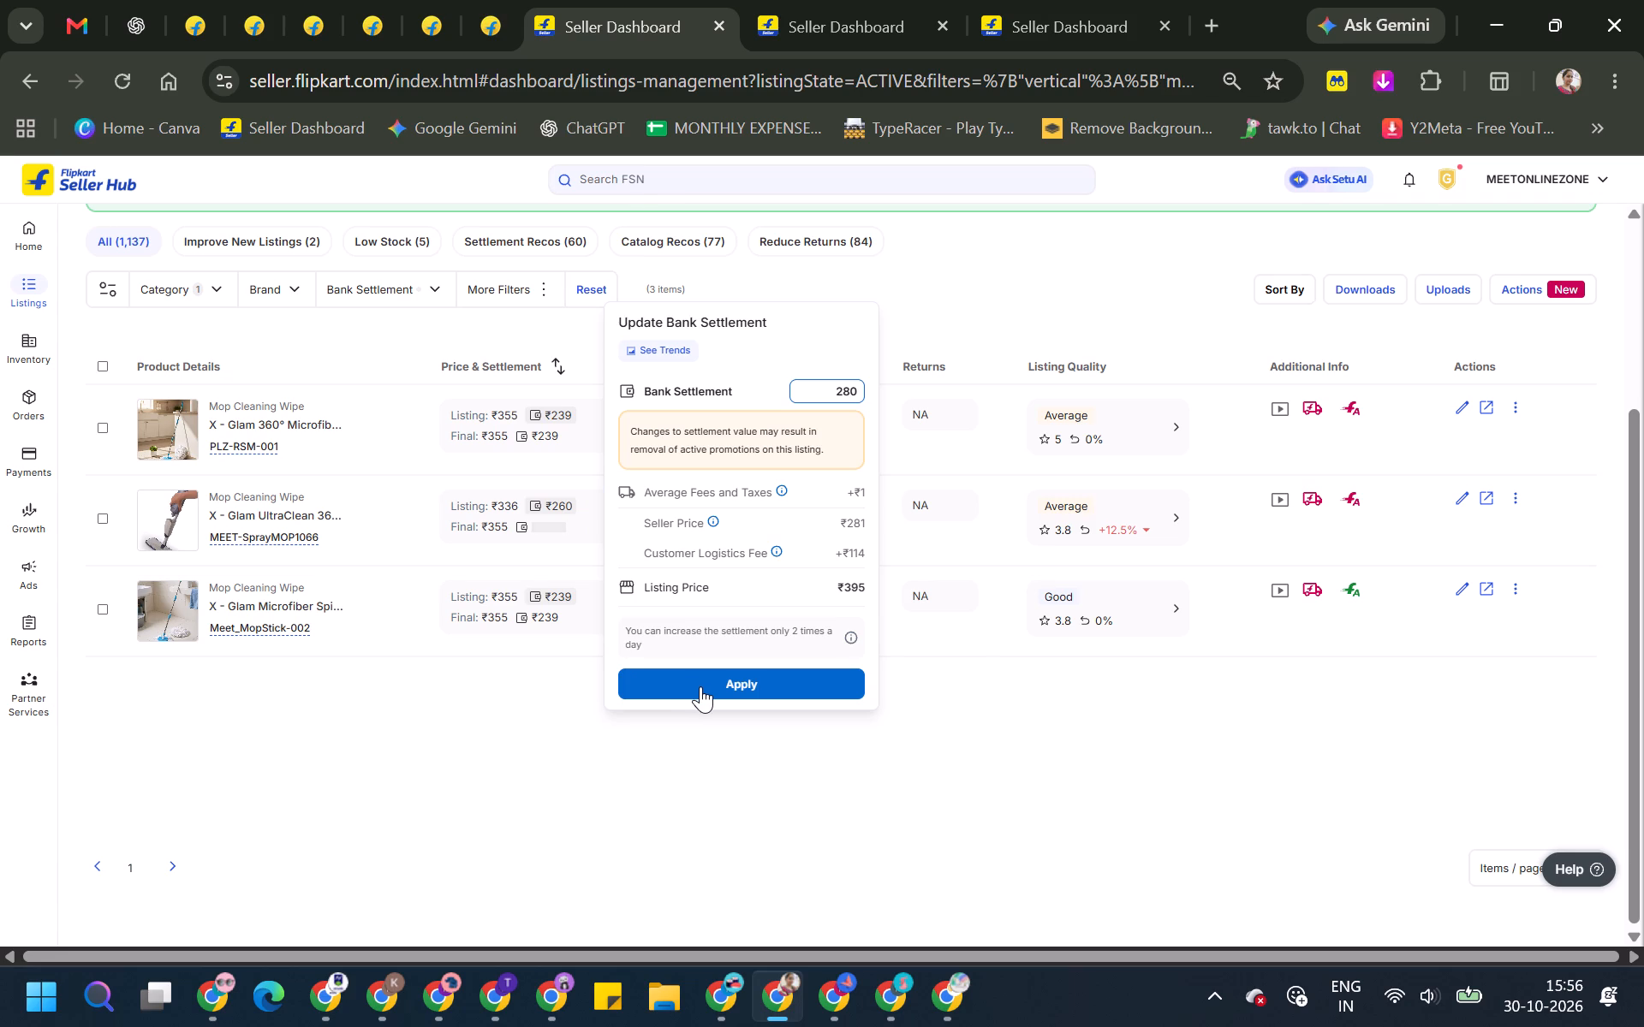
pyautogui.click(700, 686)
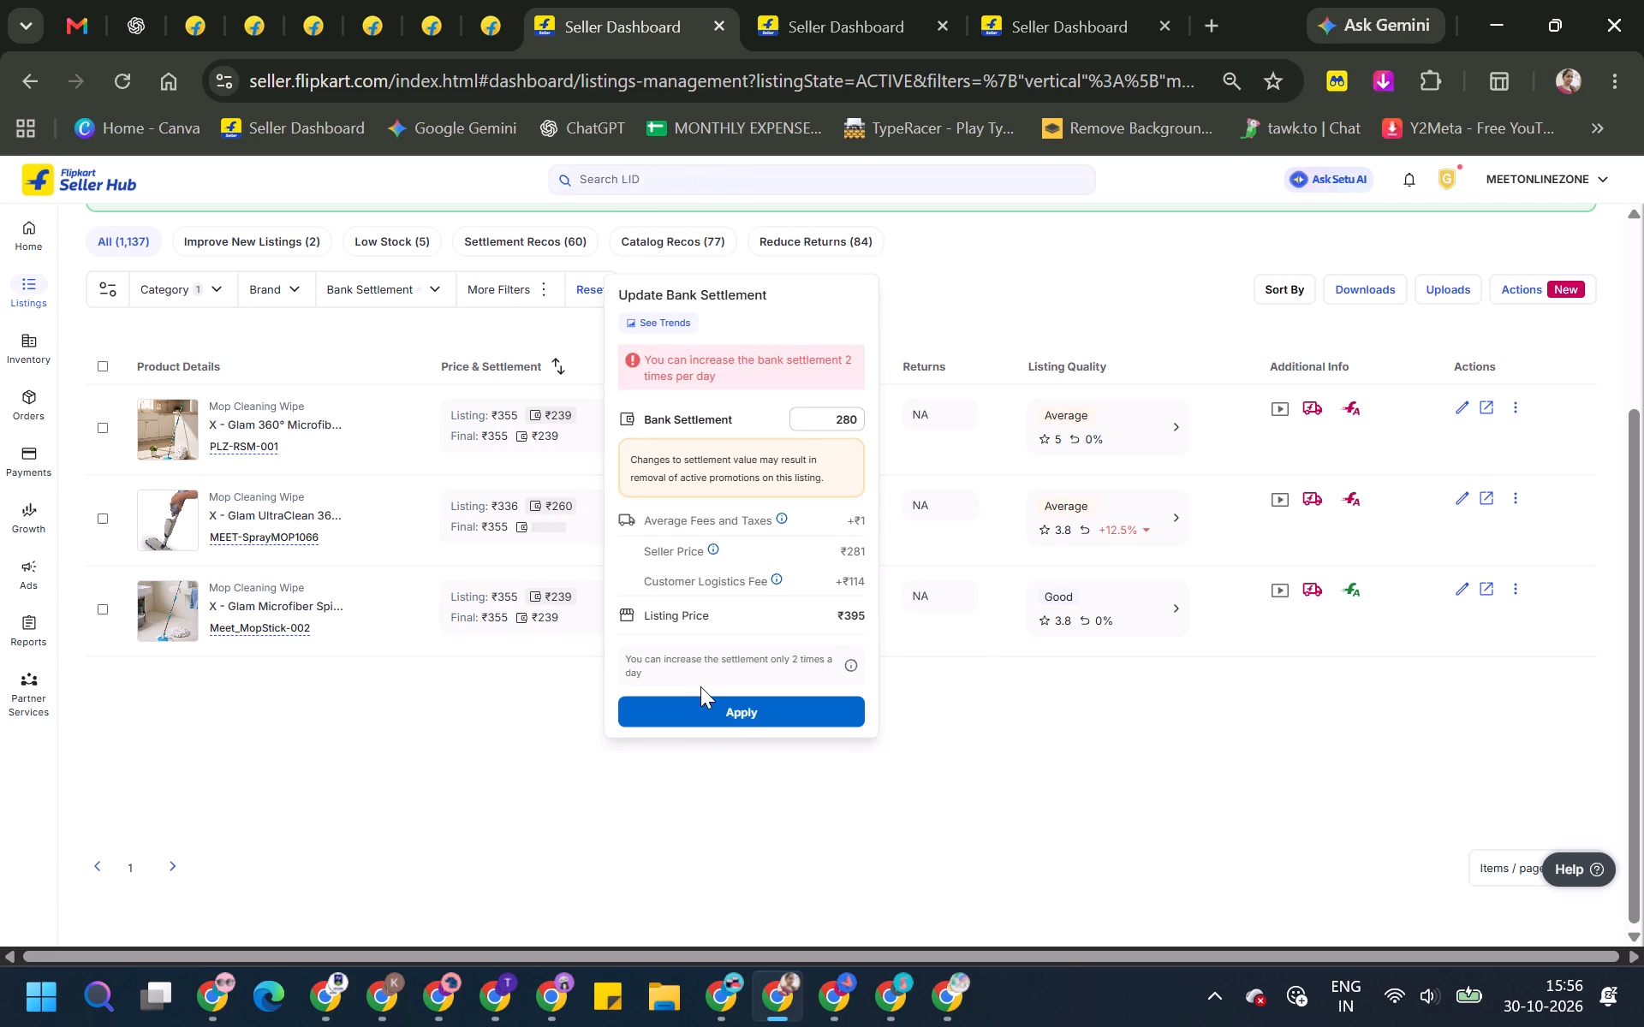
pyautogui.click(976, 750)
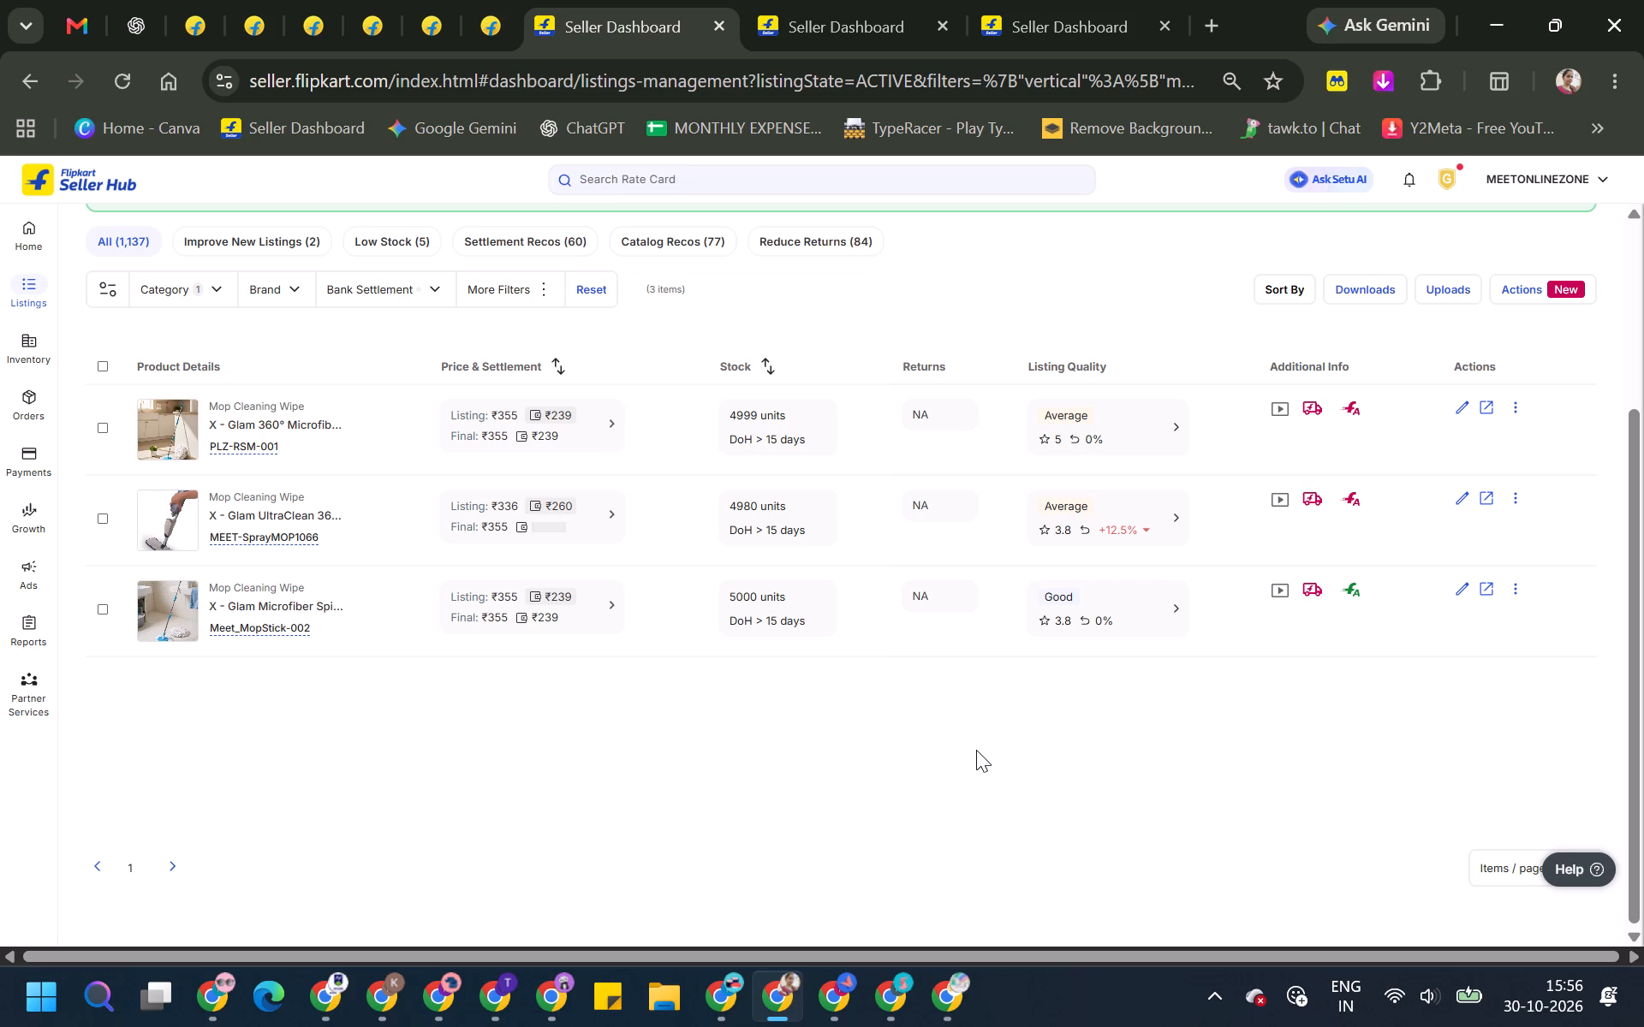
# Reload the filtered mop listings and examine which ones remain in the 220 to 240 settlement range.
pyautogui.scroll(2, 803, 721)
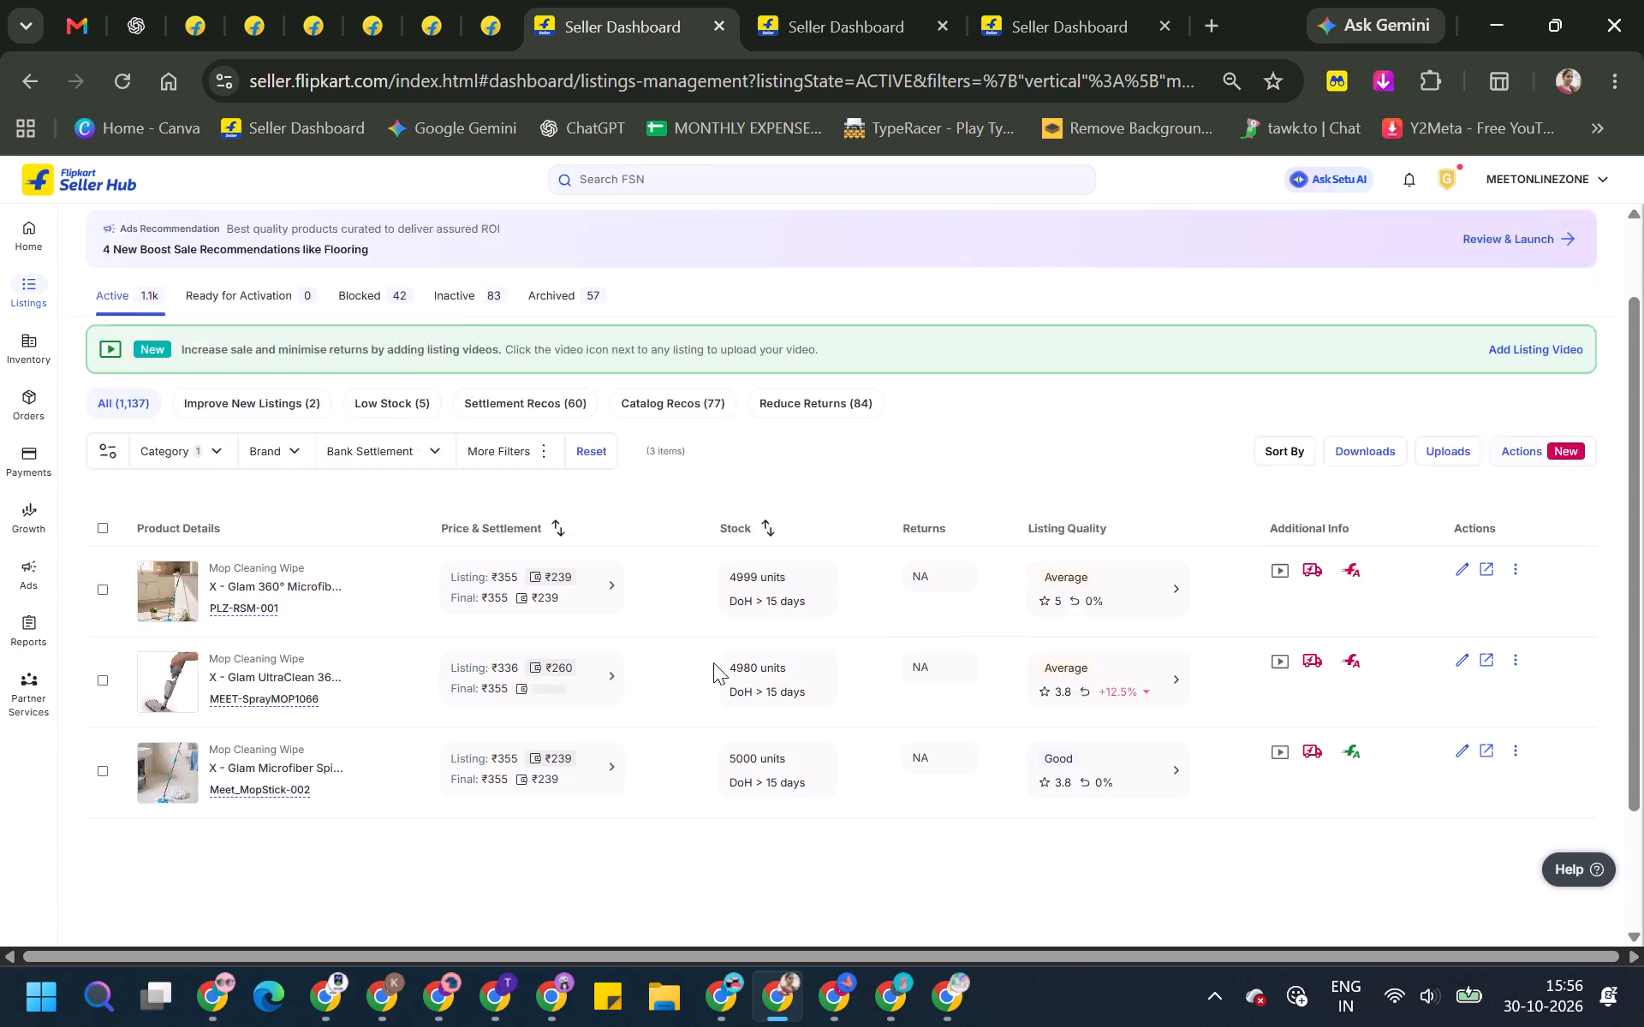
pyautogui.click(424, 539)
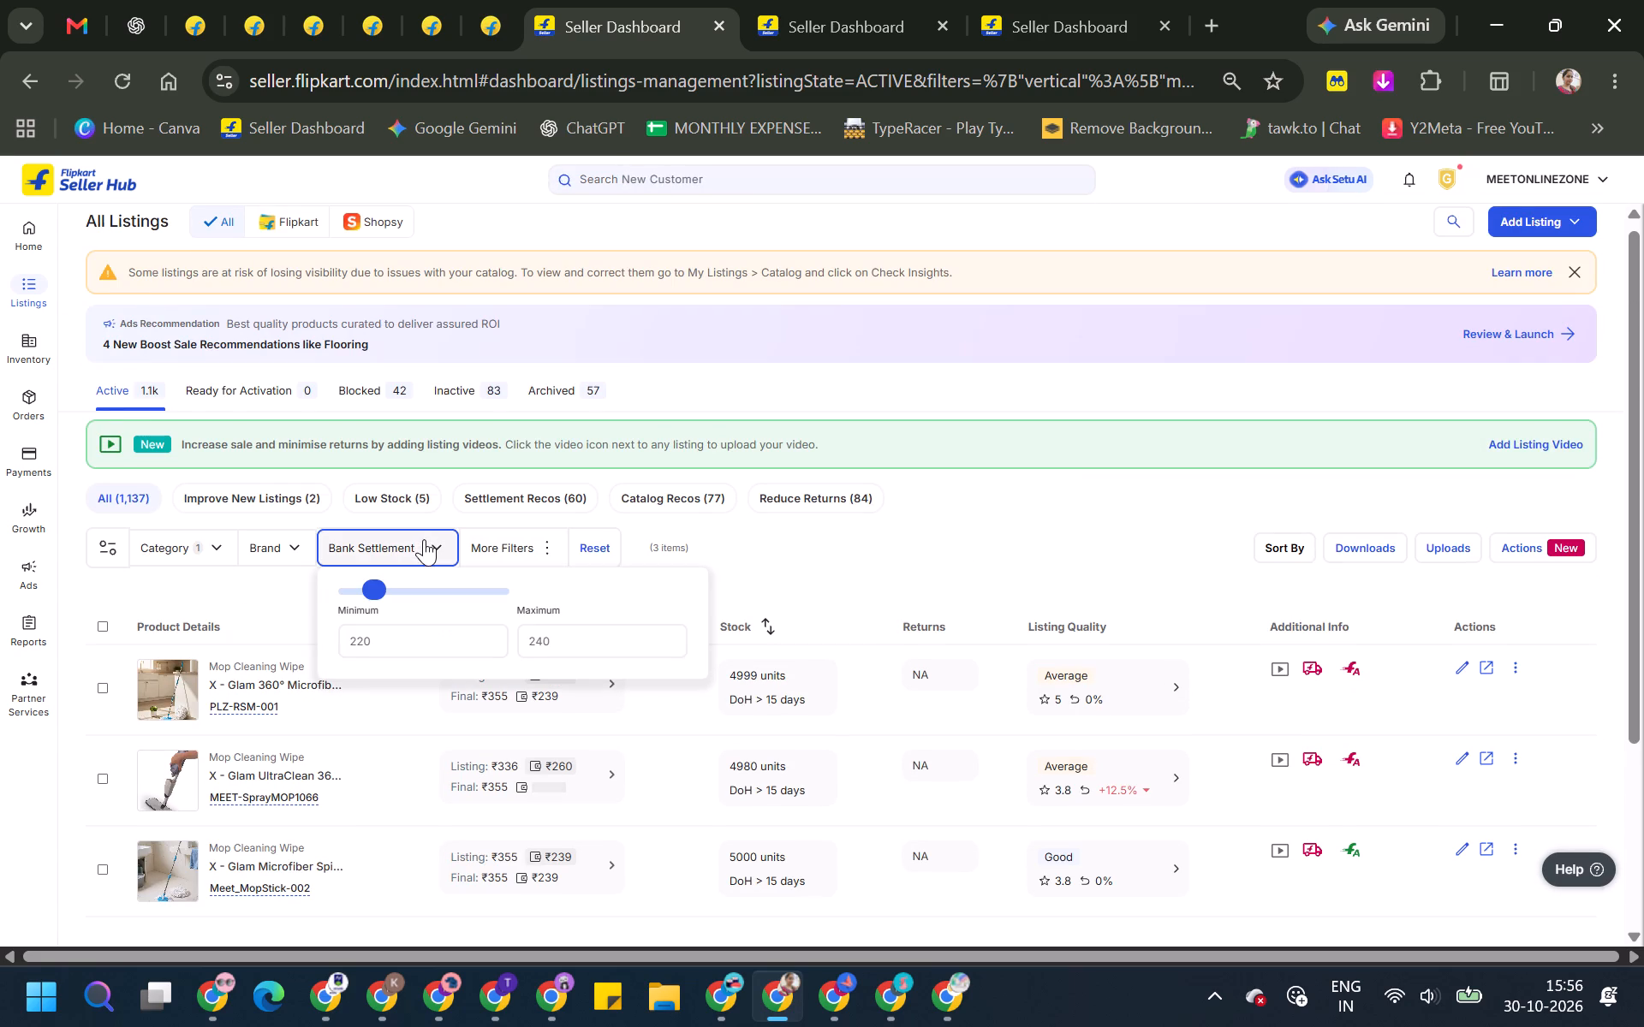
pyautogui.click(825, 565)
pyautogui.scroll(-2, 706, 577)
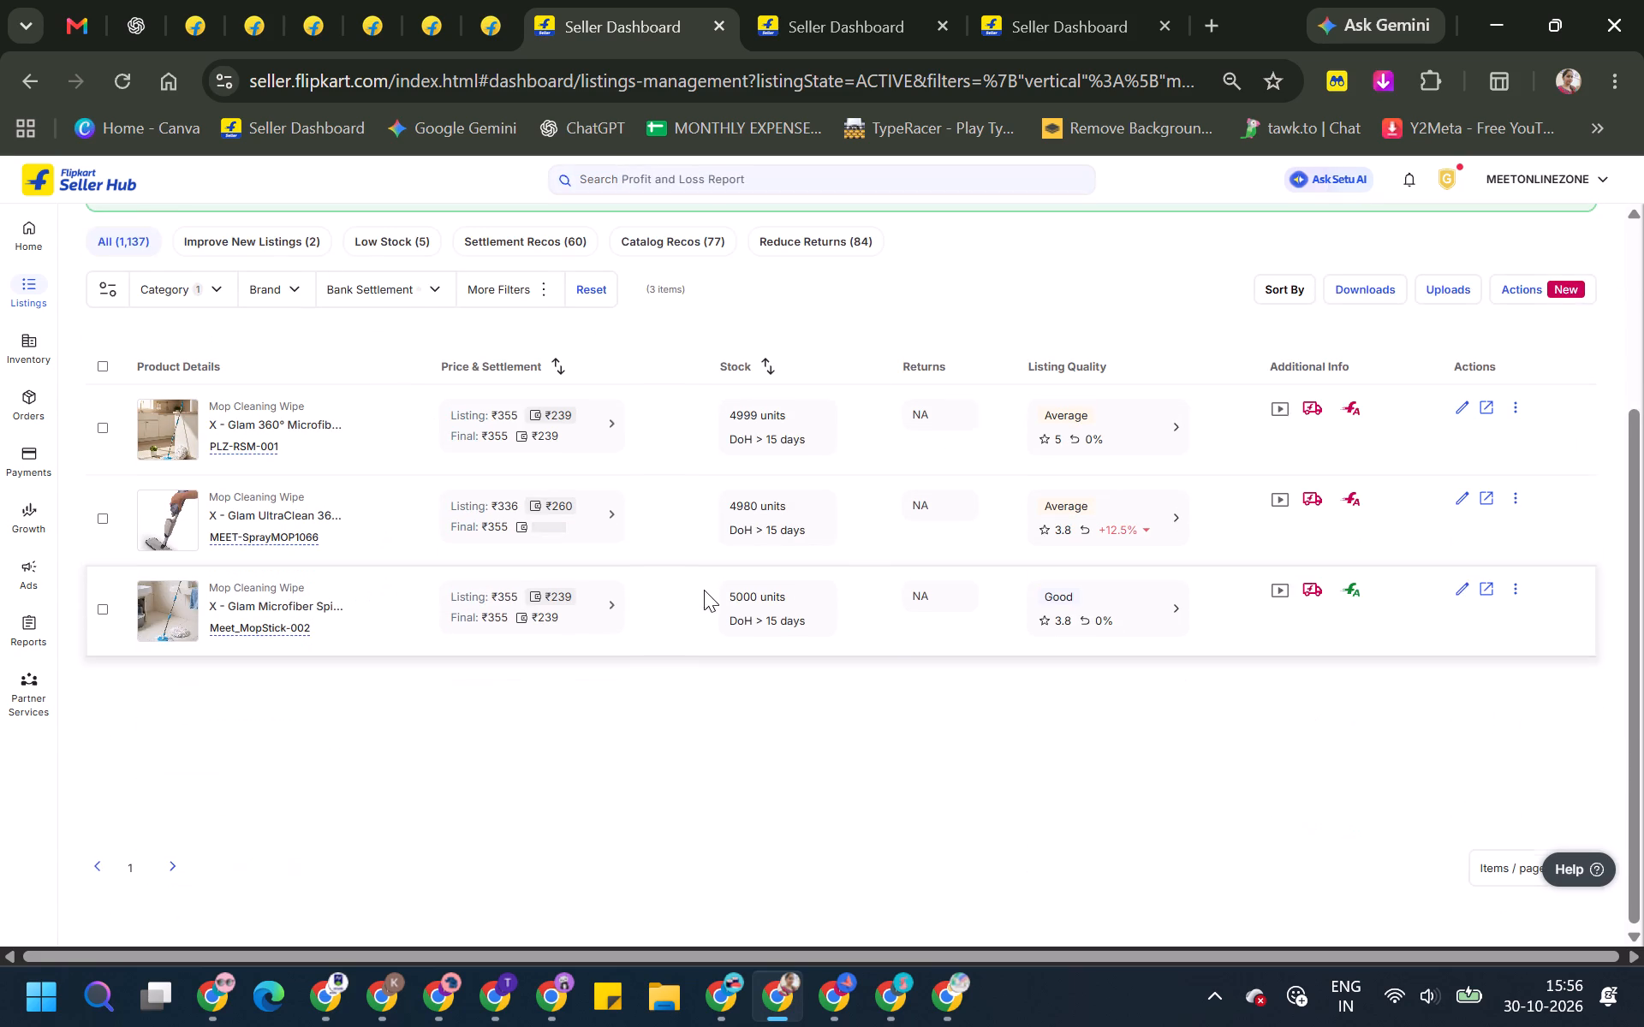
pyautogui.click(113, 95)
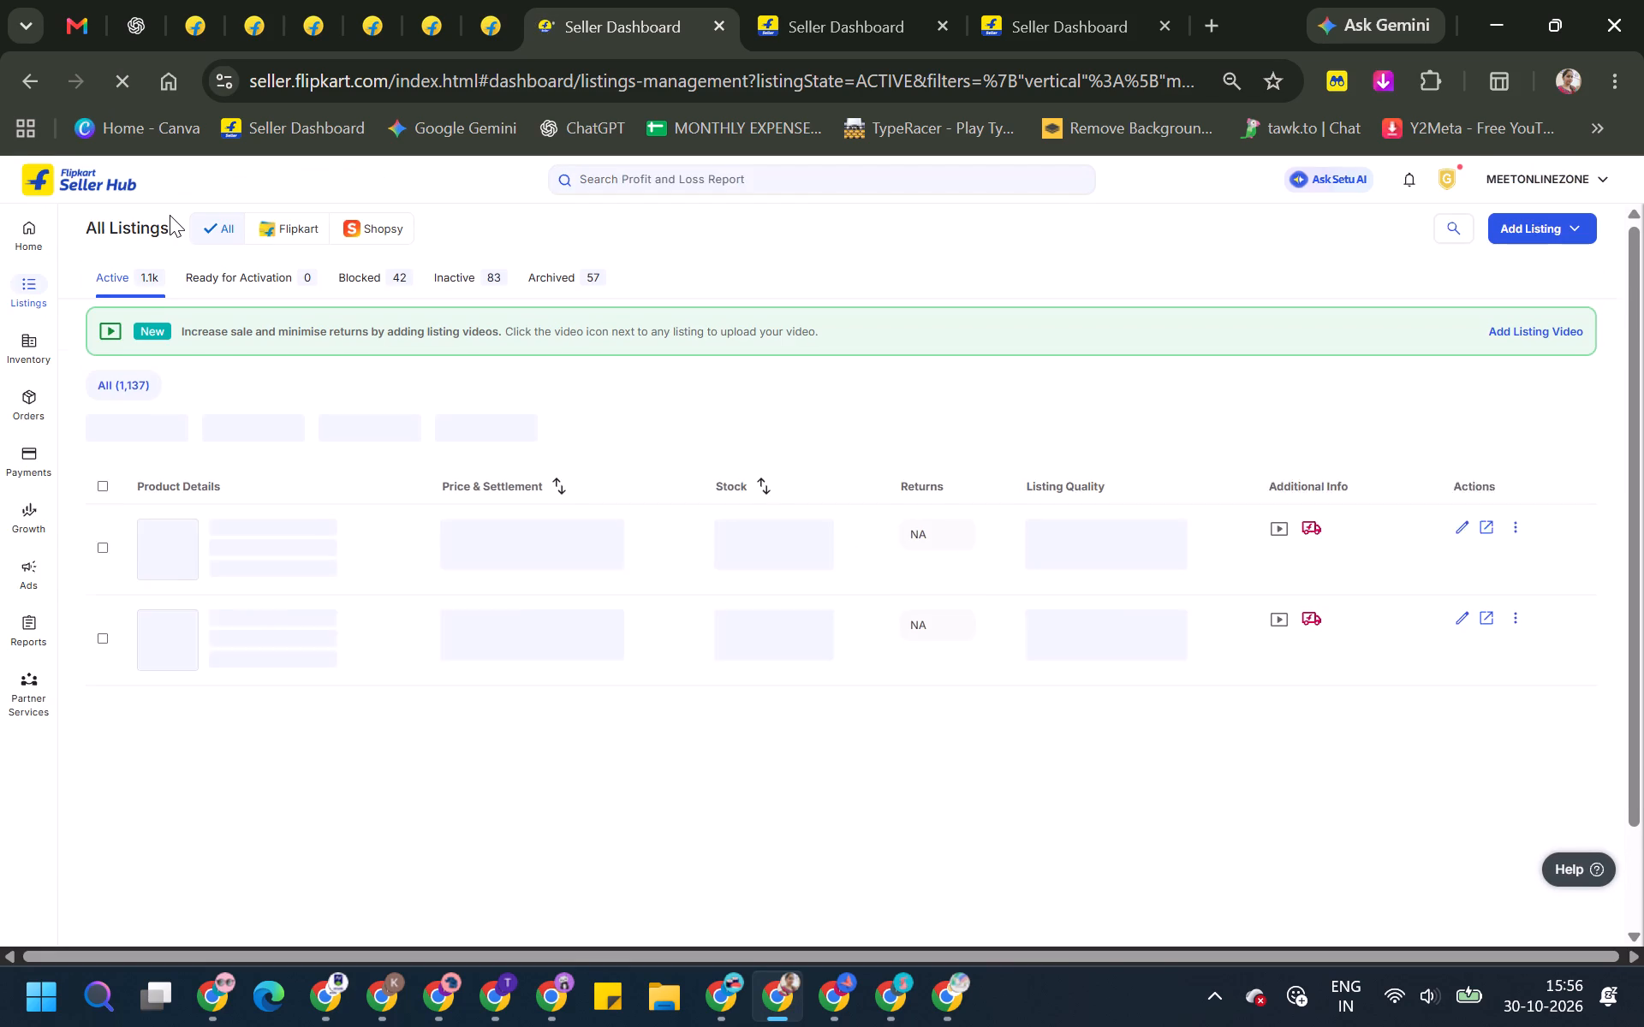
pyautogui.scroll(-1, 299, 560)
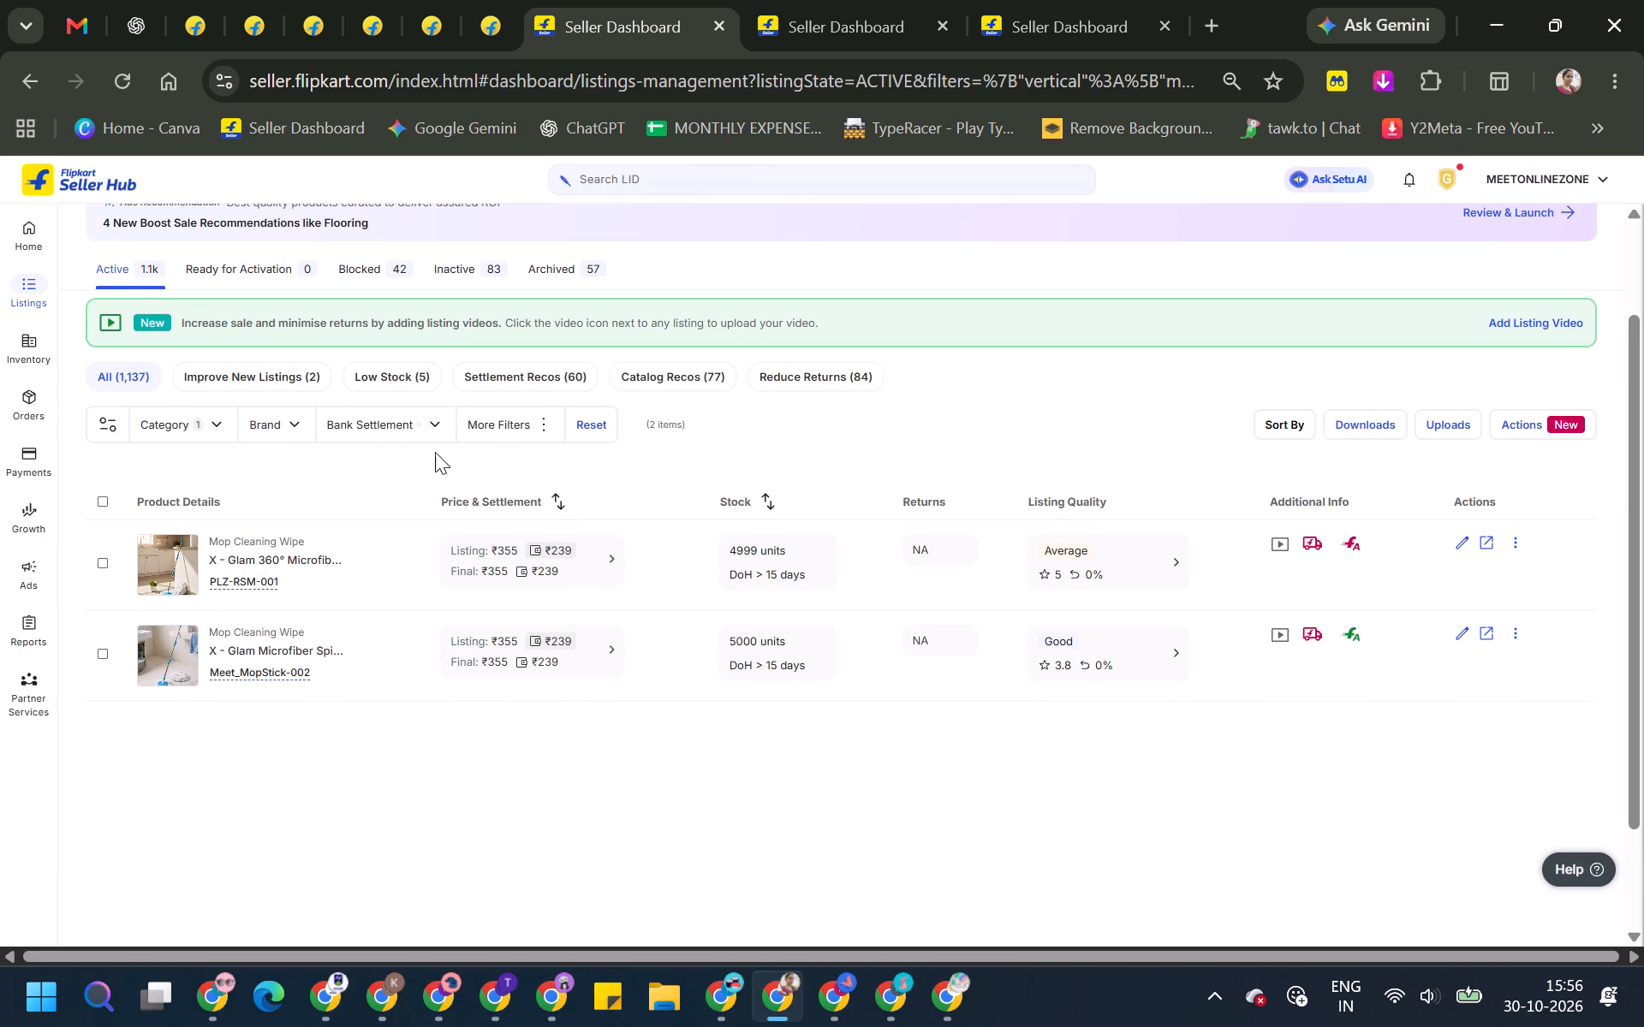
pyautogui.scroll(-2, 443, 426)
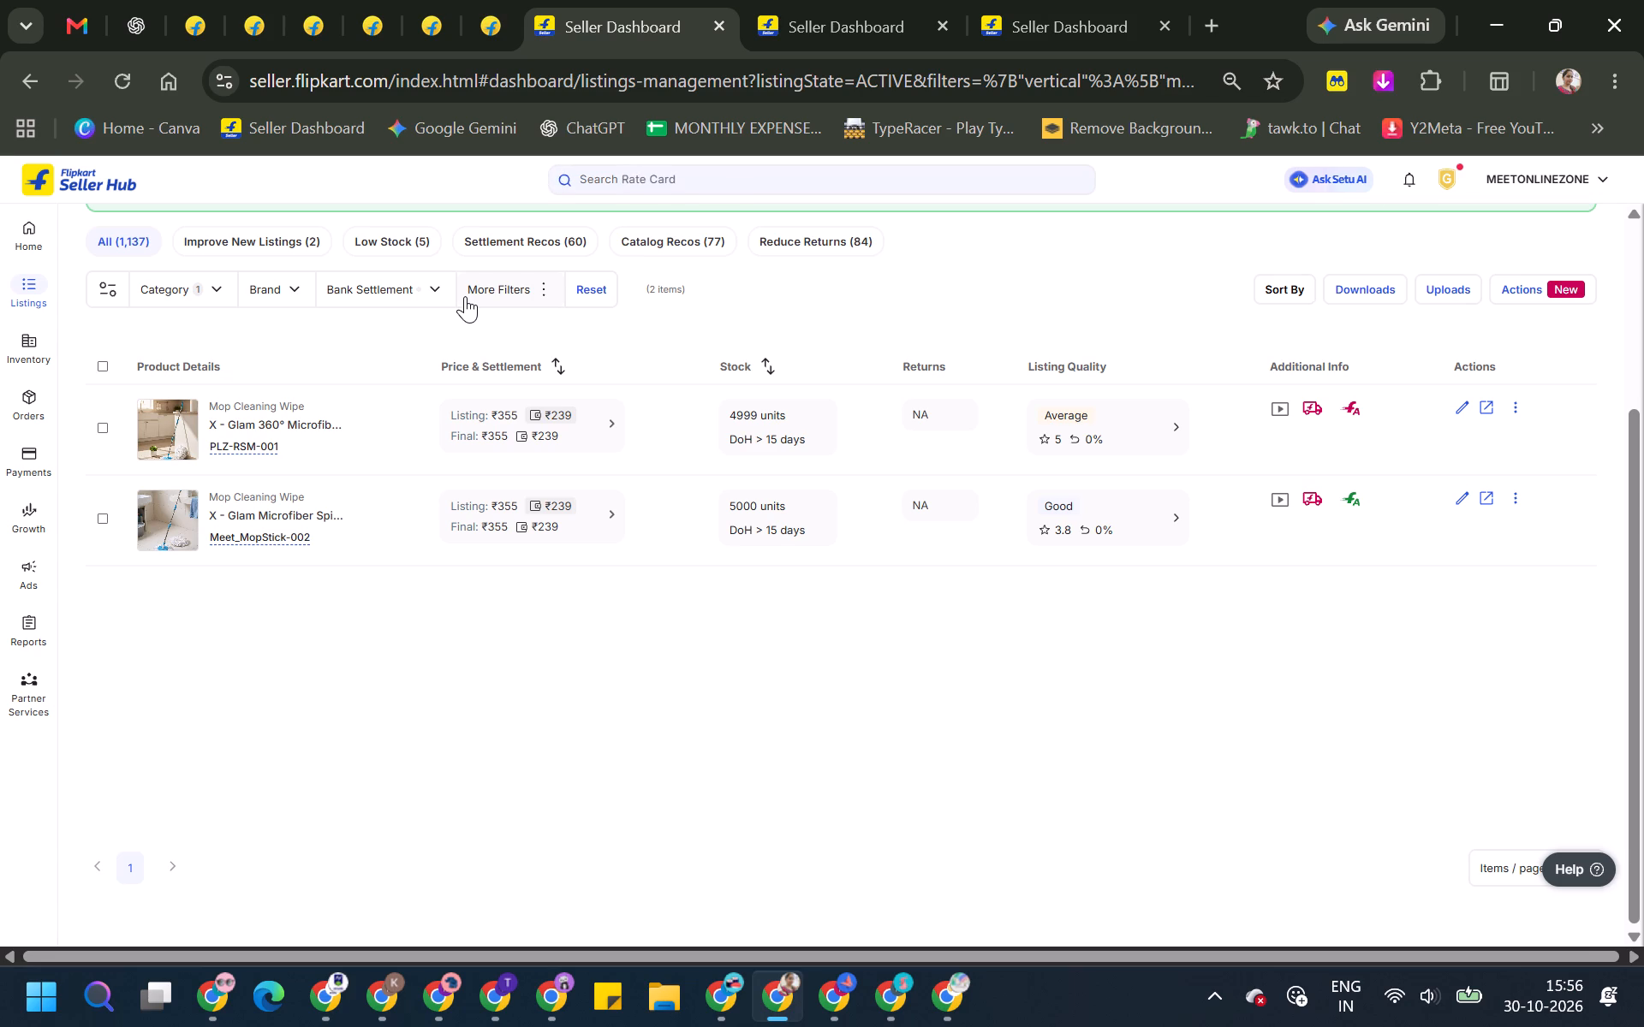
# Filter the active mop listings to a bank settlement between 200 and 220.
pyautogui.click(444, 286)
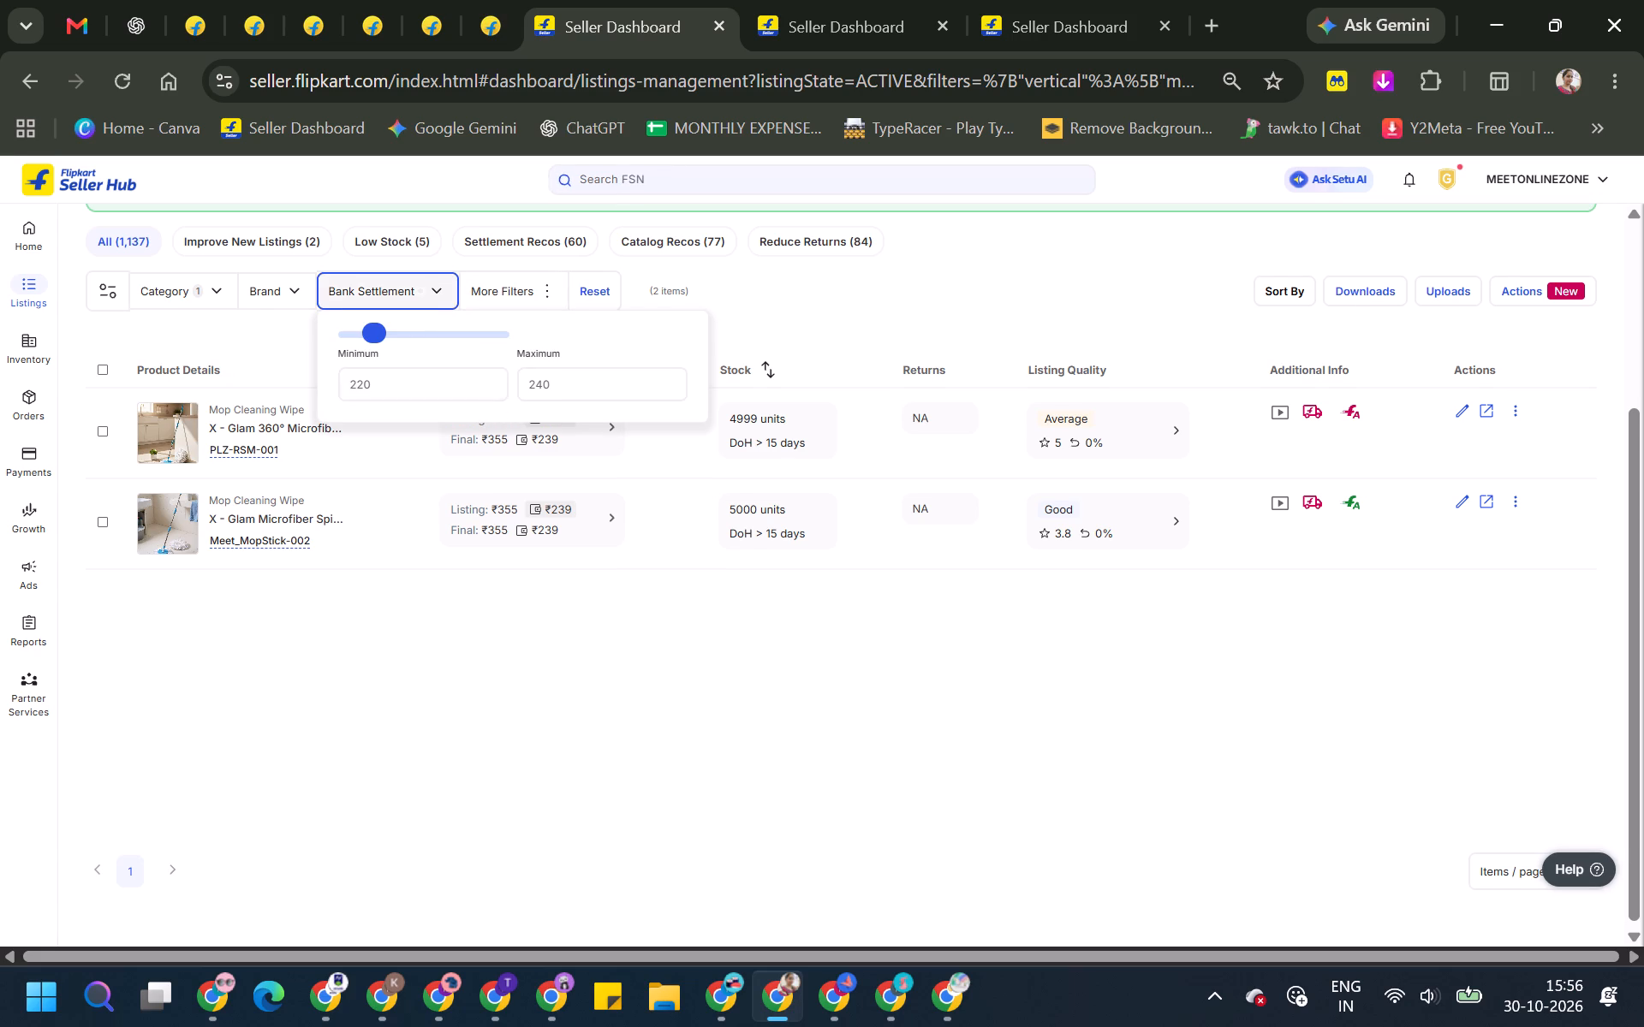
pyautogui.doubleClick(435, 387)
pyautogui.hotkey('ctrl', 'c')
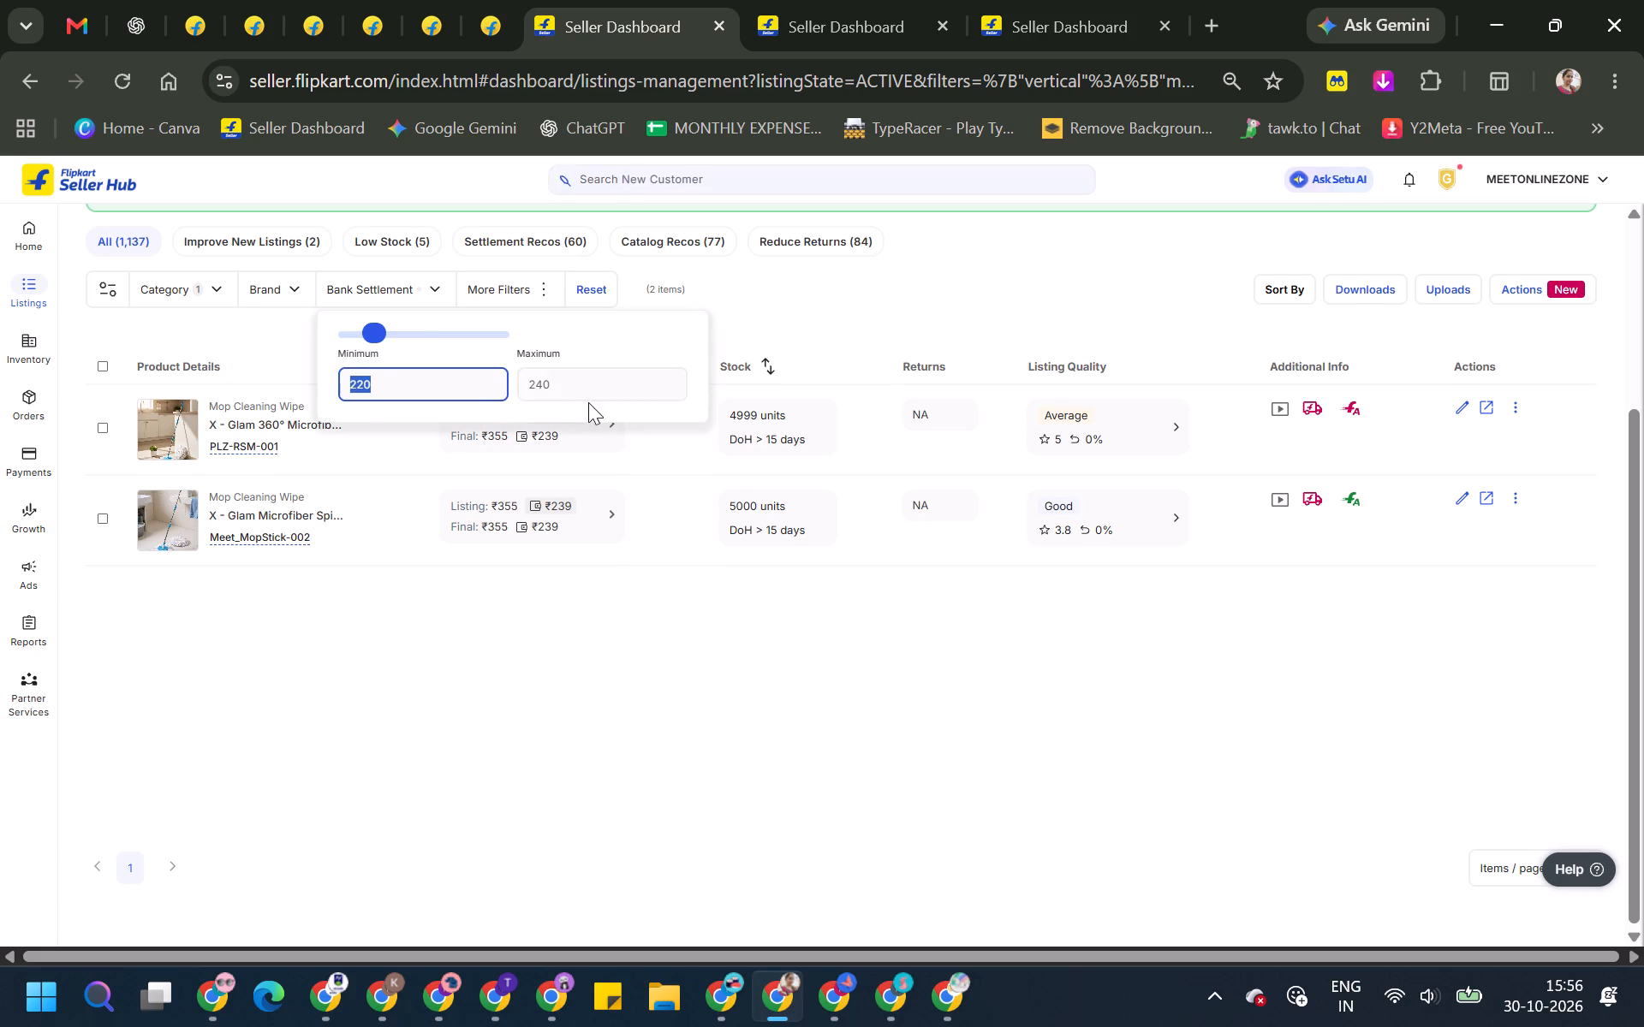
pyautogui.click(610, 404)
pyautogui.doubleClick(604, 391)
pyautogui.hotkey('ctrl', 'v')
pyautogui.click(422, 389)
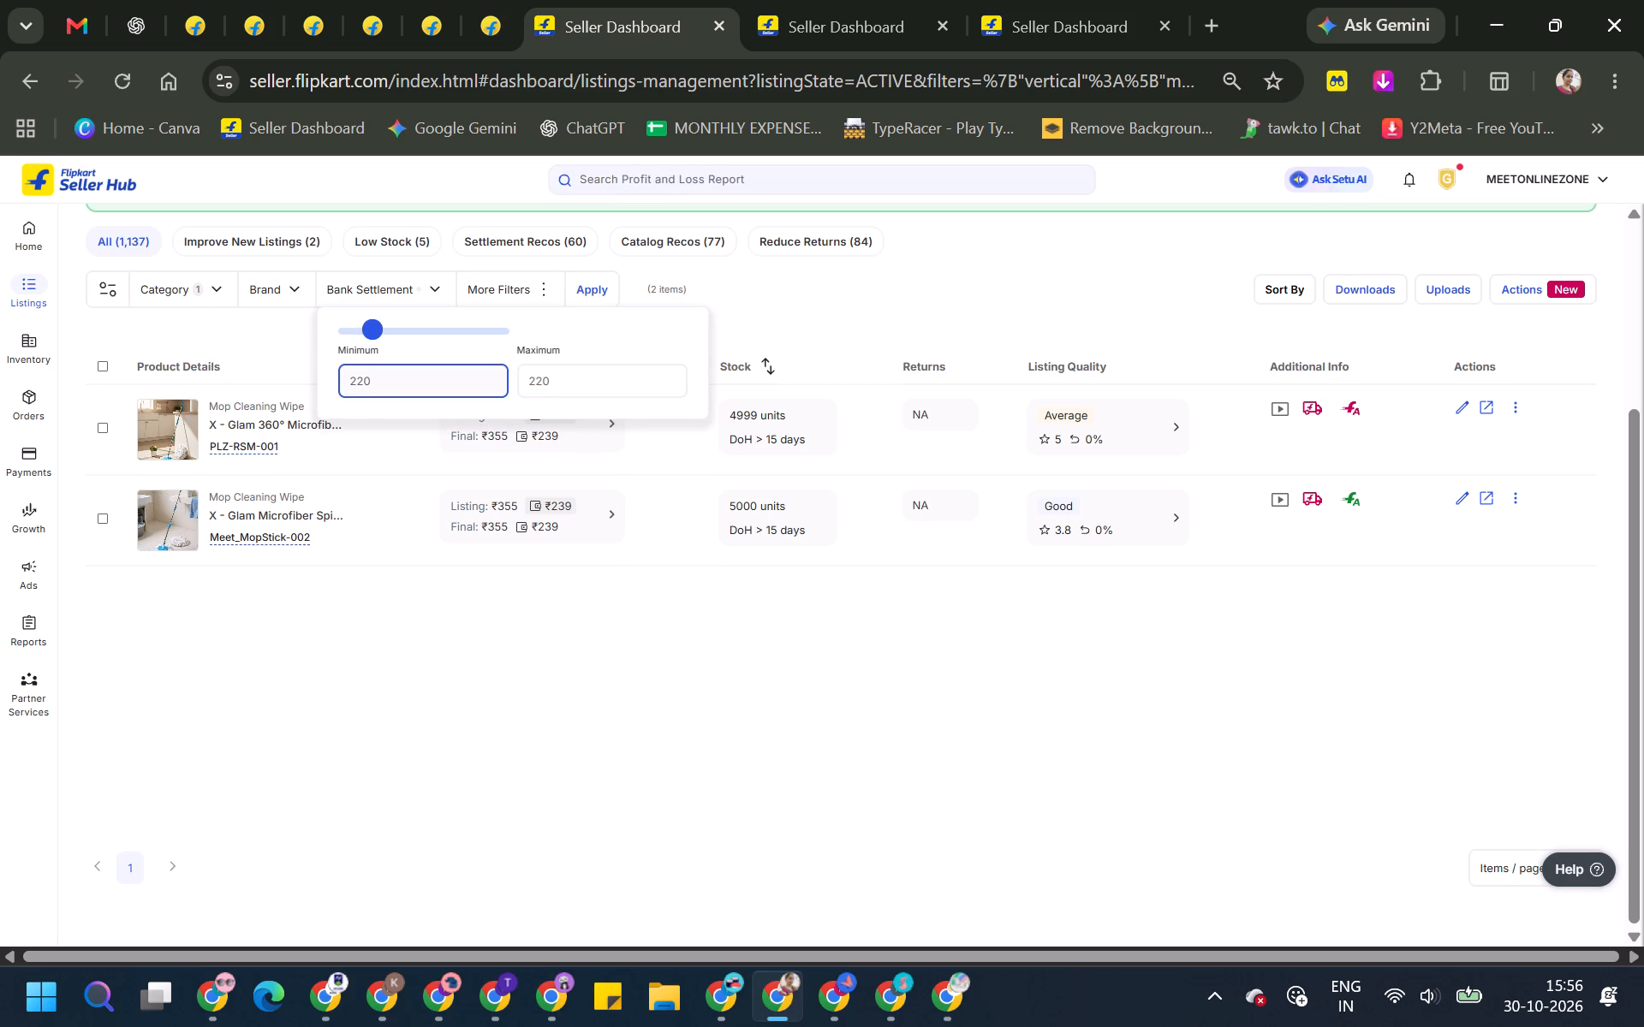
pyautogui.press('Left')
pyautogui.press('BackSpace')
pyautogui.press('0')
pyautogui.click(605, 283)
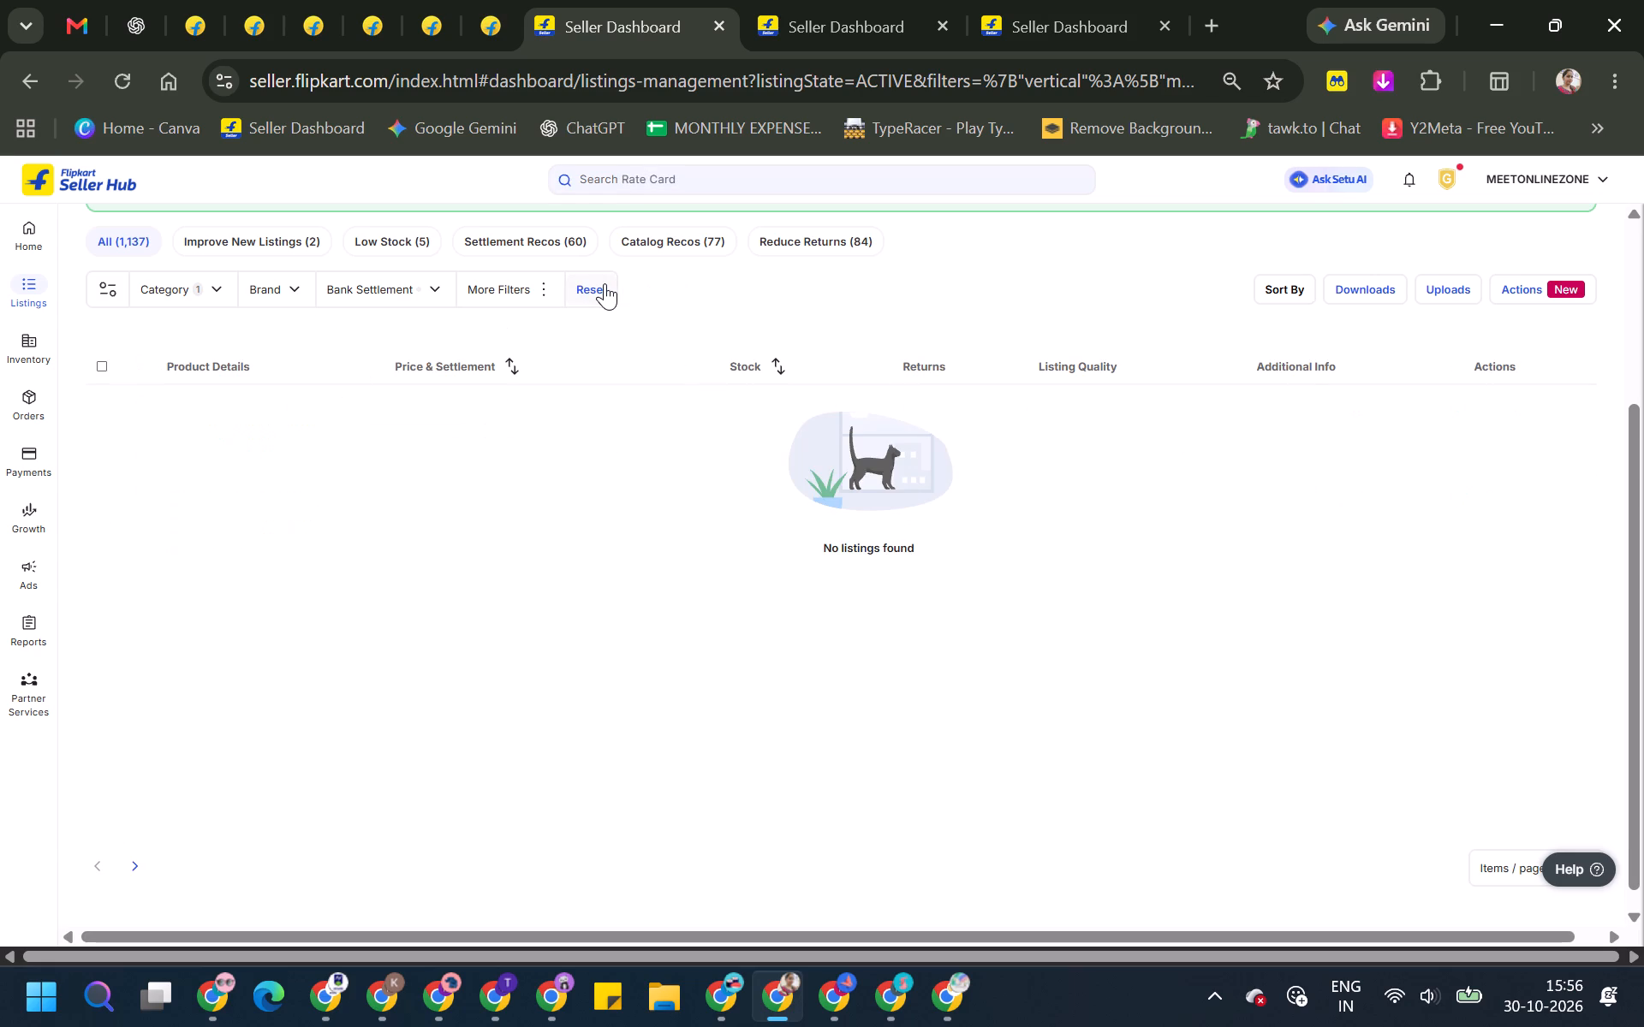
# Filter the active mop listings to a bank settlement between 190 and 220.
pyautogui.click(408, 291)
pyautogui.click(432, 381)
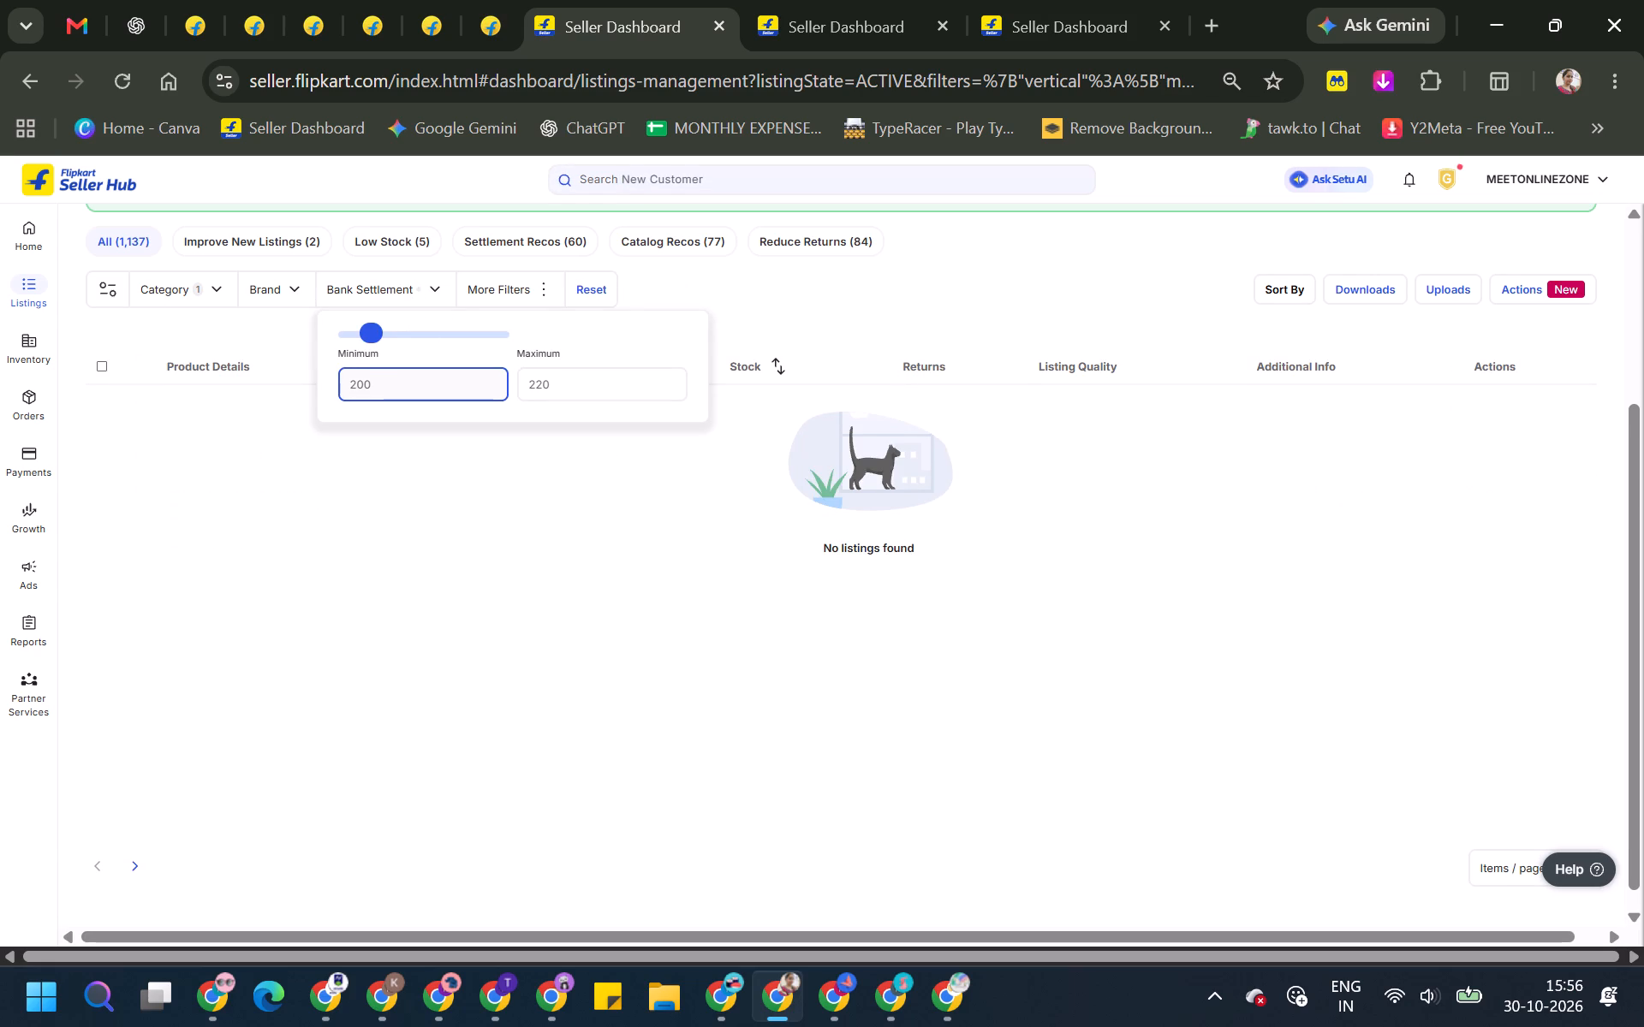
pyautogui.hotkey('ctrl', 'a')
pyautogui.write('190')
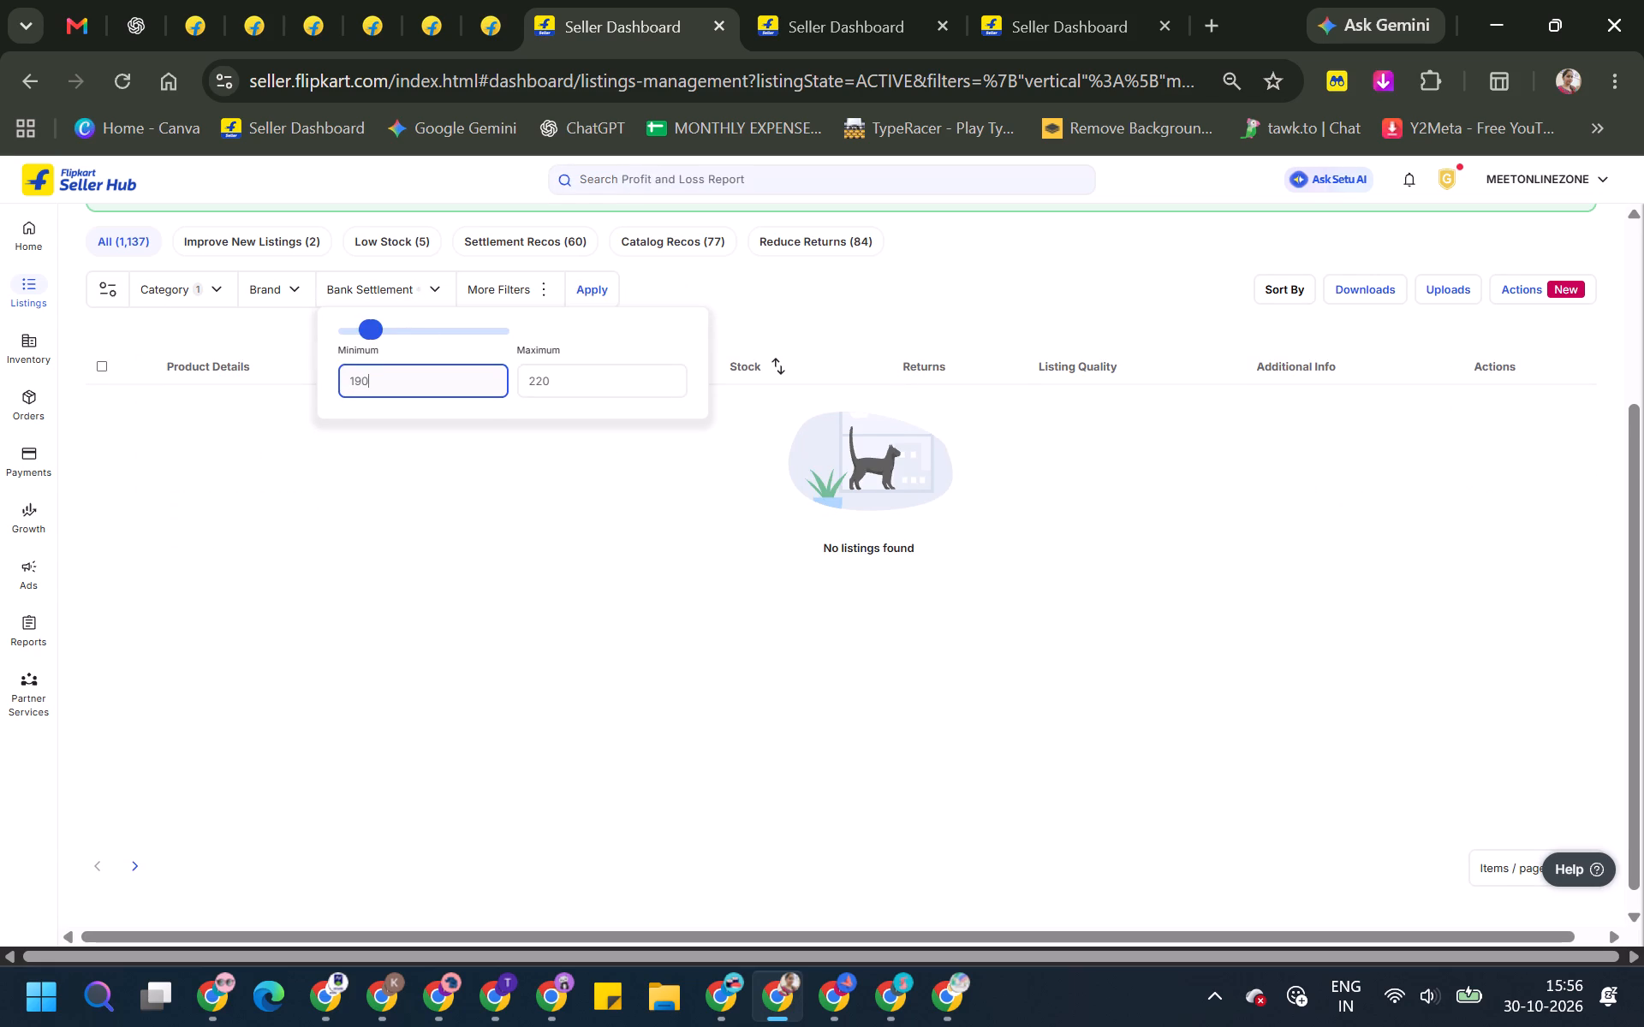
pyautogui.press('Return')
pyautogui.click(600, 282)
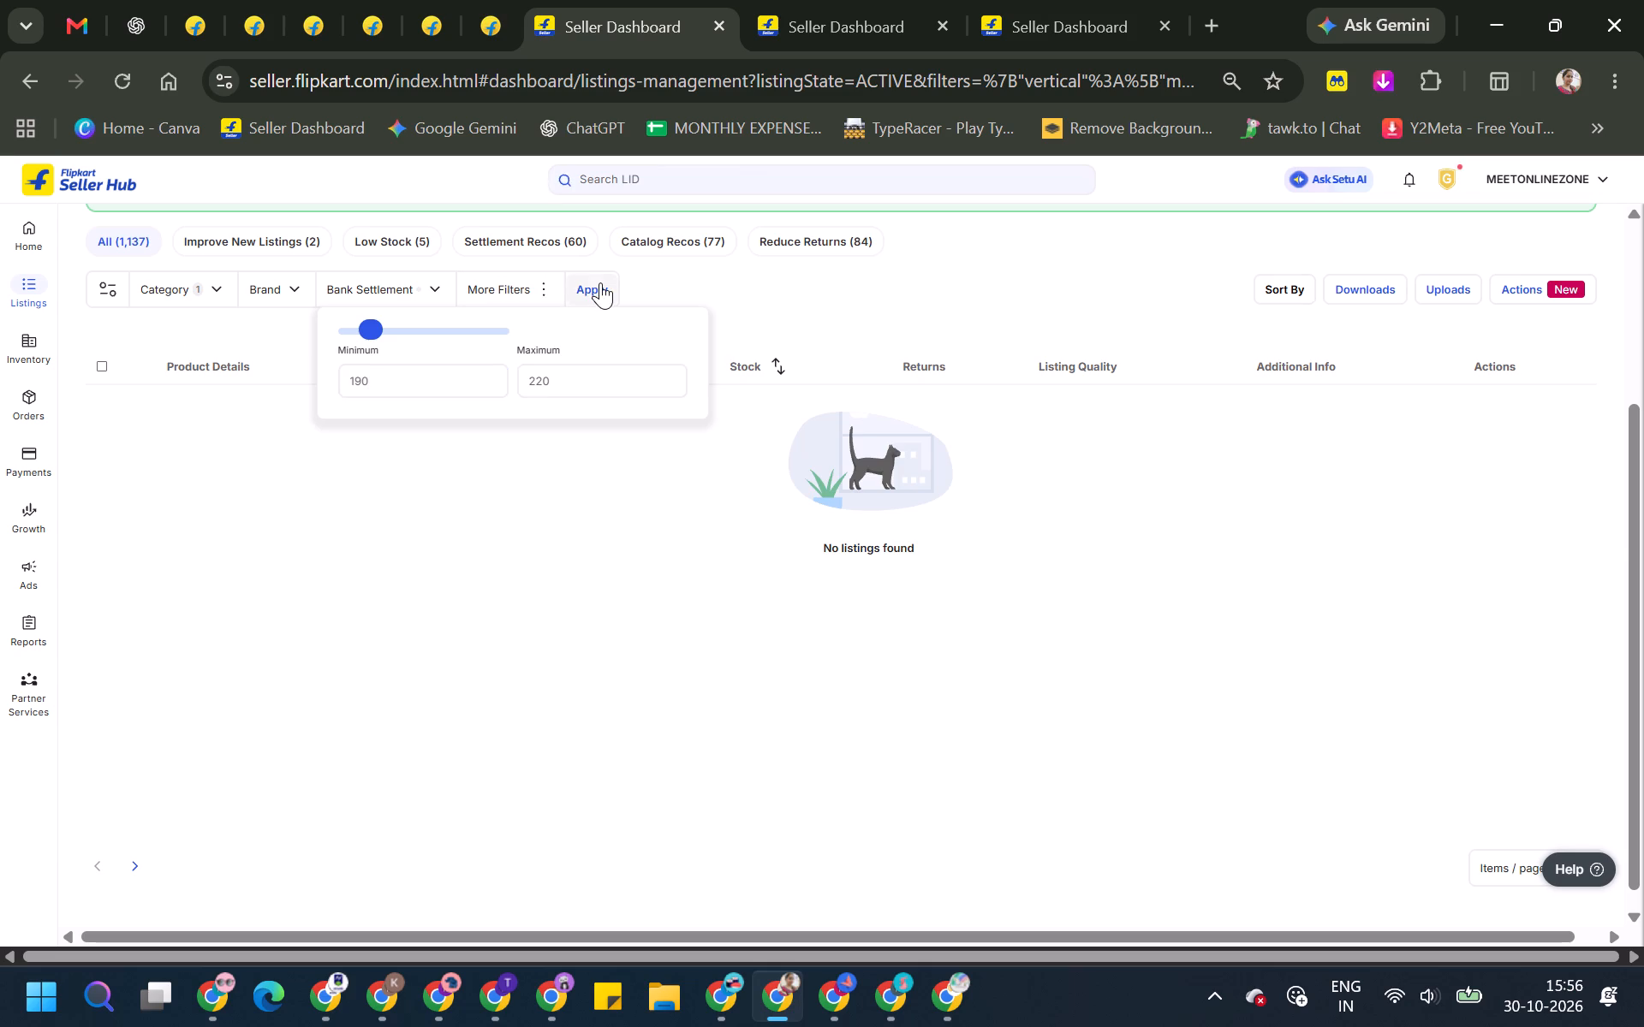
# Filter the mop listings to a bank settlement between 100 and 220 and look through both result pages.
pyautogui.click(416, 294)
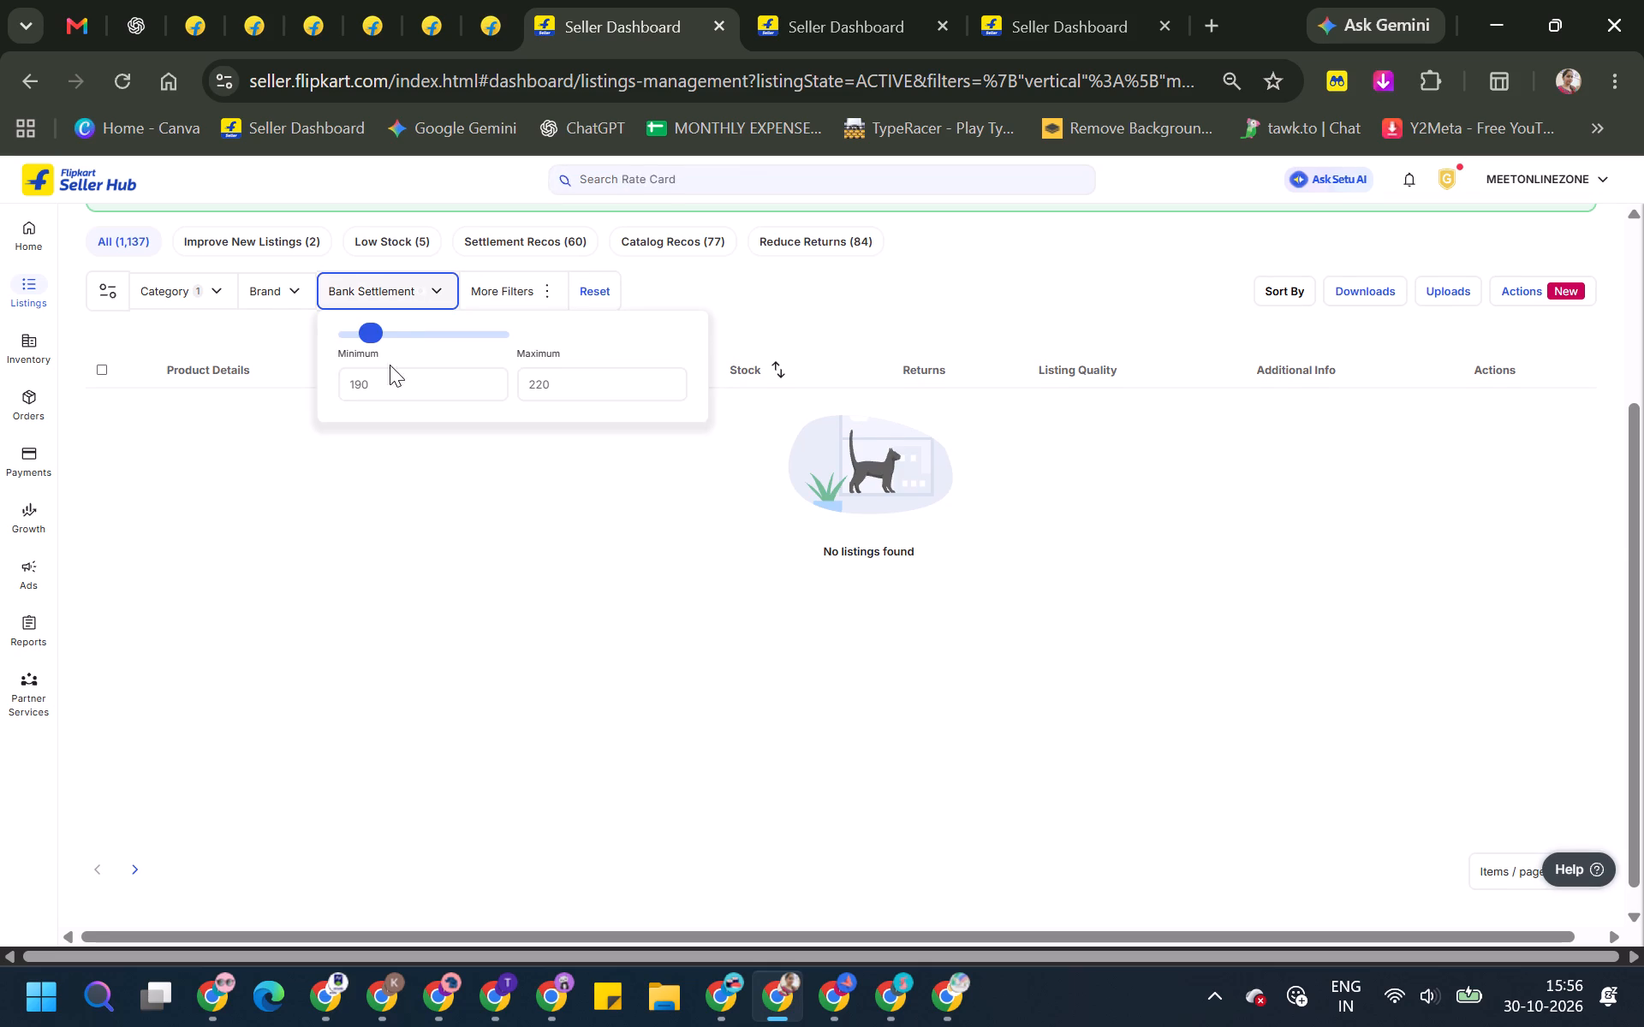
pyautogui.tripleClick(386, 381)
pyautogui.write('100')
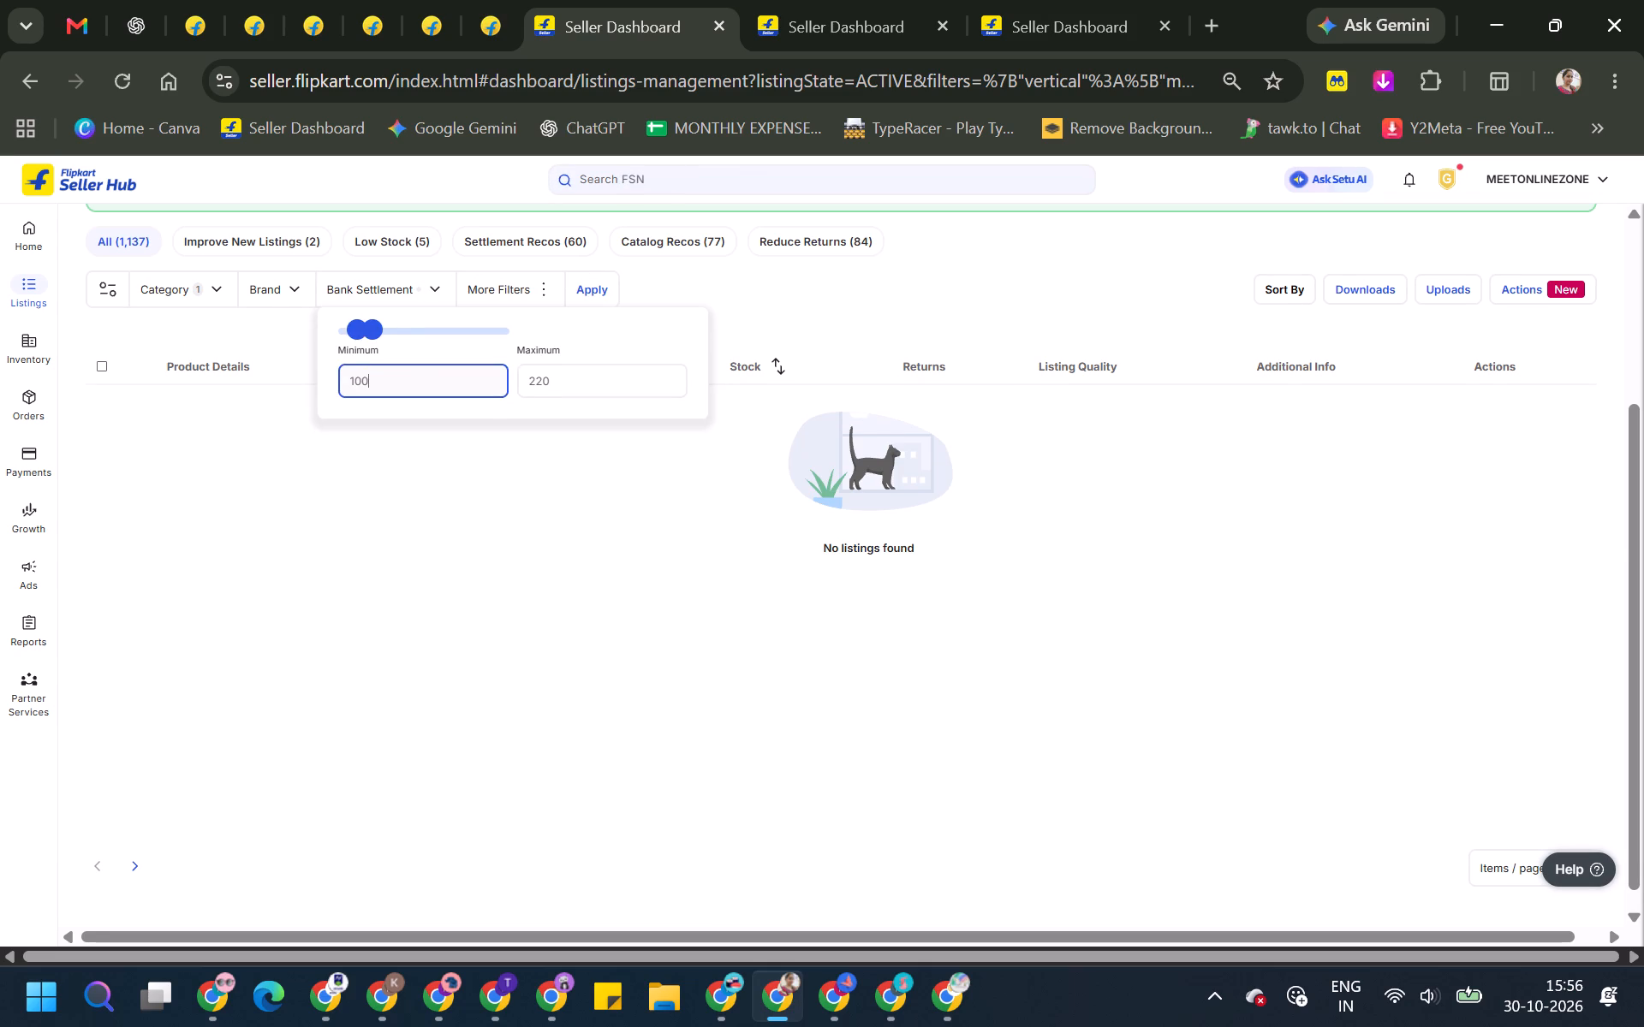
pyautogui.click(580, 292)
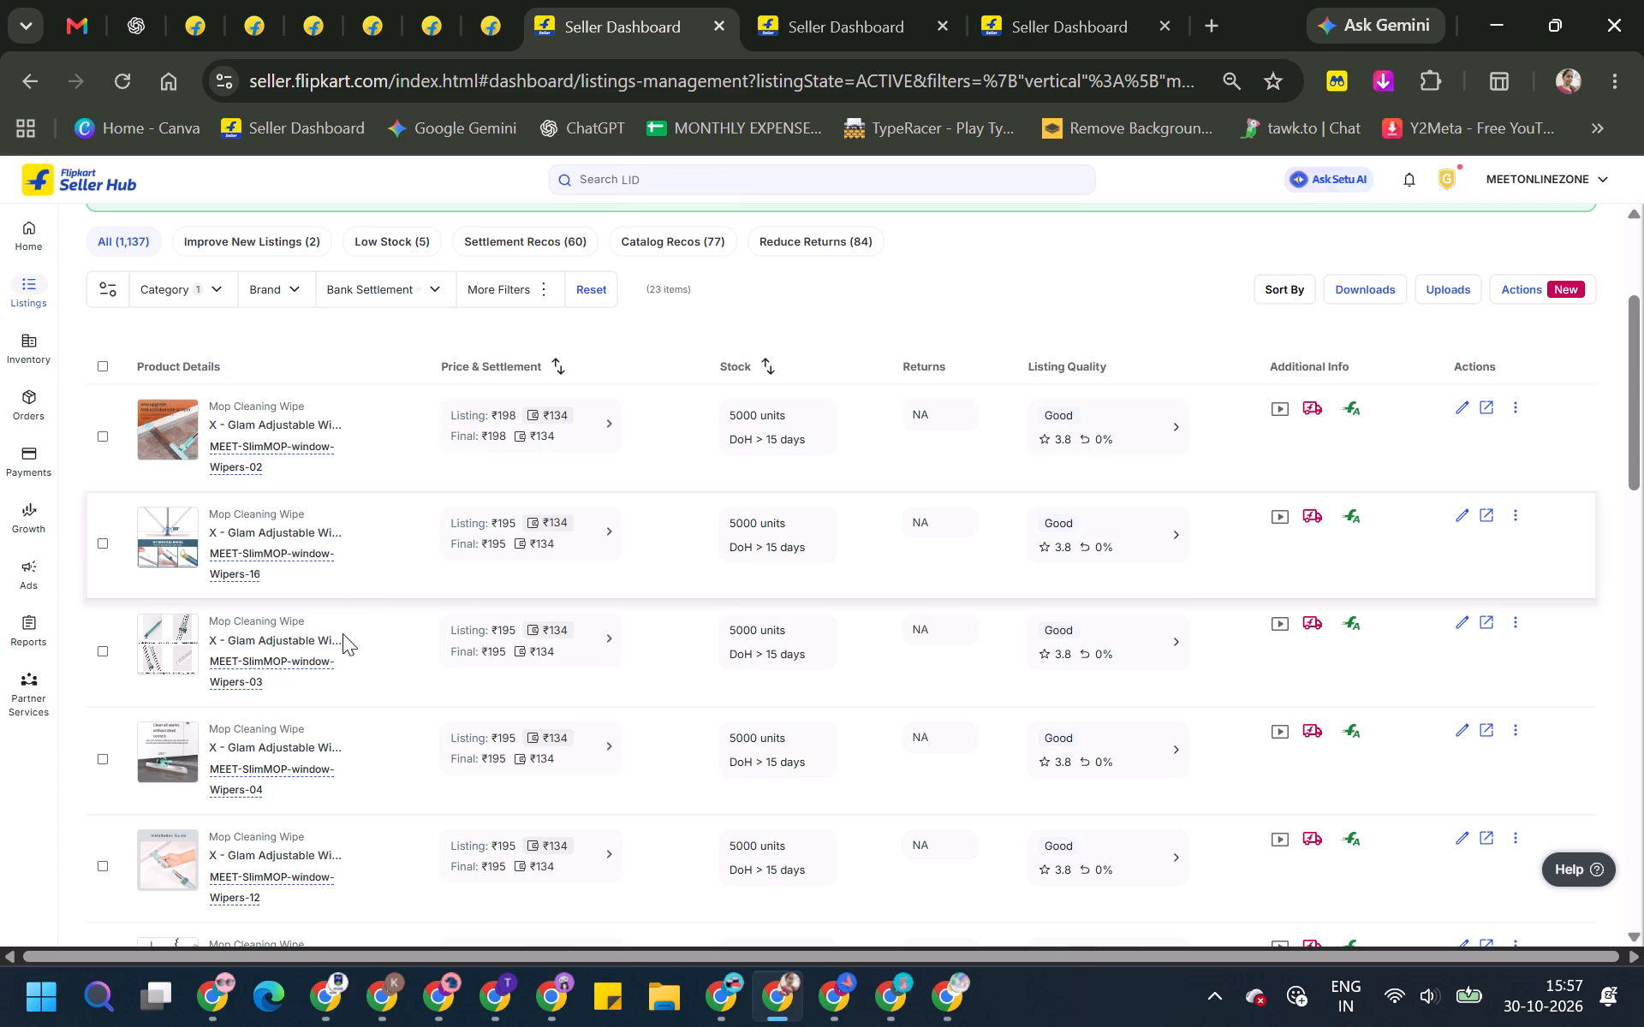
pyautogui.scroll(-2, 334, 655)
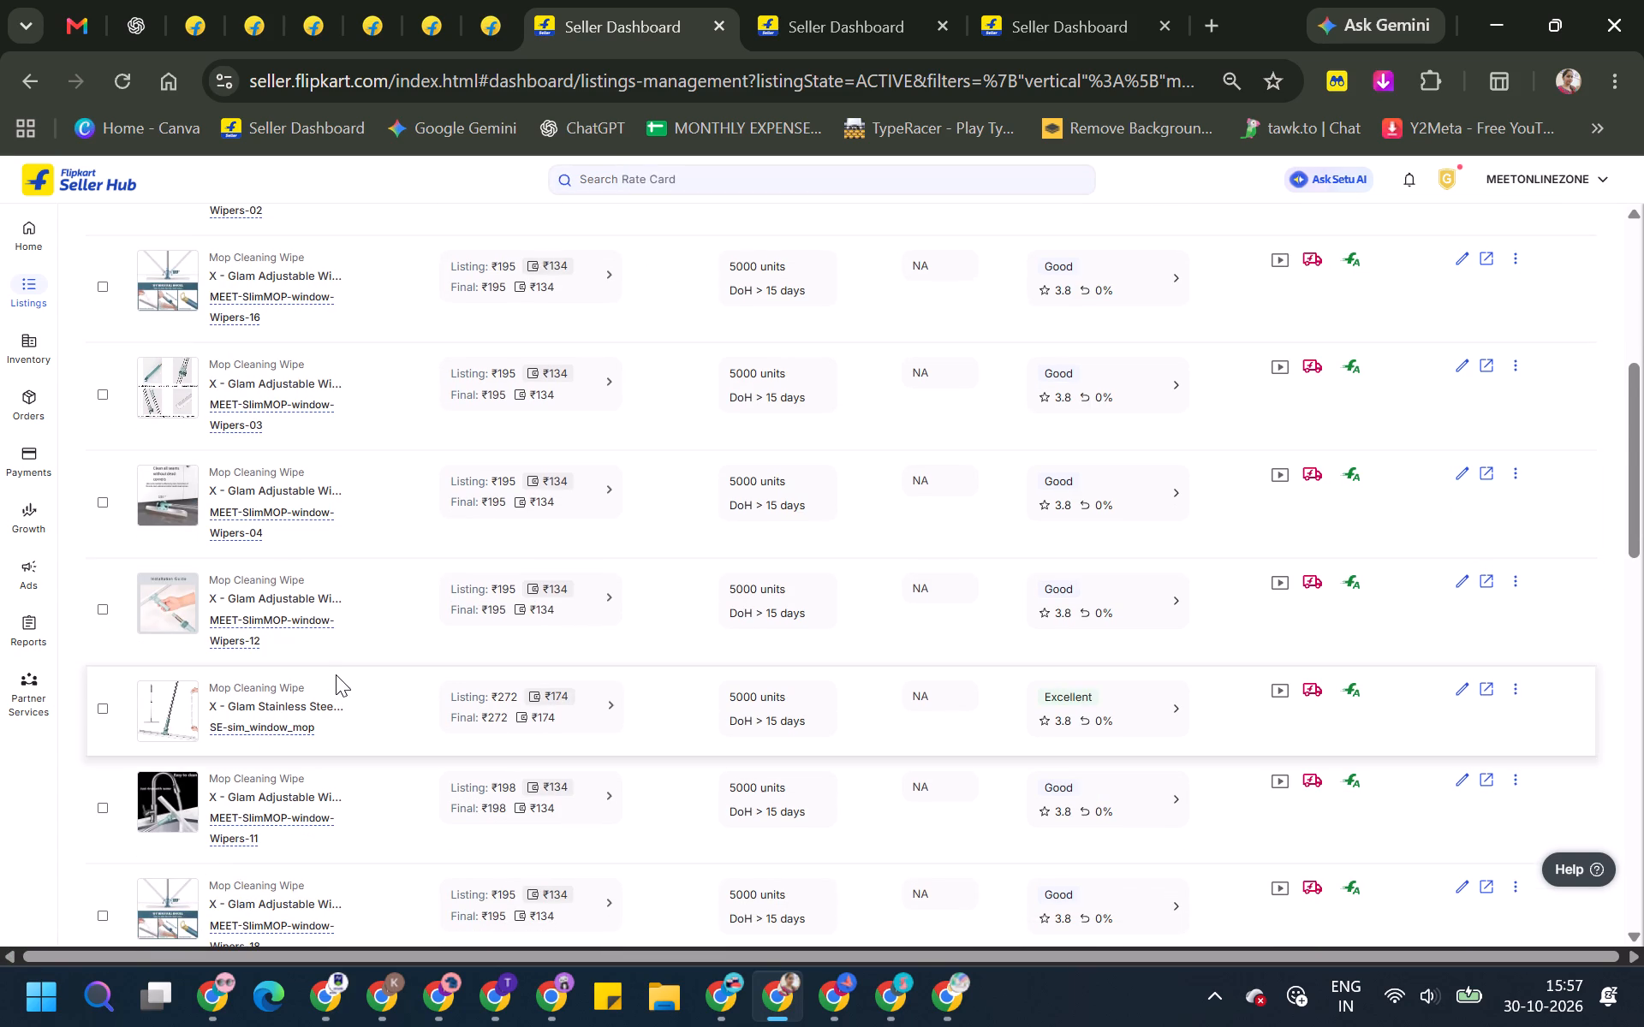
pyautogui.scroll(-13, 331, 677)
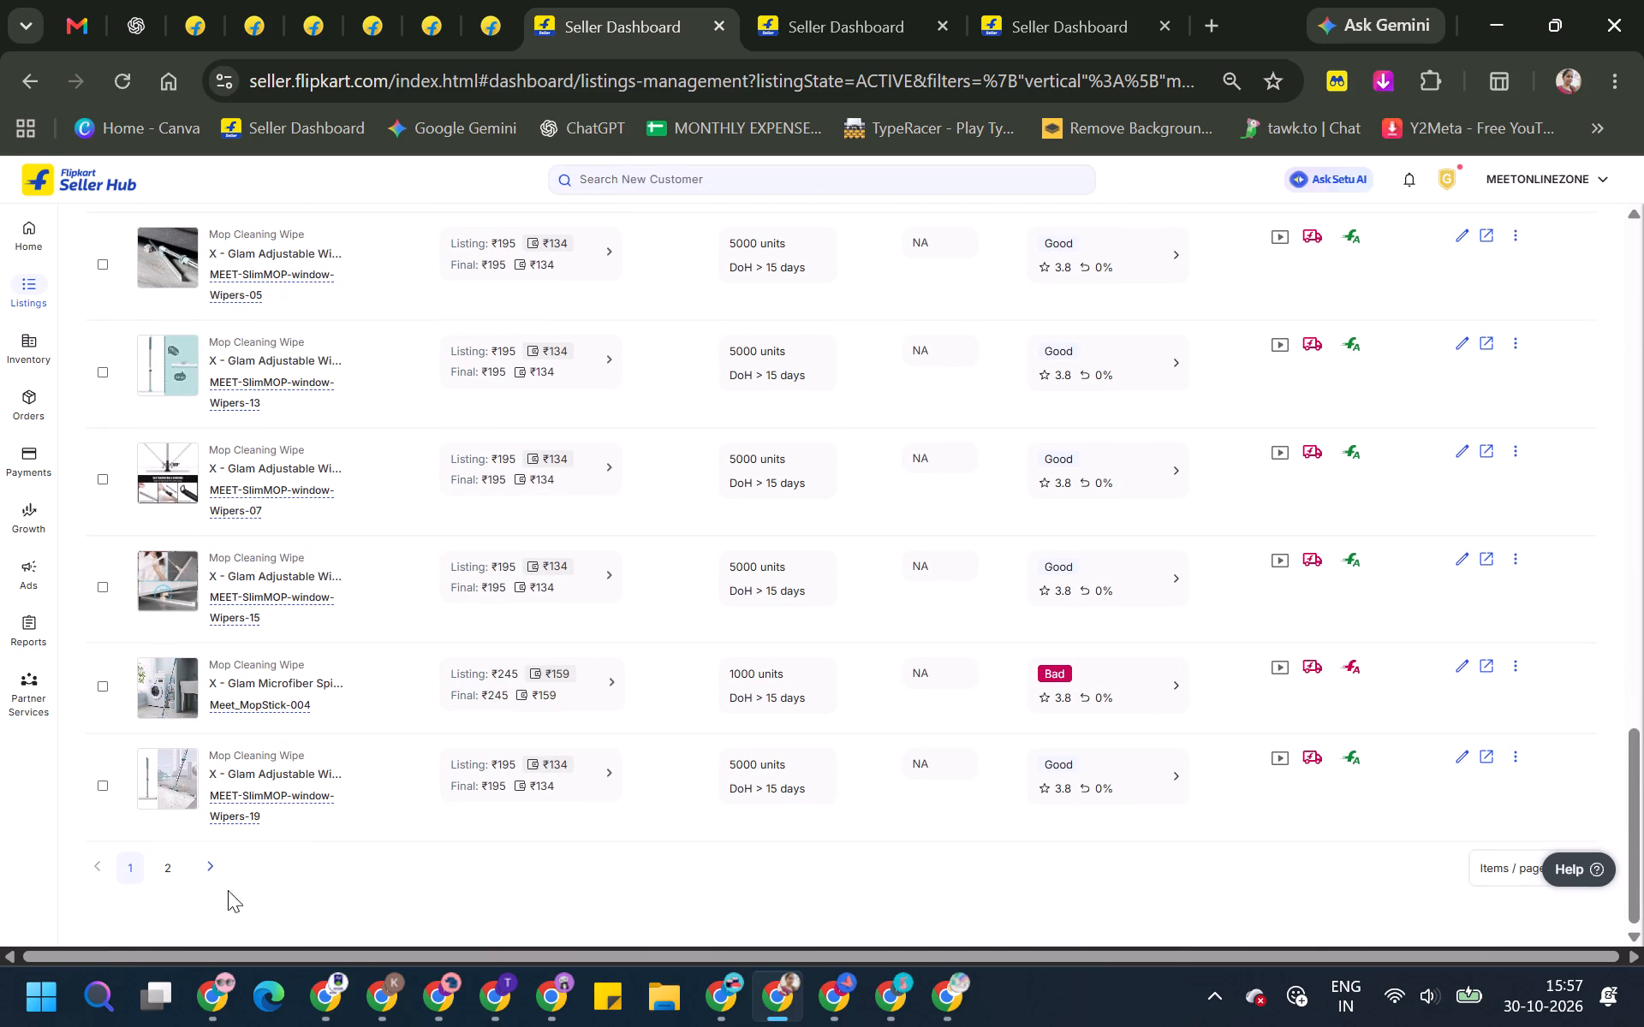
pyautogui.click(172, 870)
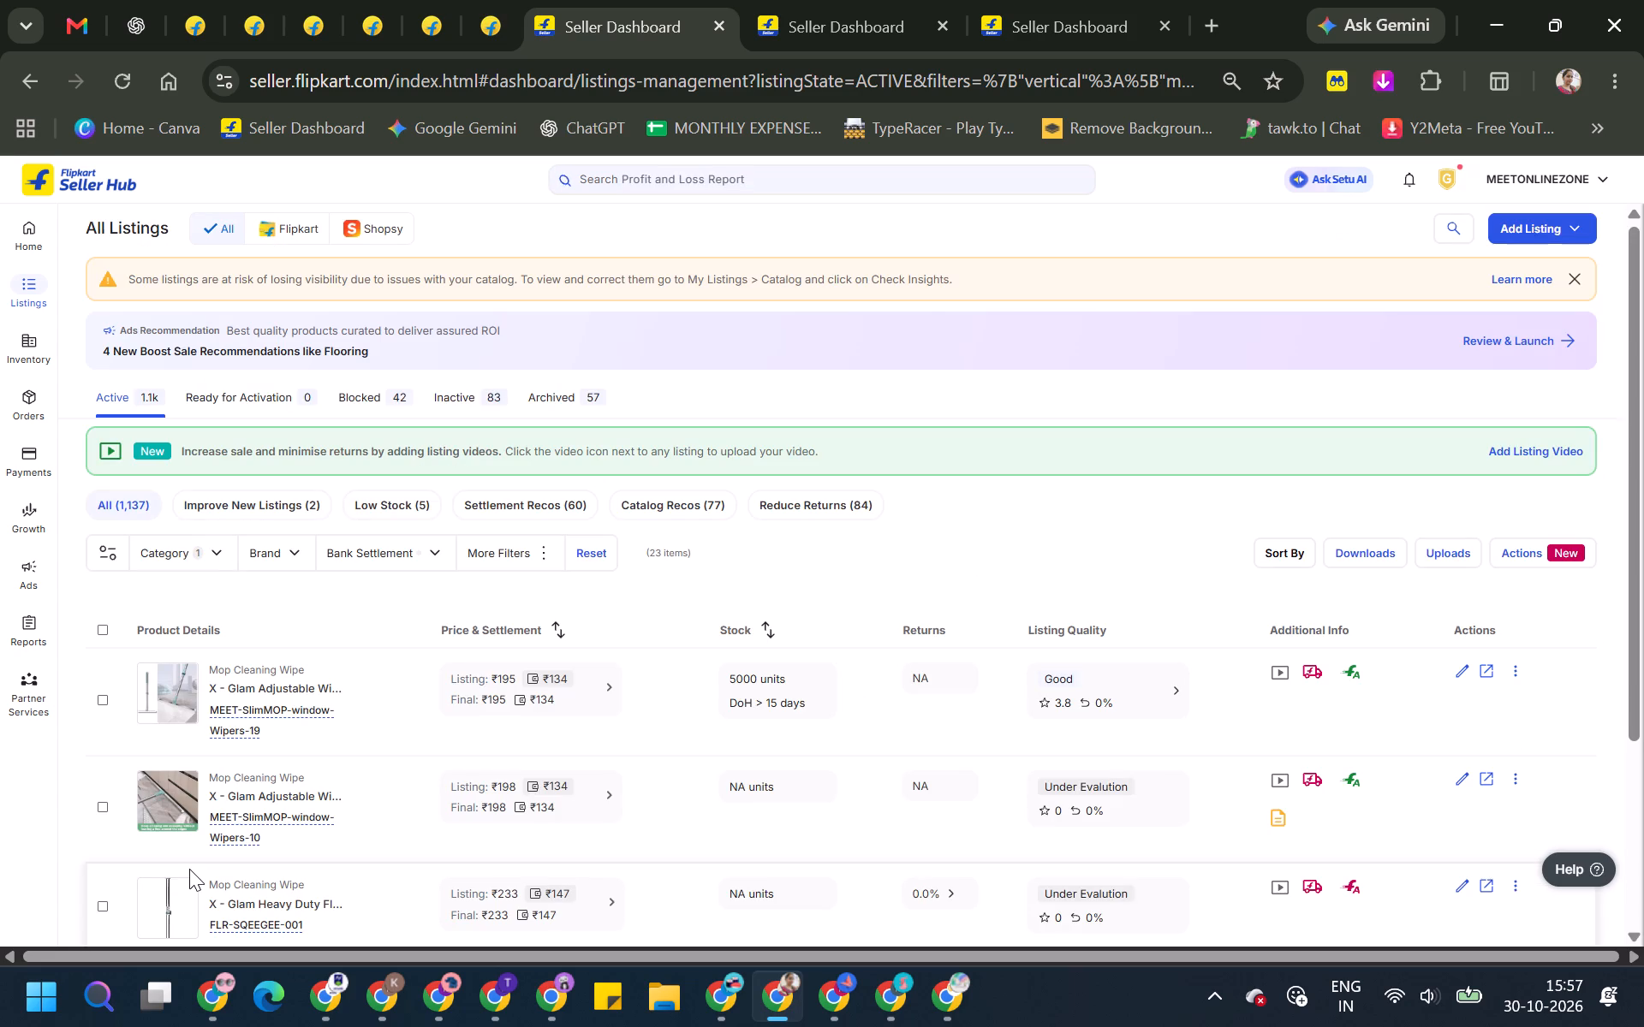
pyautogui.scroll(-2, 489, 538)
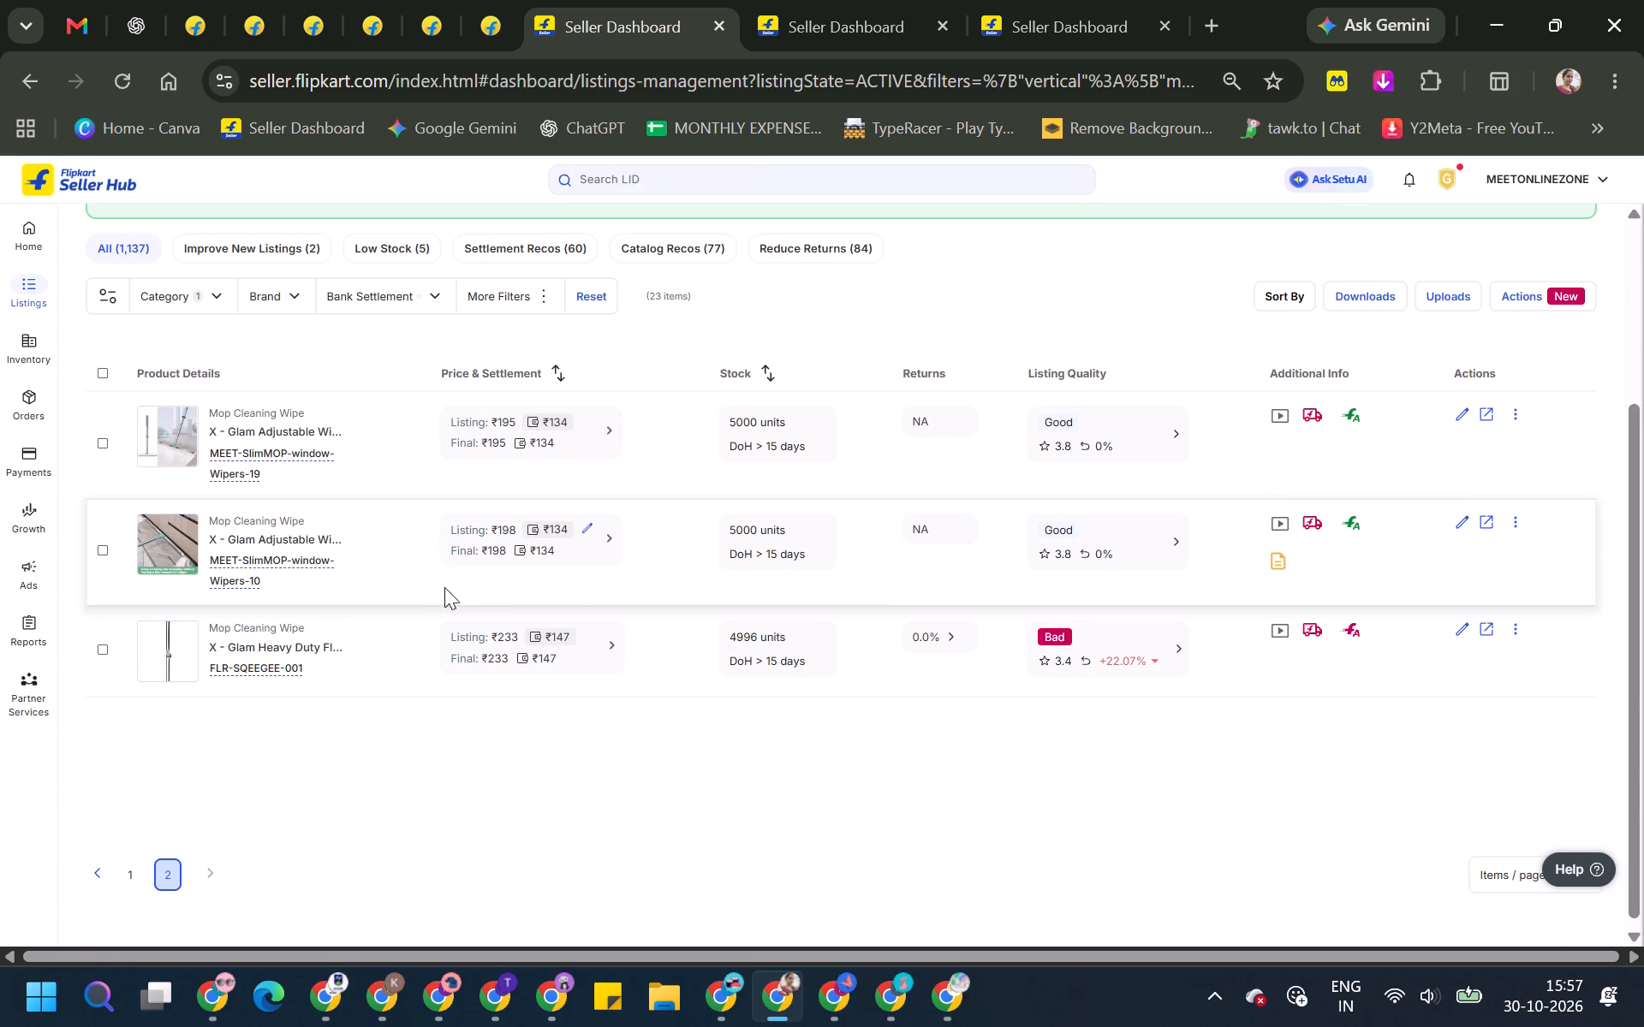
# Filter the mop listings to a bank settlement between 220 and 300 and look through the matching products.
pyautogui.scroll(2, 396, 700)
pyautogui.click(396, 563)
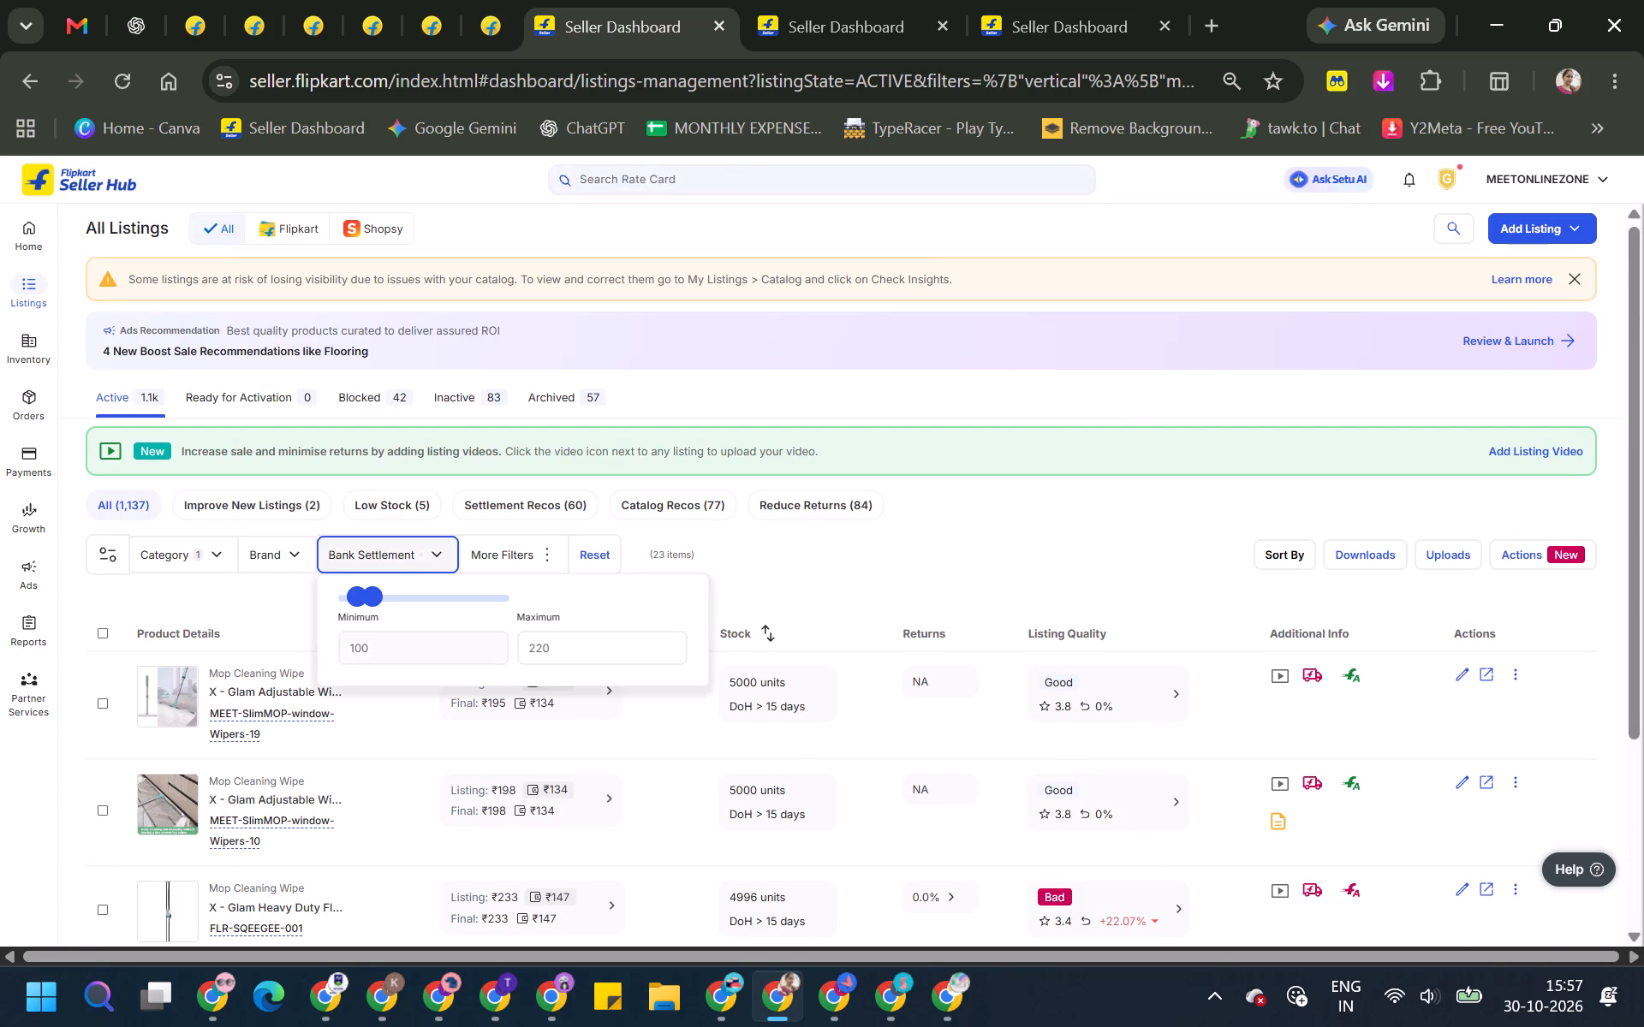
pyautogui.tripleClick(429, 650)
pyautogui.write('220')
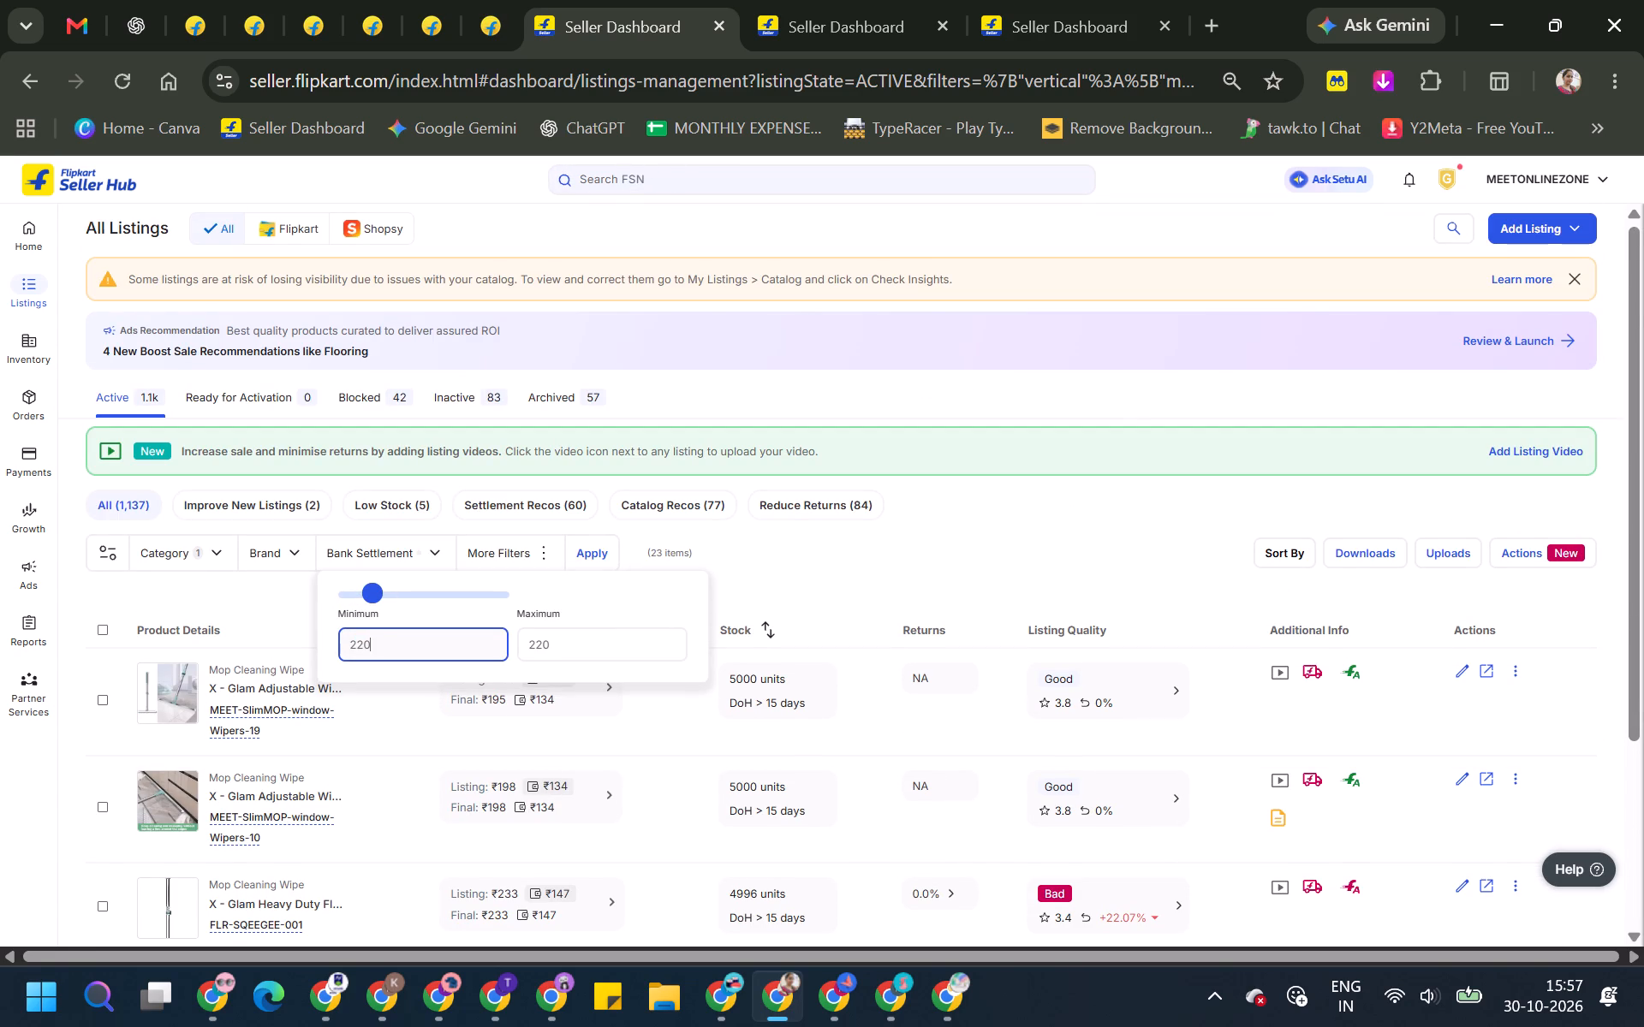
pyautogui.tripleClick(578, 642)
pyautogui.write('300')
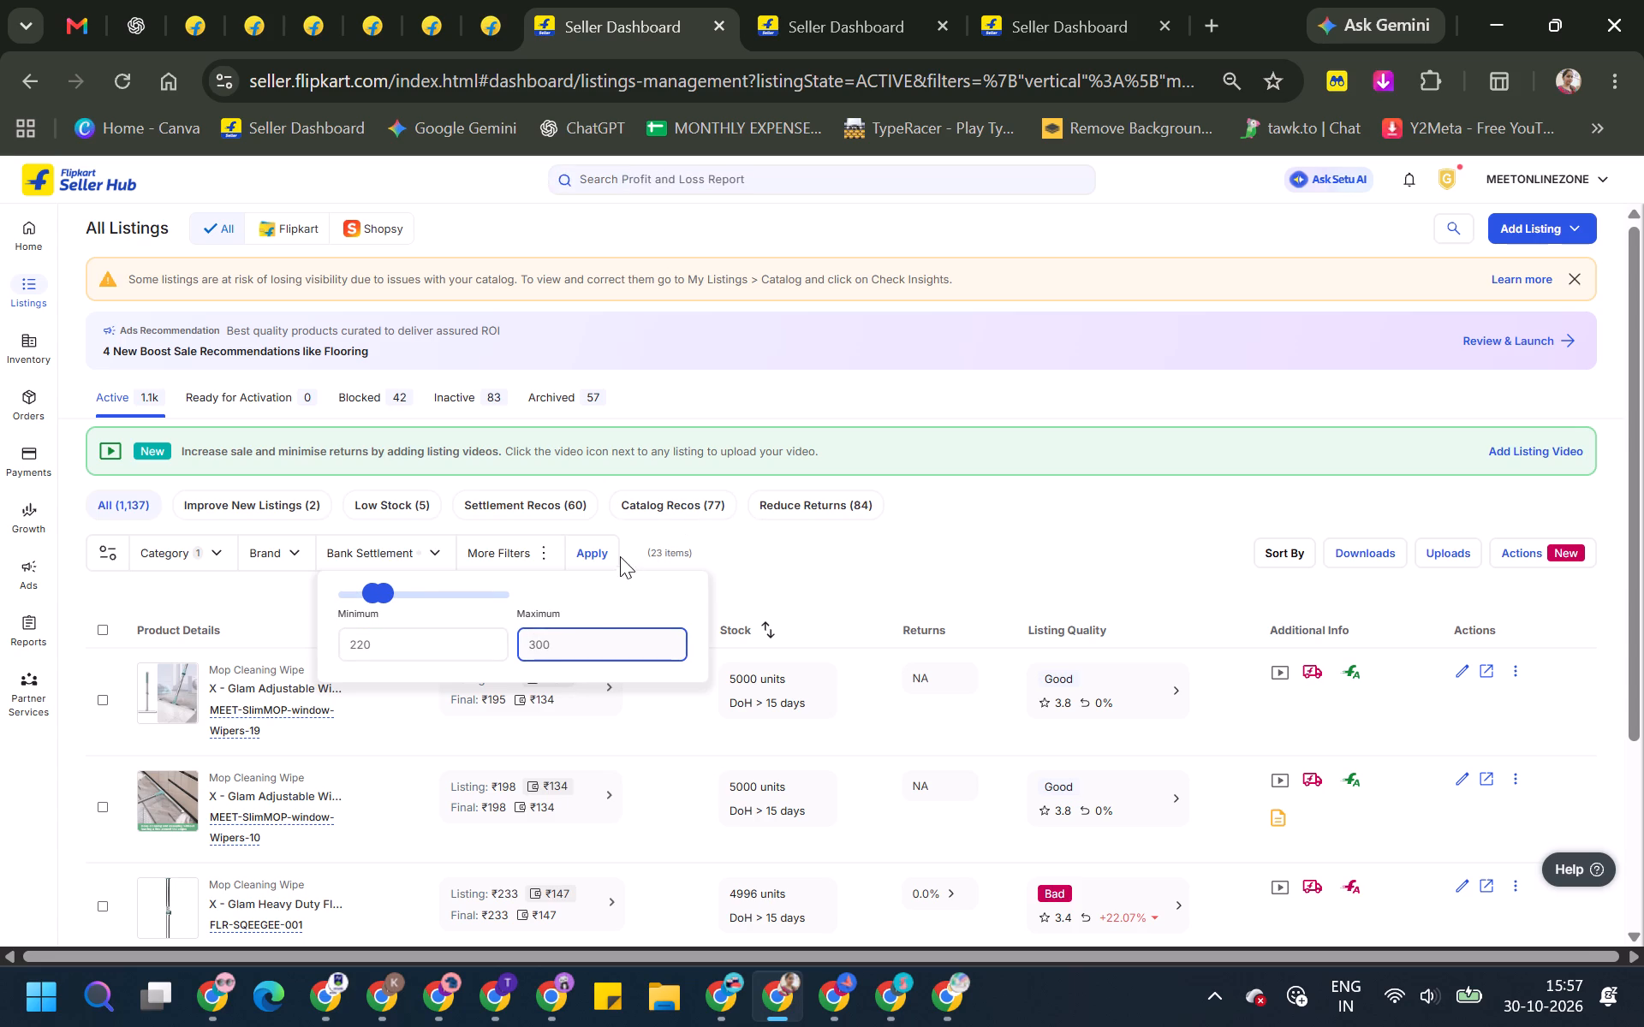
pyautogui.click(607, 553)
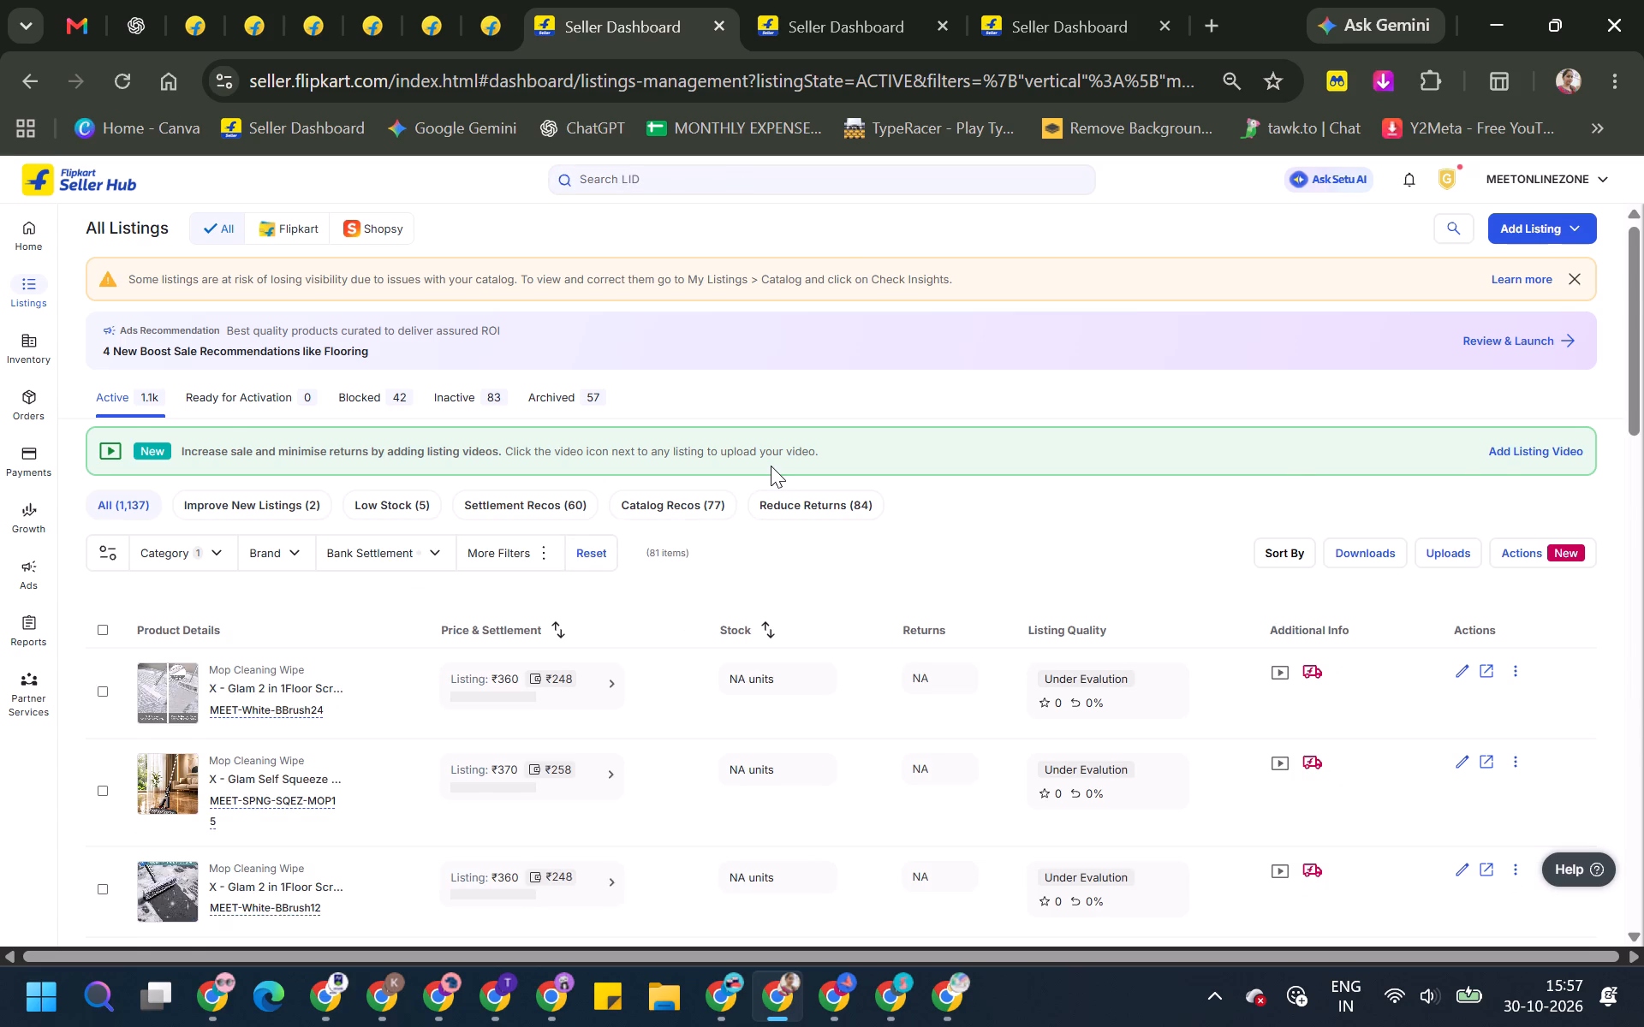
pyautogui.scroll(-5, 771, 466)
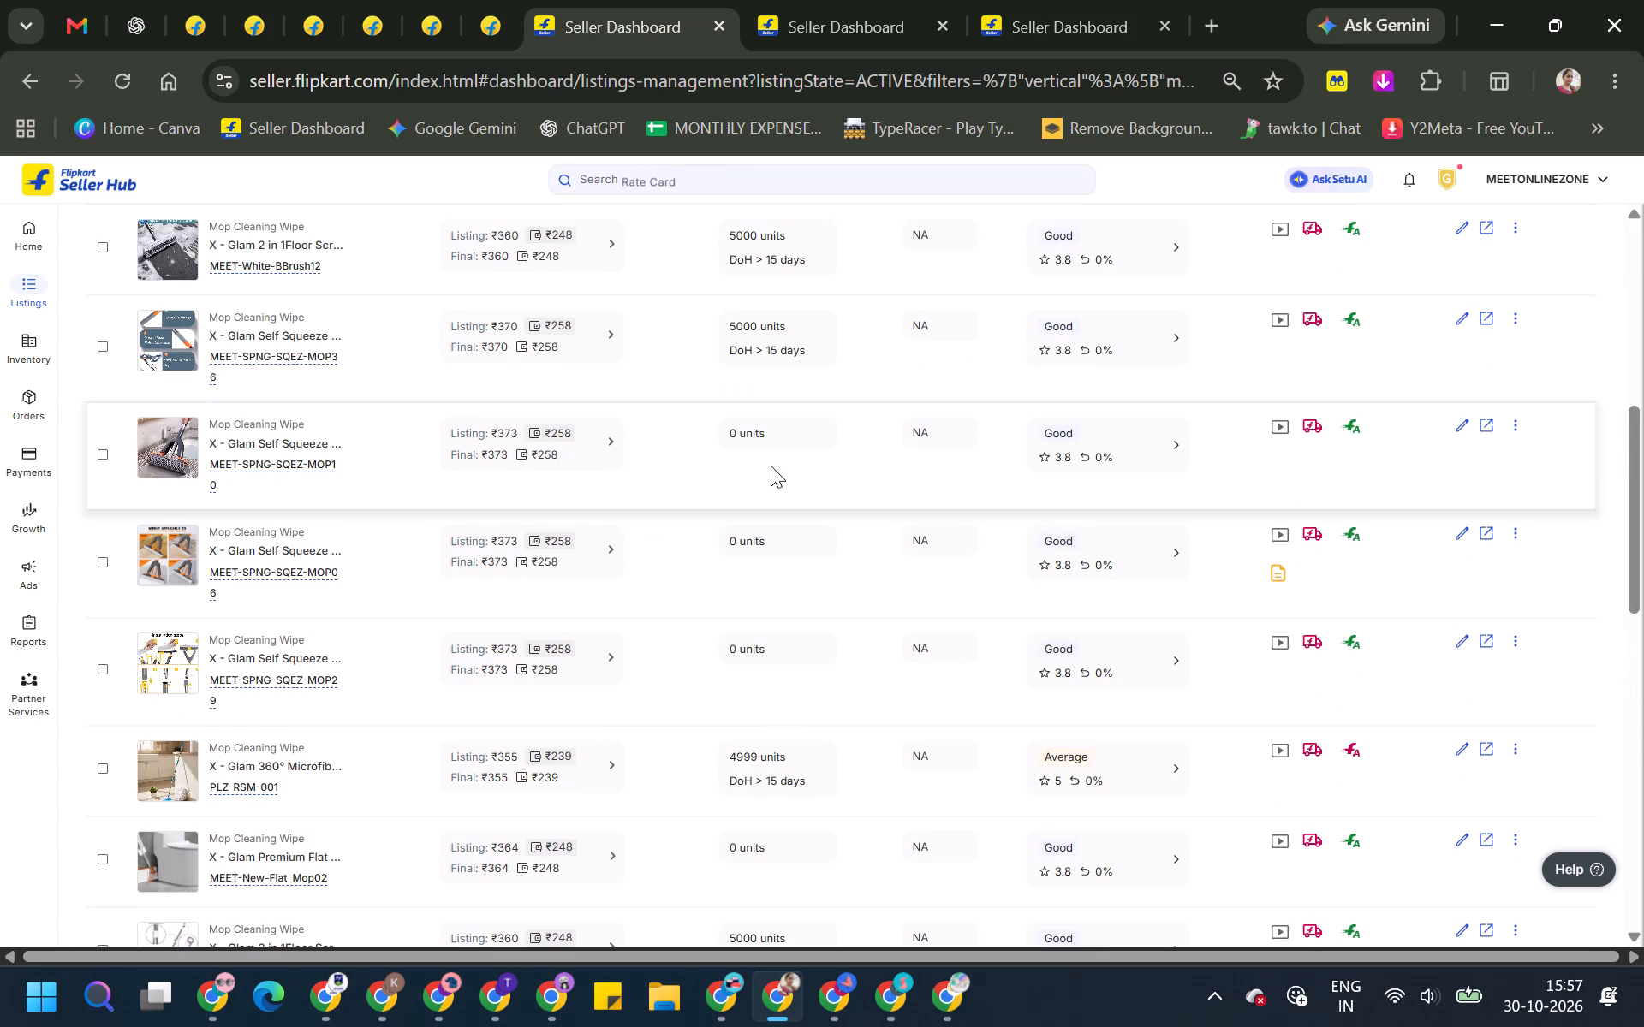
pyautogui.scroll(-3, 771, 466)
pyautogui.scroll(3, 771, 466)
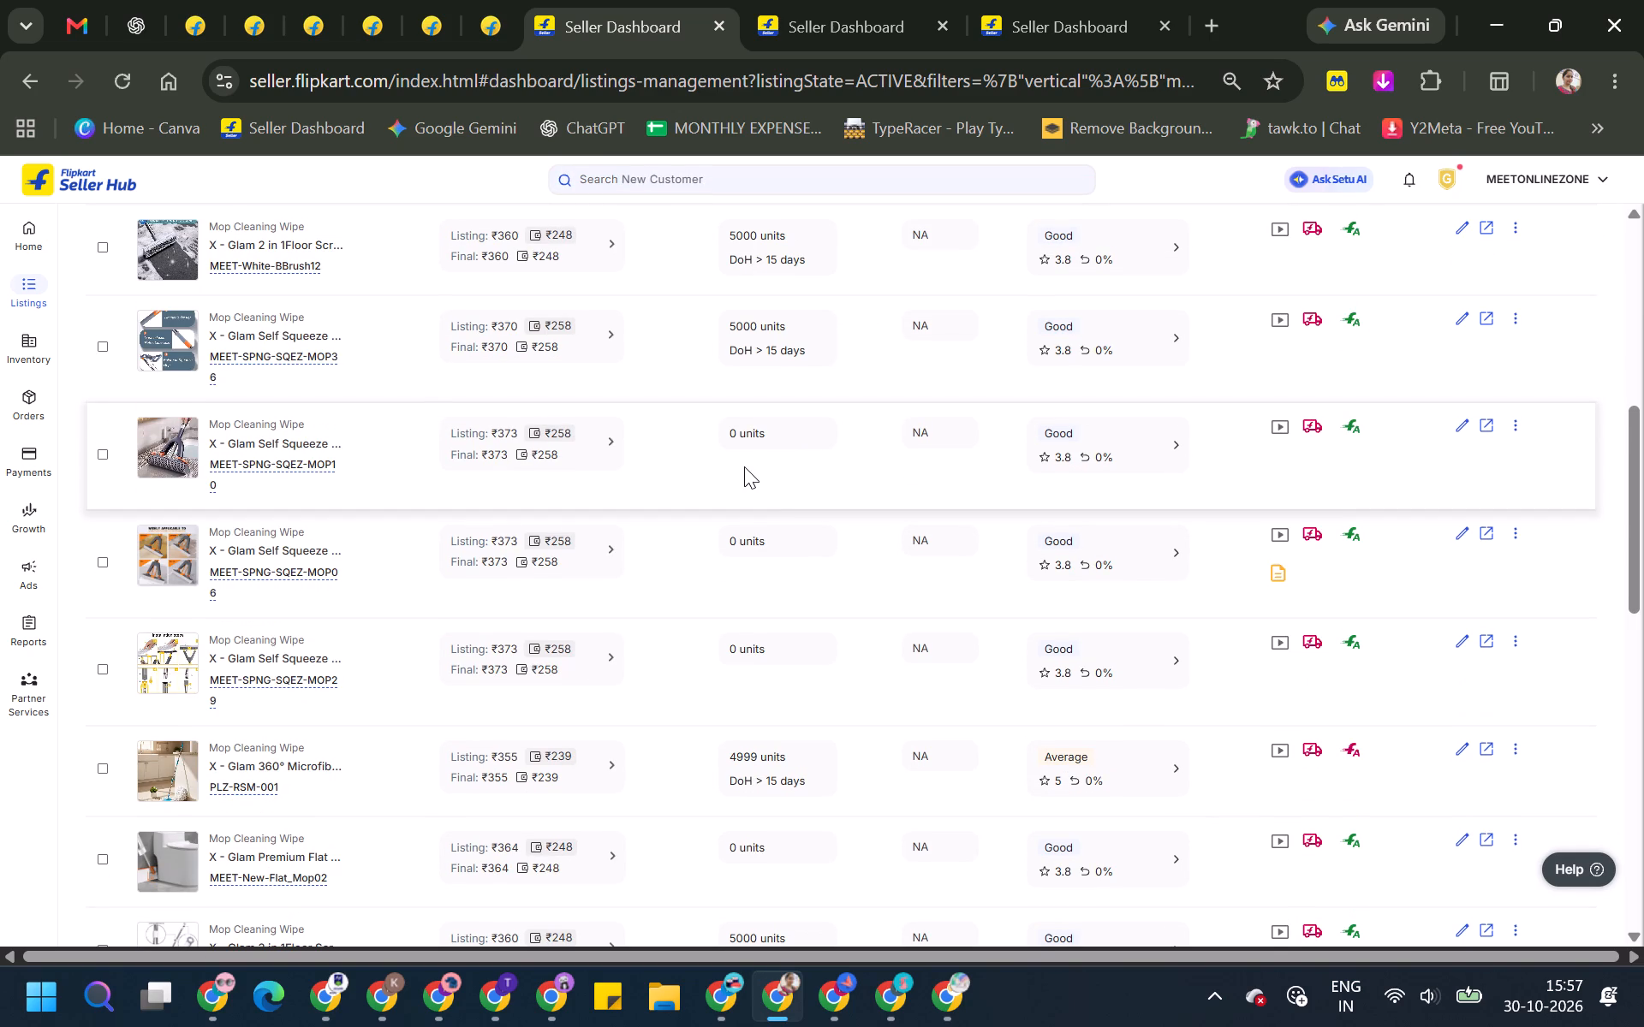
pyautogui.scroll(2, 744, 466)
pyautogui.scroll(2, 623, 467)
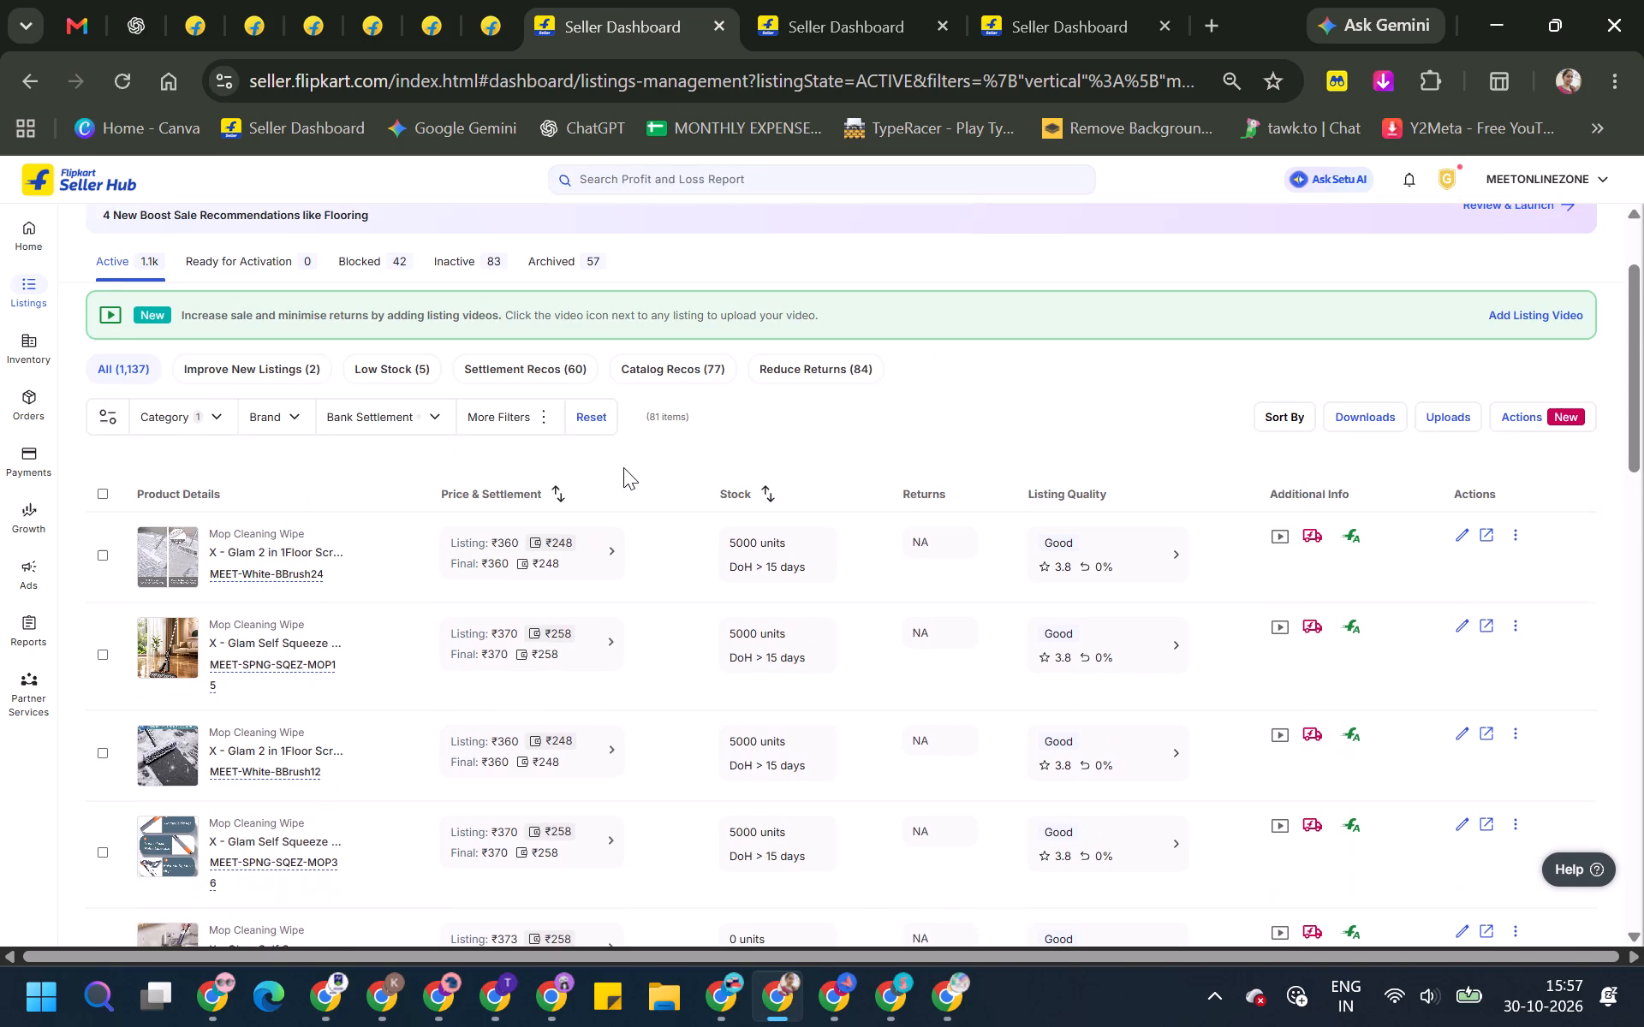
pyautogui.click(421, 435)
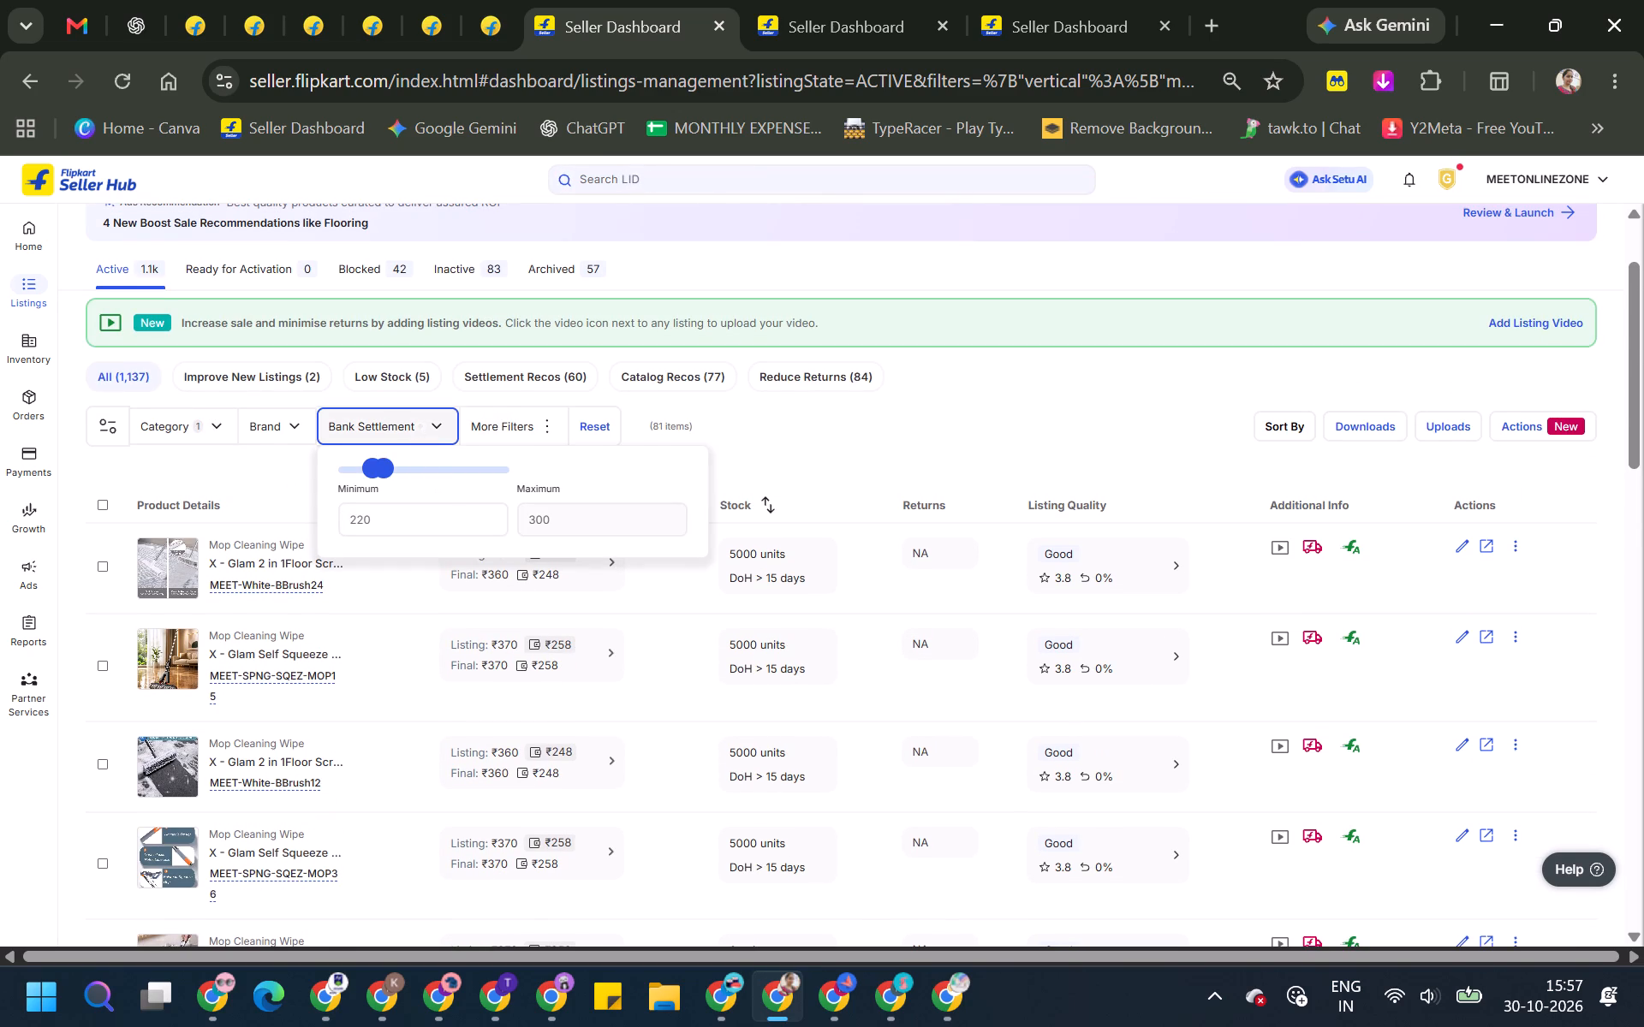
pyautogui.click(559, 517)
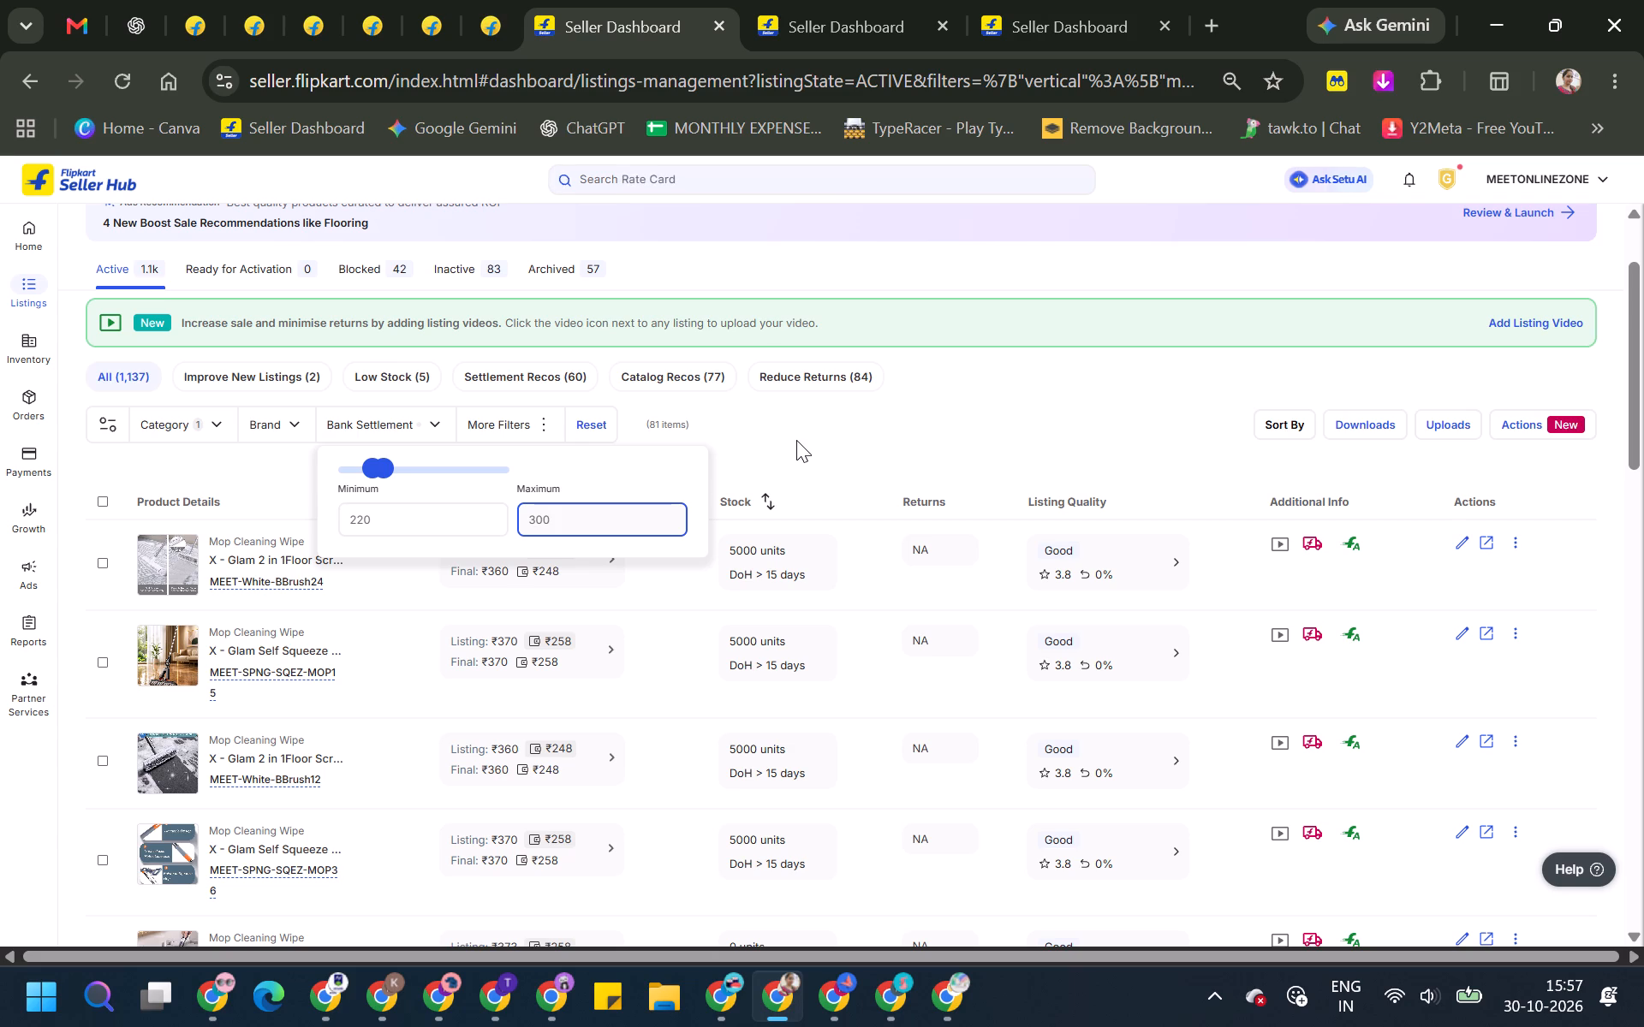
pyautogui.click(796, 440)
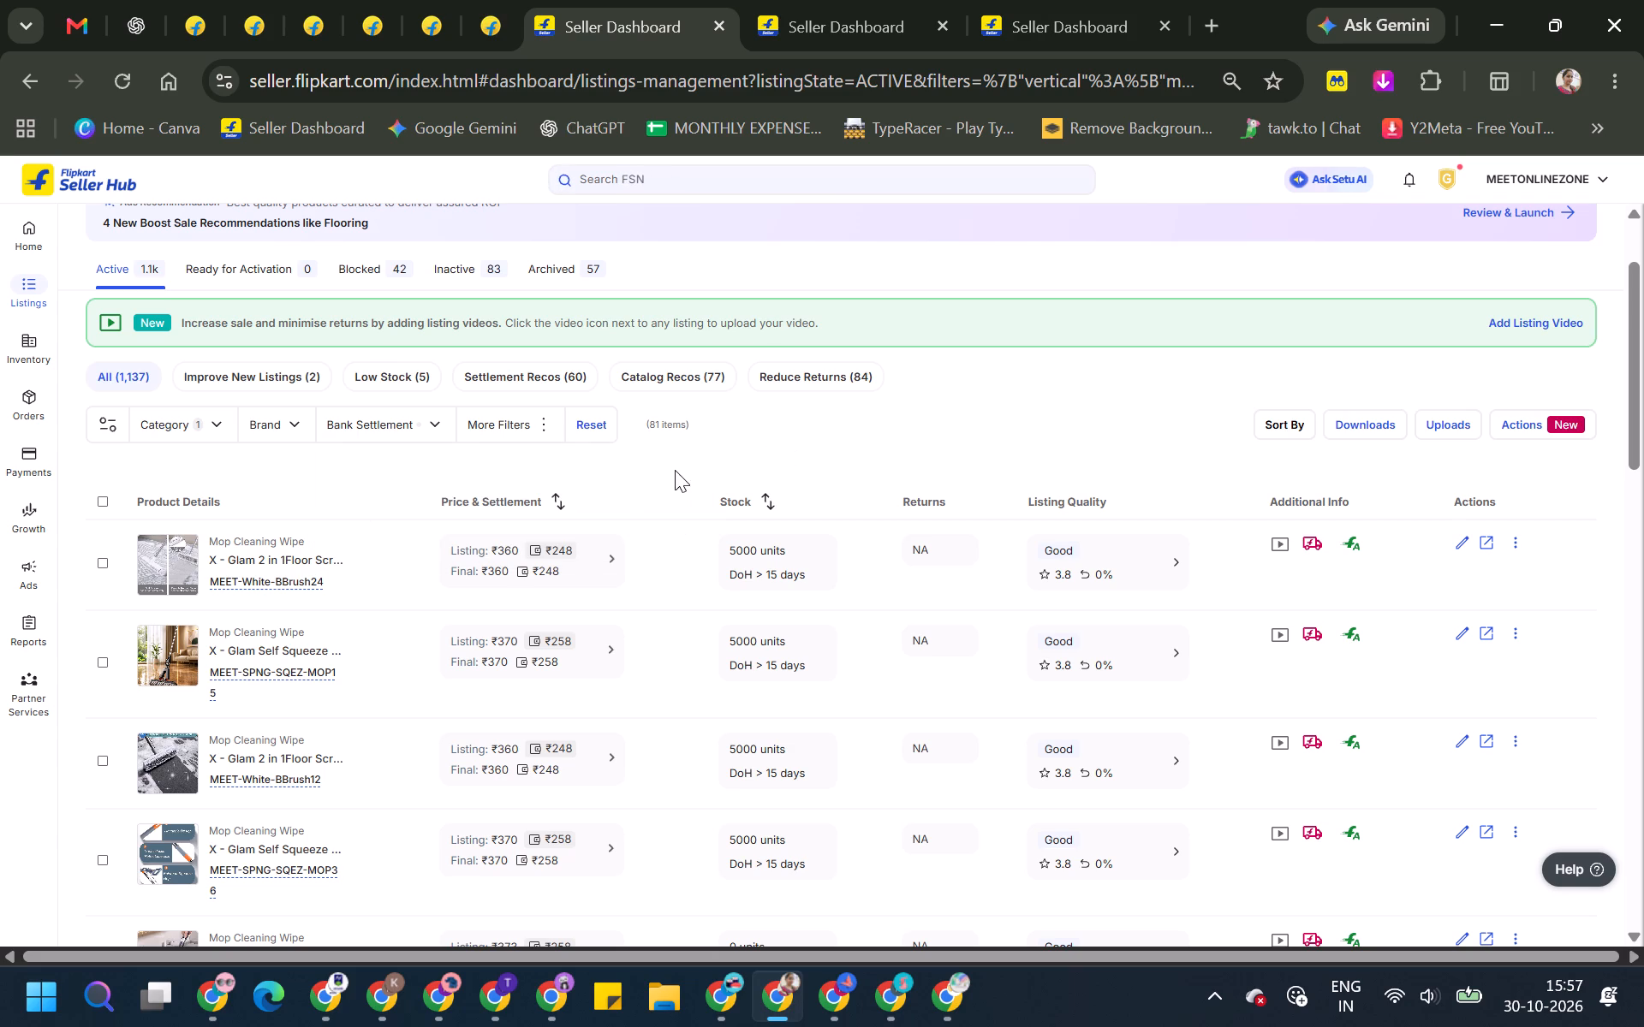
# Lower the bank settlement filter's maximum to 280, keeping the minimum at 220, and look through the matching mop listings.
pyautogui.click(451, 435)
pyautogui.click(524, 514)
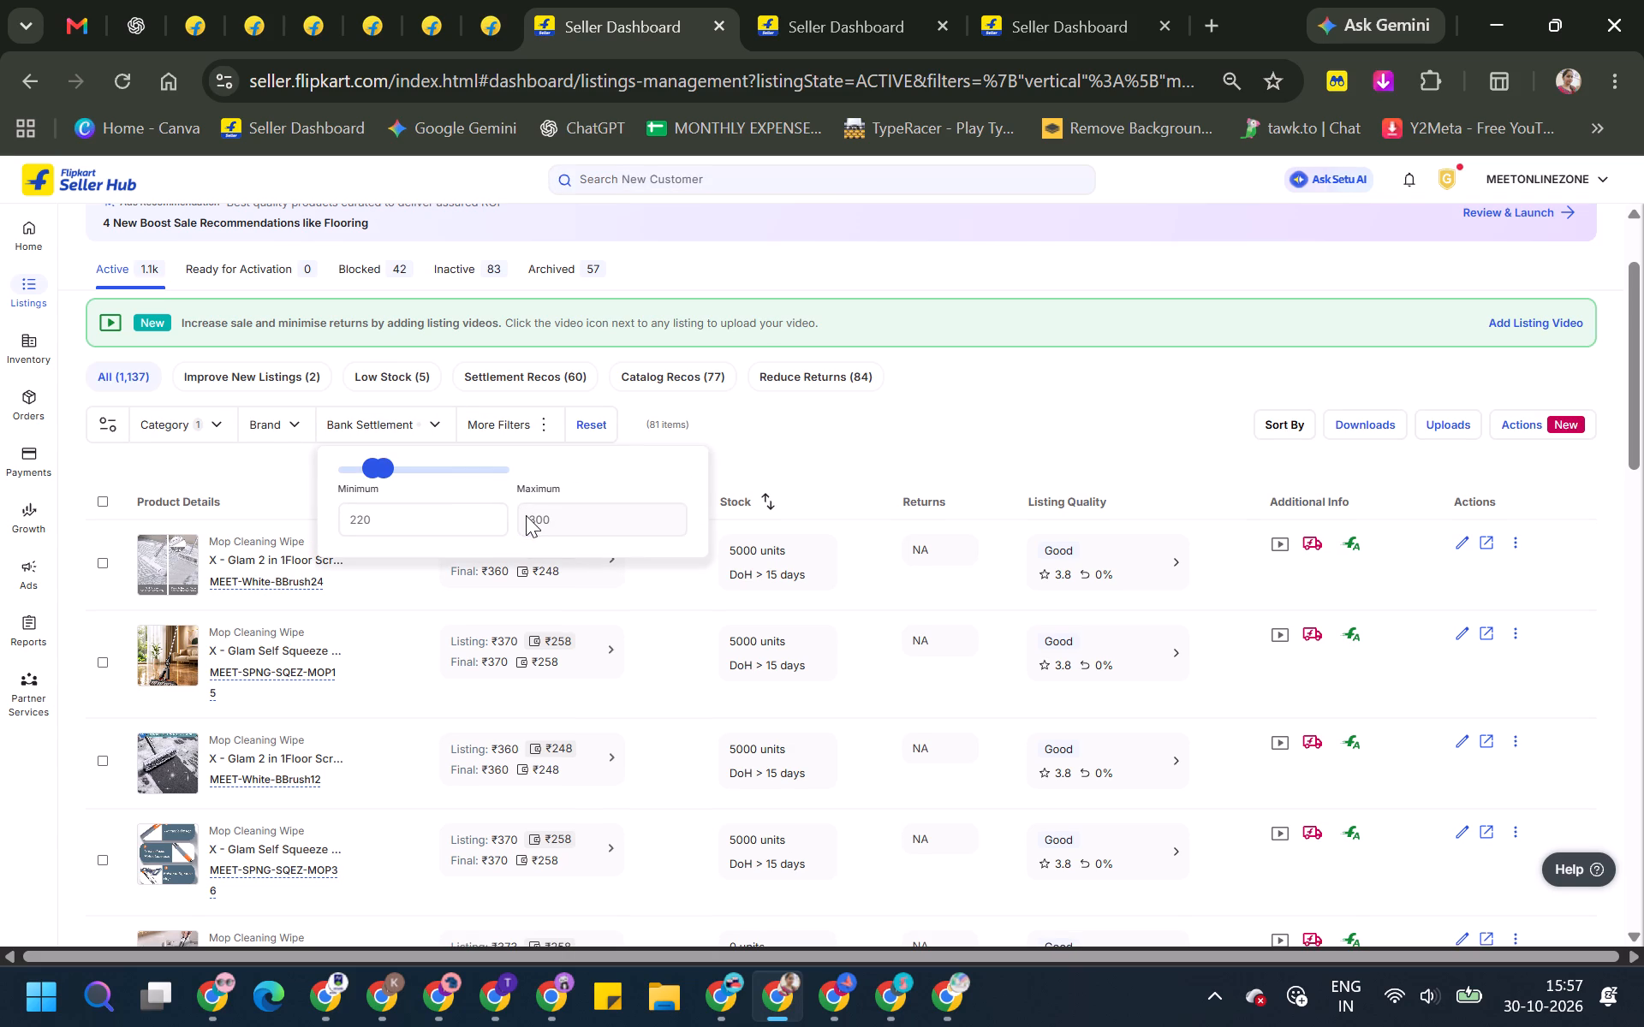
pyautogui.click(526, 515)
pyautogui.doubleClick(530, 516)
pyautogui.write('280')
pyautogui.click(599, 424)
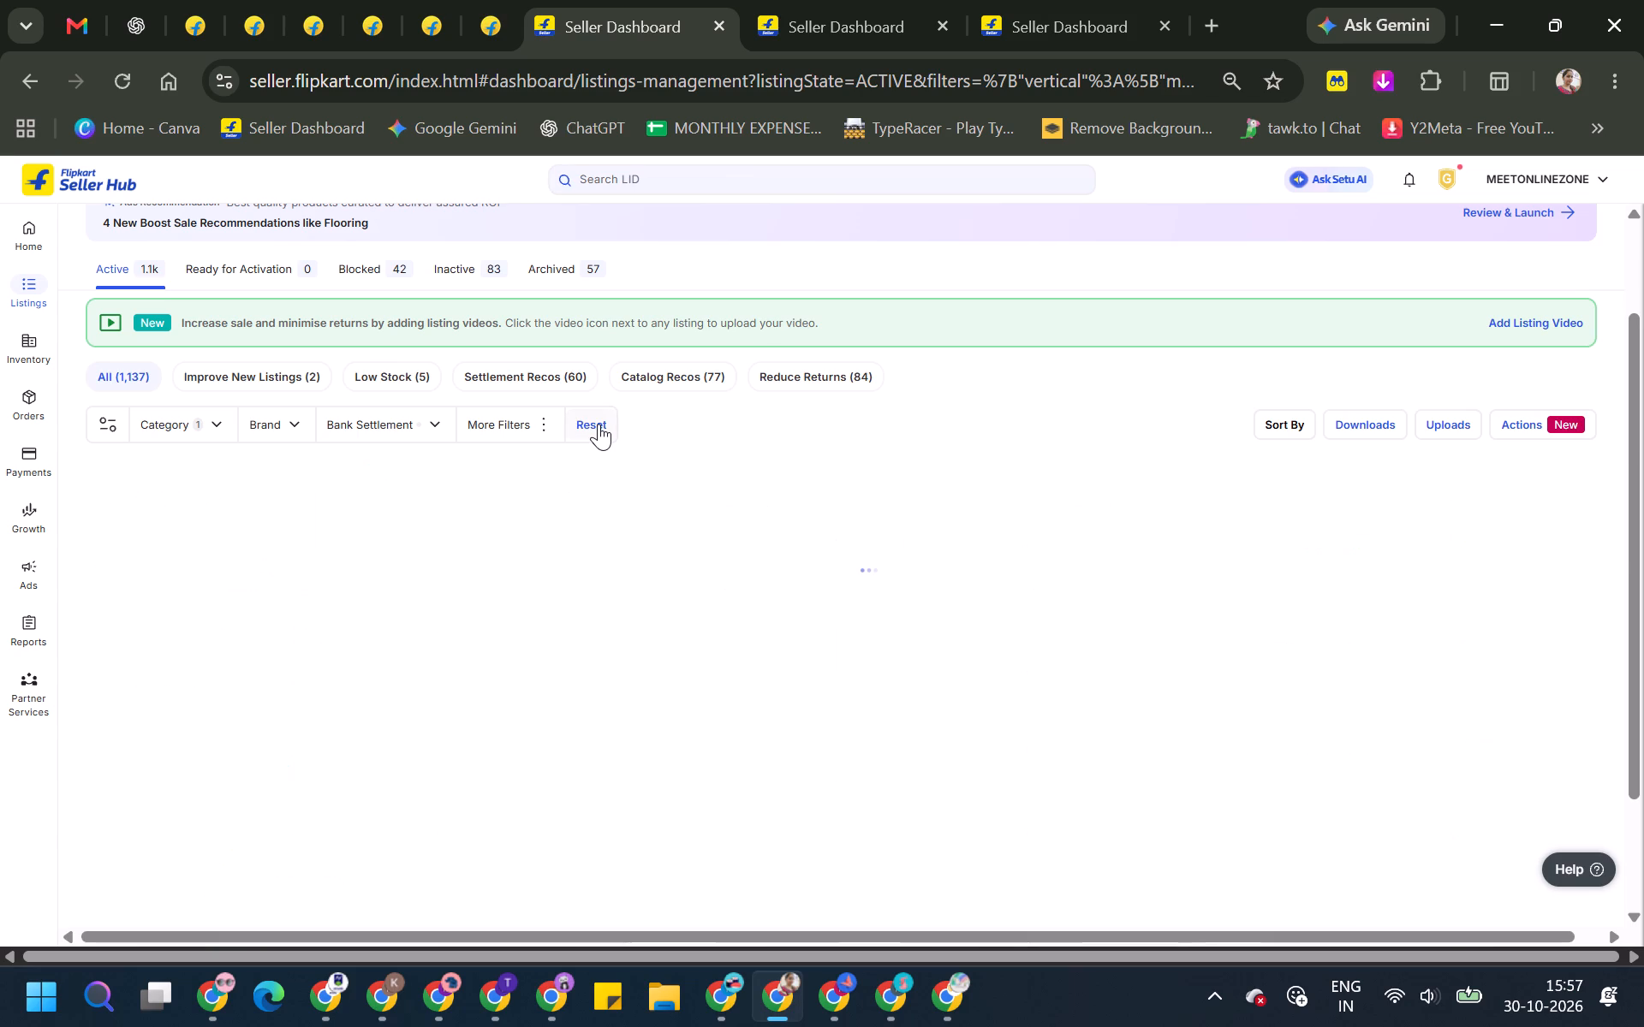
pyautogui.scroll(-2, 594, 413)
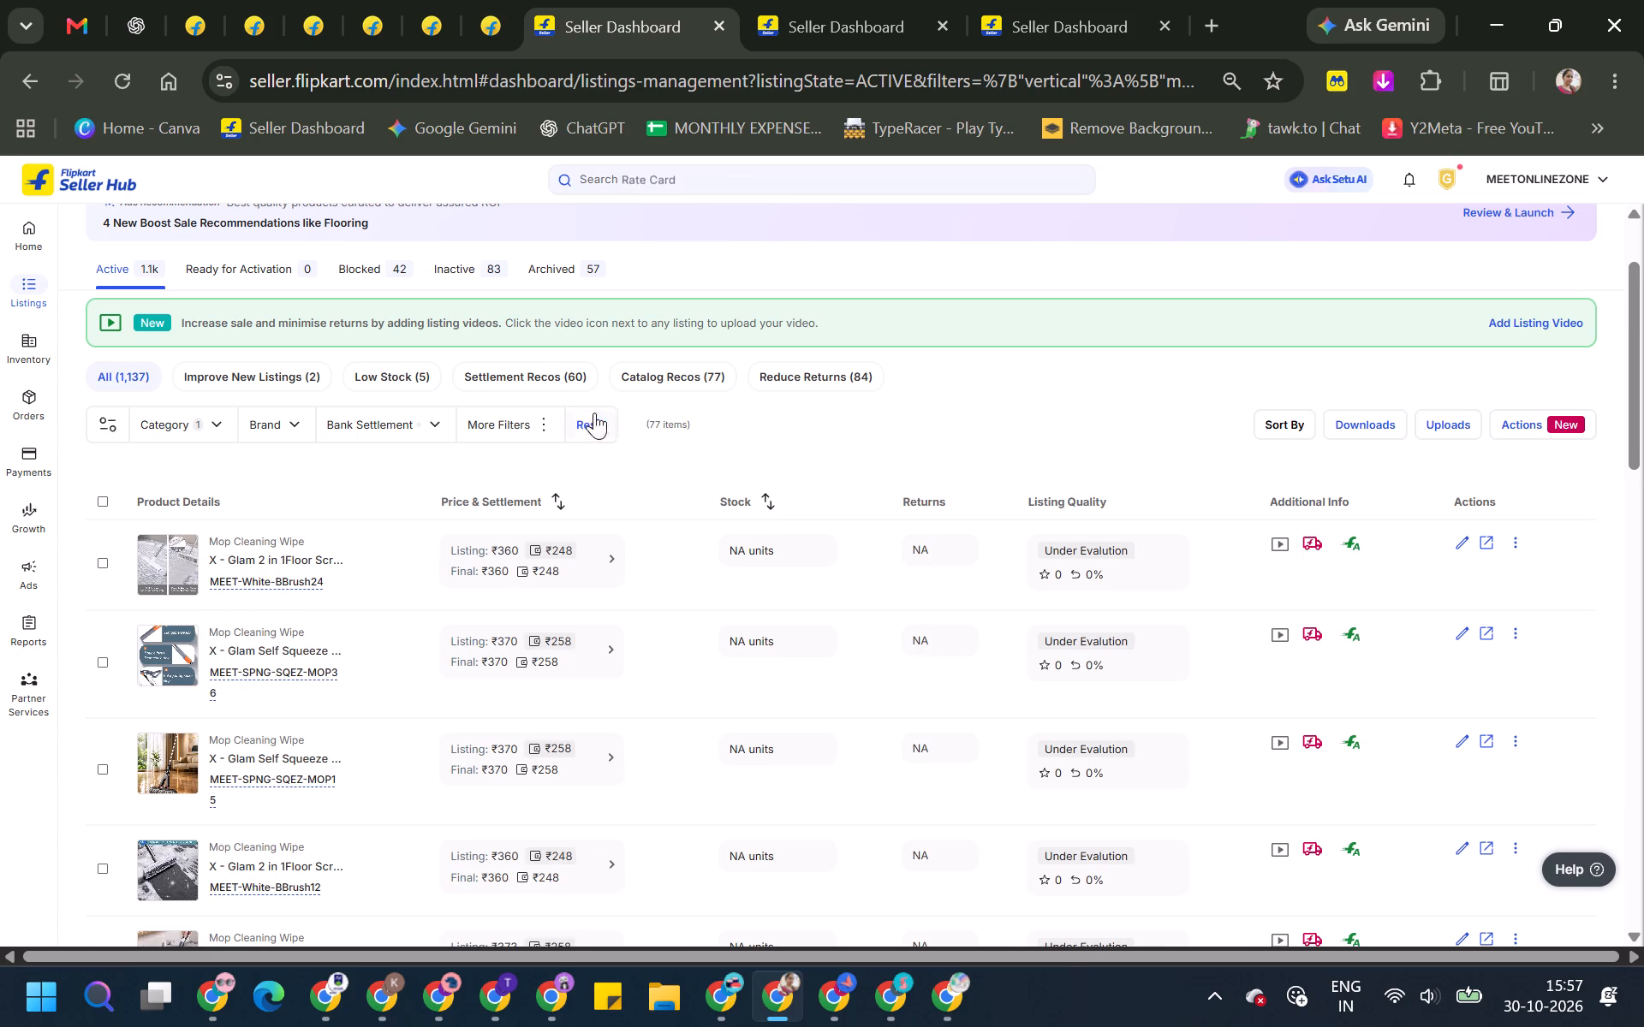
pyautogui.scroll(-7, 594, 413)
pyautogui.scroll(-5, 458, 643)
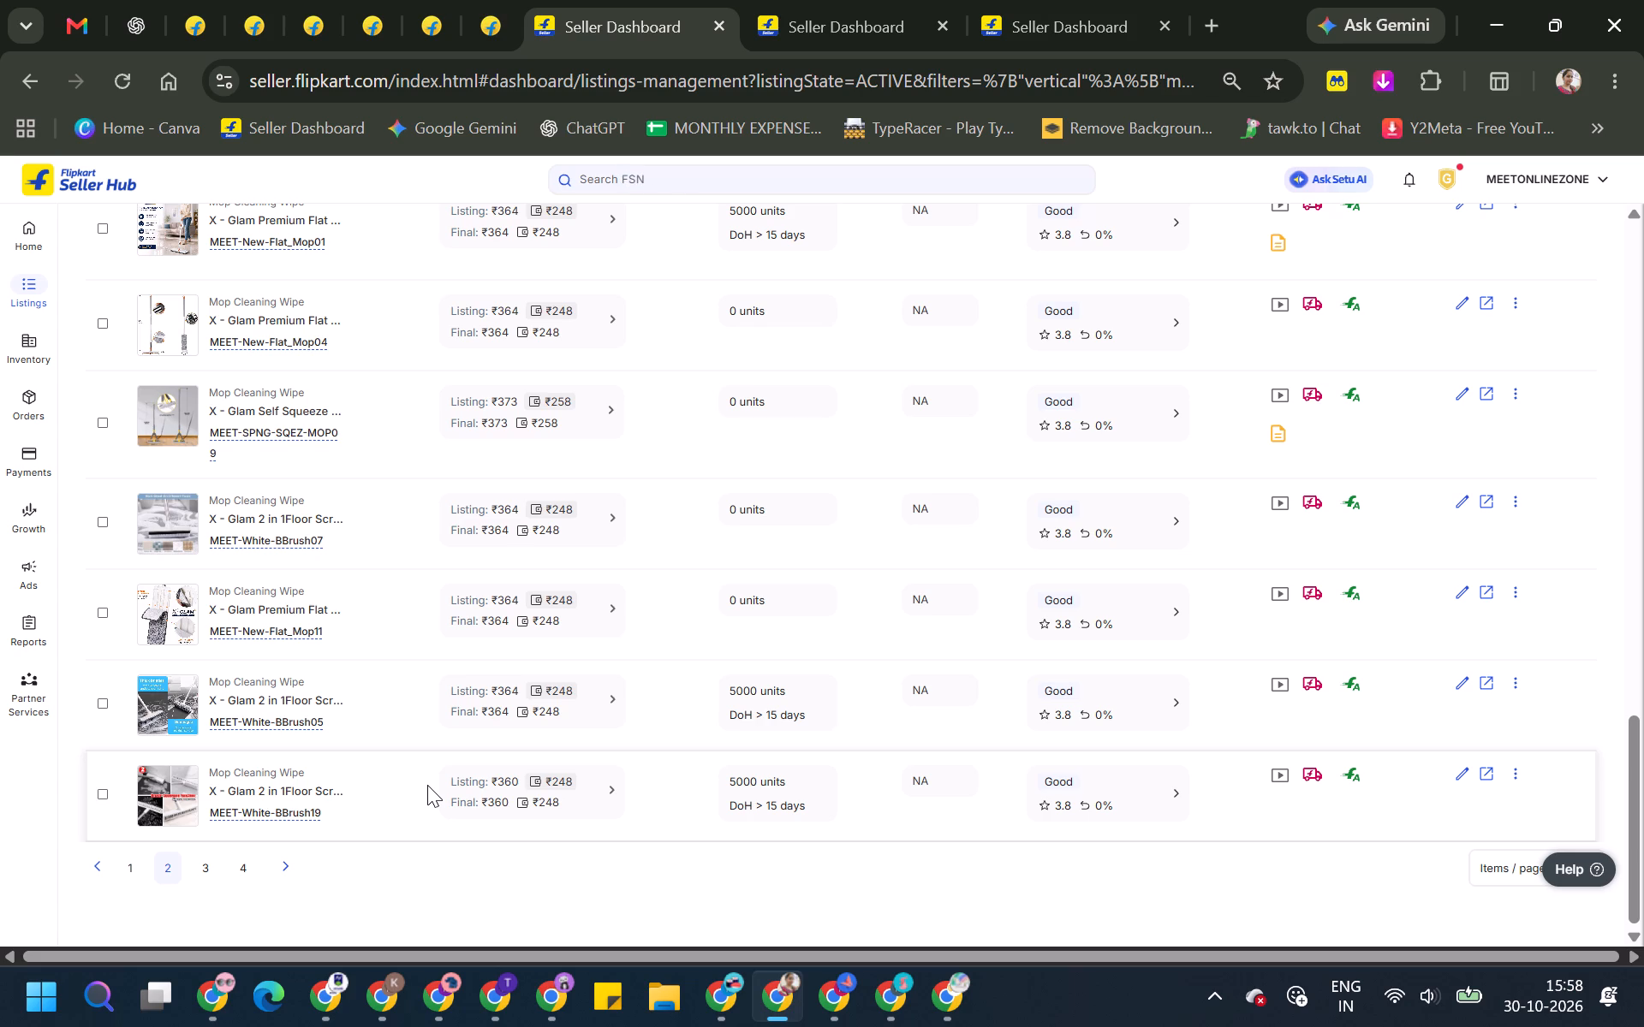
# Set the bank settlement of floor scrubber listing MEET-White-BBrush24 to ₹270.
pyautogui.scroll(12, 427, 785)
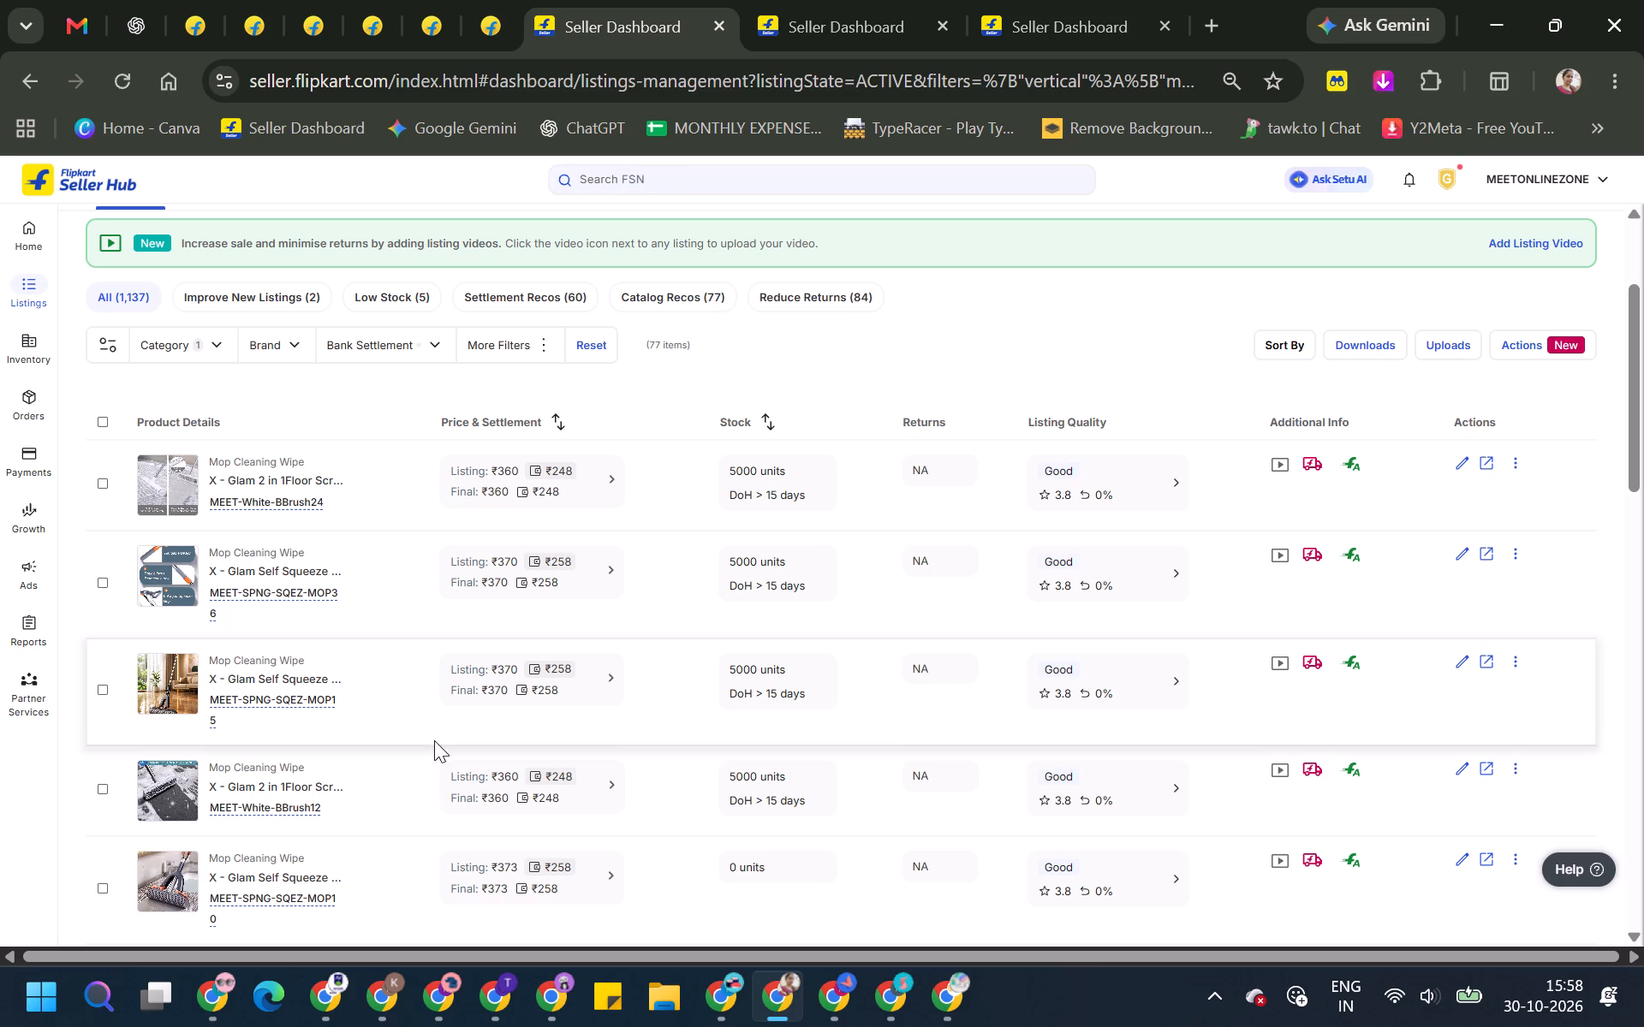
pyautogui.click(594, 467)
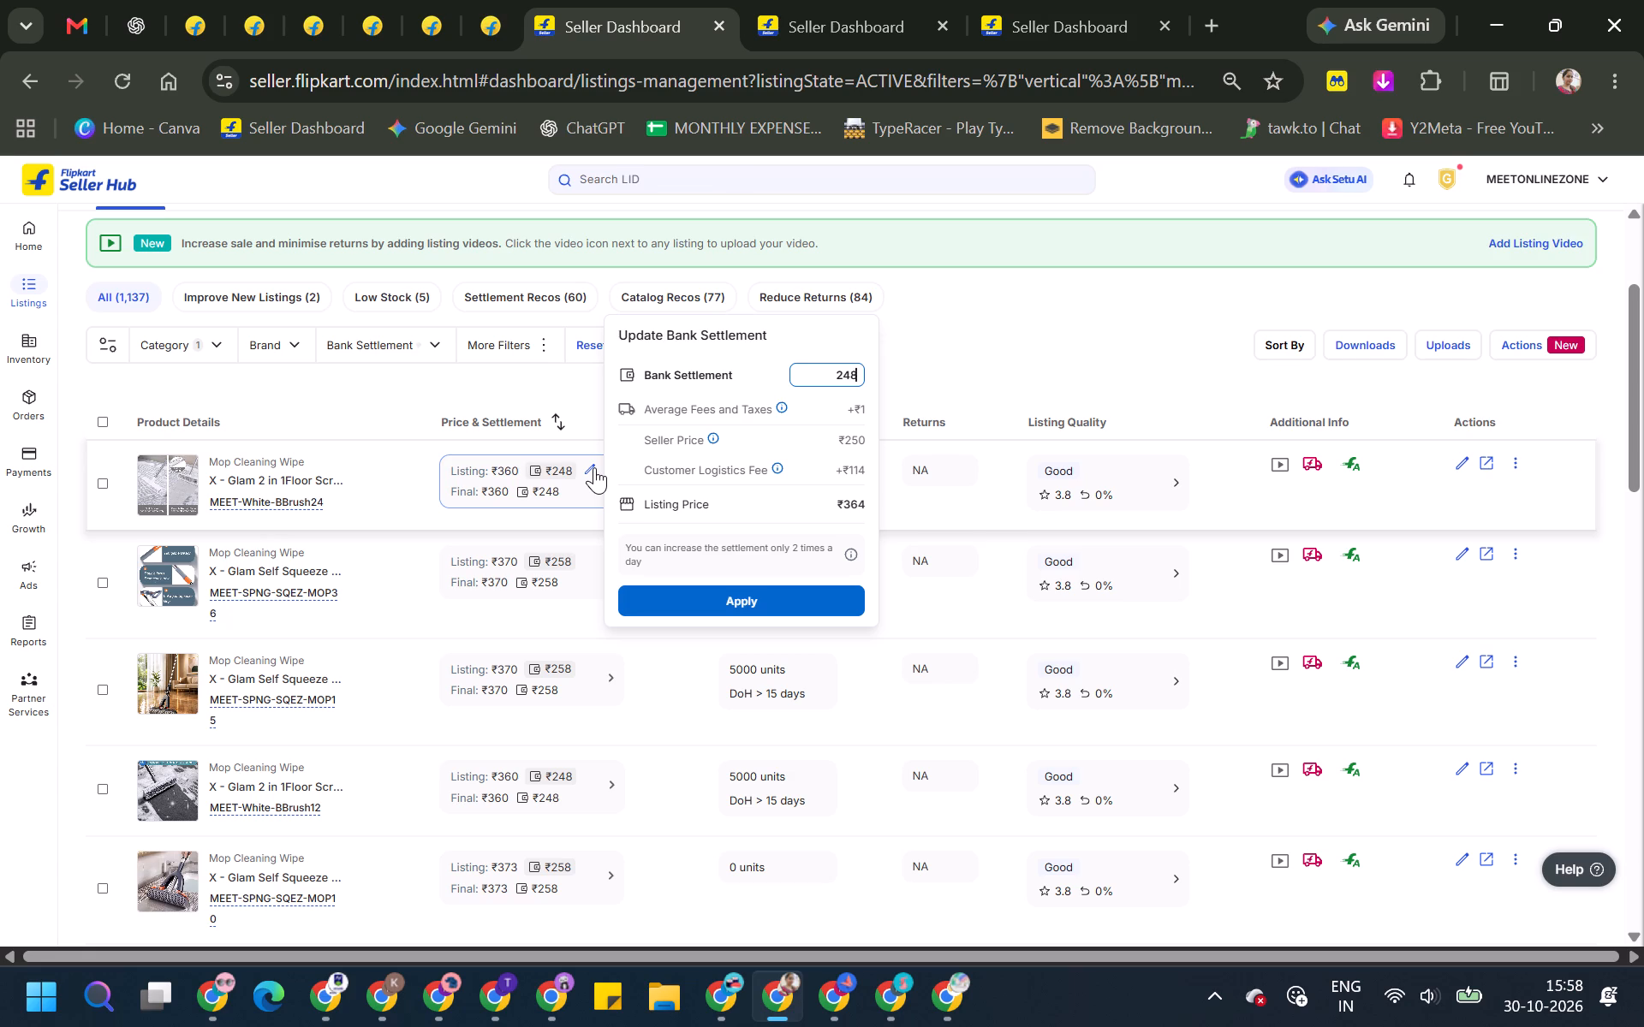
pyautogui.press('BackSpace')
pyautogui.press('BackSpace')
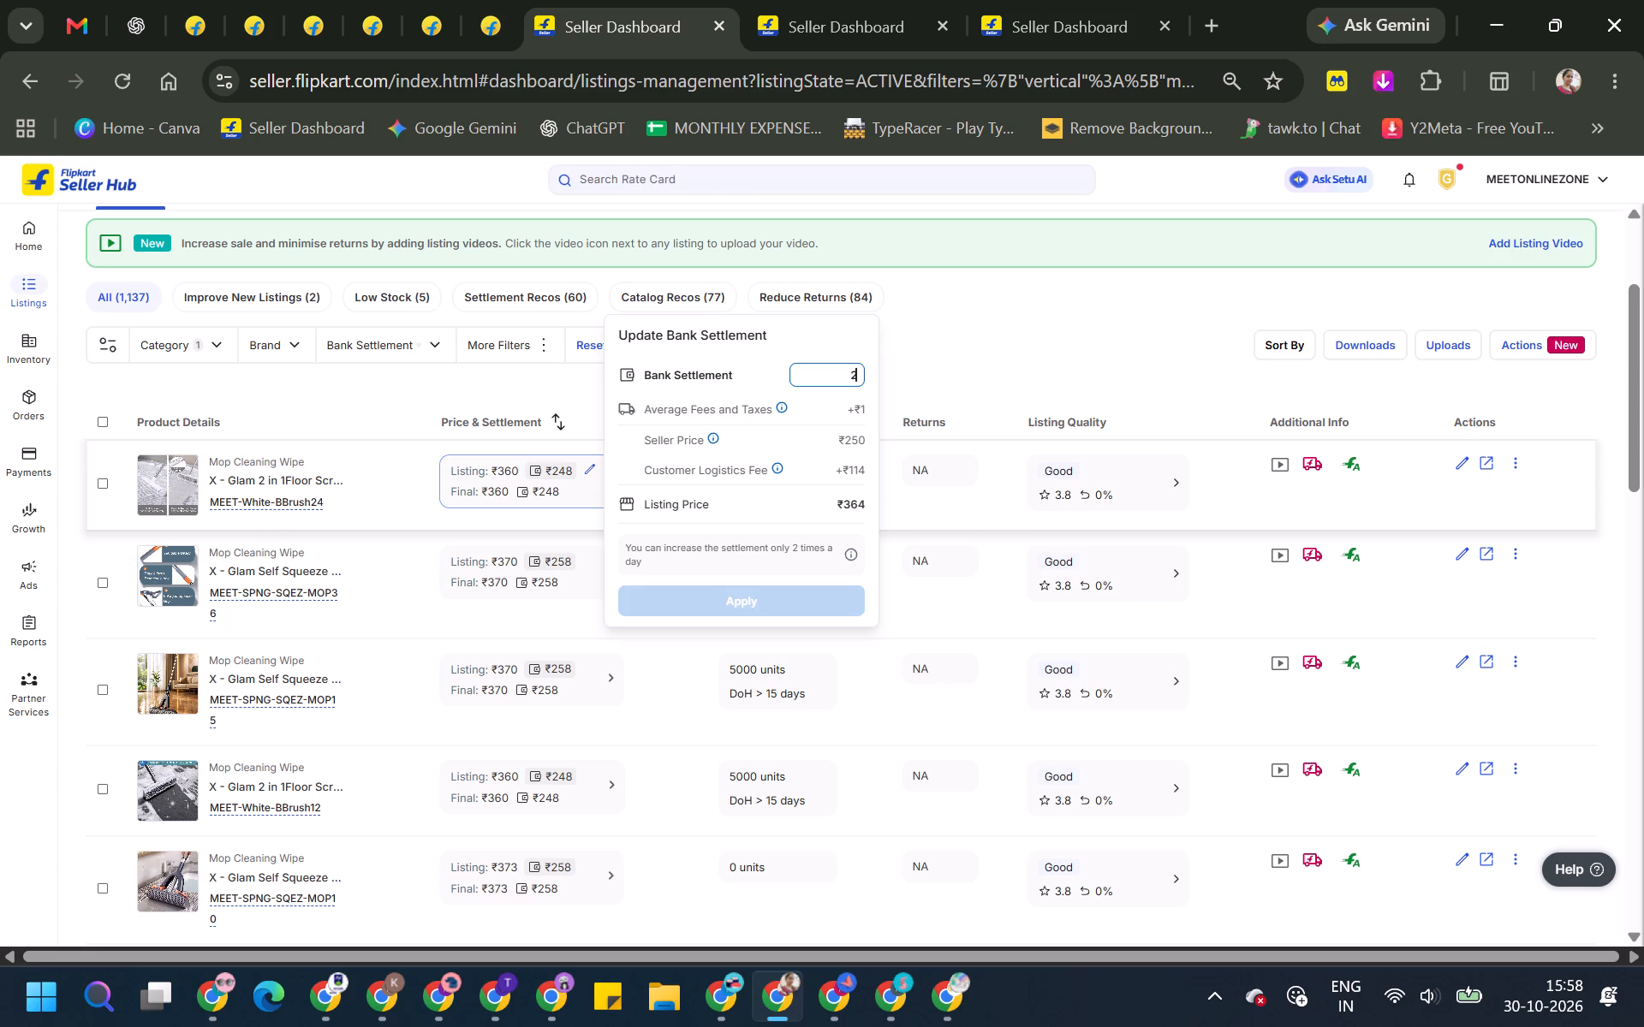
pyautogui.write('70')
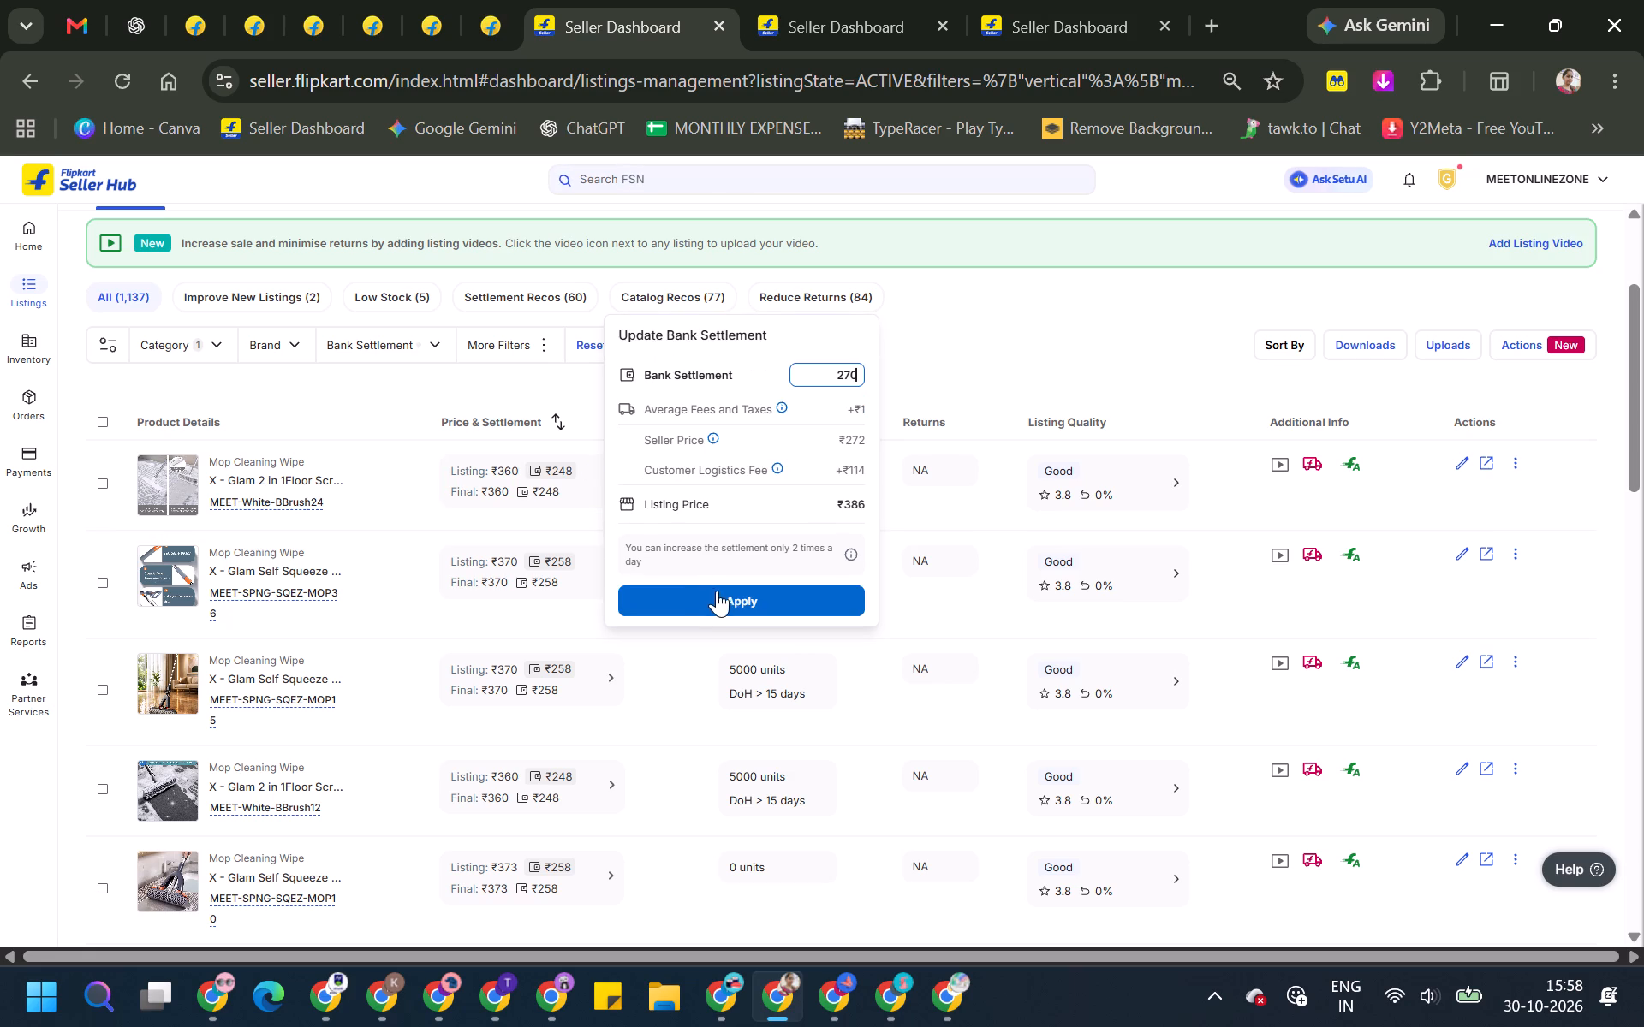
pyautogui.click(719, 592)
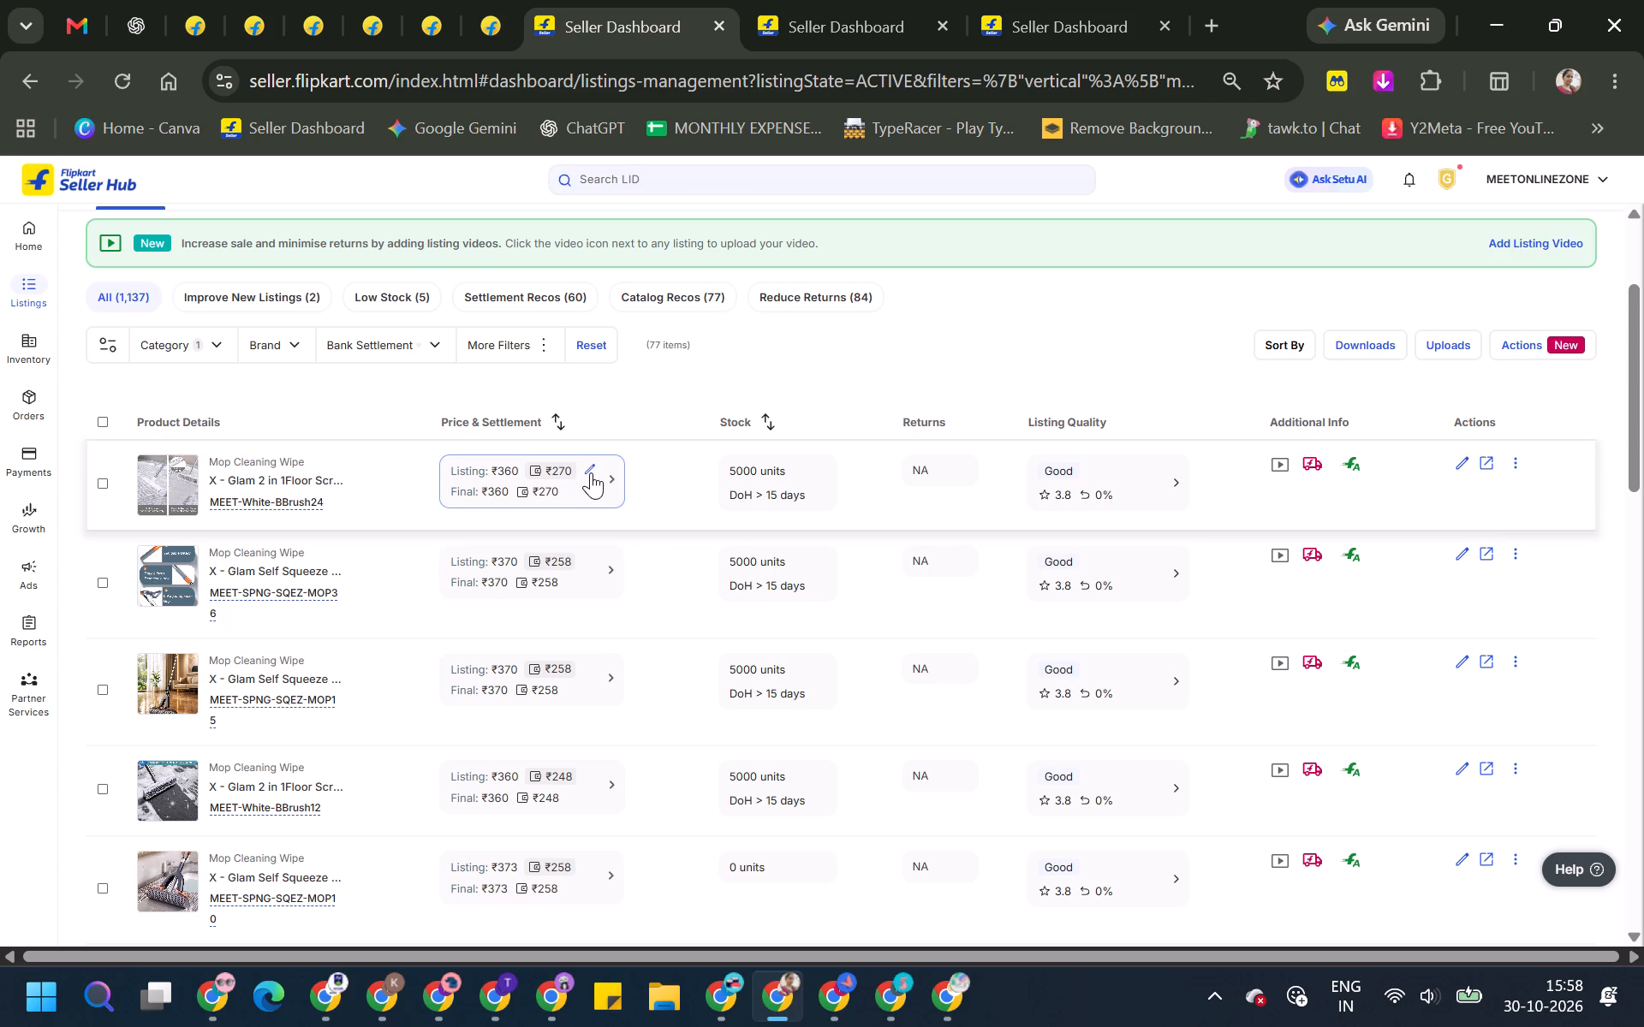
# Set the bank settlement of floor scrubber listing MEET-White-BBrush24 to ₹220.
pyautogui.click(591, 470)
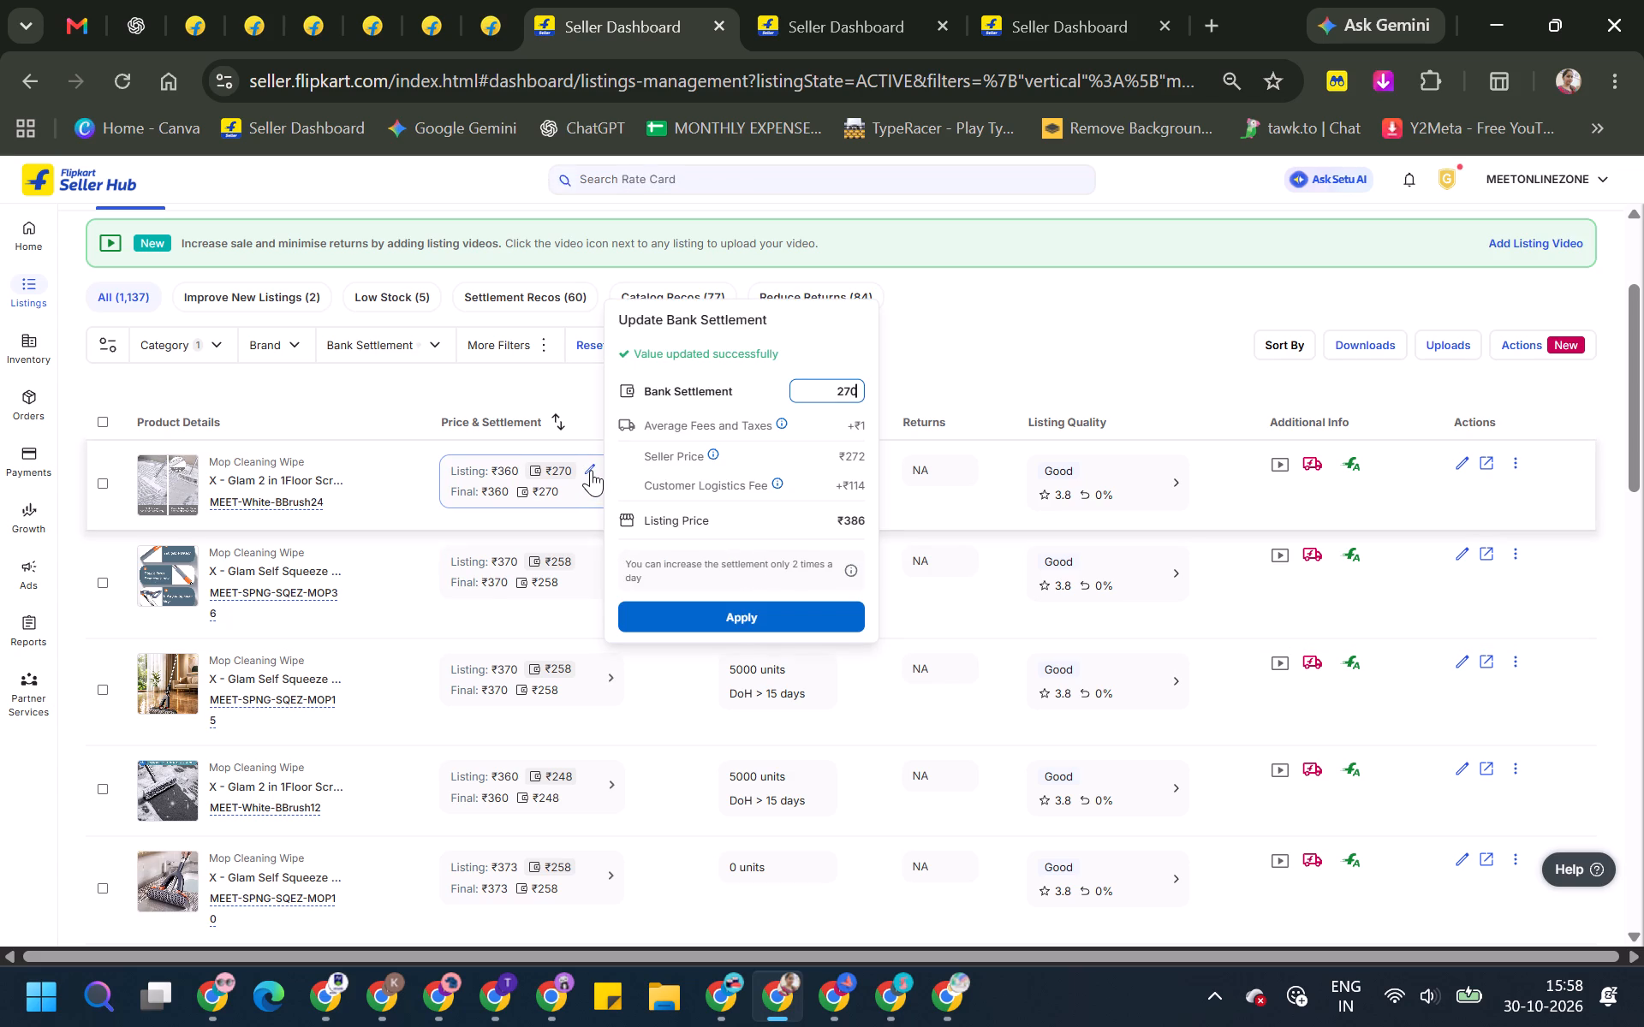
pyautogui.hotkey('ctrl', 'a')
pyautogui.hotkey('ctrl', 'z')
pyautogui.hotkey('ctrl', 'z')
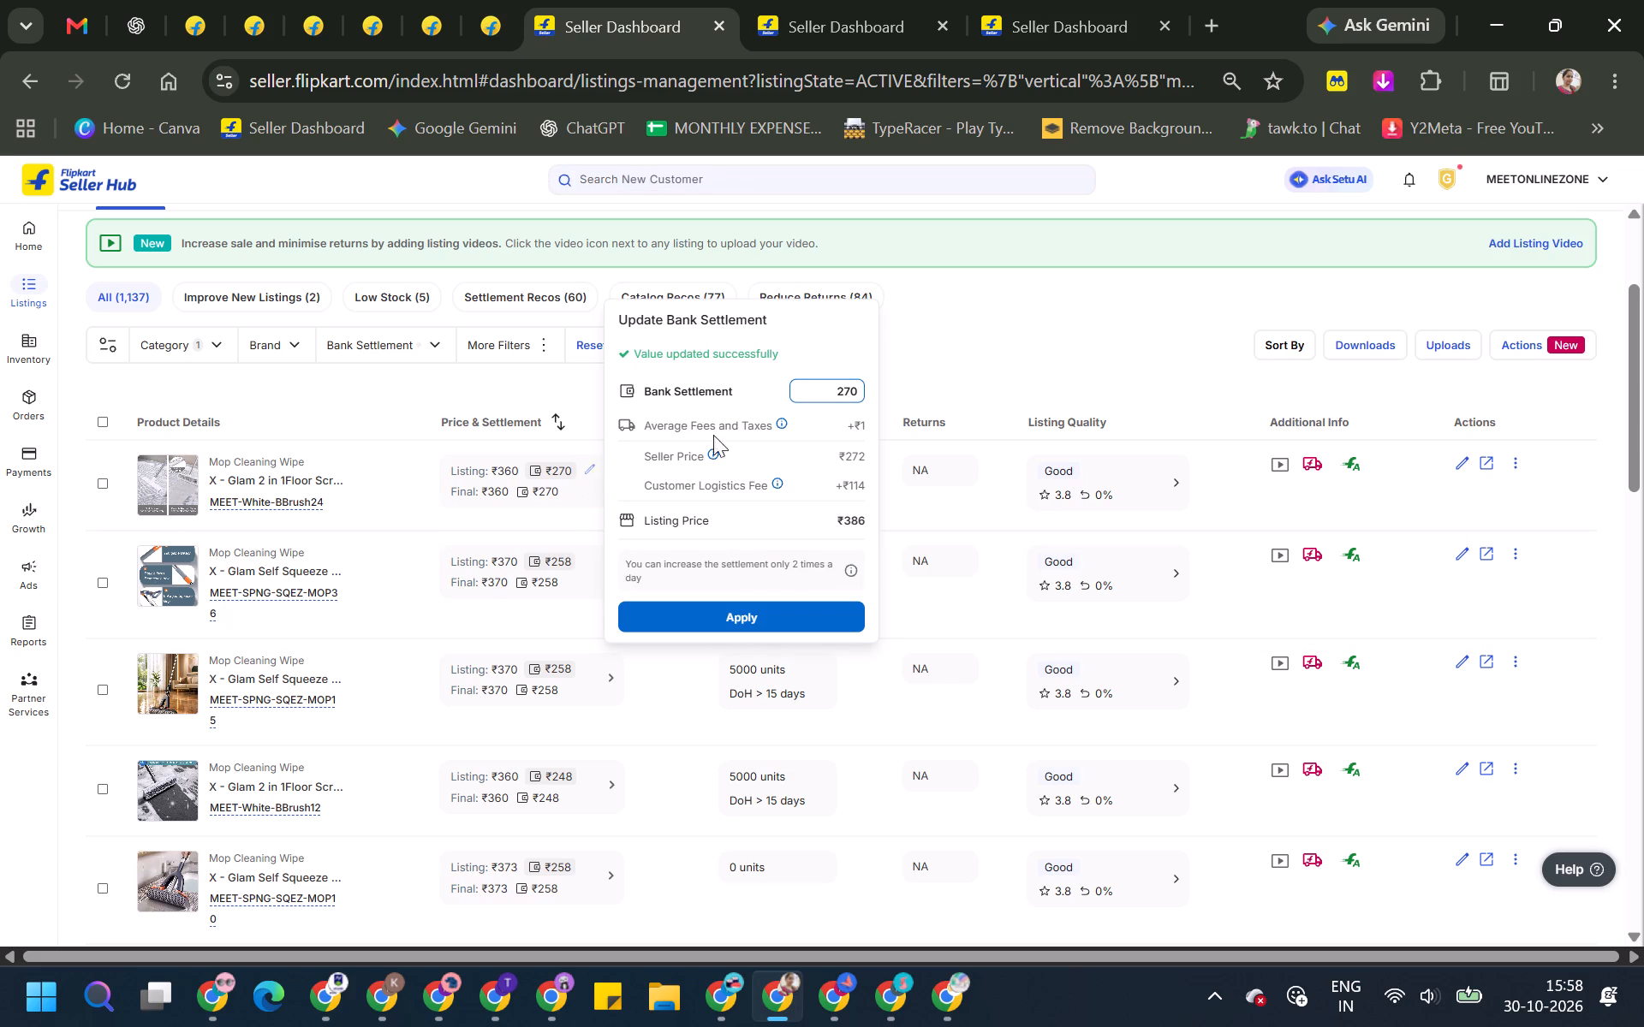
pyautogui.click(847, 378)
pyautogui.click(855, 403)
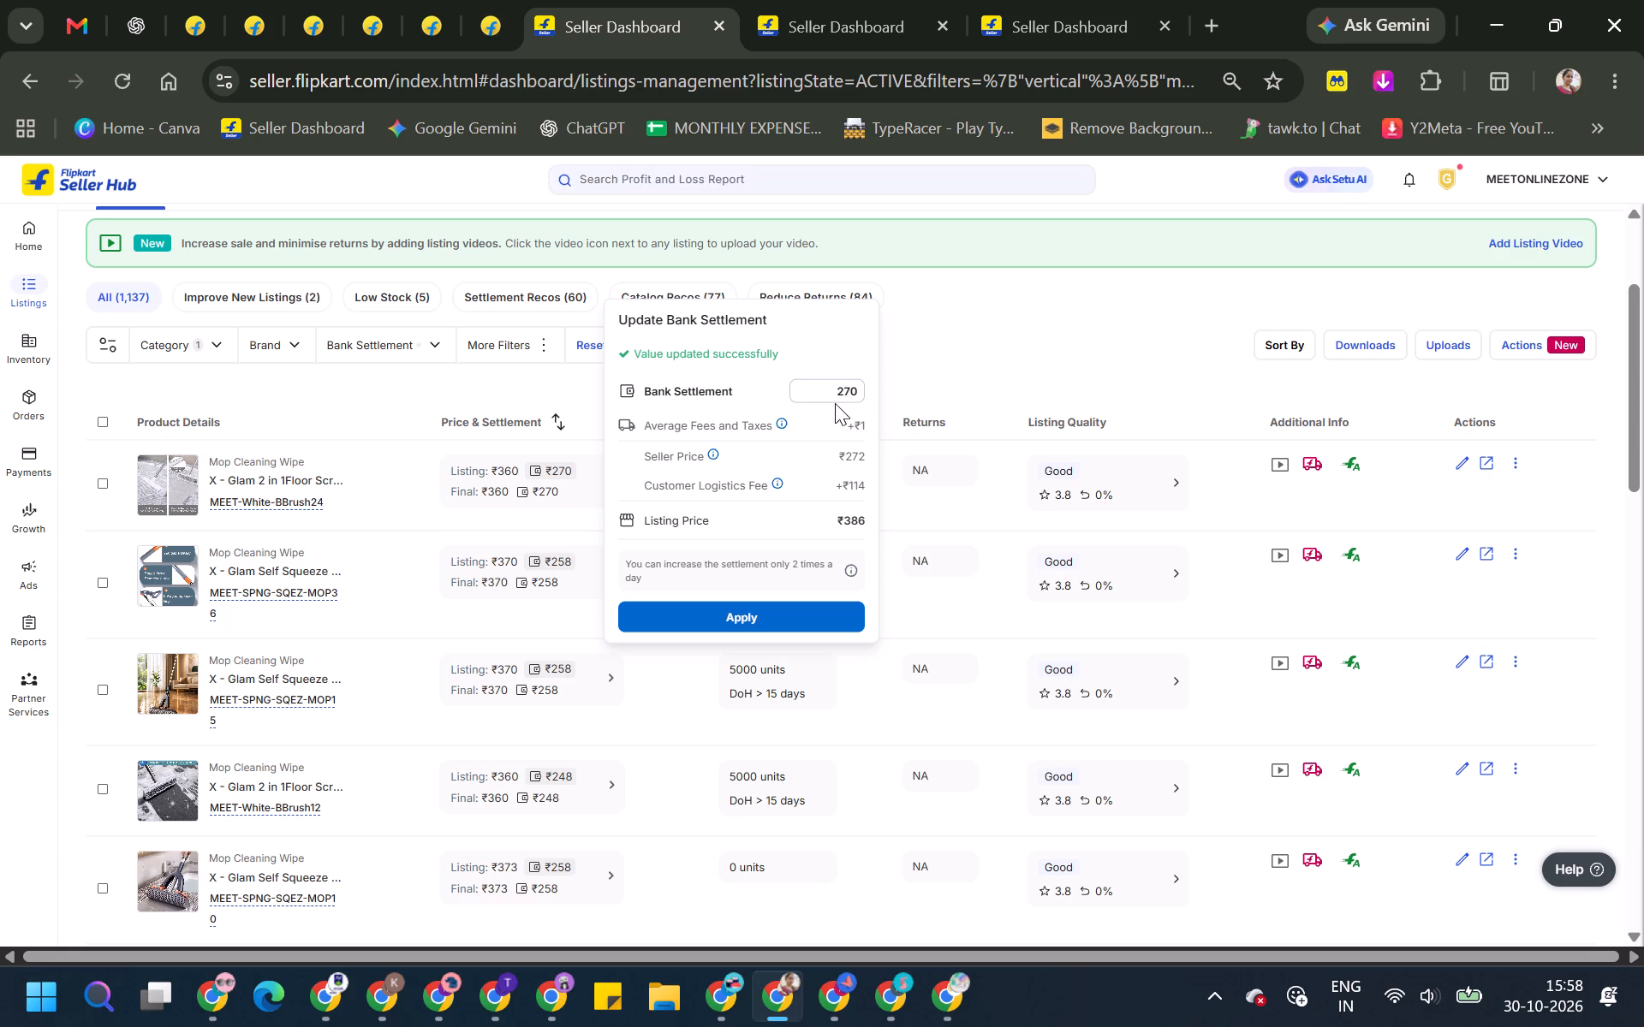
pyautogui.click(855, 395)
pyautogui.press('Left')
pyautogui.press('BackSpace')
pyautogui.press('2')
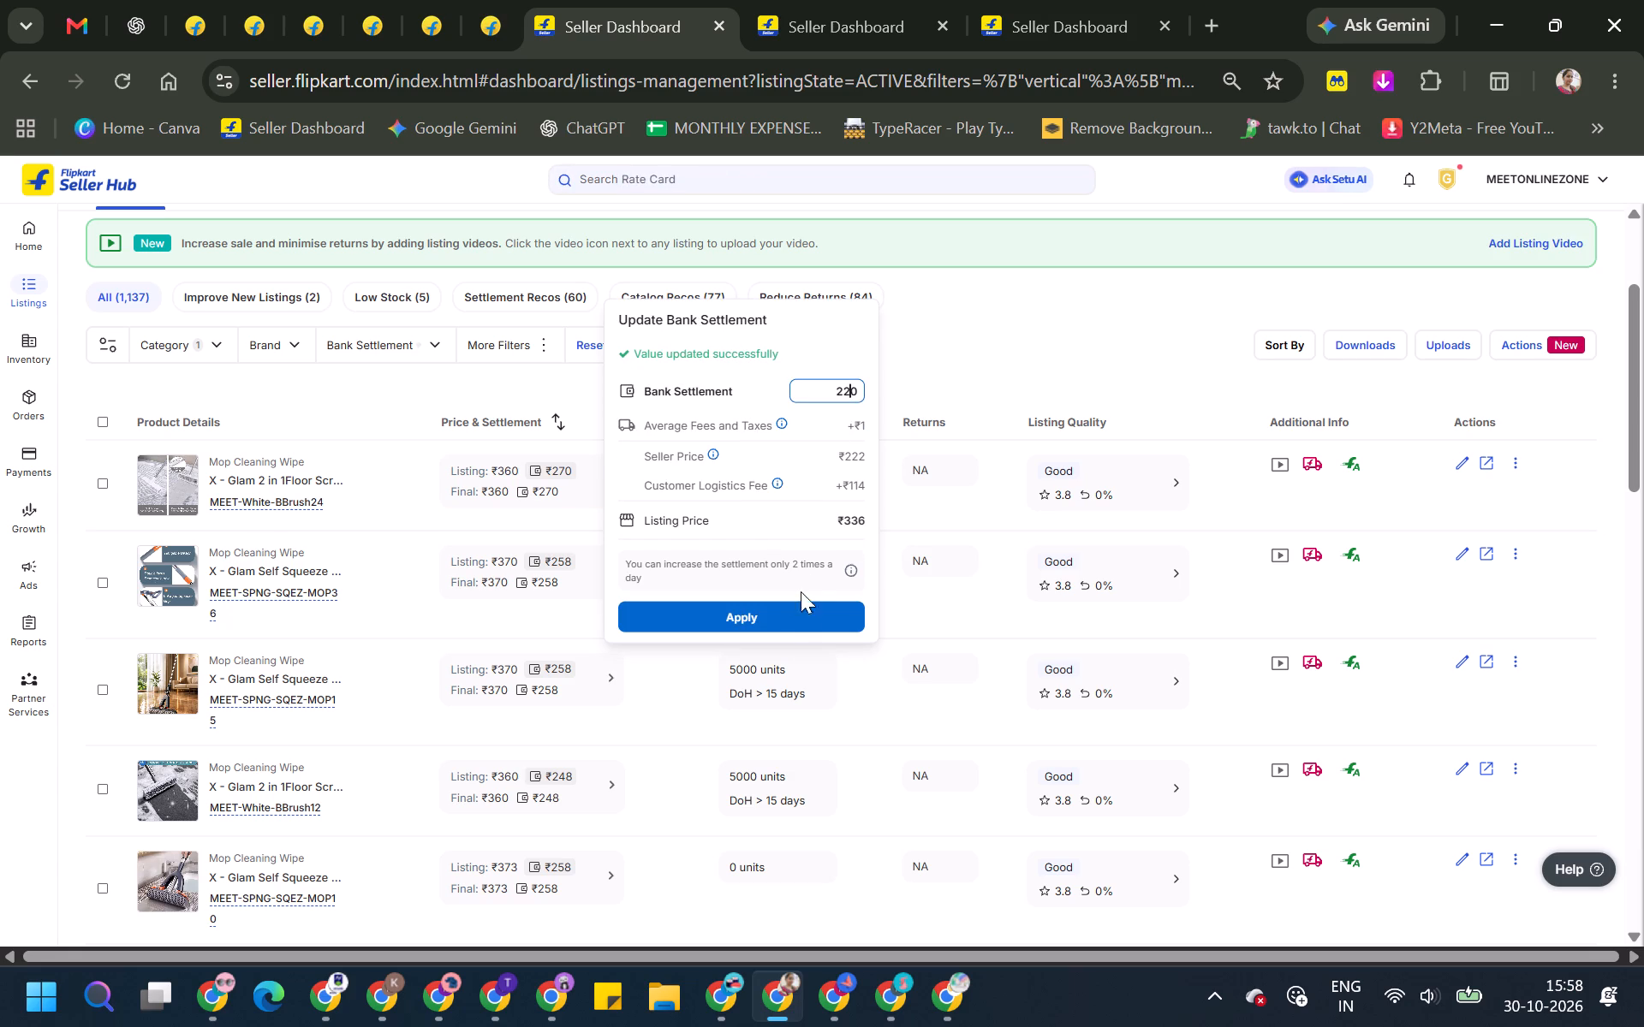
pyautogui.click(804, 613)
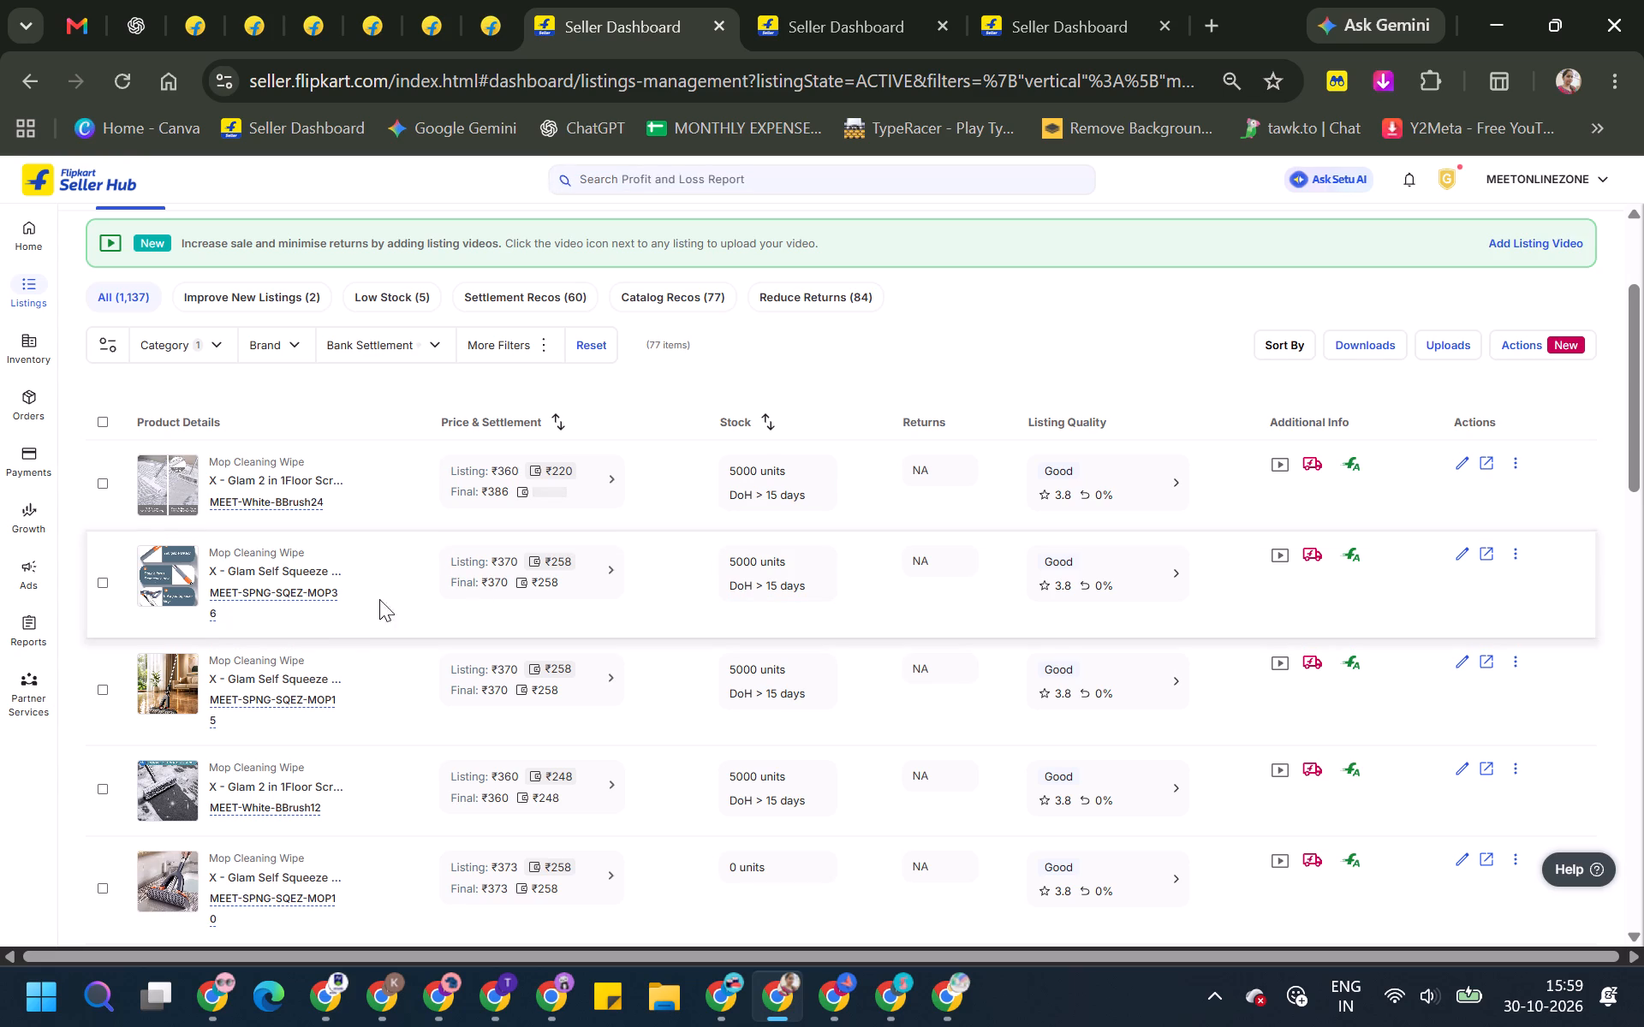
# Look through the filtered mop listings on the current results page and return to page 1, checking their bank settlements and stock.
pyautogui.scroll(-4, 339, 626)
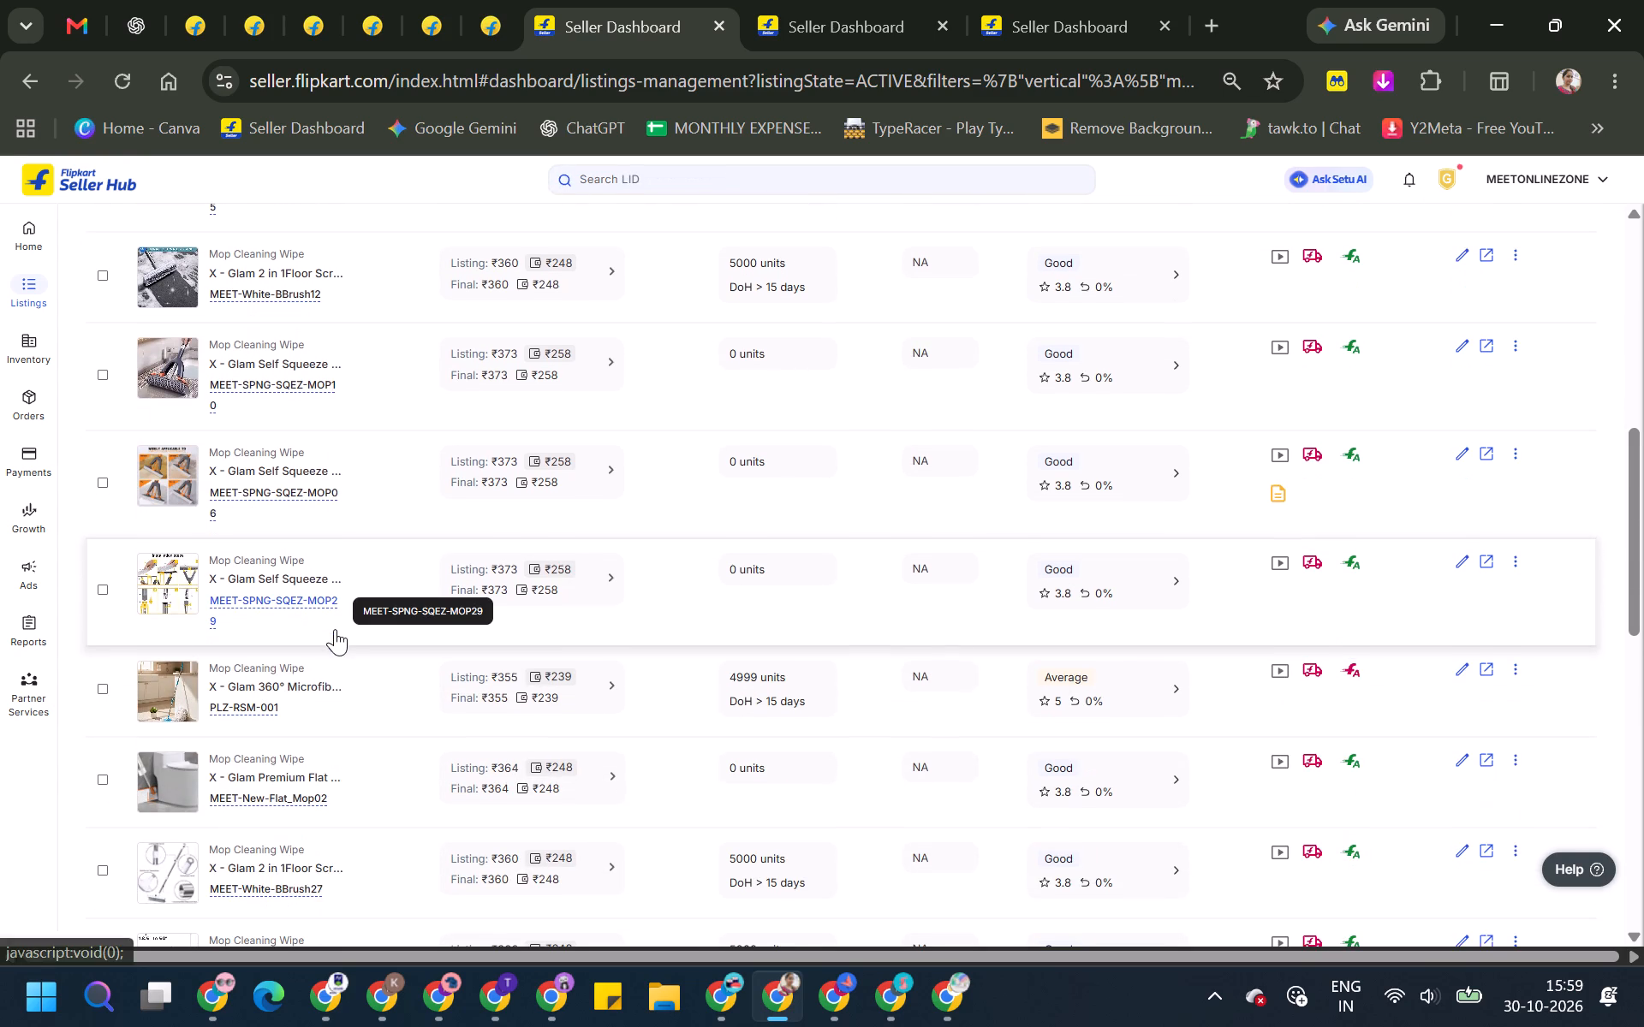
pyautogui.scroll(-1, 307, 701)
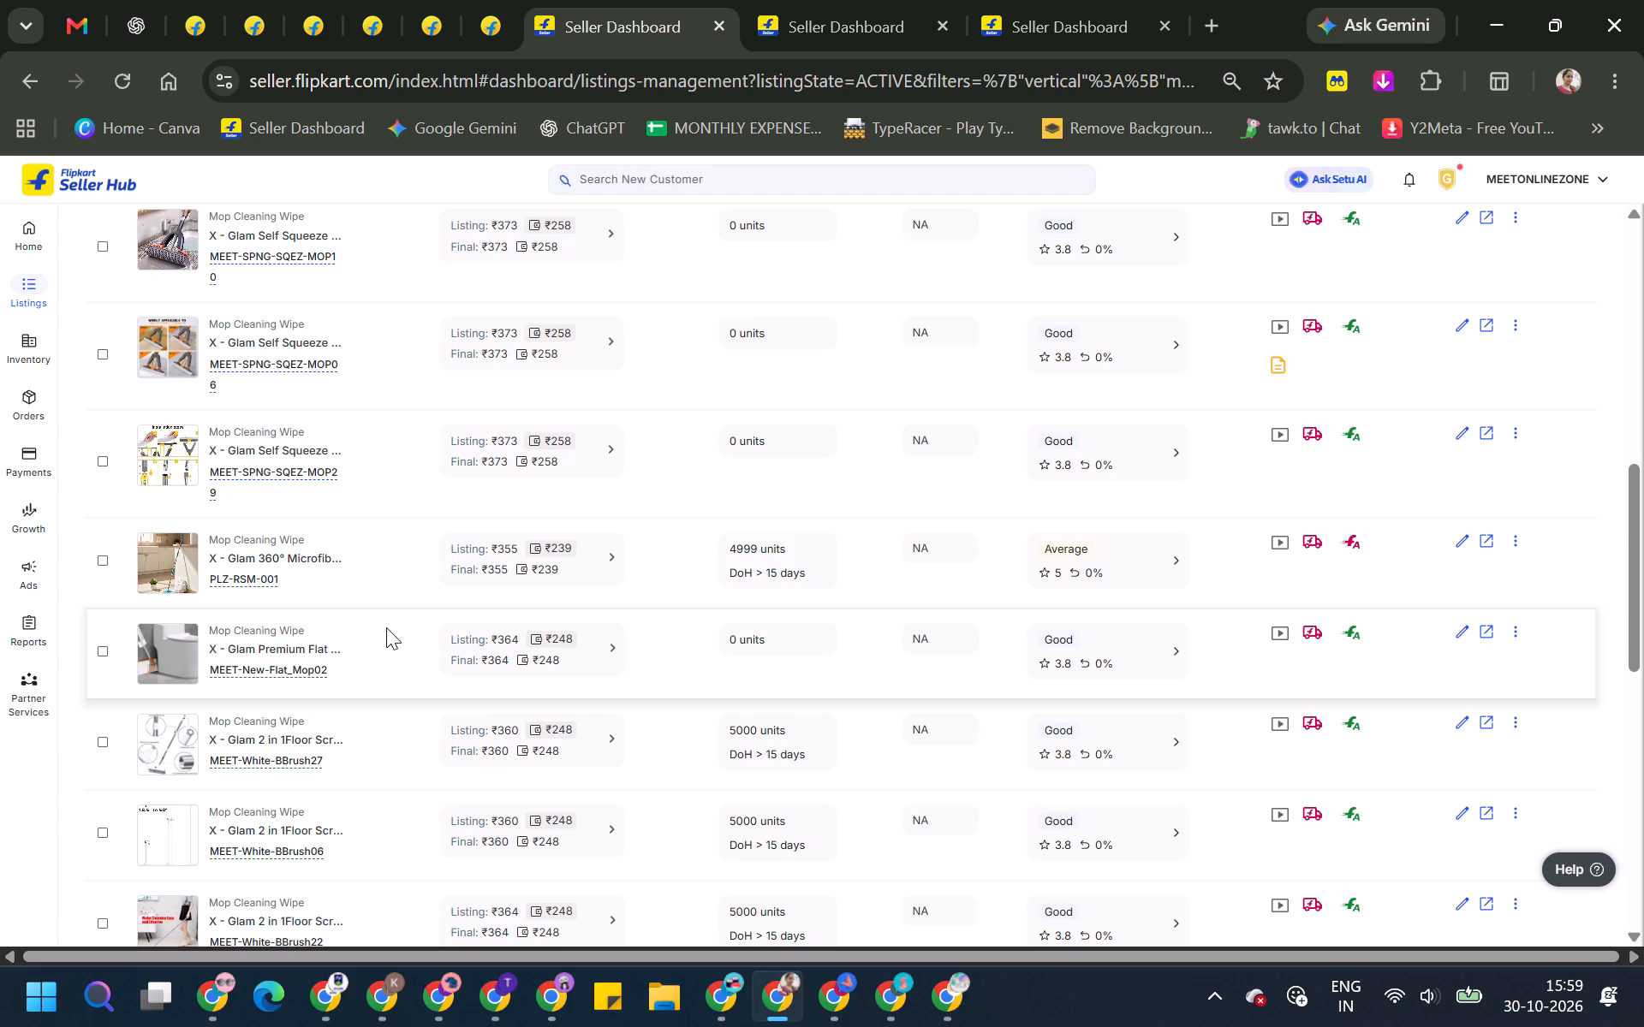
pyautogui.scroll(-4, 363, 624)
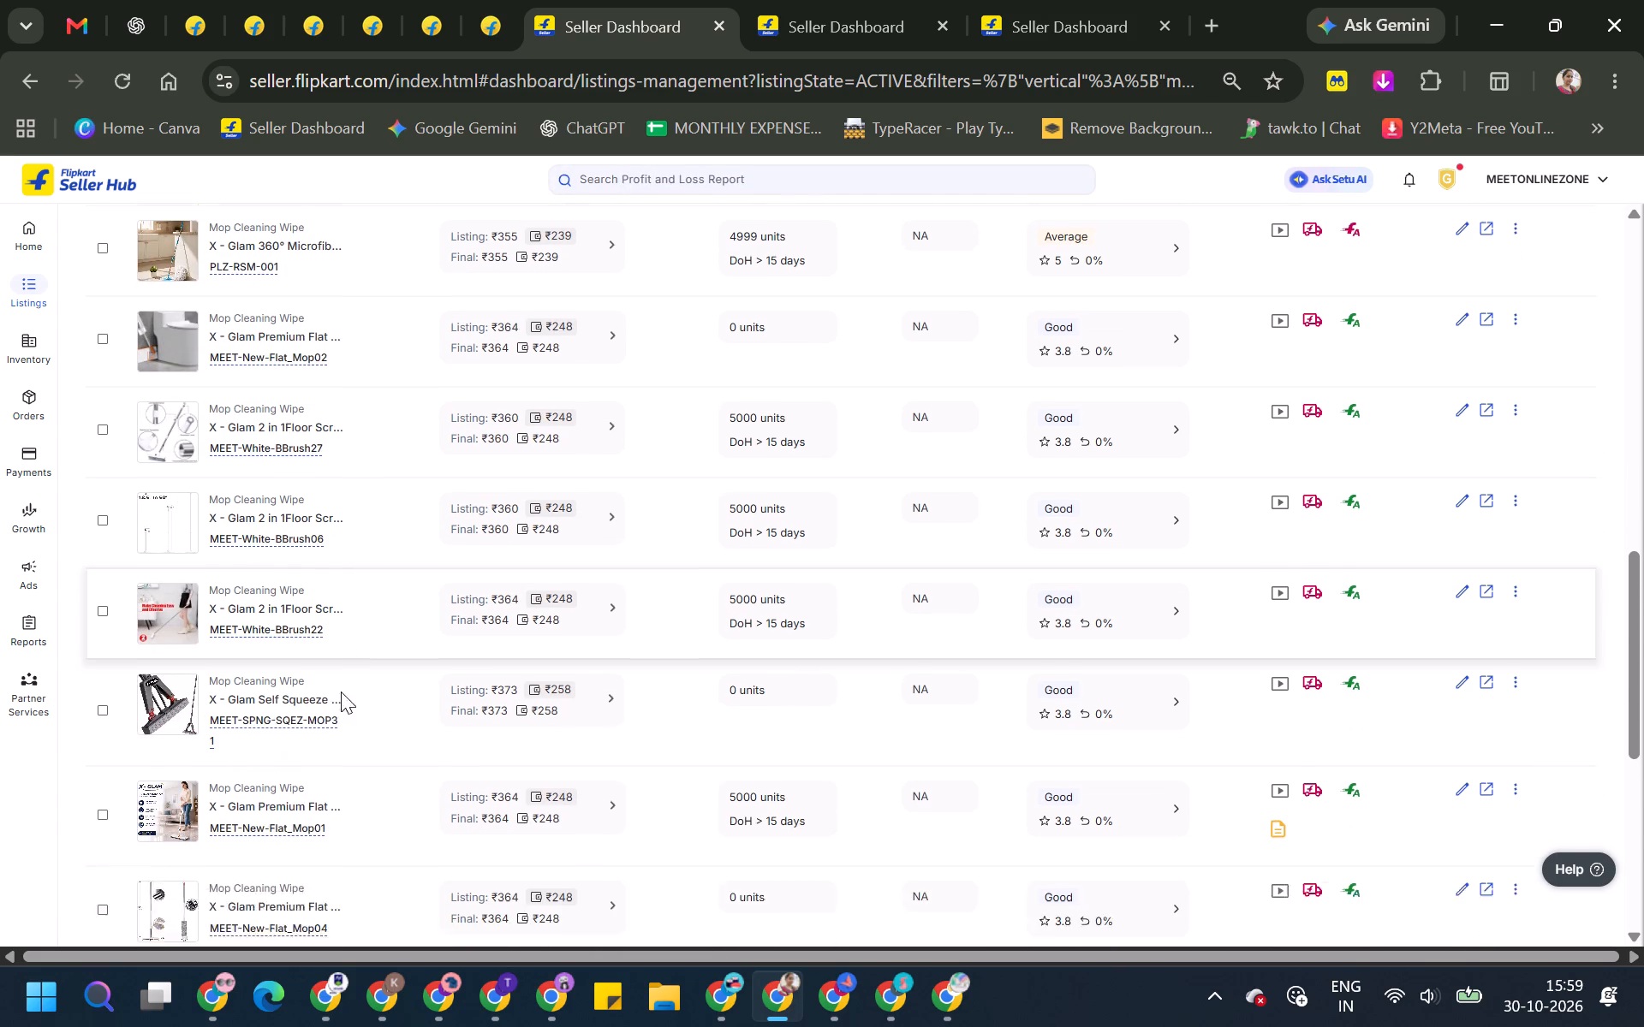
pyautogui.scroll(-3, 341, 692)
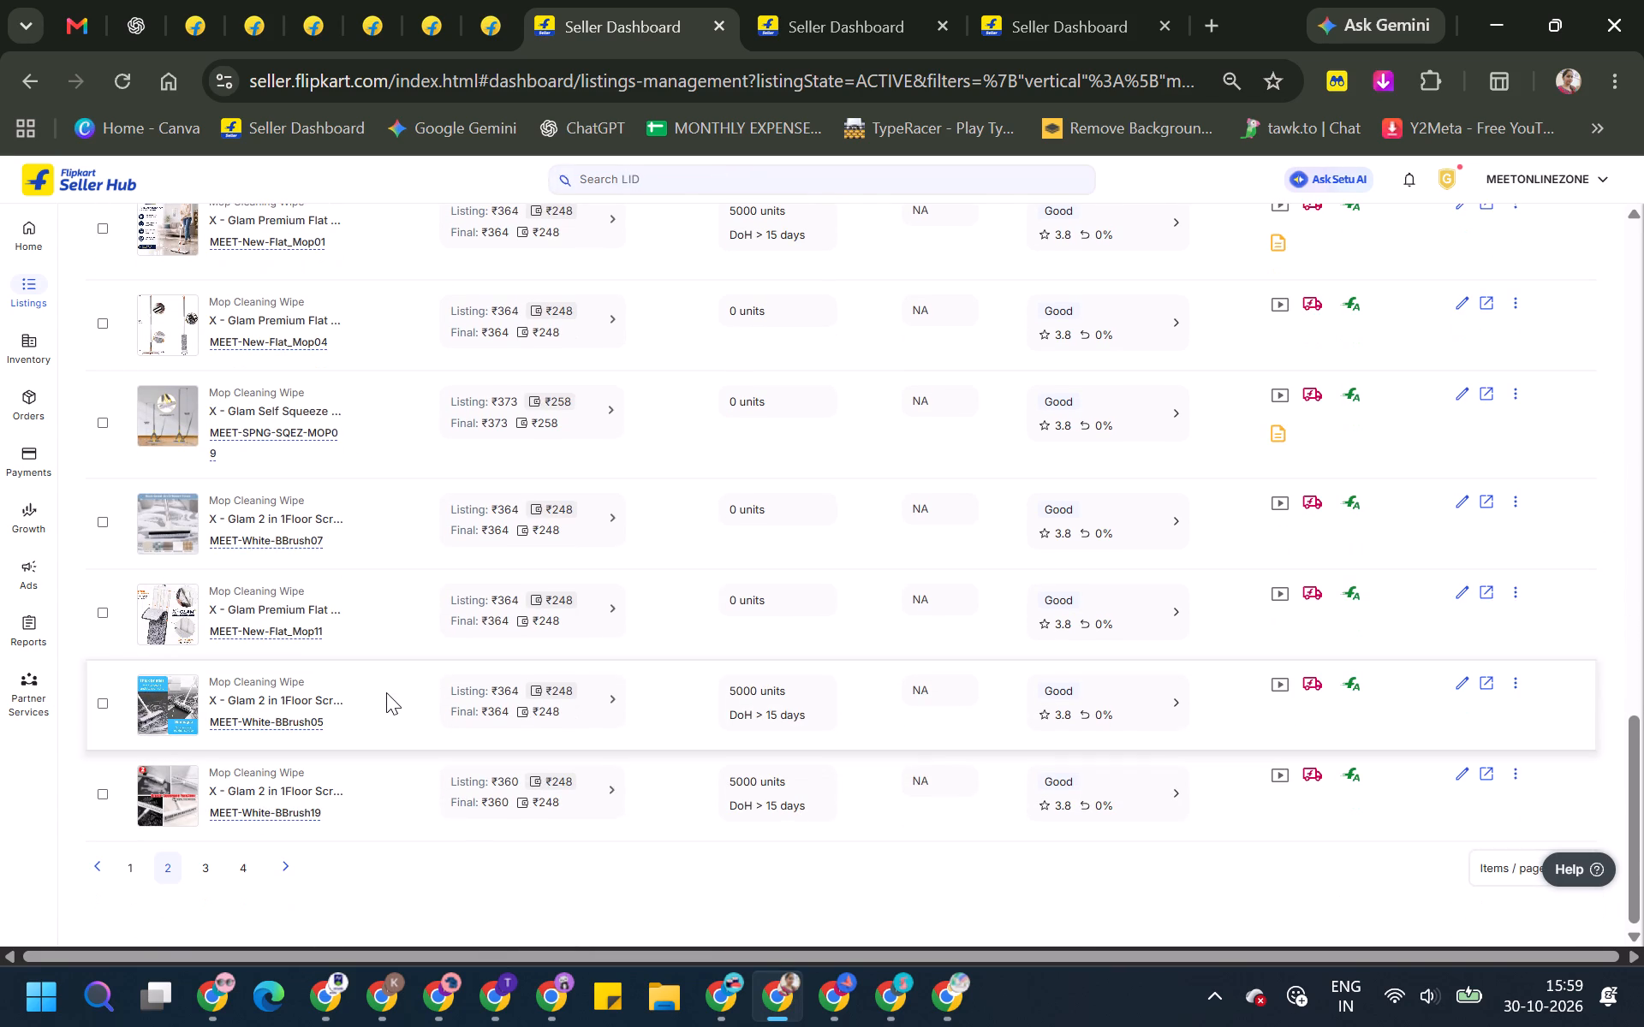
pyautogui.click(137, 867)
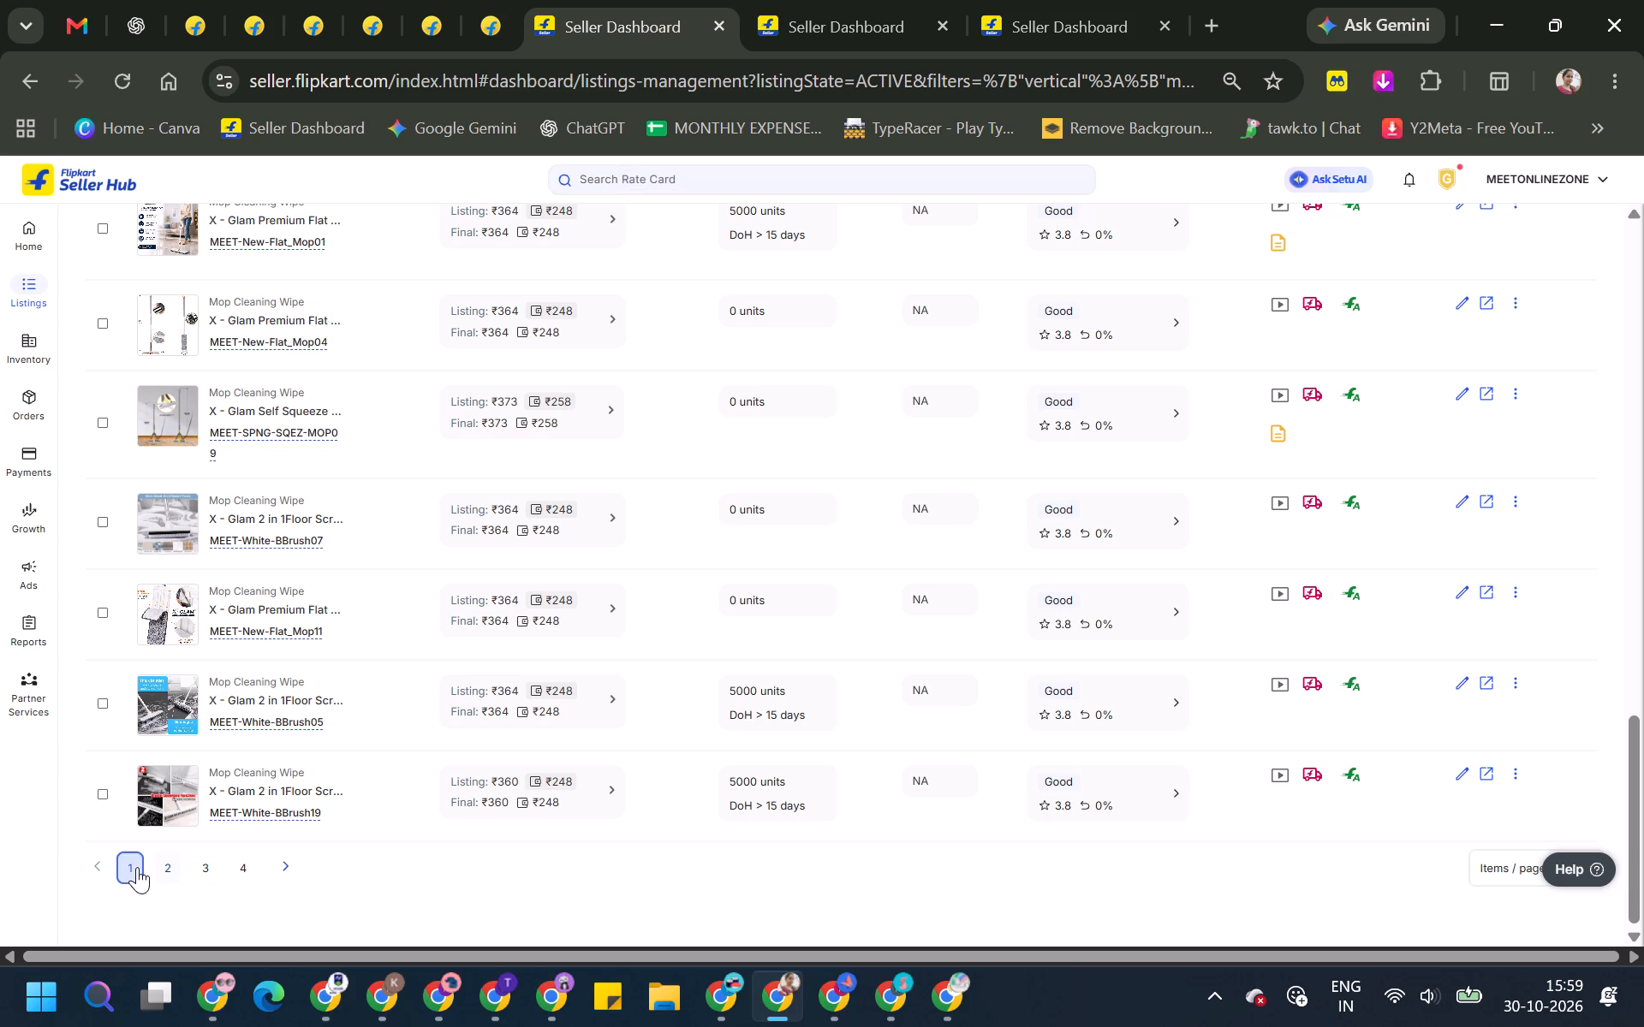
pyautogui.scroll(12, 342, 774)
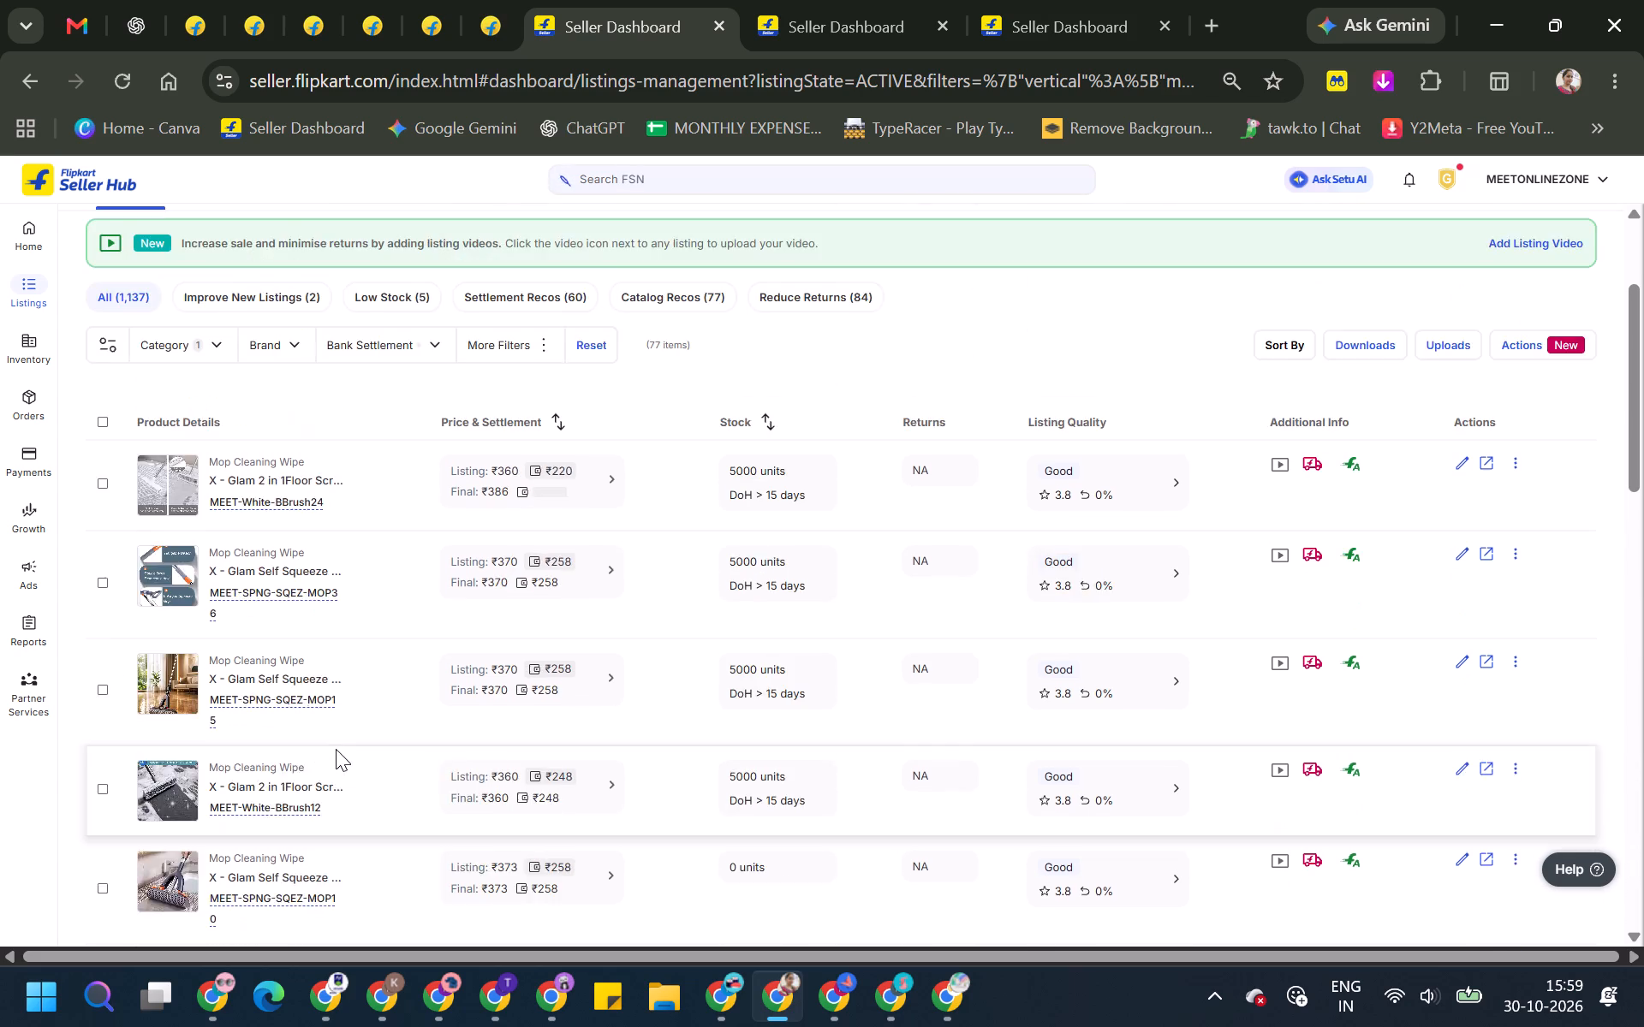
pyautogui.scroll(6, 336, 749)
pyautogui.scroll(-19, 337, 746)
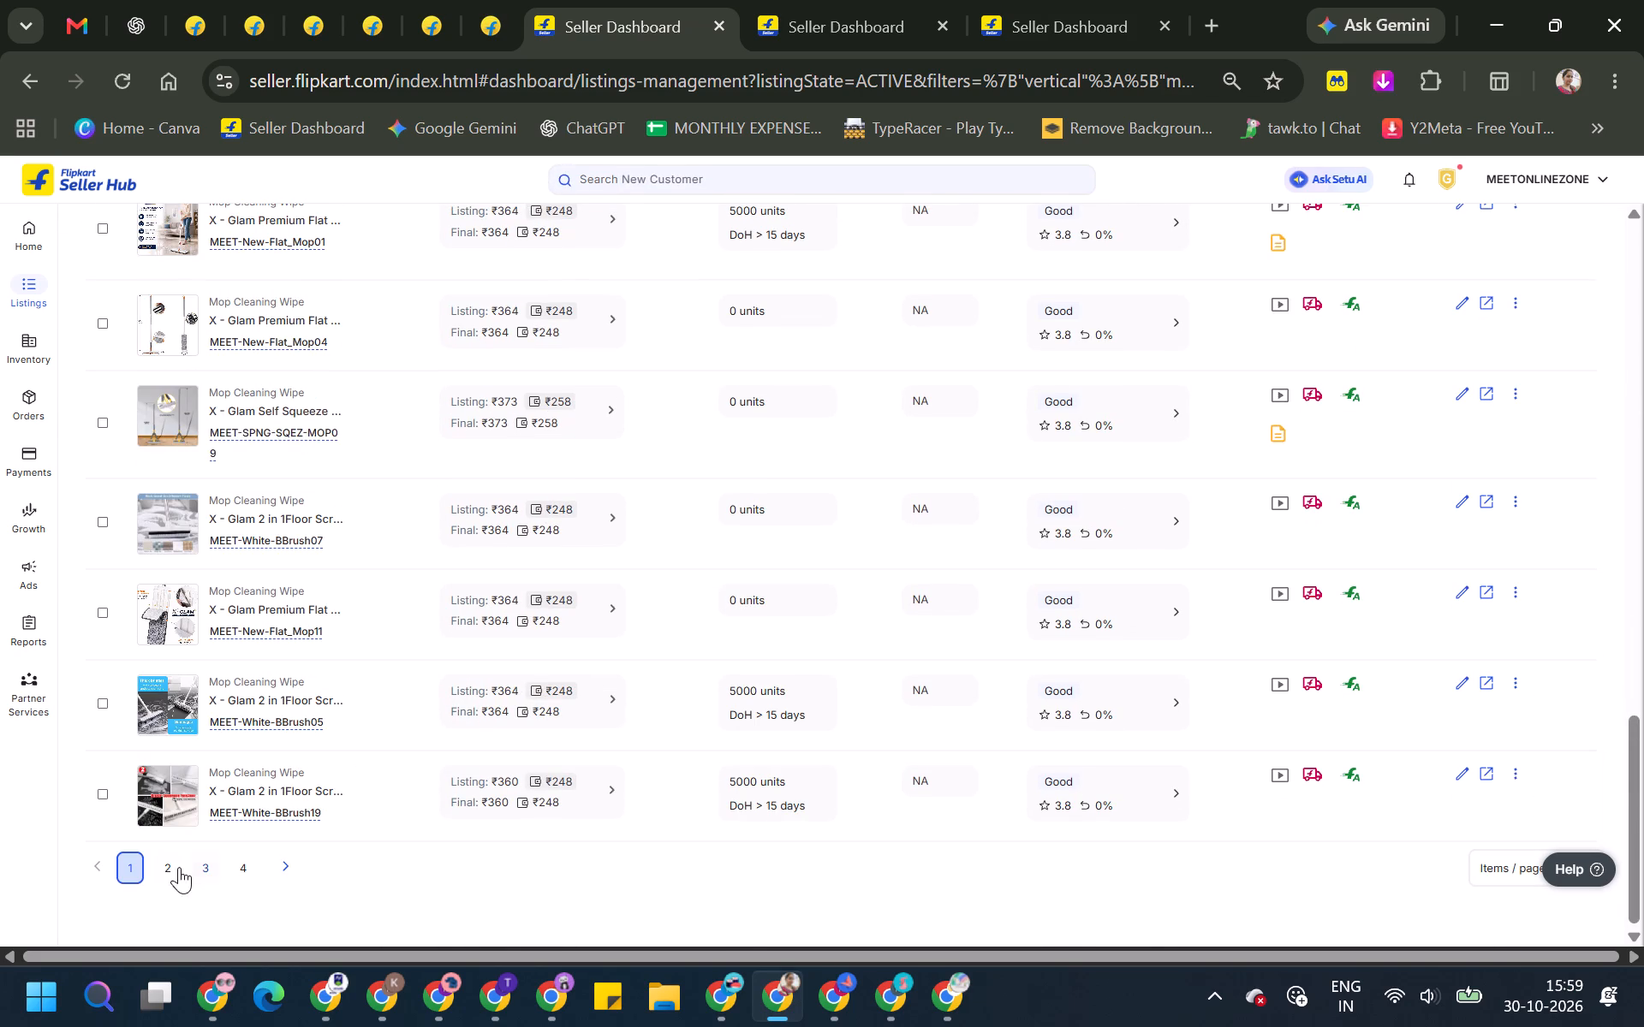
# On page 2 of the filtered listings, set the bank settlement of spray mop listing Glam-SPMOP-0089 to ₹290.
pyautogui.click(176, 864)
pyautogui.scroll(-2, 464, 523)
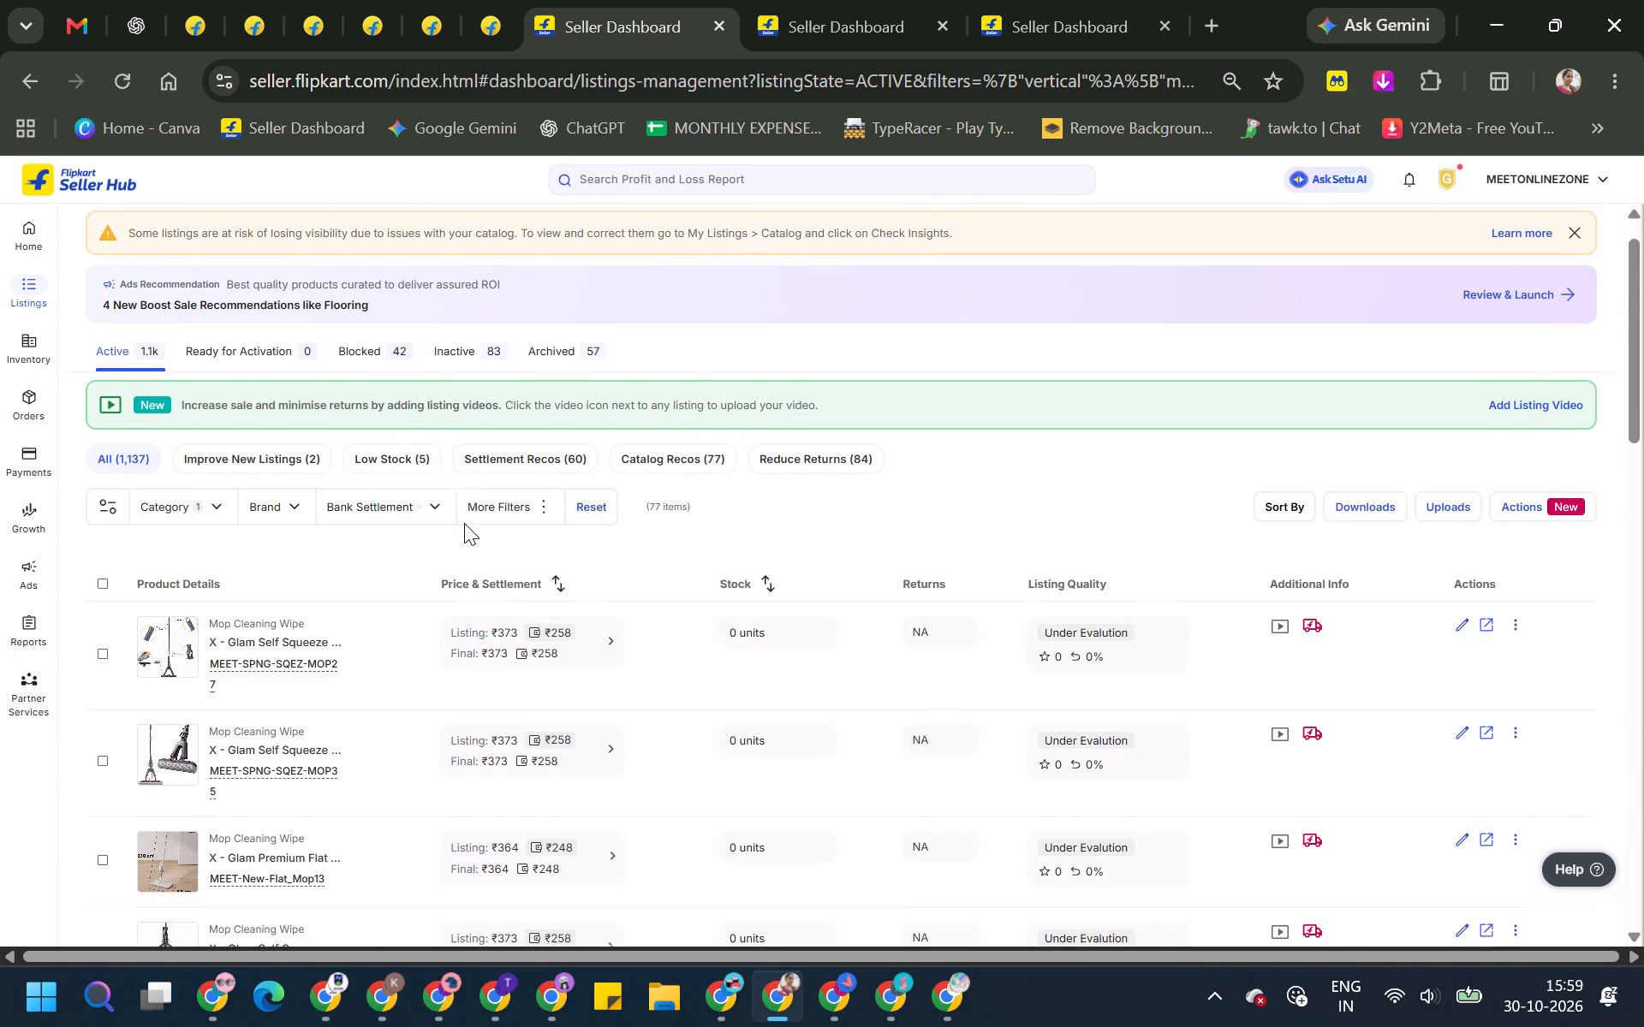
pyautogui.scroll(-5, 398, 572)
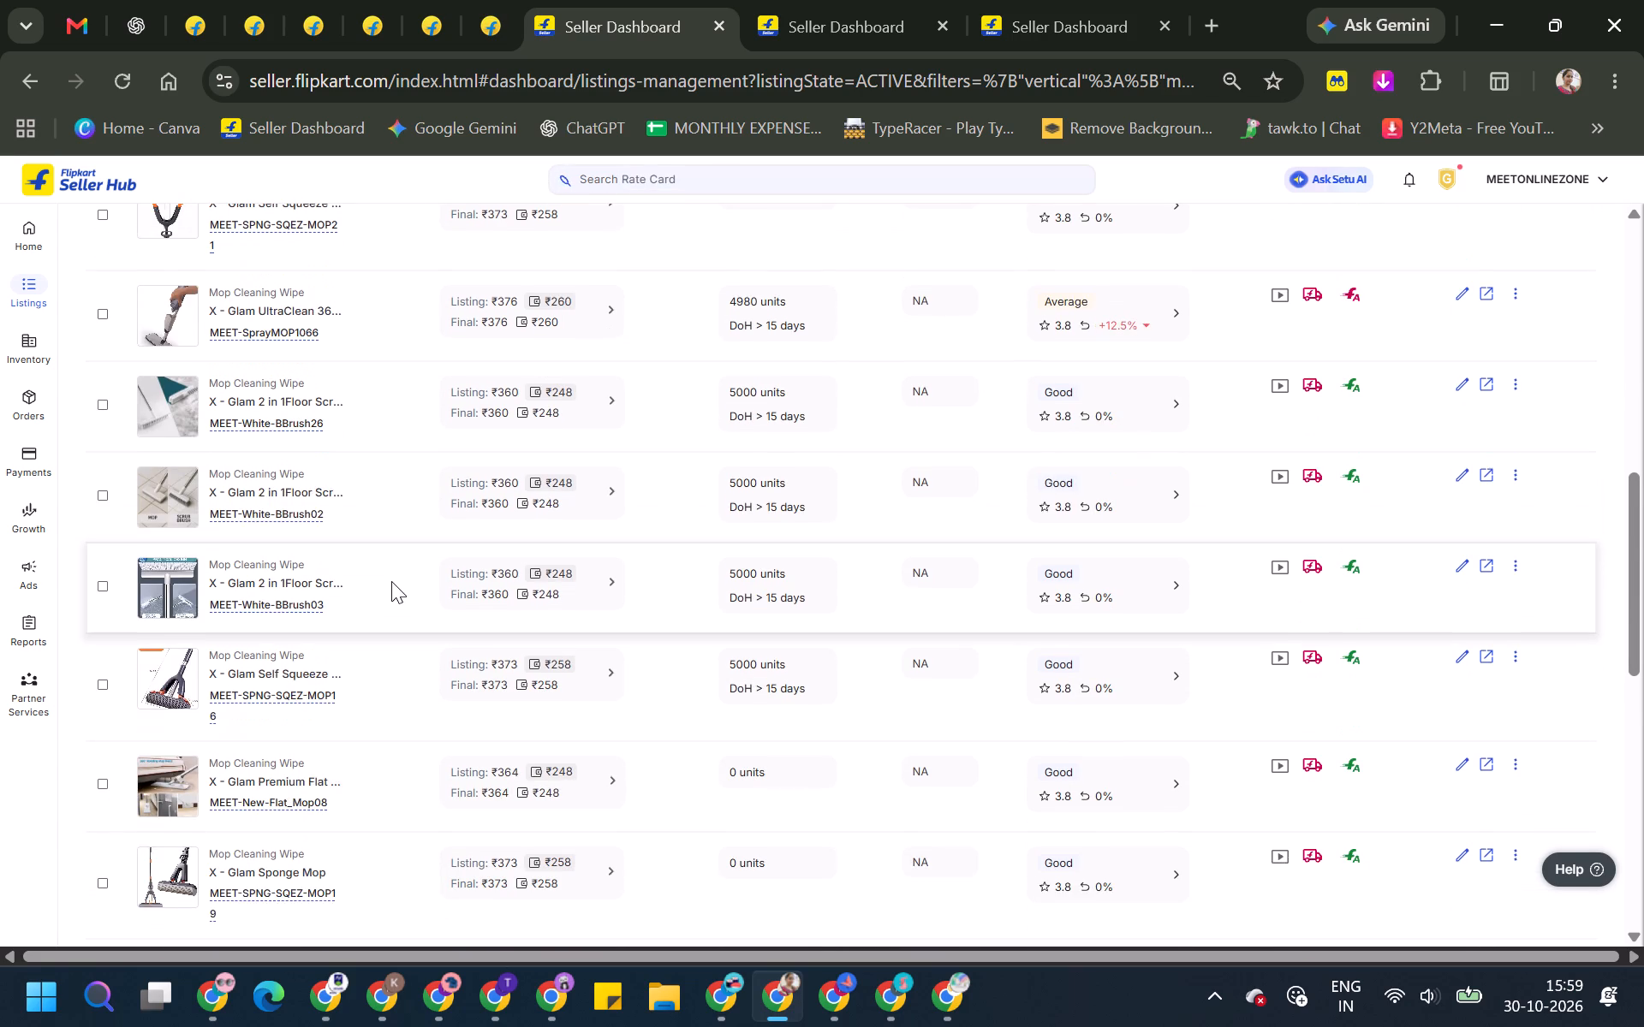
pyautogui.scroll(-14, 391, 581)
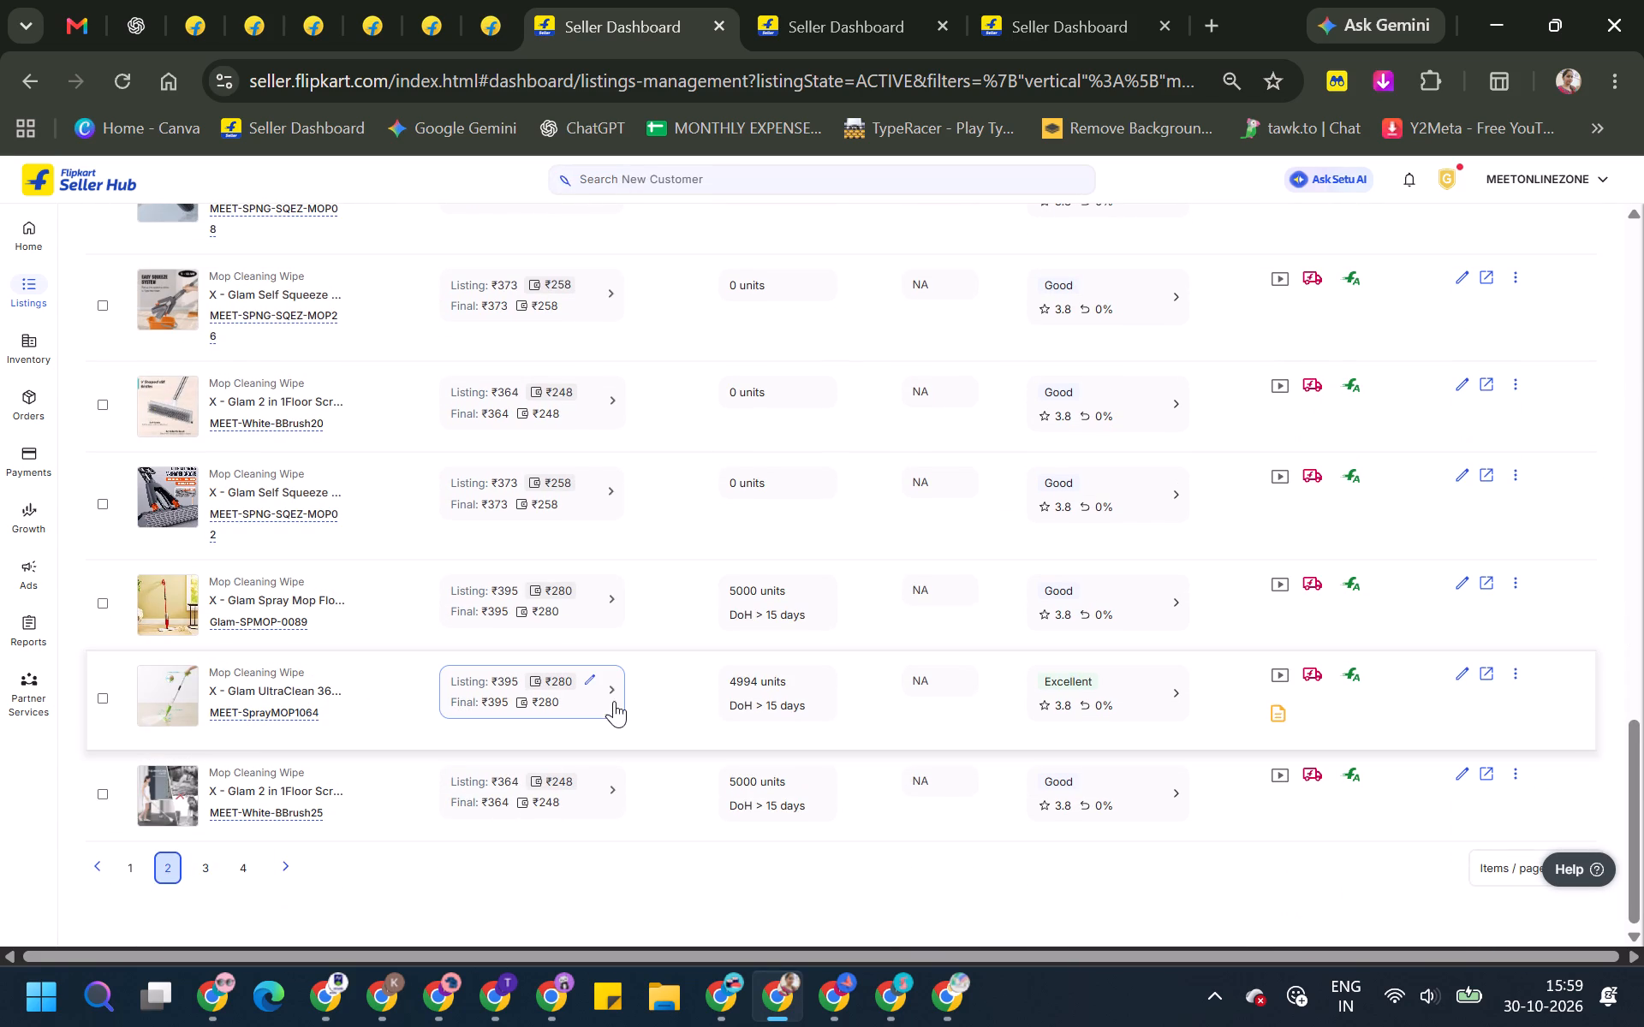
pyautogui.click(587, 674)
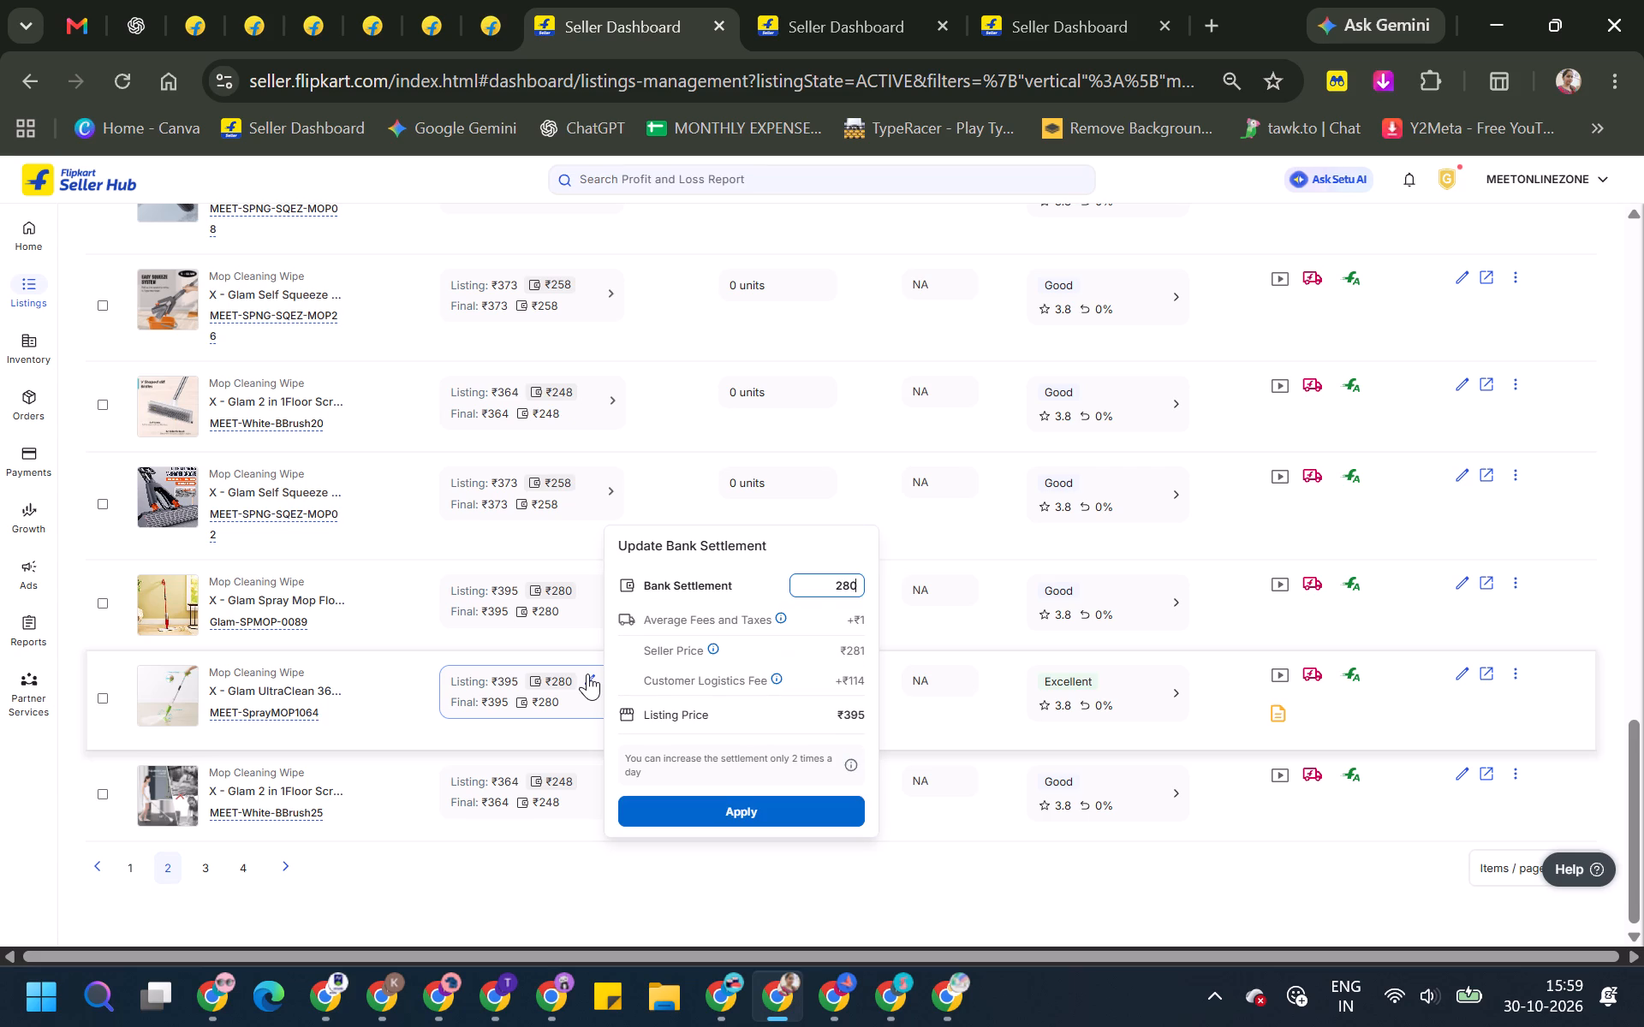
pyautogui.click(588, 601)
pyautogui.click(589, 592)
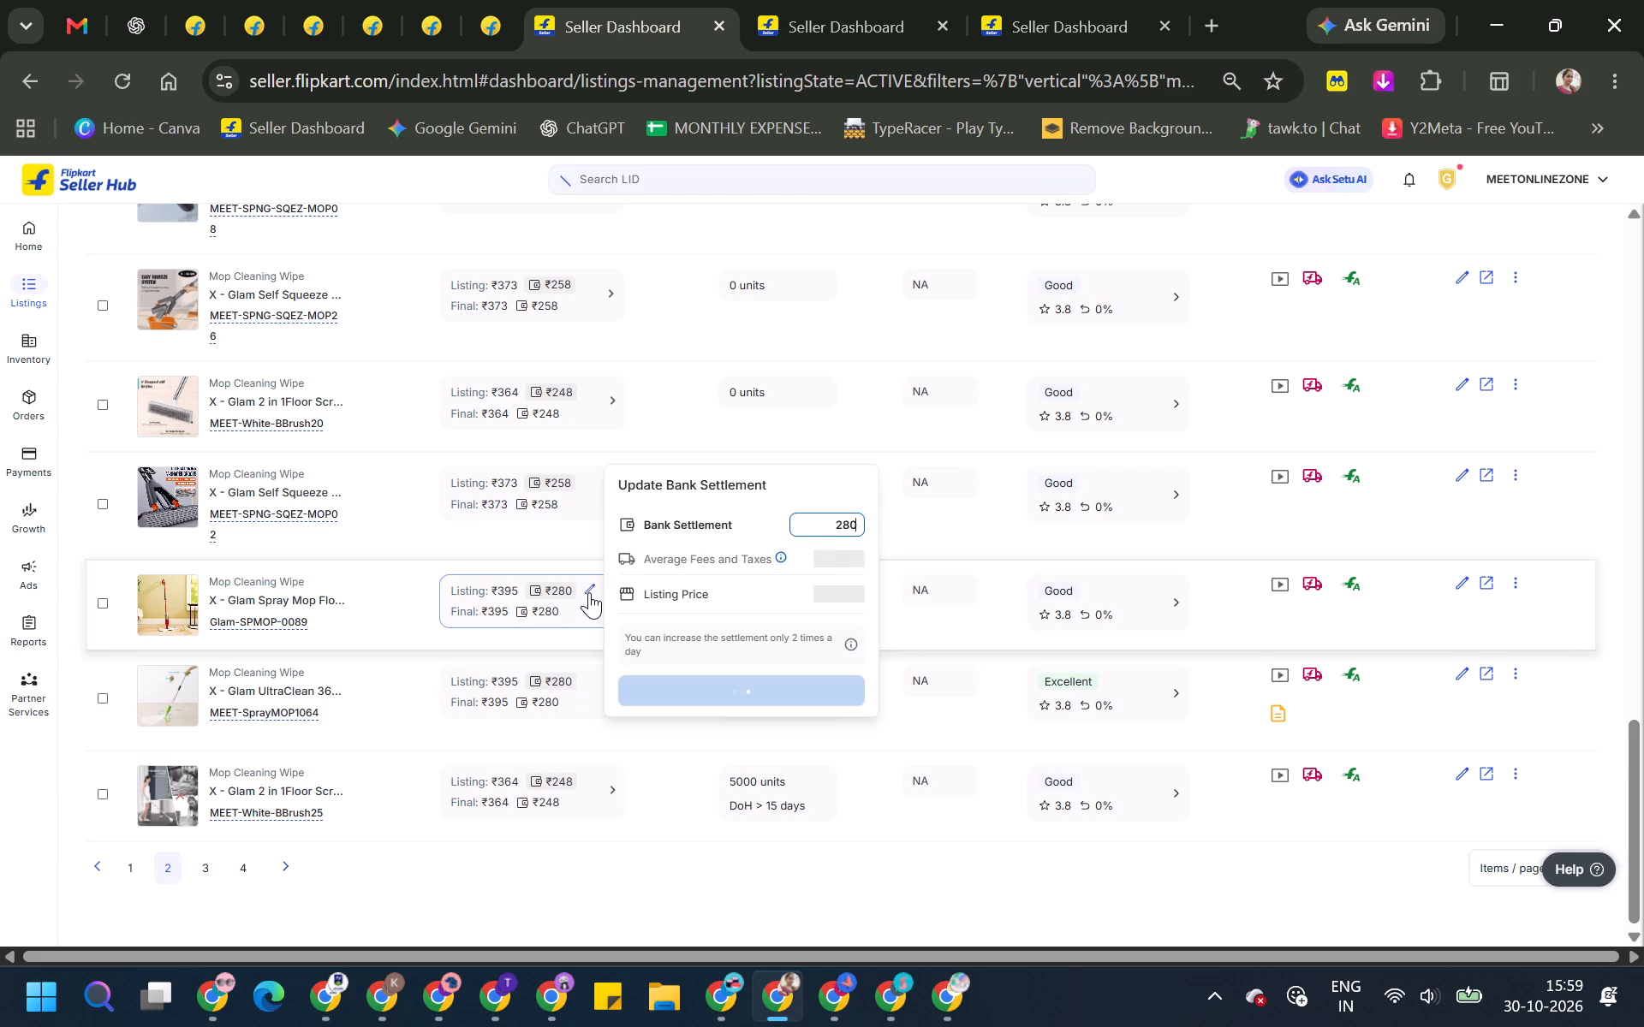
pyautogui.press('Left')
pyautogui.press('BackSpace')
pyautogui.press('9')
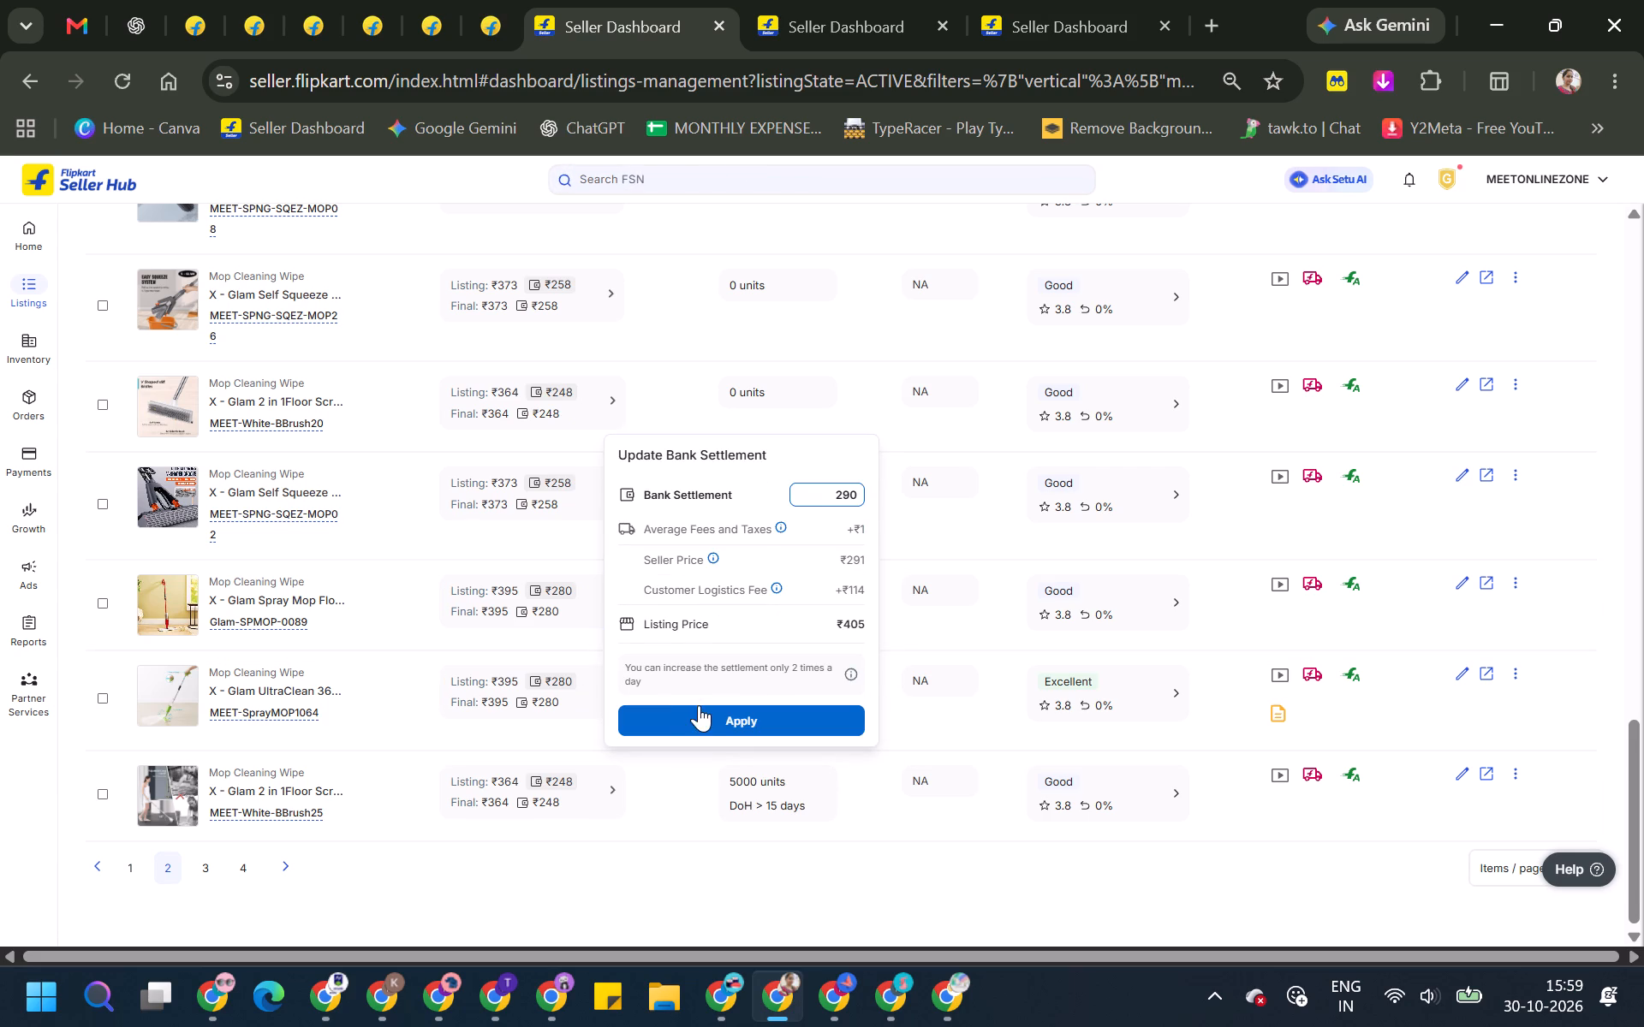
pyautogui.click(704, 707)
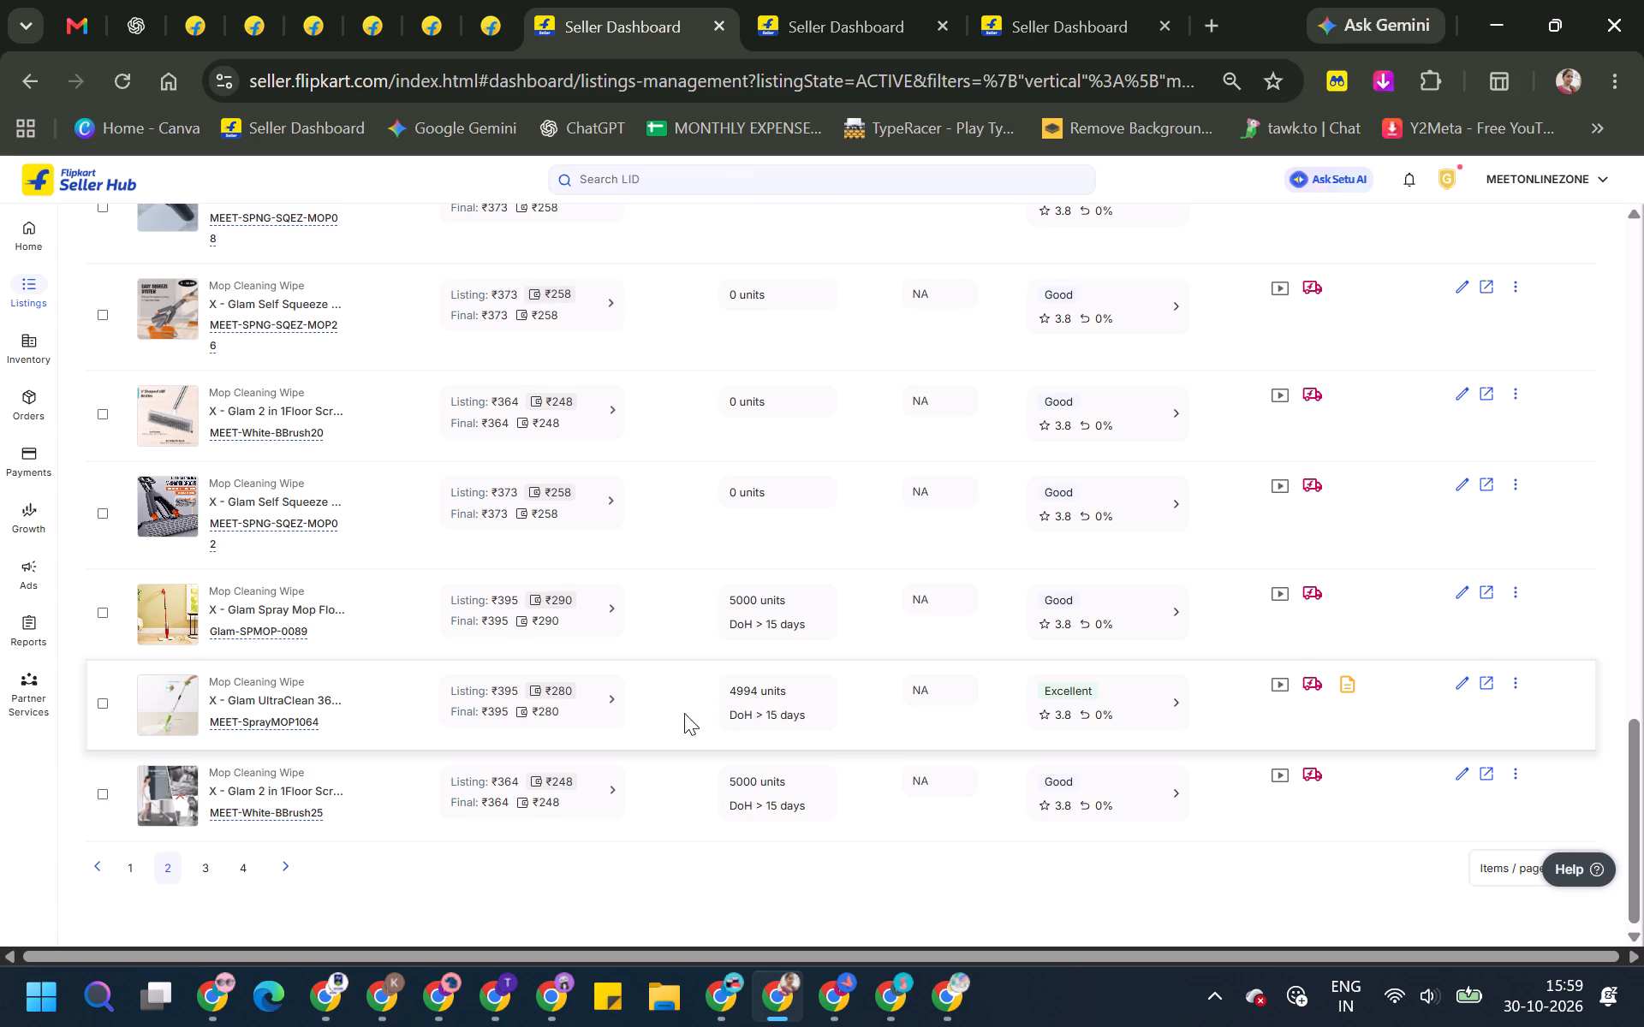
# Set the bank settlement of the UltraClean mop listing MEET-SprayMOP1064 to ₹290.
pyautogui.click(593, 674)
pyautogui.press('Left')
pyautogui.press('BackSpace')
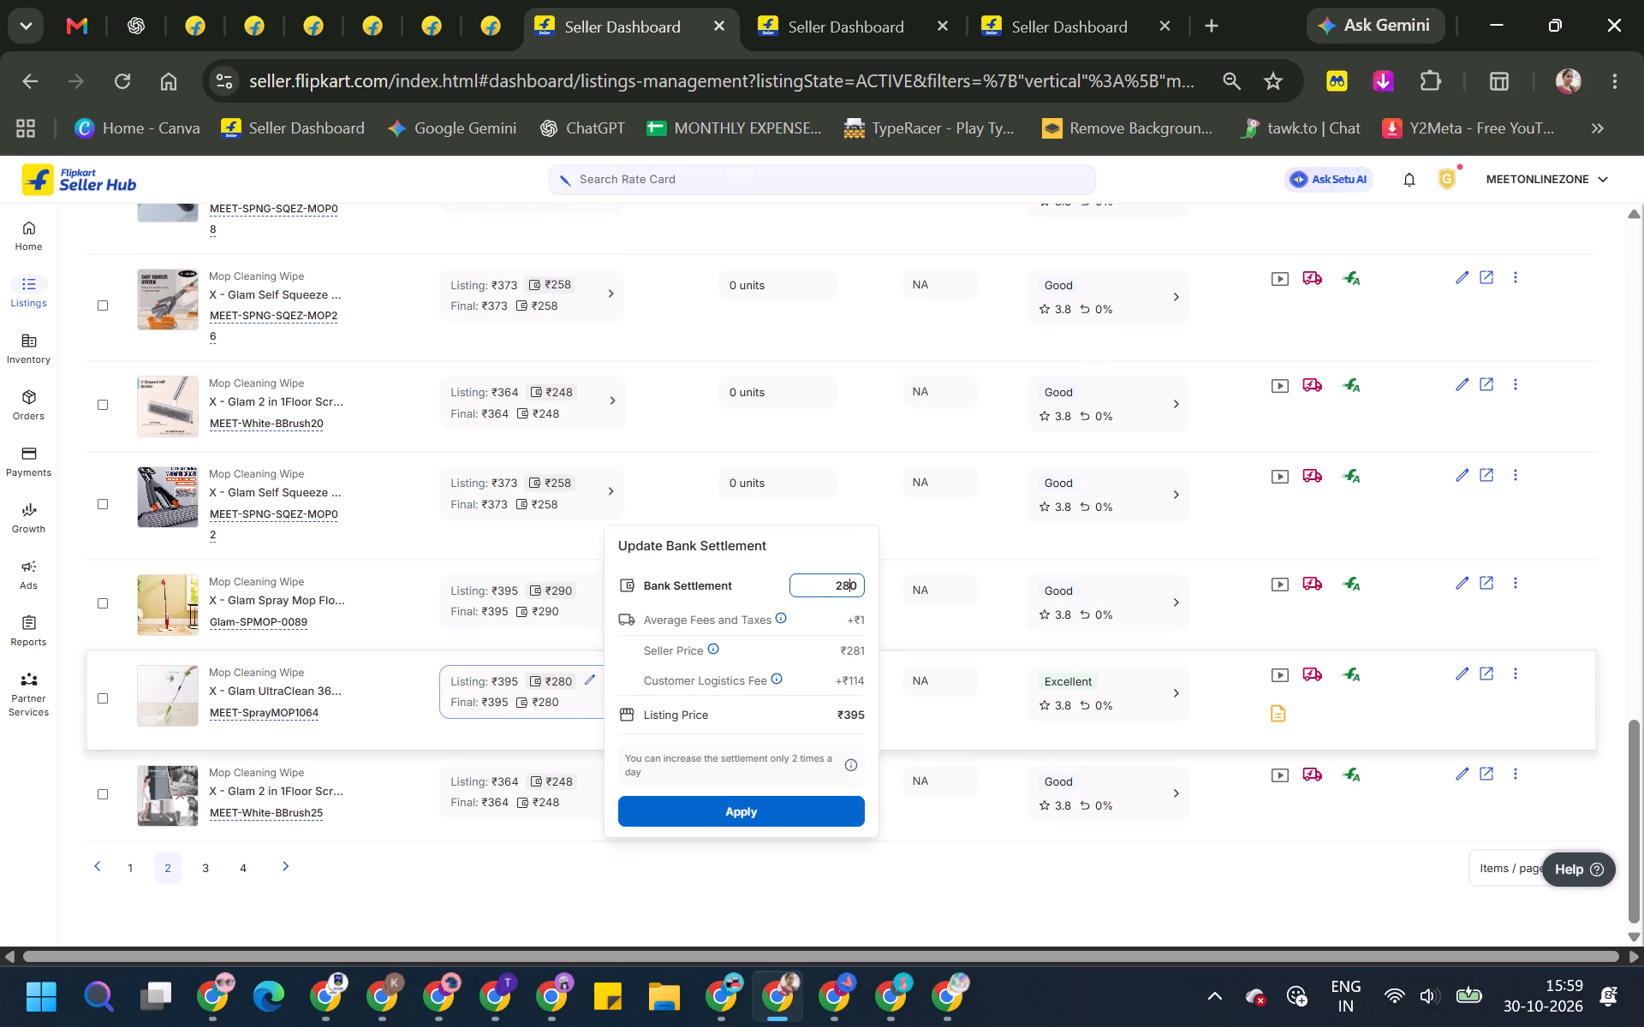
pyautogui.press('9')
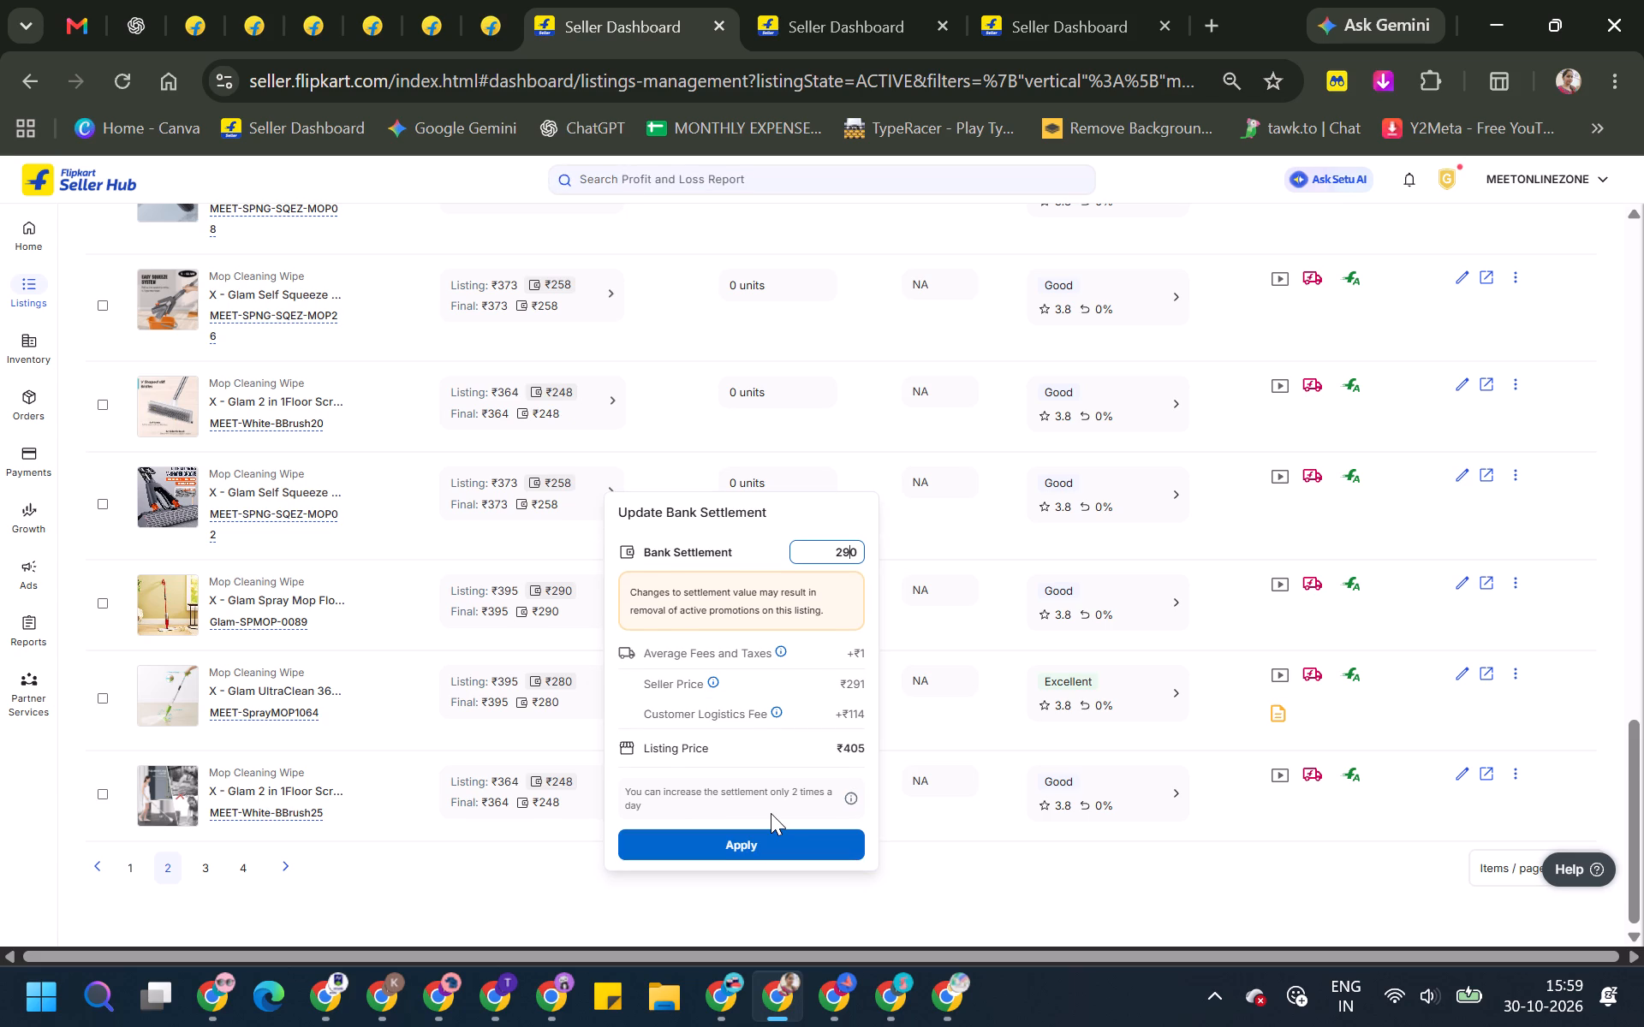
pyautogui.click(773, 840)
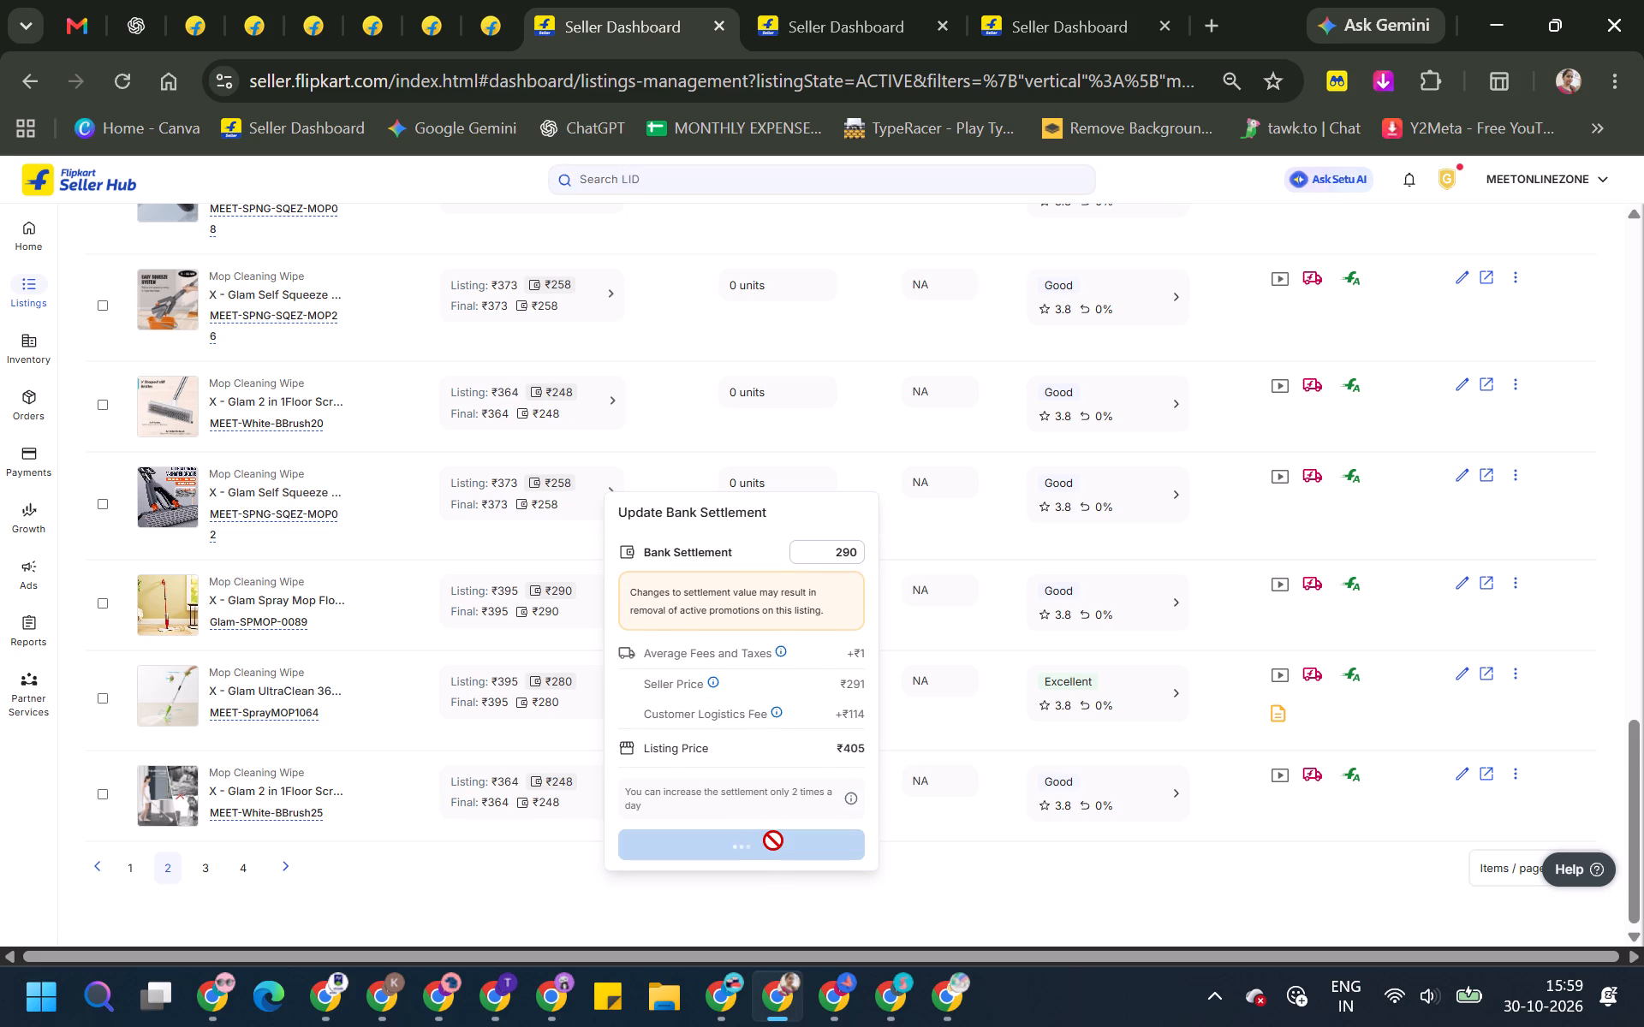
pyautogui.click(597, 848)
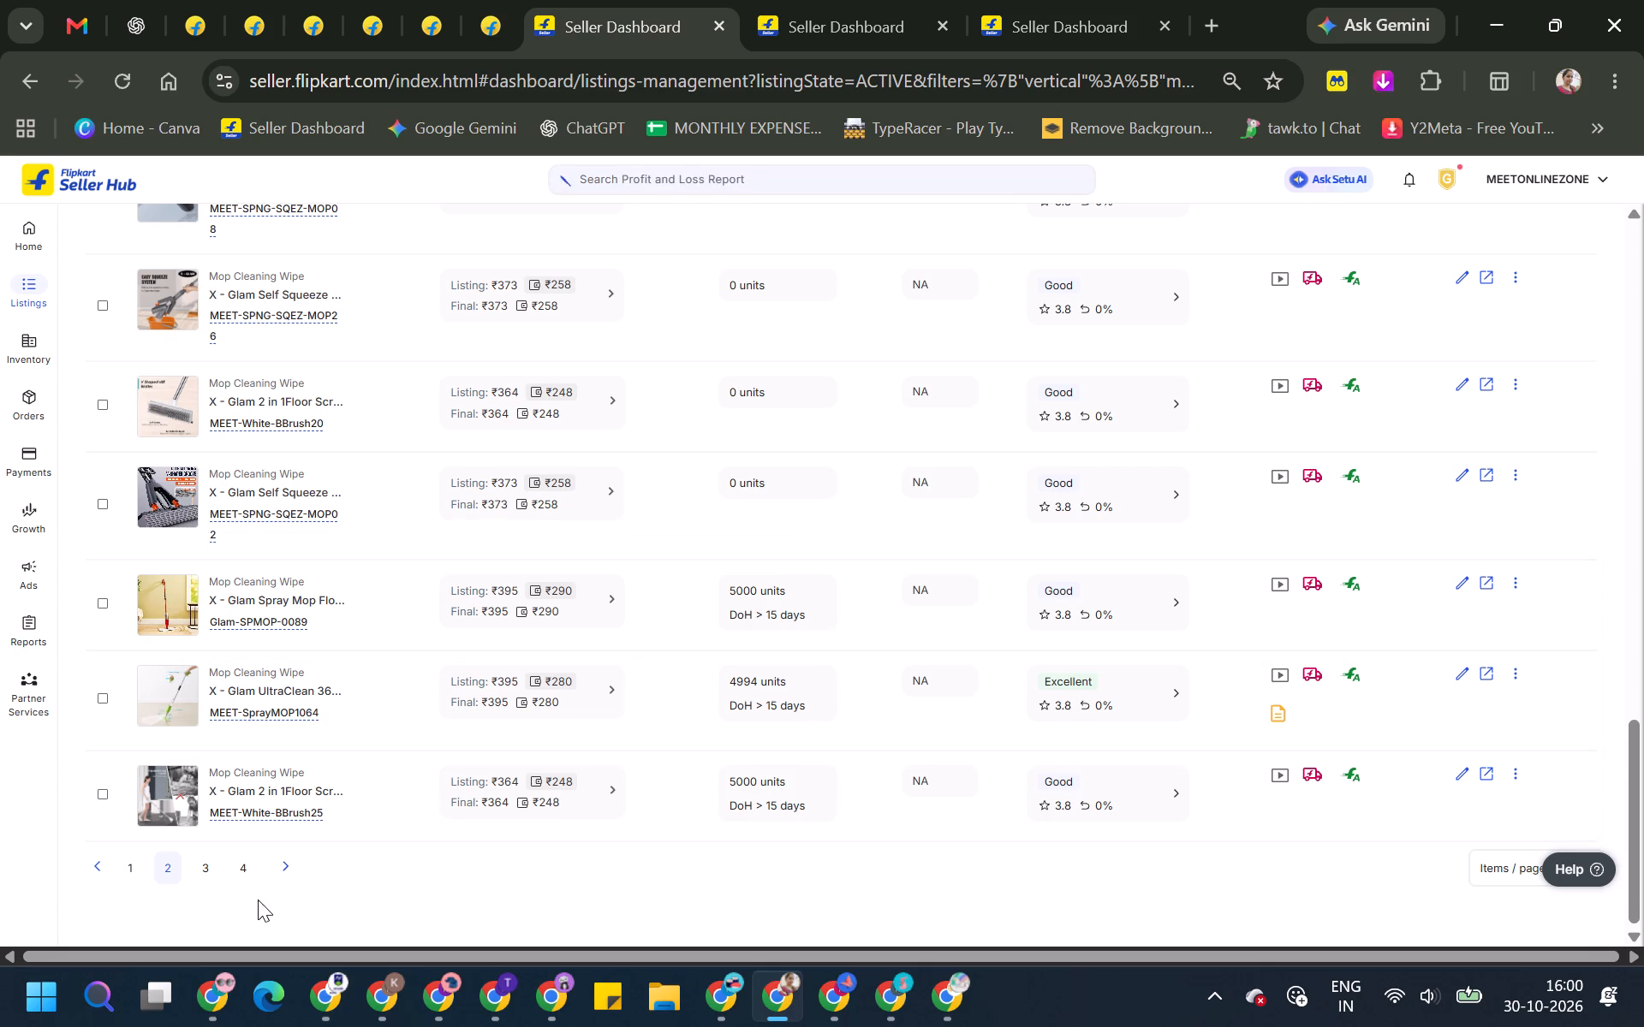
# Look through the filtered mop listings on page 3, checking their bank settlements and stock.
pyautogui.click(217, 870)
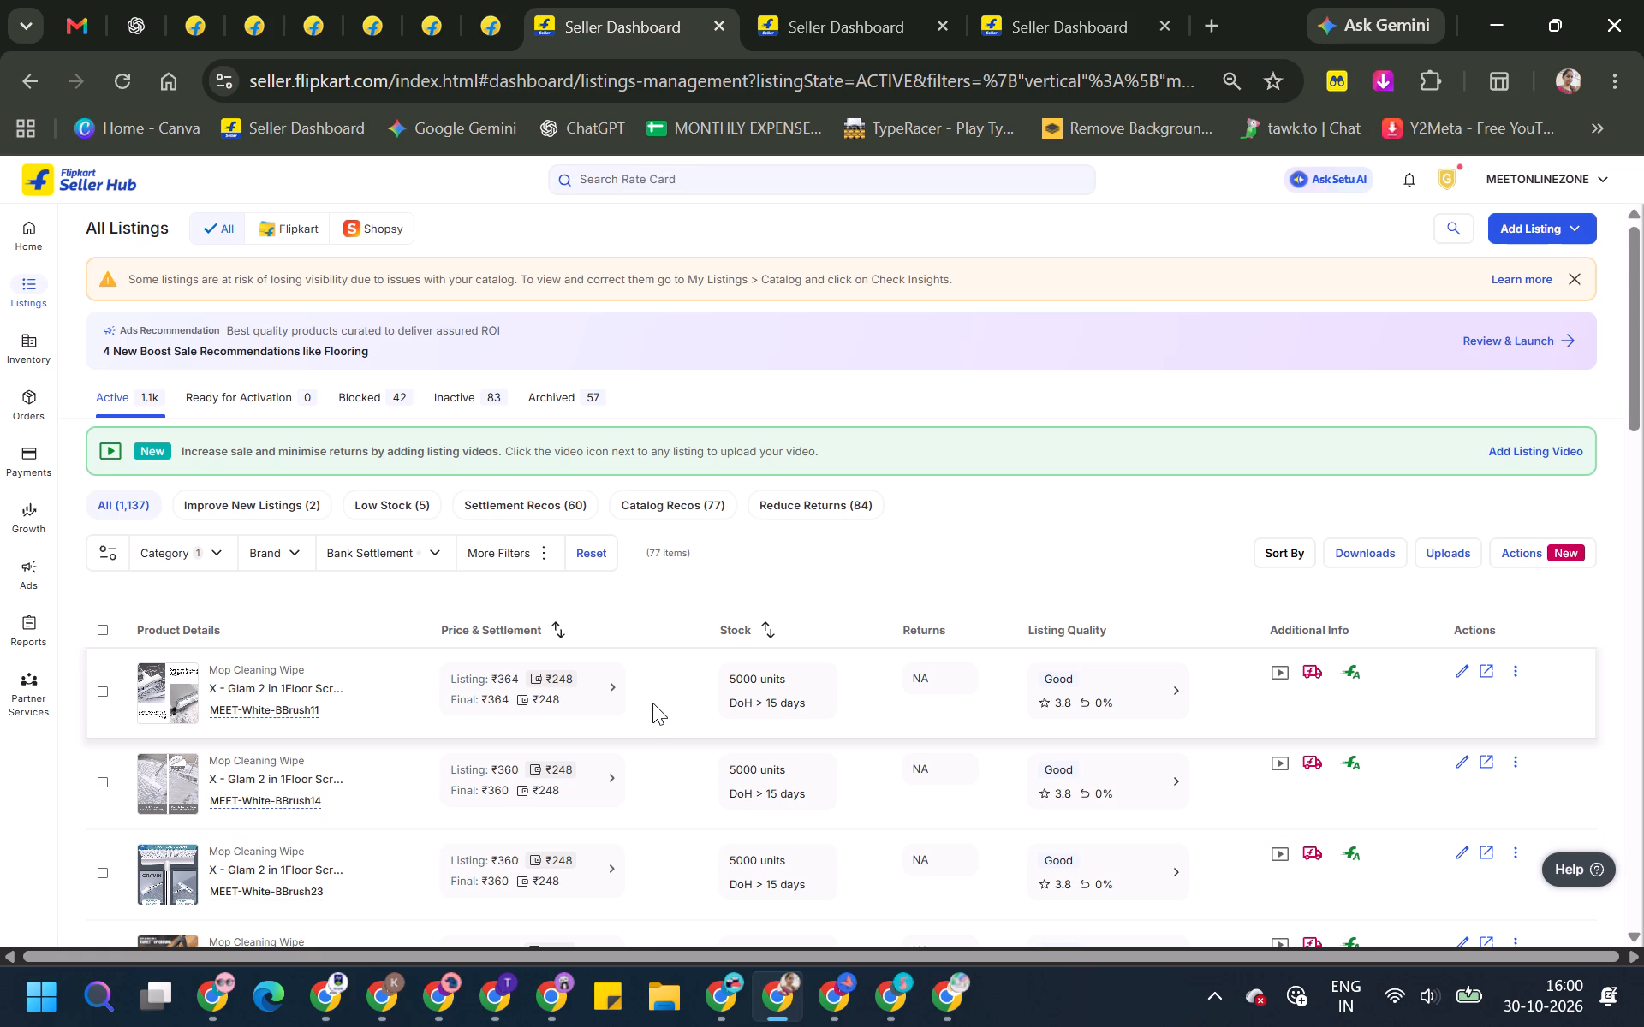
pyautogui.scroll(-1, 599, 671)
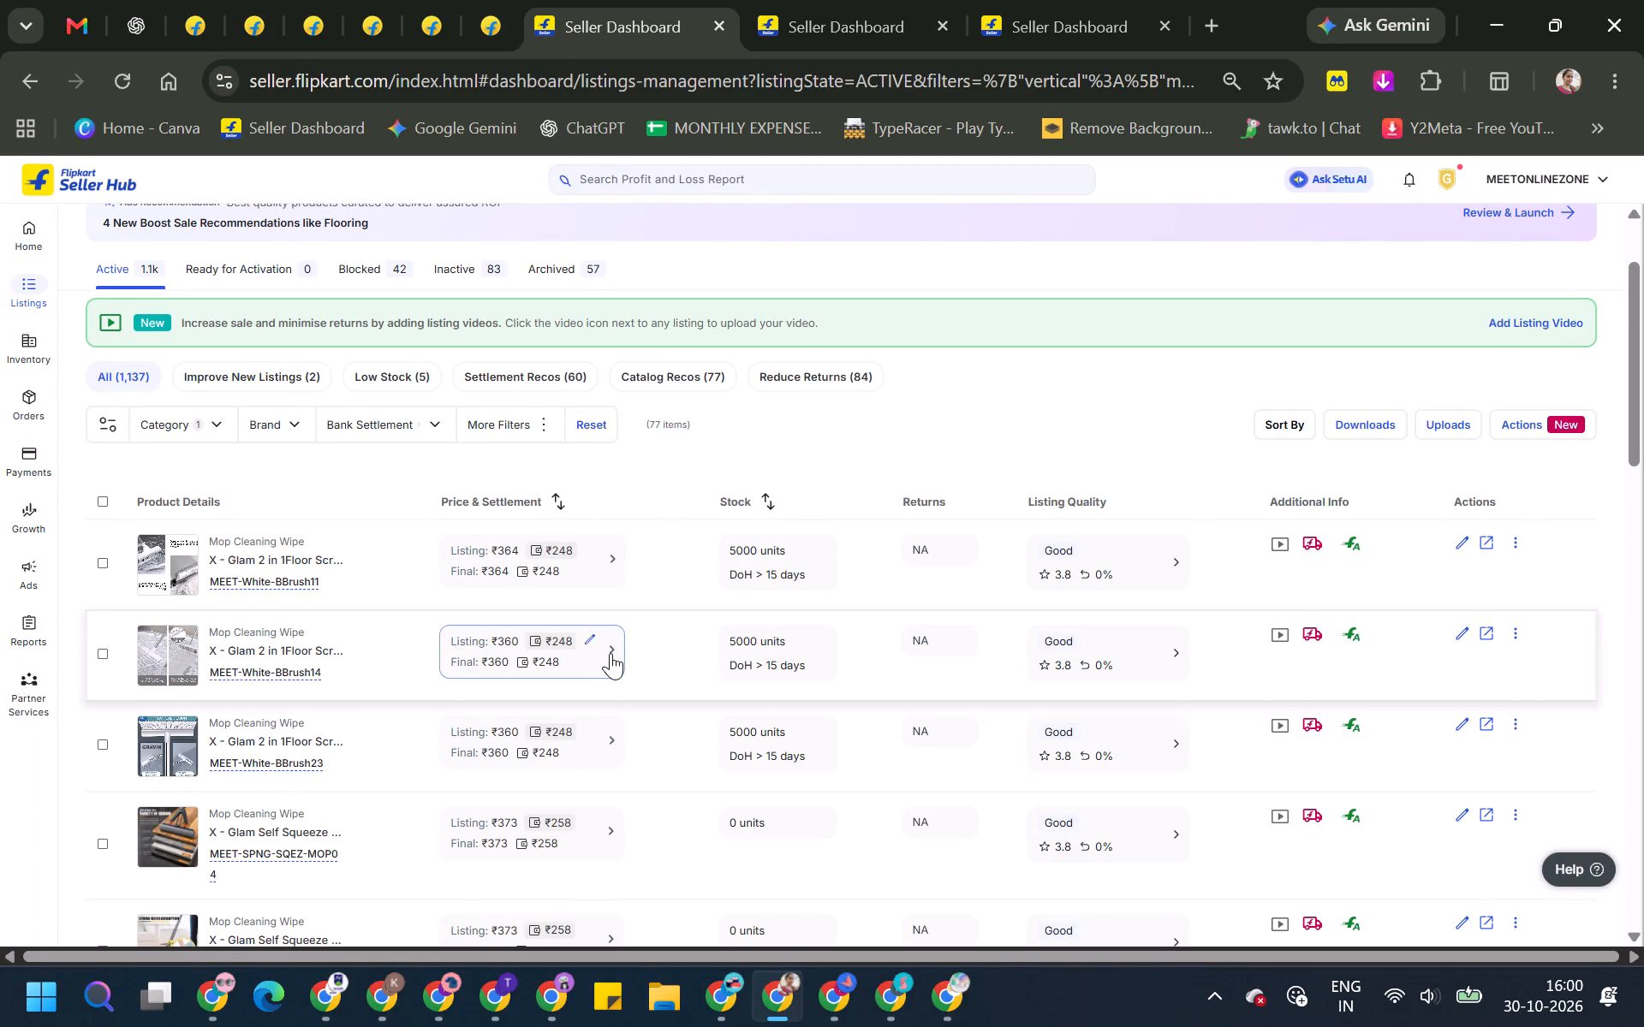
pyautogui.scroll(-3, 654, 636)
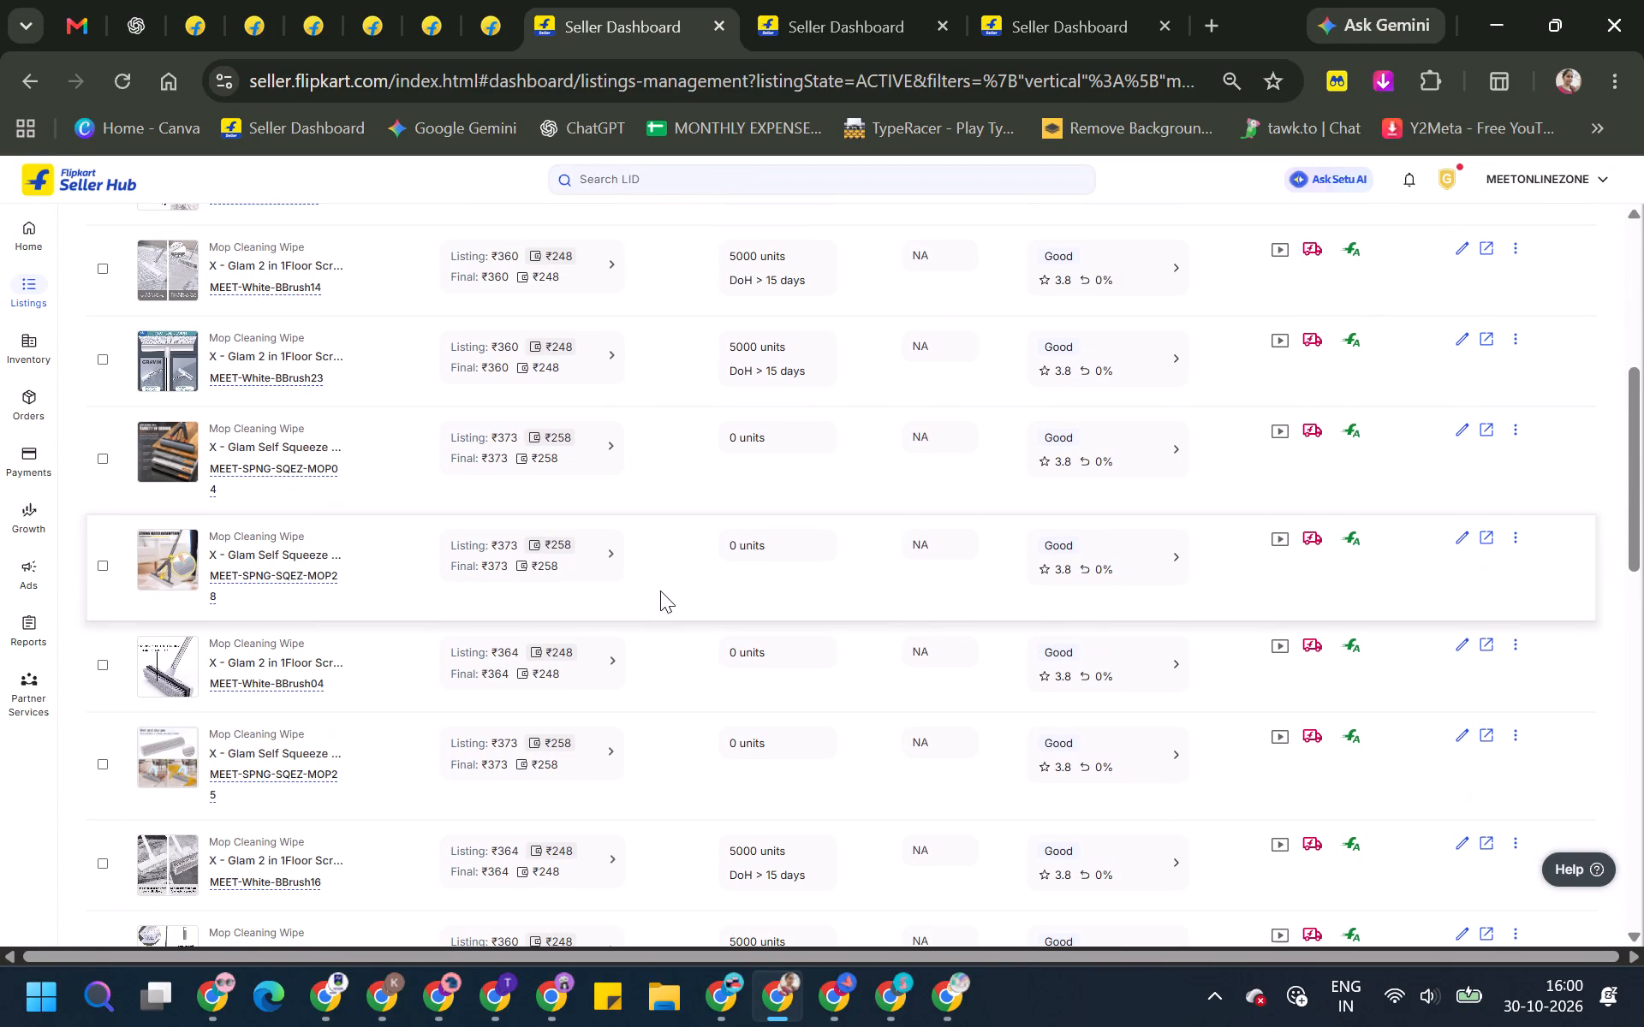
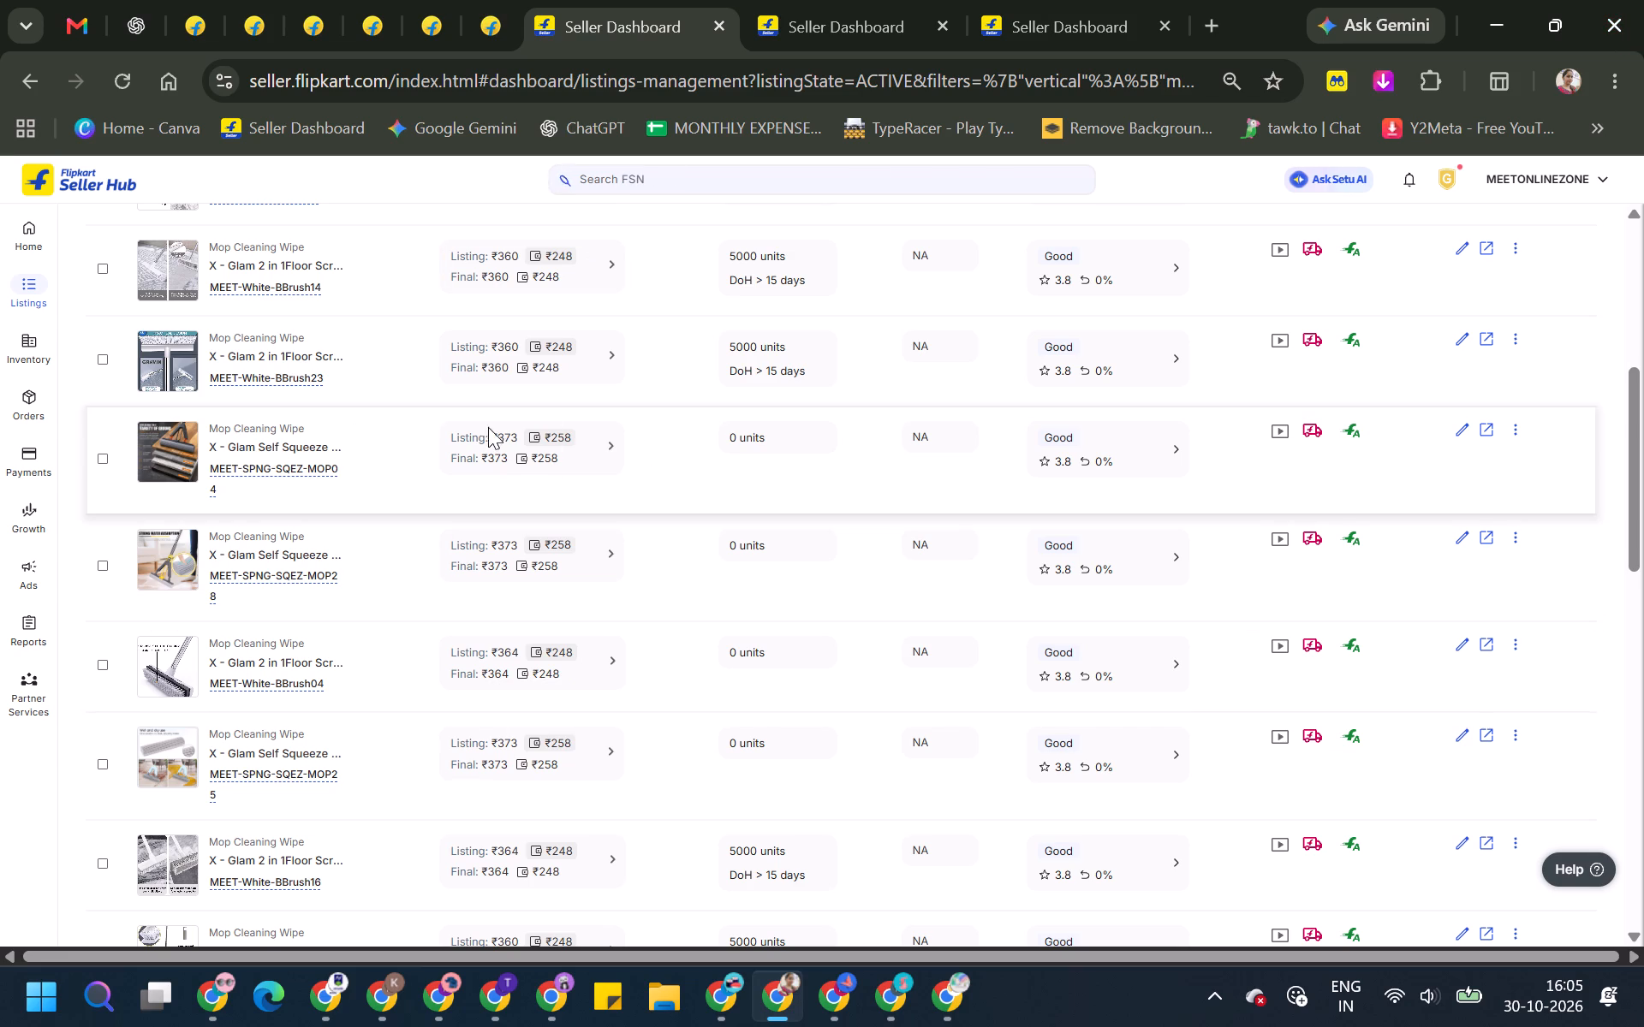
# Look through the remaining filtered mop listings toward the end of the current results page, checking their bank settlements and stock.
pyautogui.scroll(-14, 511, 461)
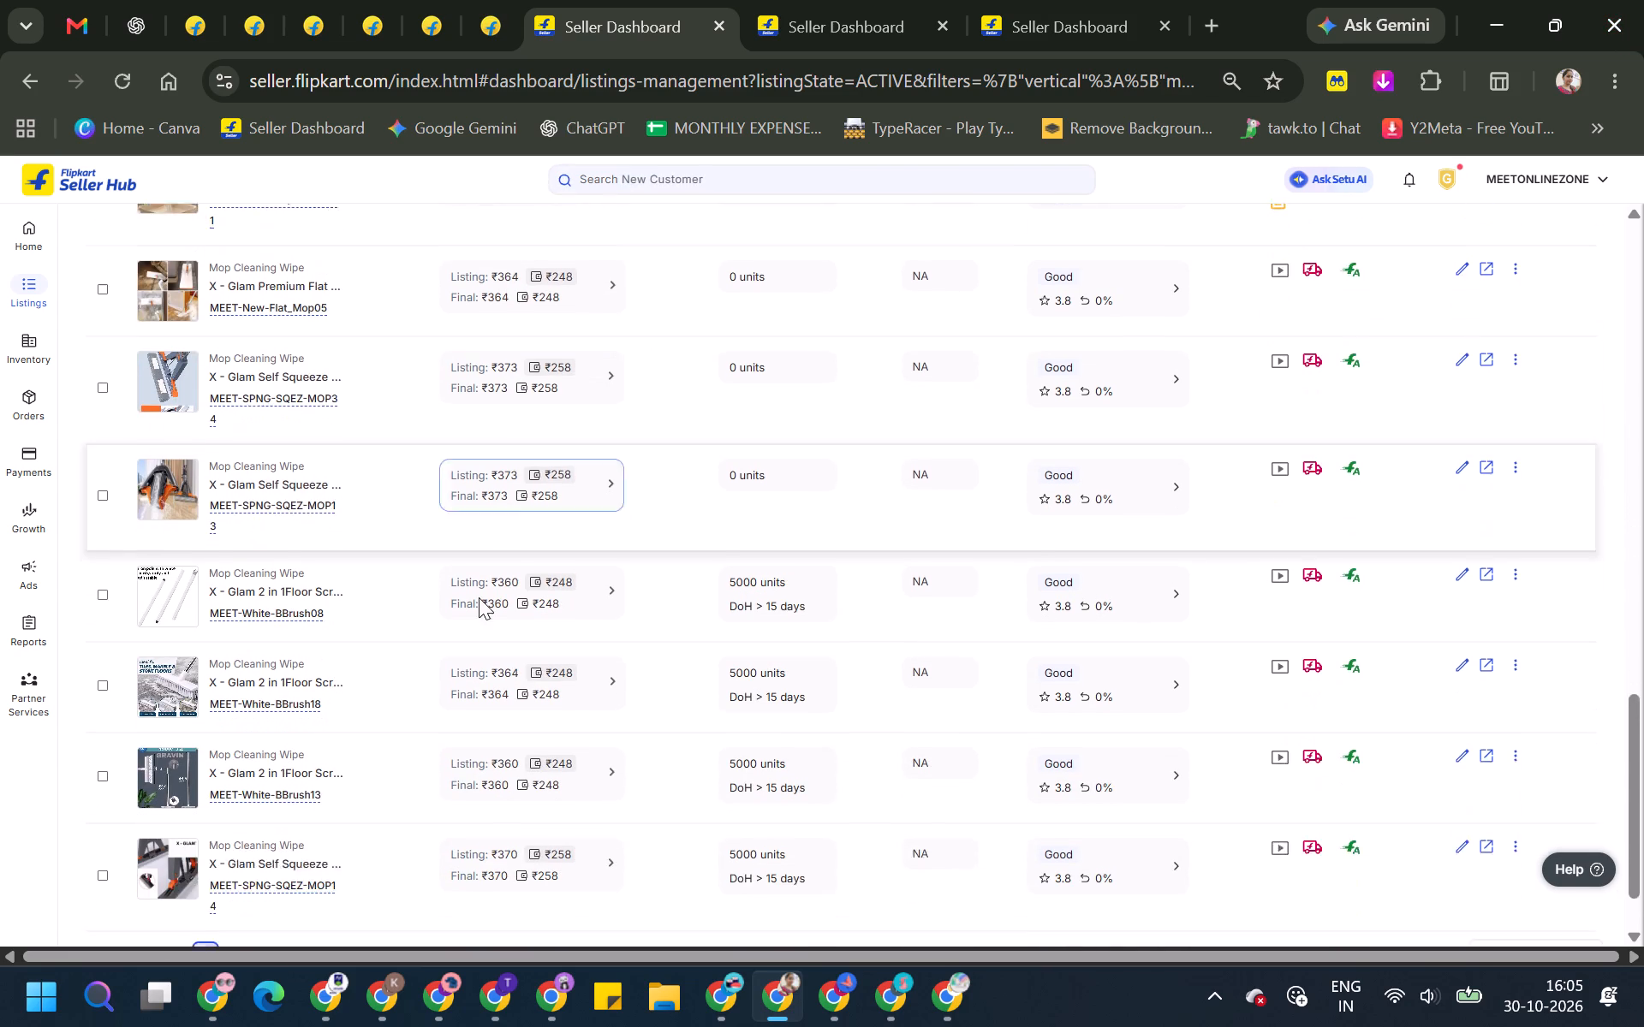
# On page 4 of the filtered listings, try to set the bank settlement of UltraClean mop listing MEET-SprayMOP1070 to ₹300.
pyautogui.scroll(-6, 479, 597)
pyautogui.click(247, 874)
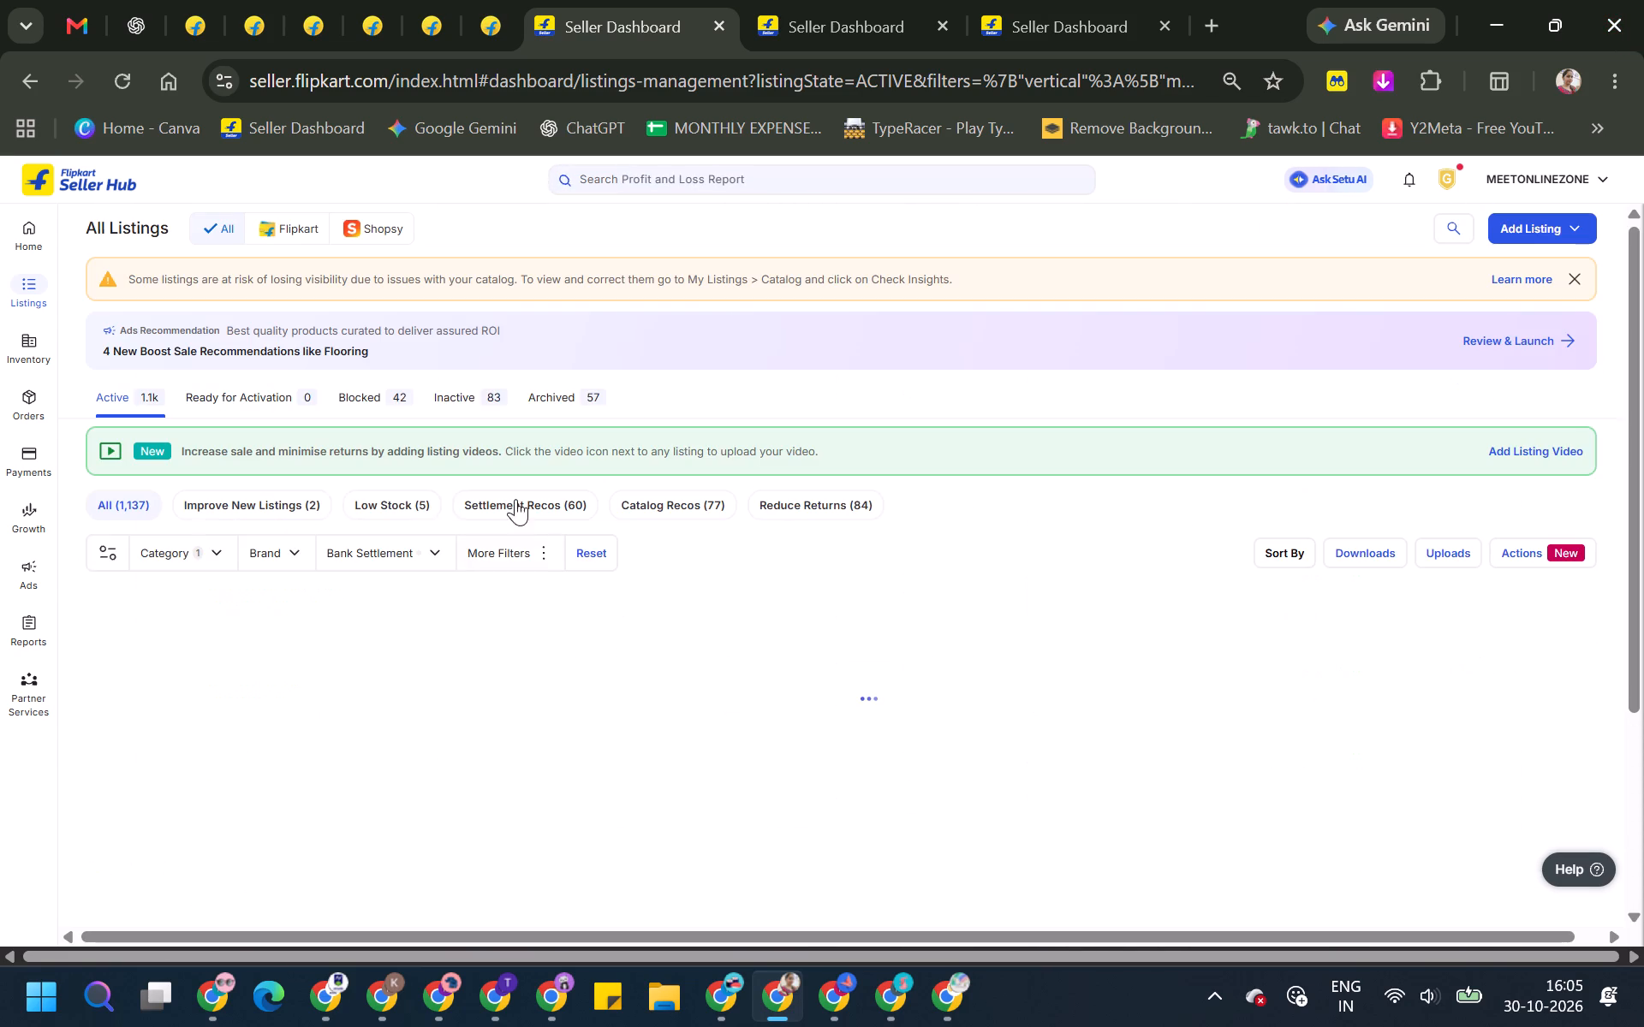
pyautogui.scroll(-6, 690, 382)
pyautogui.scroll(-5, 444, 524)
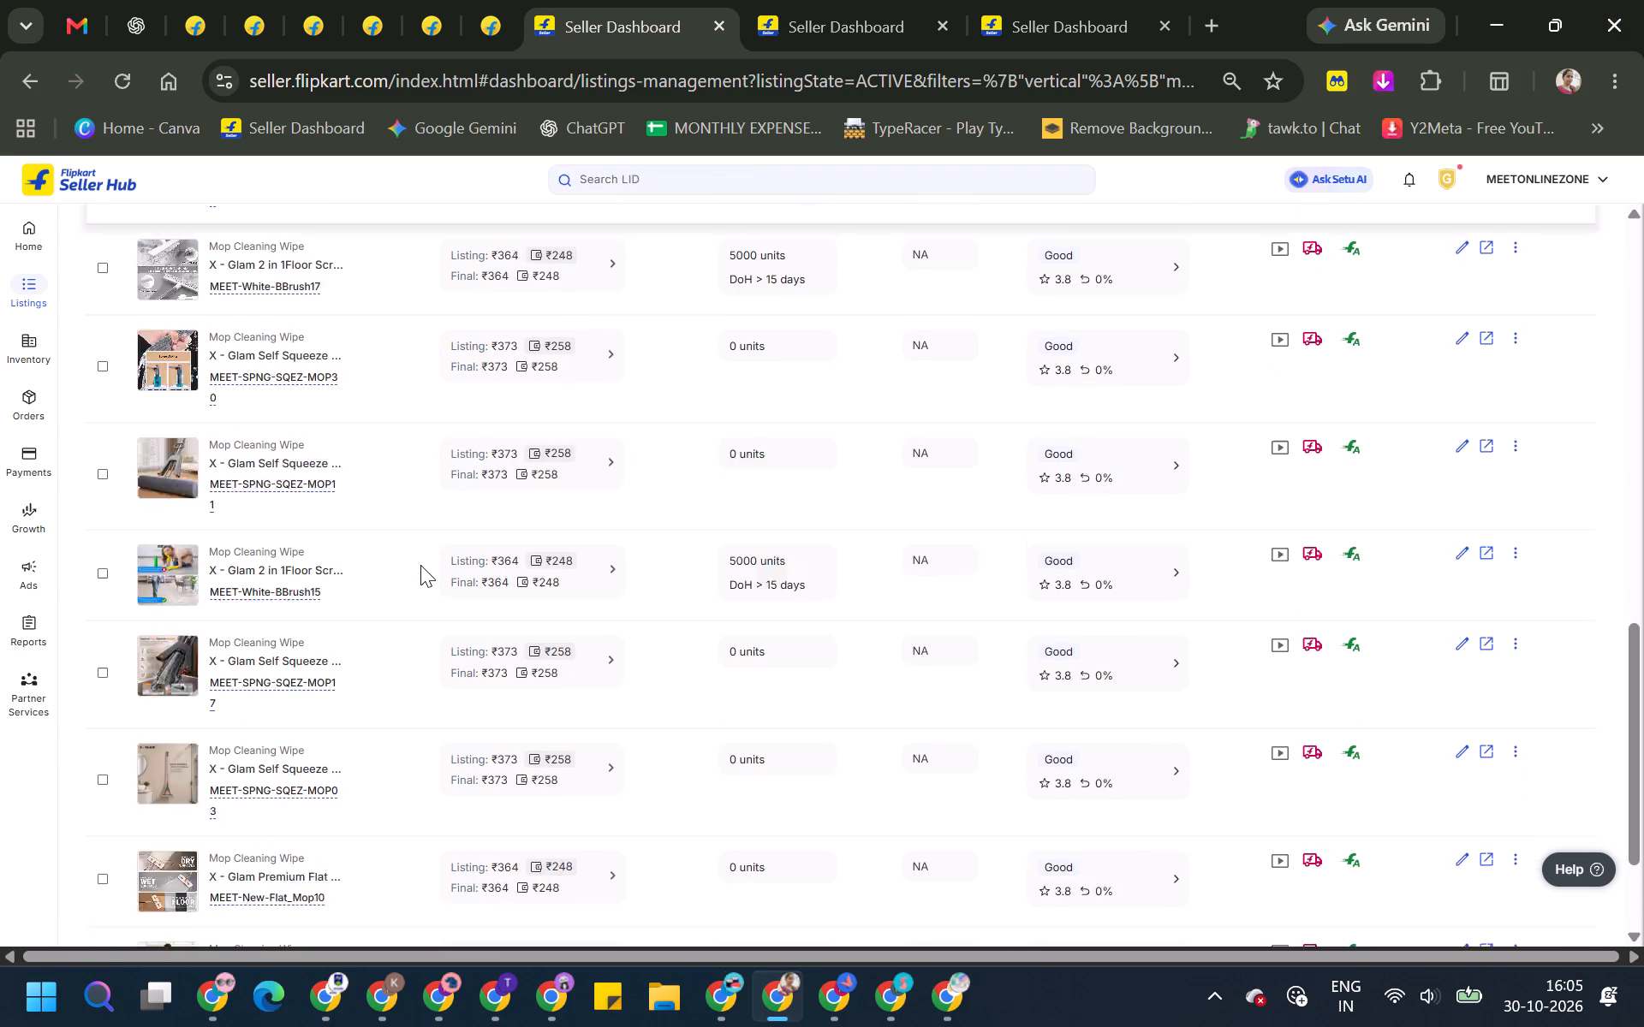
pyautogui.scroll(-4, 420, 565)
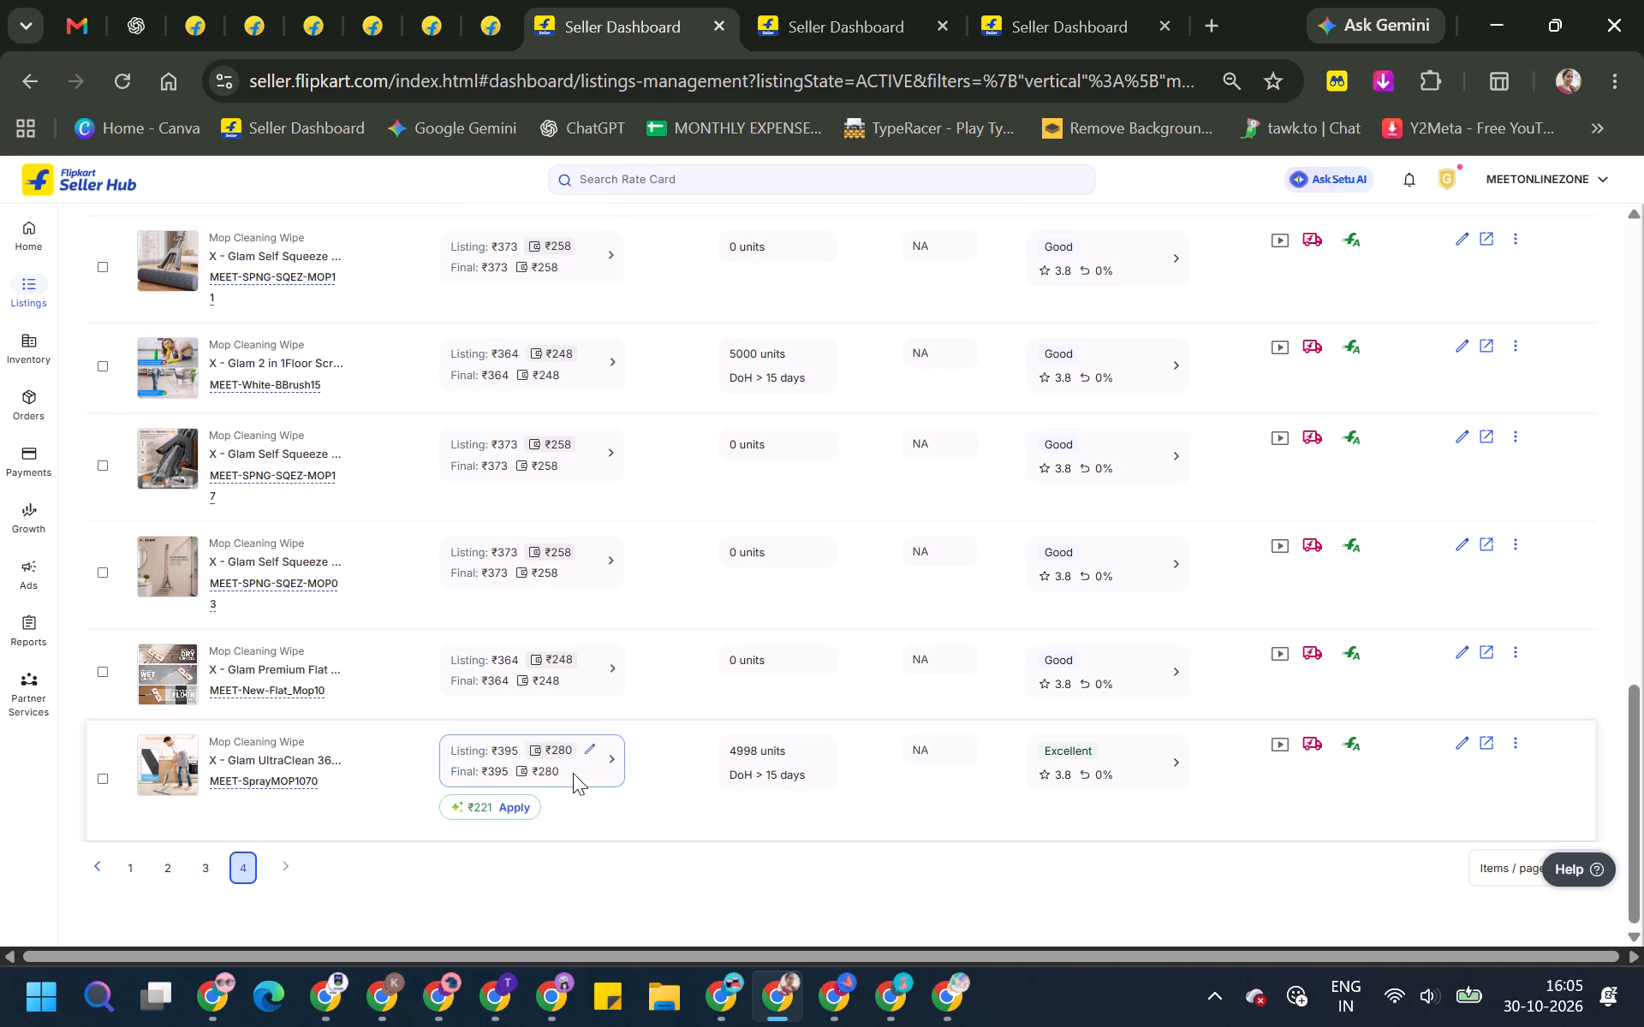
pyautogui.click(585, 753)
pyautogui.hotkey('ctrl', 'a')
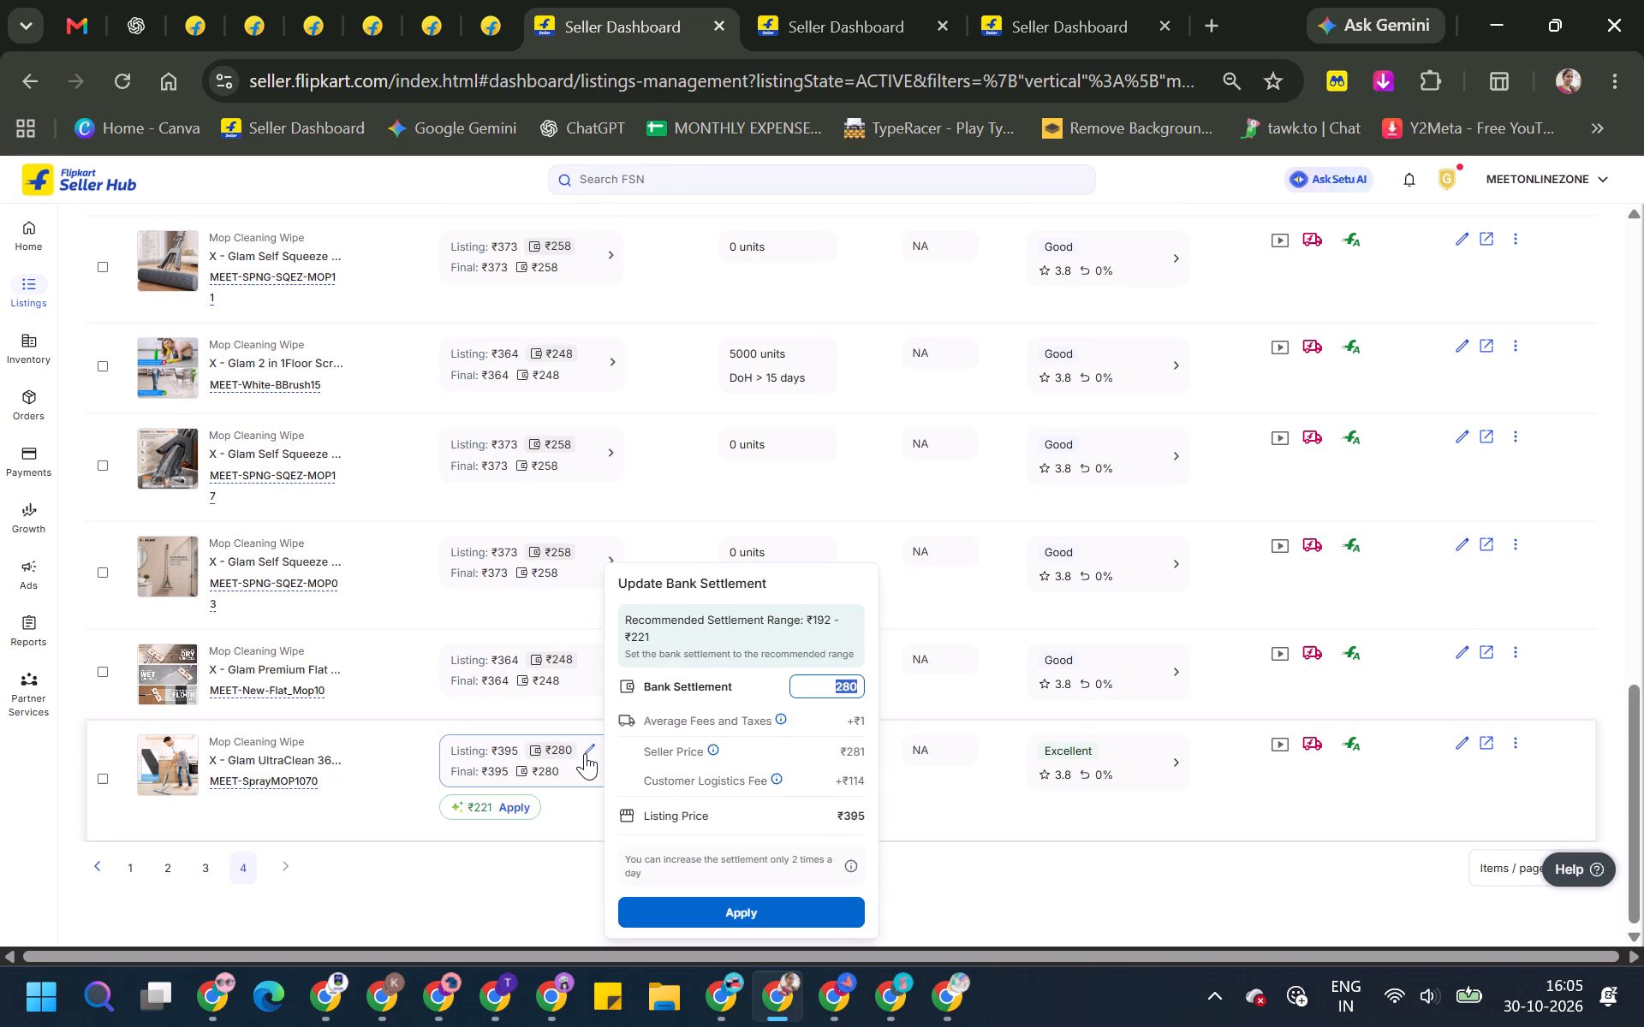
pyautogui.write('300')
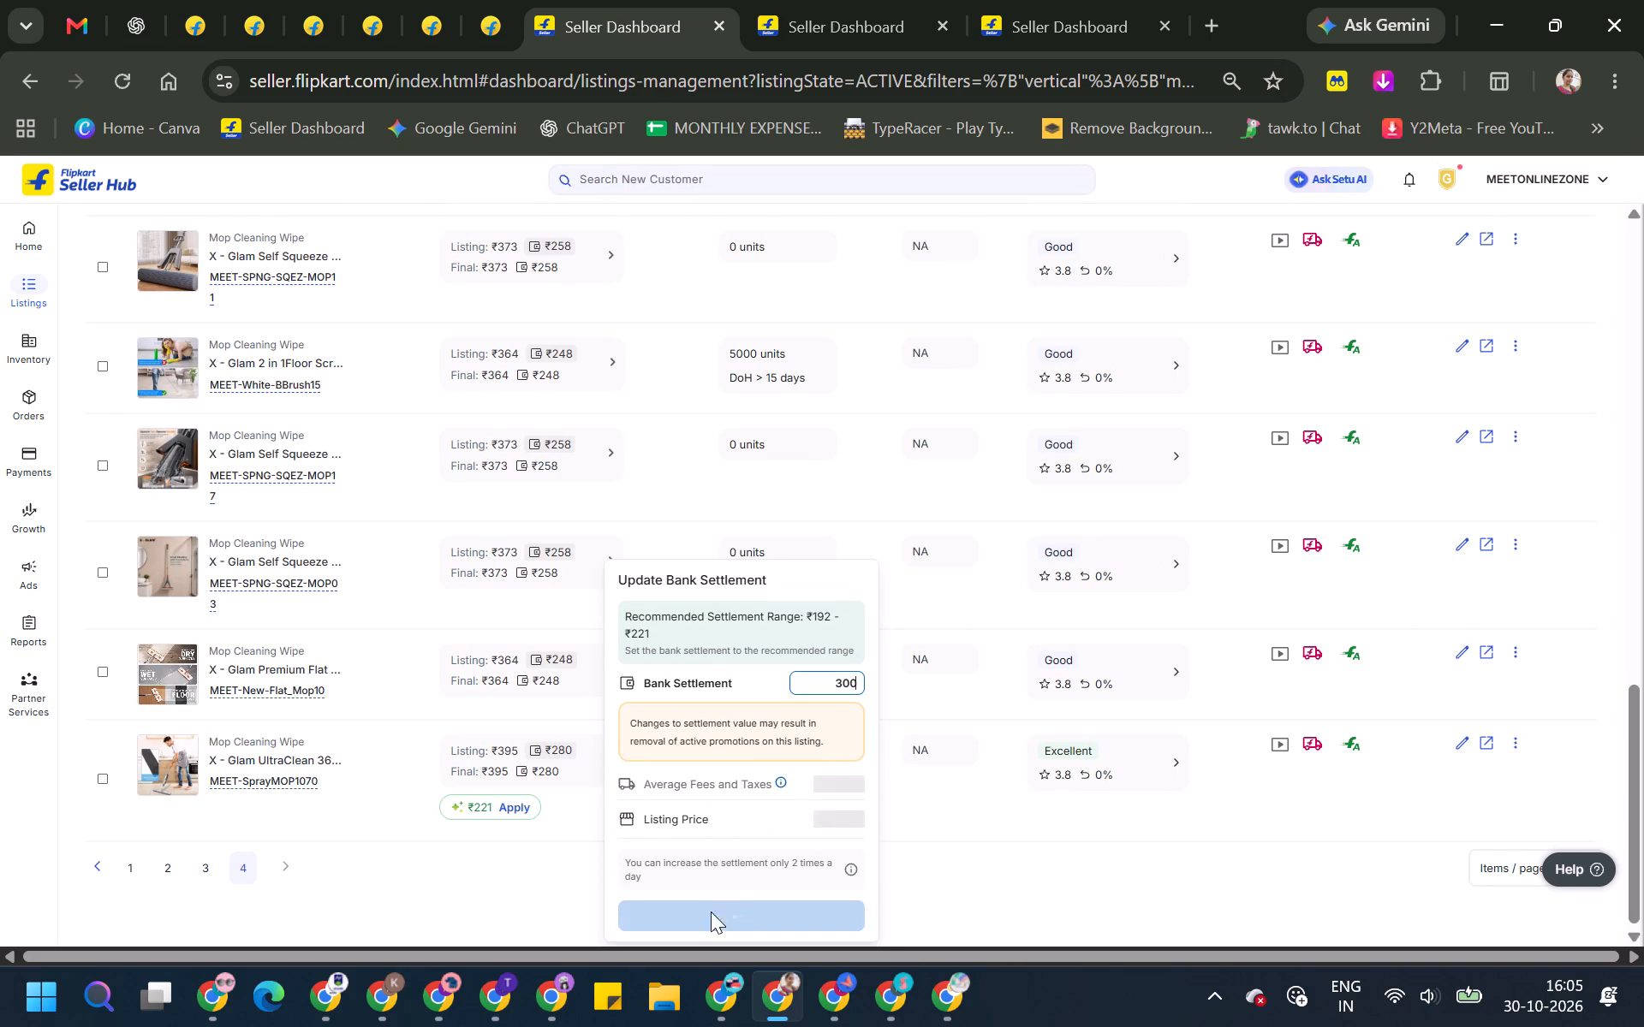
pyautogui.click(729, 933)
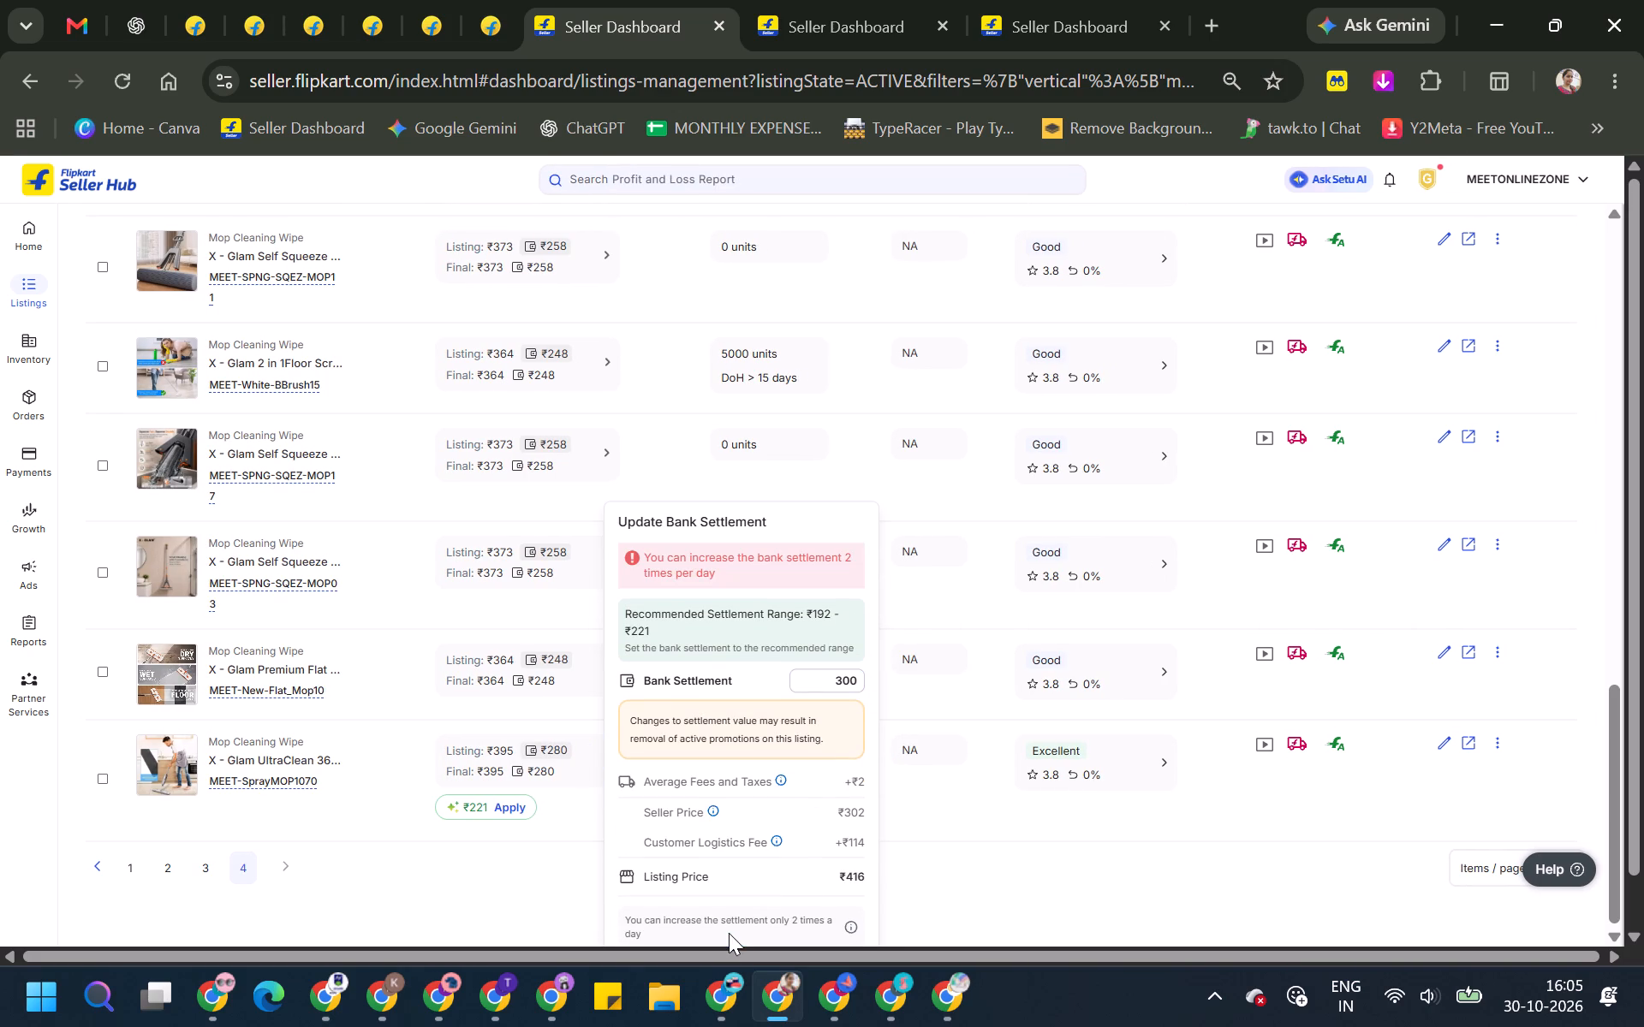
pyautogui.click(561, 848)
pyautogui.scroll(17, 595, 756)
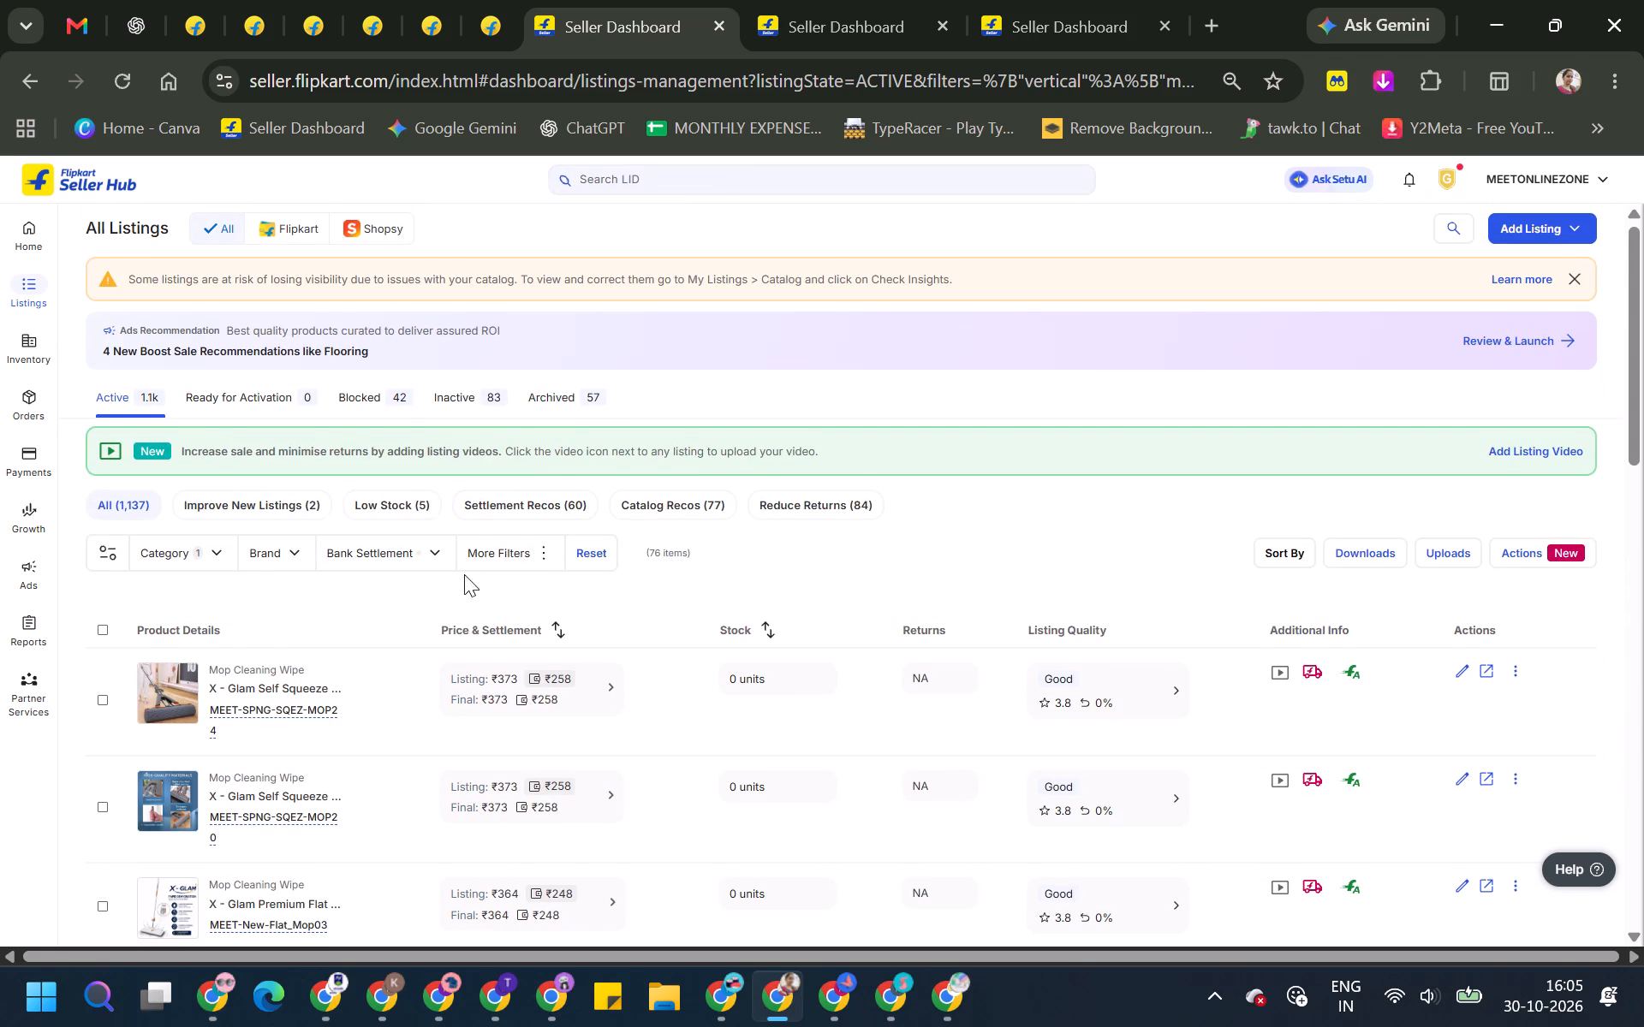
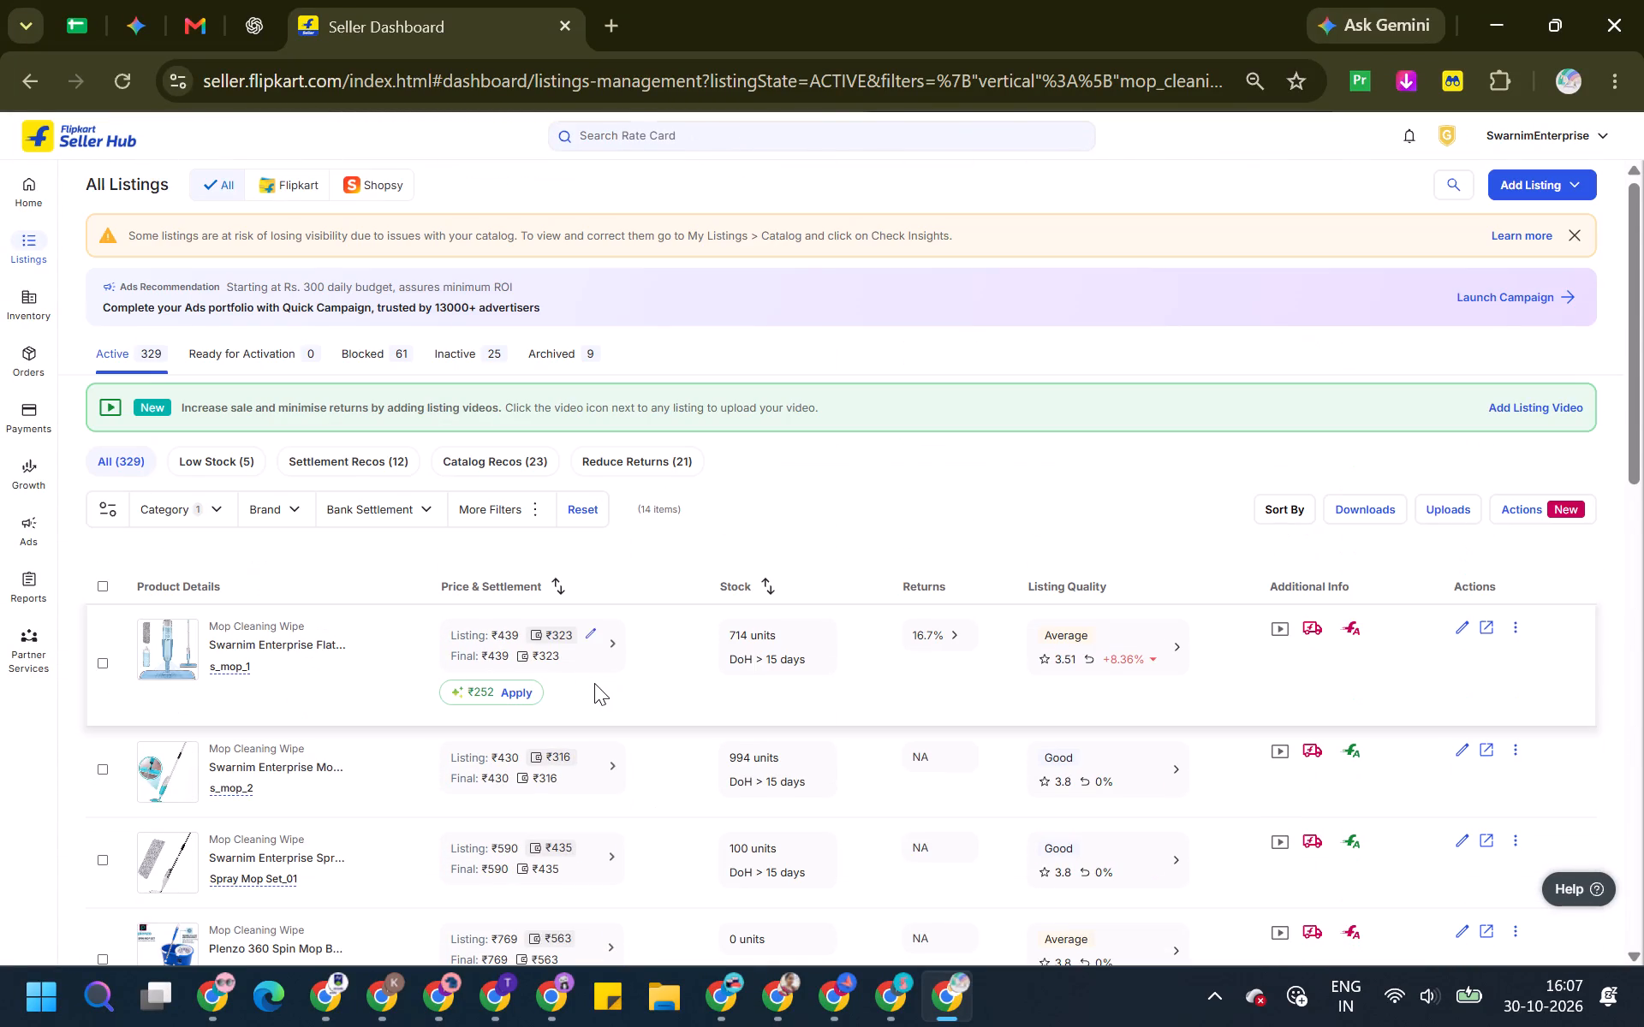
# Set the bank settlement of the s_mop_1 flat mop listing to ₹350 and apply it.
pyautogui.scroll(-1, 649, 498)
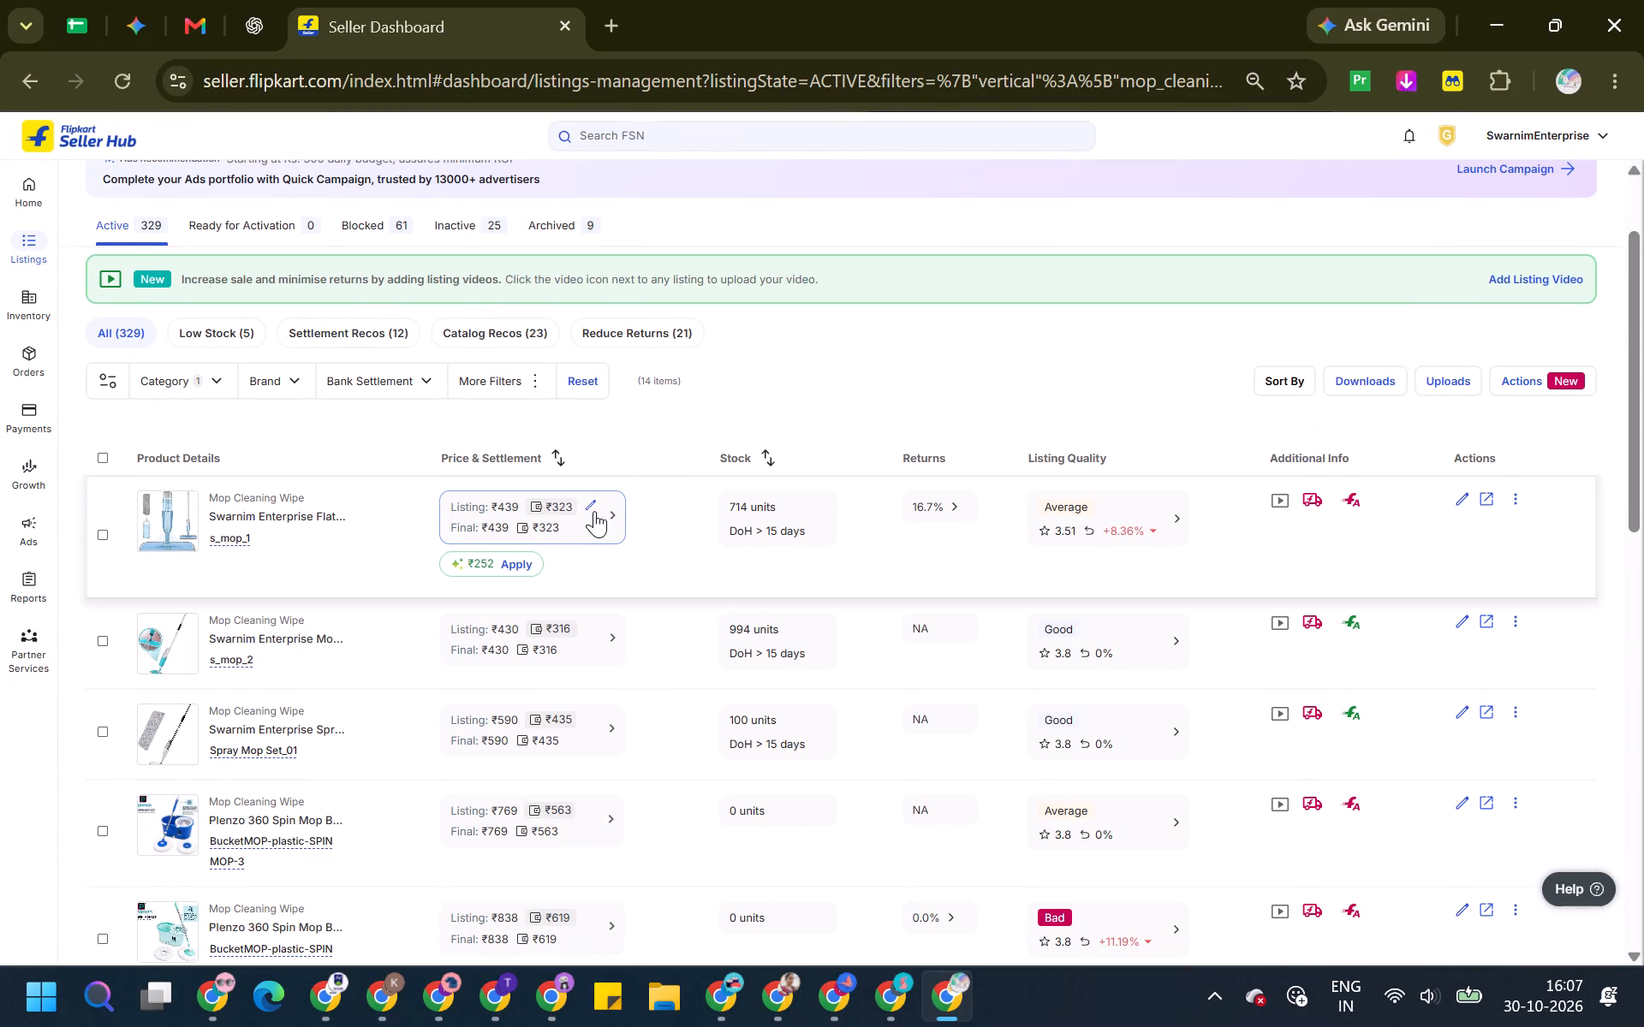
pyautogui.click(590, 513)
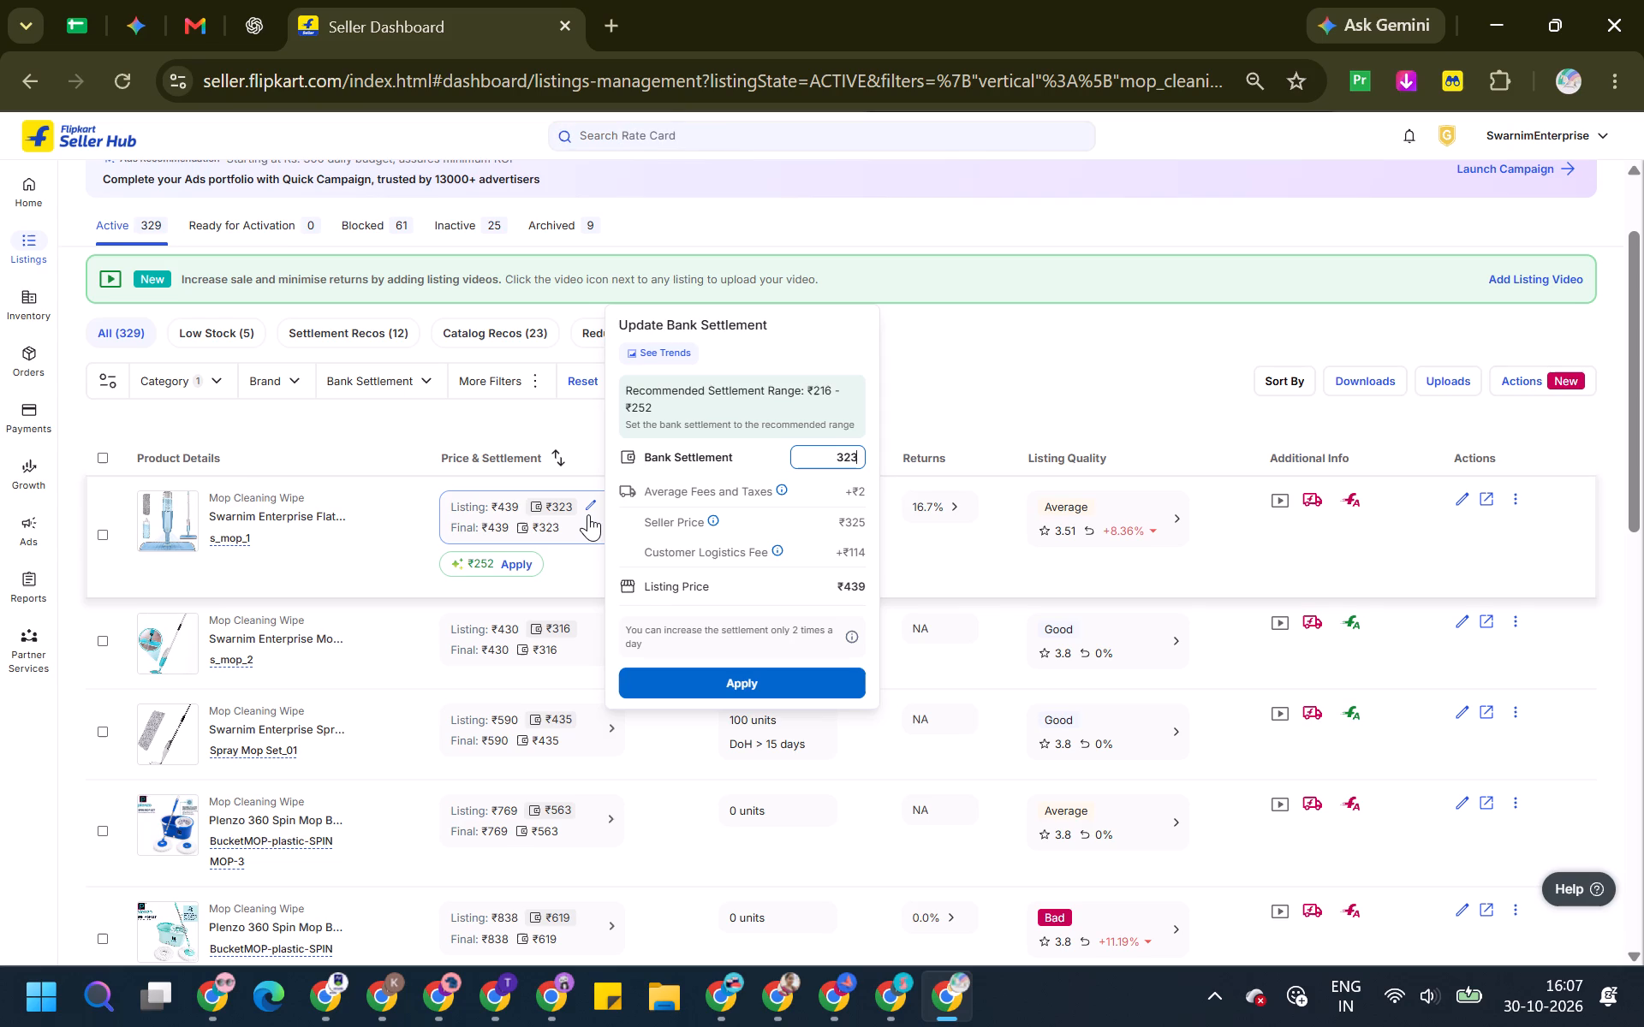
pyautogui.press('BackSpace')
pyautogui.press('BackSpace')
pyautogui.write('50')
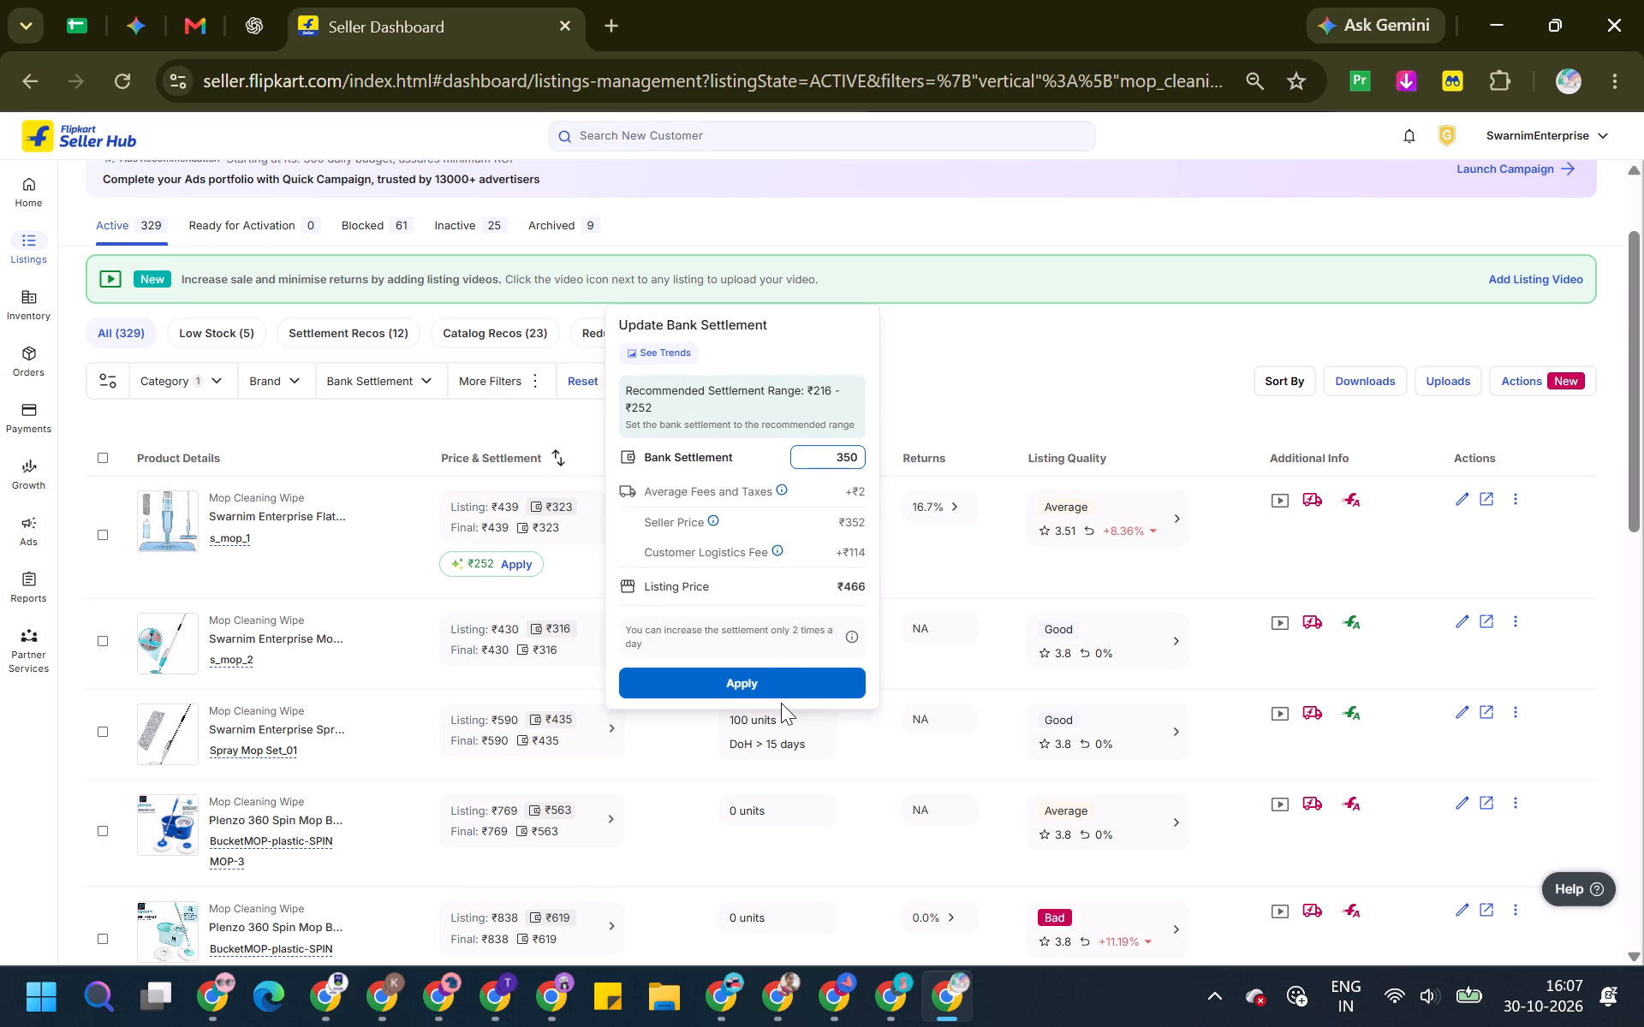
pyautogui.click(780, 689)
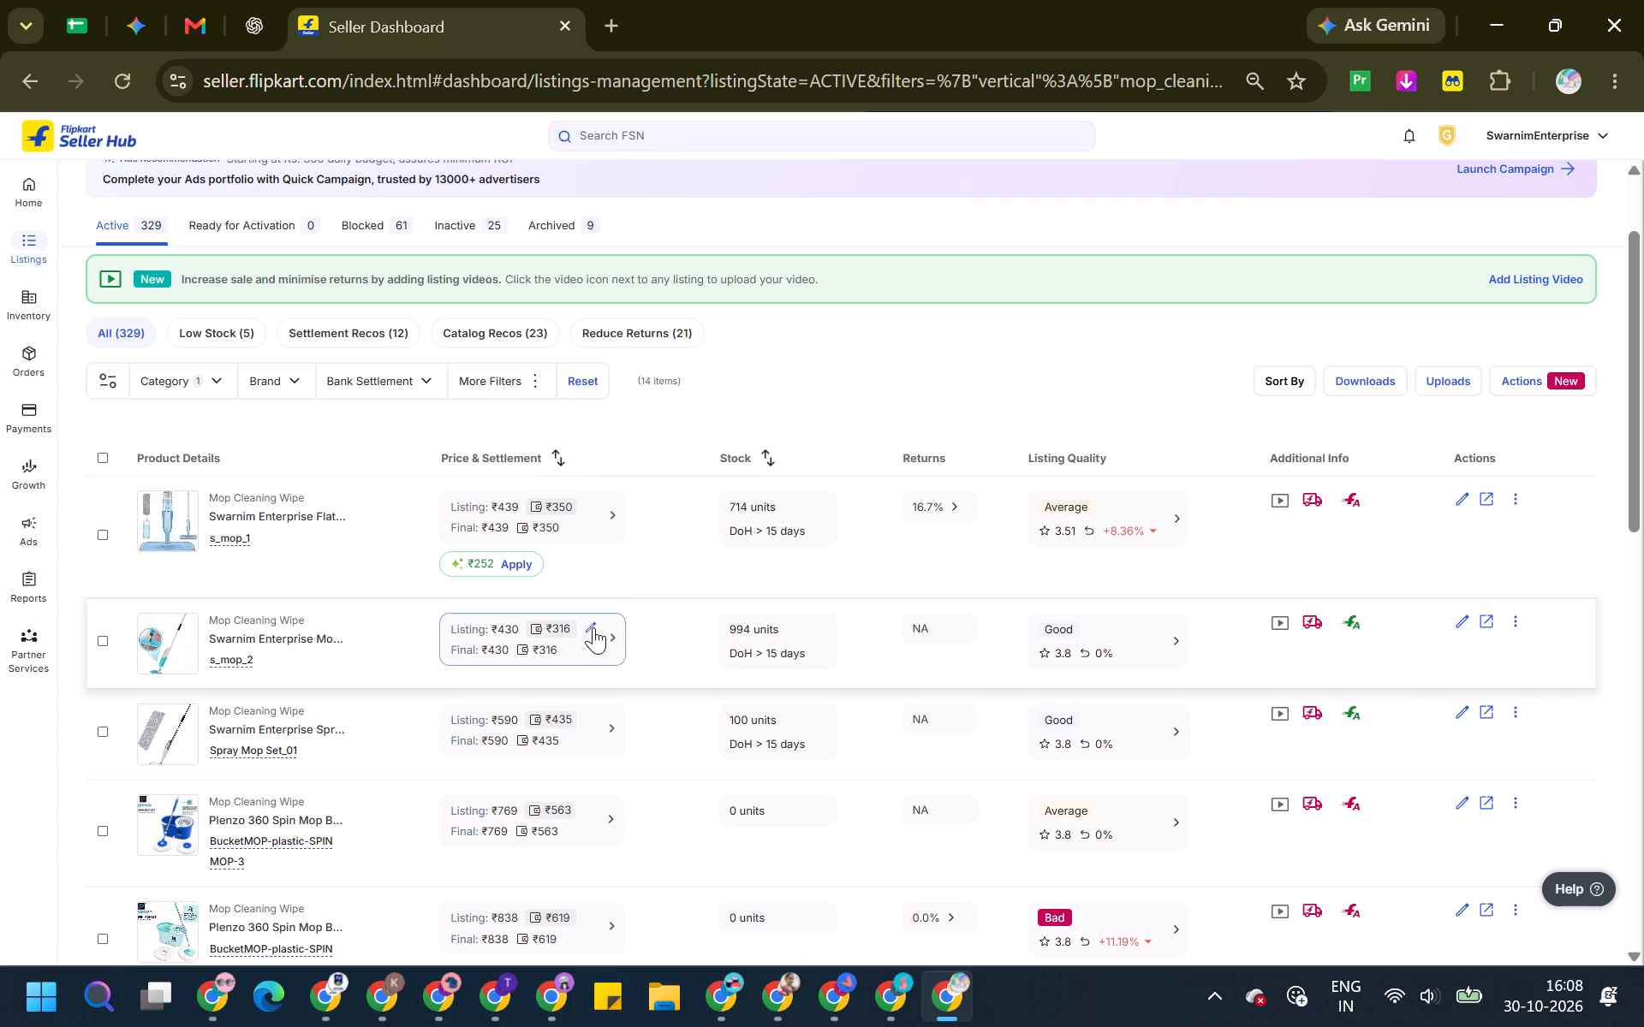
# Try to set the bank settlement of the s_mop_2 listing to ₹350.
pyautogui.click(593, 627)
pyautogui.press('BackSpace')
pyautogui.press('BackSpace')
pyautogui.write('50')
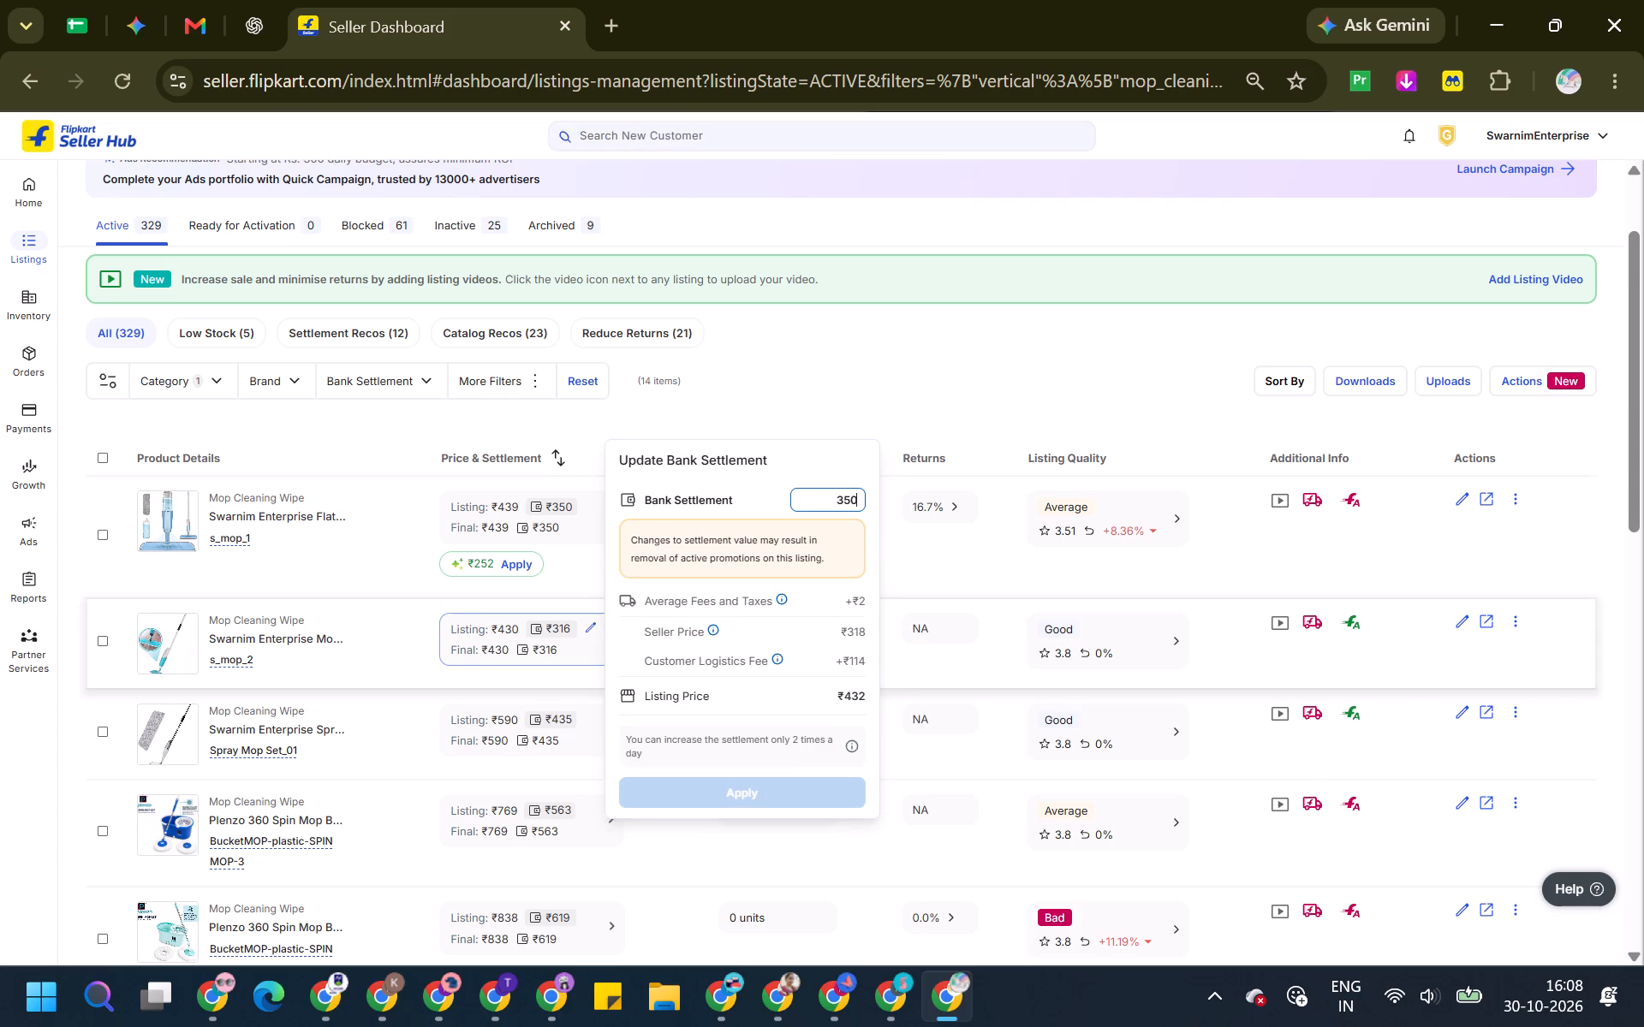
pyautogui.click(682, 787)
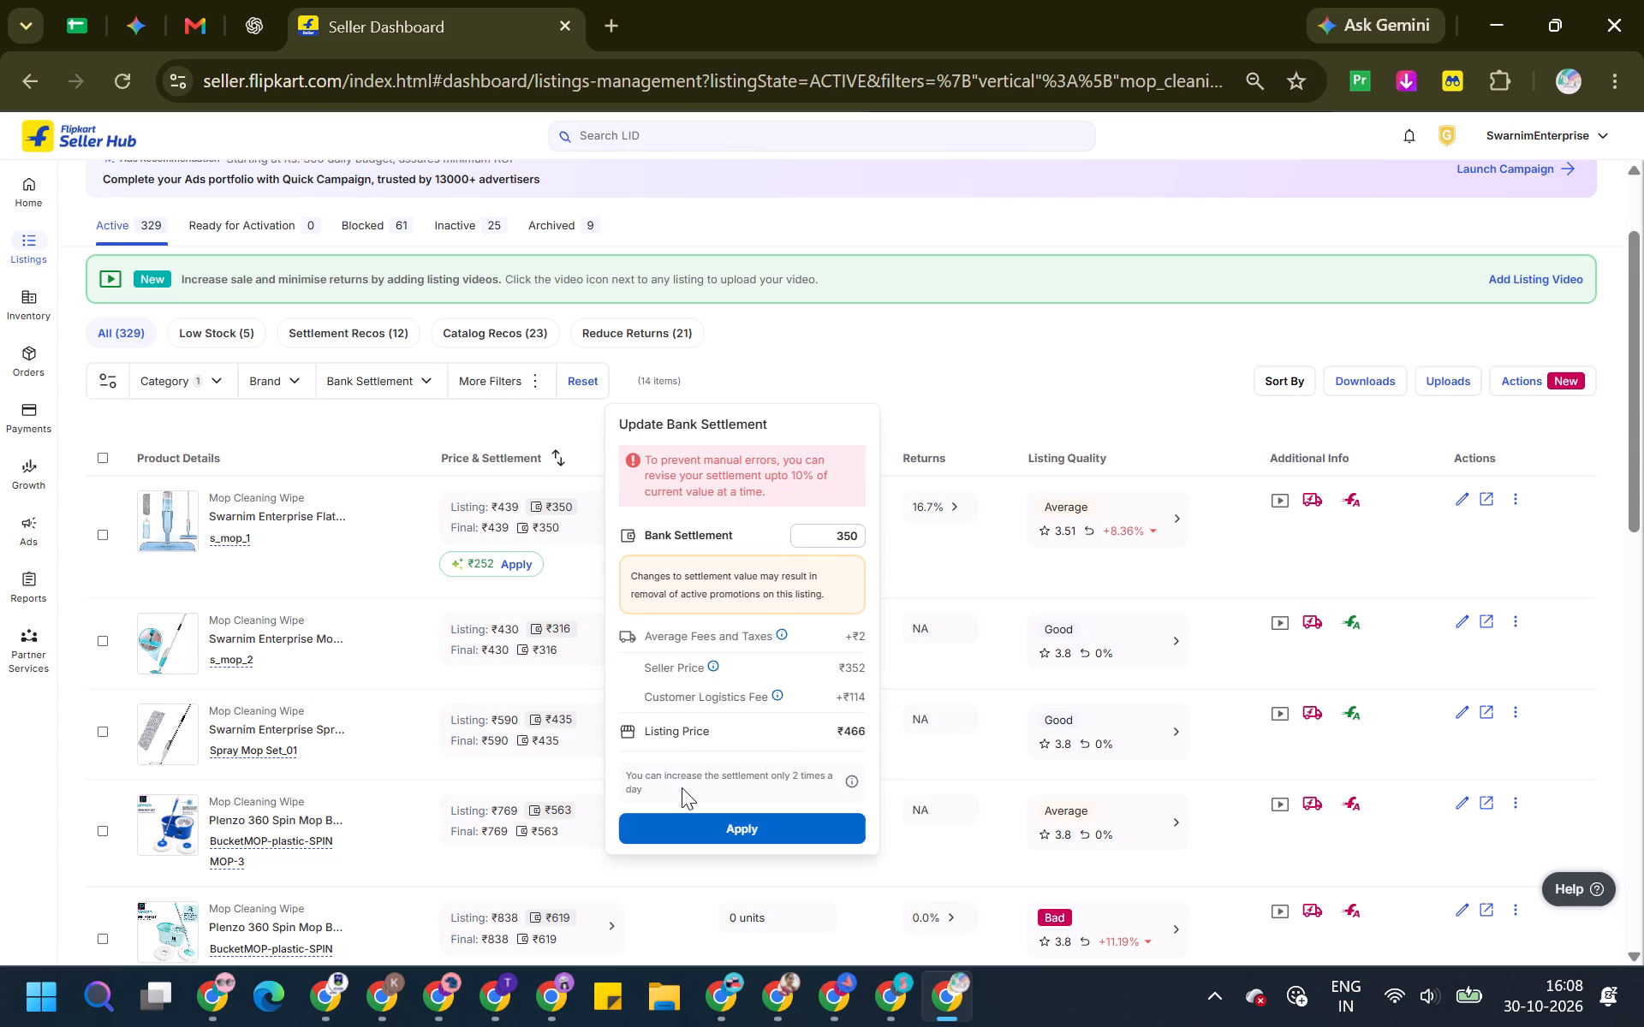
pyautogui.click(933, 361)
# Set the bank settlement of the s_mop_2 listing to ₹340 and apply it.
pyautogui.click(595, 627)
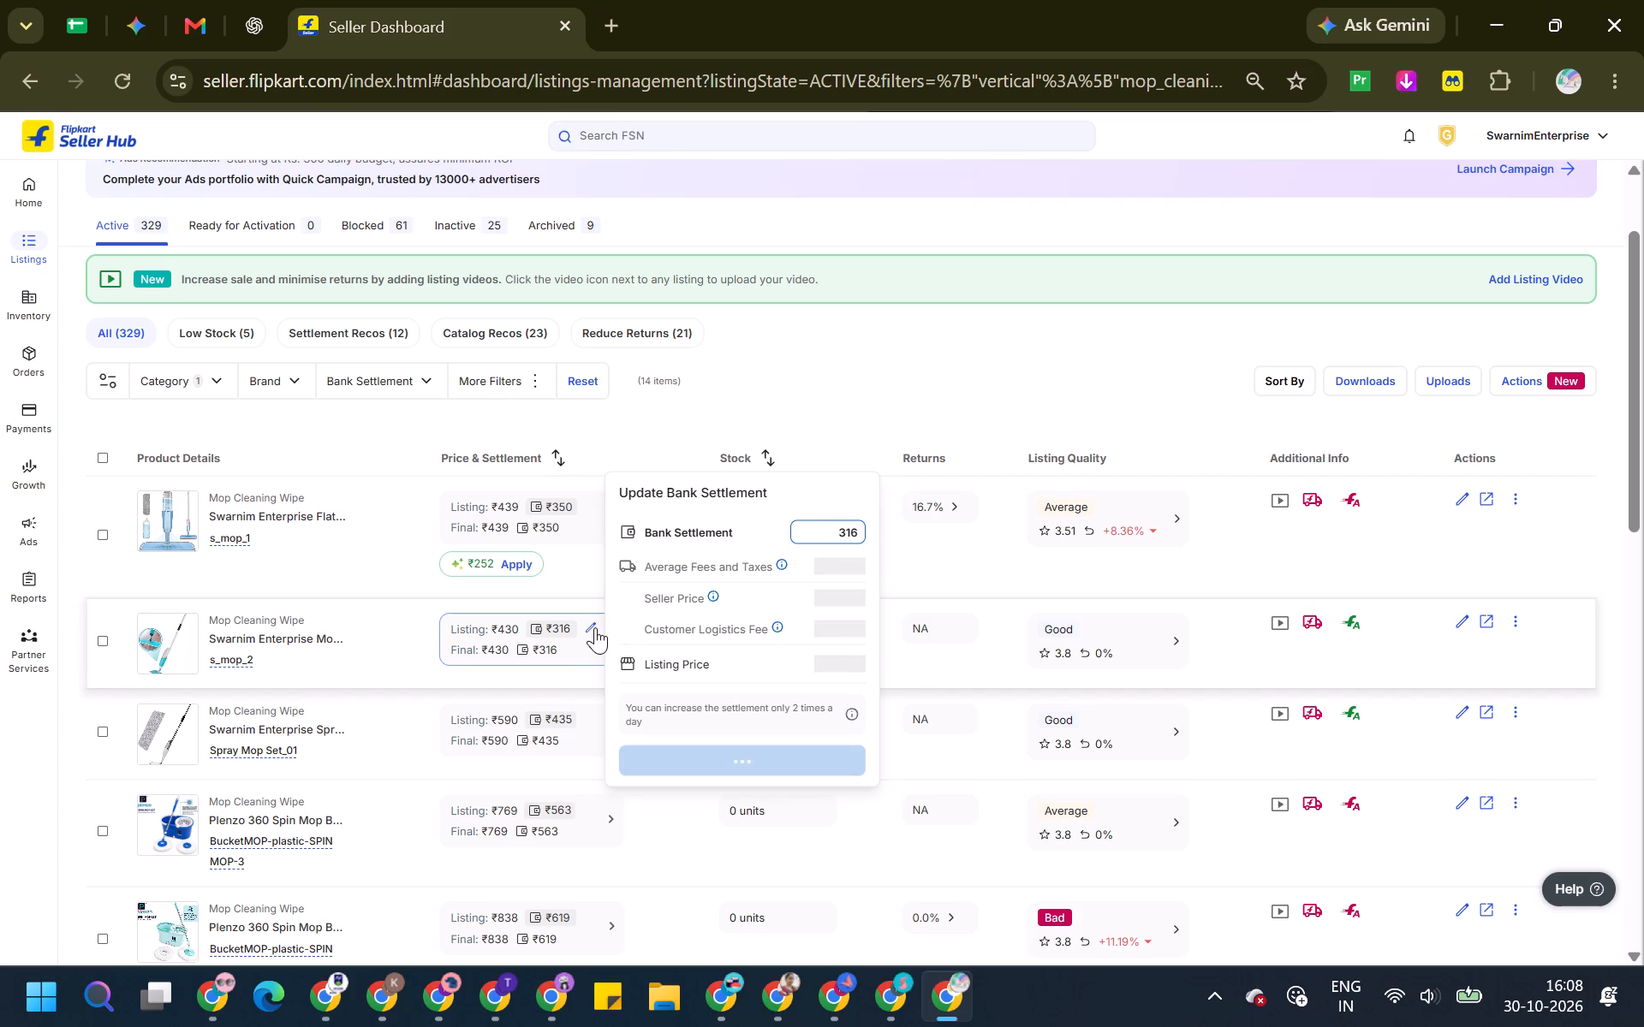
pyautogui.press('BackSpace')
pyautogui.press('BackSpace')
pyautogui.write('40')
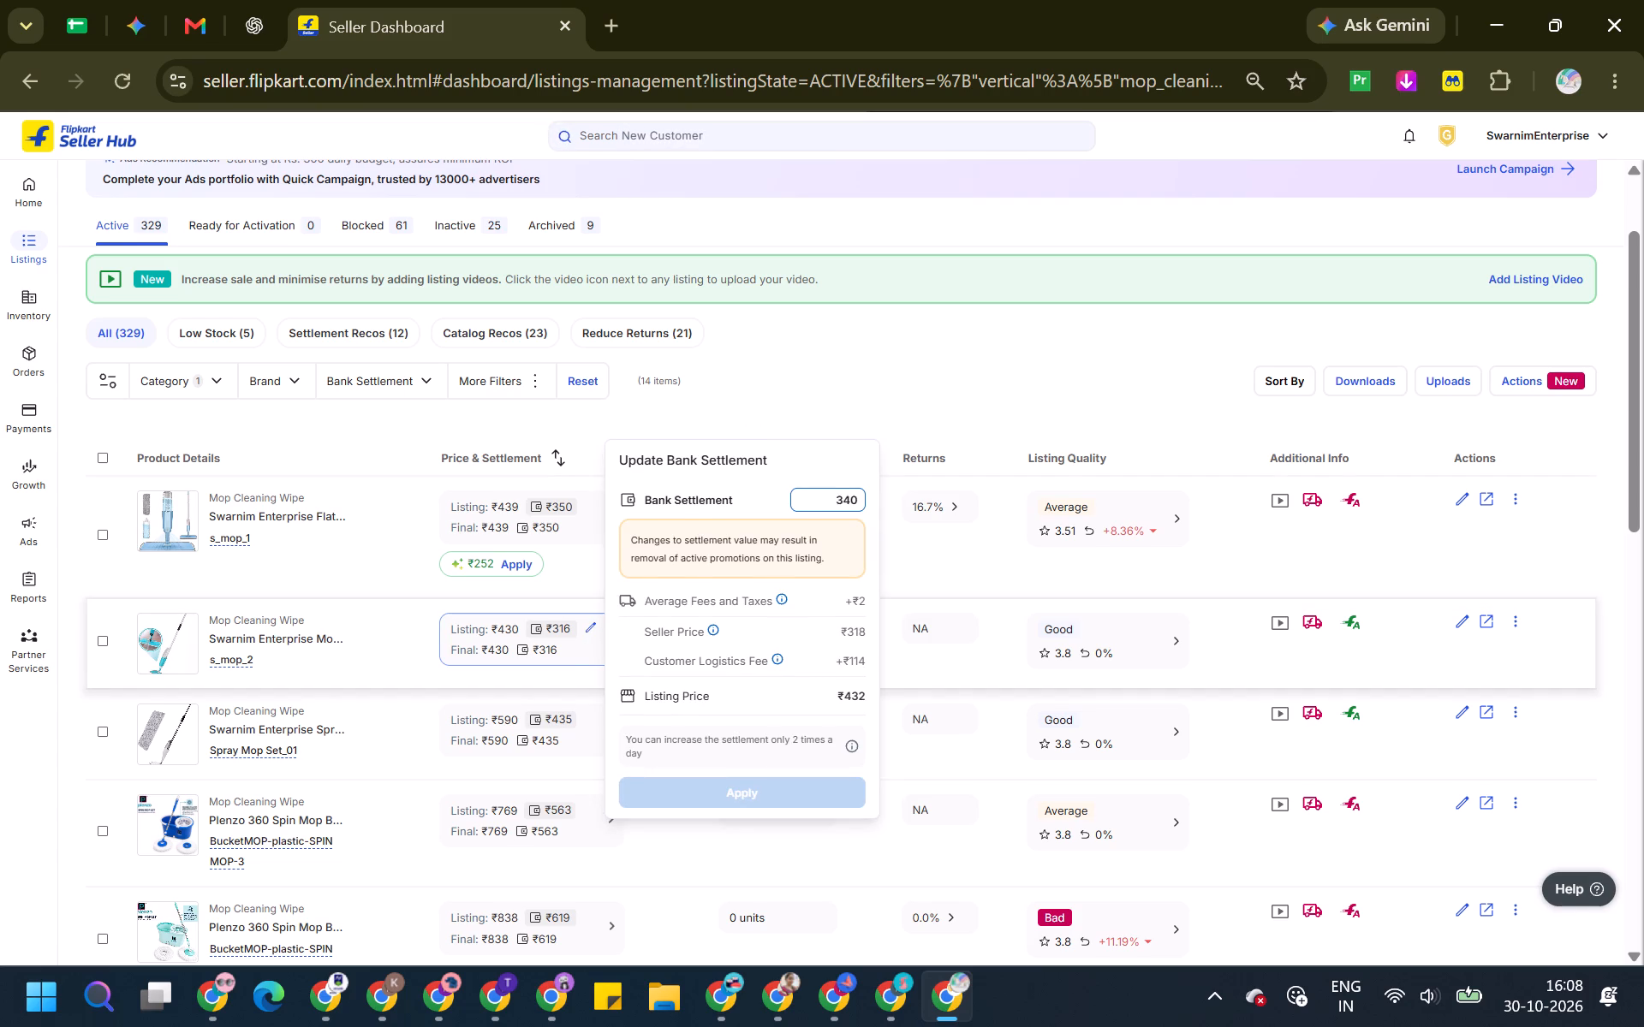
pyautogui.click(704, 791)
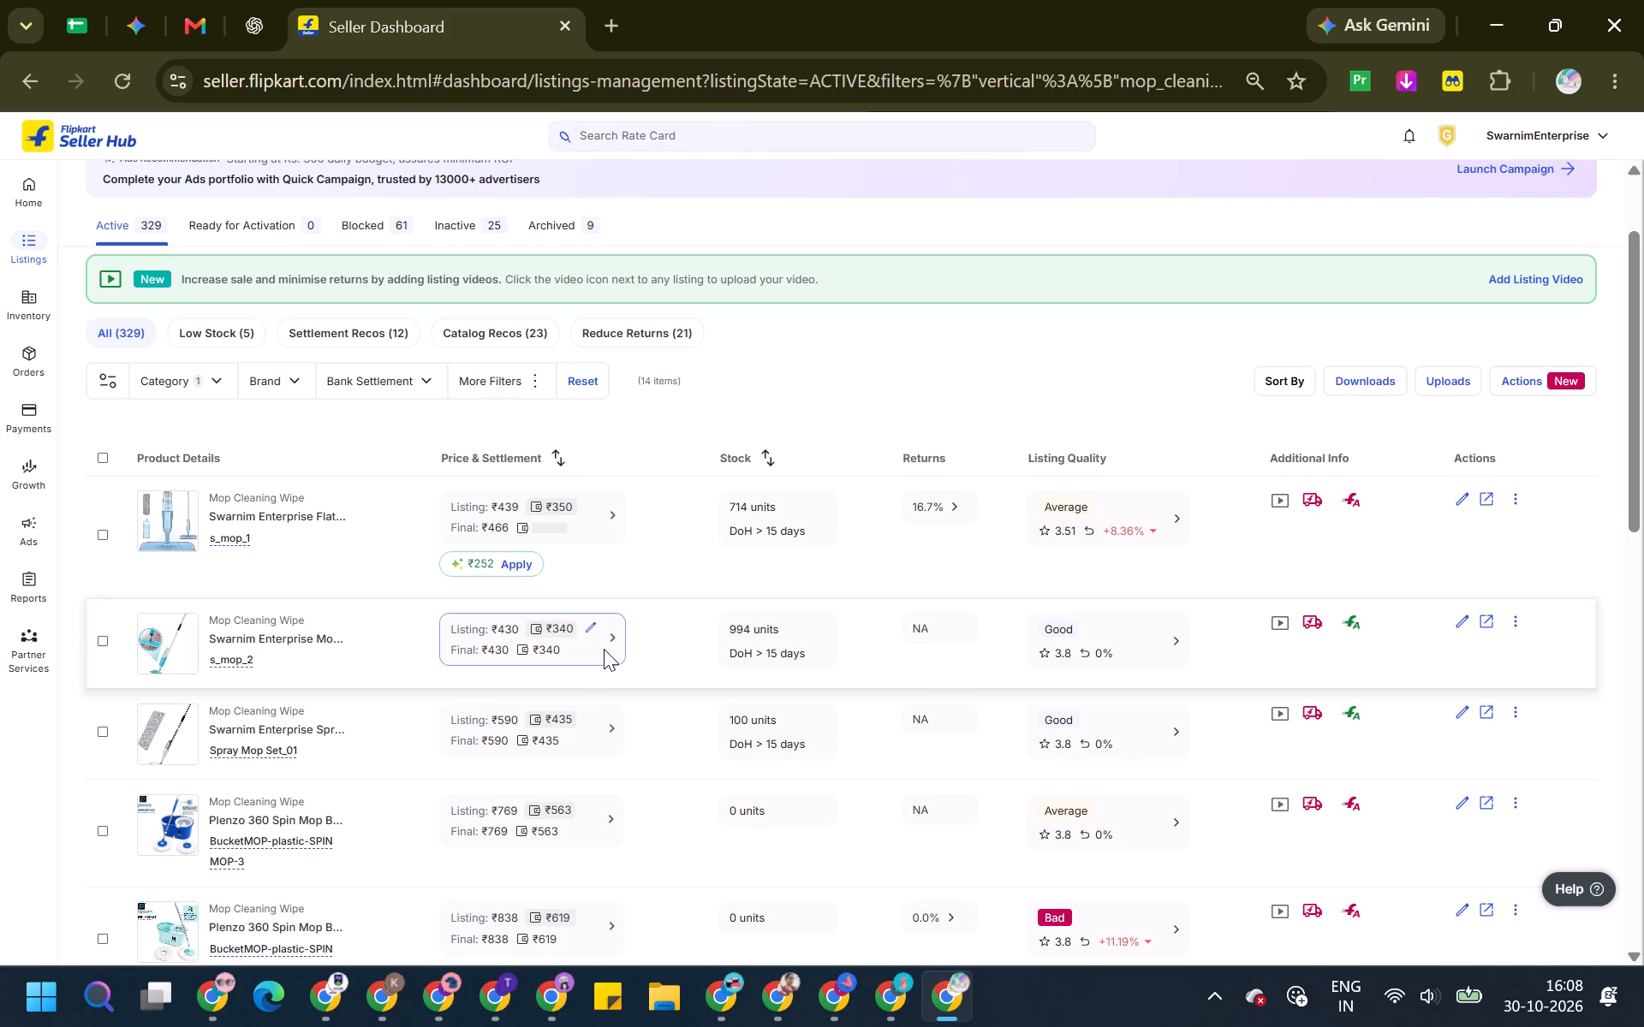
# Open the bank settlement details of the Spray Mop Set_01 listing and close them without editing.
pyautogui.scroll(-1, 604, 650)
pyautogui.click(597, 591)
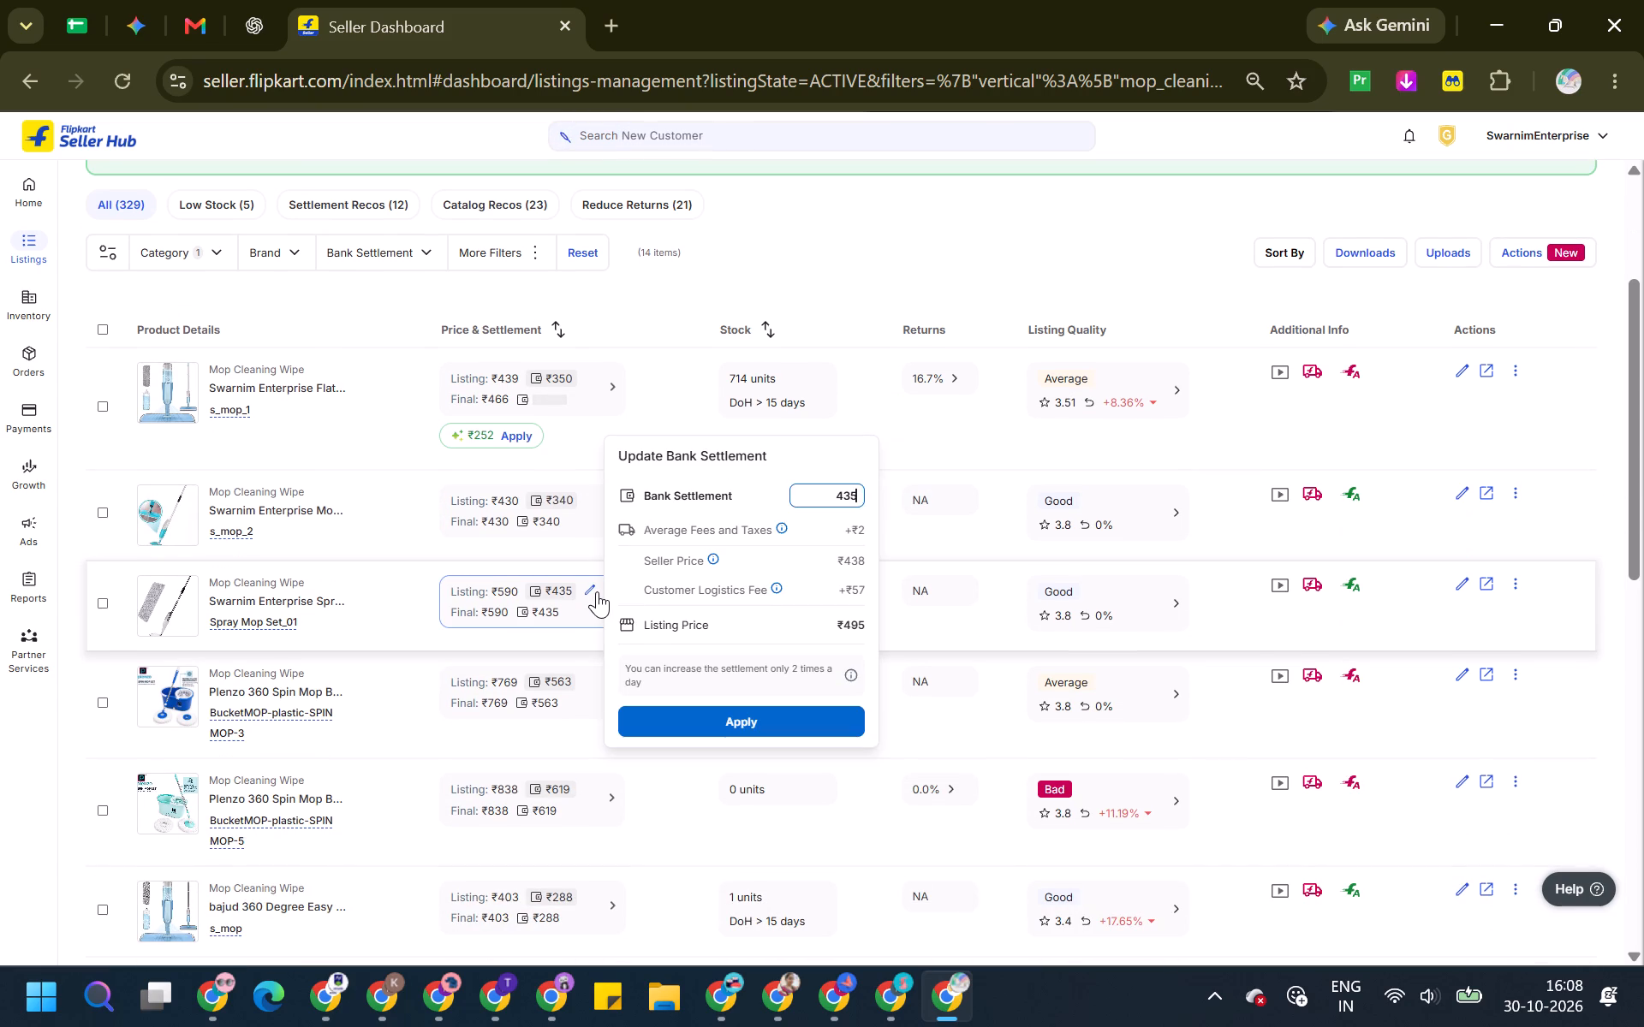
pyautogui.click(569, 689)
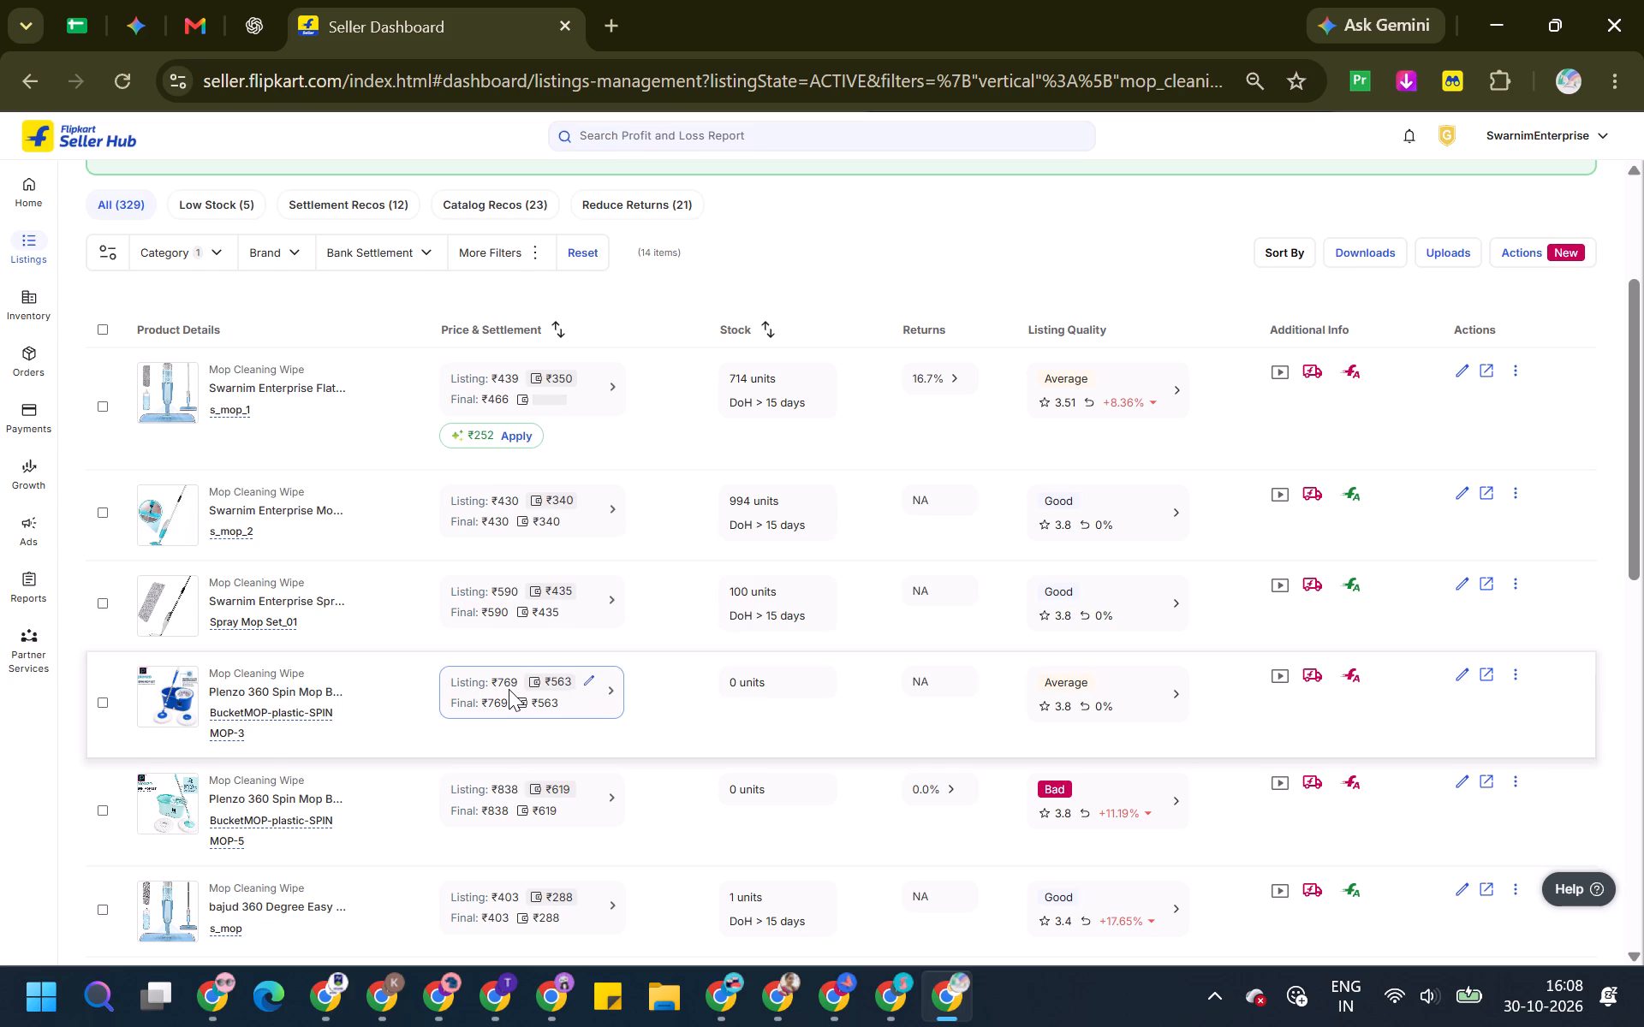
# Set the bank settlement of the bajud 360 Degree mop listing s_mop to ₹300 and apply it.
pyautogui.scroll(-1, 509, 689)
pyautogui.scroll(-2, 646, 655)
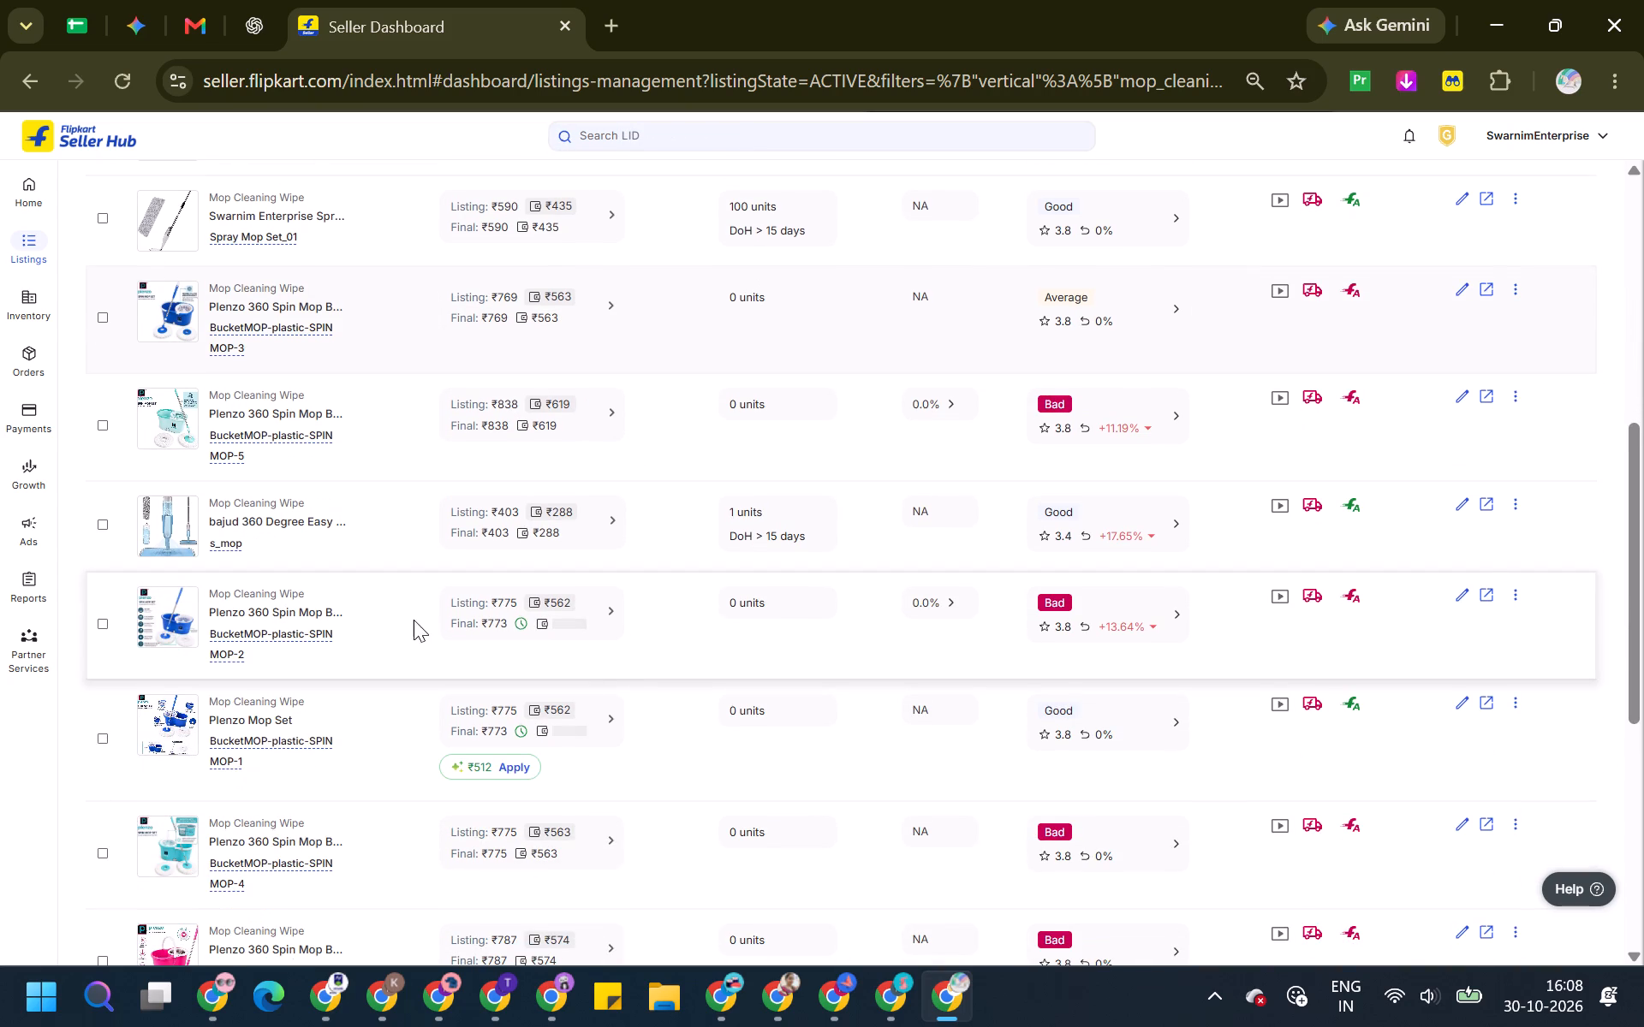
pyautogui.click(589, 508)
pyautogui.hotkey('ctrl', 'a')
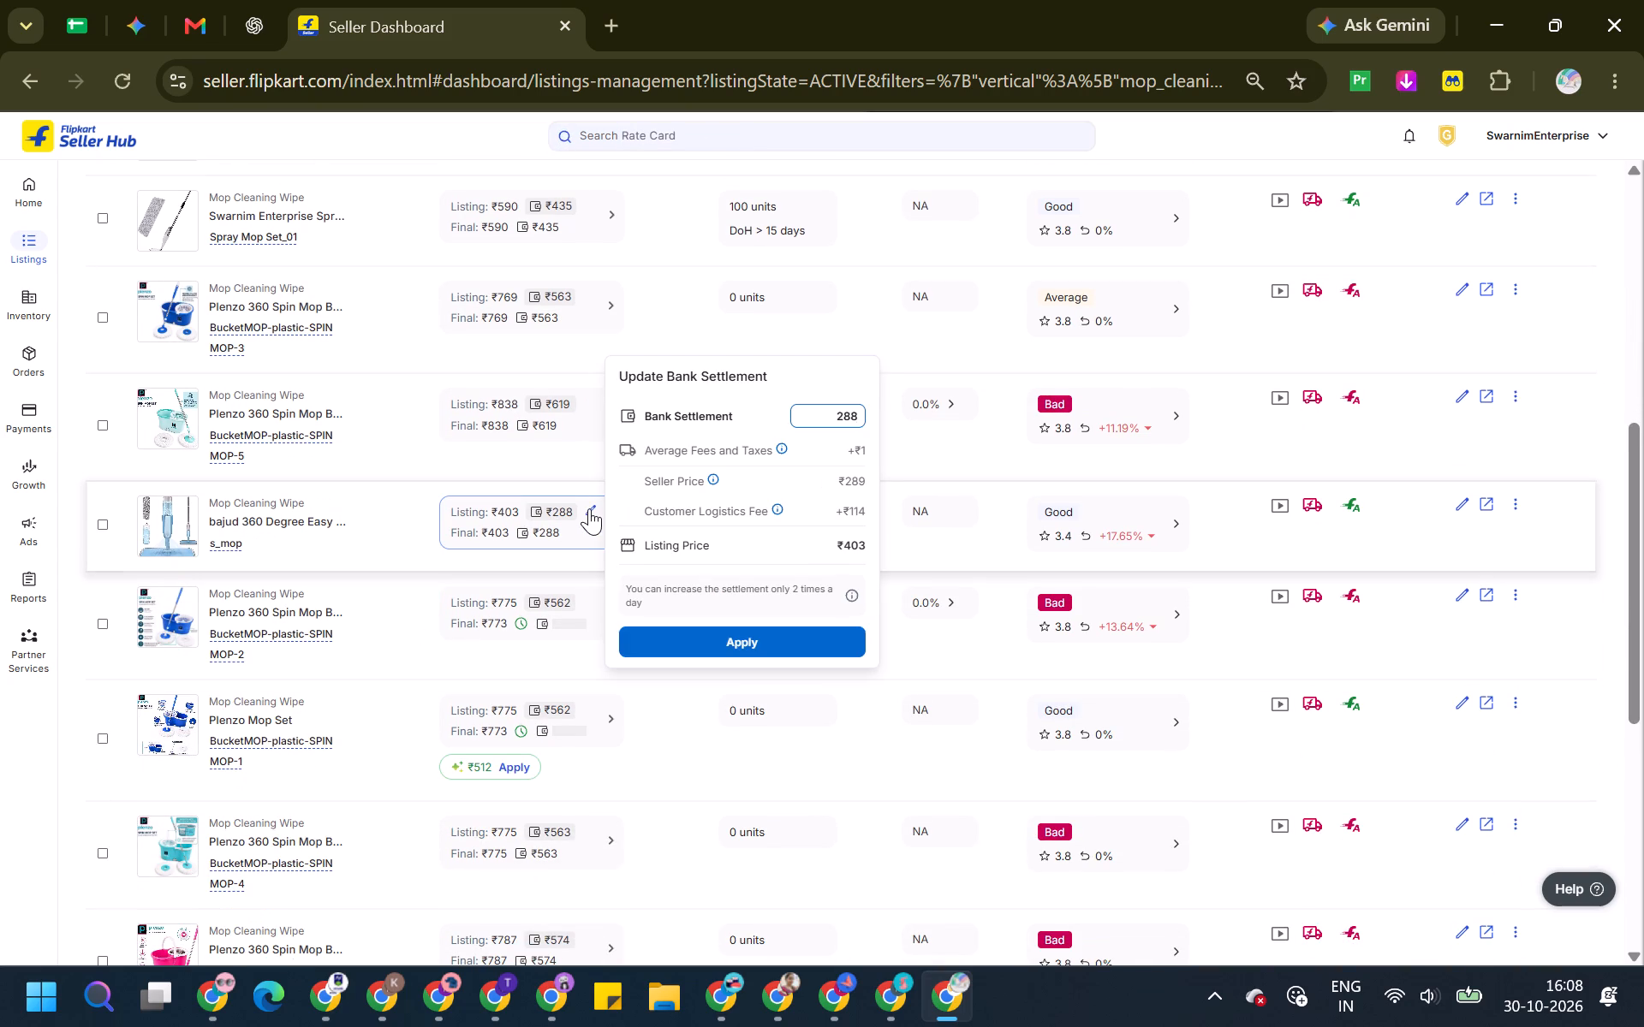
pyautogui.write('300')
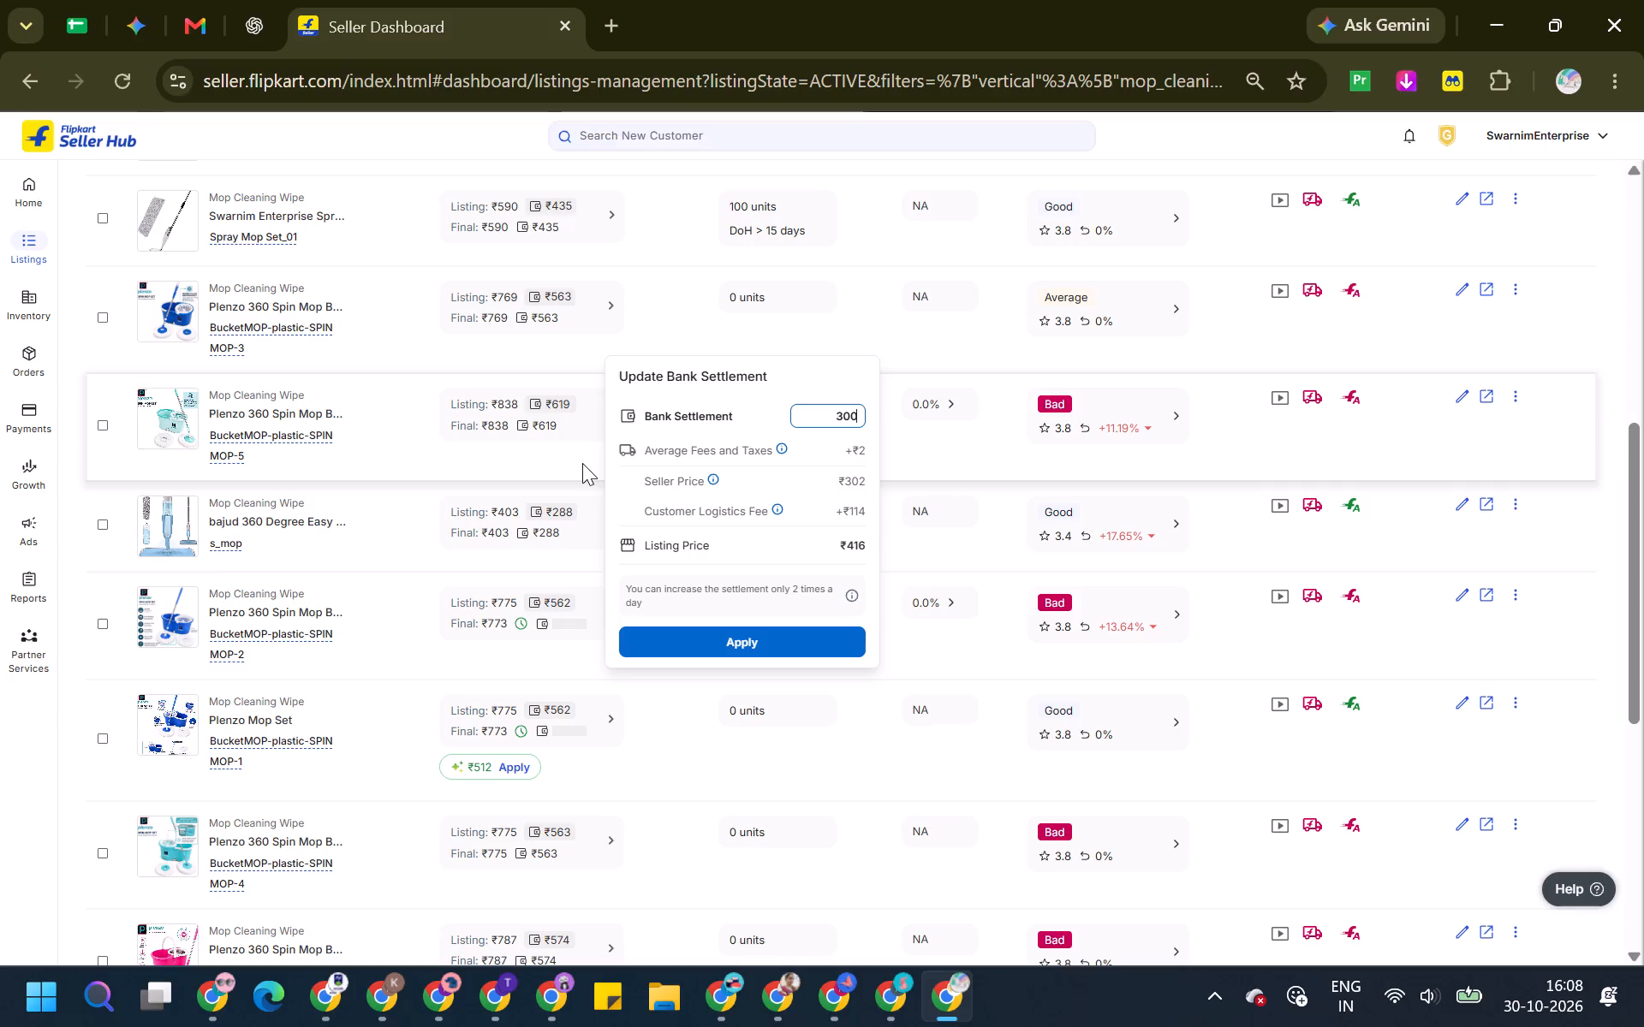
pyautogui.click(730, 641)
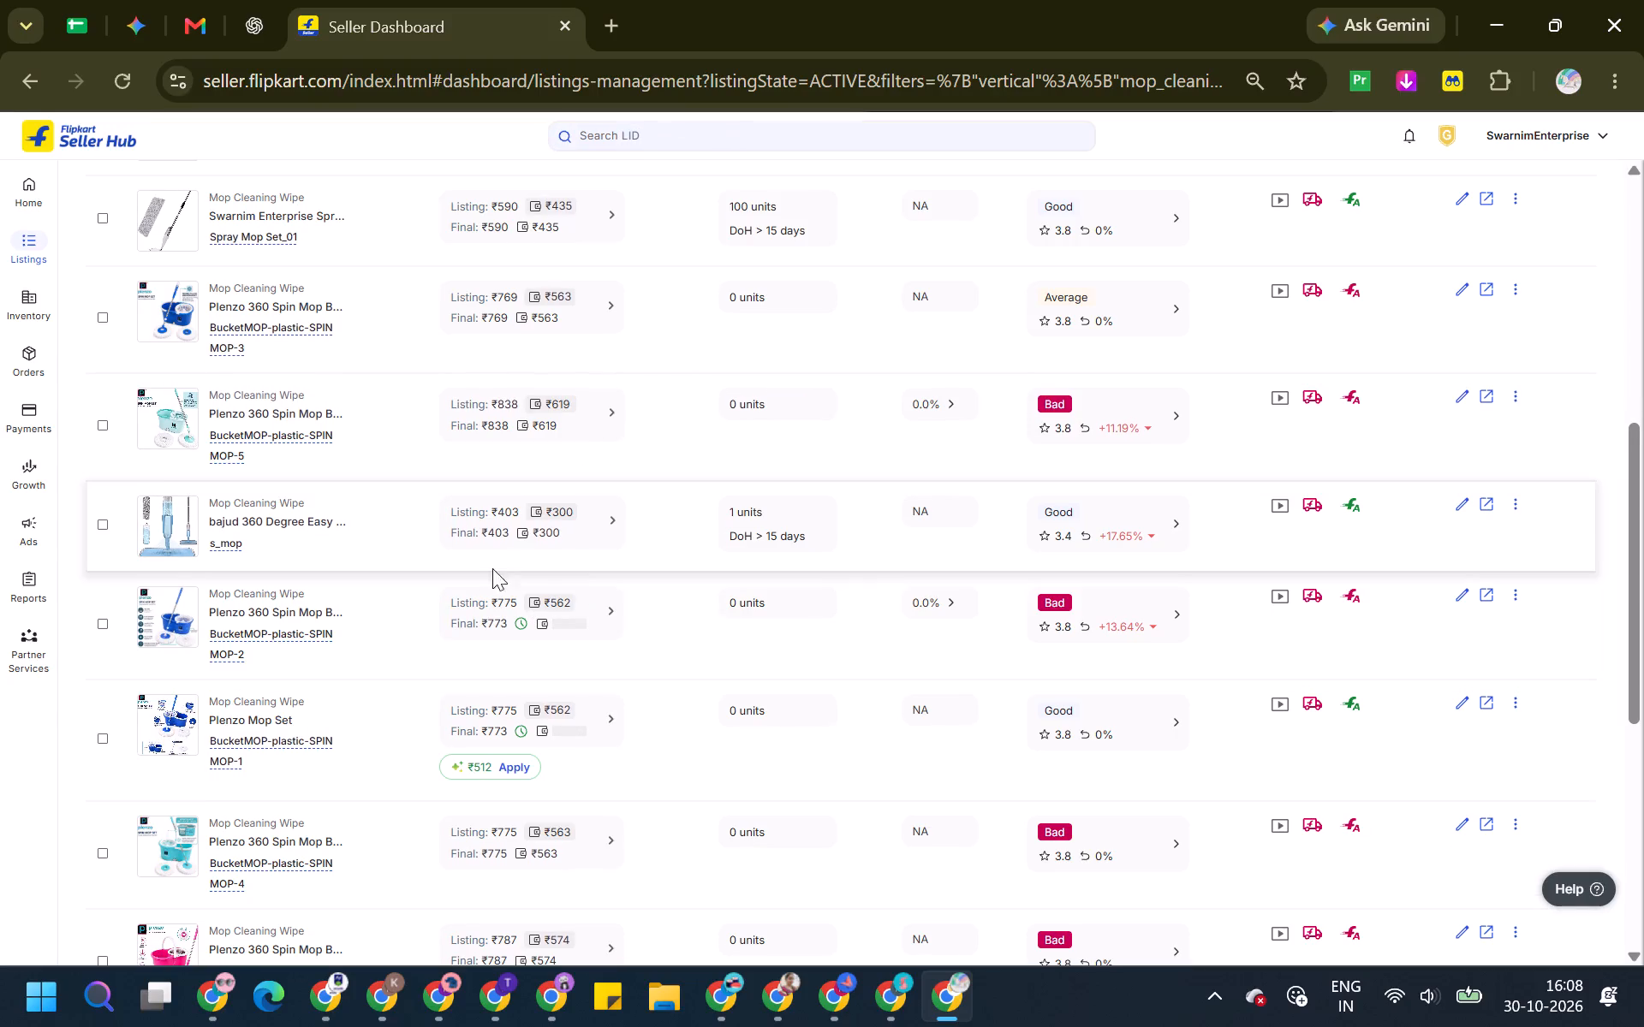
# Raise the bank settlement of the bajud s_mop listing to ₹330 and apply it.
pyautogui.click(593, 513)
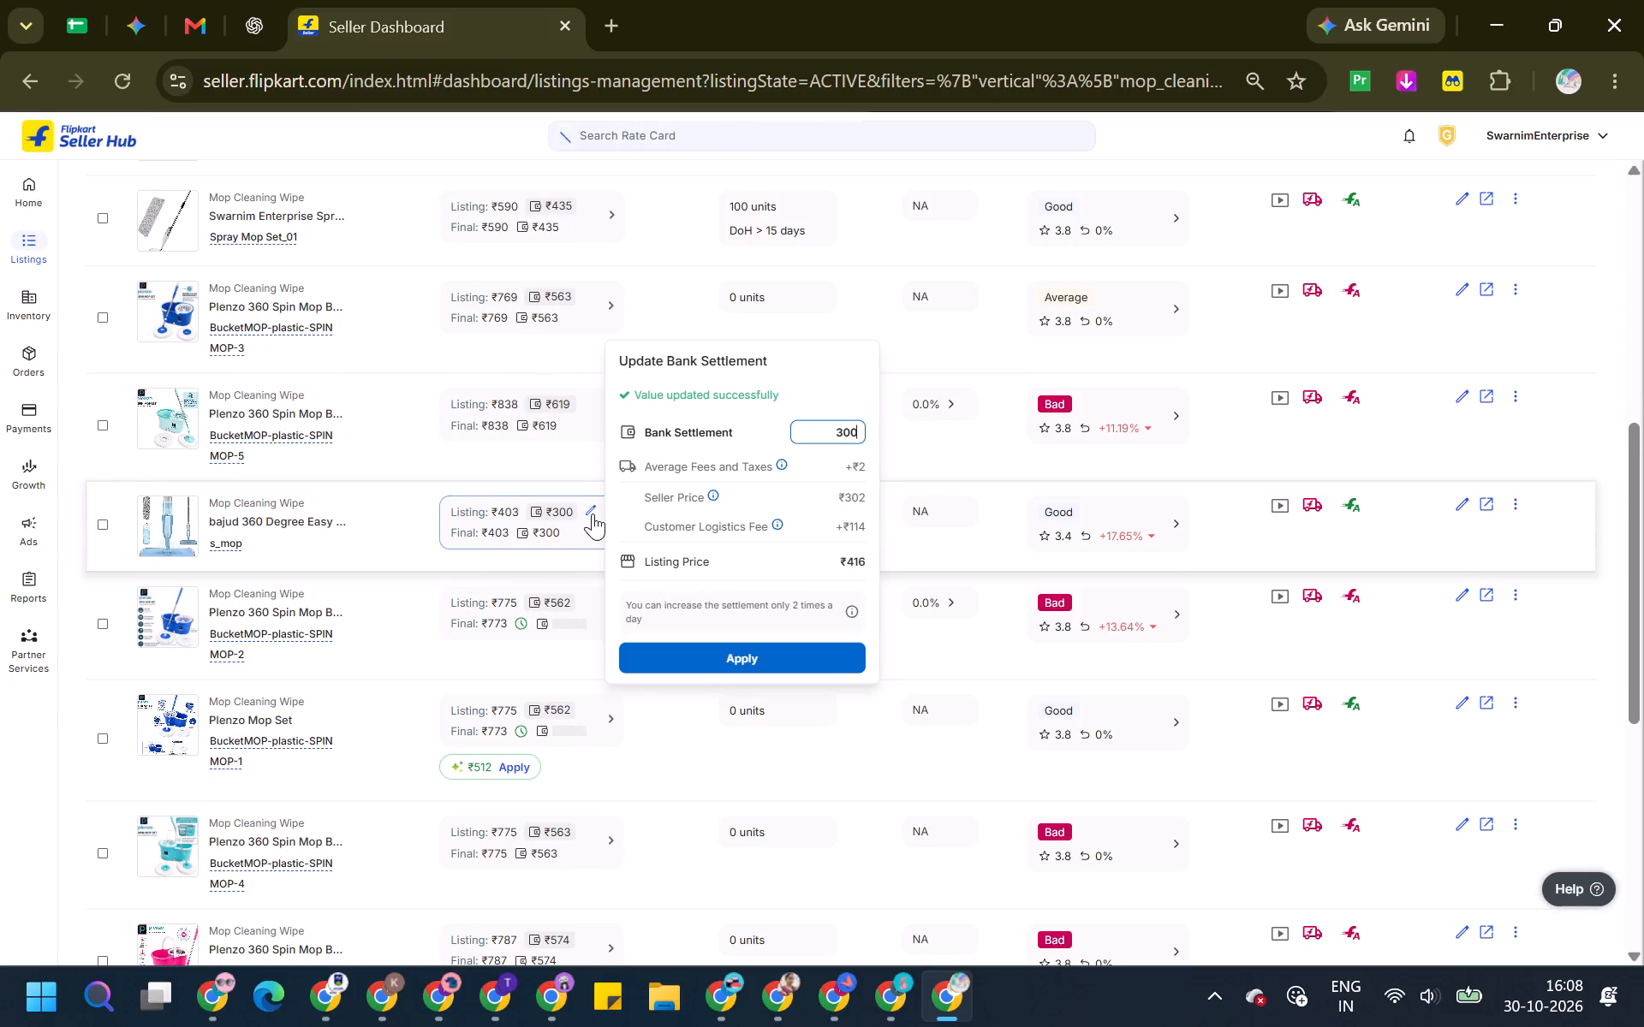
pyautogui.press('shift+super+F23')
pyautogui.press('shift+super+Left')
pyautogui.press('Left')
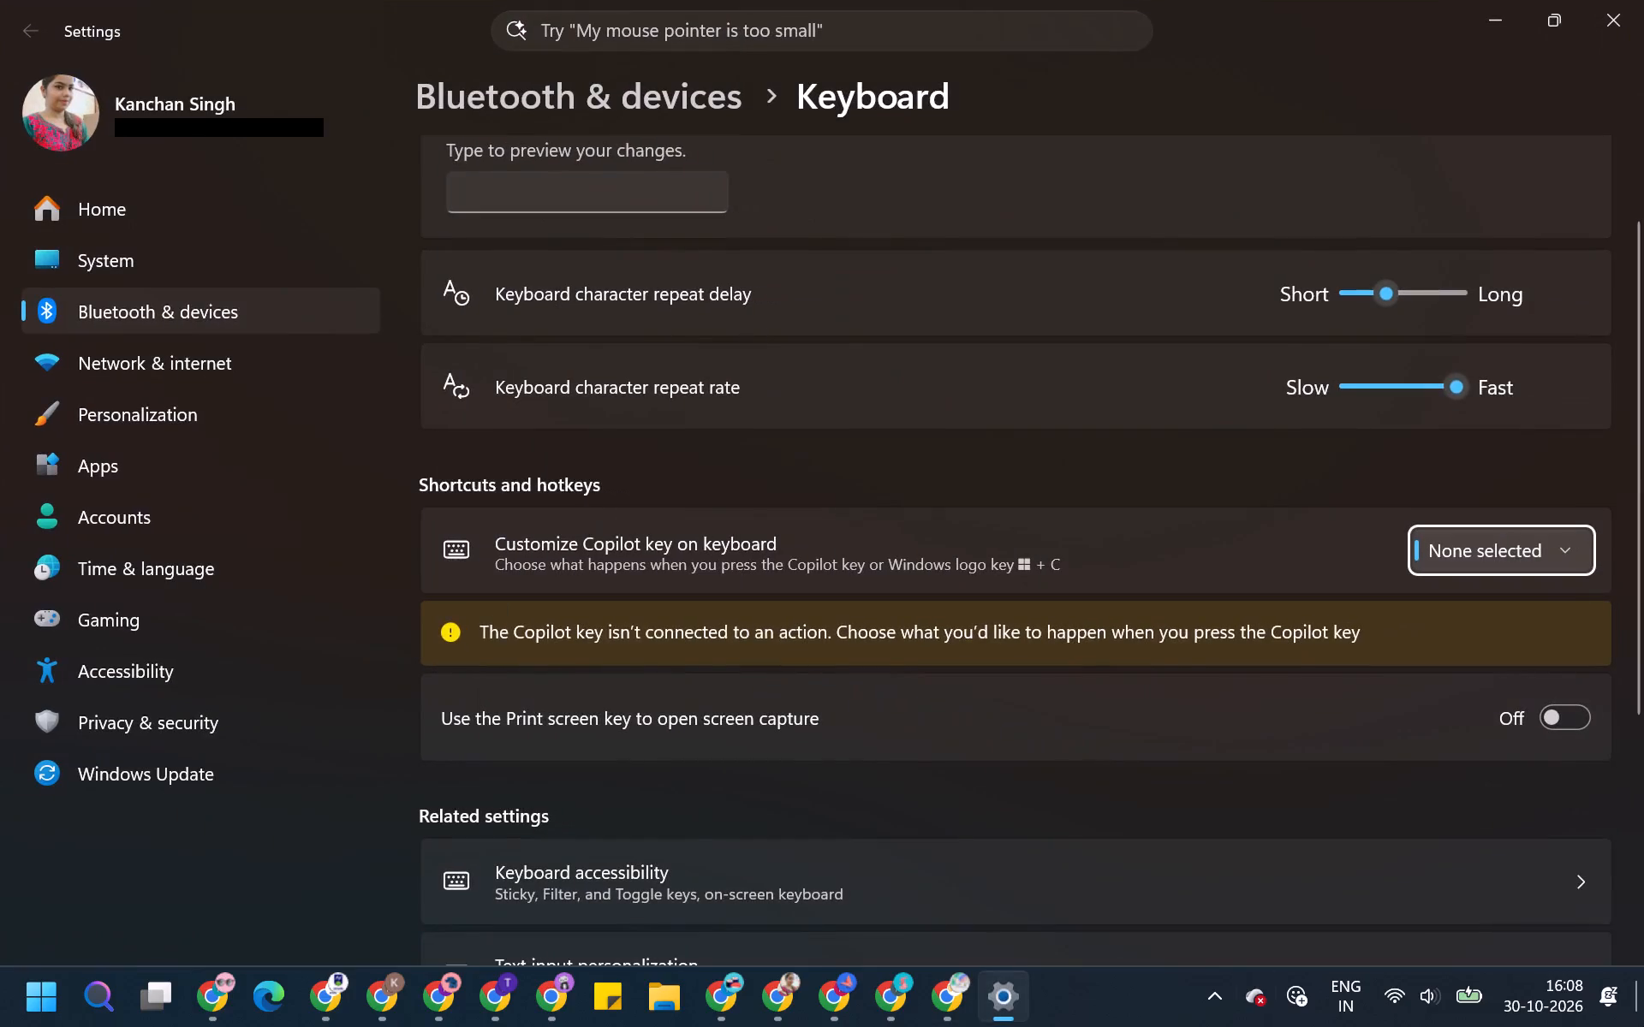
pyautogui.click(1643, 0)
pyautogui.press('Left')
pyautogui.press('BackSpace')
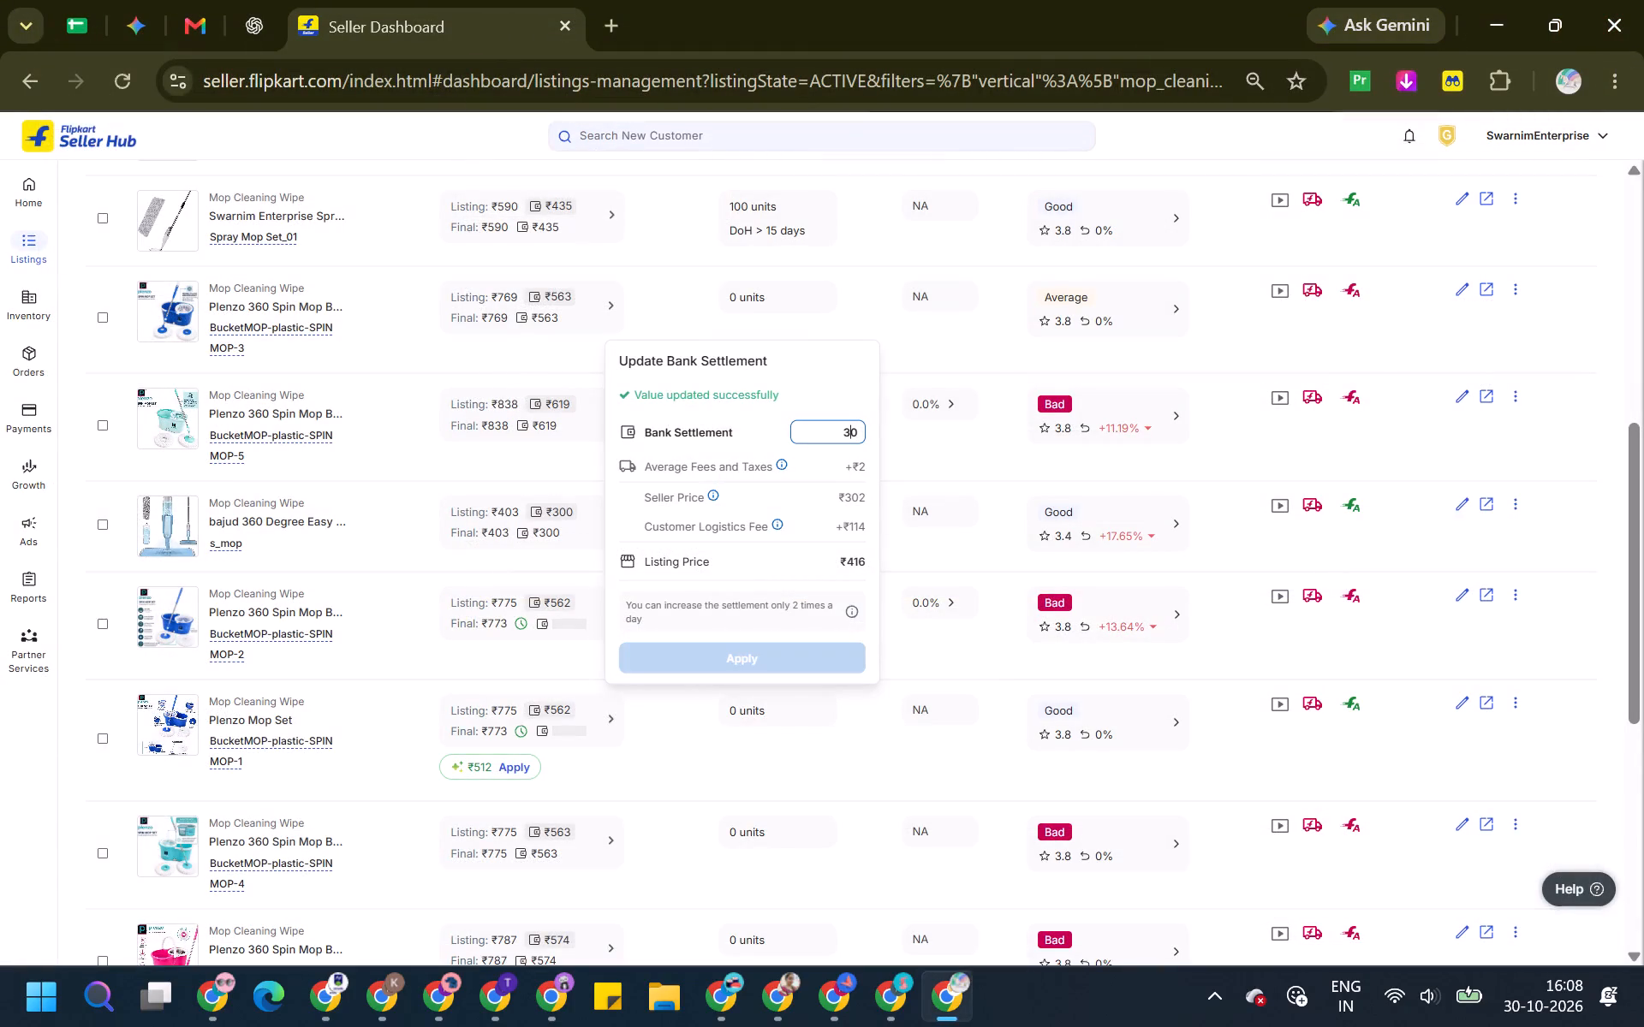
pyautogui.press('3')
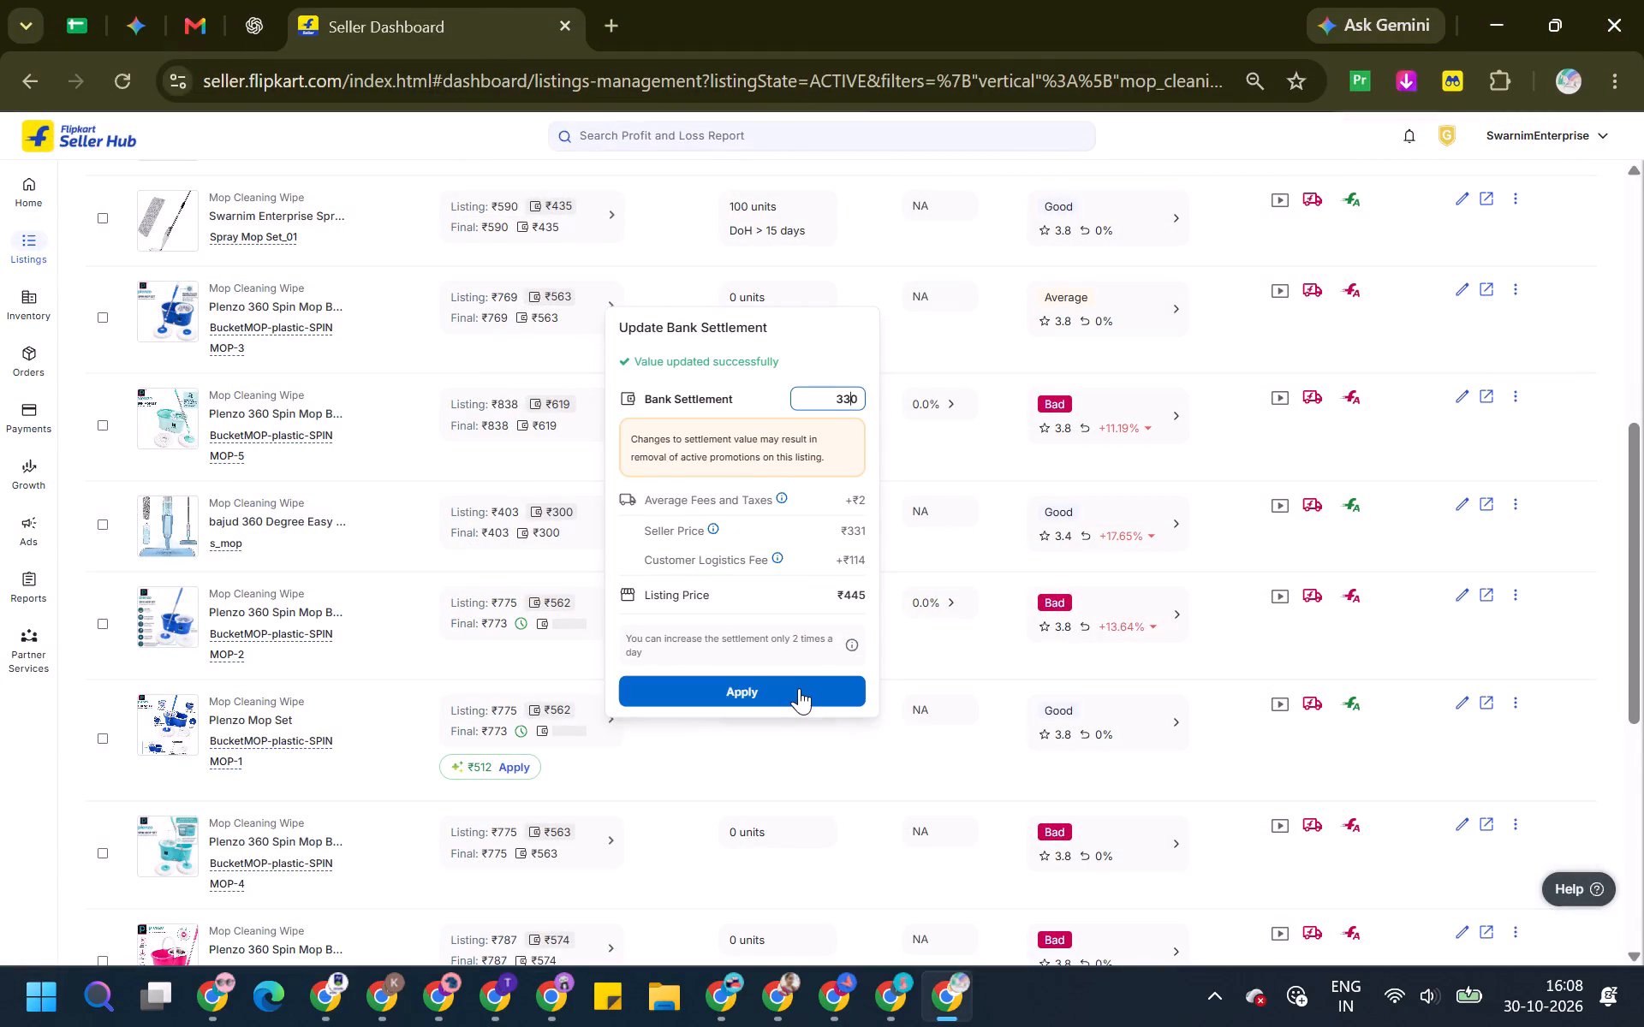
pyautogui.click(795, 686)
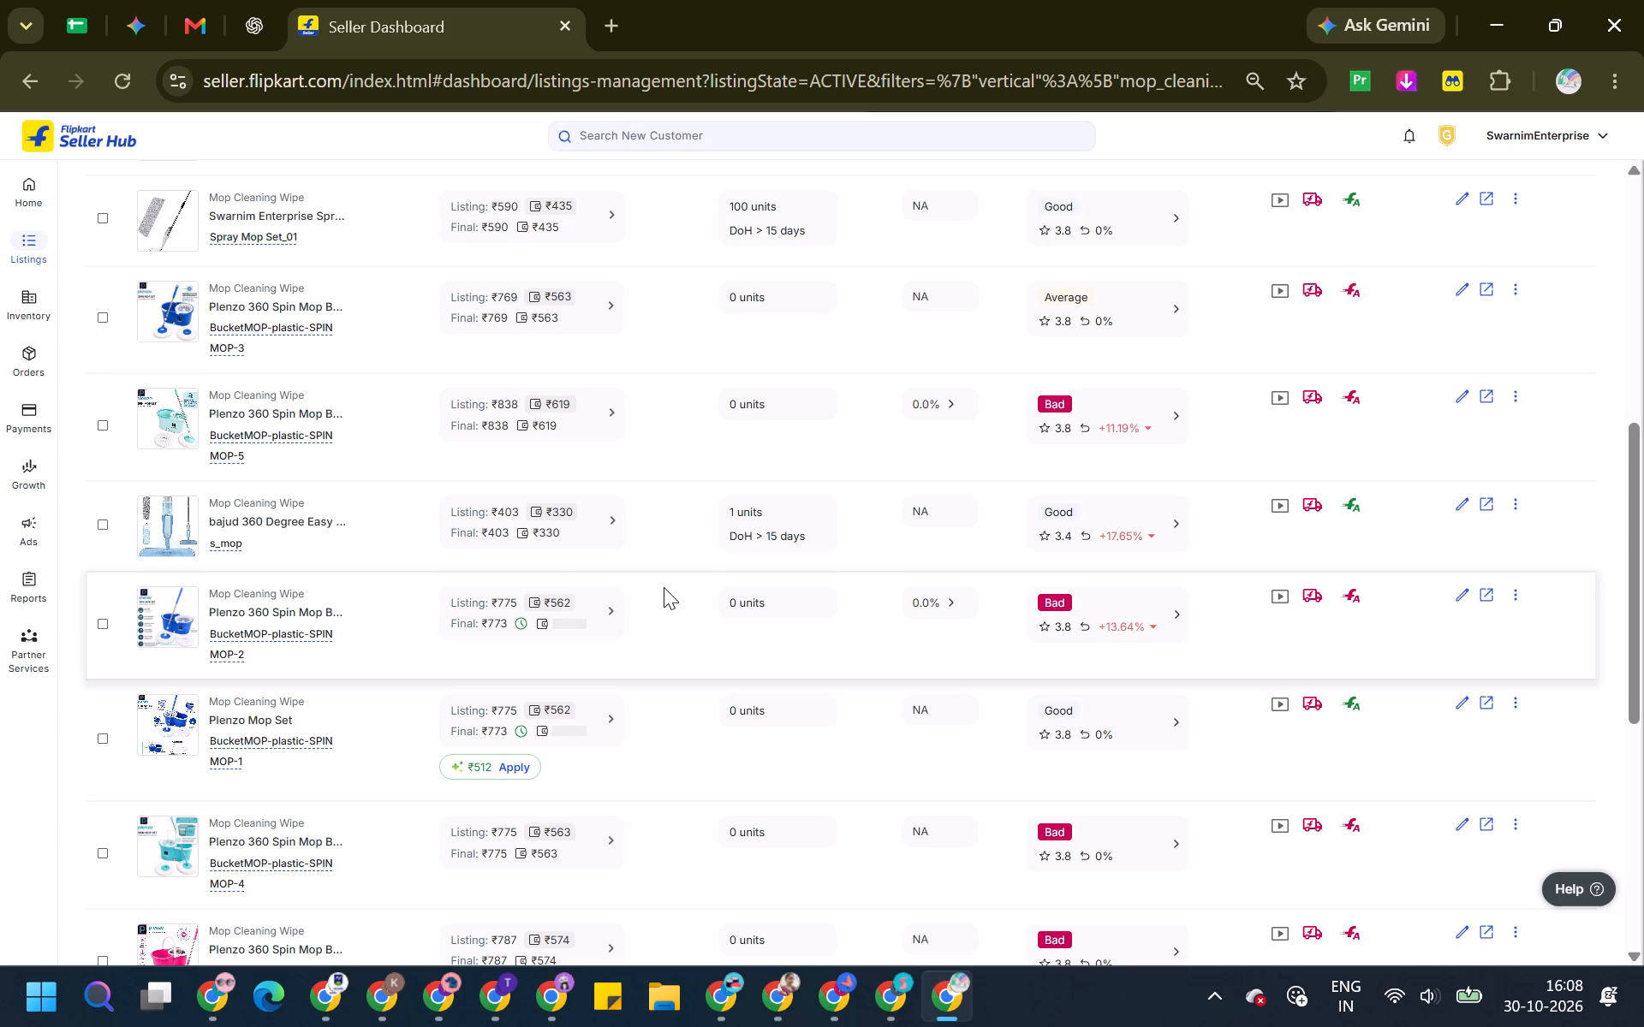
pyautogui.click(595, 519)
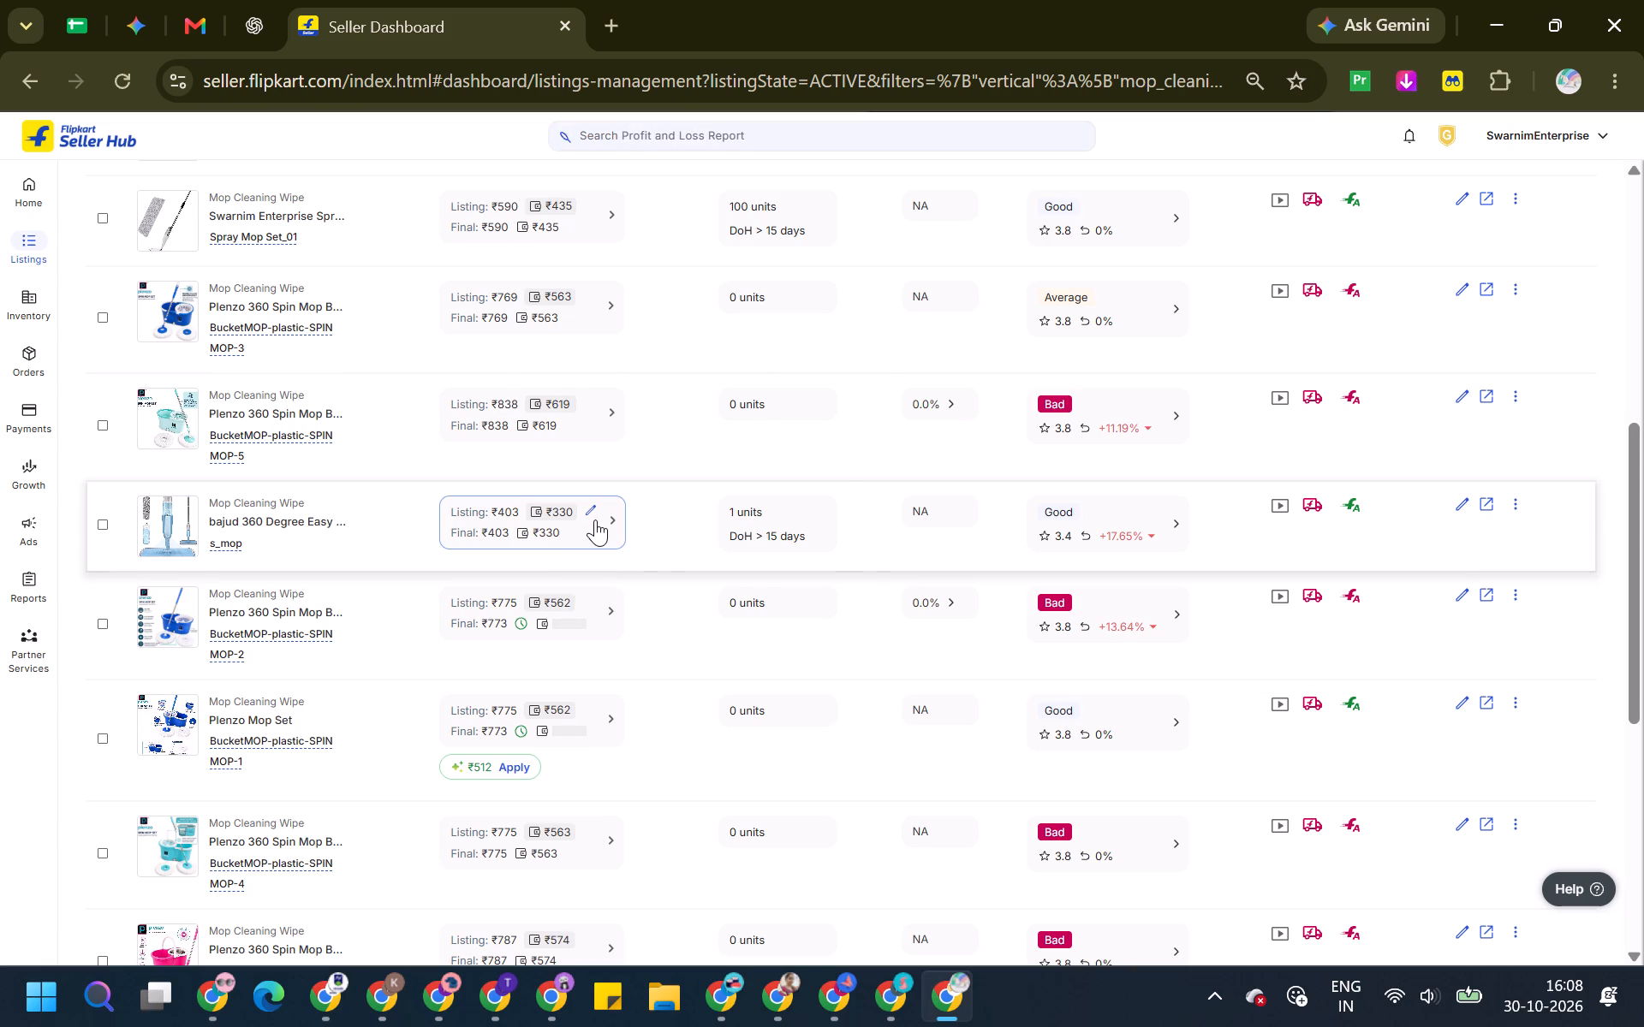
pyautogui.press('Left')
pyautogui.press('BackSpace')
pyautogui.press('5')
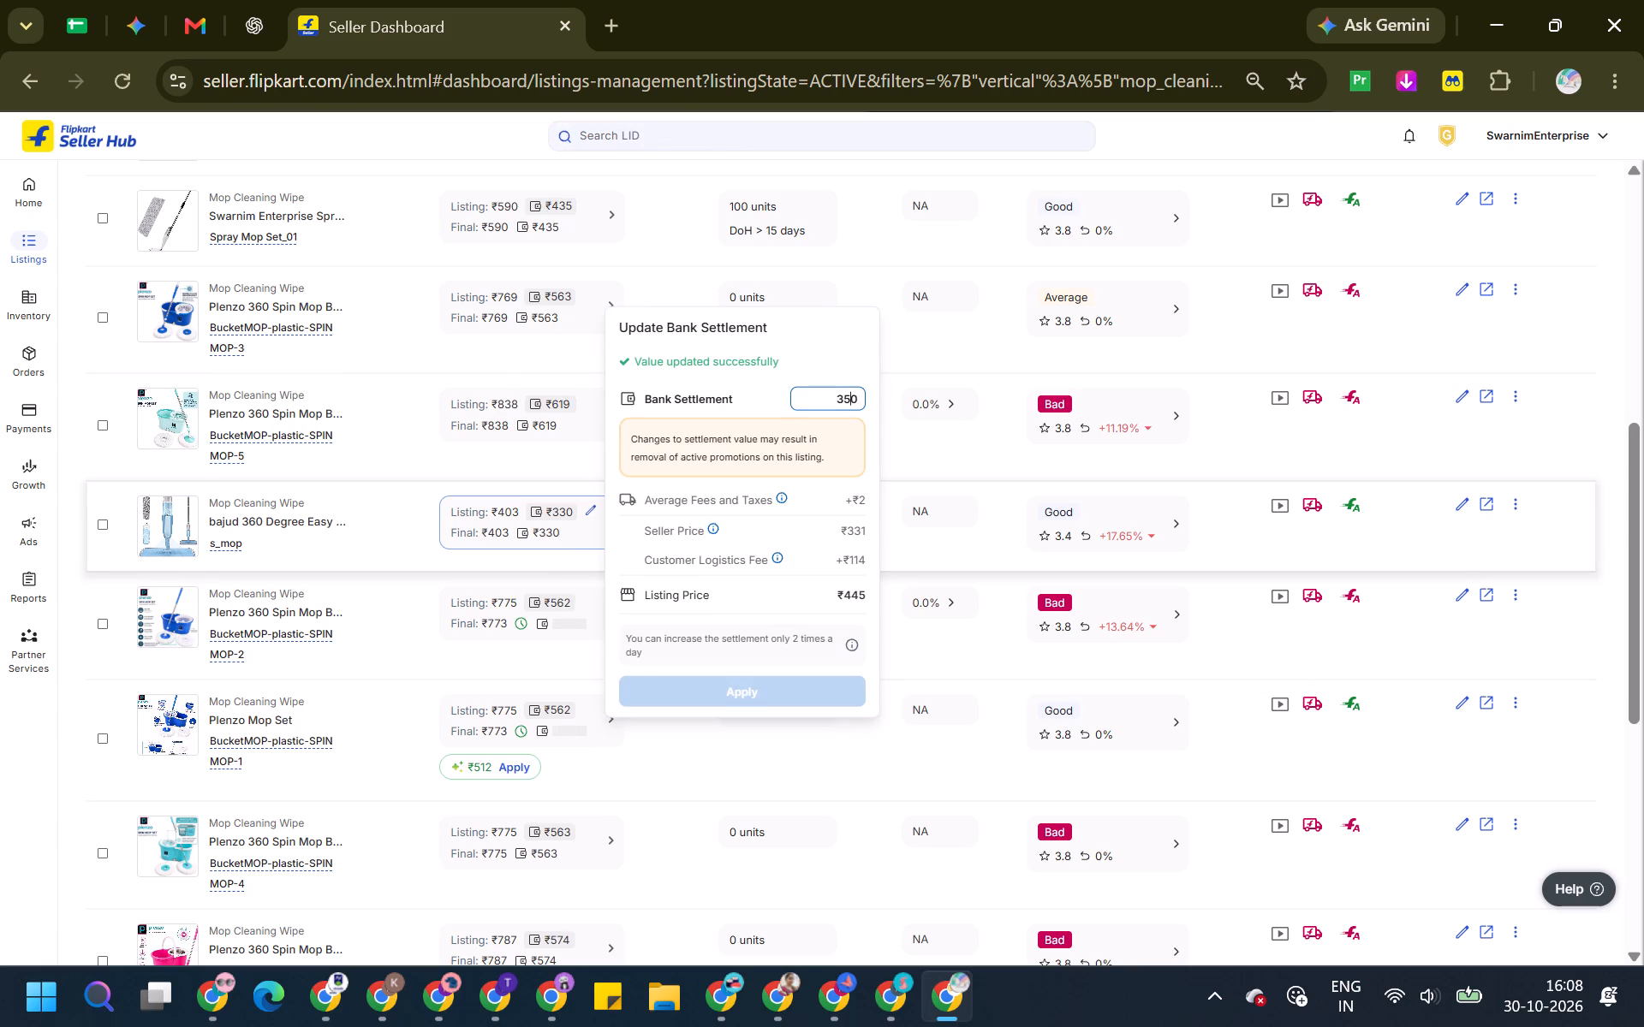
pyautogui.click(735, 690)
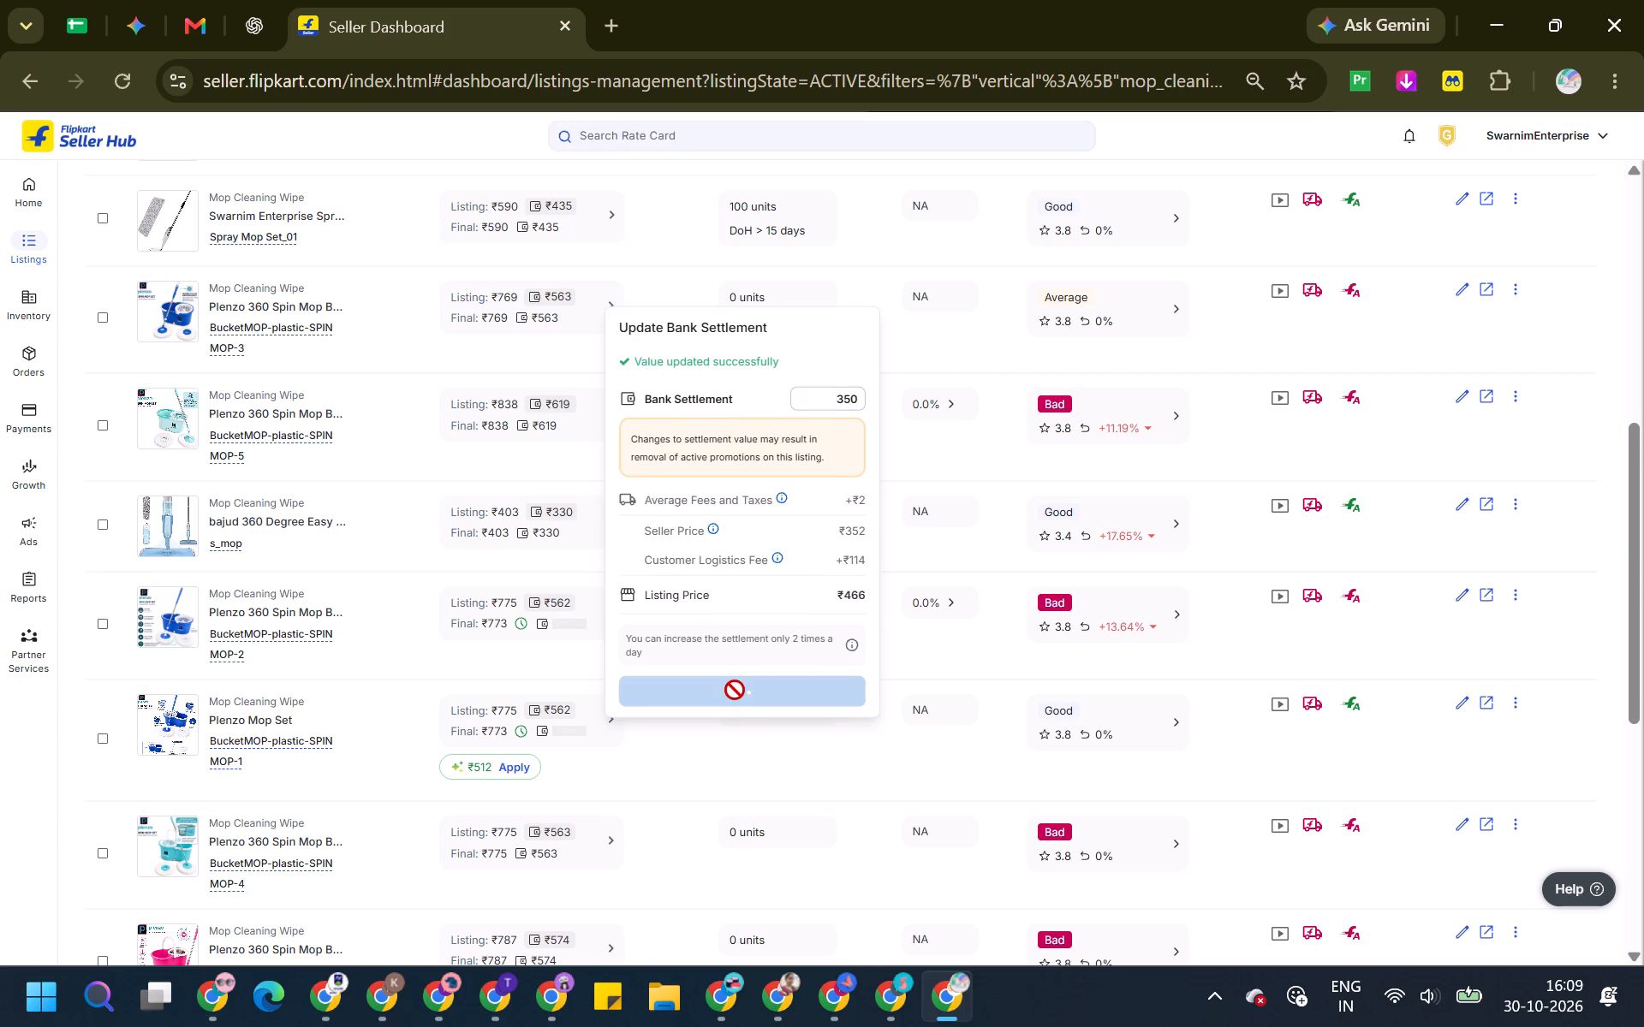
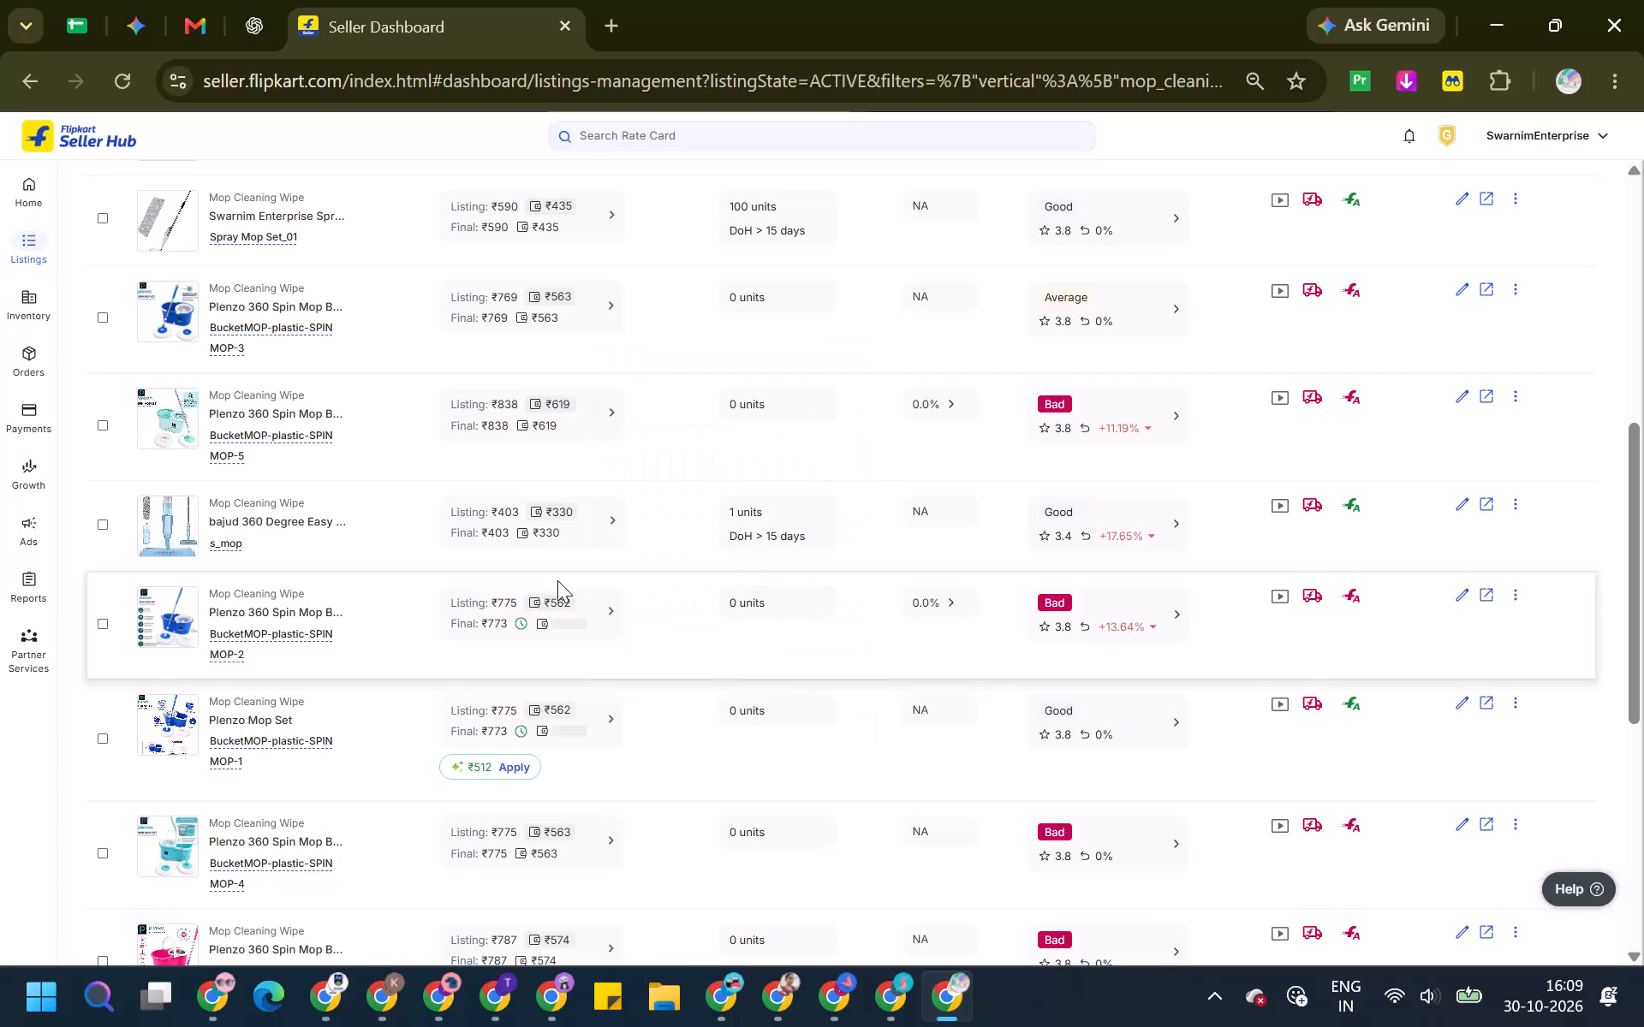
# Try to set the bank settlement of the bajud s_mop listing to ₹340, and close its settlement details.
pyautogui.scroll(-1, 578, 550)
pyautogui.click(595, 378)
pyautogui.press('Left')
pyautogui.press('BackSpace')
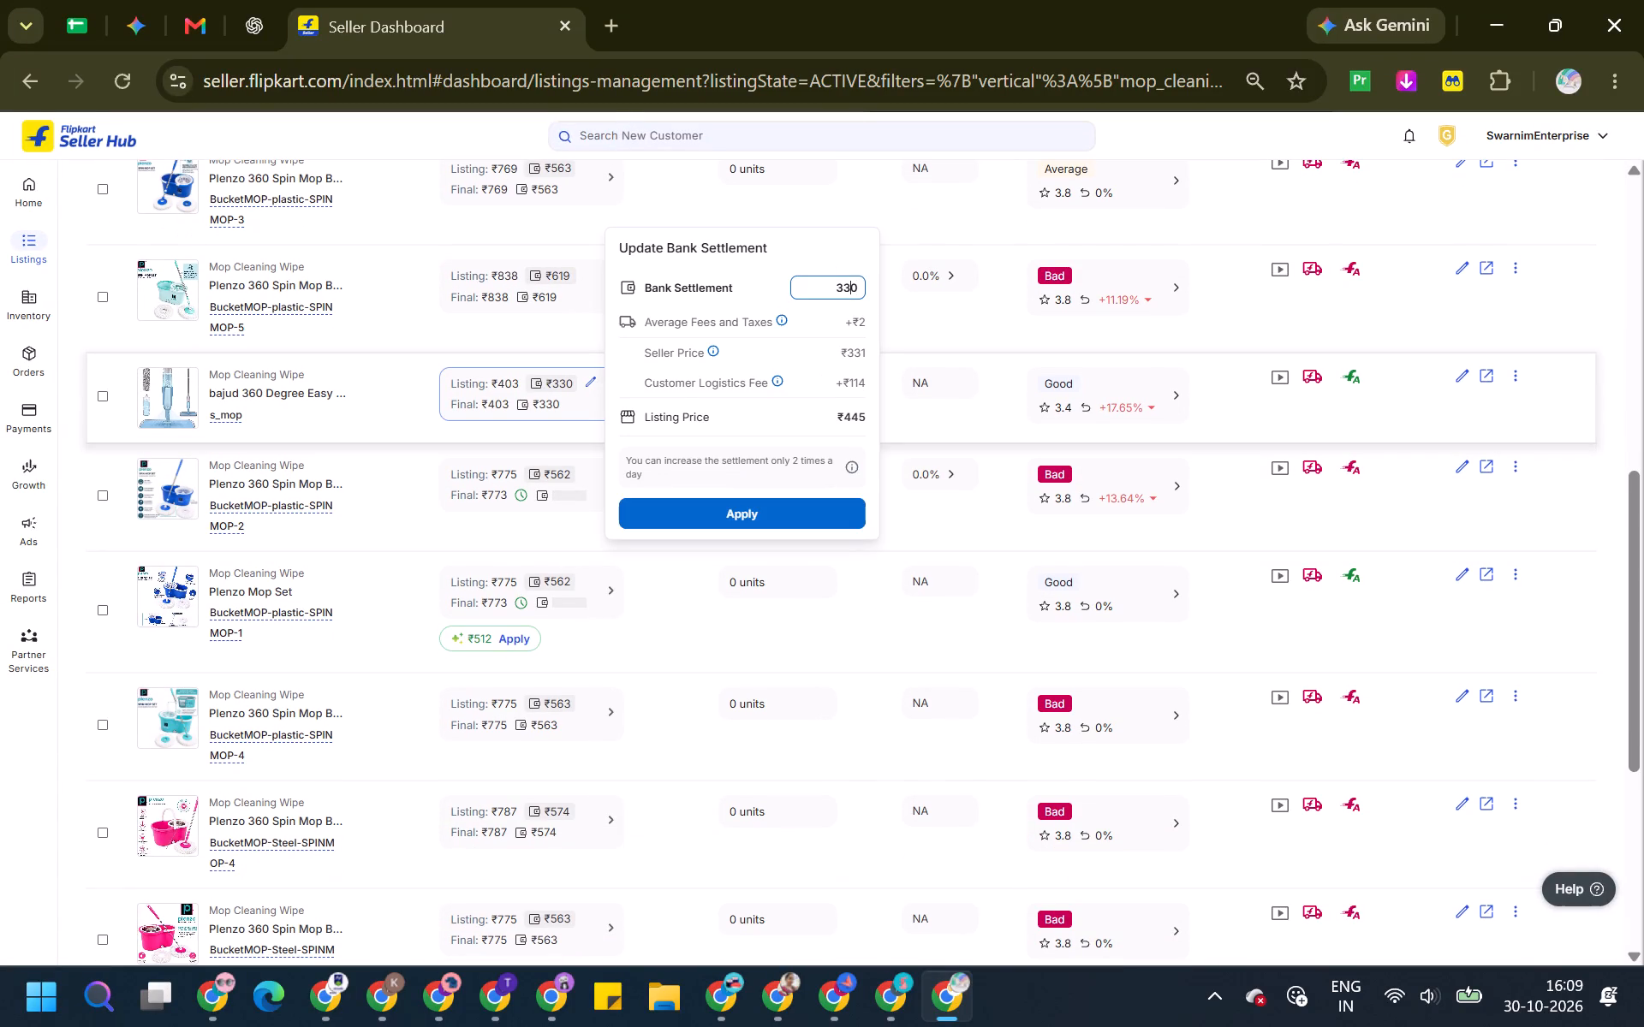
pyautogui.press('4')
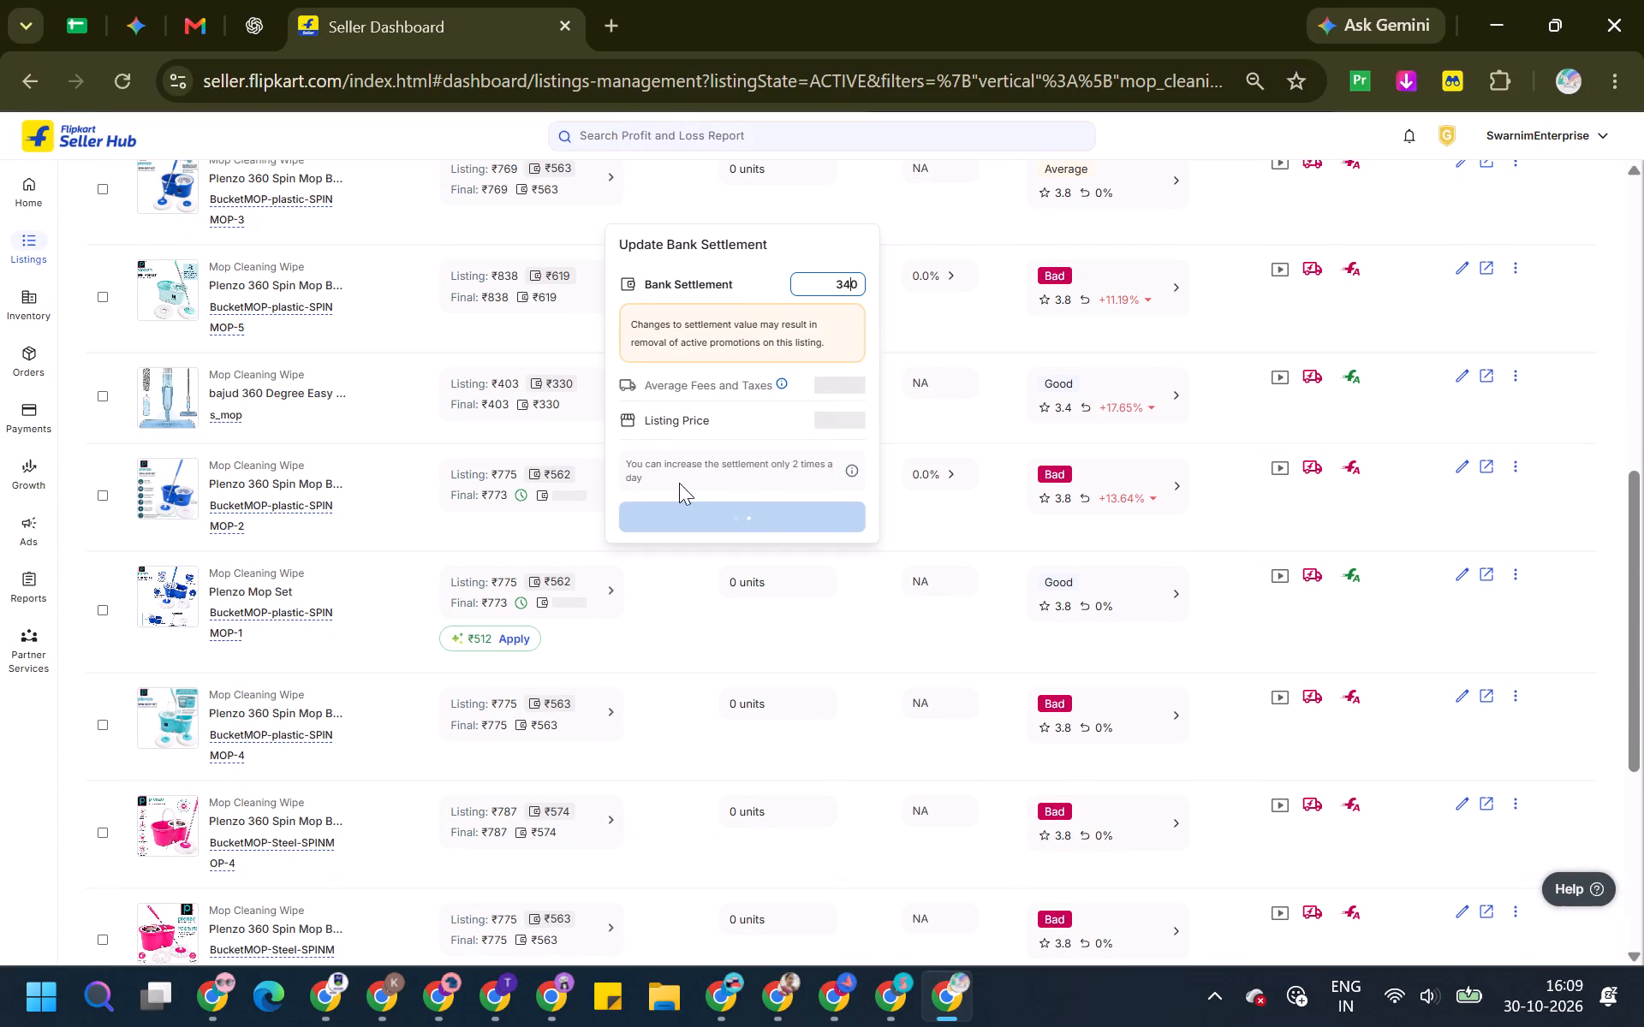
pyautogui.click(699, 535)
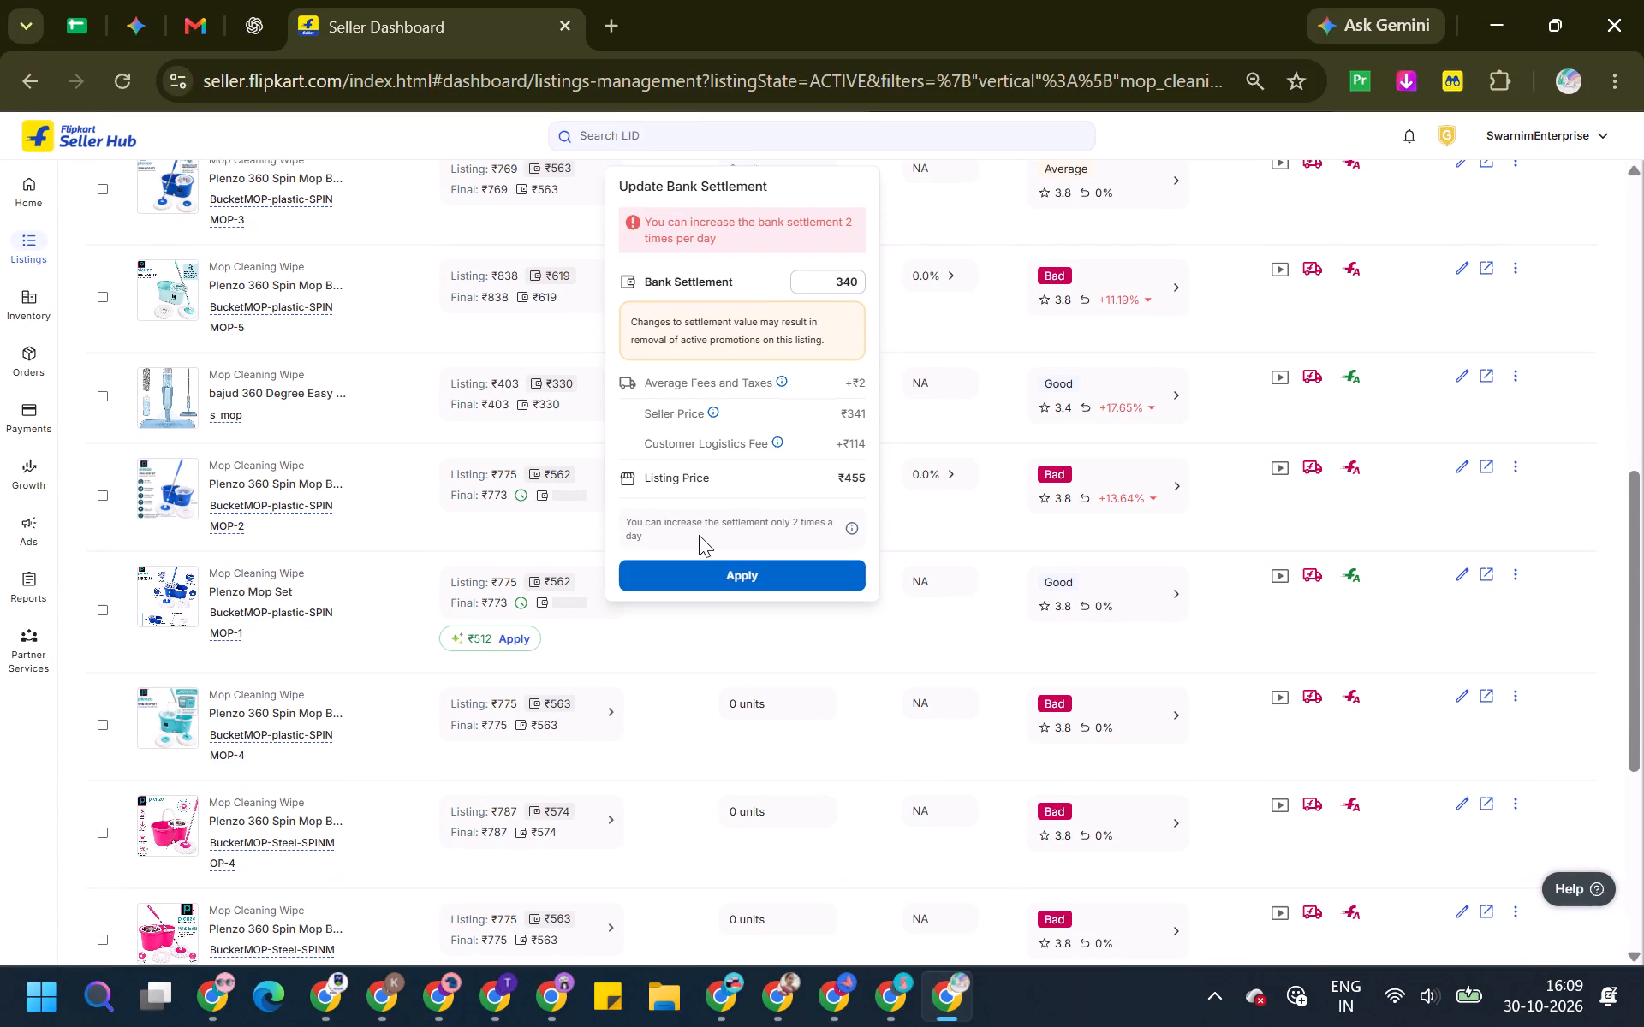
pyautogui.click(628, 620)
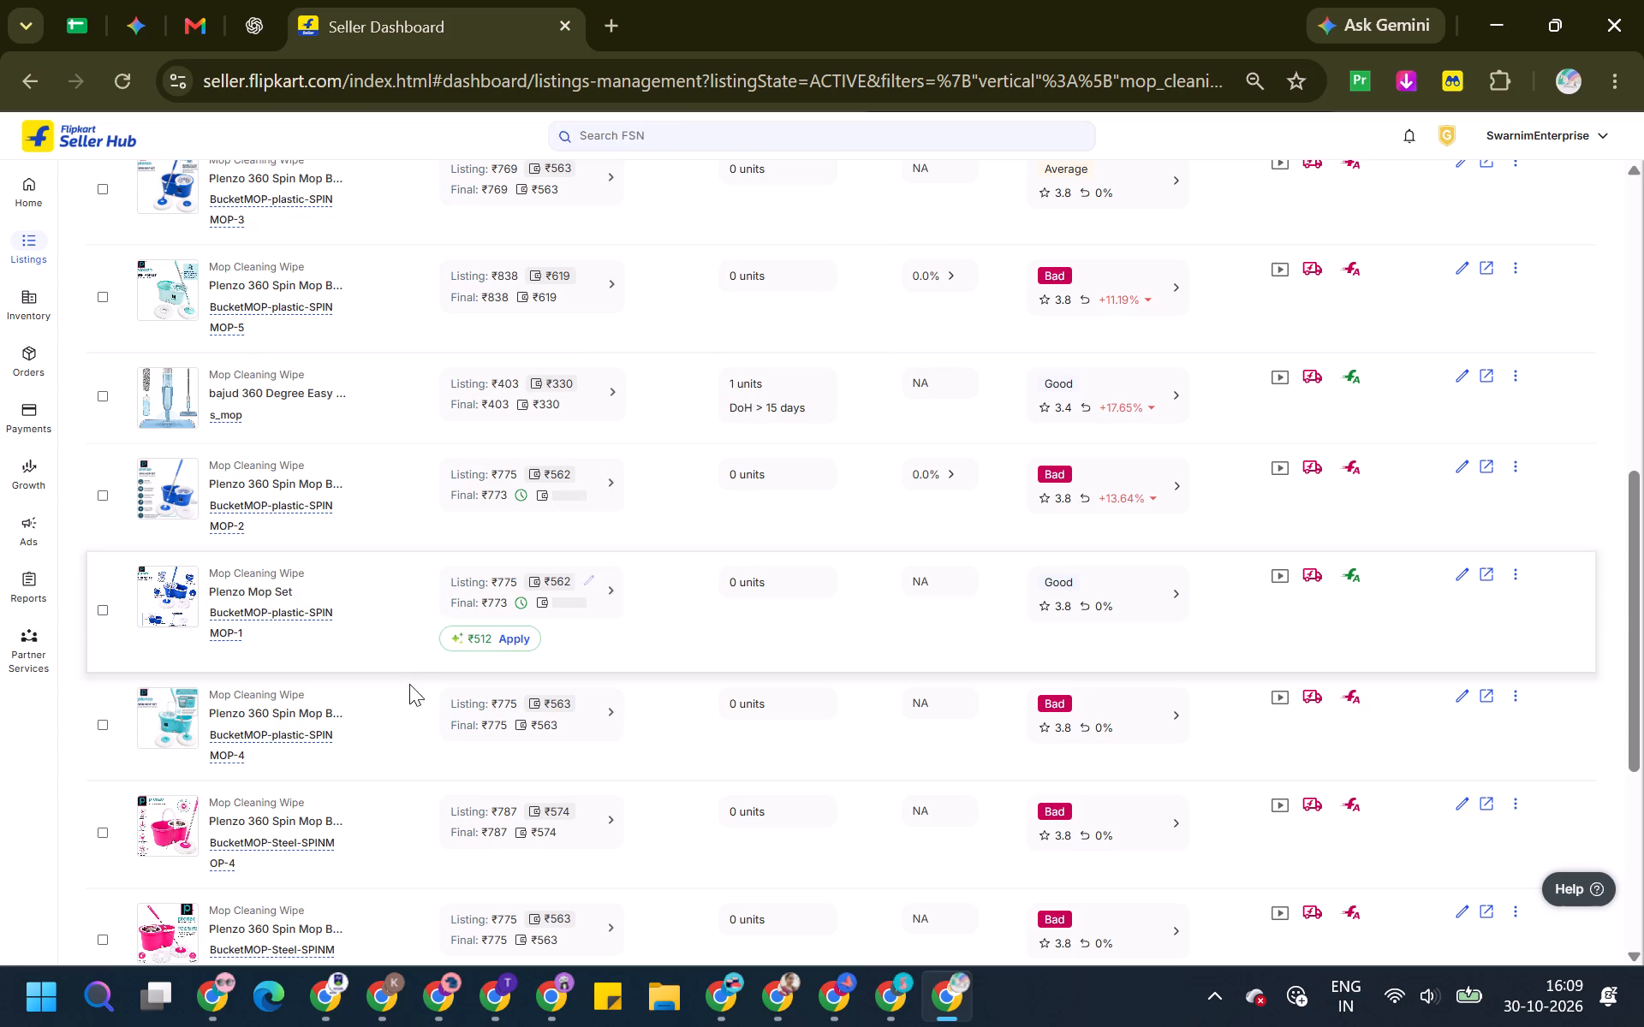
# Look over the remaining mop listings of the SwarnimEnterprise account and reload the listings page.
pyautogui.scroll(-8, 409, 684)
pyautogui.scroll(12, 716, 722)
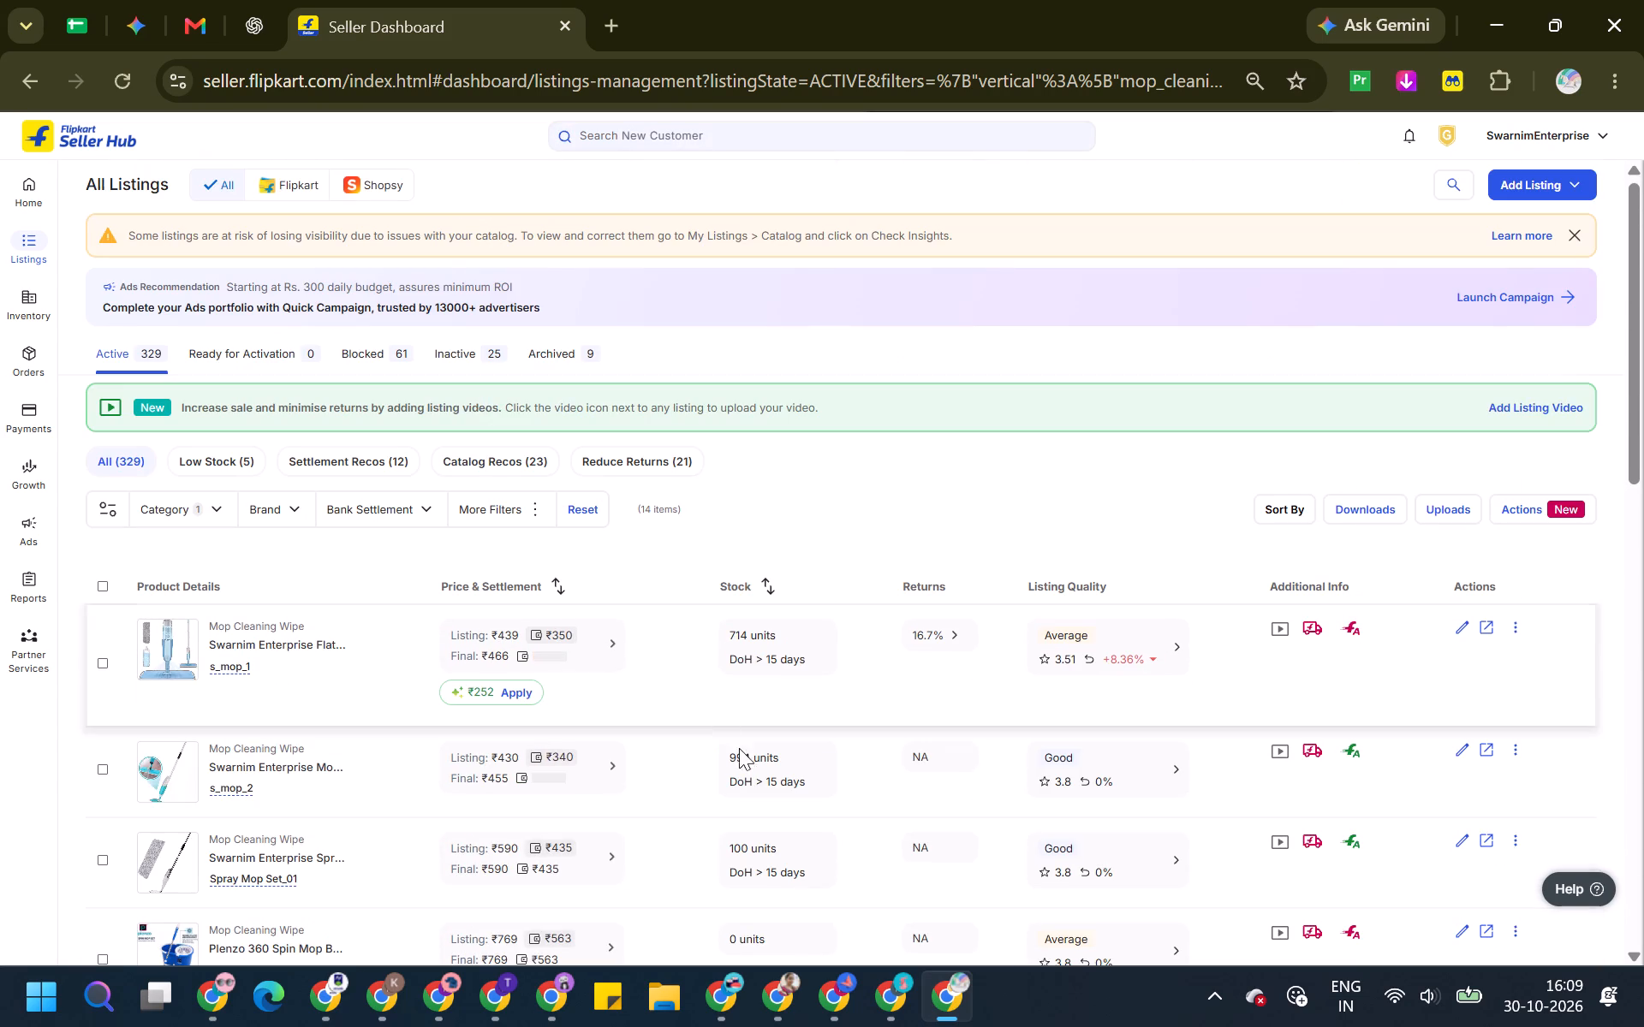
pyautogui.click(936, 446)
pyautogui.hotkey('ctrl', 'r')
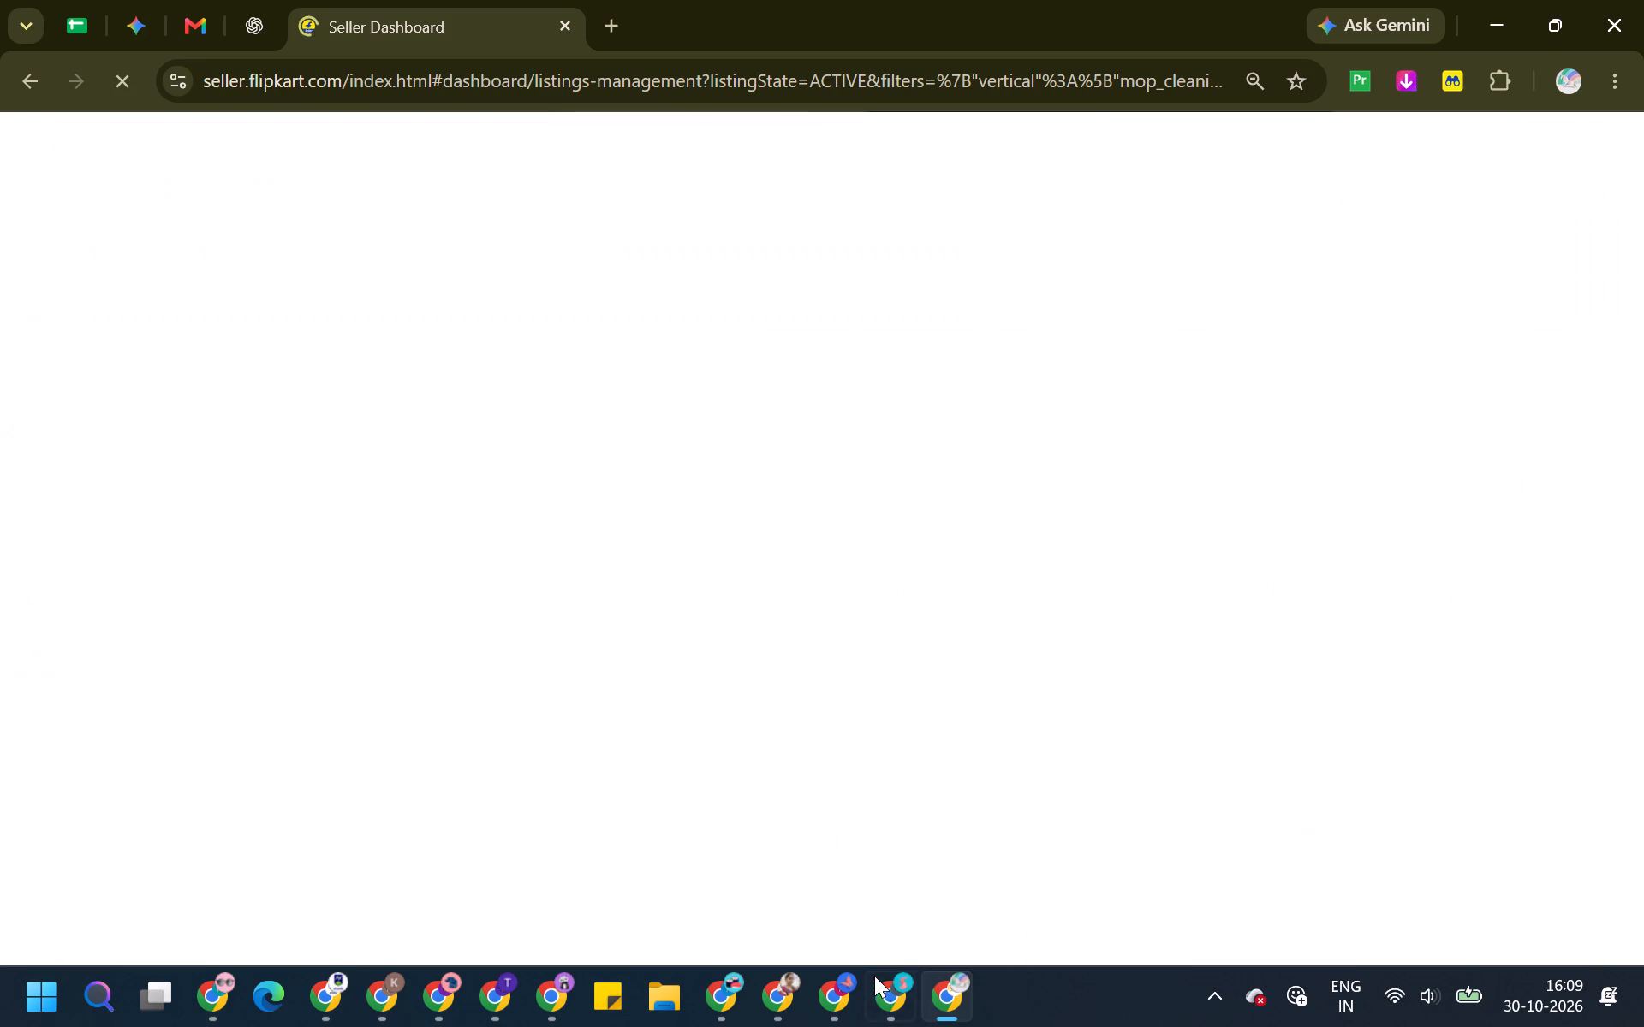
# Switch to the browser window of the ROHANCART seller account and open its active listings.
pyautogui.click(876, 986)
pyautogui.click(208, 0)
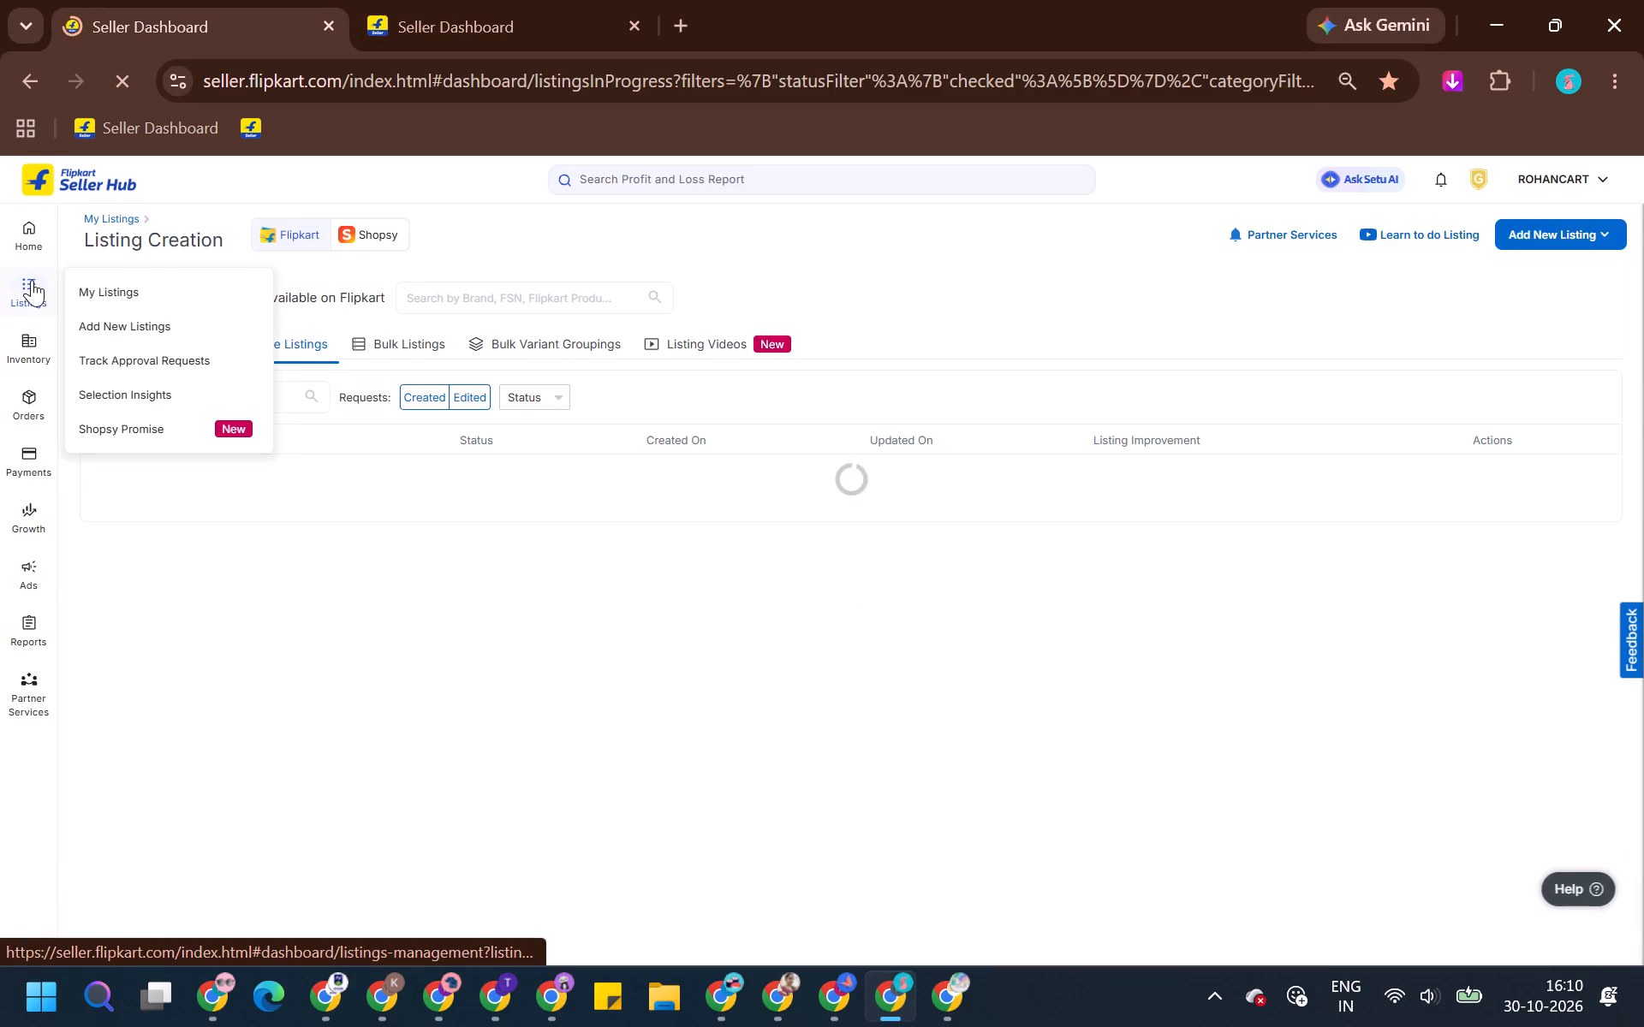
pyautogui.click(32, 280)
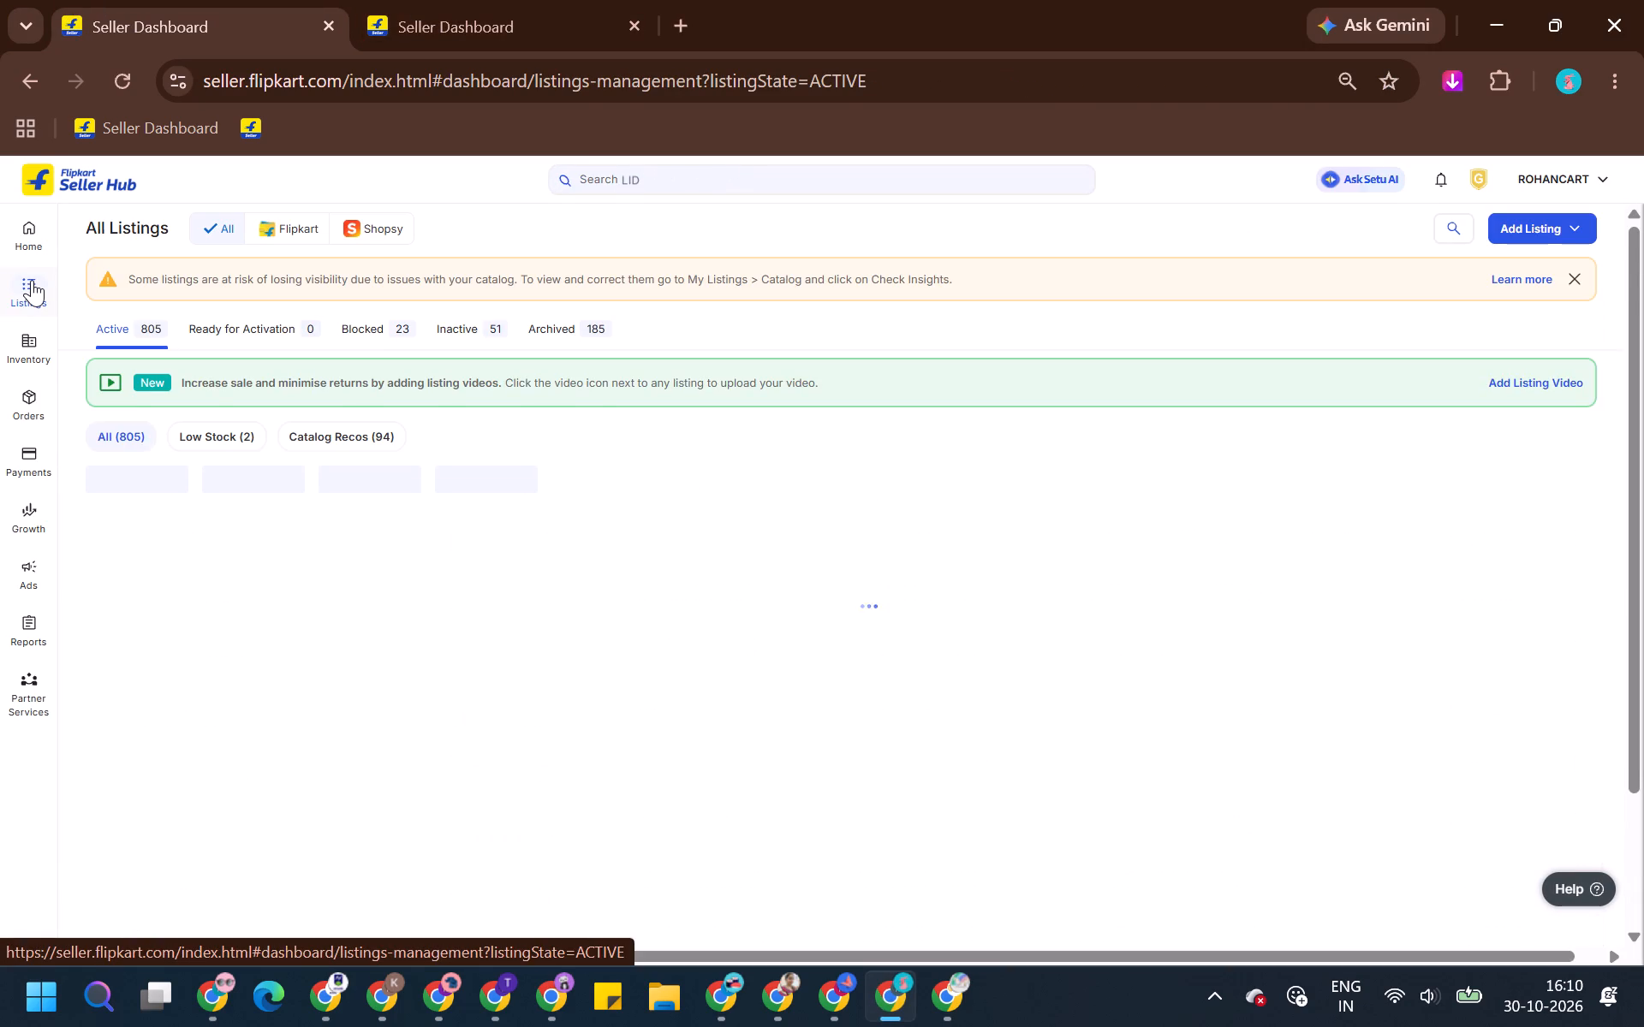
# Search the categories for mop and filter the ROHANCART listings by Mop Cleaning Wipe.
pyautogui.scroll(-2, 576, 346)
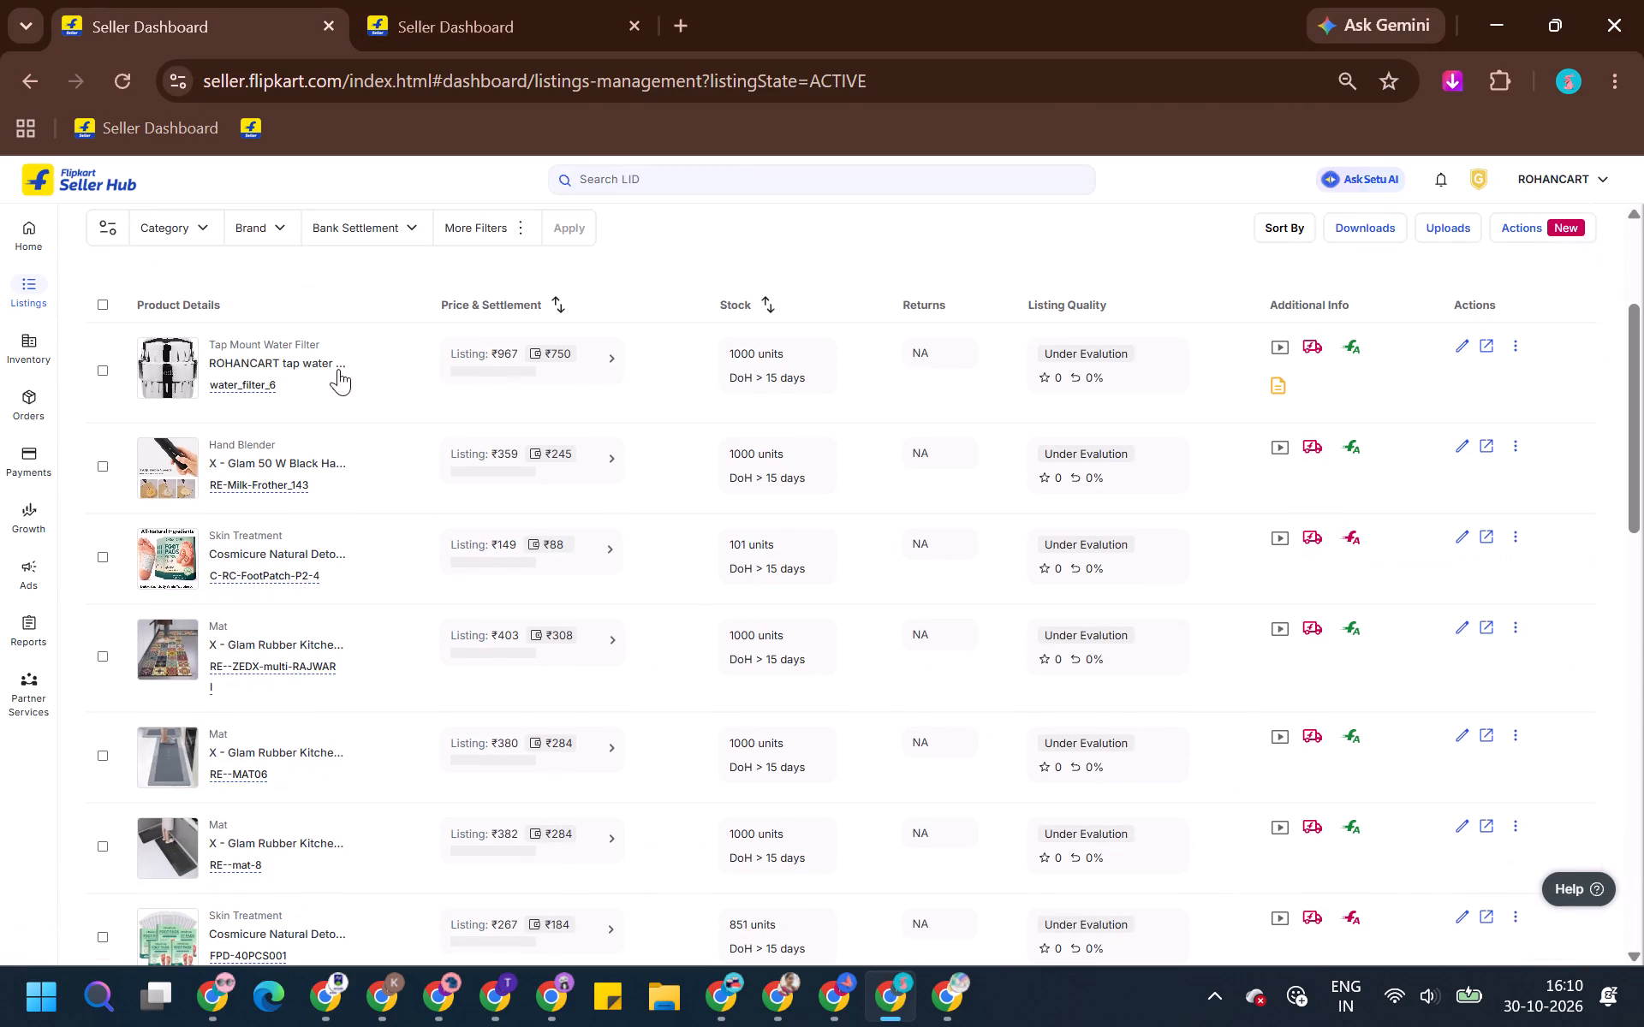
pyautogui.click(205, 228)
pyautogui.click(210, 281)
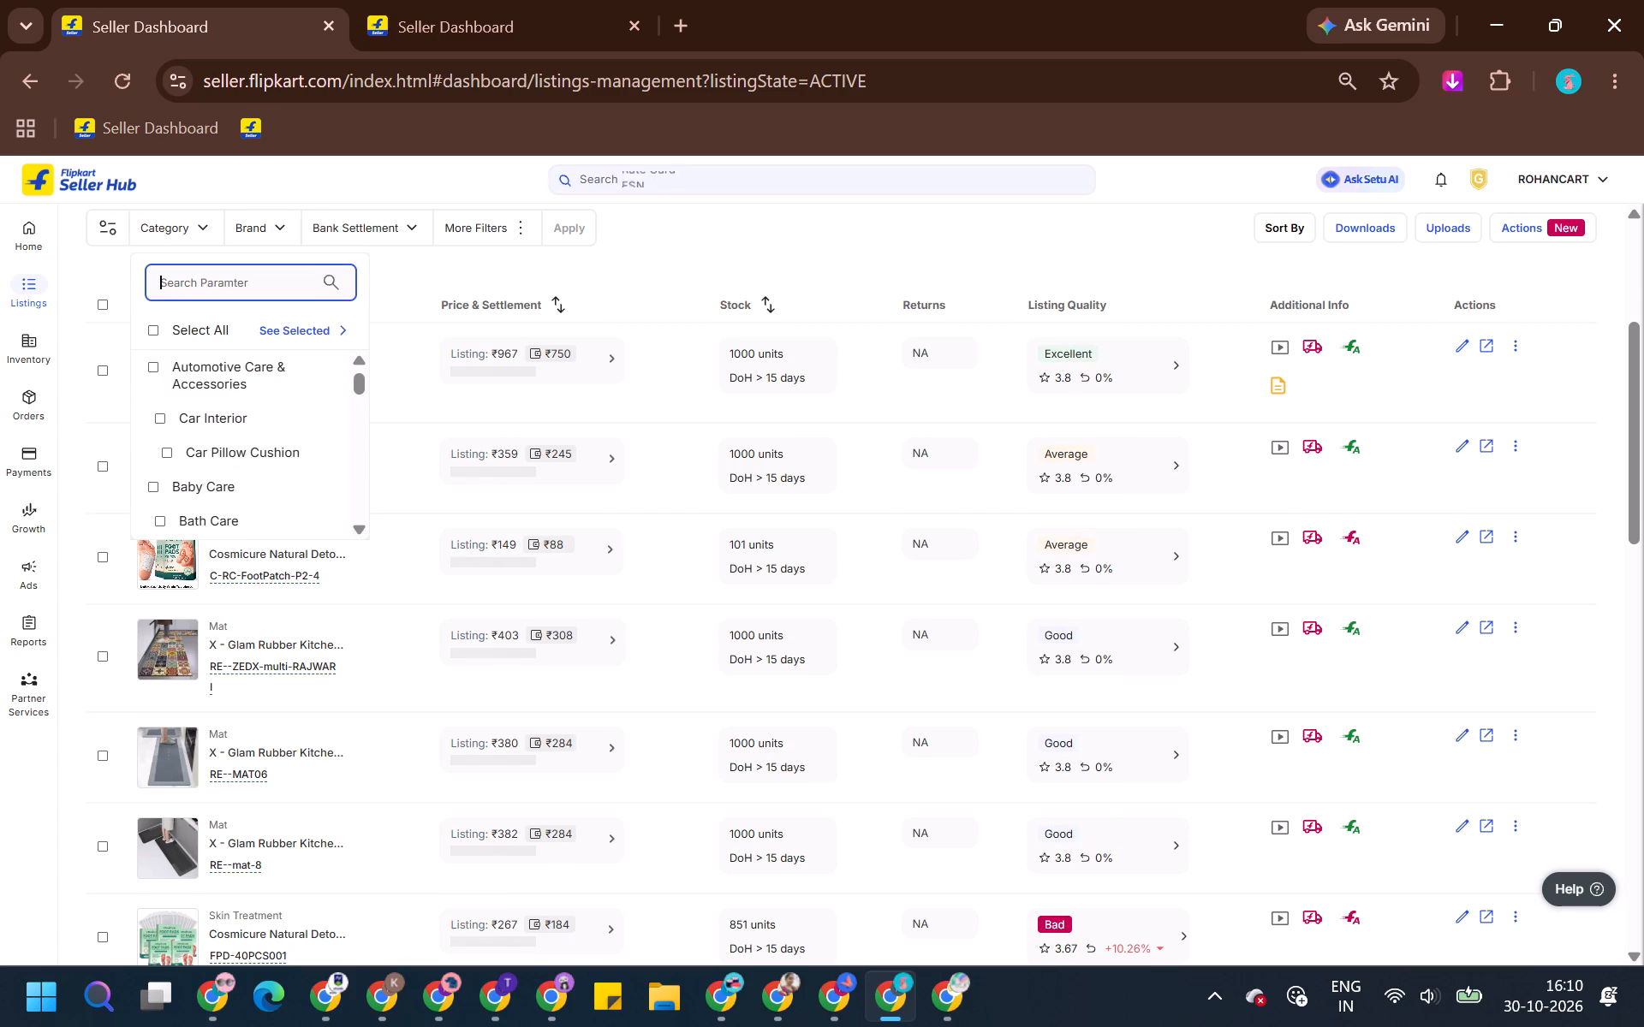
pyautogui.write('mop')
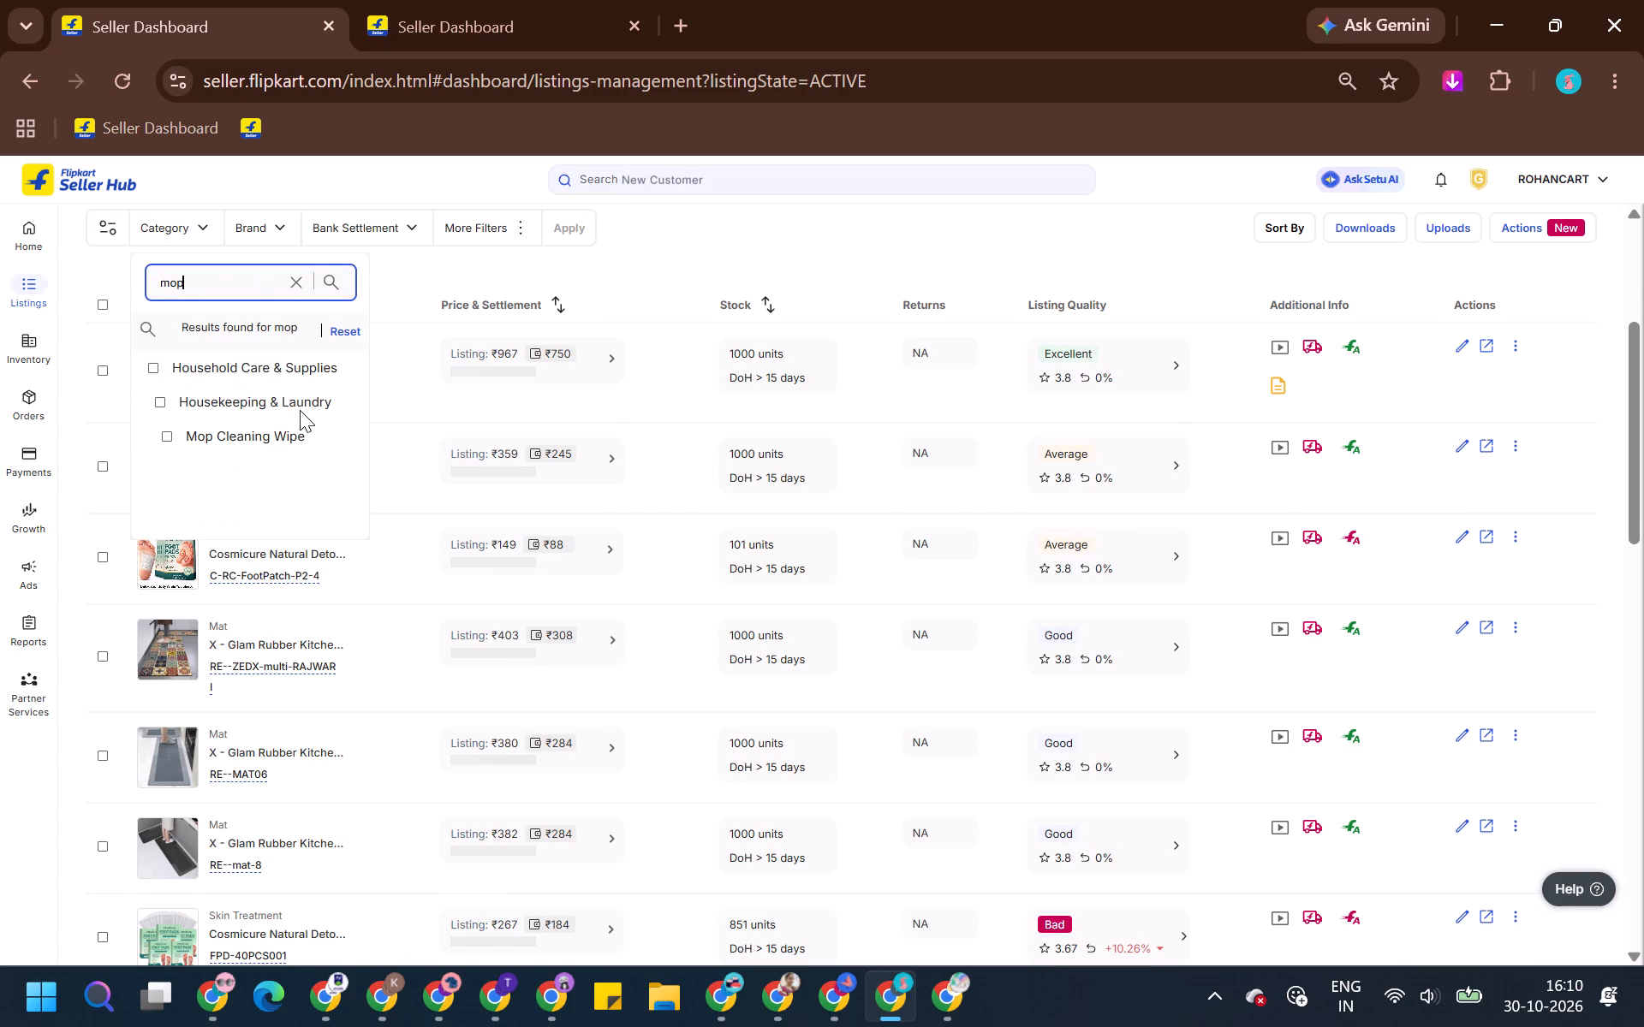
pyautogui.click(282, 441)
pyautogui.click(601, 213)
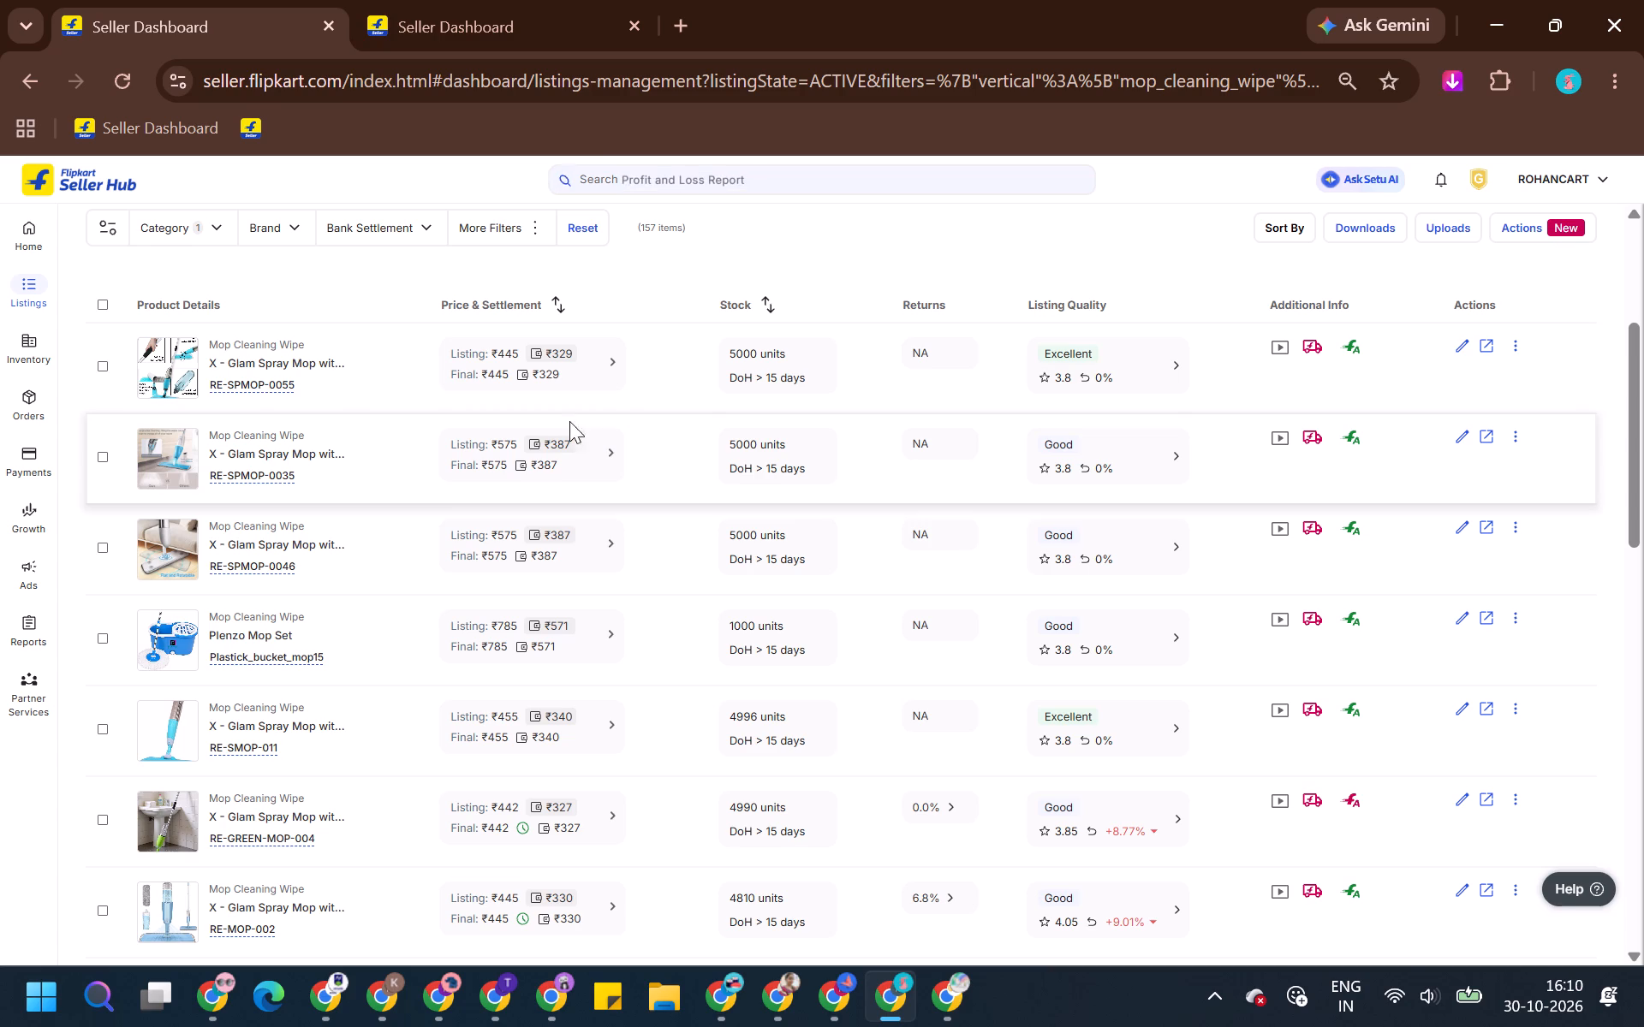
# Filter the mop listings to a maximum bank settlement of 350.
pyautogui.scroll(2, 598, 413)
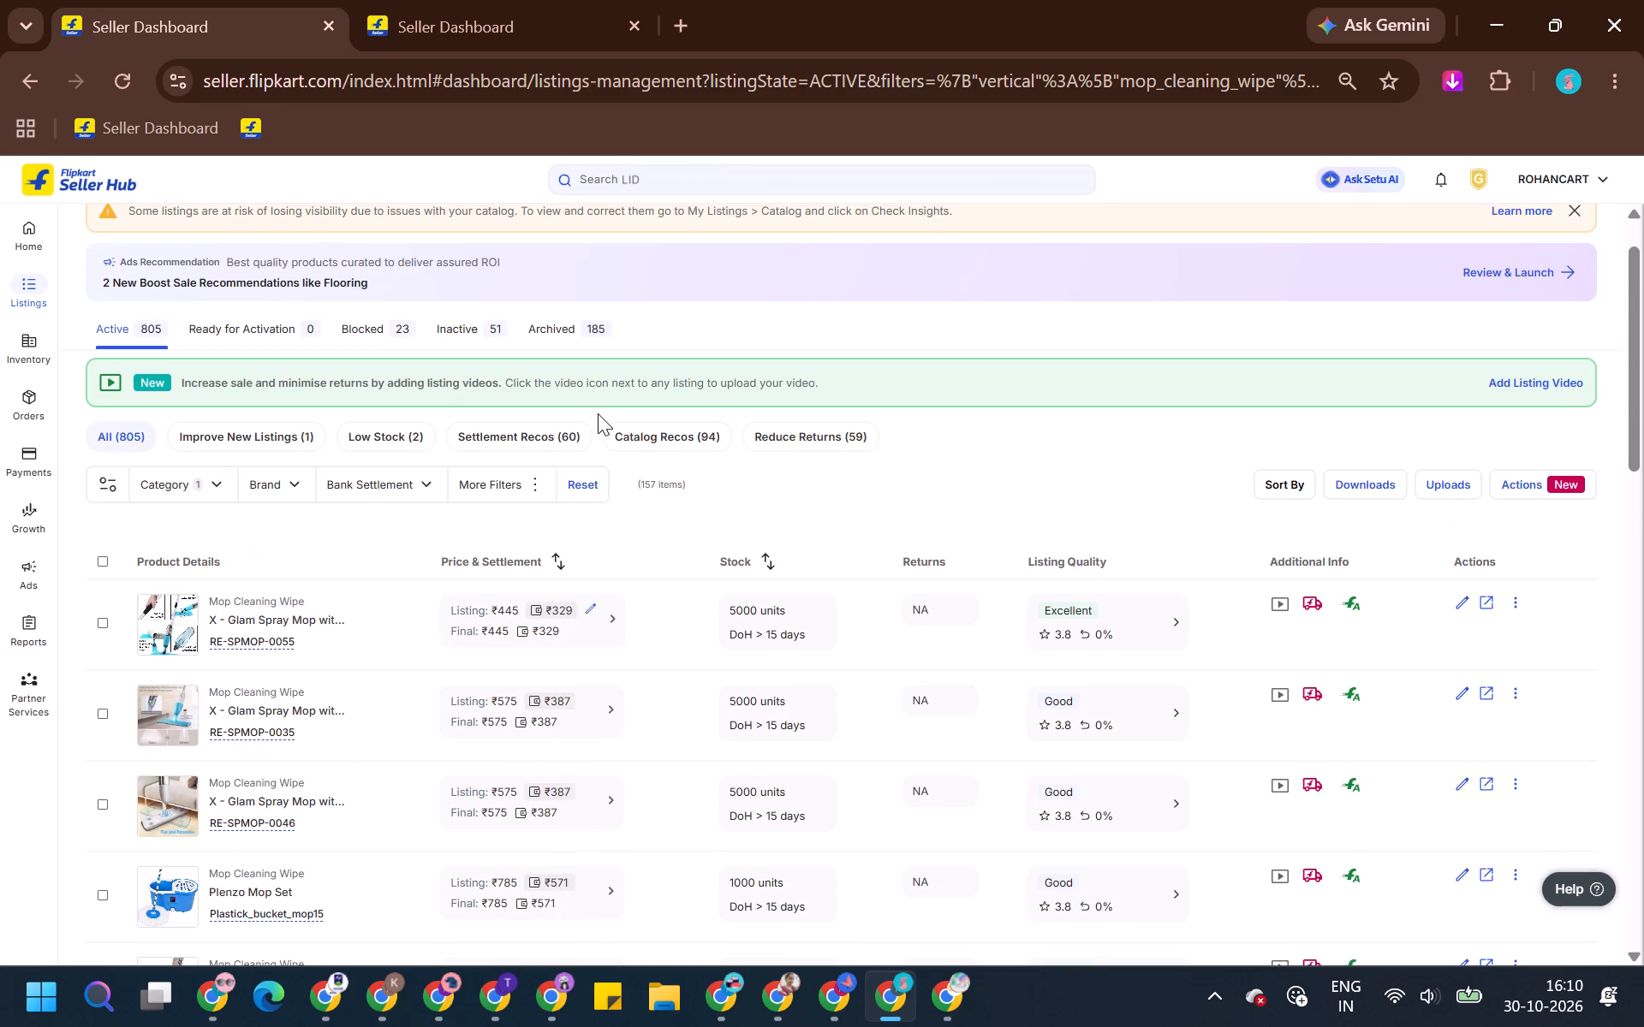
pyautogui.scroll(-19, 598, 413)
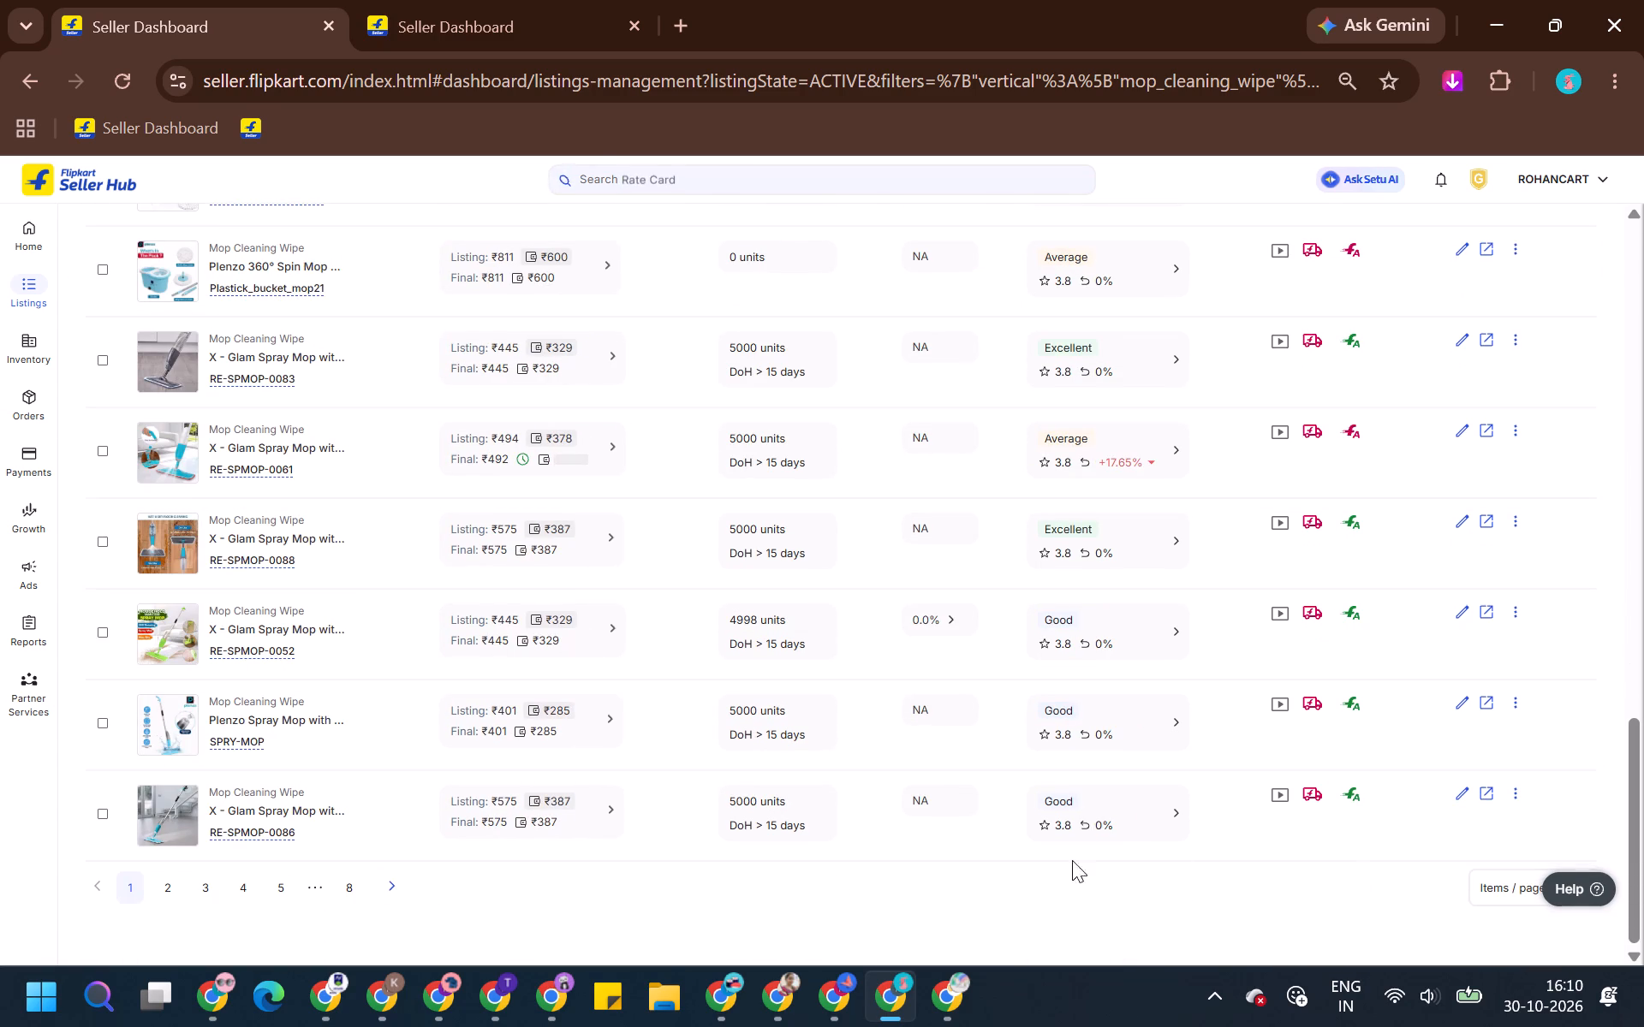
pyautogui.scroll(11, 880, 664)
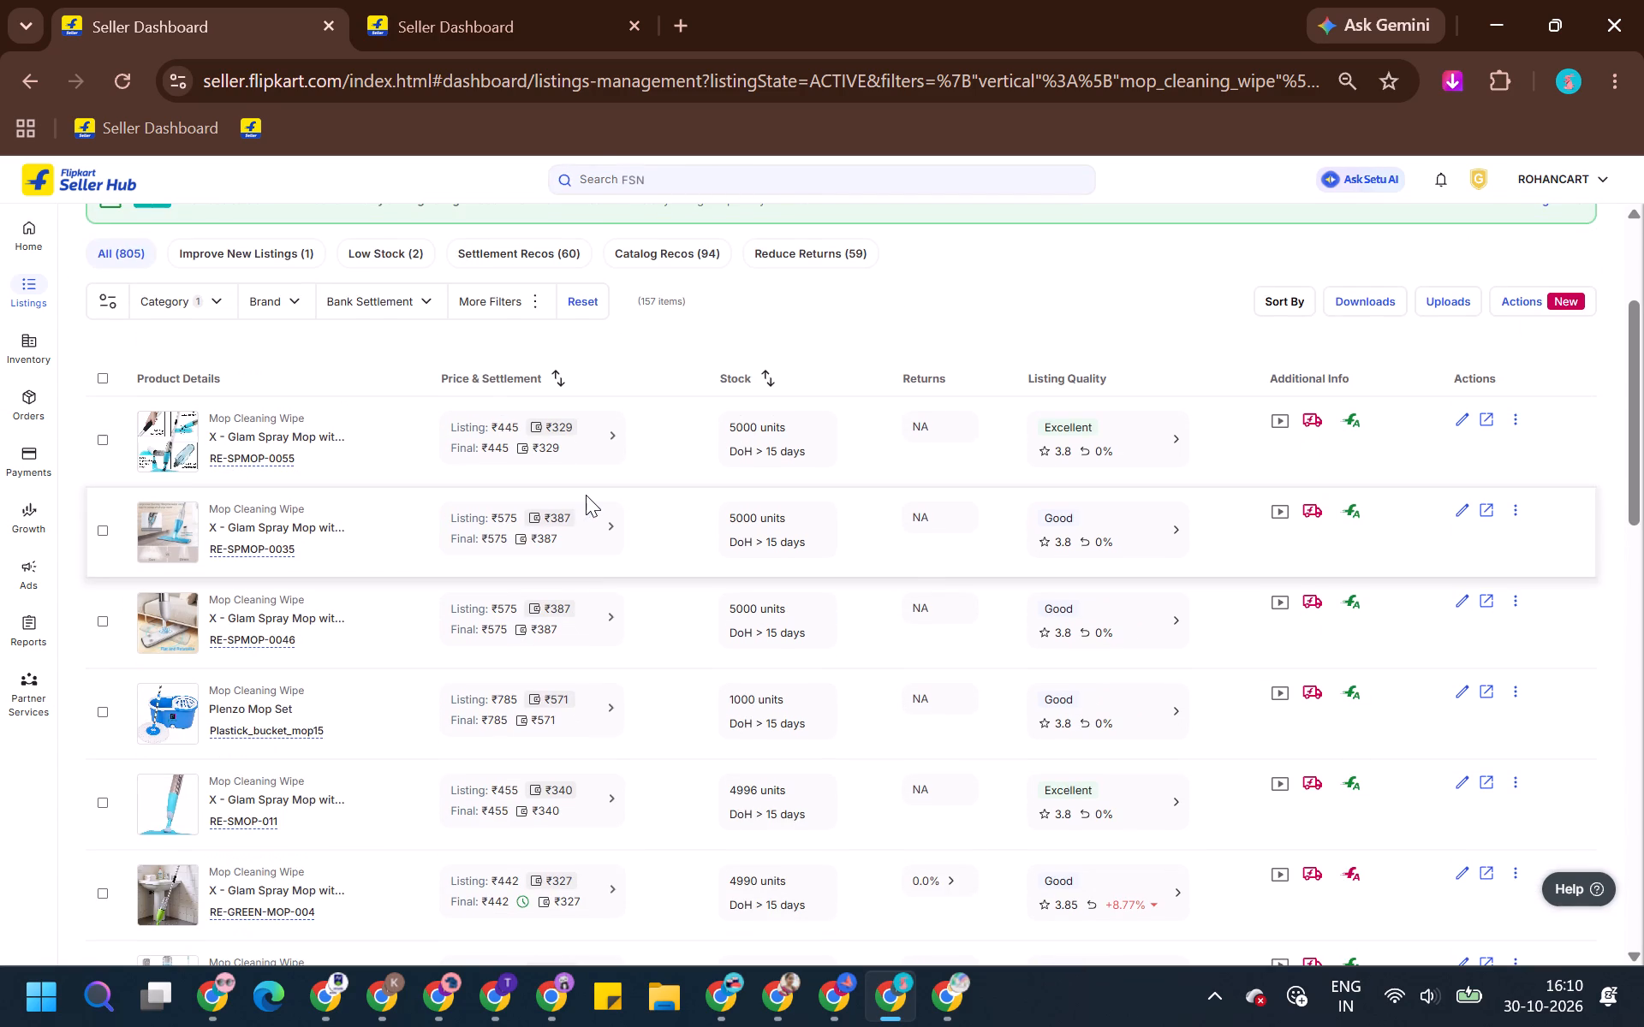
pyautogui.click(414, 314)
pyautogui.tripleClick(578, 402)
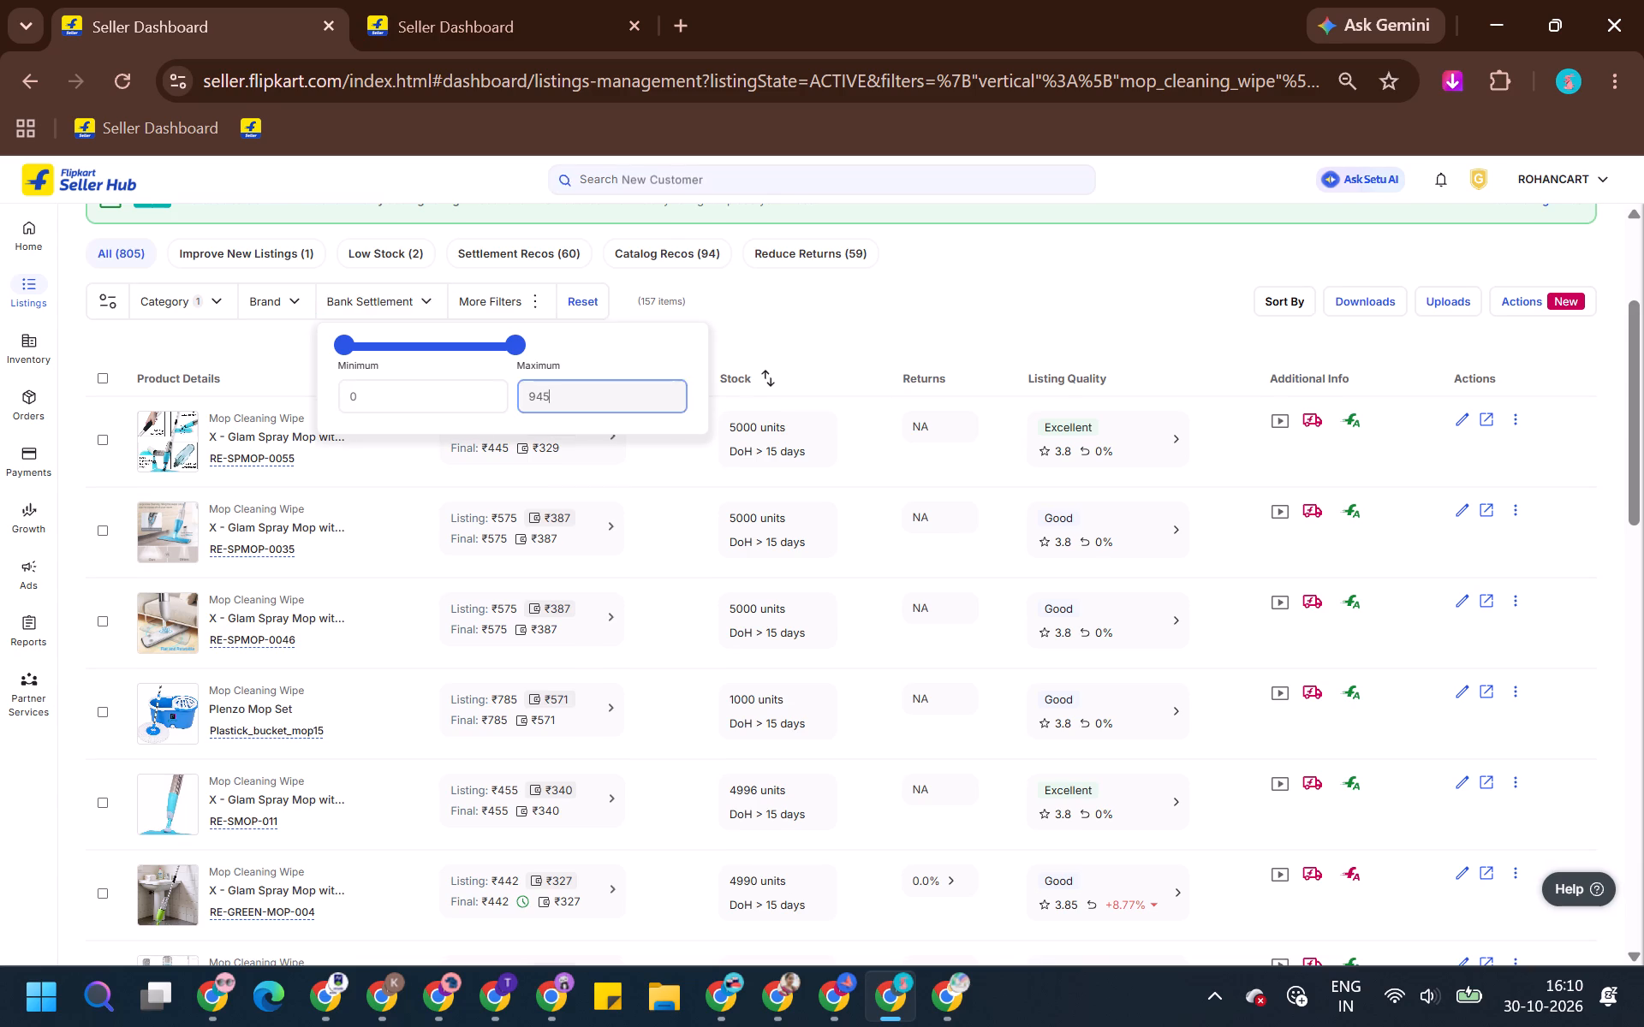
pyautogui.write('350')
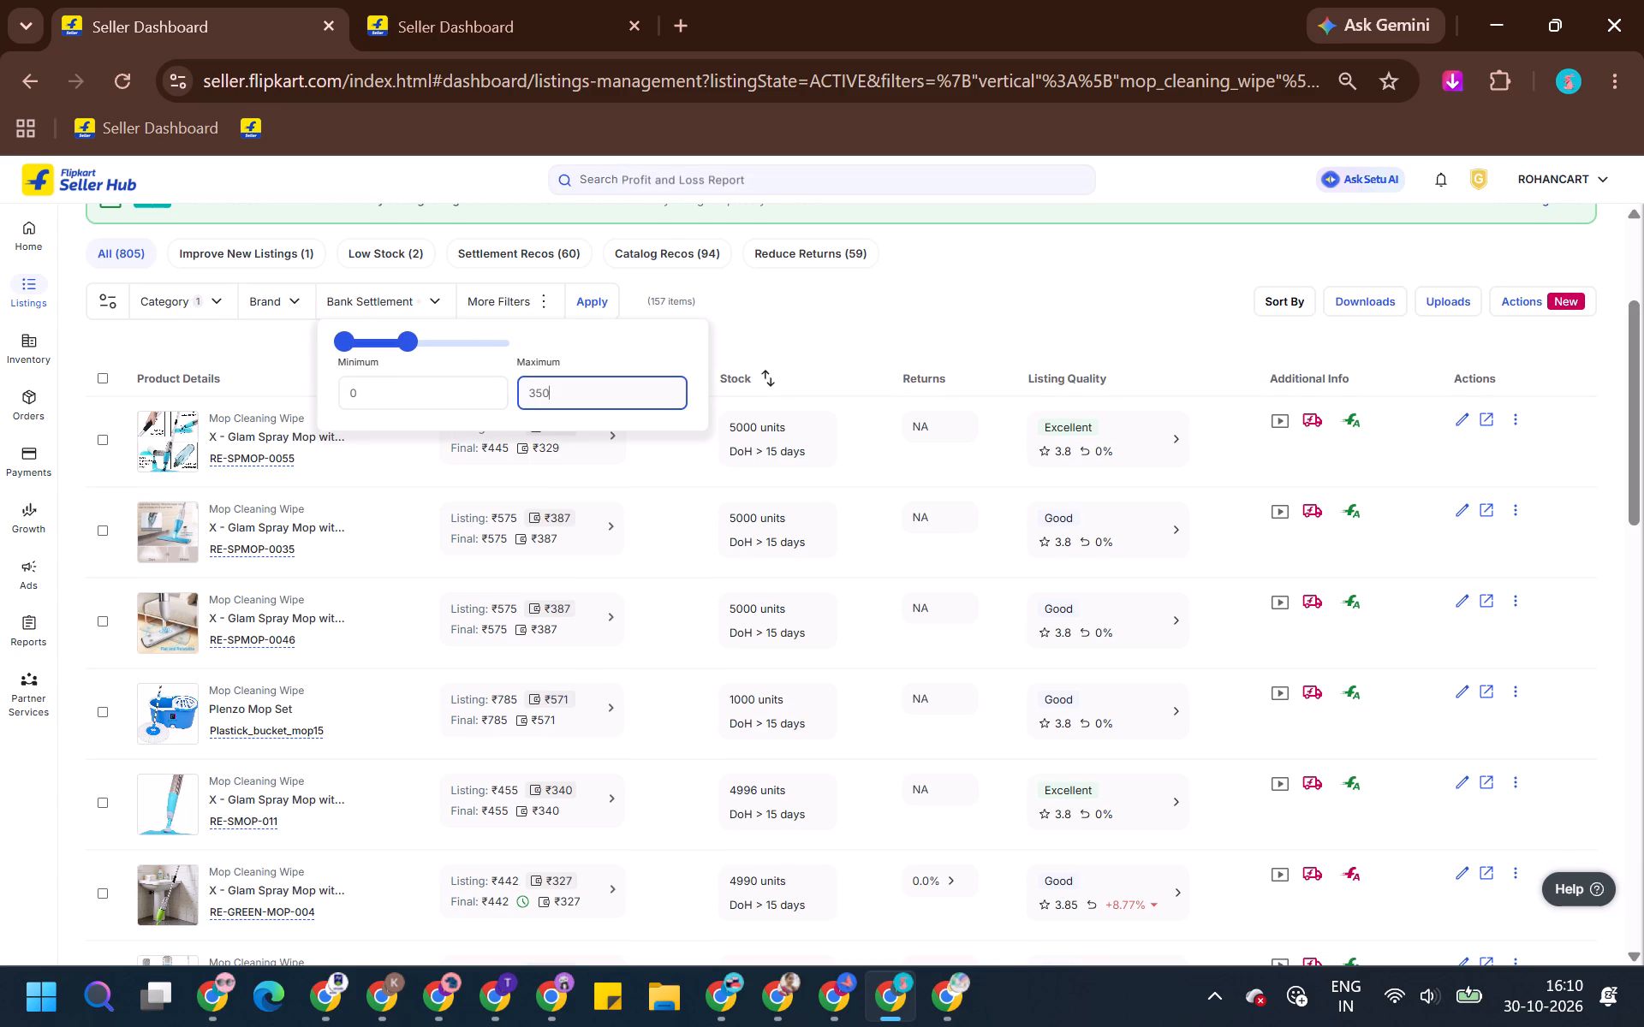
pyautogui.click(596, 303)
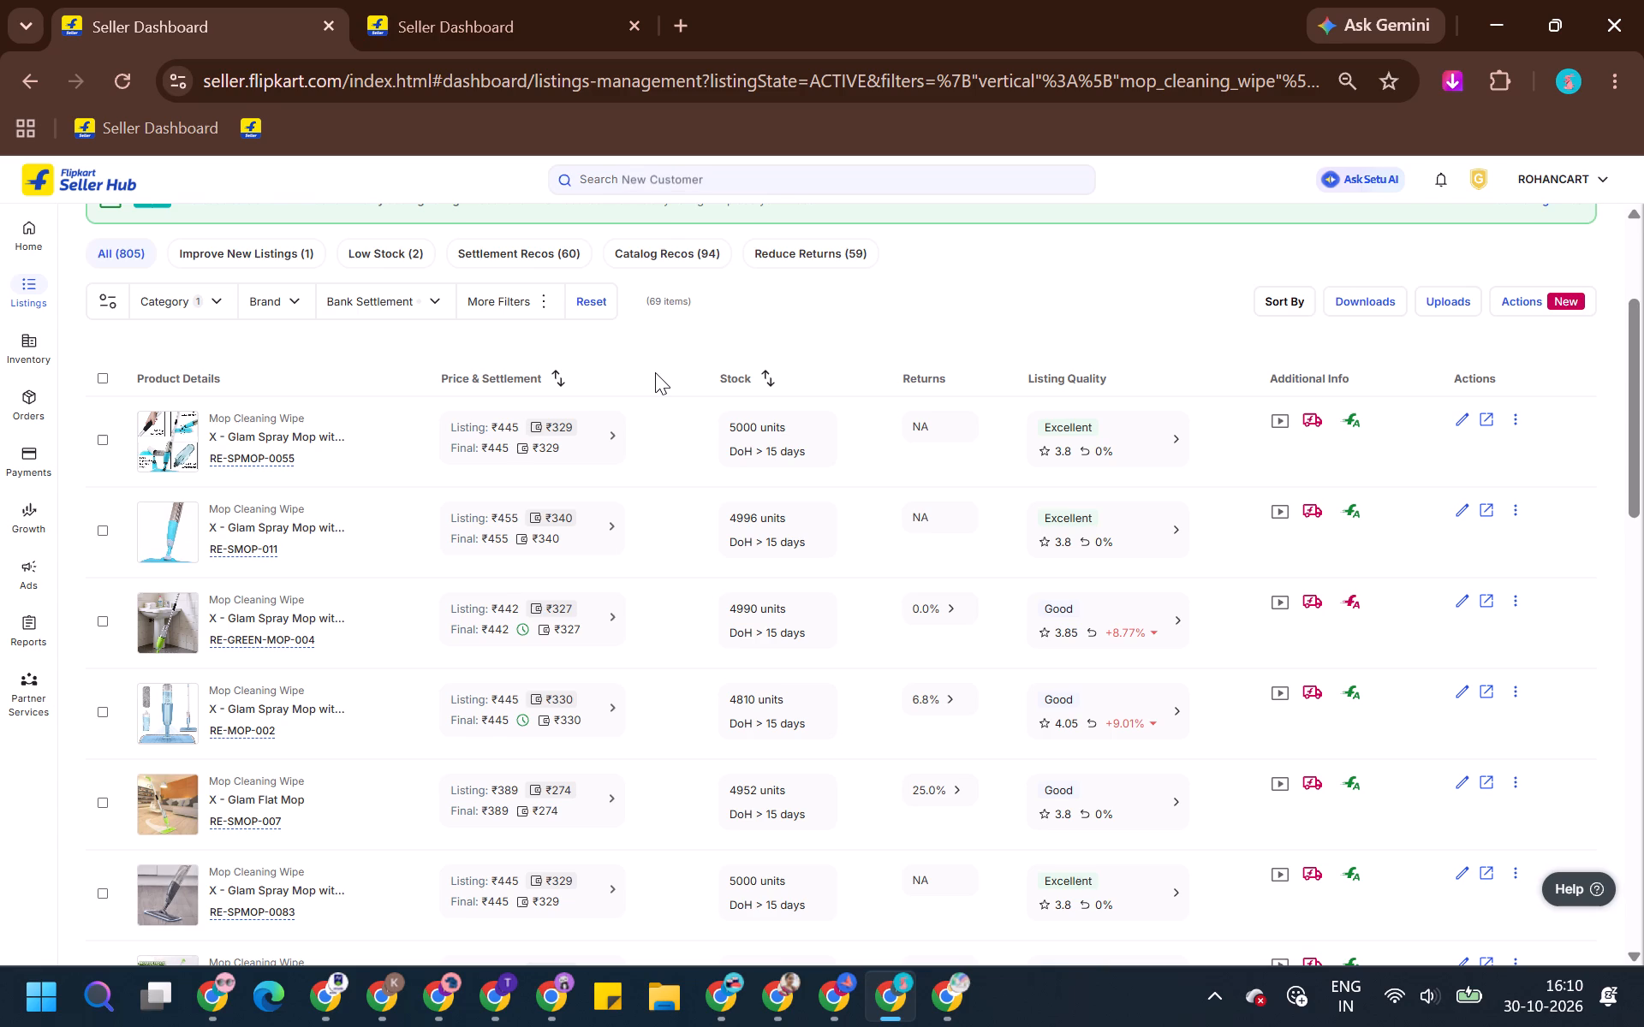
# Set the minimum of the bank settlement filter to 300 and apply it to the mop listings.
pyautogui.scroll(-15, 655, 372)
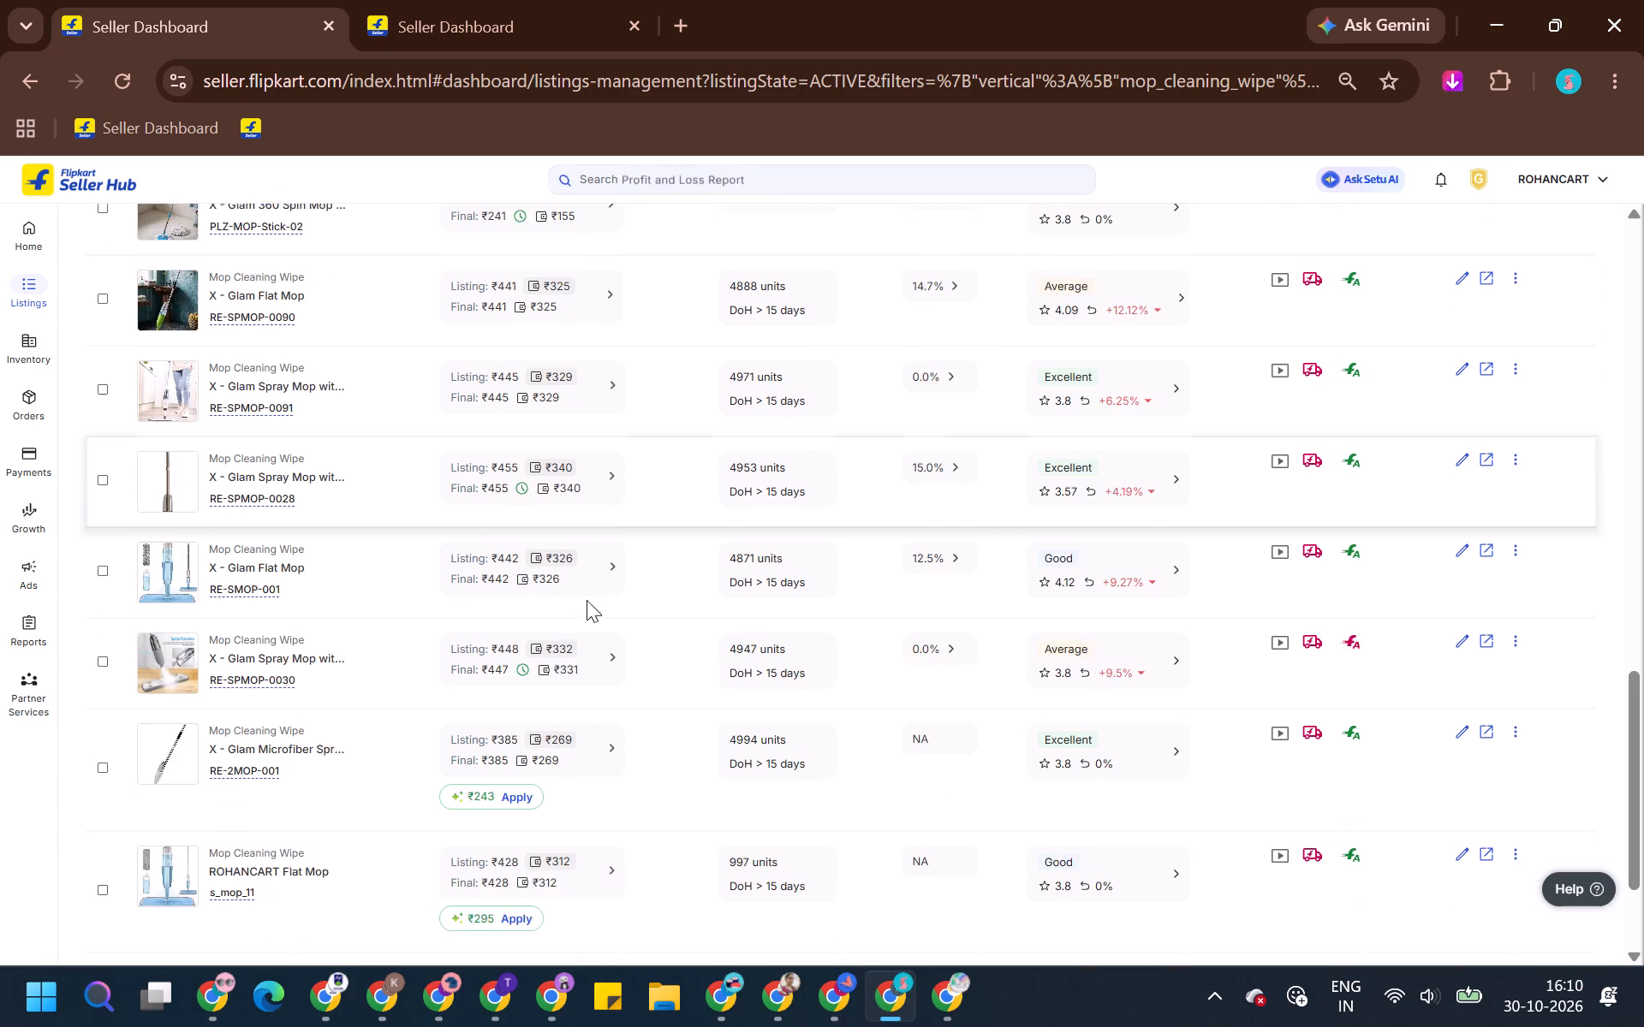
pyautogui.scroll(-7, 587, 600)
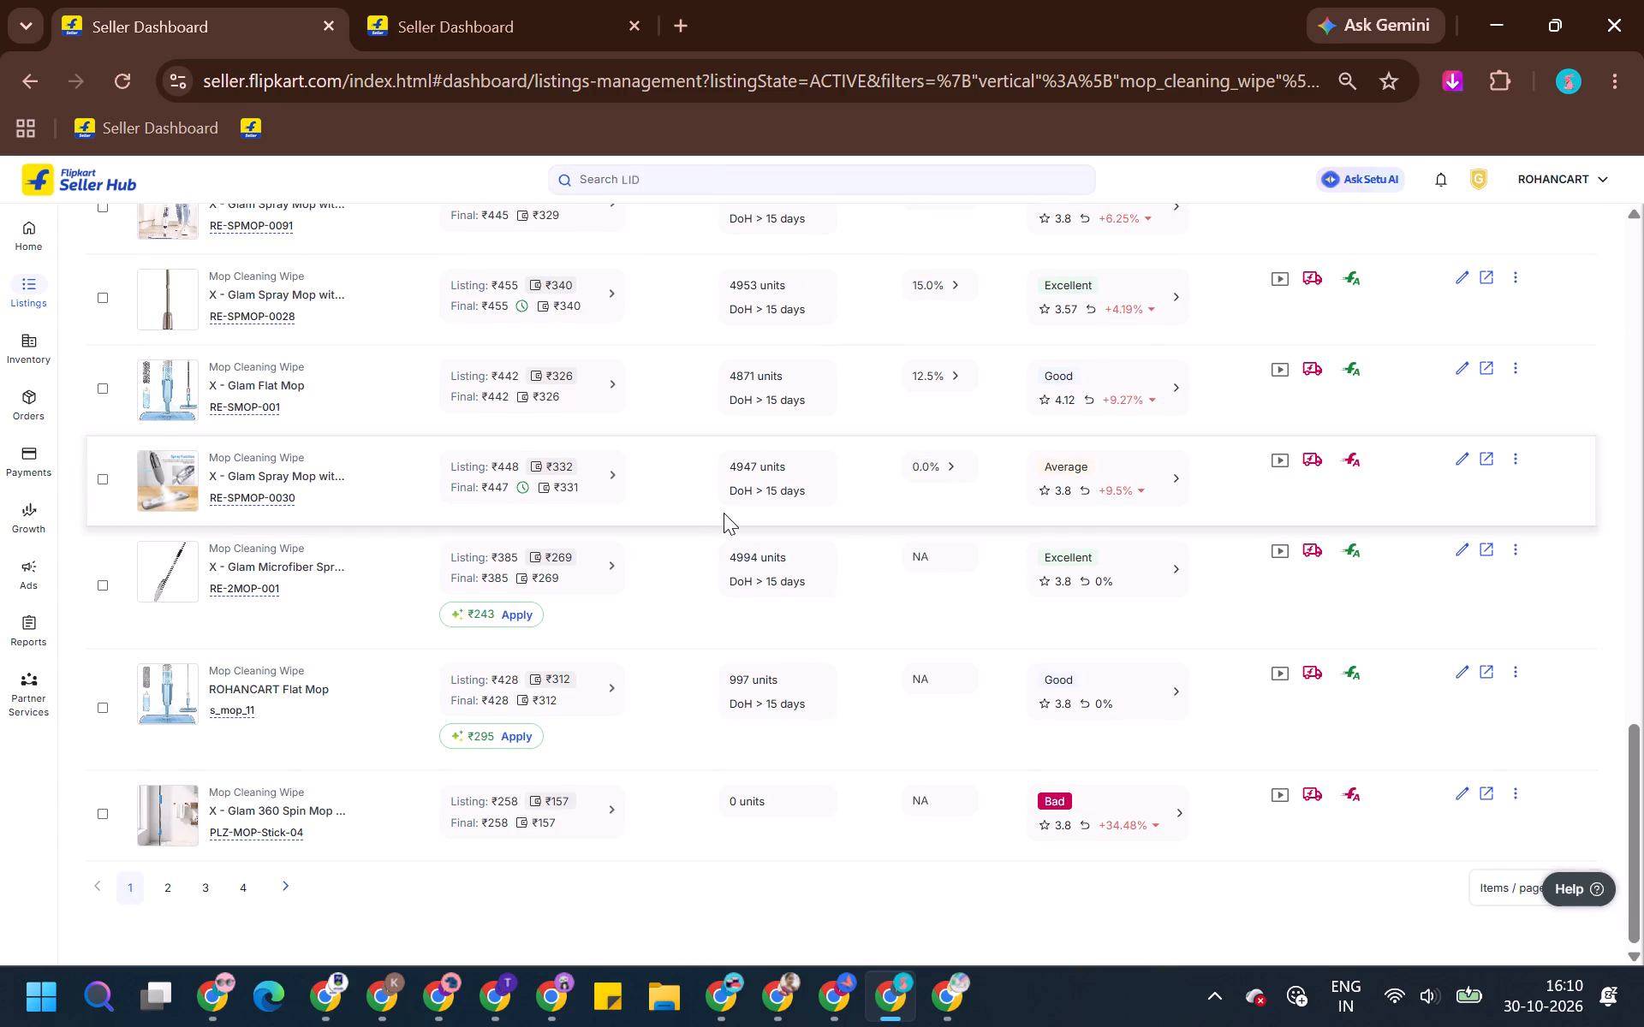
pyautogui.scroll(12, 724, 513)
pyautogui.click(456, 374)
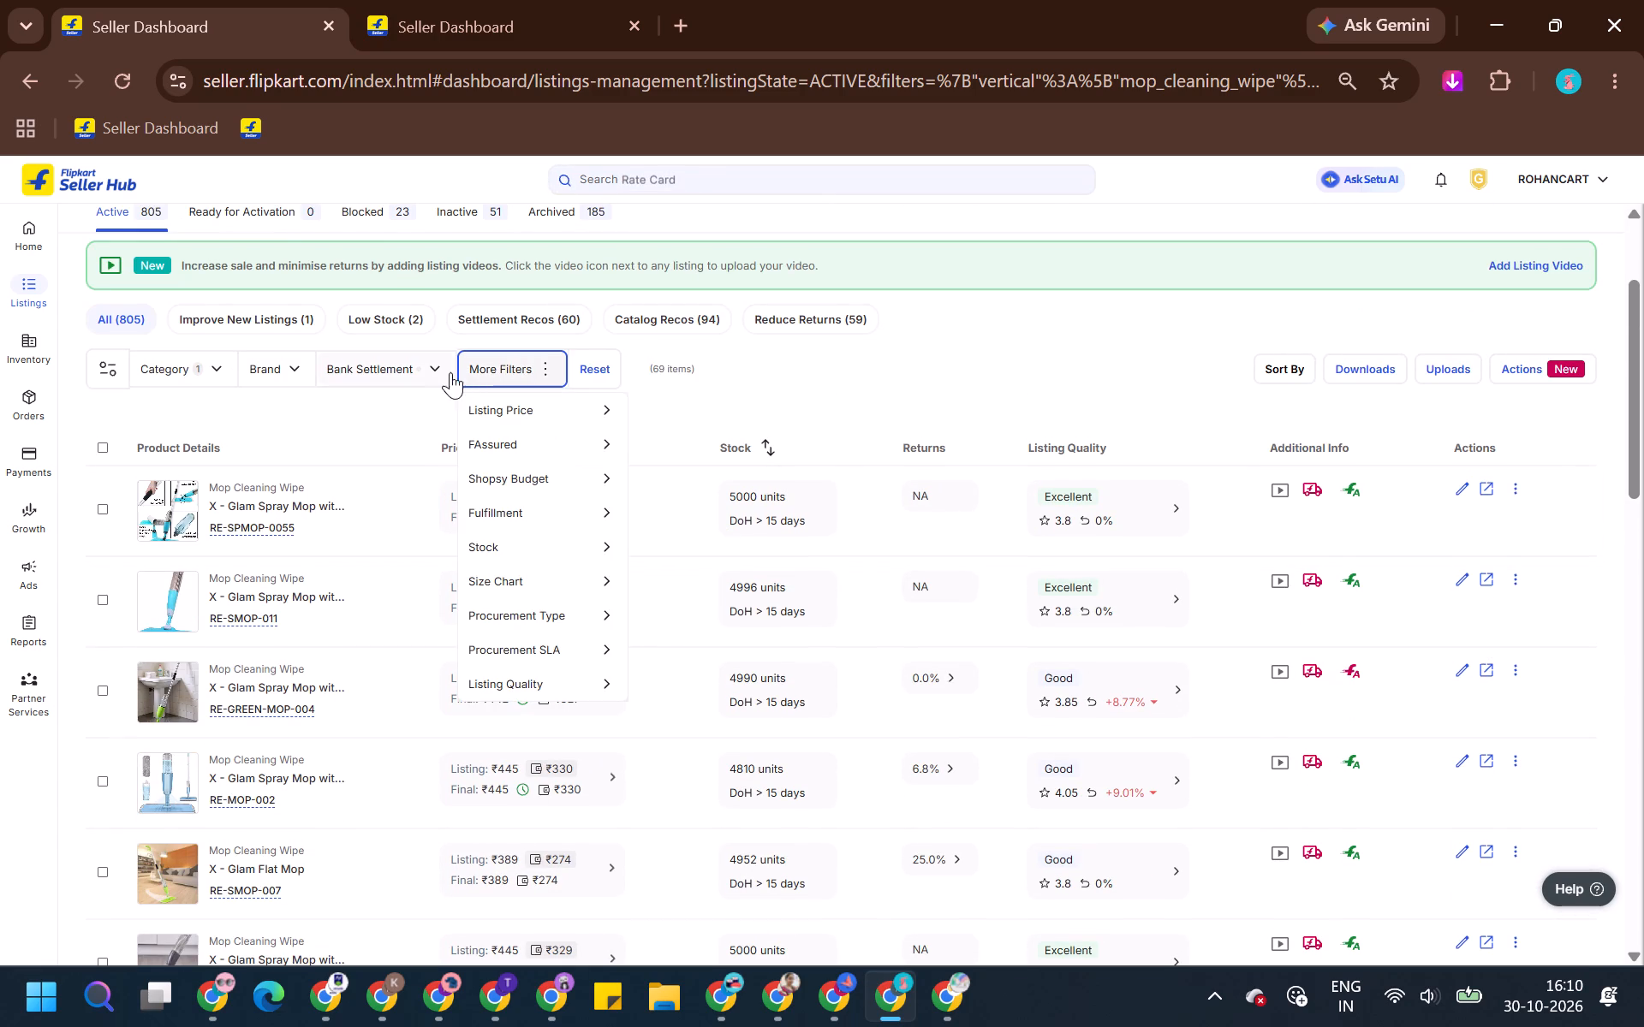
pyautogui.click(437, 371)
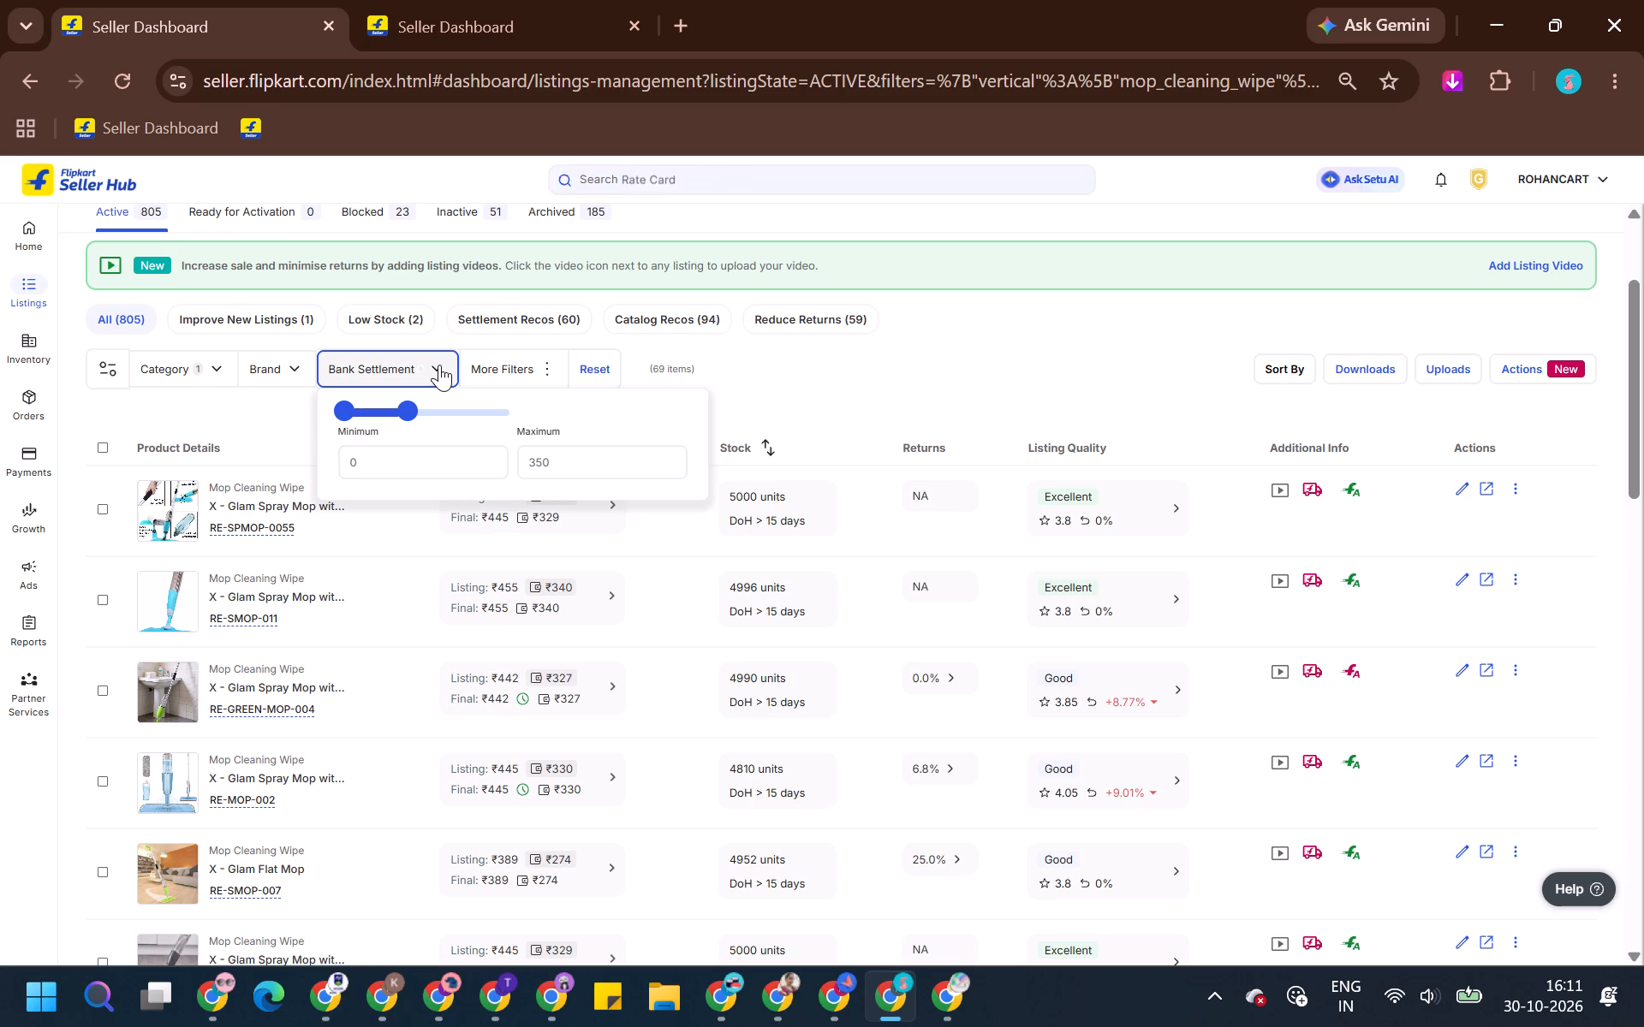
pyautogui.doubleClick(397, 447)
pyautogui.write('300')
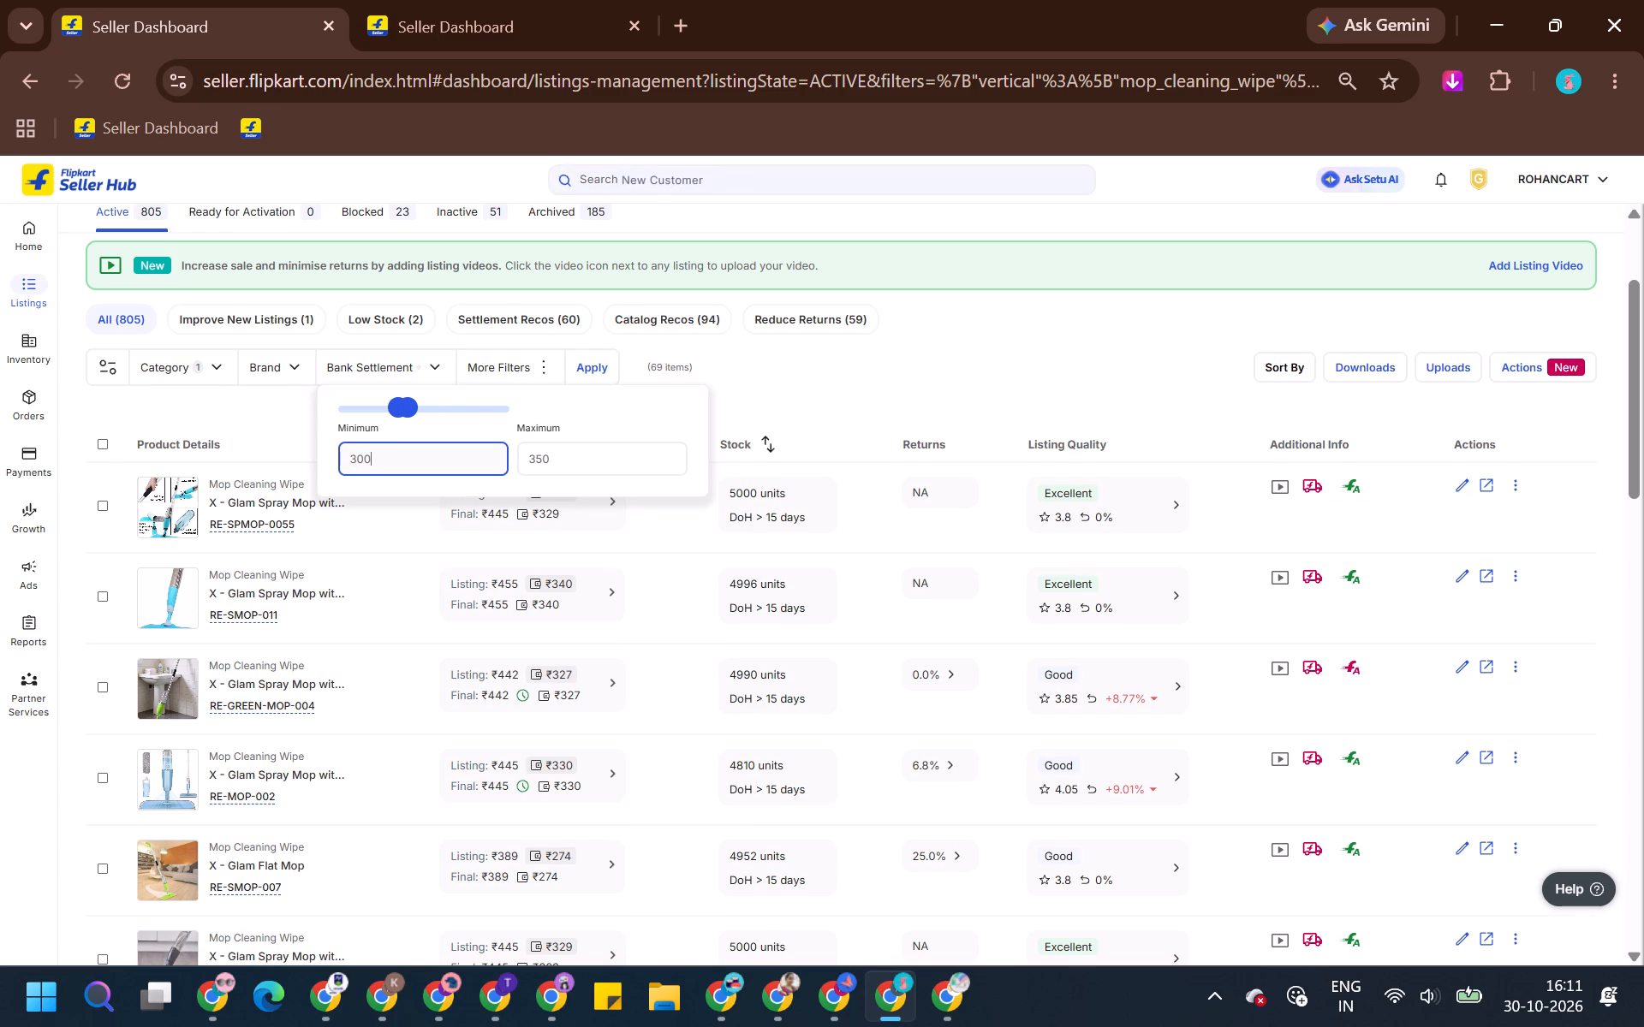
pyautogui.click(569, 363)
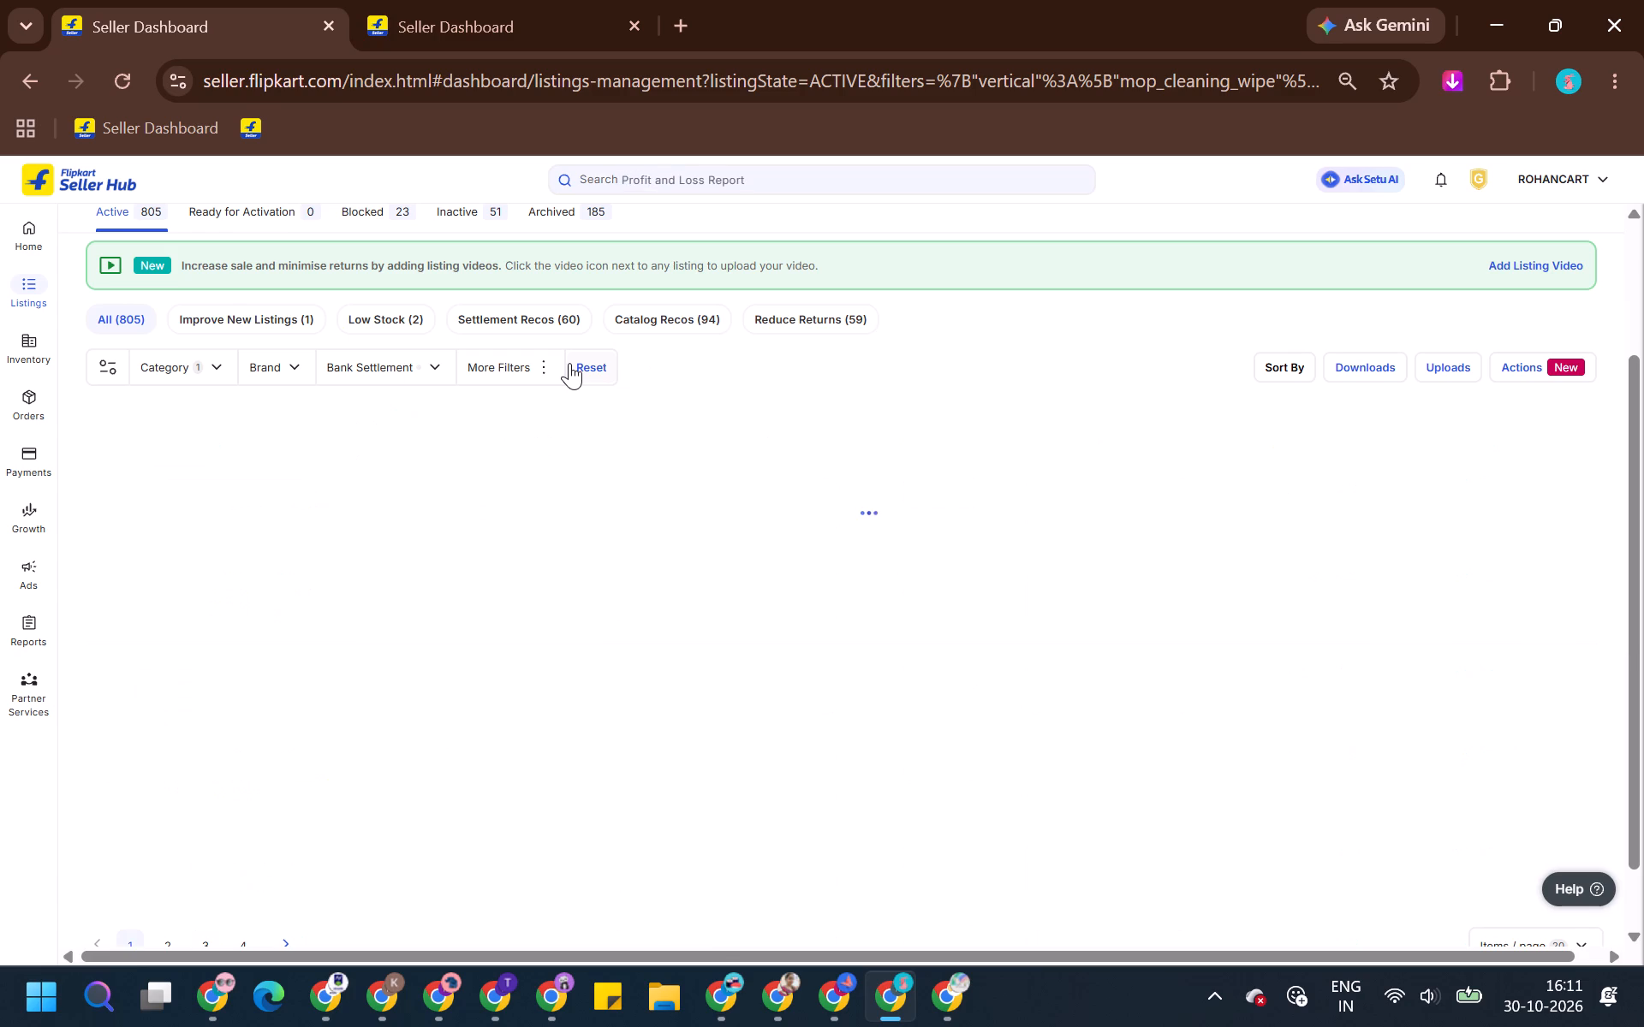
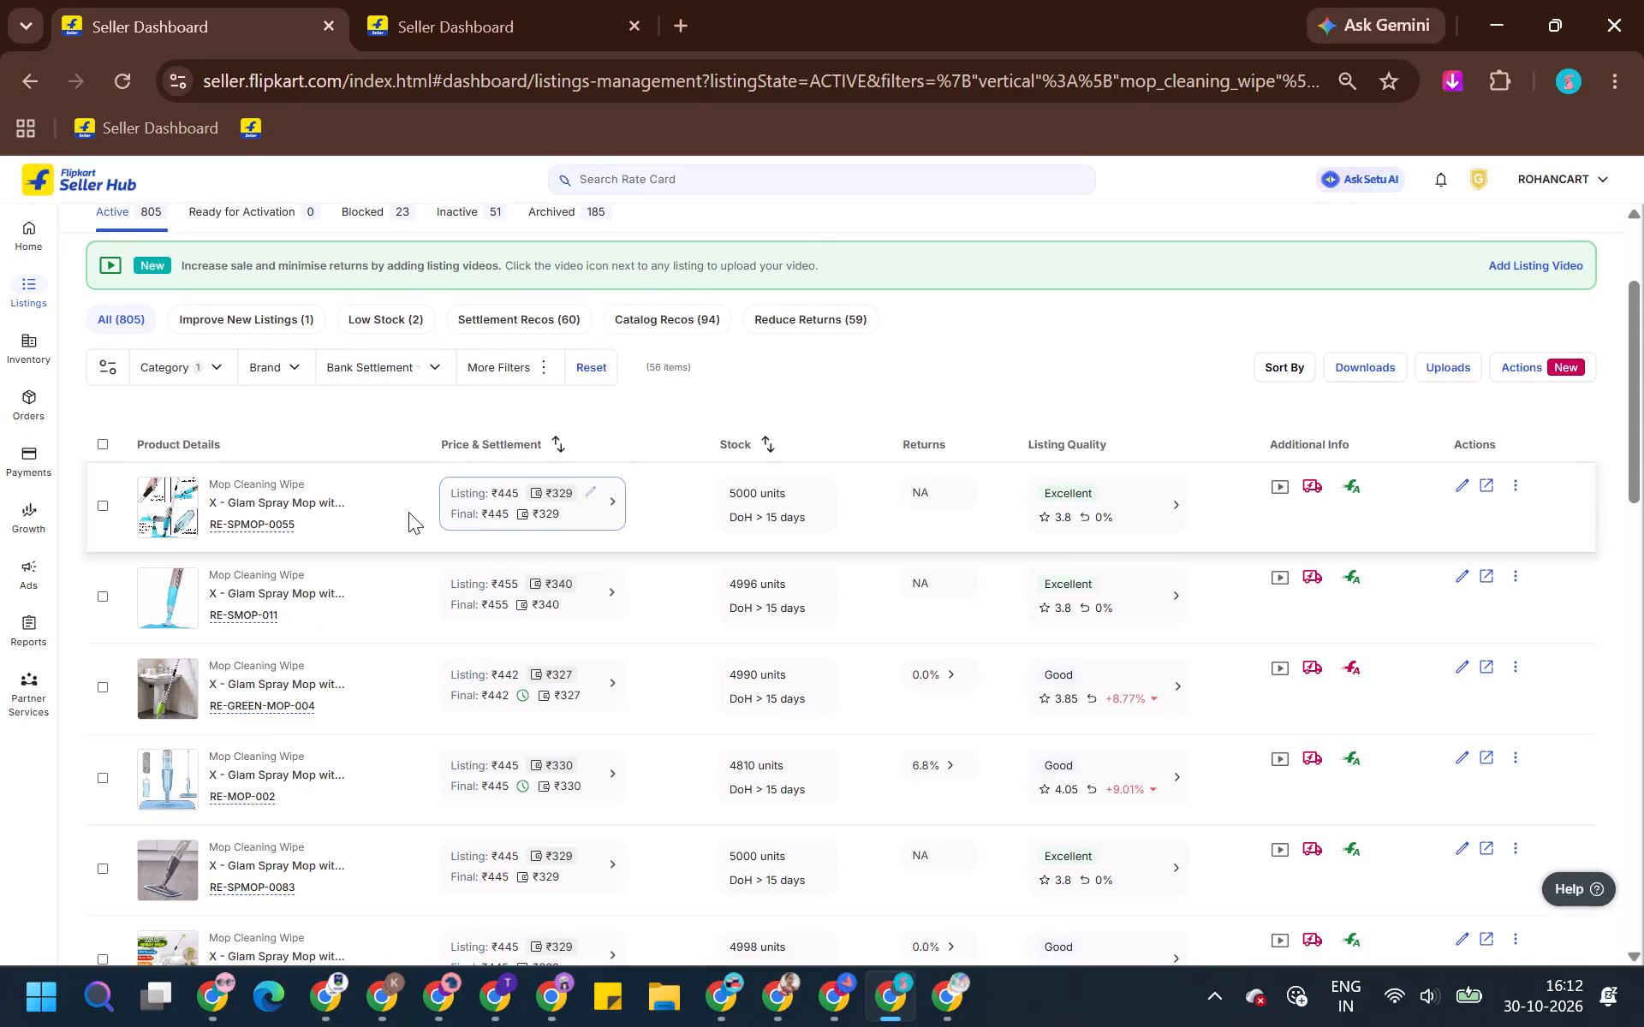
# Look through the filtered mop listings to review their current prices and bank settlements.
pyautogui.scroll(-2, 551, 374)
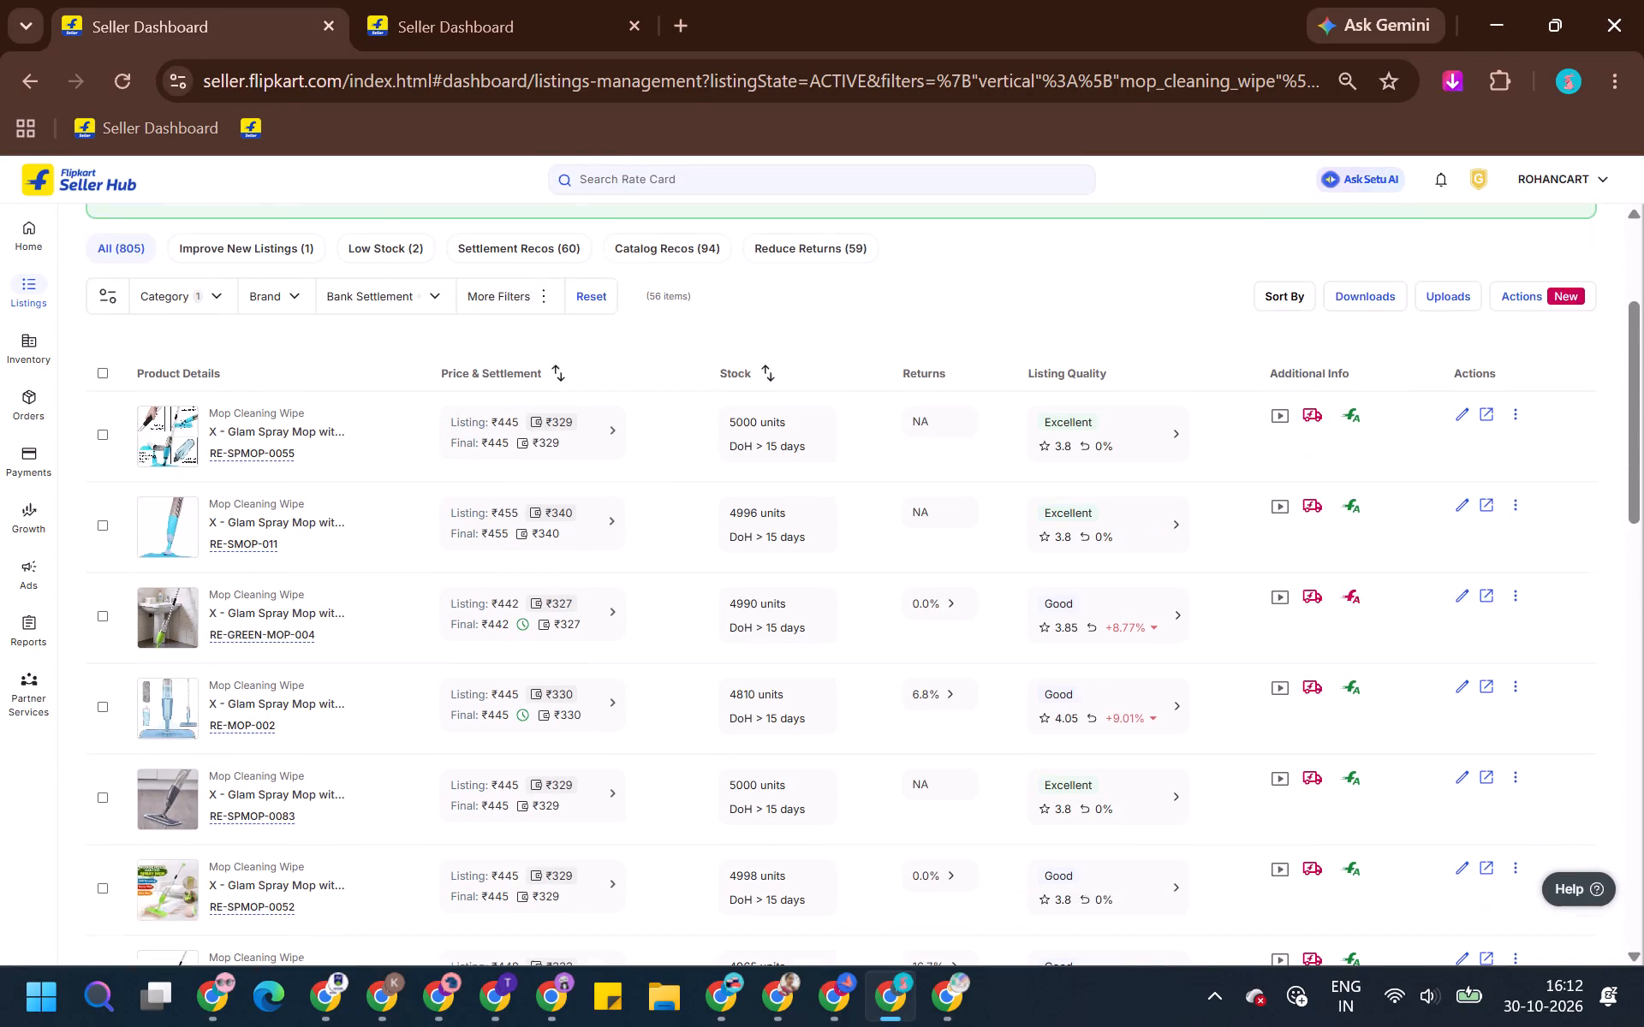
pyautogui.scroll(2, 666, 500)
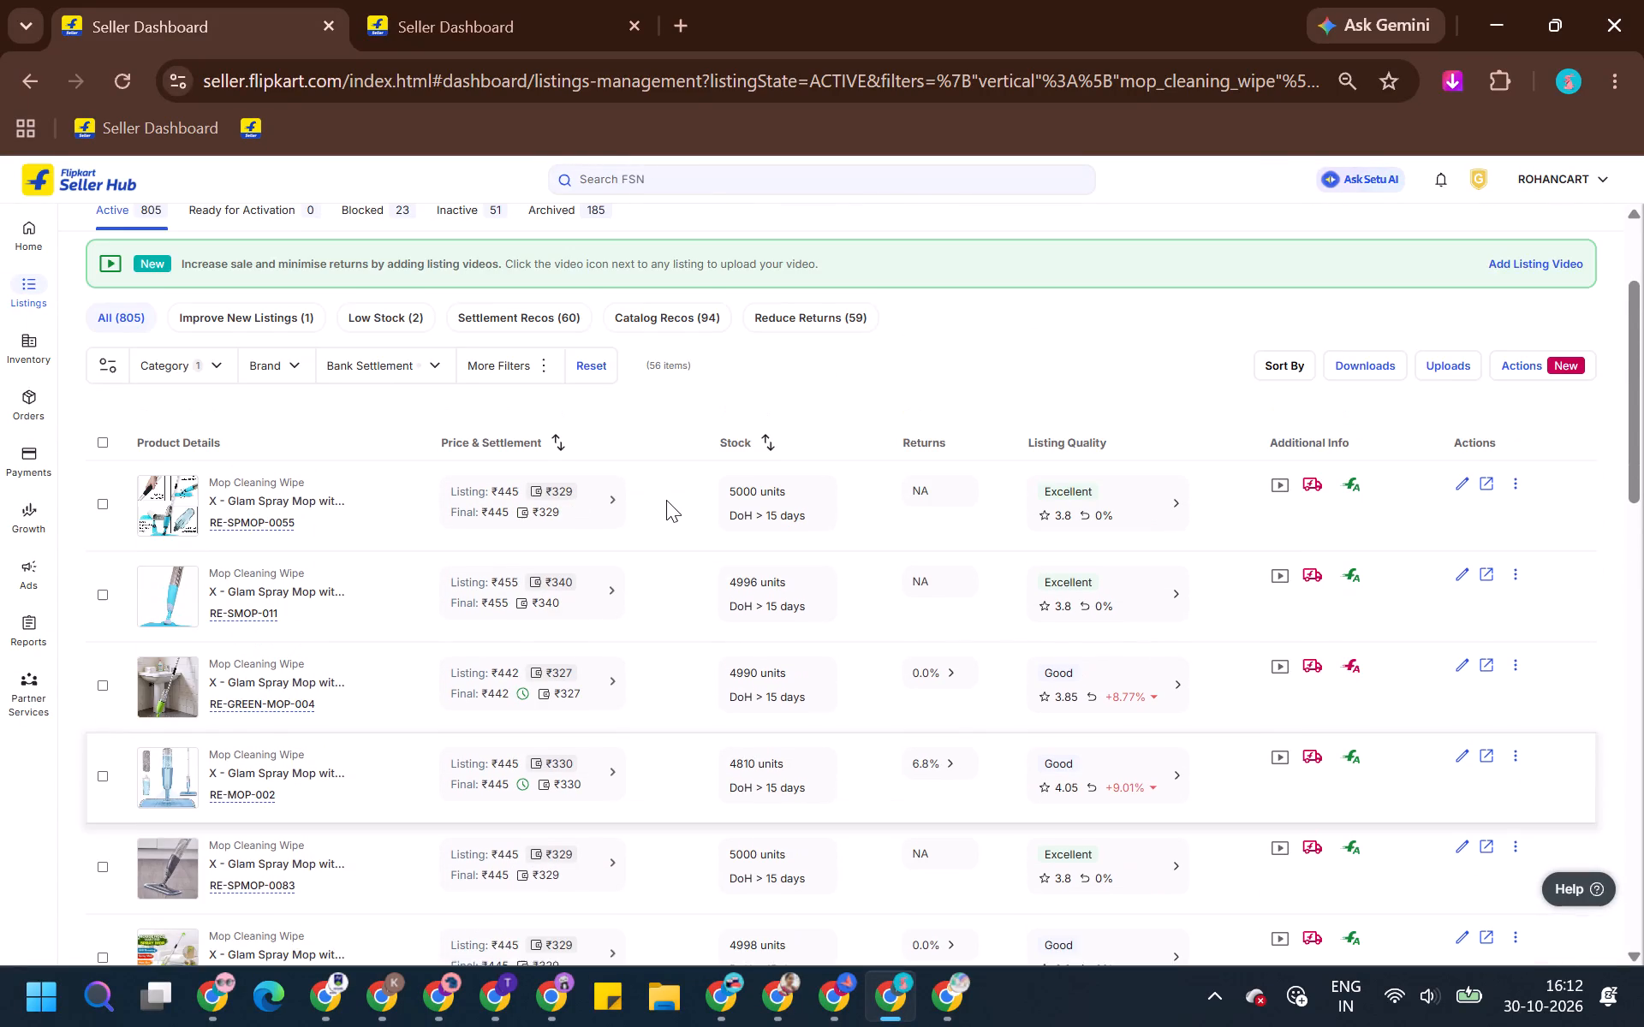
pyautogui.scroll(-17, 666, 501)
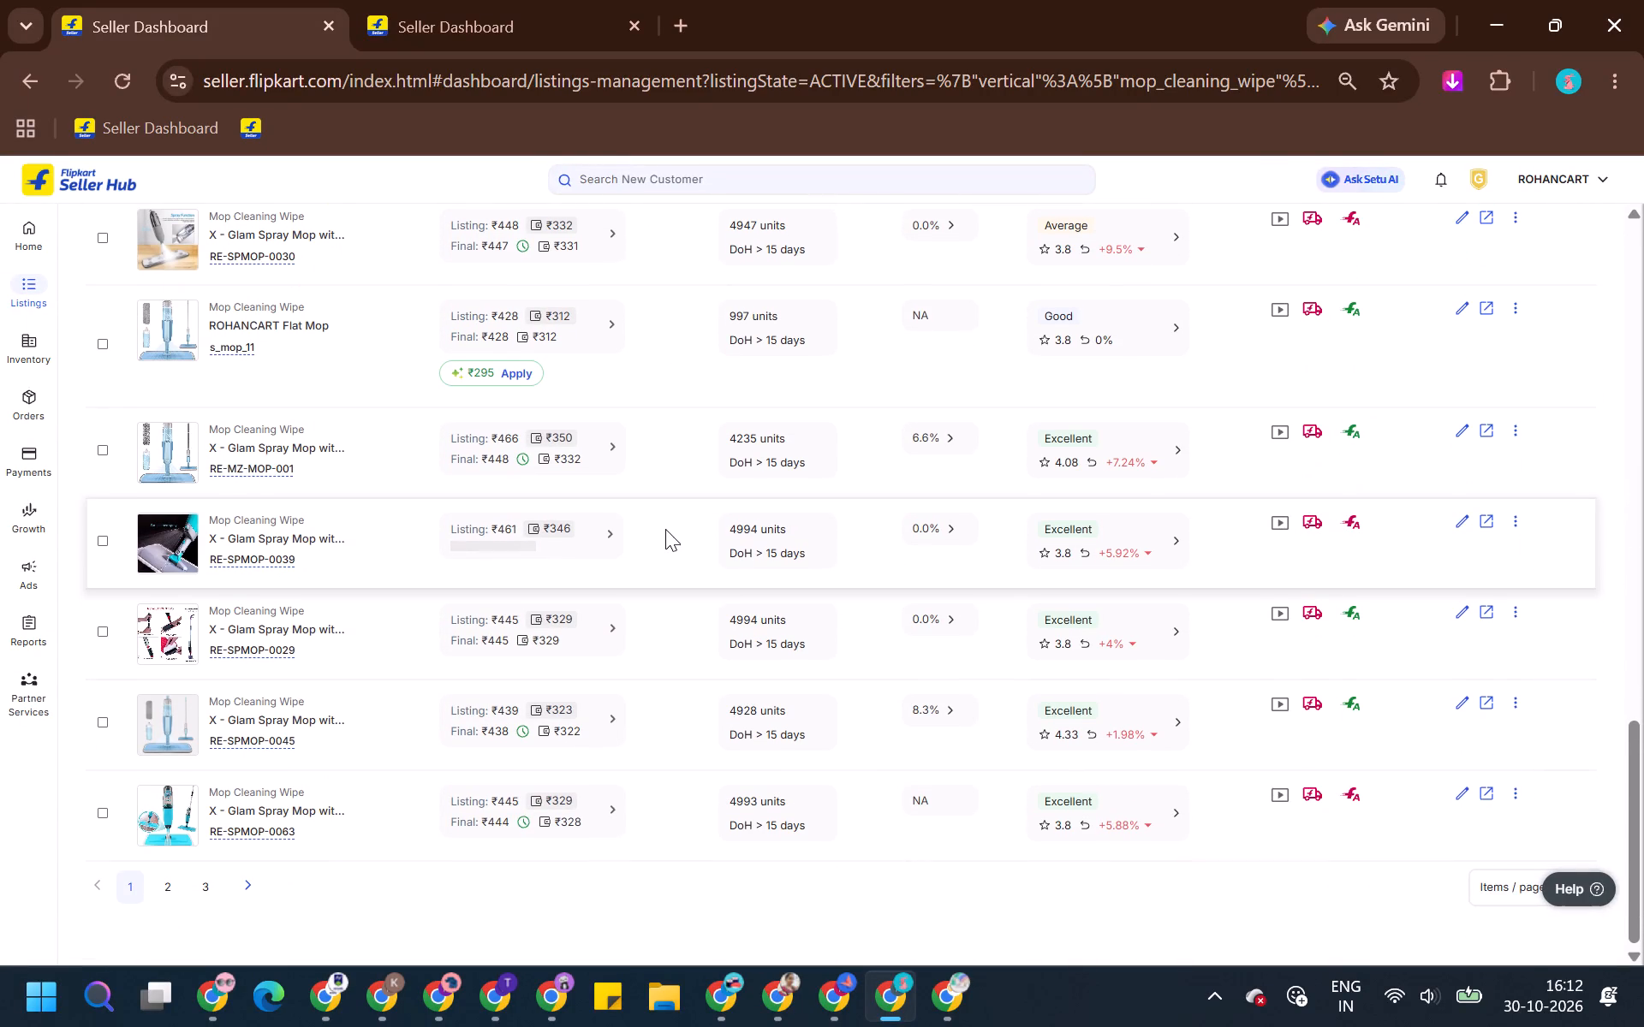
pyautogui.scroll(-7, 665, 529)
pyautogui.scroll(11, 622, 598)
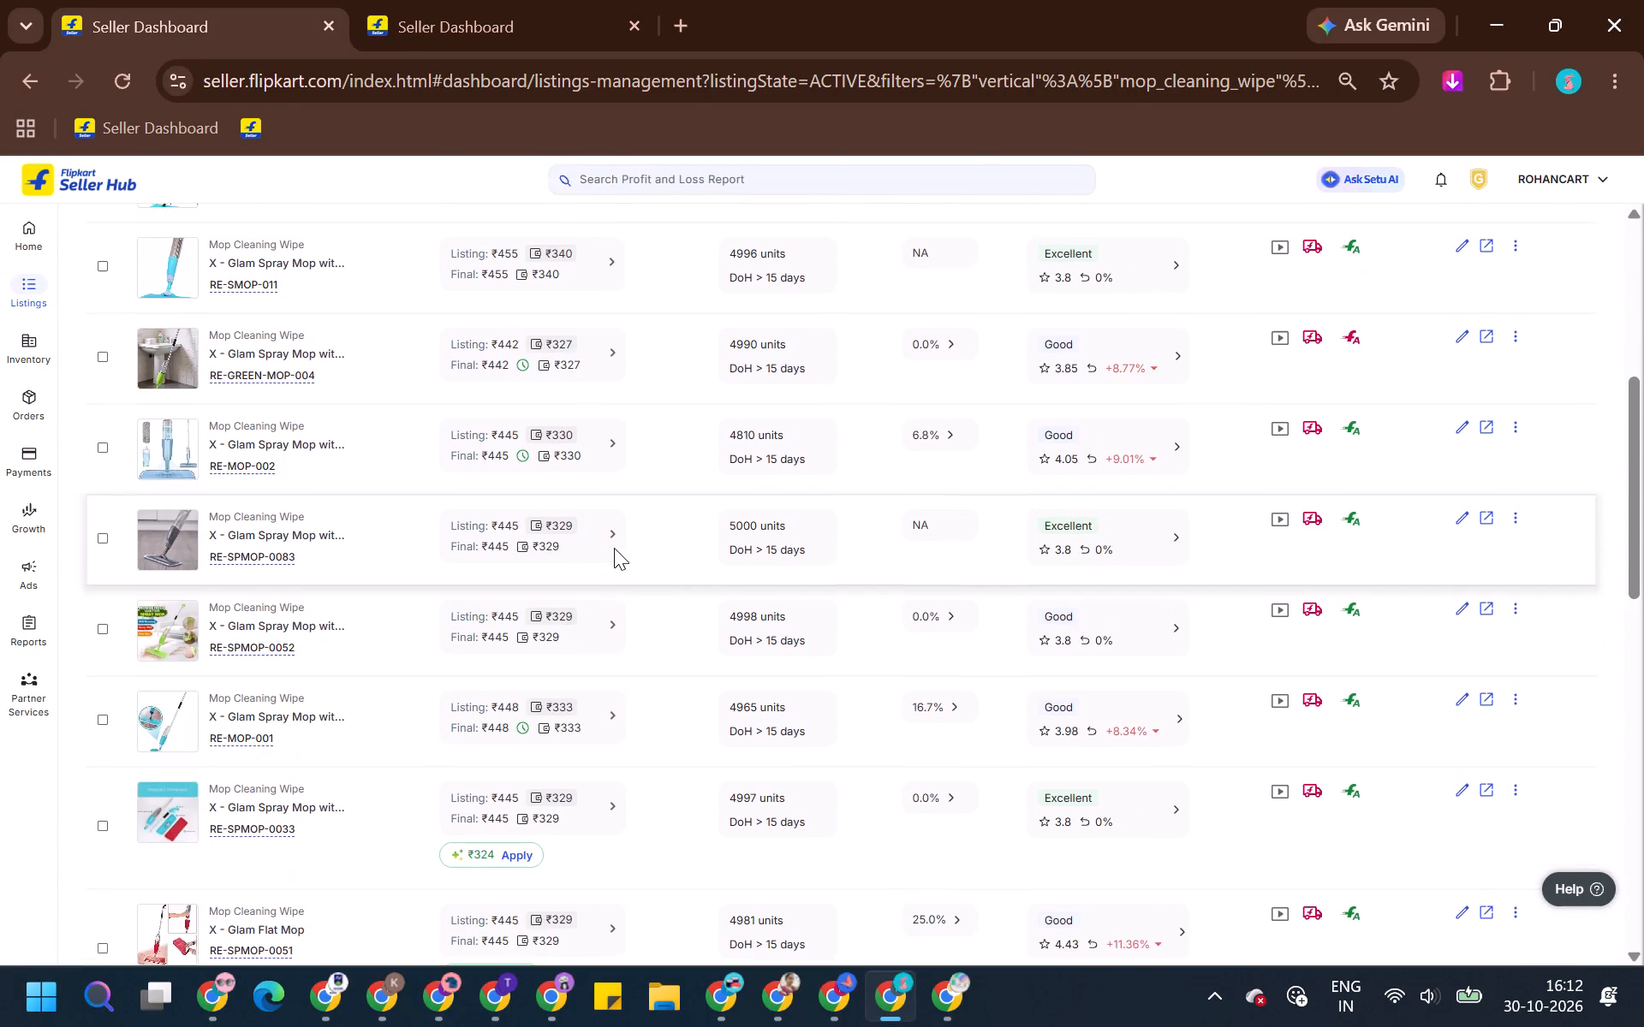
pyautogui.scroll(2, 614, 548)
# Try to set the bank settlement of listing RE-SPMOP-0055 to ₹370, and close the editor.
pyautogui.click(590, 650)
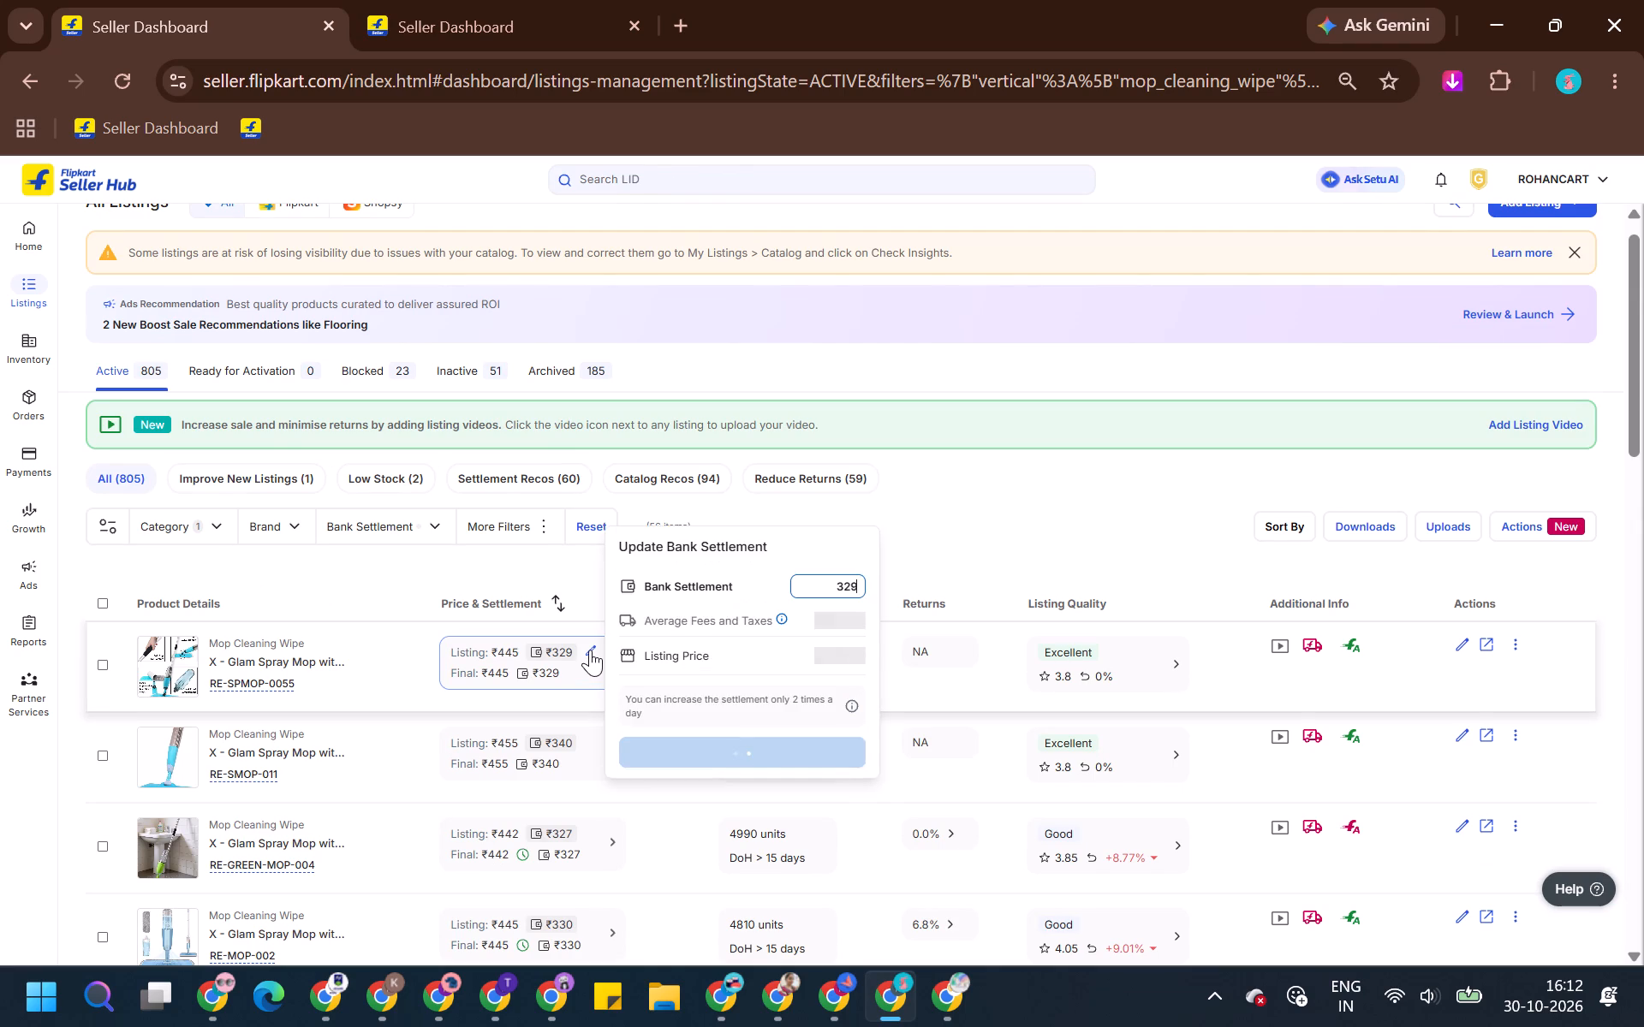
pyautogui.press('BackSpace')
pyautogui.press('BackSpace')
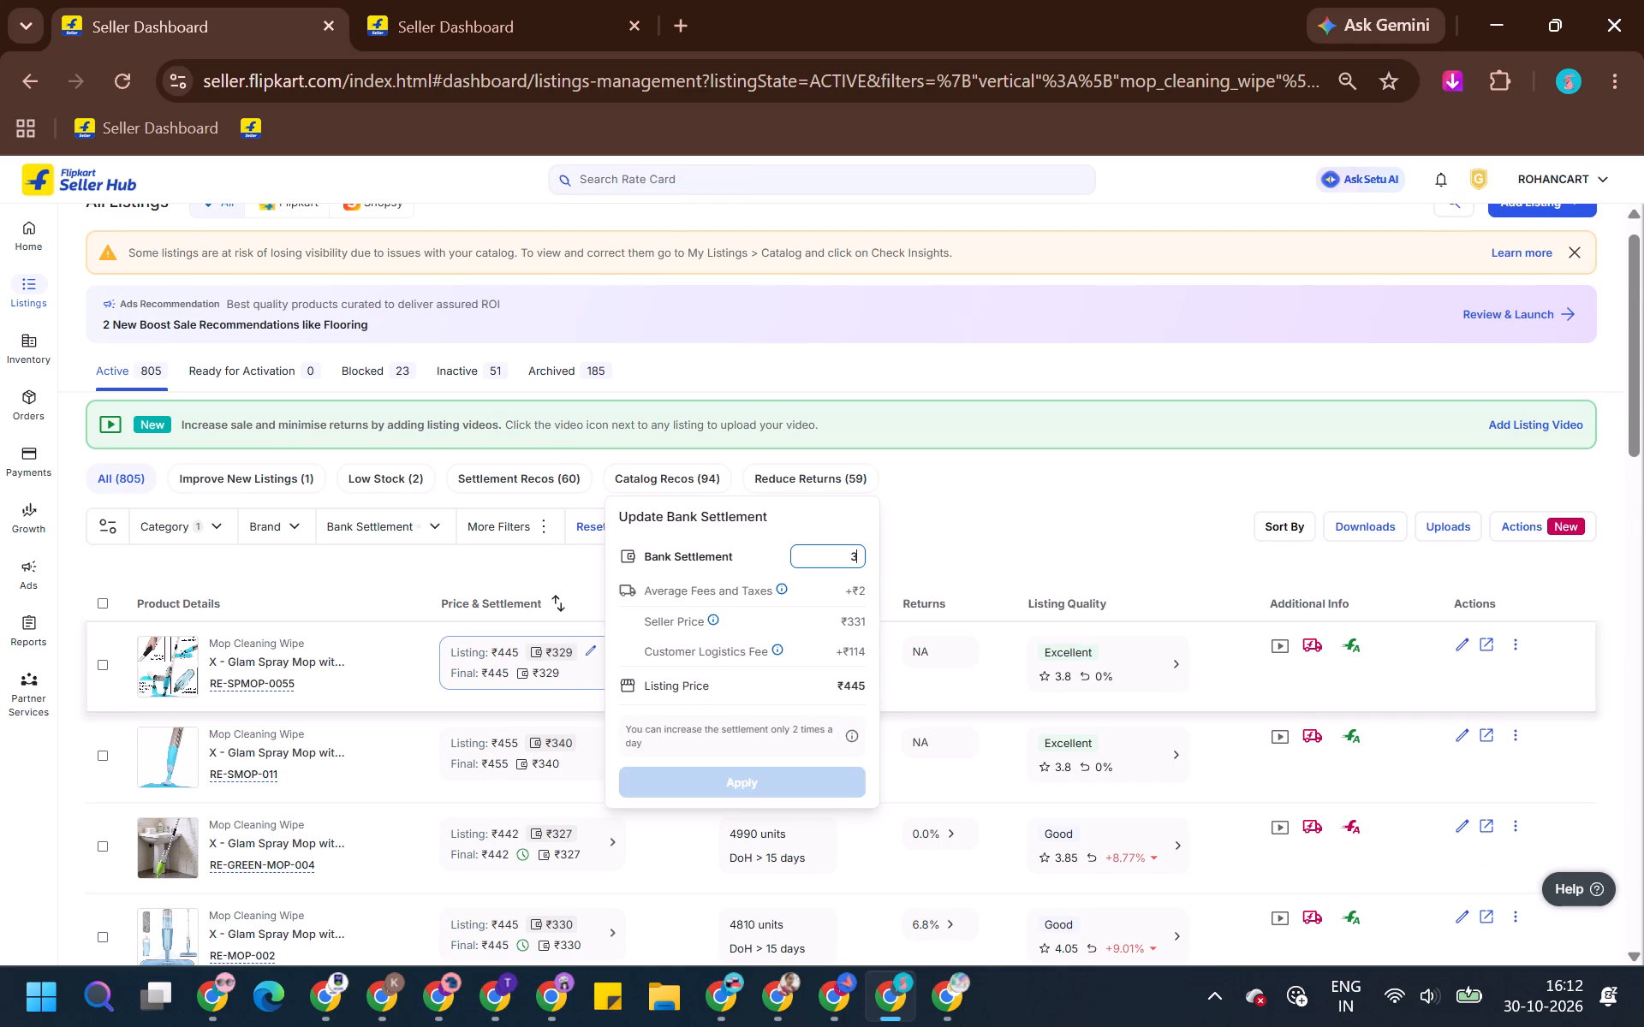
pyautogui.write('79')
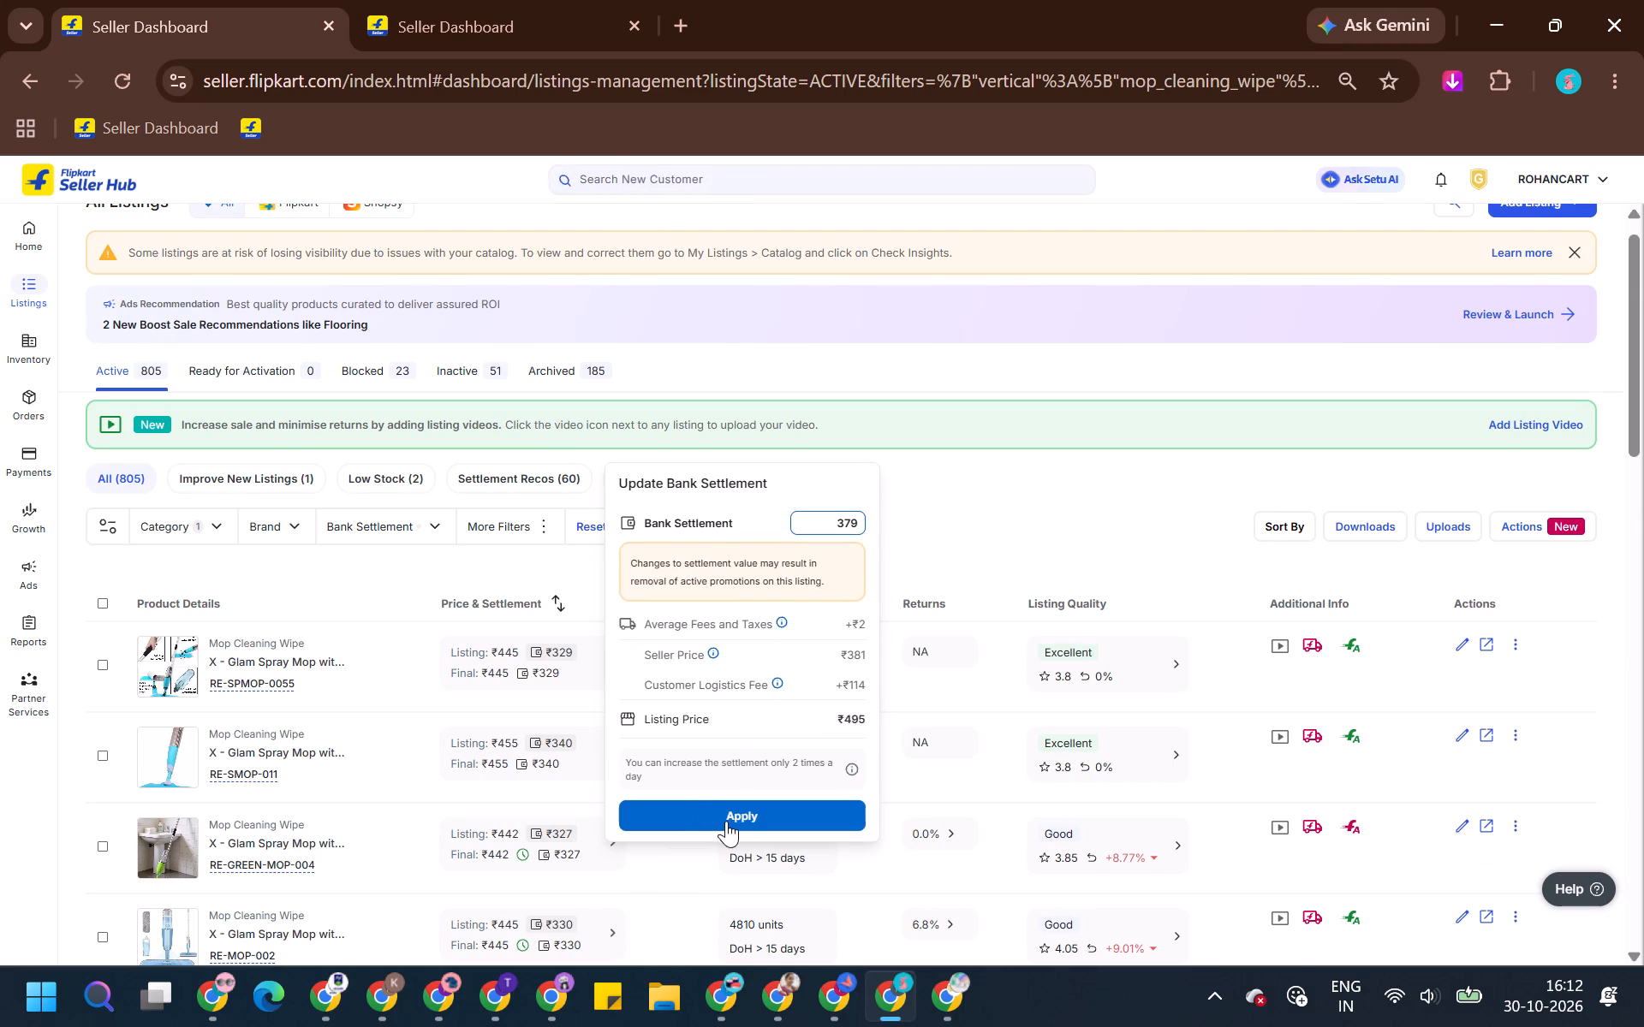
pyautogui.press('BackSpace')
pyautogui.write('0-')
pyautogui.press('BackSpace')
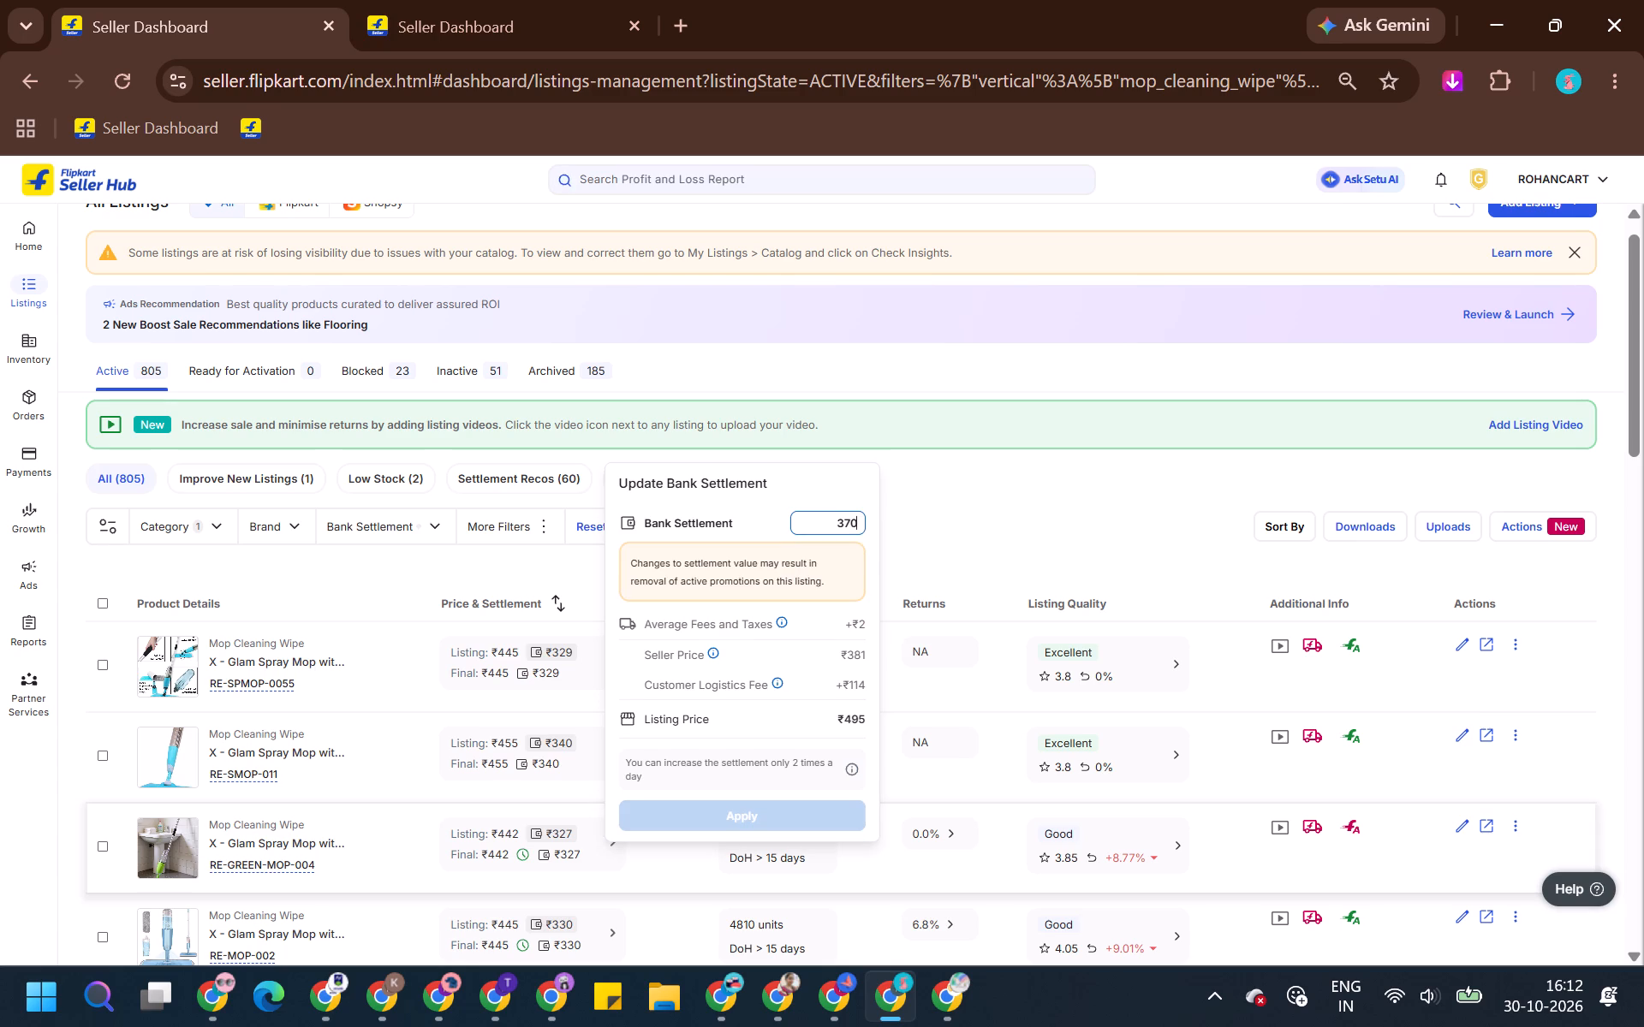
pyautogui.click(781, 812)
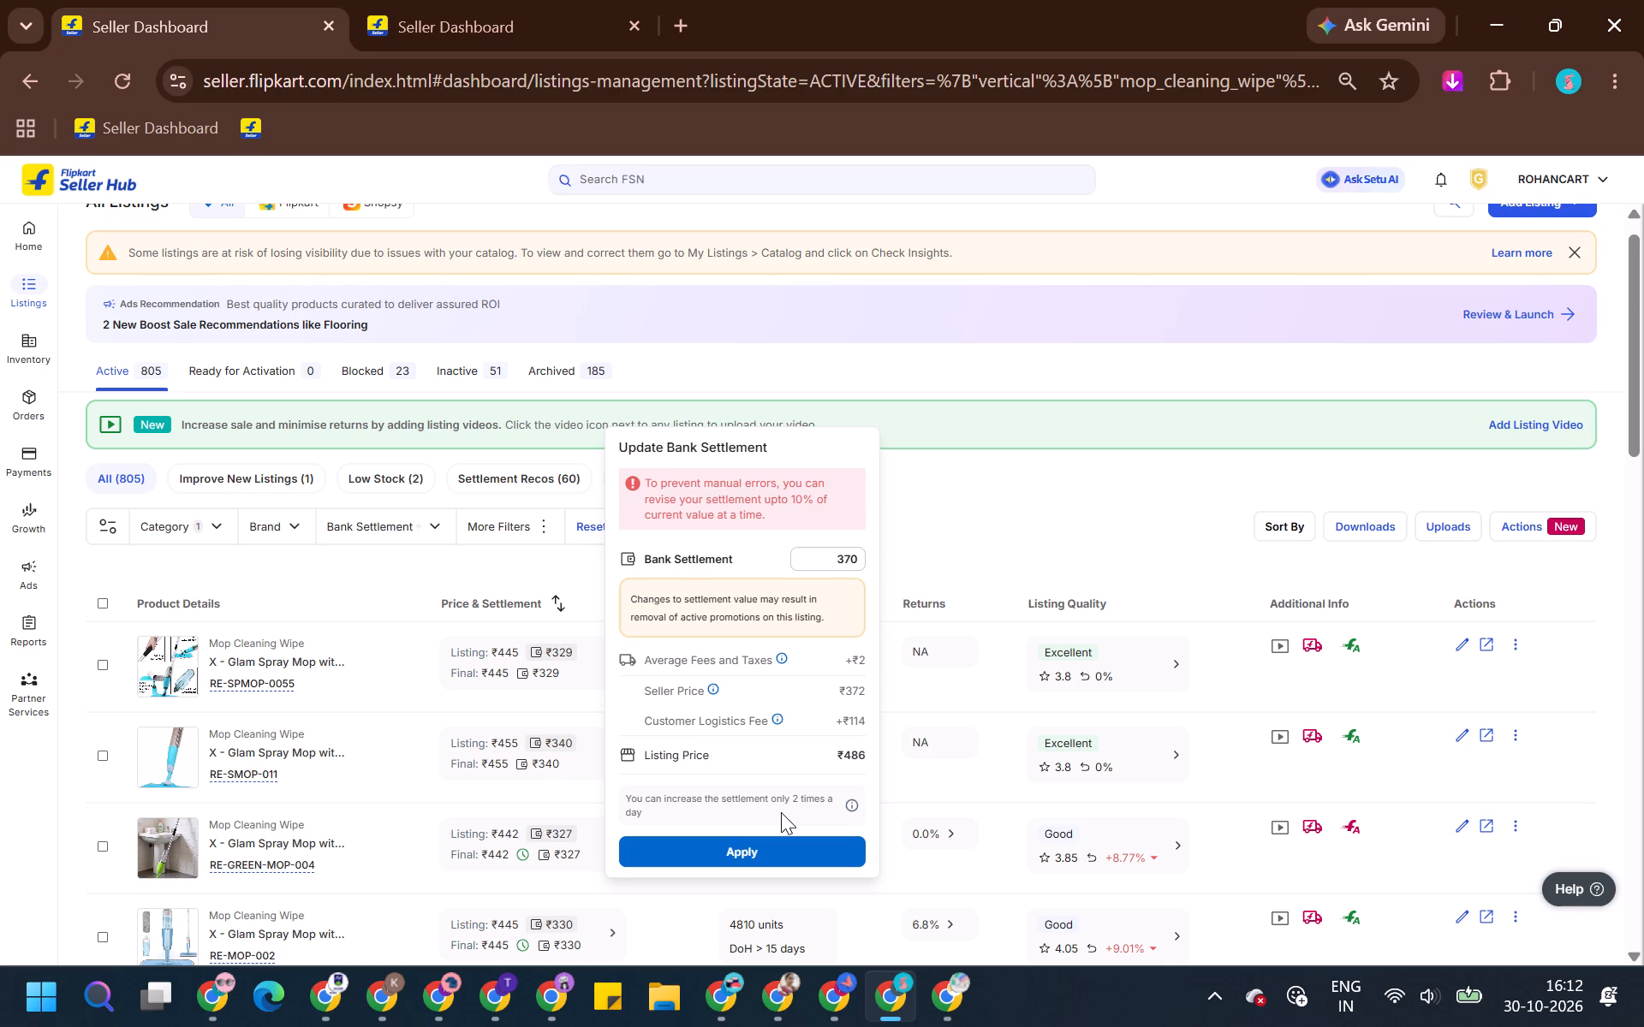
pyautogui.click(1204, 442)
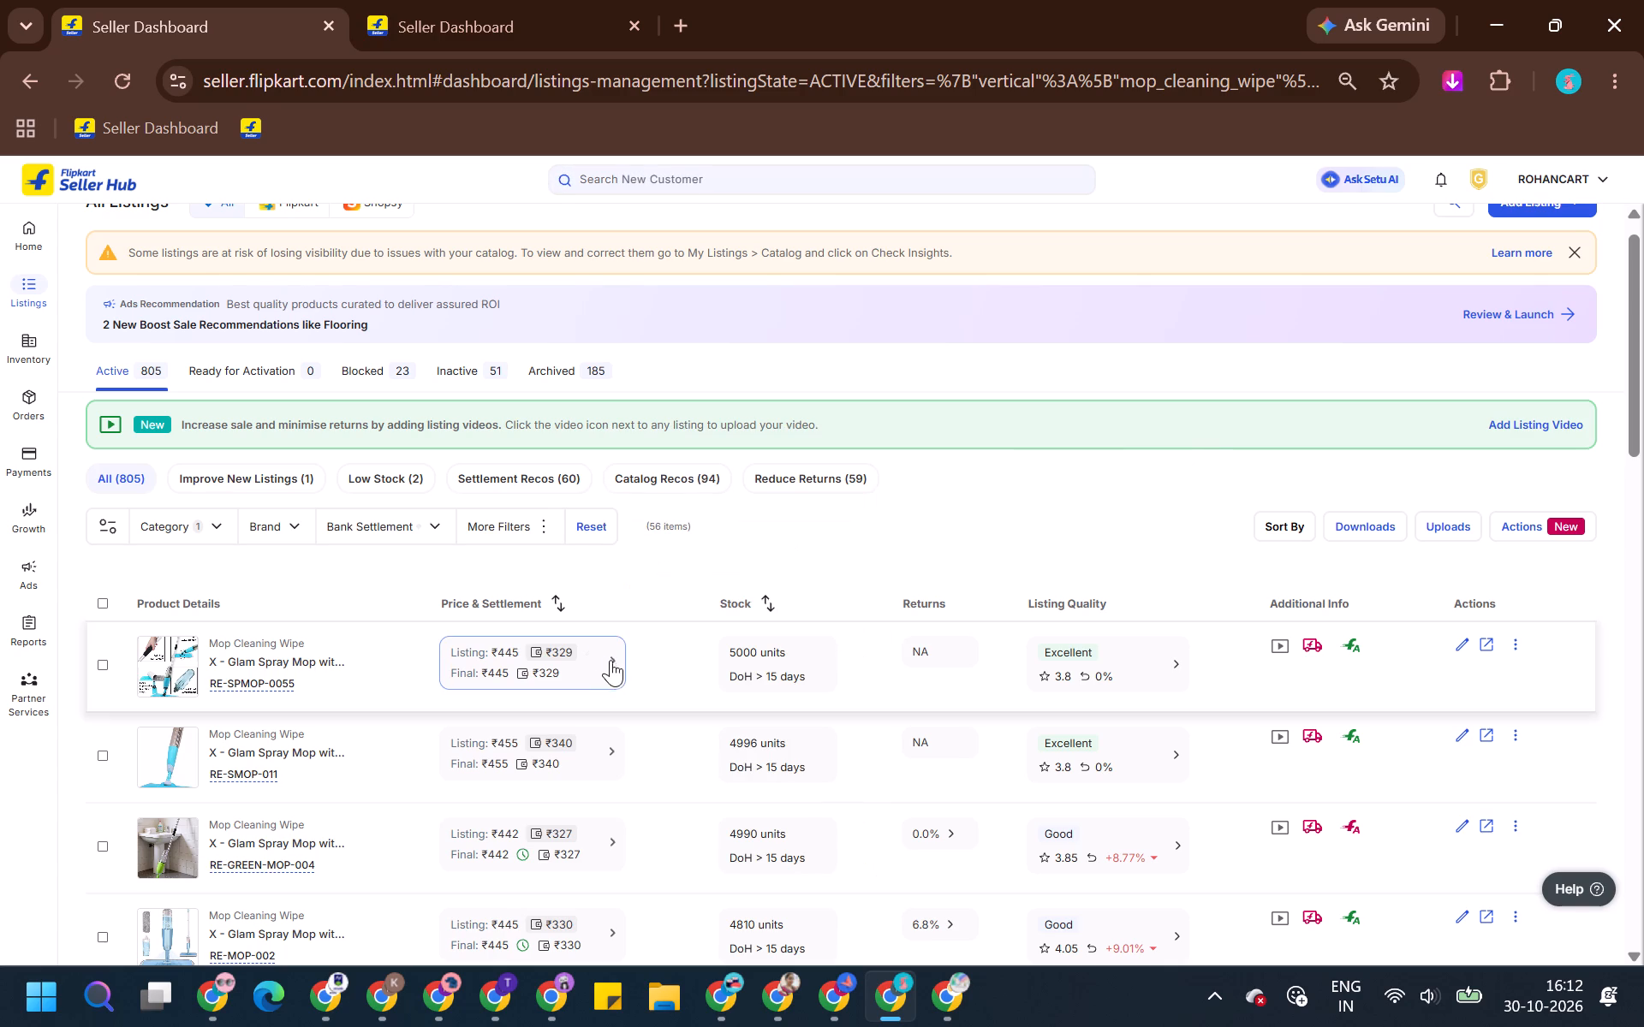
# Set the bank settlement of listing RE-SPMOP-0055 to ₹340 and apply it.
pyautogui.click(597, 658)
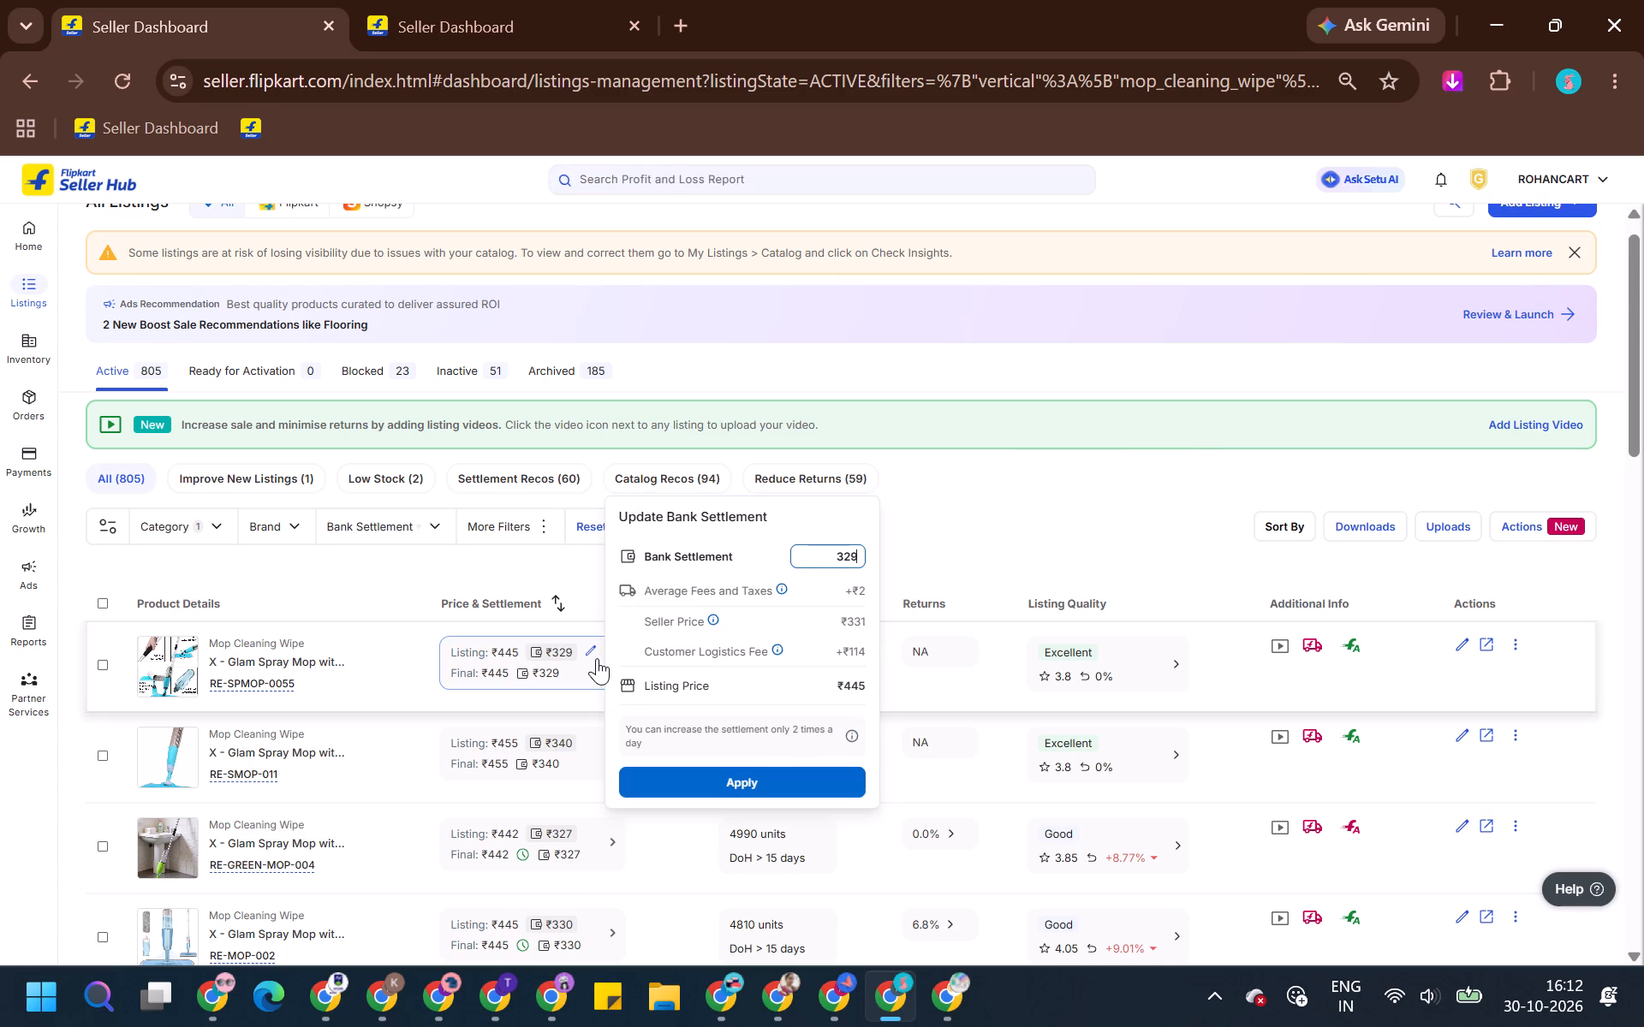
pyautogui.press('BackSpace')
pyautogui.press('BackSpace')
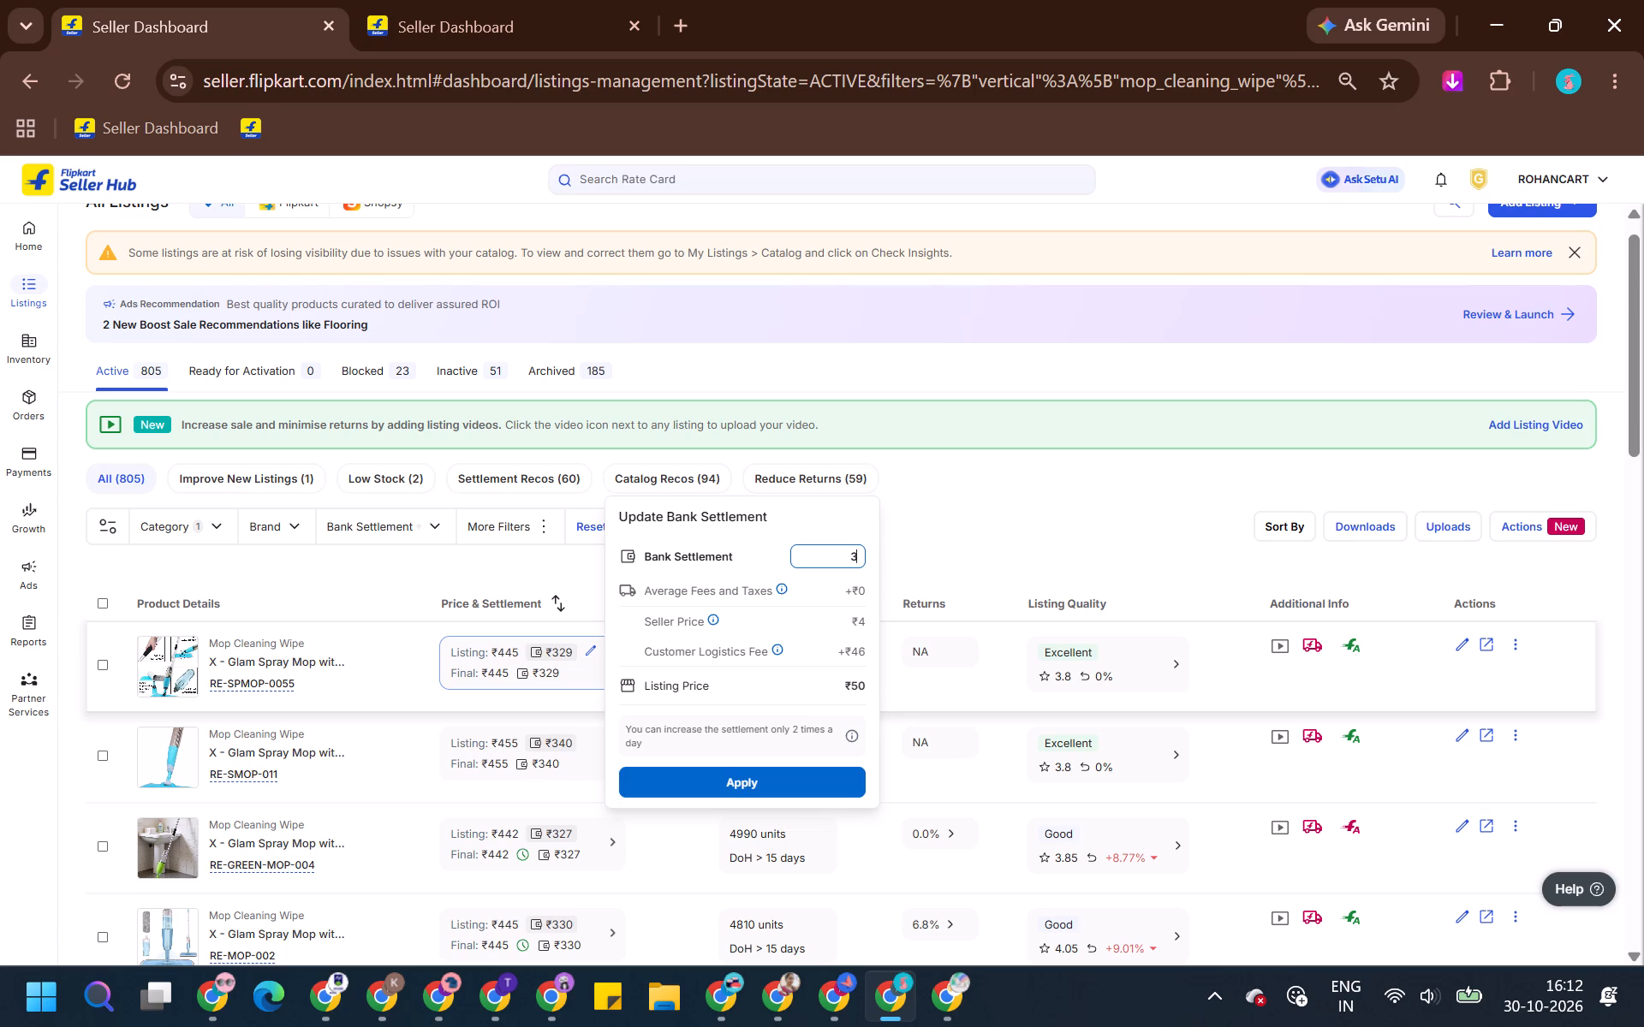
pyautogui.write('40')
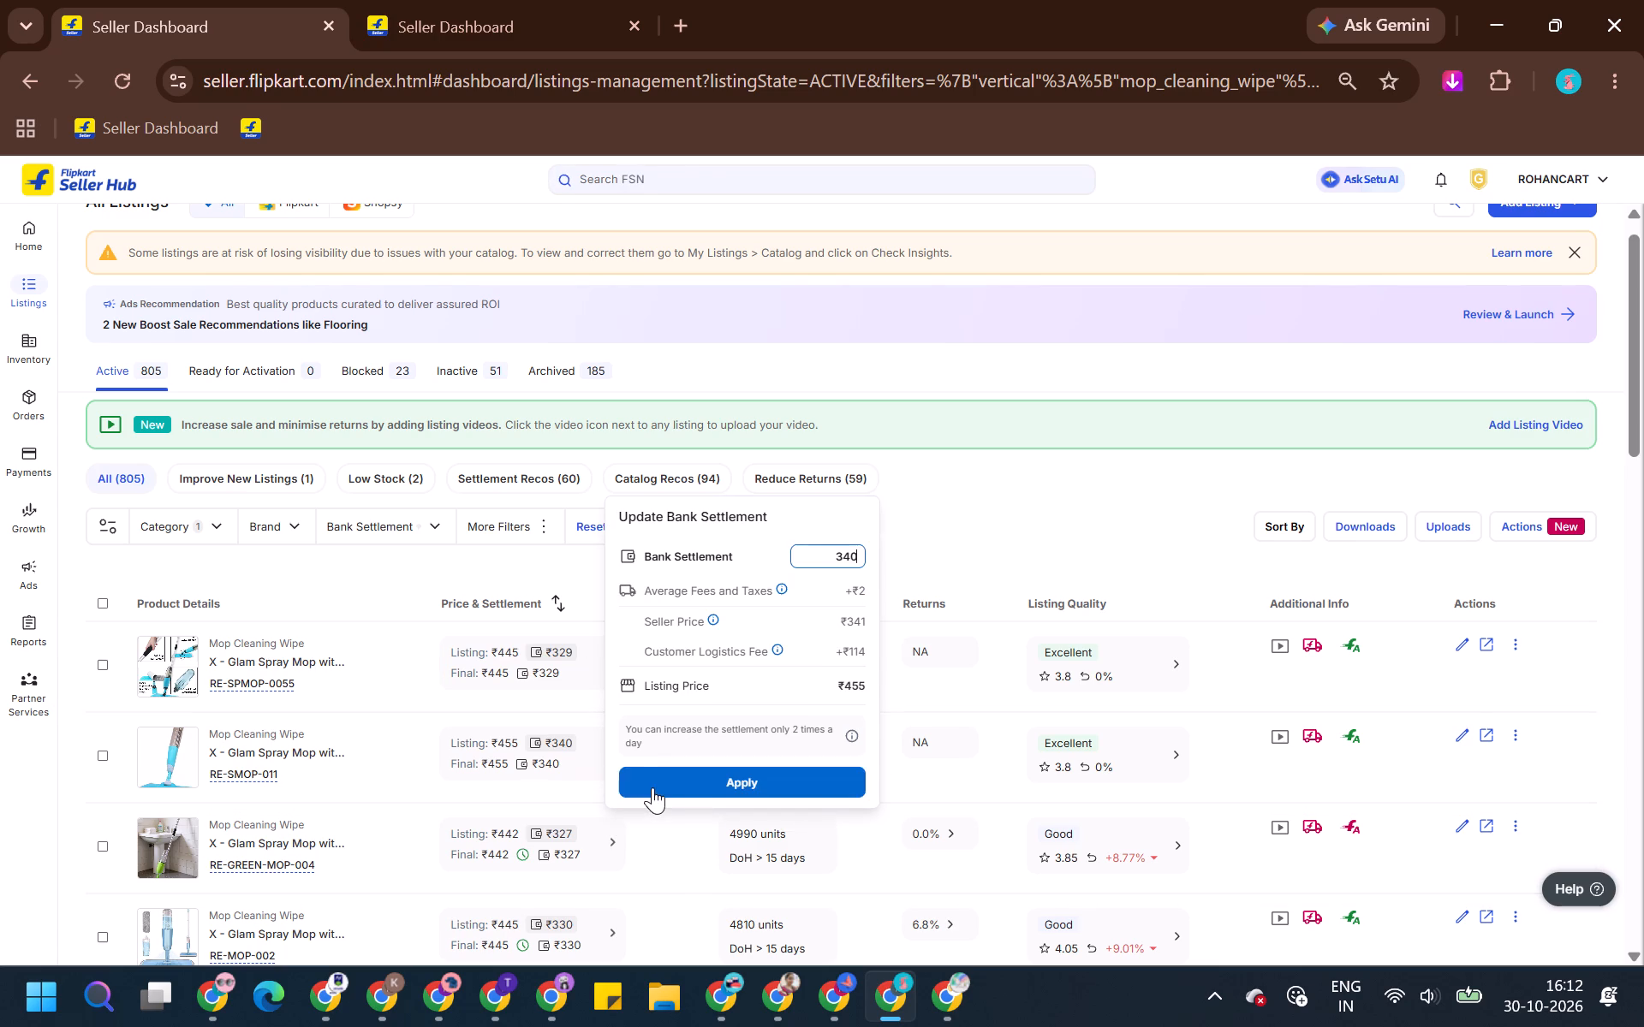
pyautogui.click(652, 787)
# Set the bank settlement of listing RE-GREEN-MOP-004 to ₹350 and apply it.
pyautogui.scroll(-2, 606, 505)
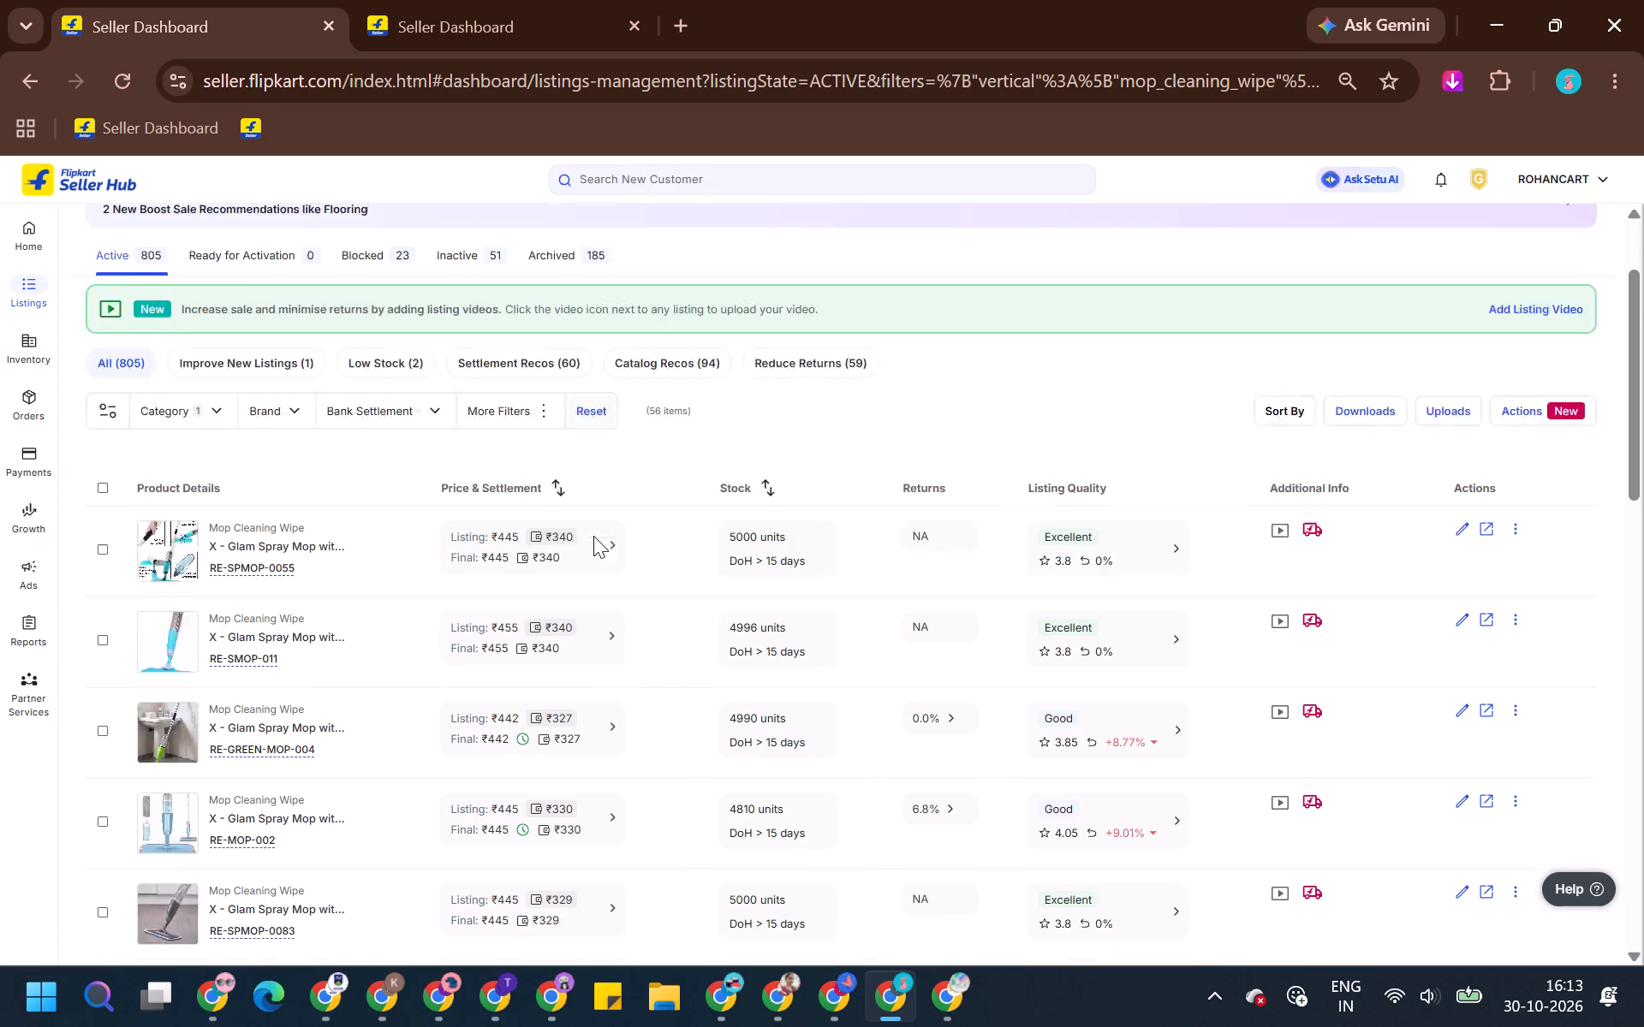
pyautogui.click(587, 574)
pyautogui.click(590, 574)
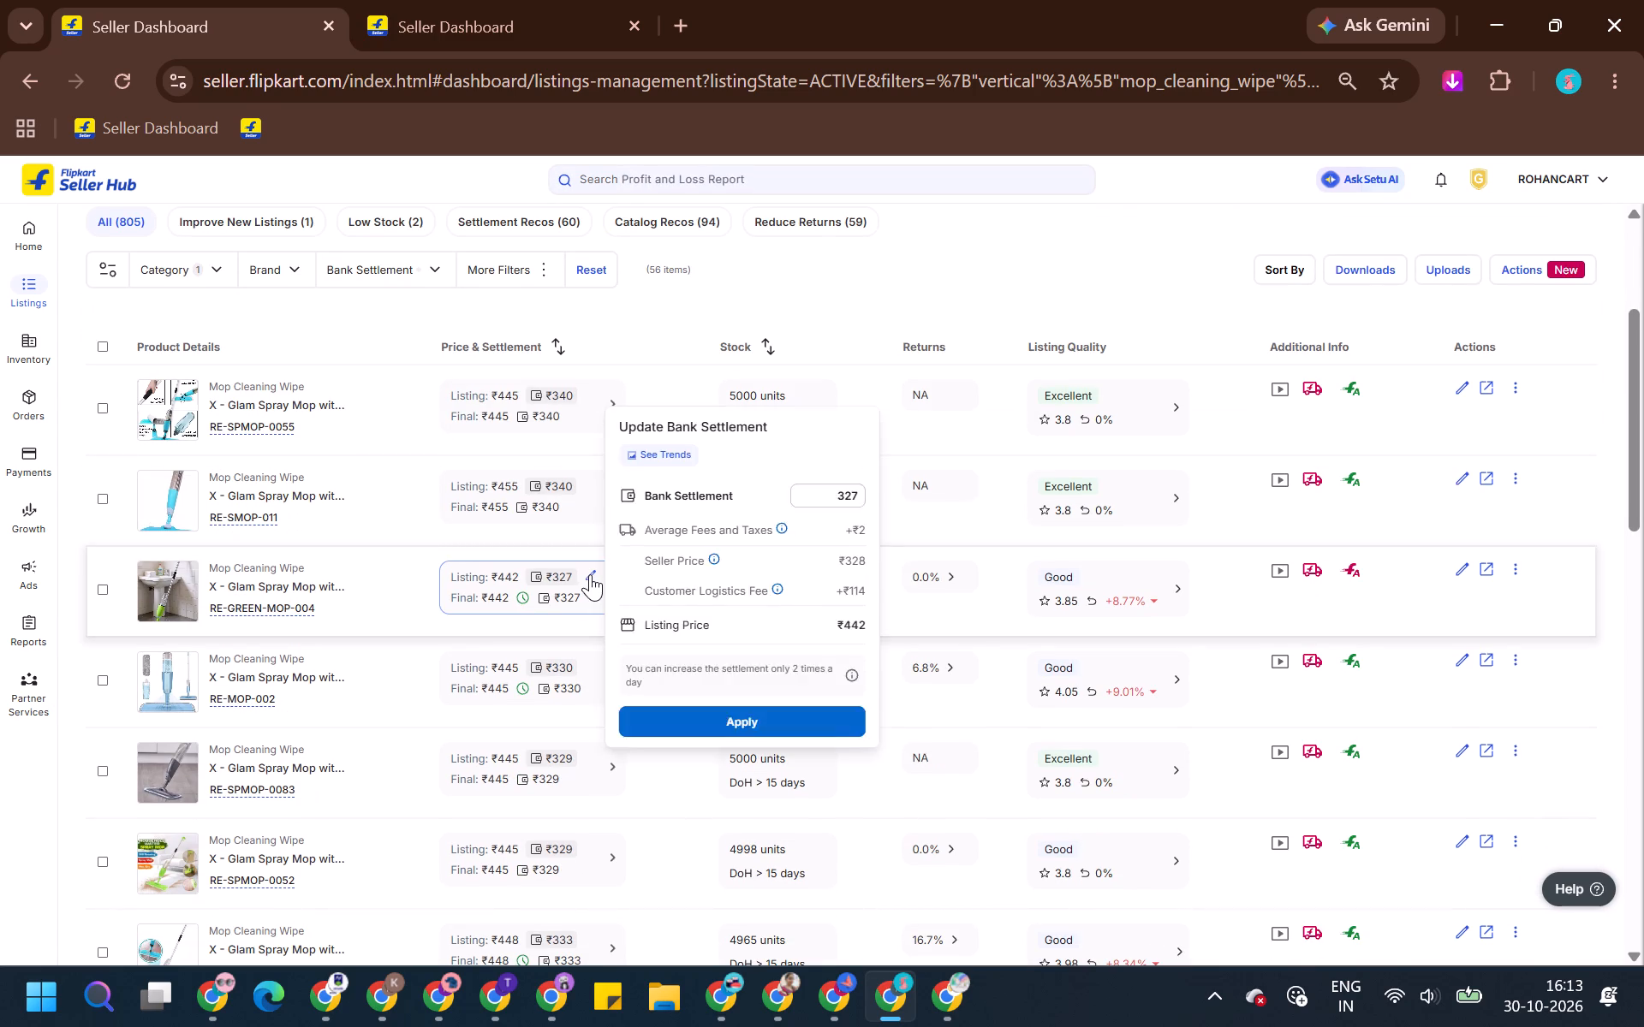
pyautogui.click(590, 574)
pyautogui.press('BackSpace')
pyautogui.press('BackSpace')
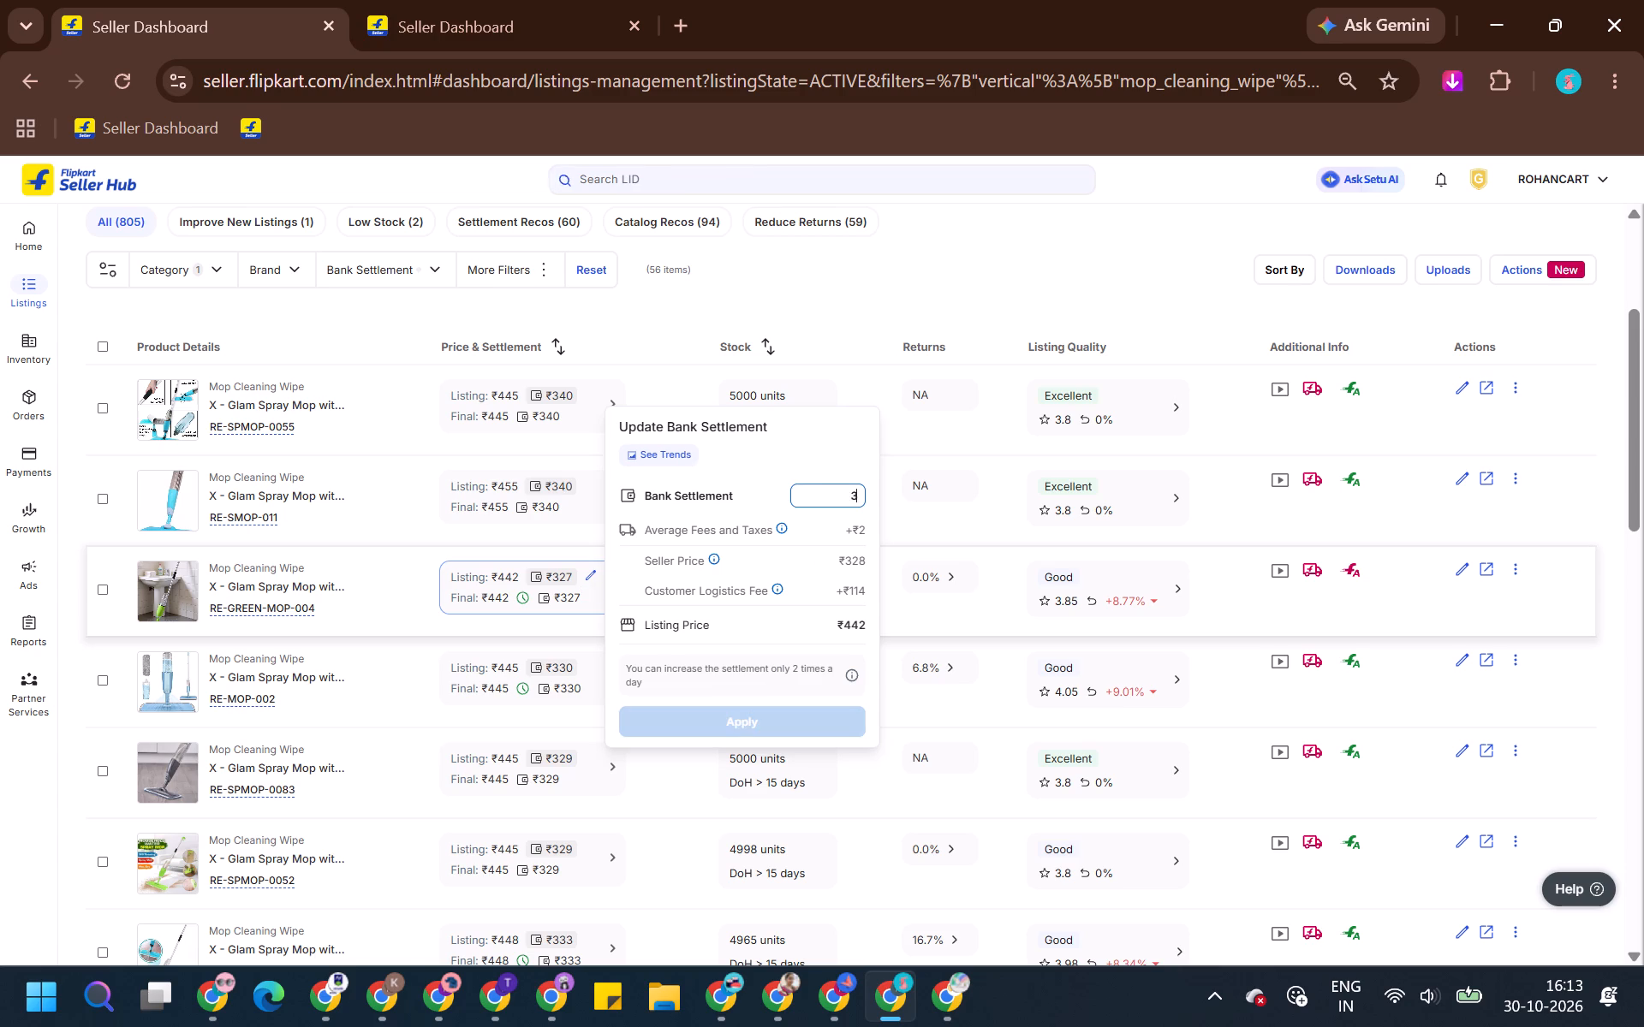
pyautogui.write('50')
pyautogui.click(719, 723)
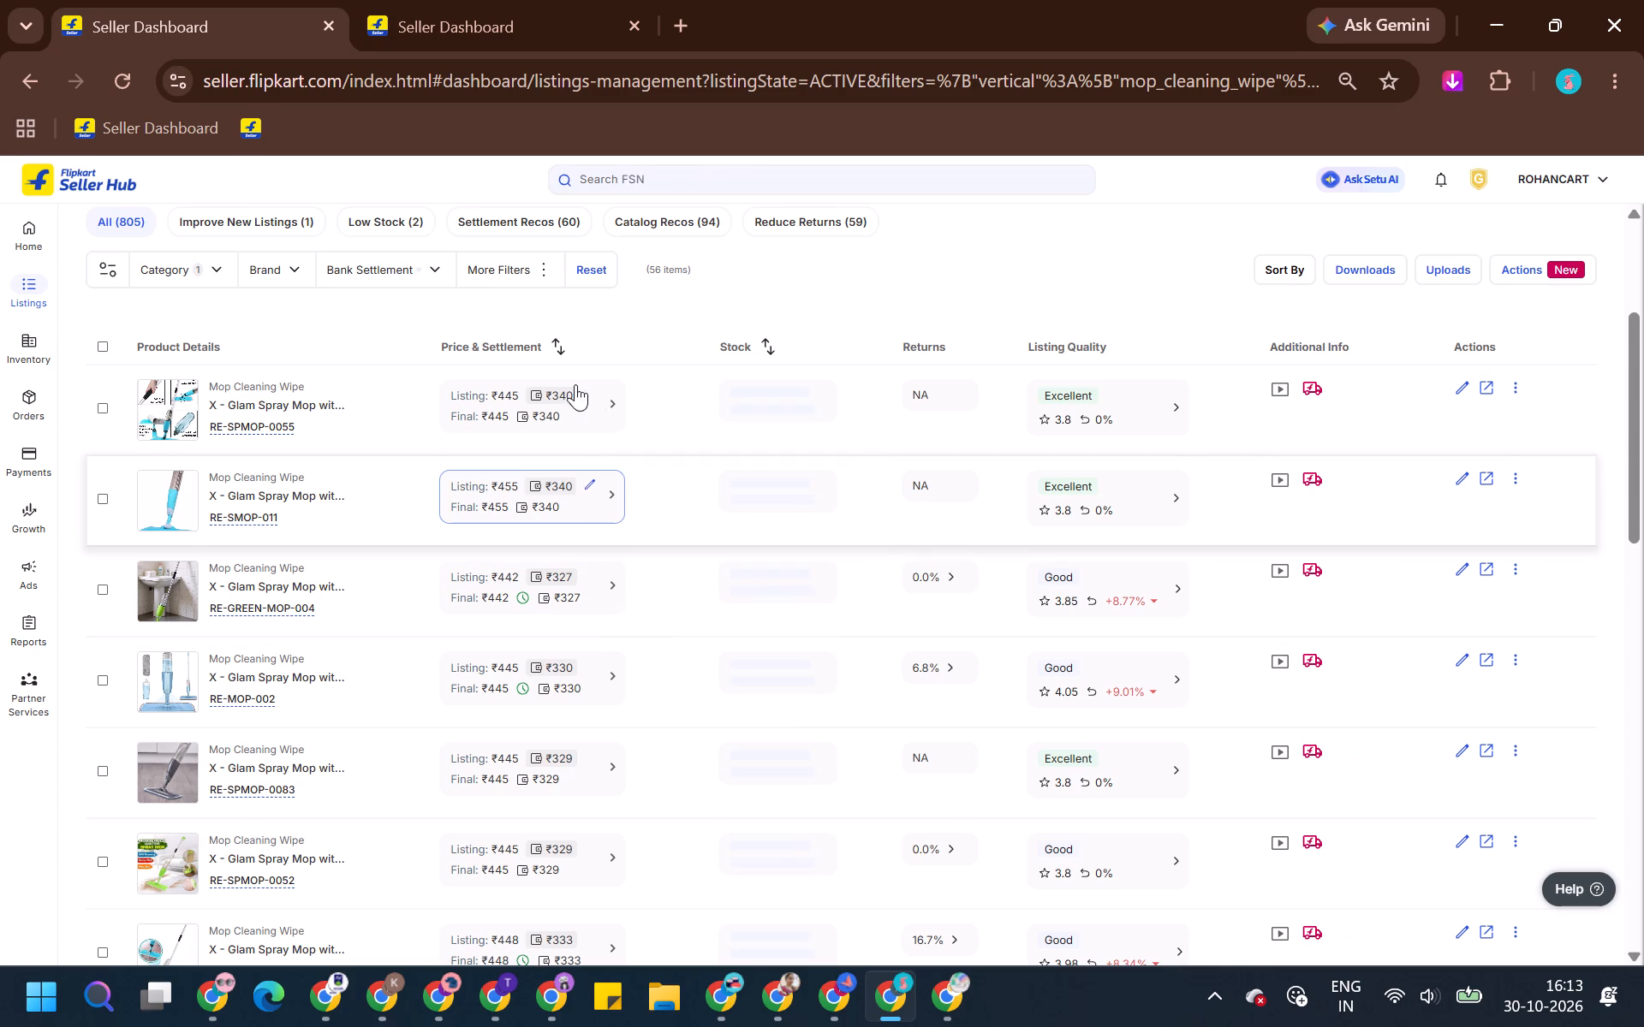
# Set the bank settlement of listing RE-SPMOP-0055 to ₹350 and apply it.
pyautogui.click(593, 396)
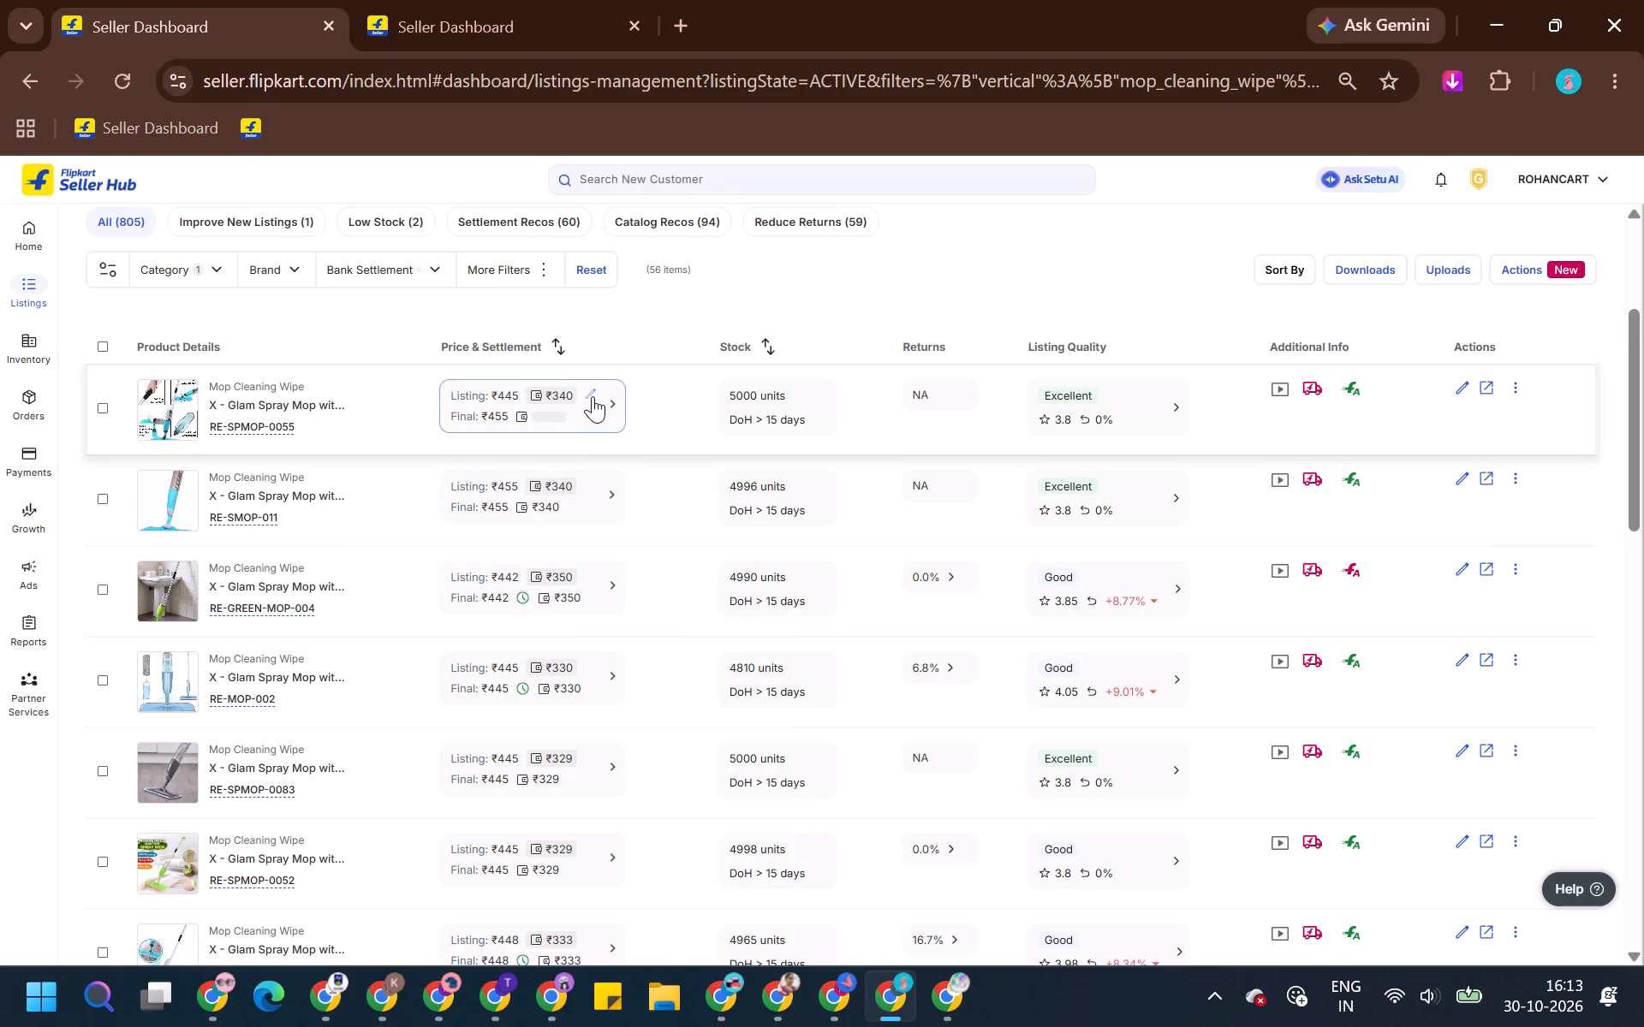
pyautogui.click(593, 396)
pyautogui.press('/')
pyautogui.press('Left')
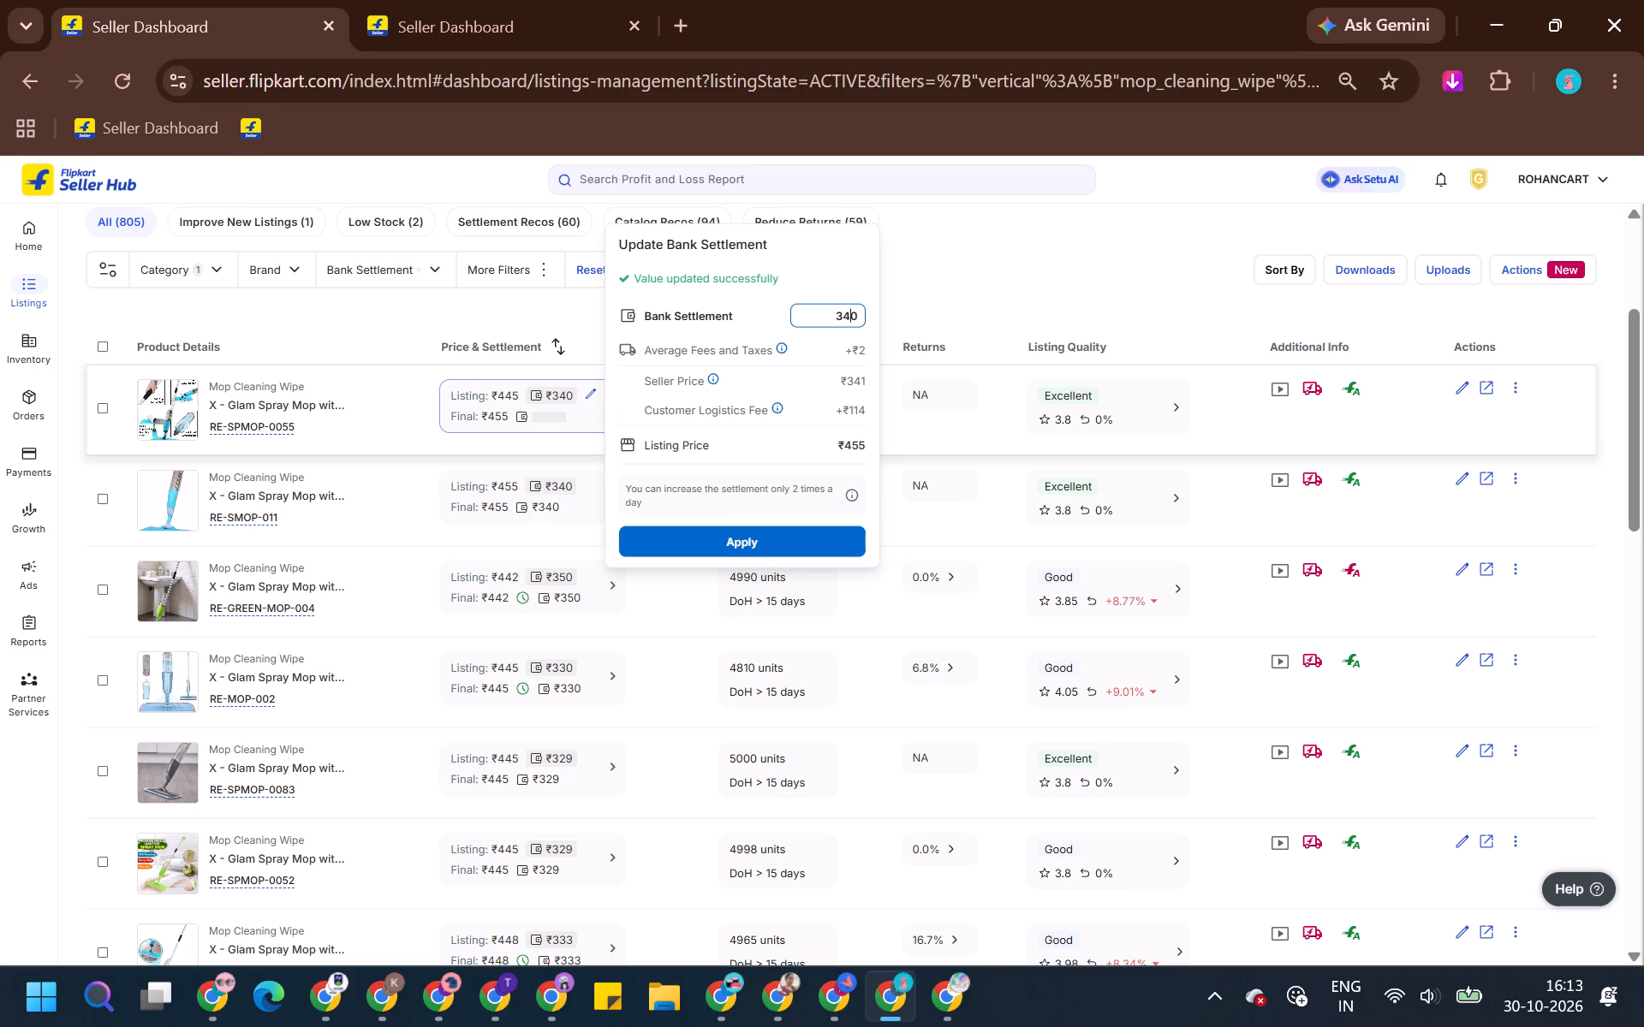
pyautogui.press('BackSpace')
pyautogui.press('5')
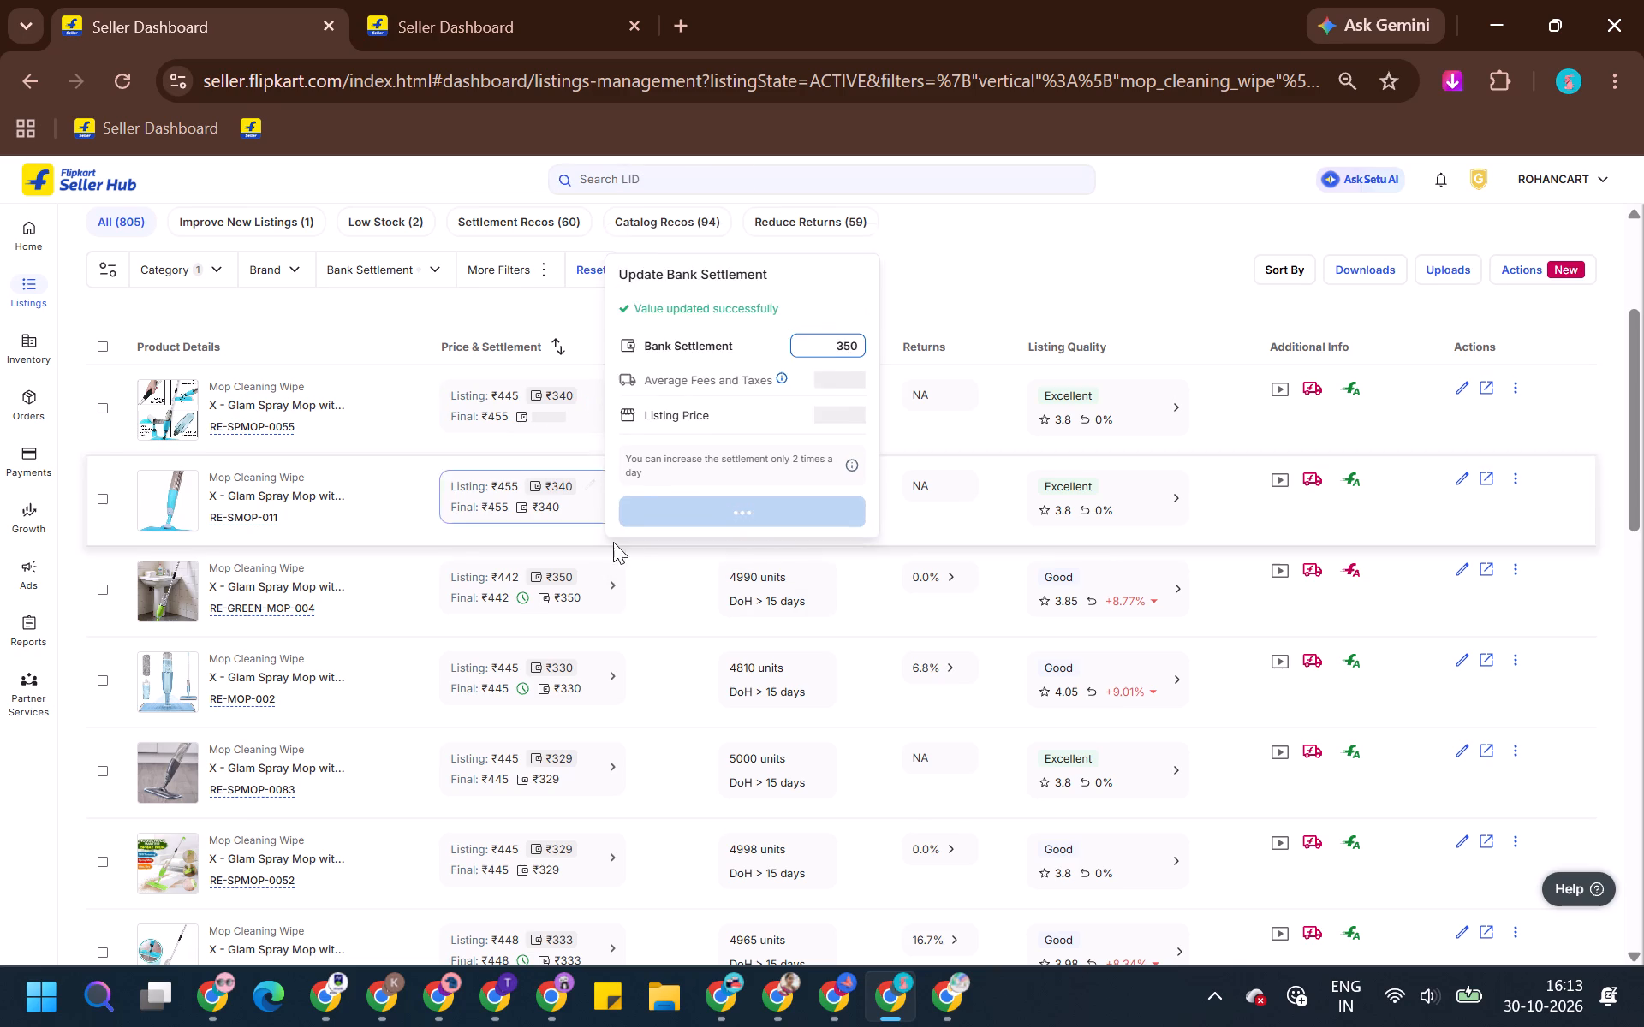
pyautogui.click(693, 542)
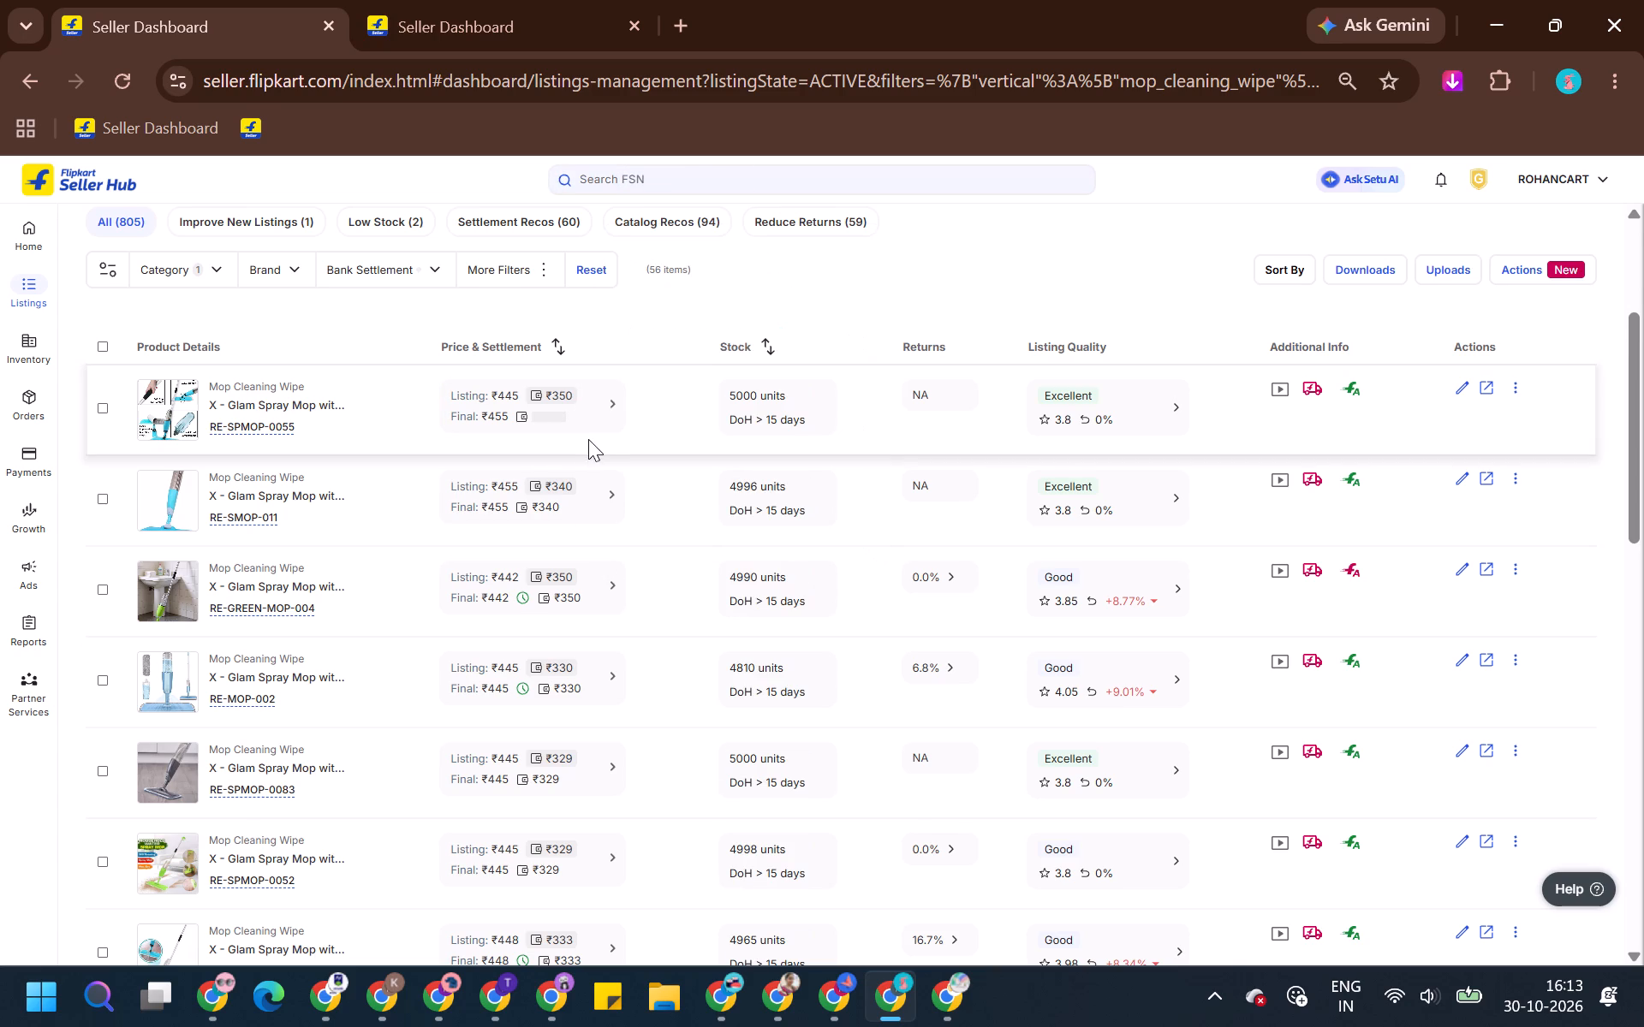
# Set the bank settlement of listing RE-SMOP-011 to ₹350 and apply it.
pyautogui.click(593, 485)
pyautogui.press('Left')
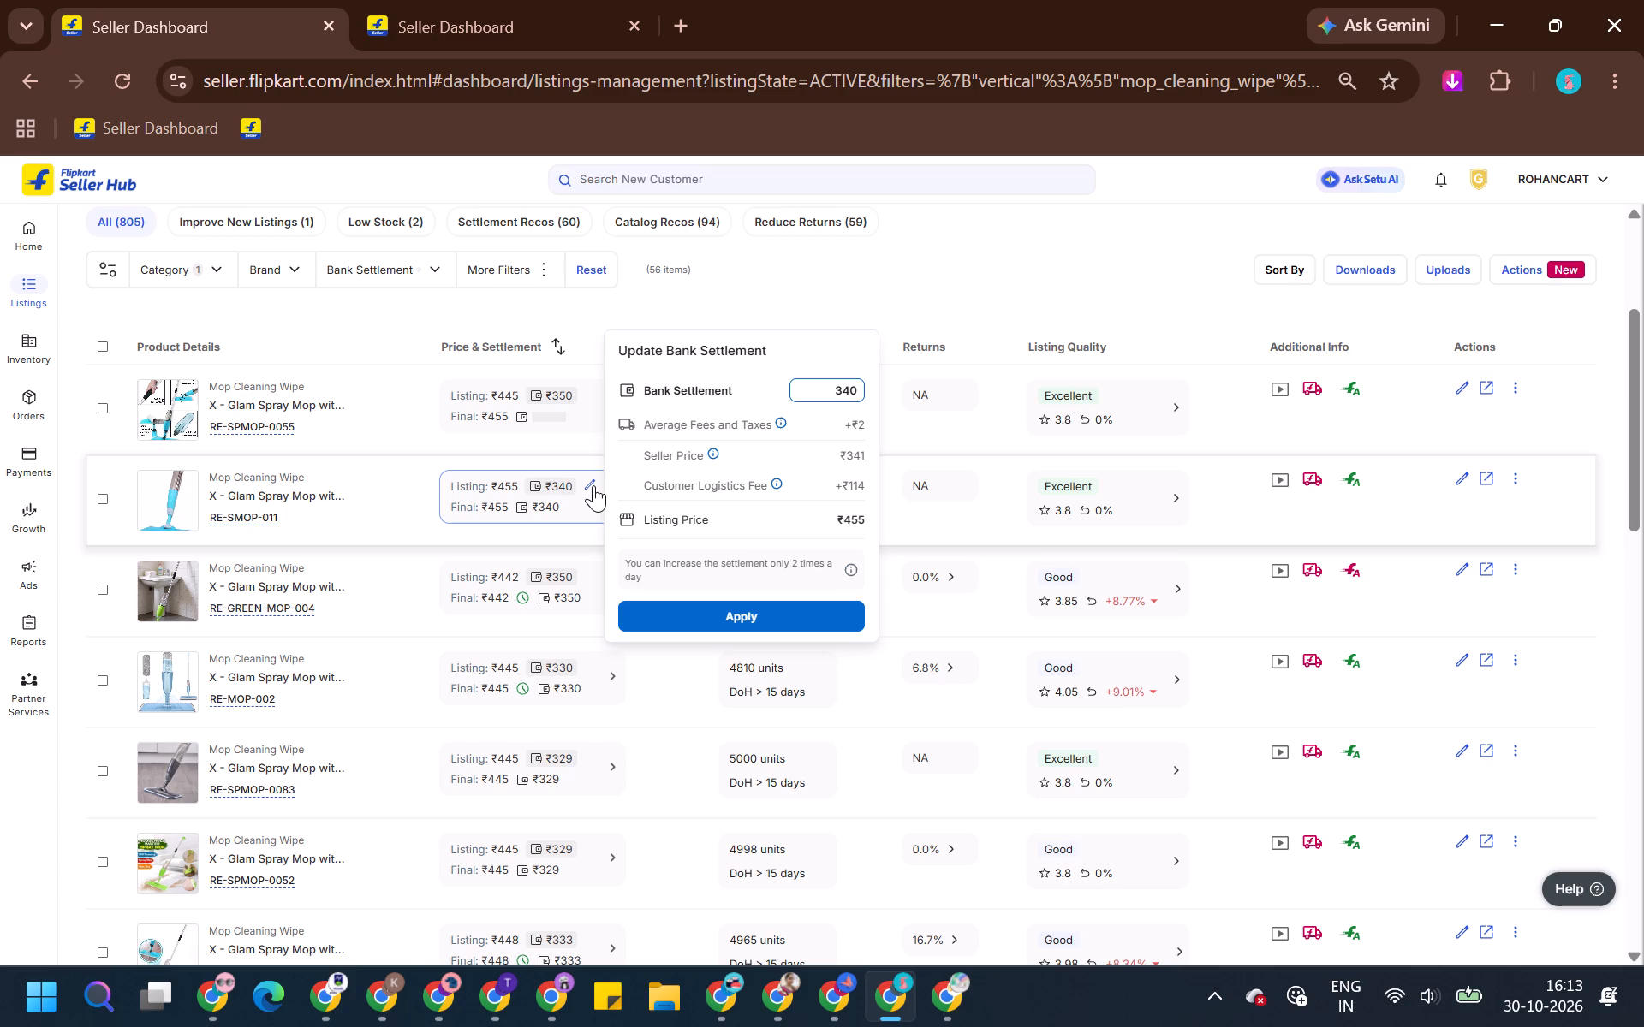
pyautogui.press('BackSpace')
pyautogui.press('5')
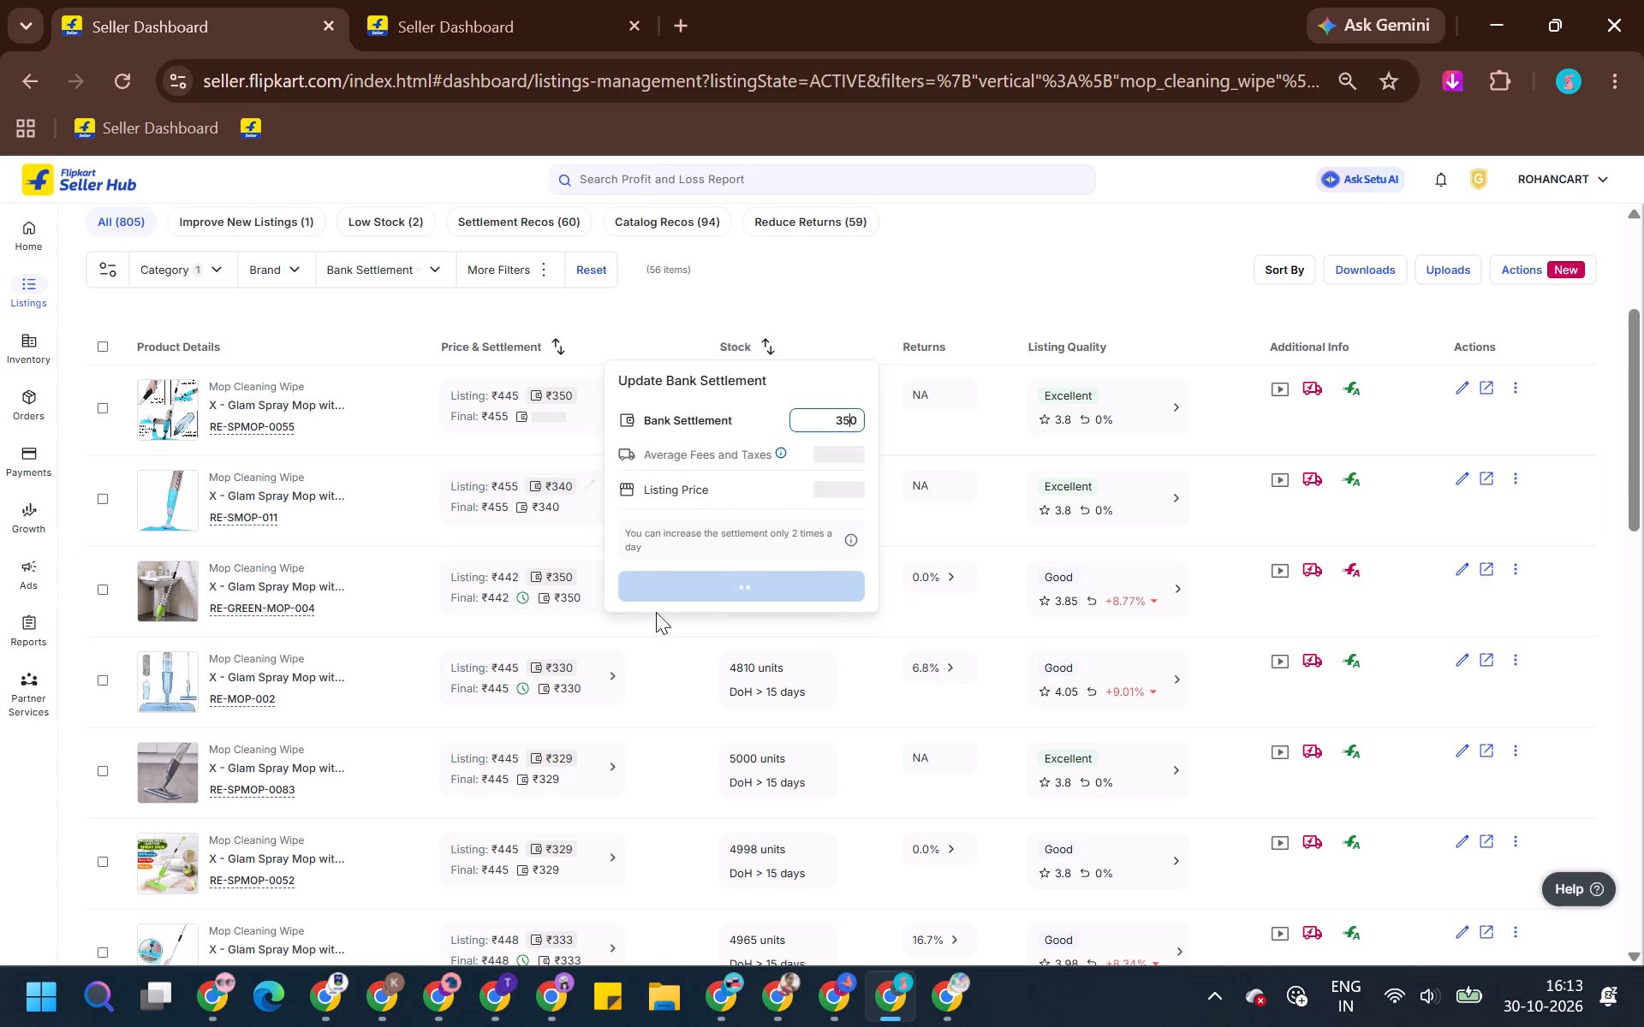
pyautogui.click(674, 618)
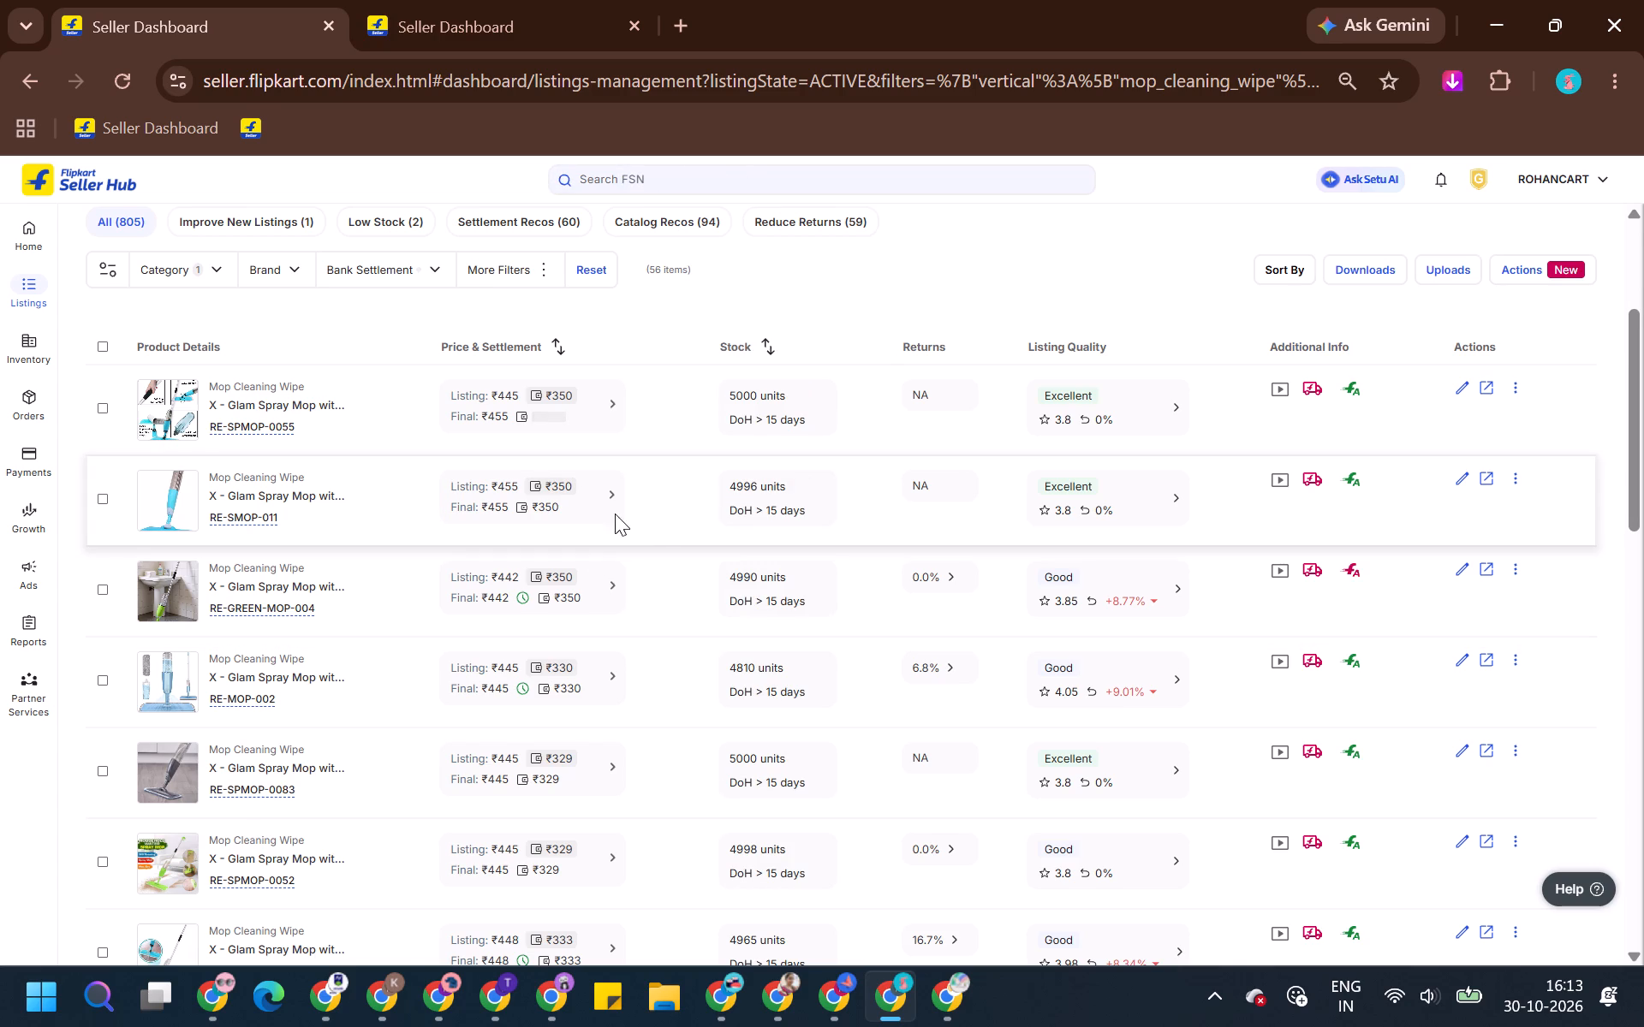
# Set the bank settlement of listing RE-MOP-002 to ₹350 and apply it.
pyautogui.scroll(-2, 625, 490)
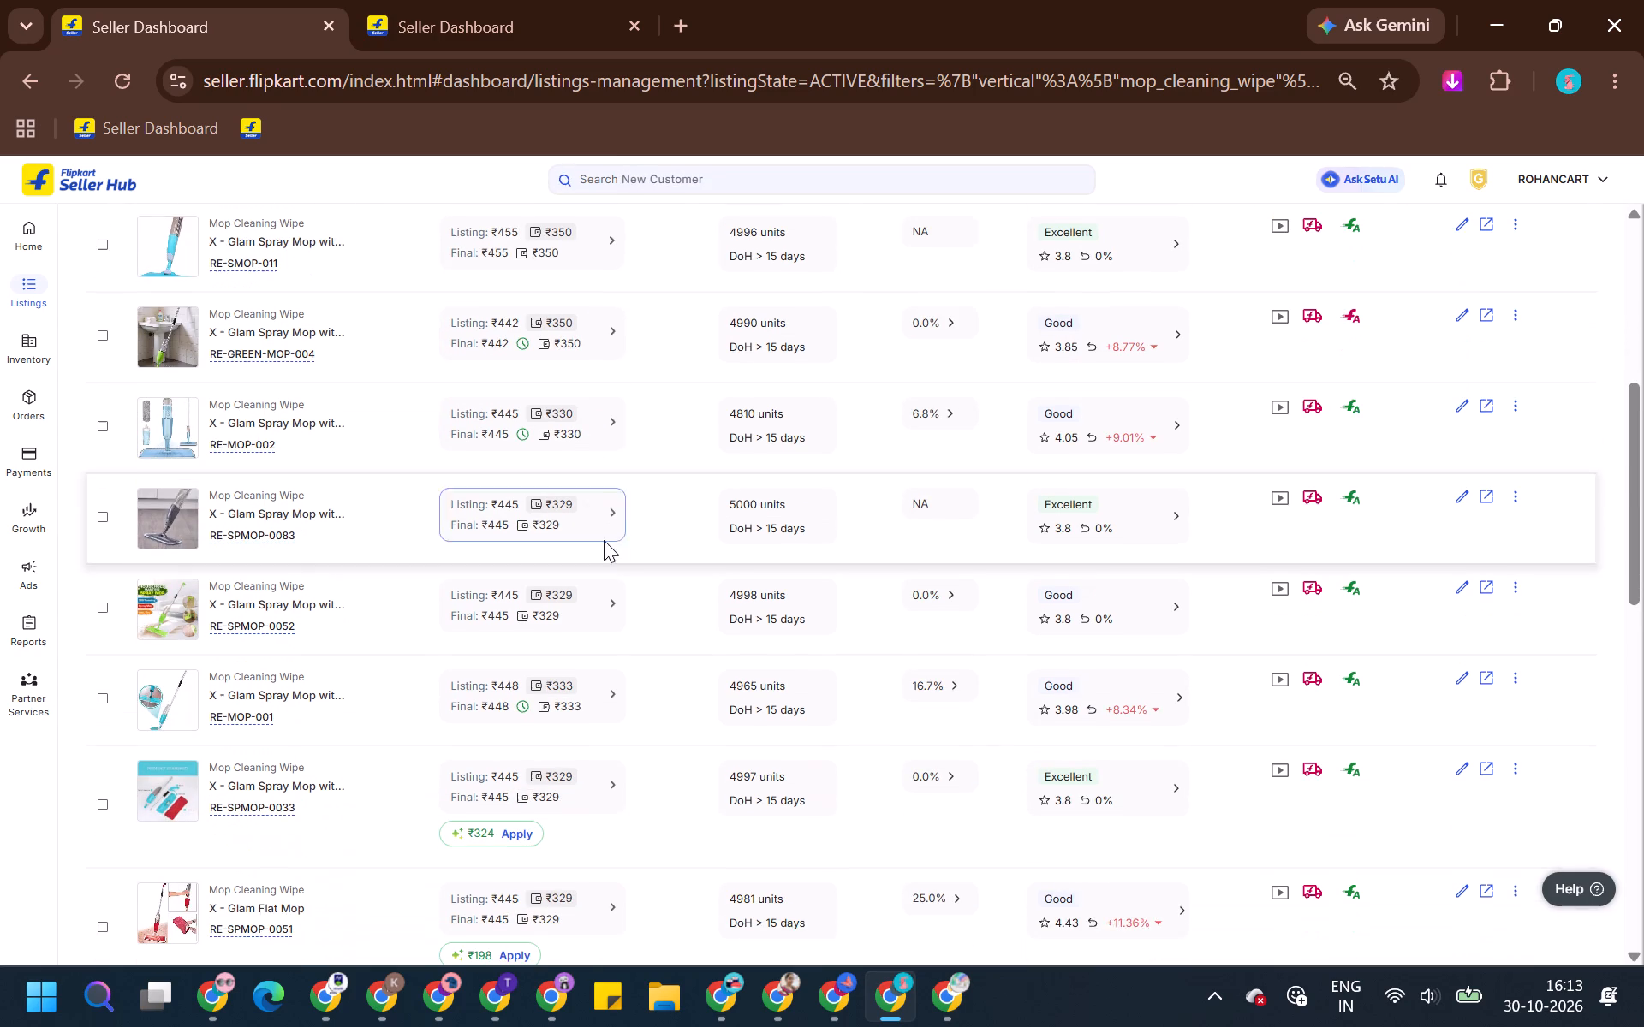
pyautogui.click(588, 406)
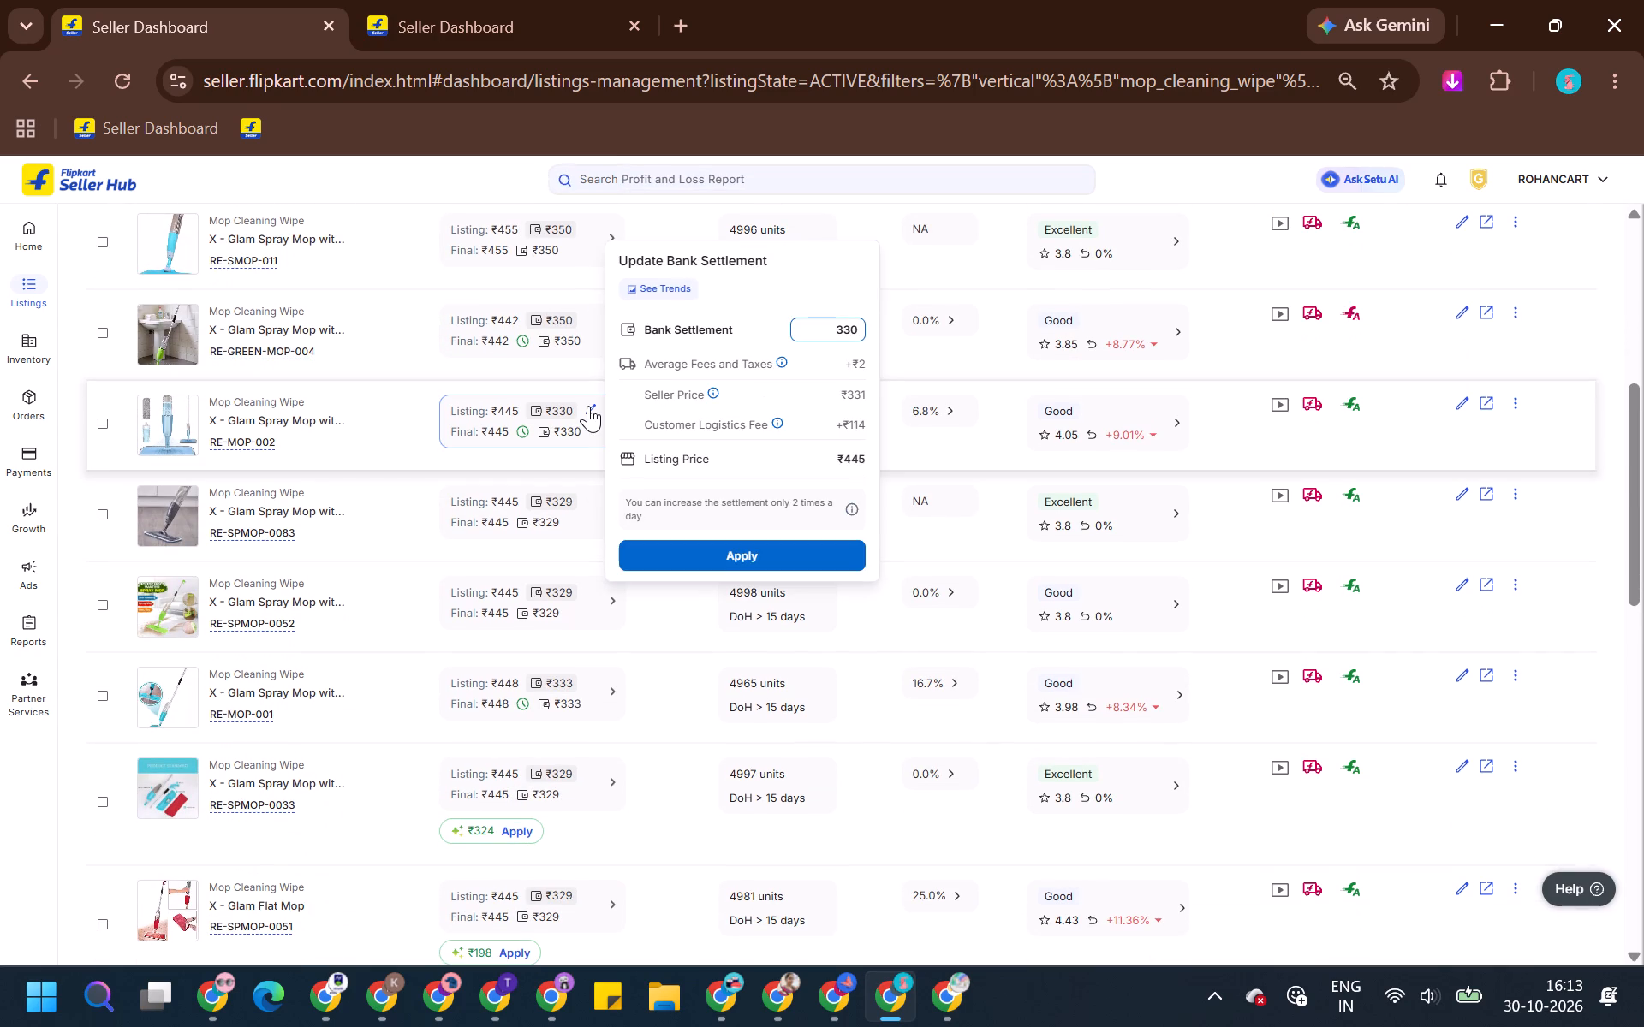
pyautogui.press('BackSpace')
pyautogui.press('BackSpace')
pyautogui.write('50')
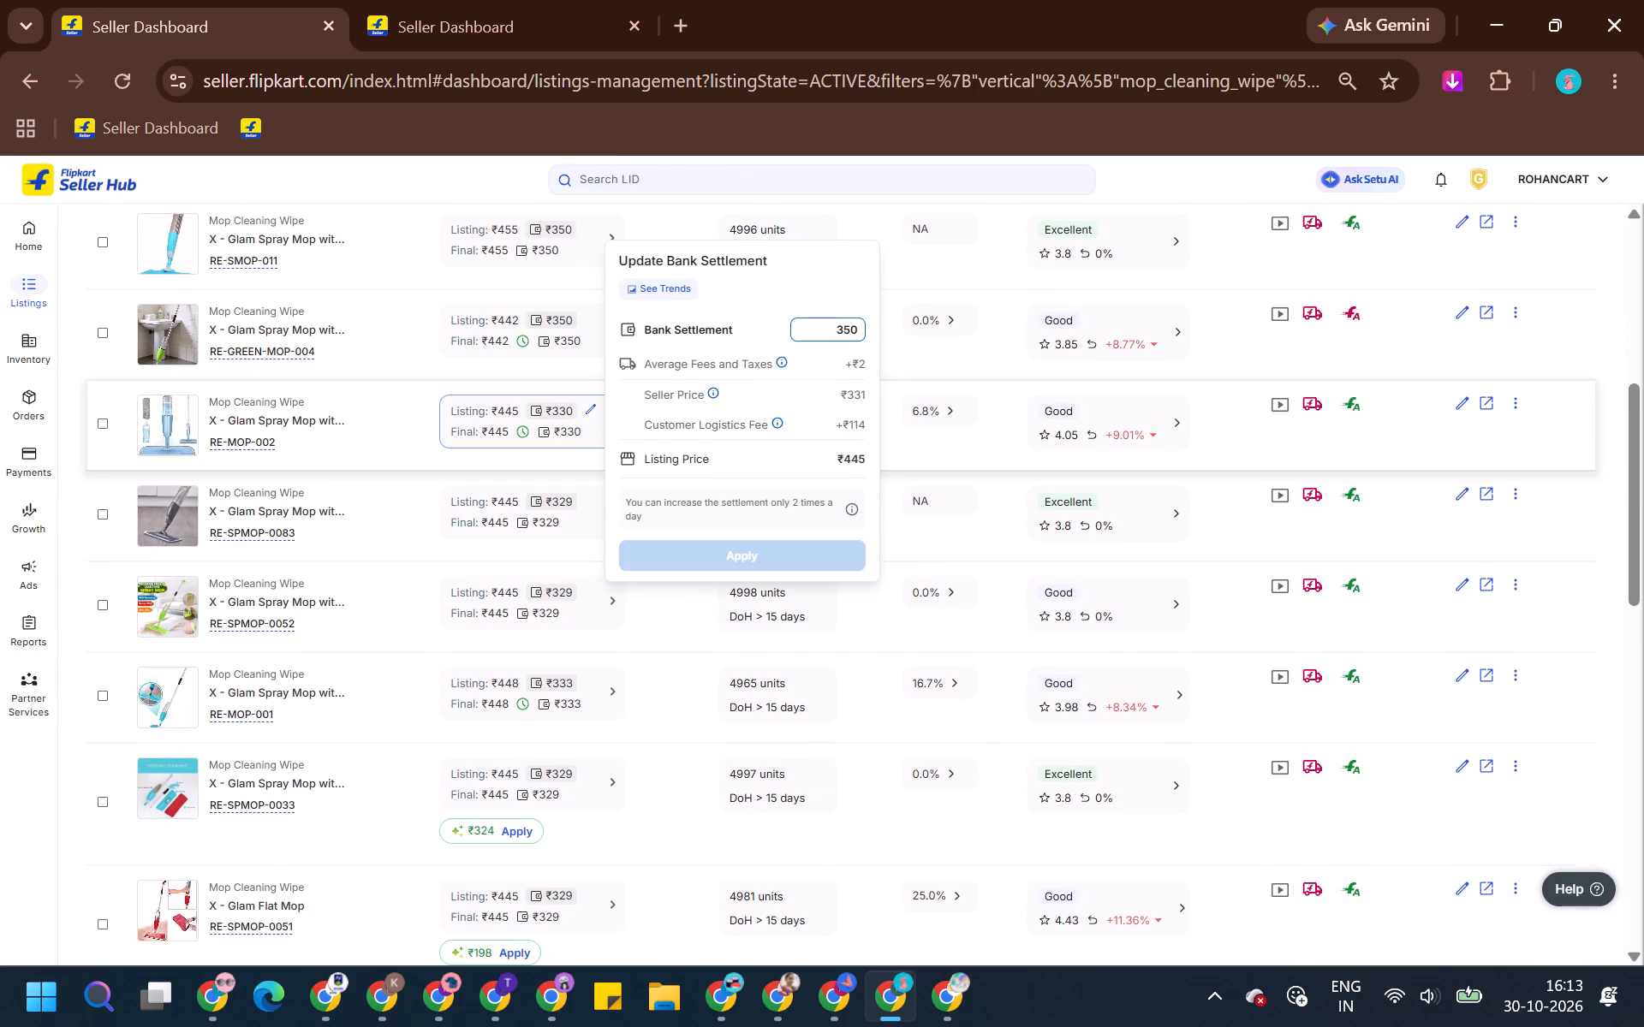
pyautogui.click(714, 559)
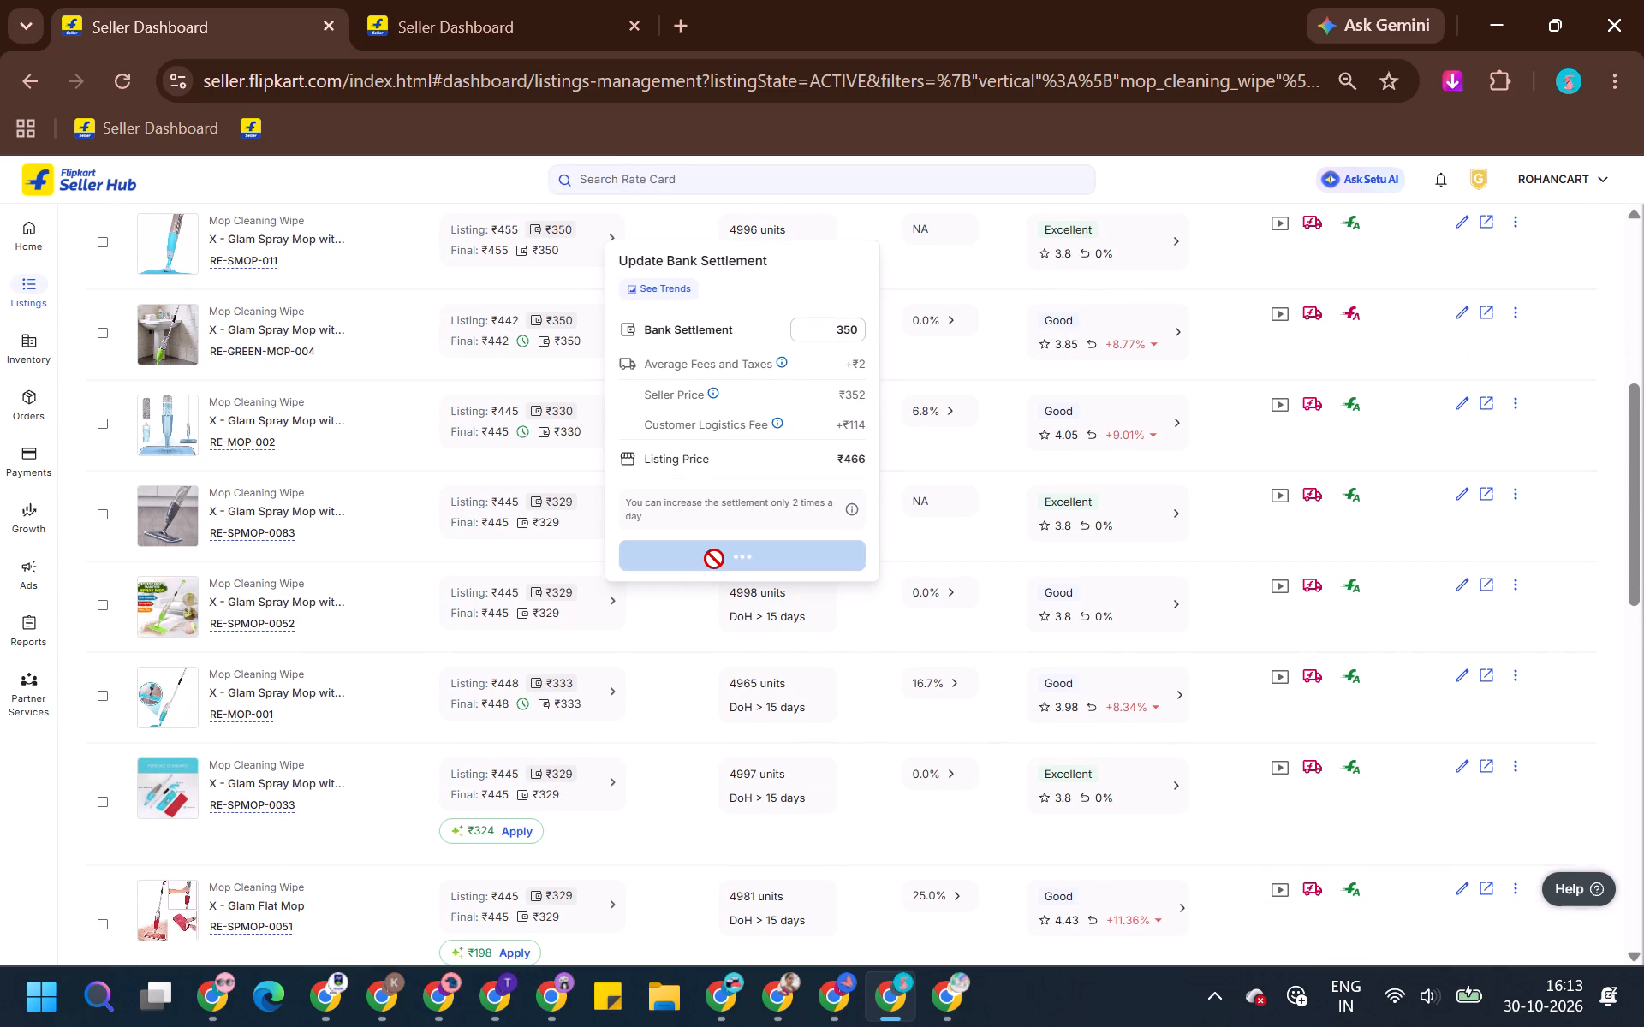
# Set the bank settlement of listing RE-SPMOP-0083 to ₹350 and apply it.
pyautogui.click(593, 499)
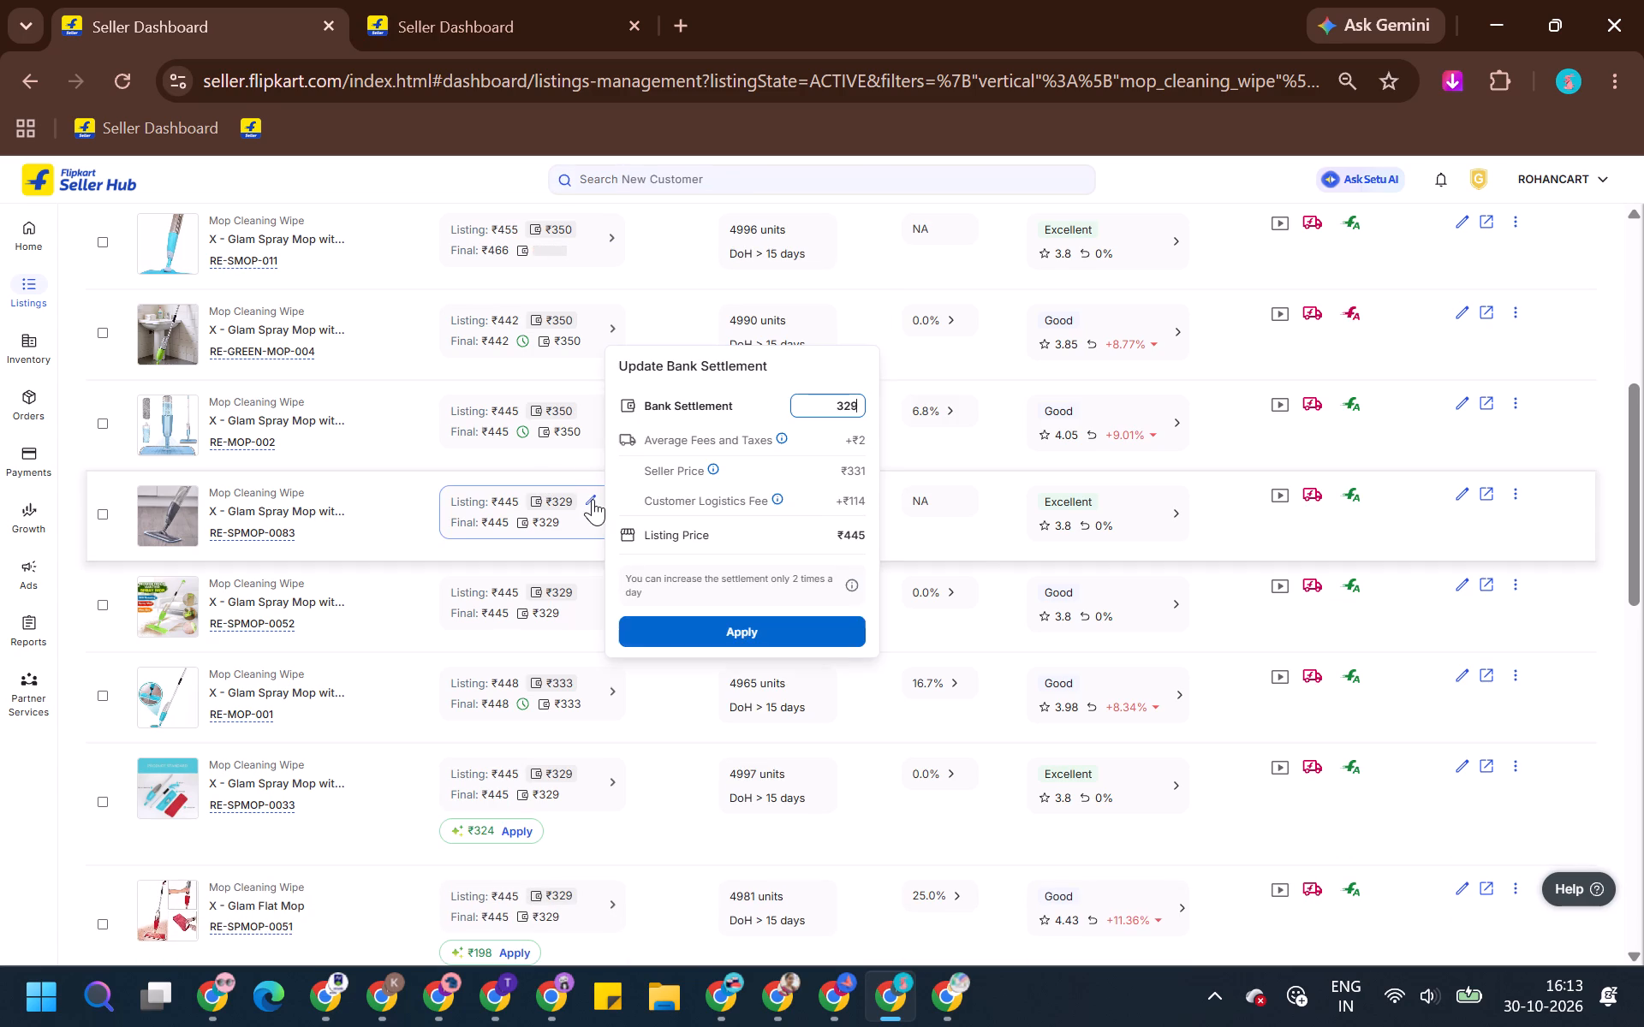
pyautogui.press('BackSpace')
pyautogui.press('BackSpace')
pyautogui.write('50')
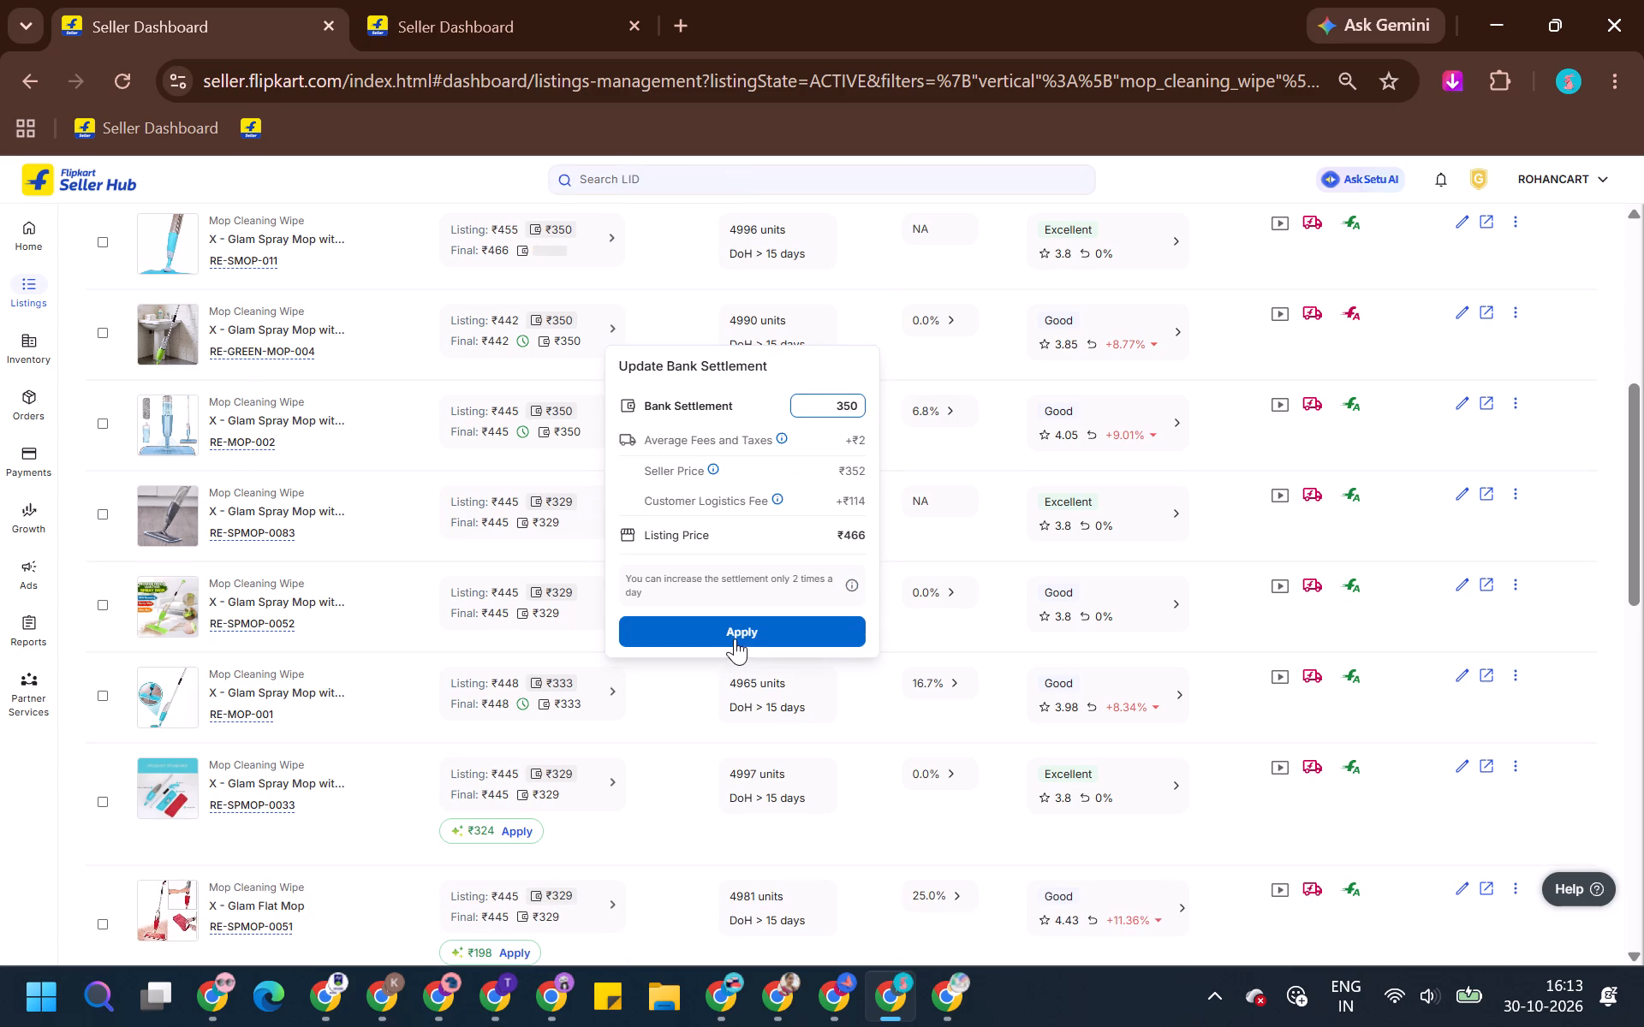
pyautogui.click(735, 638)
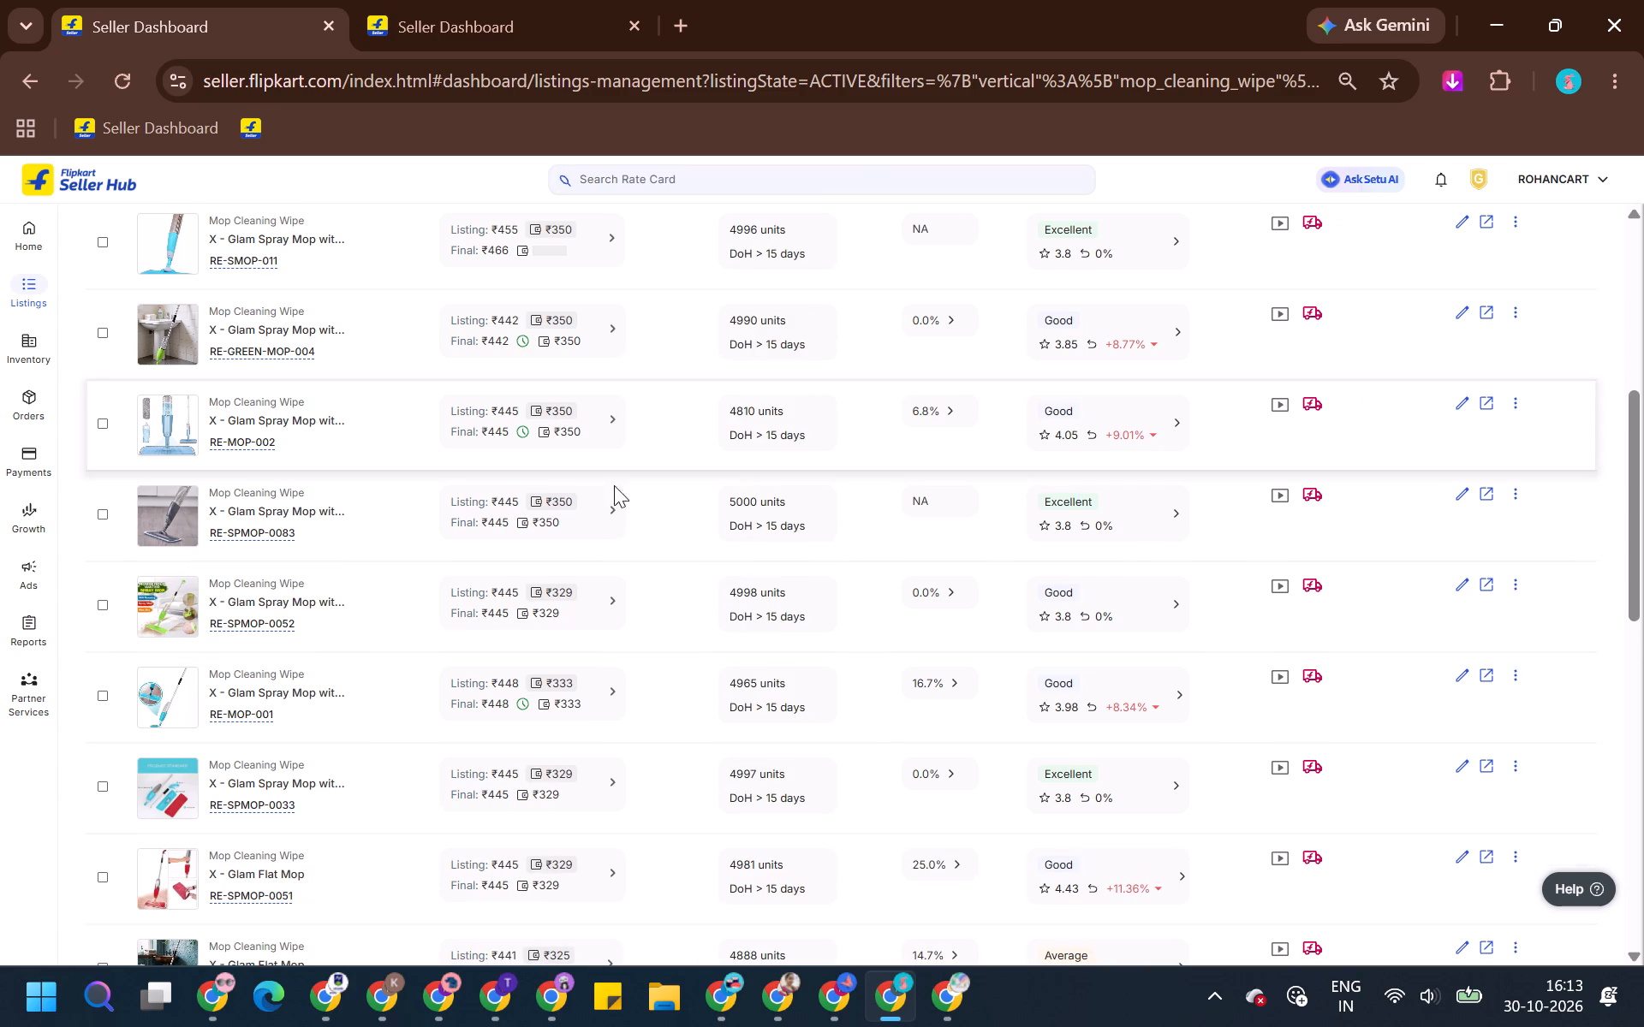
# Set the bank settlement of listing RE-SPMOP-0052 to ₹350 and apply it.
pyautogui.click(592, 597)
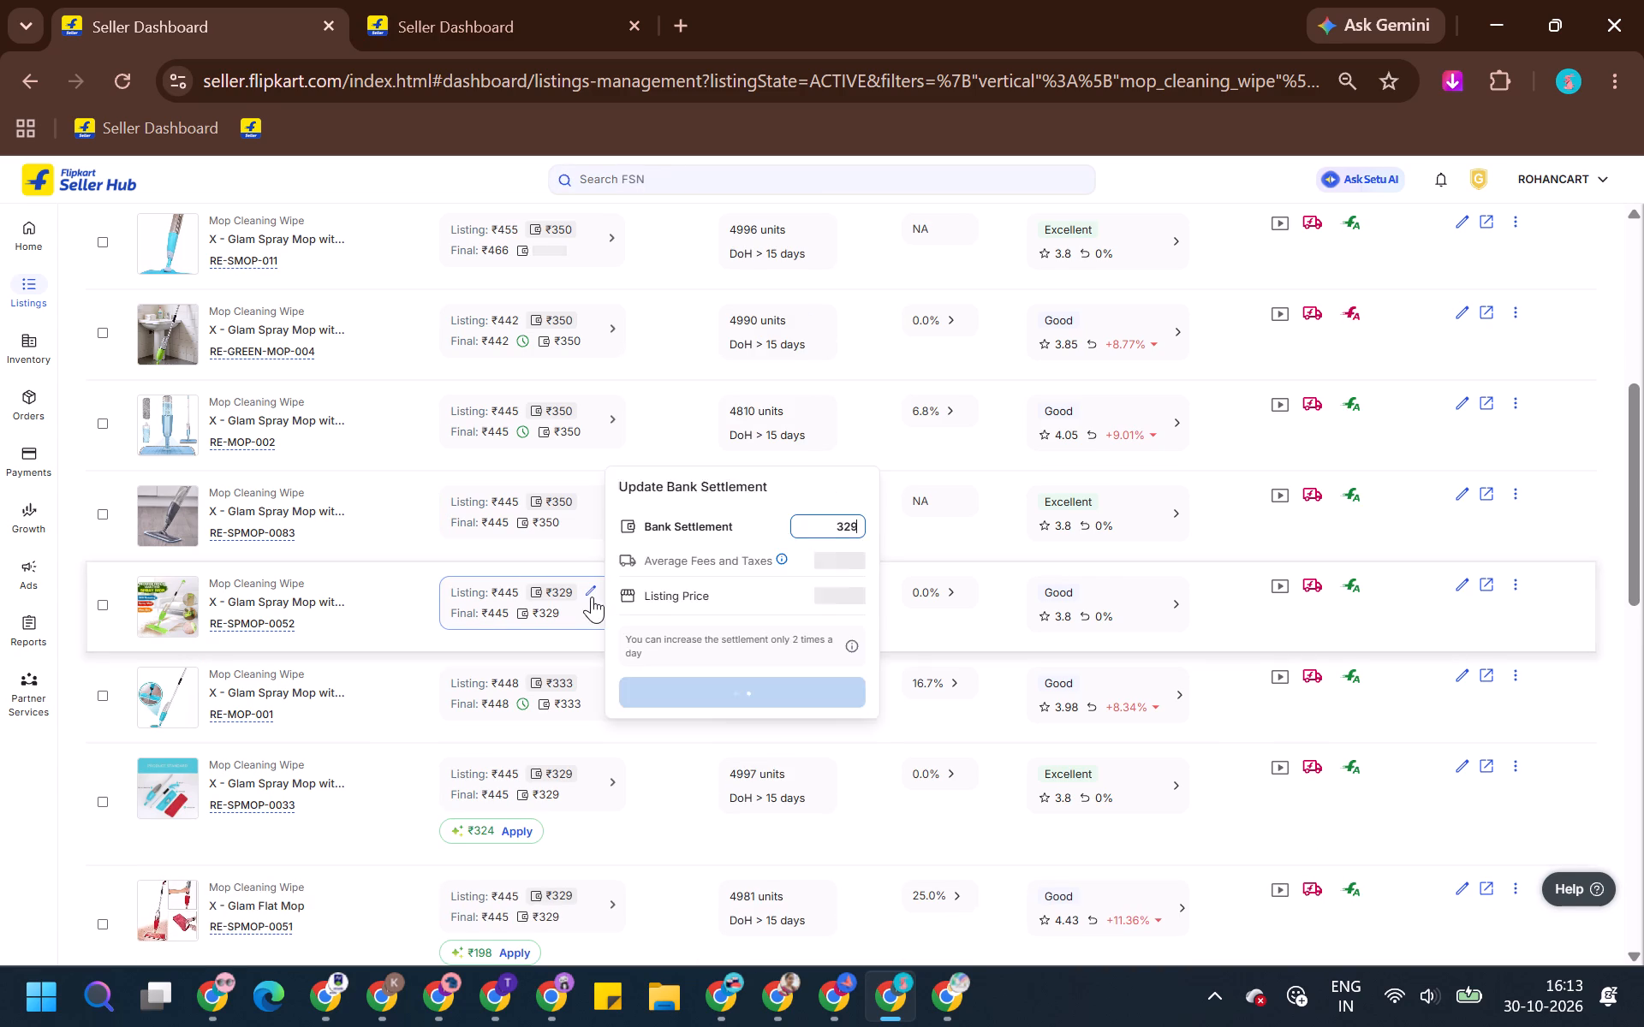
pyautogui.press('BackSpace')
pyautogui.press('BackSpace')
pyautogui.write('50')
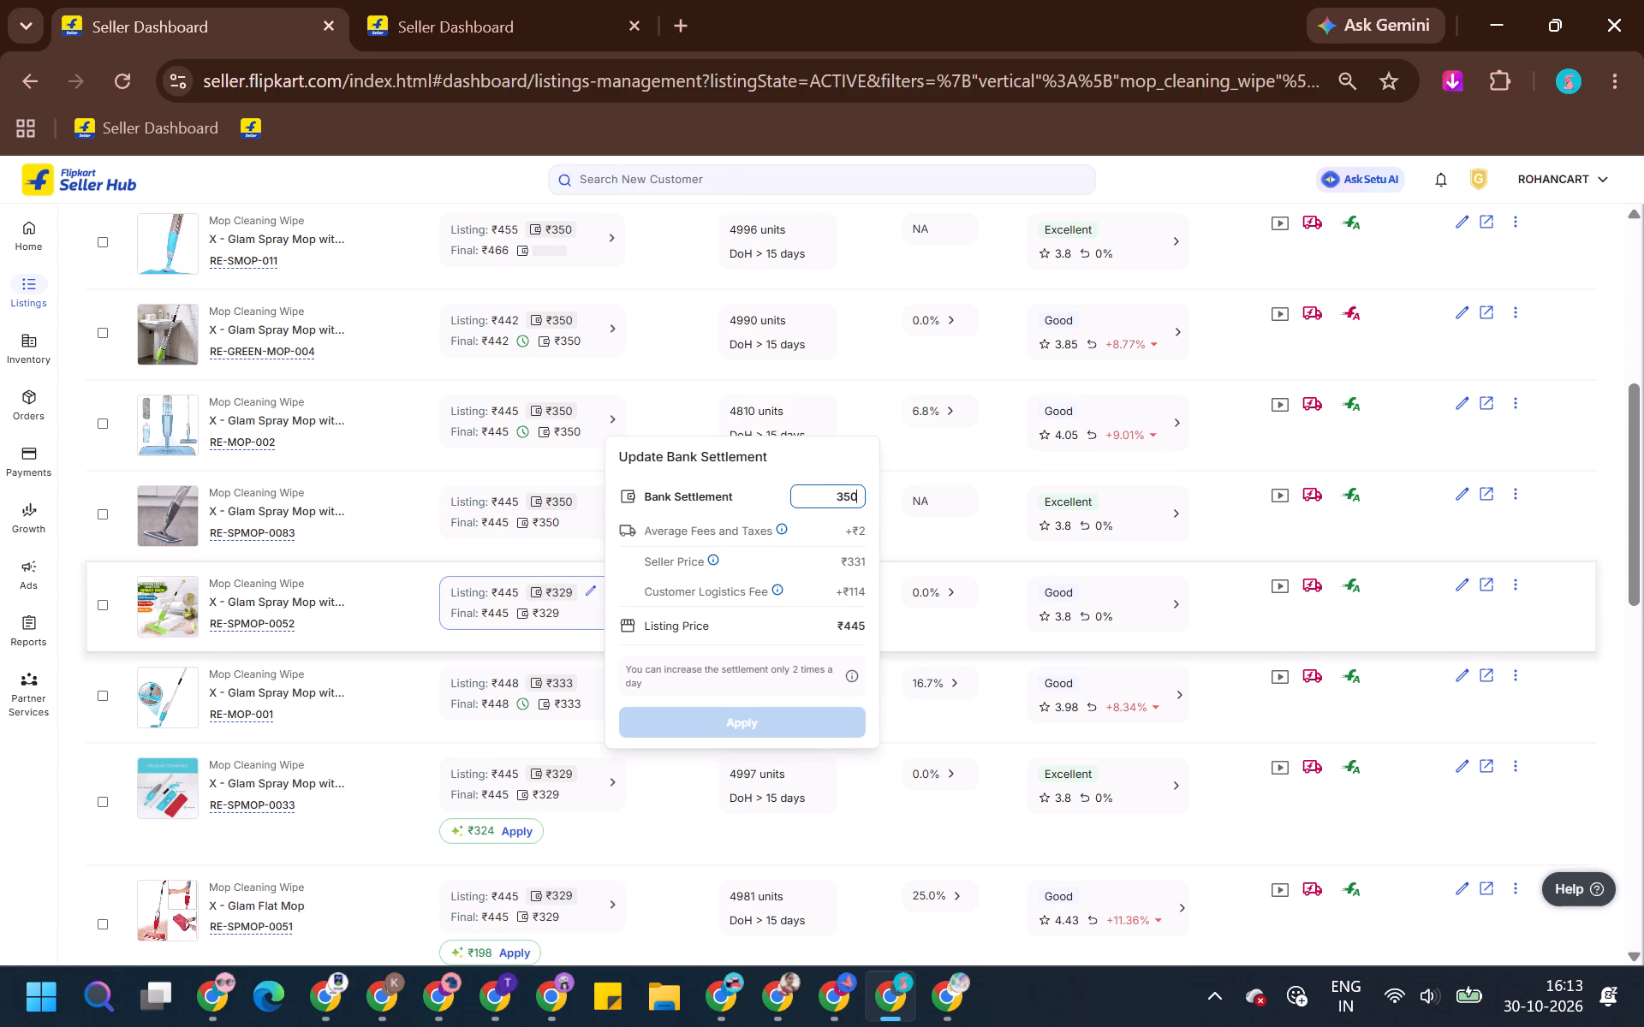
pyautogui.click(715, 714)
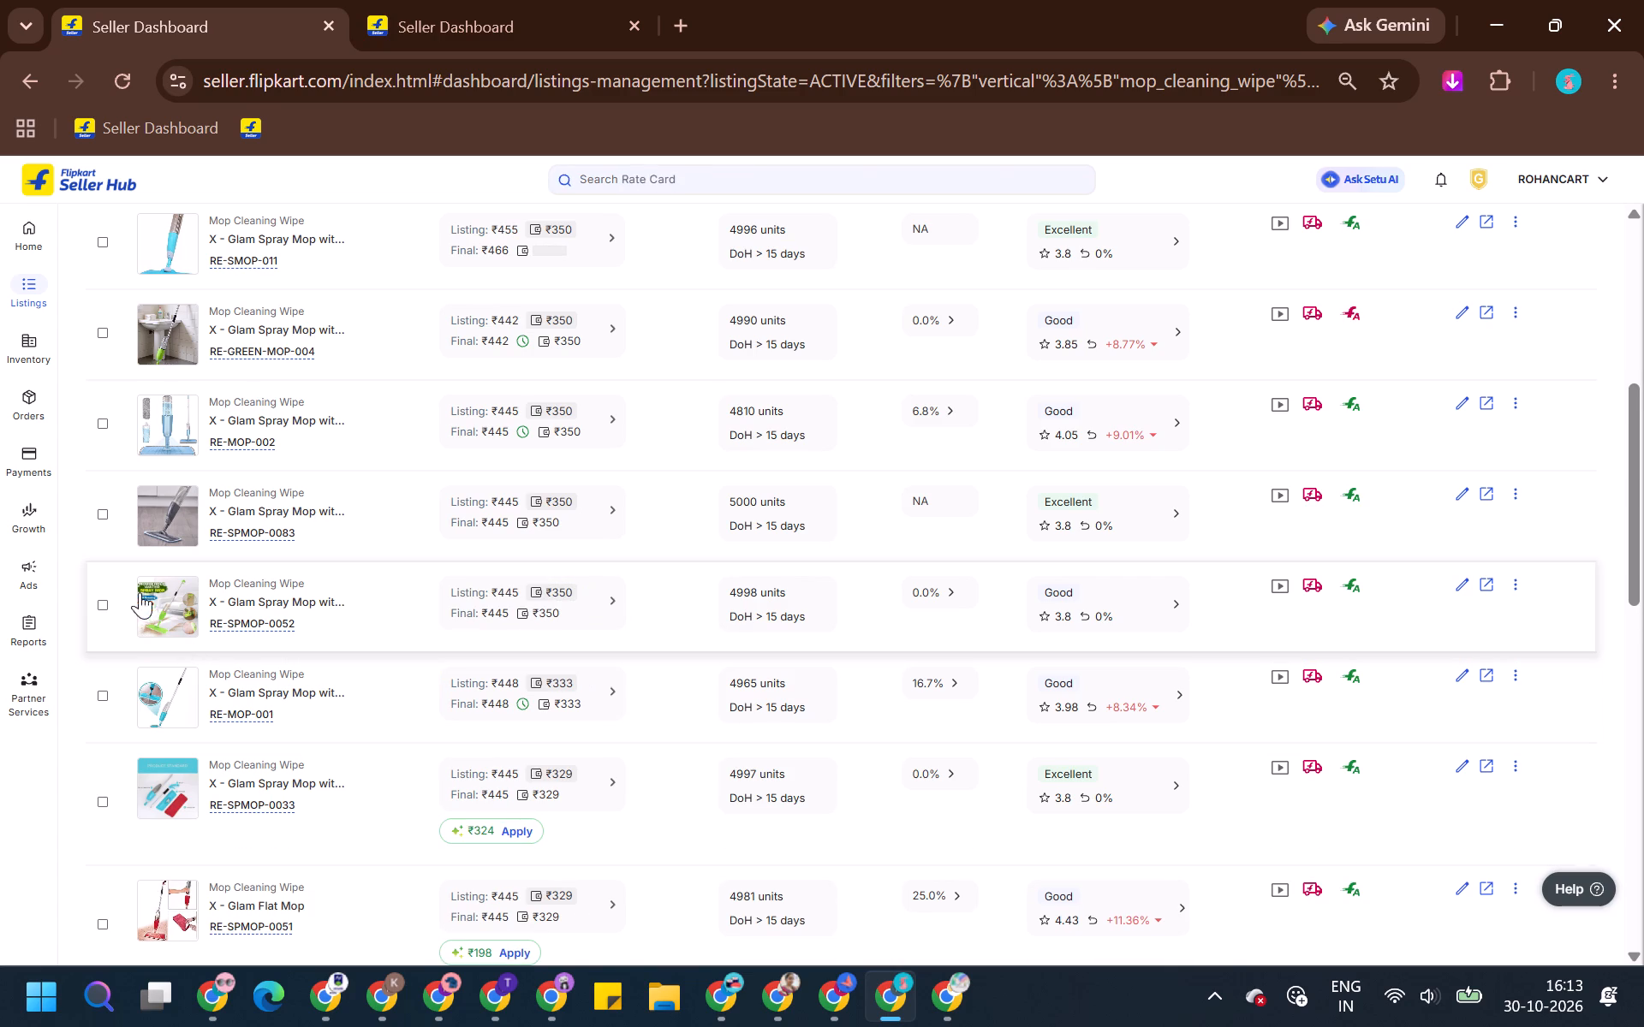
# Select listing RE-SPMOP-0052 in the listings table.
pyautogui.click(107, 609)
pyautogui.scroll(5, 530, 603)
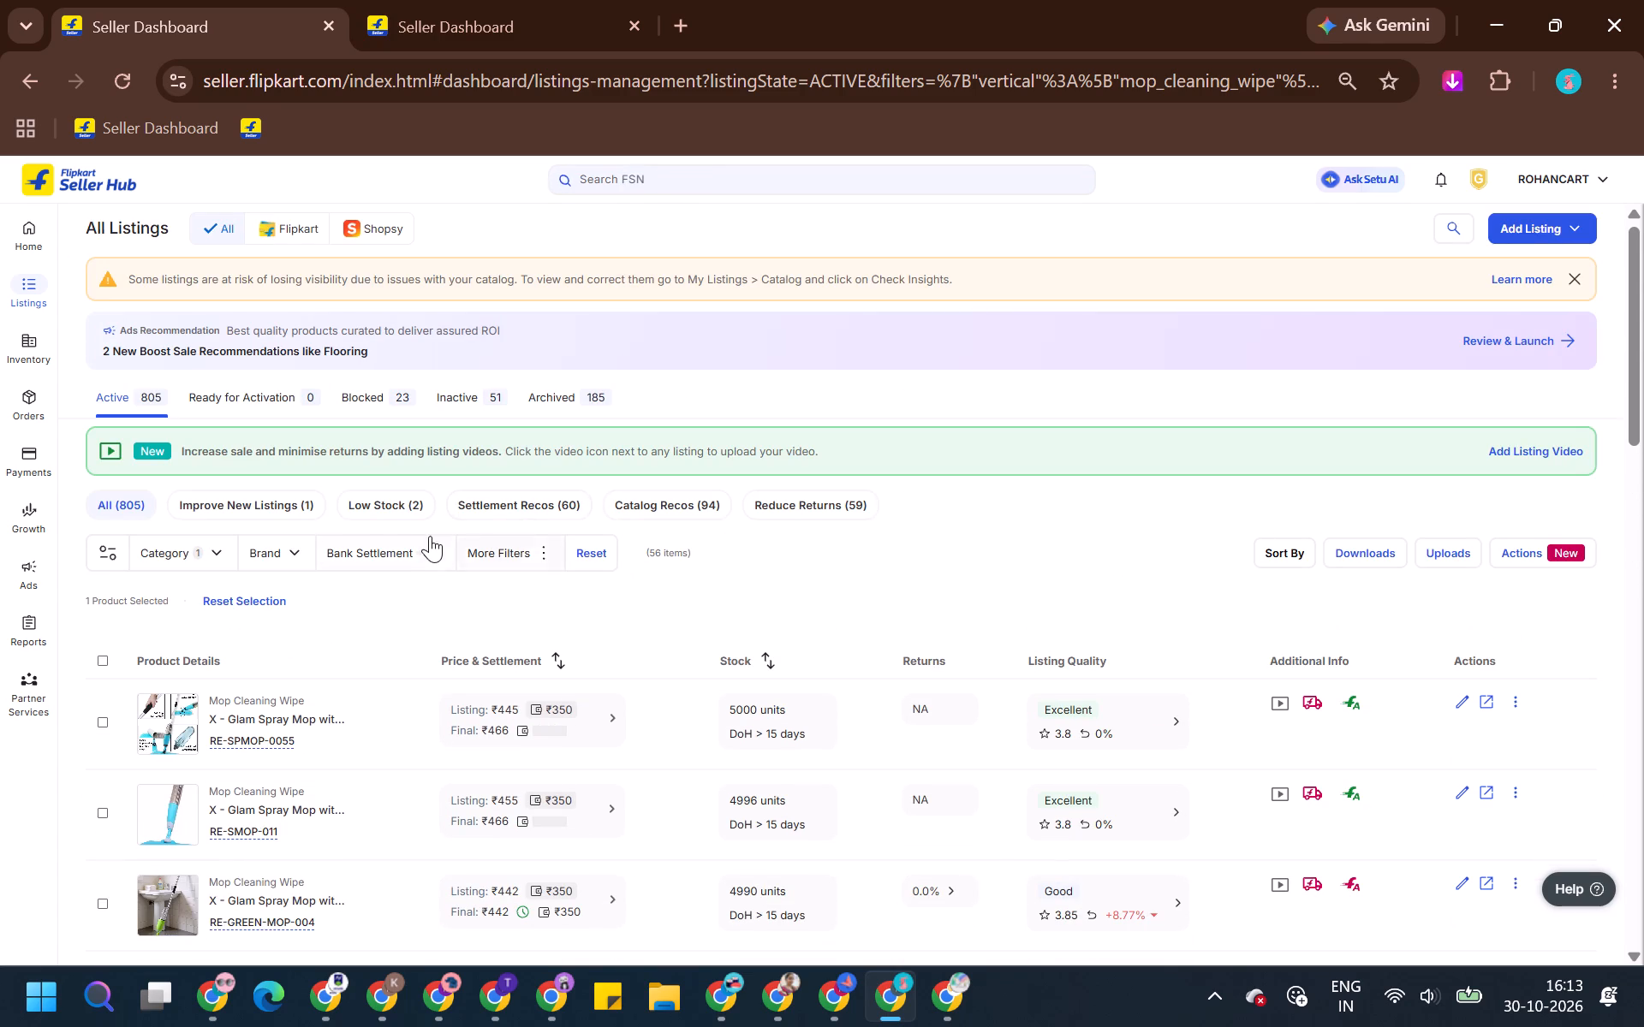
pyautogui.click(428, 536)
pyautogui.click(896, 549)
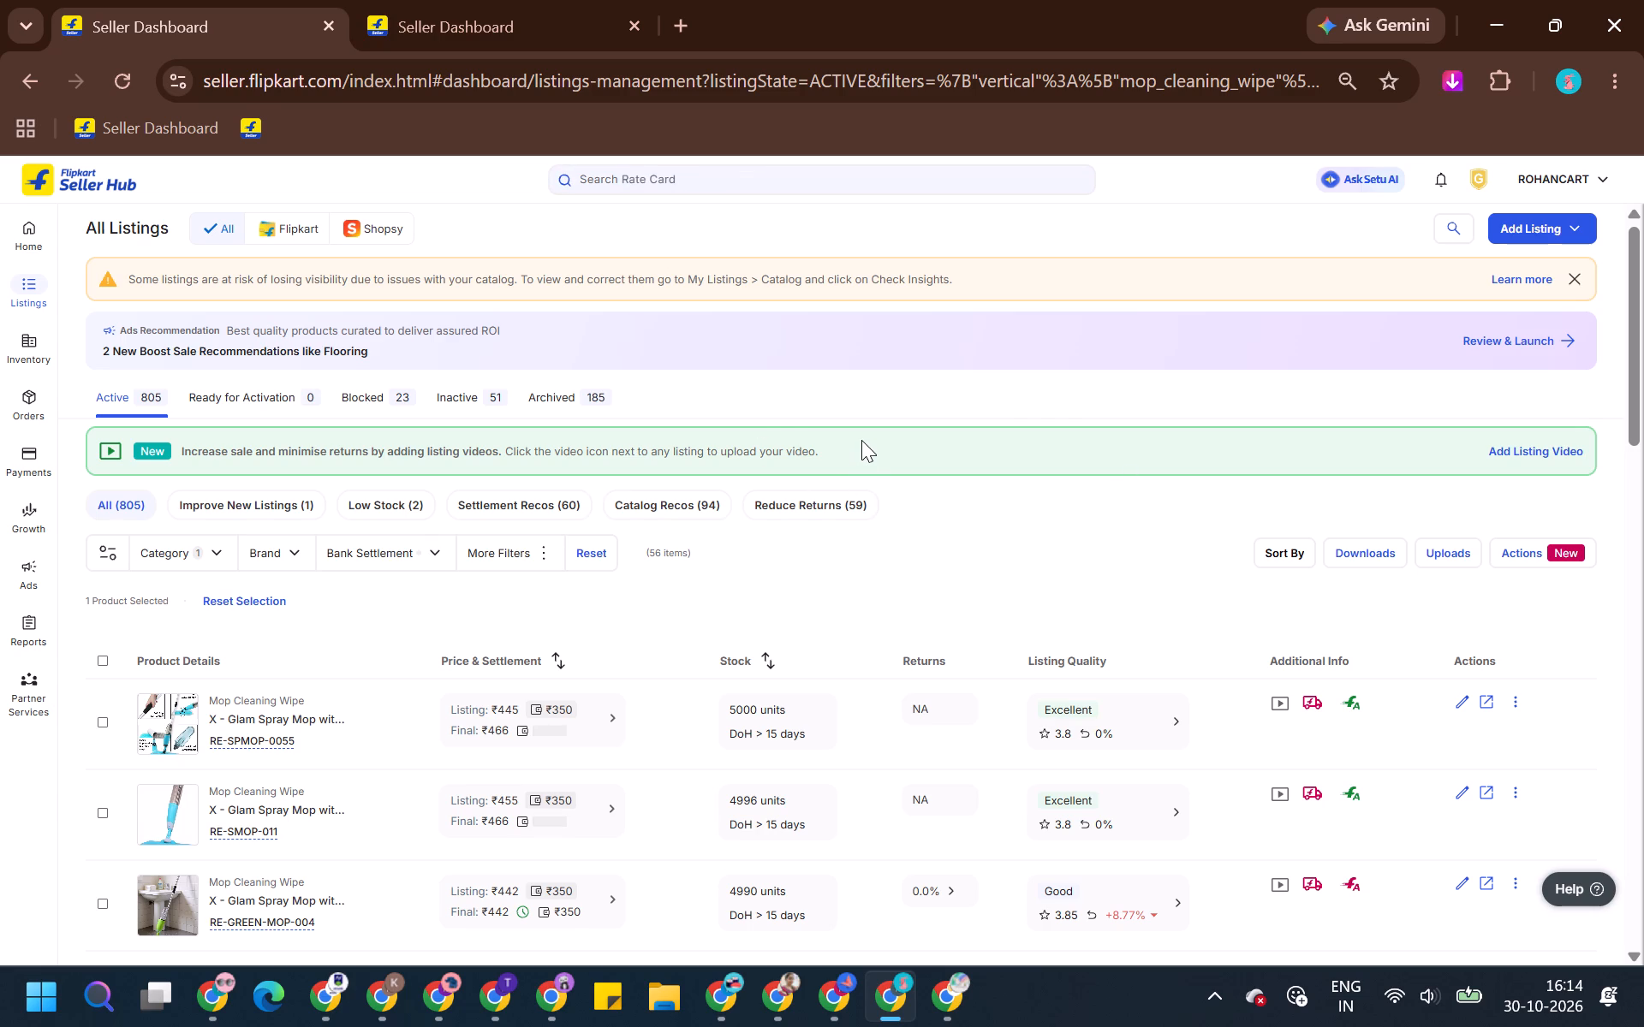
# Set the bank settlement of listing RE-MOP-001 to ₹350 and apply it.
pyautogui.scroll(-3, 864, 448)
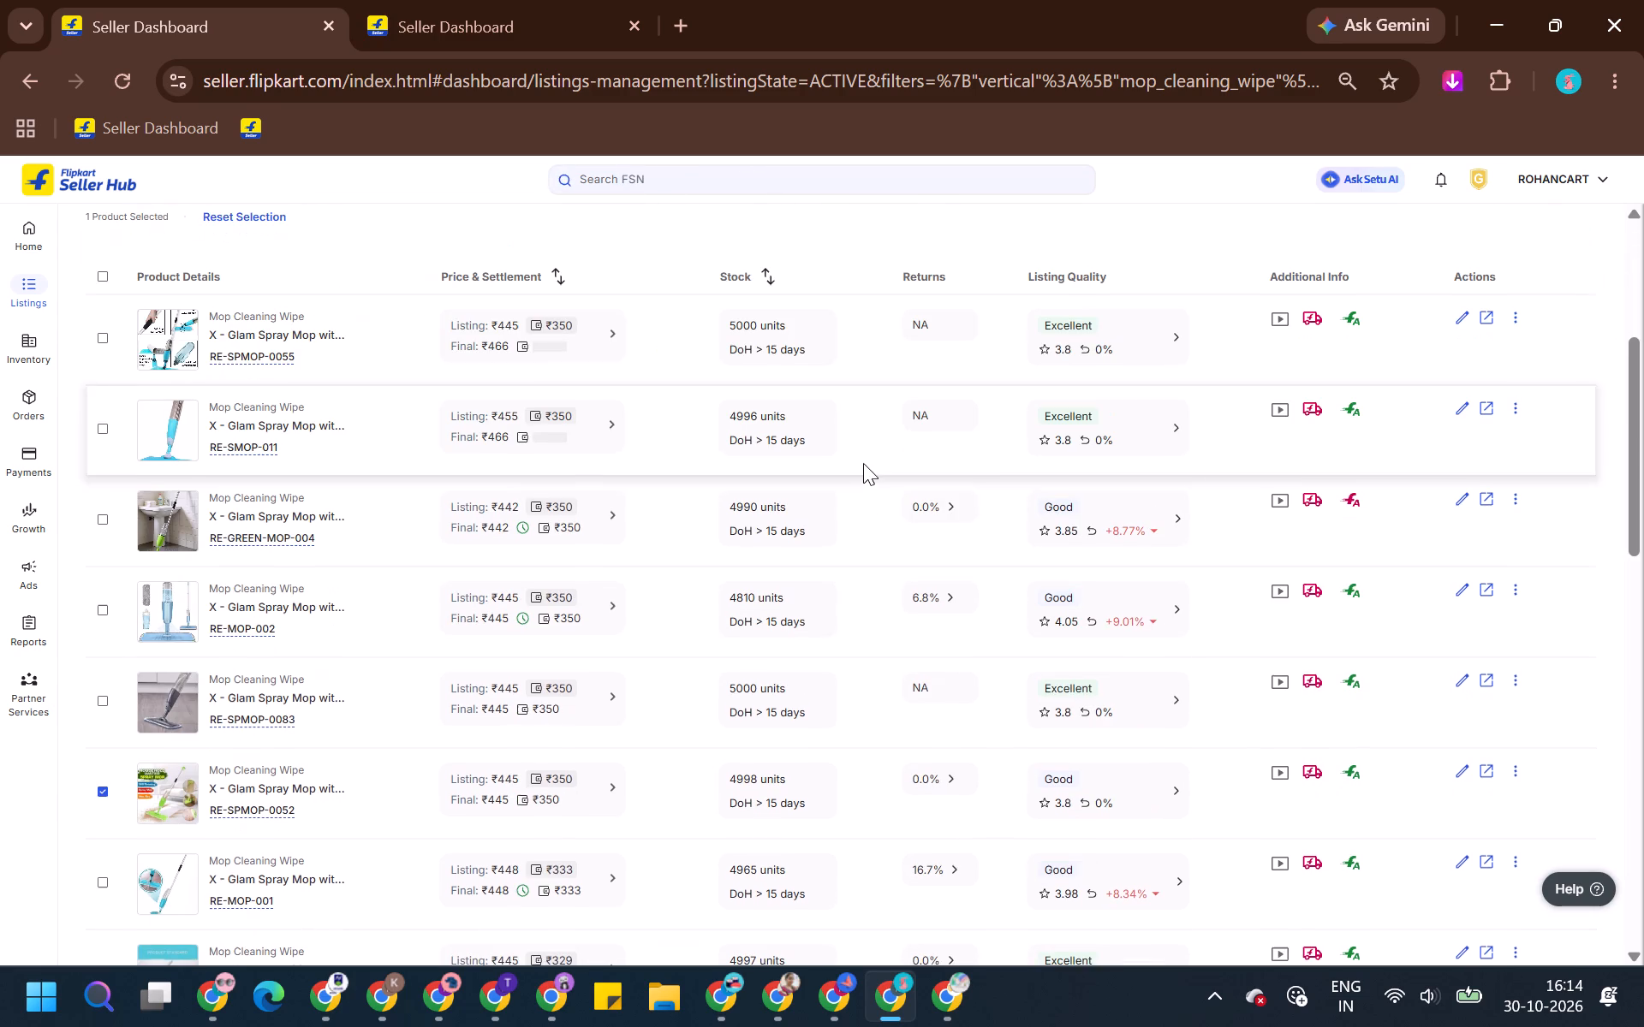
pyautogui.scroll(-2, 623, 670)
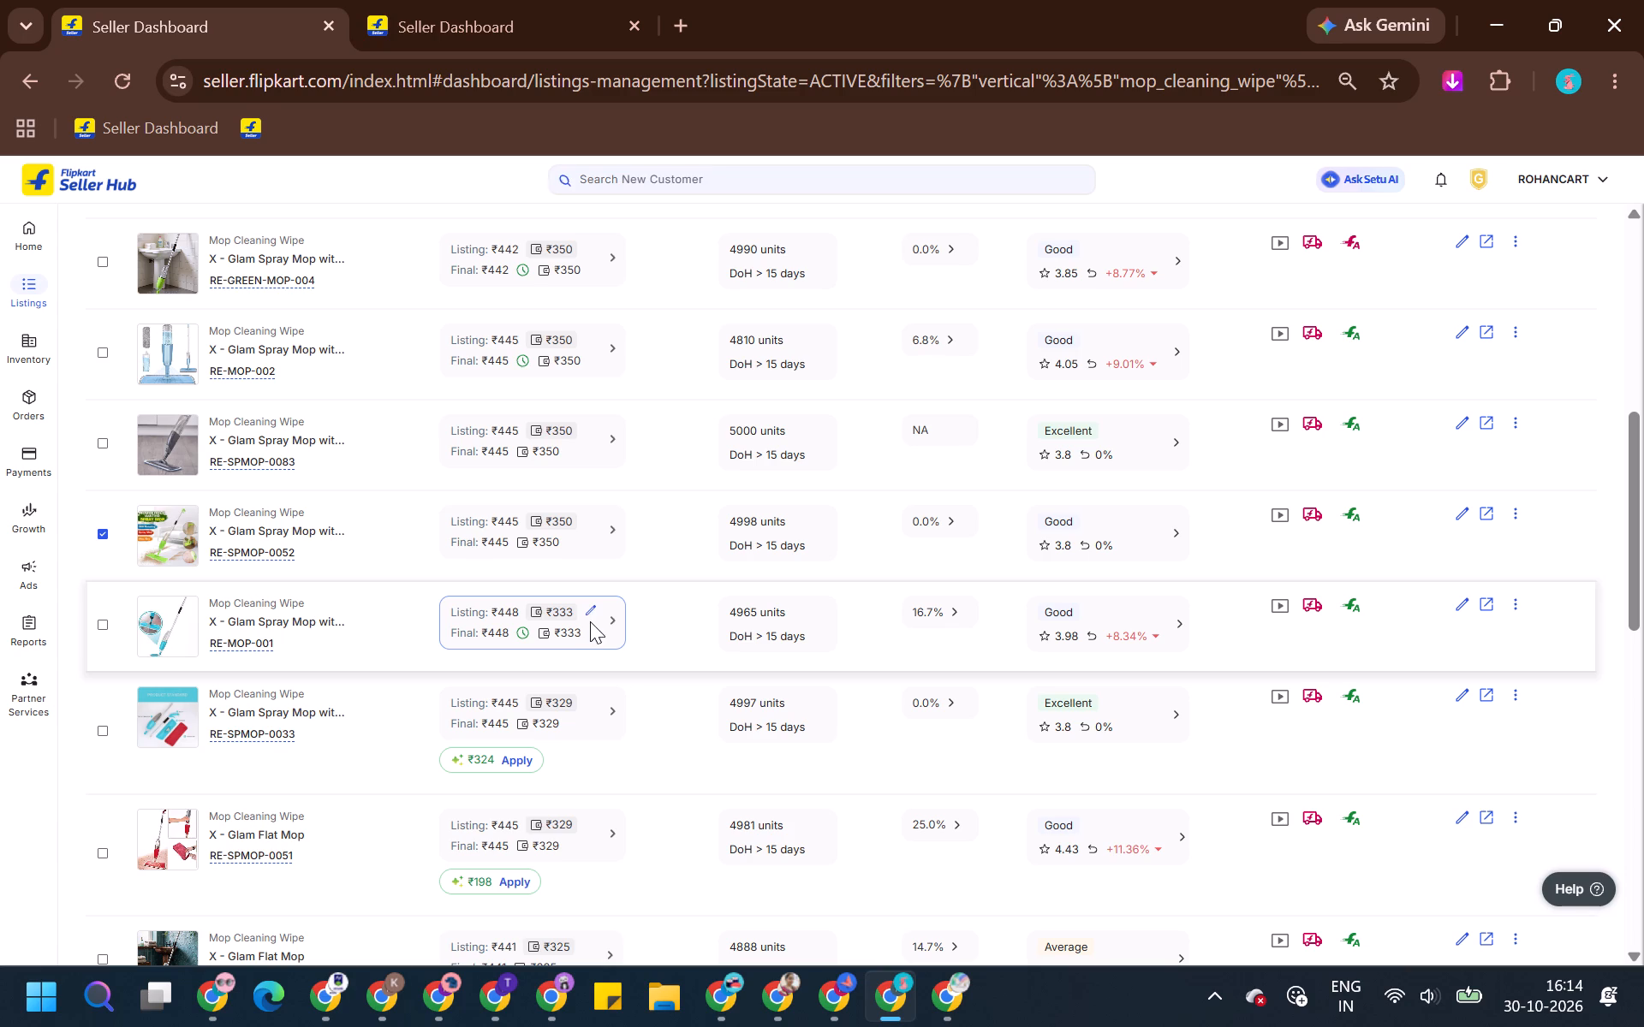
pyautogui.click(593, 611)
pyautogui.press('BackSpace')
pyautogui.press('BackSpace')
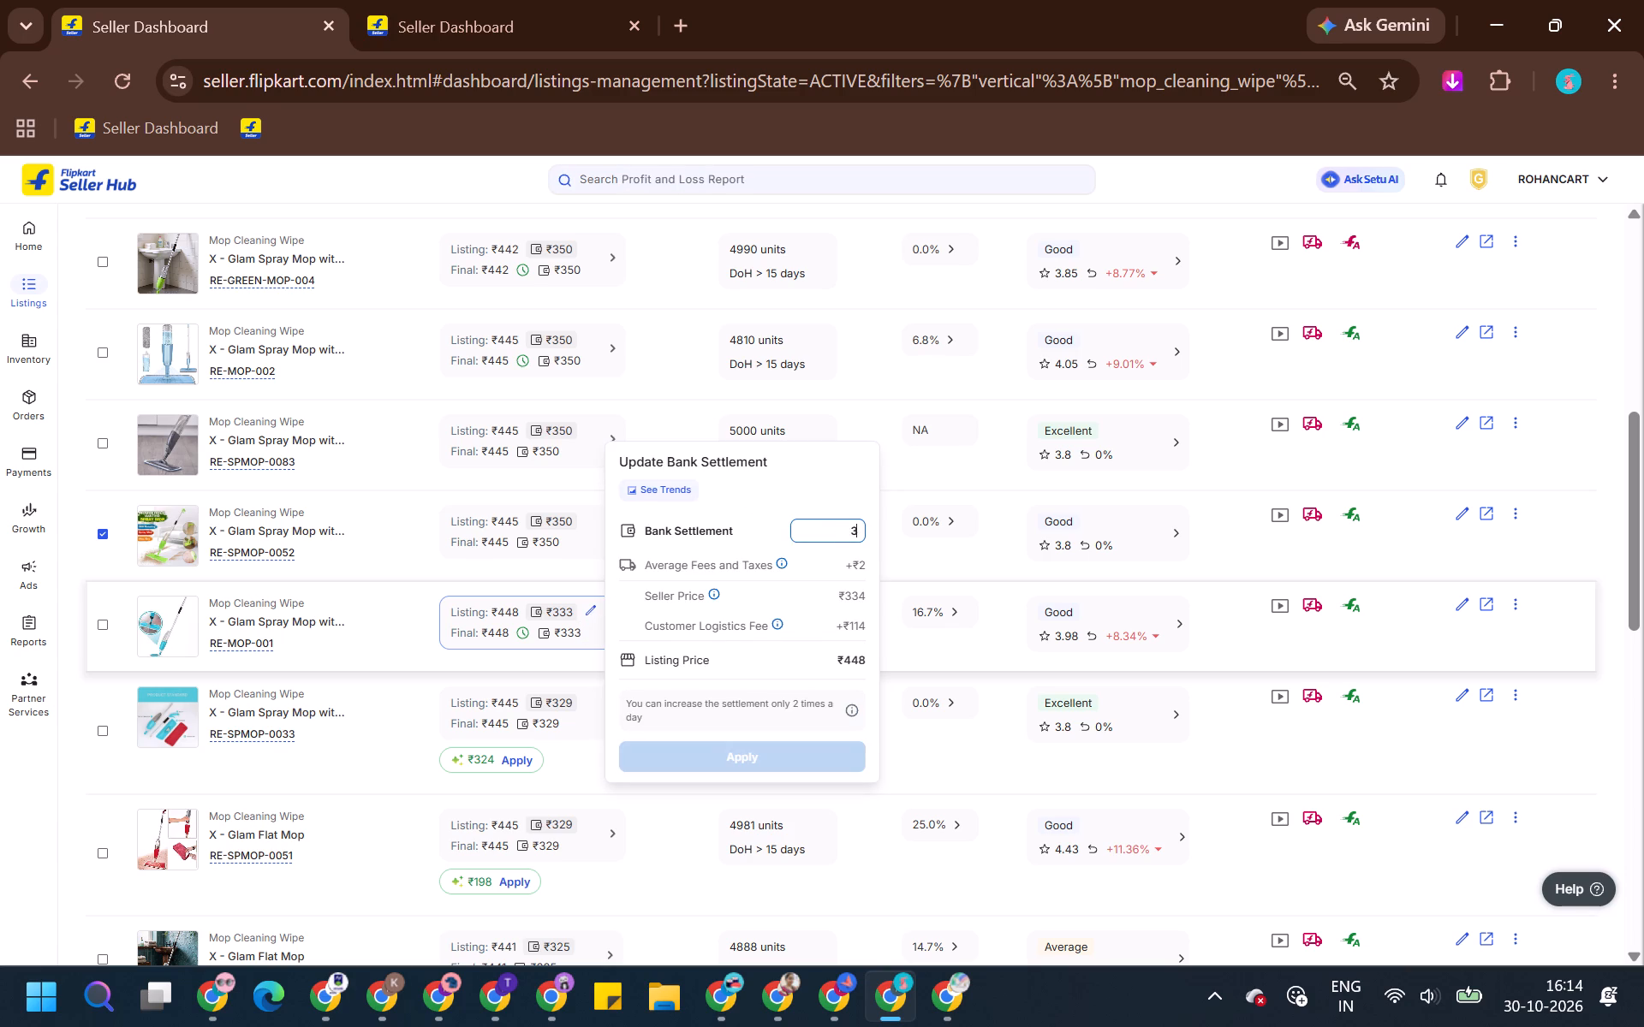
pyautogui.write('50')
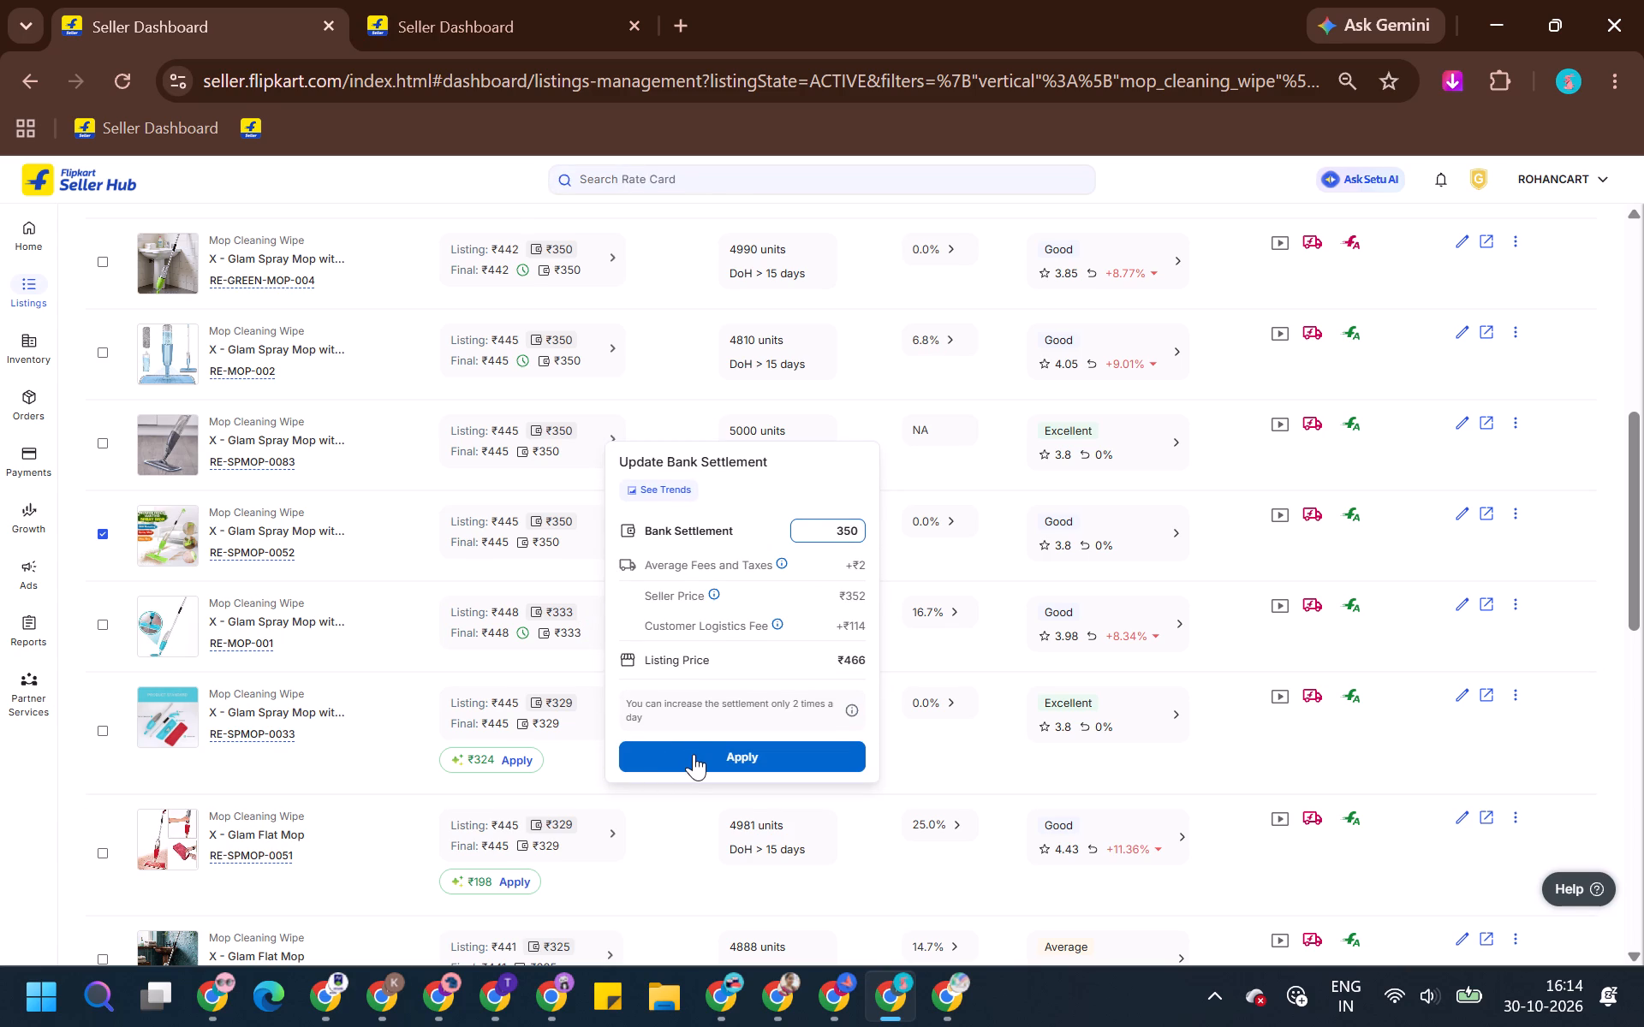
pyautogui.click(694, 754)
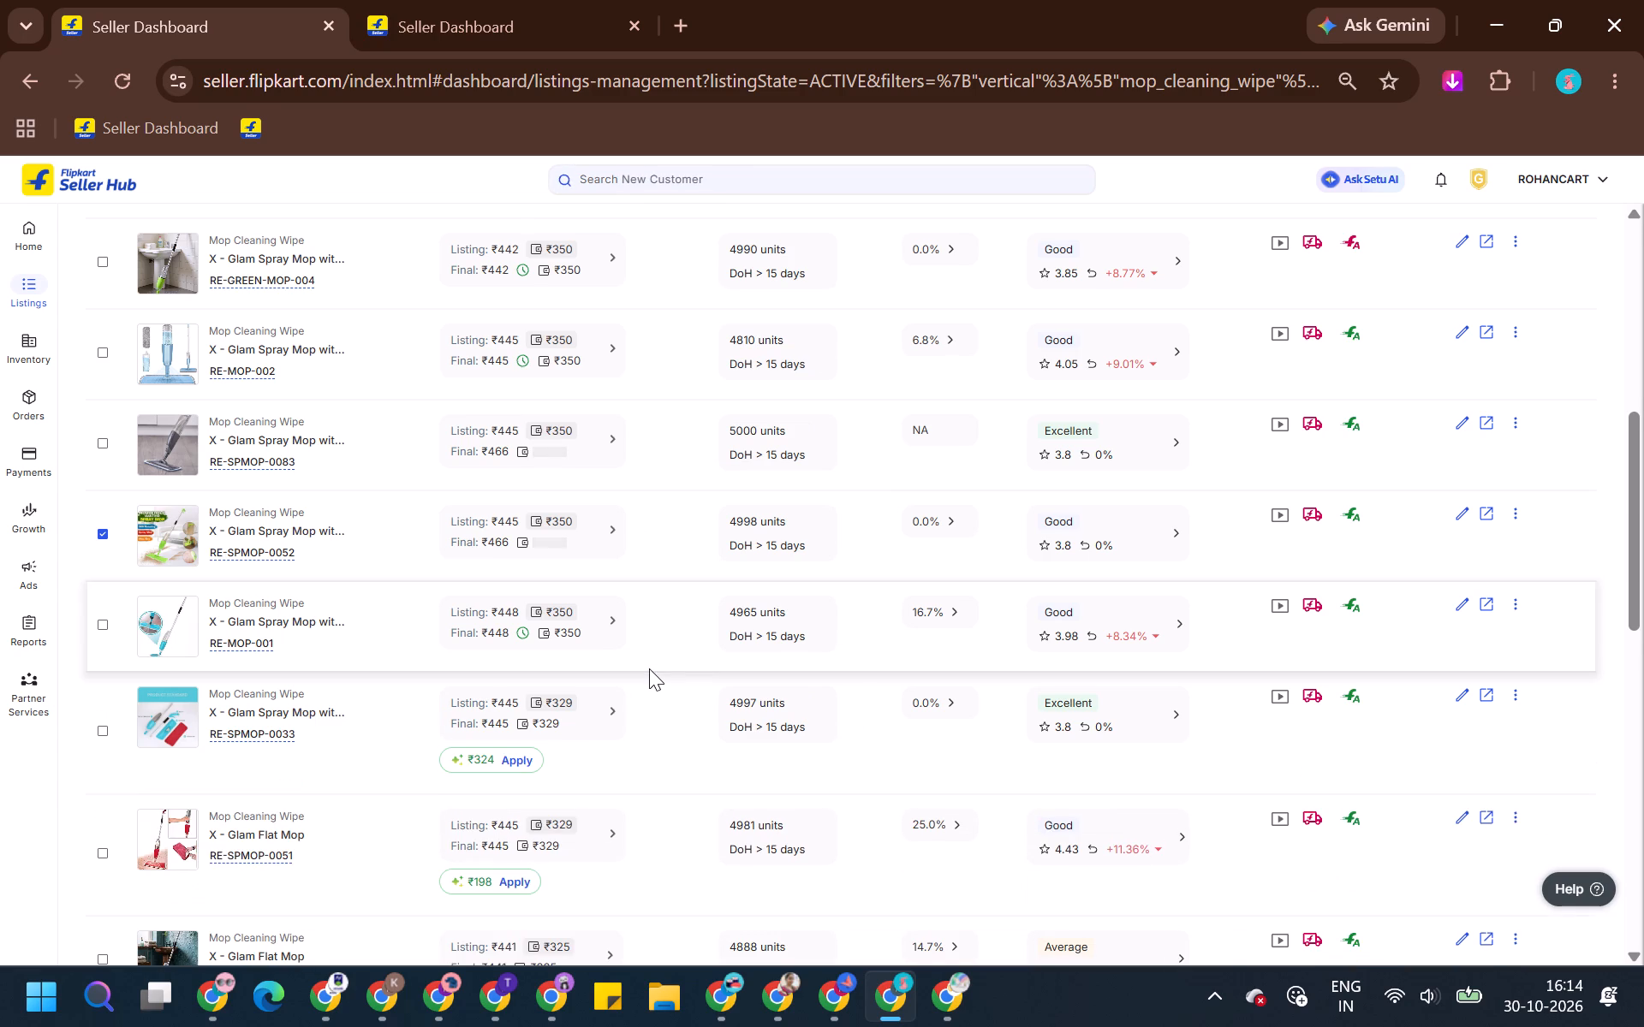
# Set the bank settlement of listing RE-SPMOP-0033 to ₹350 and apply it.
pyautogui.scroll(-1, 616, 599)
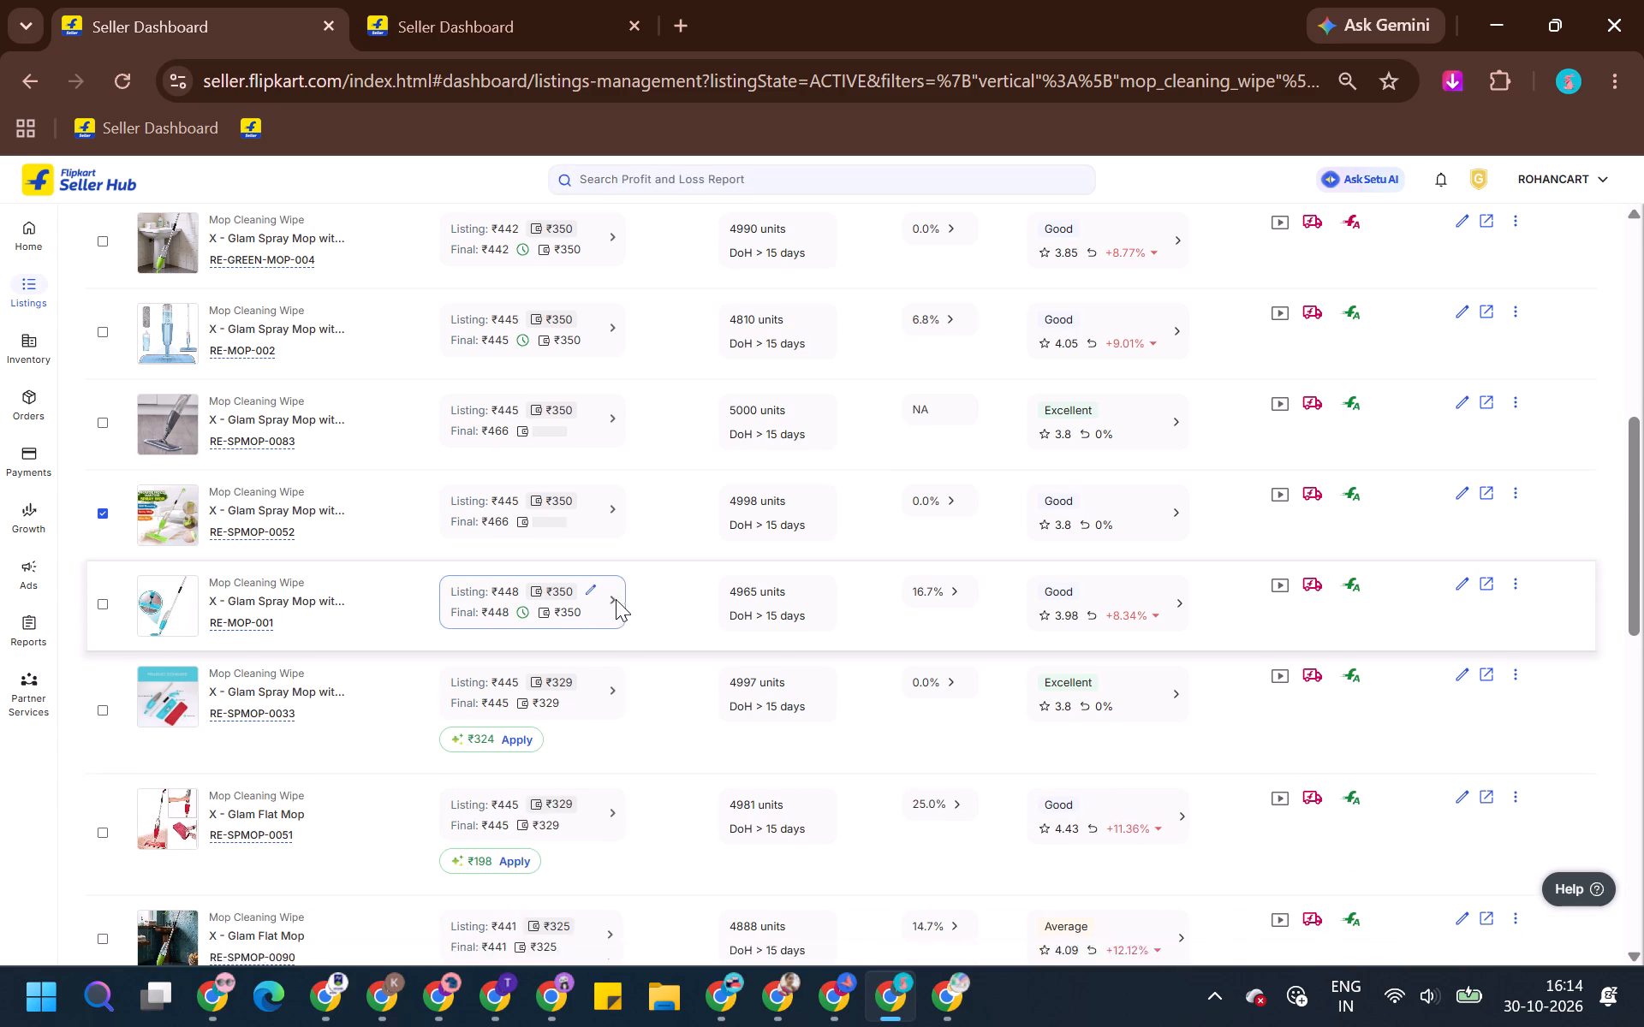
pyautogui.click(593, 572)
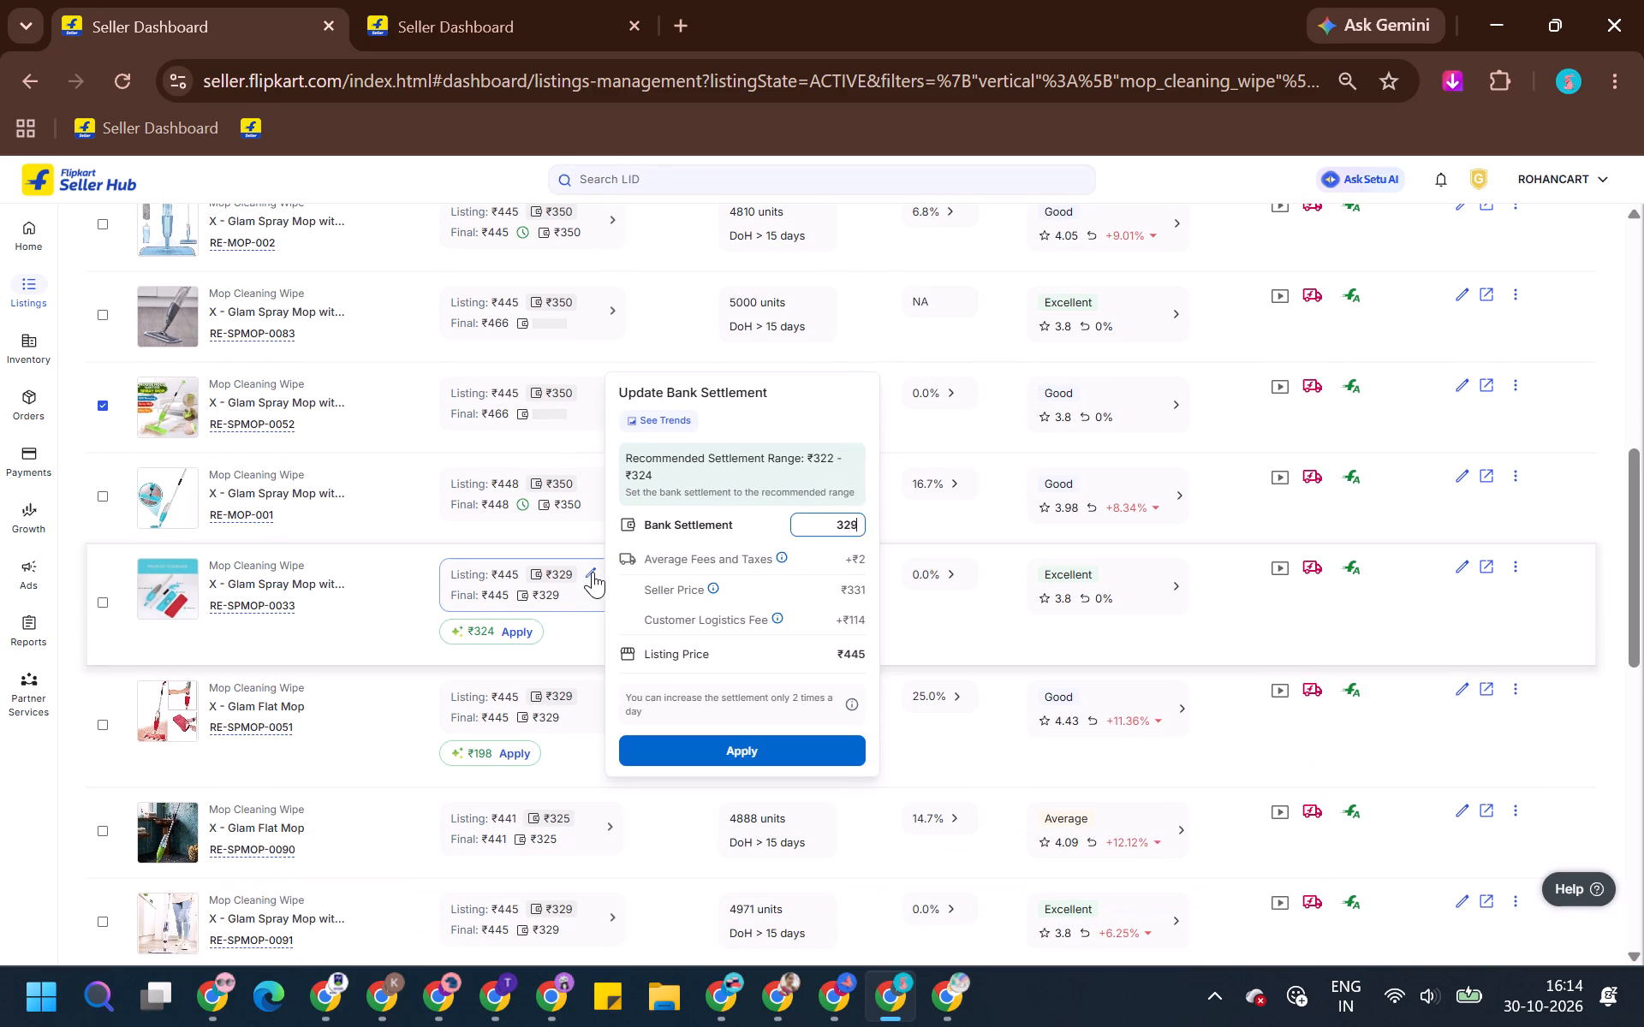
pyautogui.press('BackSpace')
pyautogui.press('BackSpace')
pyautogui.write('50')
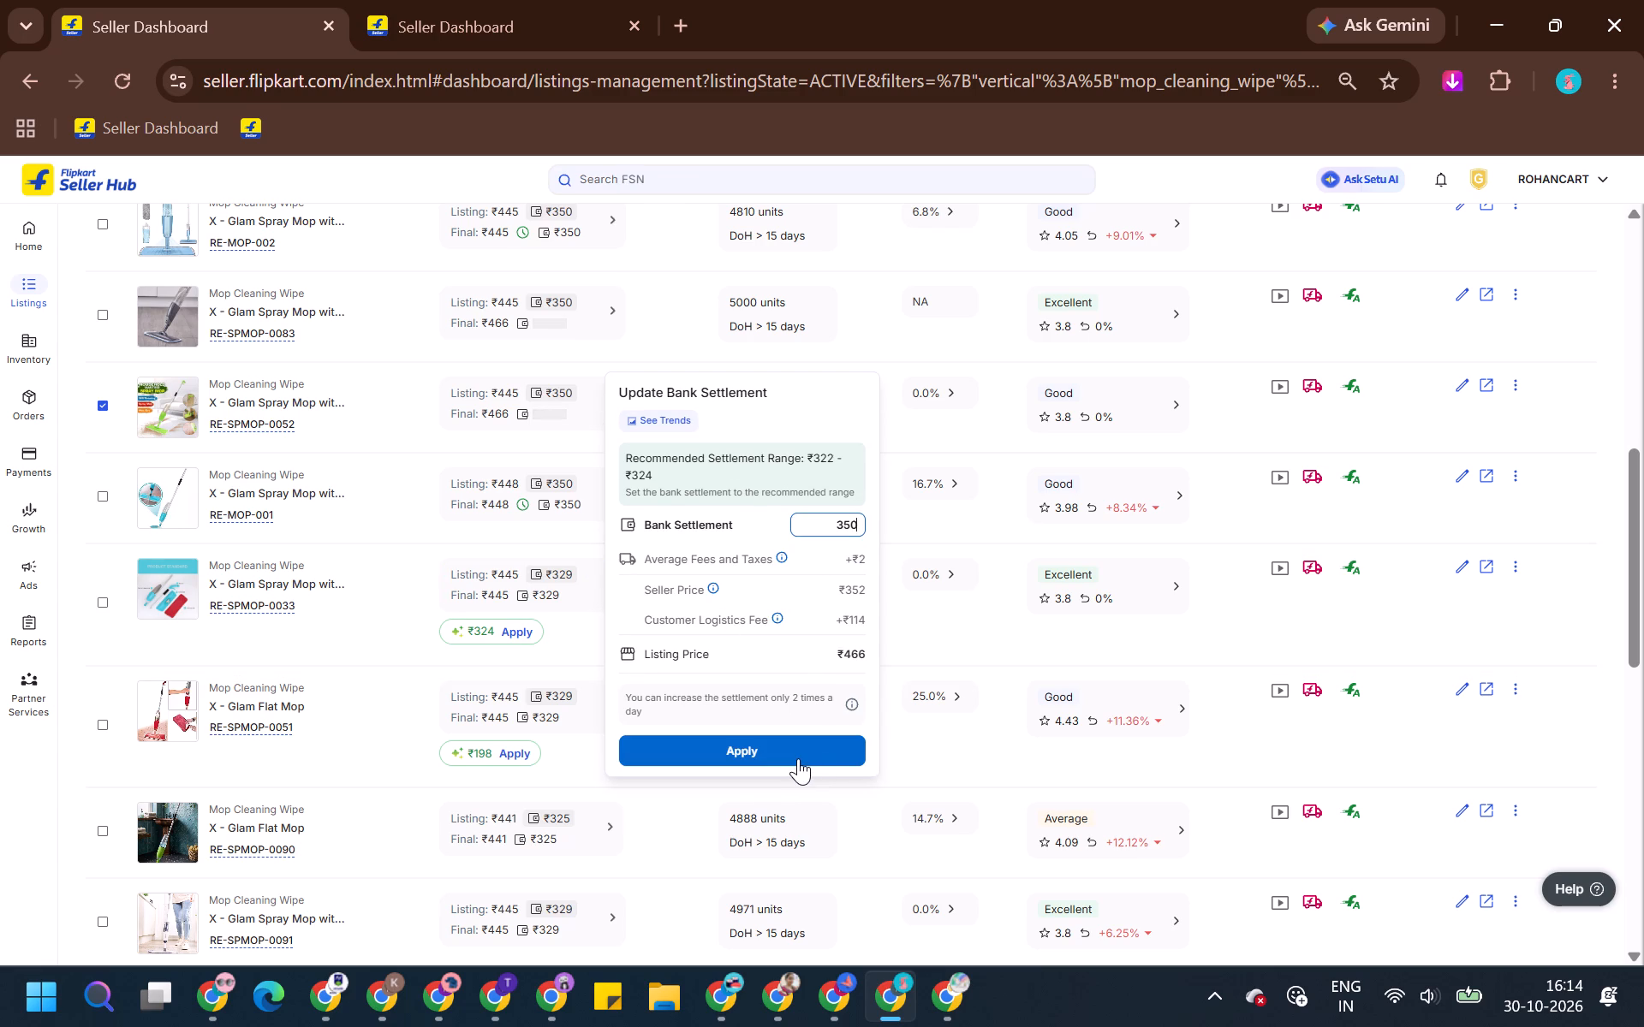
pyautogui.click(798, 758)
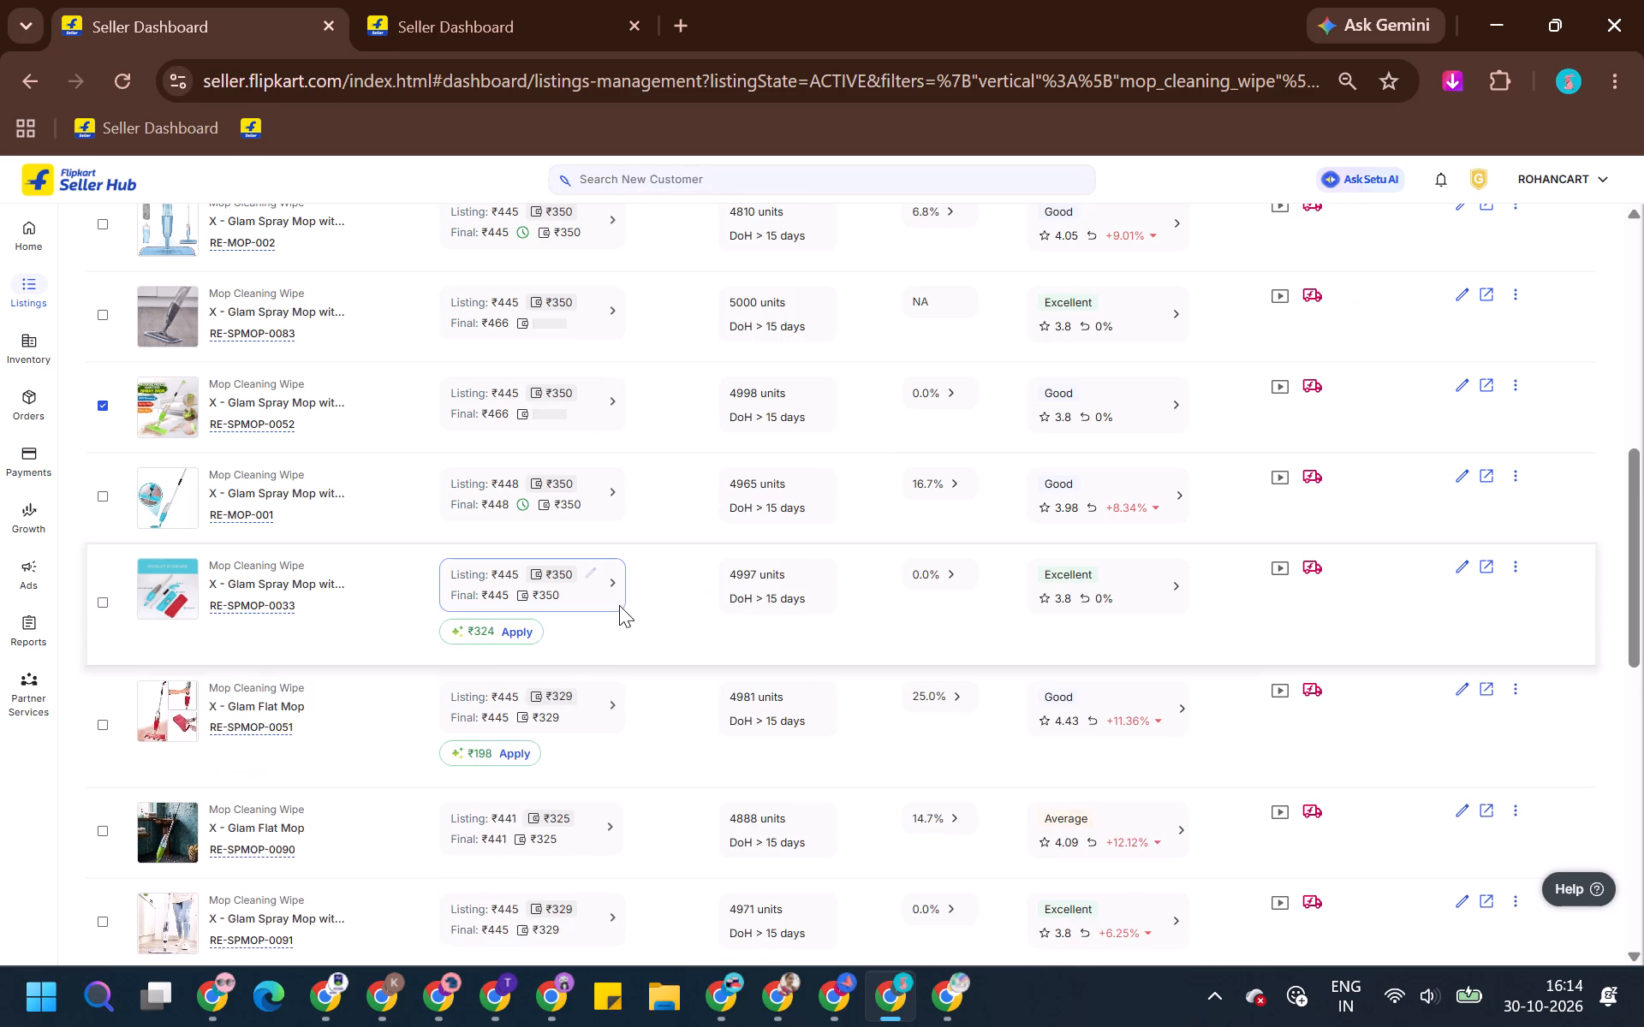
# Set the bank settlement of listing RE-SPMOP-0051 to ₹350 and apply it.
pyautogui.scroll(-1, 605, 597)
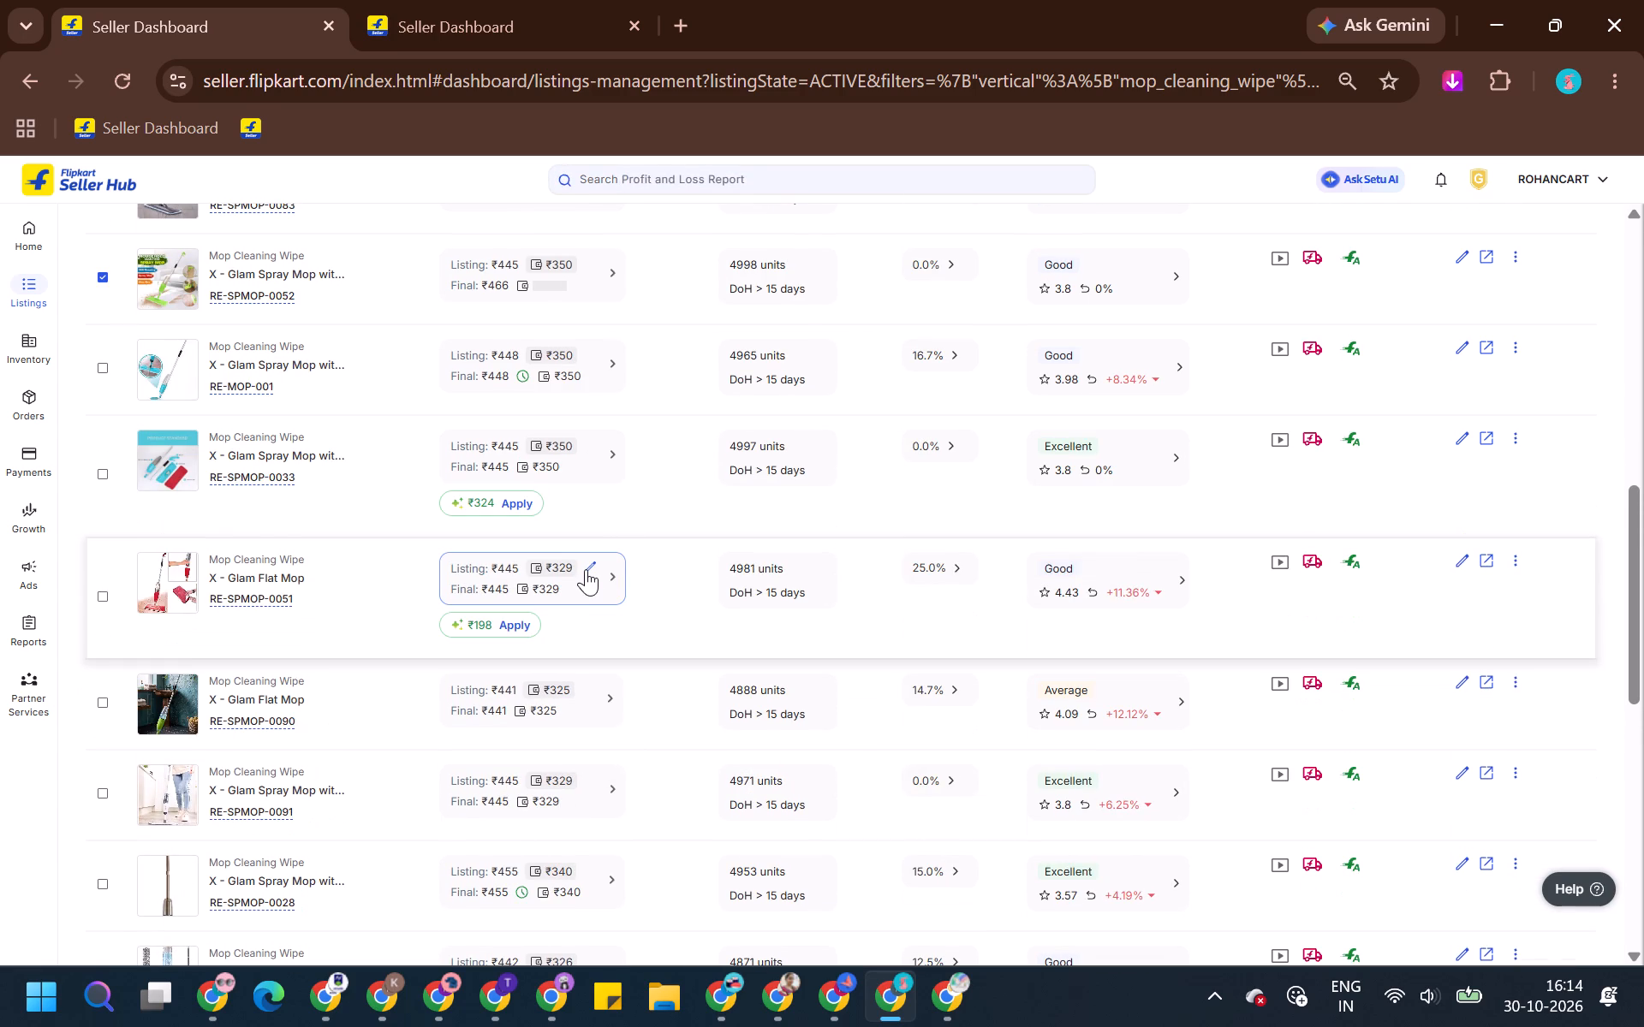
pyautogui.click(586, 569)
pyautogui.press('BackSpace')
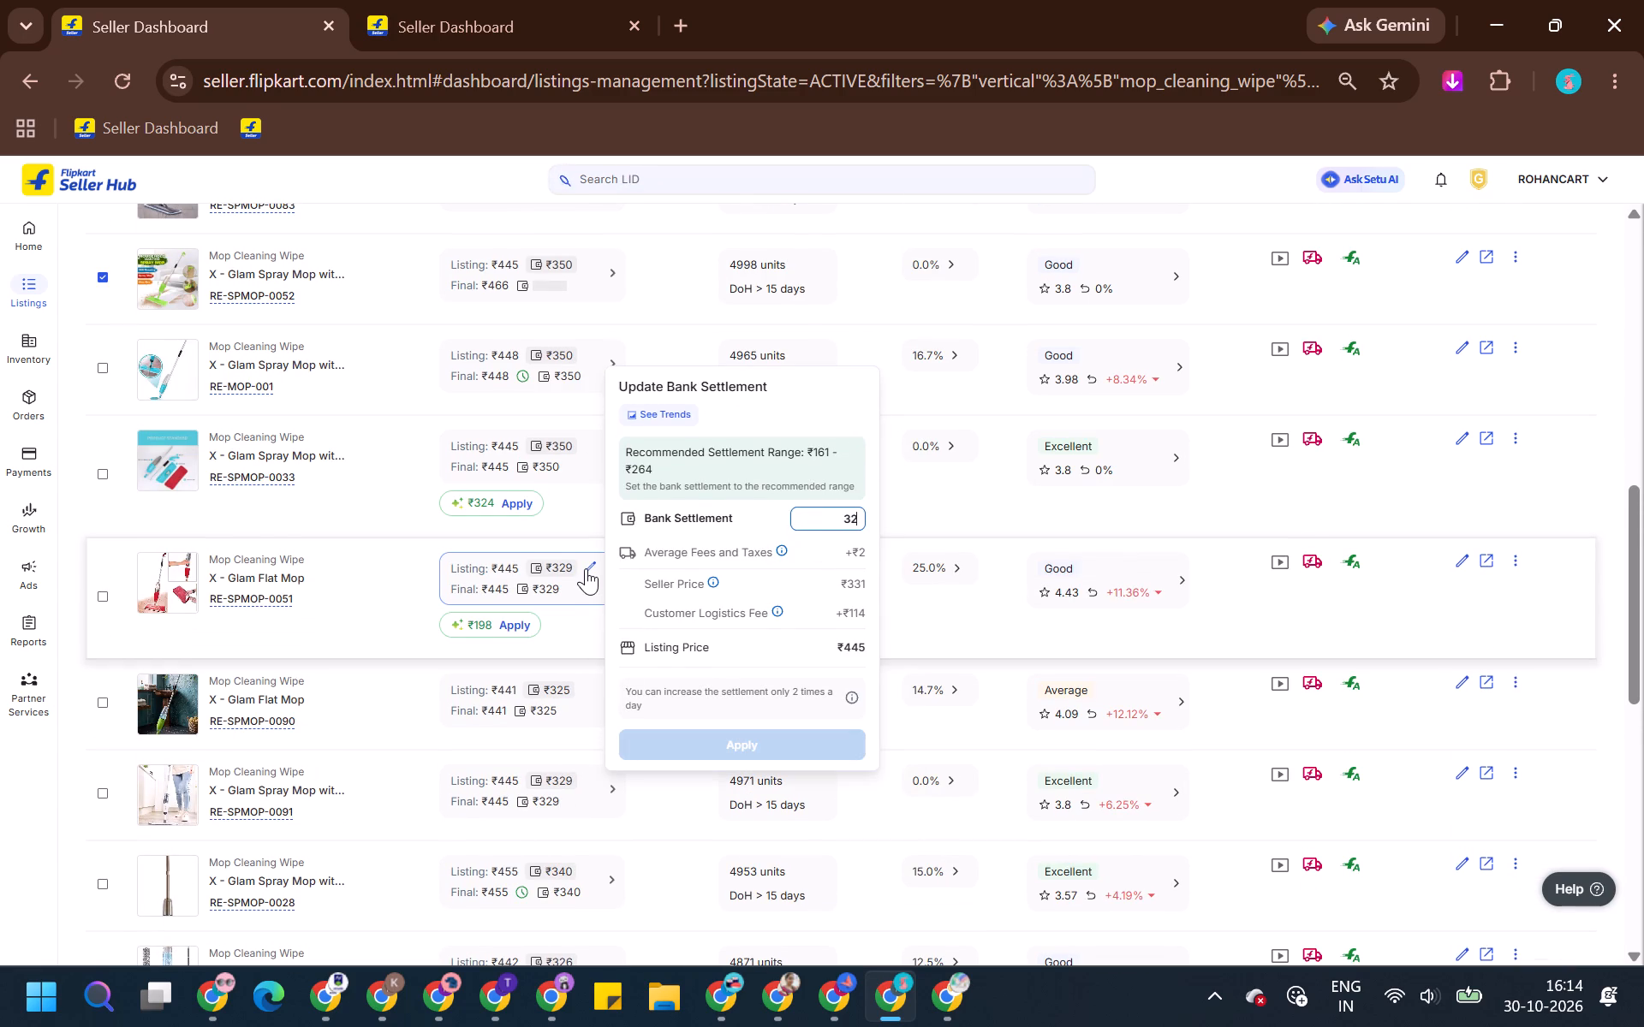
pyautogui.press('BackSpace')
pyautogui.write('50')
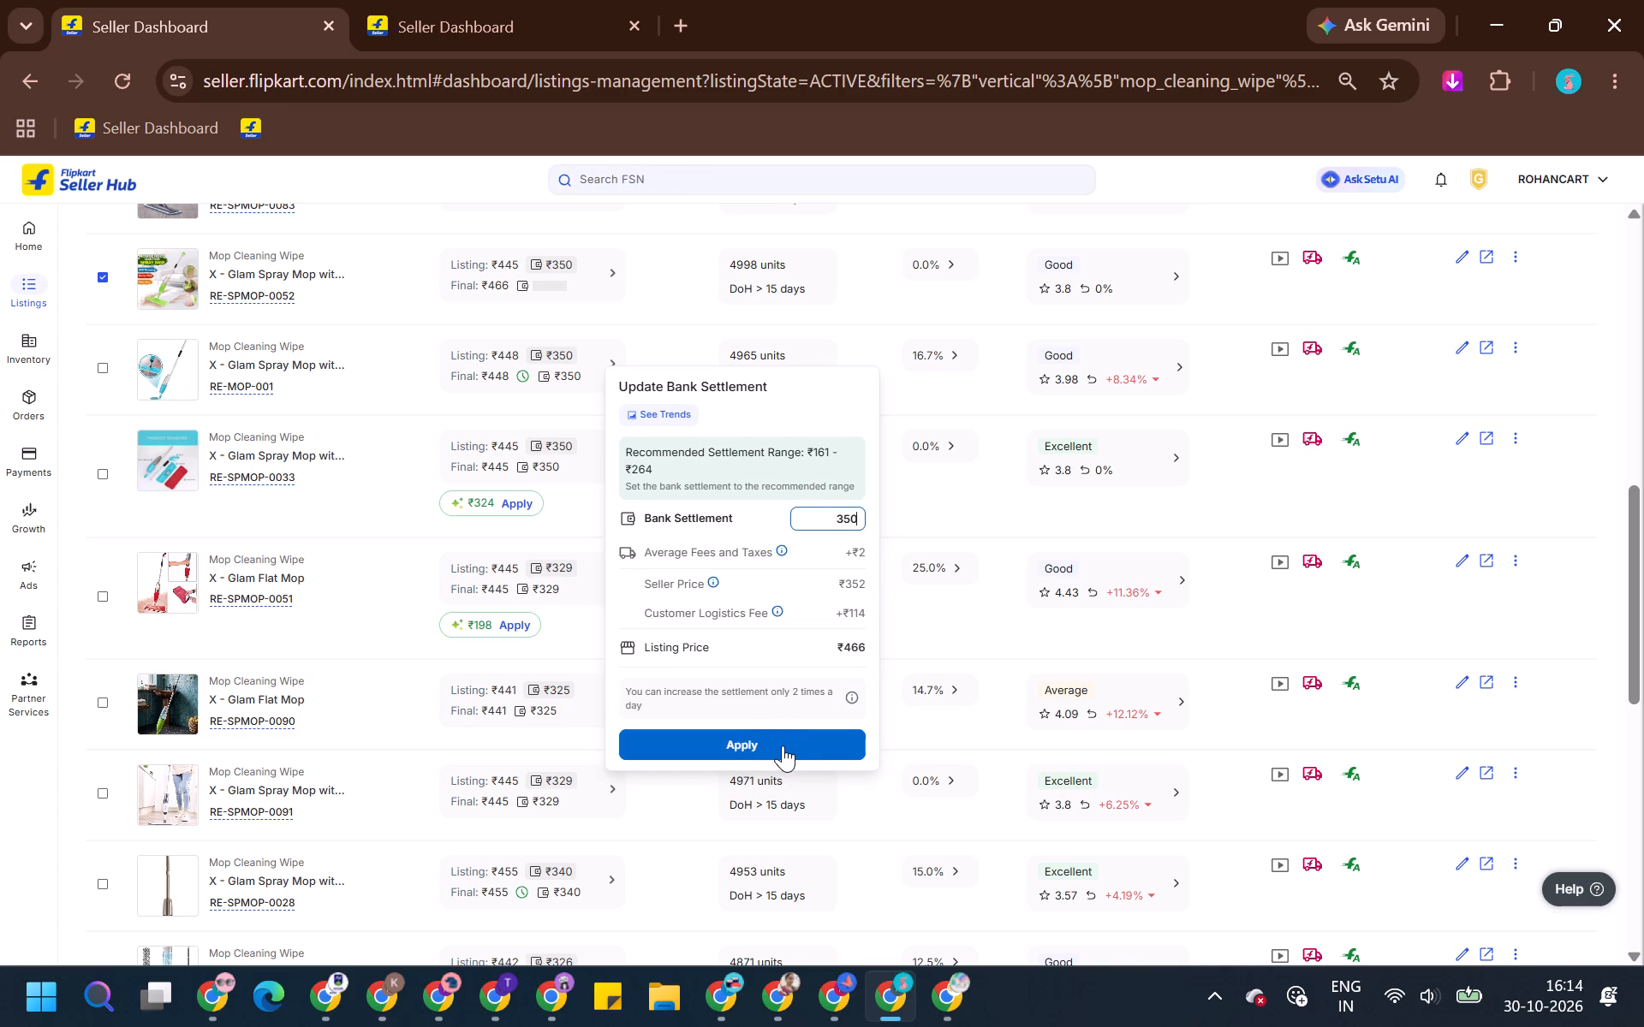
pyautogui.click(787, 747)
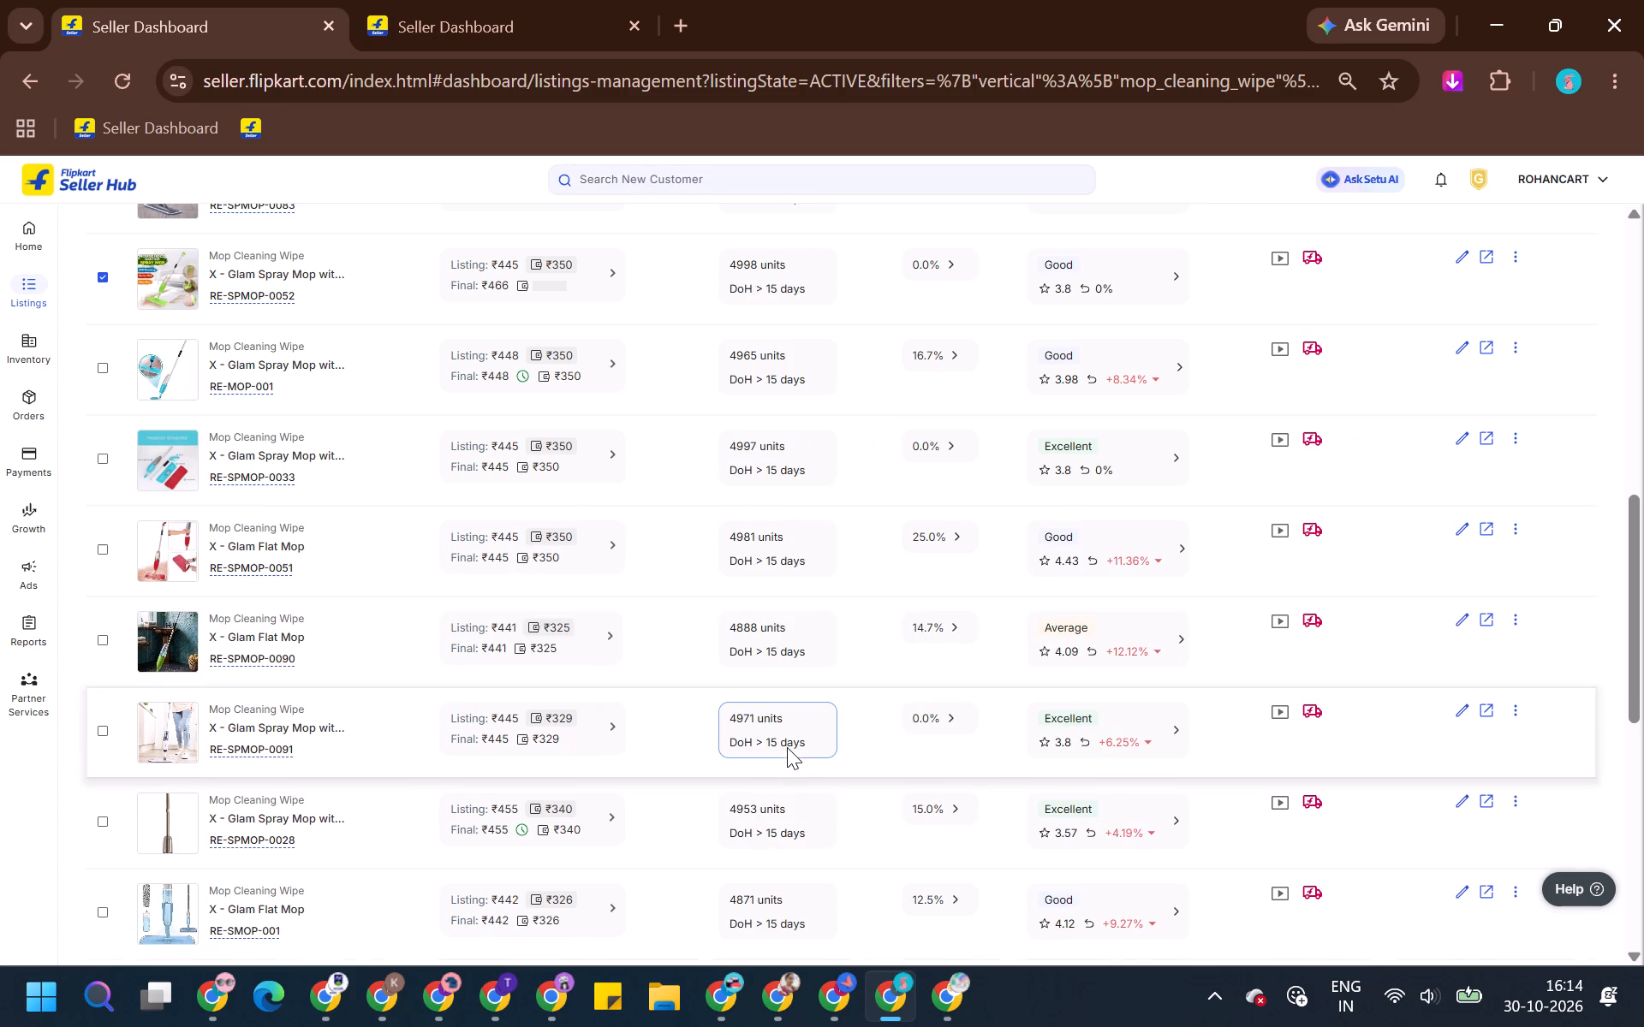
# Set the bank settlement of listing RE-SPMOP-0090 to ₹350 and apply it.
pyautogui.scroll(-2, 593, 601)
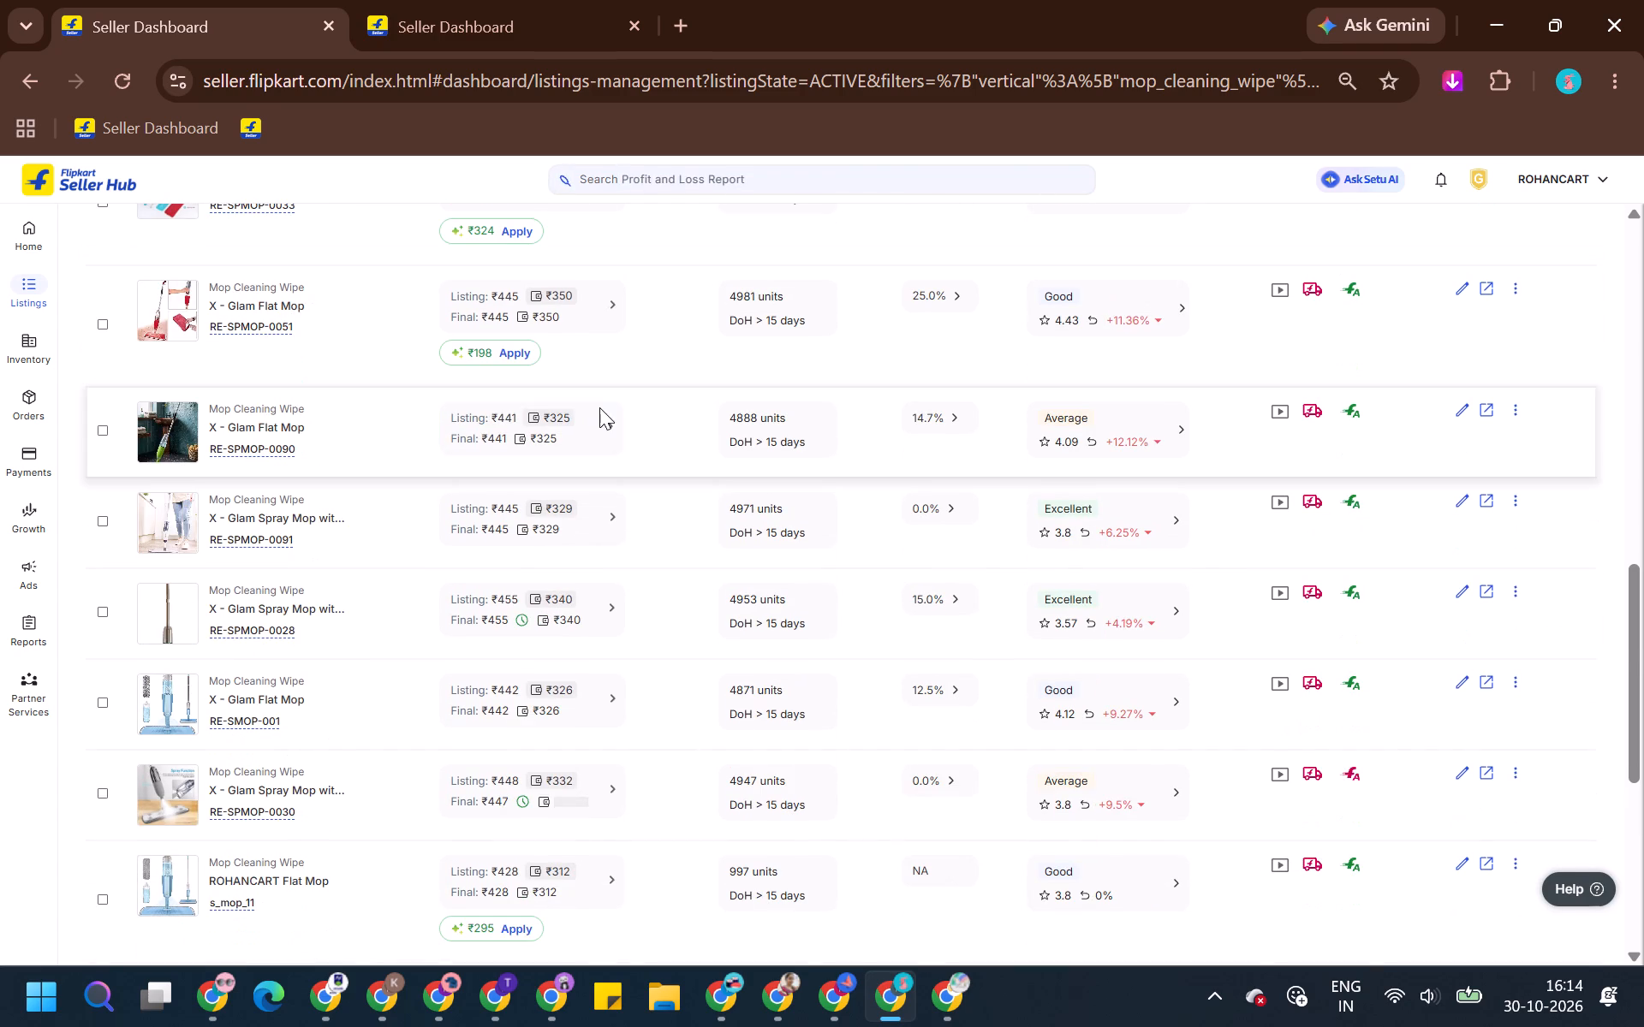
pyautogui.click(592, 413)
pyautogui.press('BackSpace')
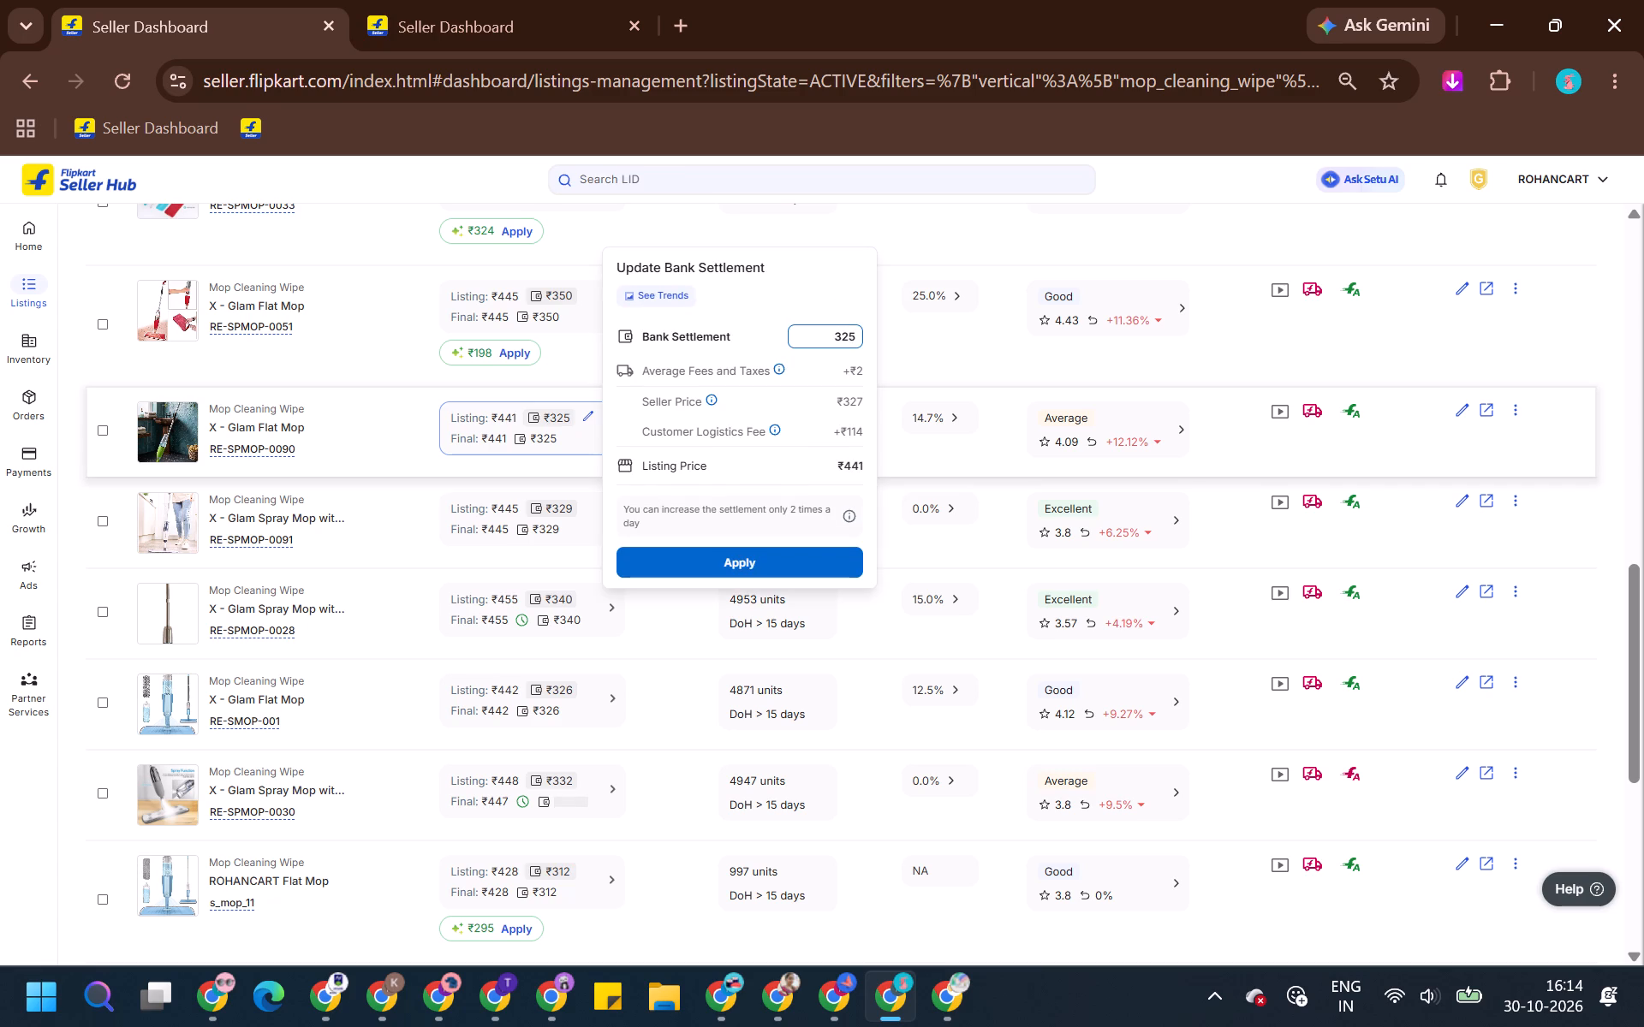
pyautogui.press('BackSpace')
pyautogui.write('50')
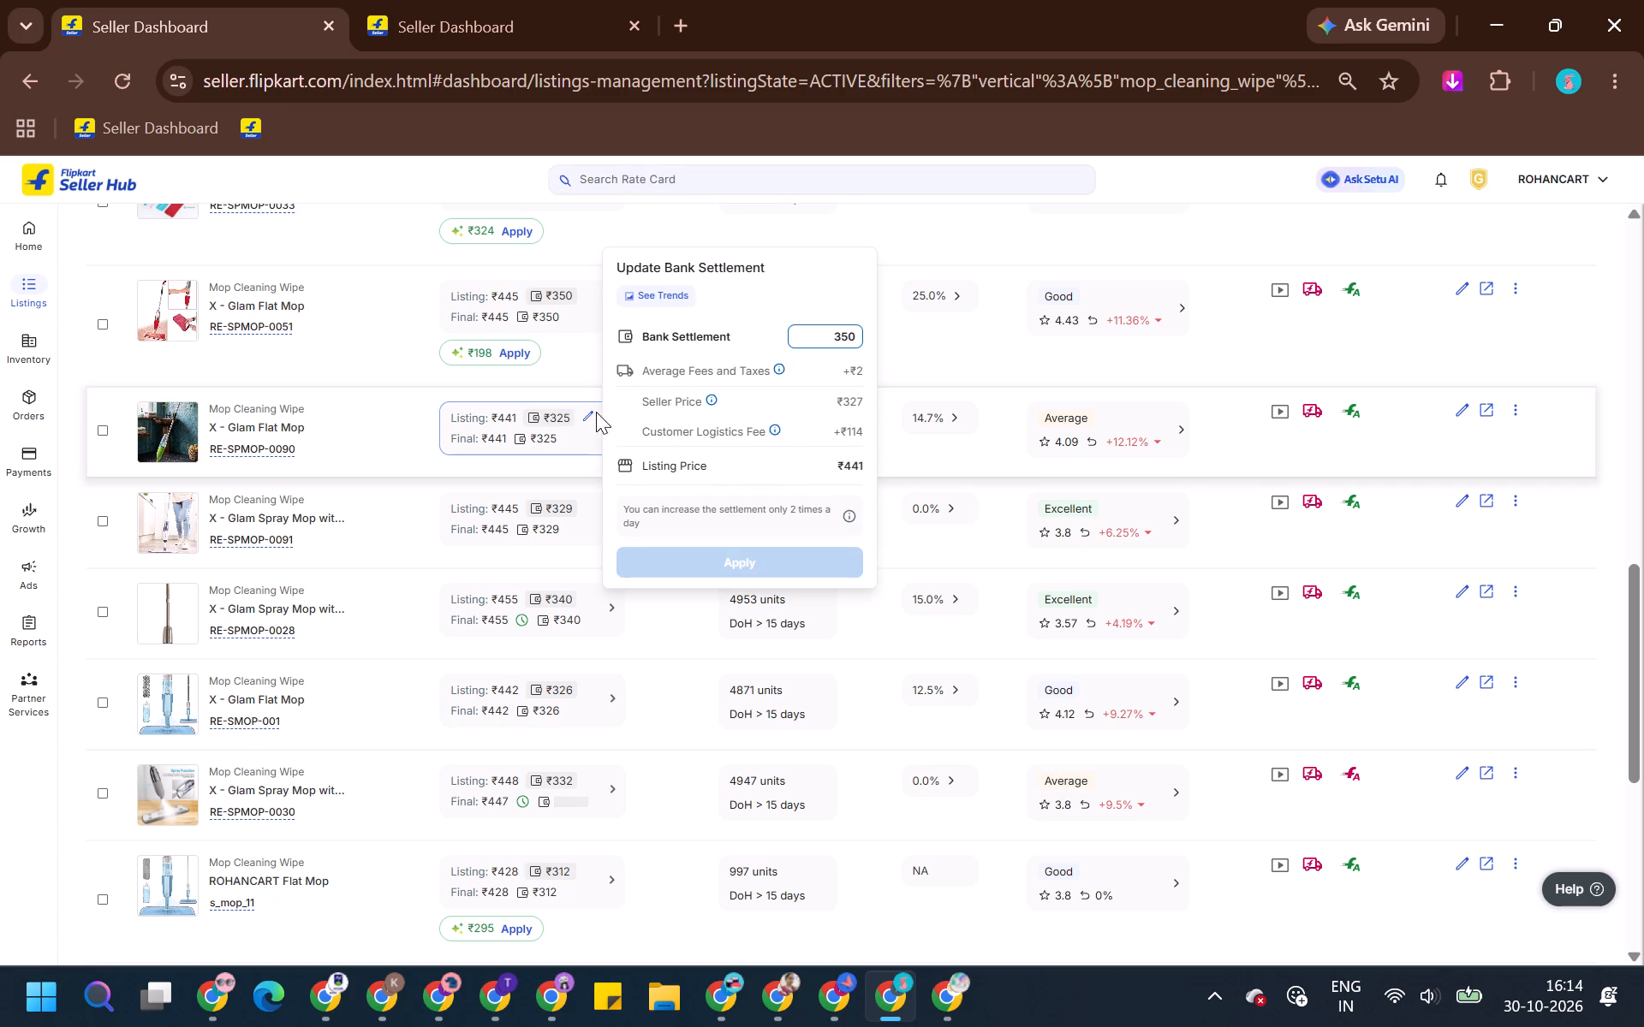
pyautogui.click(781, 559)
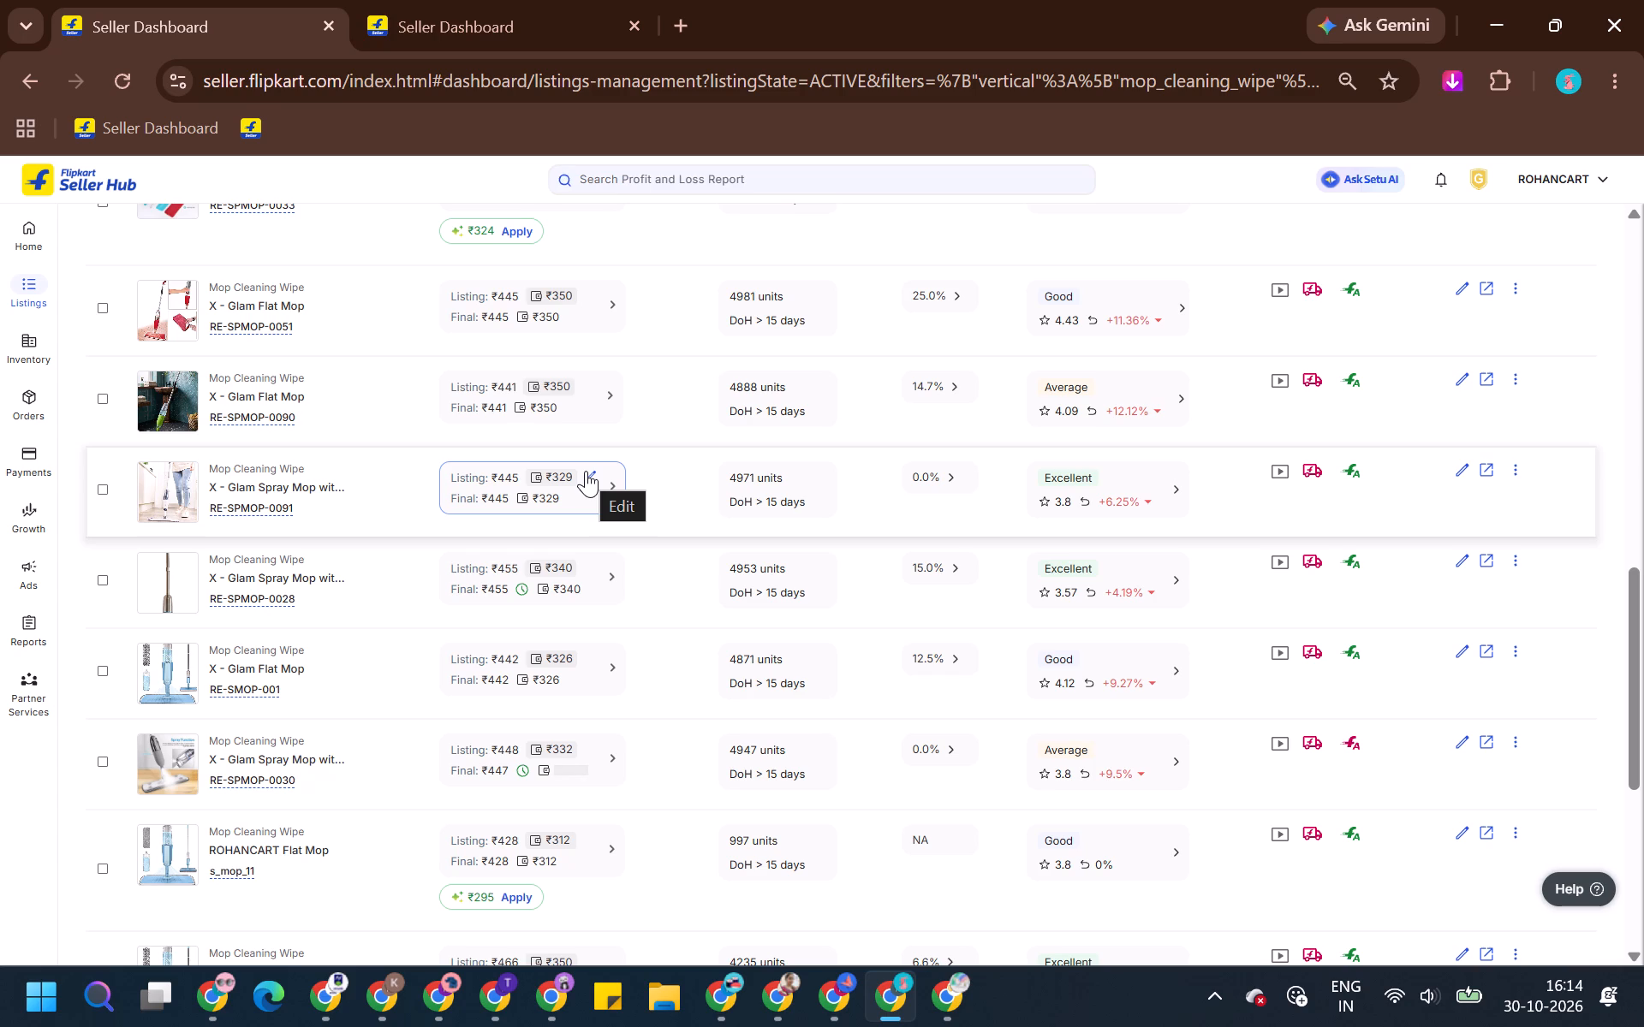
# Set the bank settlement of listing RE-SPMOP-0091 to ₹350 and apply it.
pyautogui.click(586, 471)
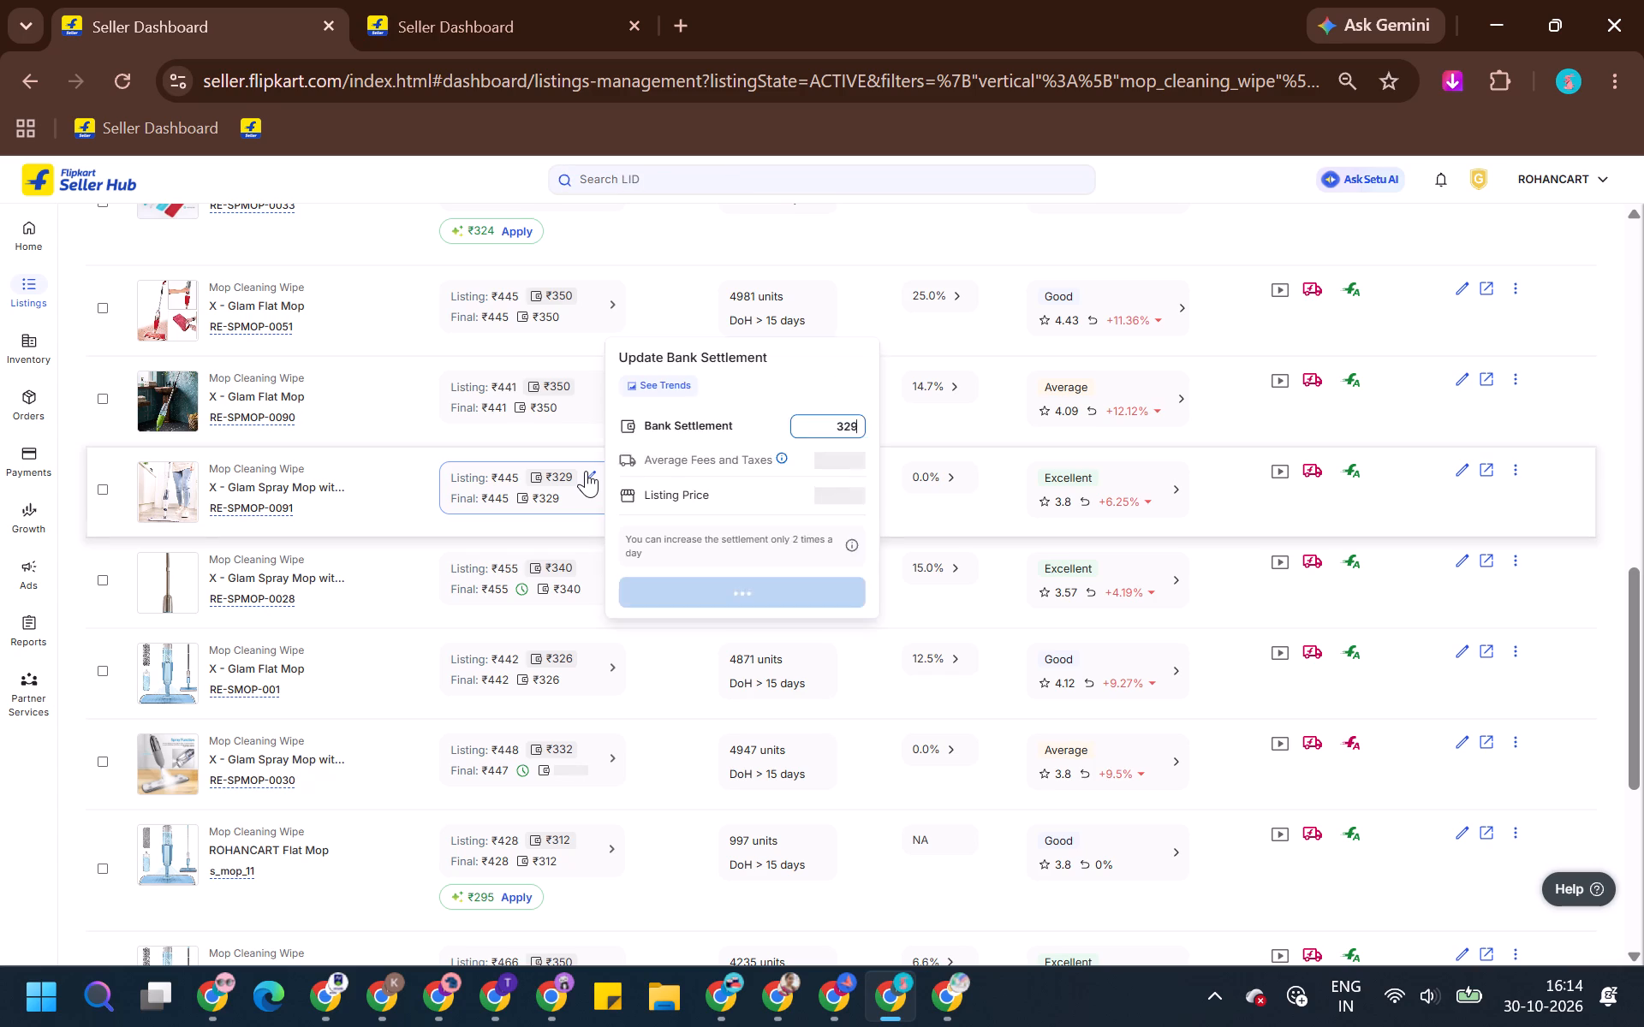
pyautogui.press('BackSpace')
pyautogui.press('BackSpace')
pyautogui.write('50')
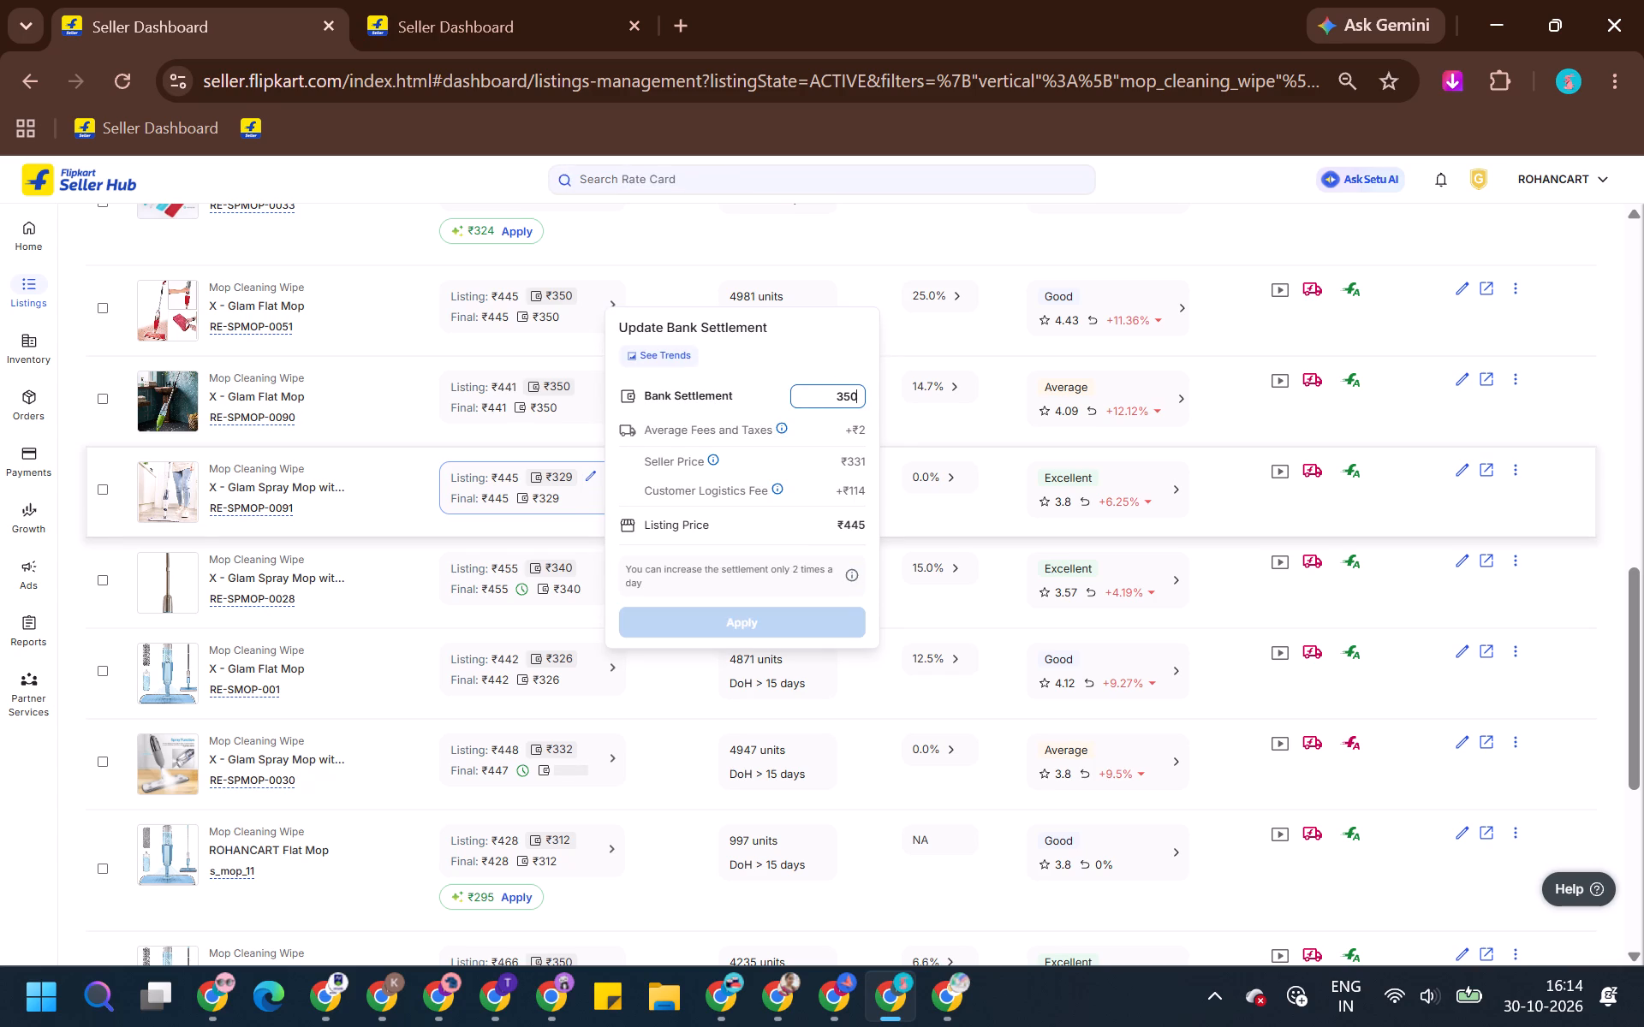
pyautogui.click(770, 626)
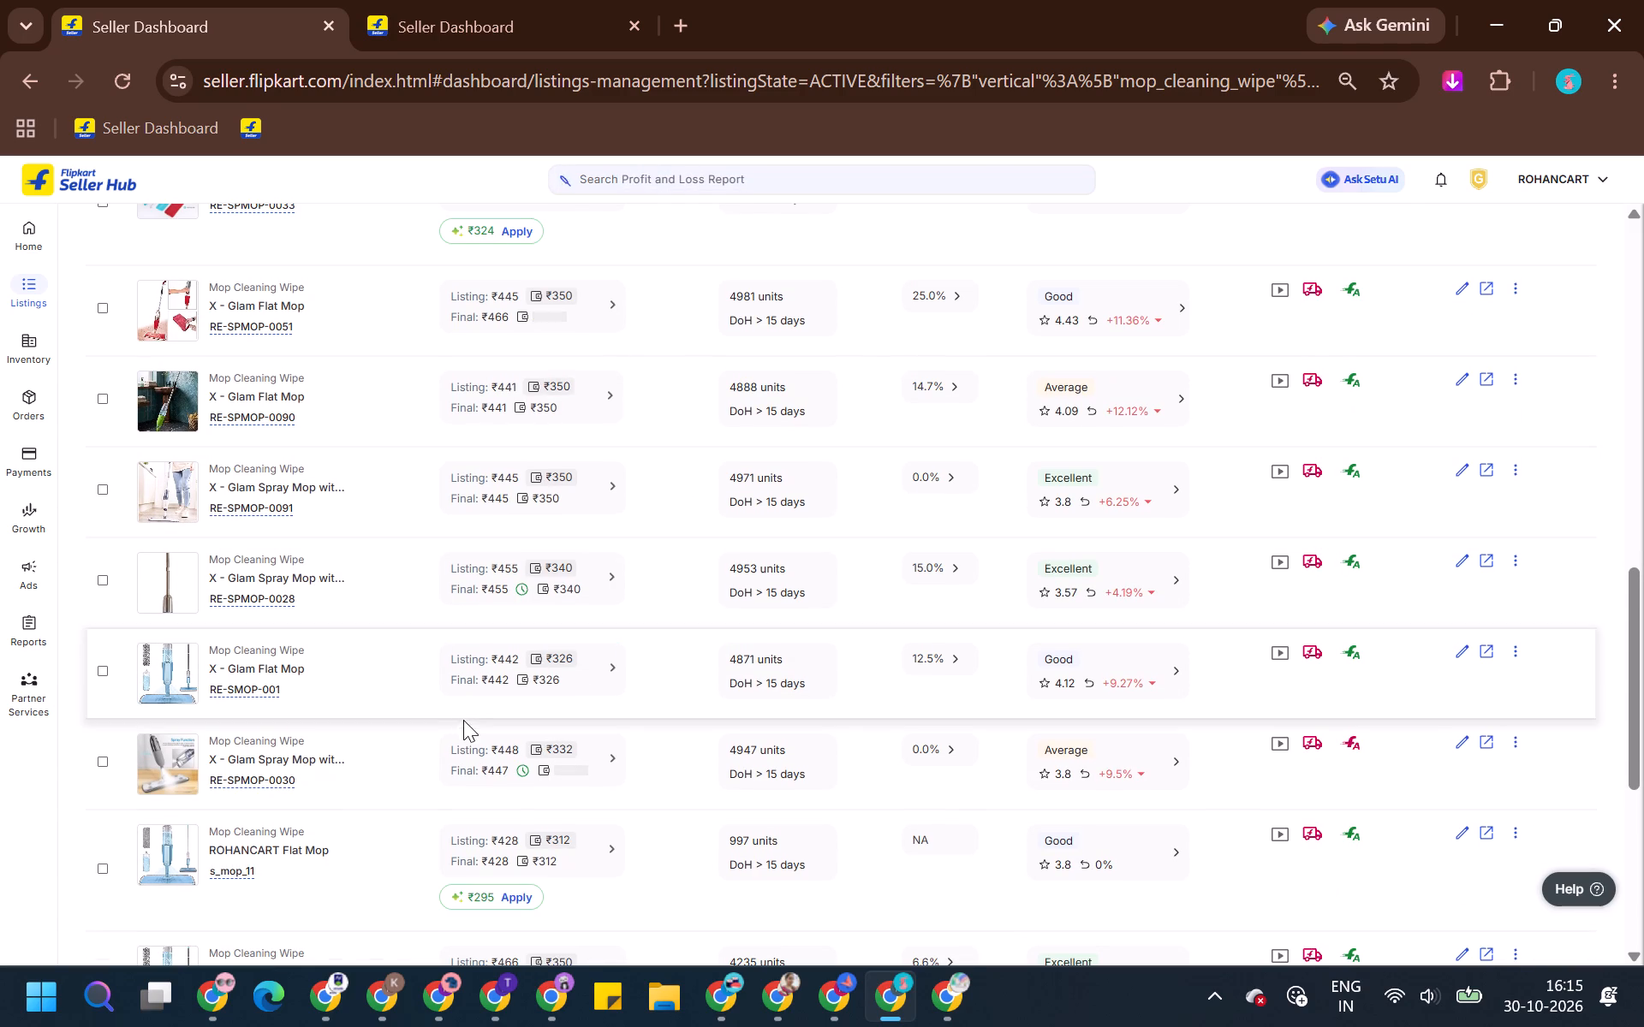
# Set the bank settlement of listing RE-SPMOP-0028 to ₹350 and apply it.
pyautogui.click(585, 573)
pyautogui.press('BackSpace')
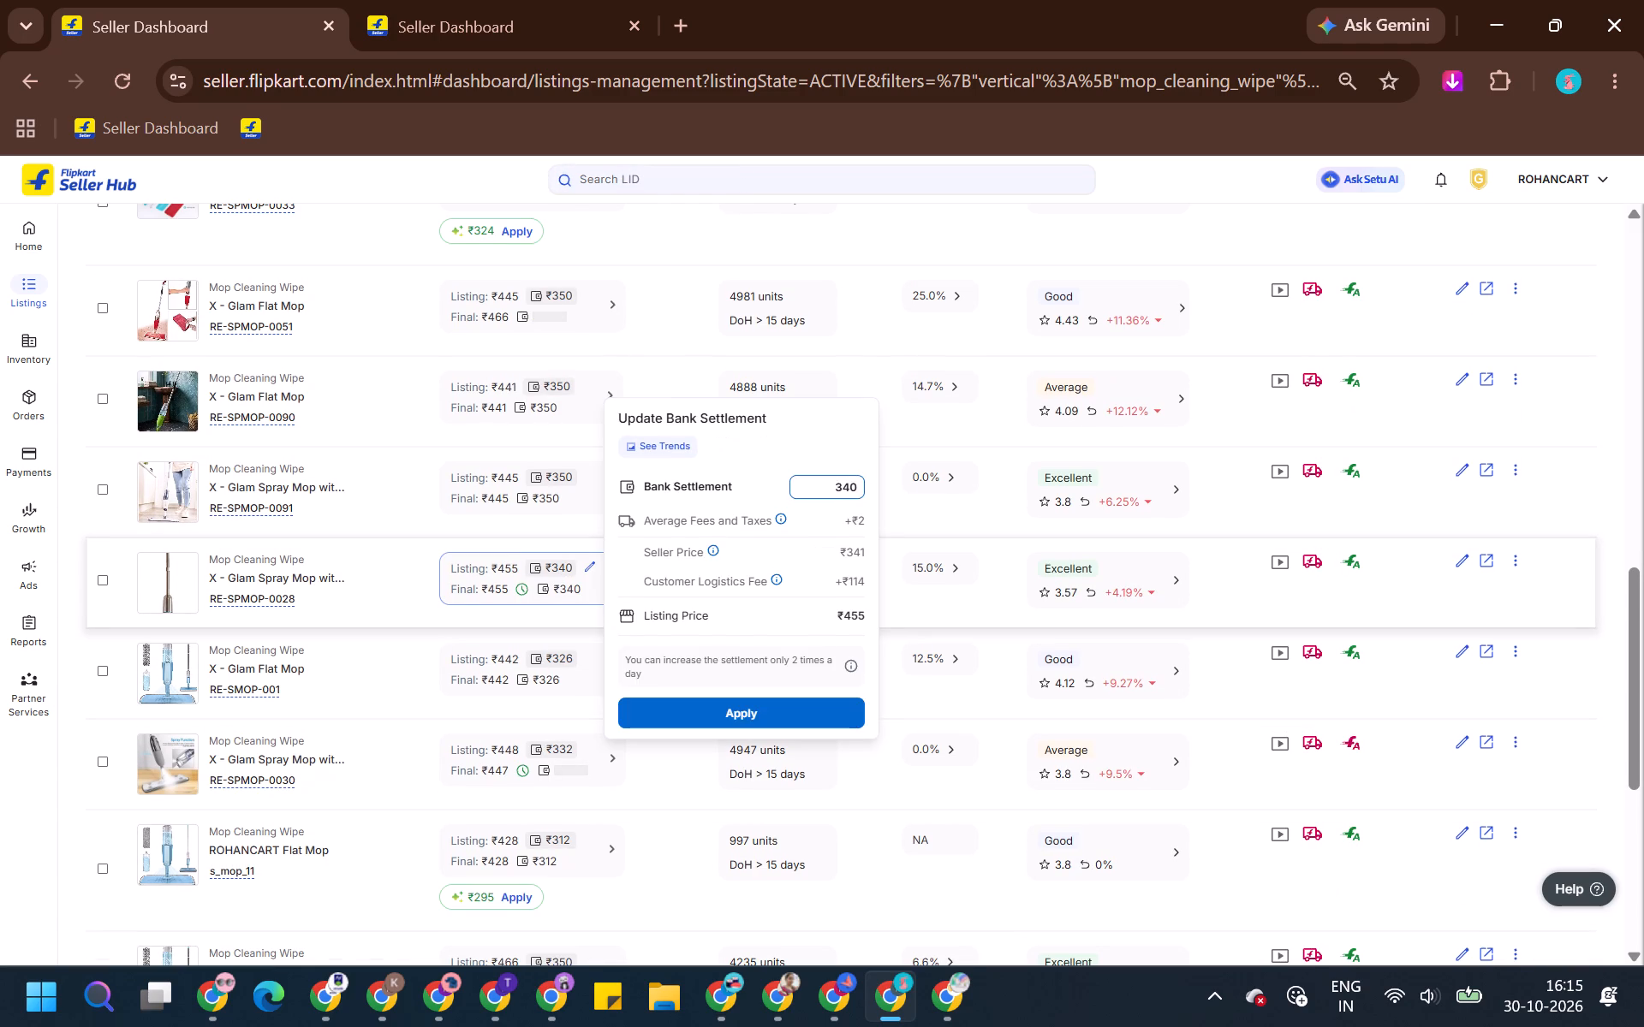
pyautogui.press('BackSpace')
pyautogui.write('50')
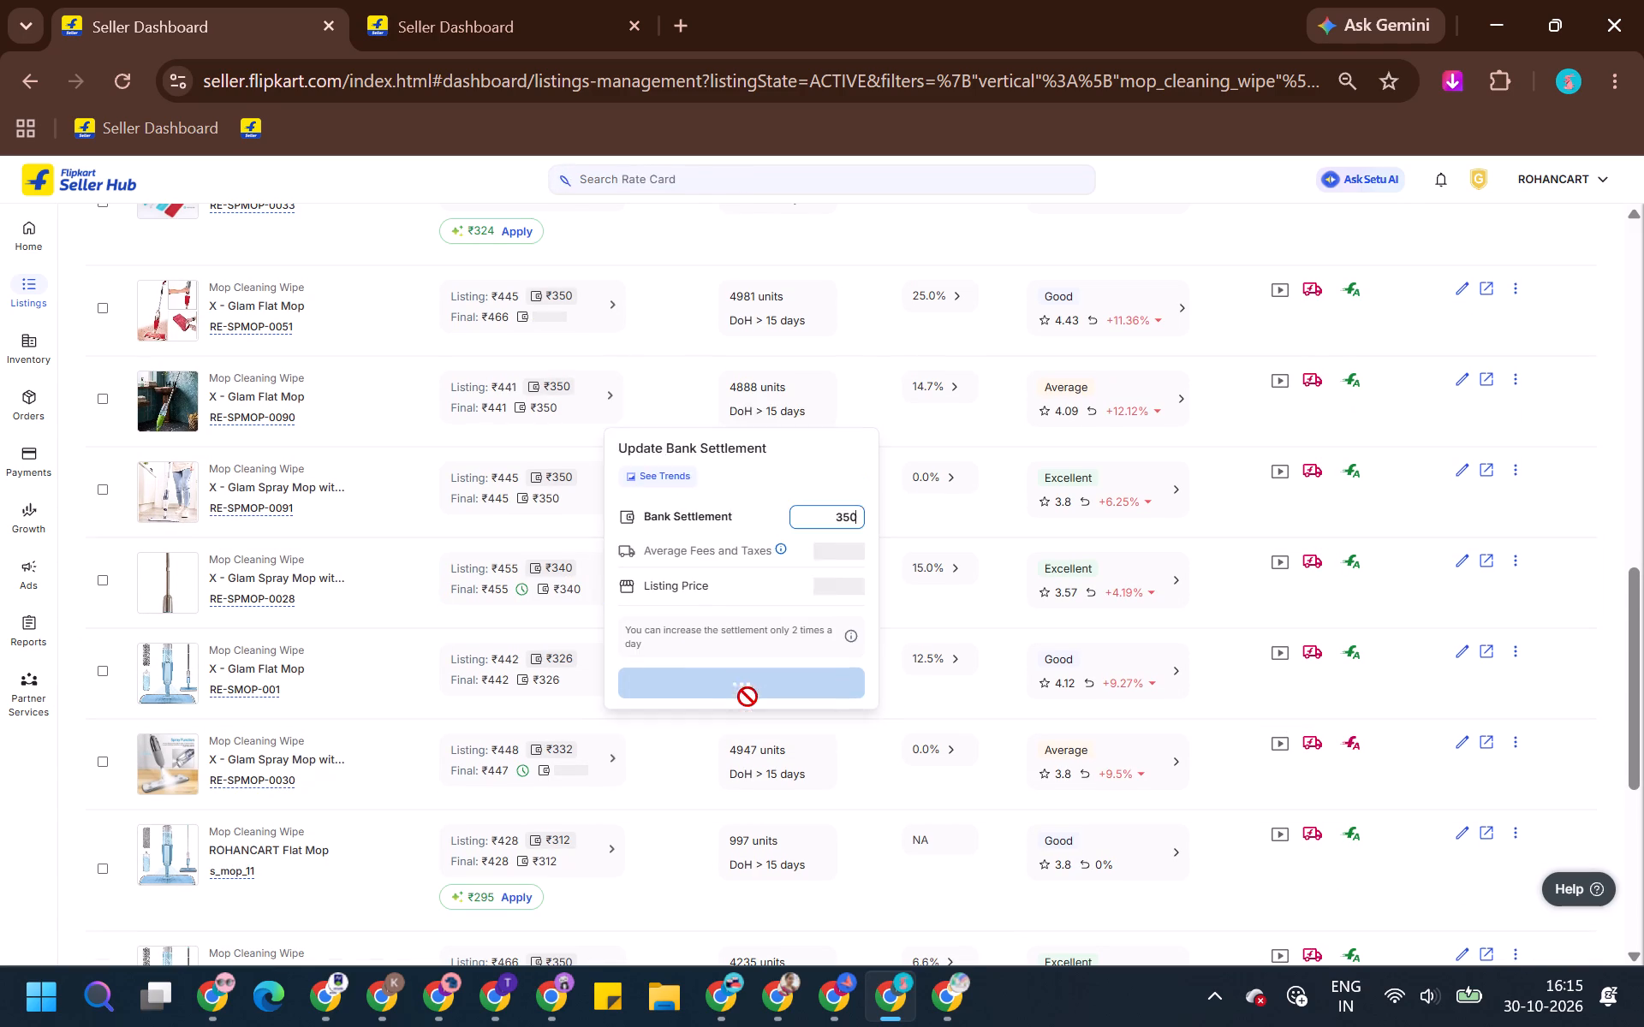
pyautogui.click(759, 715)
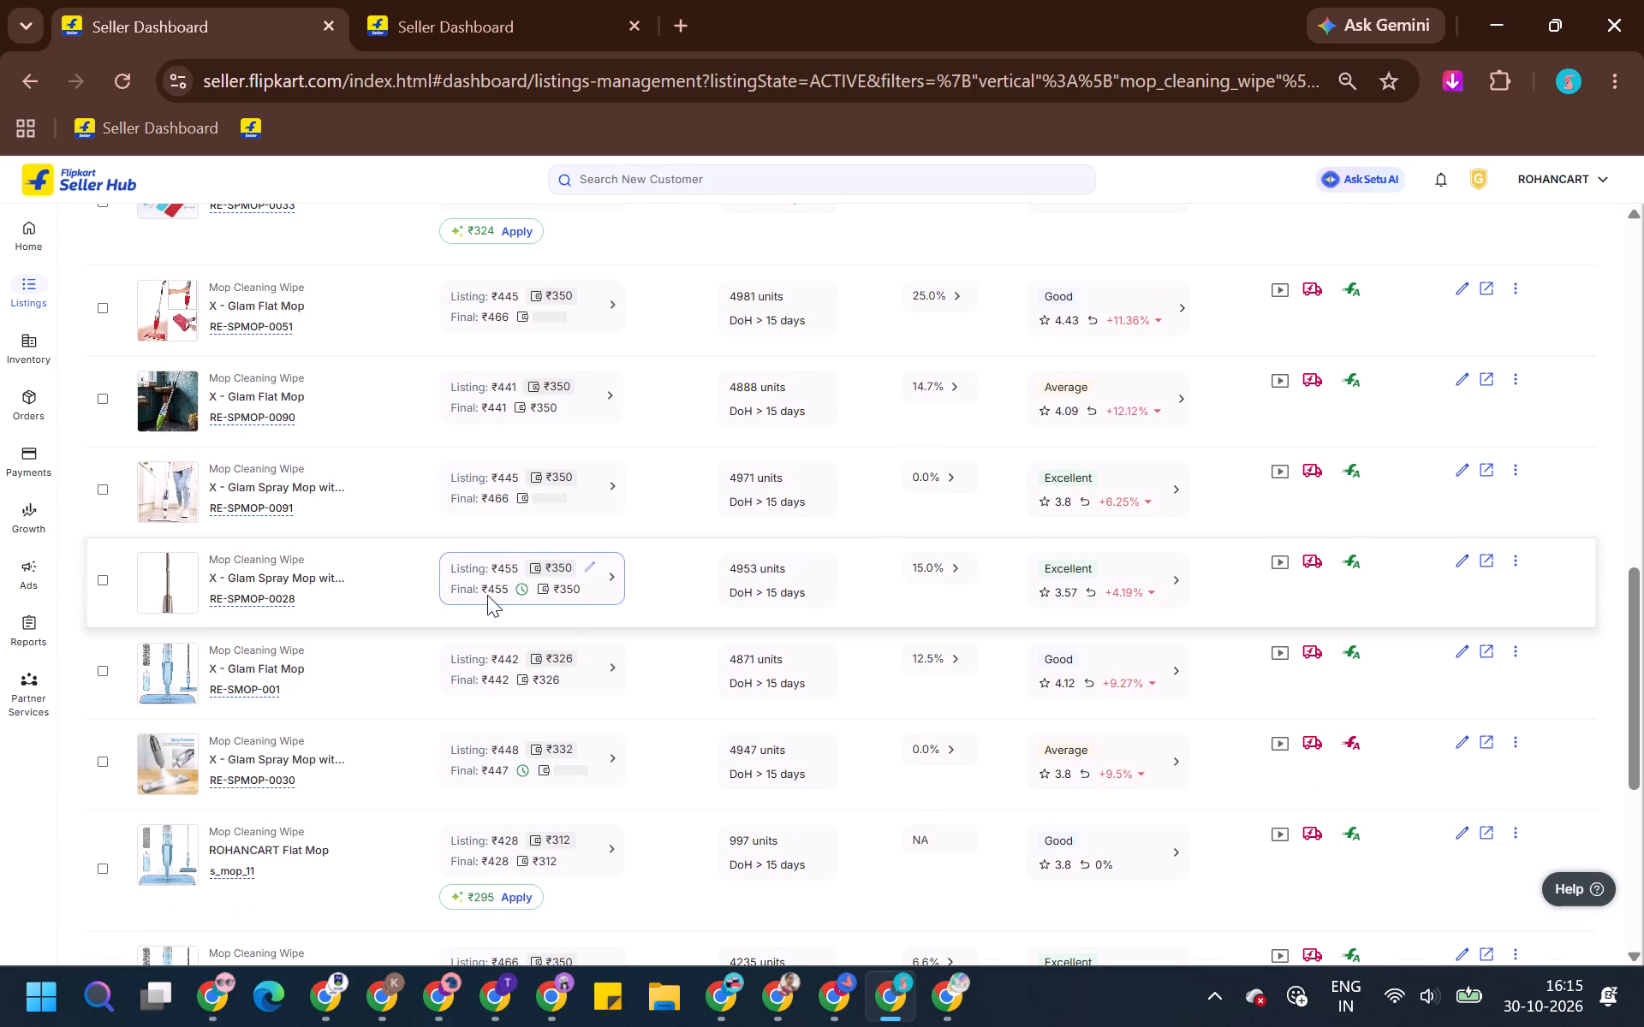
# Set the bank settlement of listing RE-SMOP-001 to ₹350.
pyautogui.scroll(-1, 441, 590)
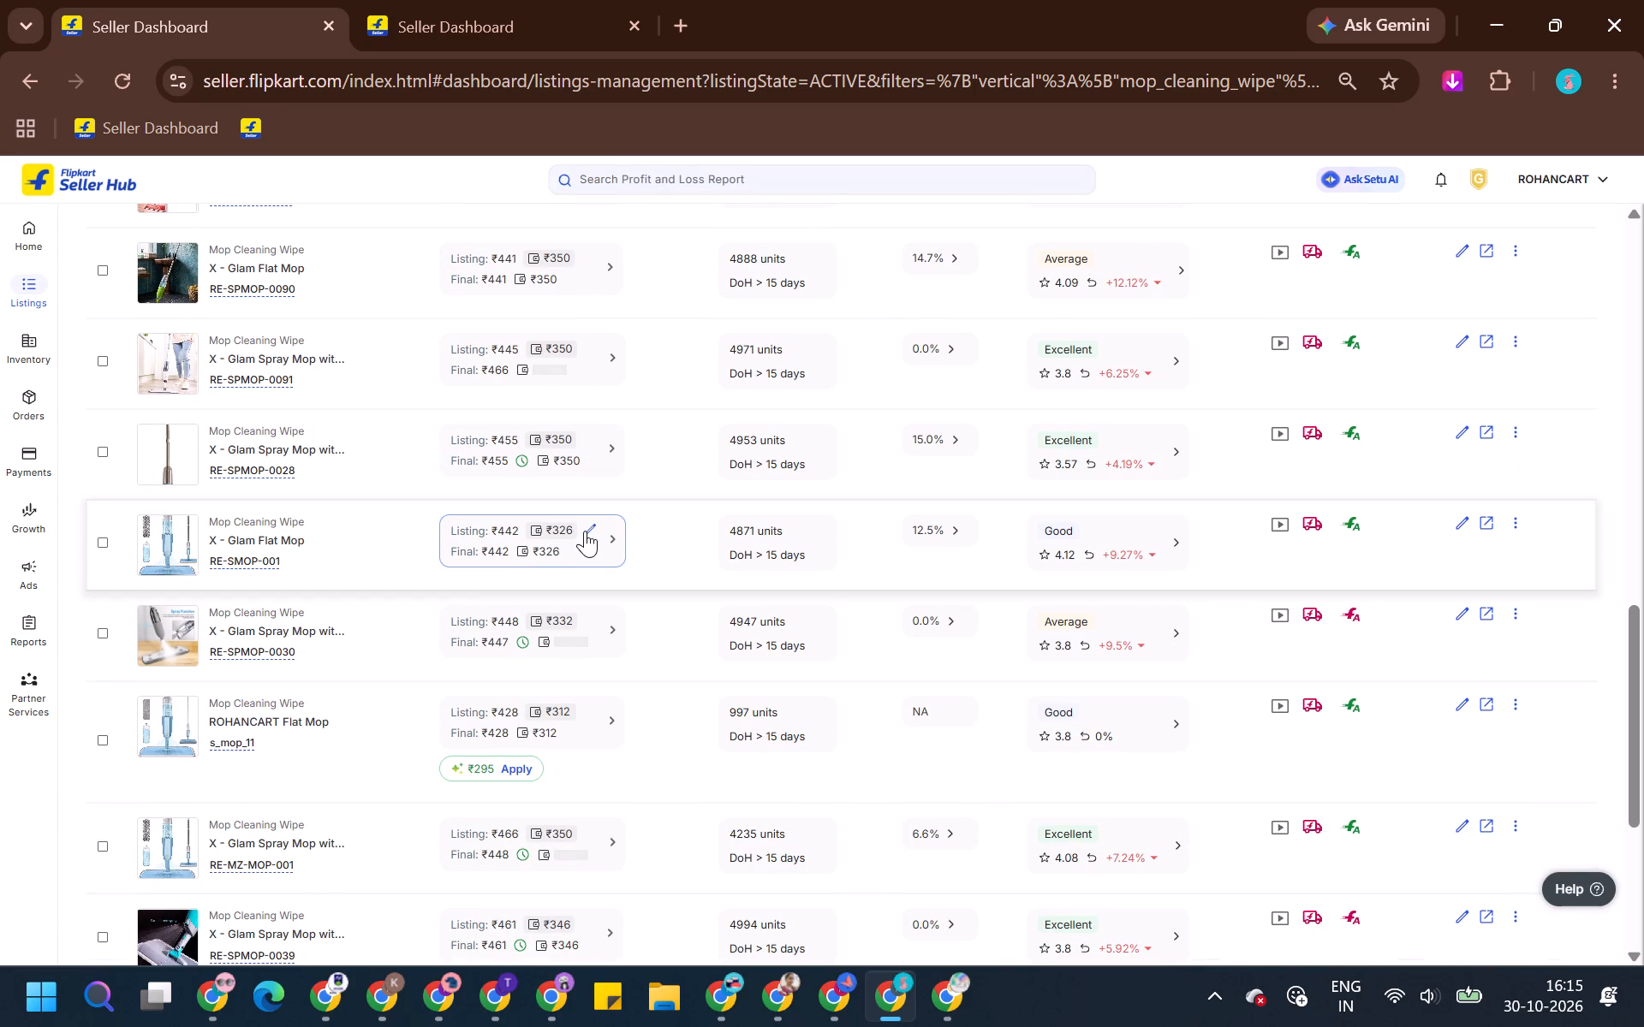
pyautogui.click(585, 531)
pyautogui.press('BackSpace')
pyautogui.press('BackSpace')
pyautogui.write('50')
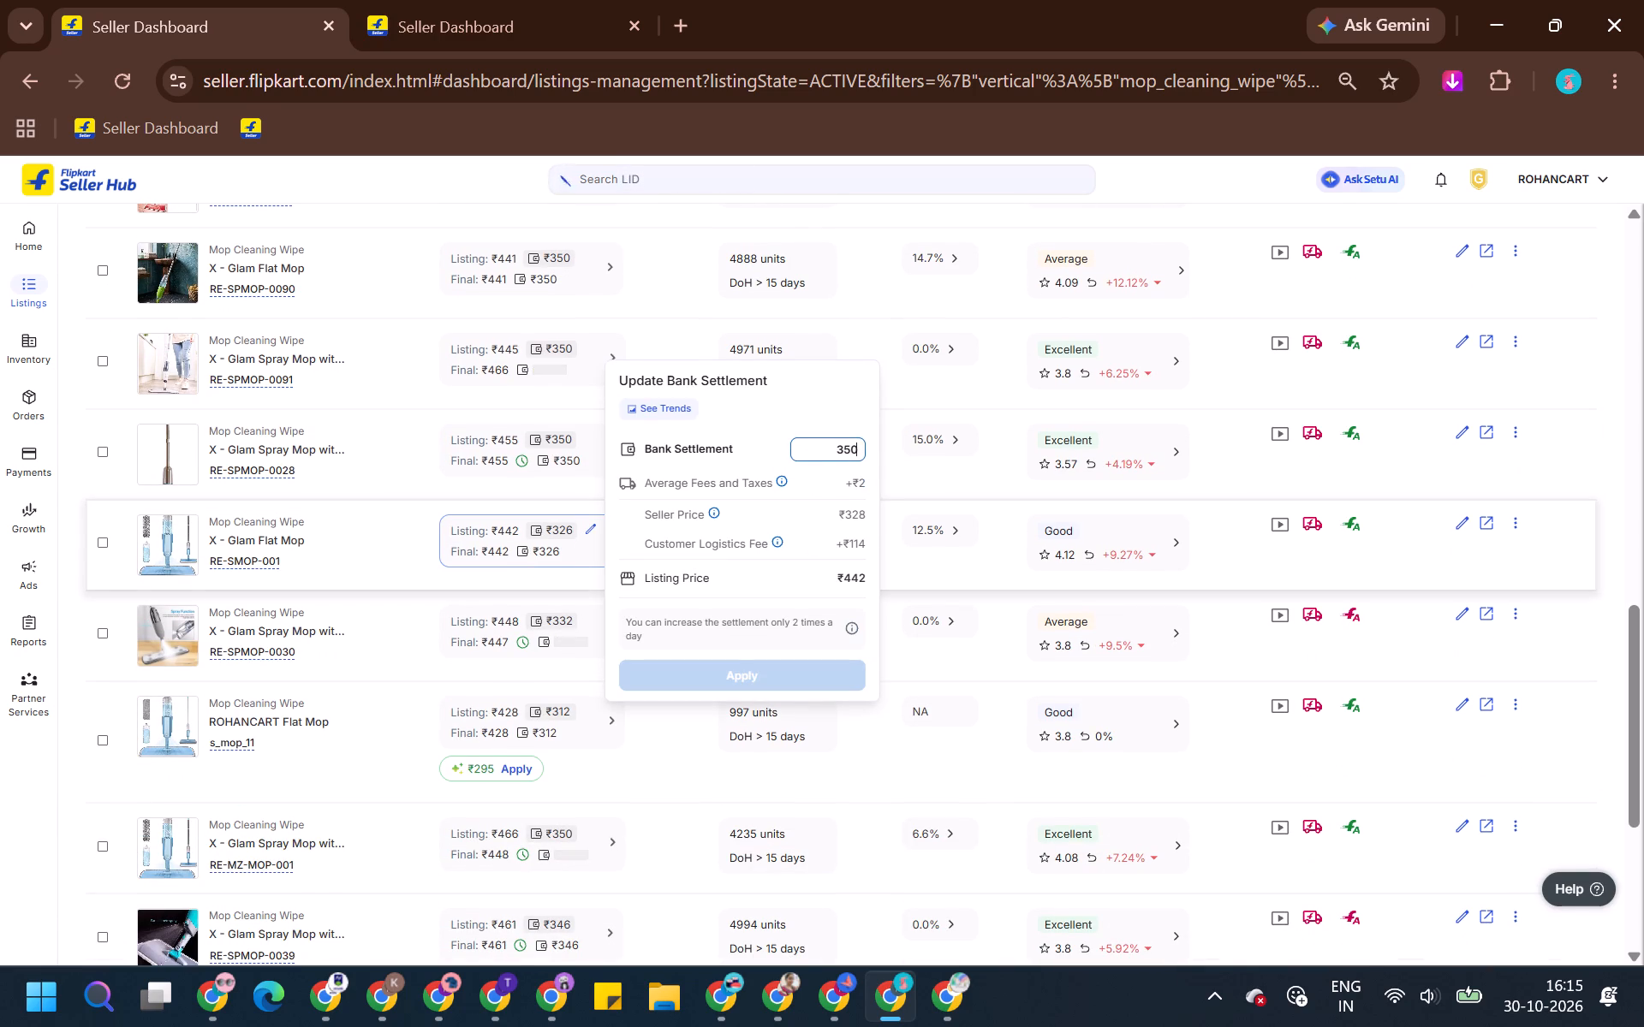
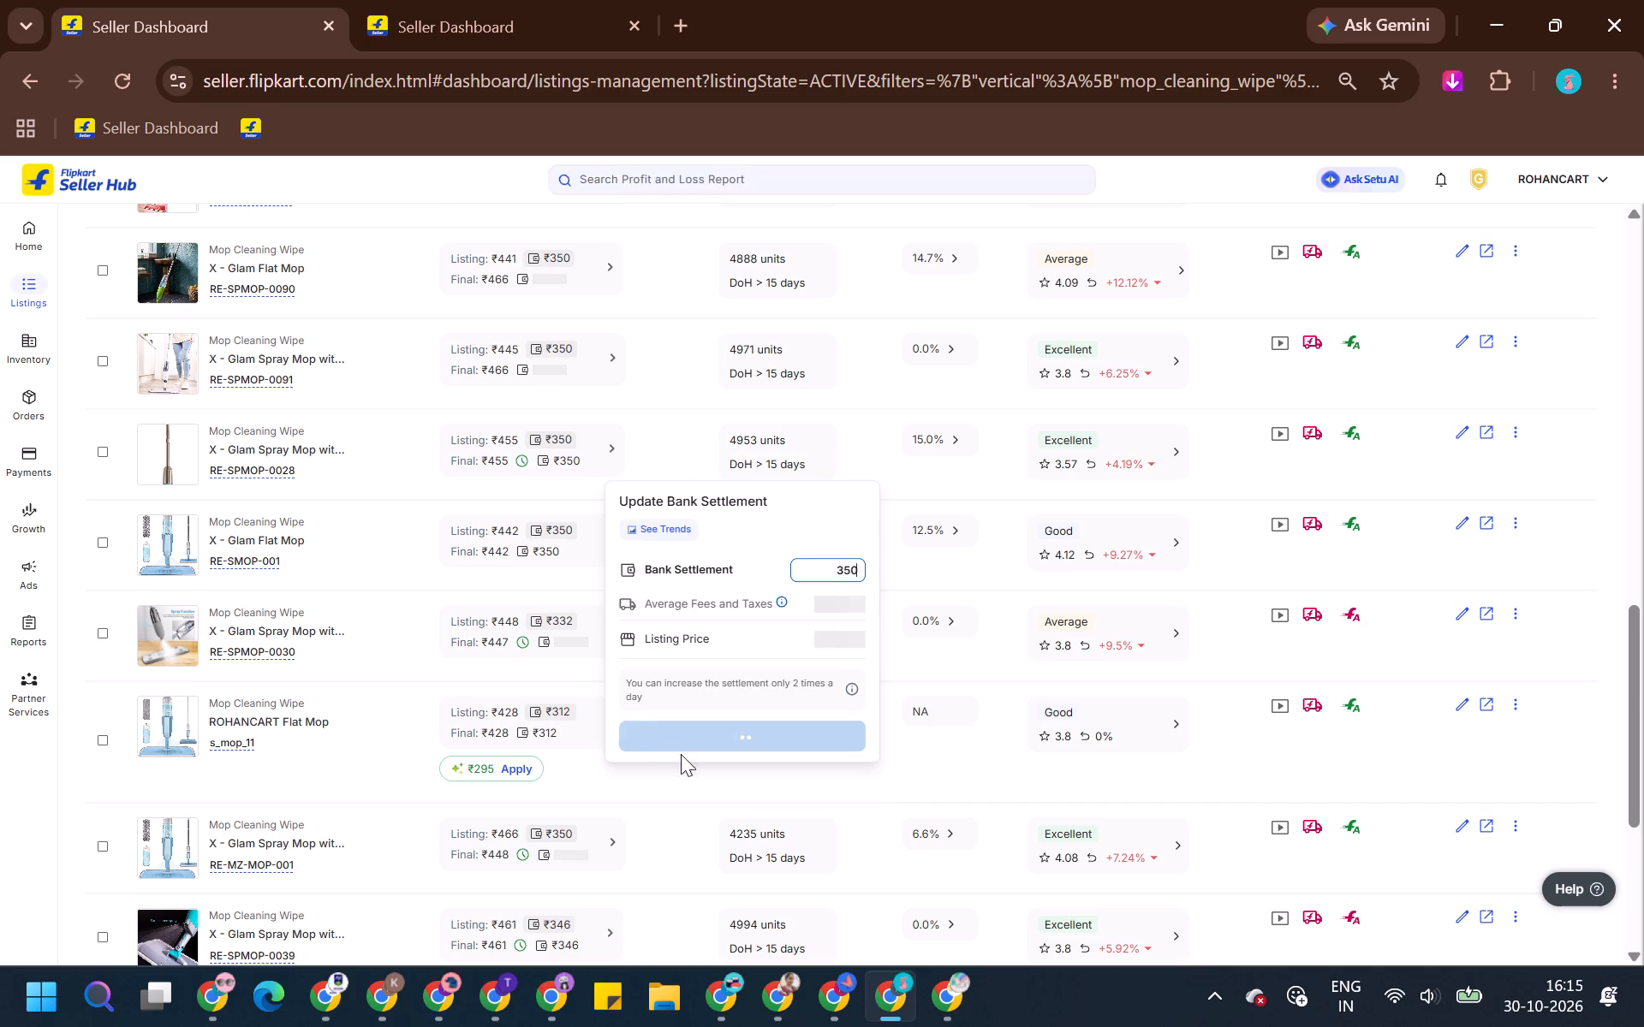
# Apply the ₹350 bank settlement entered for listing RE-SPMOP-0030.
pyautogui.click(681, 754)
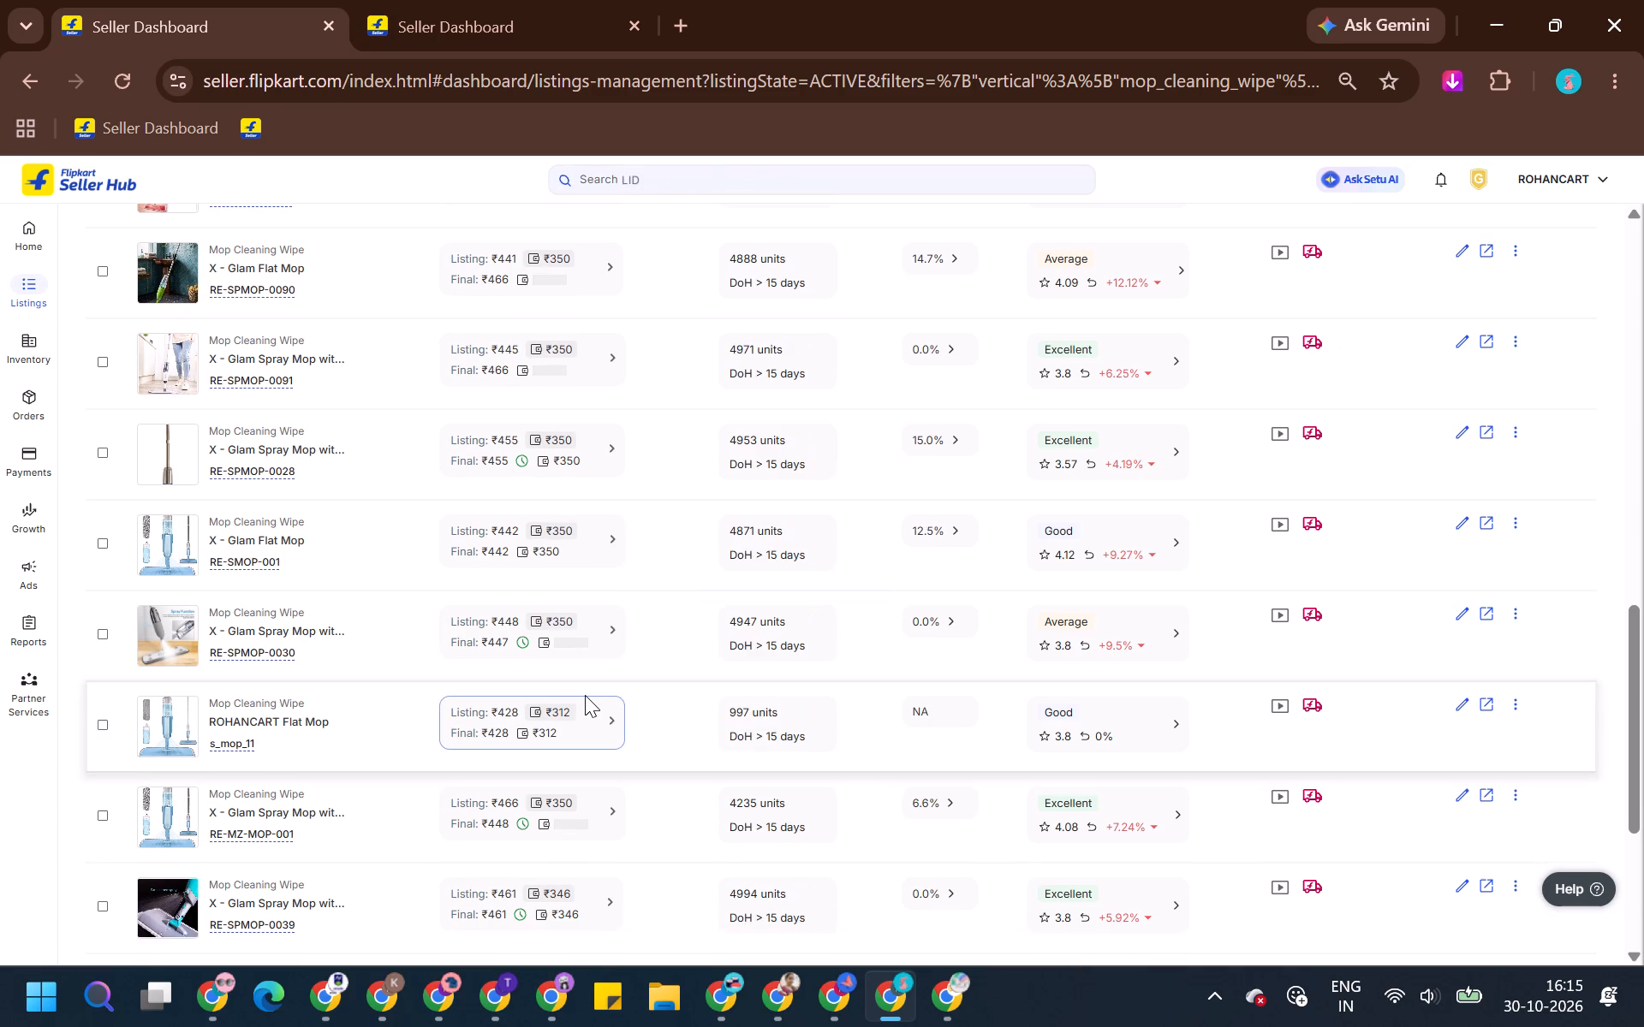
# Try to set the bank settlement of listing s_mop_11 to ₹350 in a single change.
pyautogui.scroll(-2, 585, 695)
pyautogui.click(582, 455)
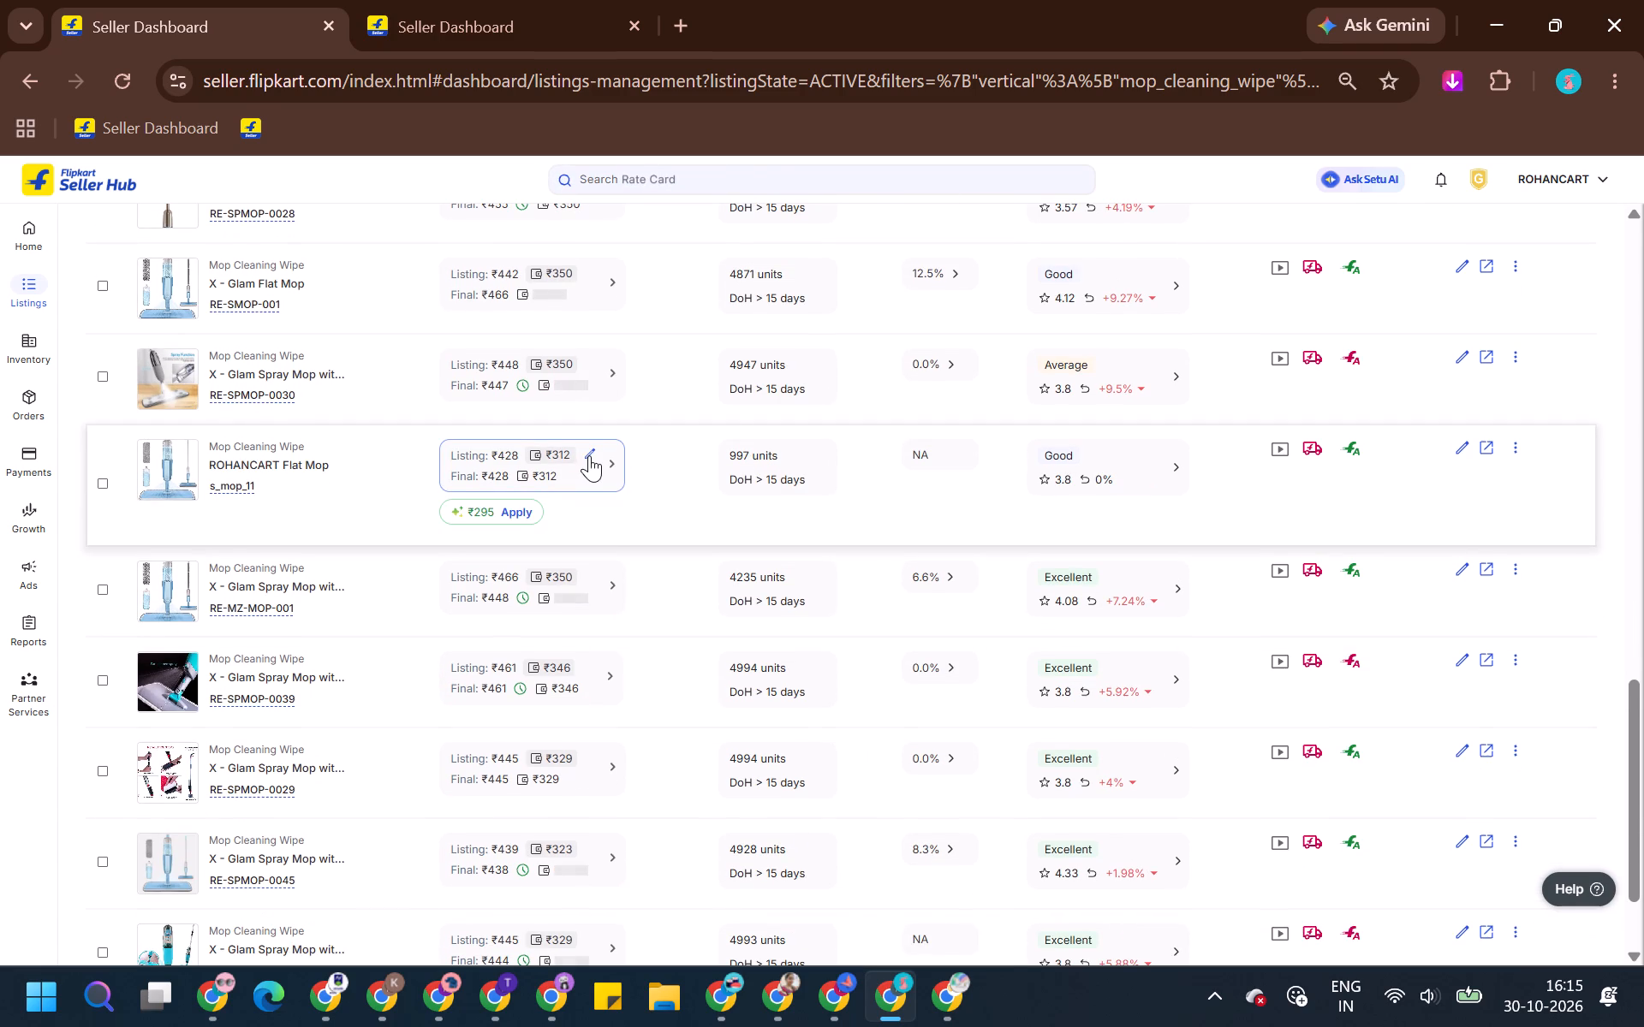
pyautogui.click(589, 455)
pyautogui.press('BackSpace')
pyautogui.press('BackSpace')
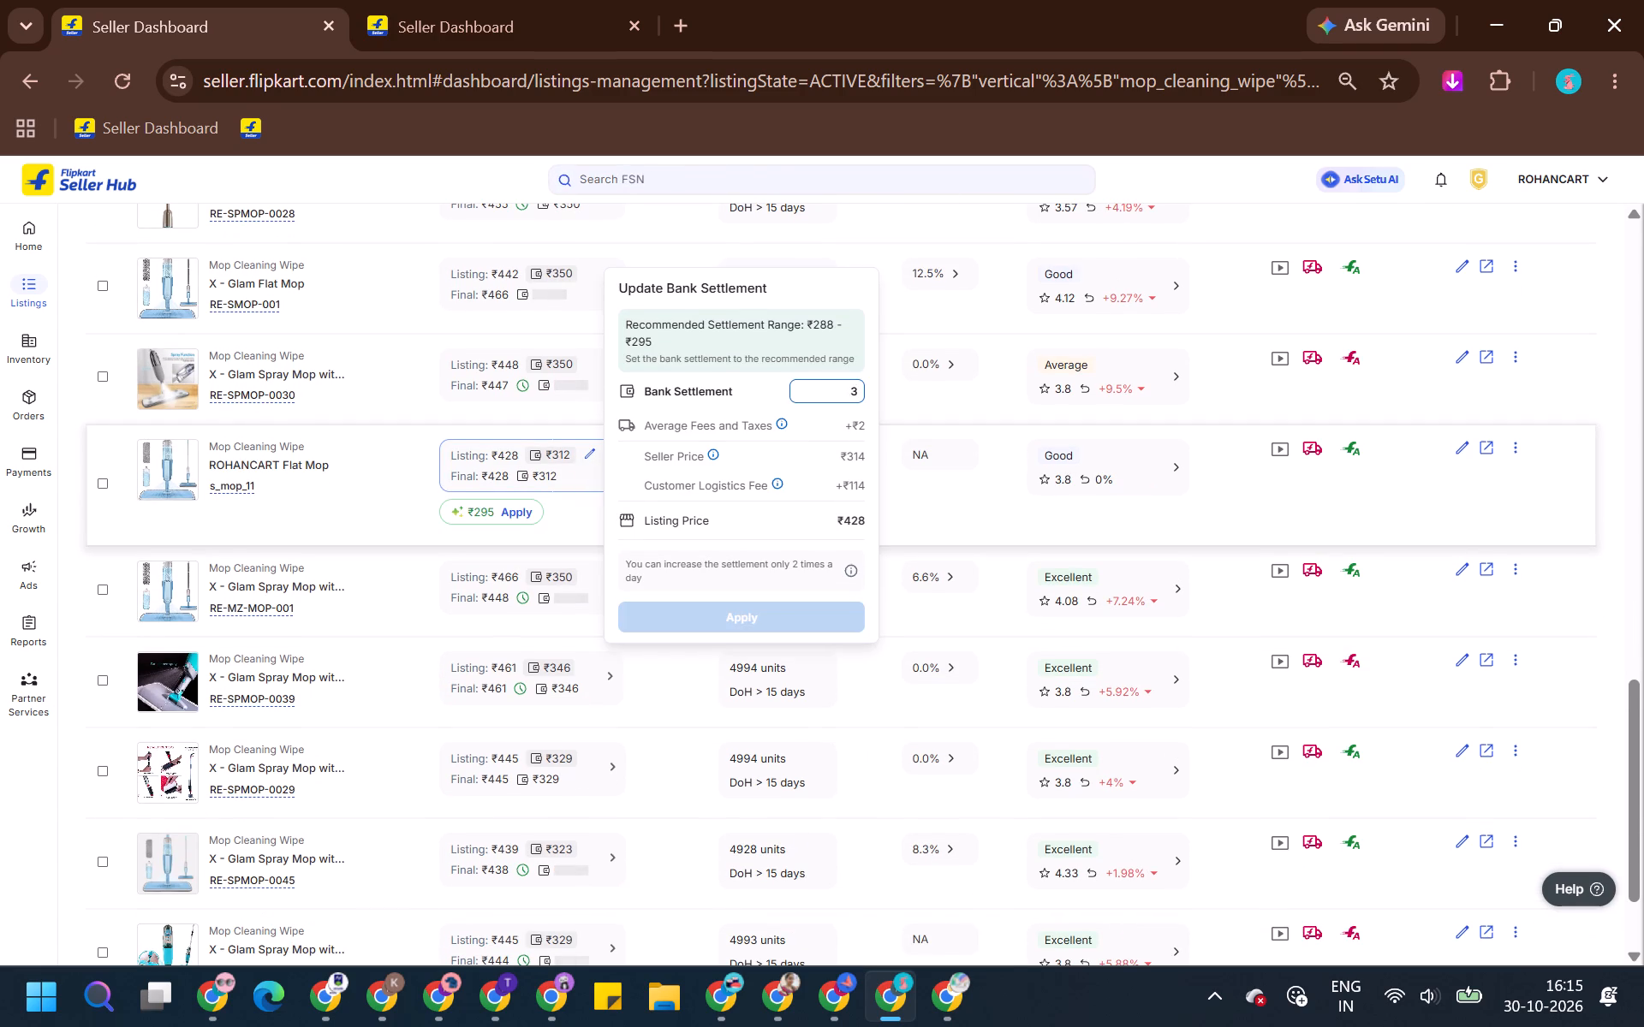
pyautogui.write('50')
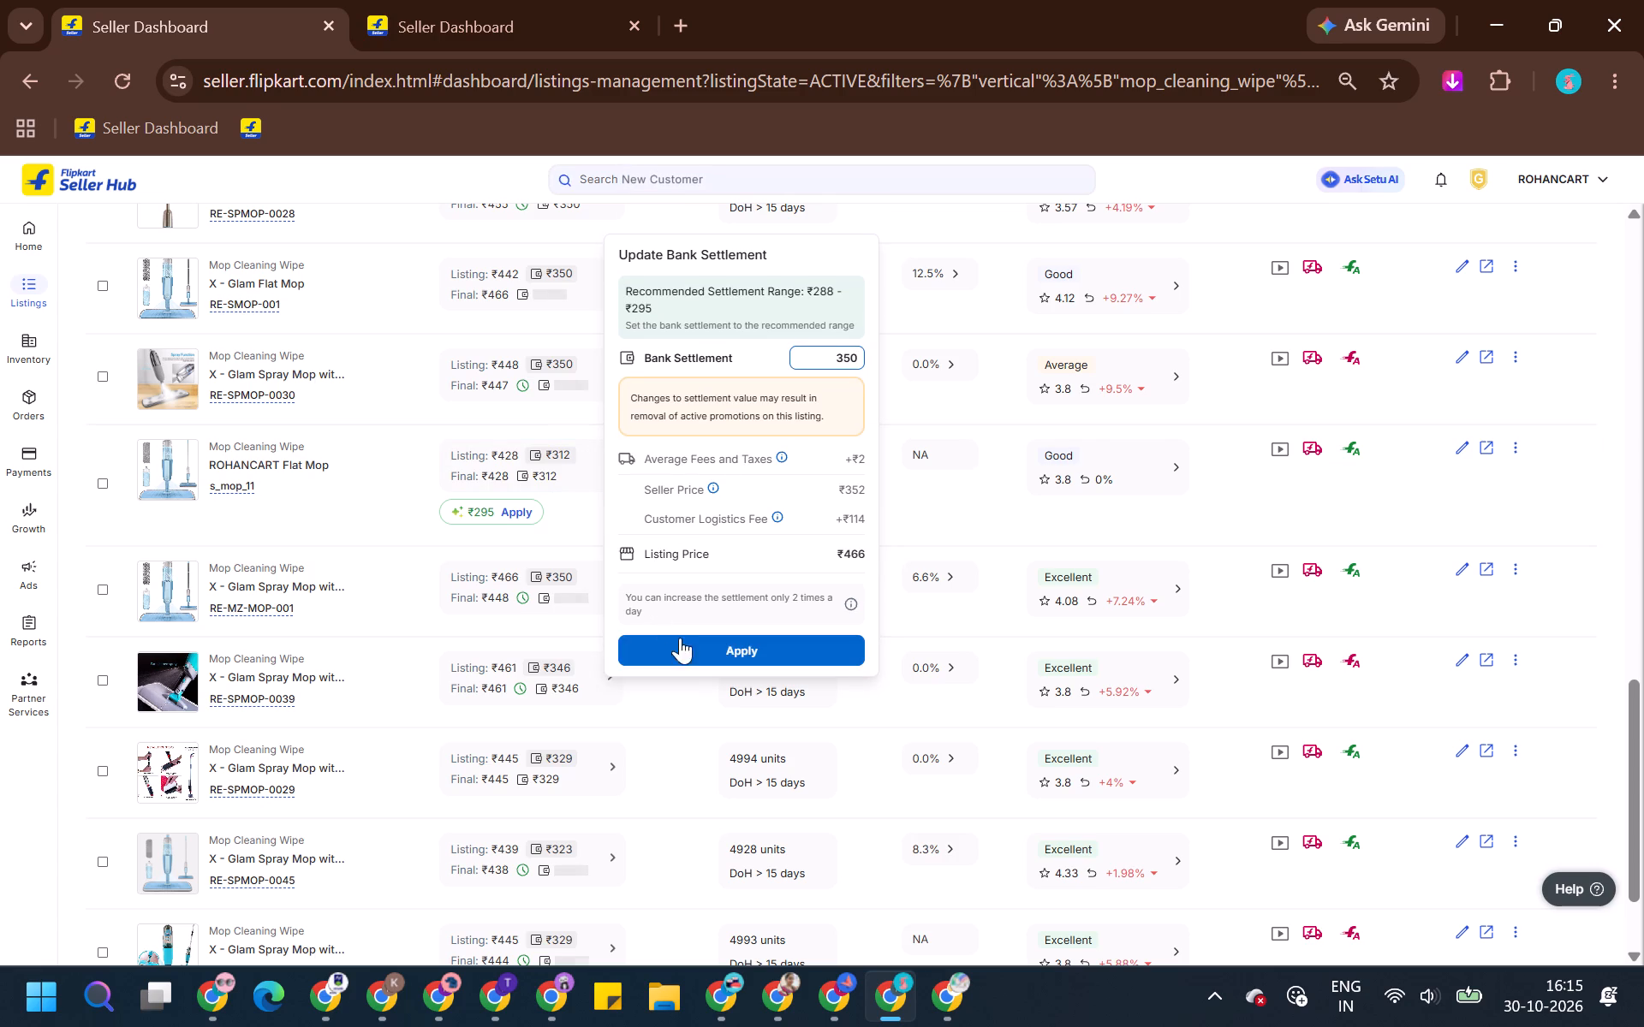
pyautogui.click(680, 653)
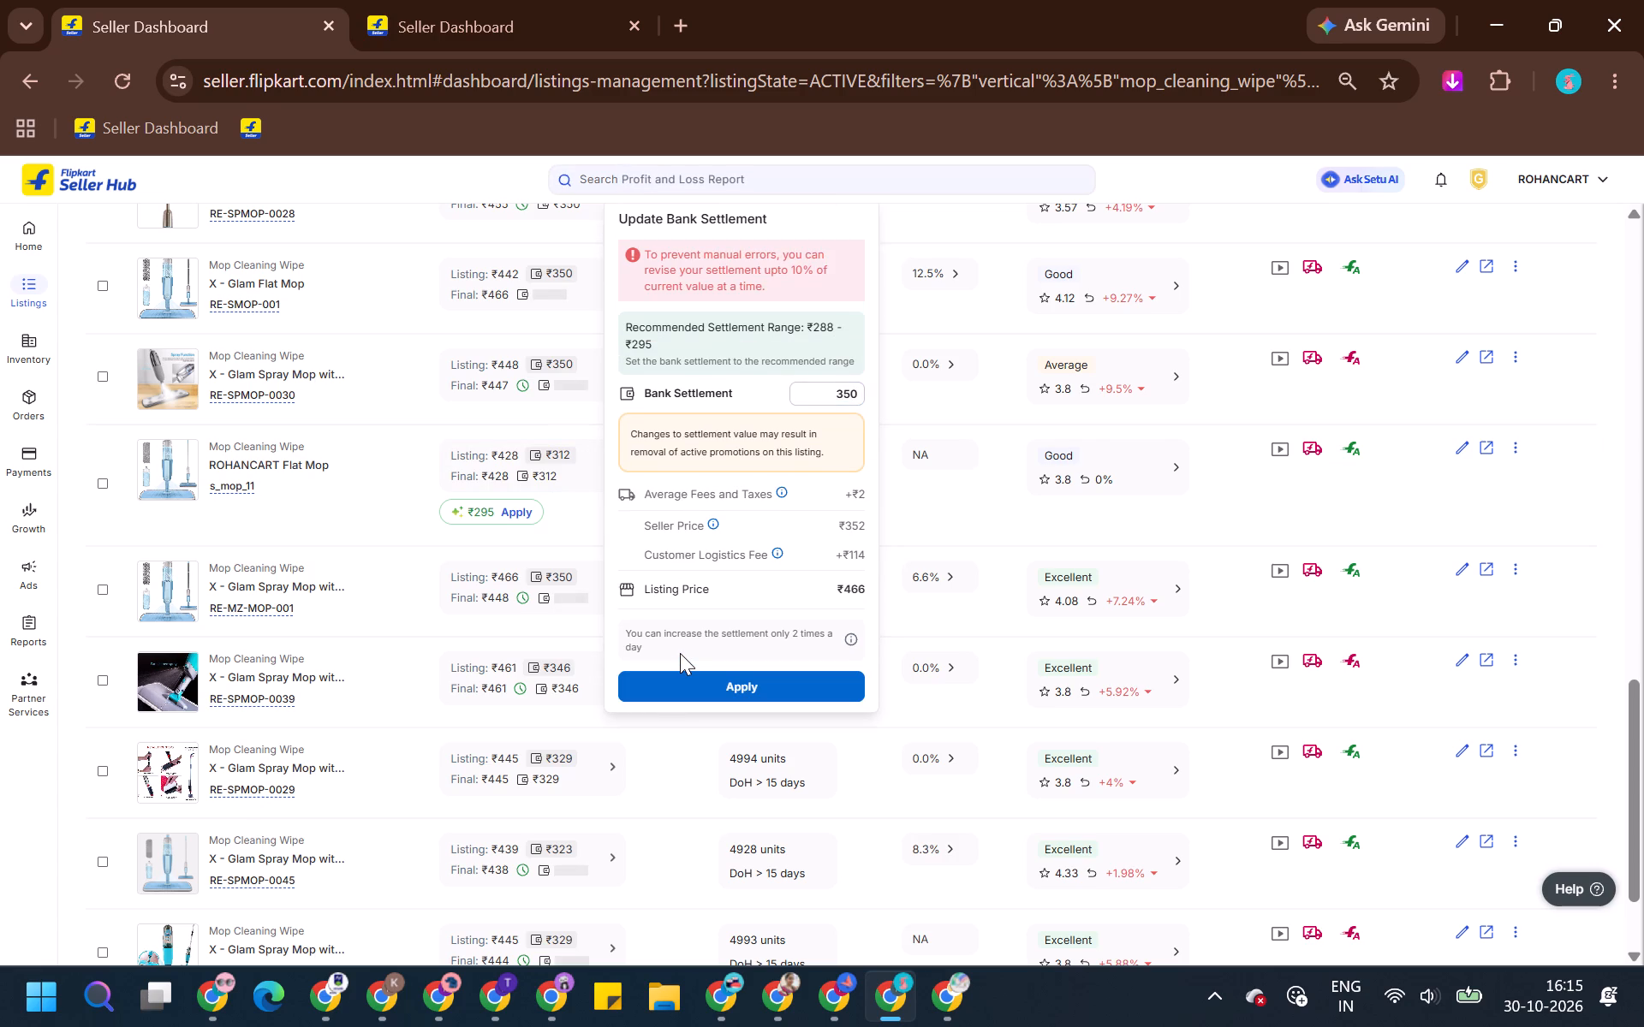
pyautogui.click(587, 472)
# Set the bank settlement of listing s_mop_11 to ₹340 and apply it.
pyautogui.click(583, 460)
pyautogui.press('BackSpace')
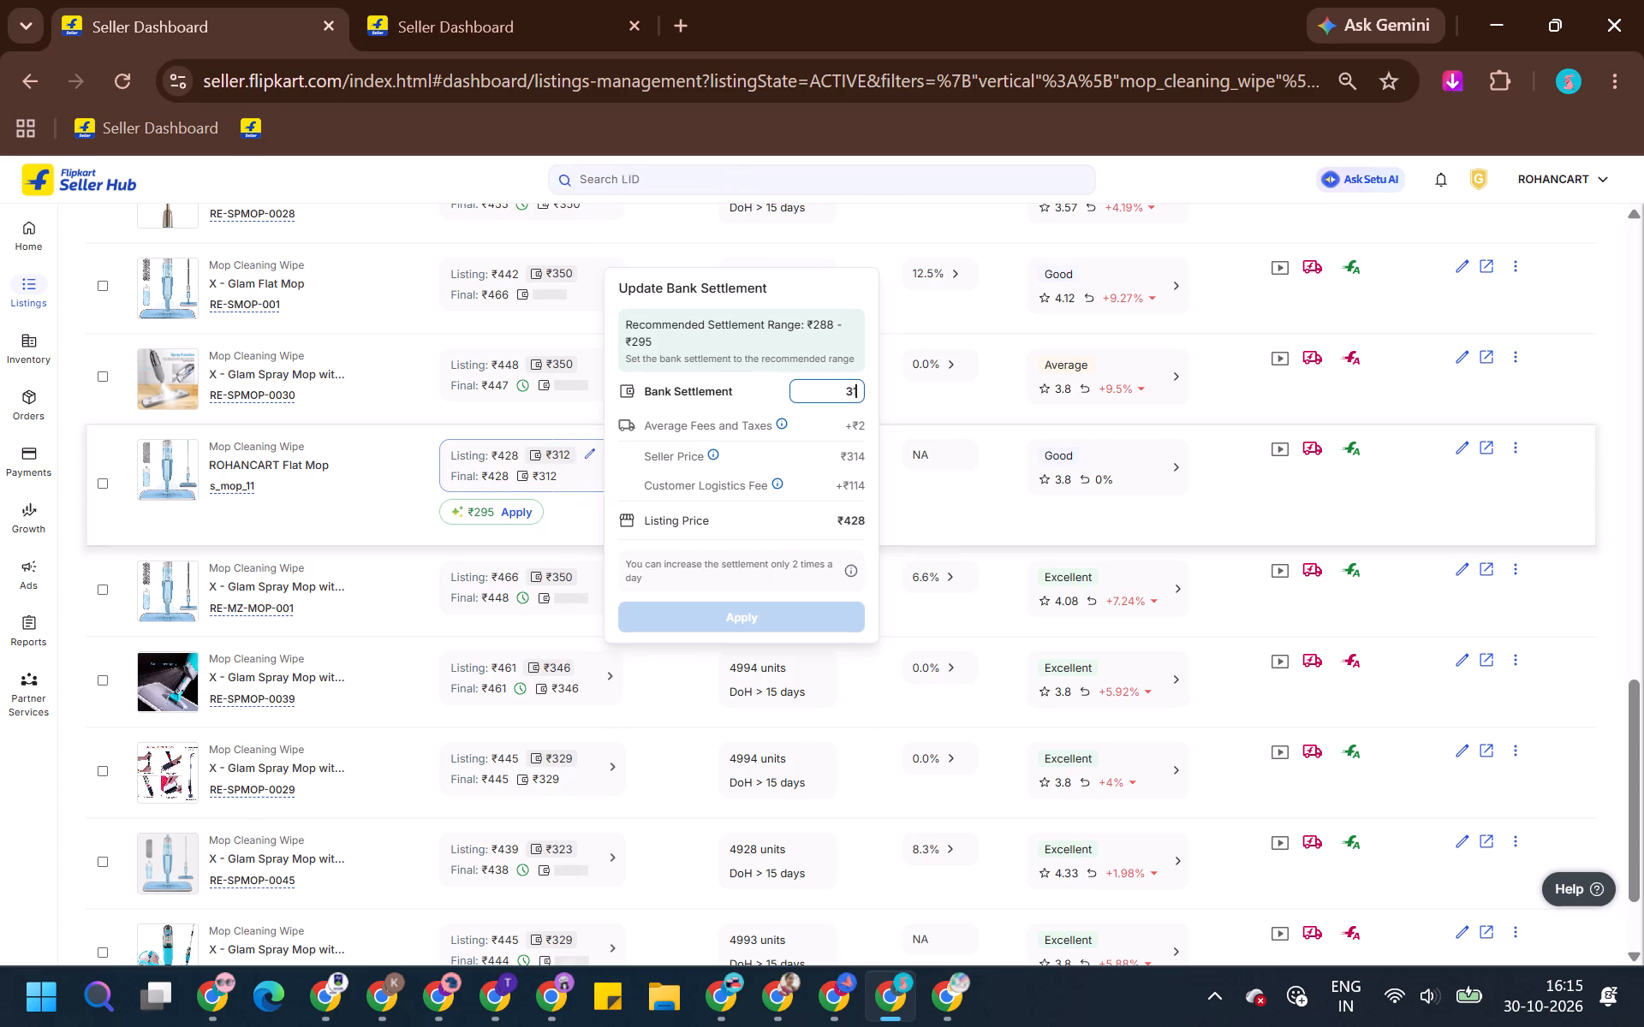
pyautogui.press('BackSpace')
pyautogui.write('4-0')
pyautogui.press('BackSpace')
pyautogui.press('BackSpace')
pyautogui.press('0')
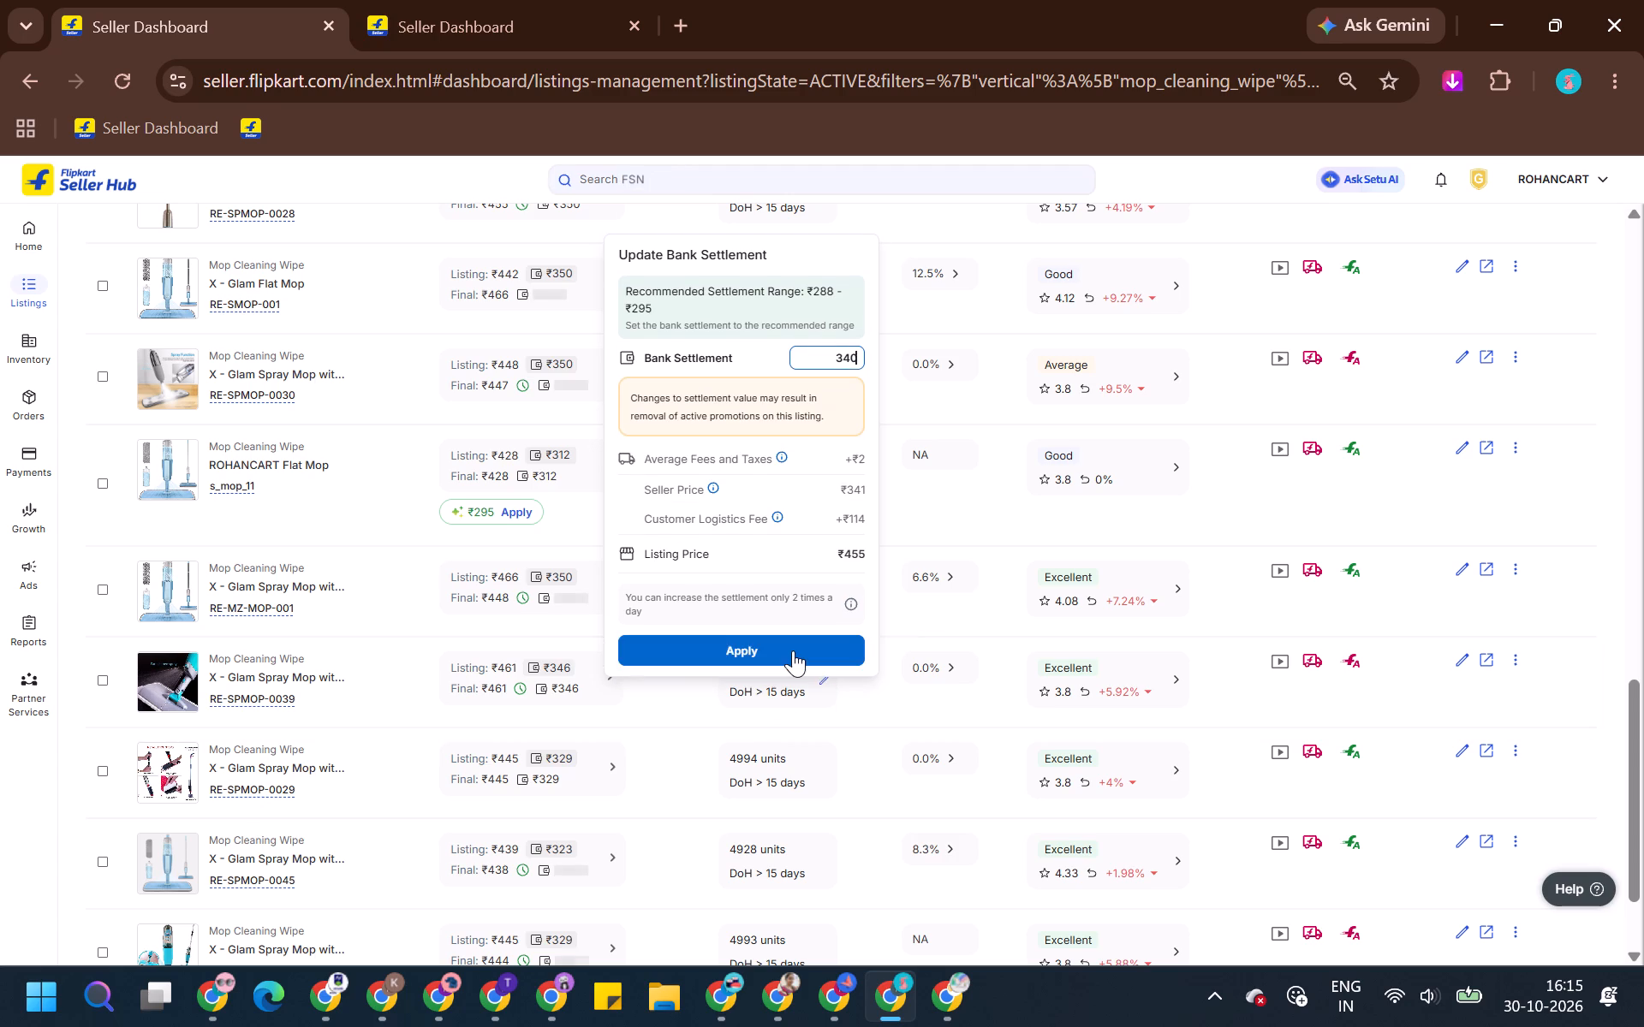
pyautogui.click(793, 650)
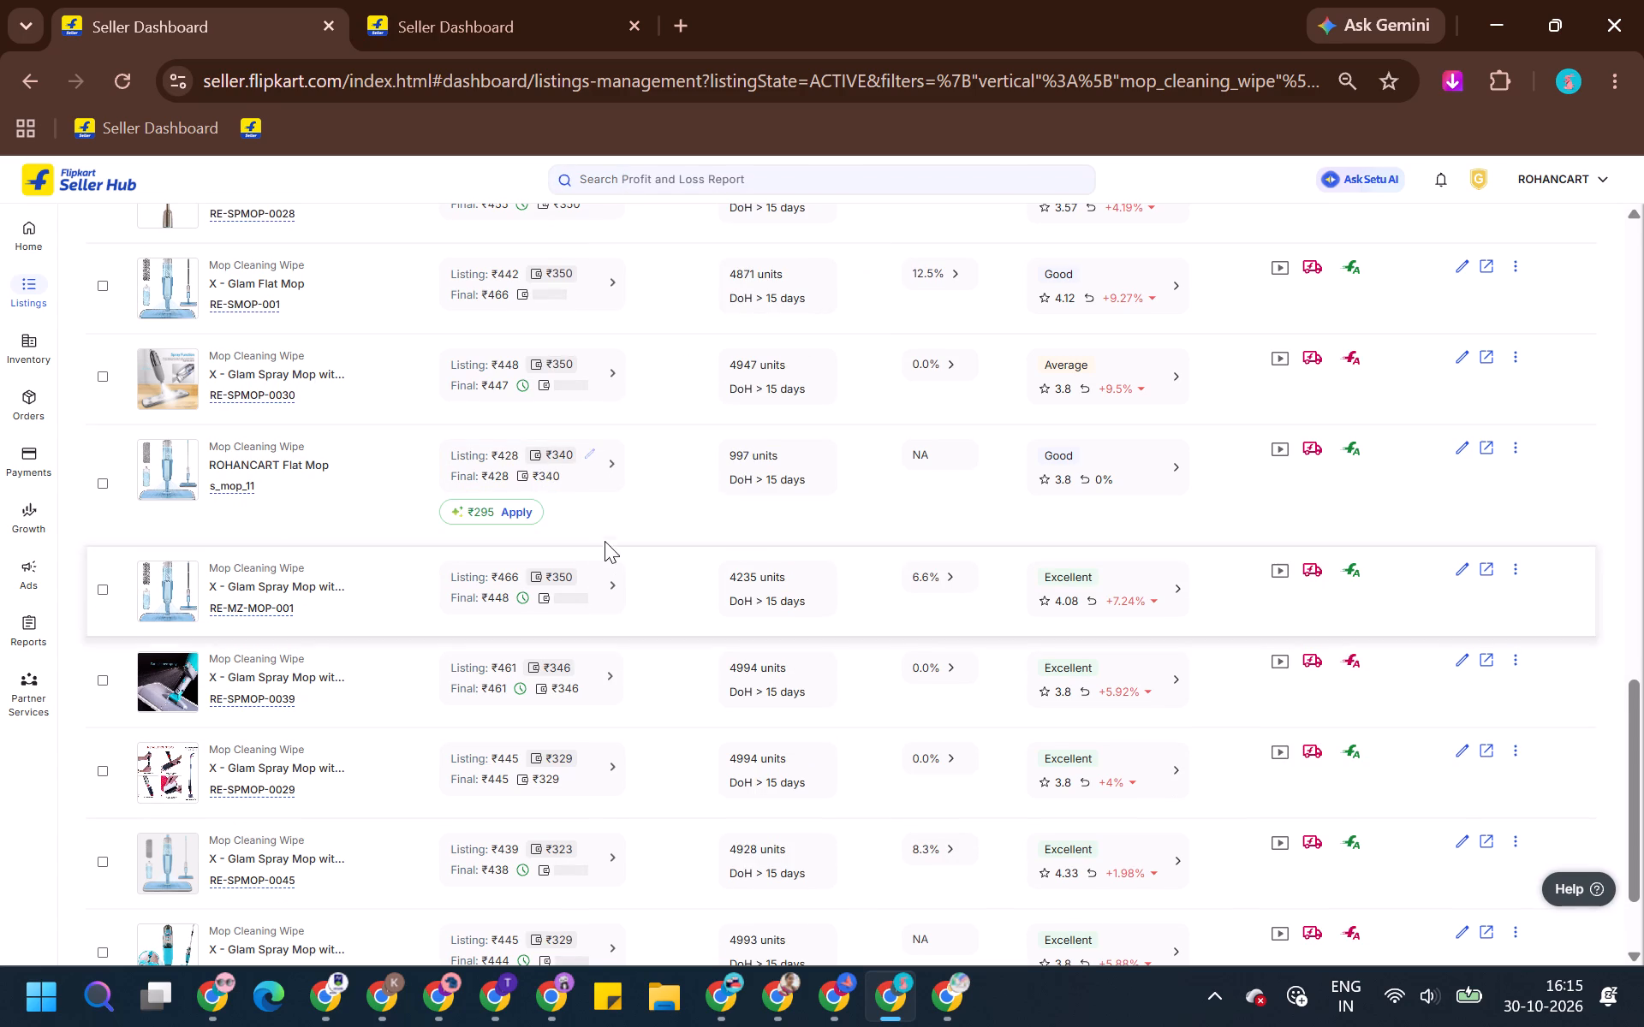
# Set the bank settlement of listing s_mop_11 to ₹350 and apply it.
pyautogui.click(593, 447)
pyautogui.press('BackSpace')
pyautogui.press('BackSpace')
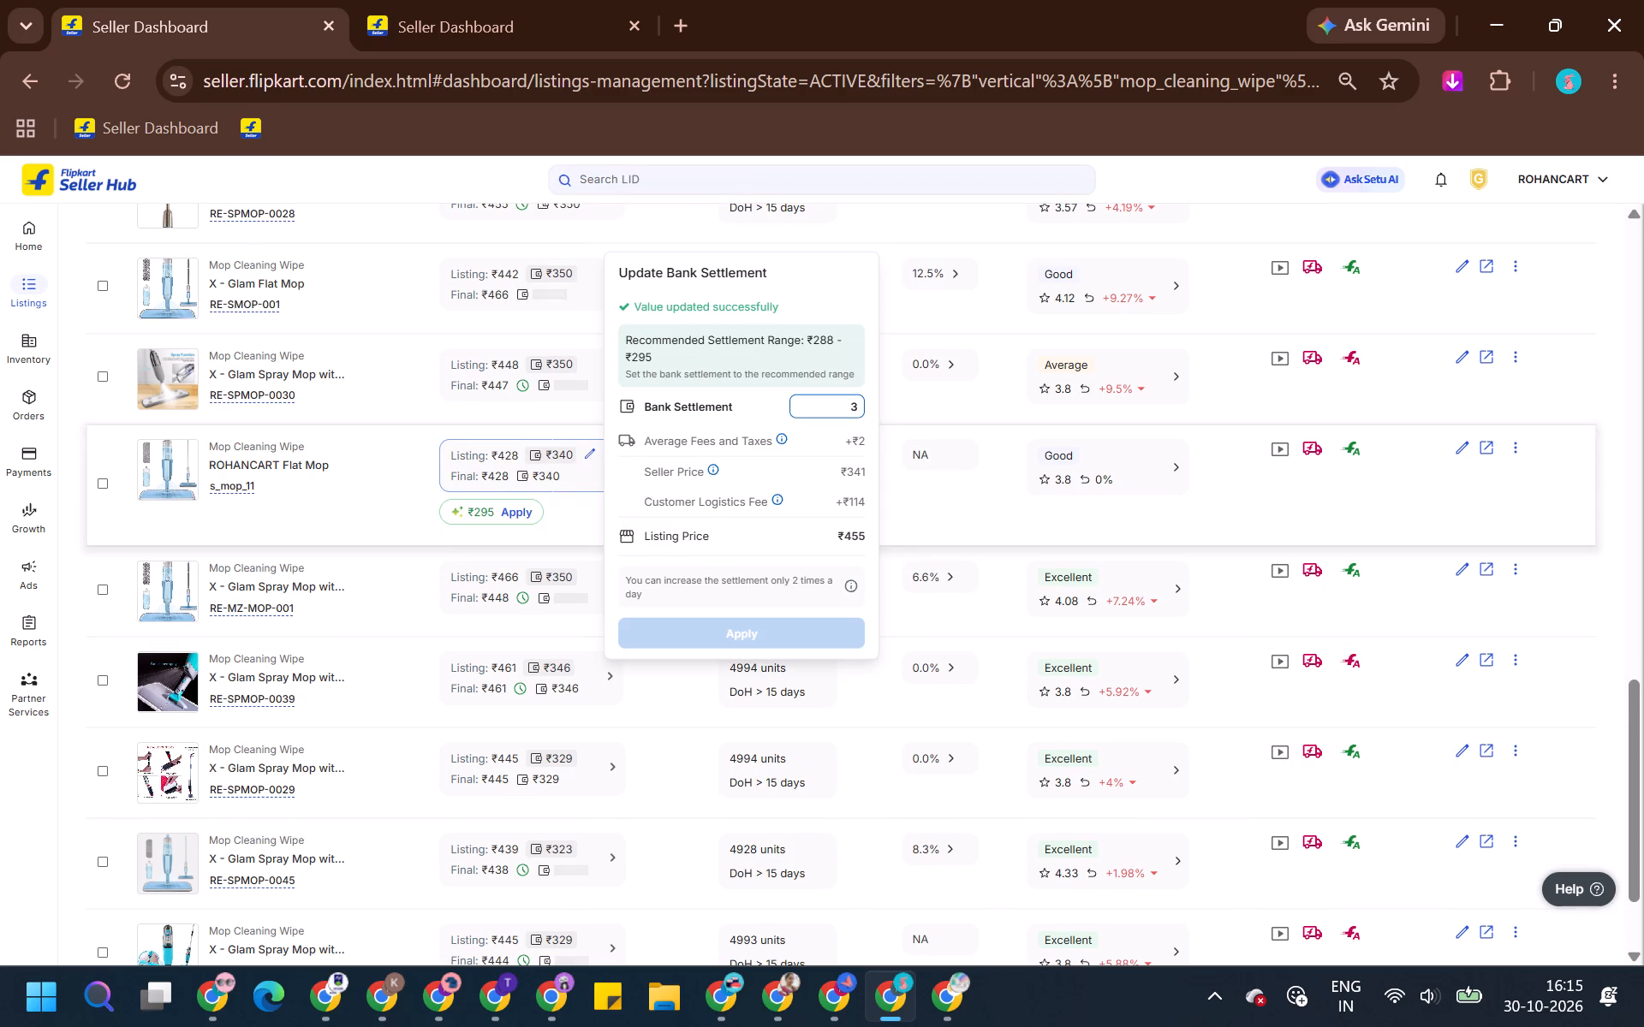
pyautogui.write('50')
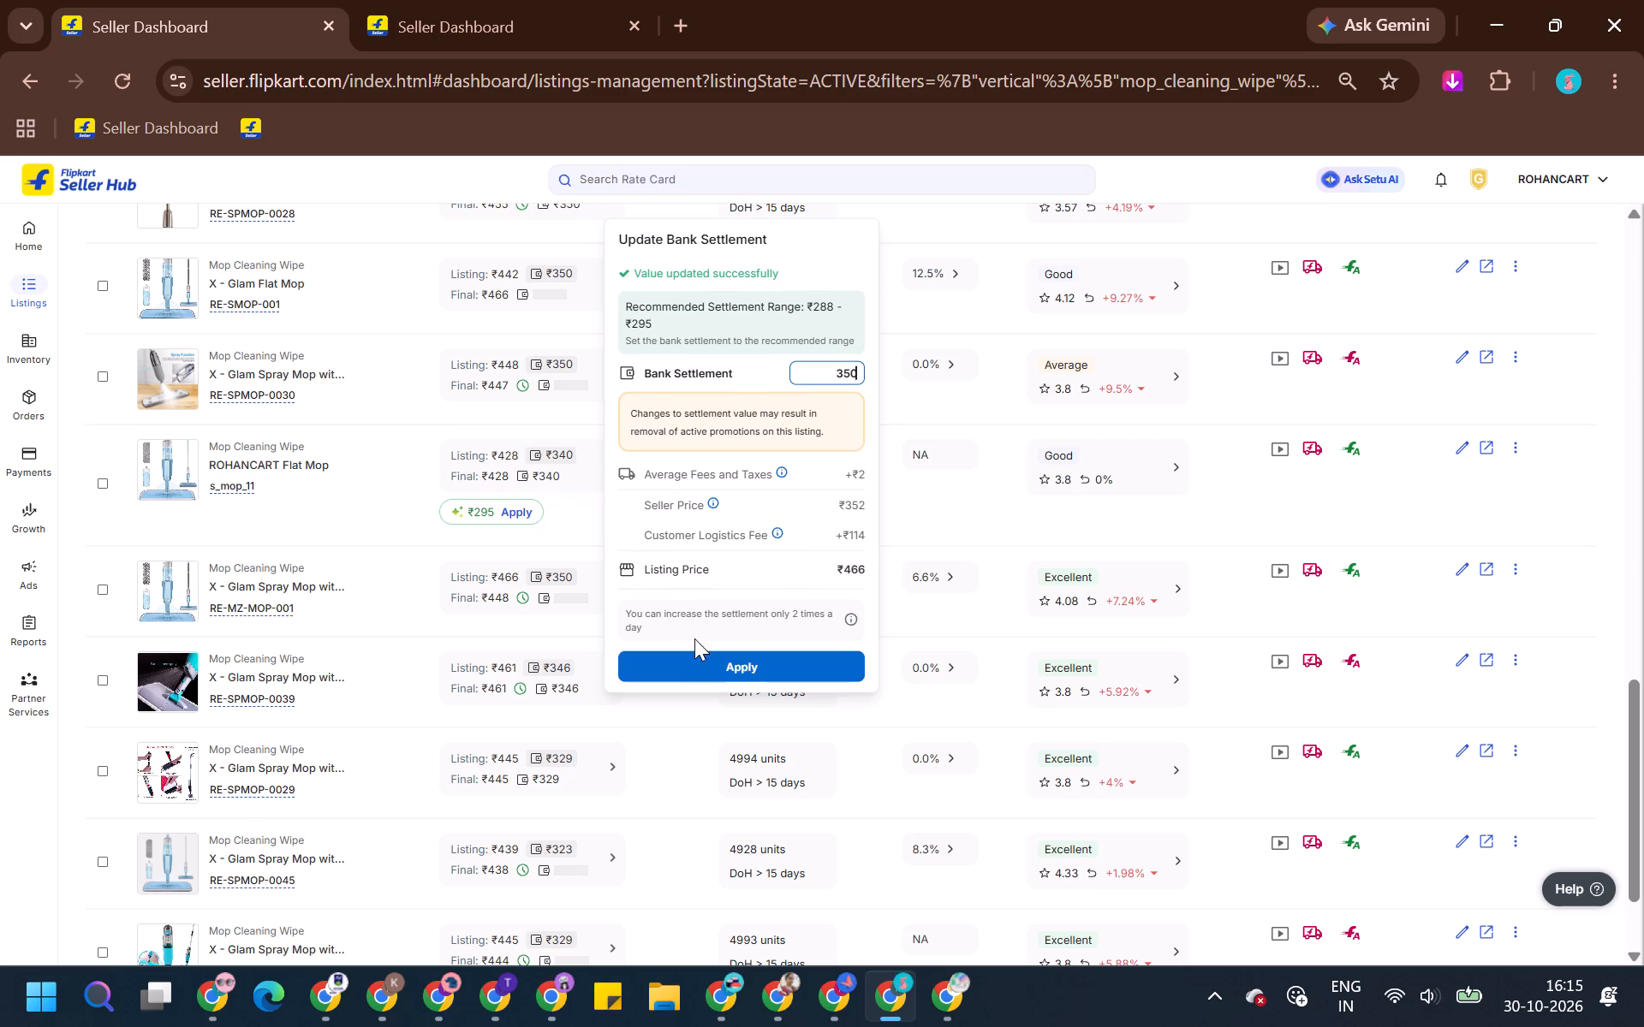
pyautogui.click(696, 654)
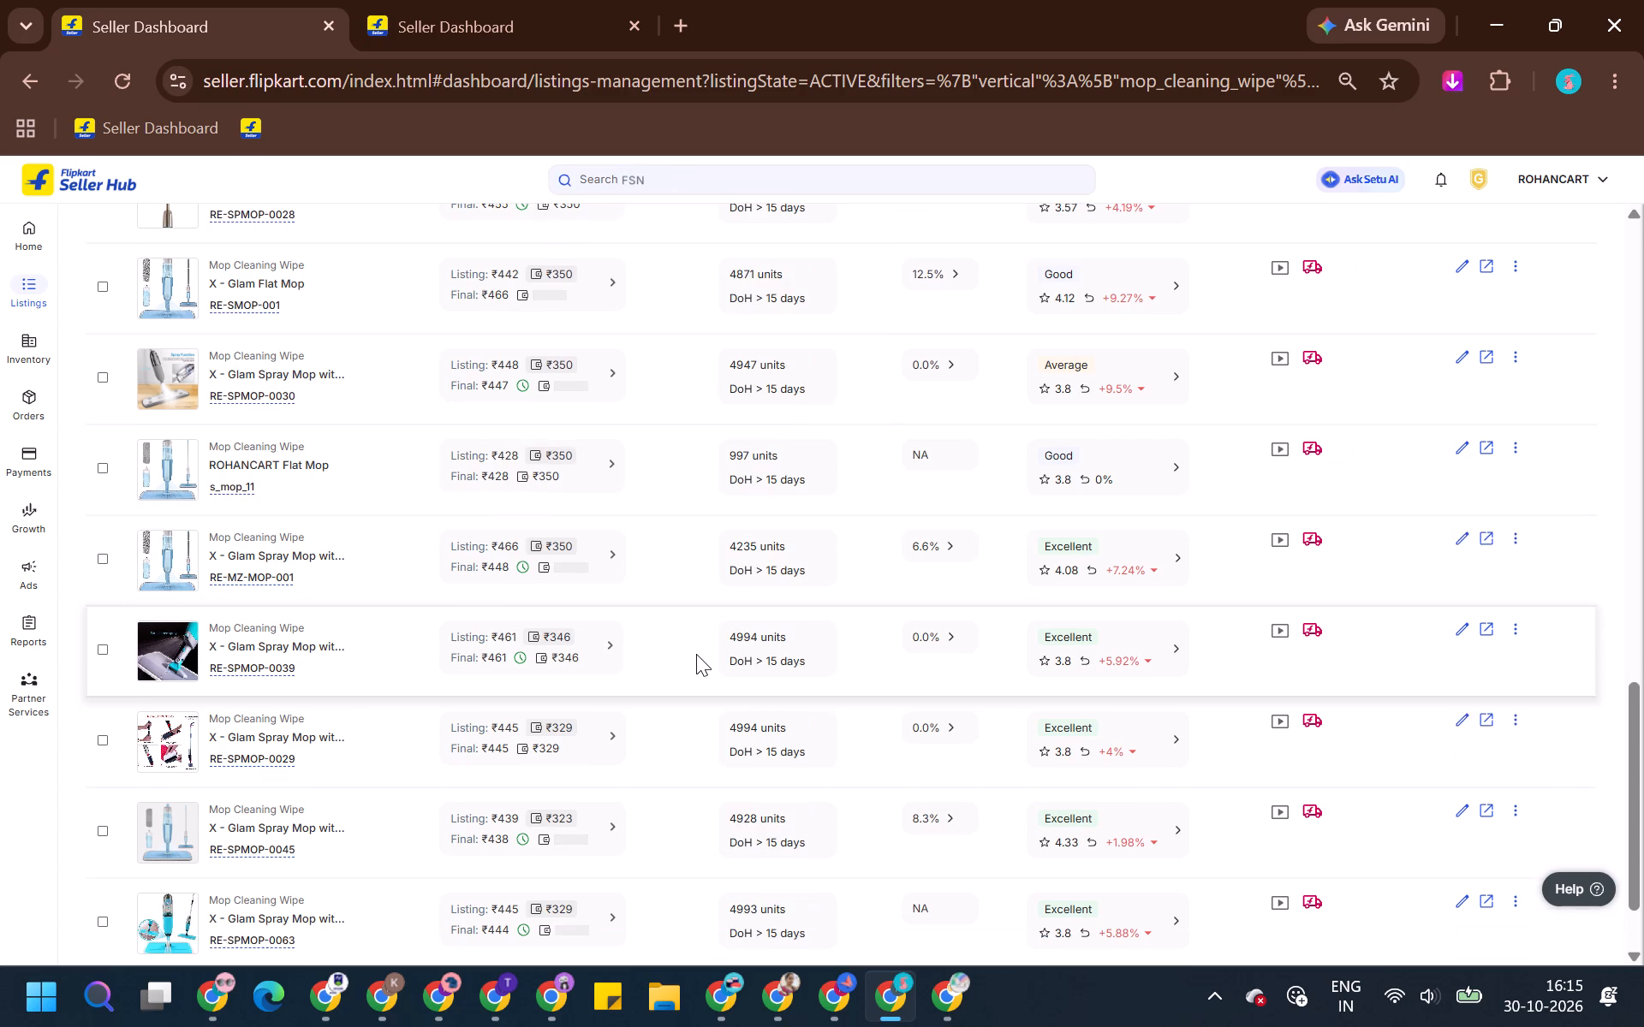
# Set the bank settlement of listing RE-SPMOP-0039 to ₹350 and apply it.
pyautogui.scroll(-3, 634, 524)
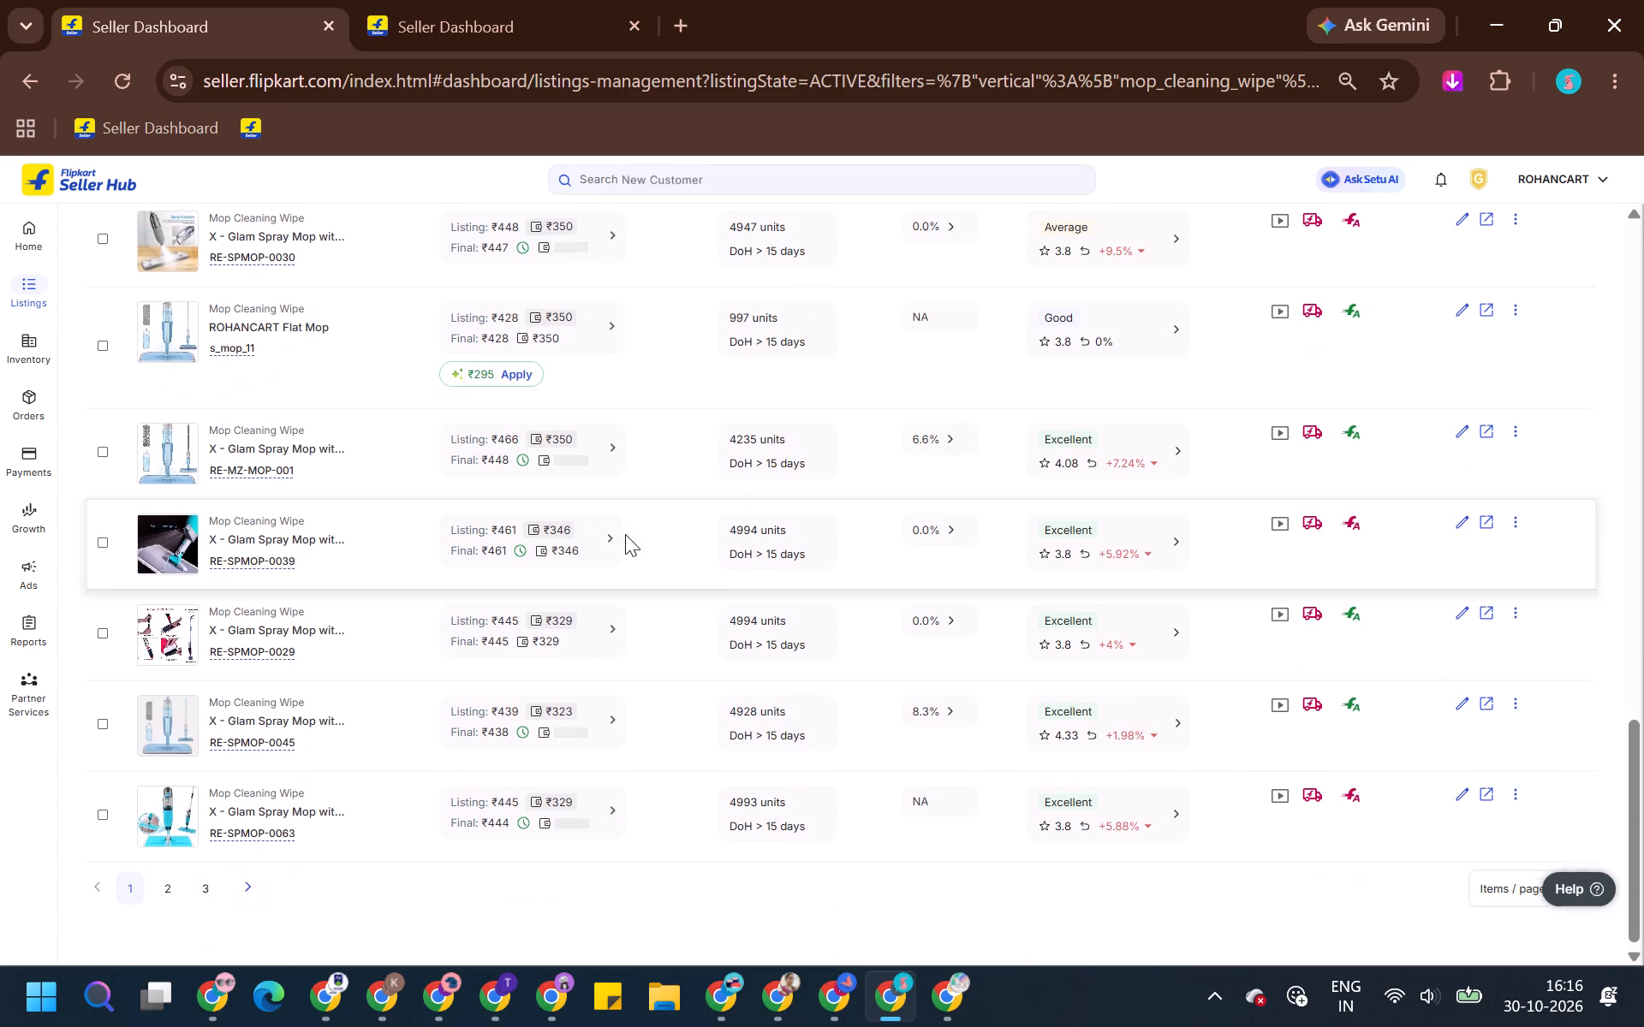
pyautogui.click(579, 528)
pyautogui.click(594, 530)
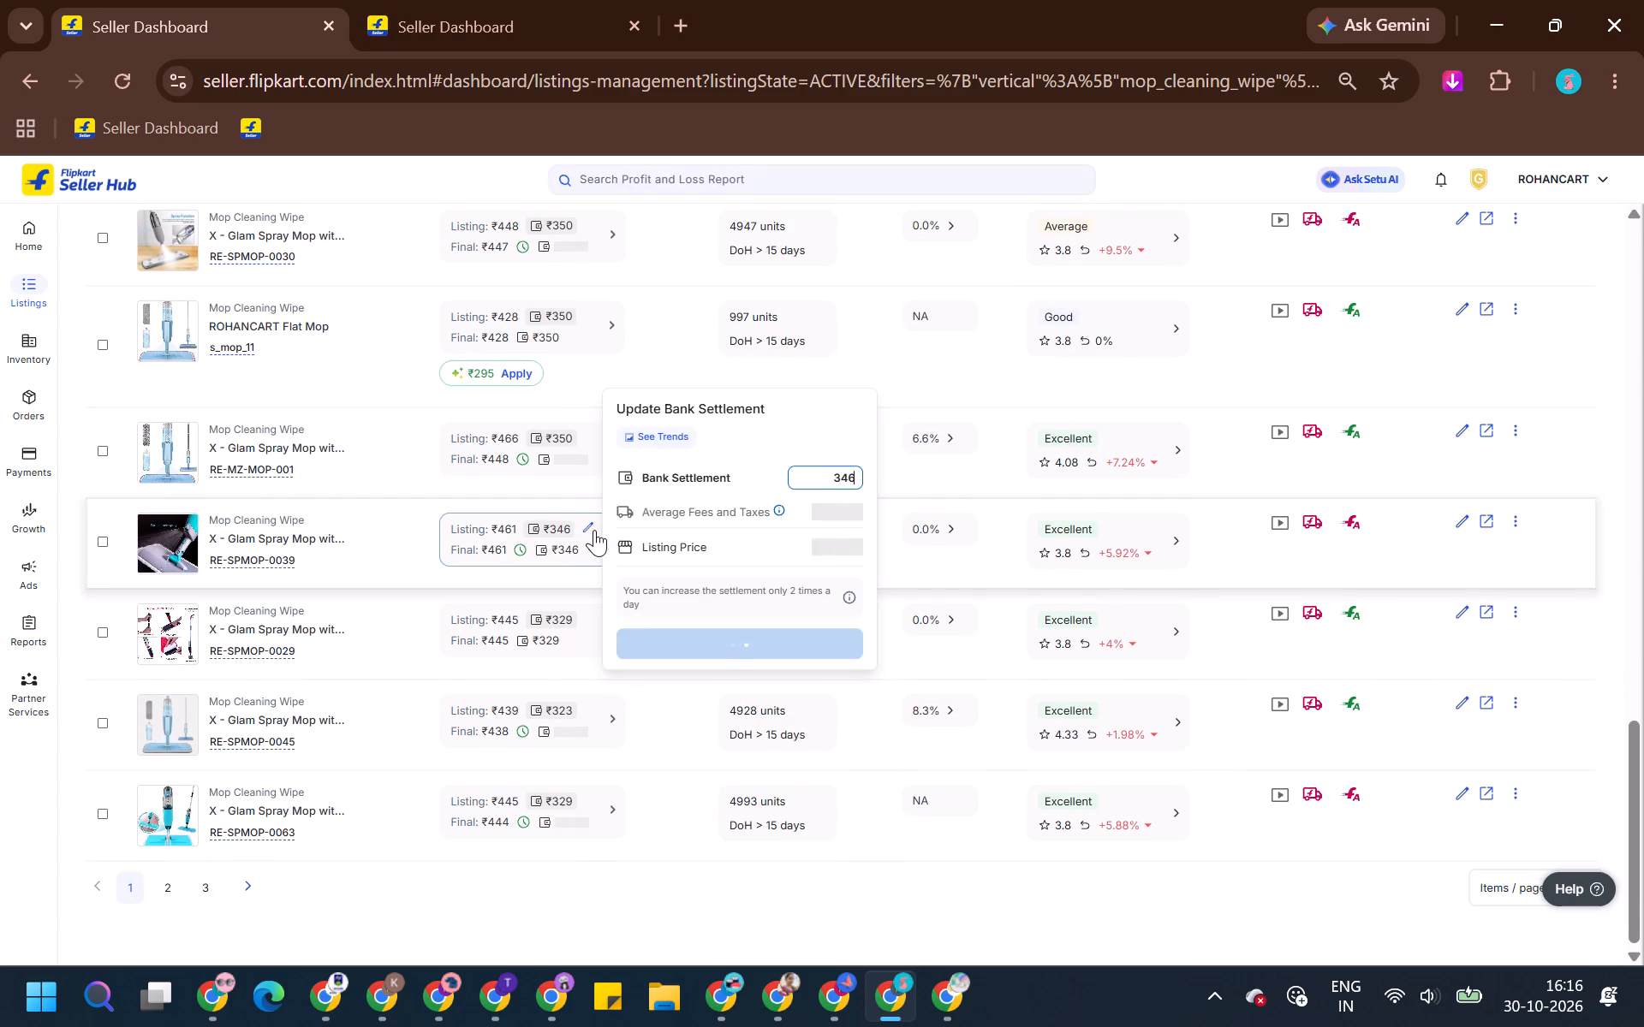
pyautogui.press('BackSpace')
pyautogui.press('BackSpace')
pyautogui.write('50')
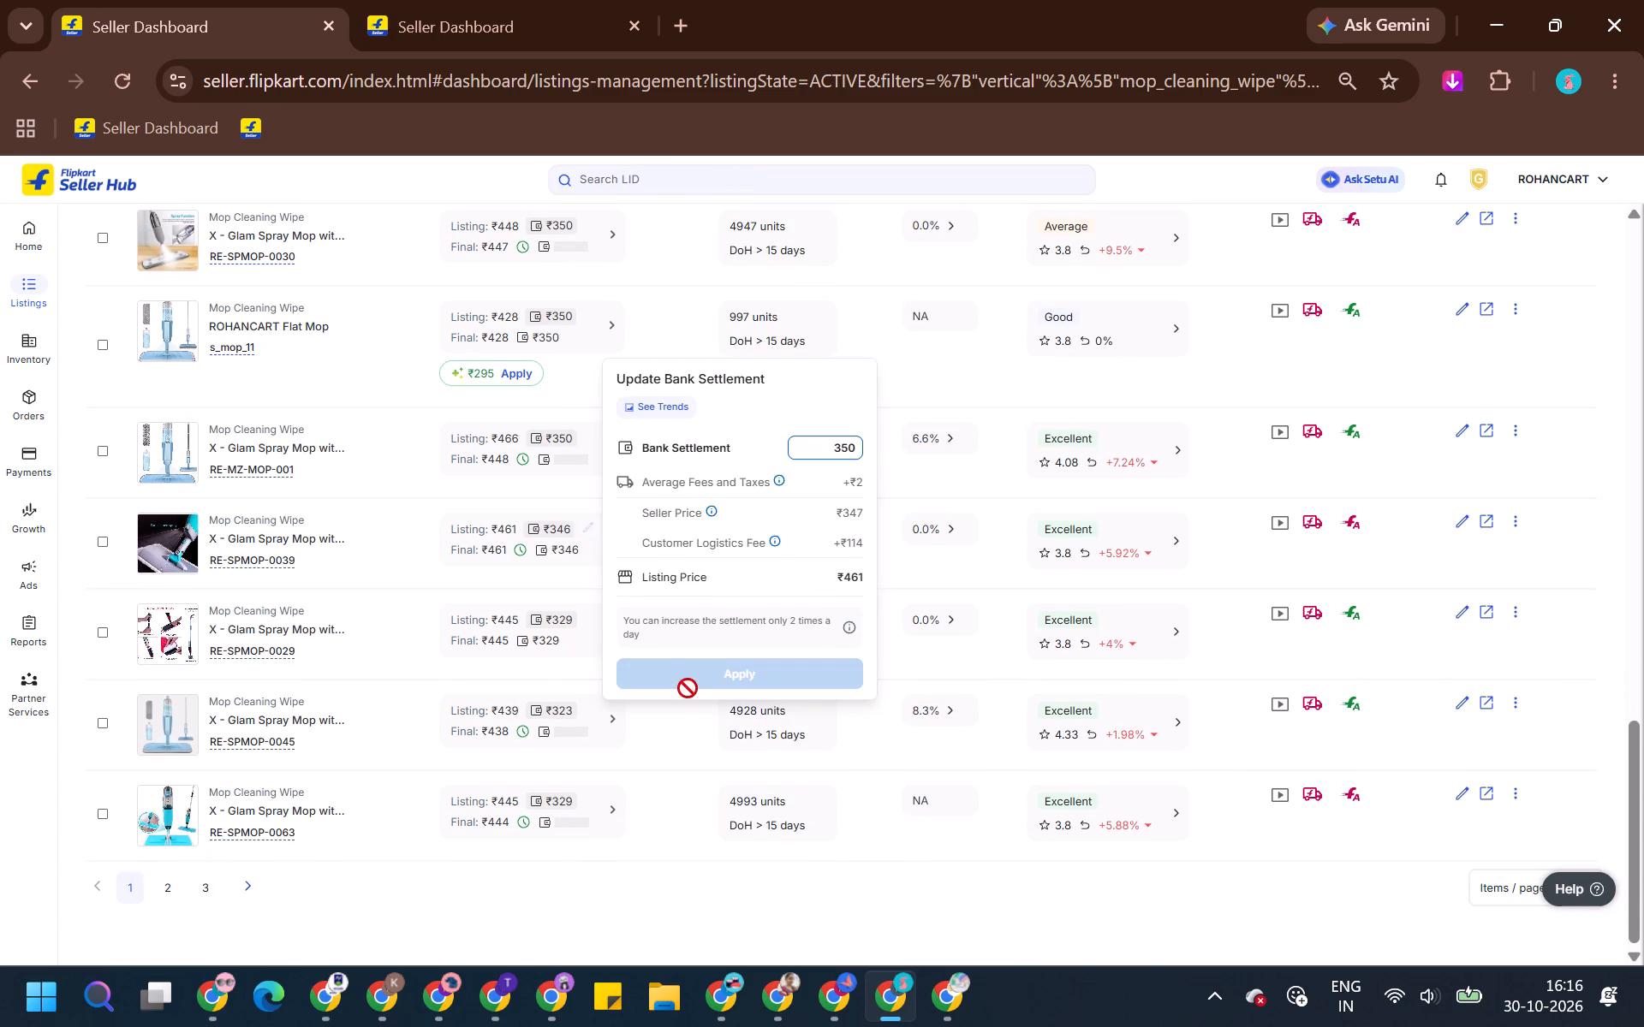
pyautogui.click(703, 675)
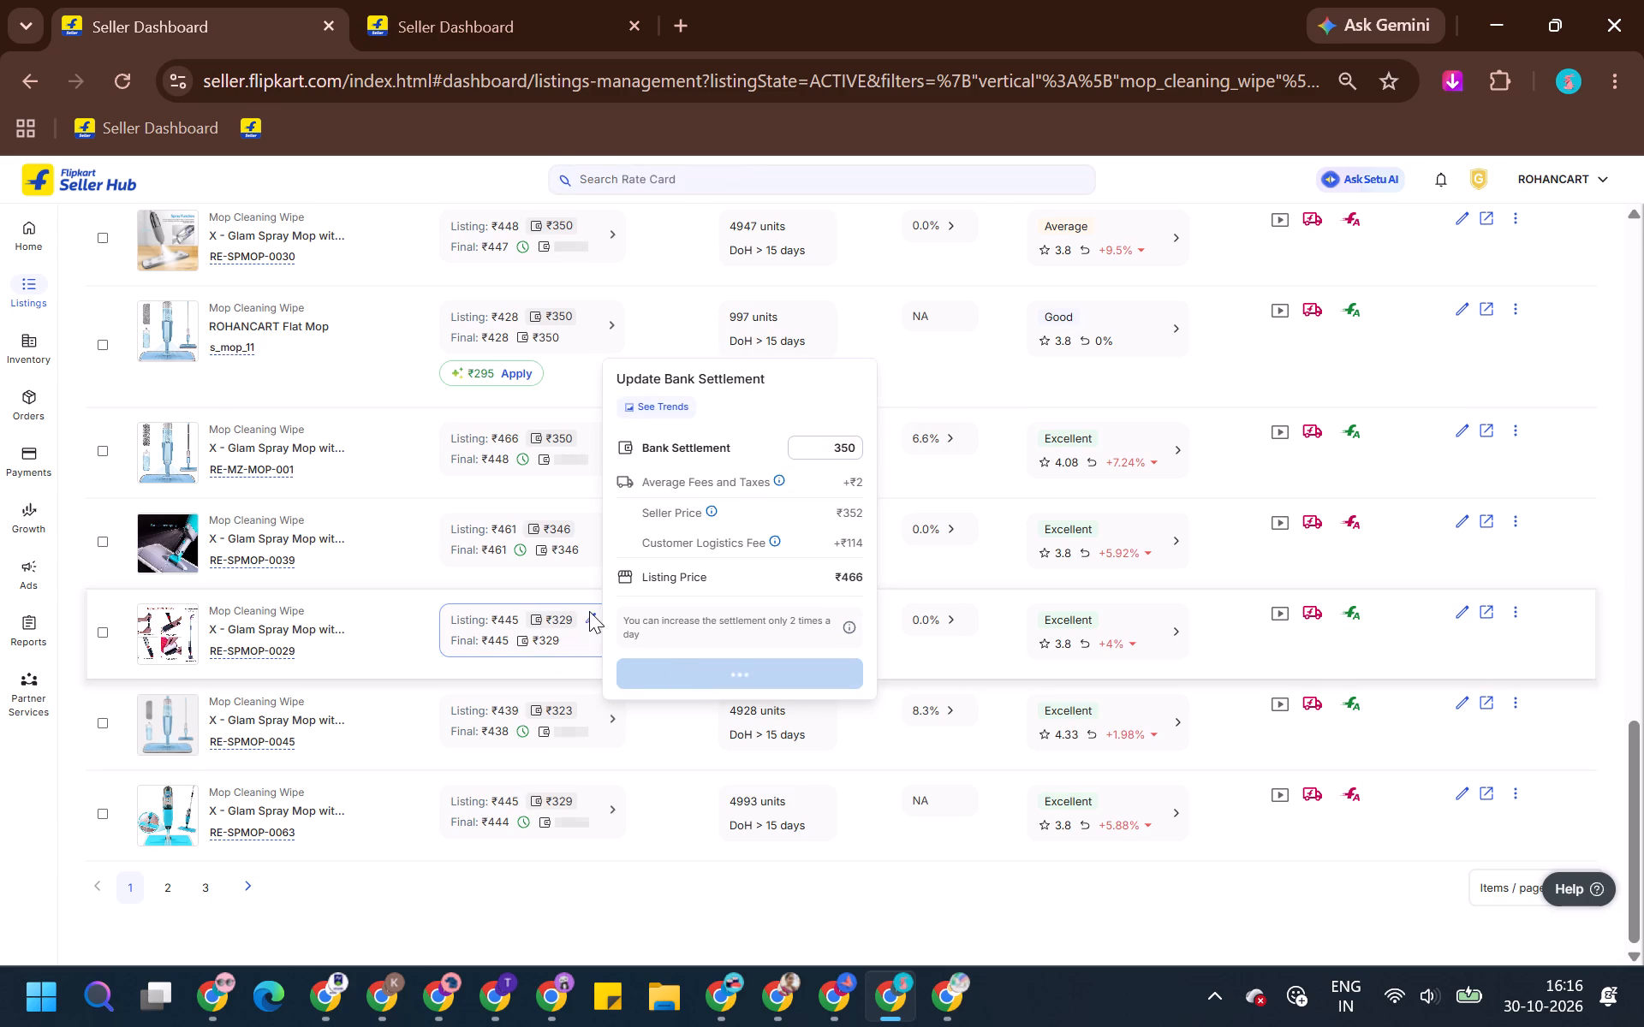
# Set the bank settlement of listing RE-SPMOP-0029 to ₹350 and apply it.
pyautogui.click(589, 613)
pyautogui.click(593, 614)
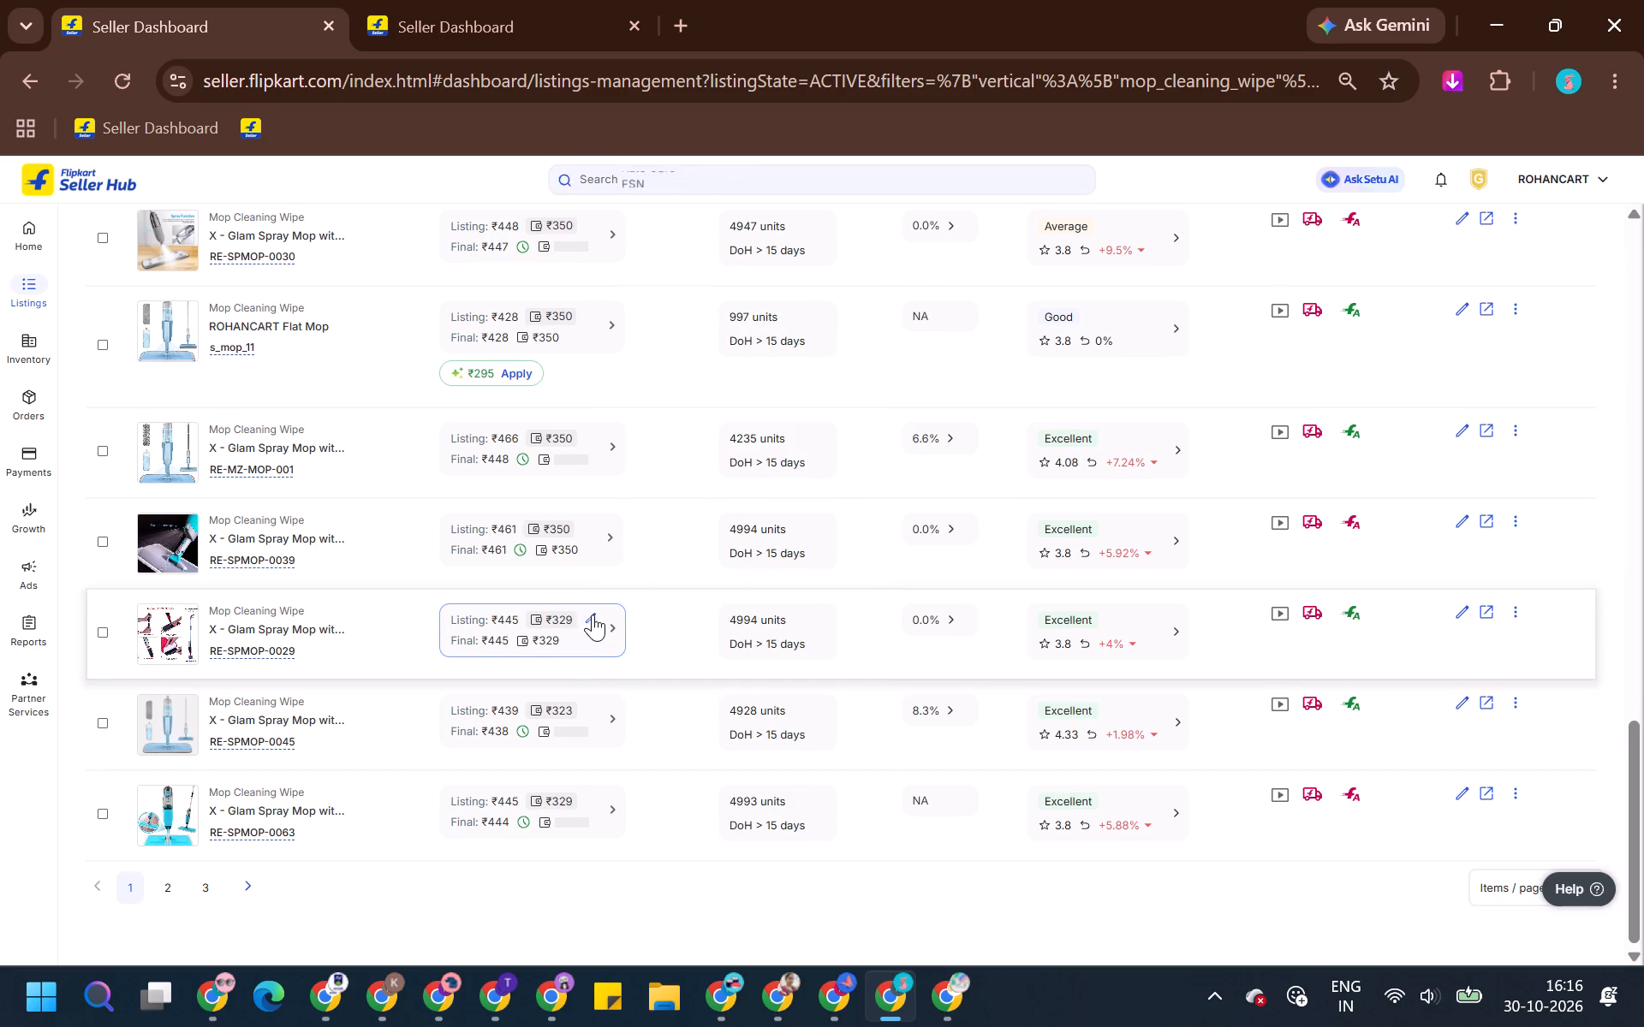
pyautogui.click(593, 614)
pyautogui.press('BackSpace')
pyautogui.press('BackSpace')
pyautogui.write('50')
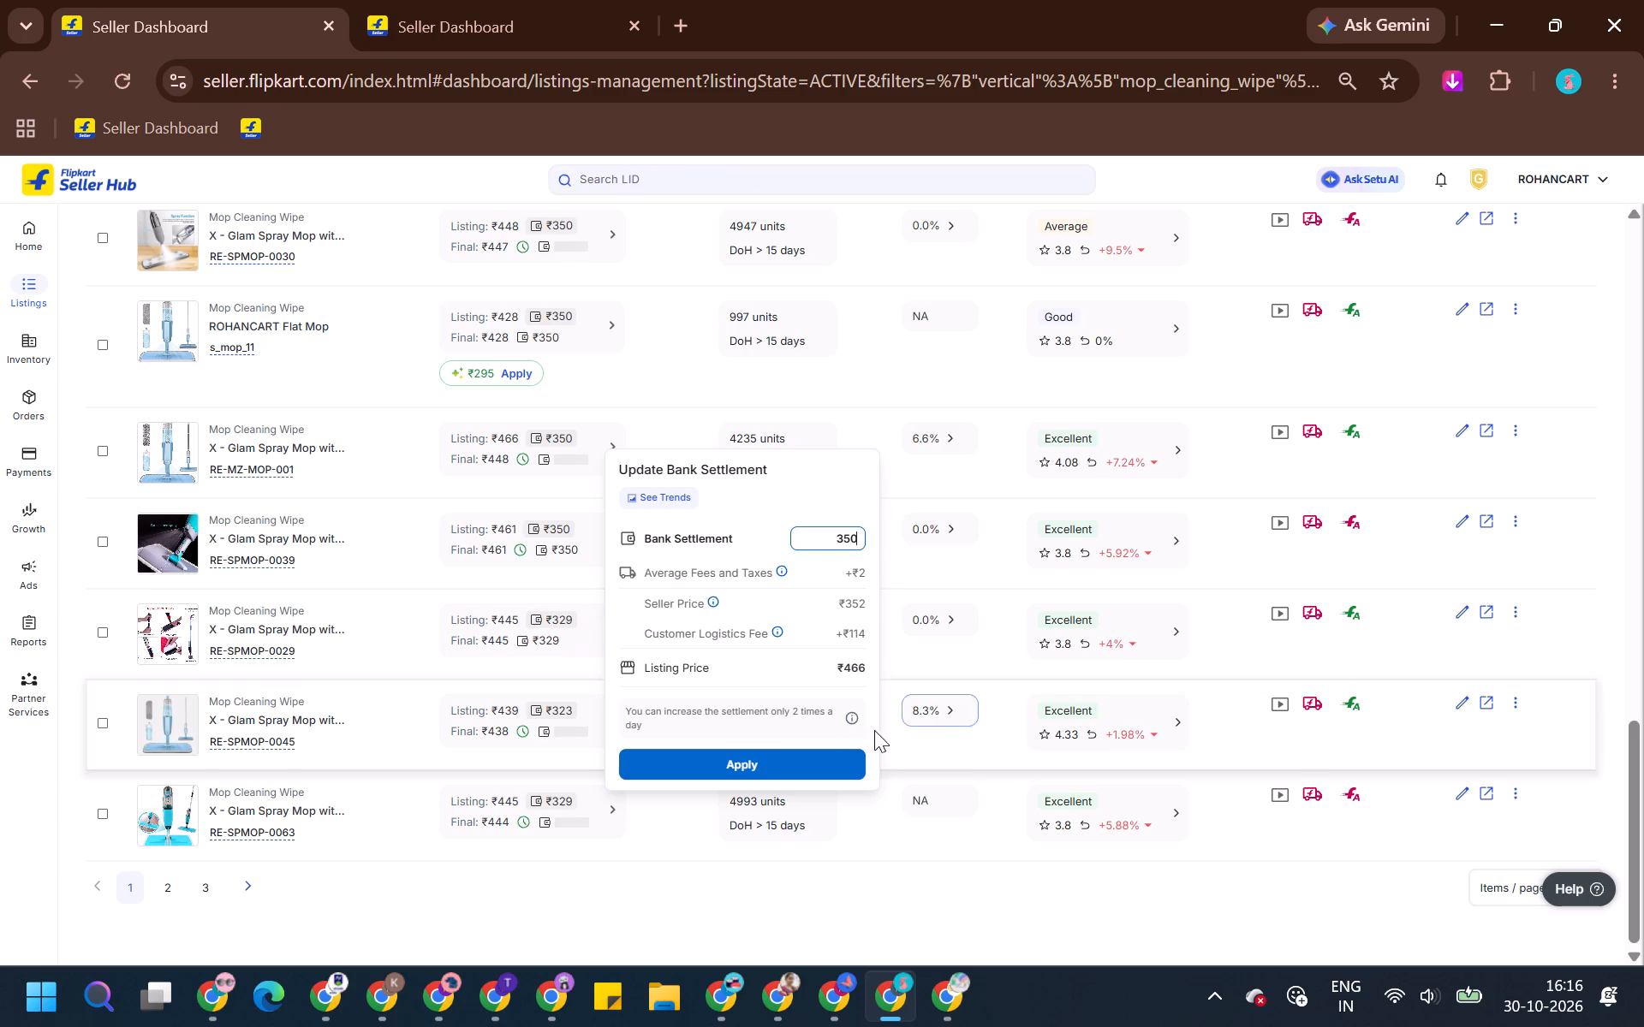
pyautogui.click(811, 765)
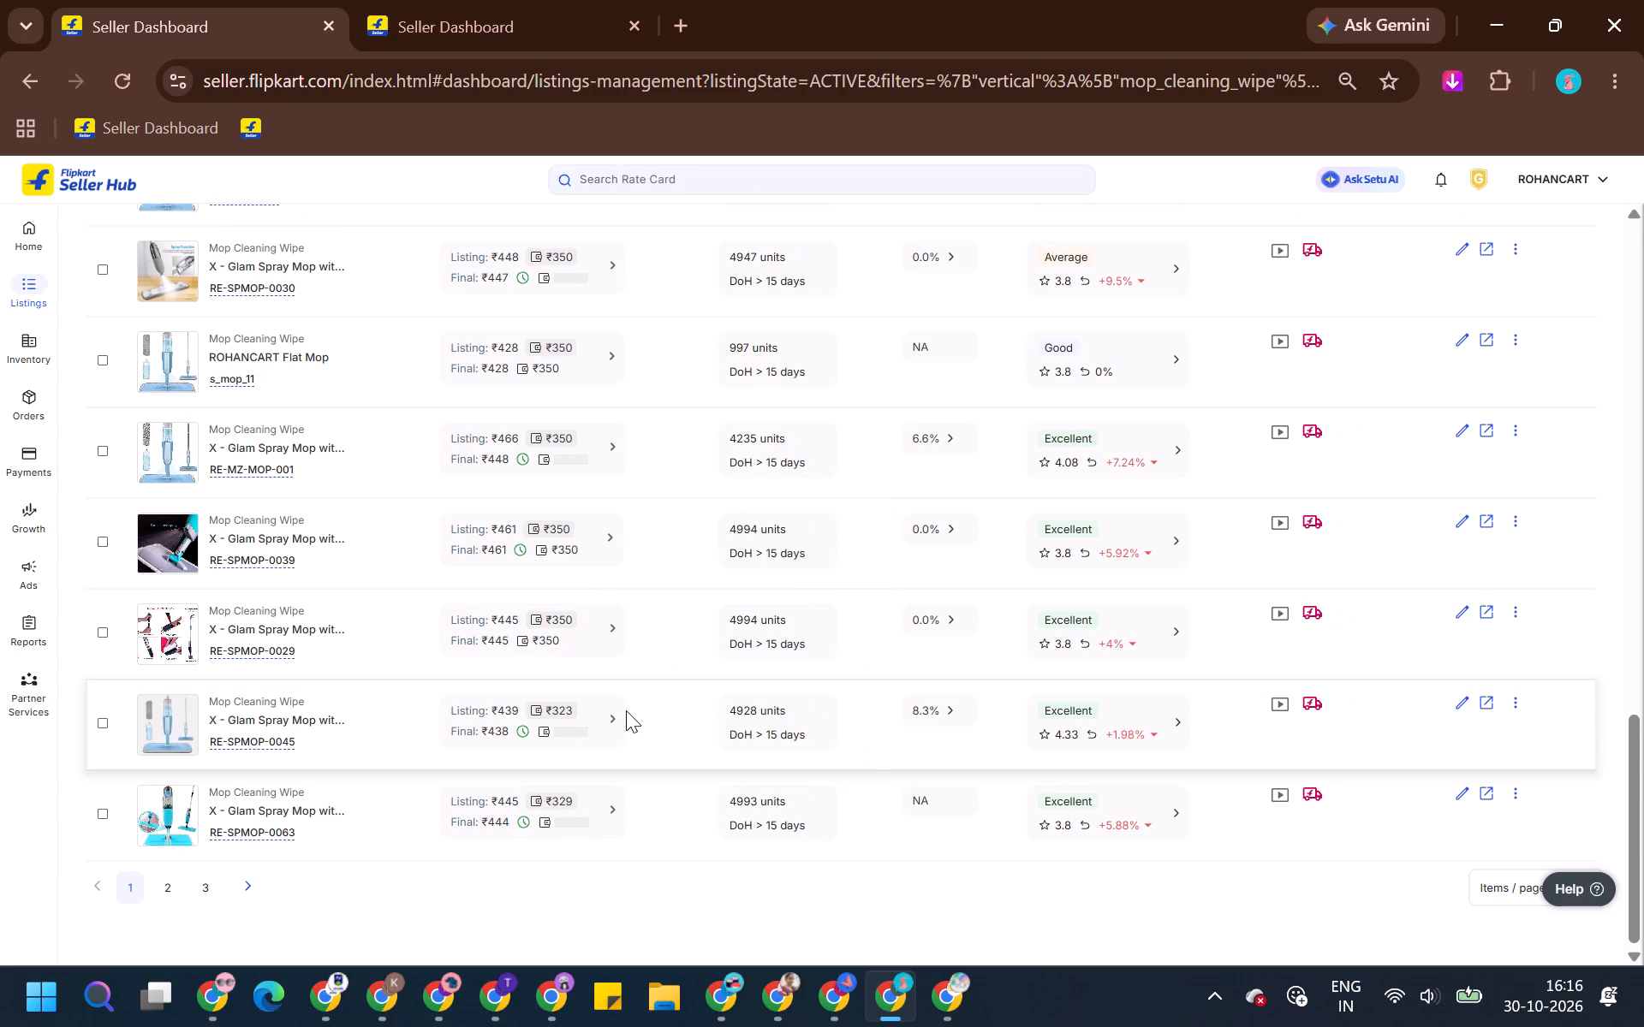
# Set the bank settlement of listing RE-SPMOP-0045 to ₹350 and apply it.
pyautogui.click(597, 705)
pyautogui.click(588, 714)
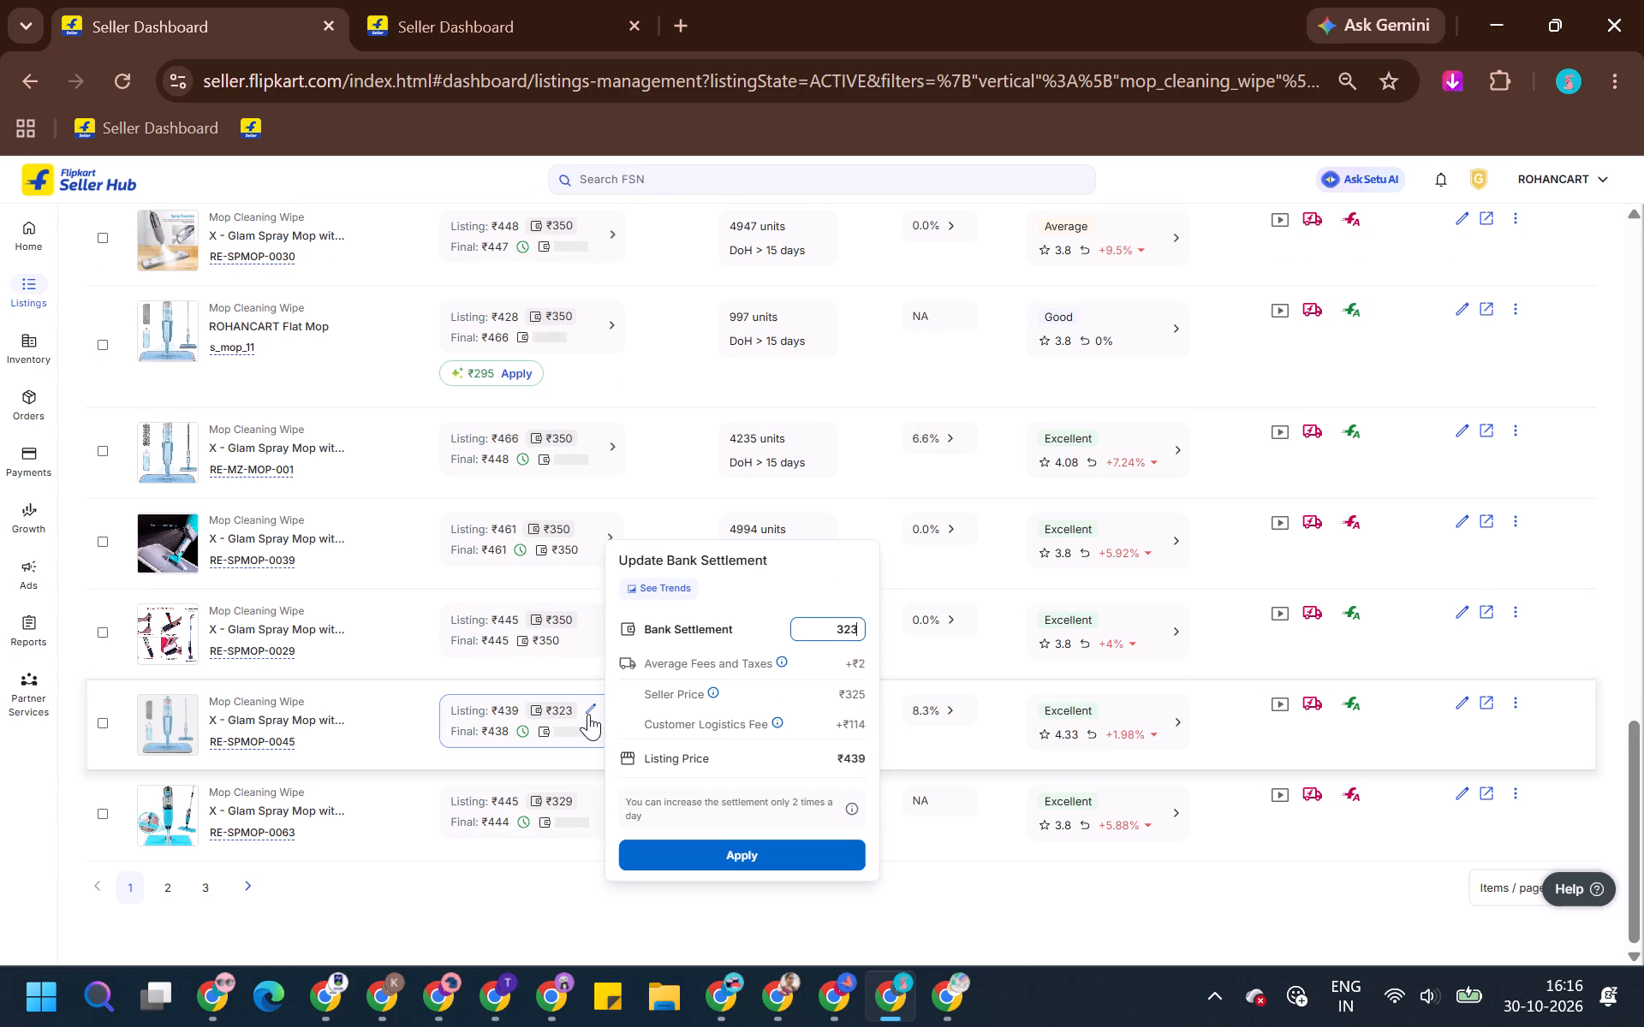
pyautogui.press('BackSpace')
pyautogui.press('BackSpace')
pyautogui.write('50')
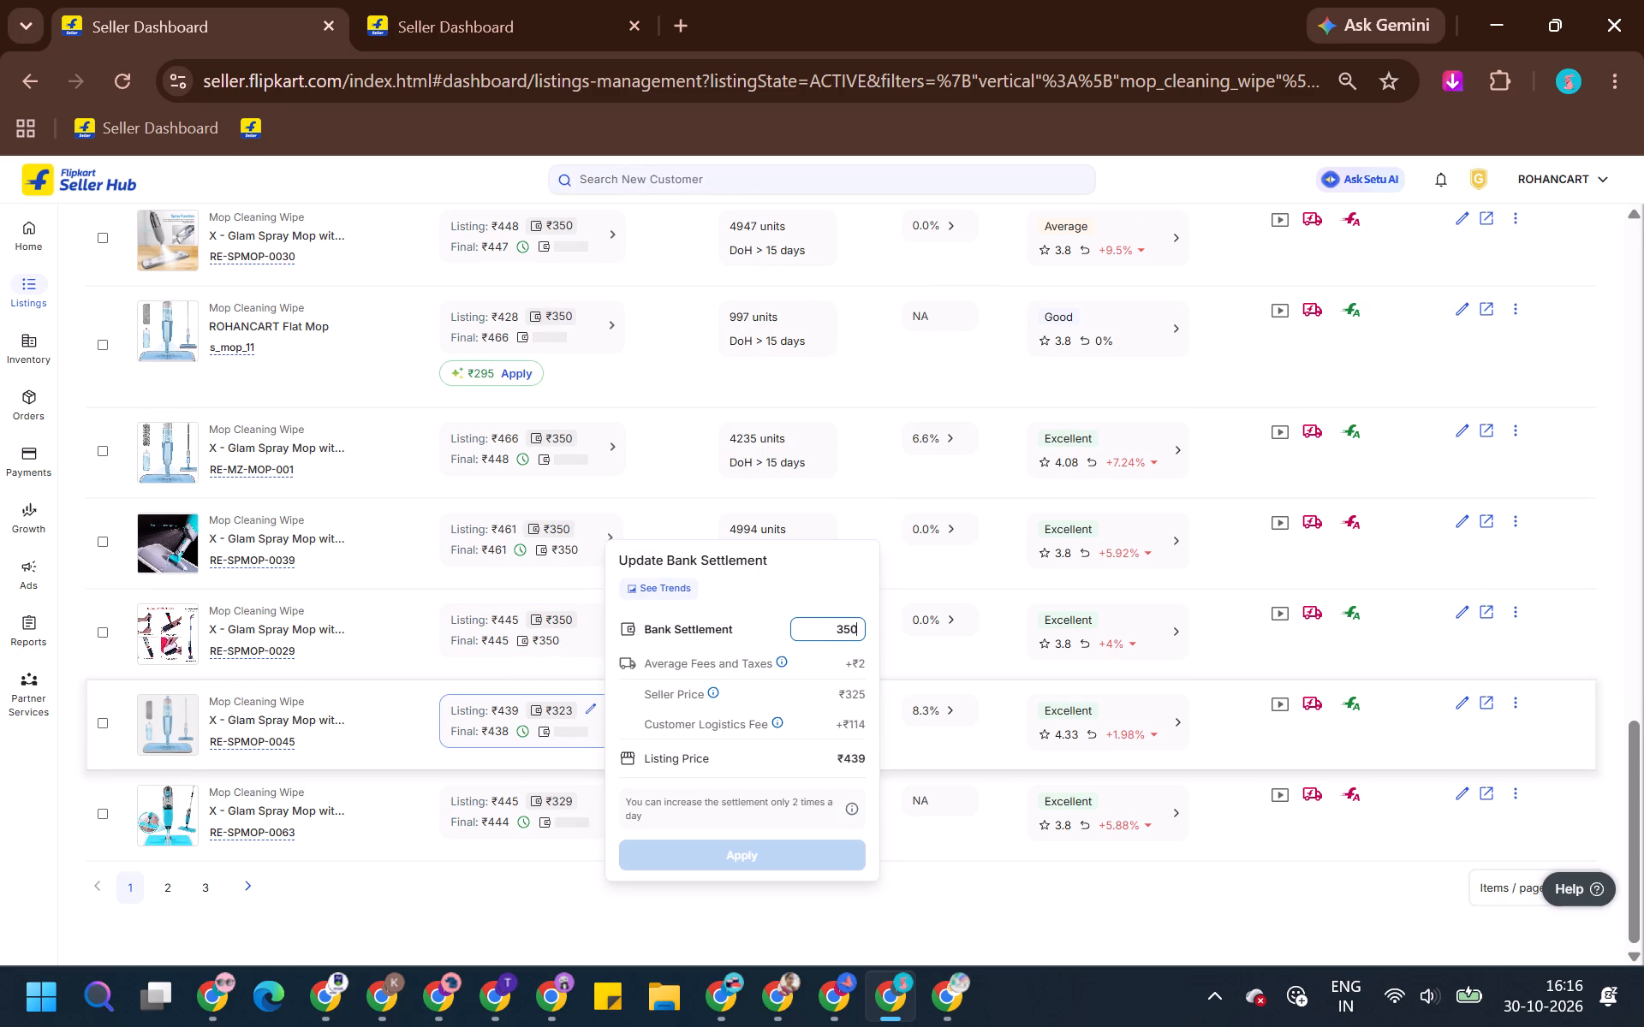
pyautogui.click(700, 851)
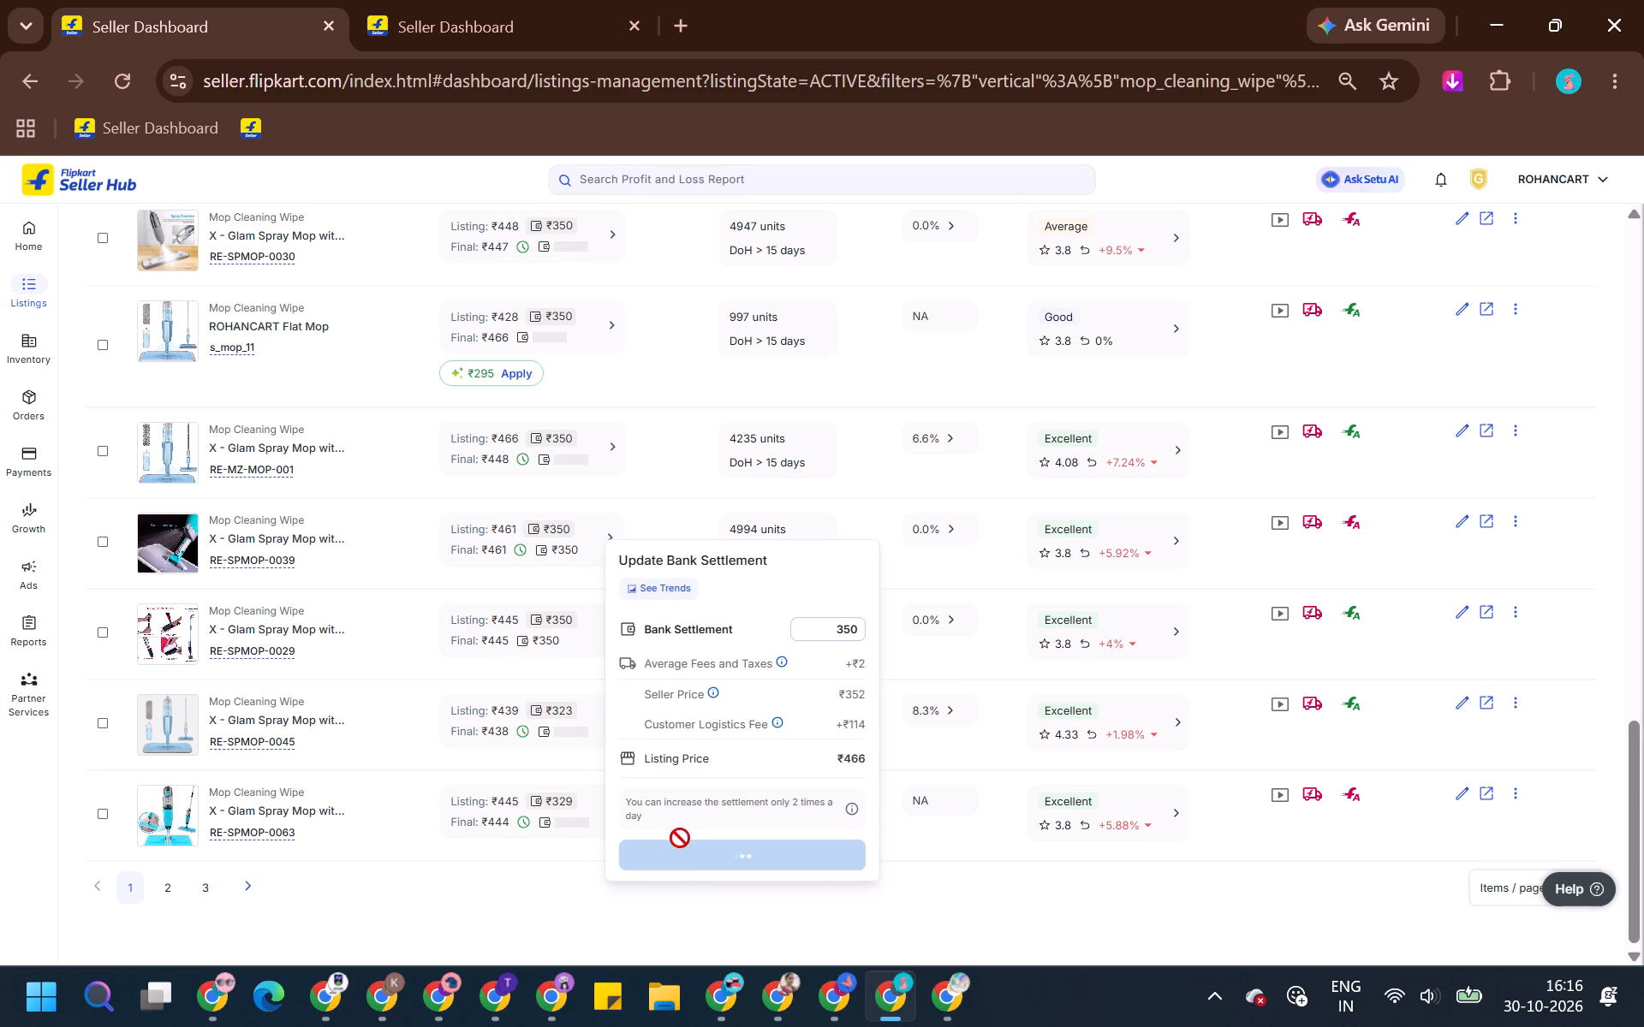
# Set the bank settlement of listing RE-SPMOP-0063 to ₹350 and apply it.
pyautogui.click(596, 802)
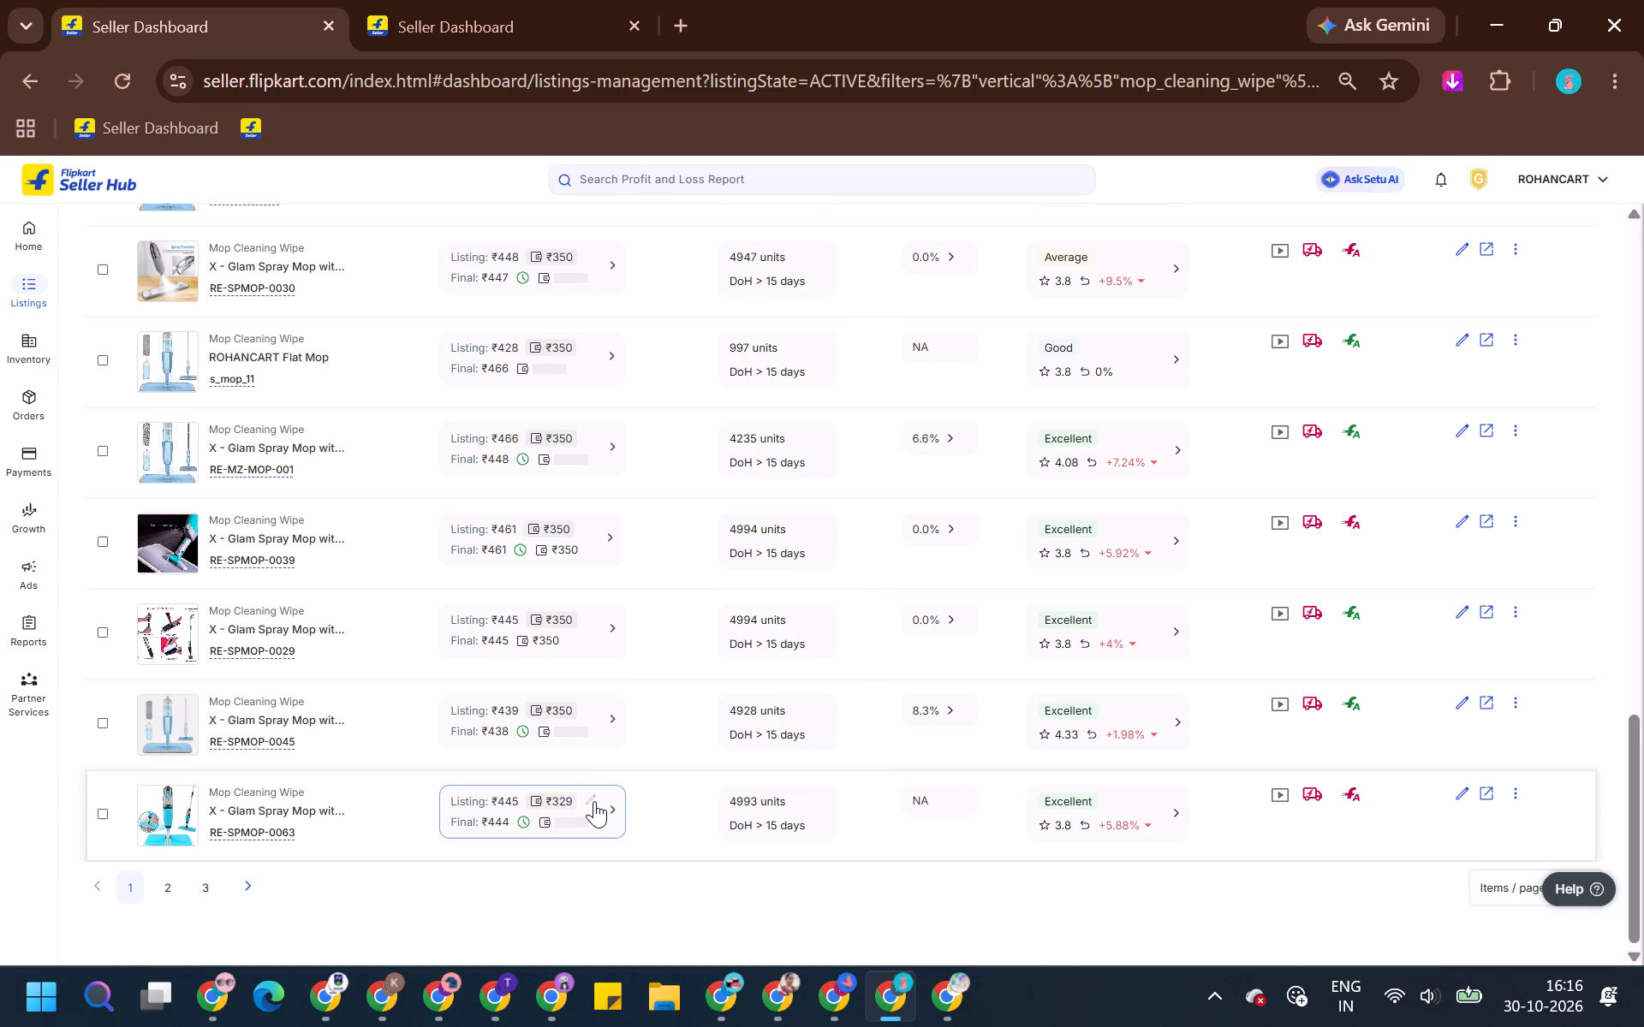
pyautogui.click(594, 801)
pyautogui.click(591, 799)
pyautogui.press('BackSpace')
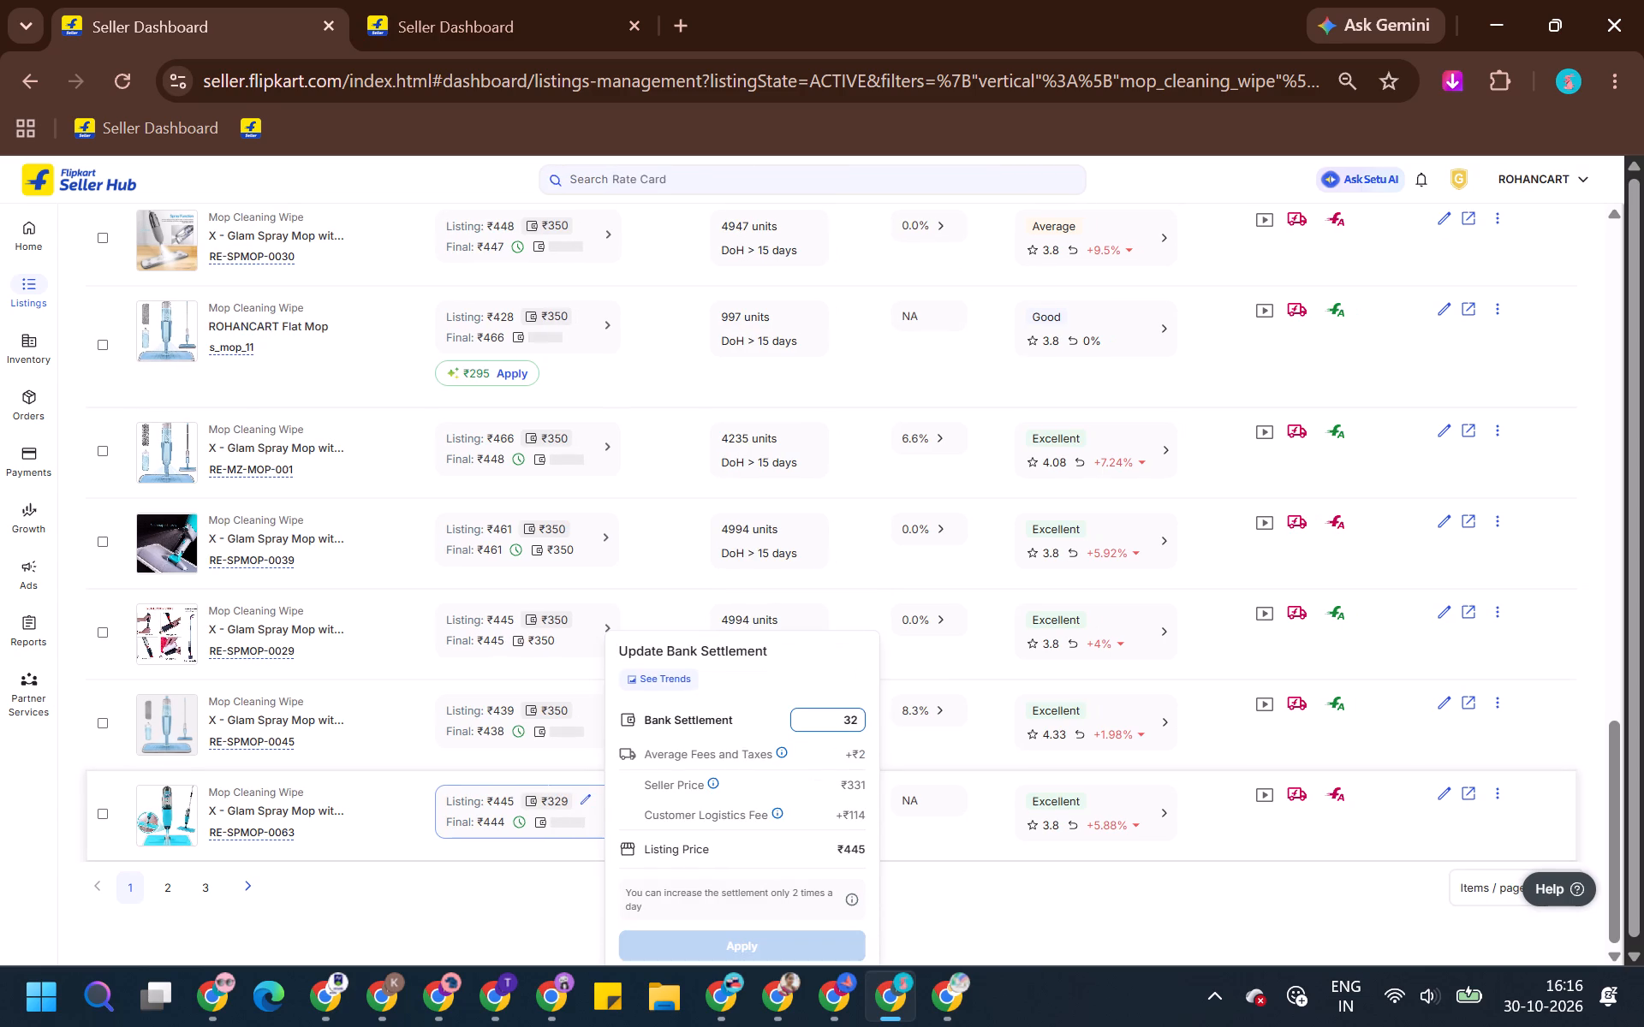
pyautogui.press('BackSpace')
pyautogui.write('50')
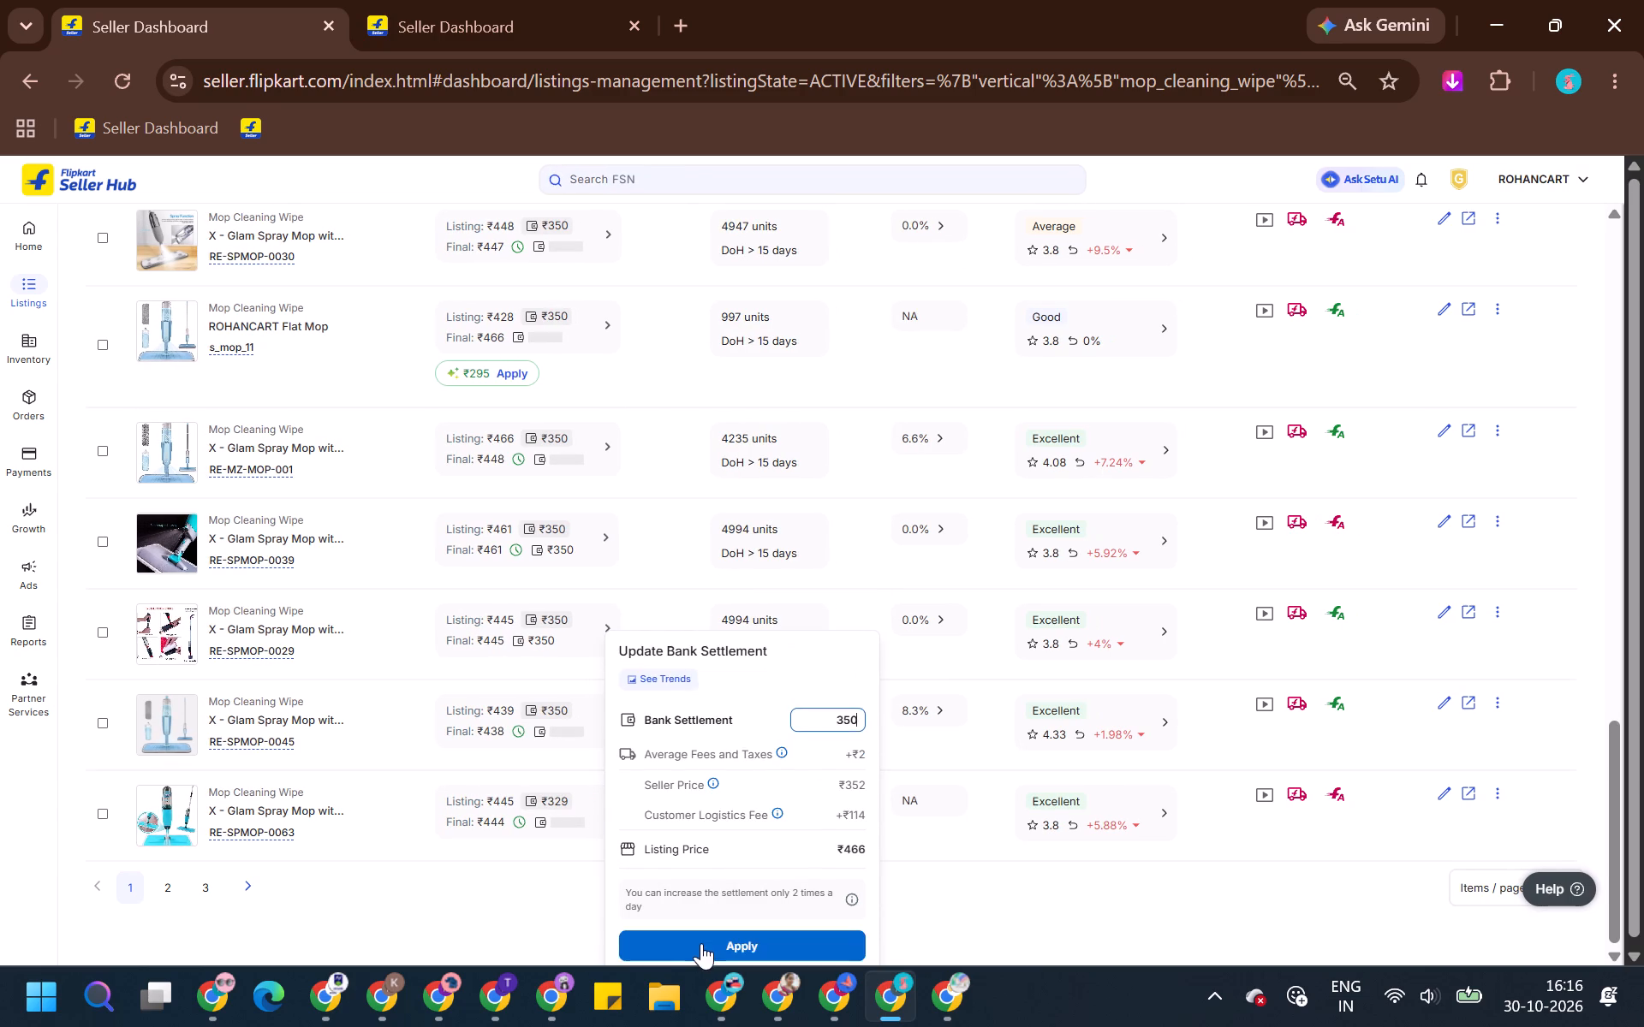
pyautogui.click(701, 943)
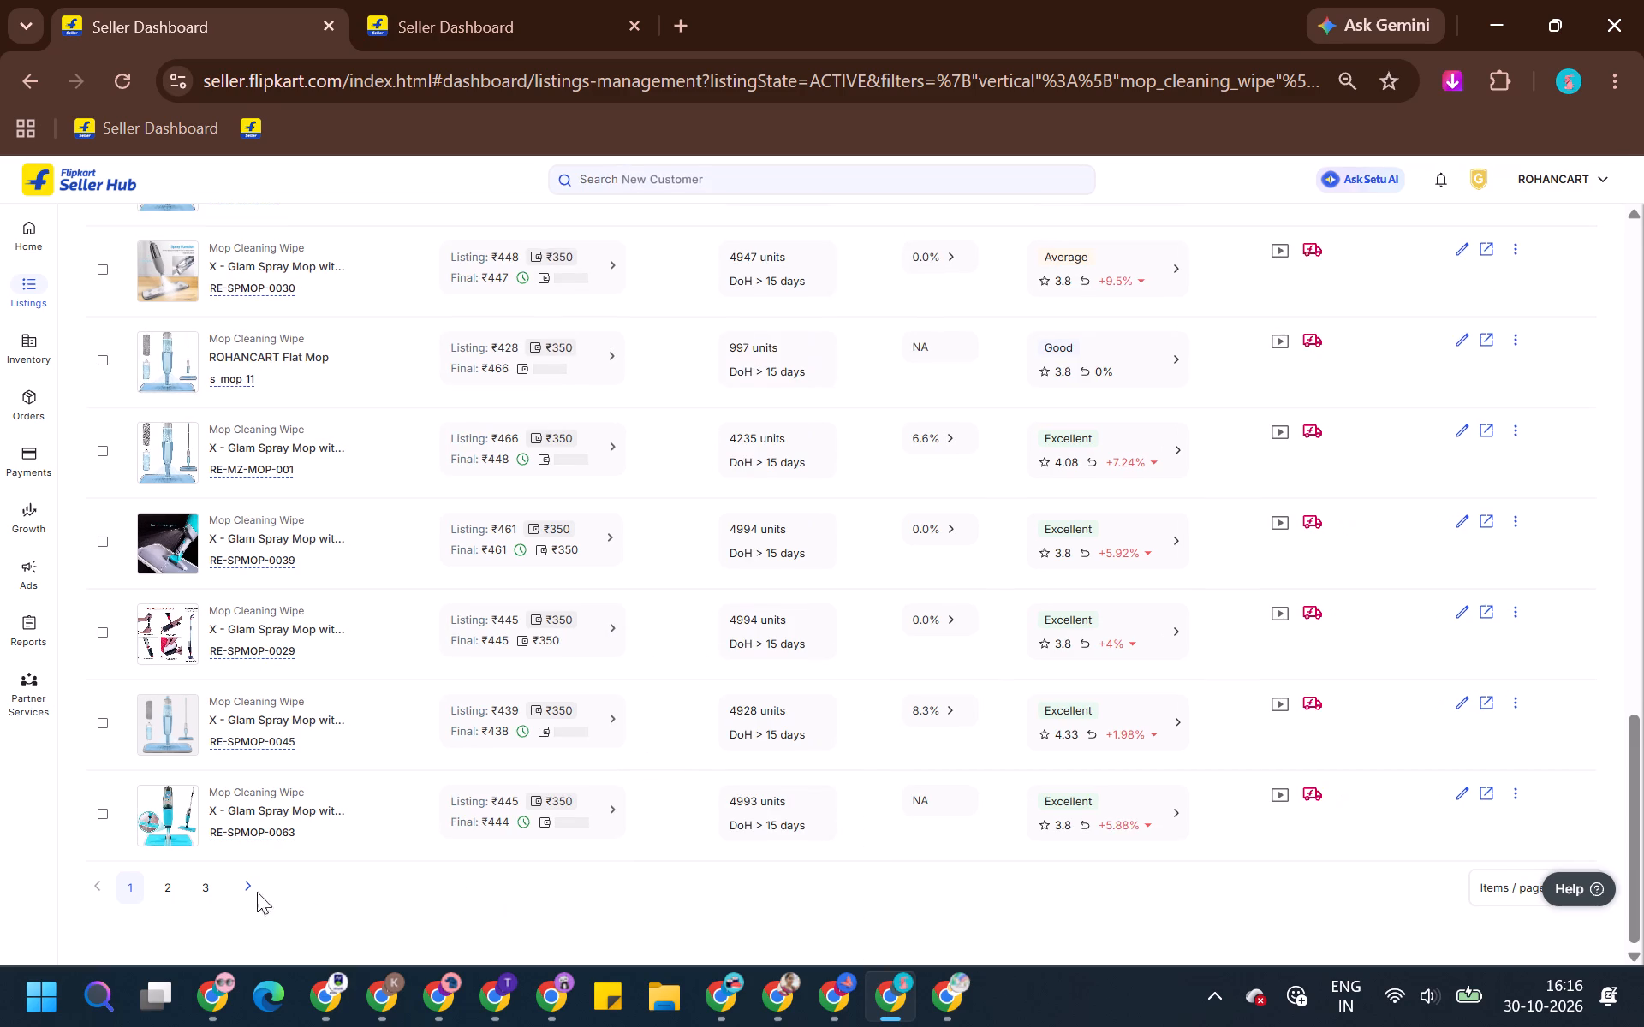
# On page 2 of the listings, set the bank settlement of listing RE-SPMOP-0049 to ₹350 and apply it.
pyautogui.click(180, 892)
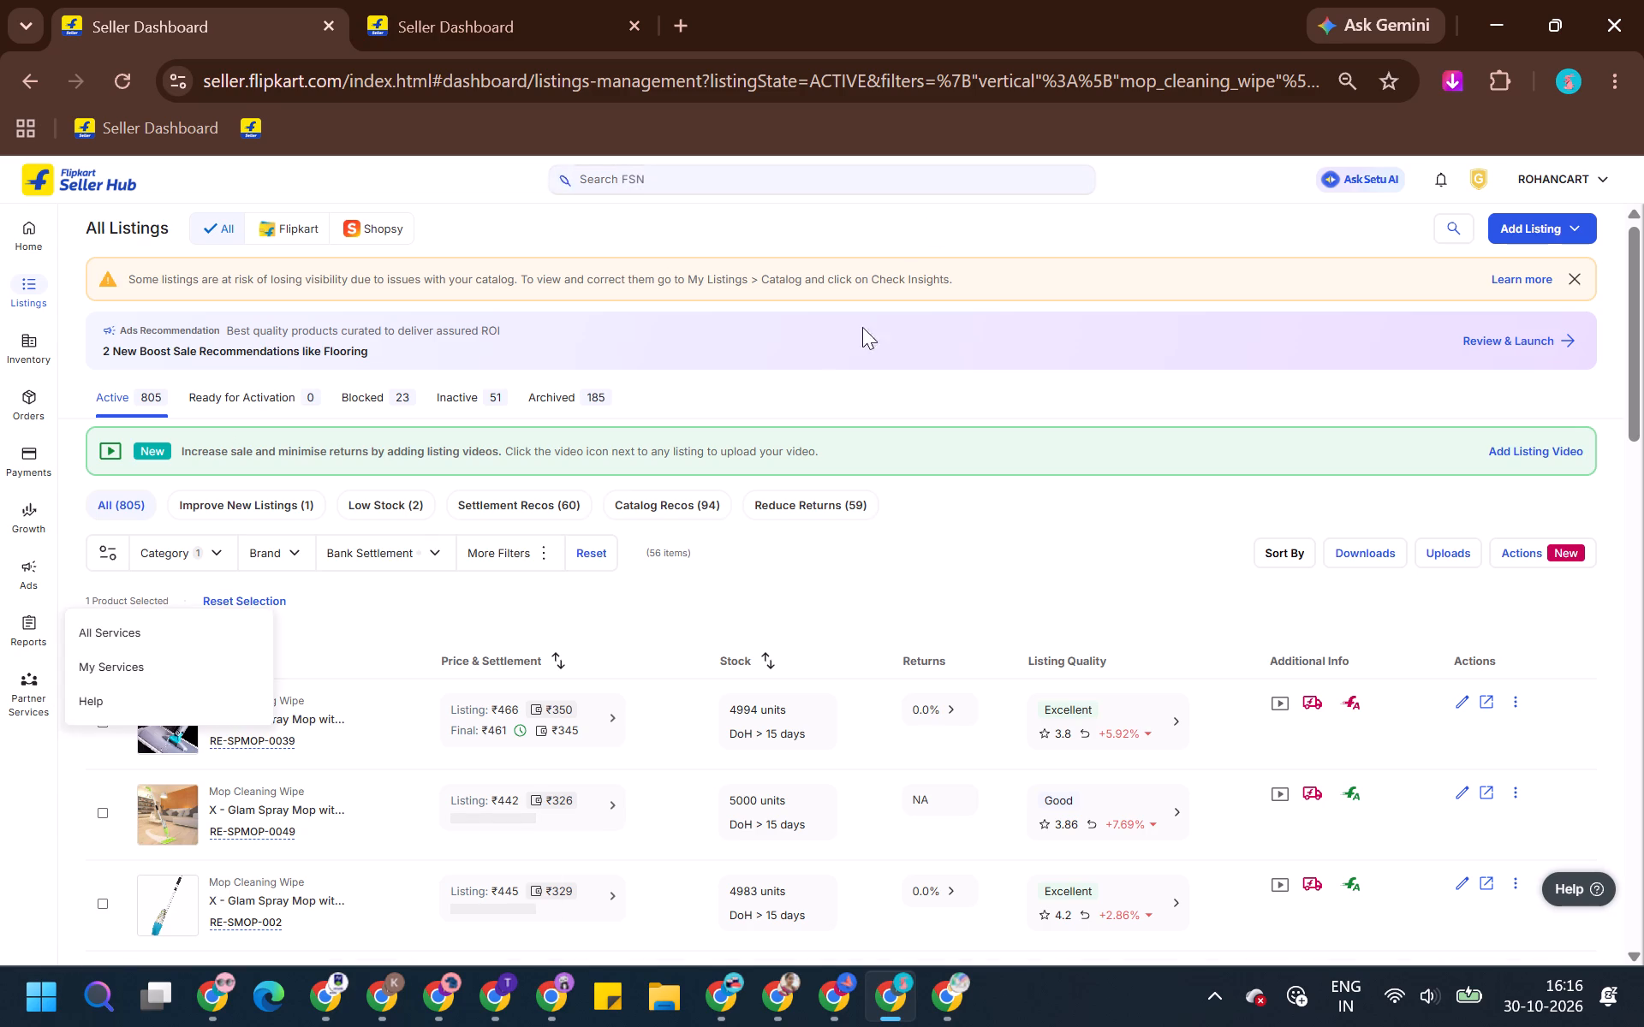
pyautogui.scroll(-2, 674, 586)
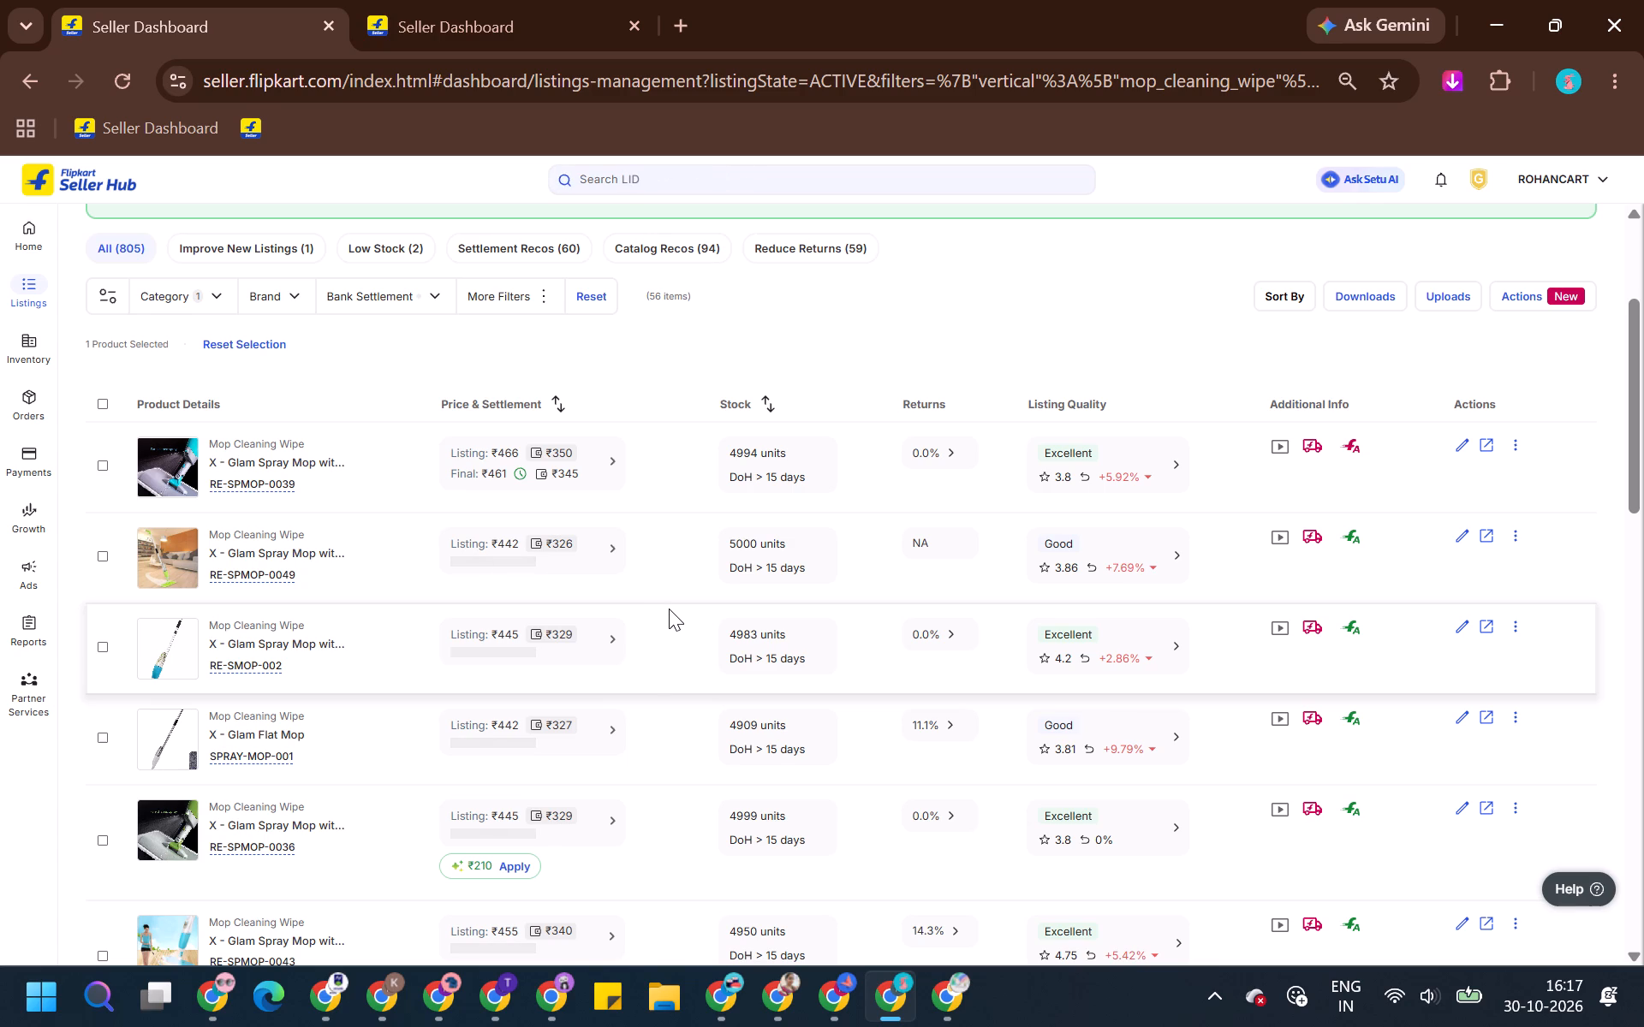
pyautogui.scroll(-1, 654, 596)
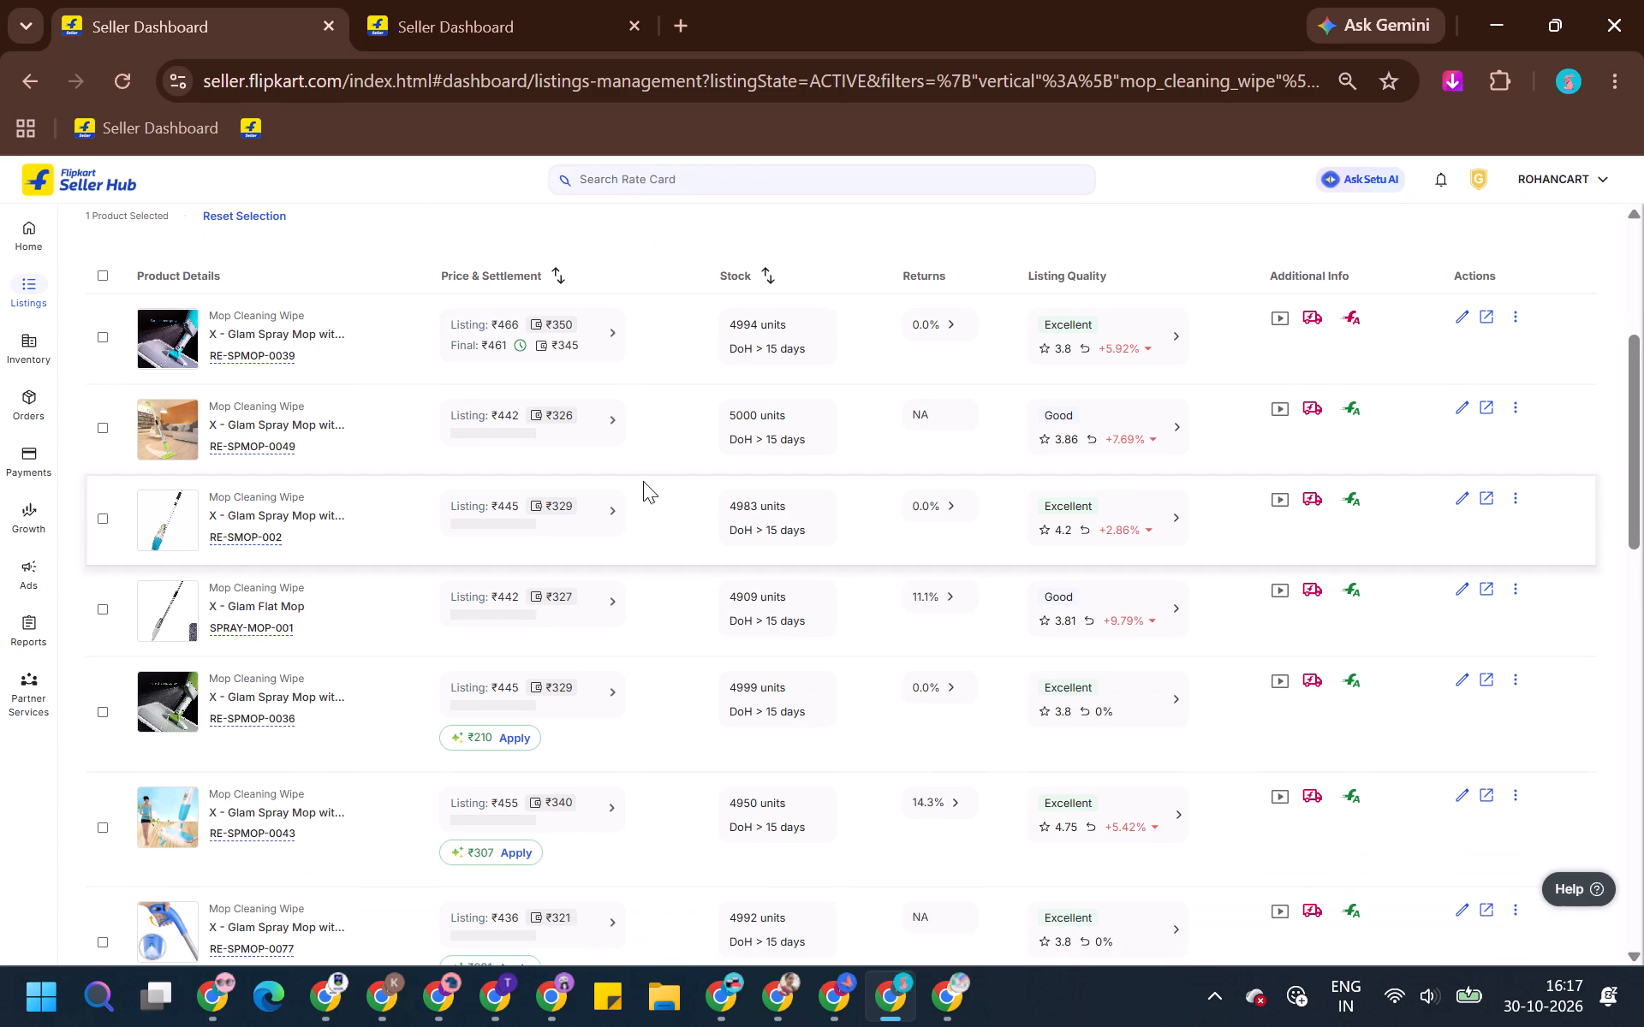
pyautogui.click(593, 413)
pyautogui.press('BackSpace')
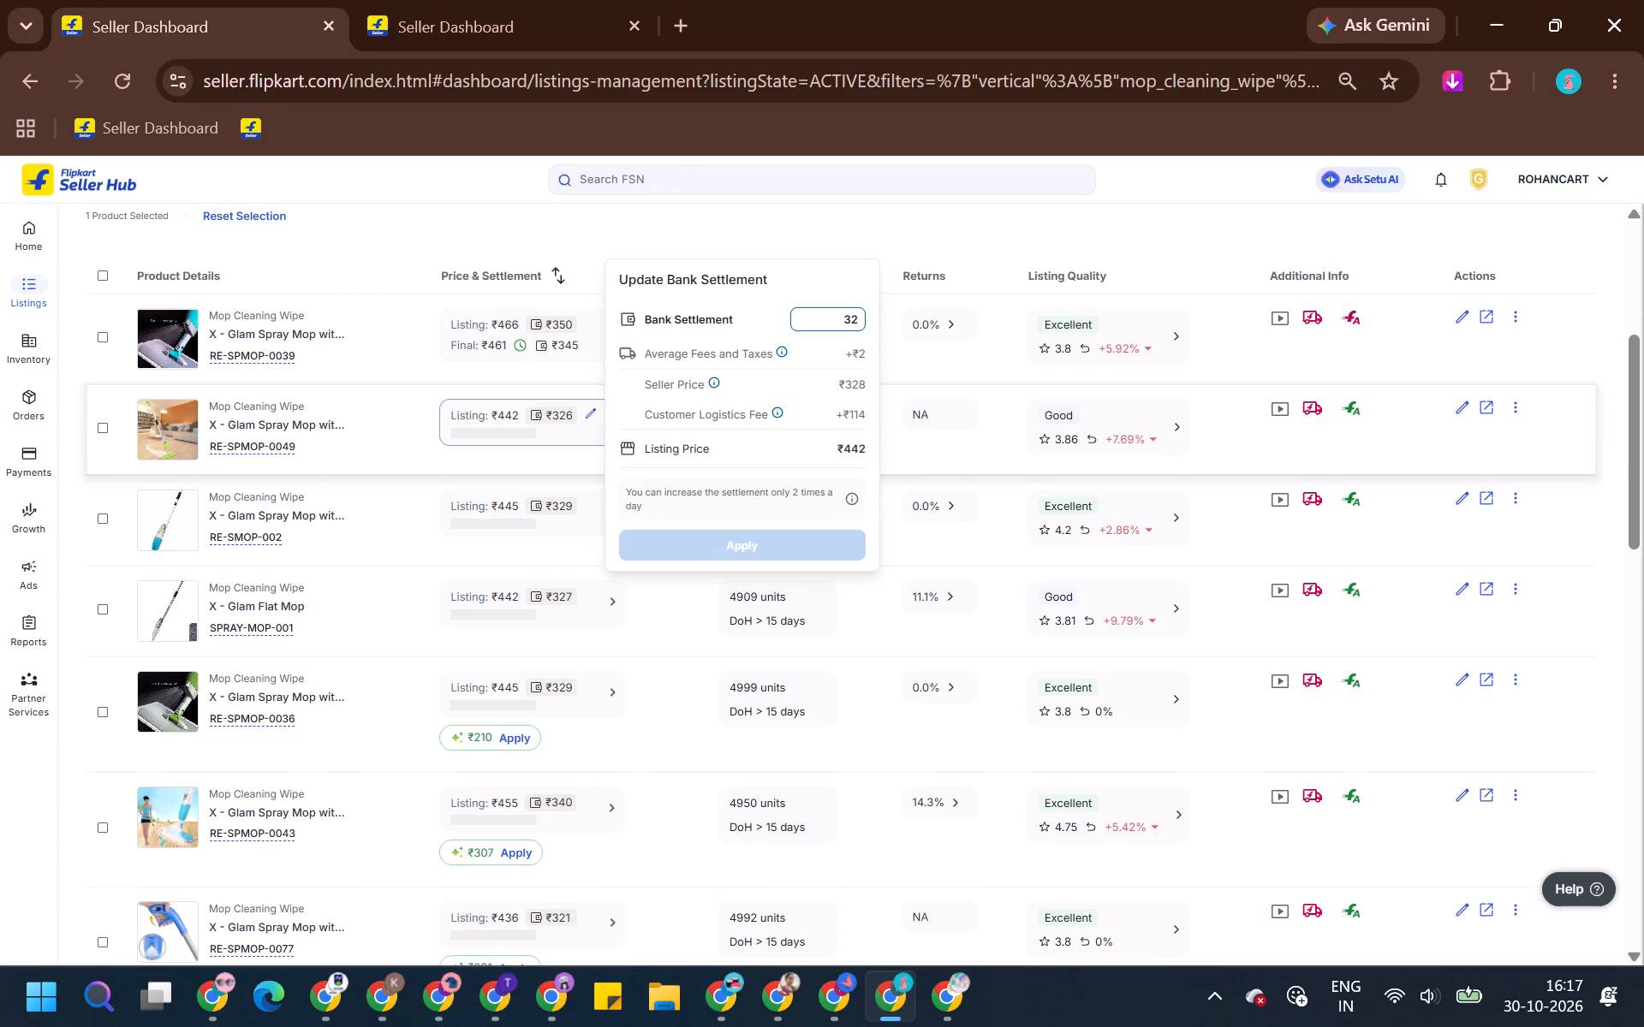
pyautogui.press('BackSpace')
pyautogui.write('50')
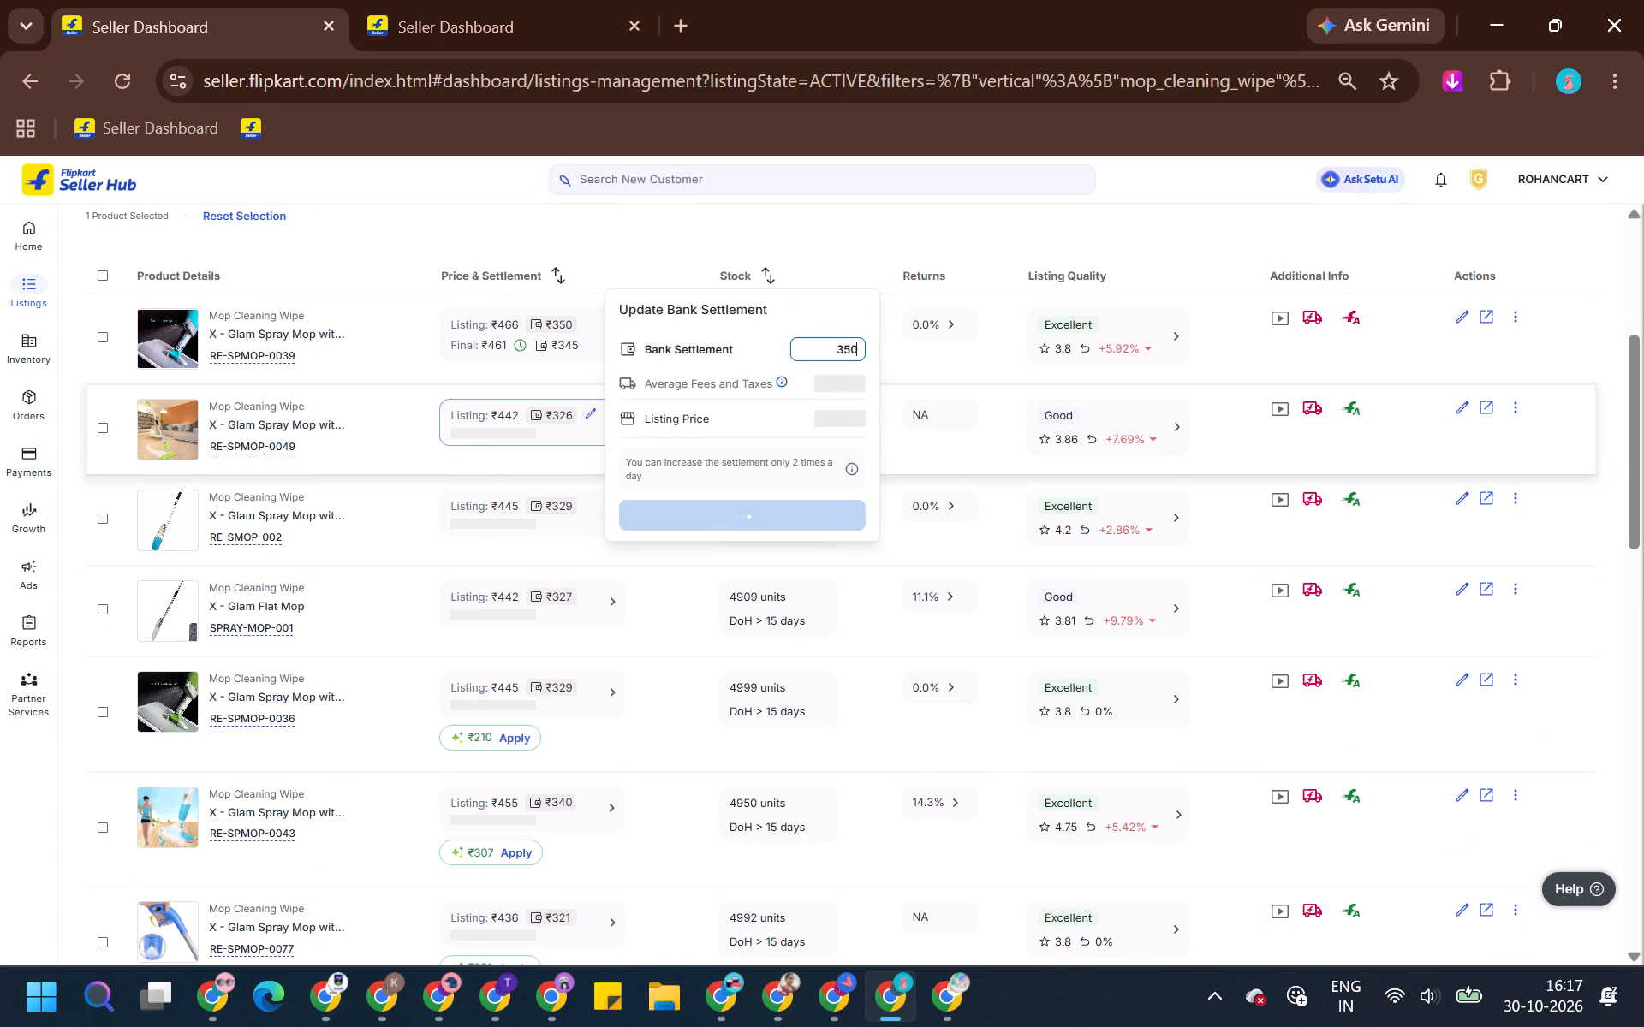
pyautogui.click(724, 555)
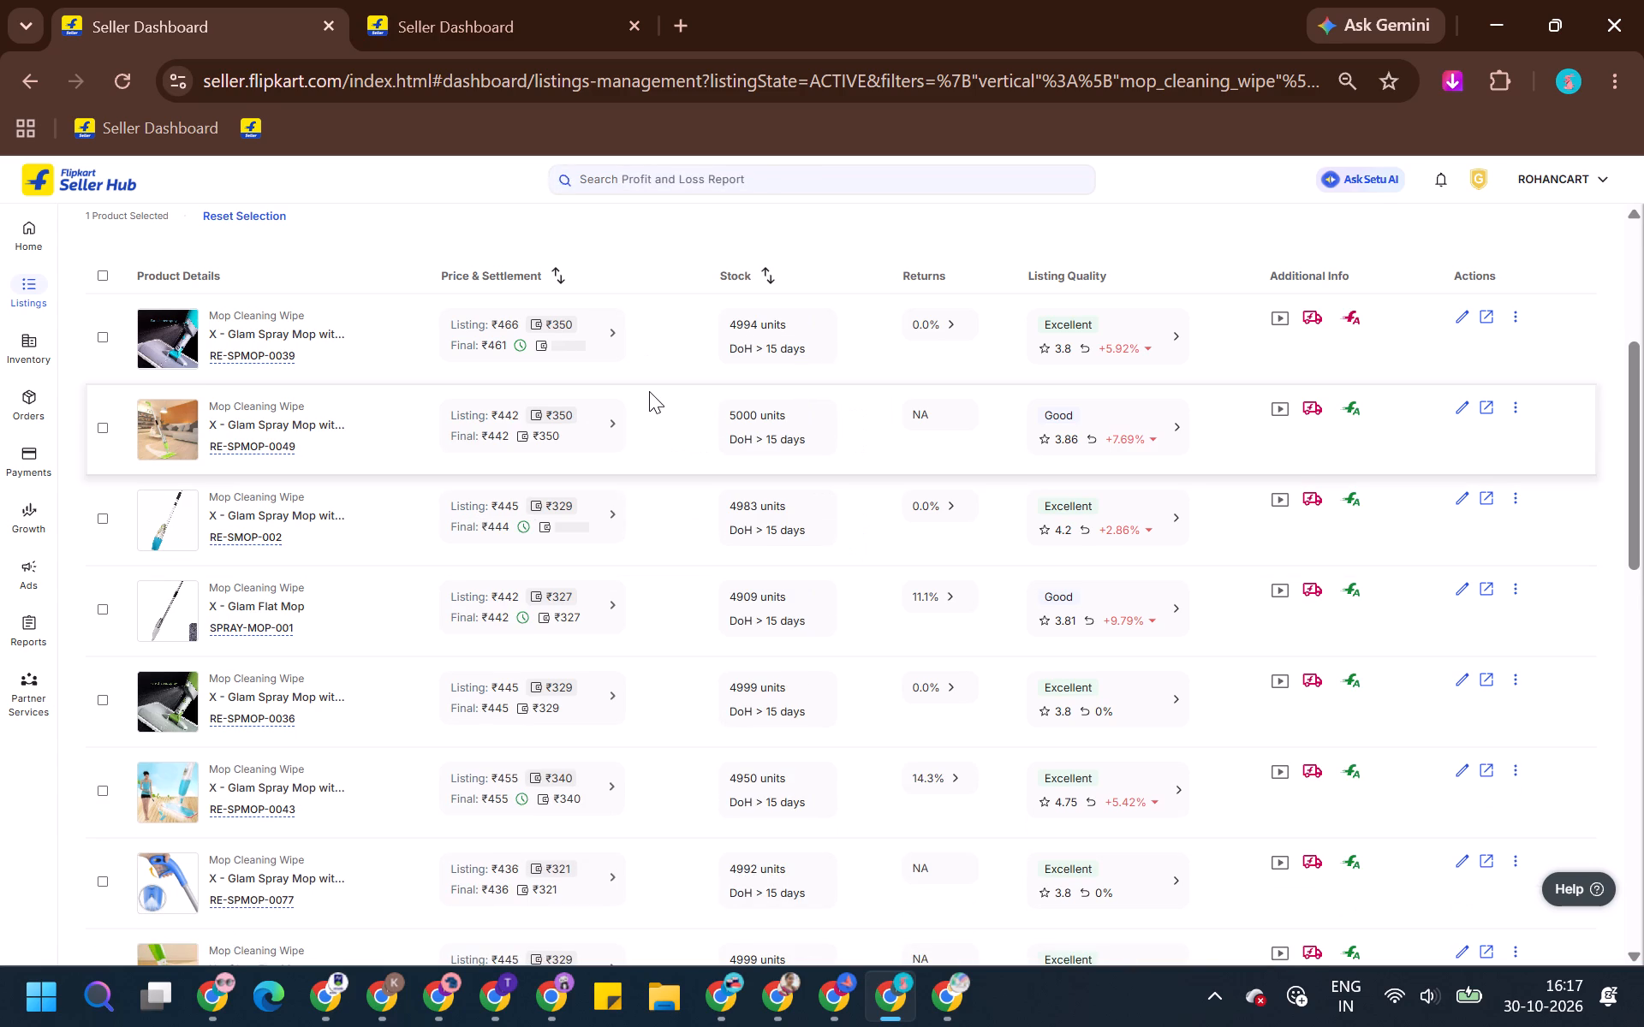
# Set the bank settlement of listing RE-SMOP-002 to ₹350 and apply it.
pyautogui.scroll(-1, 649, 393)
pyautogui.click(593, 379)
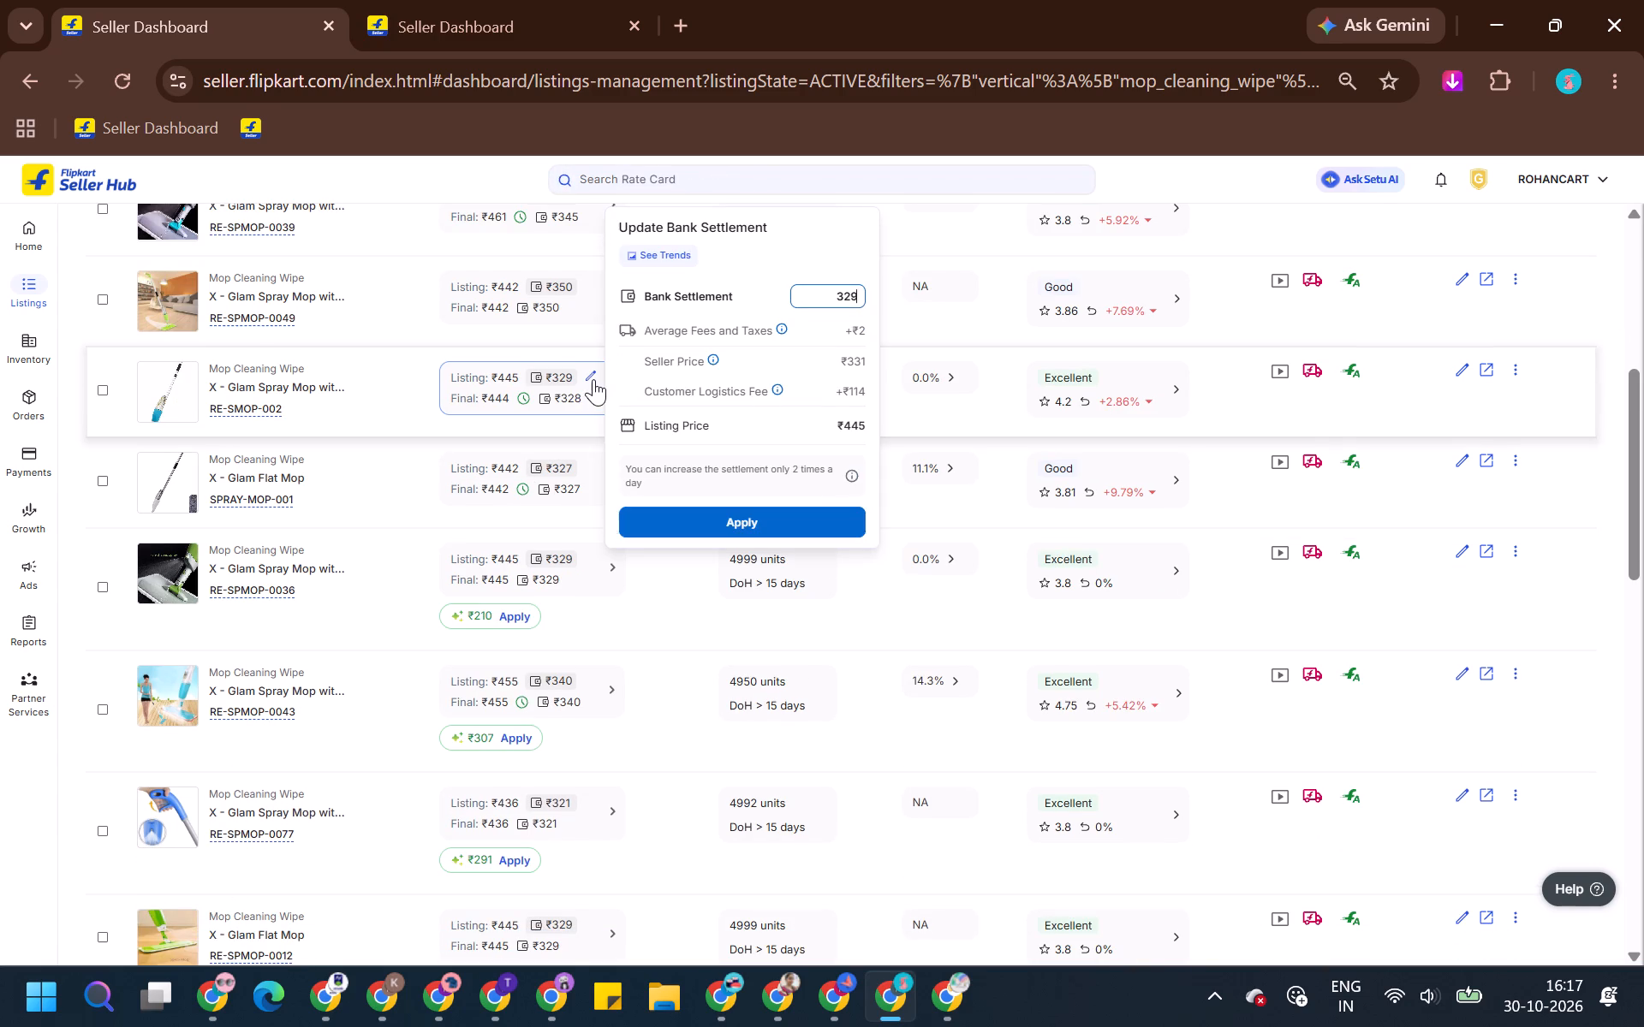
pyautogui.press('BackSpace')
pyautogui.press('BackSpace')
pyautogui.write('50')
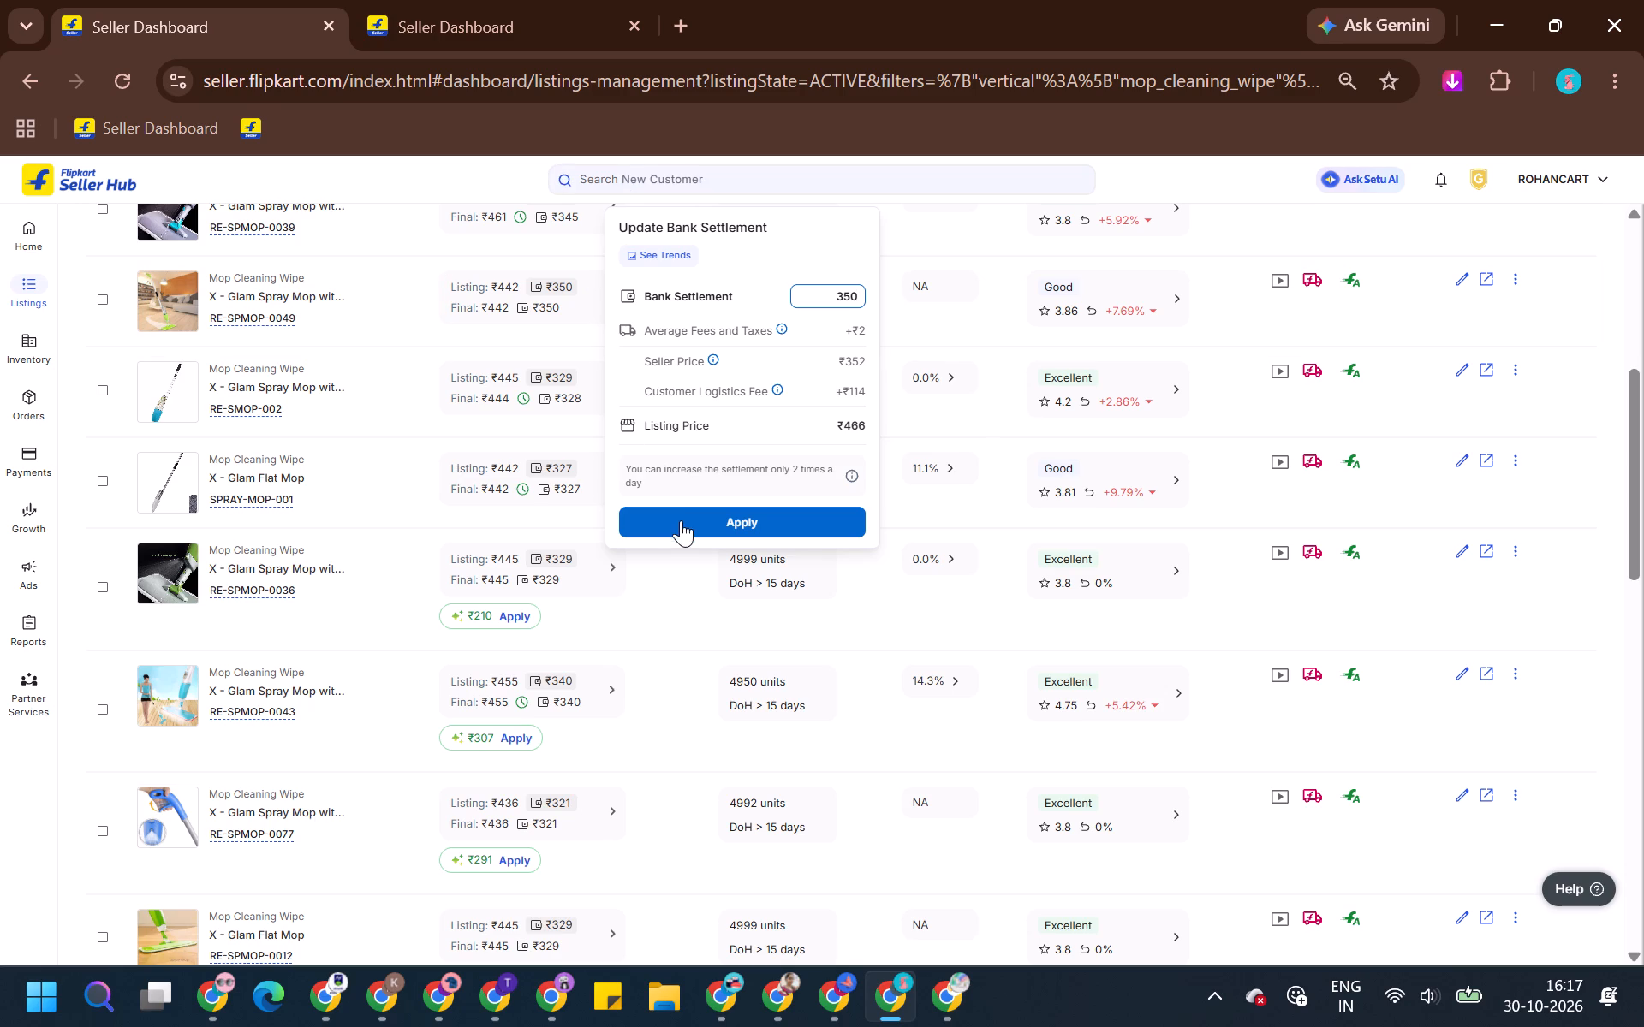
pyautogui.click(681, 520)
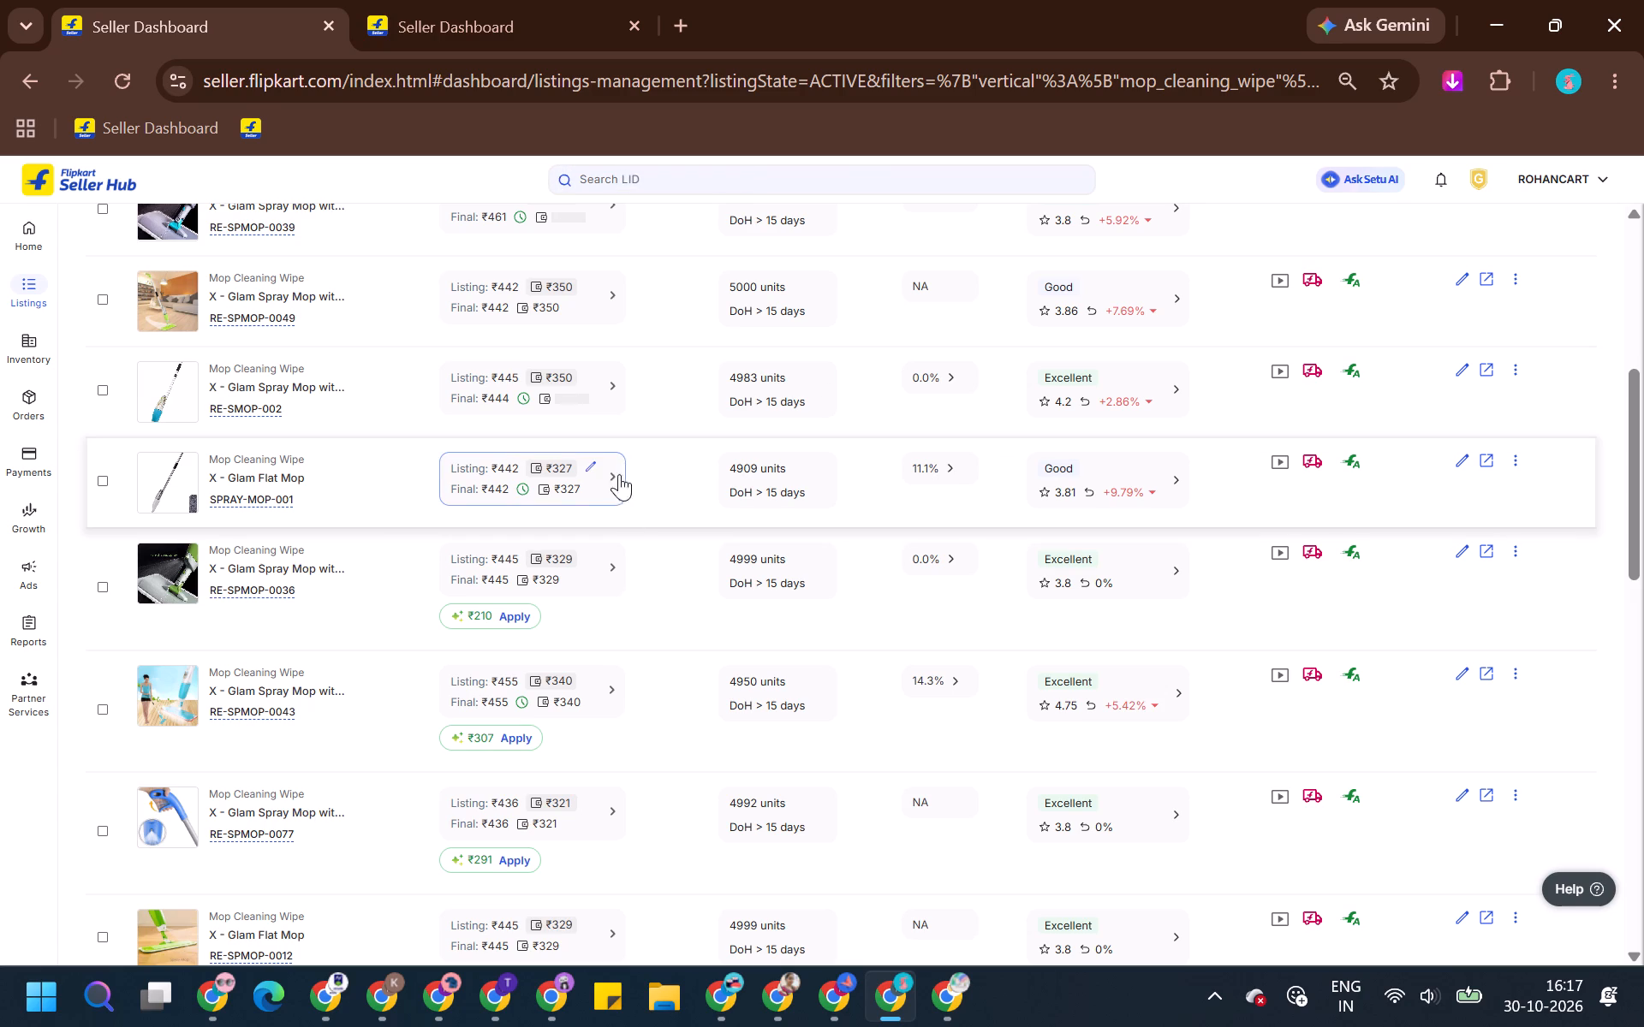
# Set the bank settlement of listing SPRAY-MOP-001 to ₹350 and apply it.
pyautogui.click(584, 466)
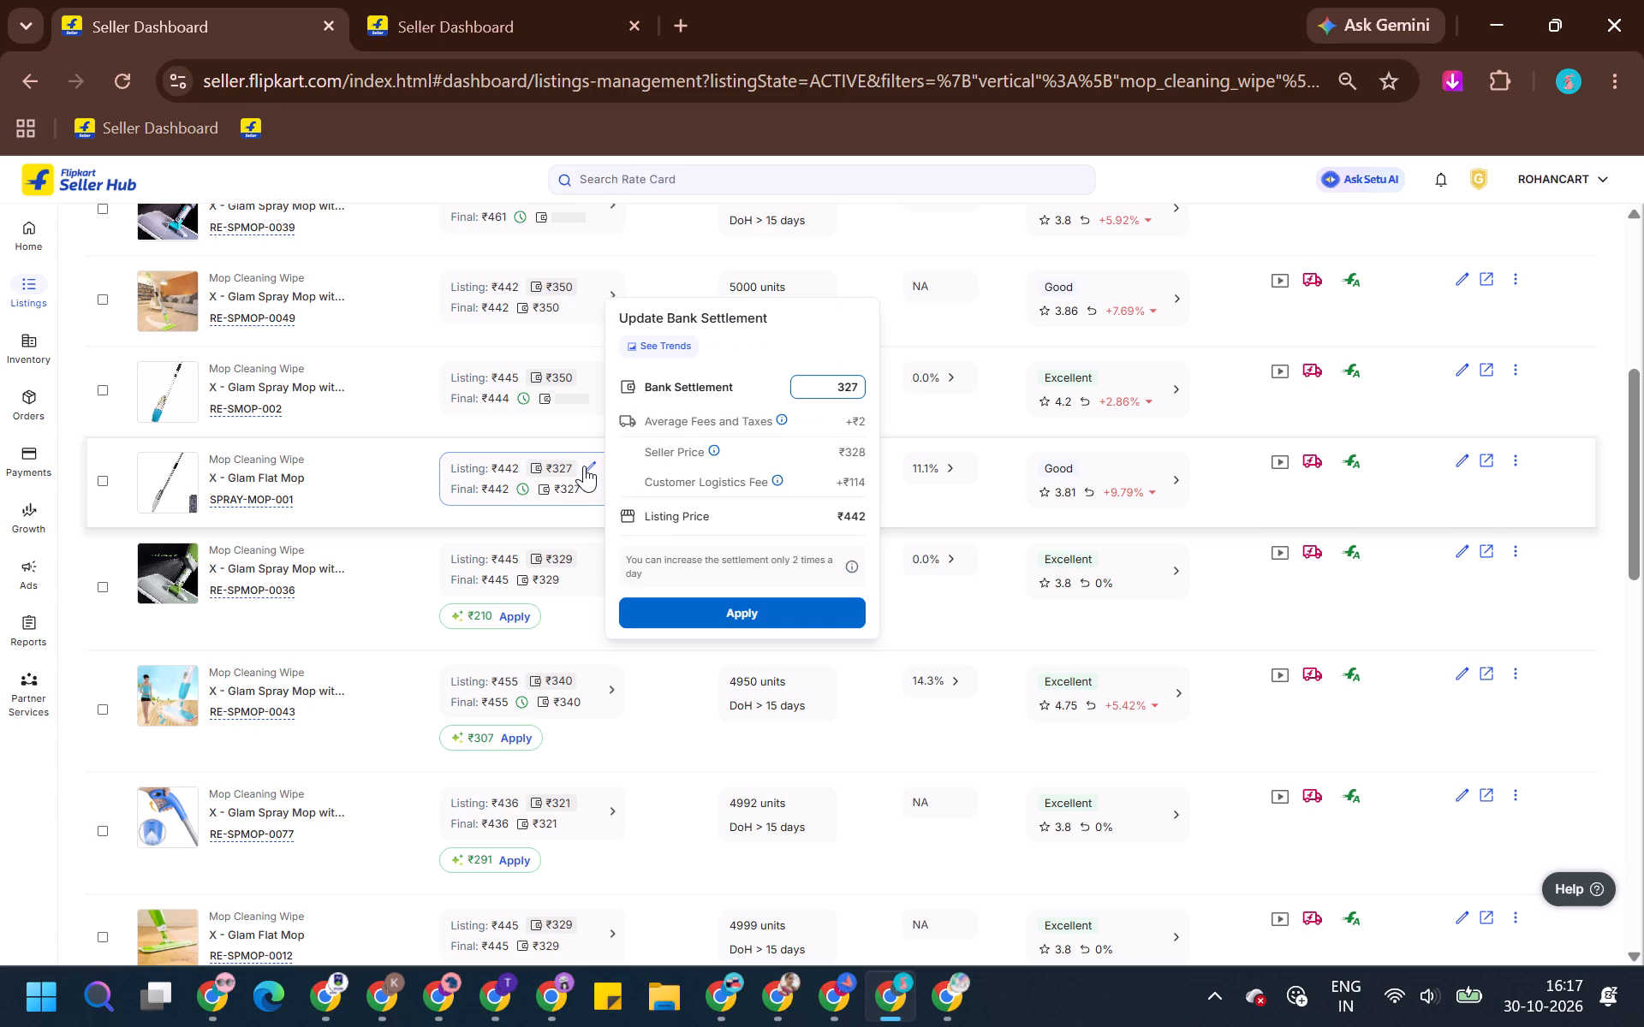
pyautogui.press('BackSpace')
pyautogui.press('BackSpace')
pyautogui.write('50')
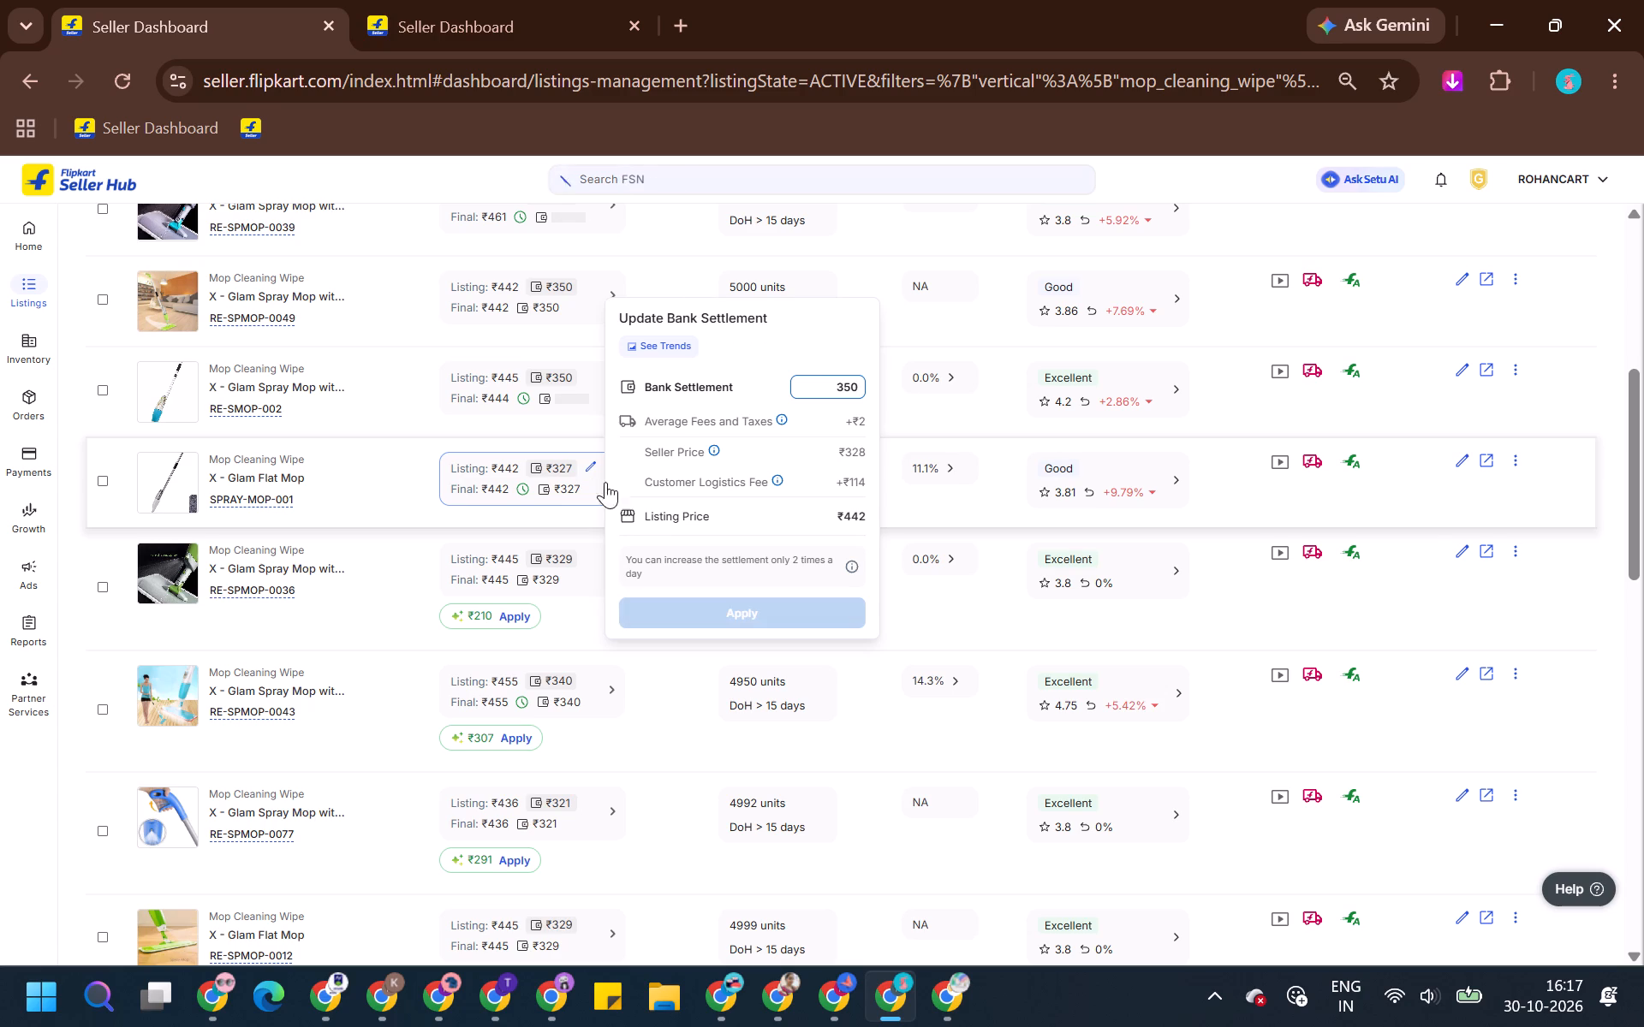
pyautogui.click(750, 608)
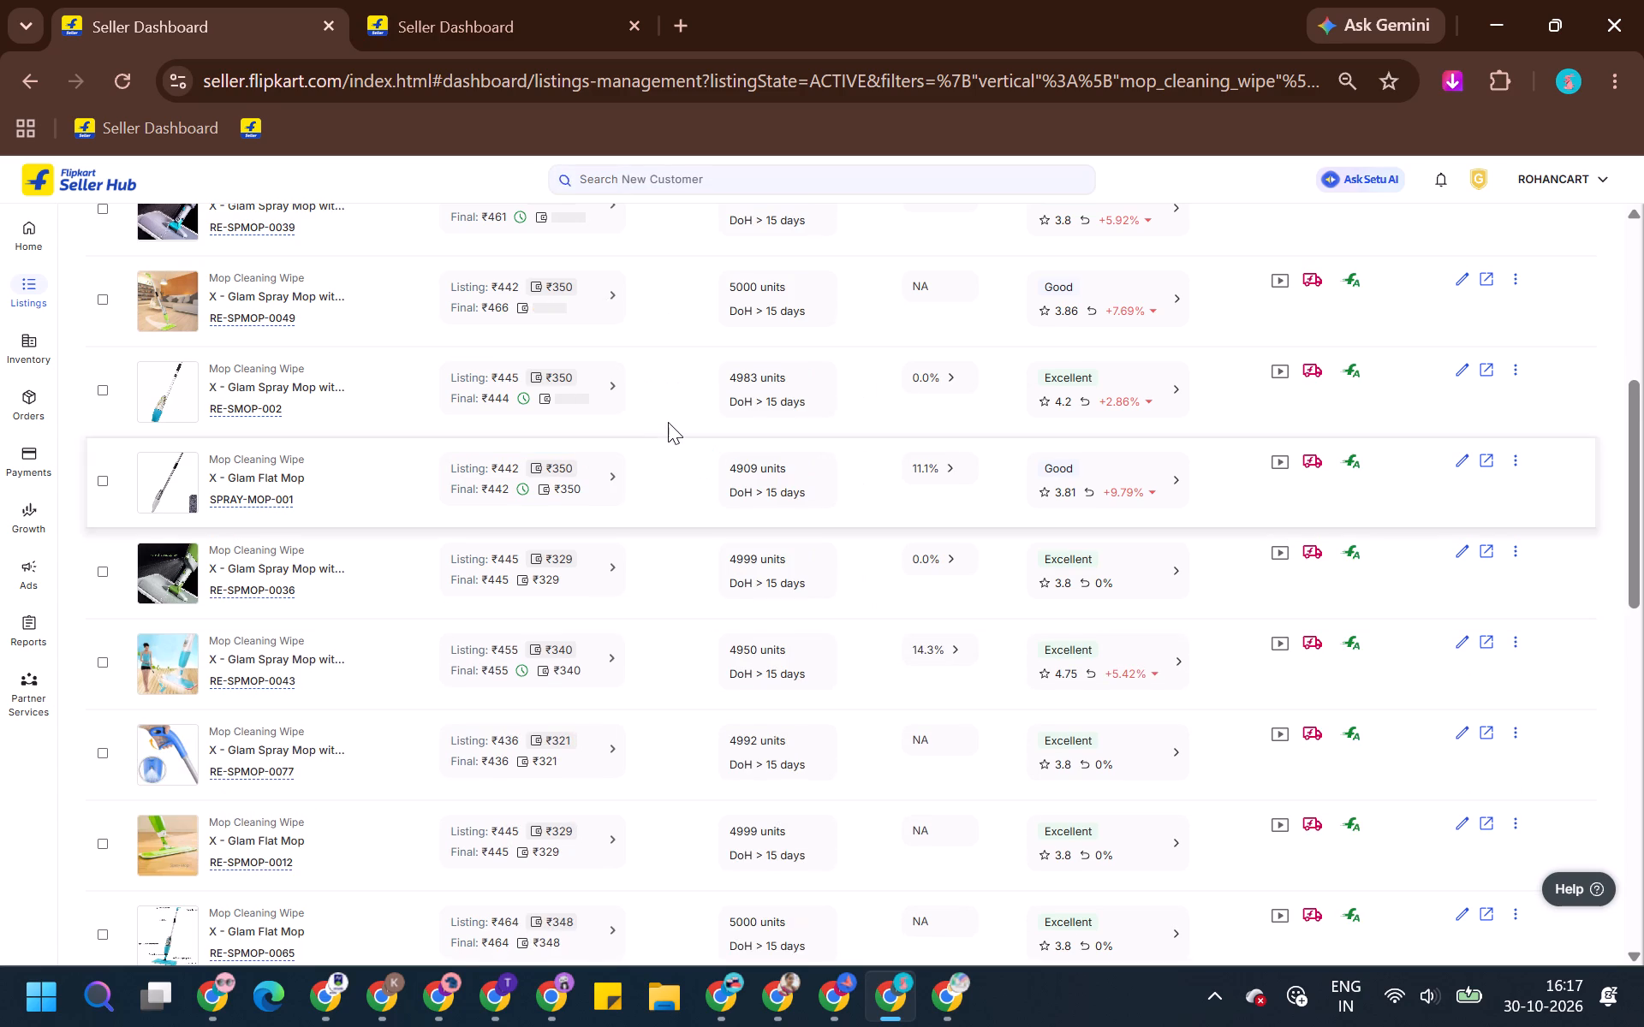
# Set the bank settlement of listing RE-SPMOP-0036 to ₹350 and apply it.
pyautogui.scroll(-2, 668, 422)
pyautogui.scroll(1, 605, 321)
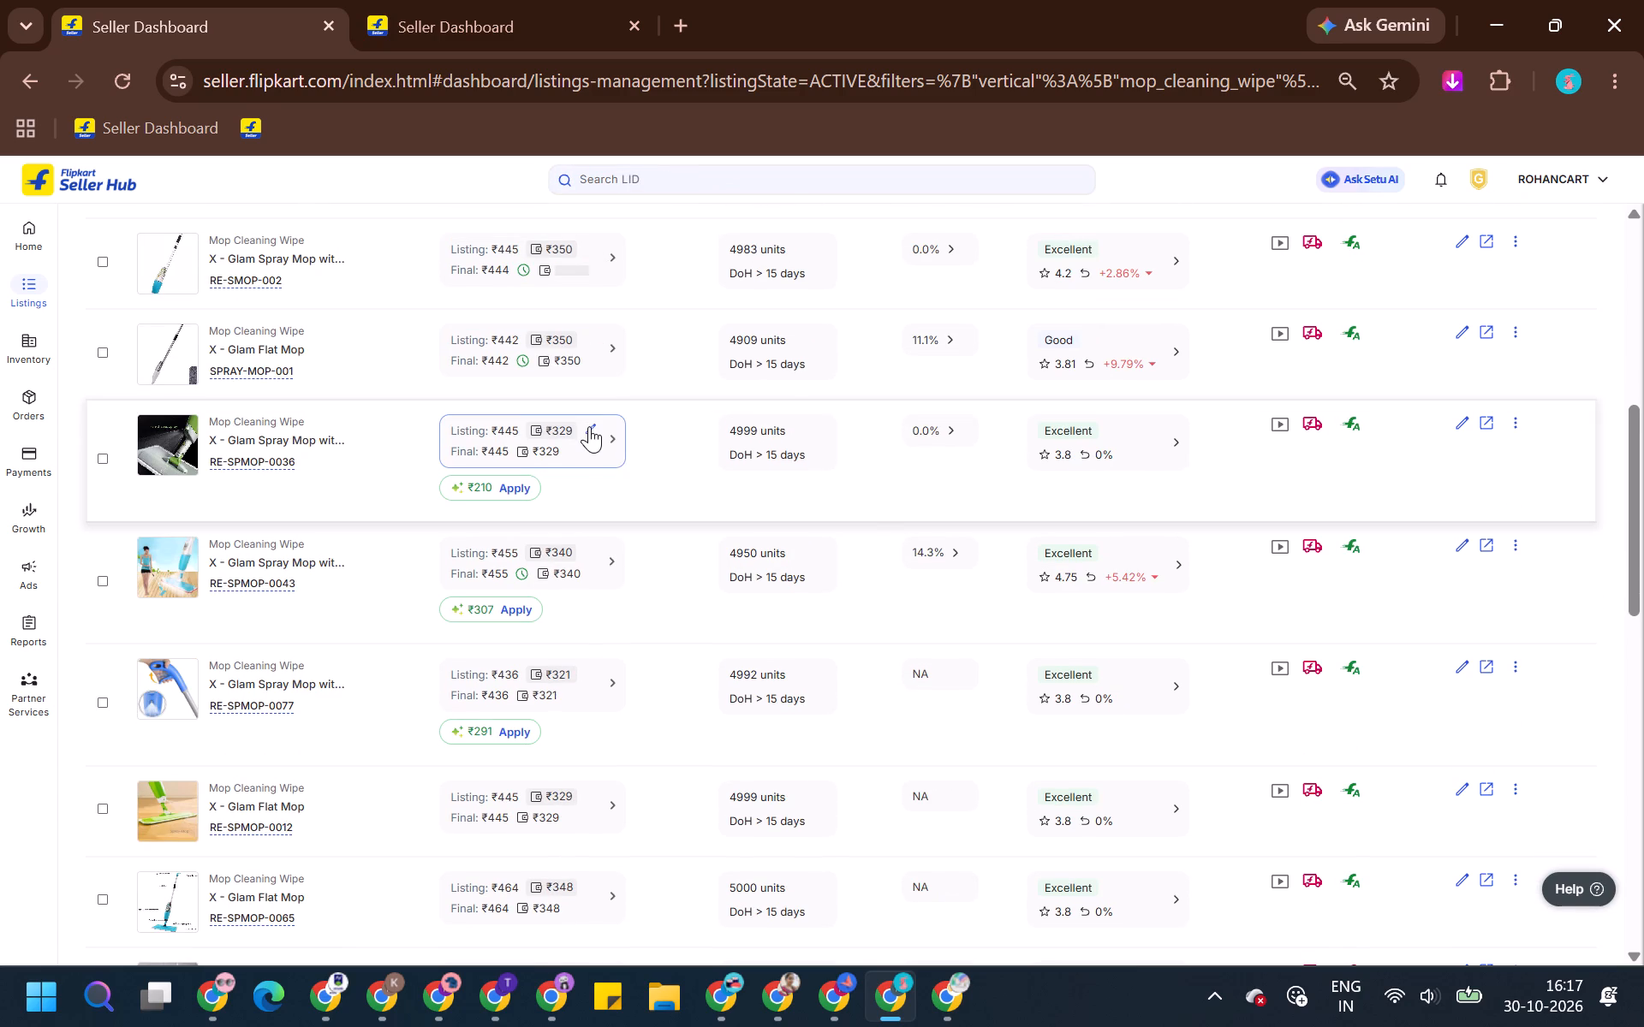
pyautogui.click(589, 426)
pyautogui.press('BackSpace')
pyautogui.press('BackSpace')
pyautogui.write('50')
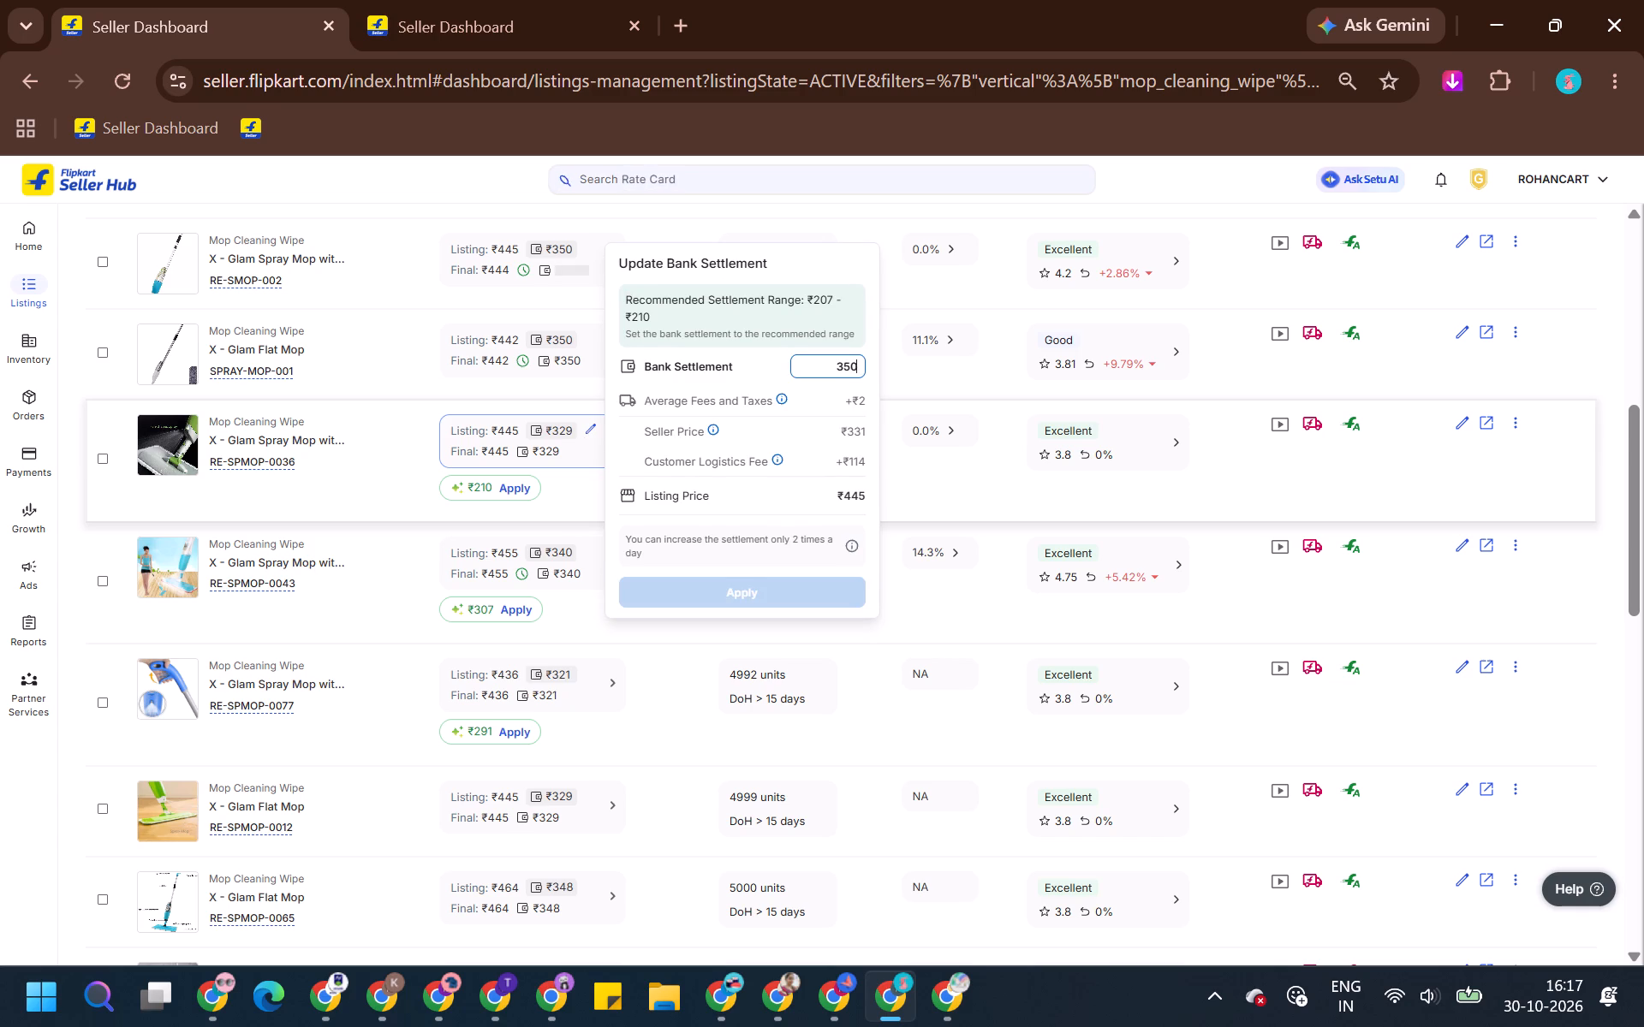
pyautogui.click(739, 595)
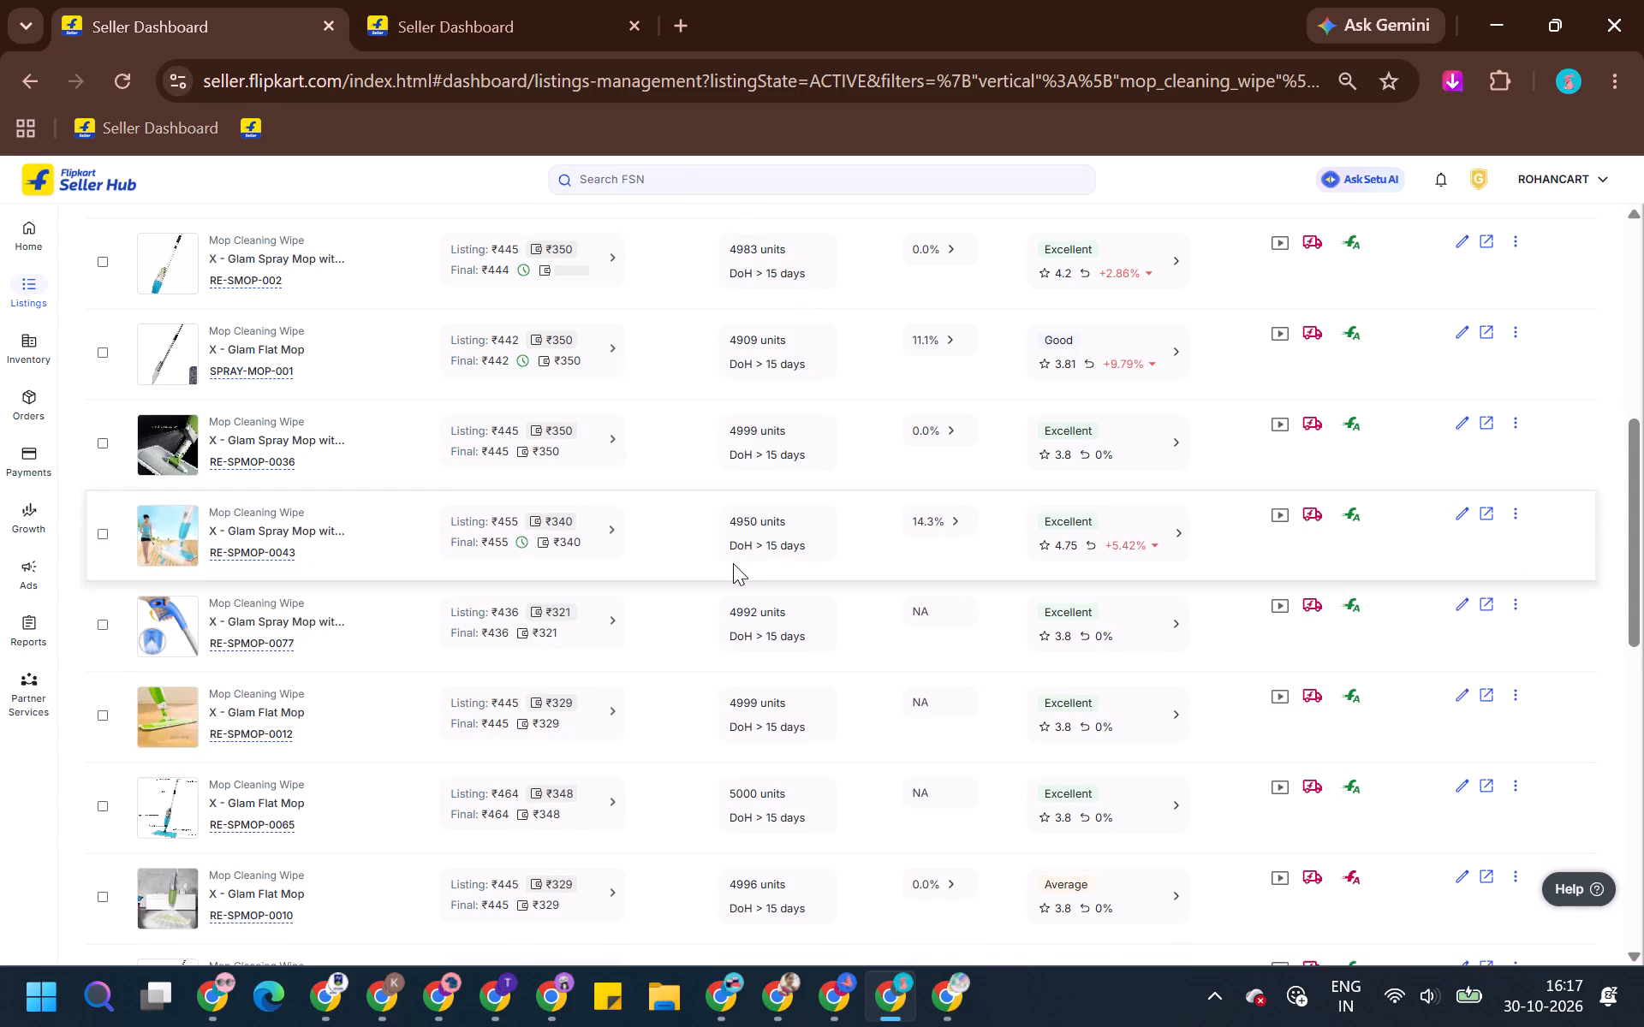
# Set the bank settlement of listing RE-SPMOP-0043 to ₹350 and apply it.
pyautogui.scroll(-2, 667, 566)
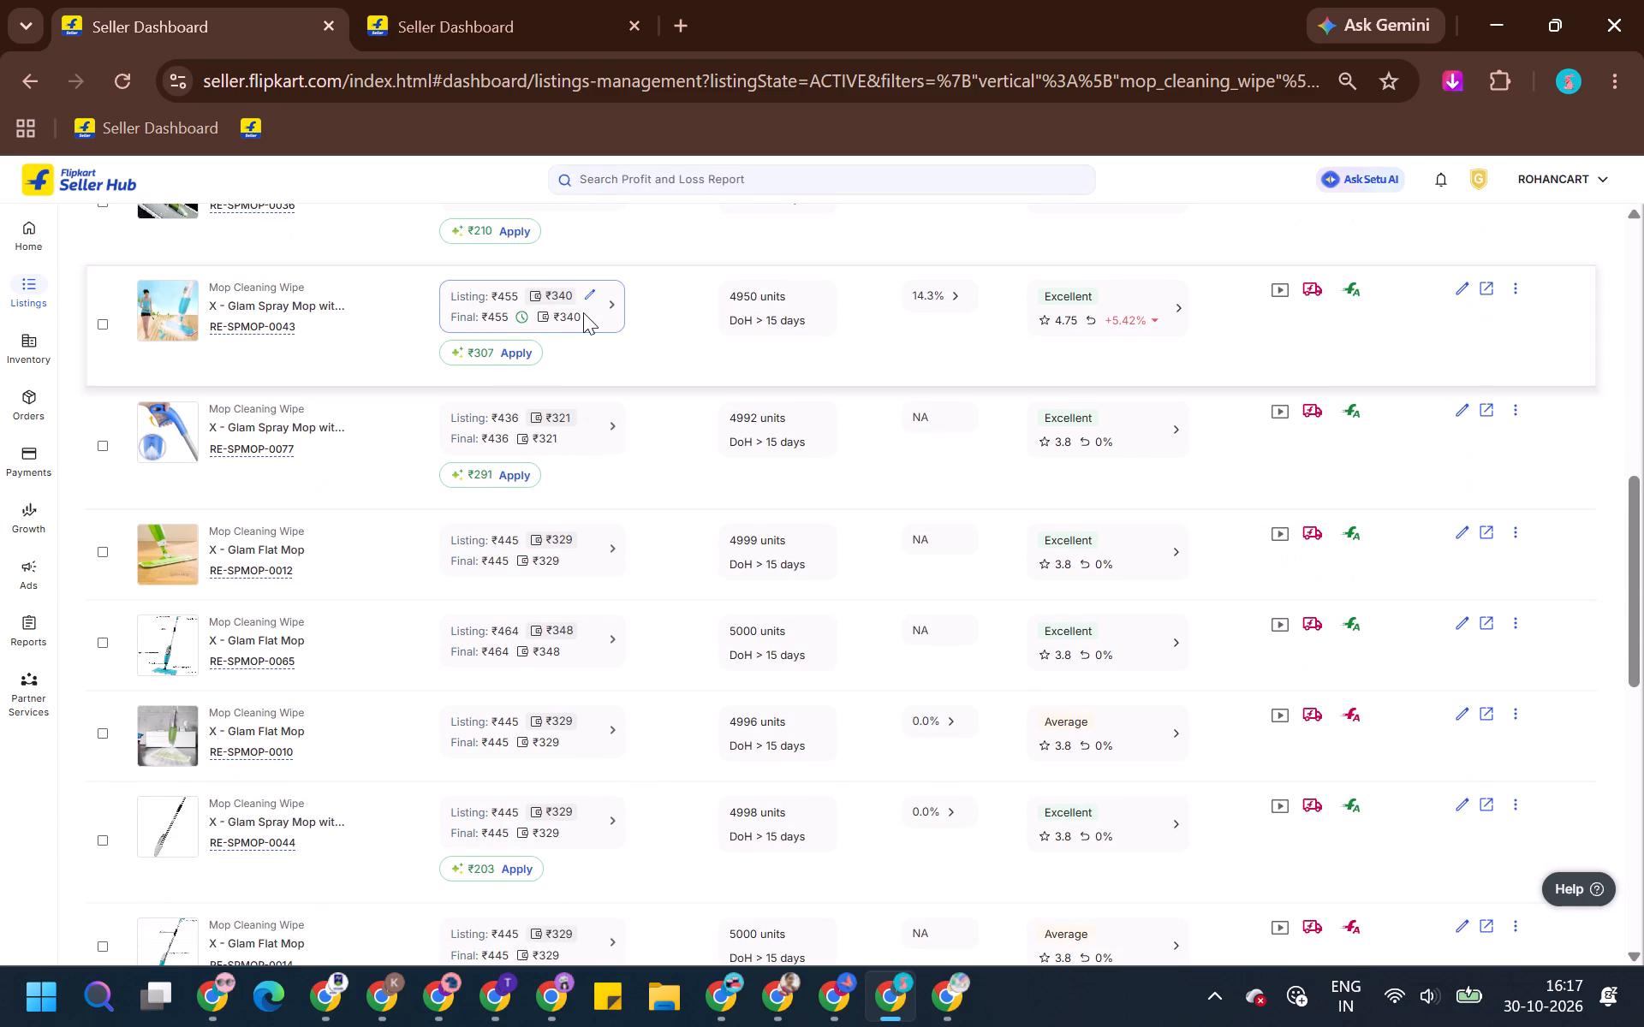
pyautogui.scroll(1, 583, 312)
pyautogui.click(583, 425)
pyautogui.press('BackSpace')
pyautogui.press('BackSpace')
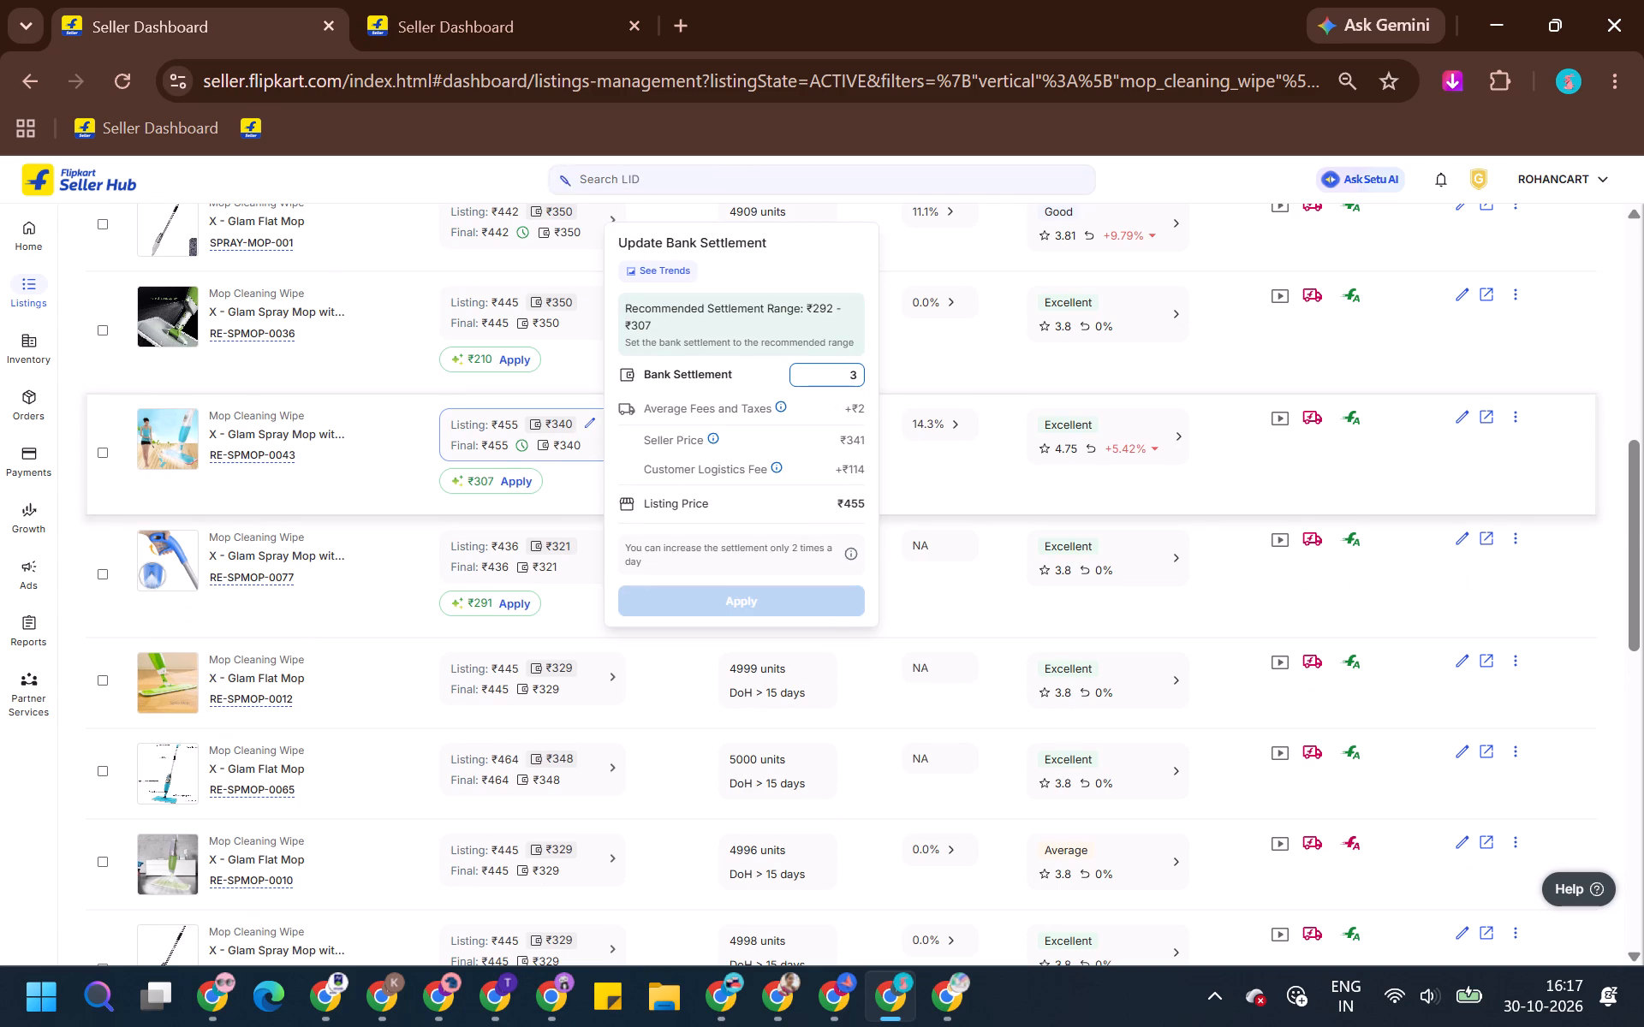
pyautogui.write('50')
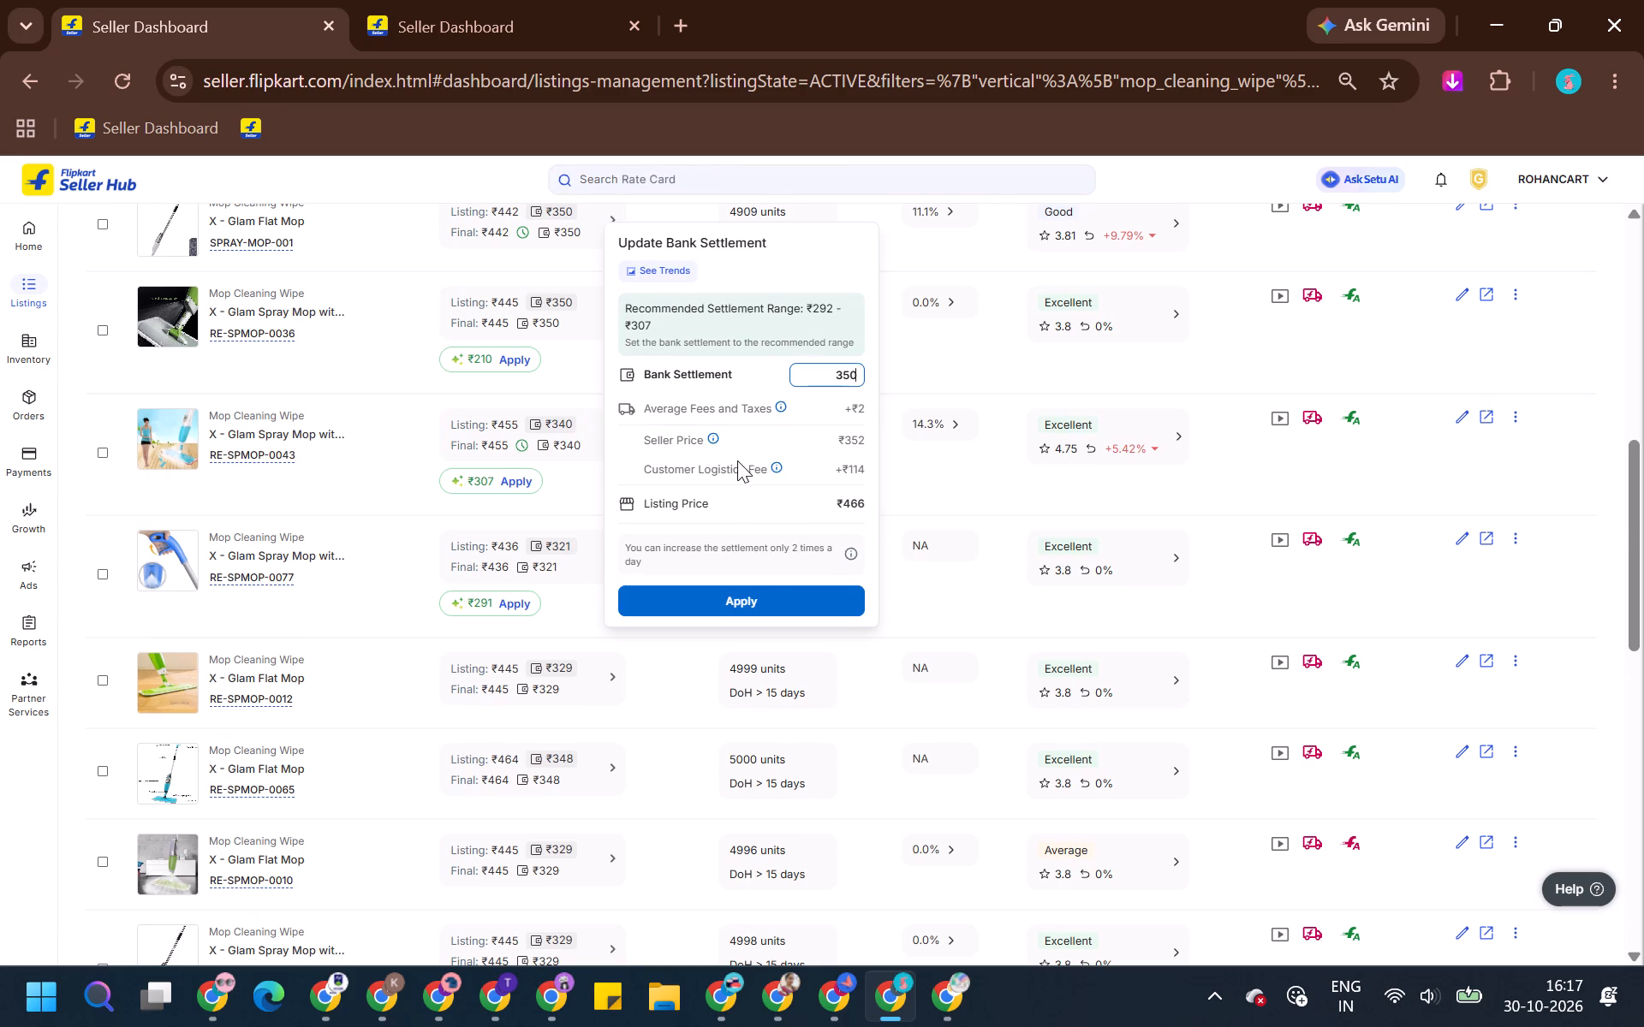
pyautogui.click(737, 598)
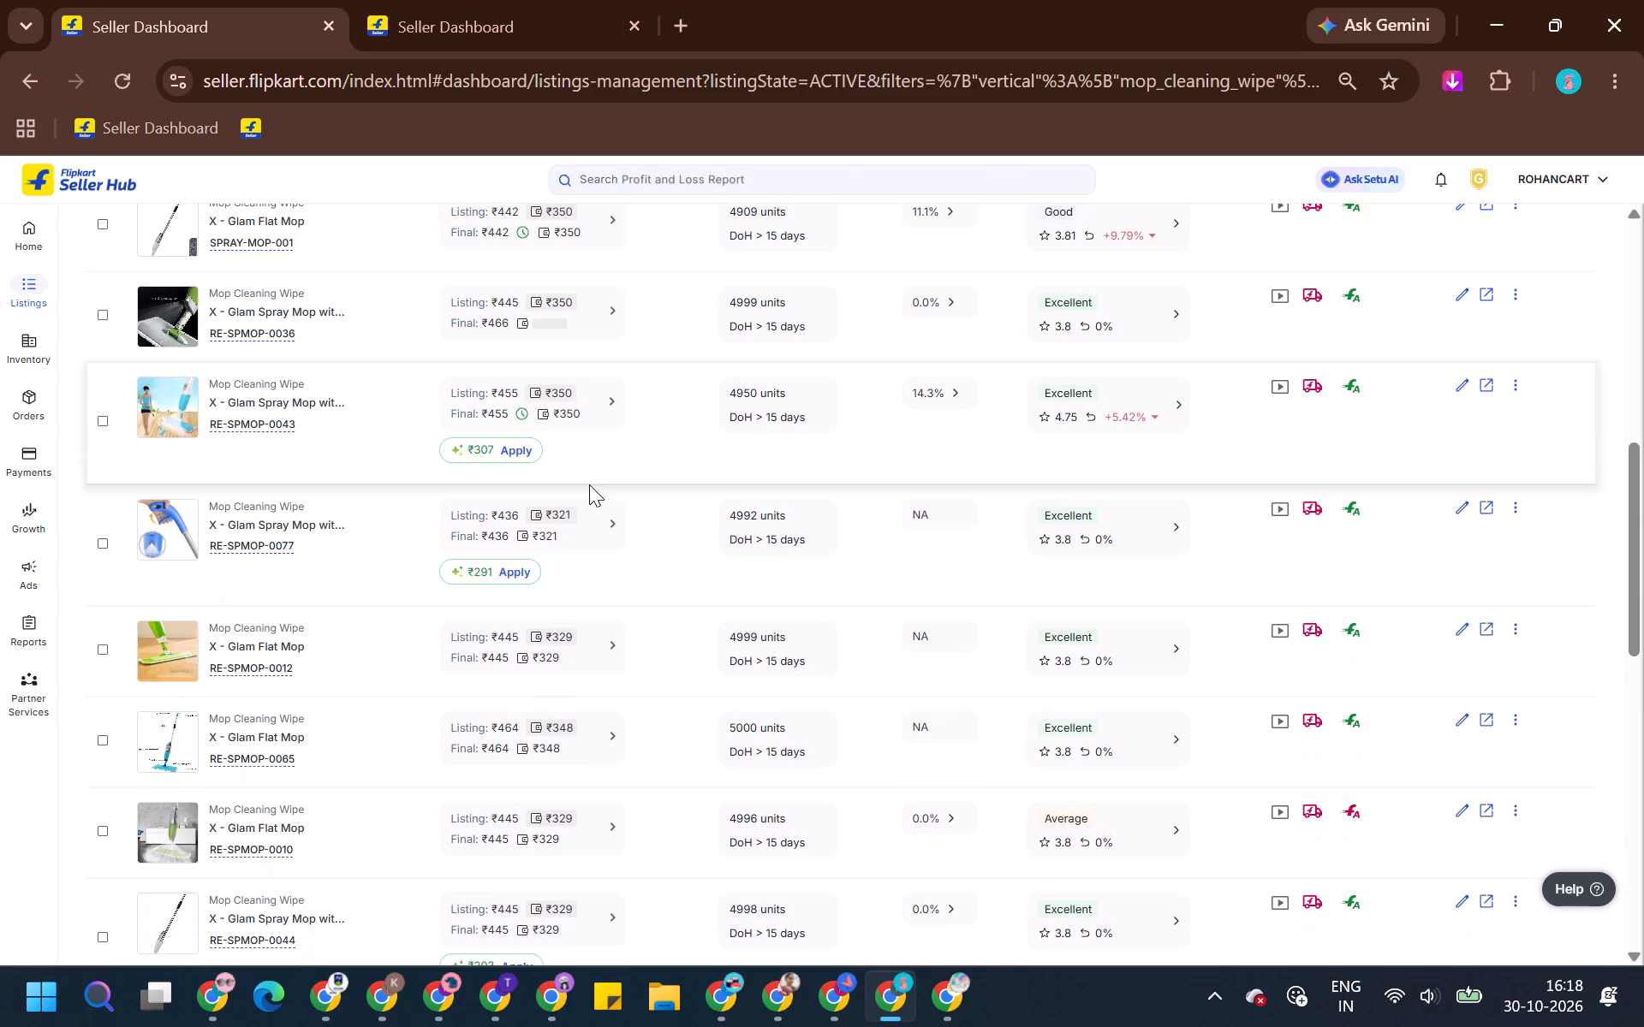
# Set the bank settlement of listing RE-SPMOP-0077 to ₹350 and apply it.
pyautogui.click(596, 508)
pyautogui.press('BackSpace')
pyautogui.press('BackSpace')
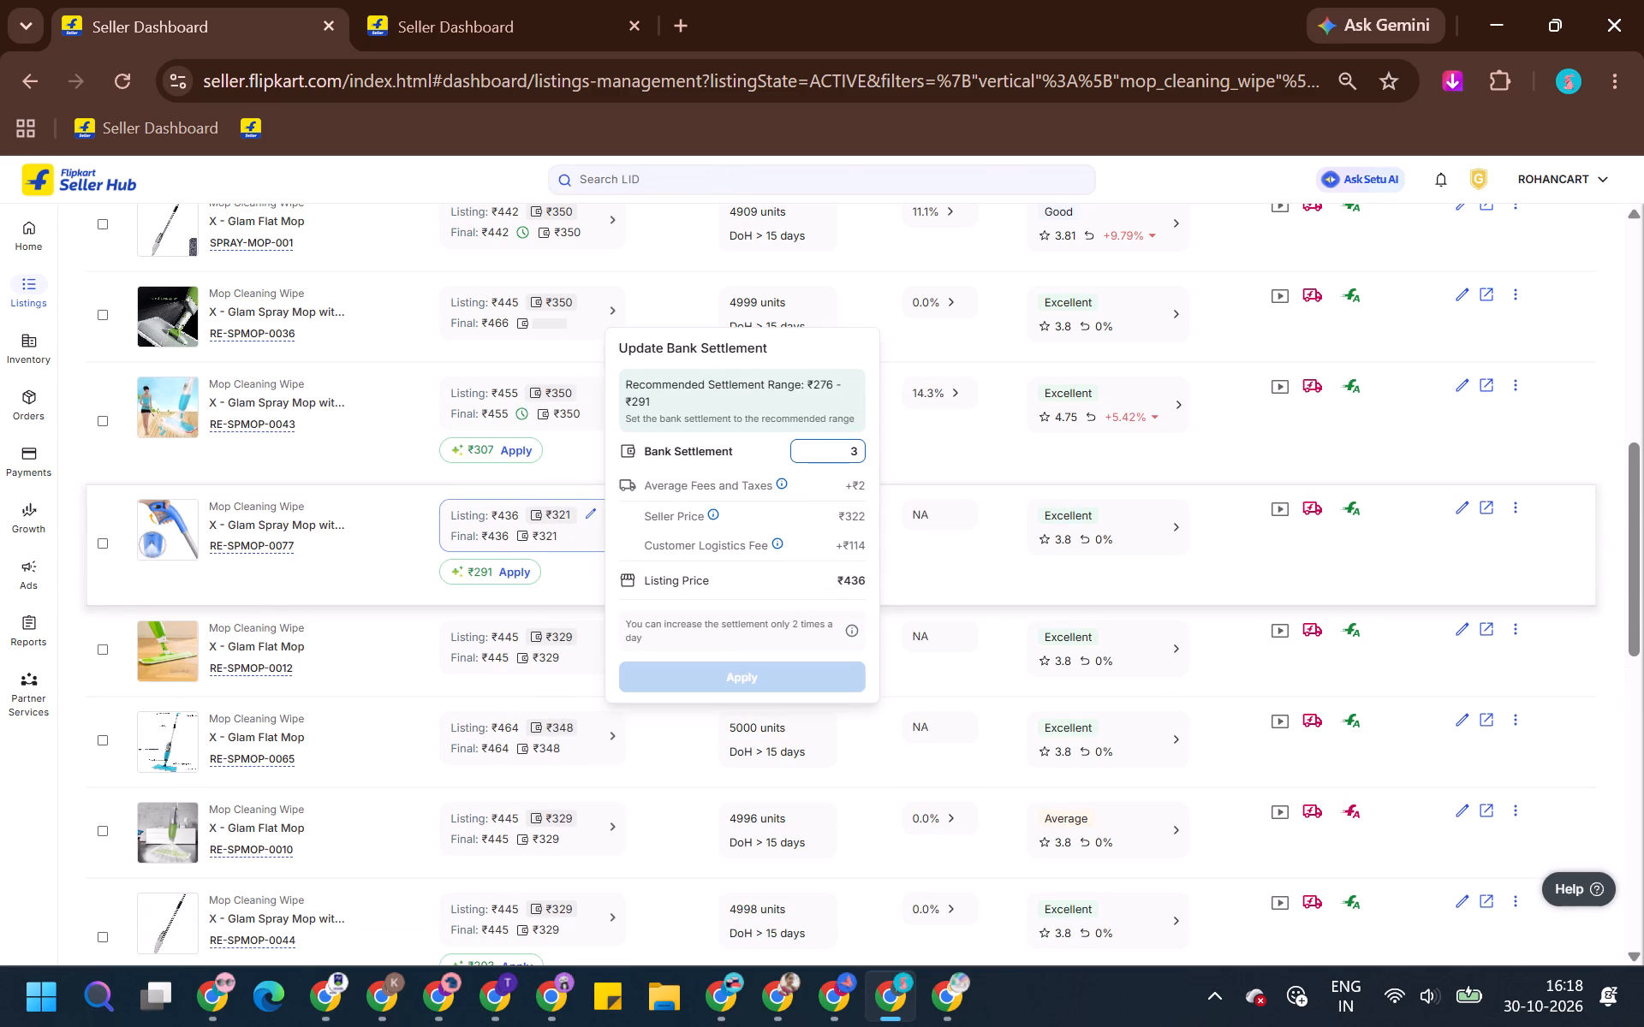
pyautogui.write('50')
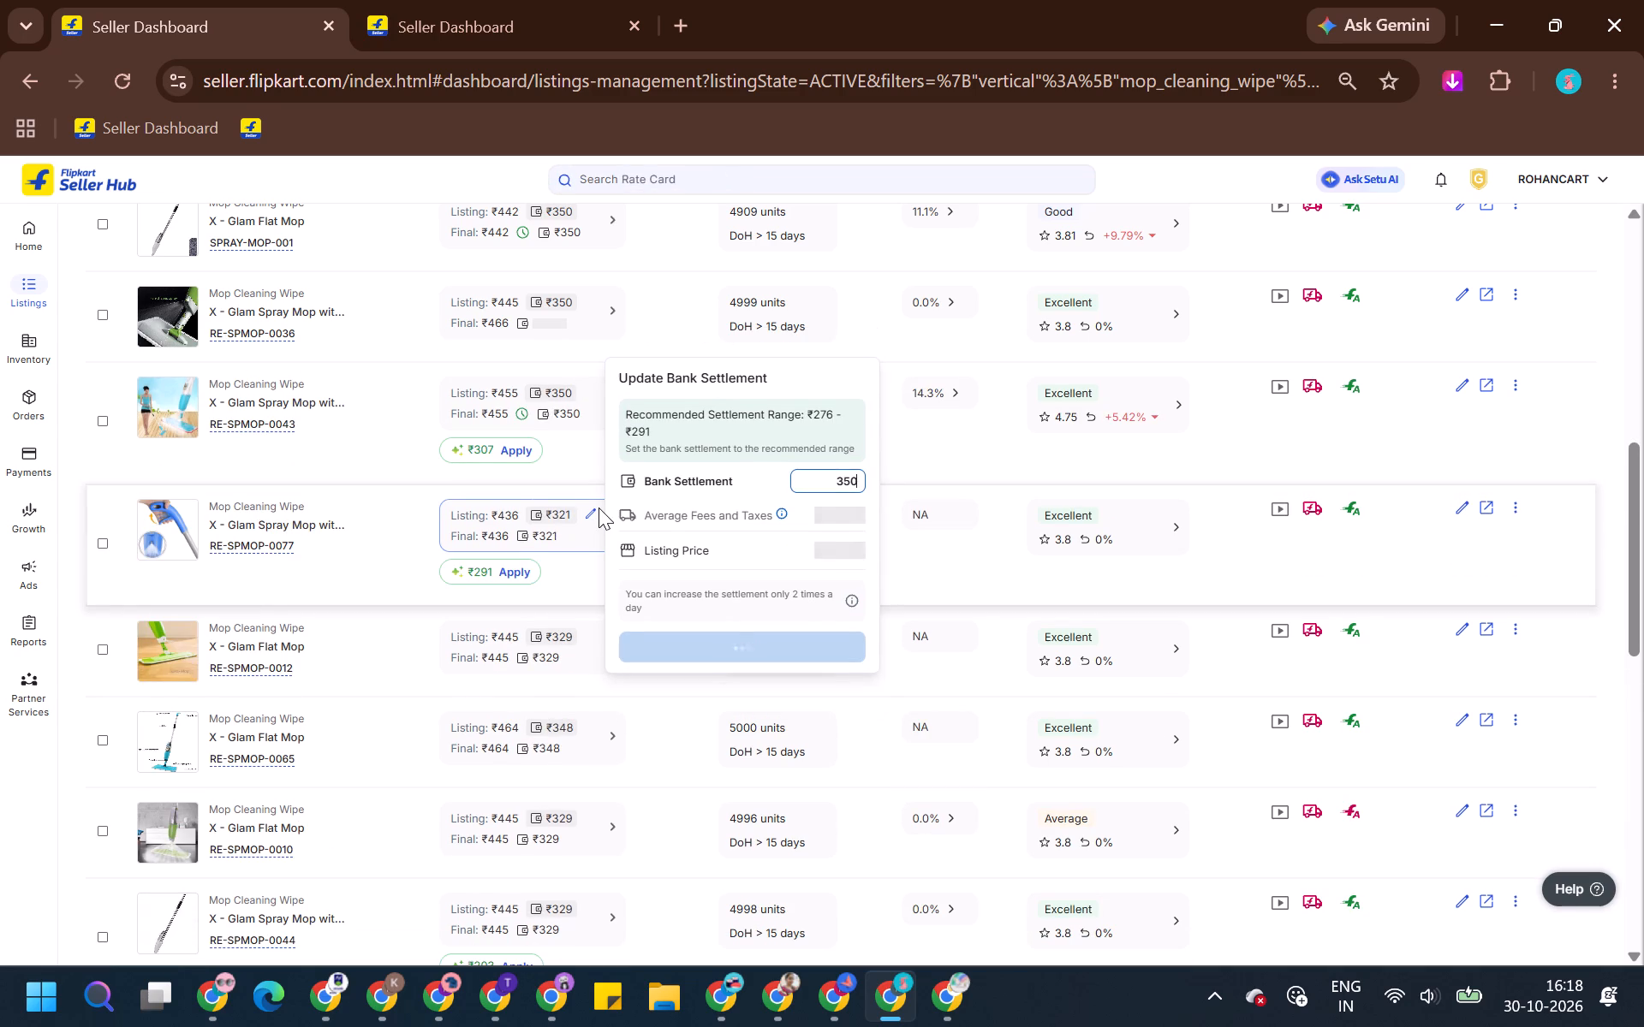
pyautogui.click(683, 685)
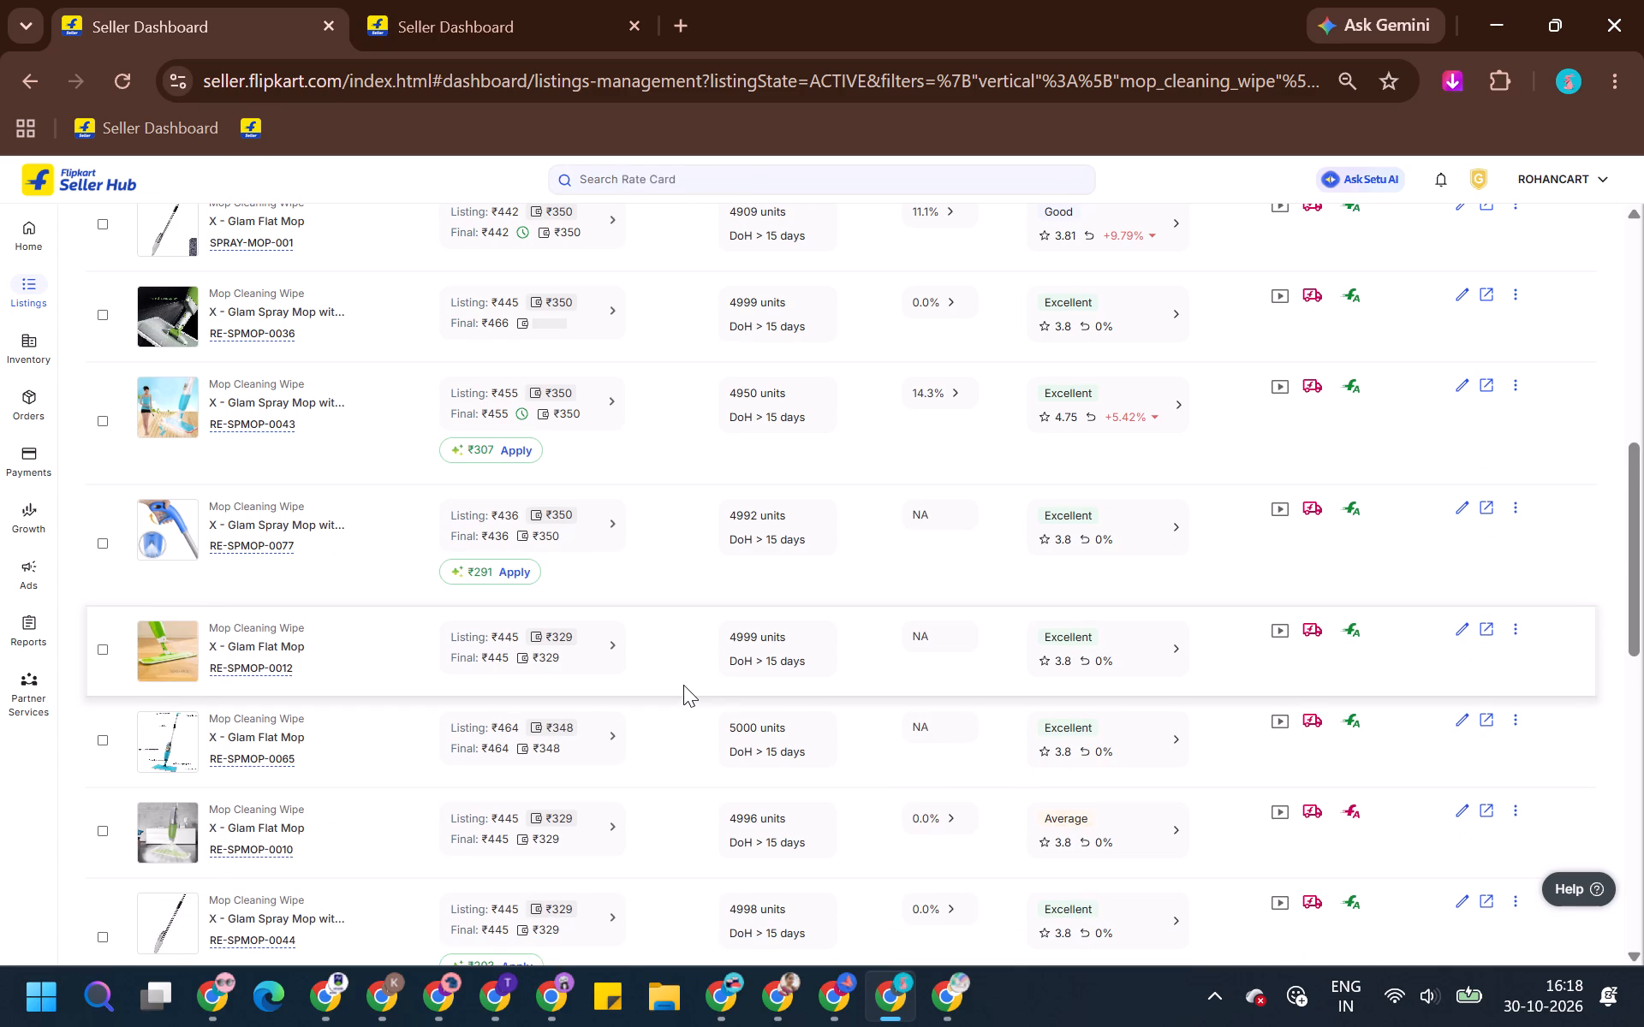
# Set the bank settlement of listing RE-SPMOP-0012 to ₹350 and apply it.
pyautogui.scroll(-1, 628, 517)
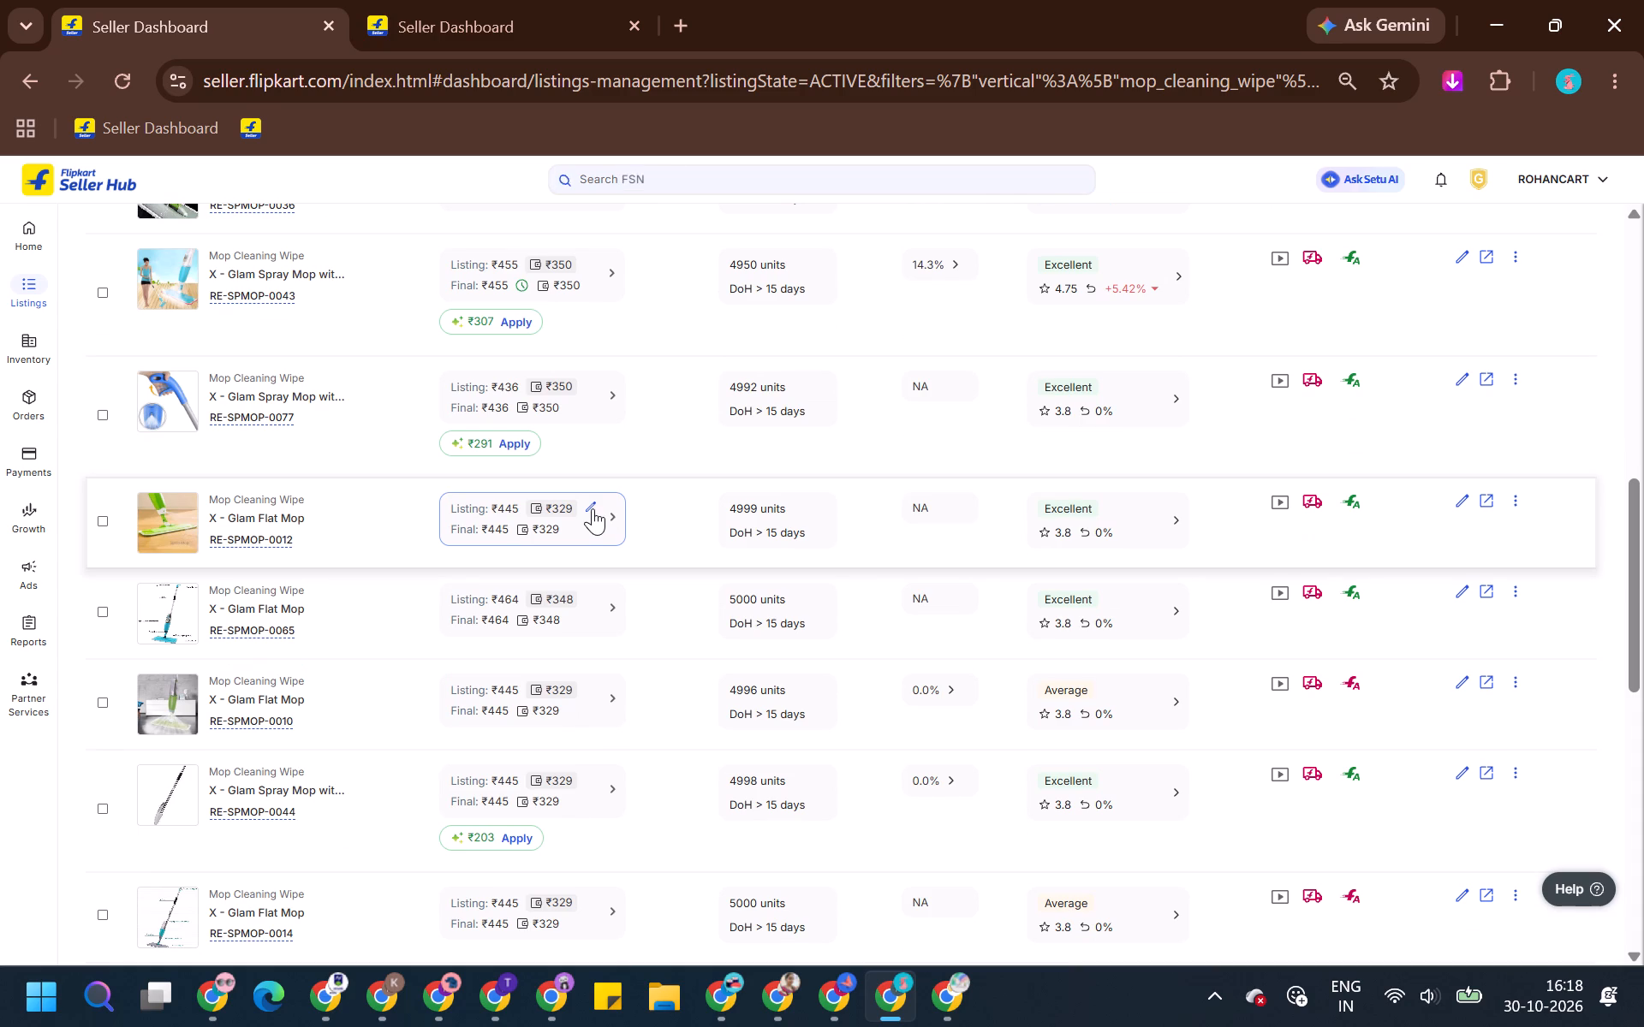
pyautogui.click(593, 508)
pyautogui.press('BackSpace')
pyautogui.press('BackSpace')
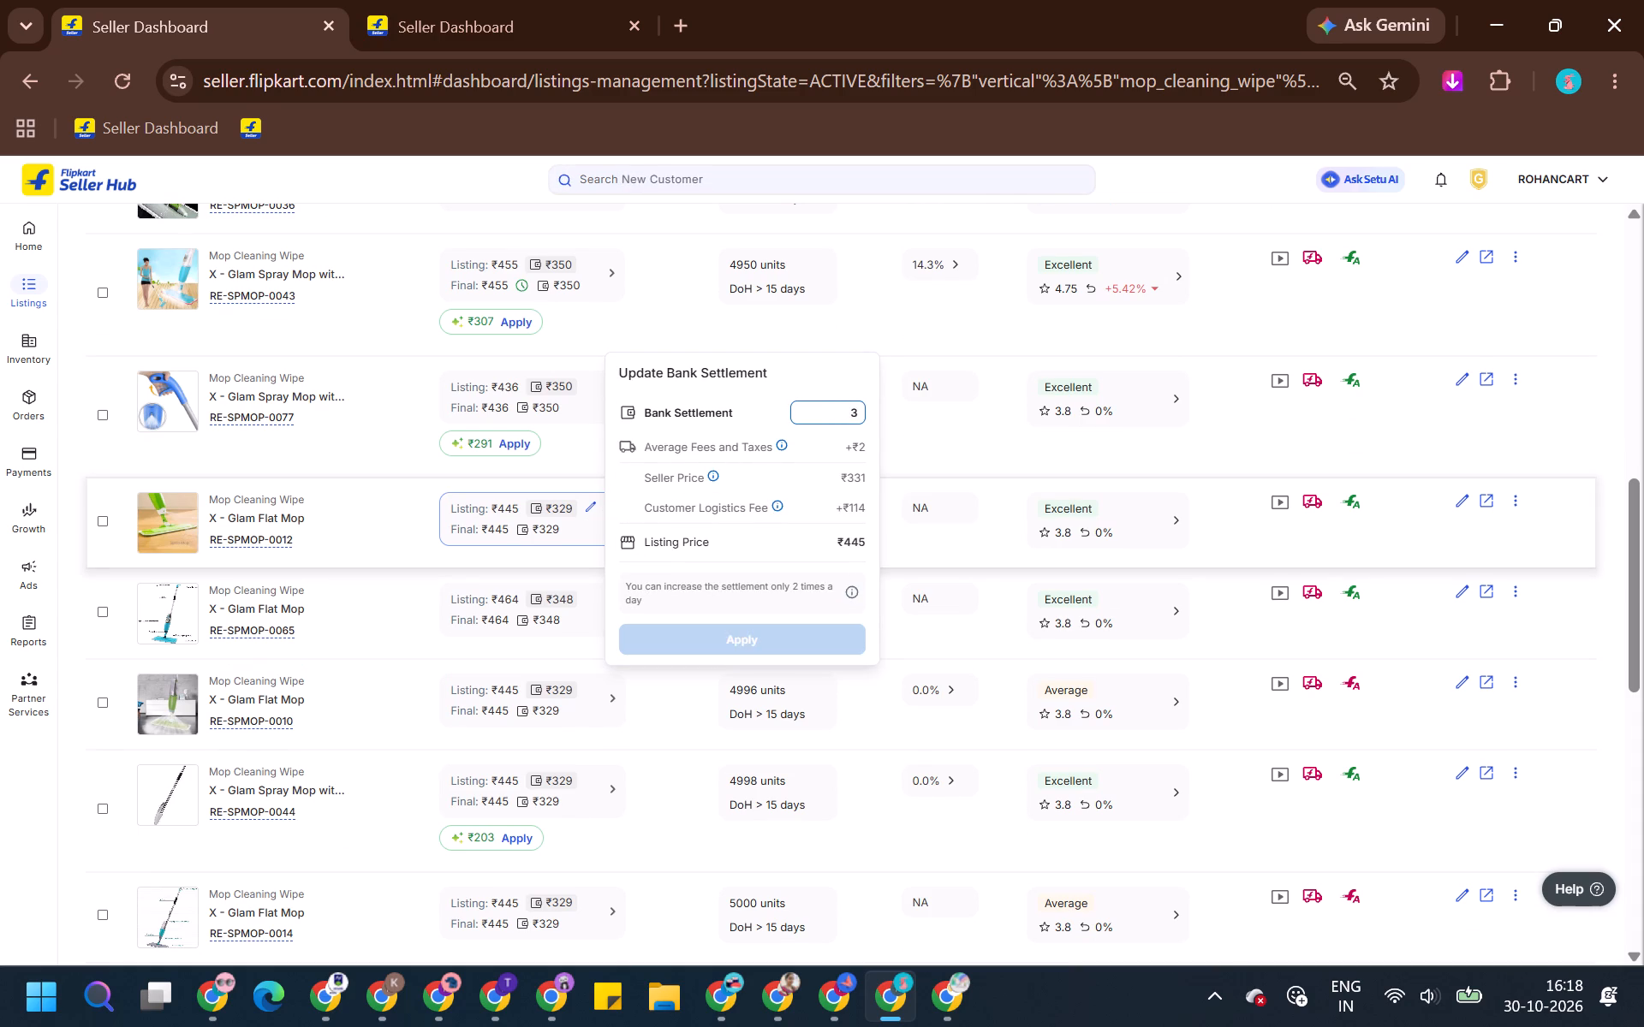
pyautogui.write('50')
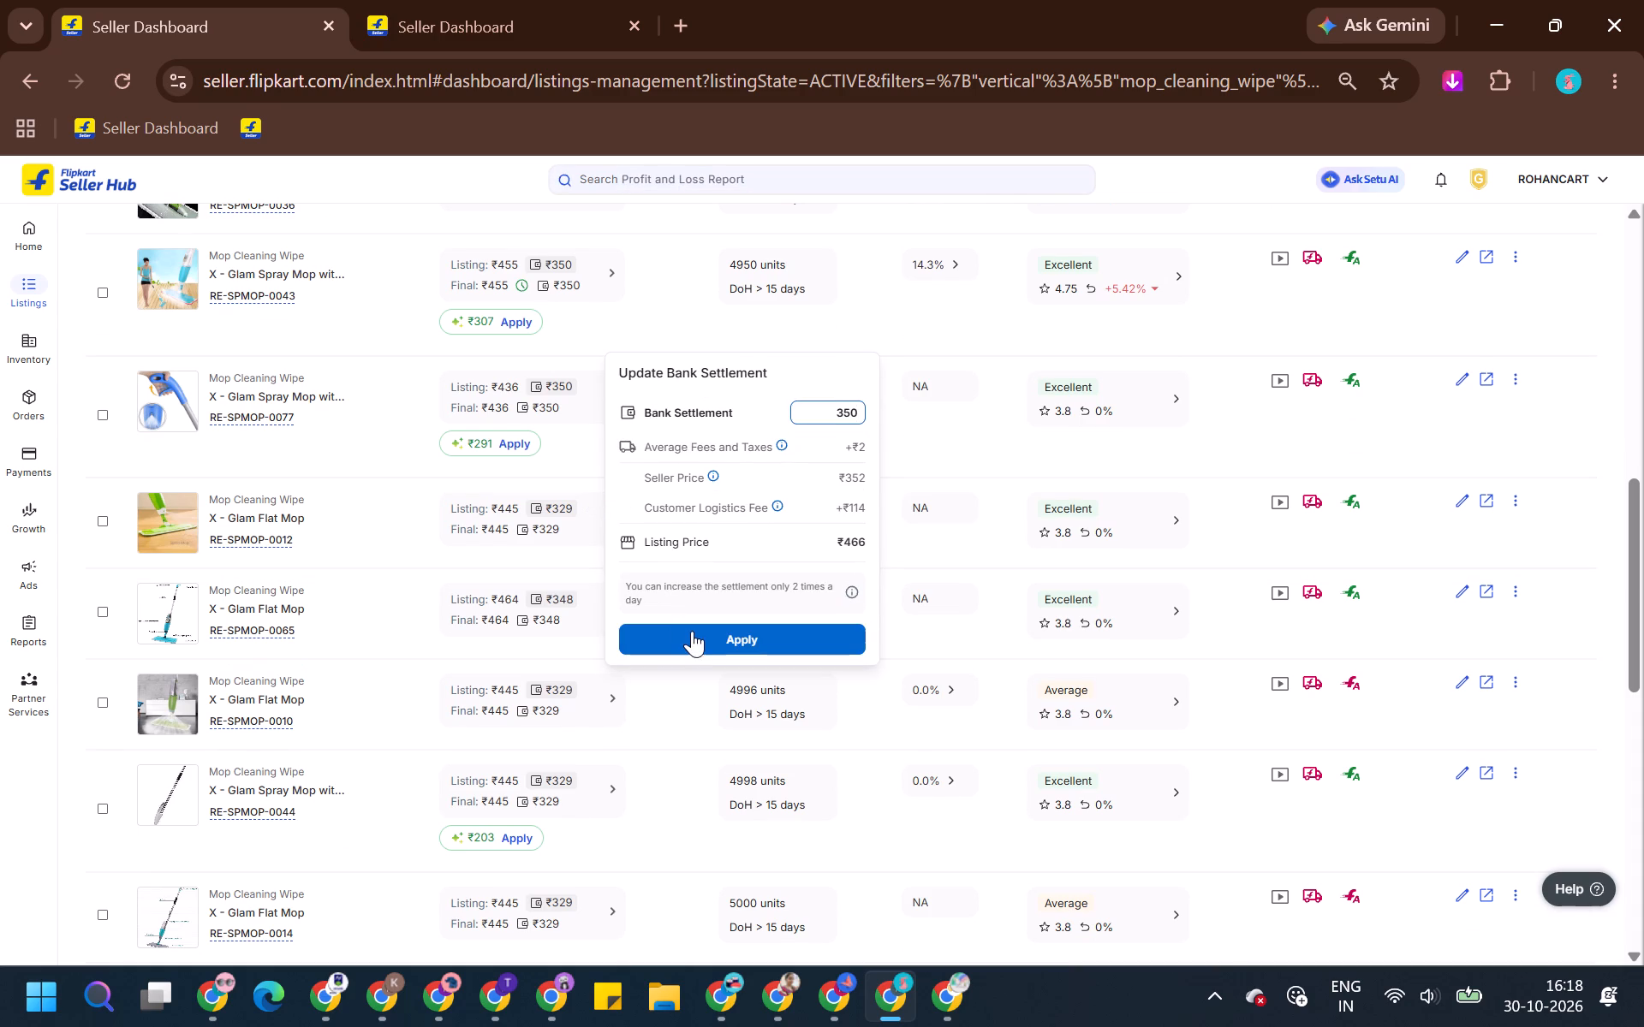
pyautogui.click(694, 633)
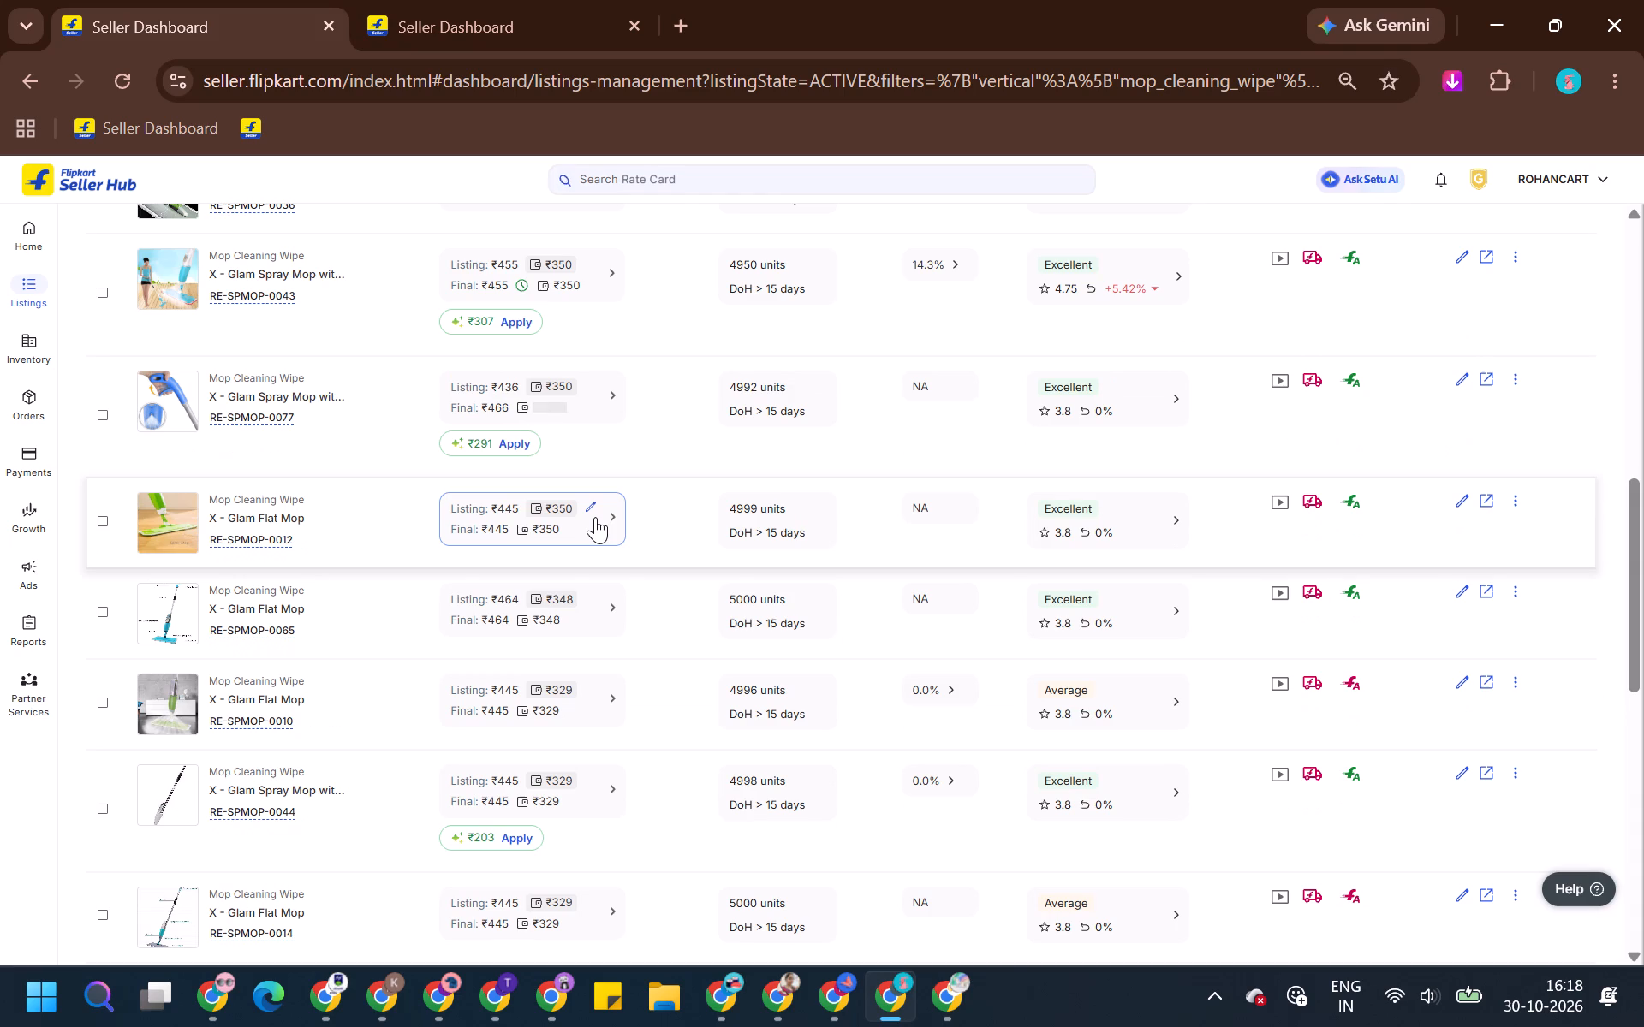
# Set the bank settlement of listing RE-SPMOP-0065 to ₹350 and apply it.
pyautogui.click(594, 599)
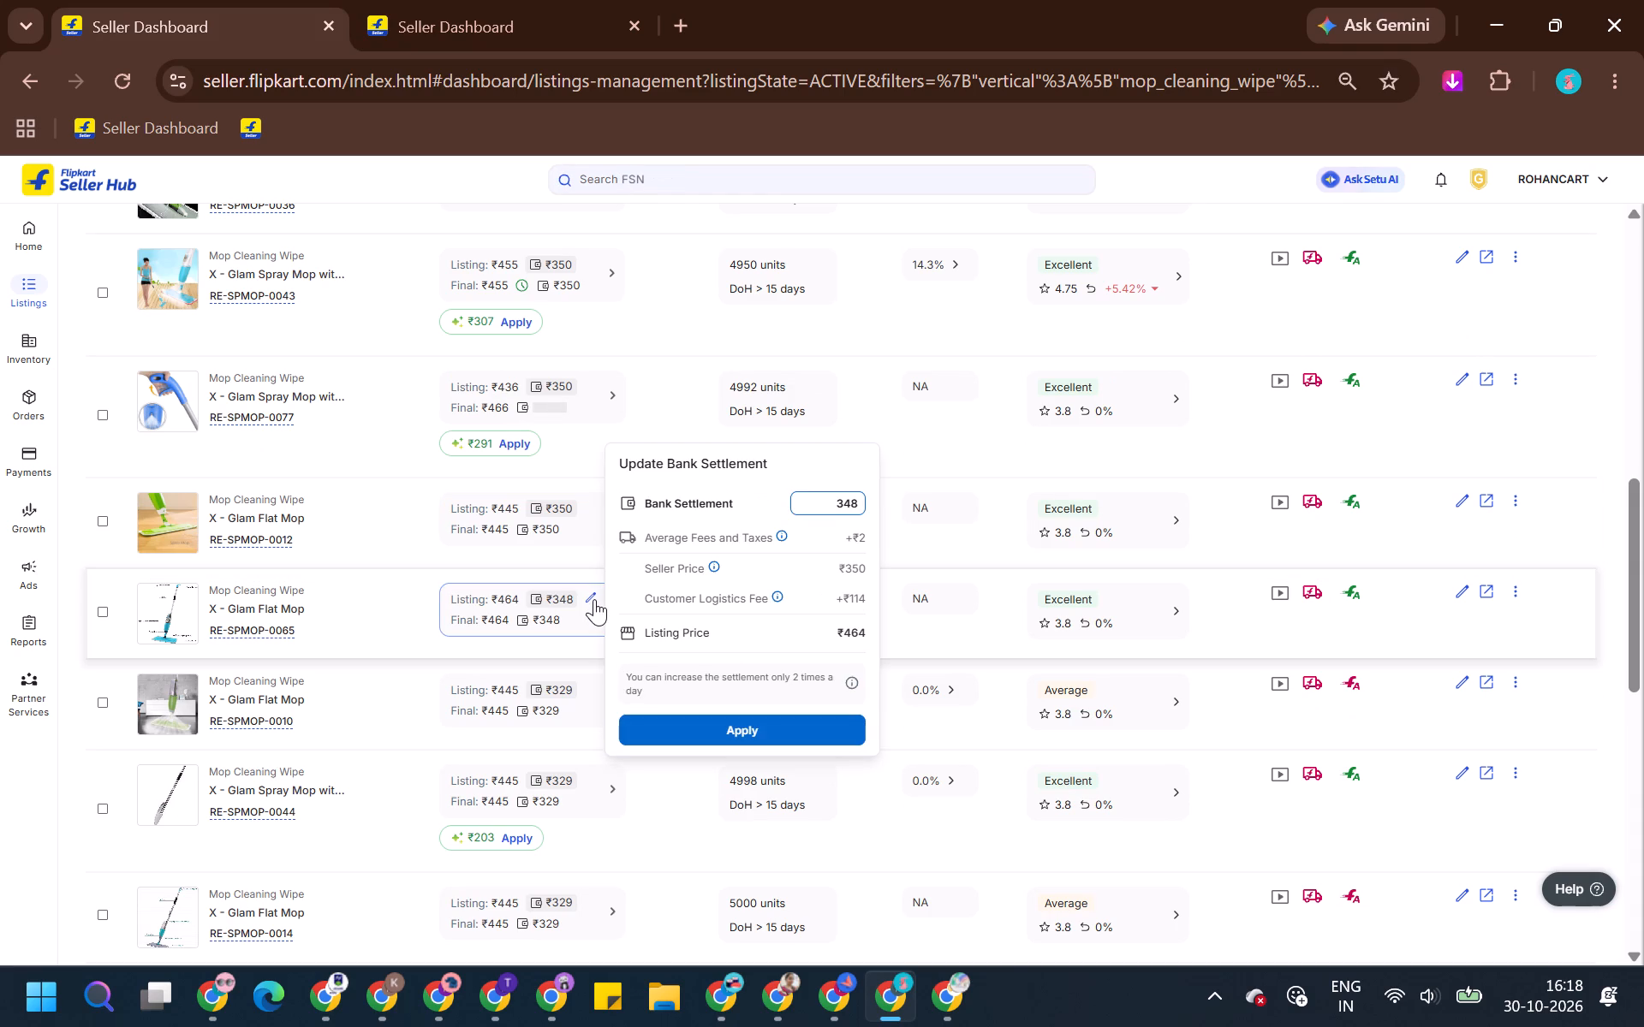
pyautogui.press('BackSpace')
pyautogui.press('BackSpace')
pyautogui.write('50')
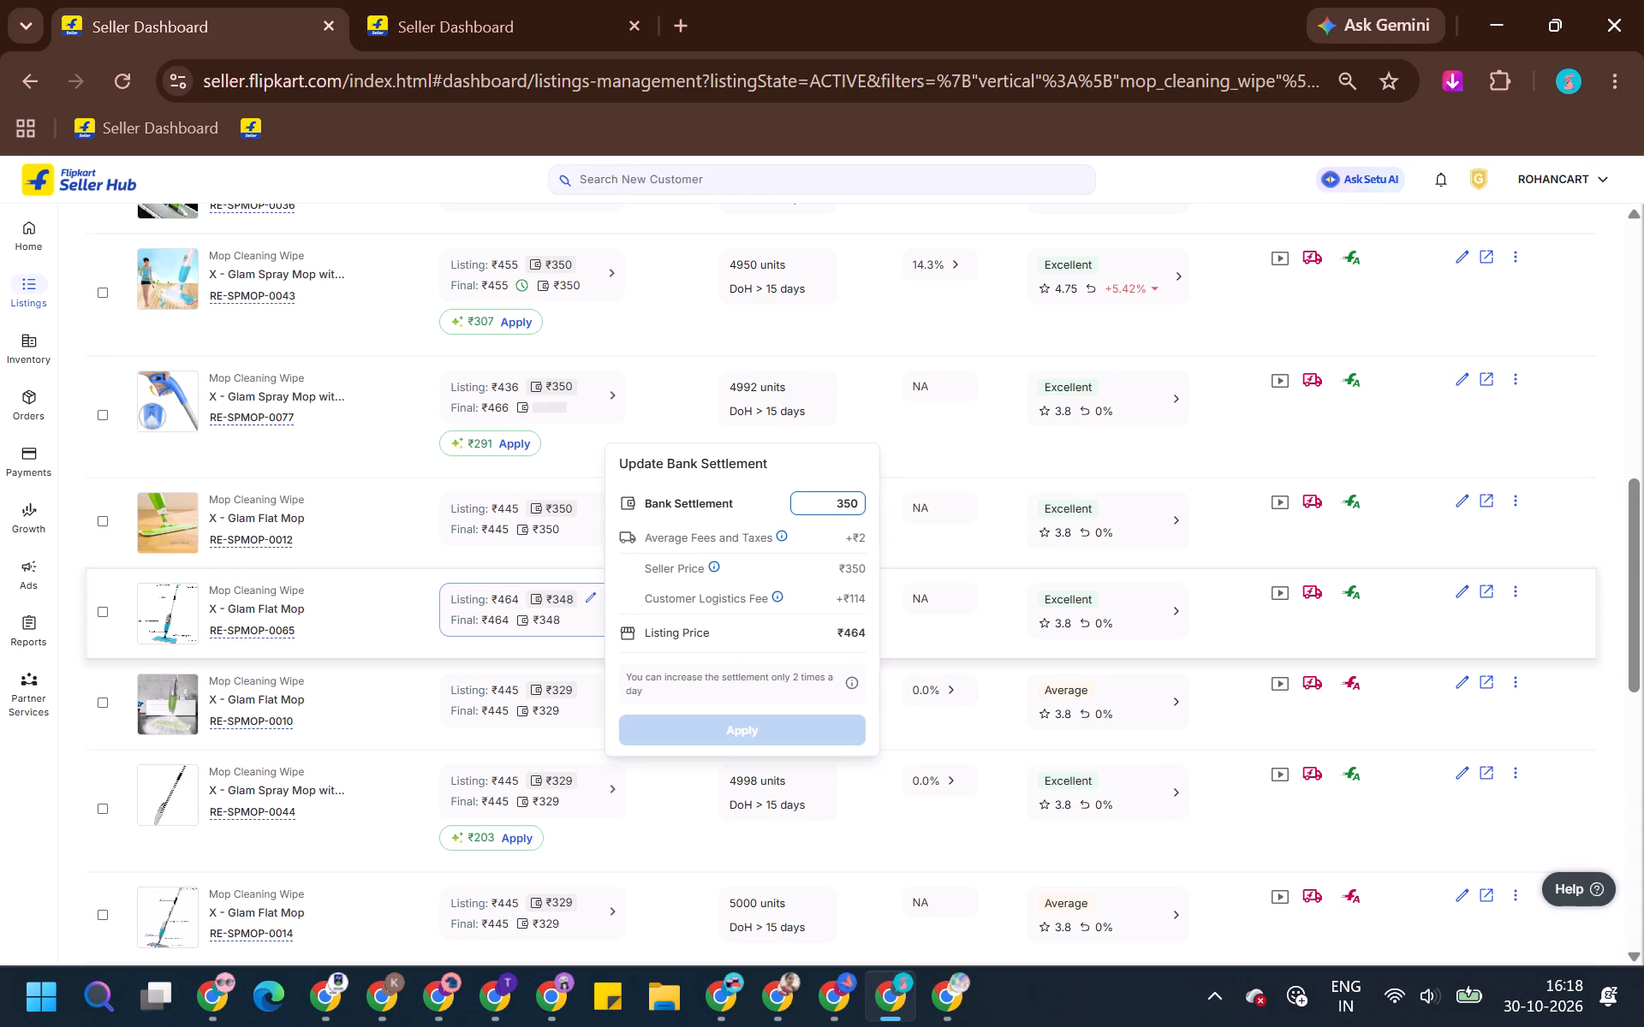
pyautogui.click(694, 730)
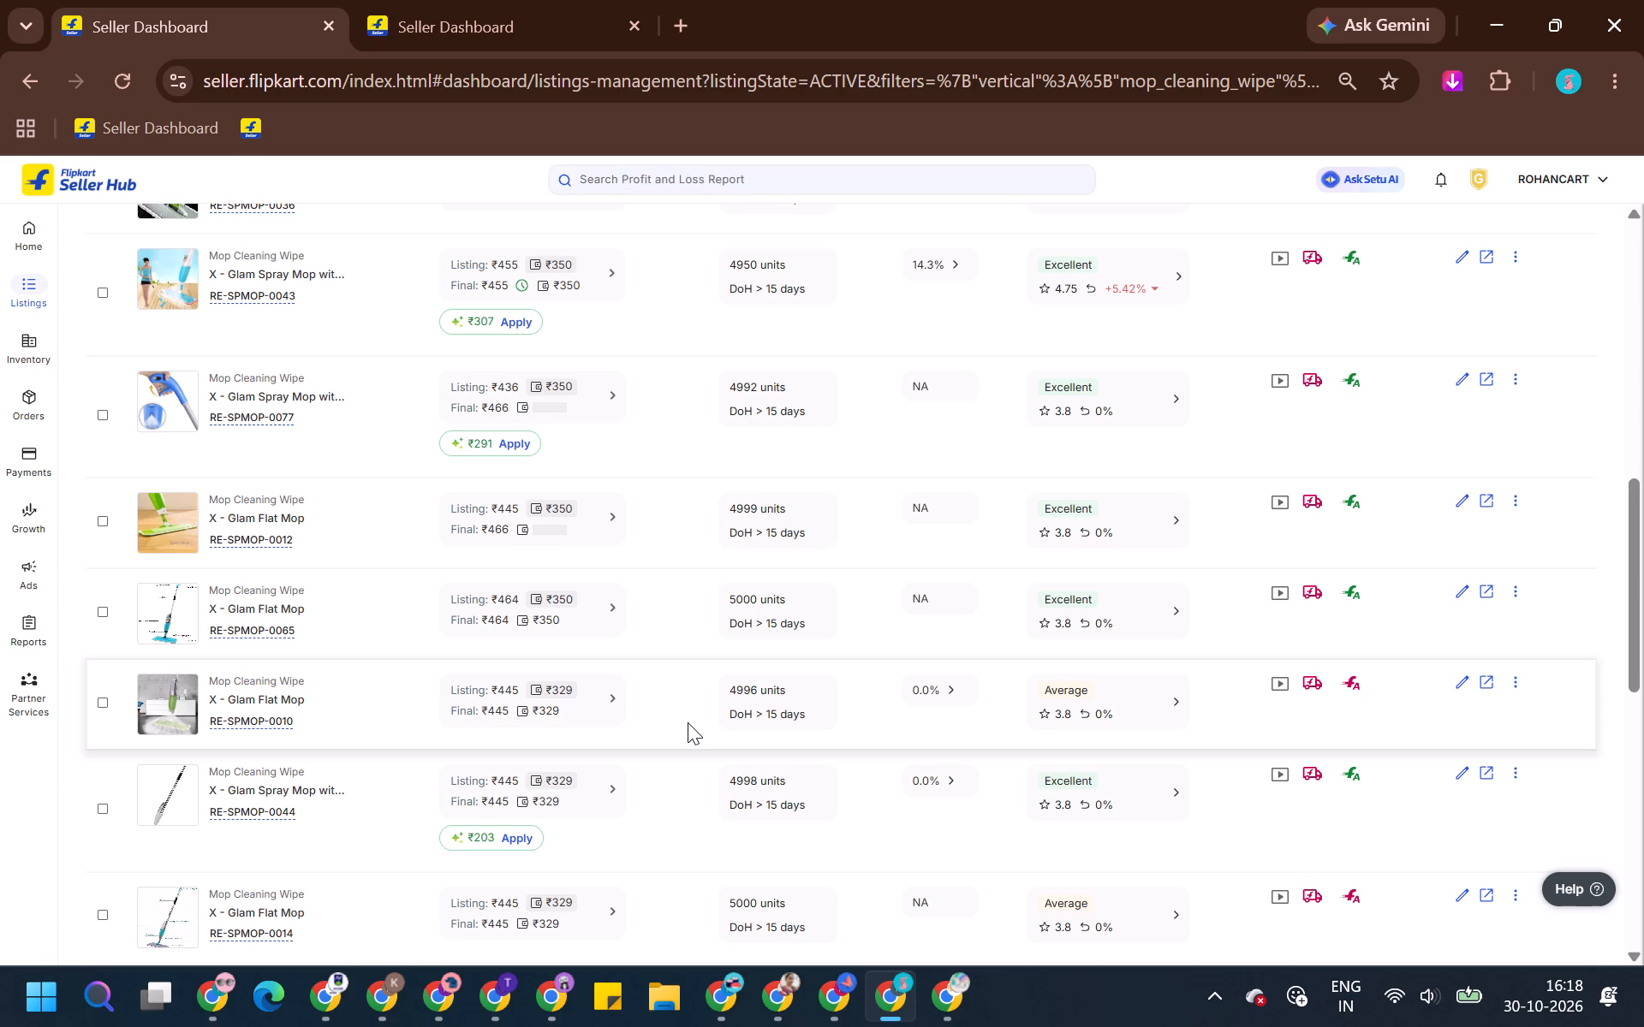
# Set the bank settlement of listing RE-SPMOP-0010 to ₹350 and apply it.
pyautogui.scroll(-1, 641, 543)
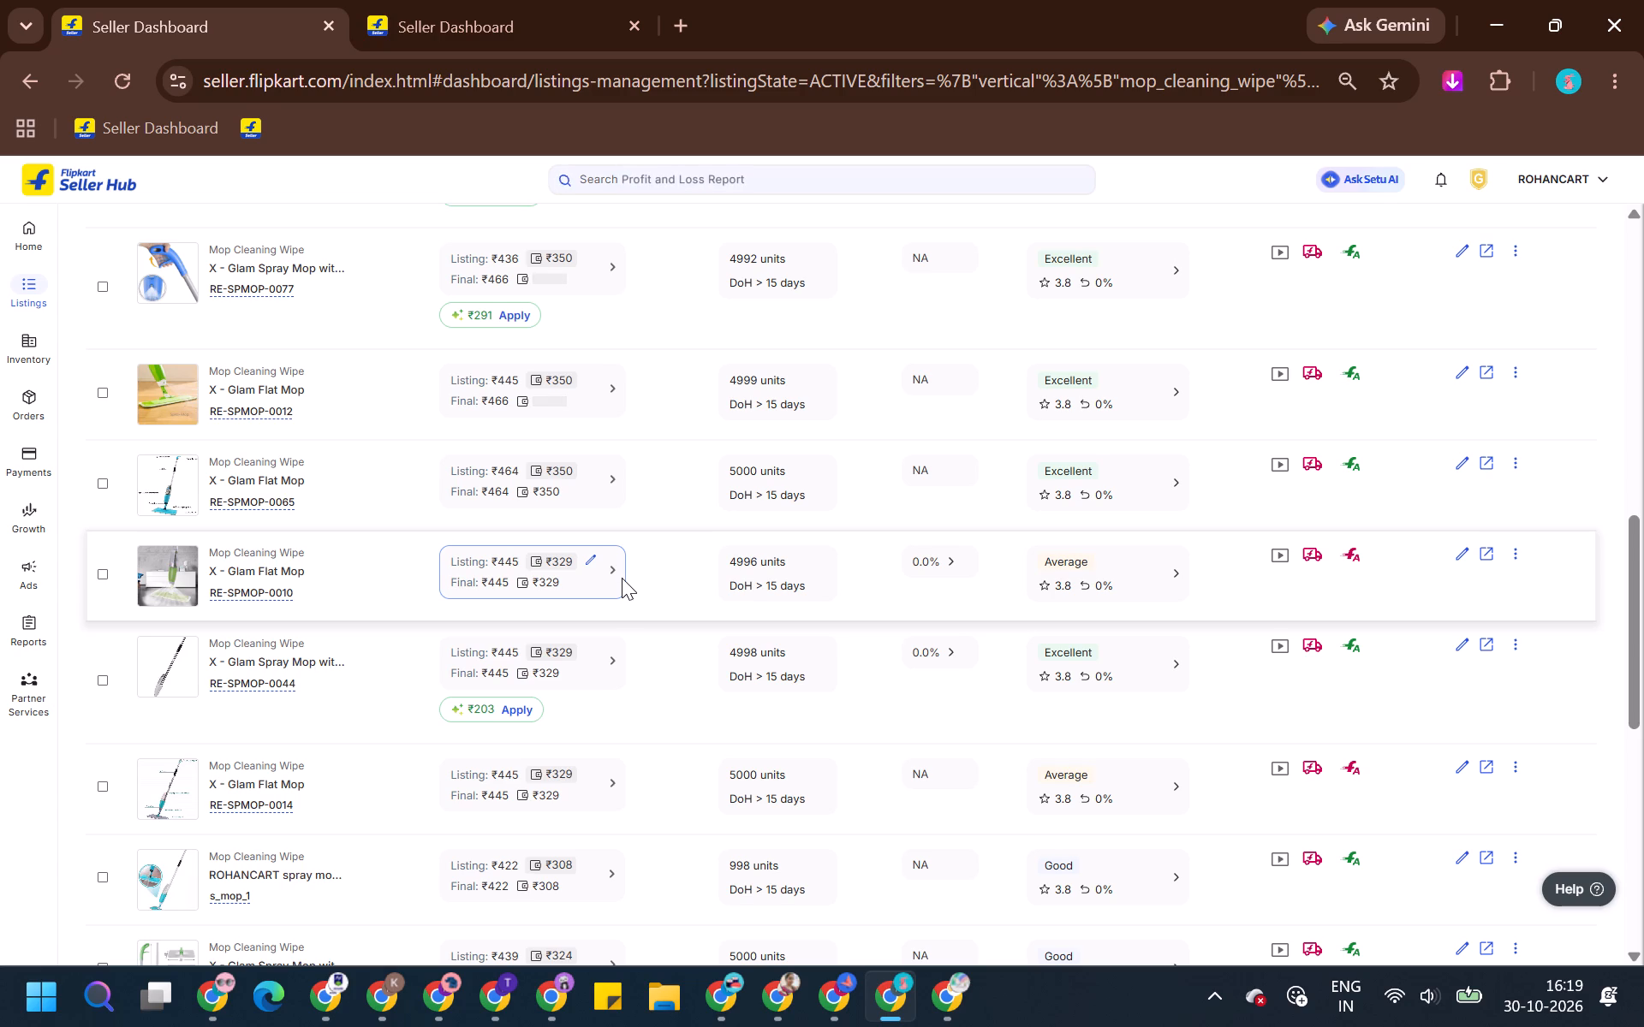
pyautogui.scroll(-1, 624, 574)
pyautogui.click(590, 436)
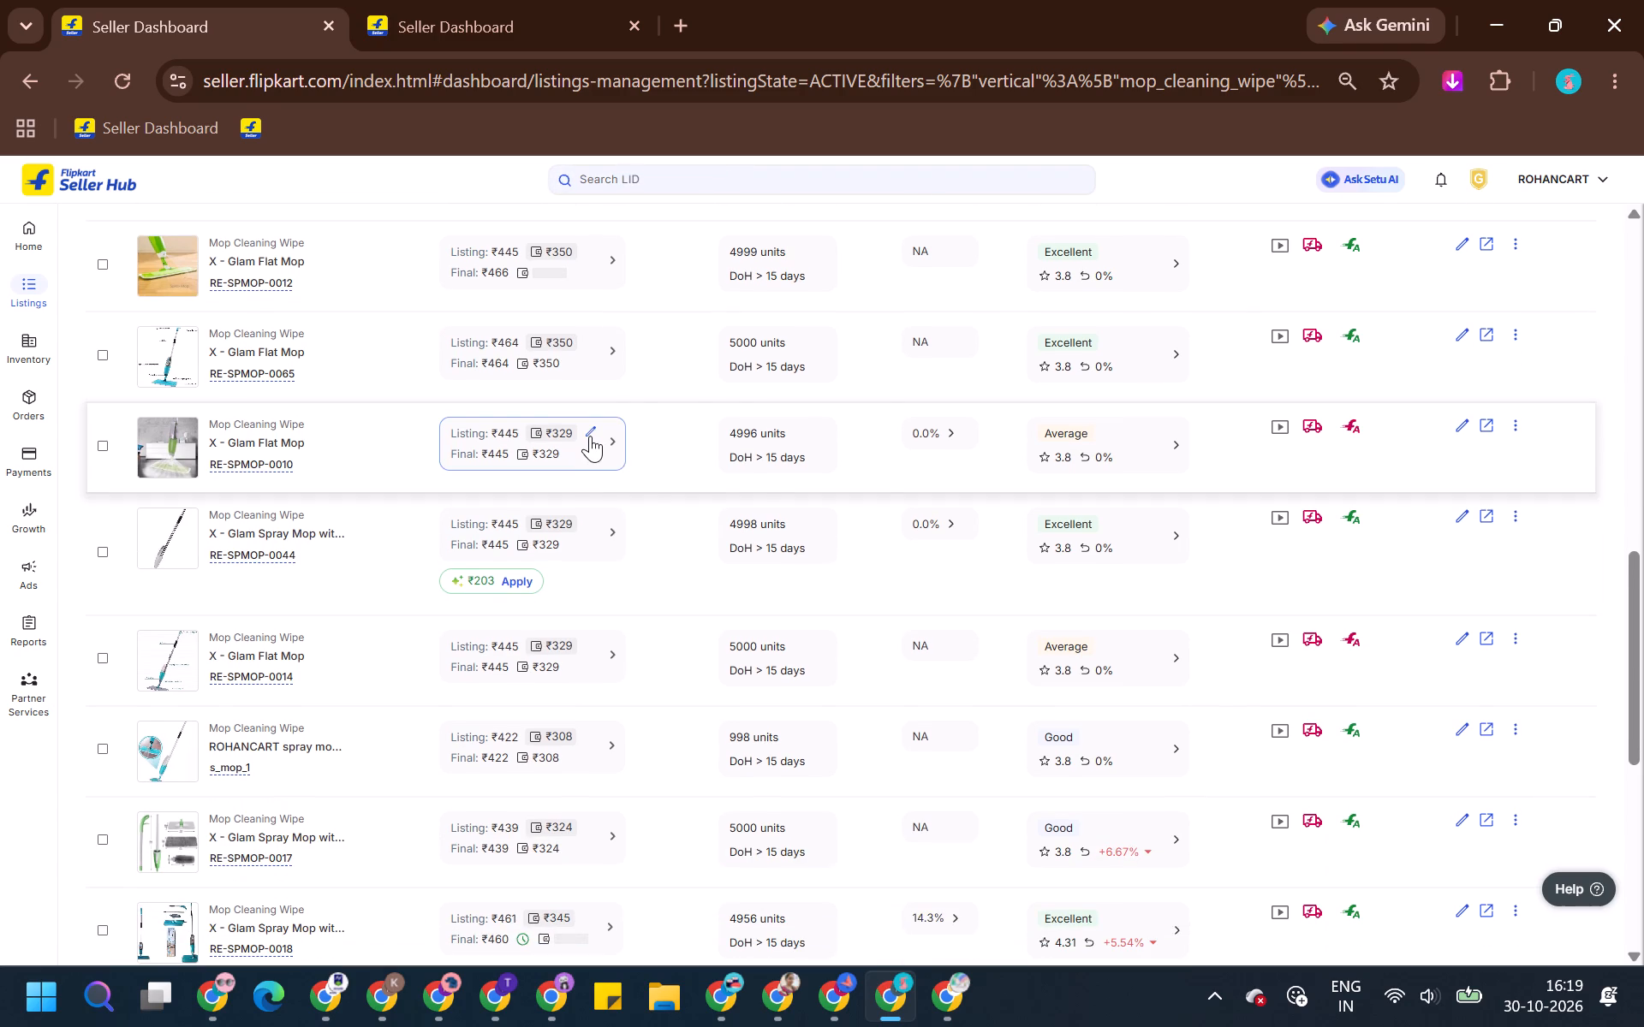
pyautogui.press('BackSpace')
pyautogui.press('BackSpace')
pyautogui.write('50')
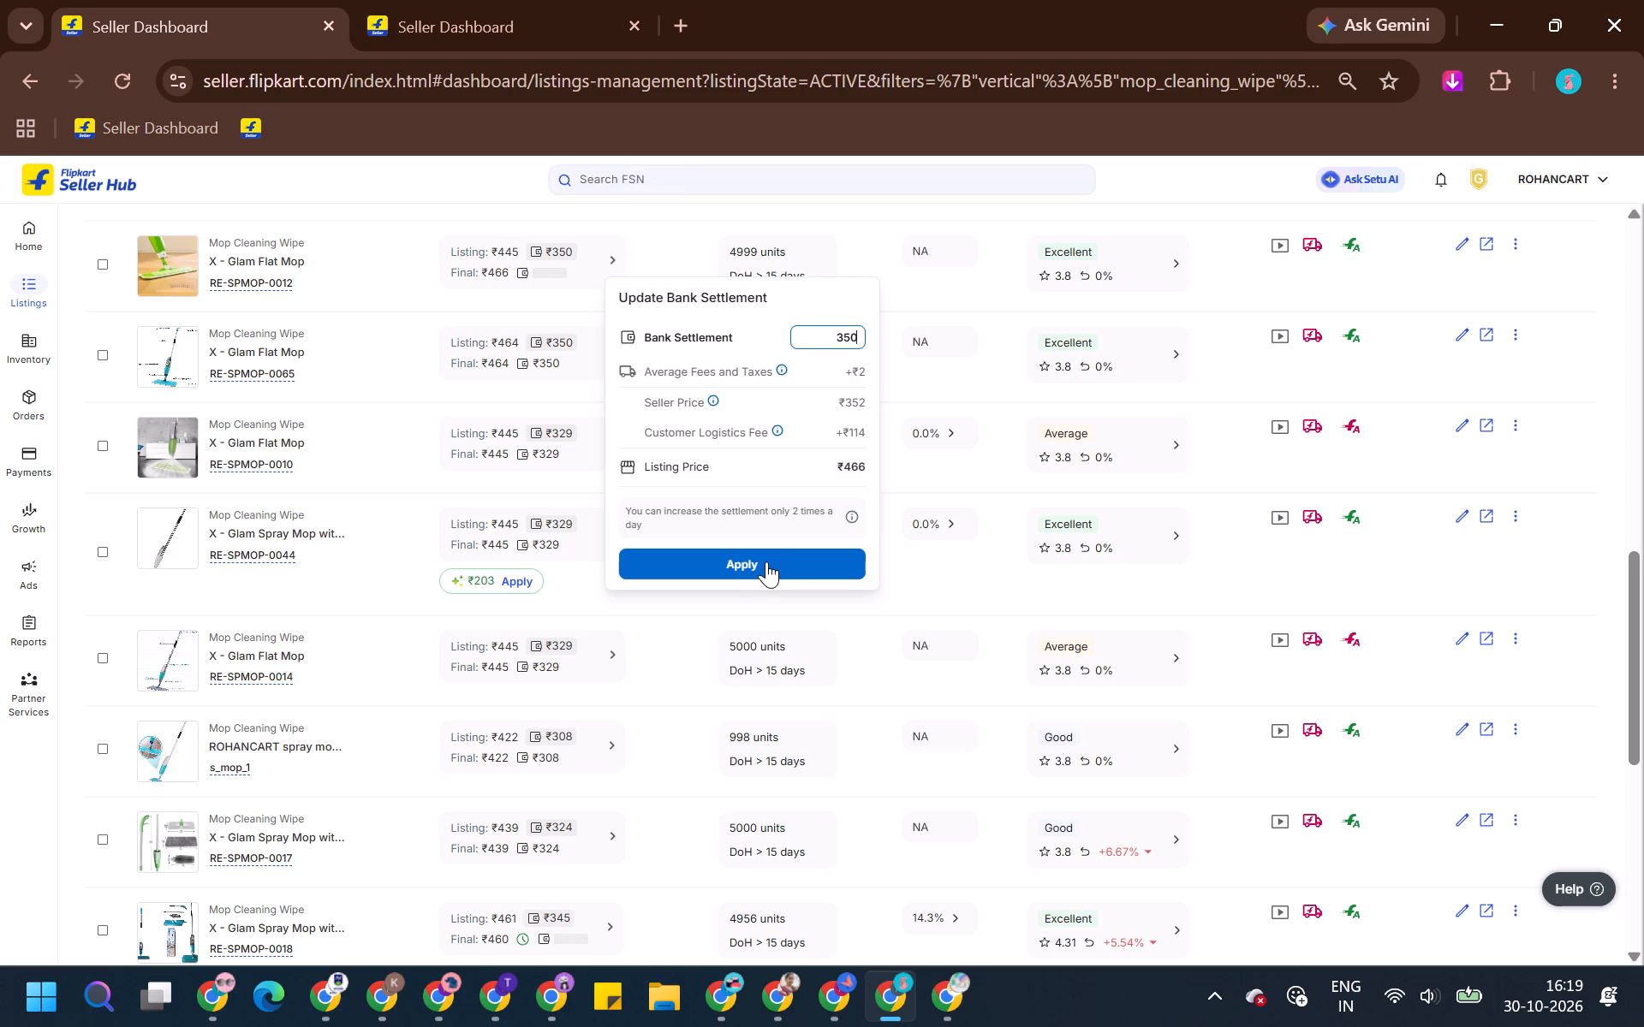
pyautogui.click(766, 561)
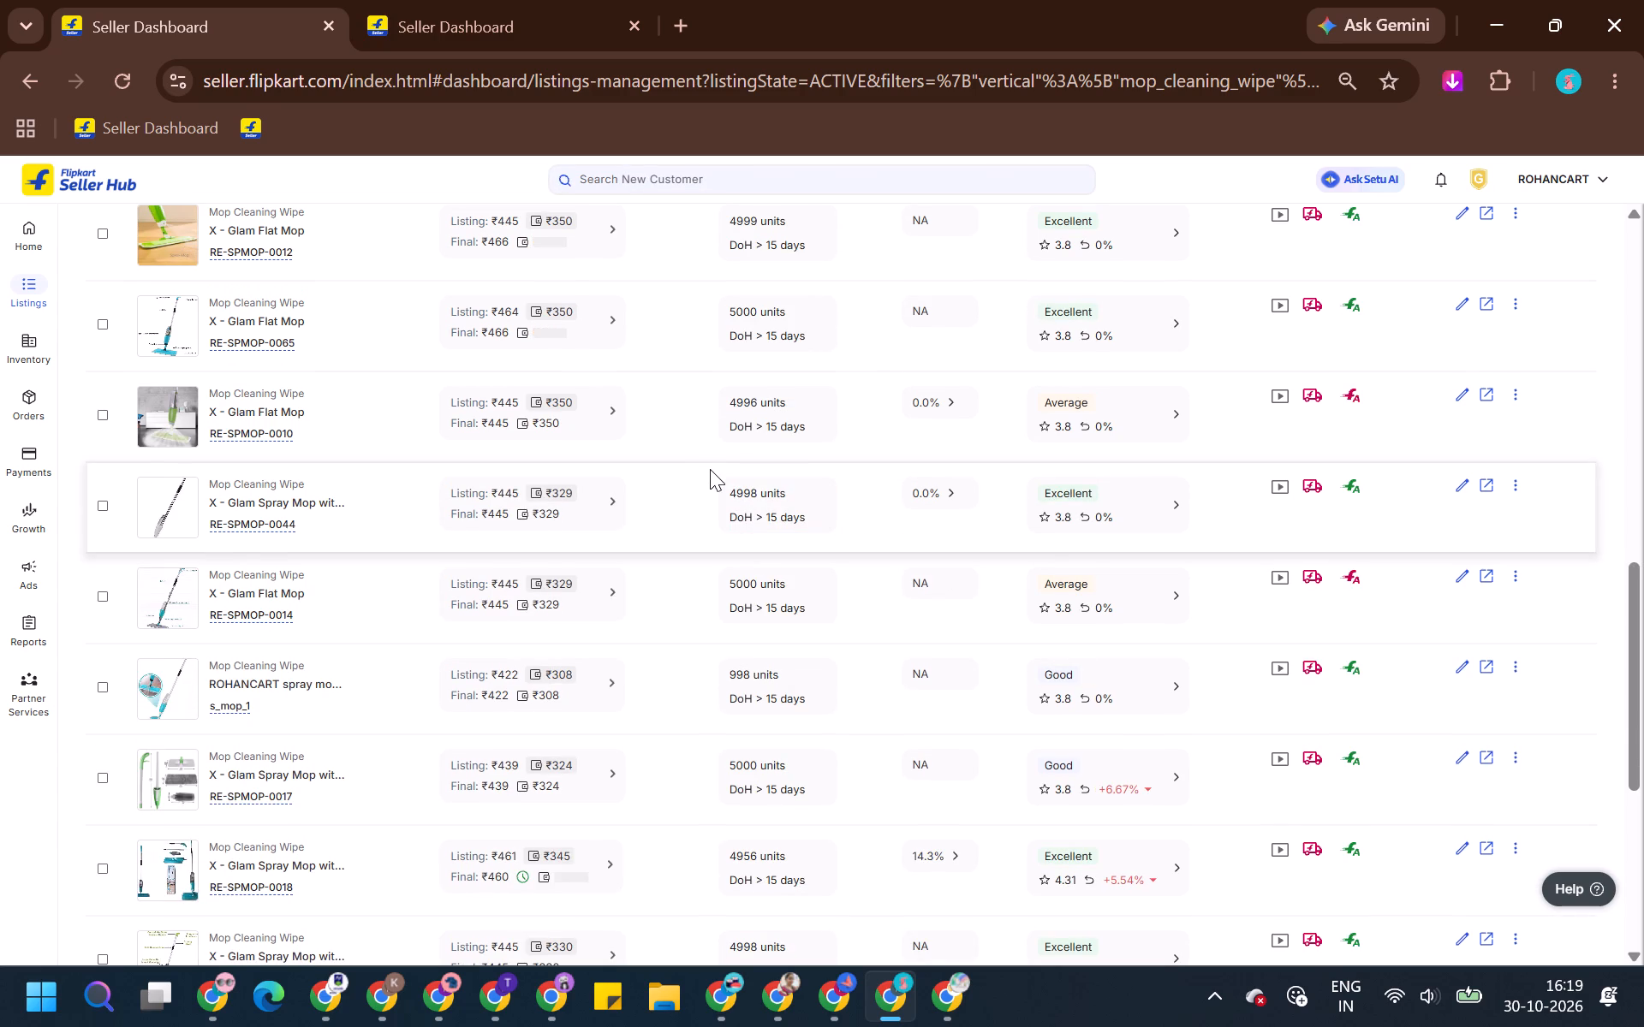
# Set the bank settlement of listing RE-SPMOP-0044 to ₹350 and apply it.
pyautogui.scroll(-5, 593, 447)
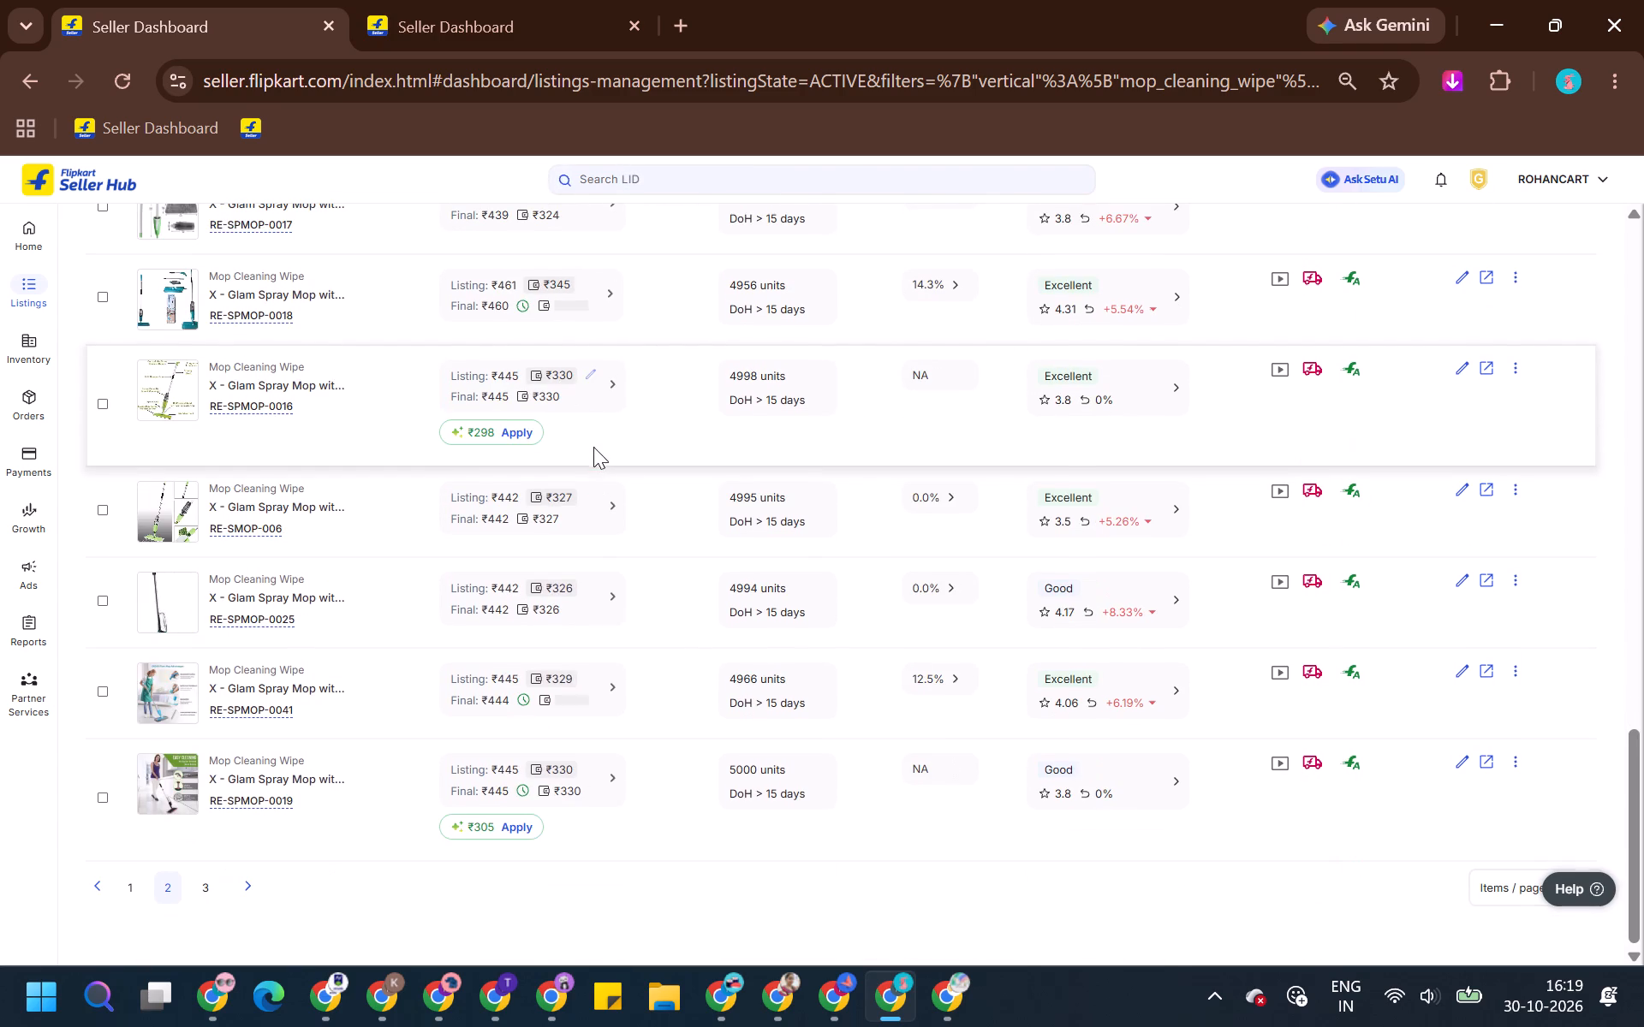
pyautogui.scroll(-2, 593, 447)
pyautogui.scroll(3, 637, 494)
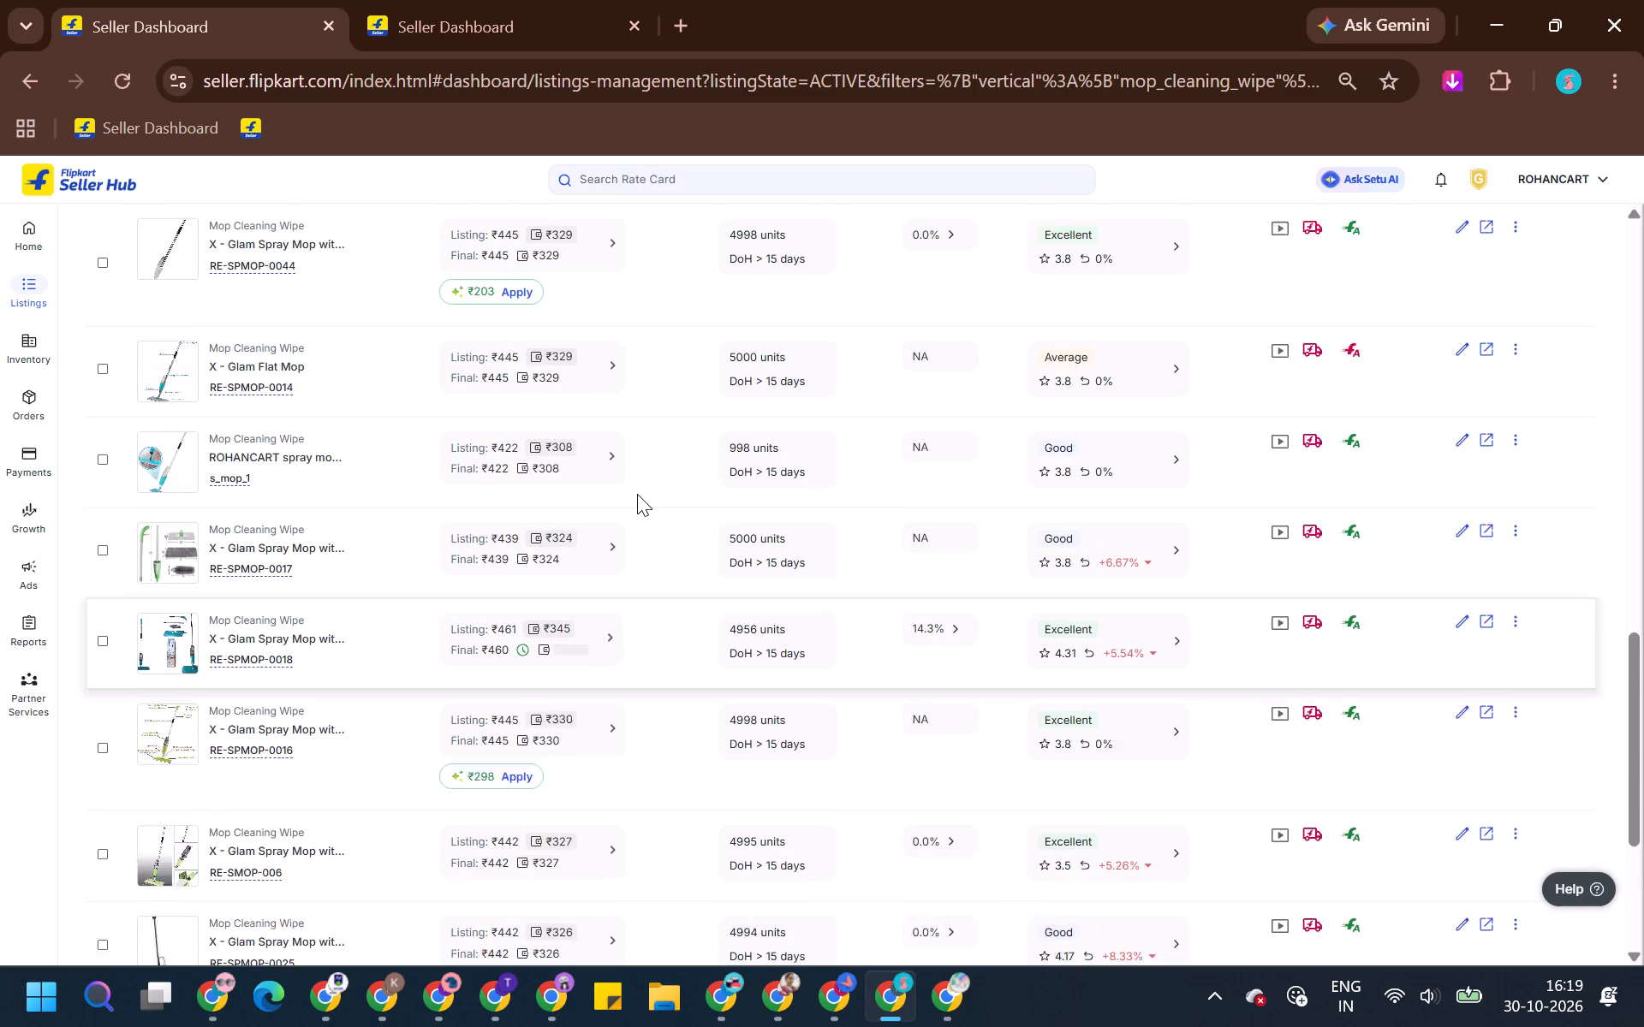
pyautogui.scroll(2, 637, 492)
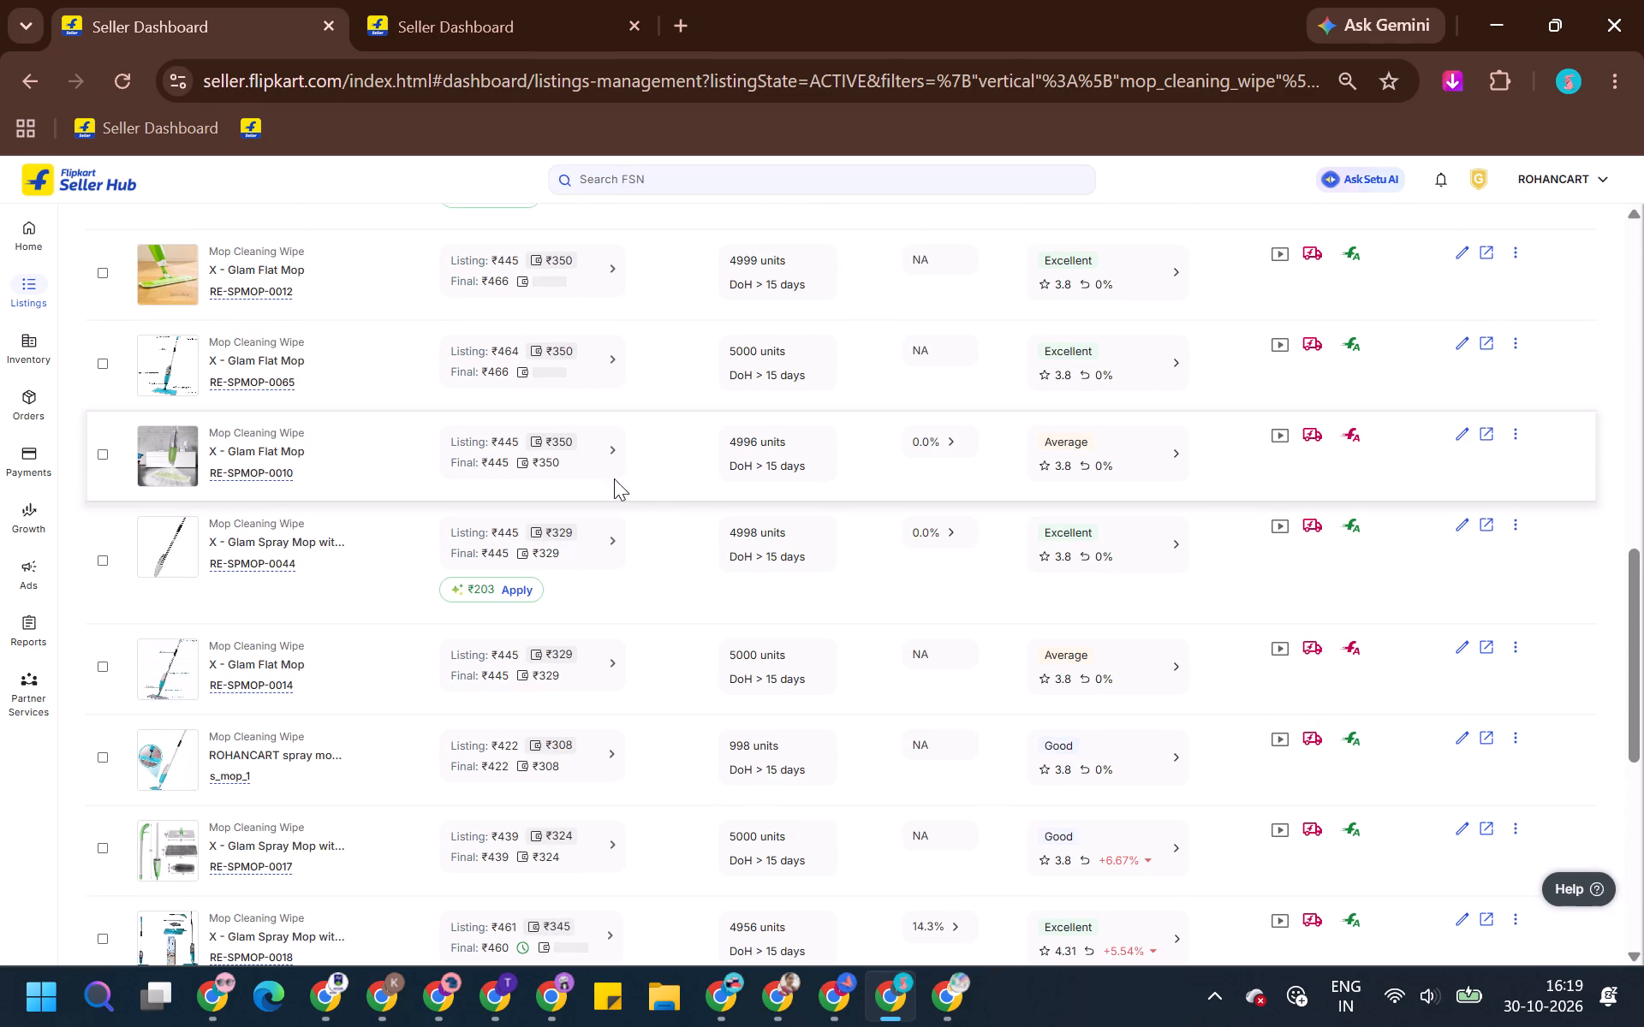
pyautogui.scroll(-1, 588, 478)
pyautogui.scroll(-1, 580, 409)
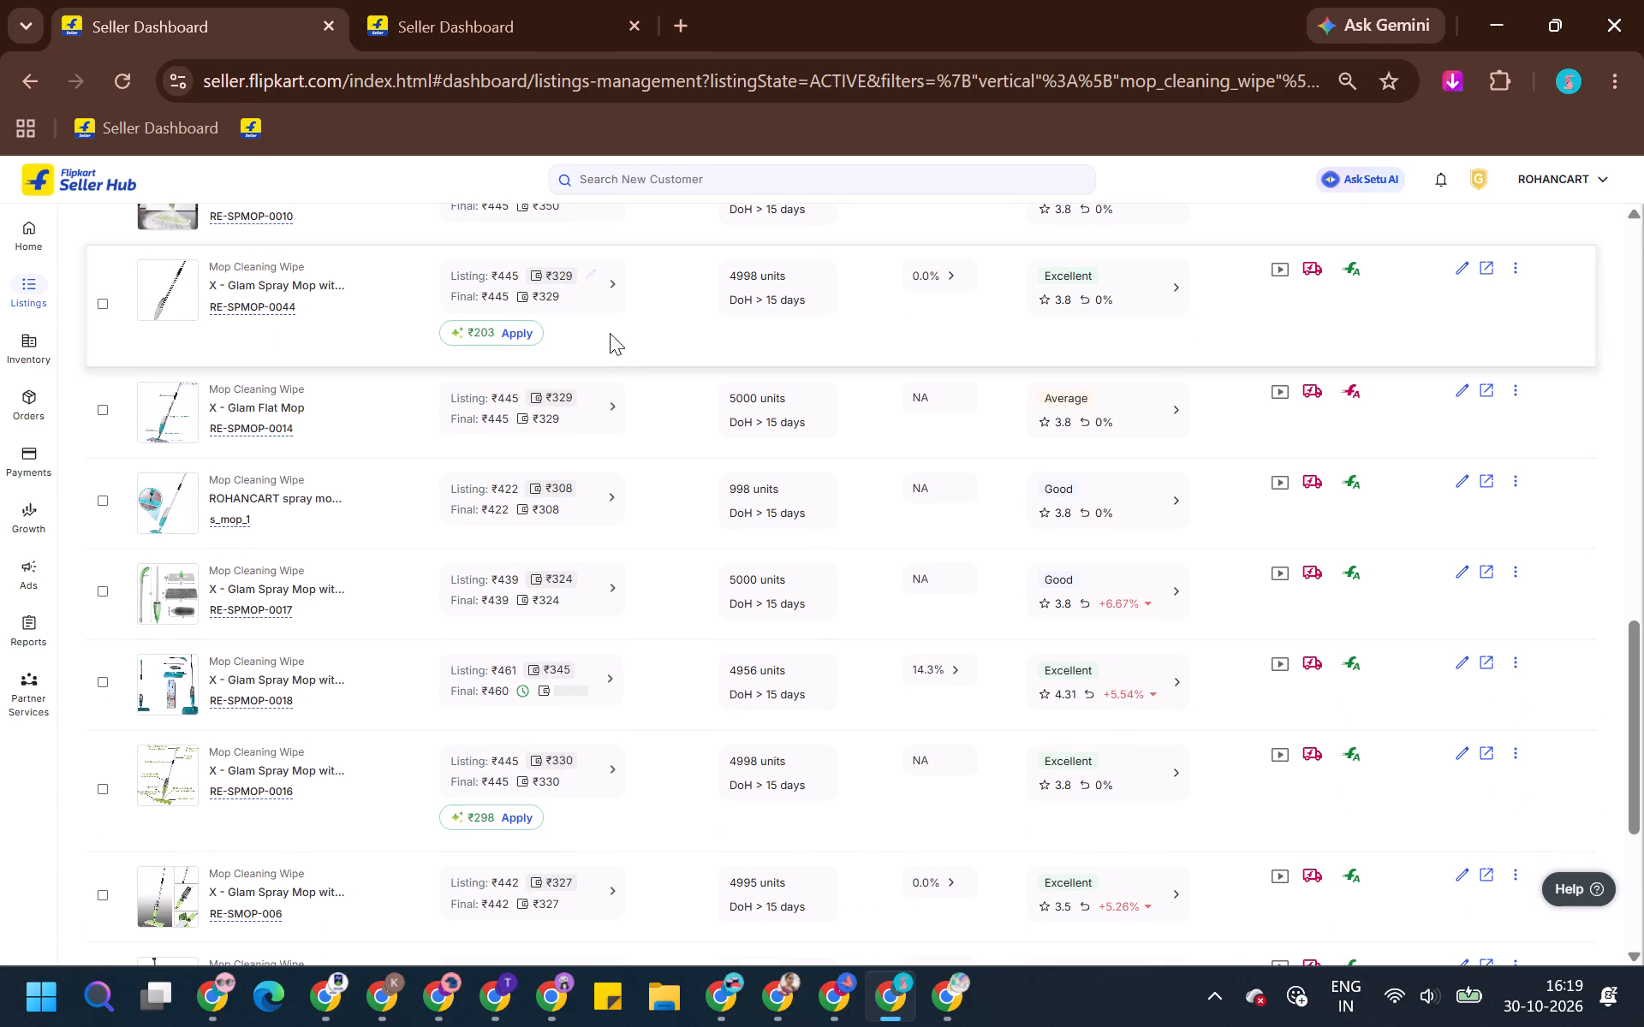
pyautogui.scroll(1, 597, 342)
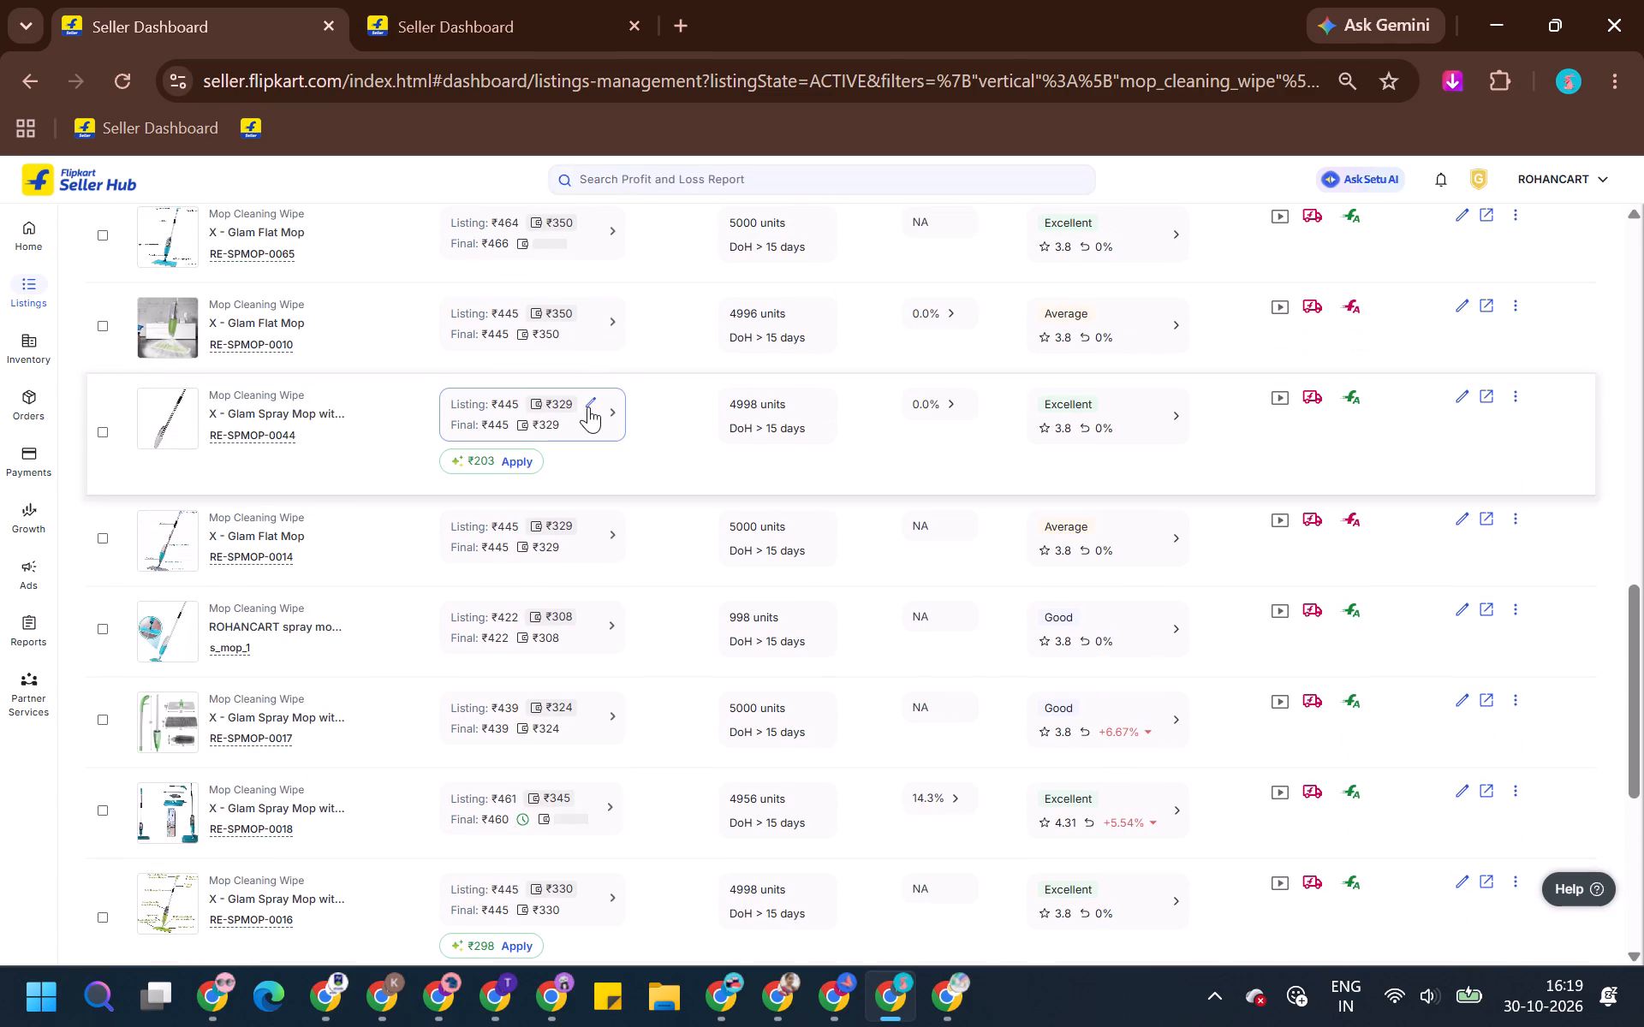
pyautogui.click(588, 407)
pyautogui.press('BackSpace')
pyautogui.press('BackSpace')
pyautogui.write('50')
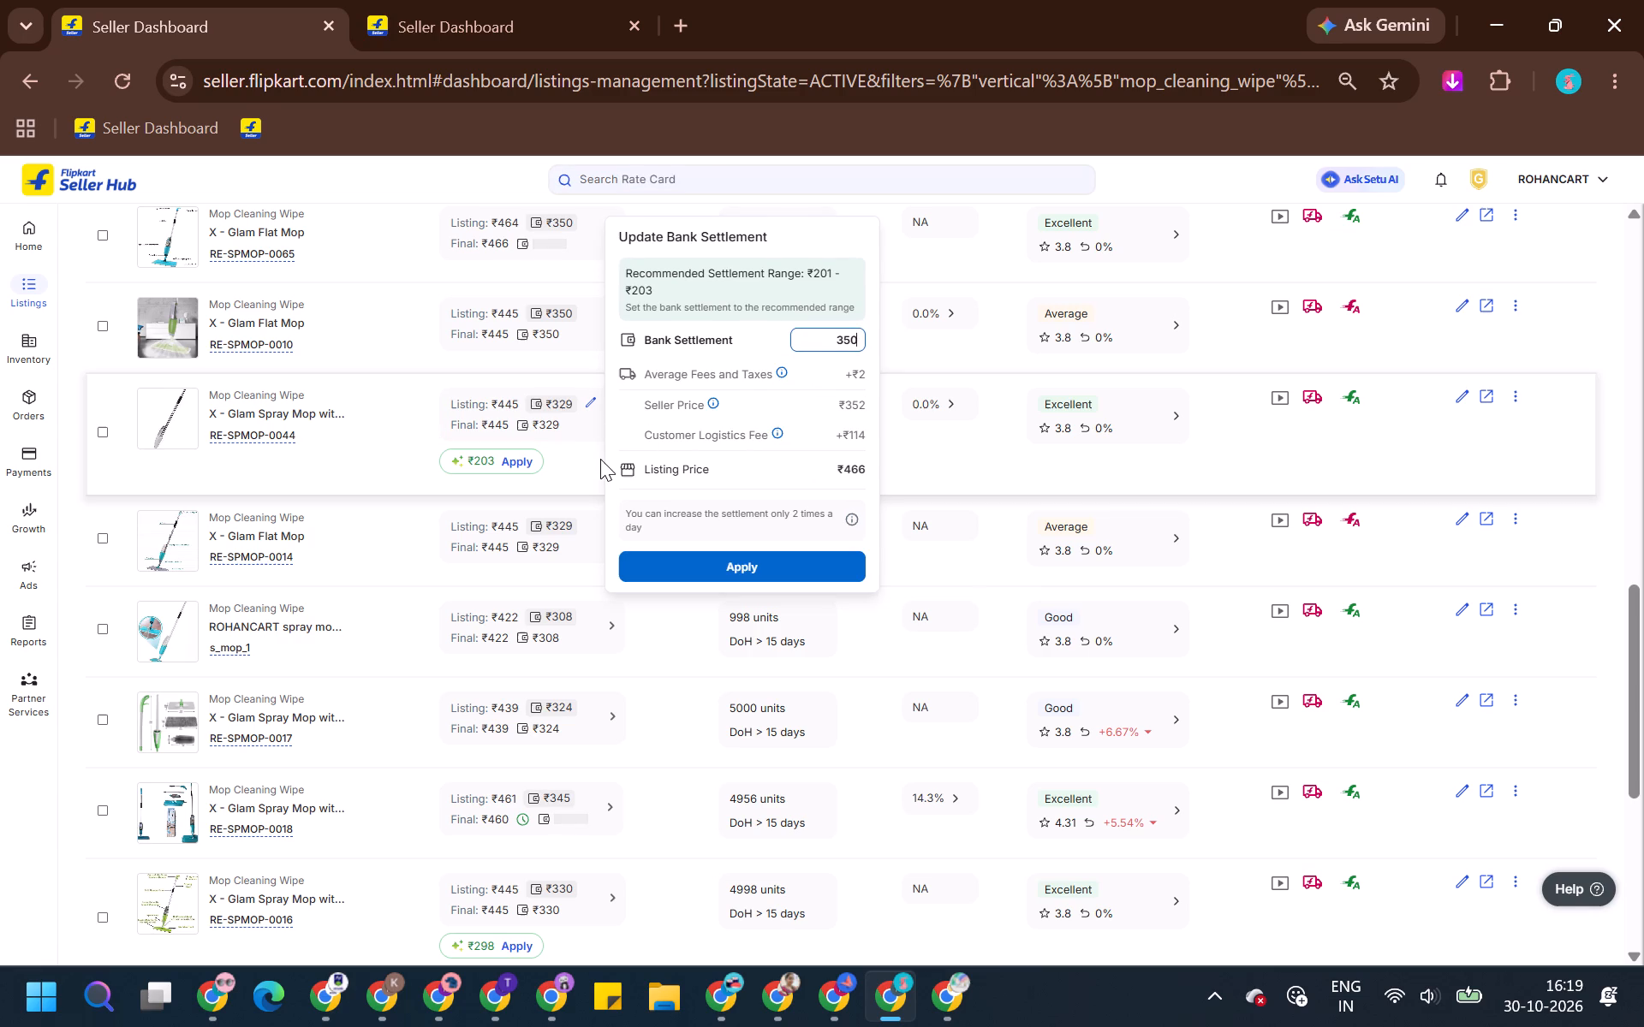
pyautogui.click(695, 560)
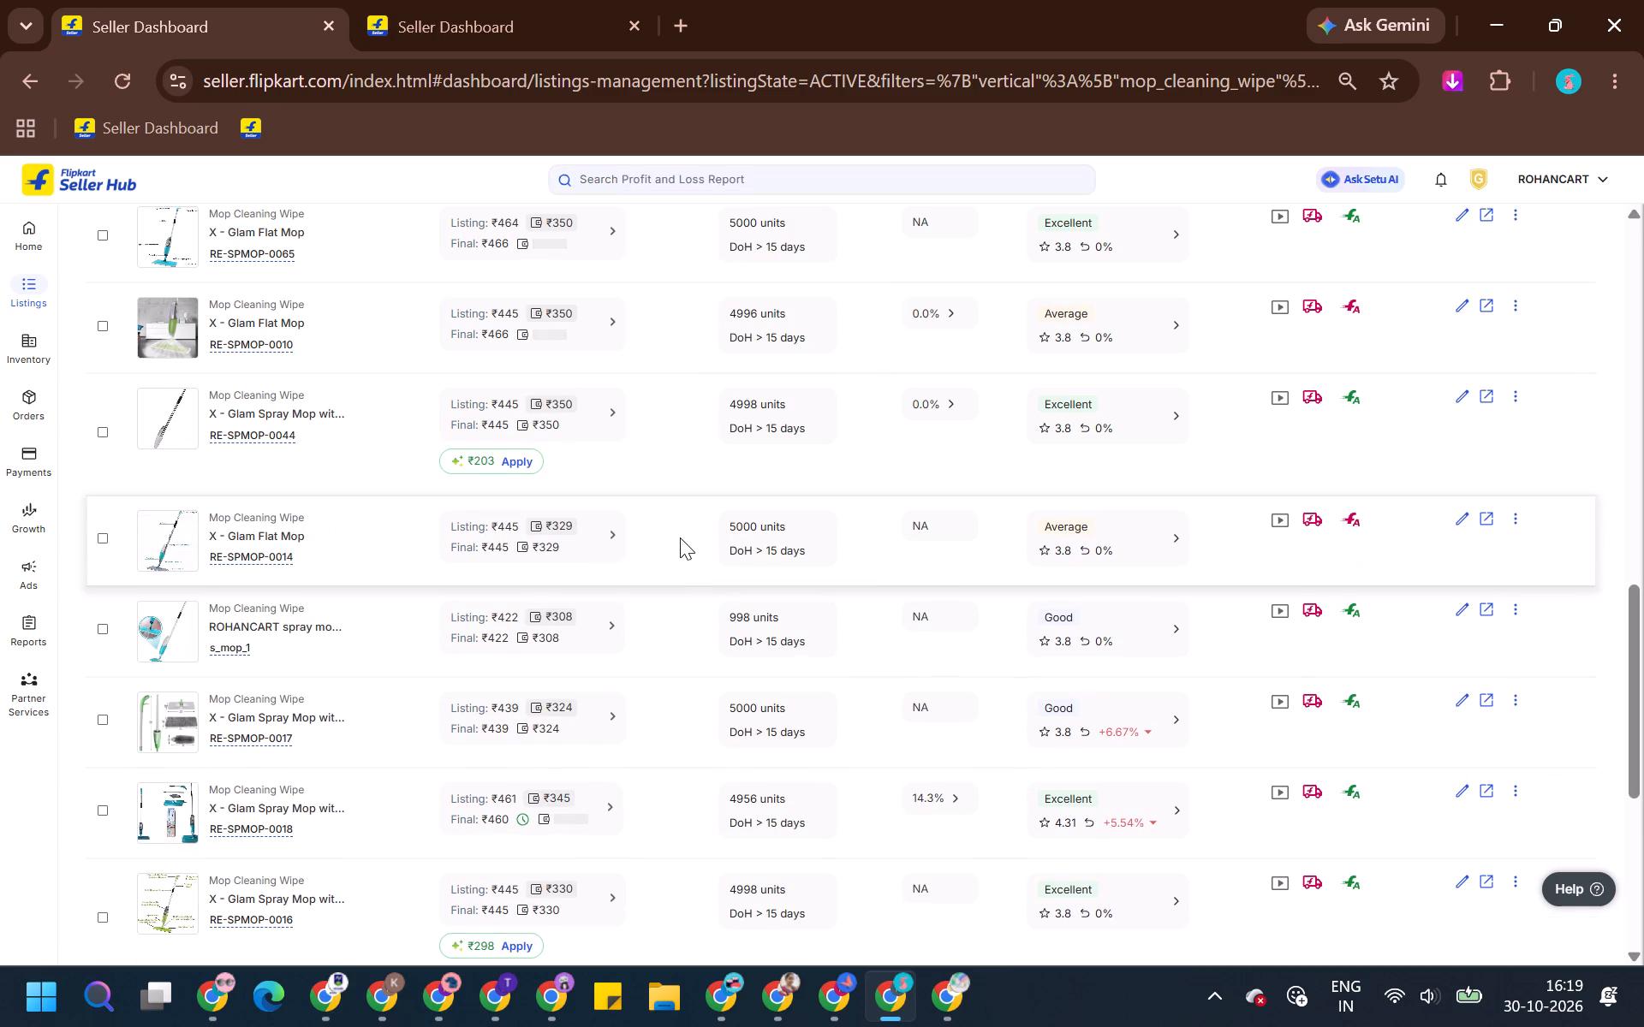
# Set the bank settlement of listing RE-SPMOP-0014 to ₹350 and apply it.
pyautogui.scroll(-1, 601, 508)
pyautogui.click(585, 401)
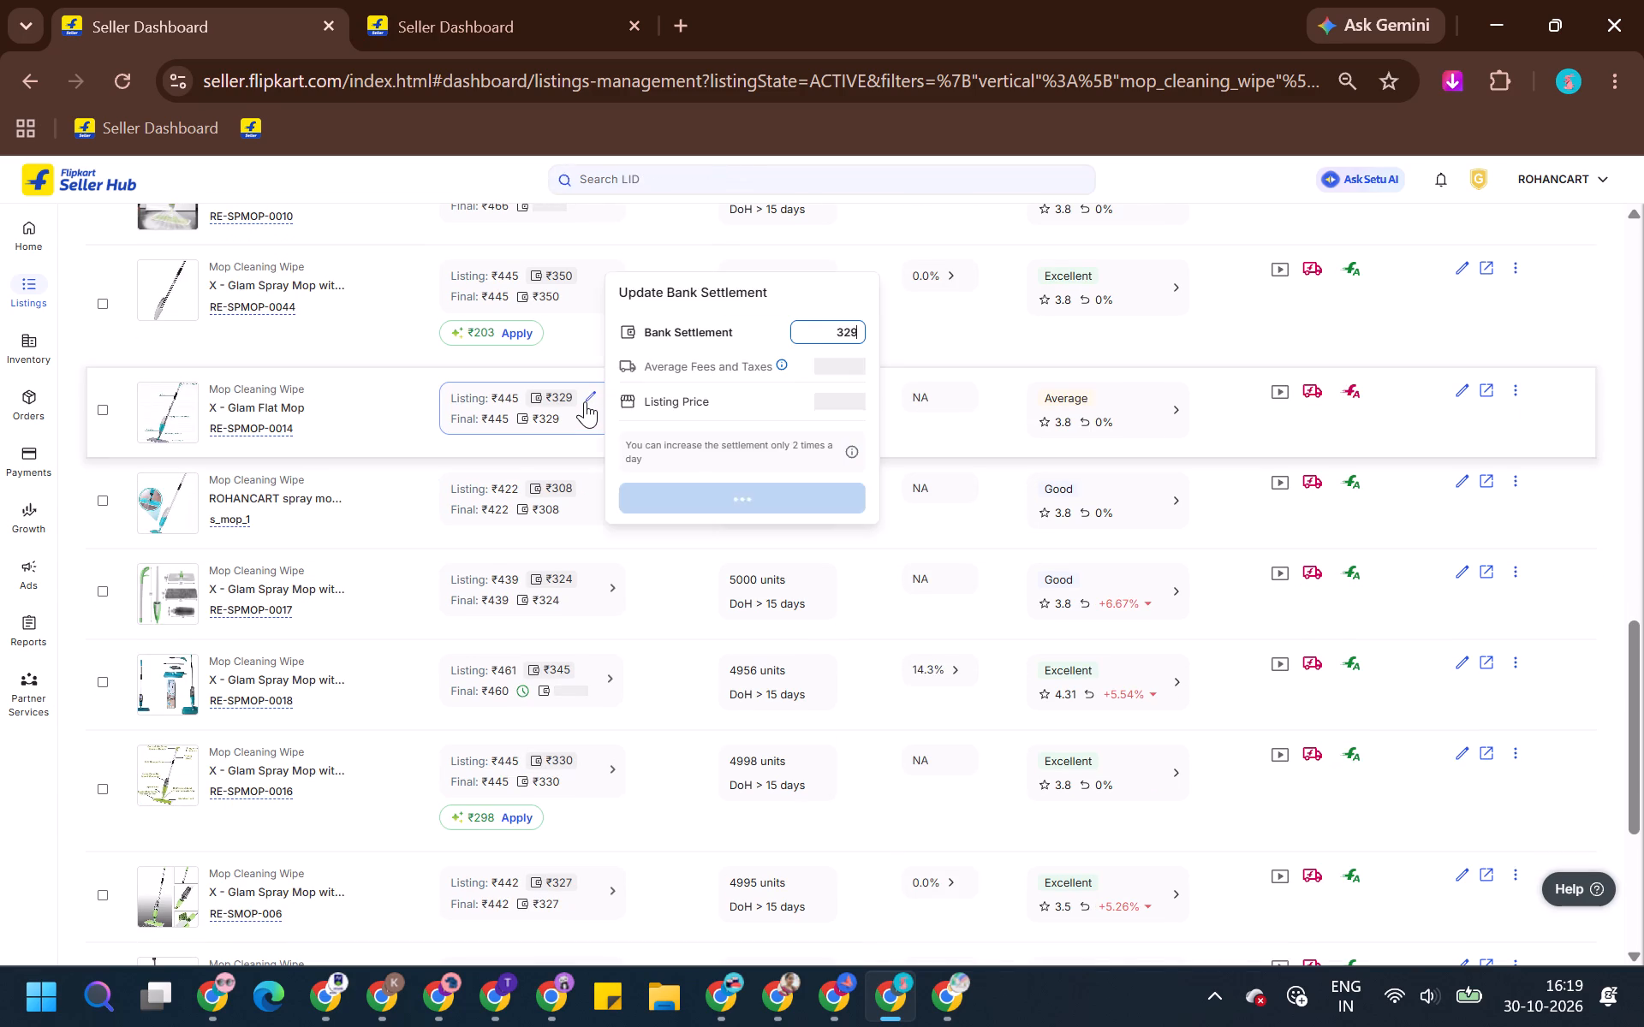
pyautogui.press('BackSpace')
pyautogui.press('BackSpace')
pyautogui.write('50')
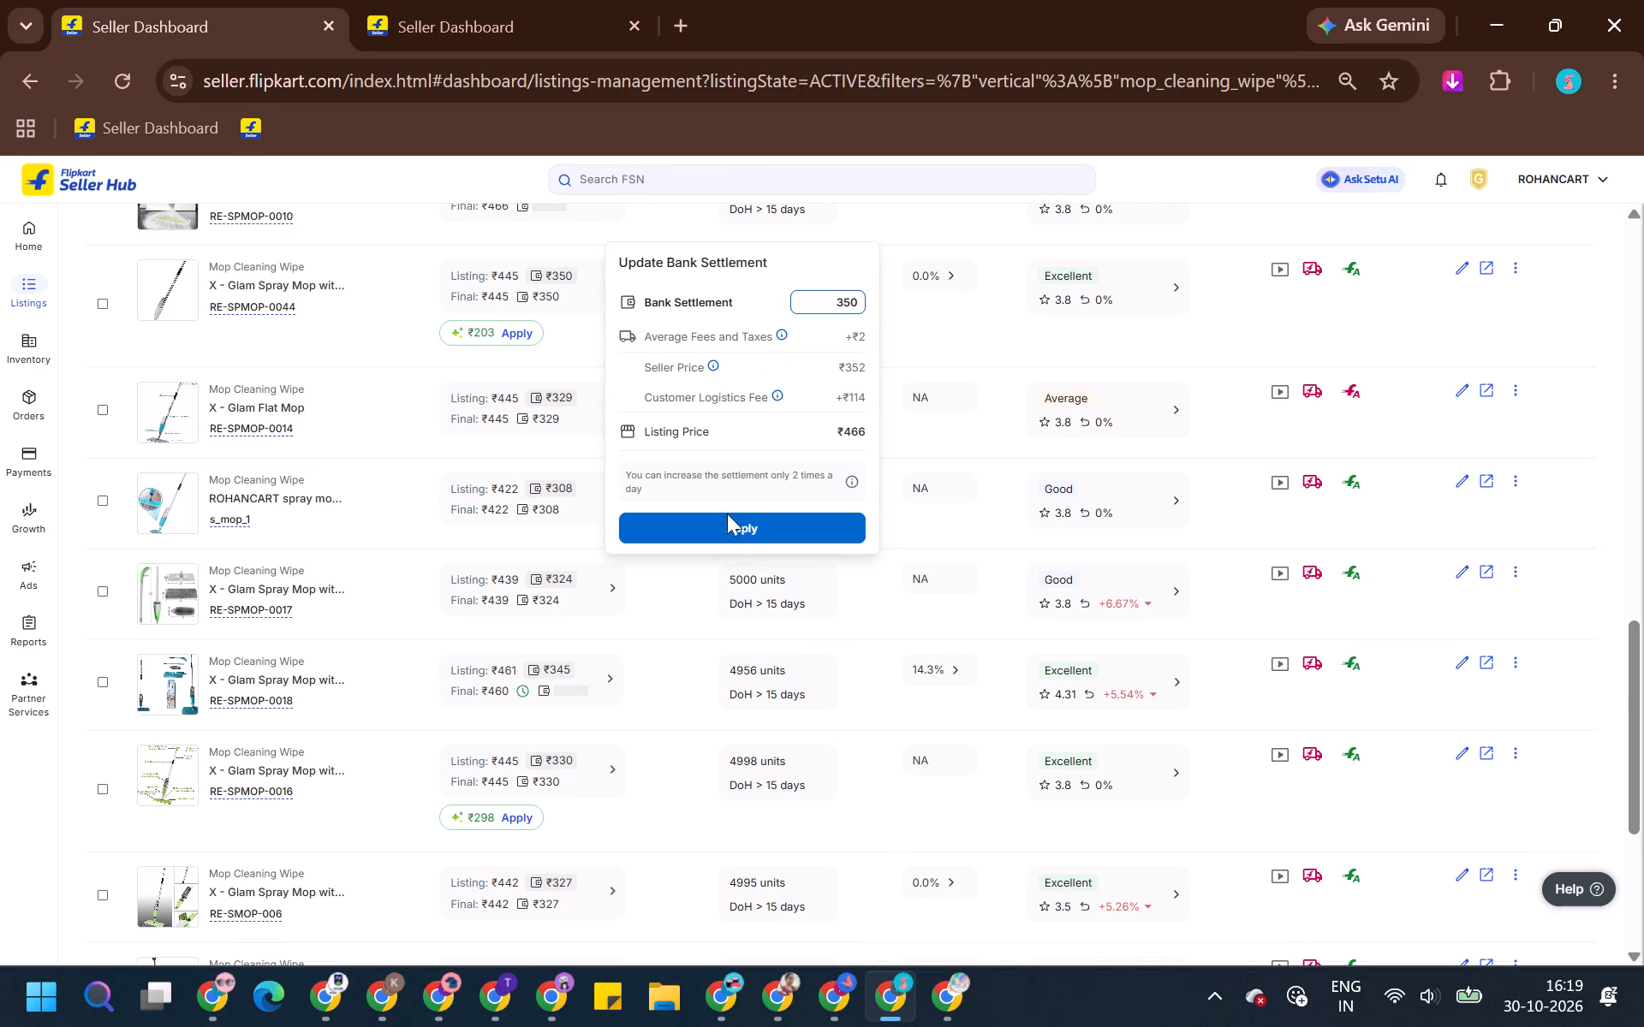
pyautogui.click(745, 537)
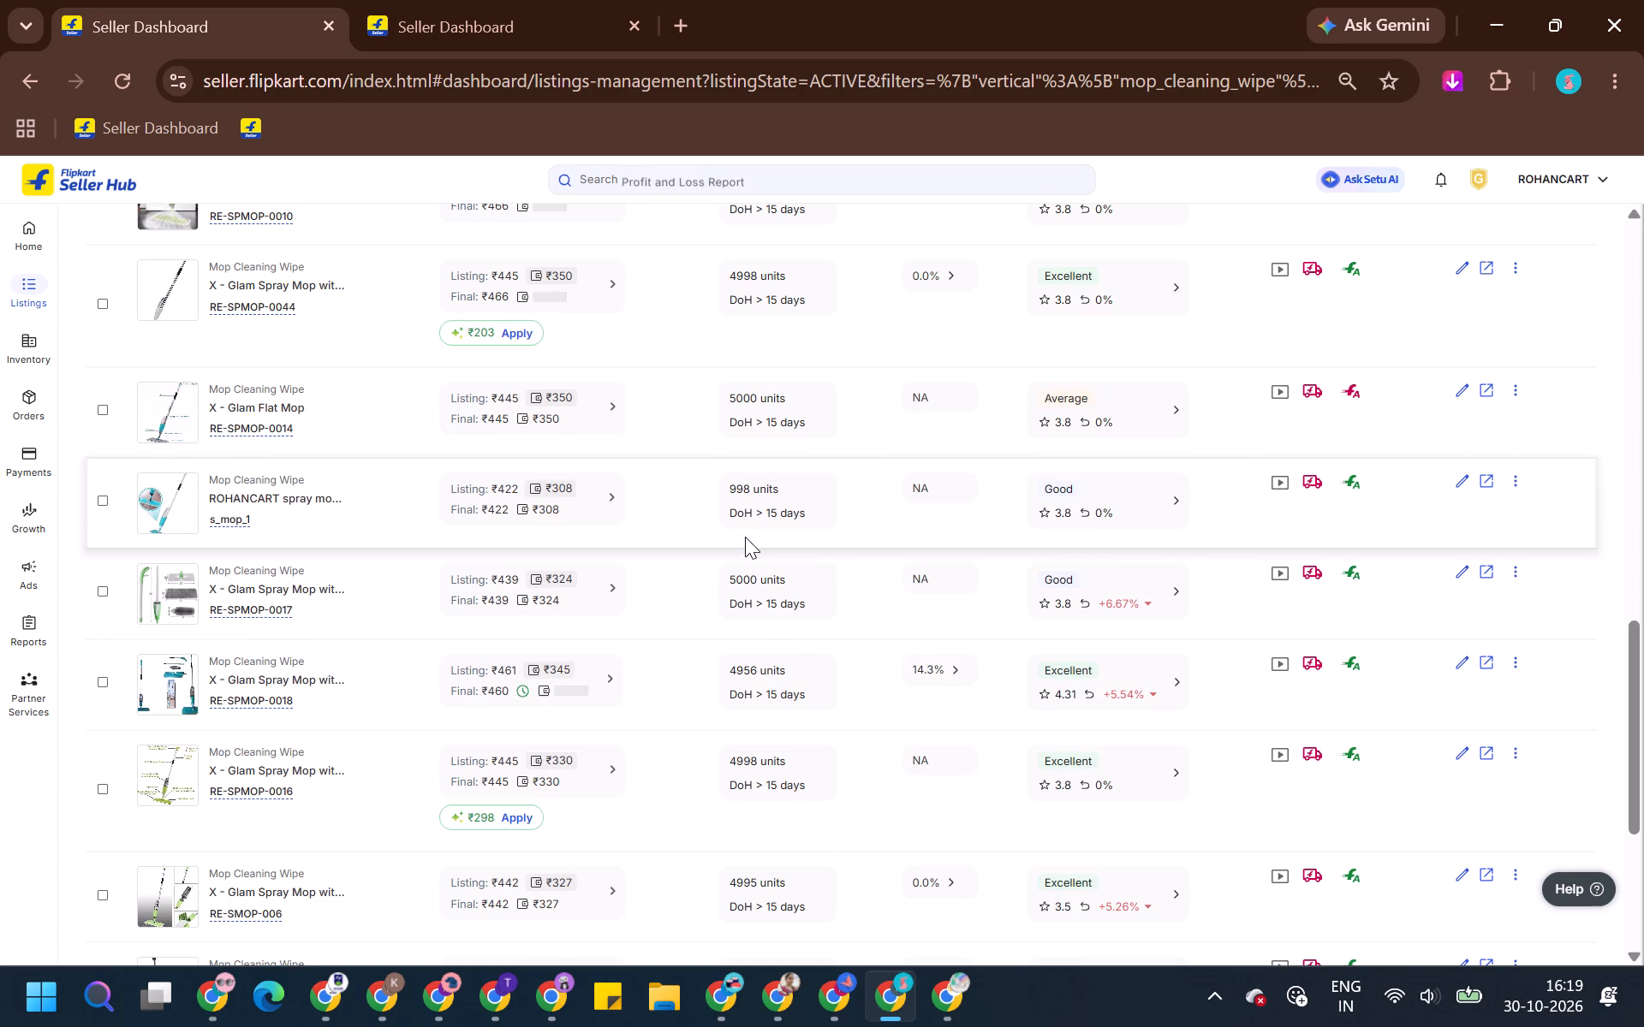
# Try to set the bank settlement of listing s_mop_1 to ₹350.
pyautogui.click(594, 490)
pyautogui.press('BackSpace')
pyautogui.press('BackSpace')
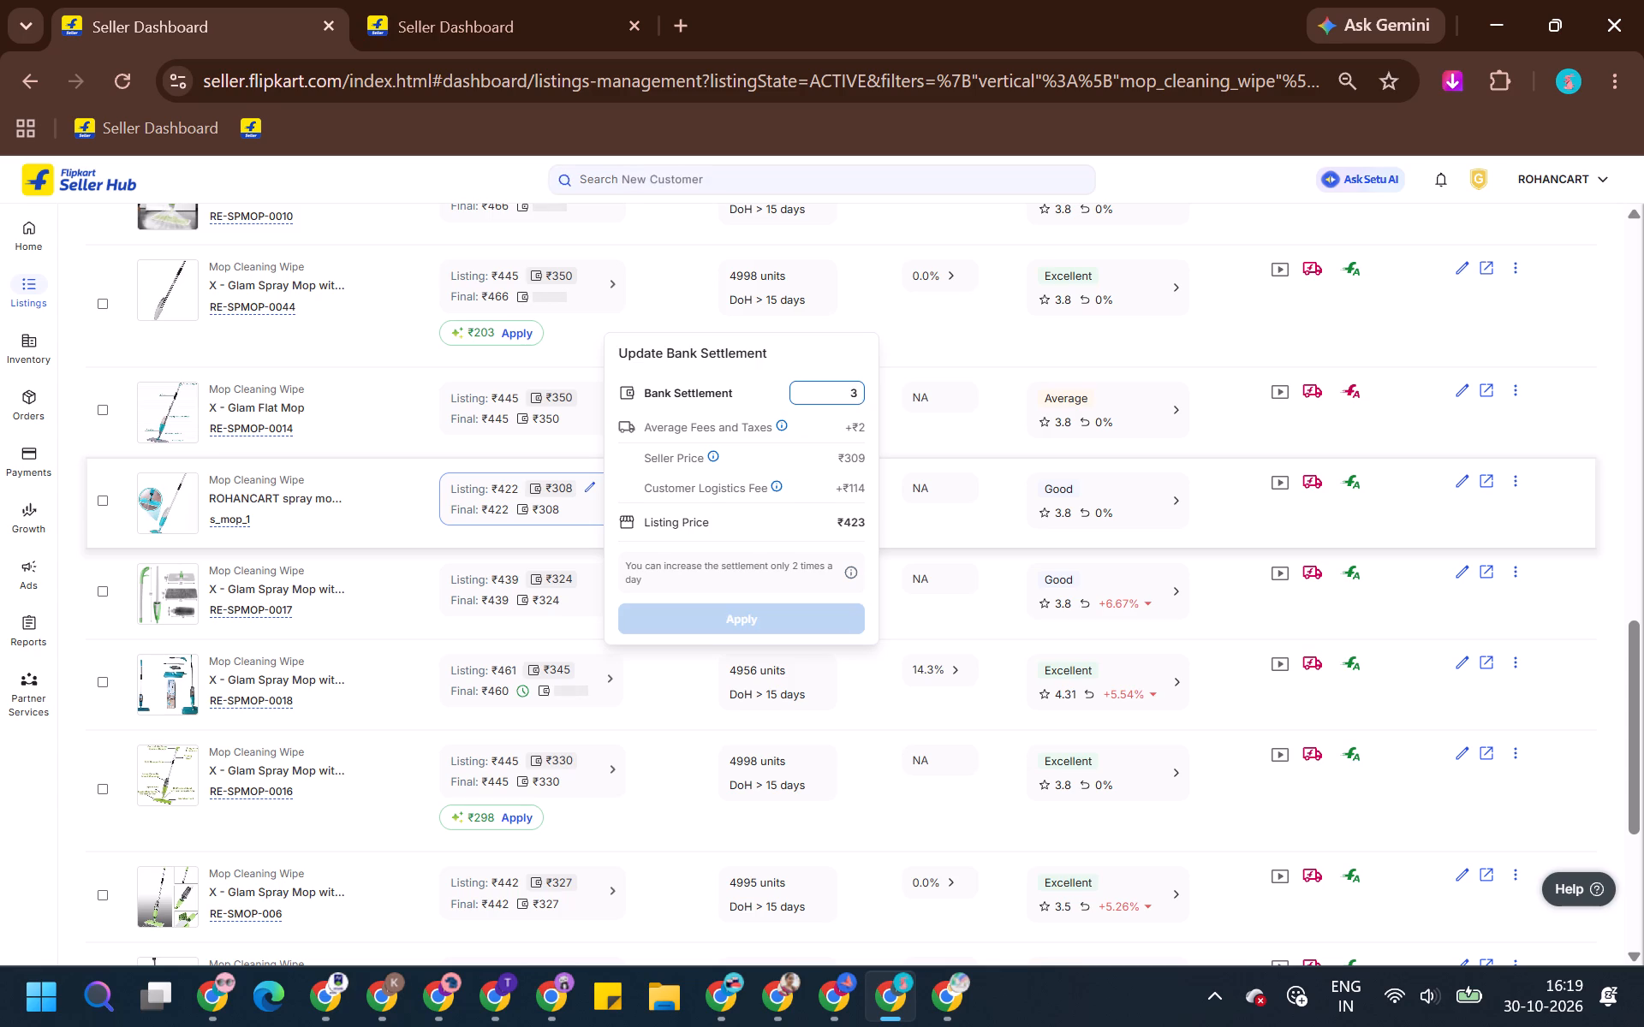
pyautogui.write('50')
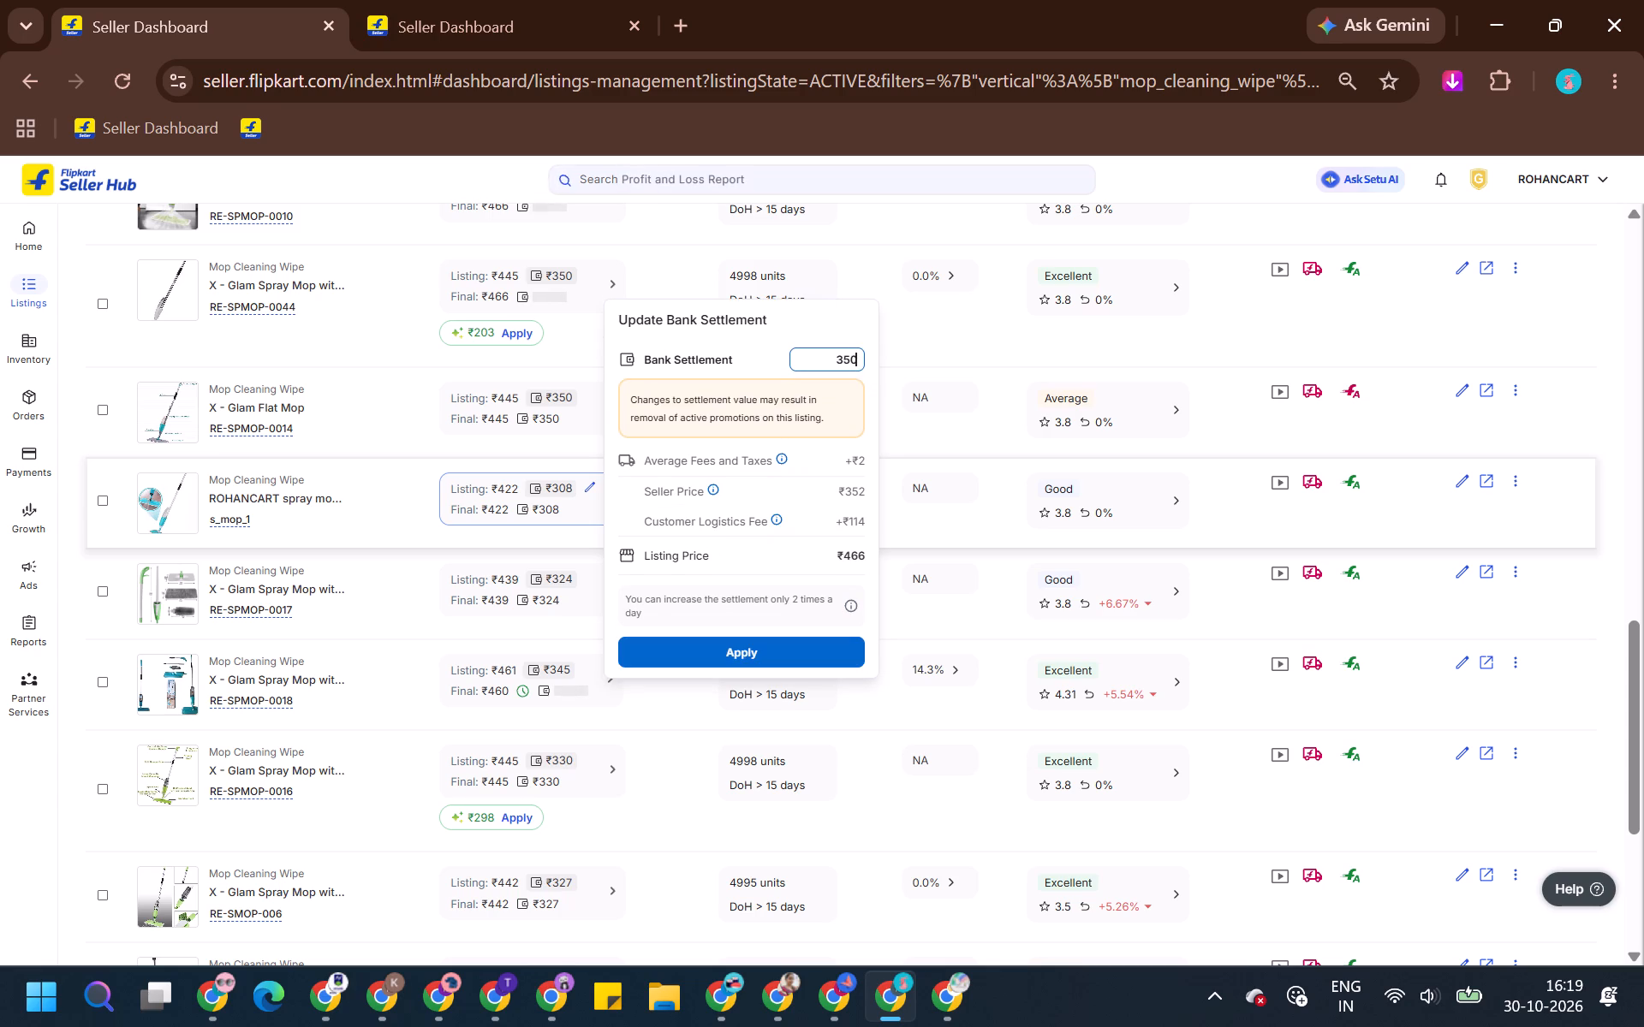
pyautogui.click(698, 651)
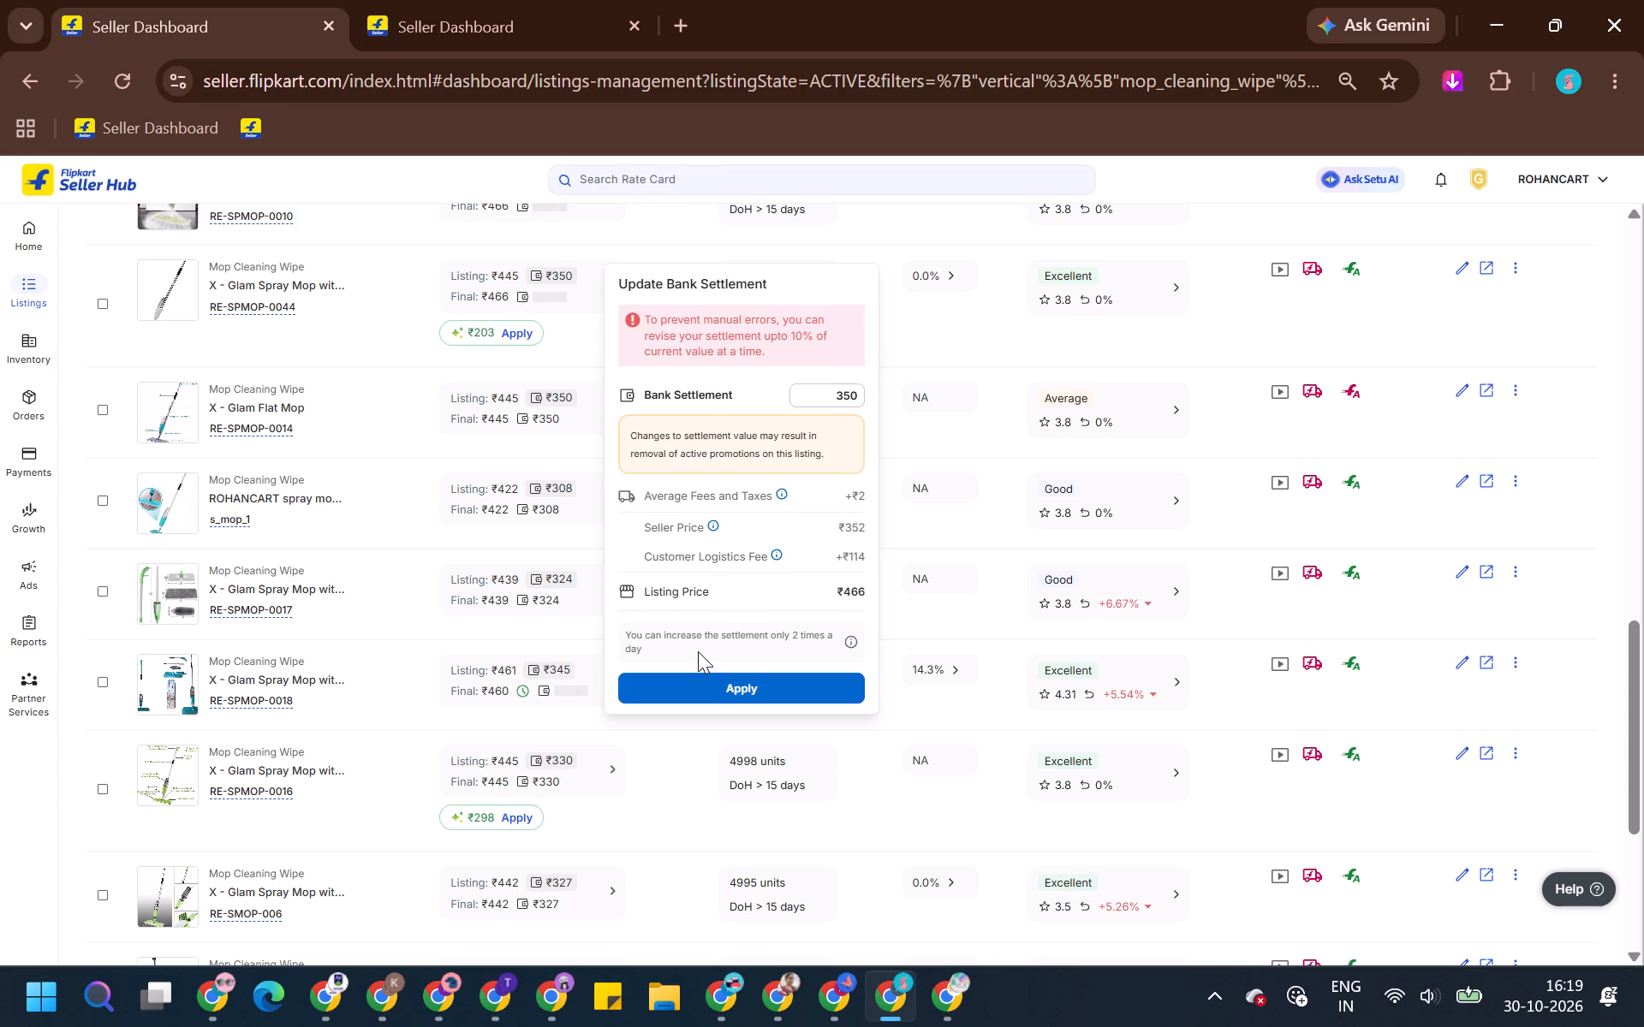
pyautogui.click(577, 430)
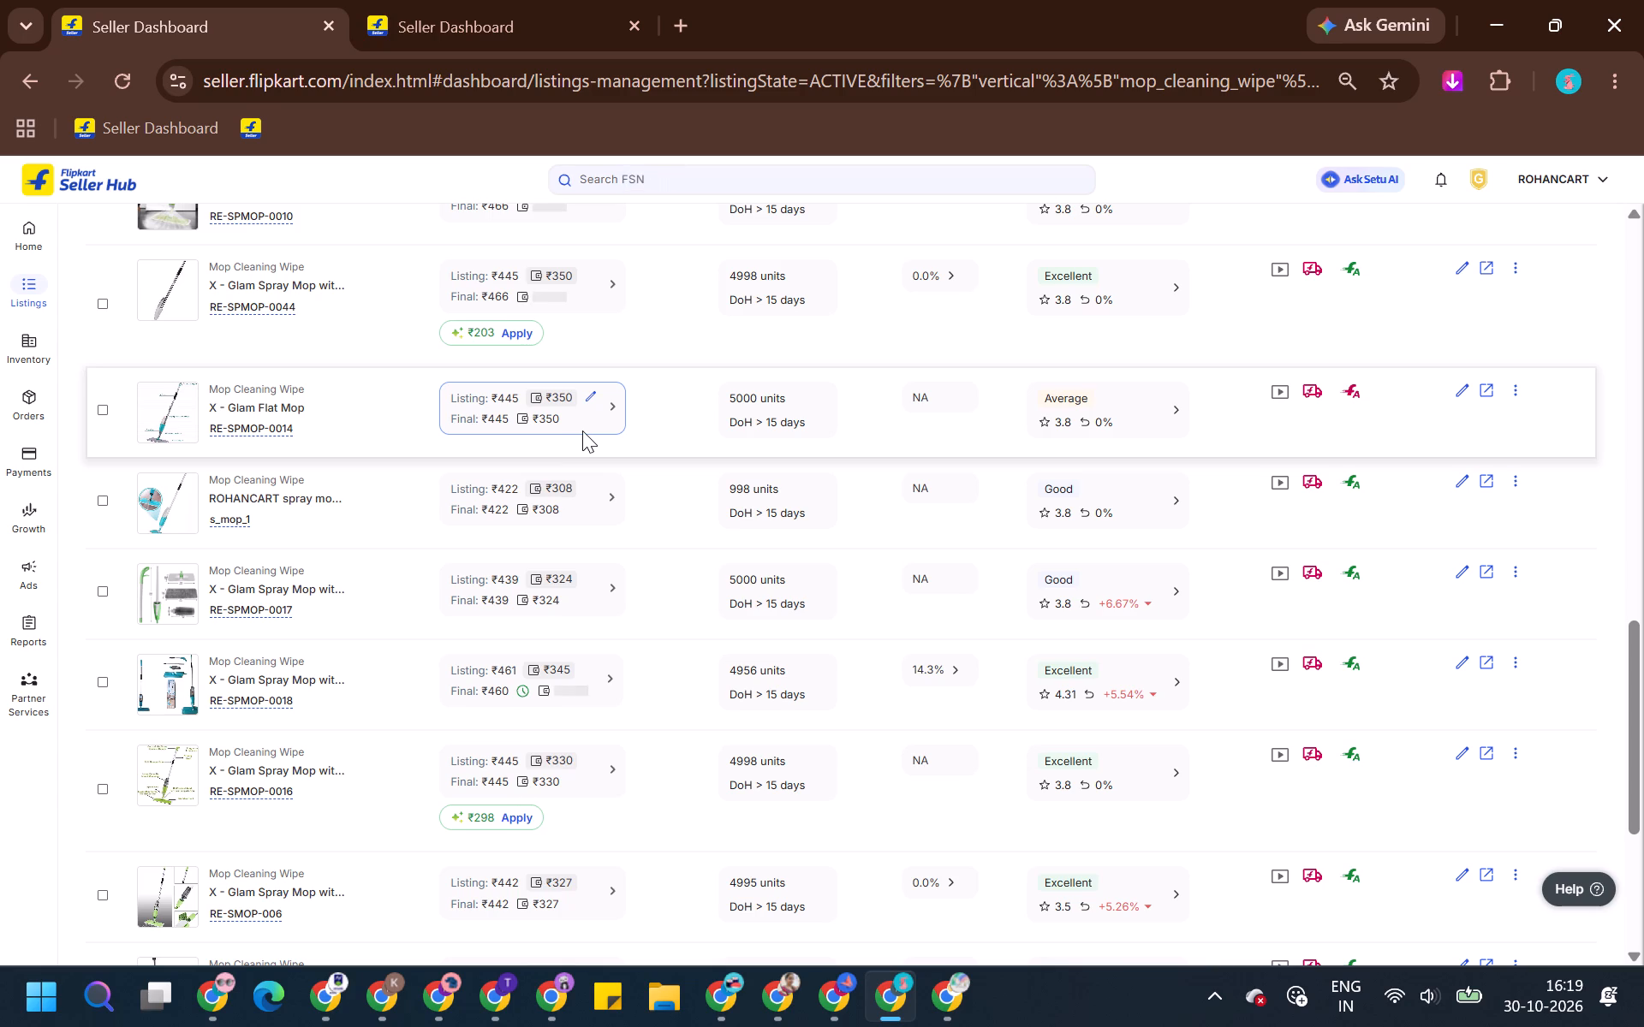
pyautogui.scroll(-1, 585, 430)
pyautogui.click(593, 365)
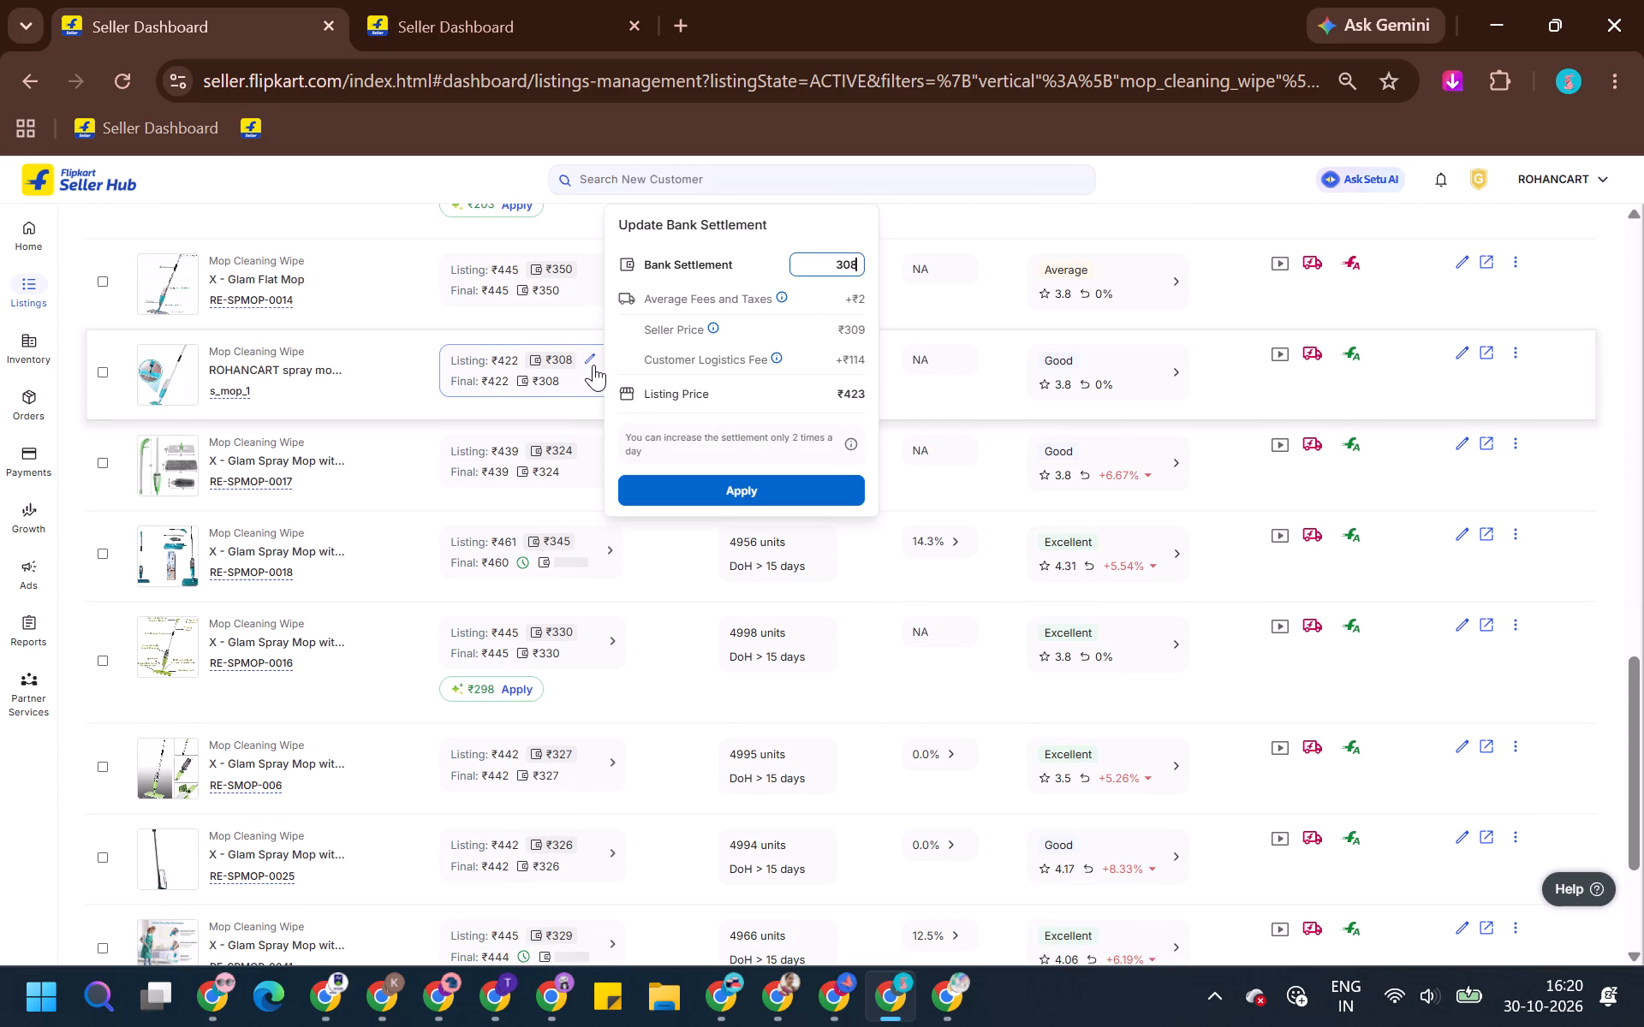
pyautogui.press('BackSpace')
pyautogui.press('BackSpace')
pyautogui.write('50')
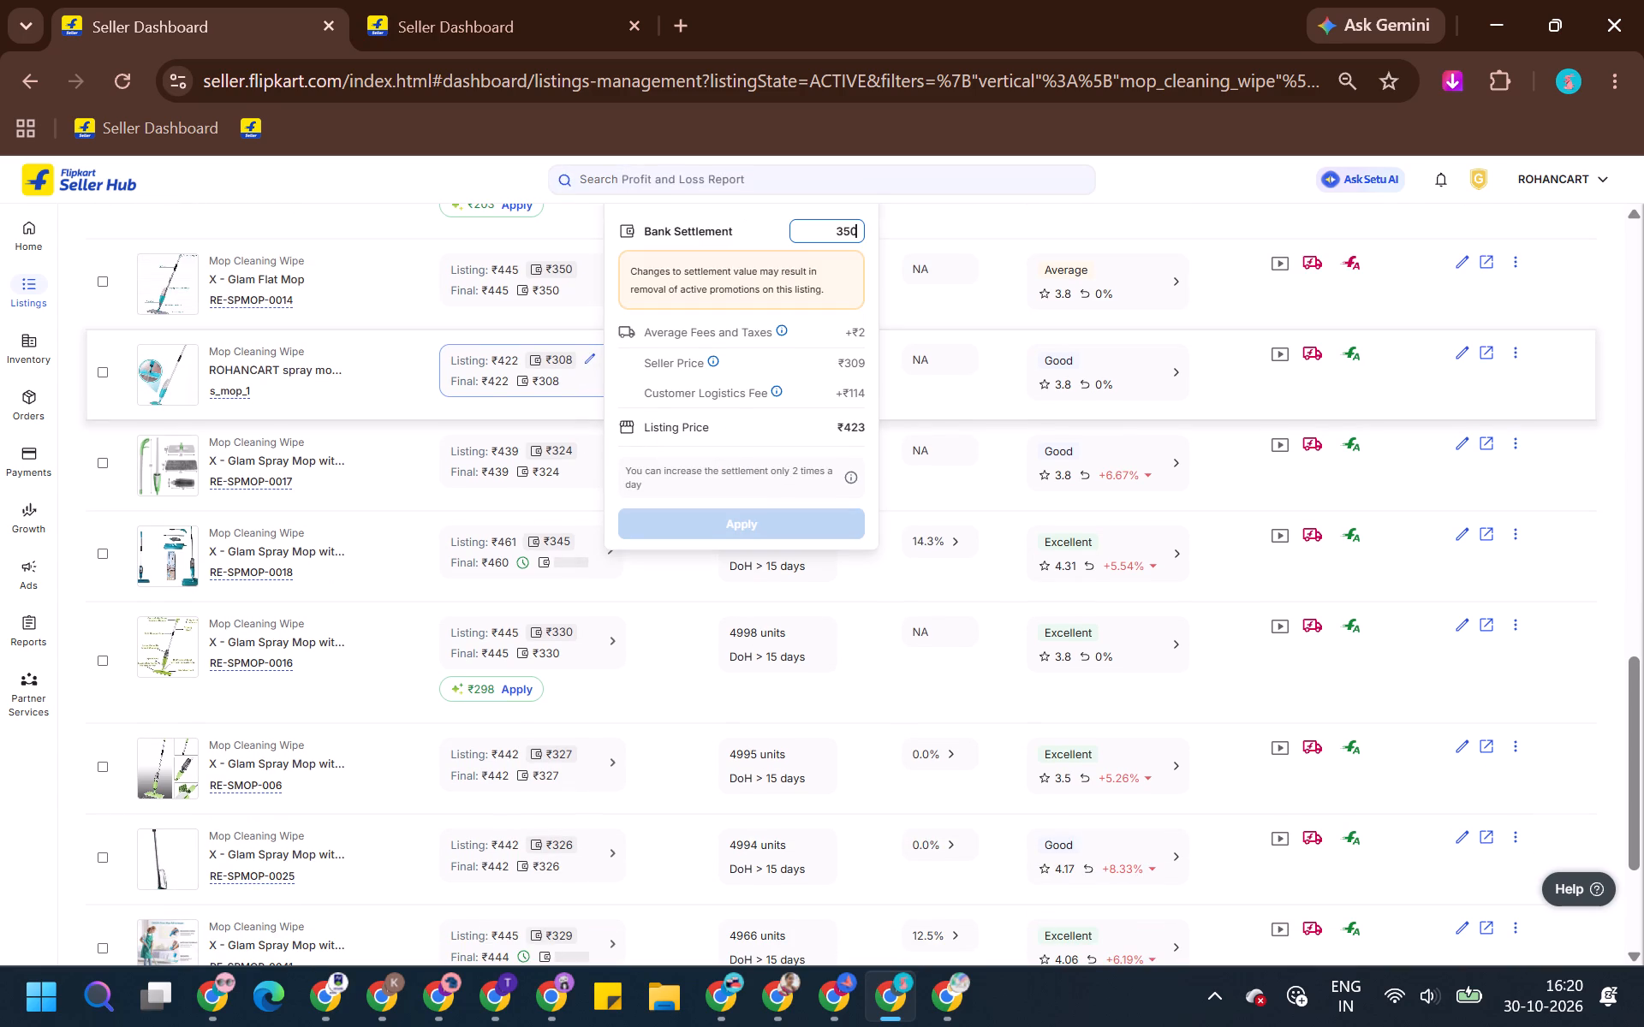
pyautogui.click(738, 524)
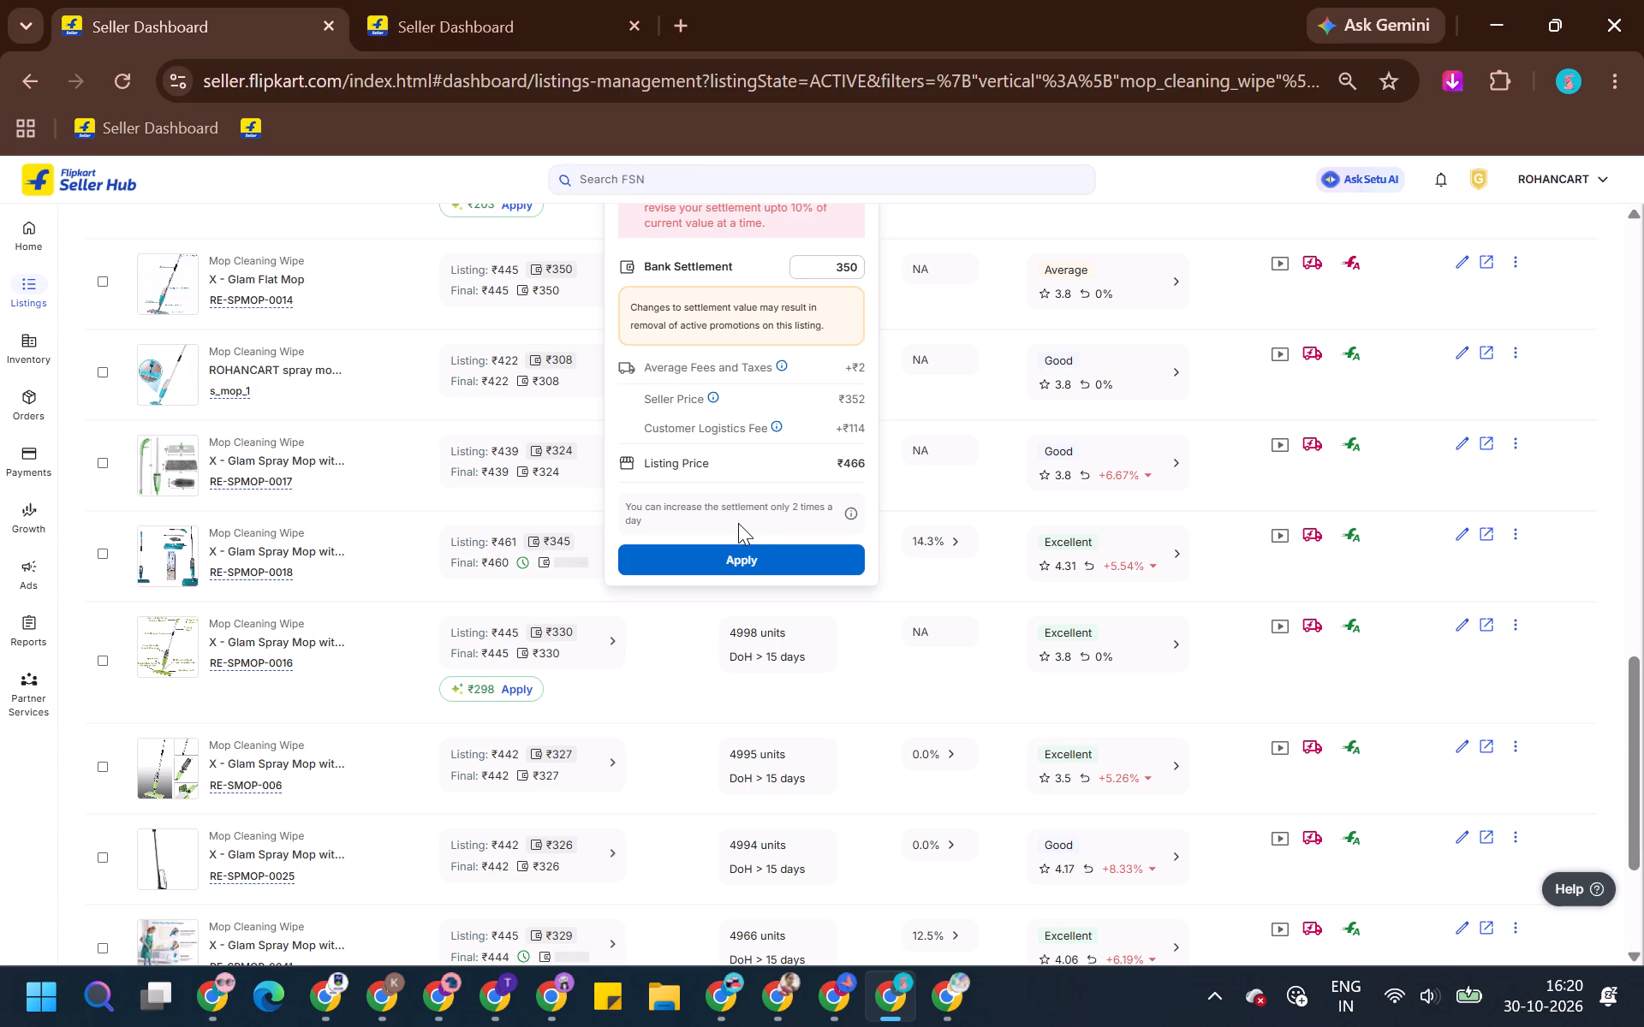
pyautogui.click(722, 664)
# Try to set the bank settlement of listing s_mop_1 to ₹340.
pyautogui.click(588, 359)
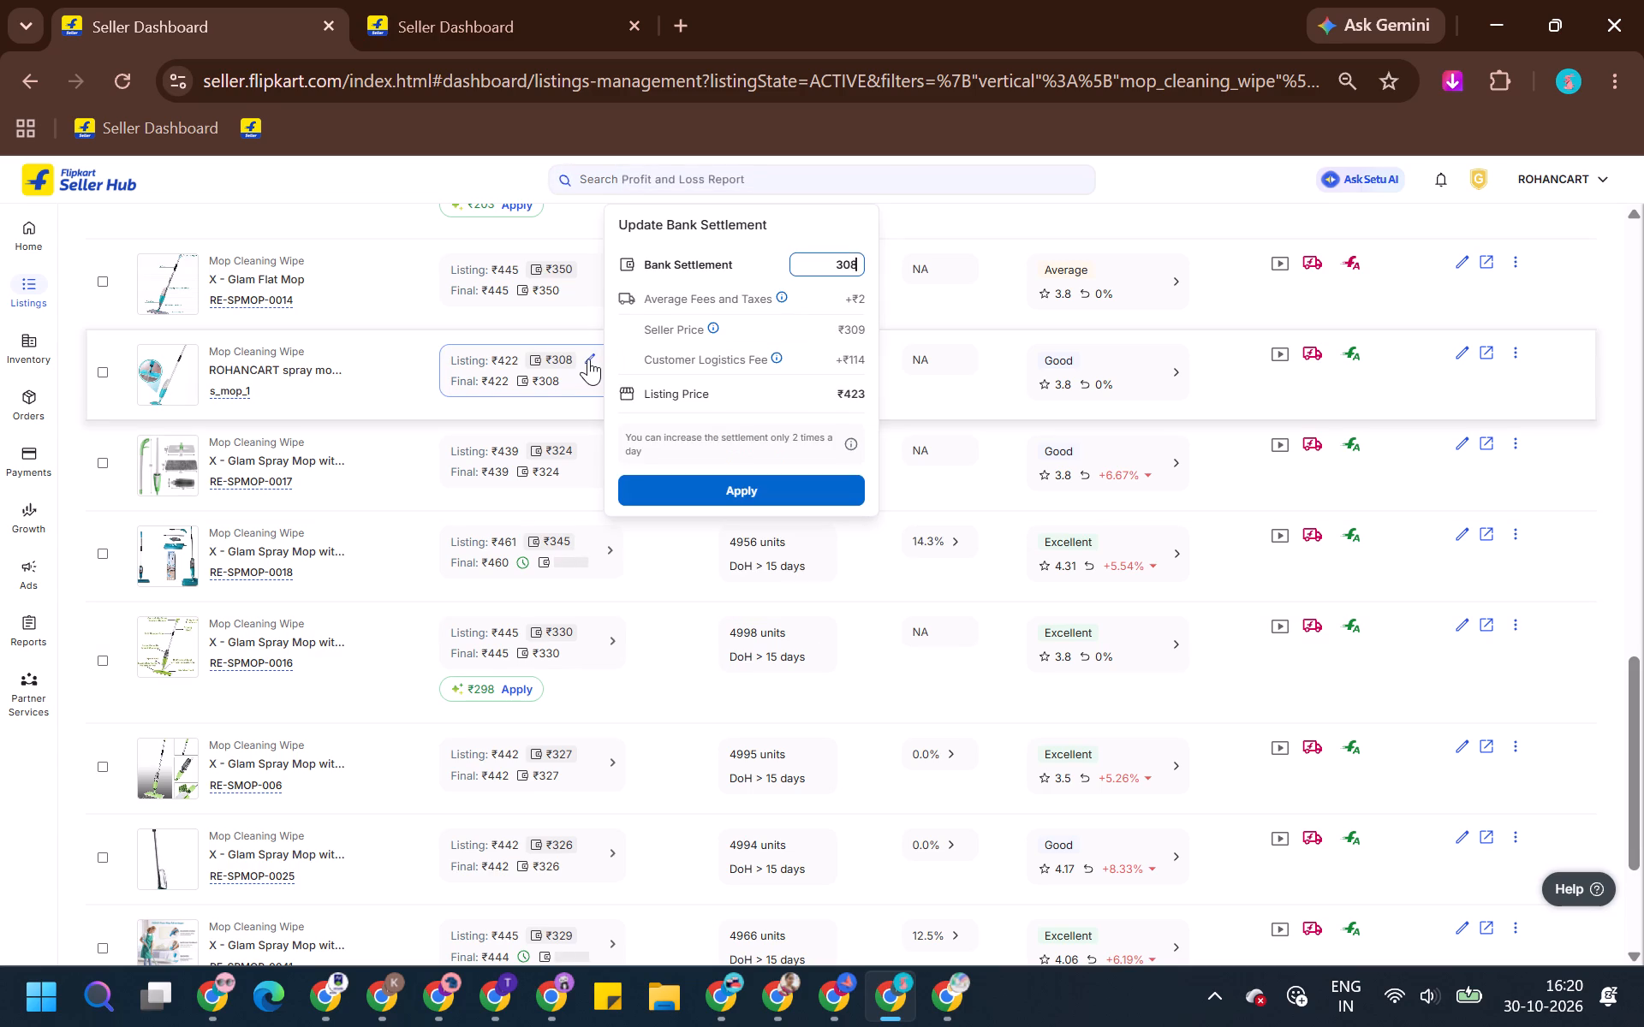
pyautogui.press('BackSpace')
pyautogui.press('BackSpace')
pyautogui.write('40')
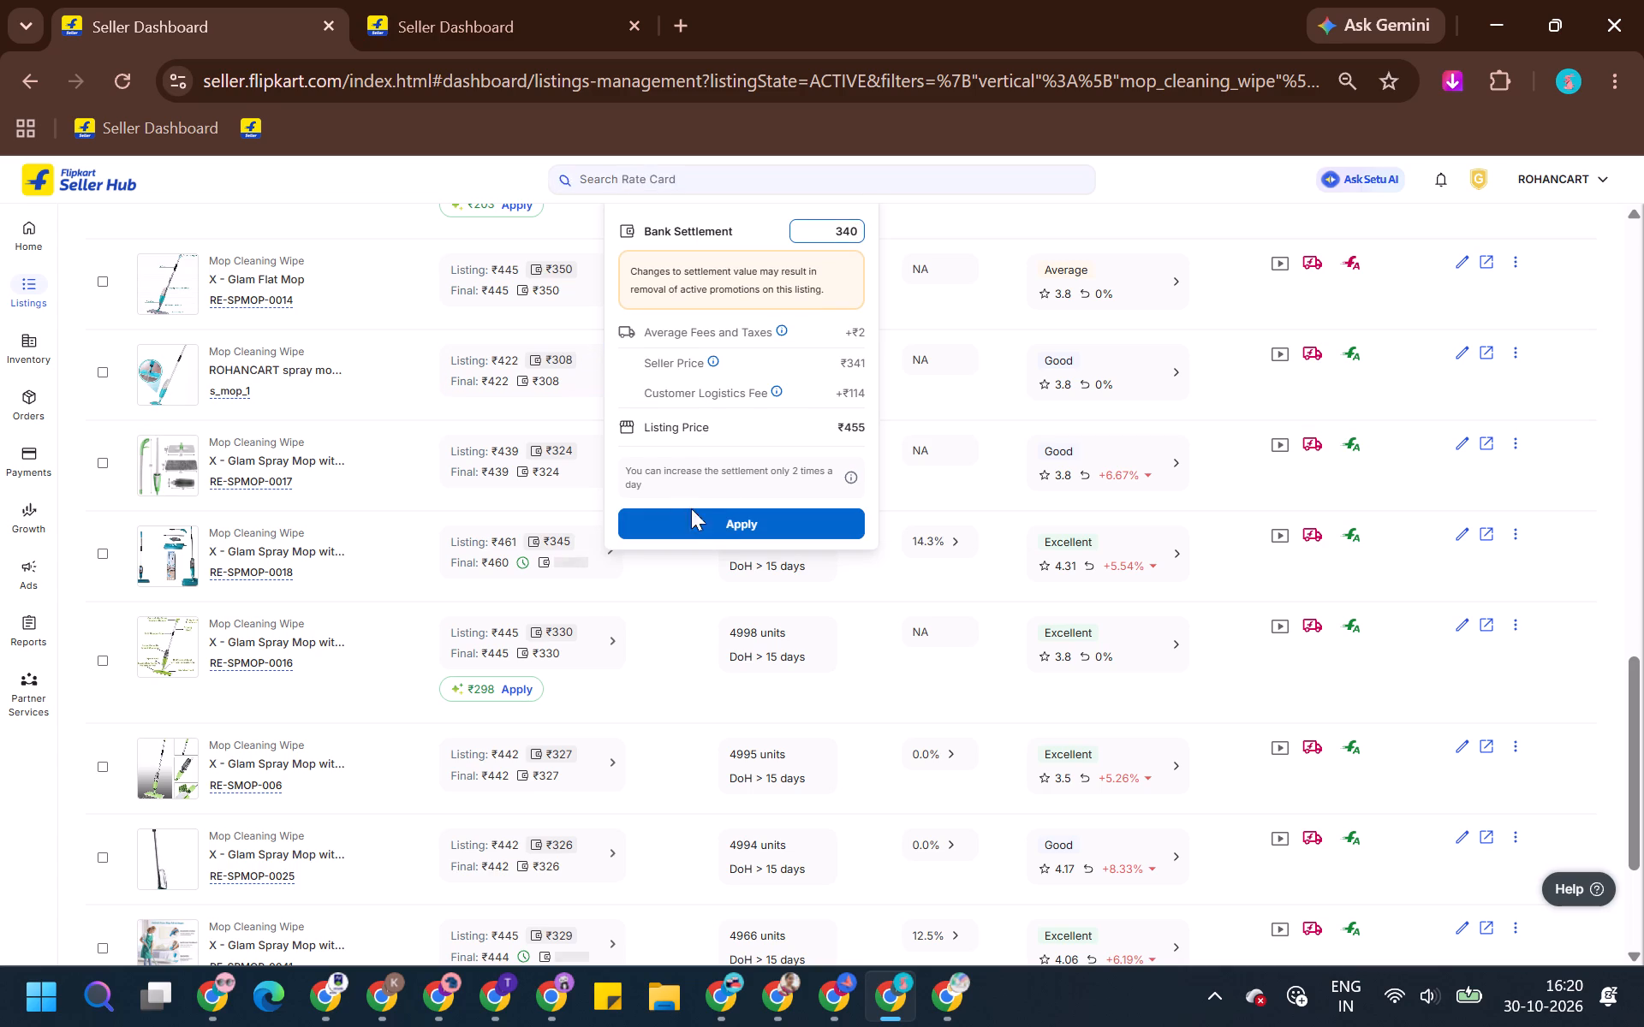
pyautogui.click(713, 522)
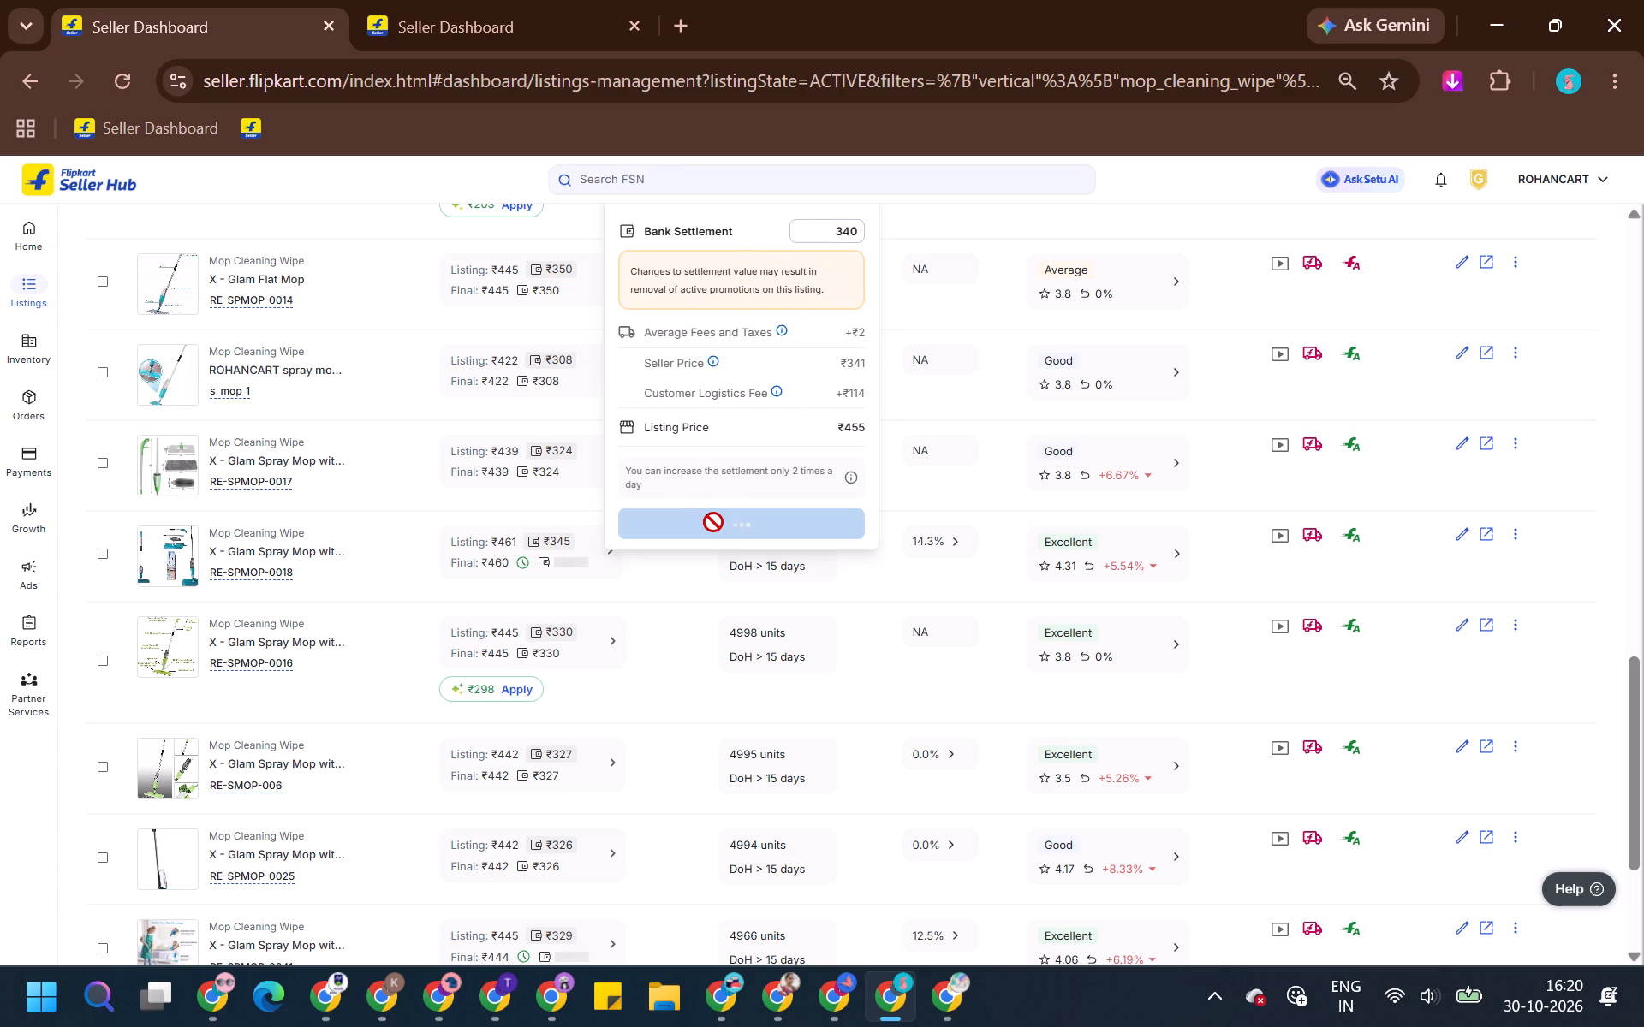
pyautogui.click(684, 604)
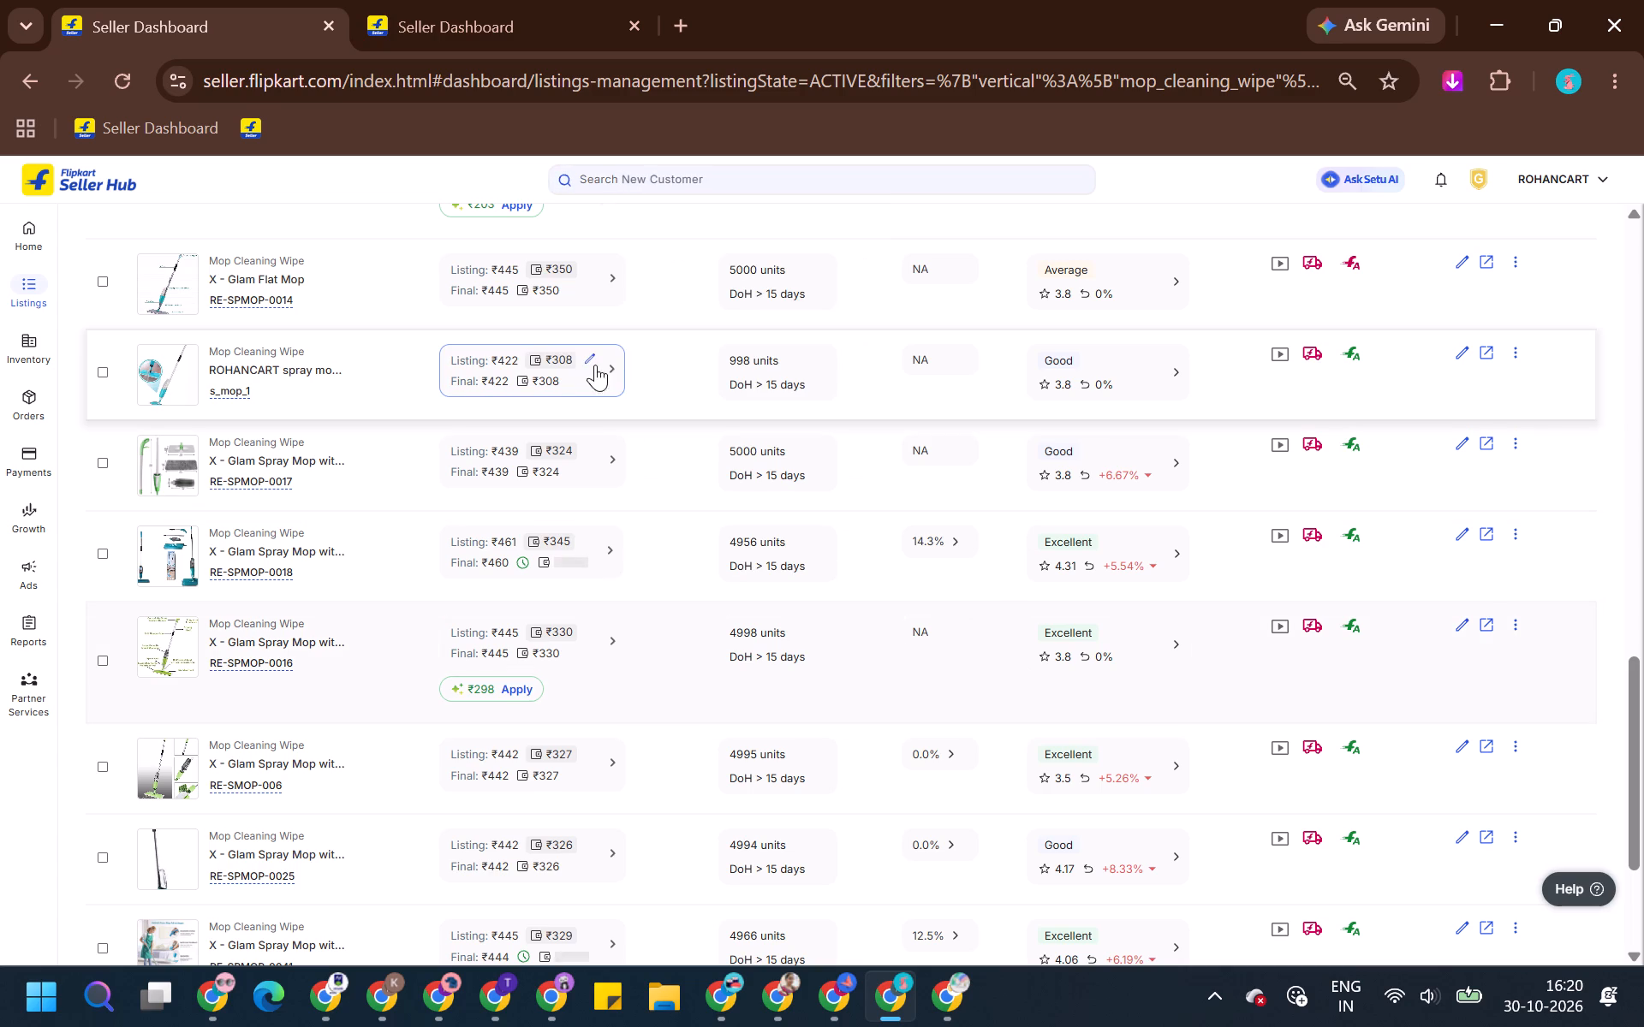
# Set the bank settlement of listing s_mop_1 to ₹330 and apply it.
pyautogui.click(580, 353)
pyautogui.click(592, 360)
pyautogui.press('BackSpace')
pyautogui.press('BackSpace')
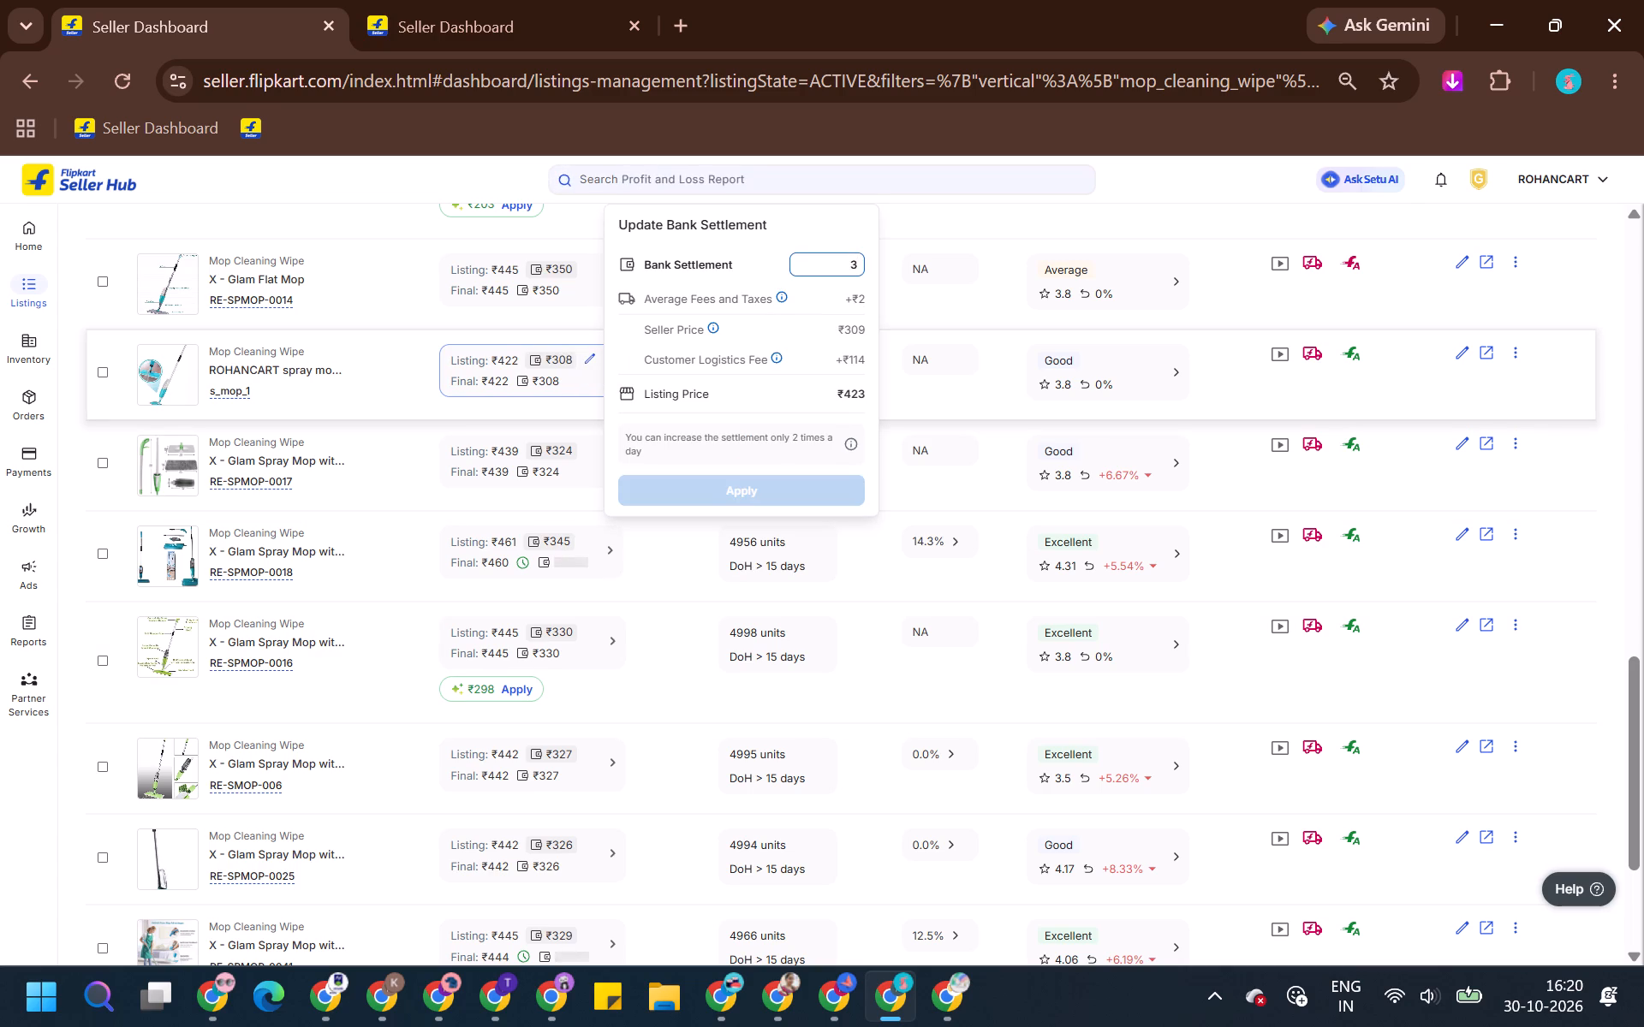
pyautogui.press('4')
pyautogui.press('BackSpace')
pyautogui.press('3')
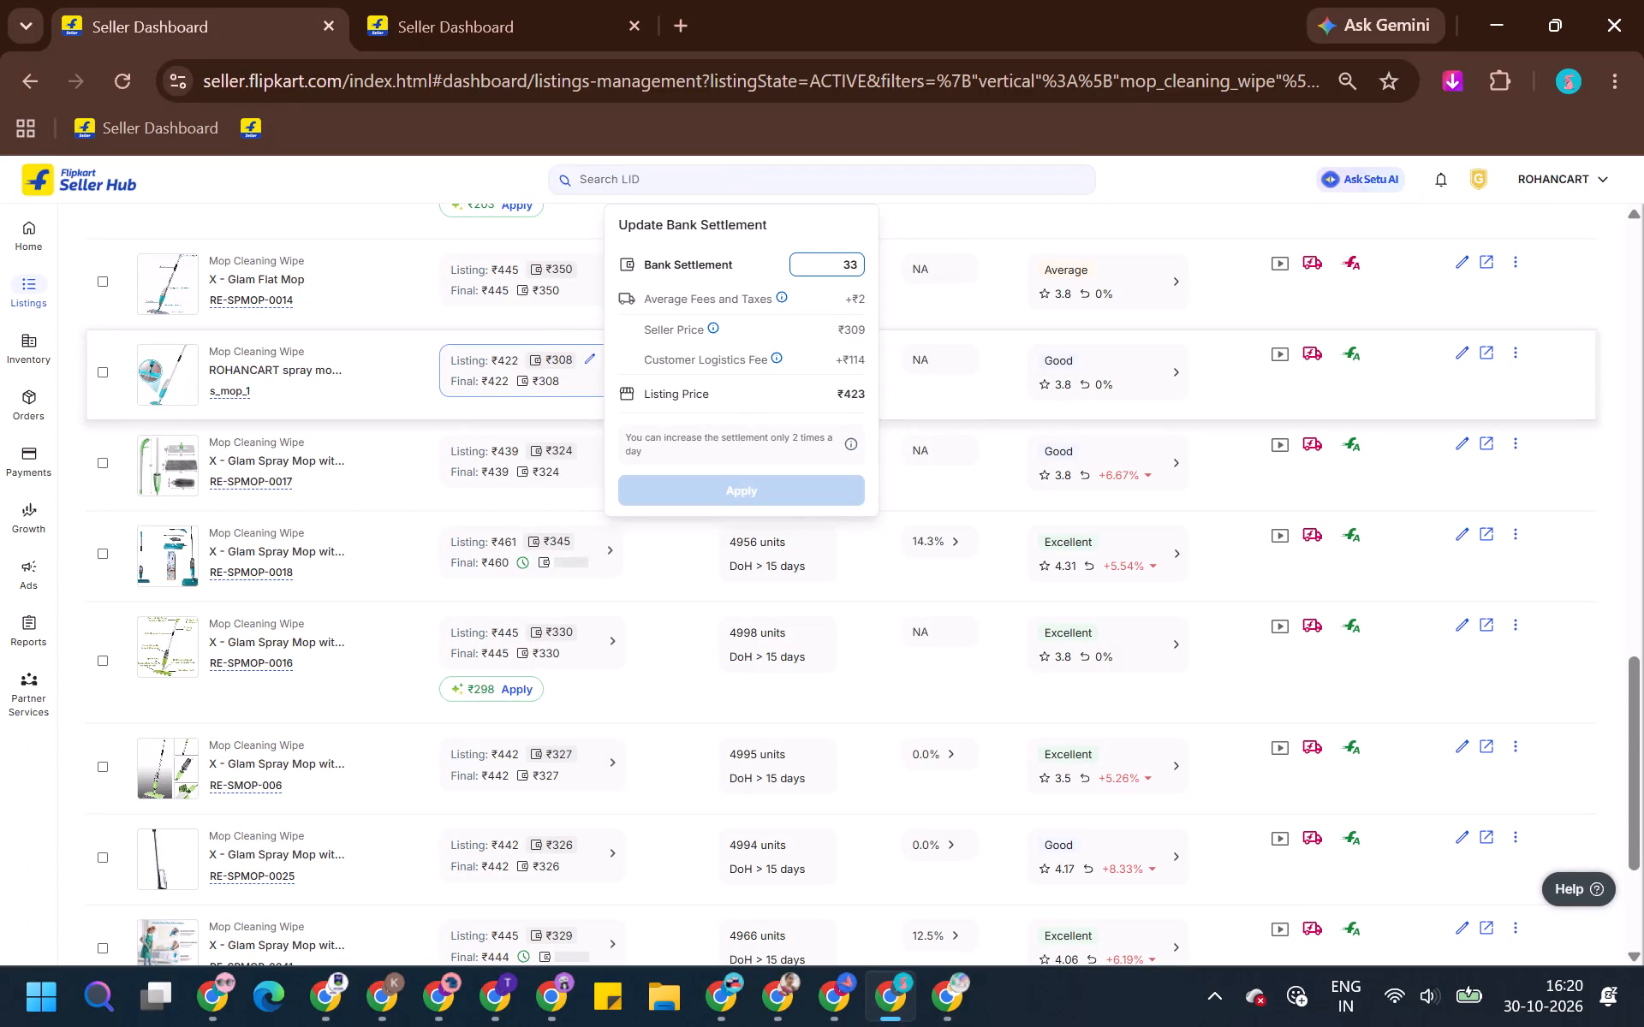
pyautogui.press('0')
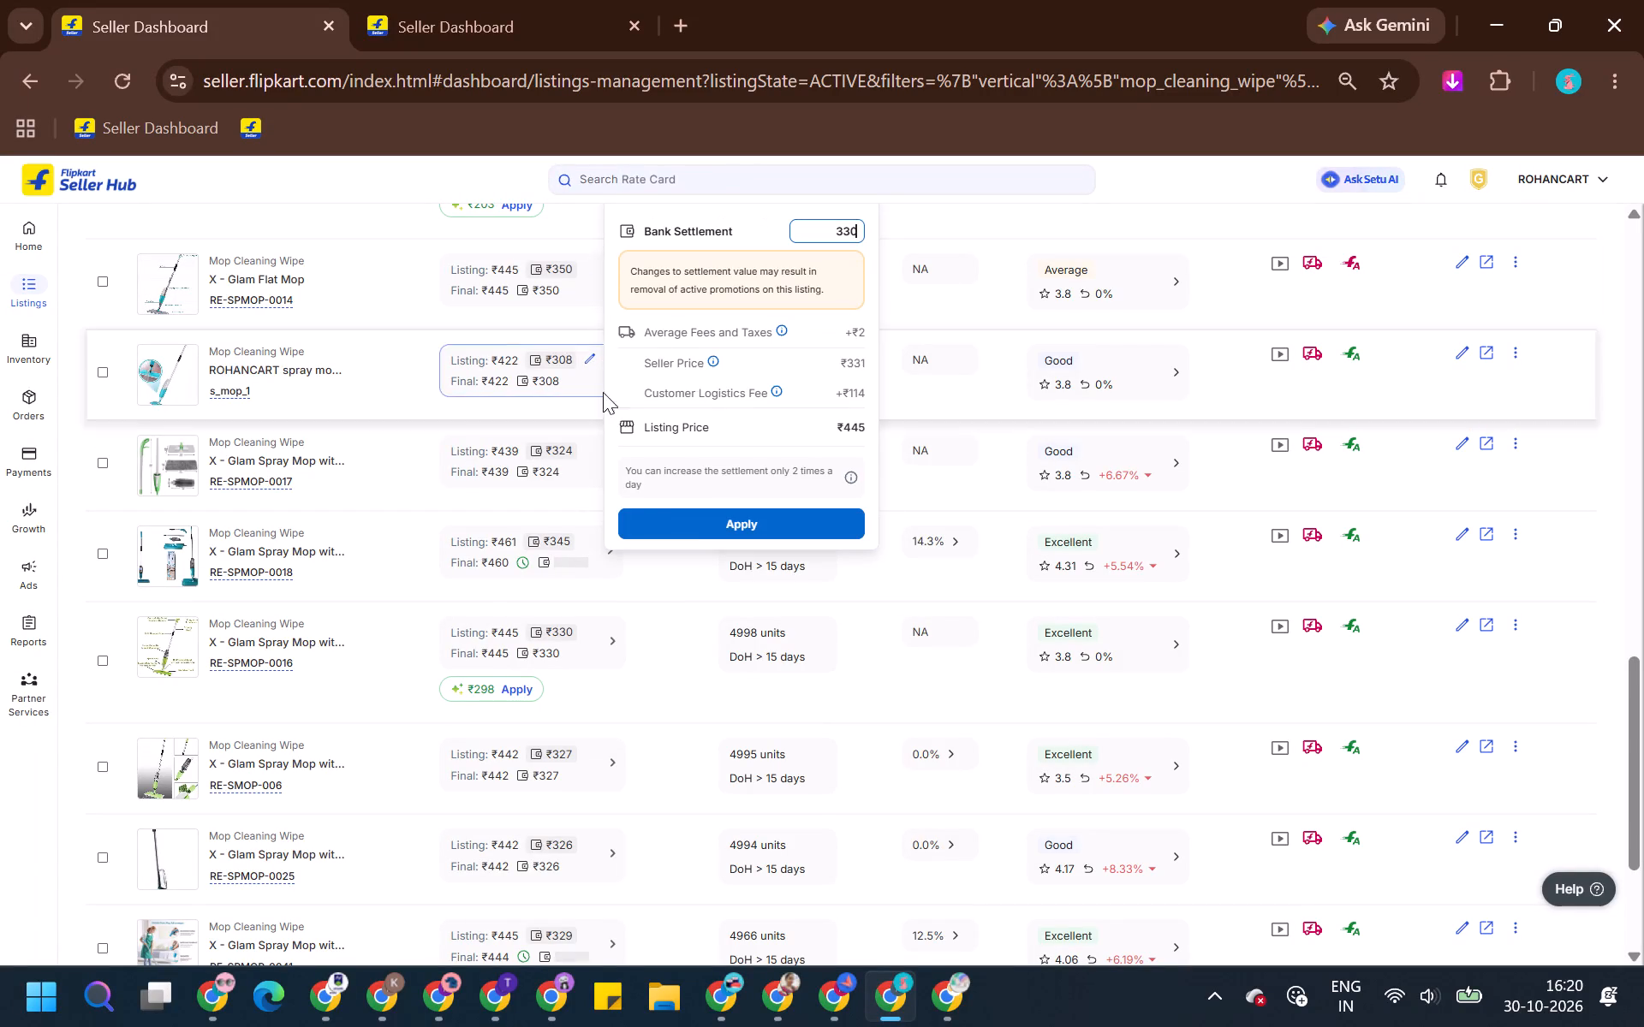
pyautogui.click(692, 519)
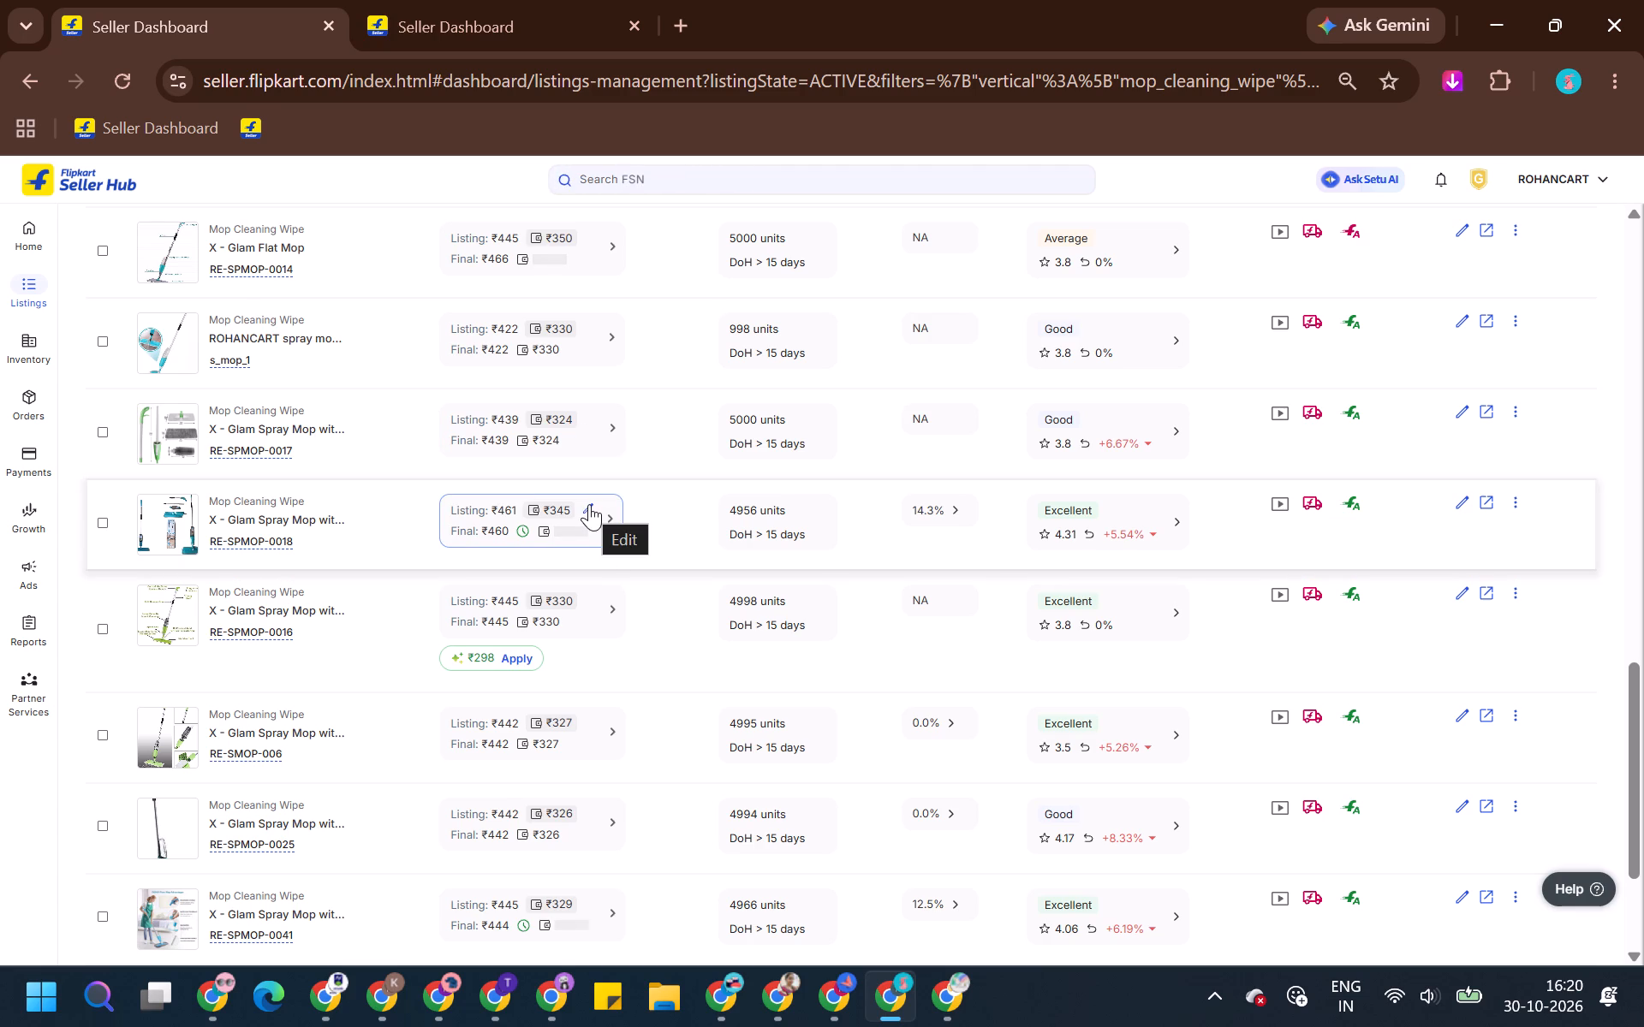
# Set the bank settlement of listing RE-SPMOP-0017 to ₹350 and apply it.
pyautogui.click(586, 421)
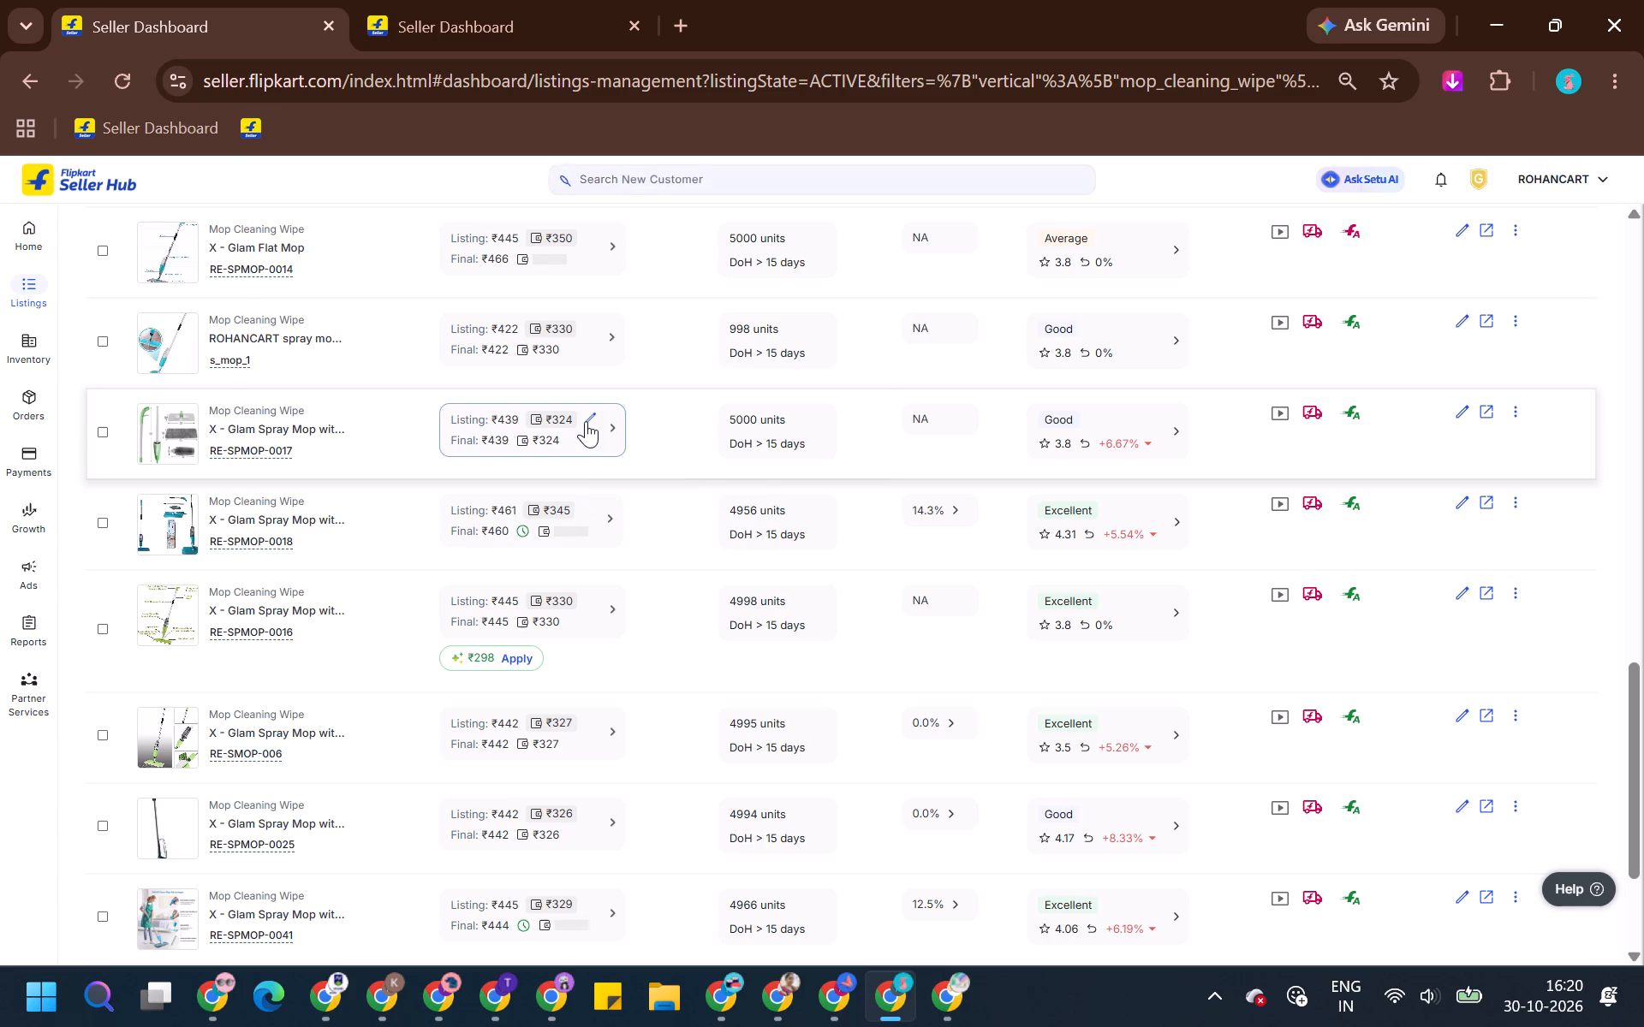
pyautogui.press('BackSpace')
pyautogui.press('BackSpace')
pyautogui.write('50')
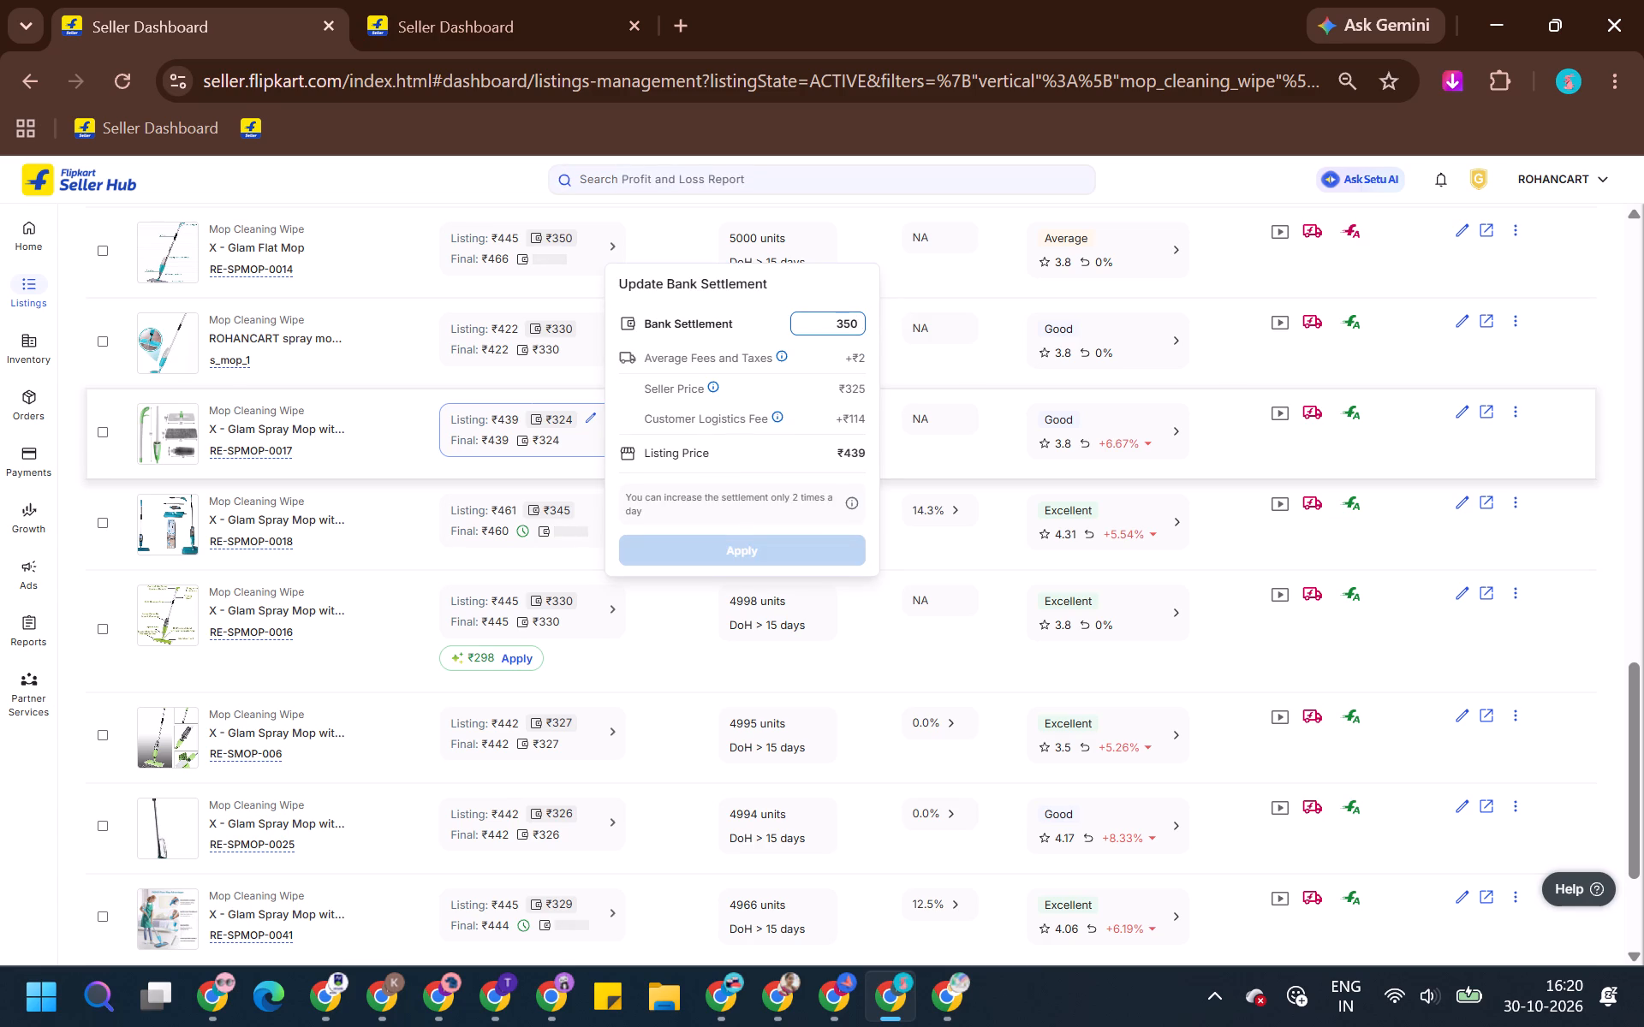
pyautogui.click(718, 549)
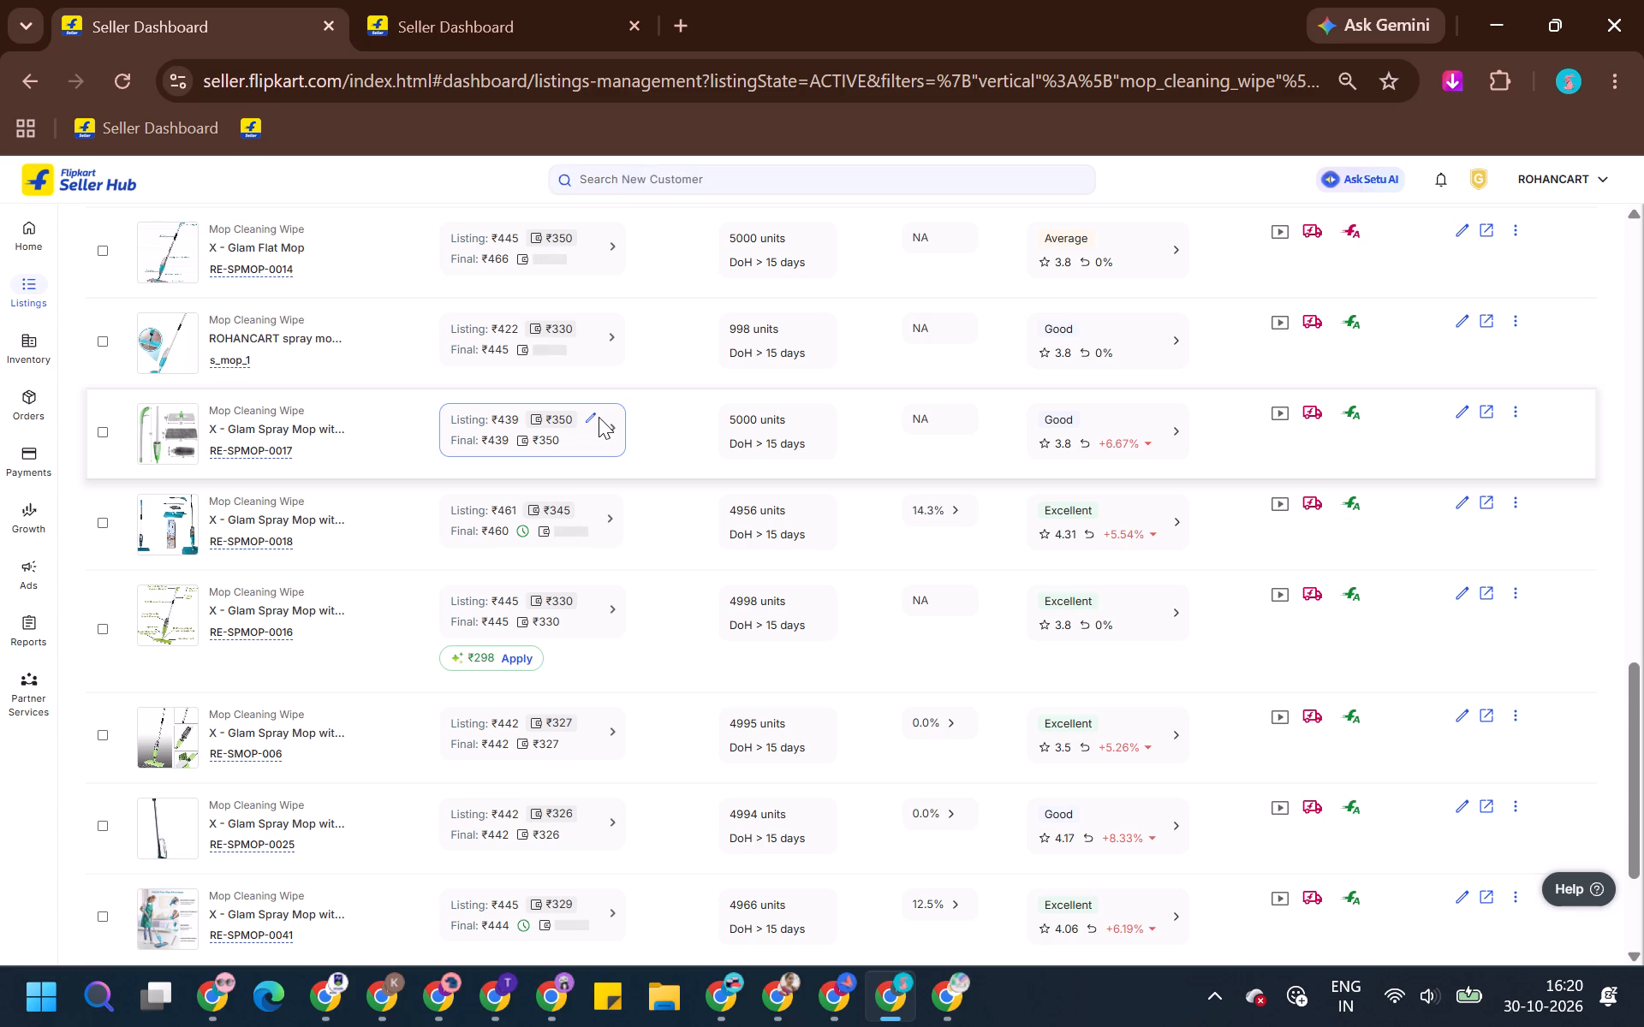
# Set the bank settlement of listing s_mop_1 to ₹350 and apply it.
pyautogui.click(590, 331)
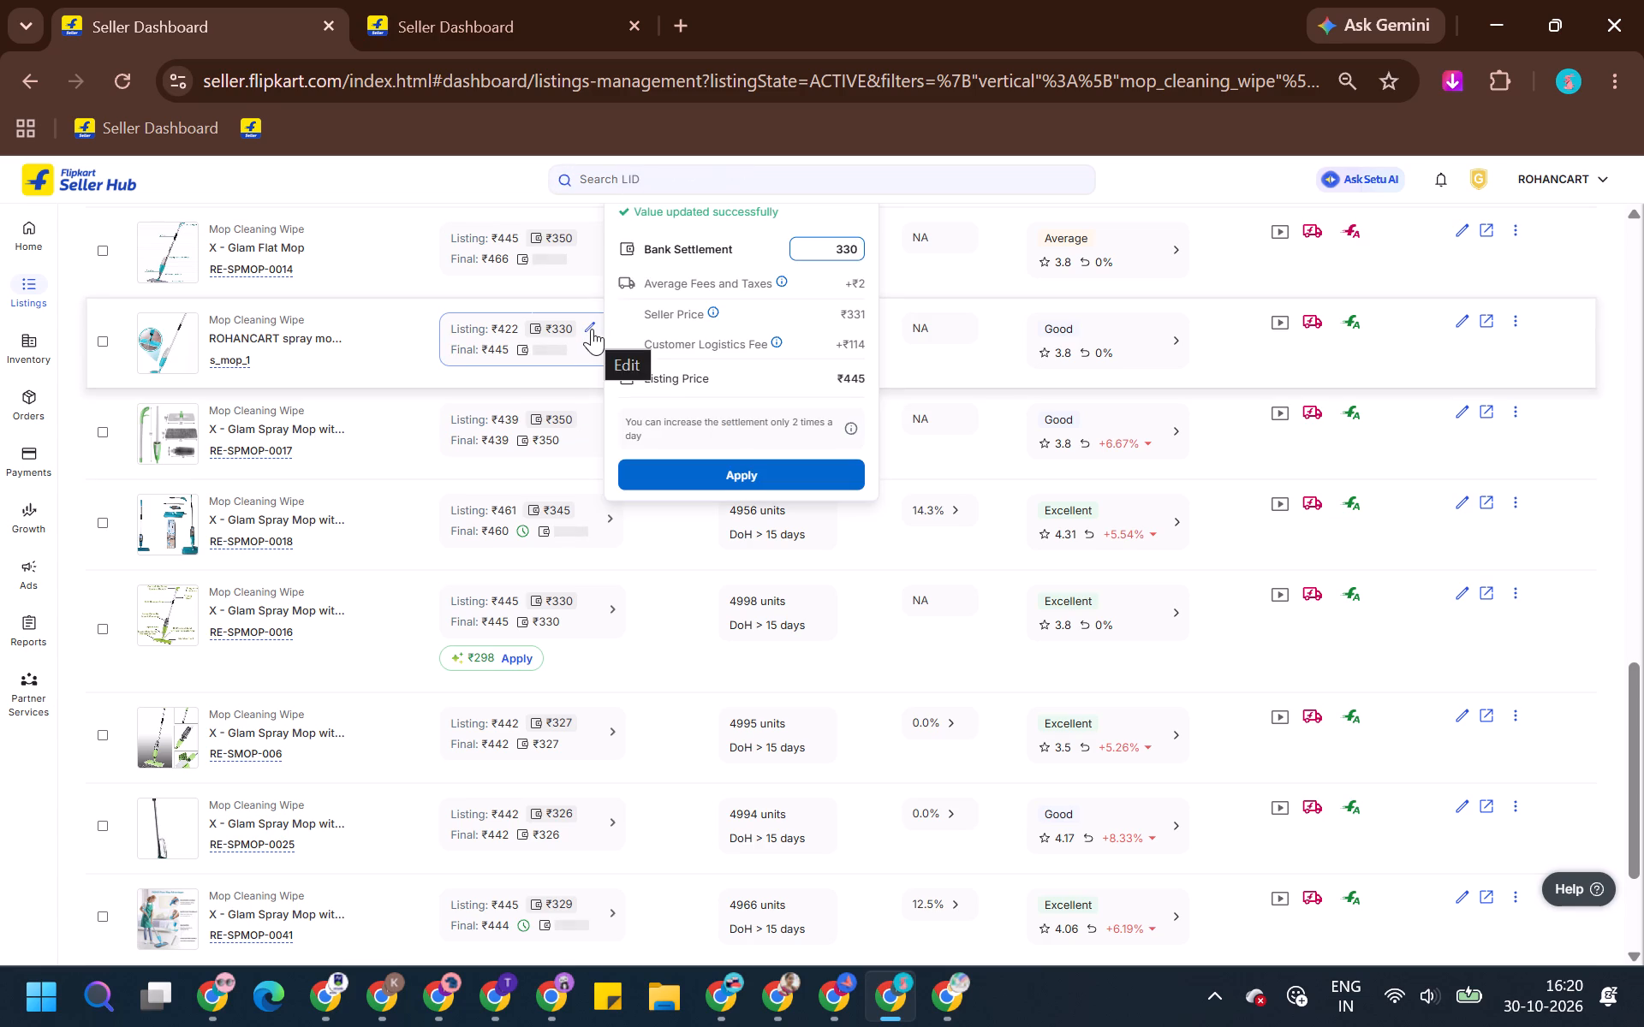
pyautogui.press('Left')
pyautogui.press('BackSpace')
pyautogui.press('5')
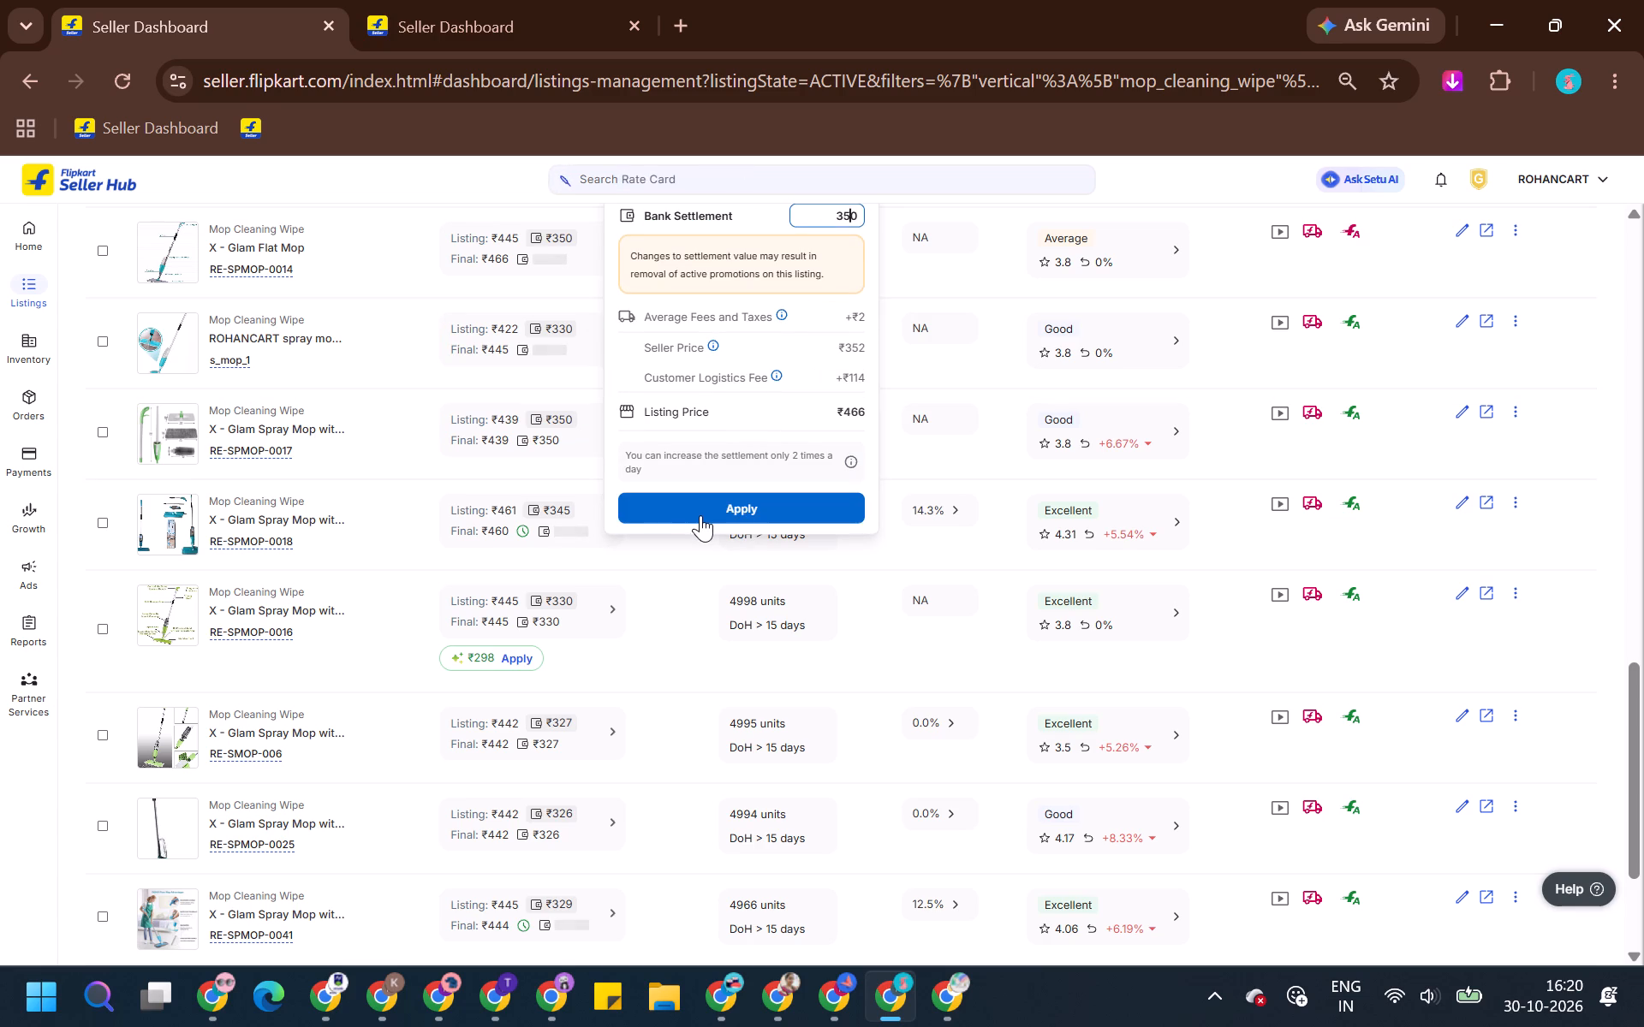
pyautogui.click(700, 515)
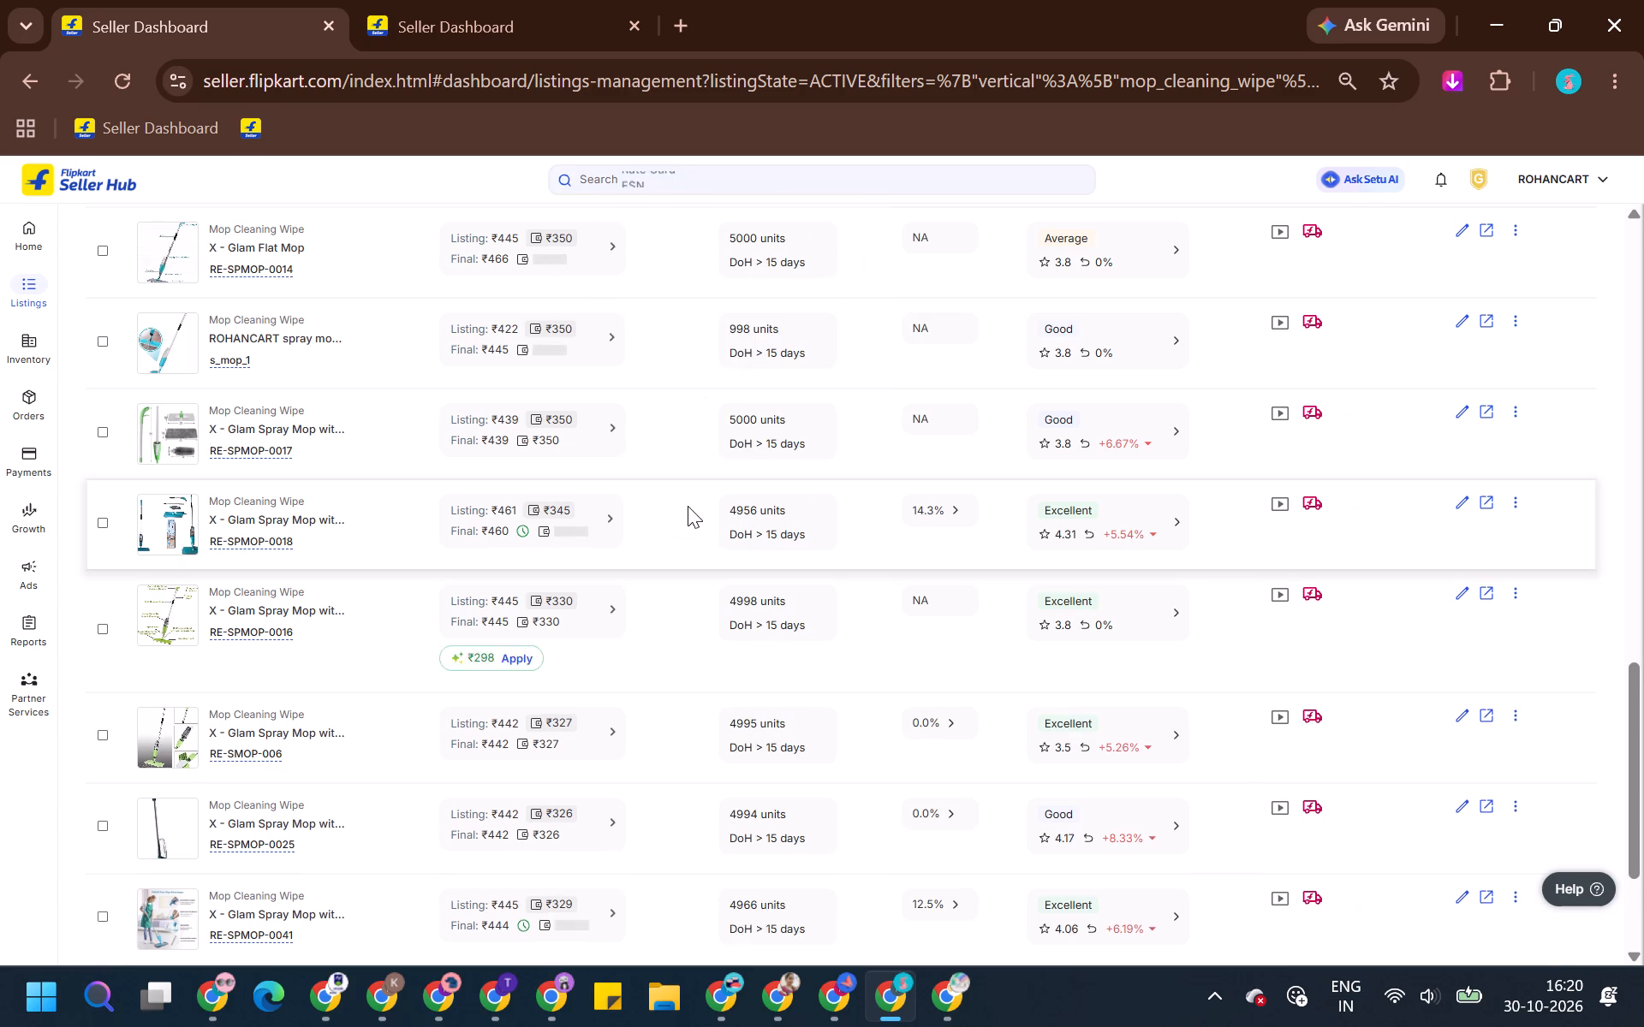
# Set the bank settlement of listing RE-SPMOP-0018 to ₹350 and apply it.
pyautogui.scroll(1, 641, 450)
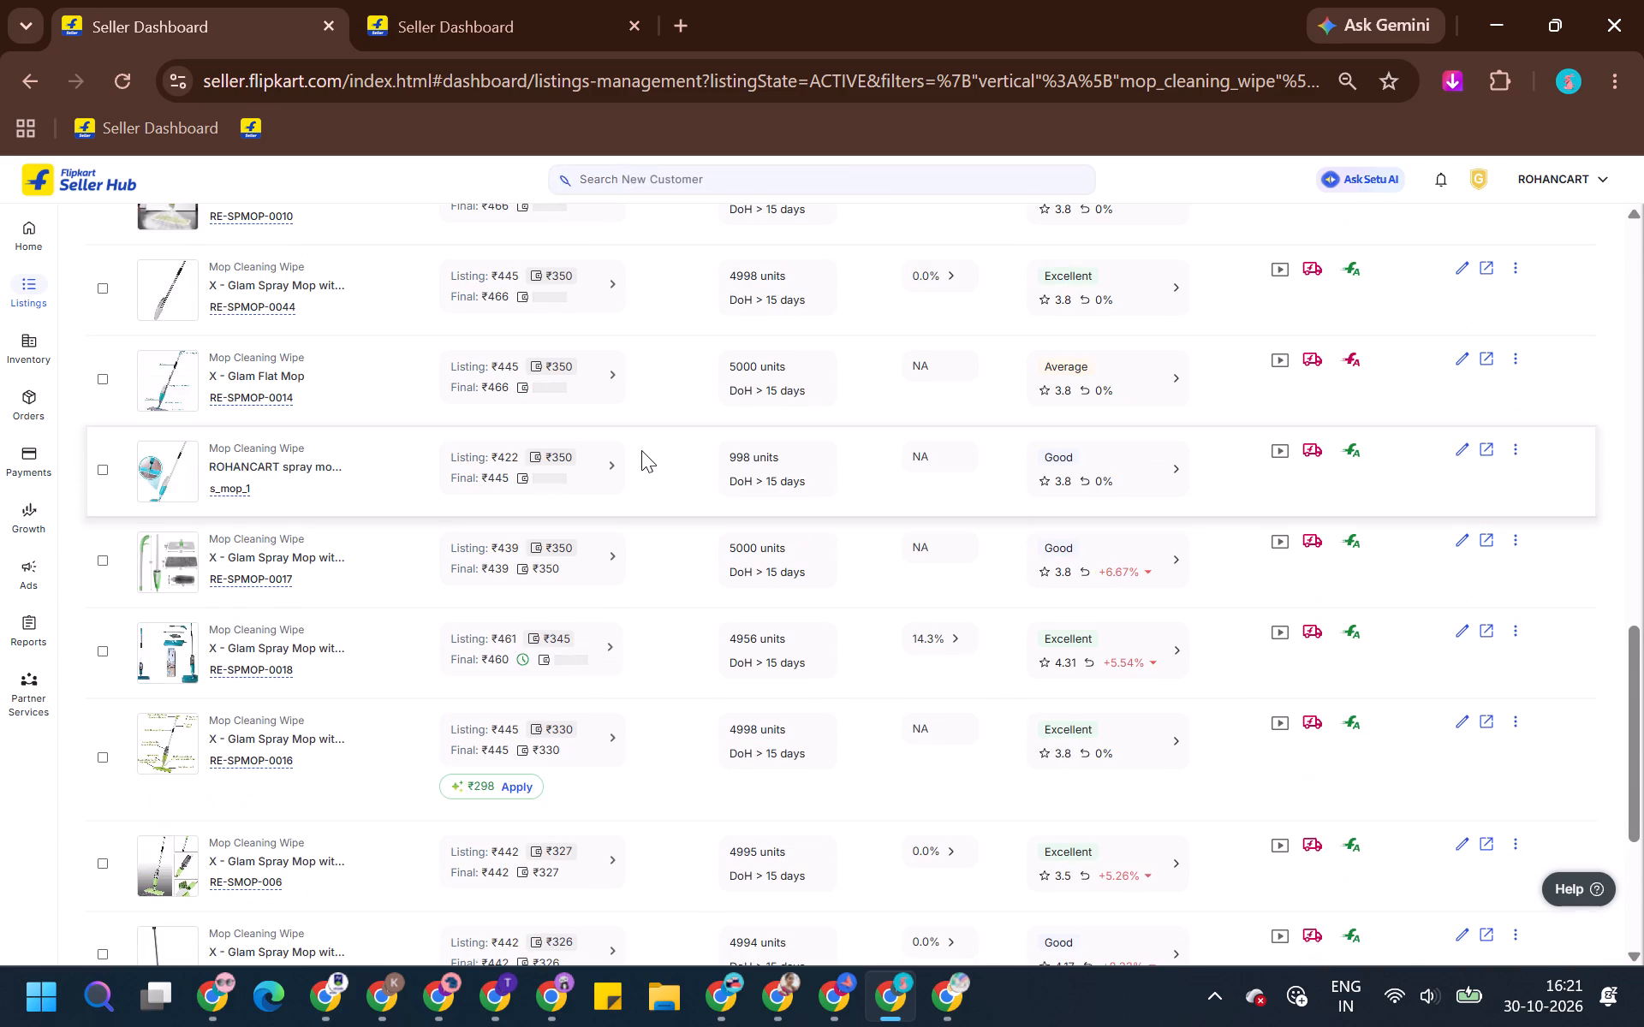
pyautogui.scroll(-2, 641, 455)
pyautogui.click(594, 376)
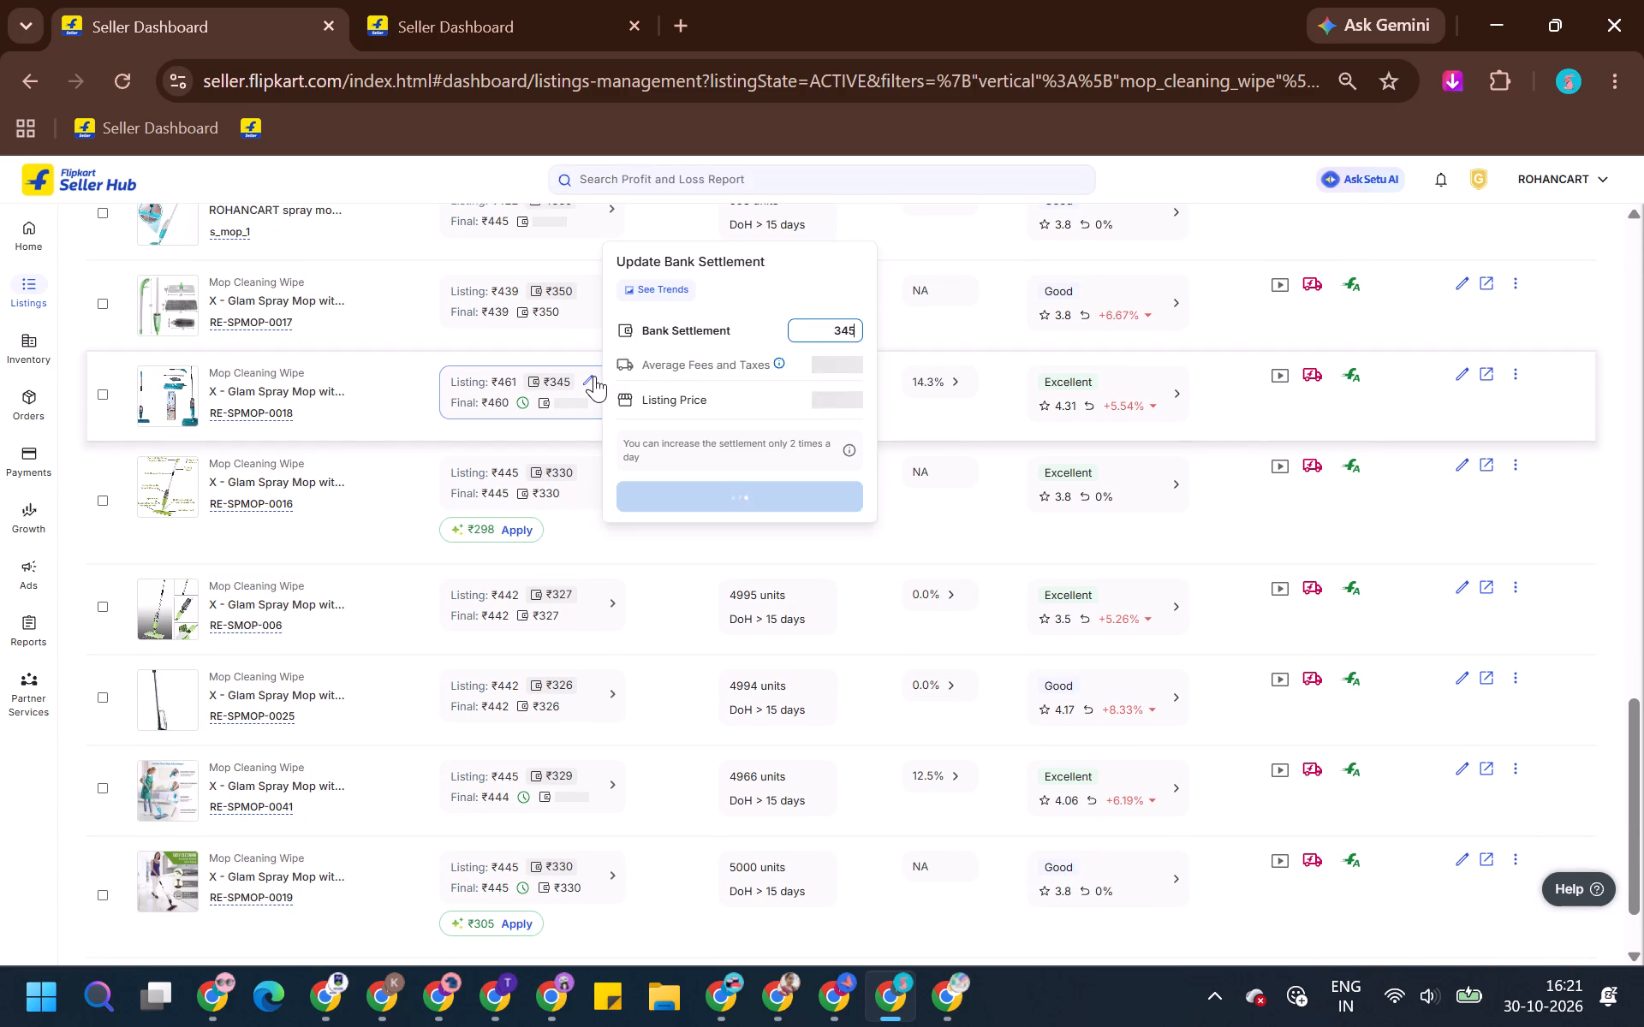
pyautogui.press('BackSpace')
pyautogui.press('BackSpace')
pyautogui.write('50')
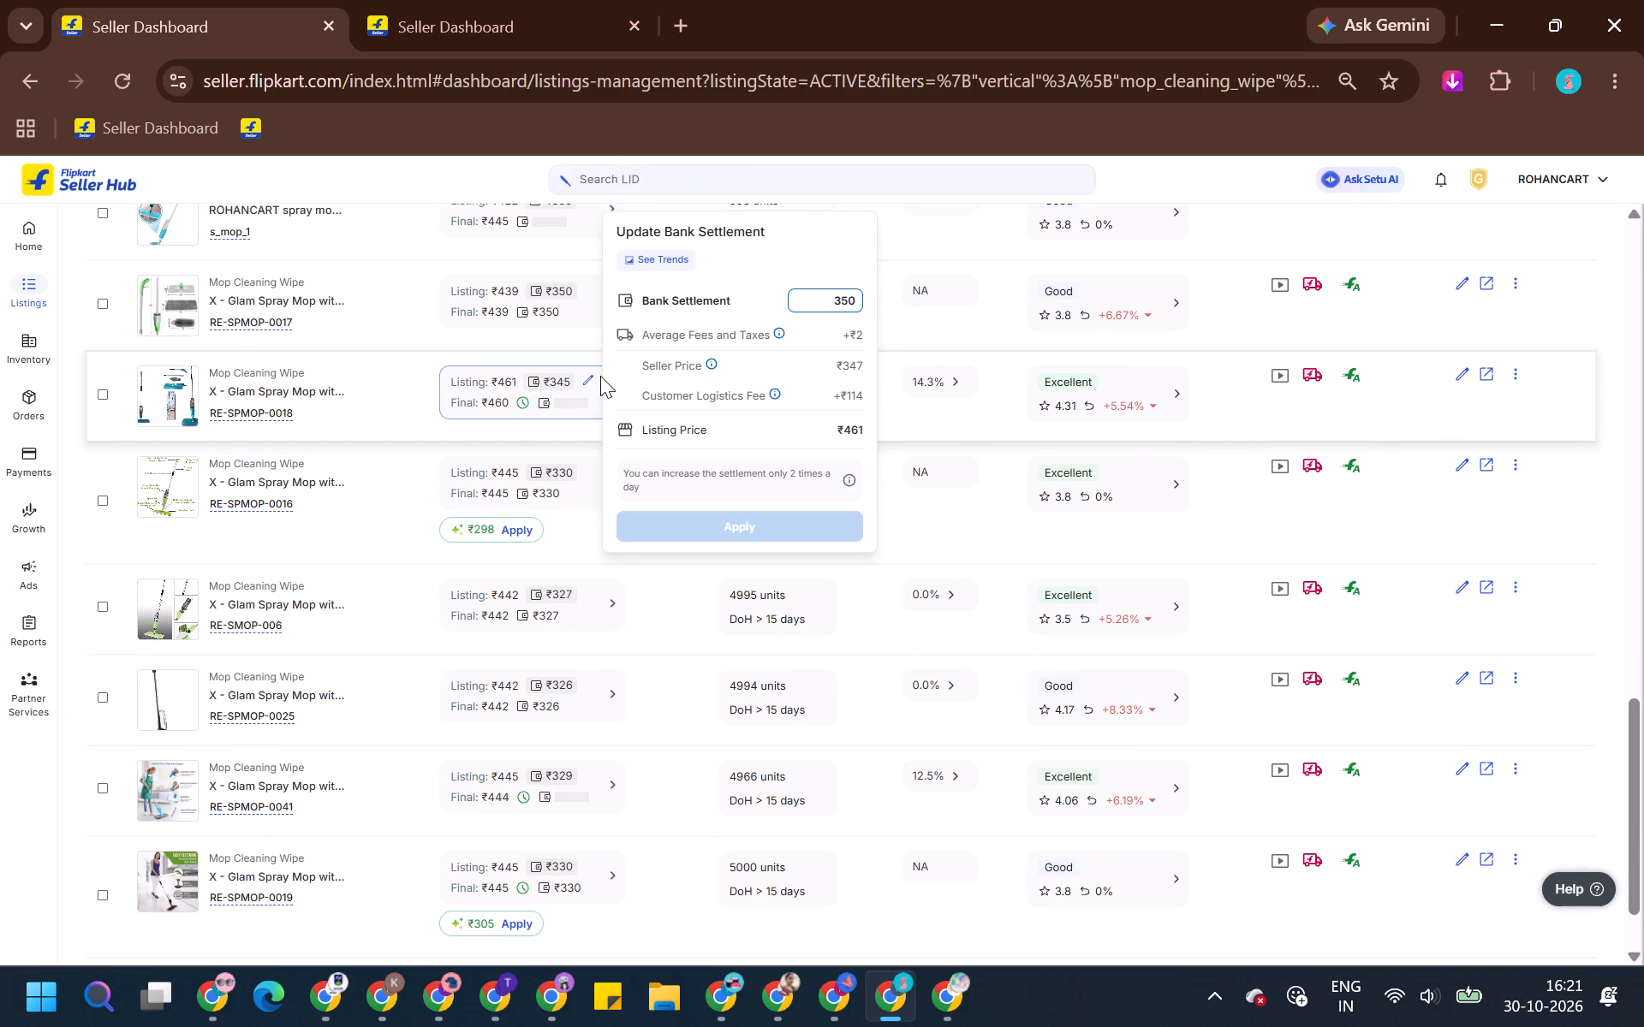
pyautogui.click(688, 530)
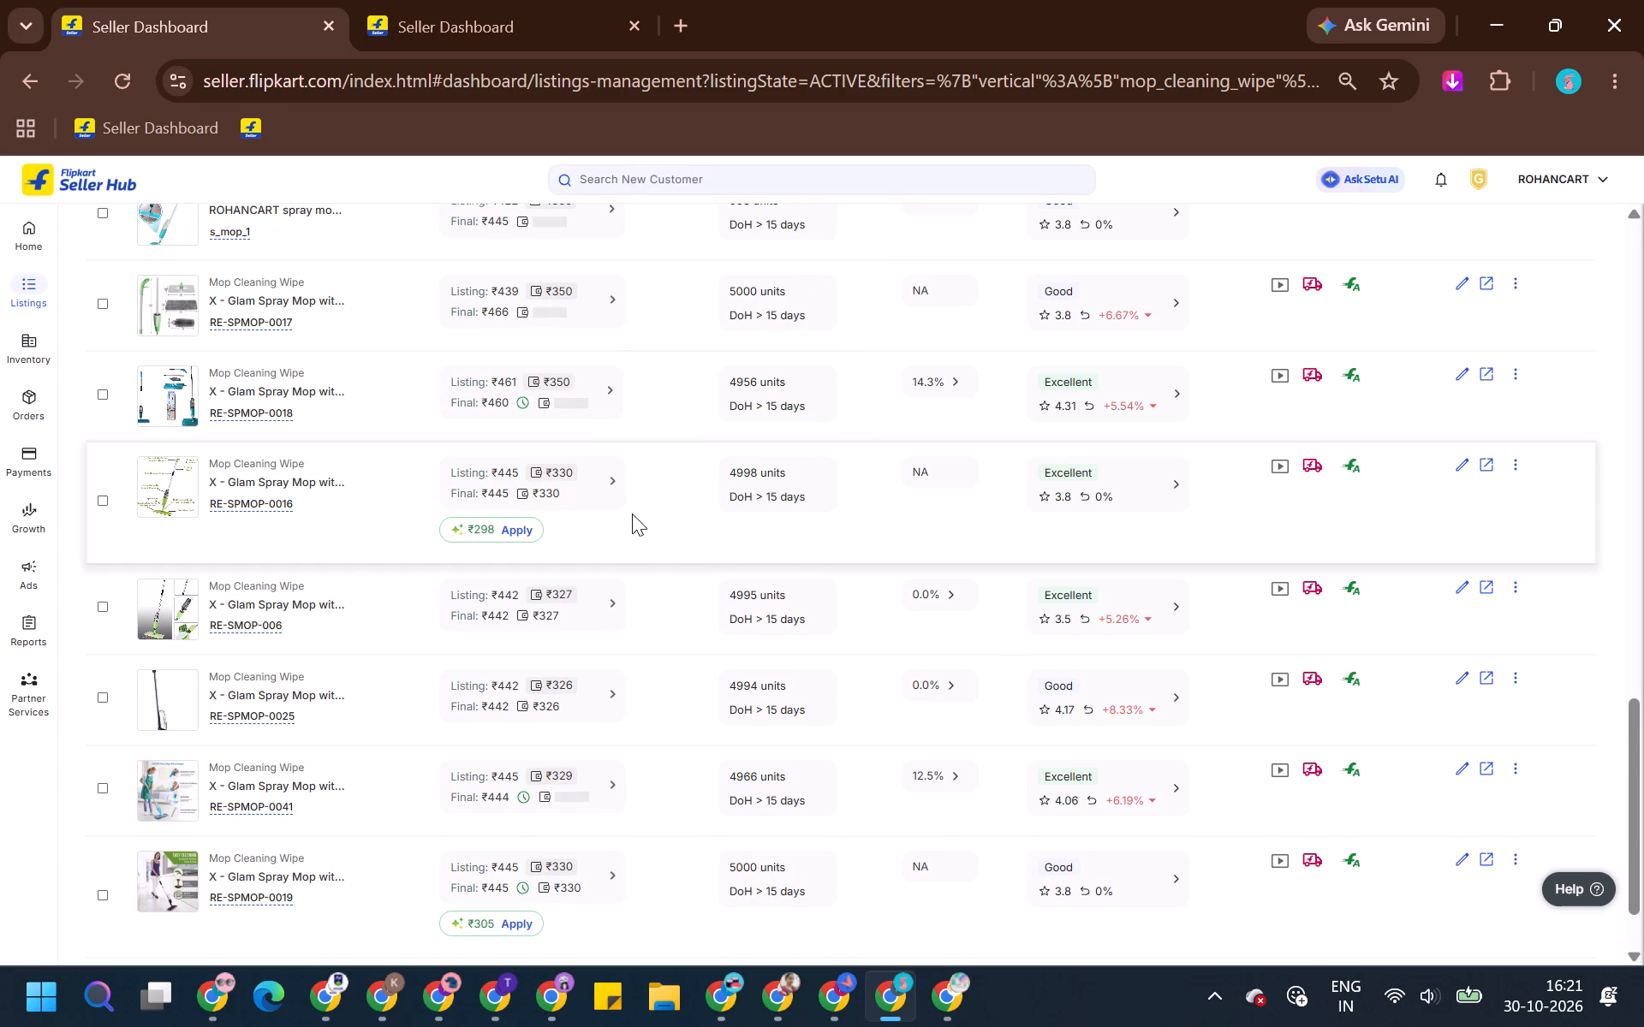
# Set the bank settlement of listing RE-SPMOP-0016 to ₹350 and apply it.
pyautogui.click(595, 472)
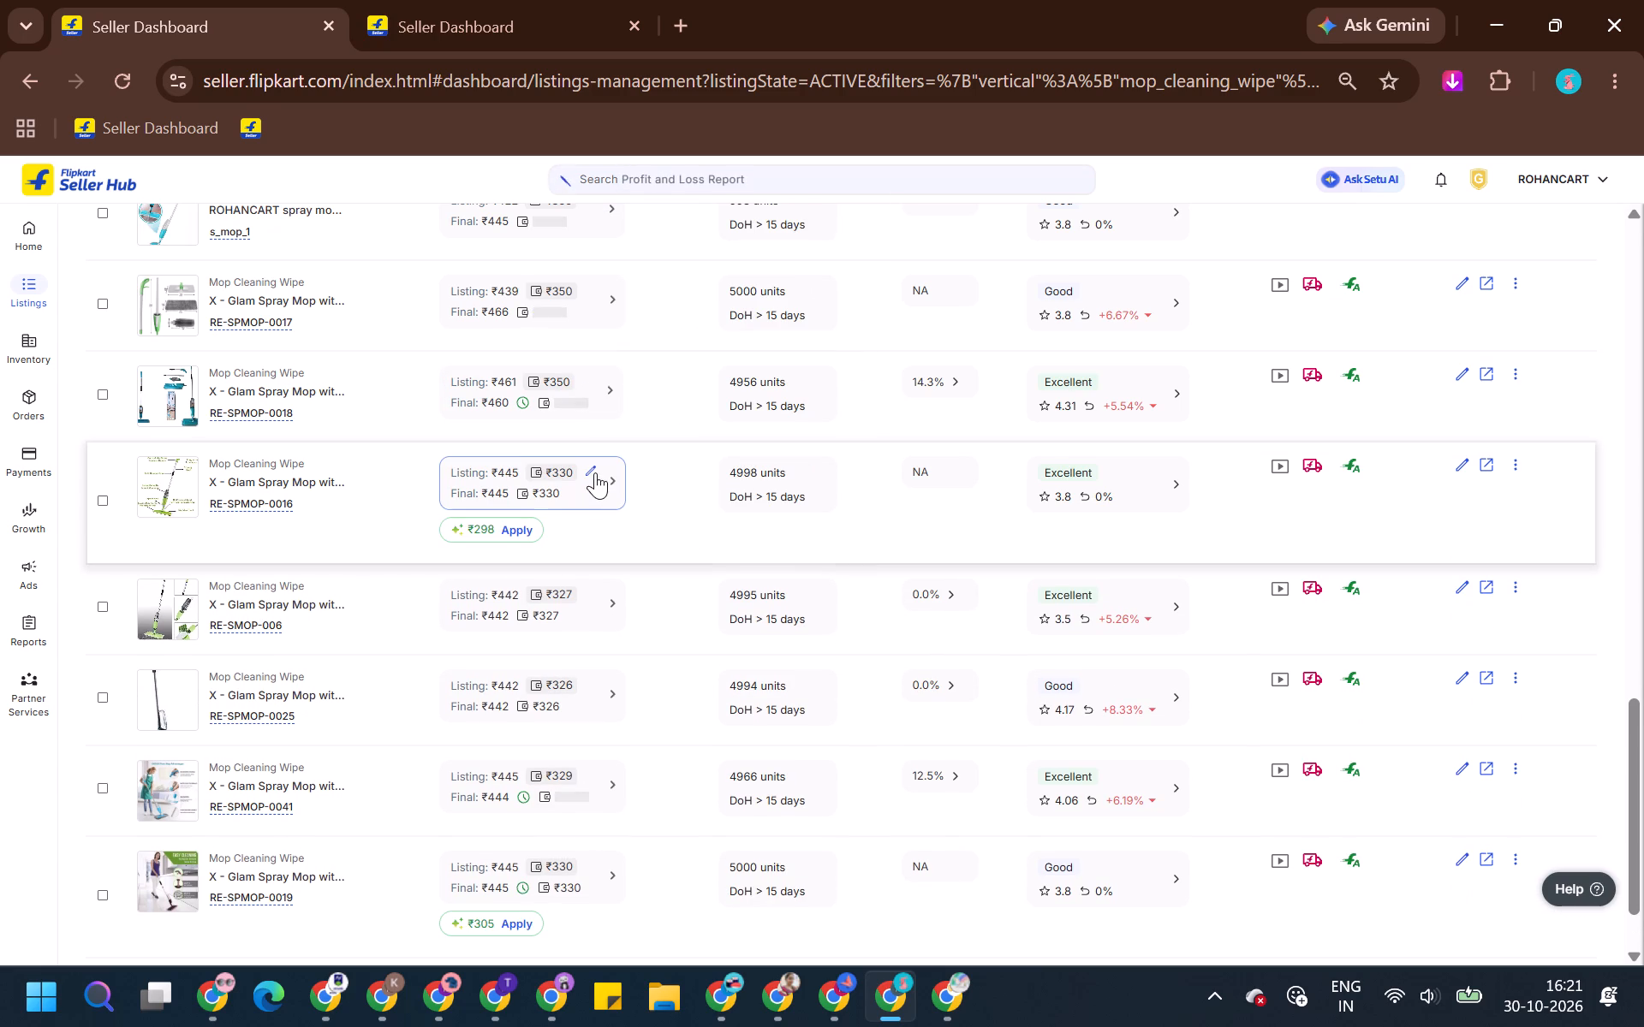
pyautogui.press('BackSpace')
pyautogui.press('BackSpace')
pyautogui.write('50')
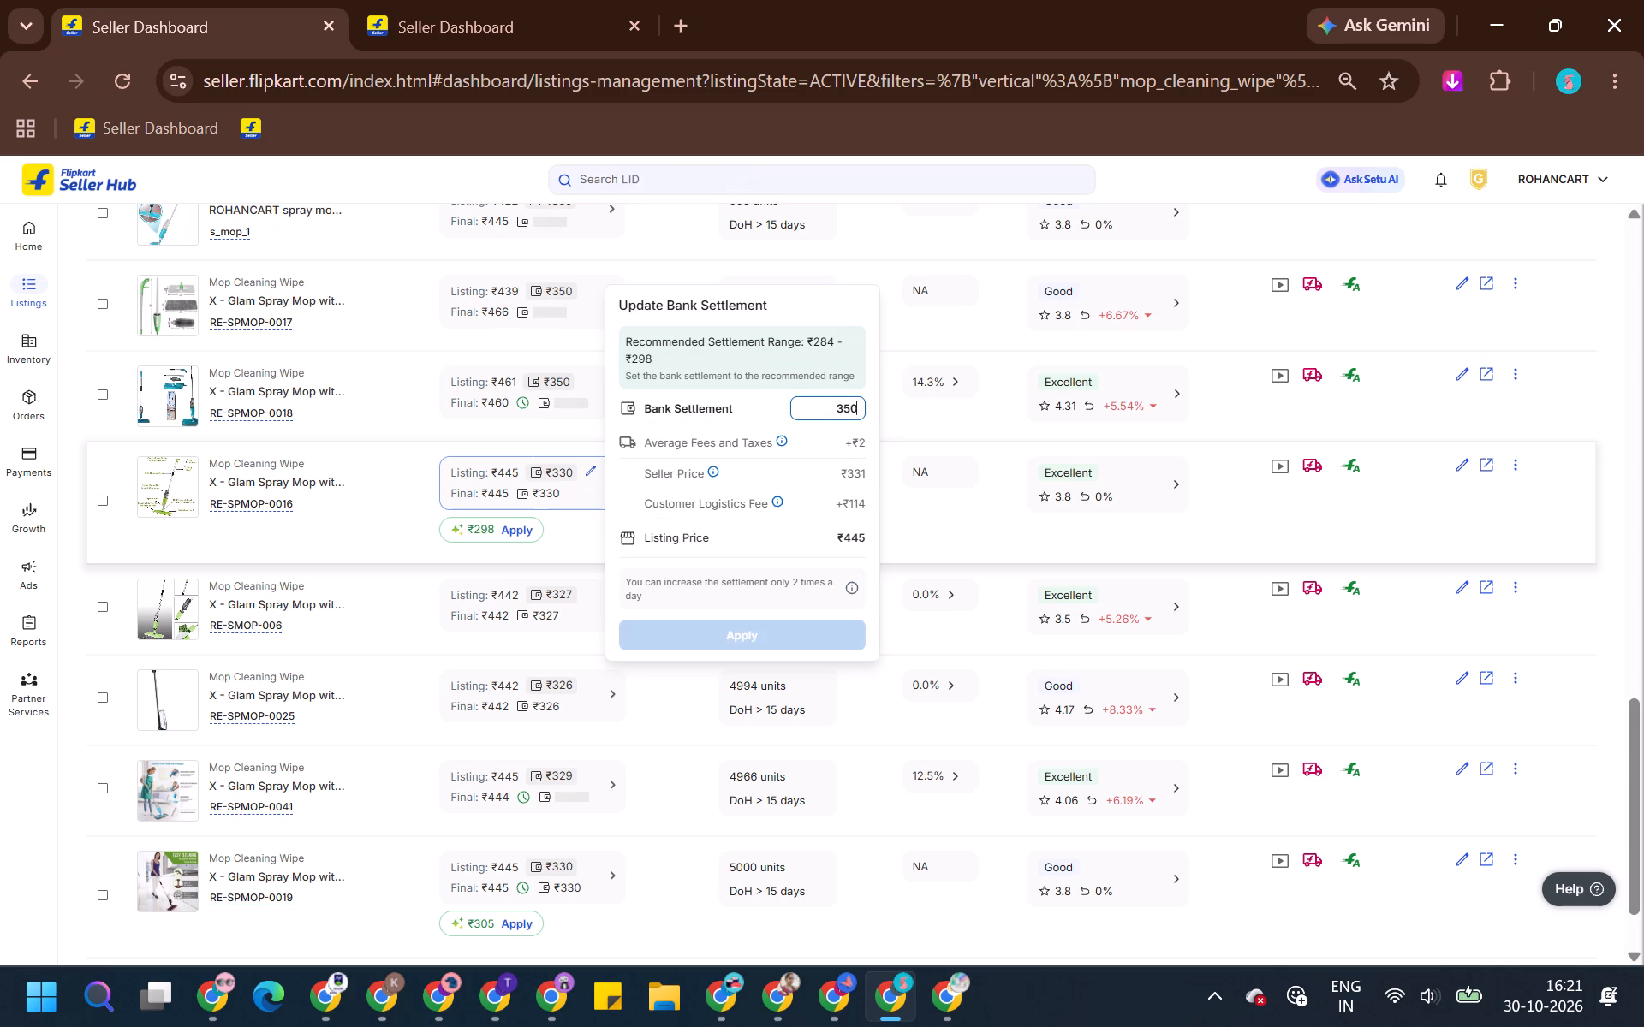
pyautogui.click(773, 636)
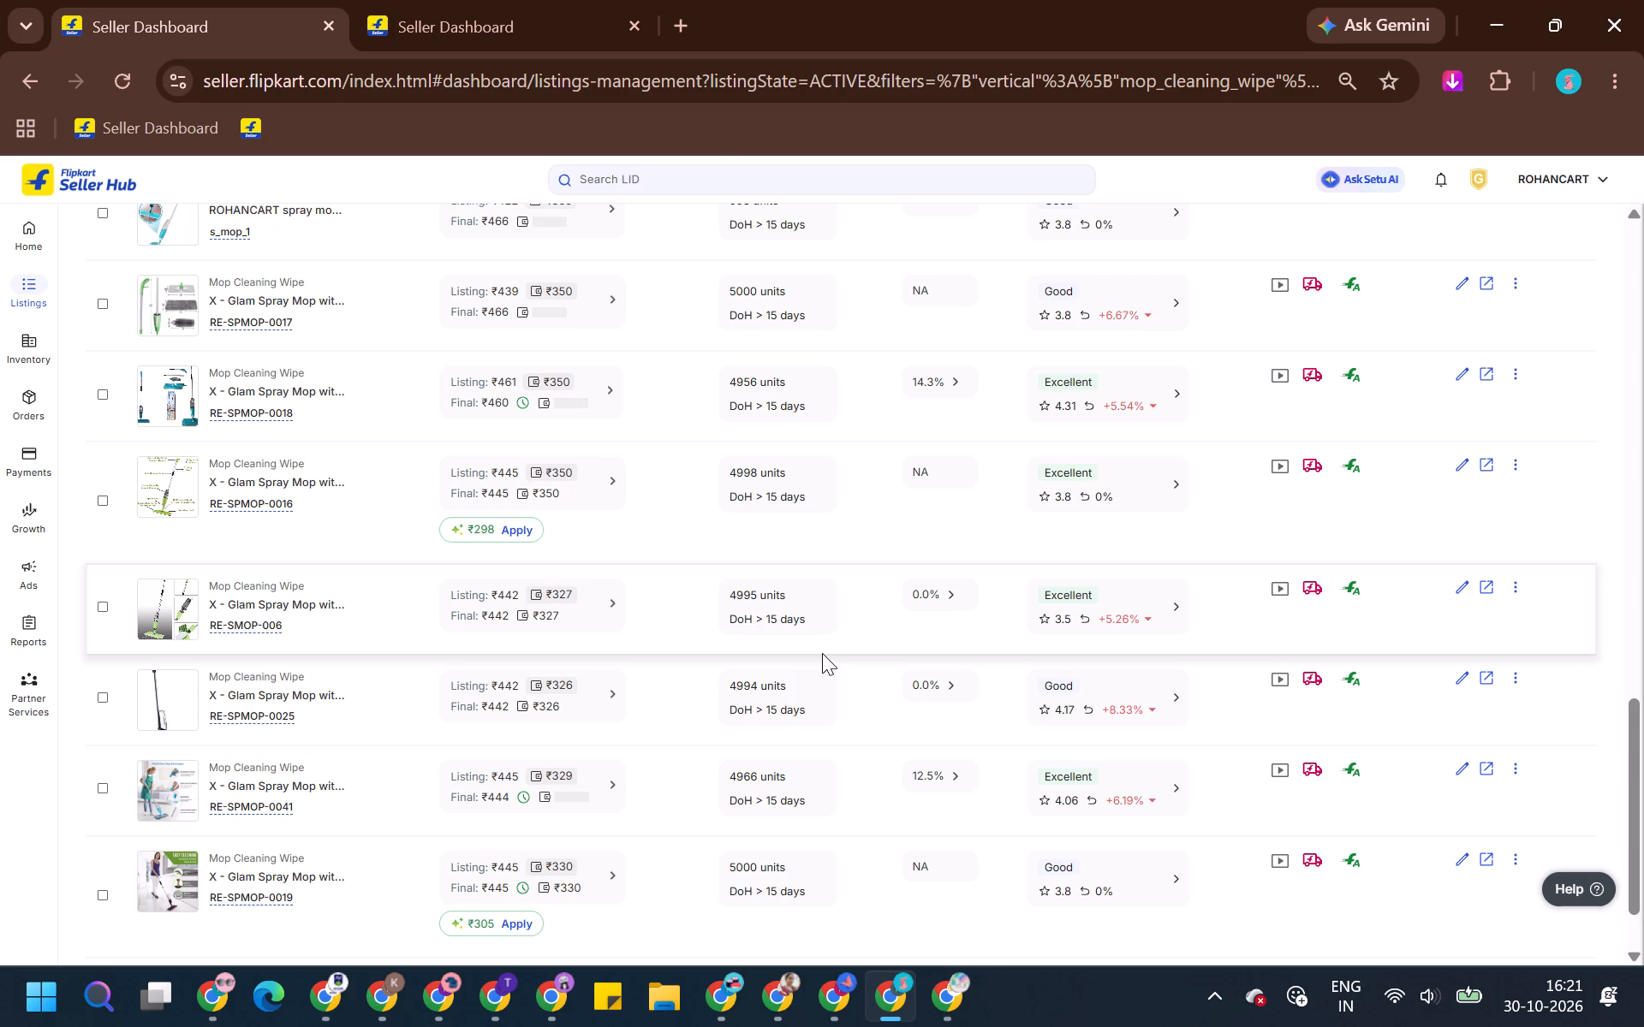
# Set the bank settlement of listing RE-SMOP-006 to ₹350 and apply it.
pyautogui.scroll(-2, 604, 602)
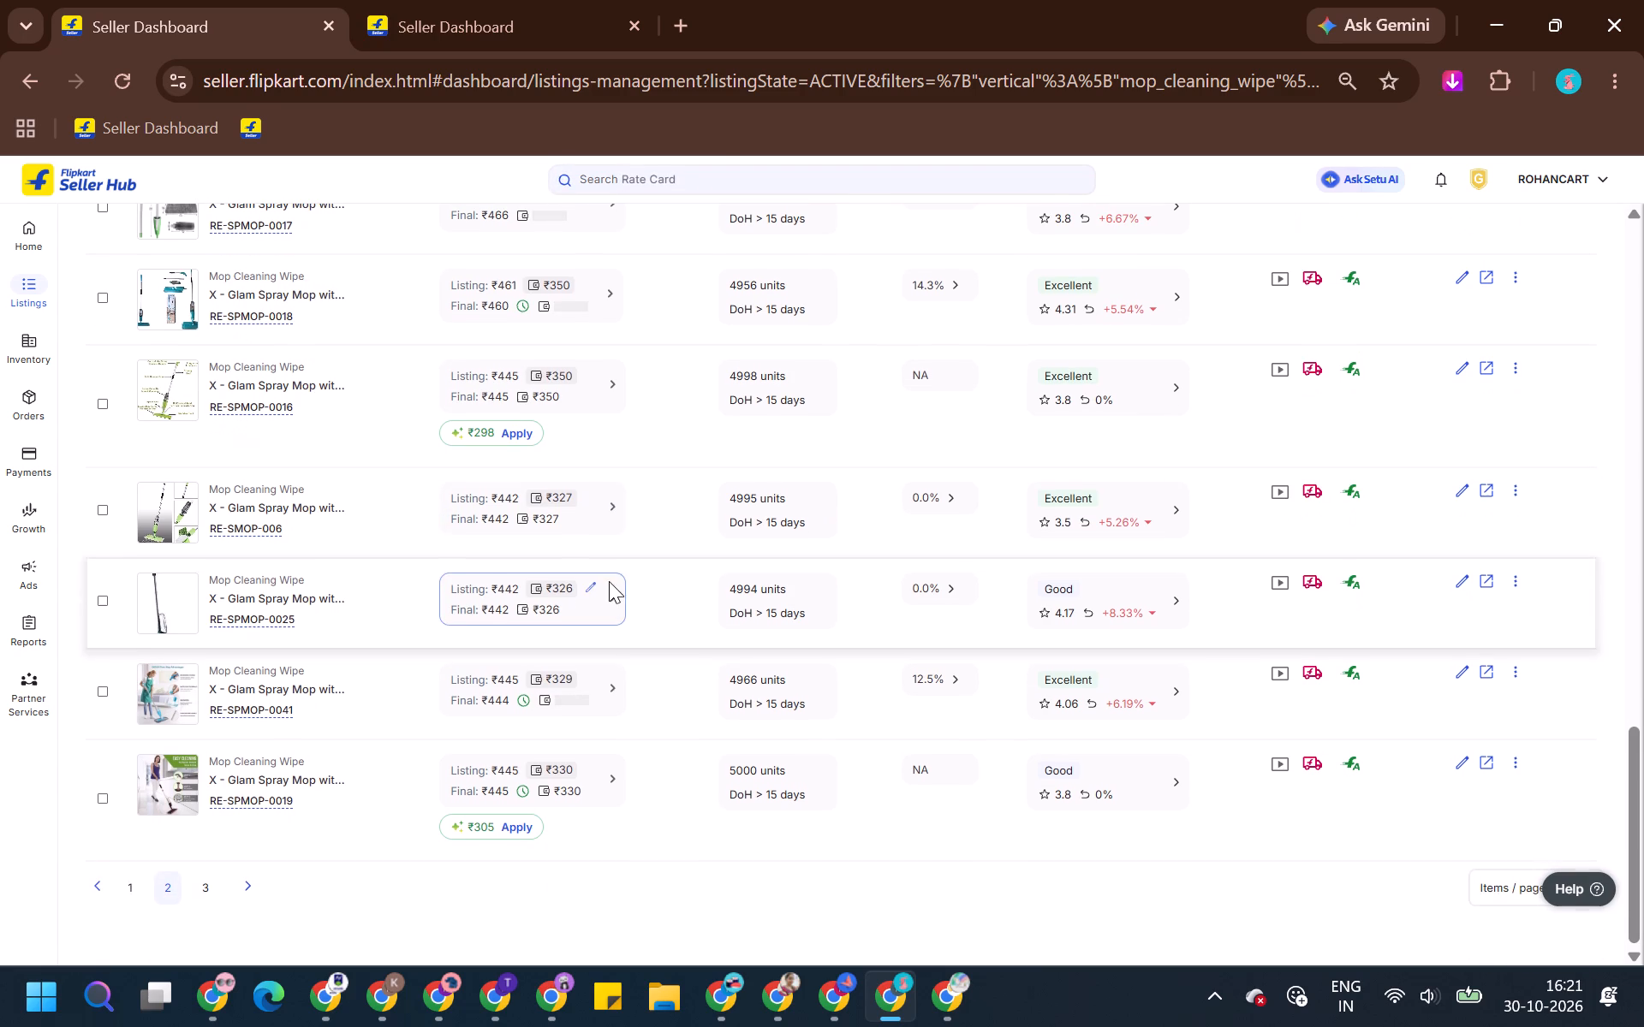
pyautogui.scroll(-1, 609, 581)
pyautogui.click(591, 498)
pyautogui.press('BackSpace')
pyautogui.press('BackSpace')
pyautogui.write('50')
pyautogui.click(724, 637)
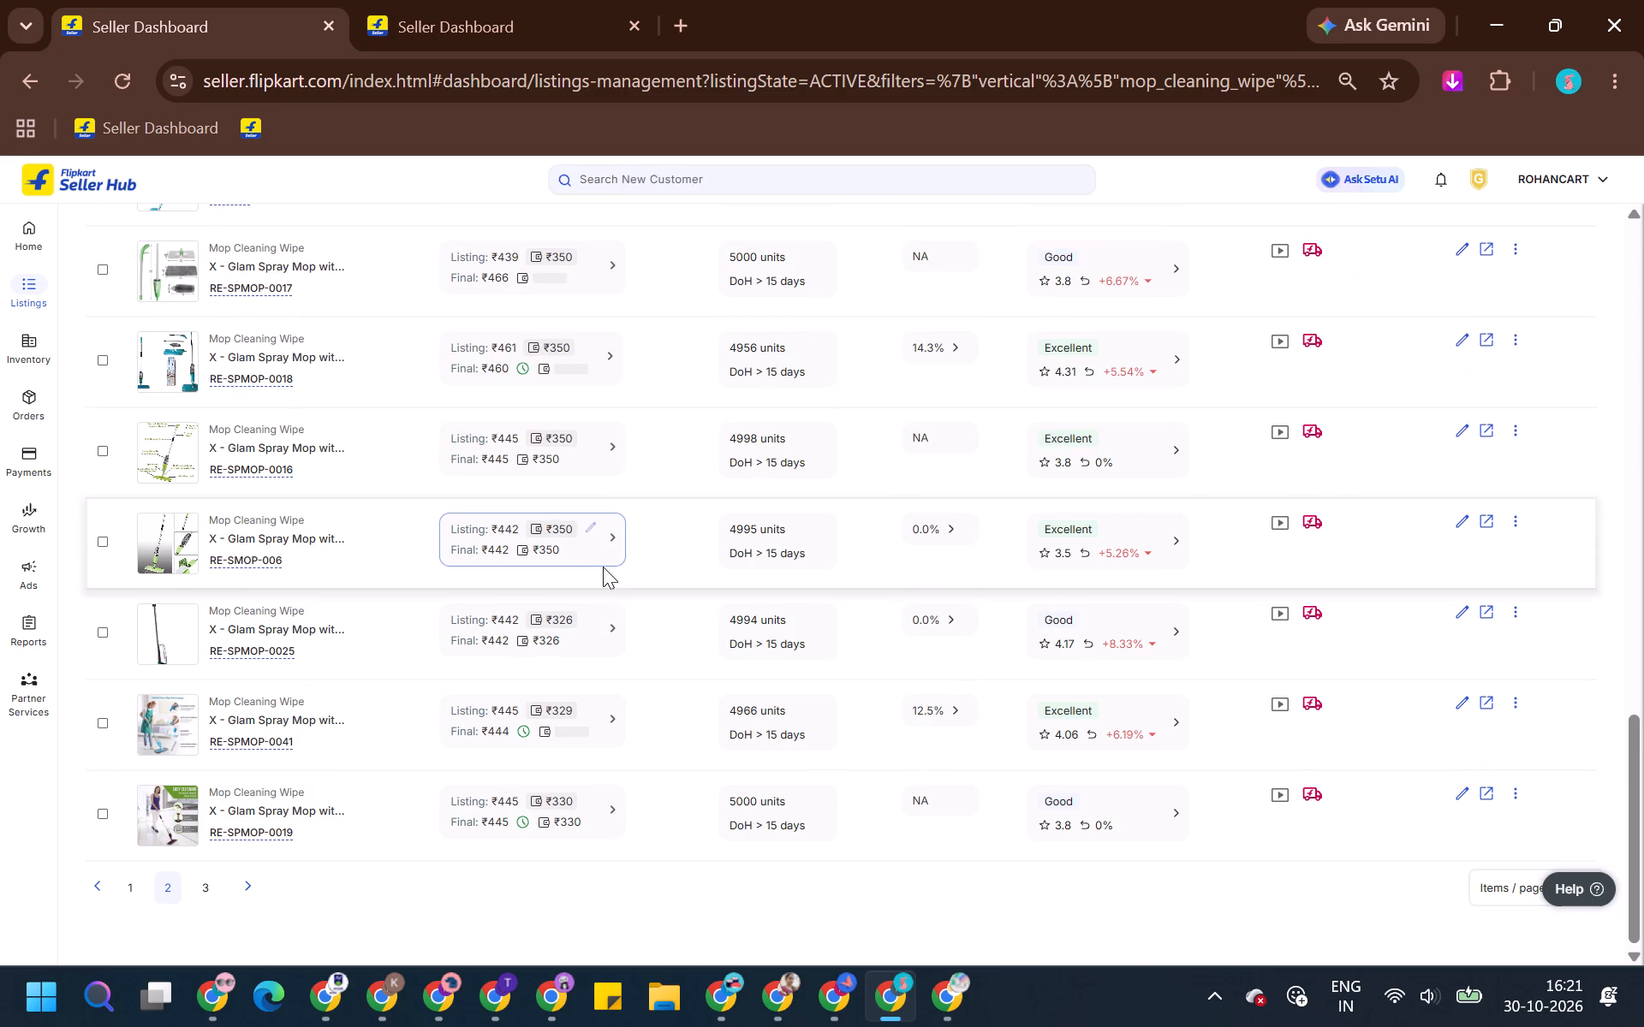
# Set the bank settlement of listing RE-SPMOP-0025 to ₹350 and apply it.
pyautogui.click(592, 614)
pyautogui.click(589, 593)
pyautogui.press('BackSpace')
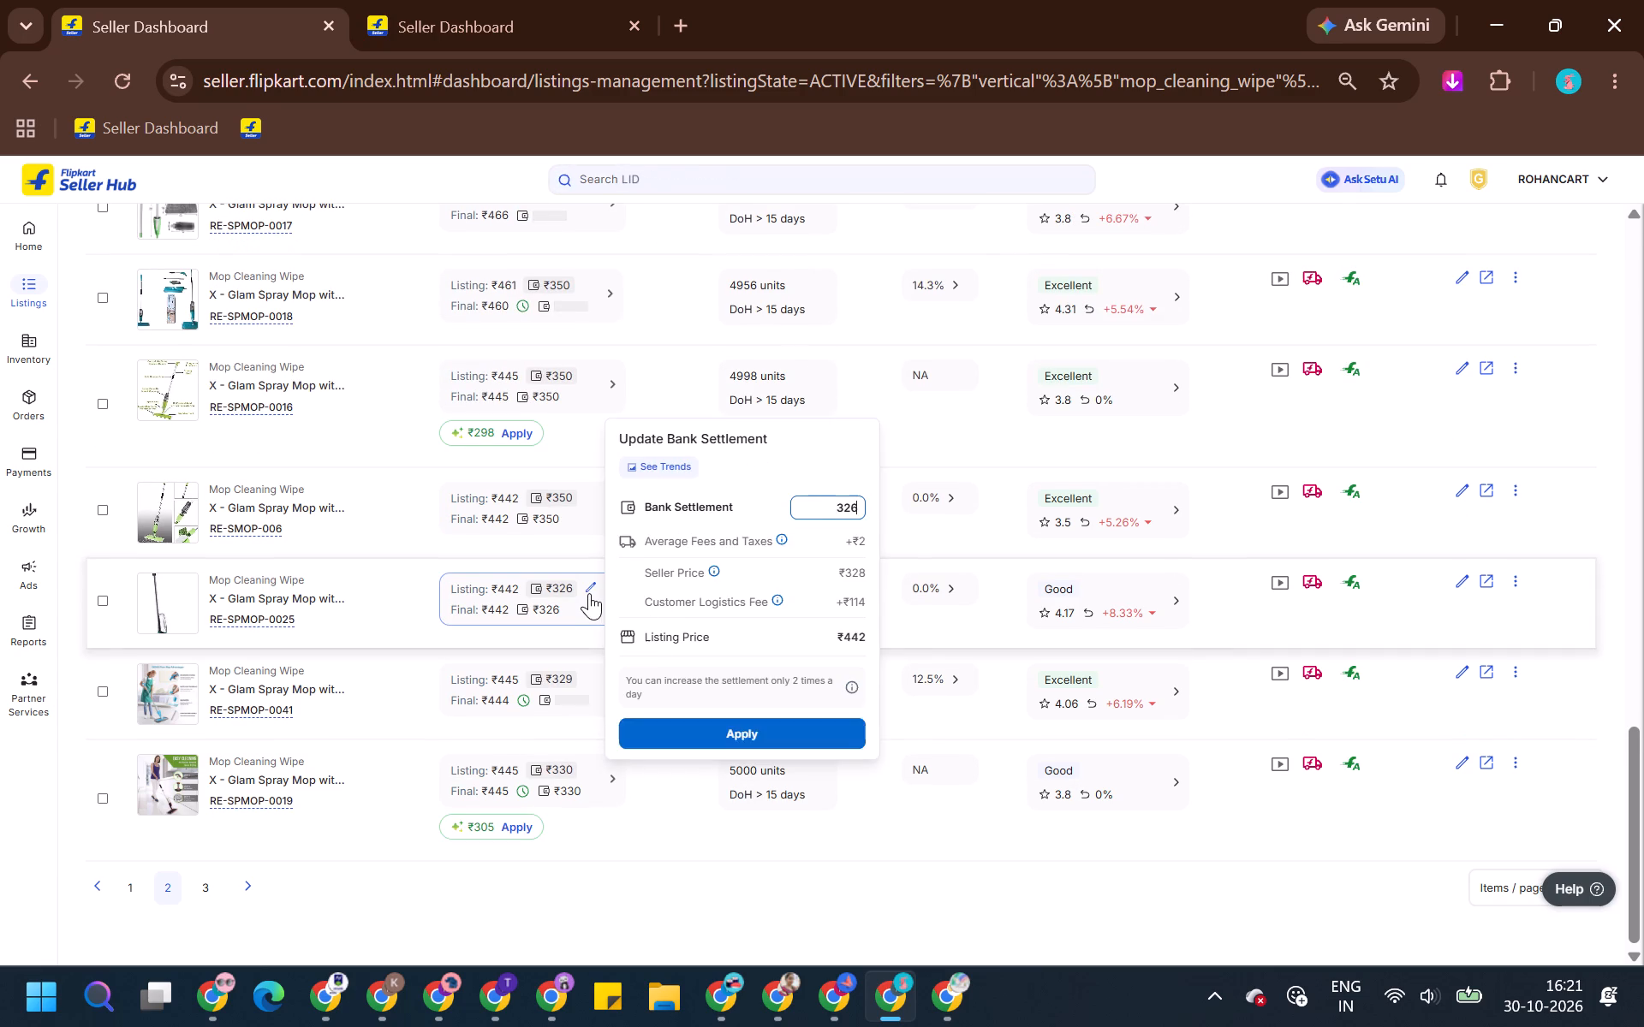
pyautogui.press('BackSpace')
pyautogui.write('50')
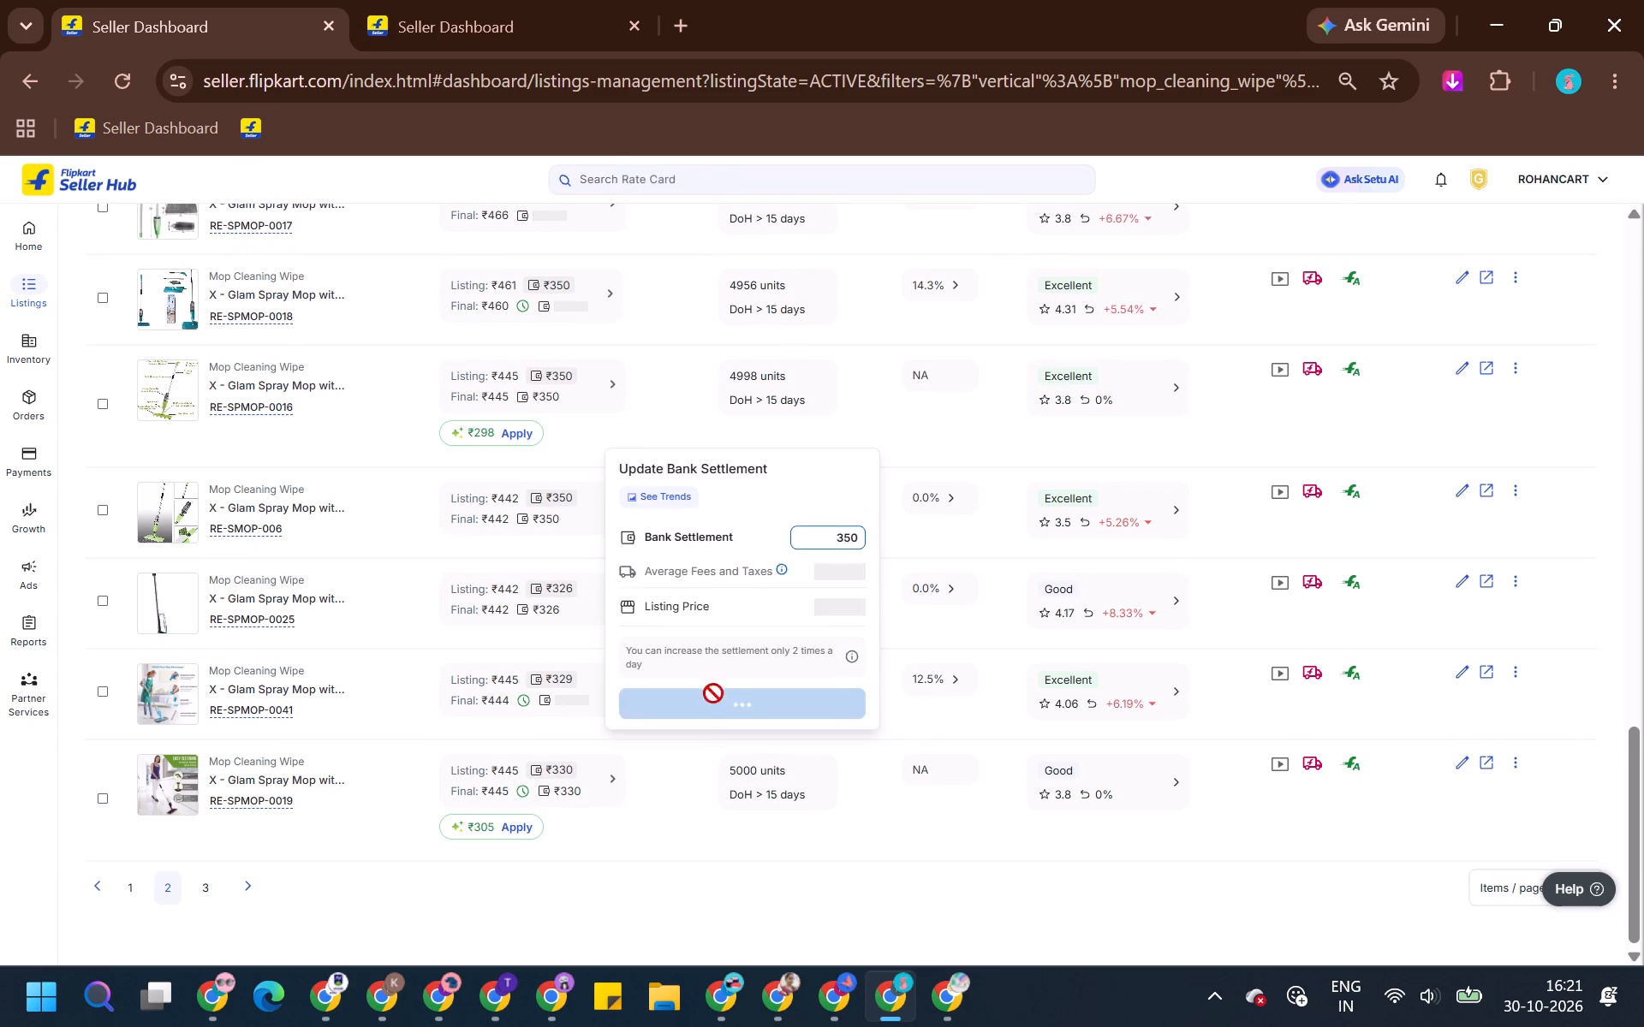
pyautogui.click(713, 732)
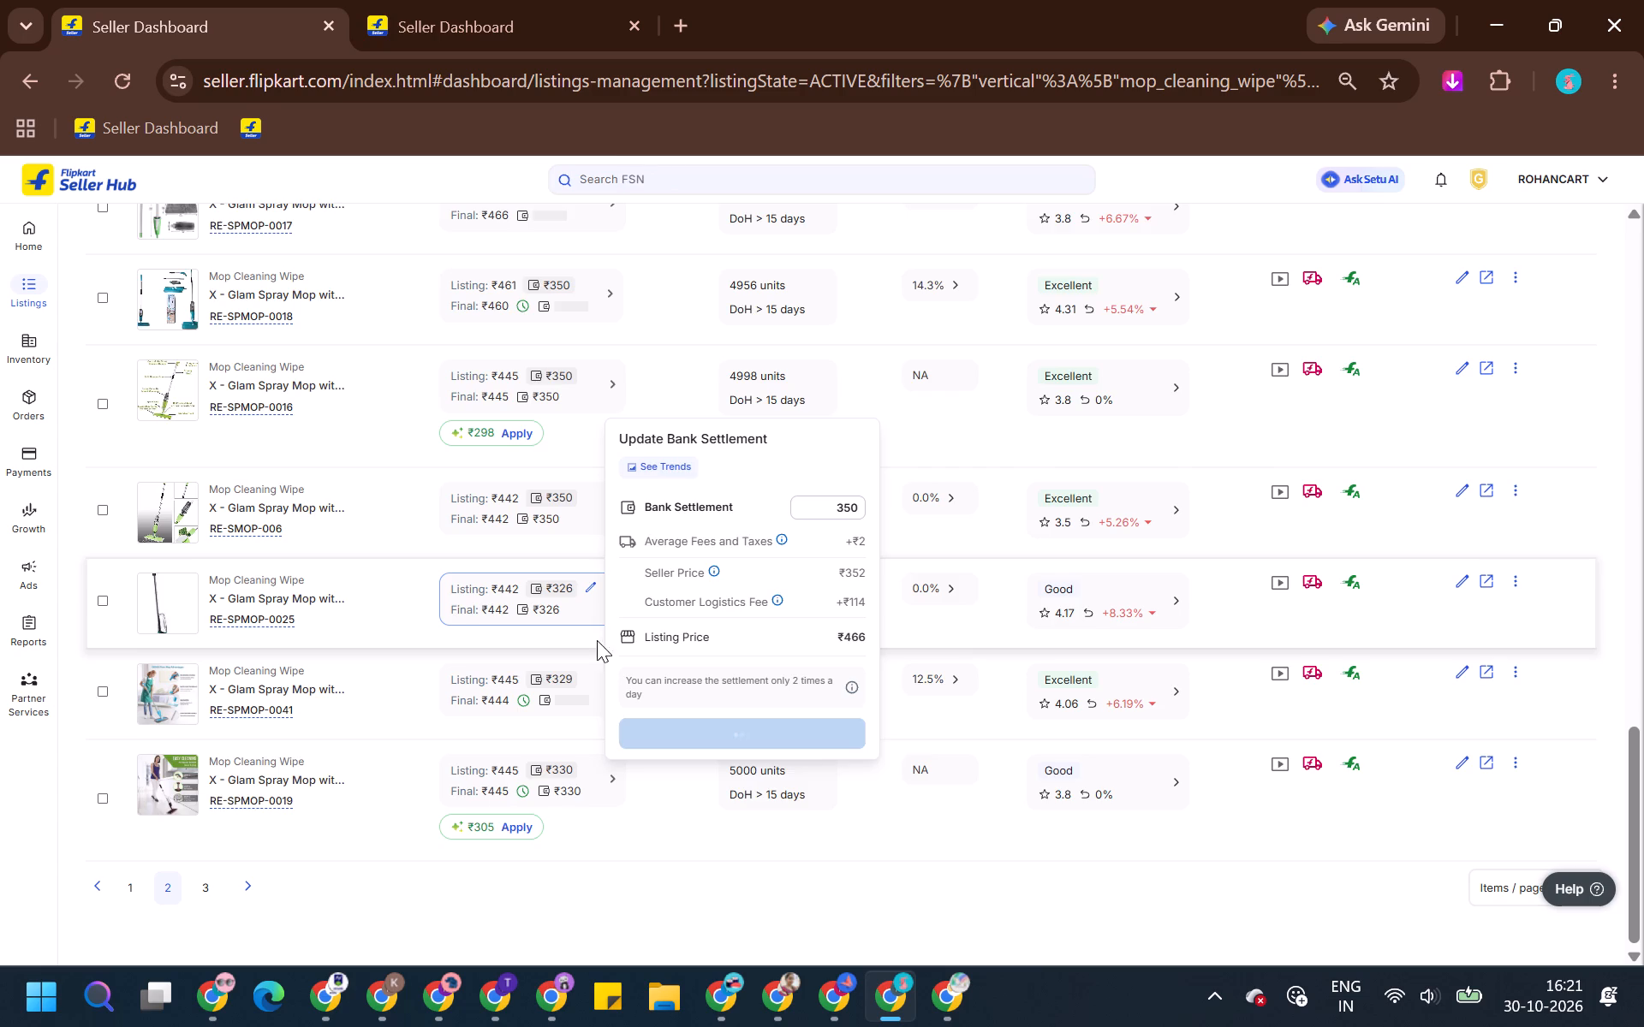
# Set the bank settlement of listing RE-SPMOP-0041 to ₹350 and apply it.
pyautogui.click(593, 700)
pyautogui.click(593, 704)
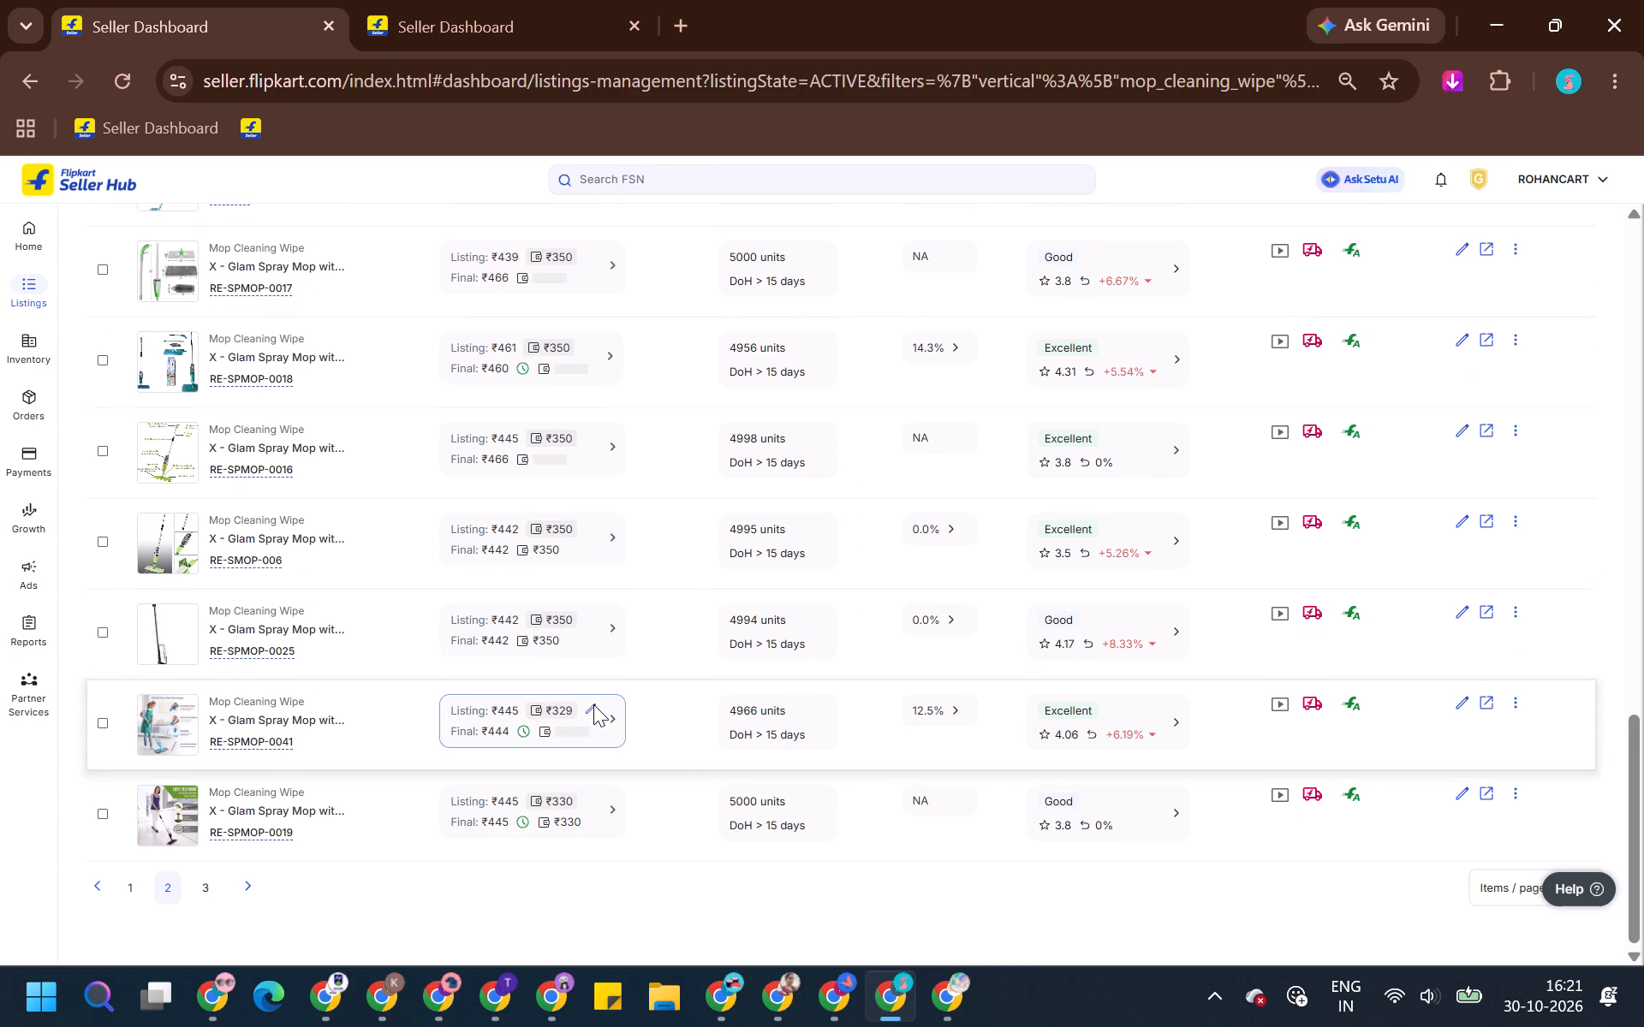
pyautogui.click(593, 704)
pyautogui.click(594, 674)
pyautogui.press('BackSpace')
pyautogui.press('BackSpace')
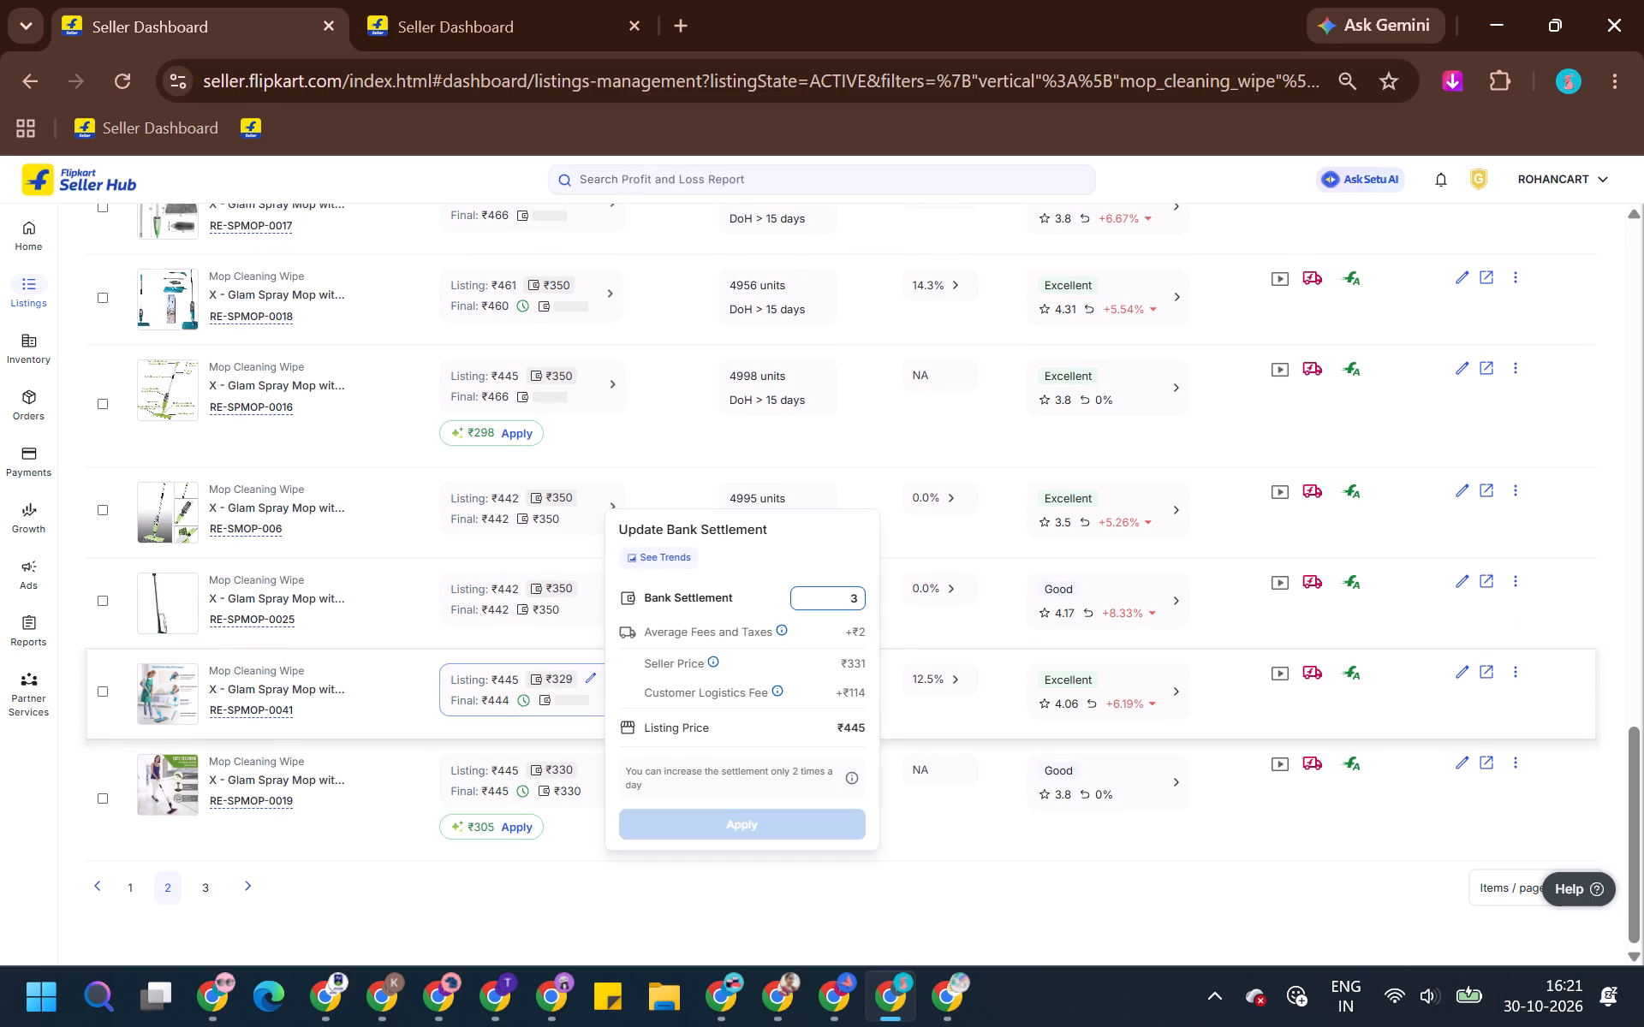
pyautogui.write('50')
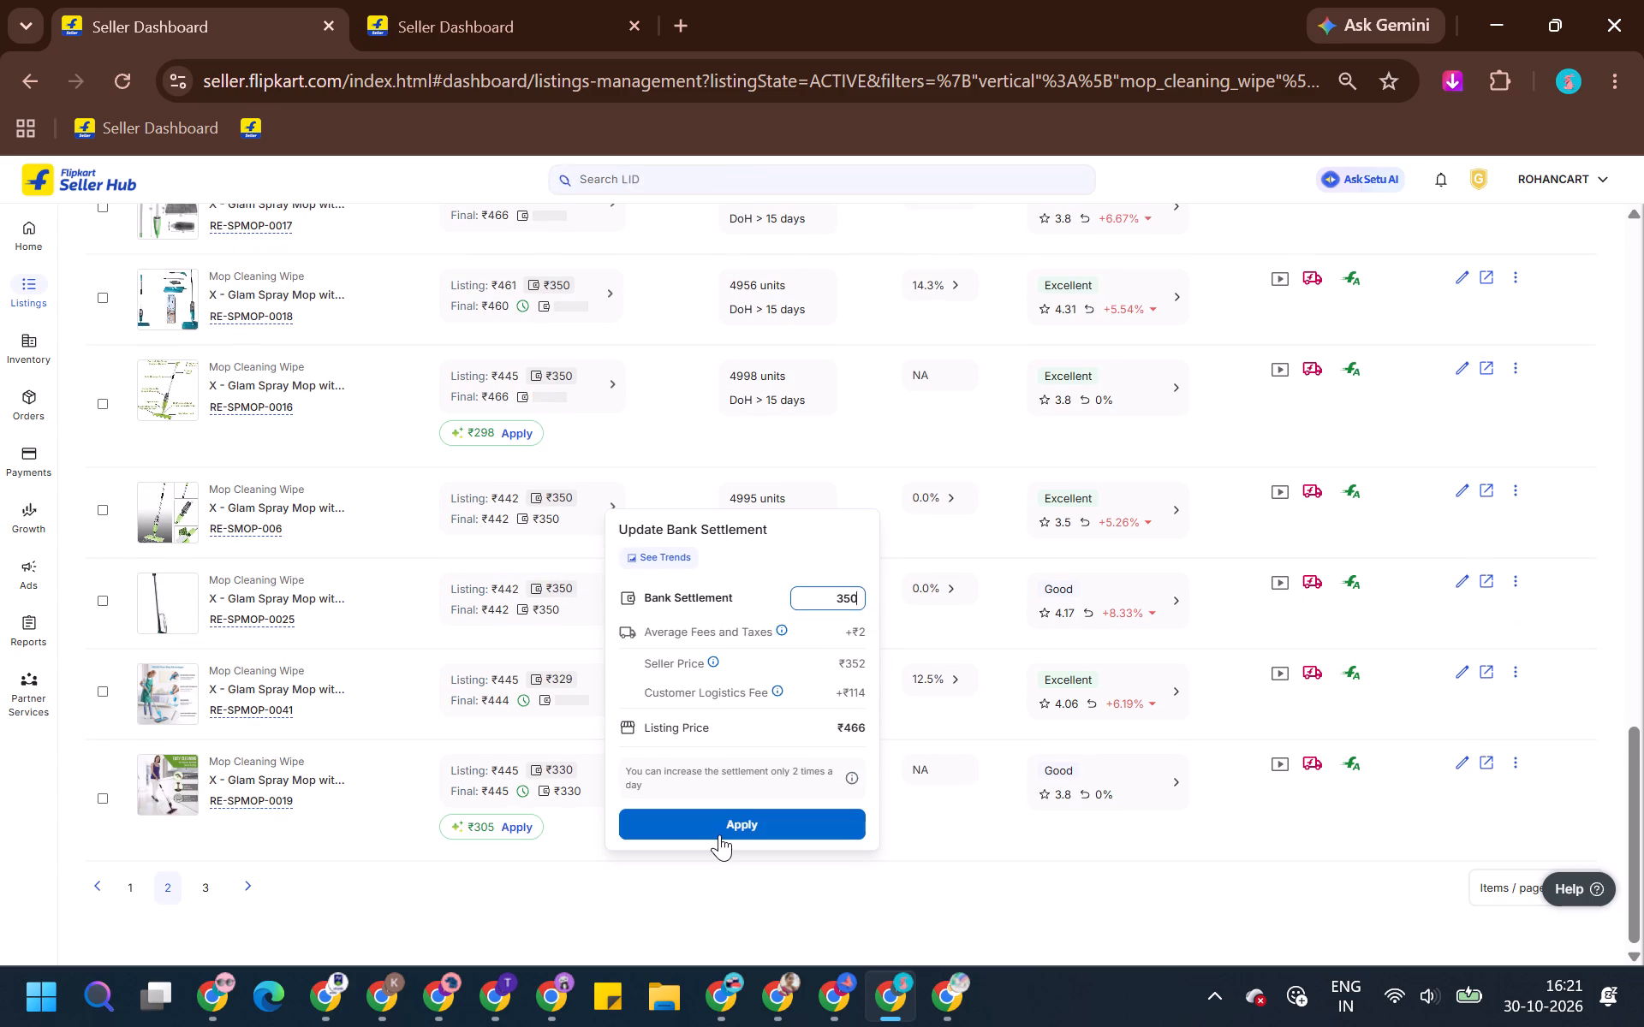
pyautogui.click(719, 833)
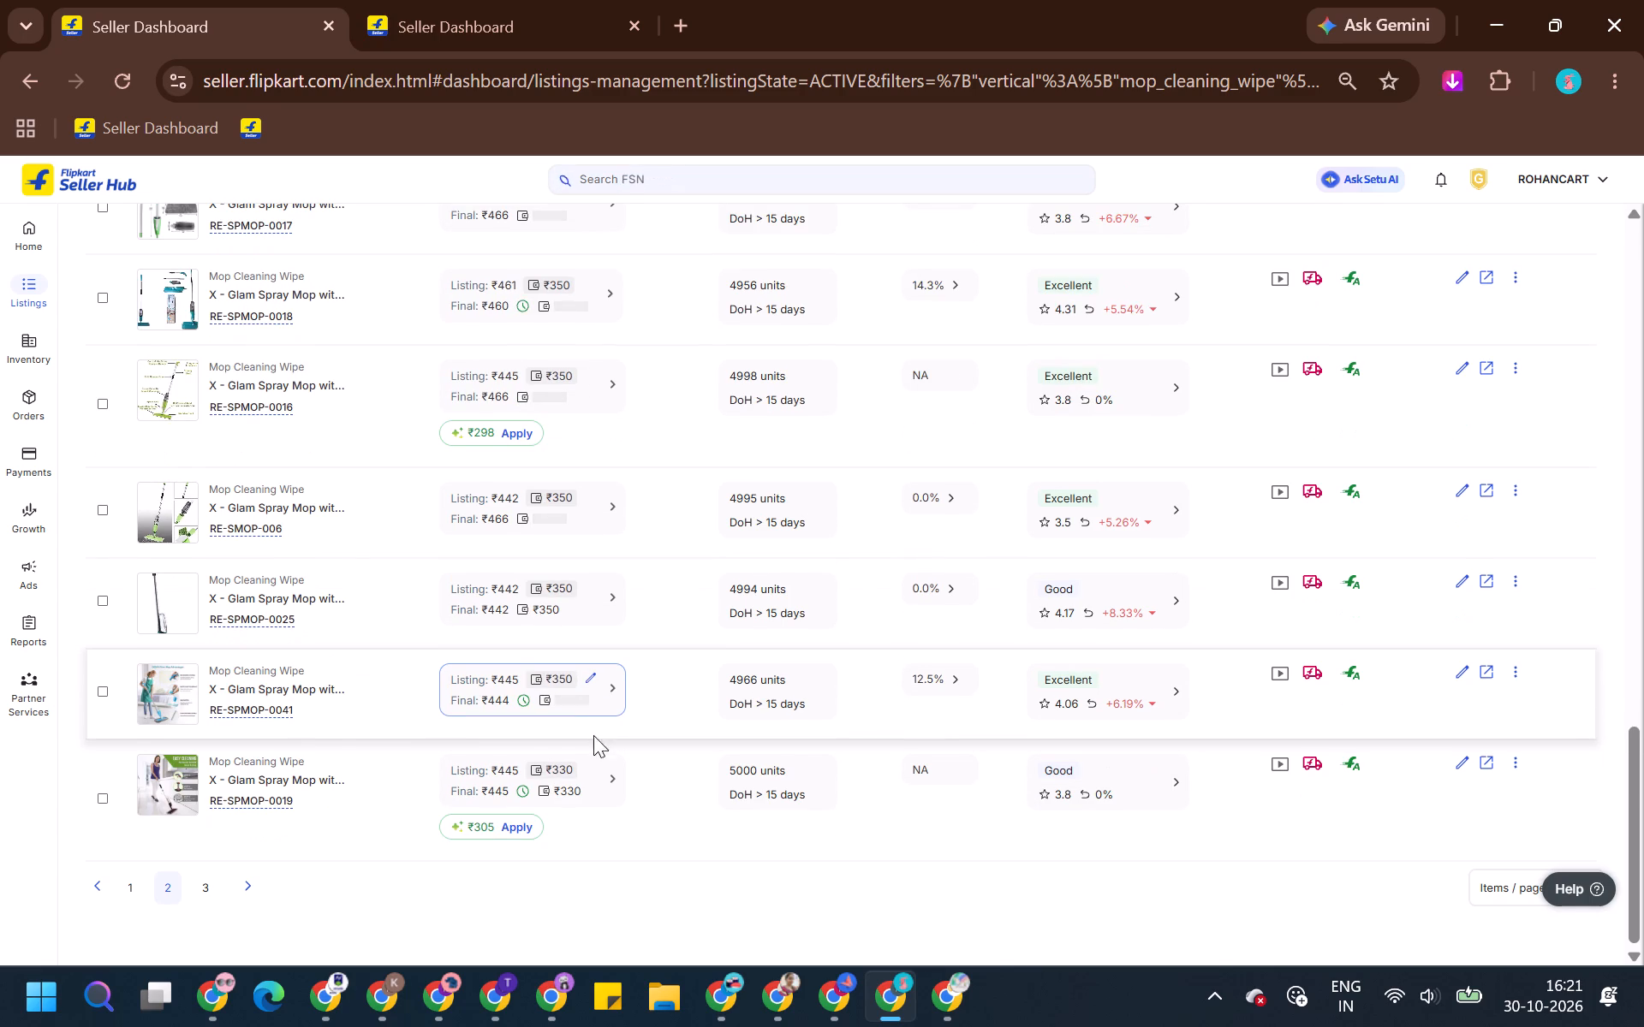
# Set the bank settlement of listing RE-SPMOP-0019 to ₹350 and apply it.
pyautogui.click(587, 760)
pyautogui.click(593, 769)
pyautogui.press('BackSpace')
pyautogui.press('BackSpace')
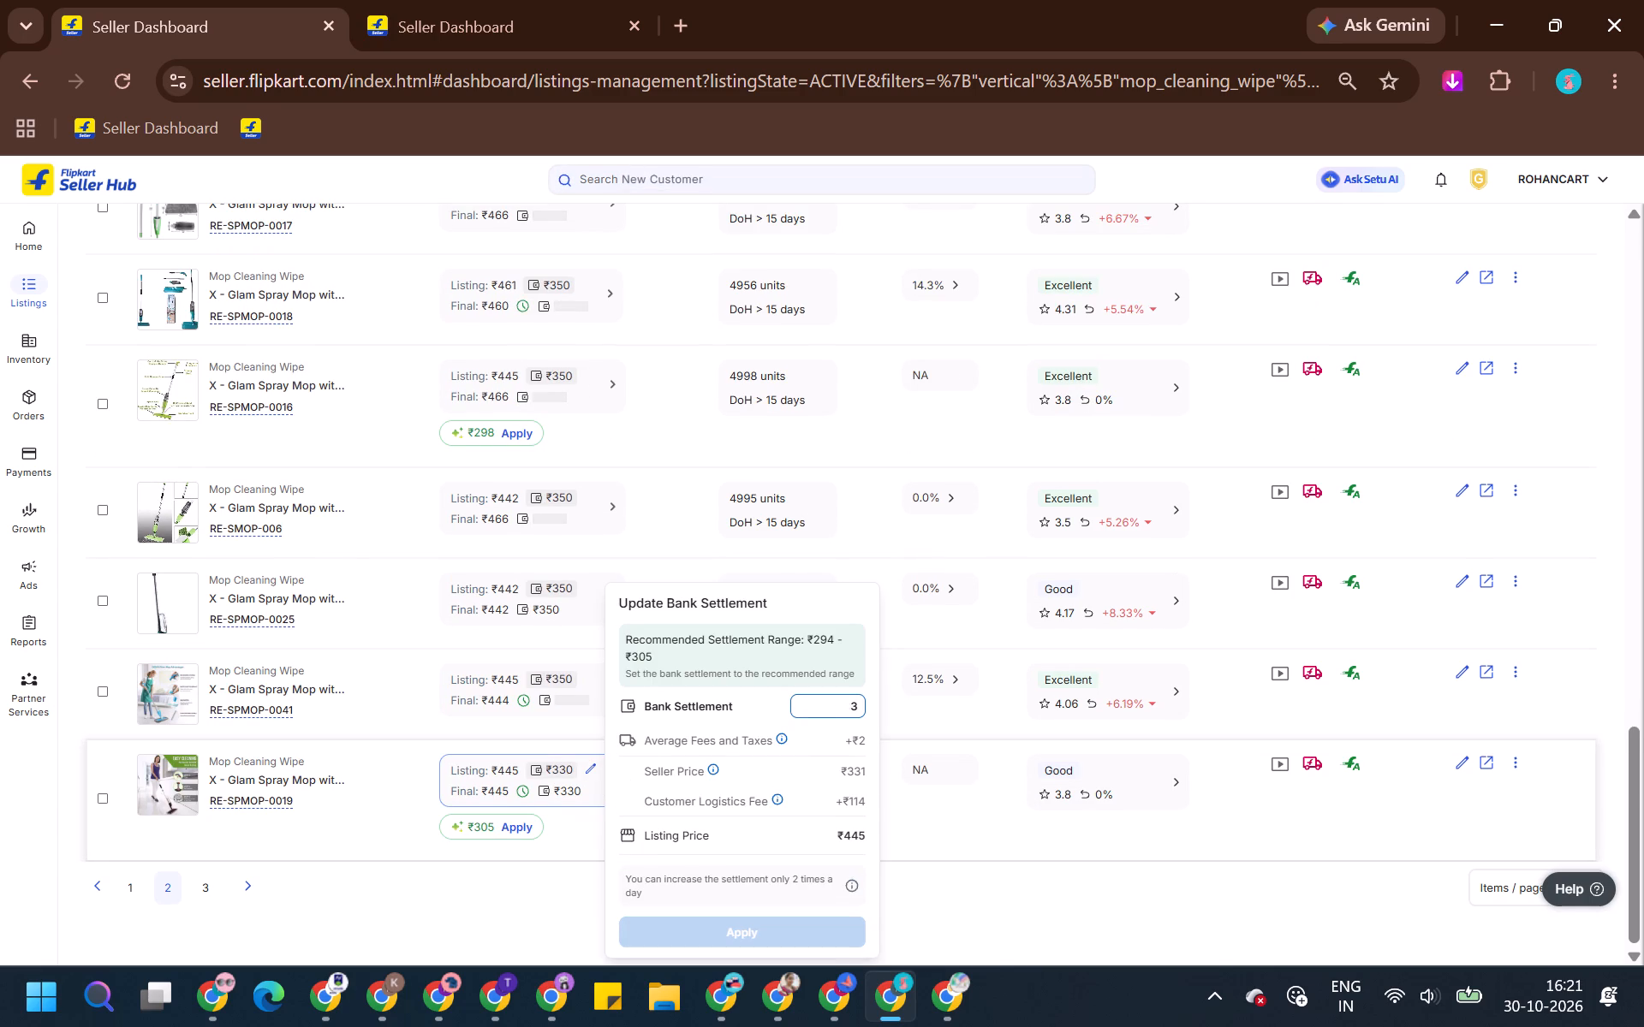
pyautogui.write('50')
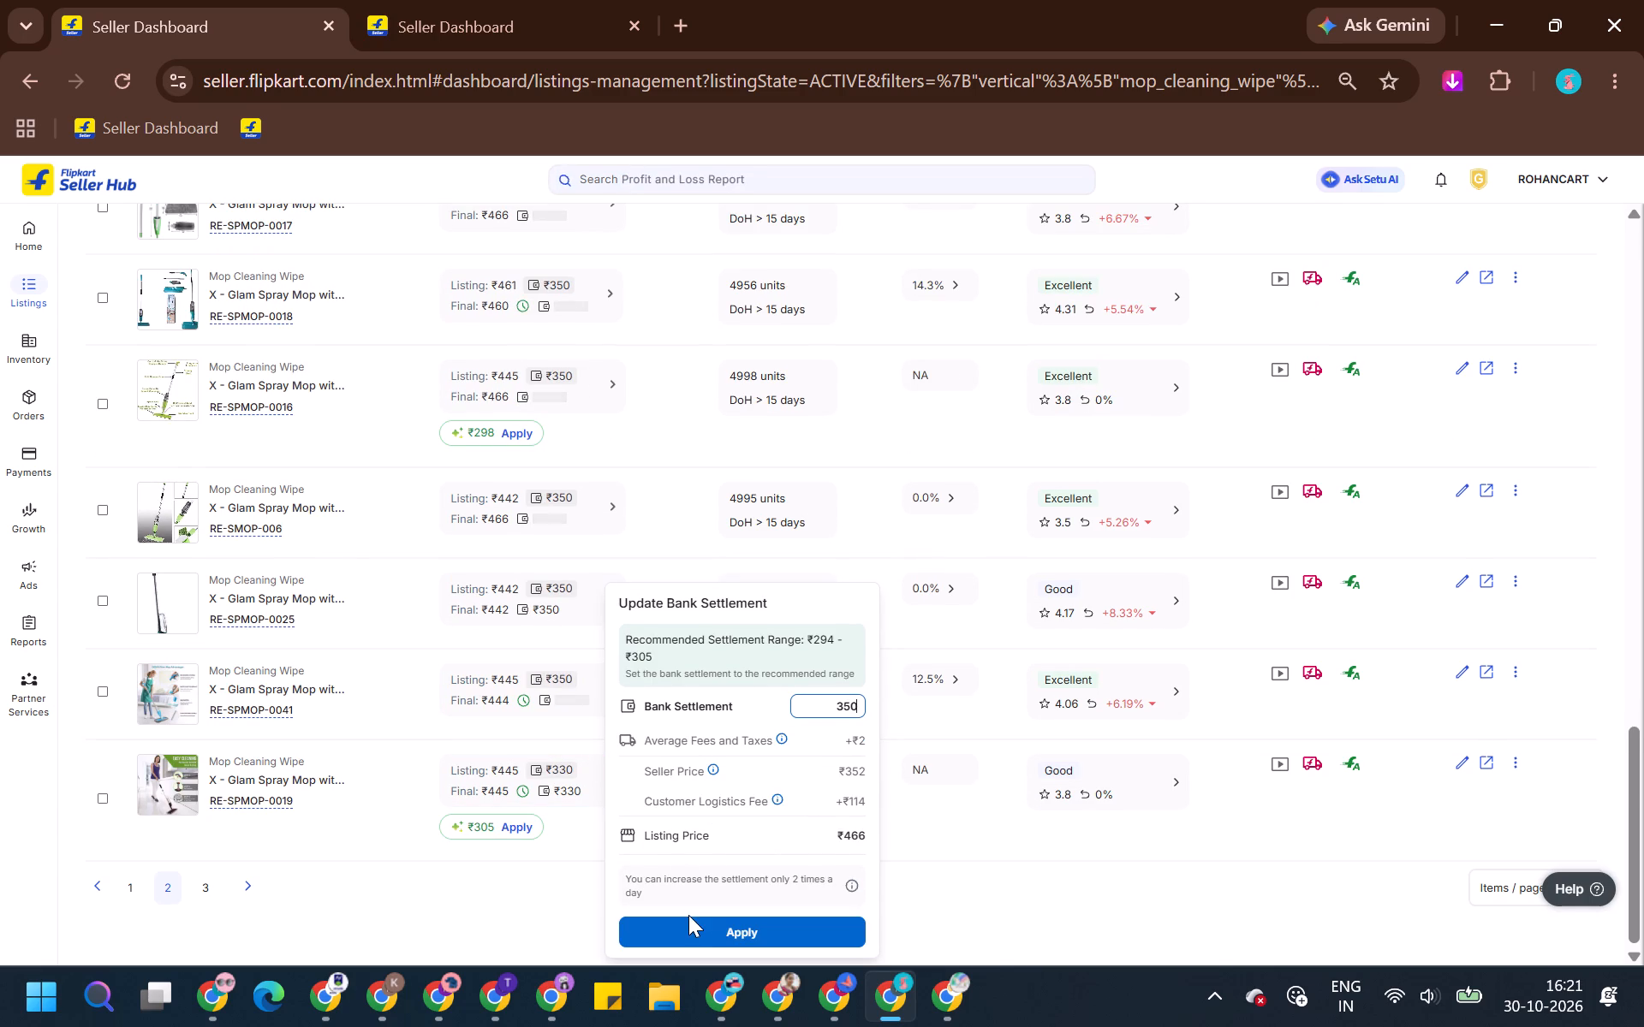
pyautogui.click(712, 929)
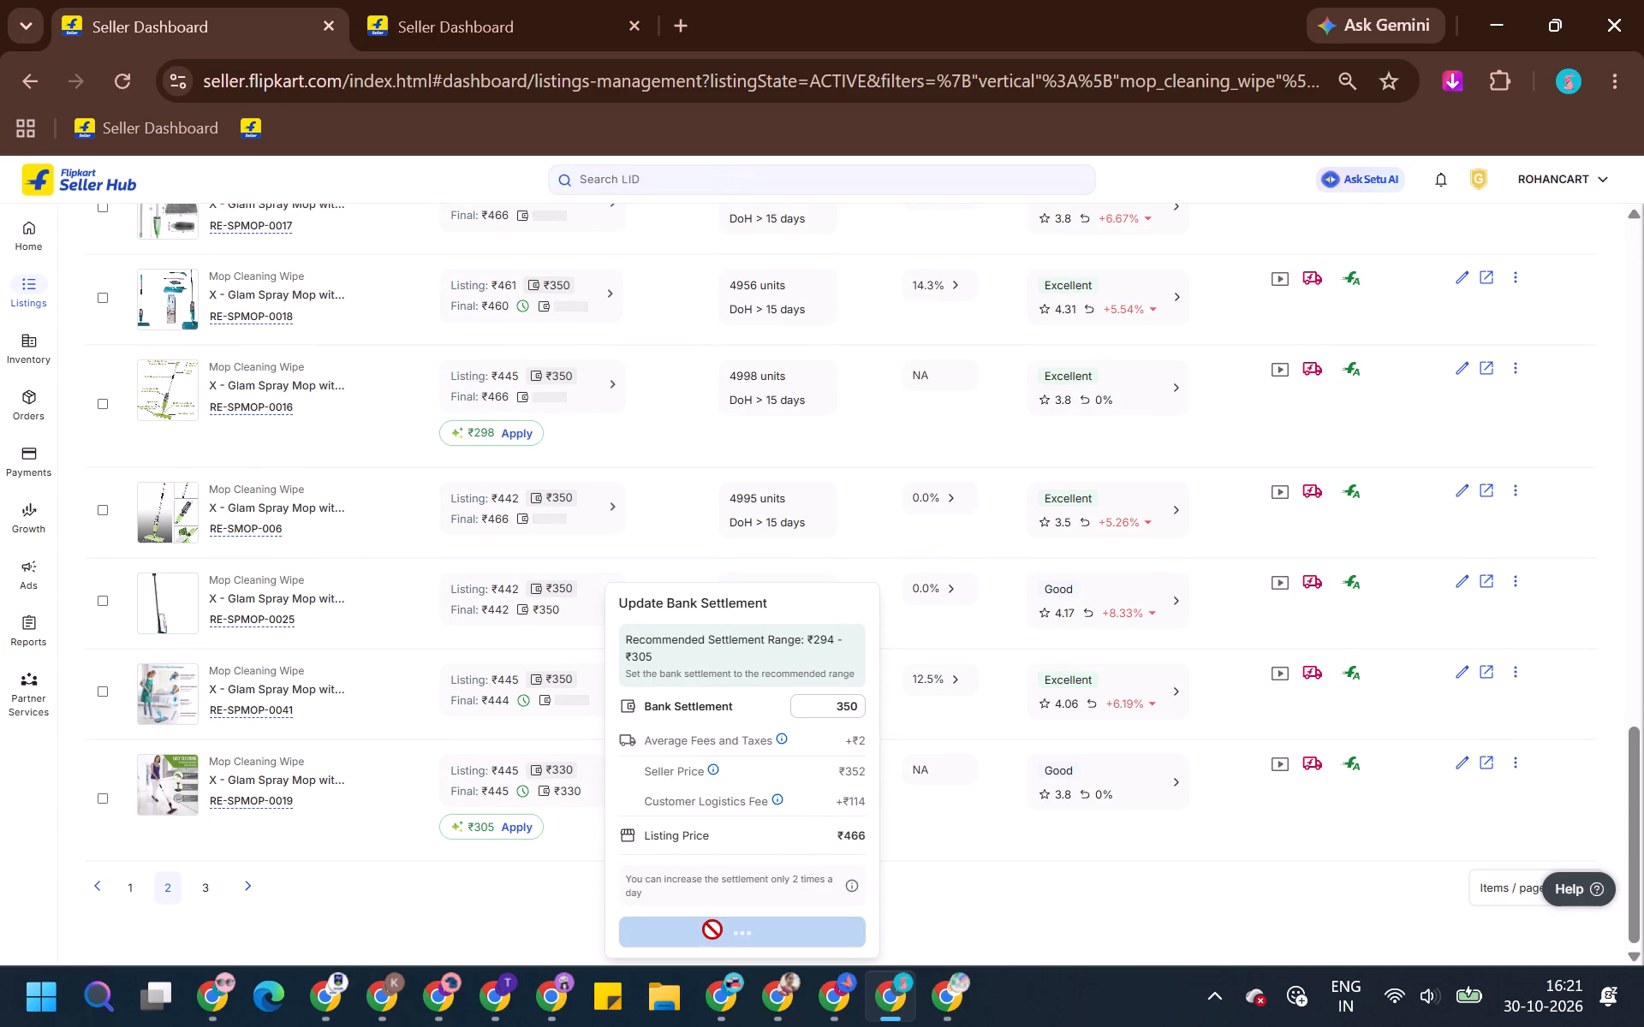
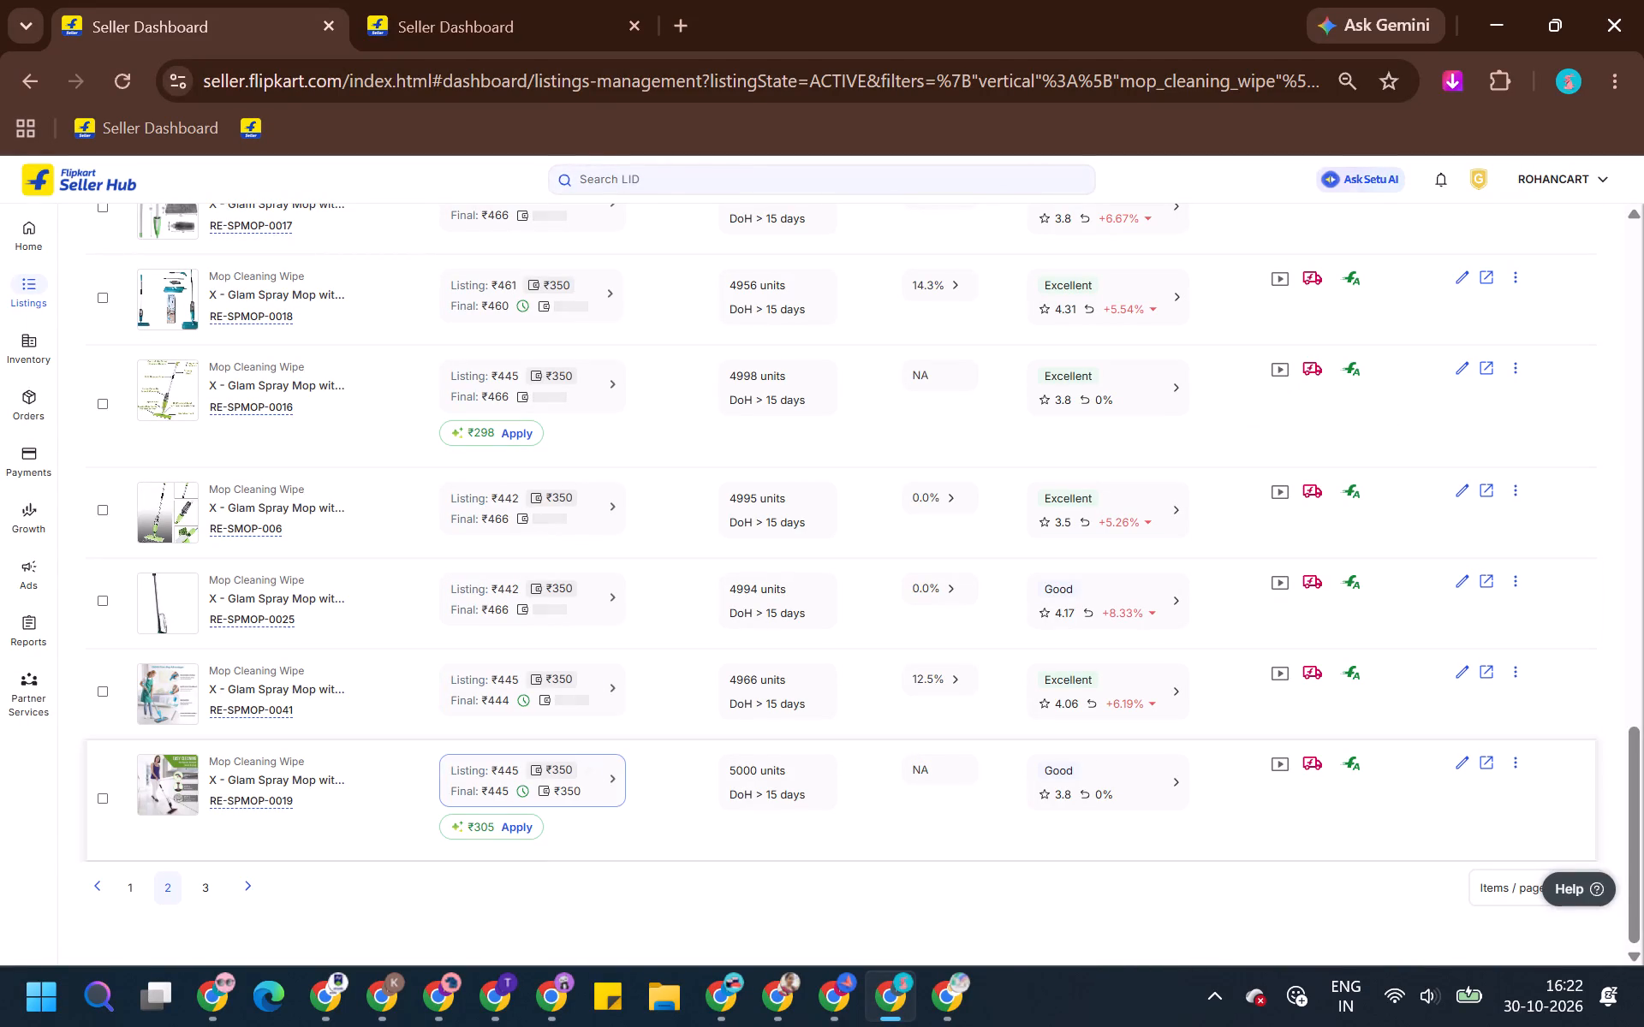
# Review the settlements on page 2 of the mop listings and open page 3.
pyautogui.scroll(9, 584, 526)
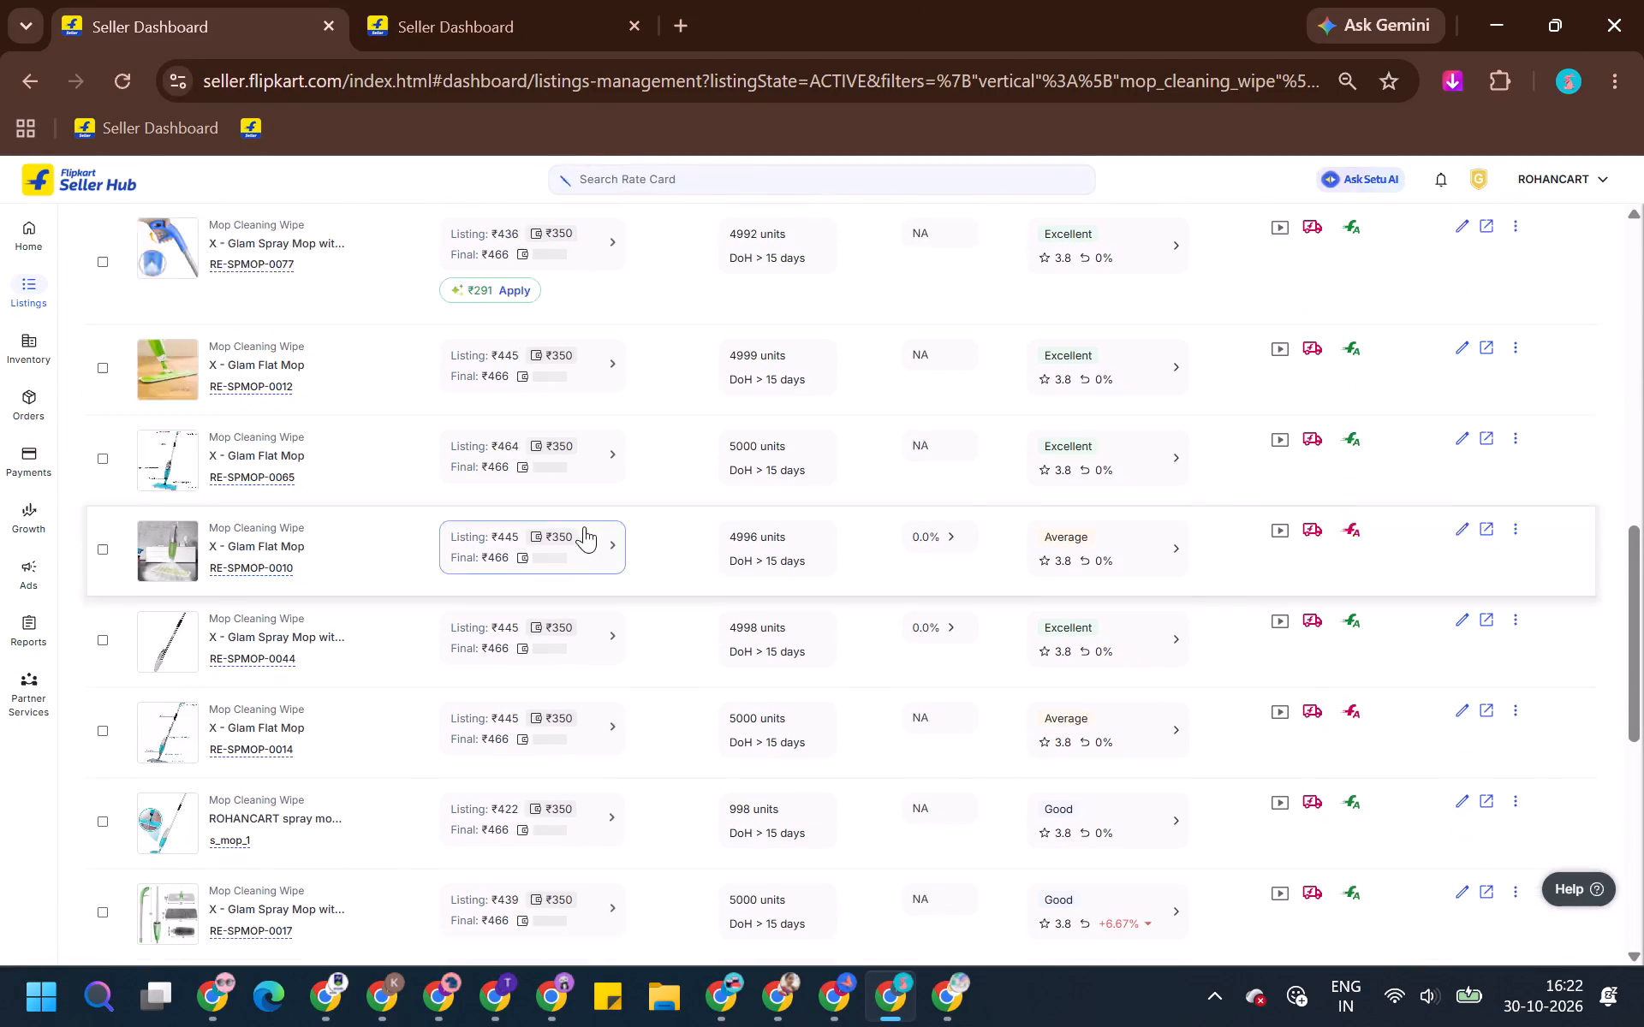
pyautogui.scroll(1, 584, 526)
pyautogui.scroll(5, 837, 410)
pyautogui.scroll(-2, 822, 487)
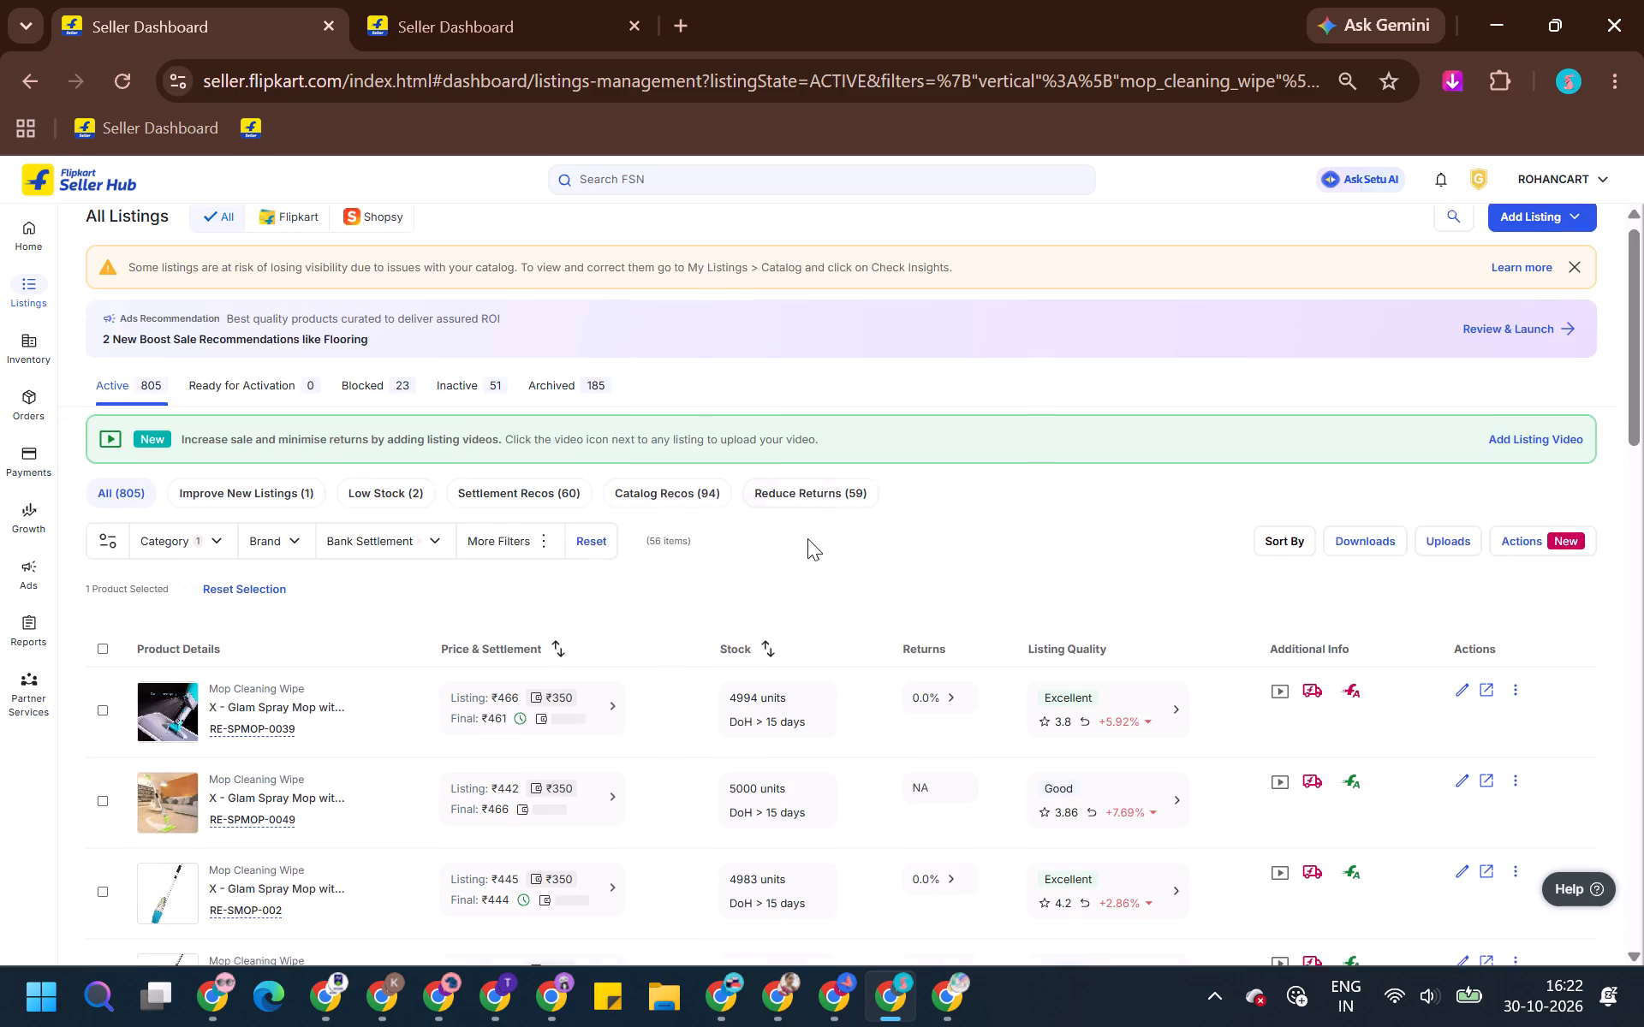
pyautogui.scroll(-11, 807, 538)
pyautogui.scroll(-5, 247, 934)
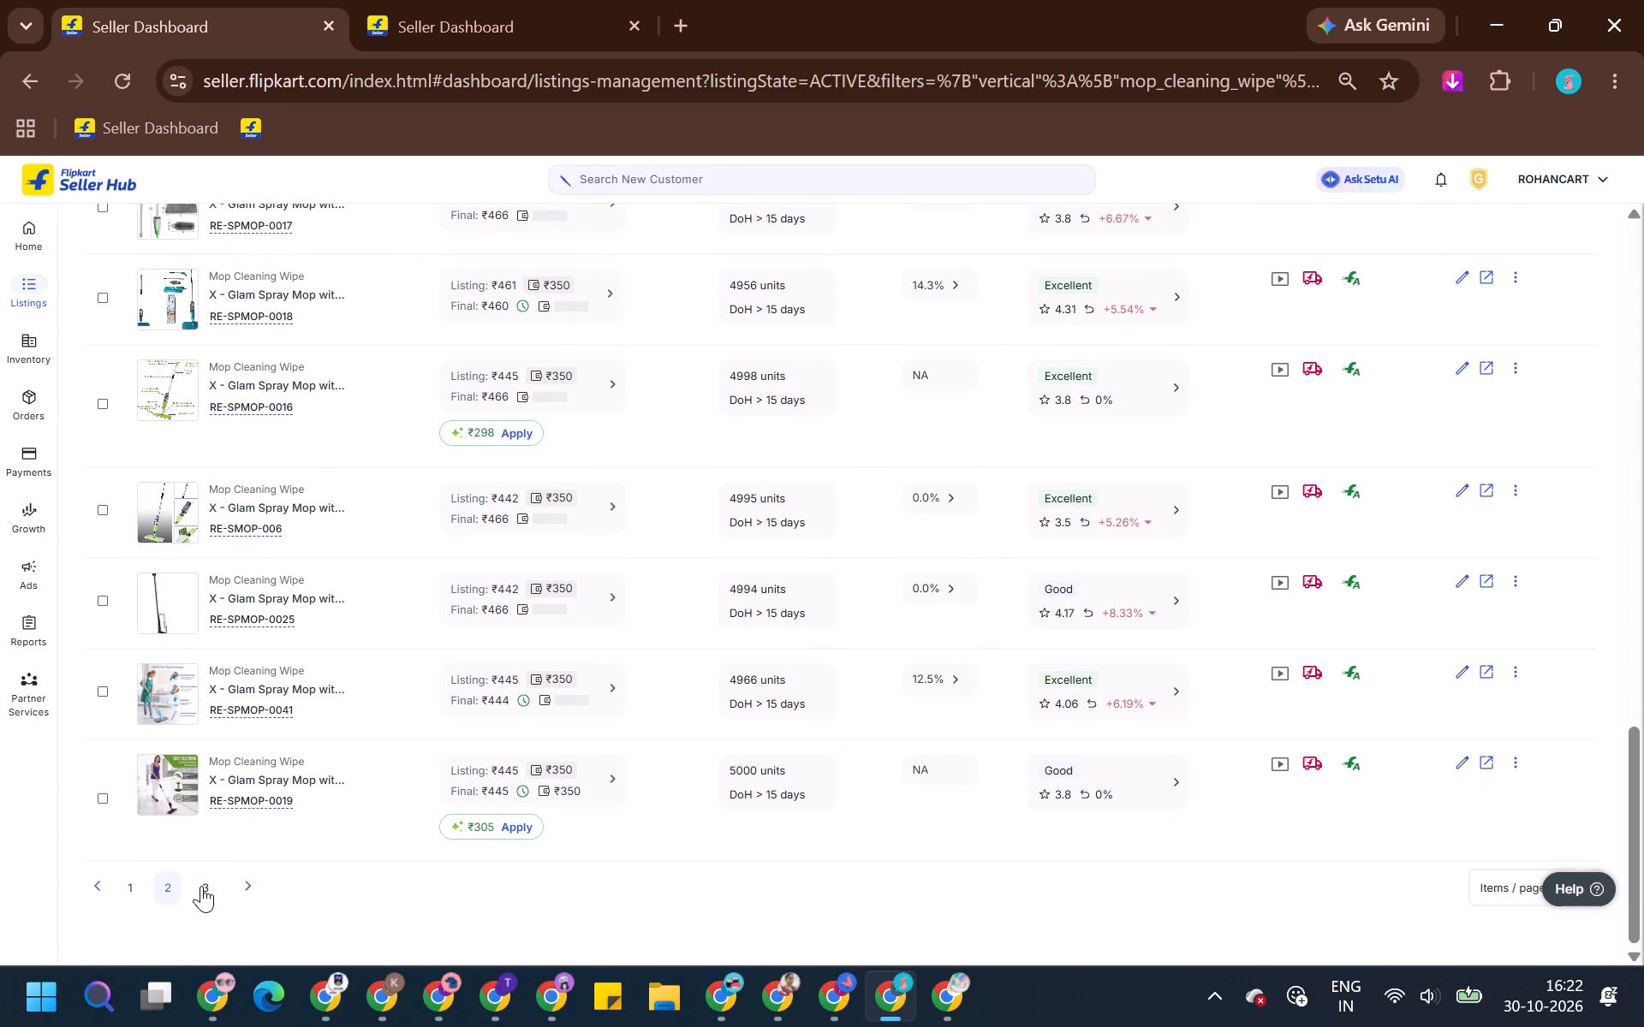
pyautogui.click(201, 886)
# Set the bank settlement of listing RE-SPMOP-0064 to ₹350 and apply it.
pyautogui.scroll(-4, 528, 470)
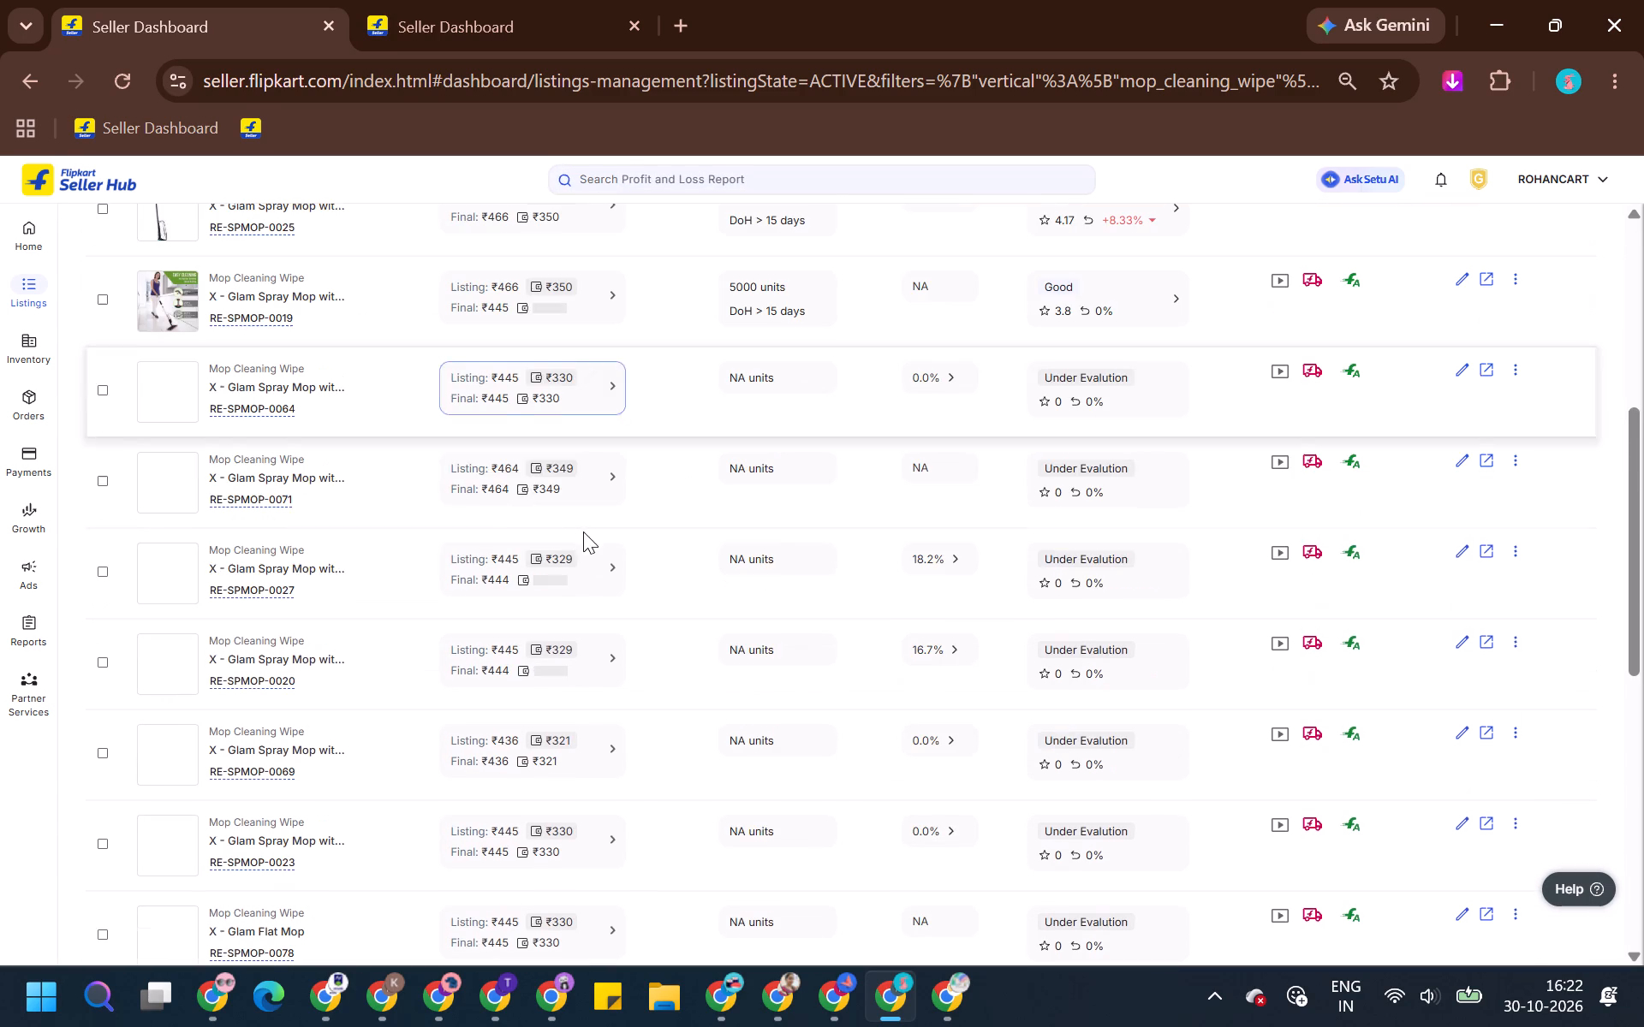
pyautogui.scroll(1, 441, 555)
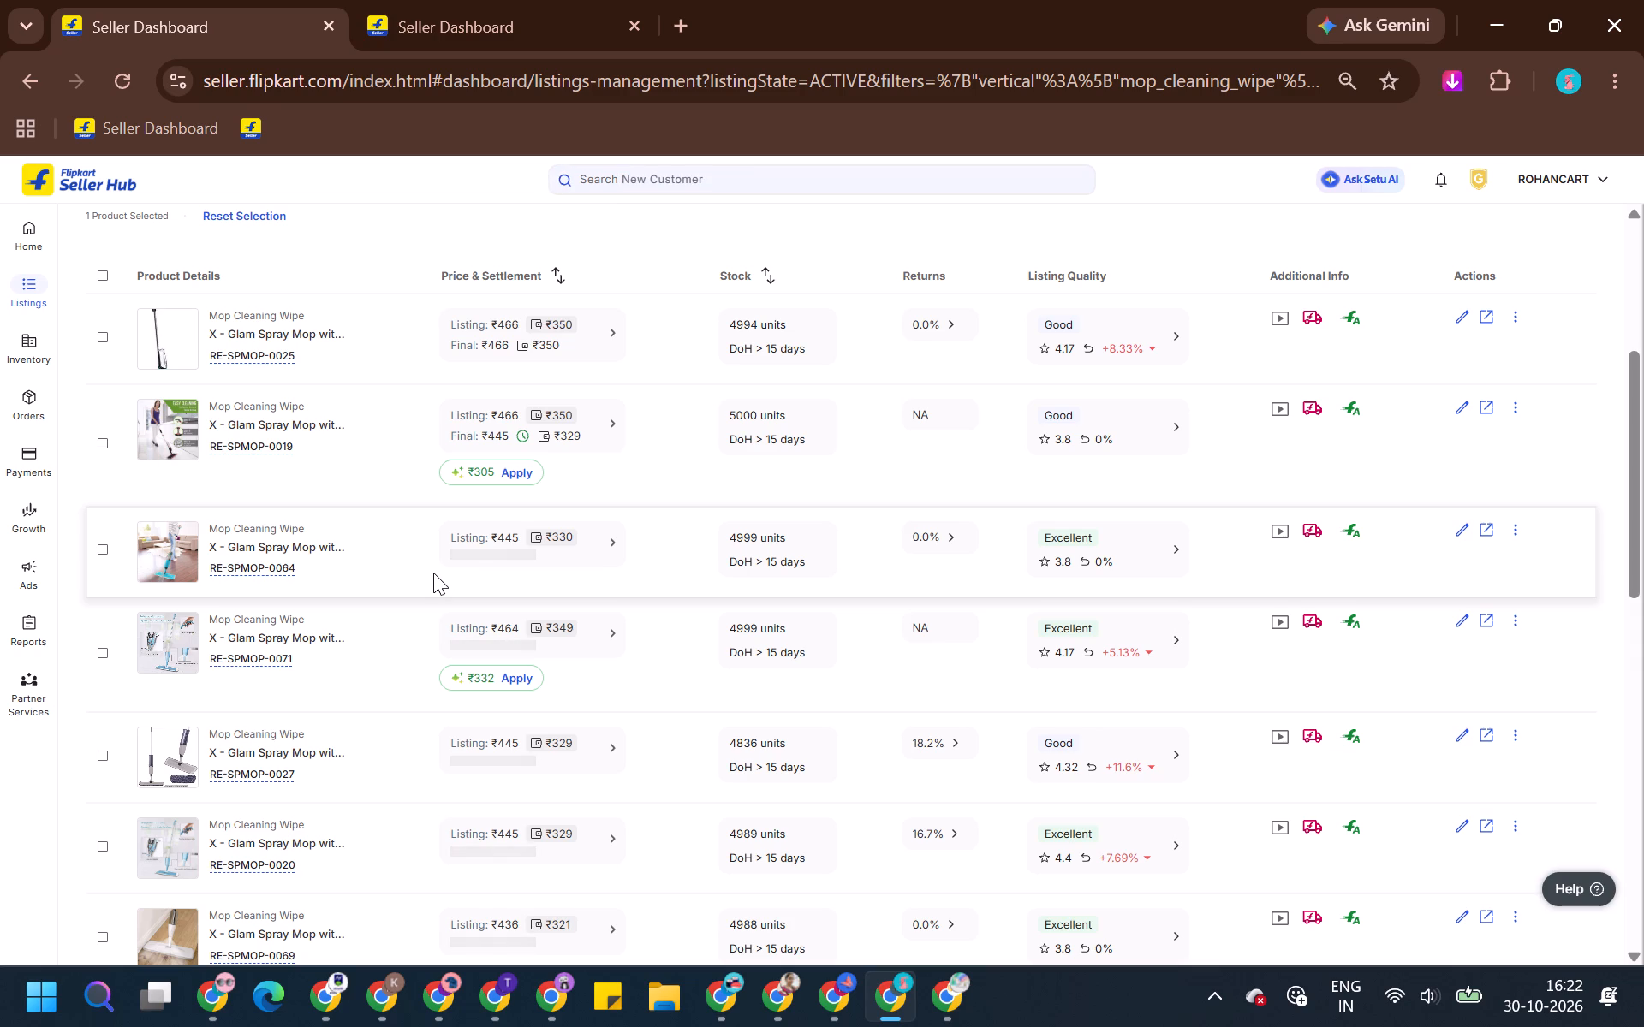
pyautogui.scroll(-1, 730, 402)
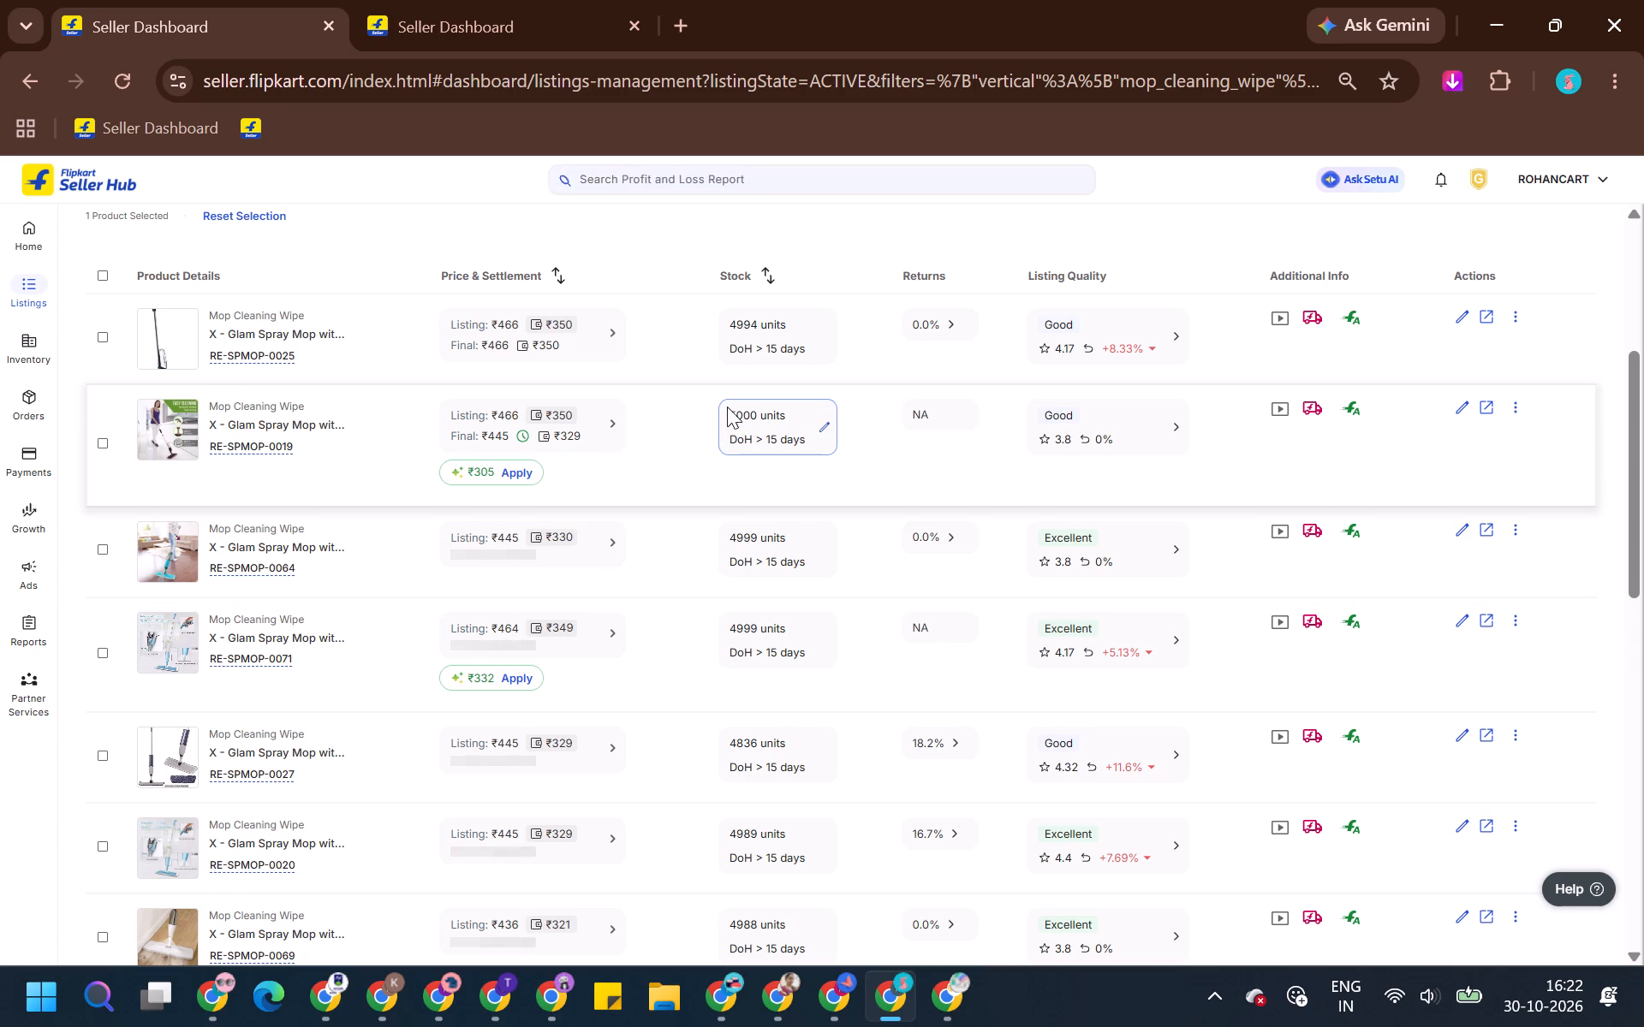
pyautogui.click(582, 418)
pyautogui.click(586, 410)
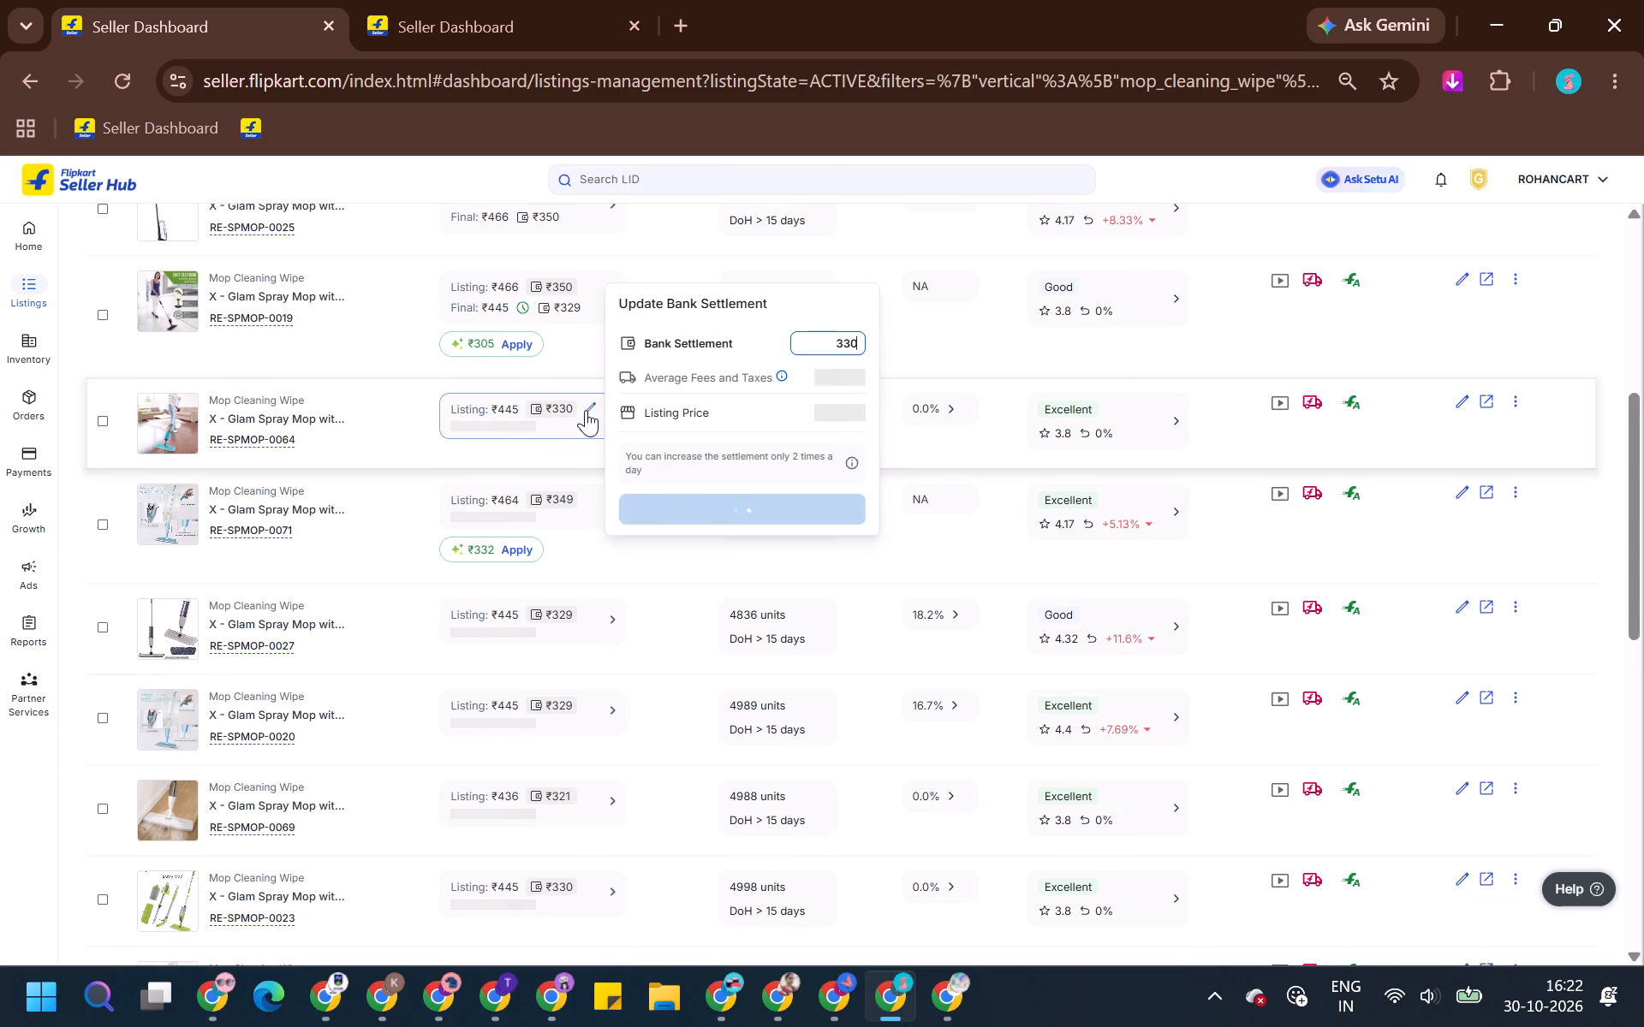
pyautogui.press('BackSpace')
pyautogui.press('BackSpace')
pyautogui.write('50')
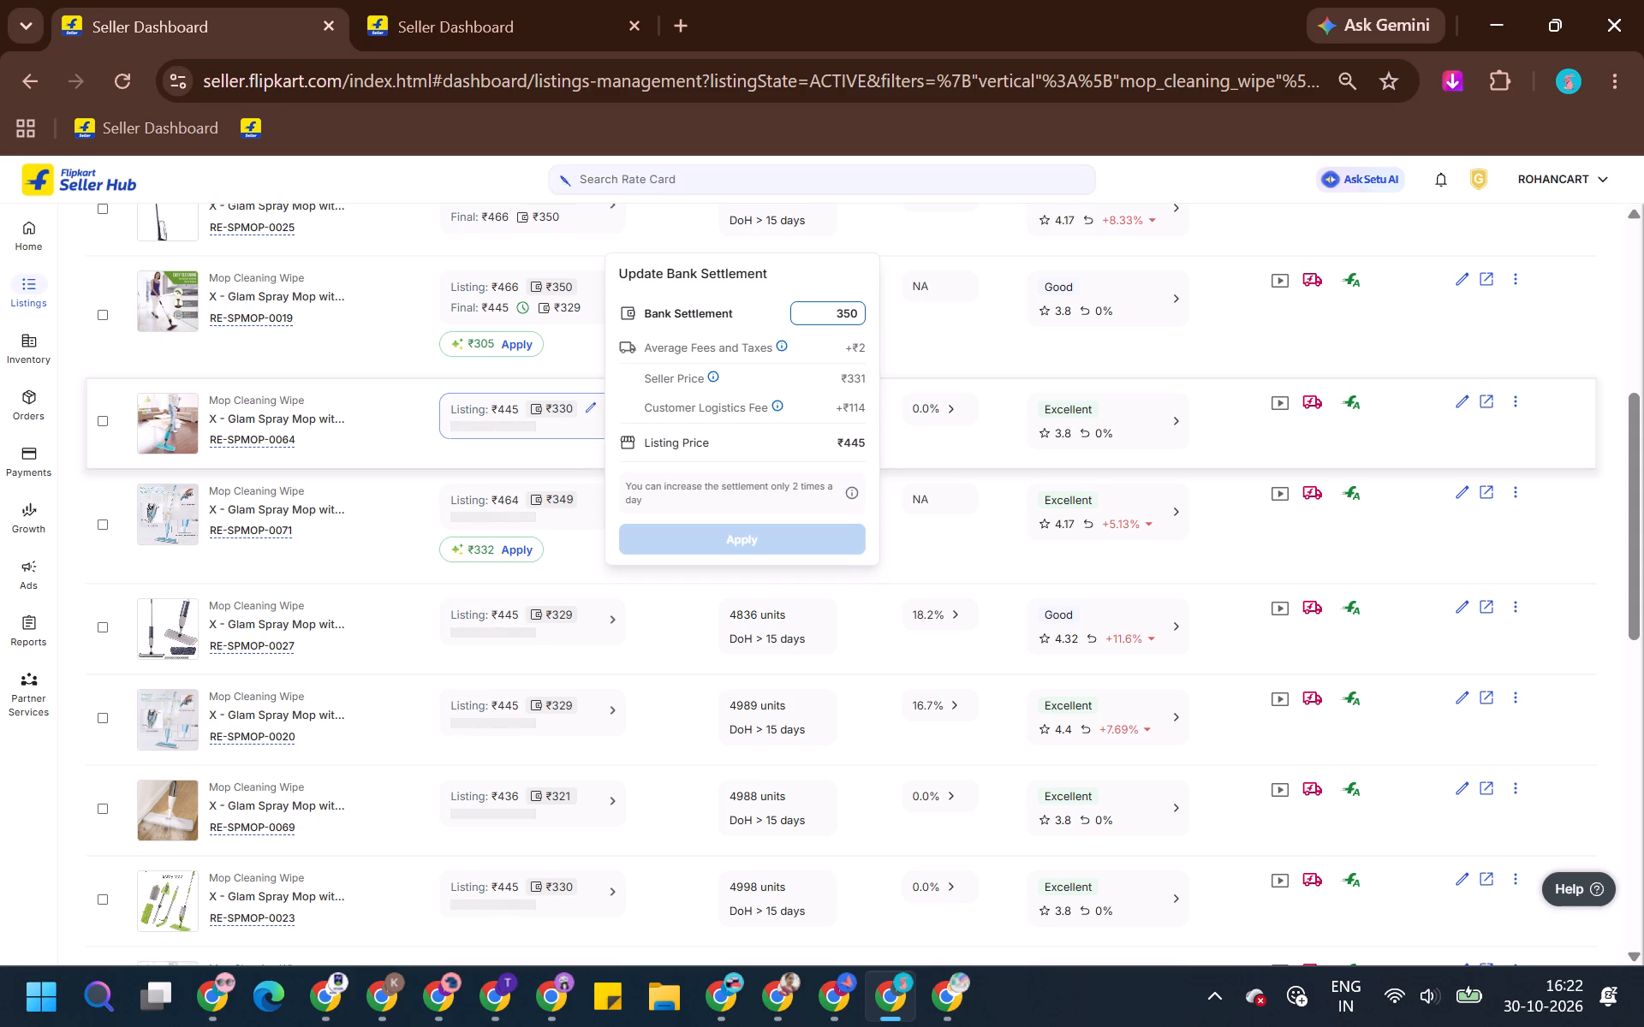
pyautogui.click(716, 529)
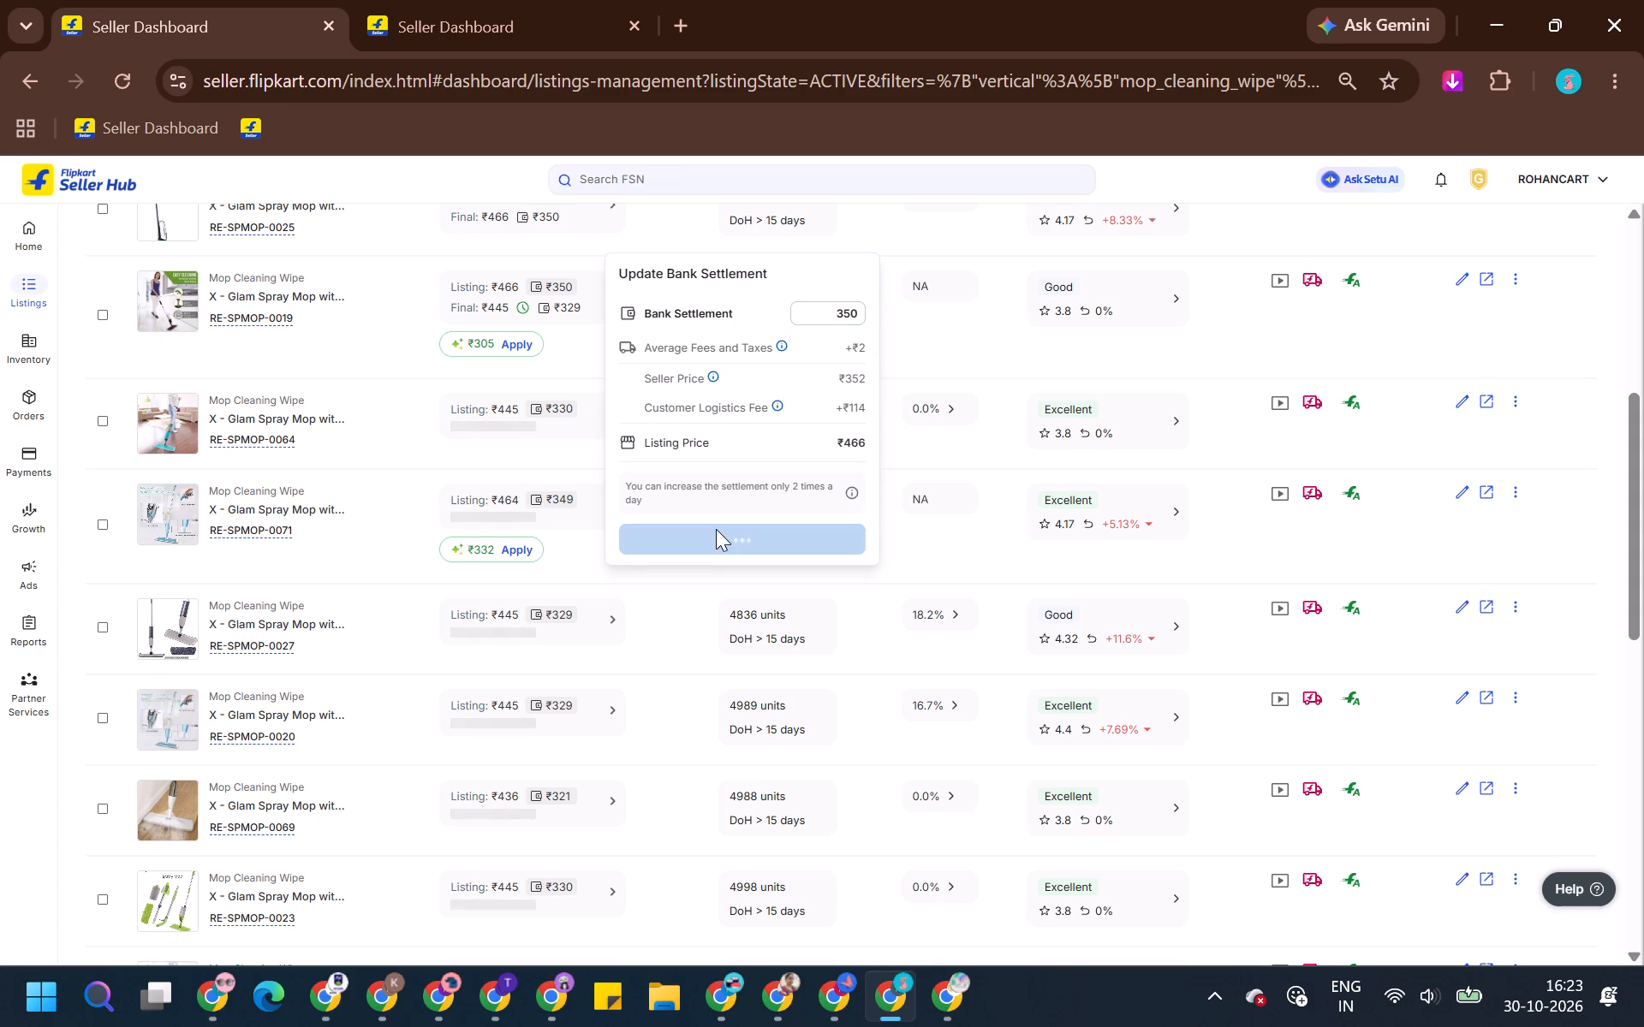
# Set the bank settlement of listing RE-SPMOP-0071 to ₹350 and apply it.
pyautogui.scroll(-1, 647, 540)
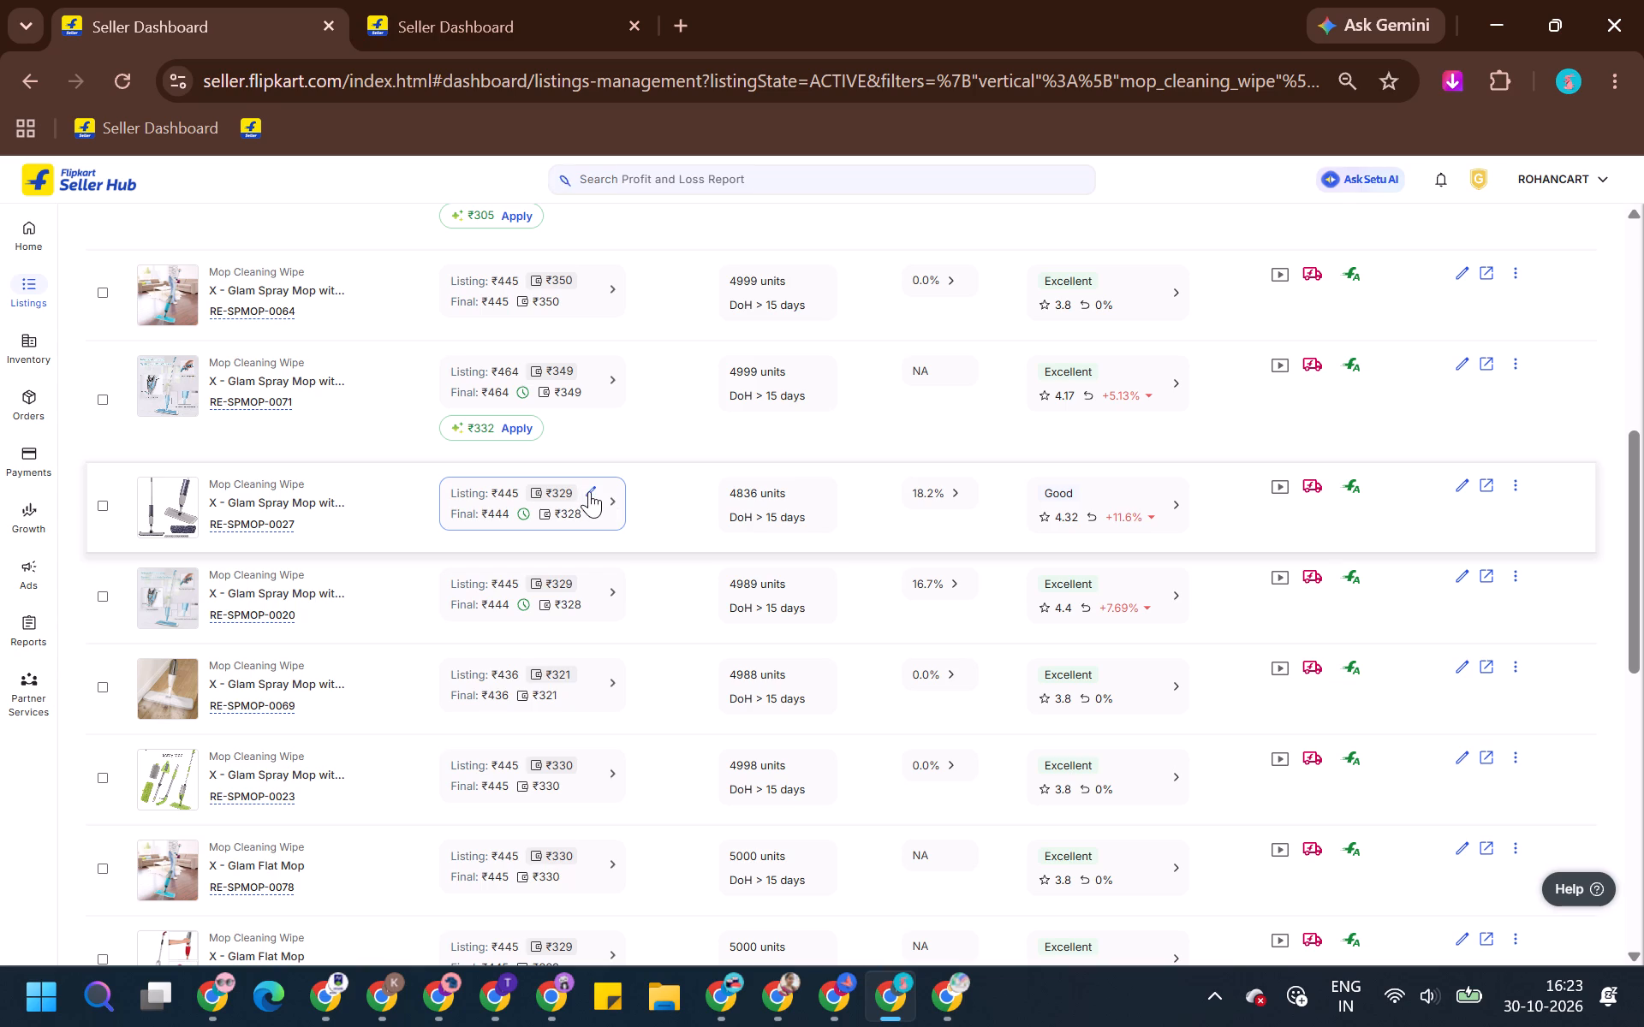
pyautogui.click(597, 370)
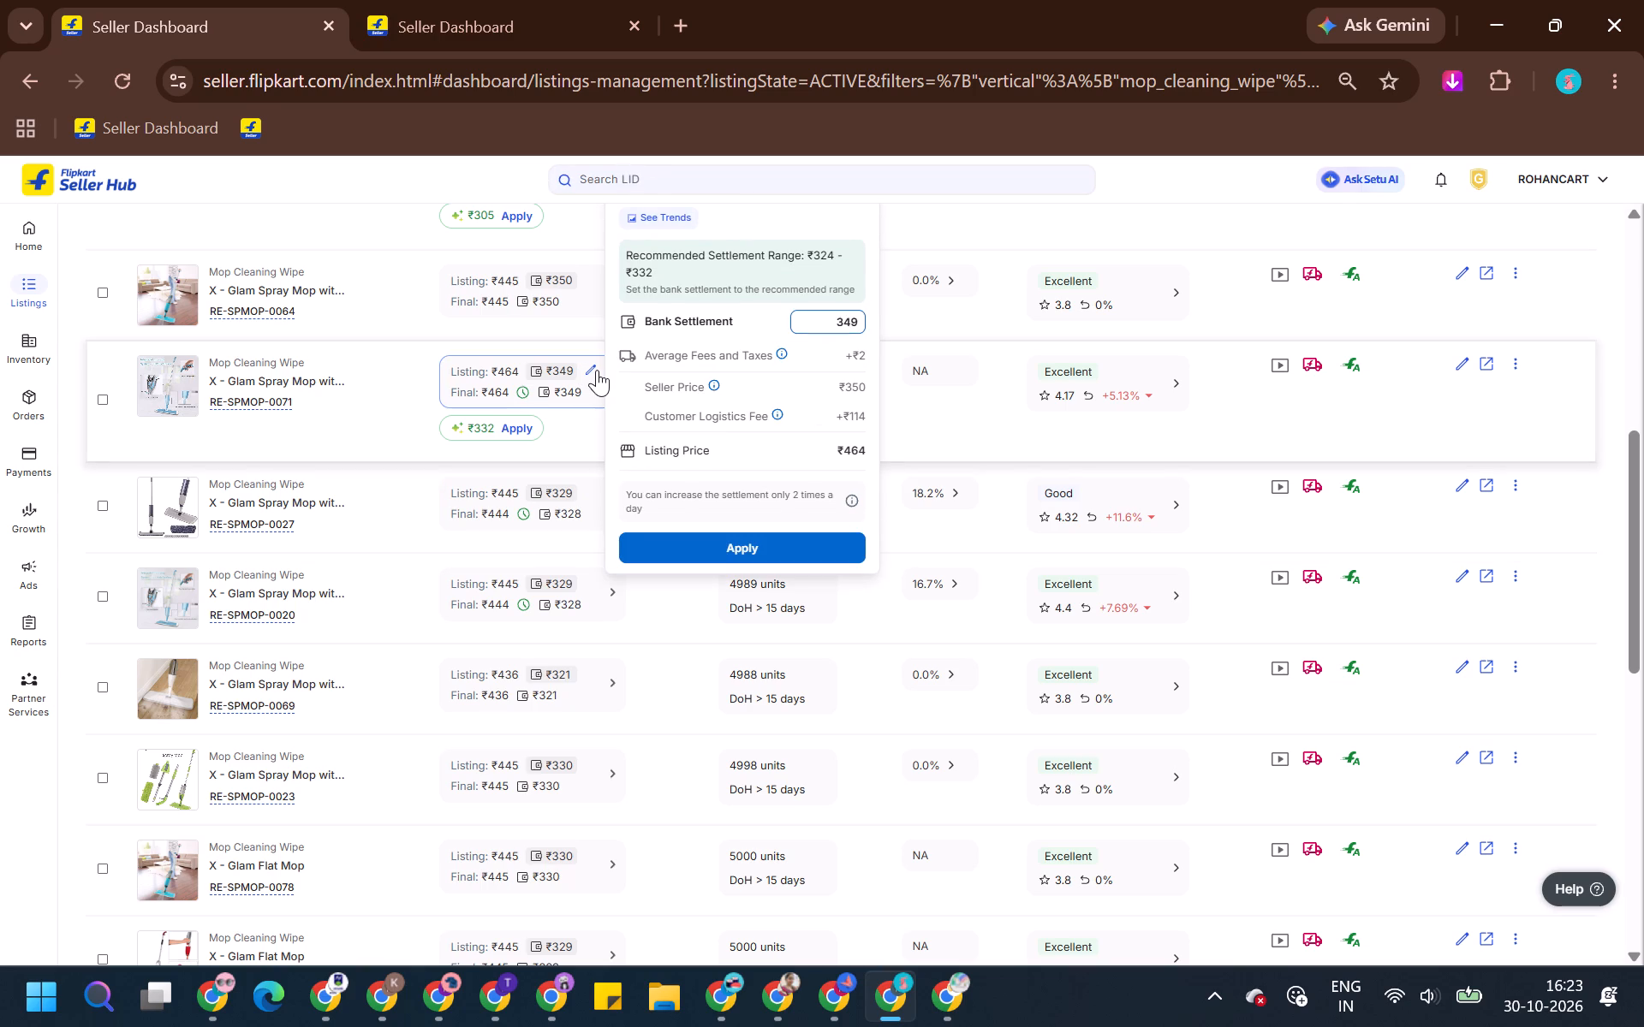
pyautogui.press('BackSpace')
pyautogui.press('BackSpace')
pyautogui.write('50')
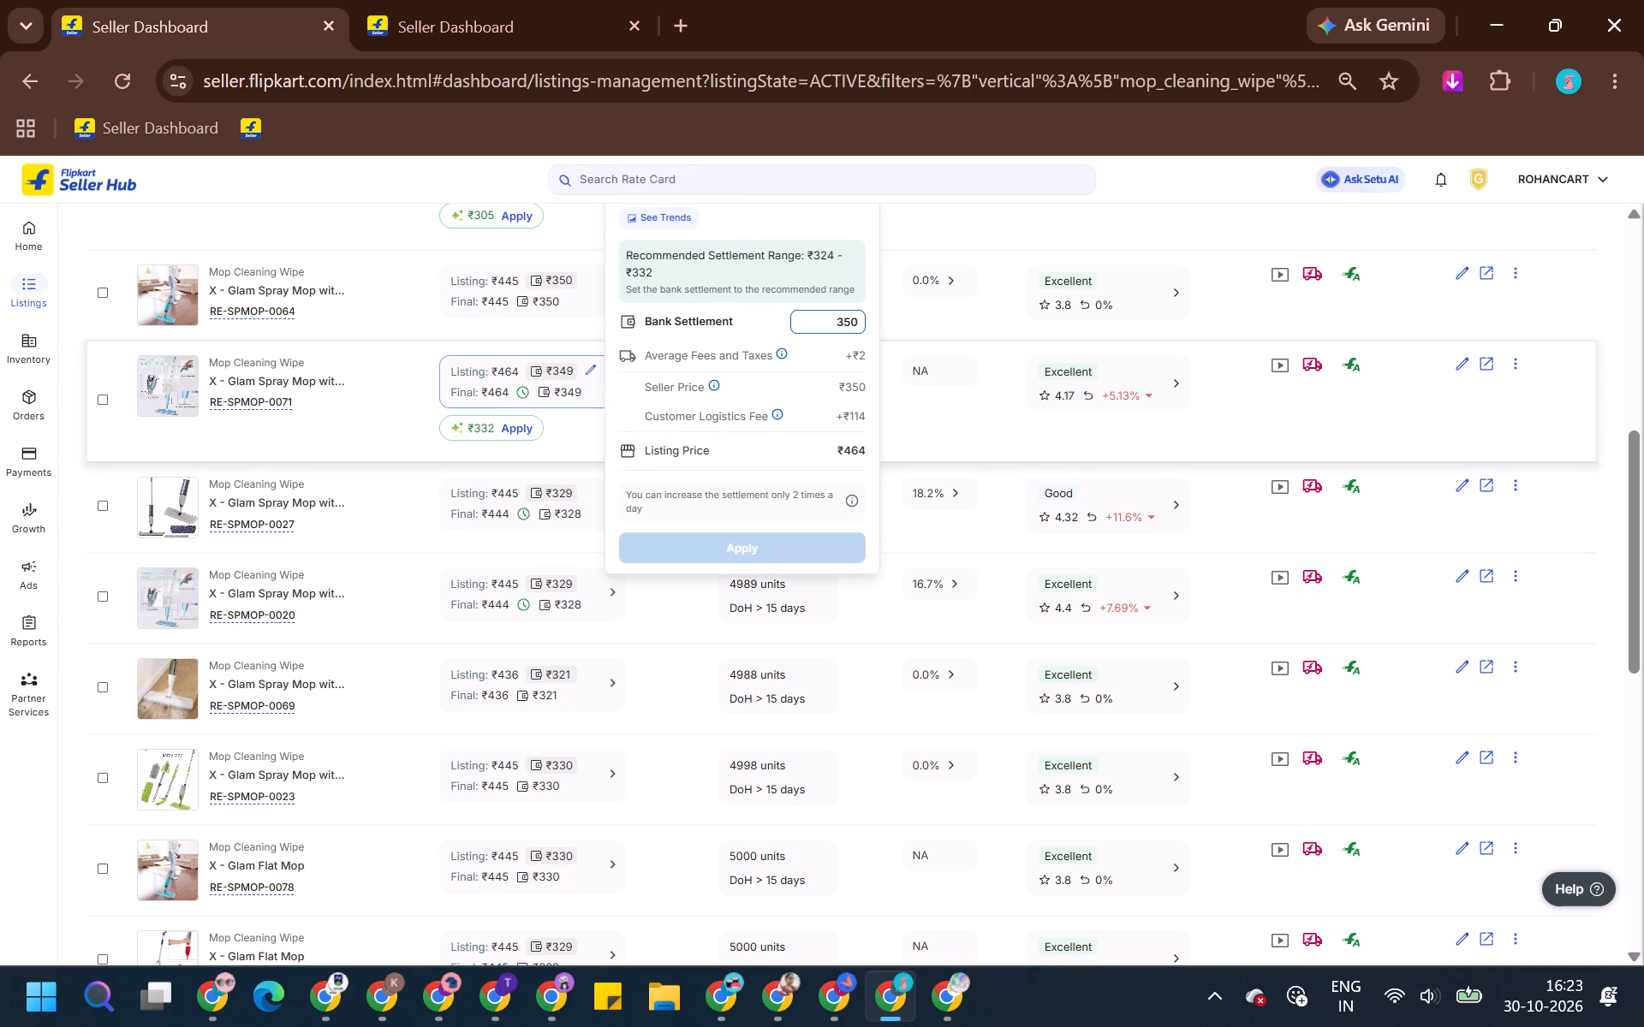
pyautogui.click(721, 543)
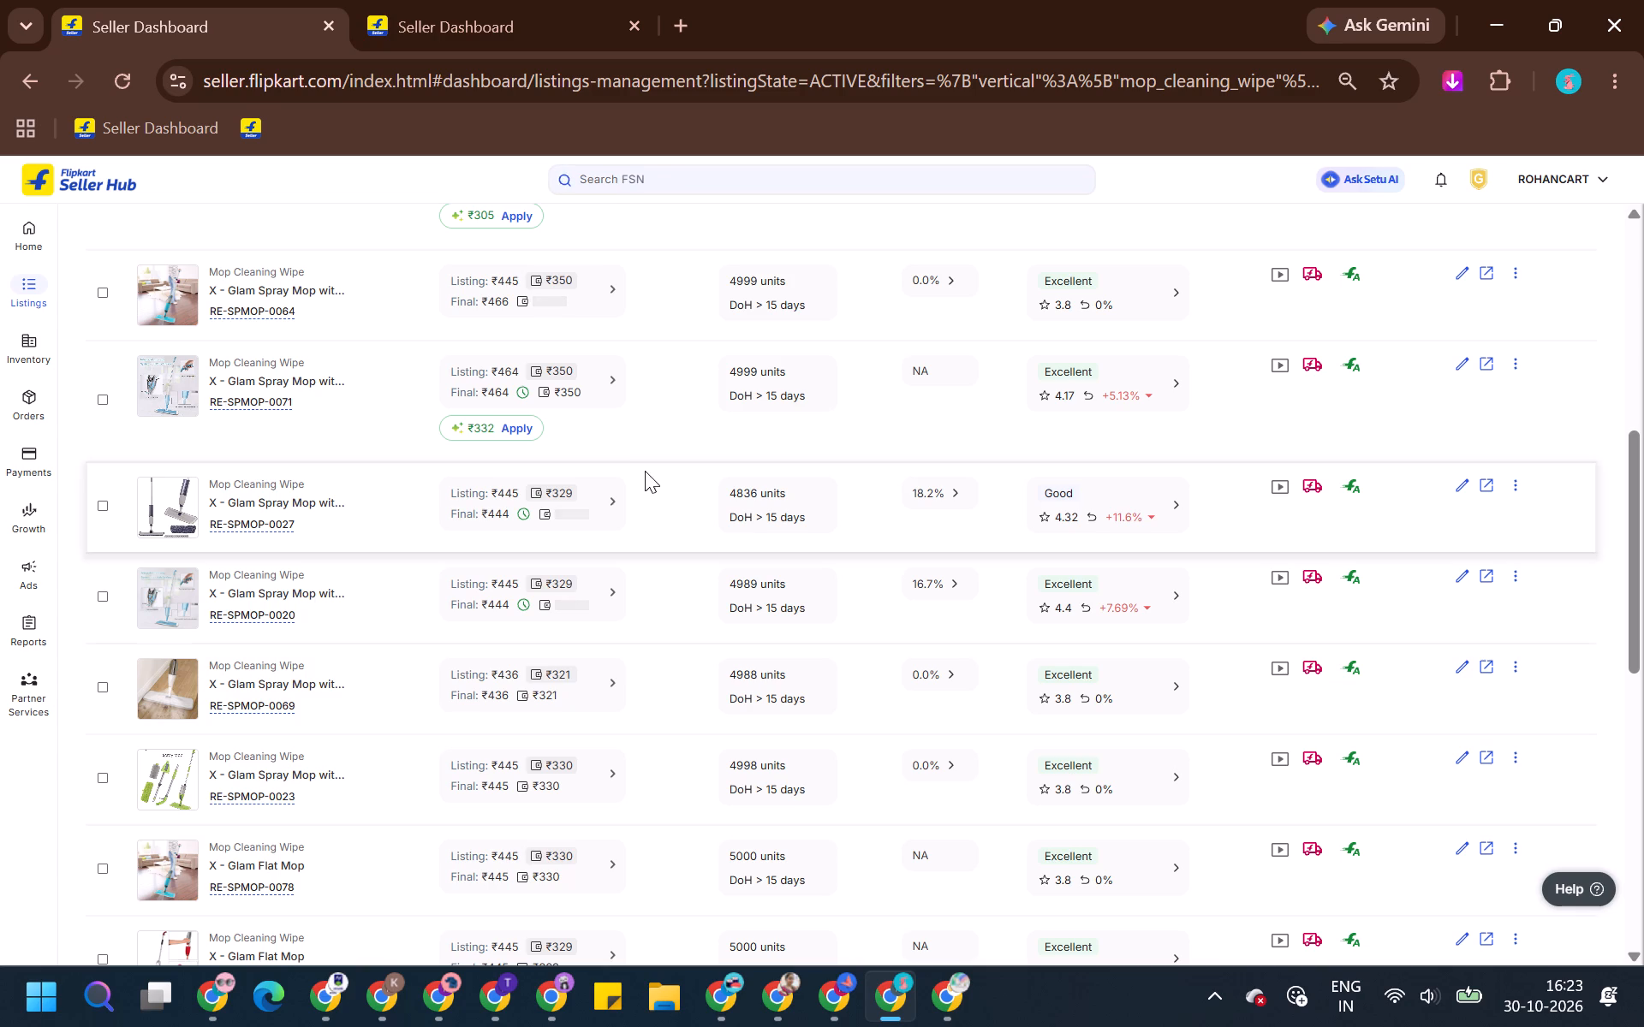
# Set the bank settlement of listing RE-SPMOP-0027 to ₹350 and apply it.
pyautogui.click(587, 496)
pyautogui.press('BackSpace')
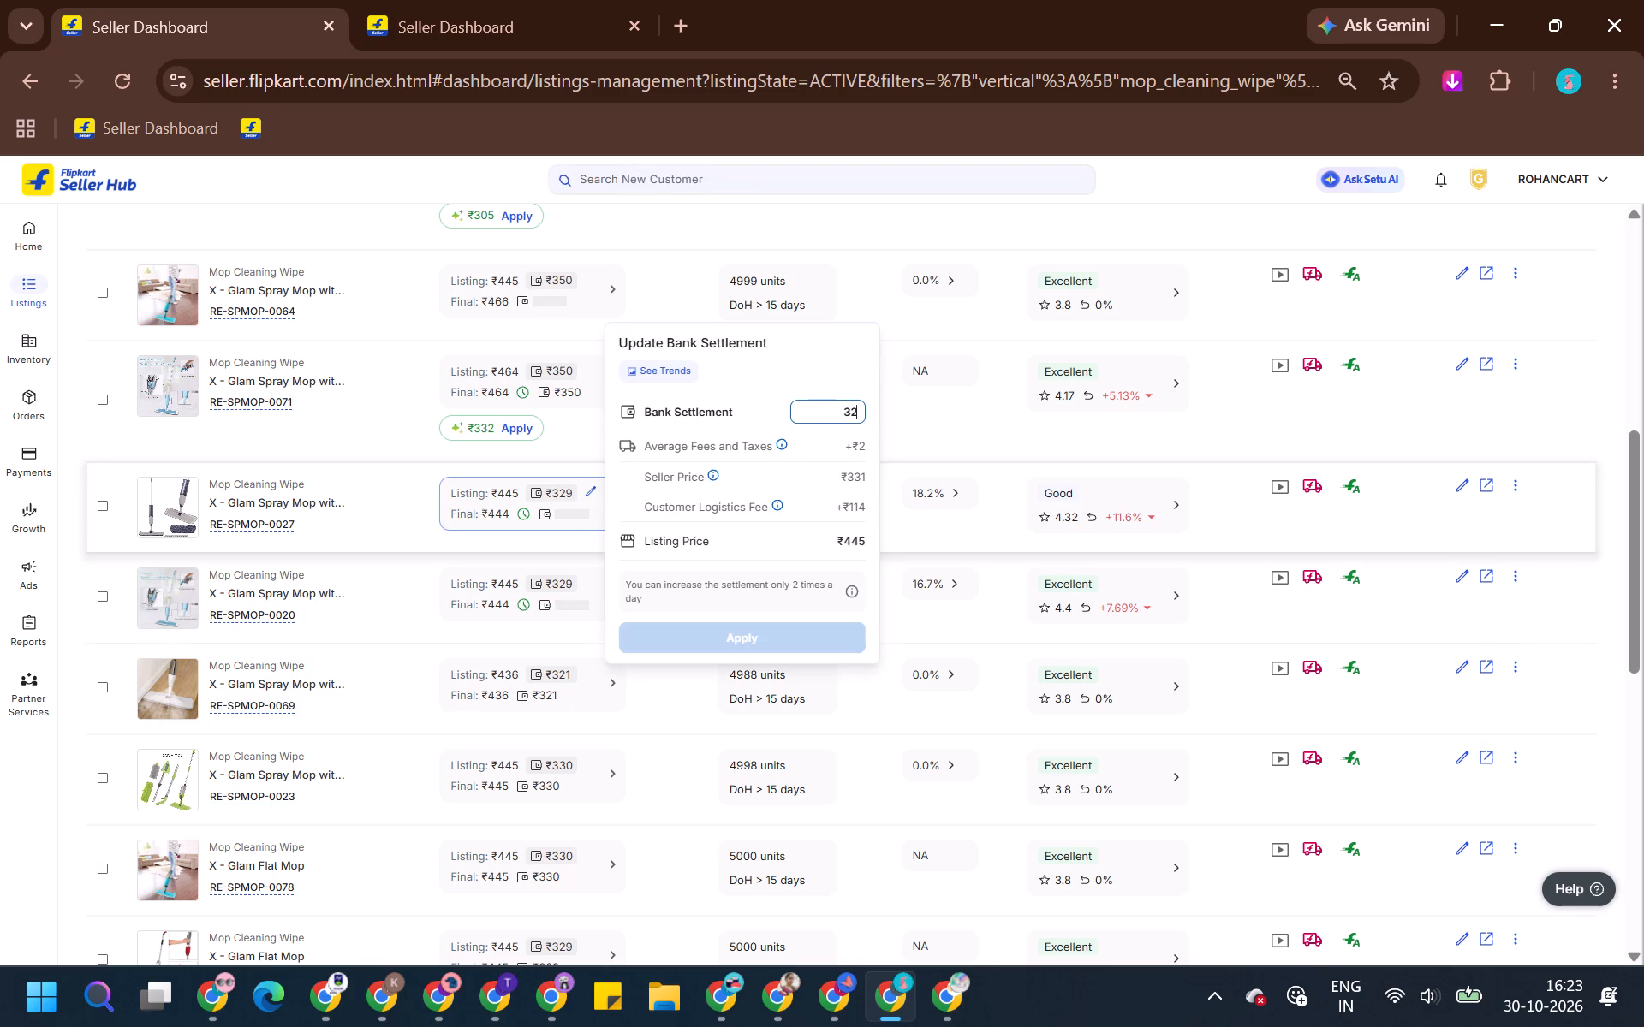
pyautogui.press('BackSpace')
pyautogui.write('50')
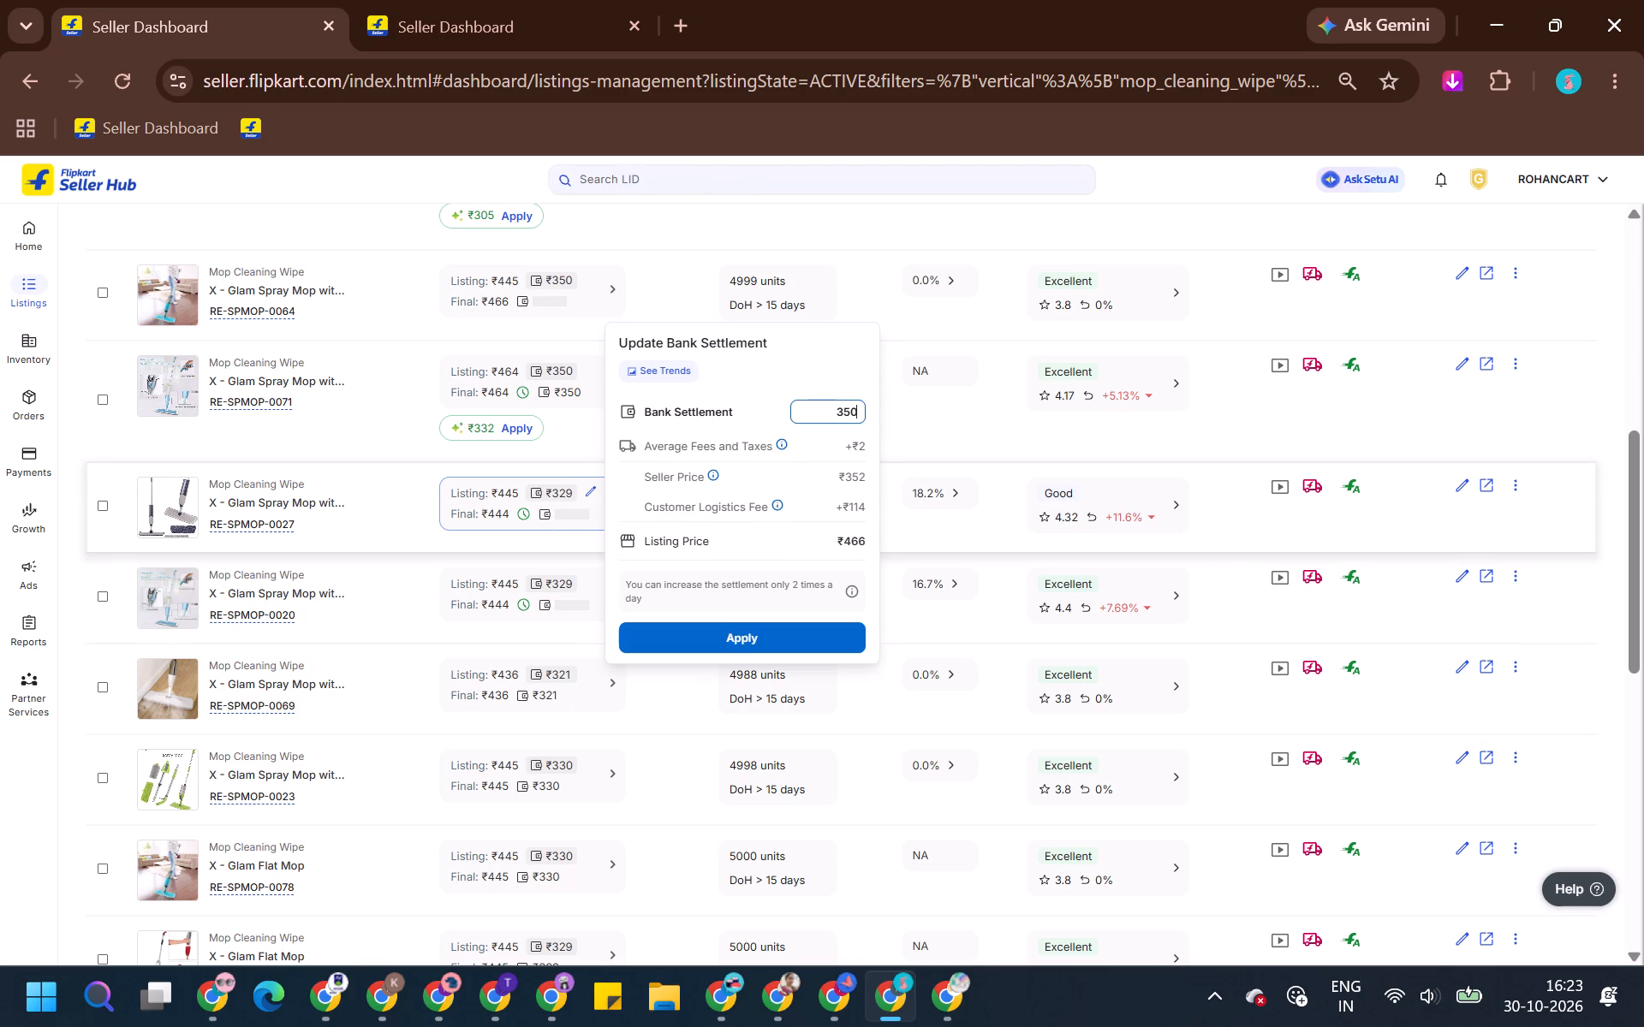
pyautogui.click(682, 634)
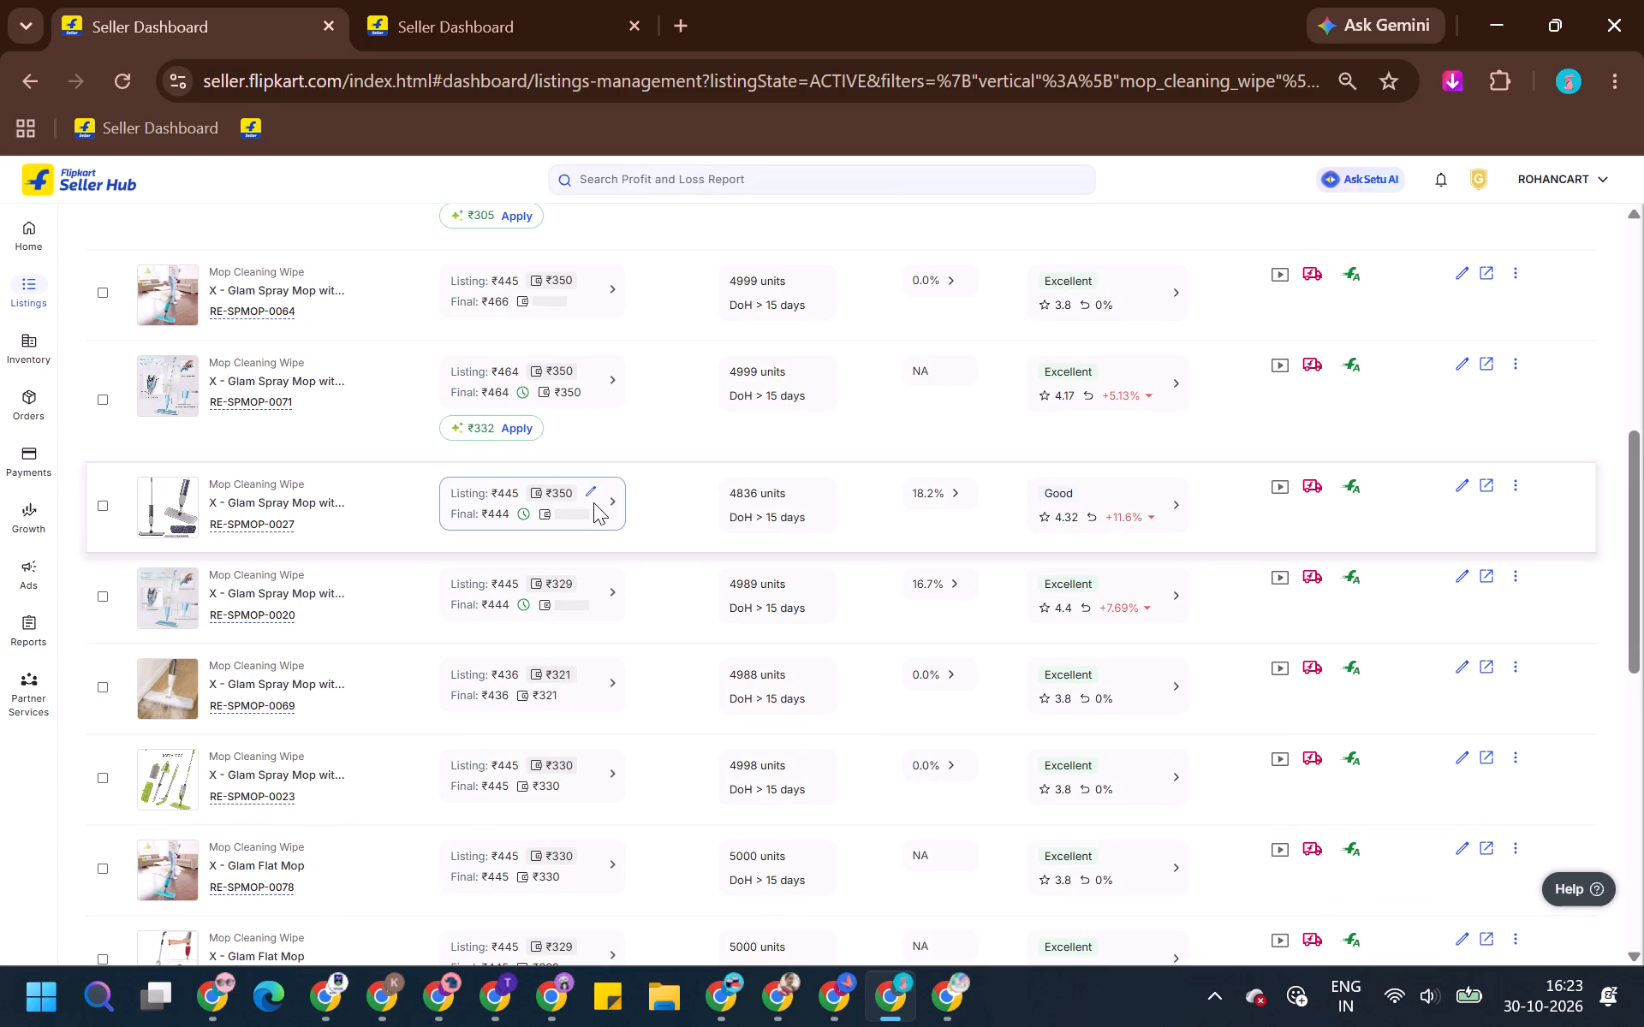
# Set the bank settlement of listing RE-SPMOP-0020 to ₹350 and apply it.
pyautogui.click(593, 579)
pyautogui.press('BackSpace')
pyautogui.press('BackSpace')
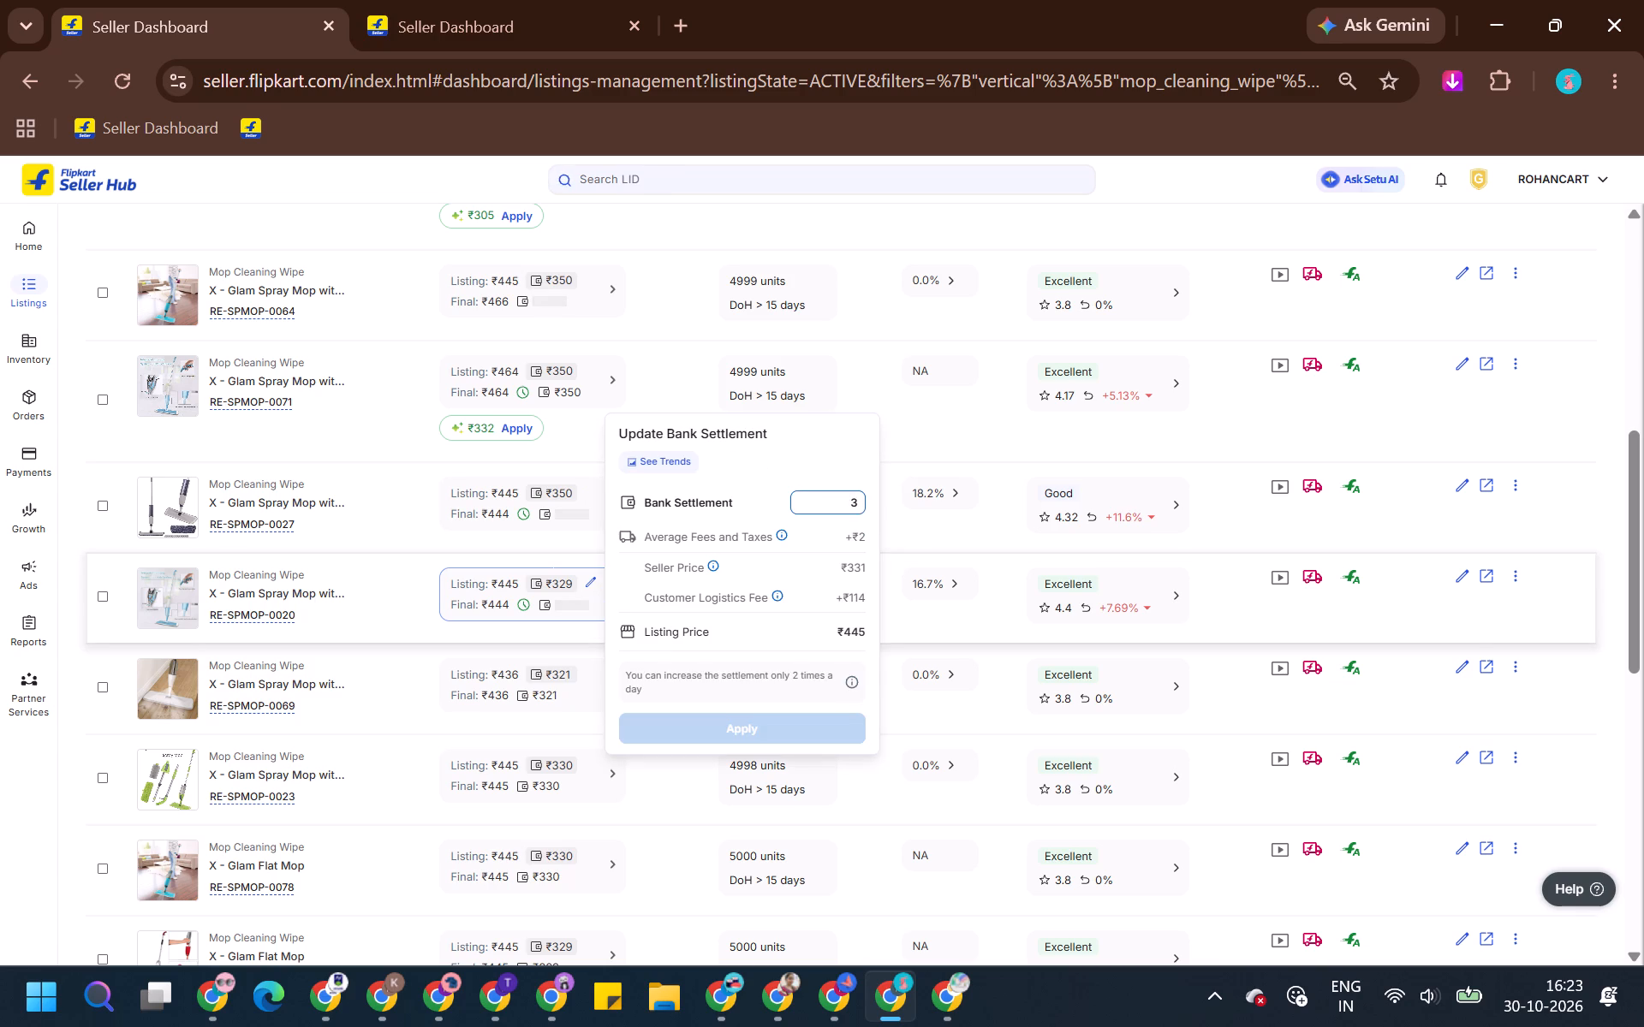
pyautogui.write('50')
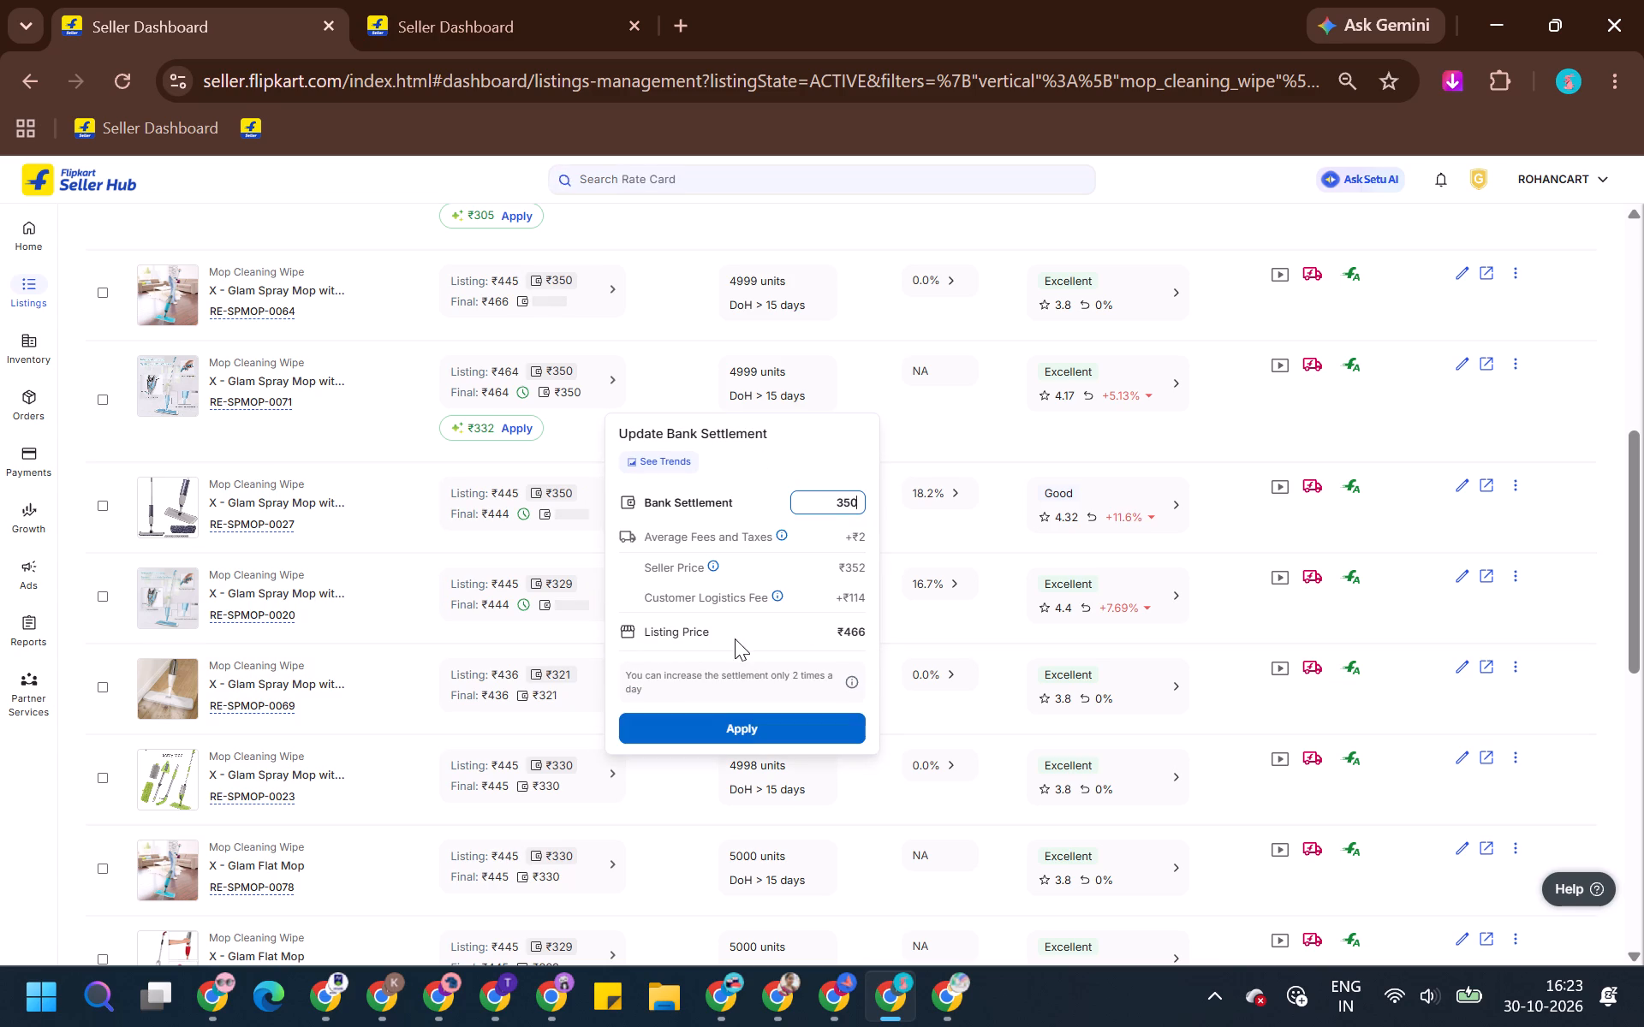
pyautogui.click(742, 726)
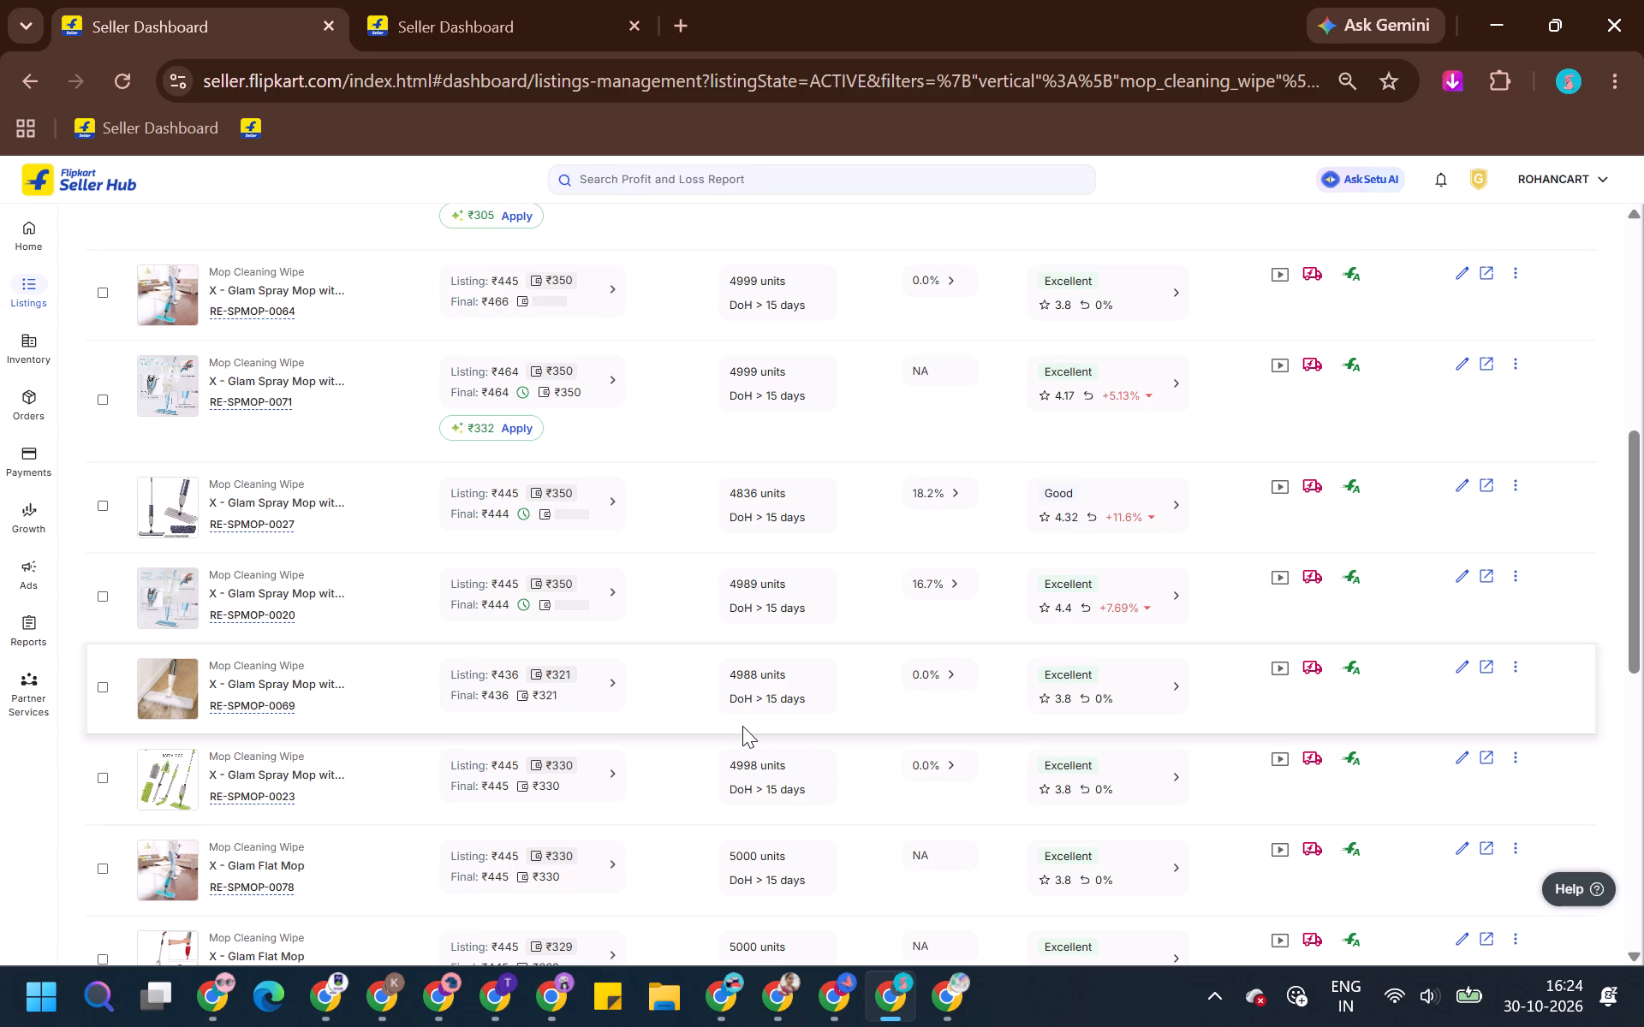
# Set the bank settlement of listing RE-SPMOP-0069 to ₹350 and apply it.
pyautogui.scroll(-1, 629, 437)
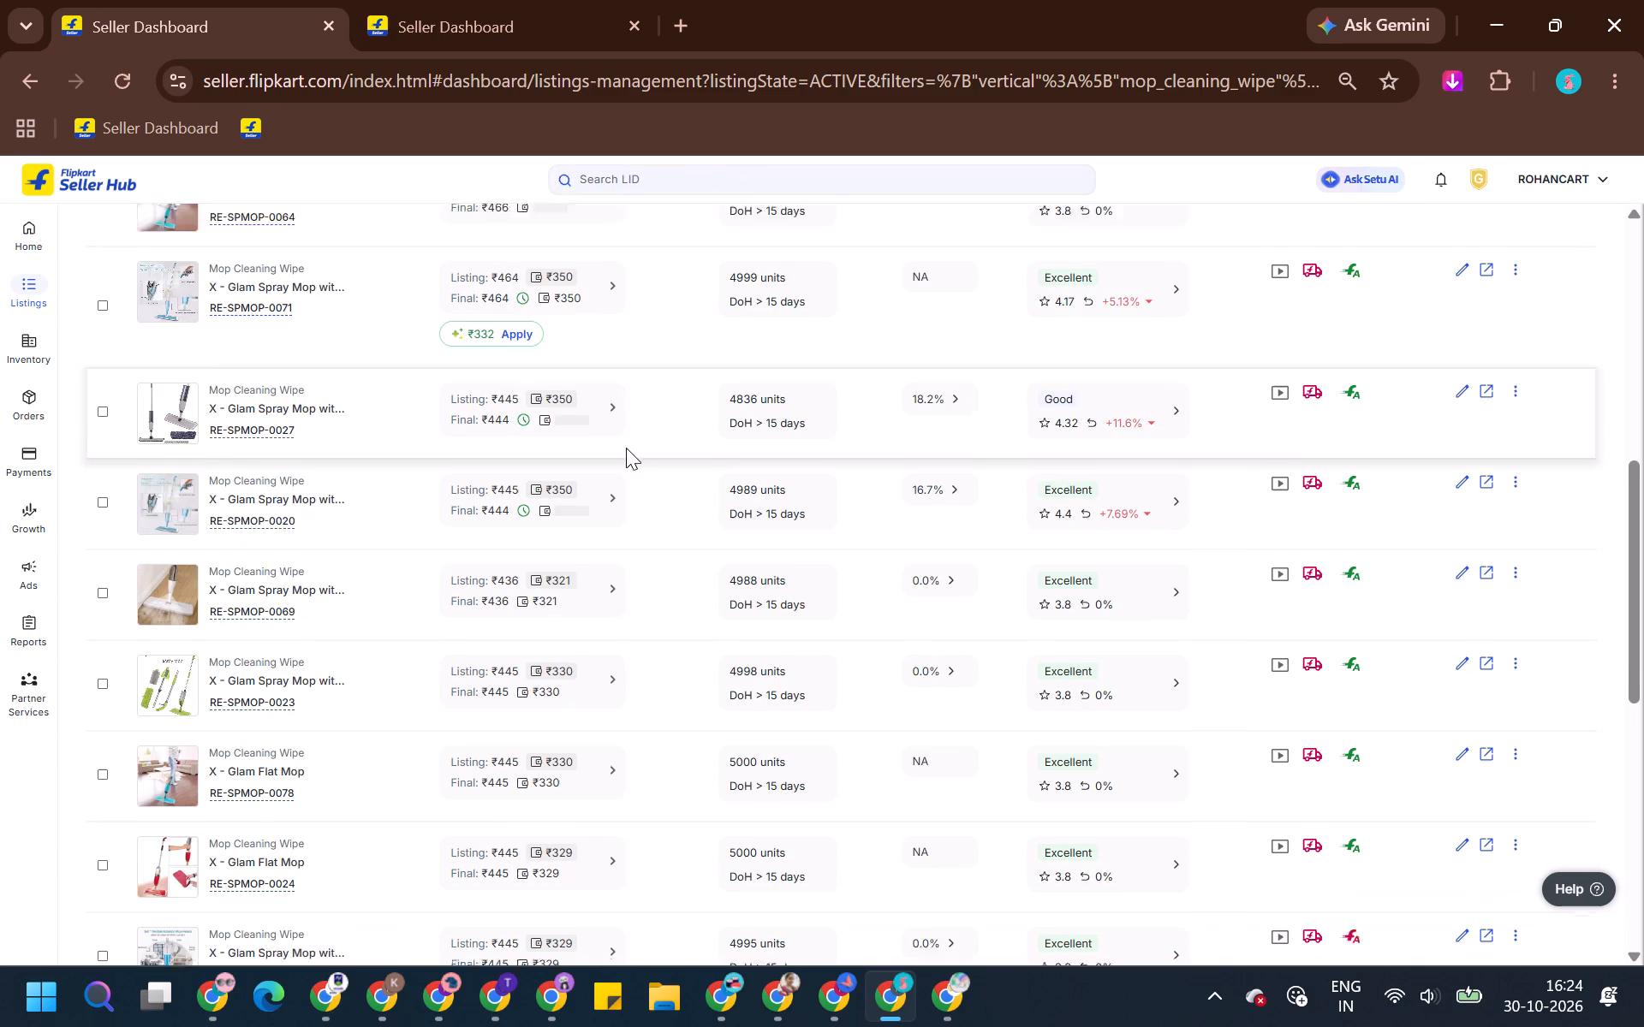
pyautogui.scroll(-1, 605, 479)
pyautogui.click(593, 419)
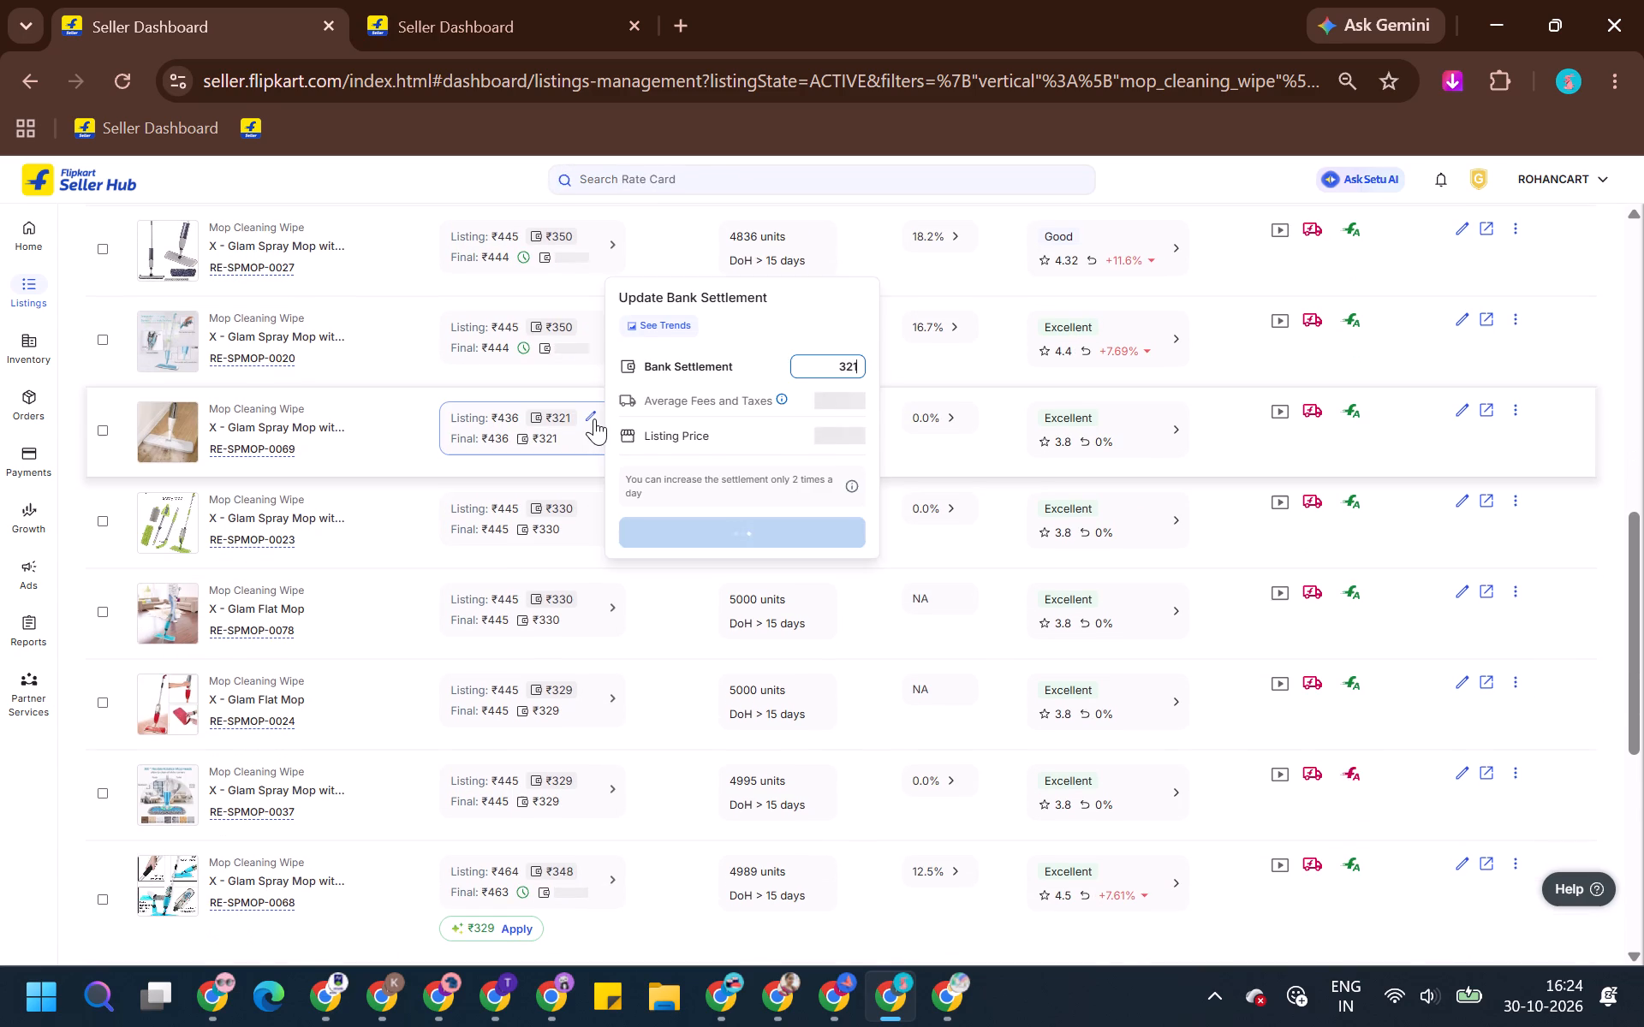
pyautogui.press('BackSpace')
pyautogui.press('BackSpace')
pyautogui.write('50')
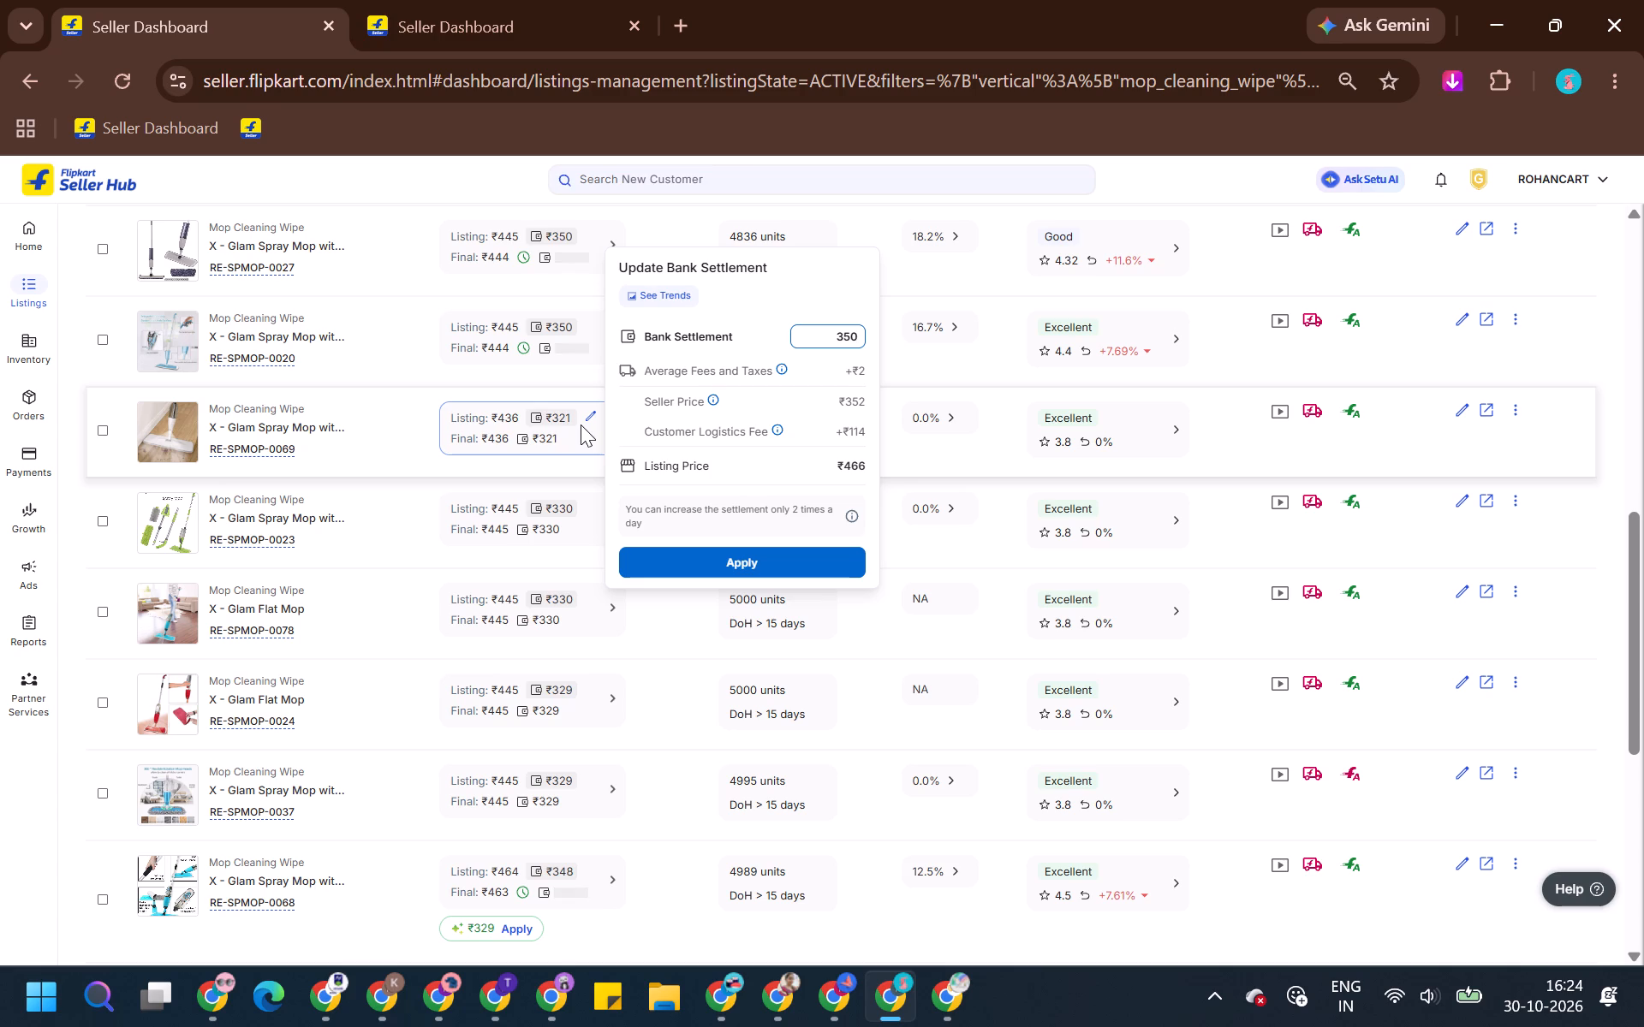
pyautogui.click(742, 566)
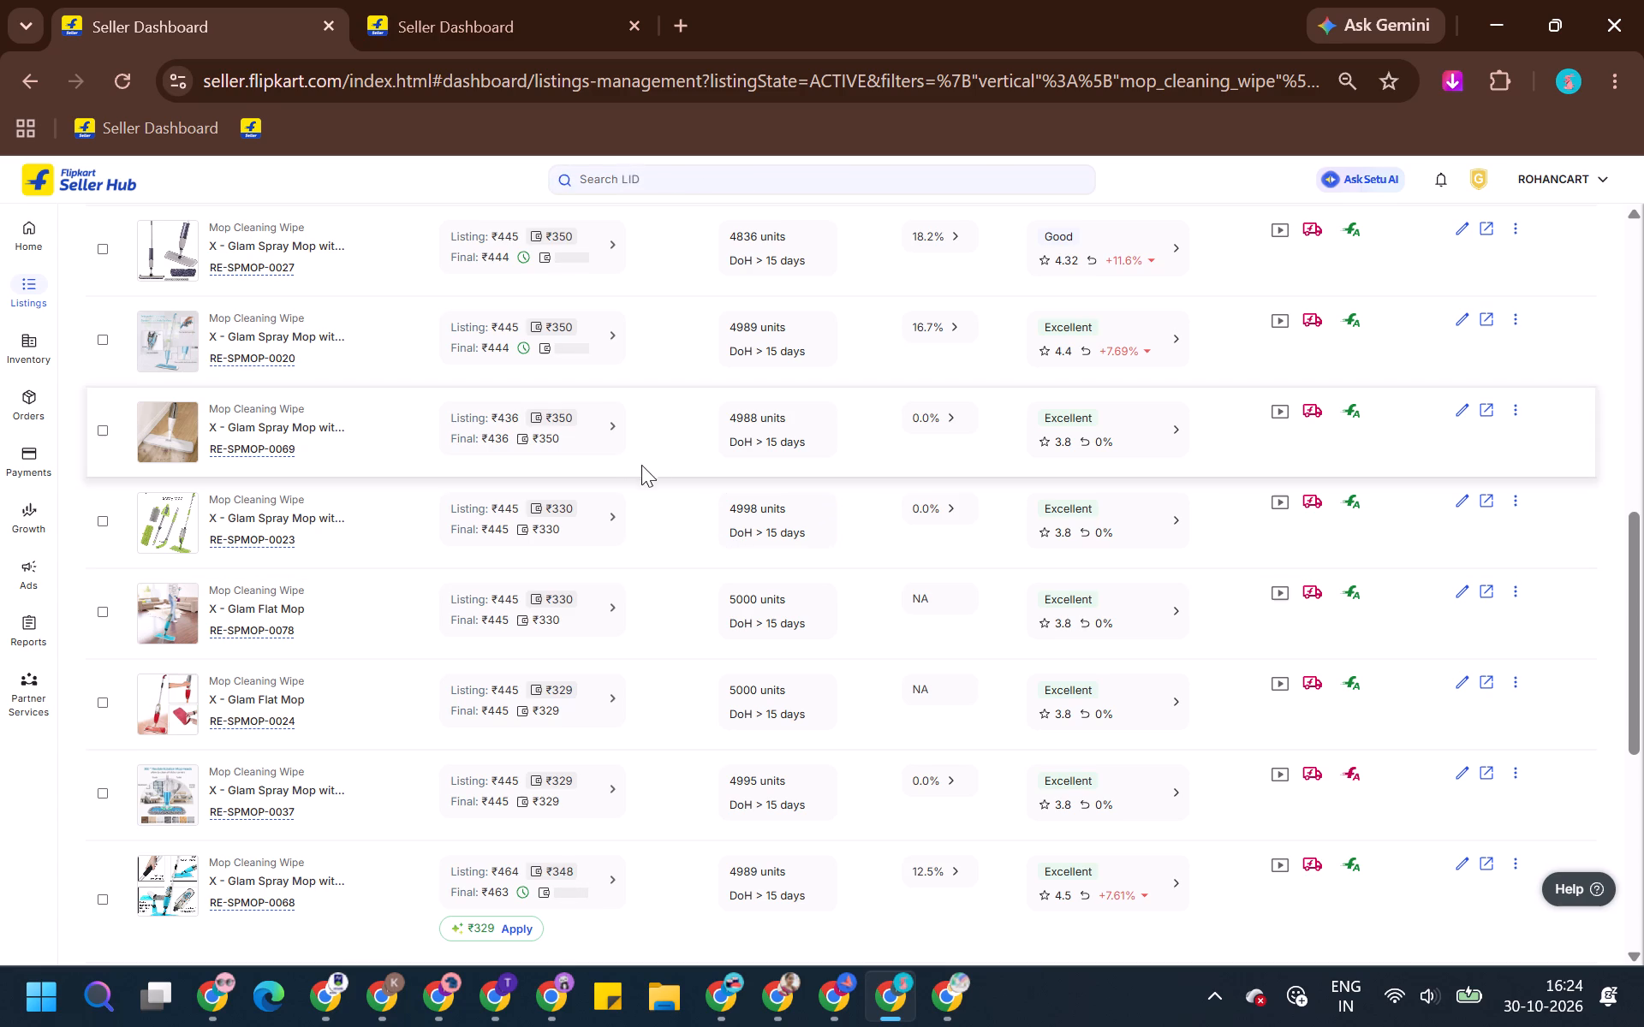
# Set the bank settlement of listing RE-SPMOP-0023 to ₹350 and apply it.
pyautogui.scroll(-1, 606, 509)
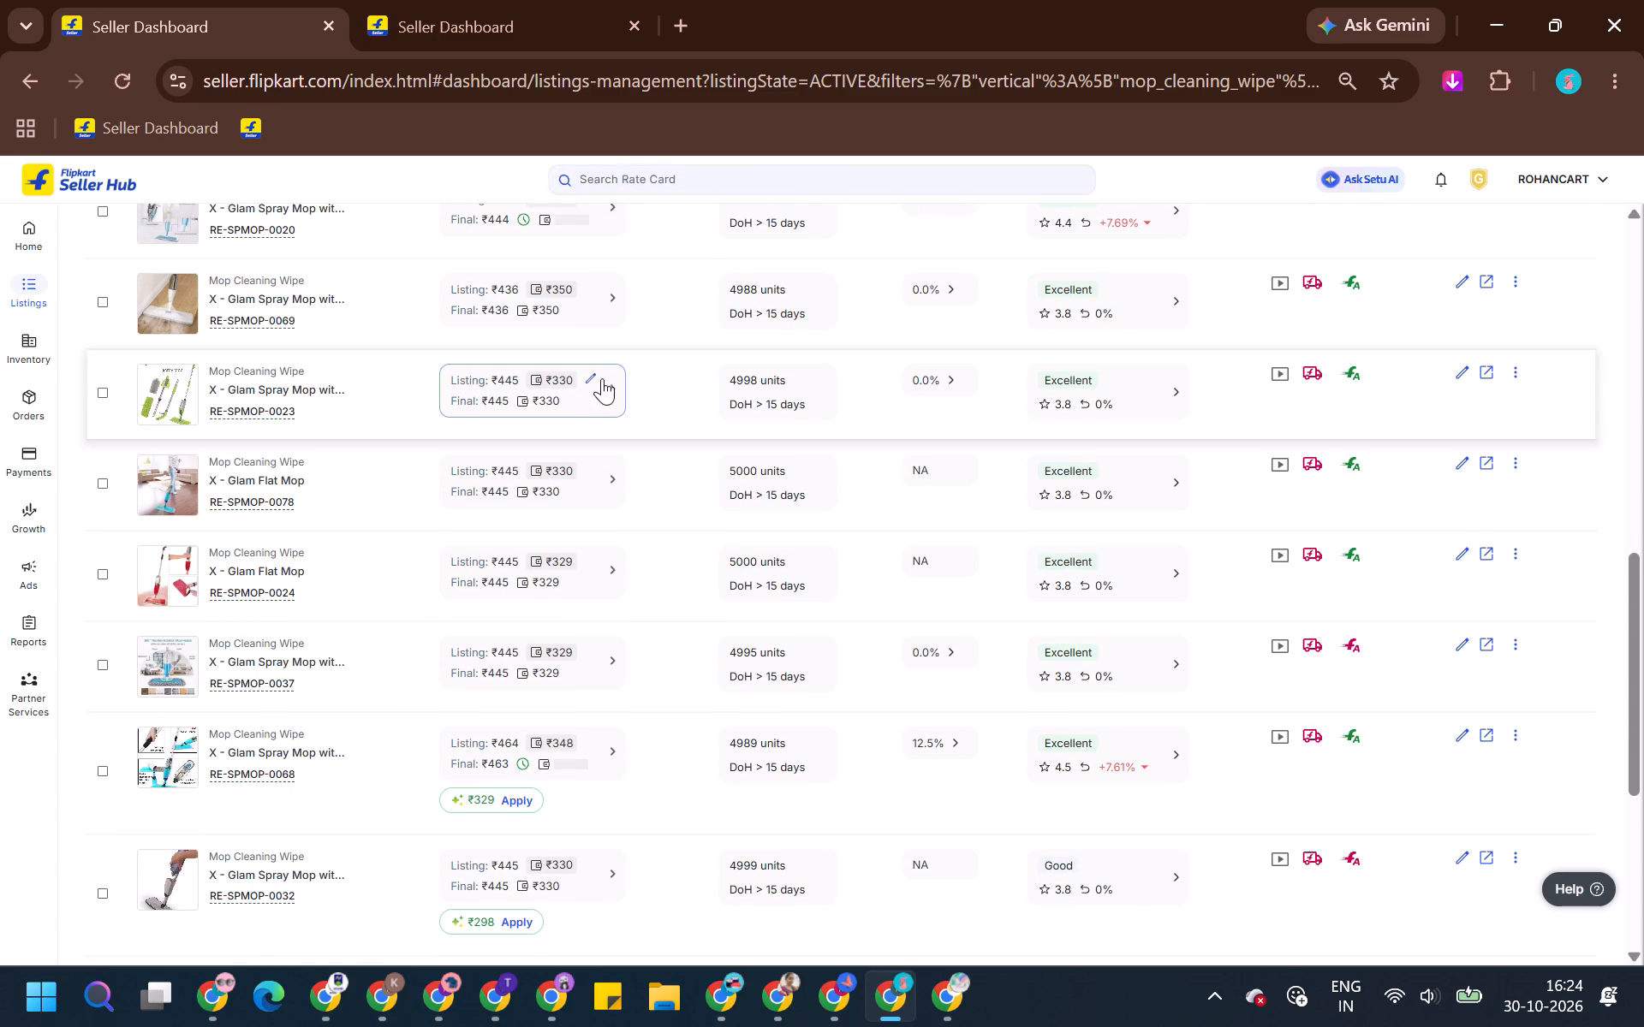
pyautogui.click(589, 378)
pyautogui.press('BackSpace')
pyautogui.press('BackSpace')
pyautogui.write('50')
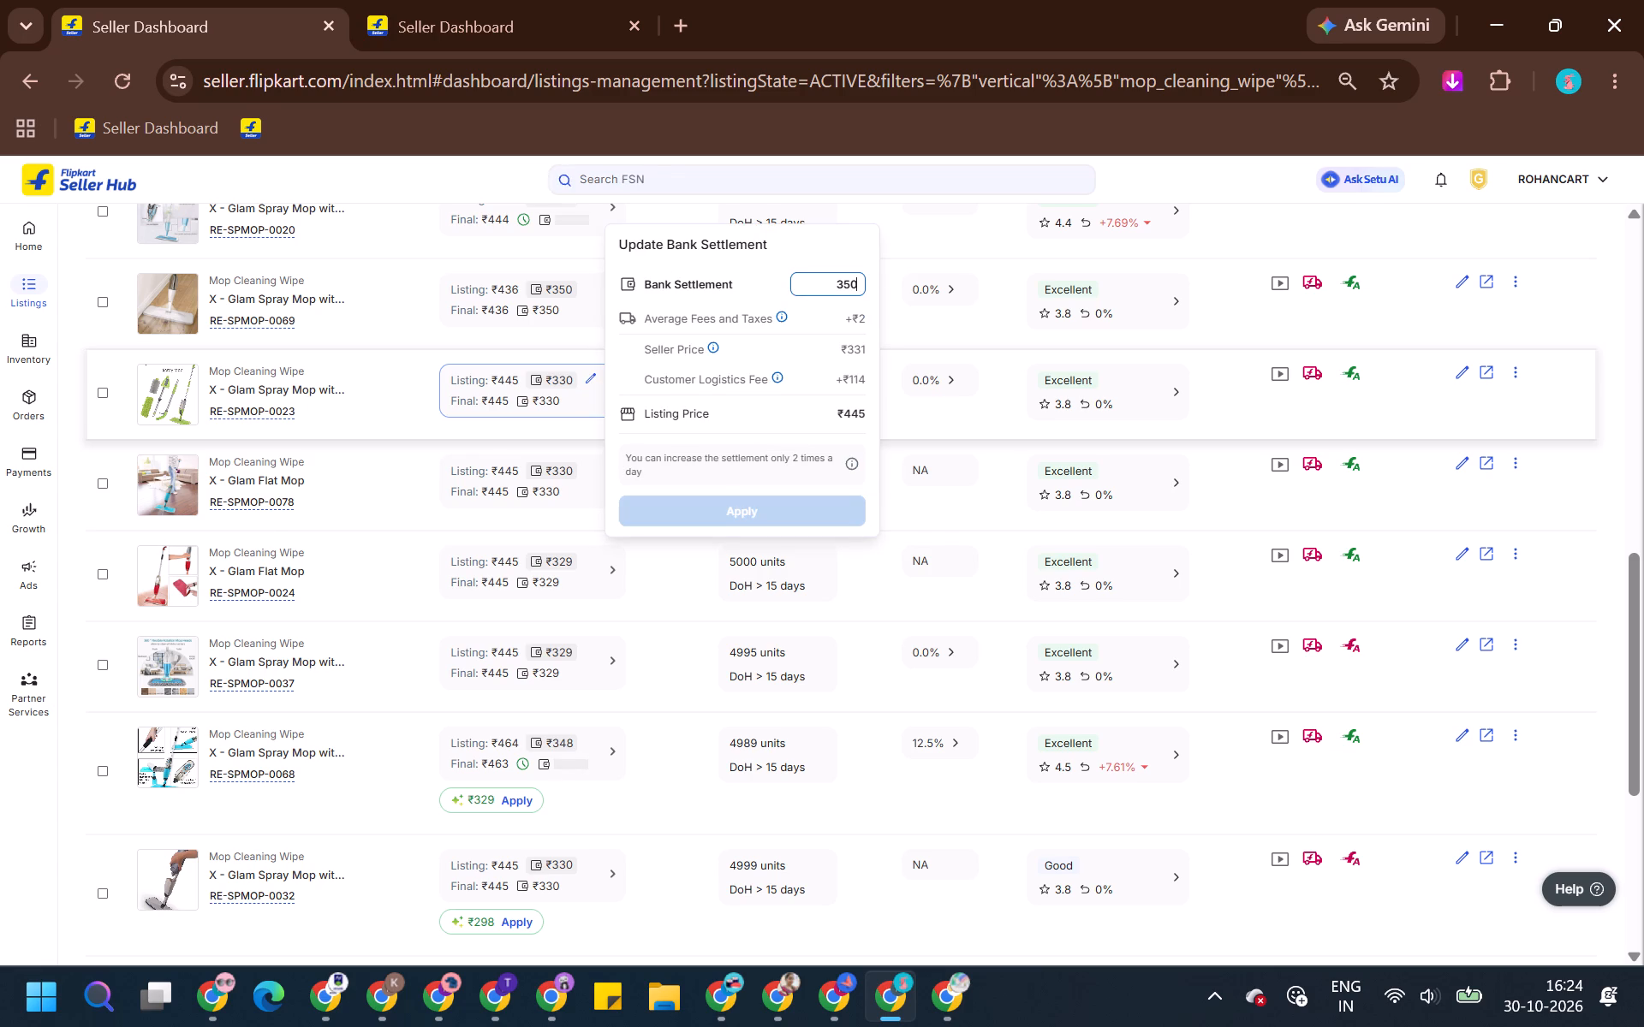
pyautogui.click(699, 500)
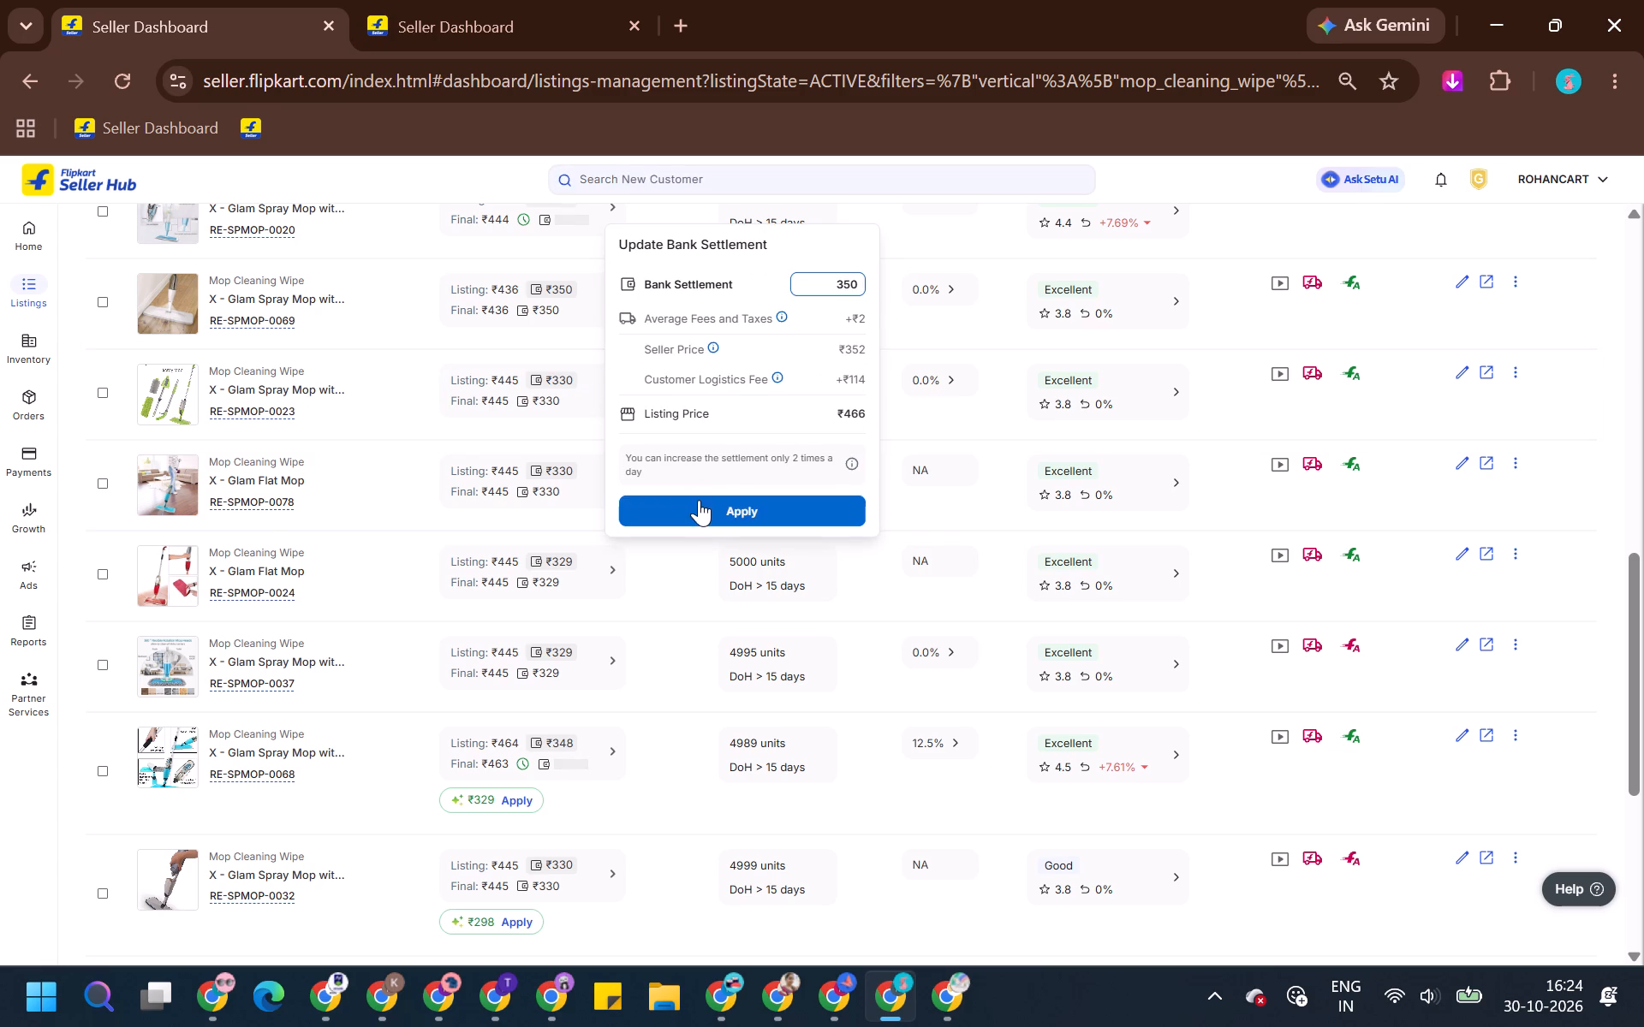
# Set the bank settlement of listing RE-SPMOP-0078 to ₹350 and apply it.
pyautogui.click(596, 473)
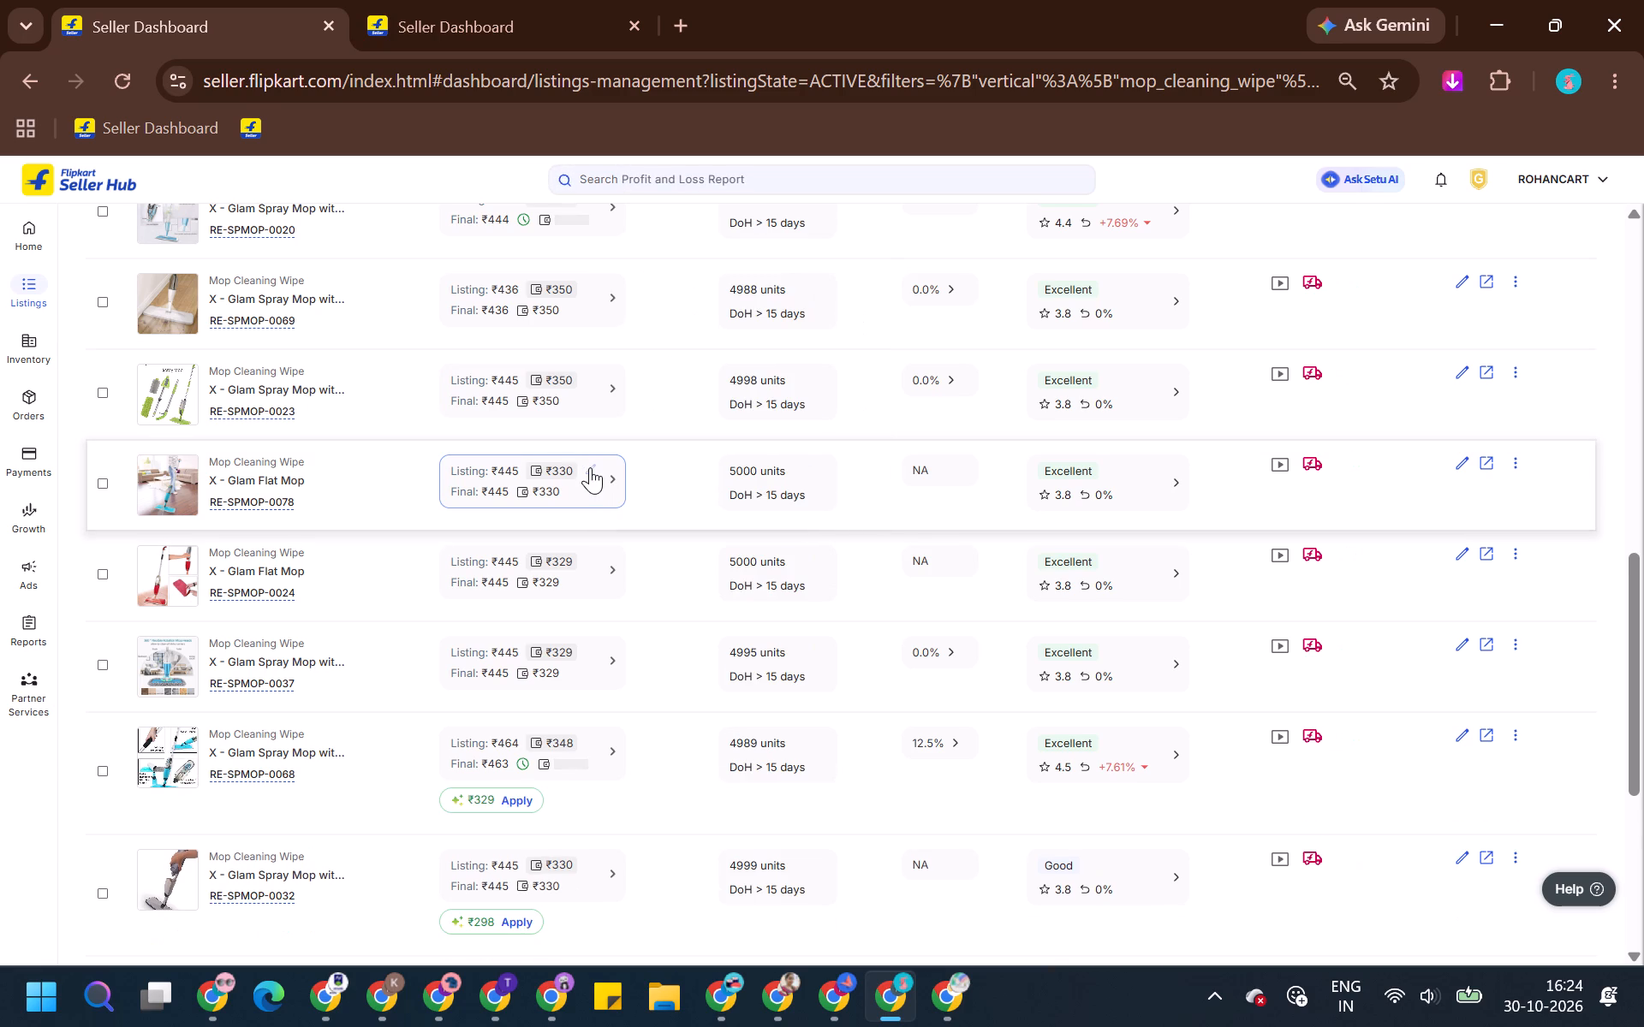
pyautogui.click(590, 467)
pyautogui.click(590, 467)
pyautogui.click(593, 468)
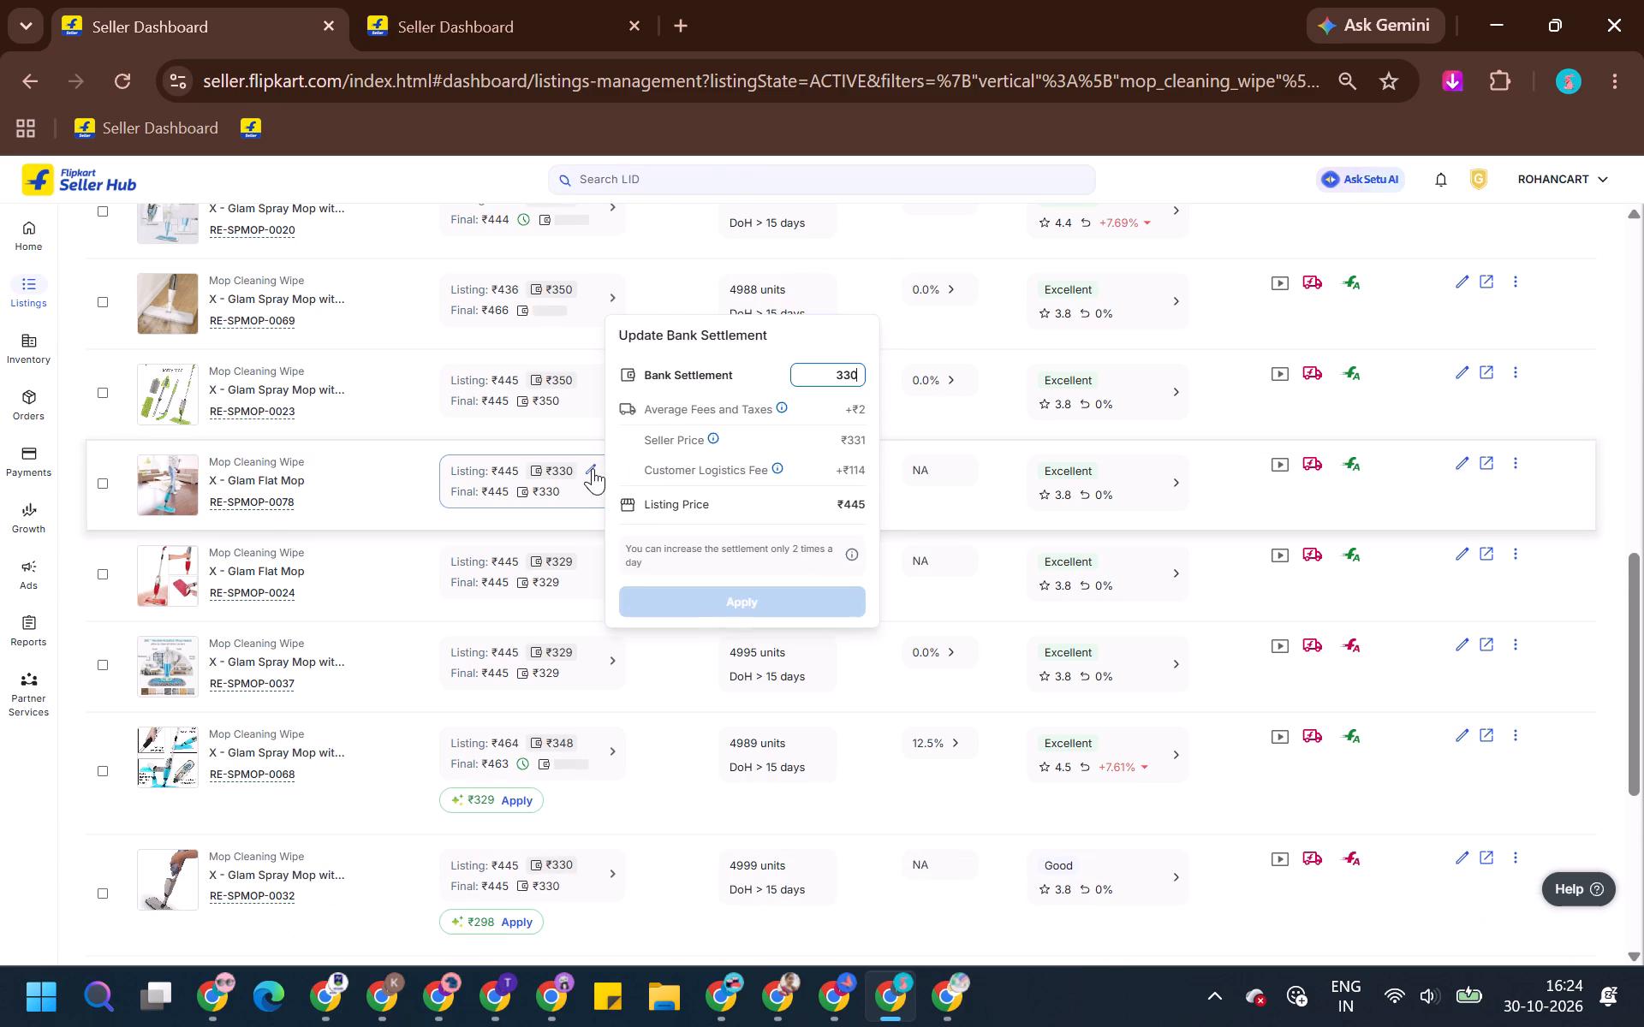
pyautogui.press('BackSpace')
pyautogui.press('Delete')
pyautogui.press('BackSpace')
pyautogui.write('50')
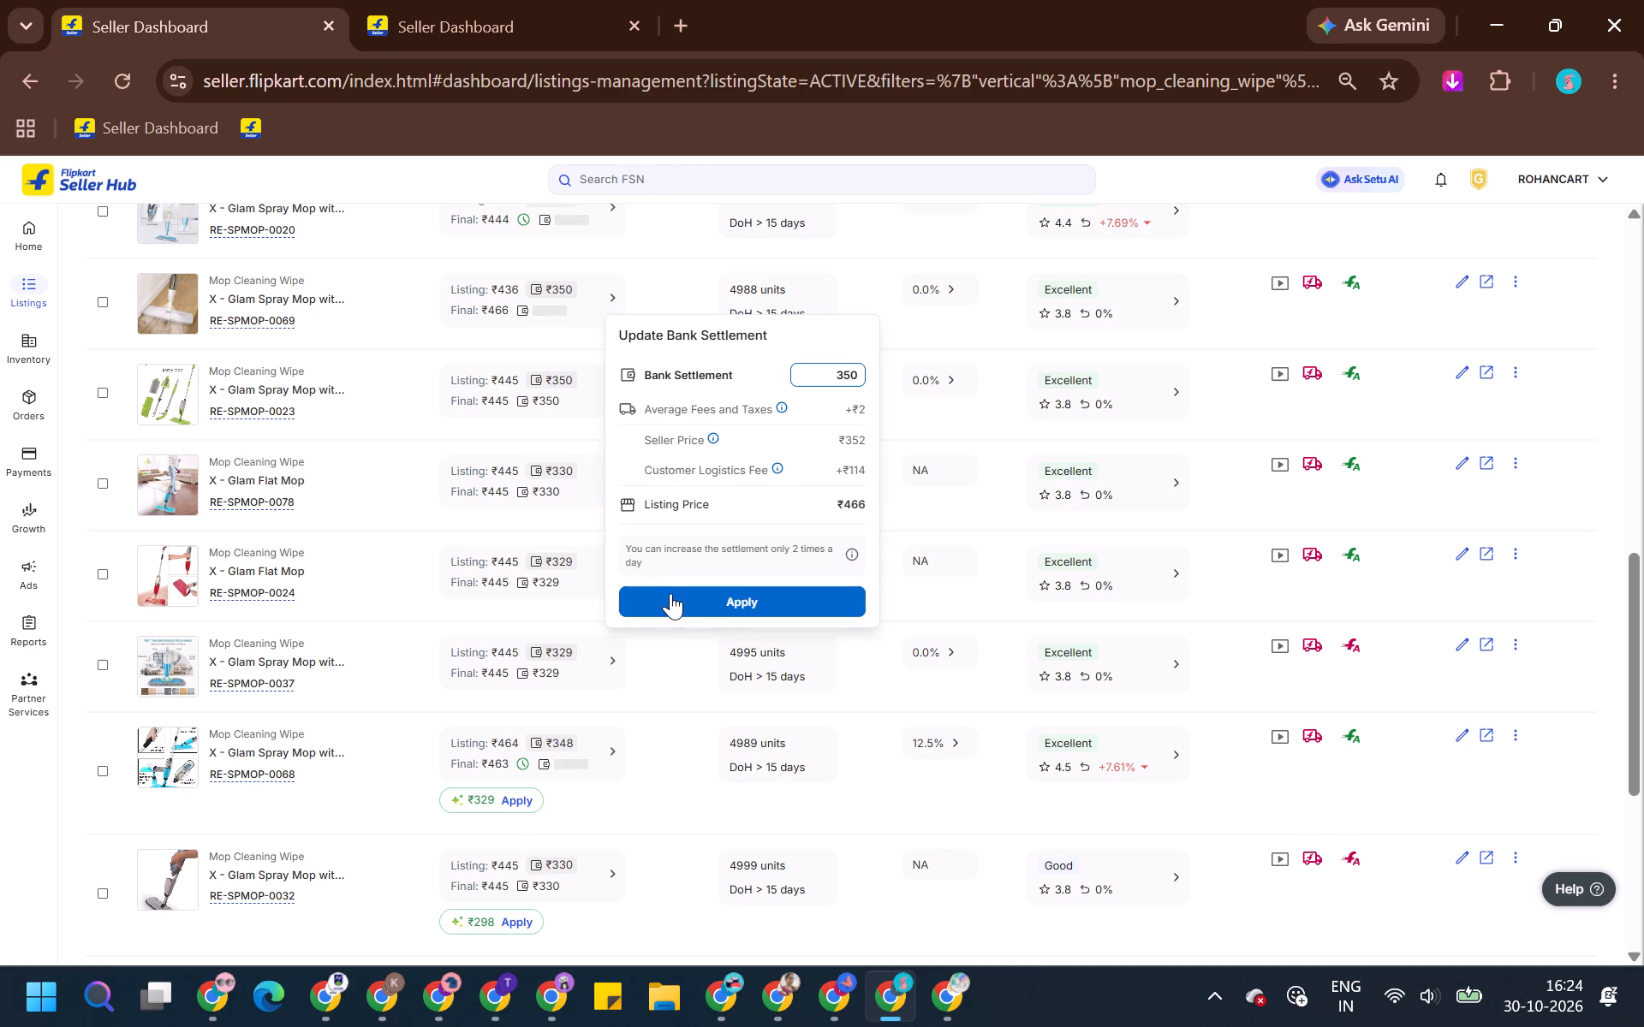
pyautogui.click(690, 600)
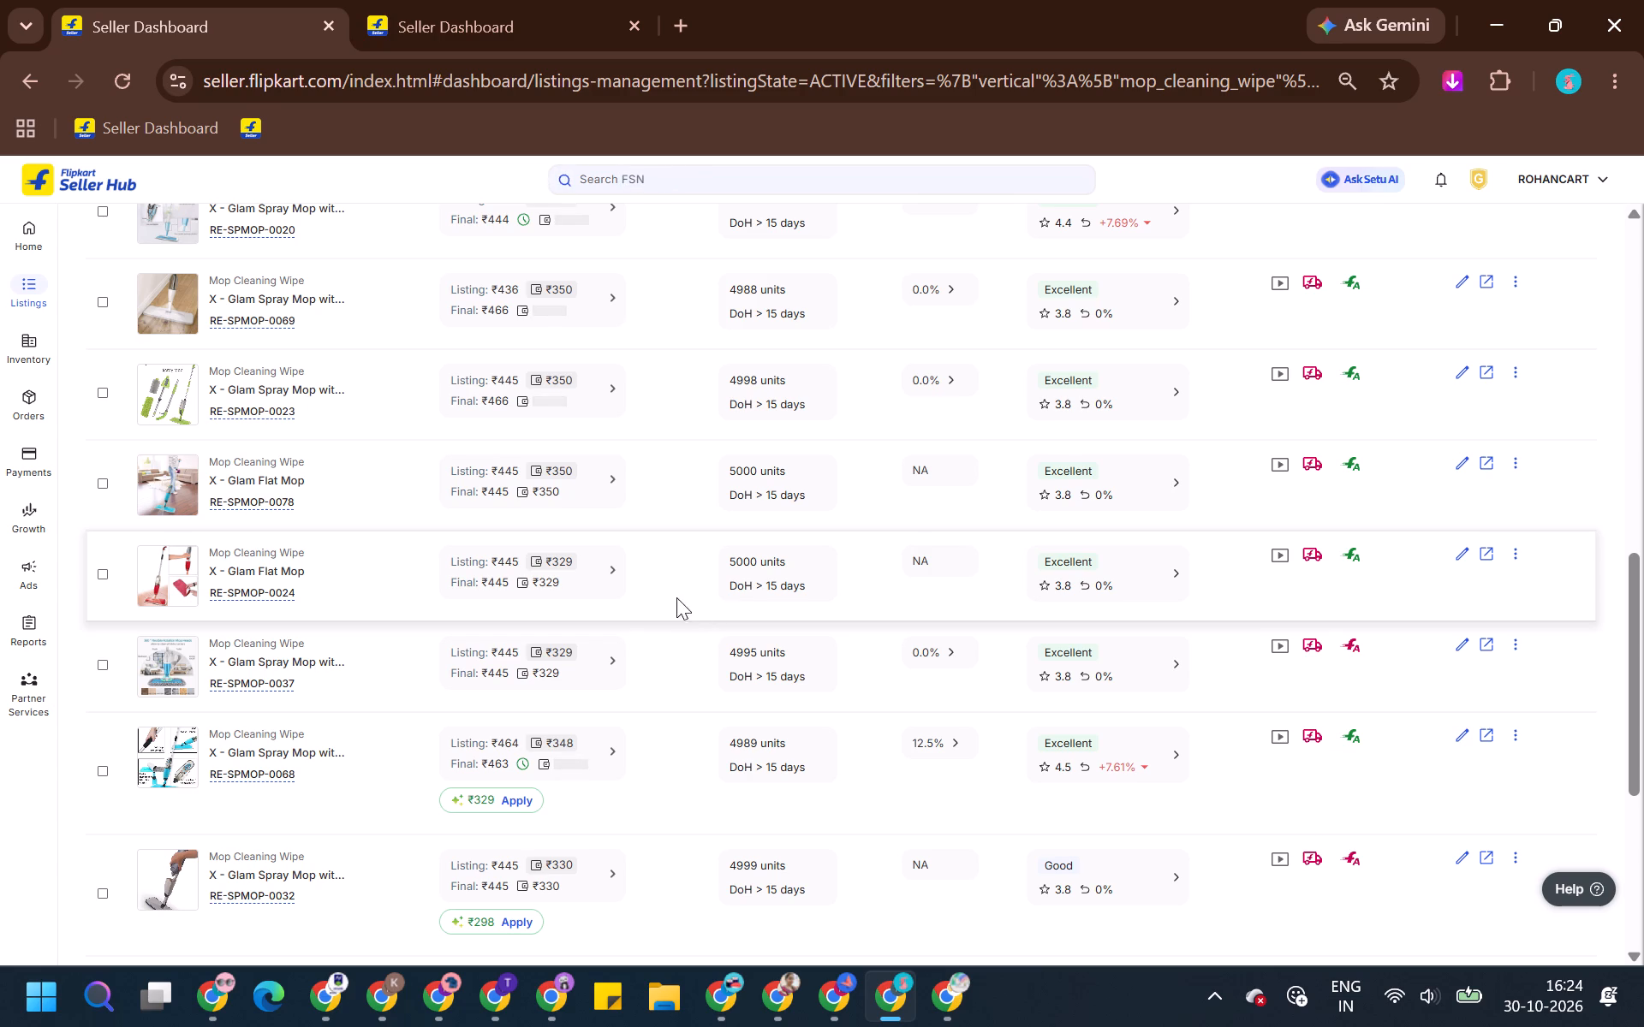
# Set the bank settlement of listing RE-SPMOP-0024 to ₹350 and apply it.
pyautogui.scroll(-2, 601, 578)
pyautogui.click(586, 298)
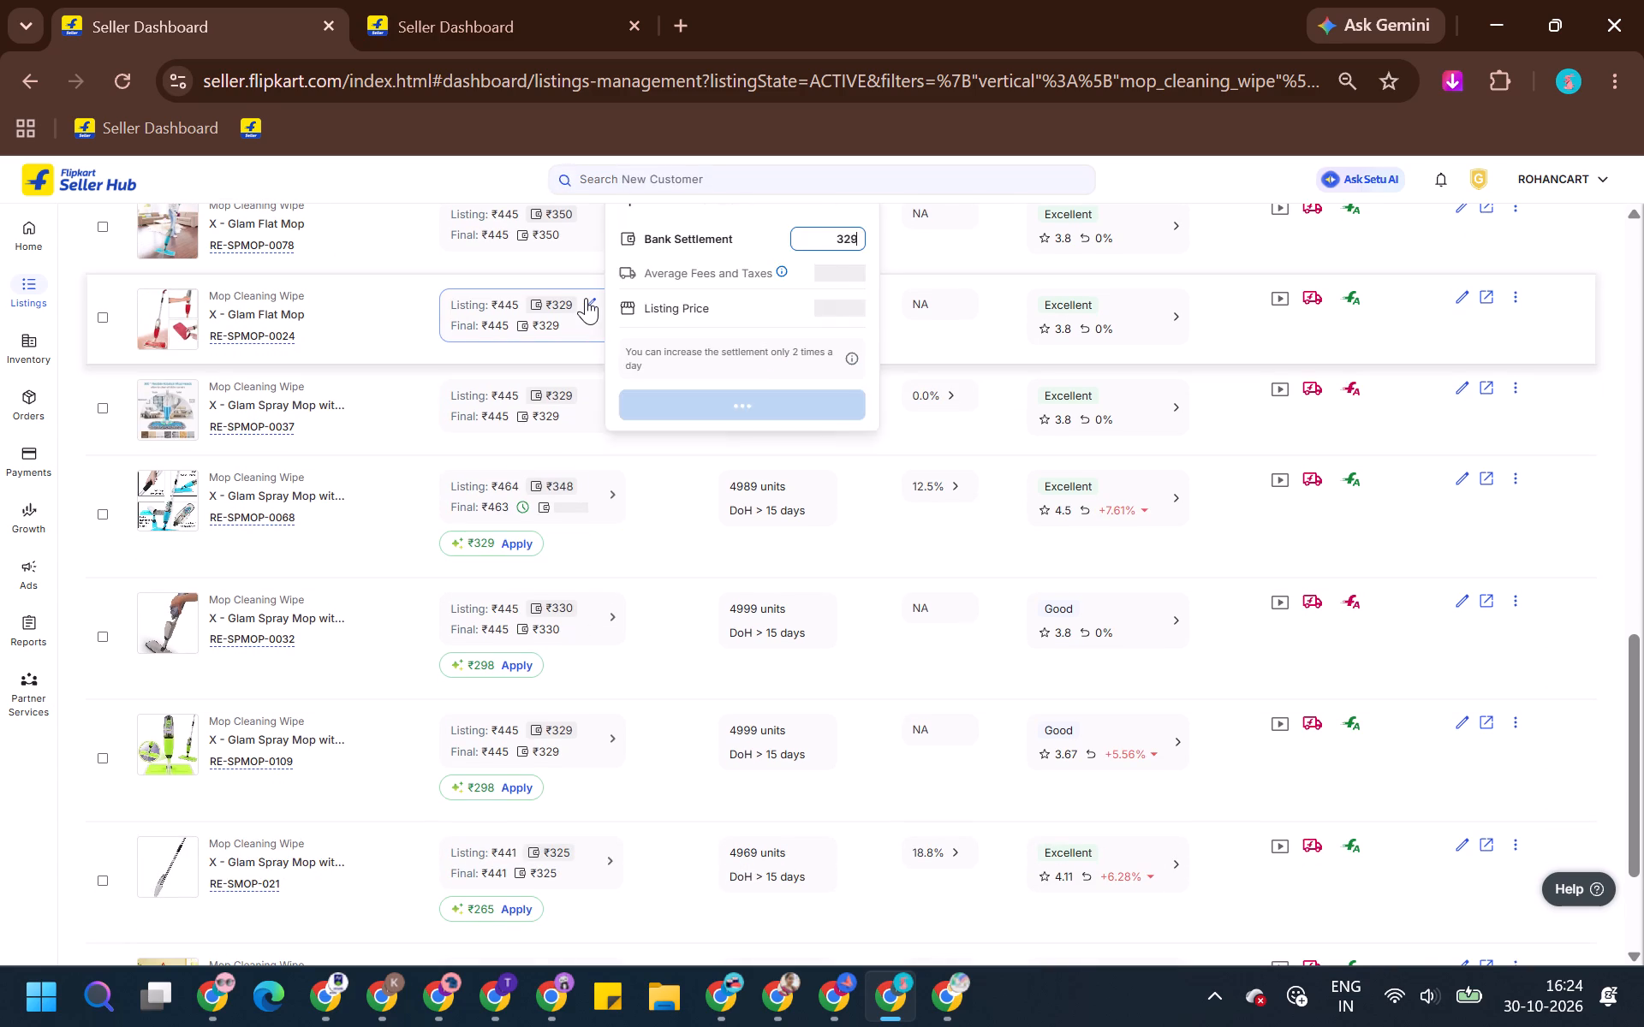
pyautogui.press('BackSpace')
pyautogui.press('BackSpace')
pyautogui.write('50')
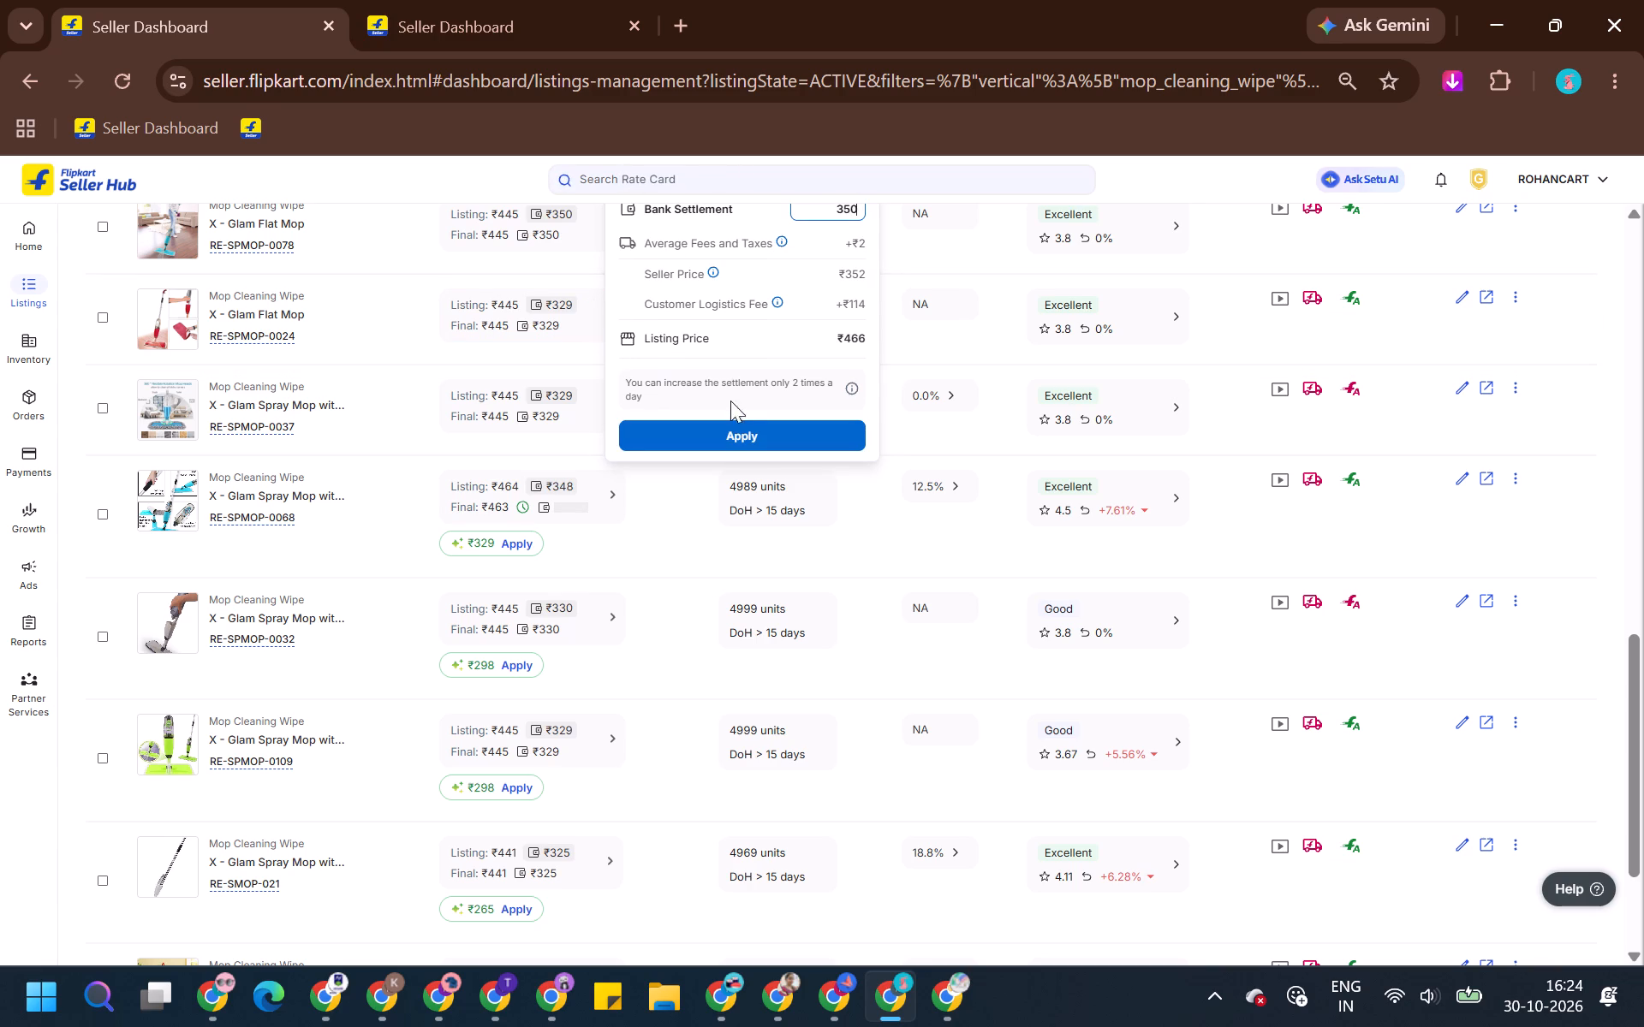
pyautogui.click(736, 429)
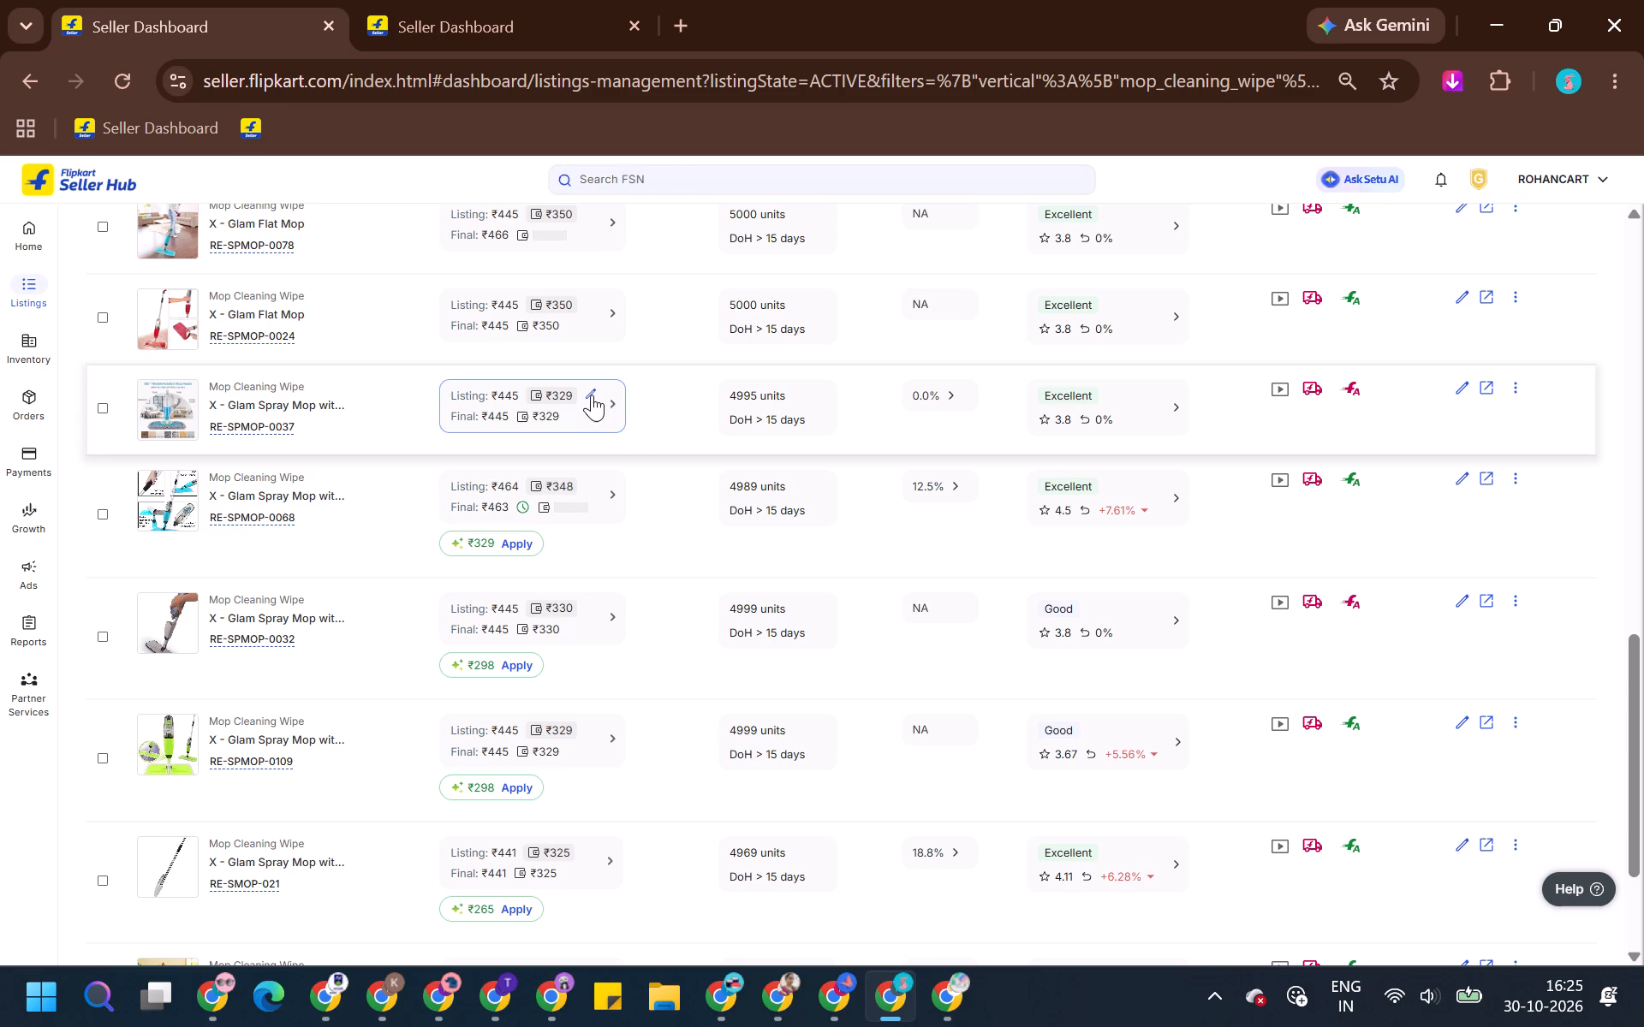
# Set the bank settlement of listing RE-SPMOP-0037 to ₹350 and apply it.
pyautogui.click(592, 391)
pyautogui.press('BackSpace')
pyautogui.press('BackSpace')
pyautogui.write('50')
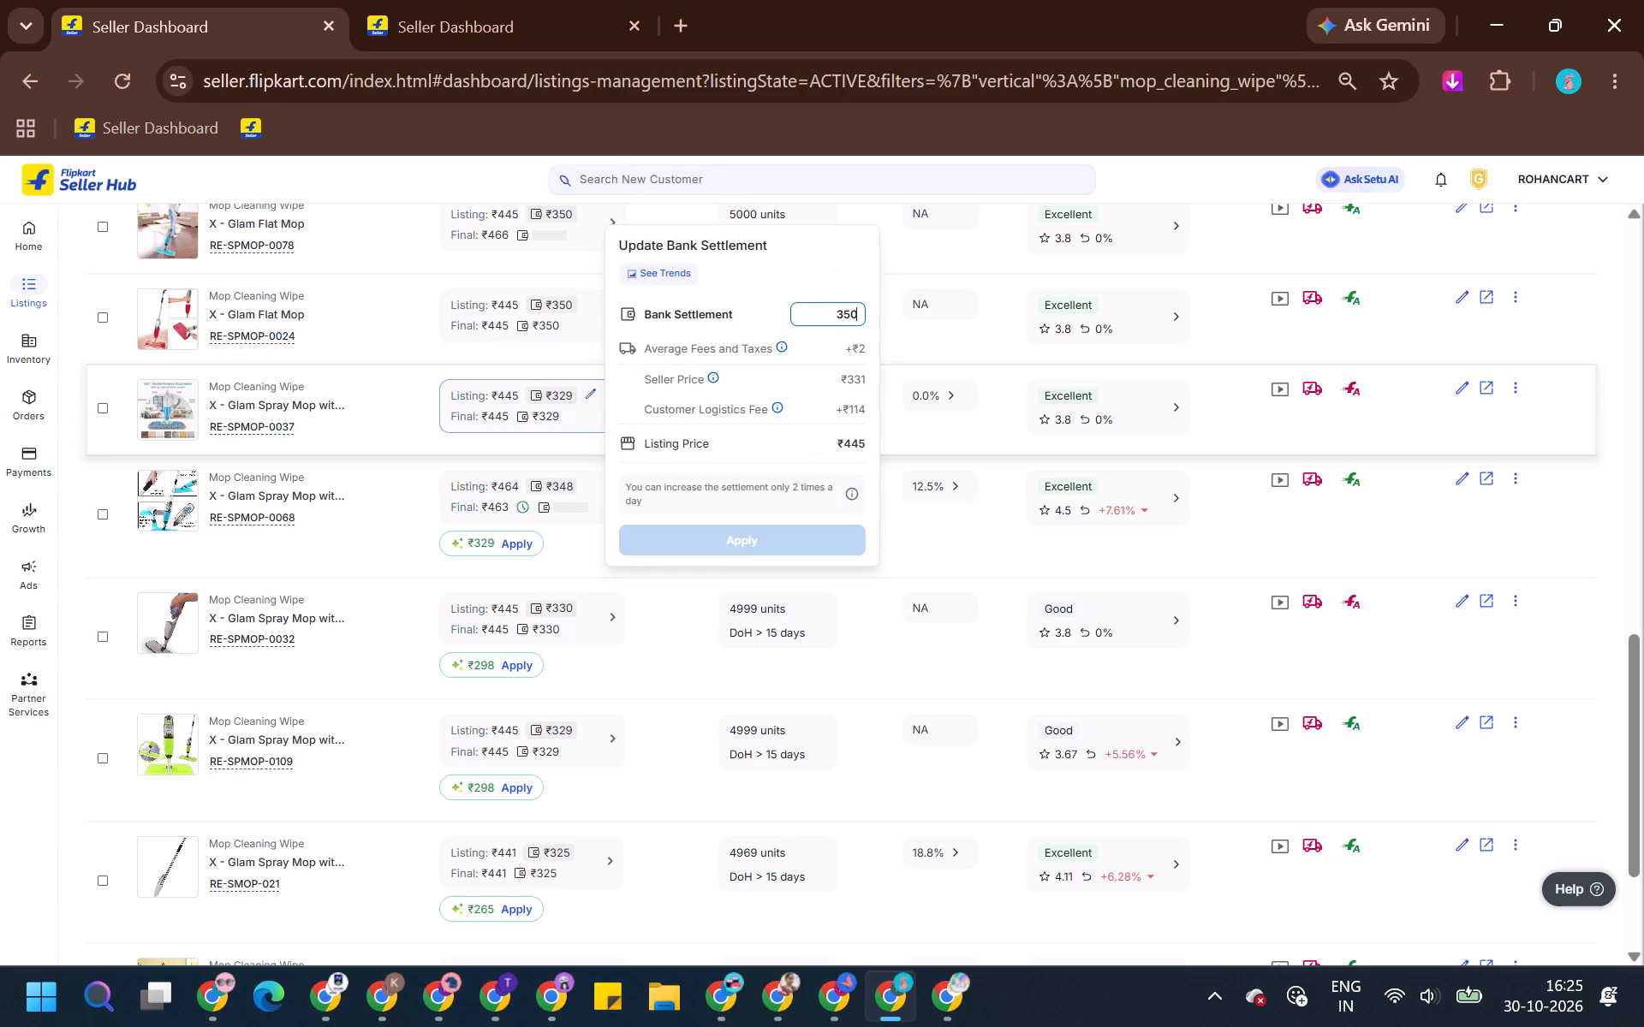
pyautogui.click(695, 527)
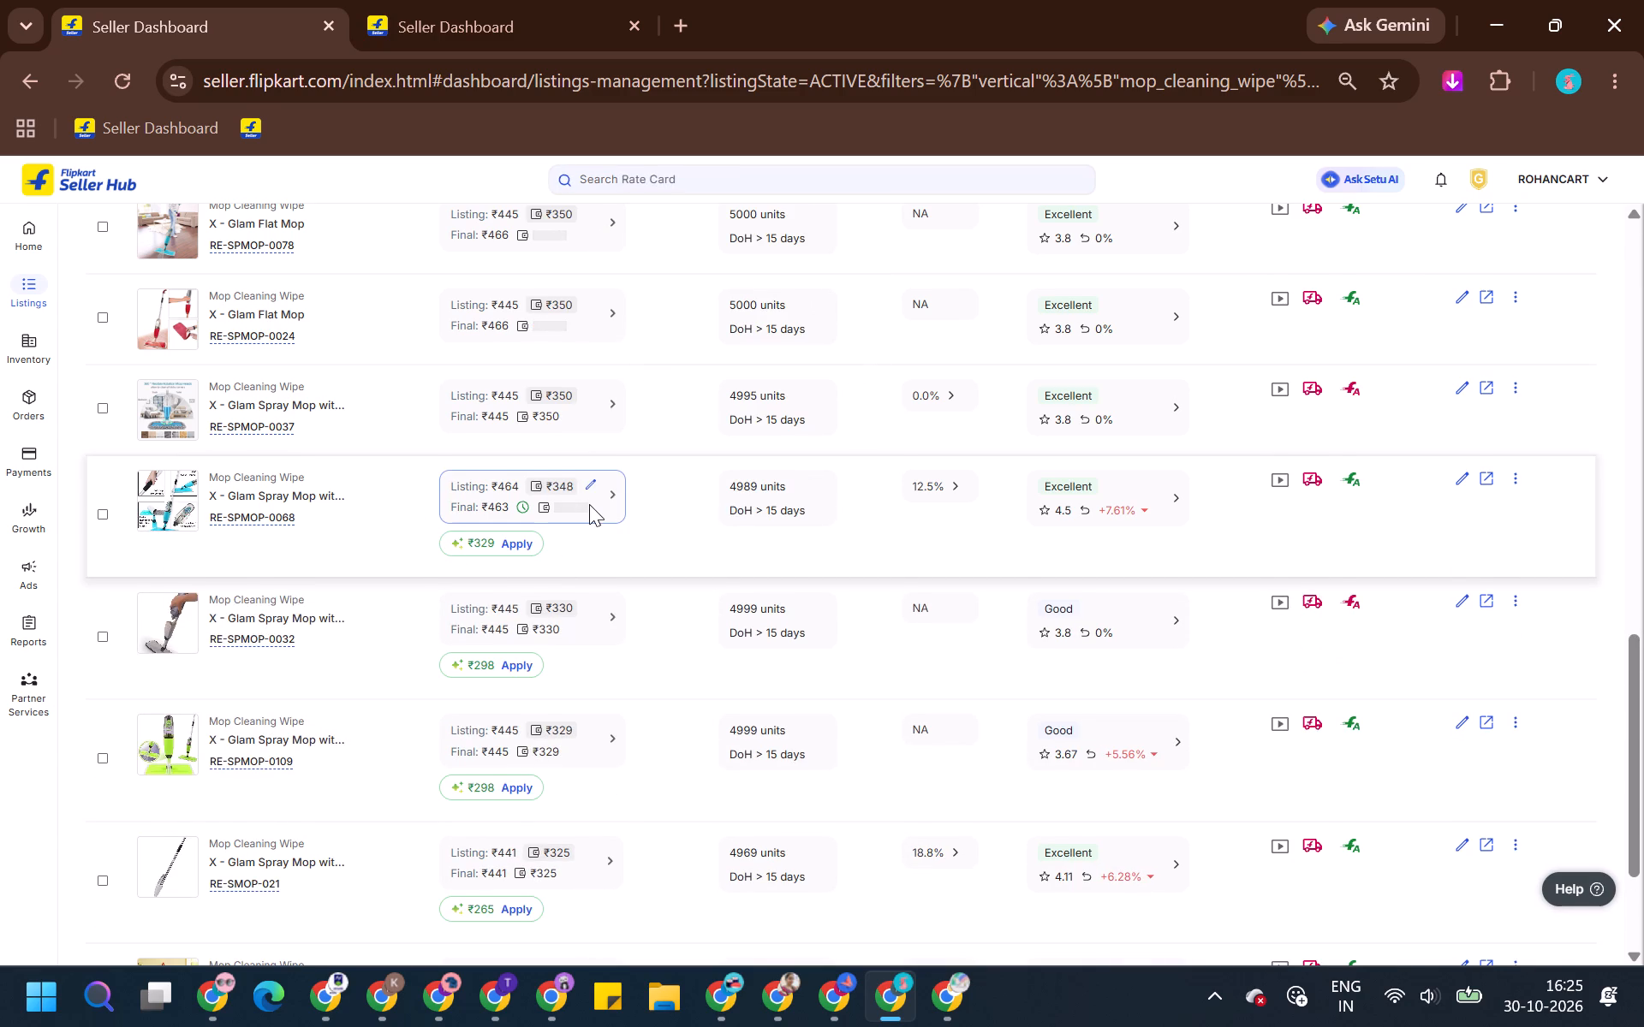
# Set the bank settlement of listing RE-SPMOP-0068 to ₹350 and apply it.
pyautogui.scroll(-4, 589, 504)
pyautogui.scroll(1, 597, 306)
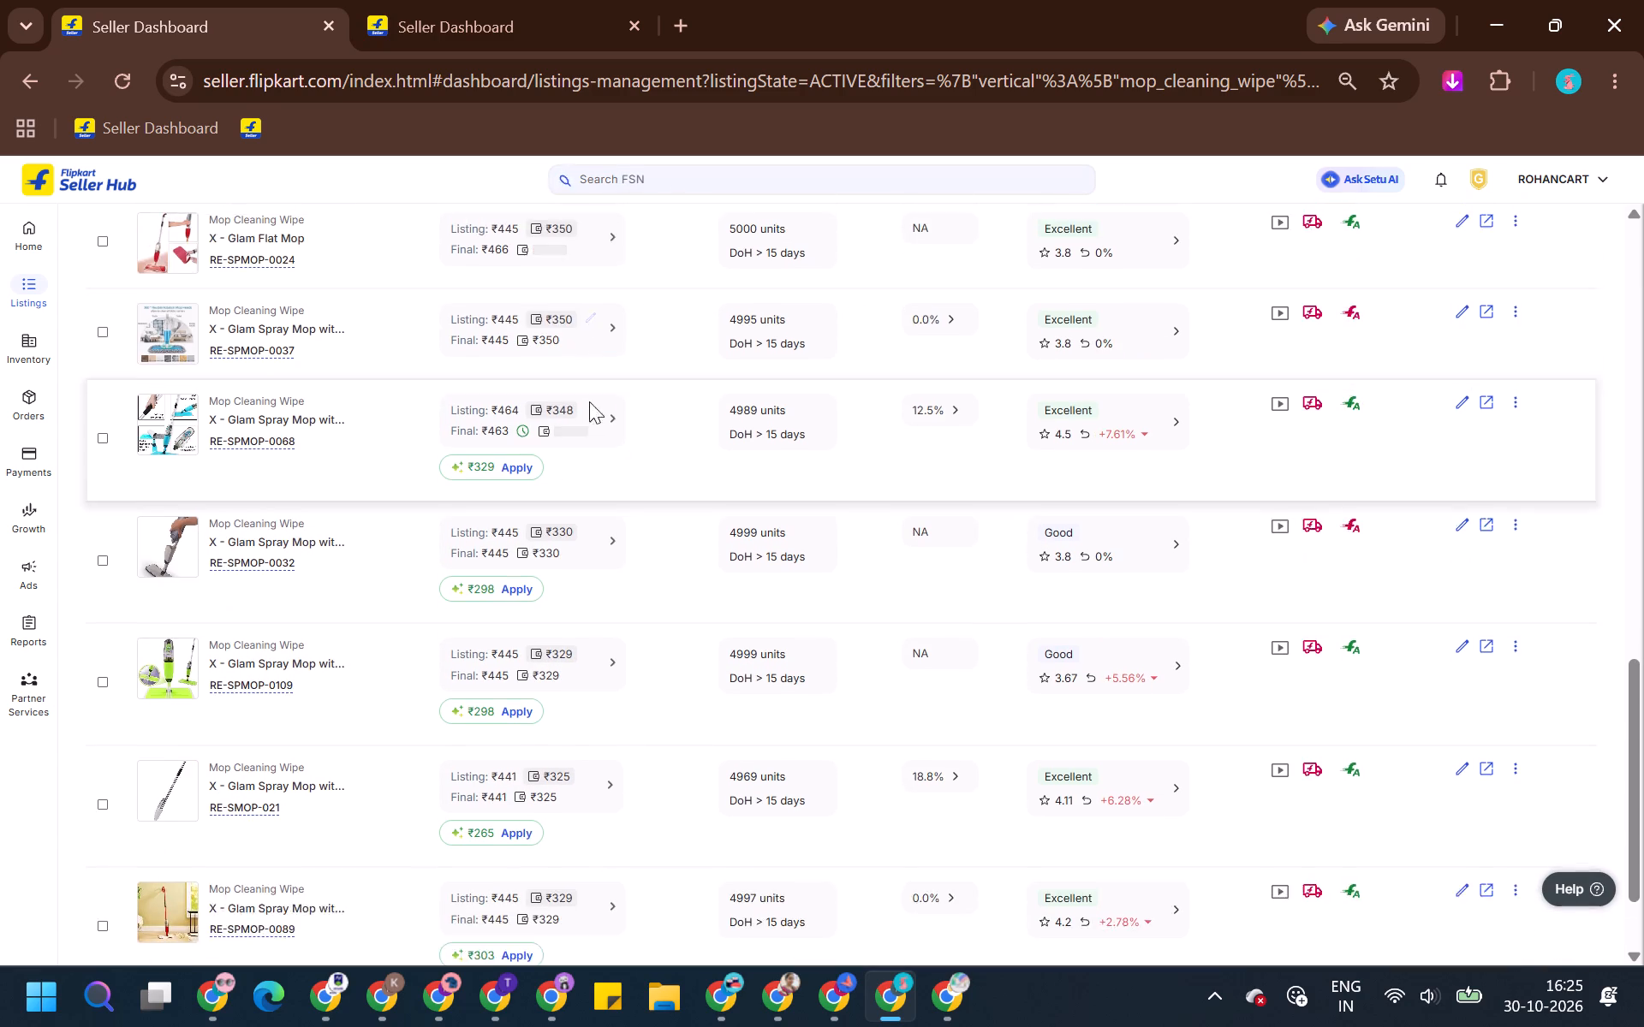
pyautogui.scroll(-2, 589, 402)
pyautogui.click(586, 282)
pyautogui.press('BackSpace')
pyautogui.press('BackSpace')
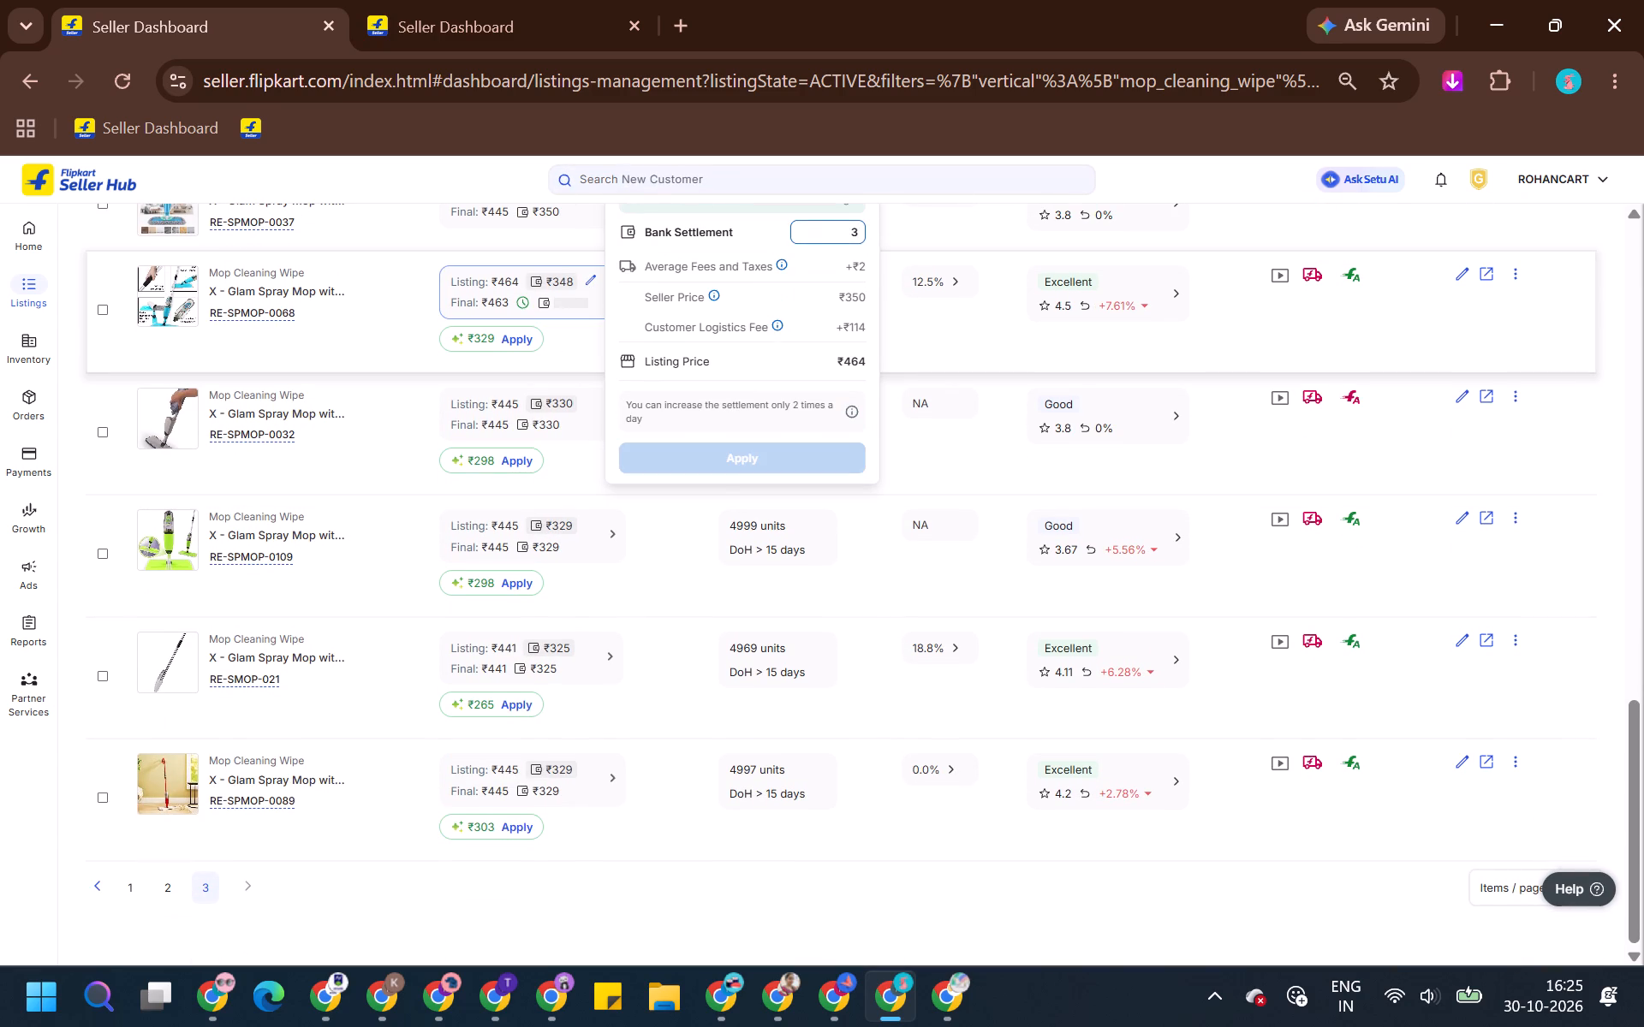
pyautogui.write('50')
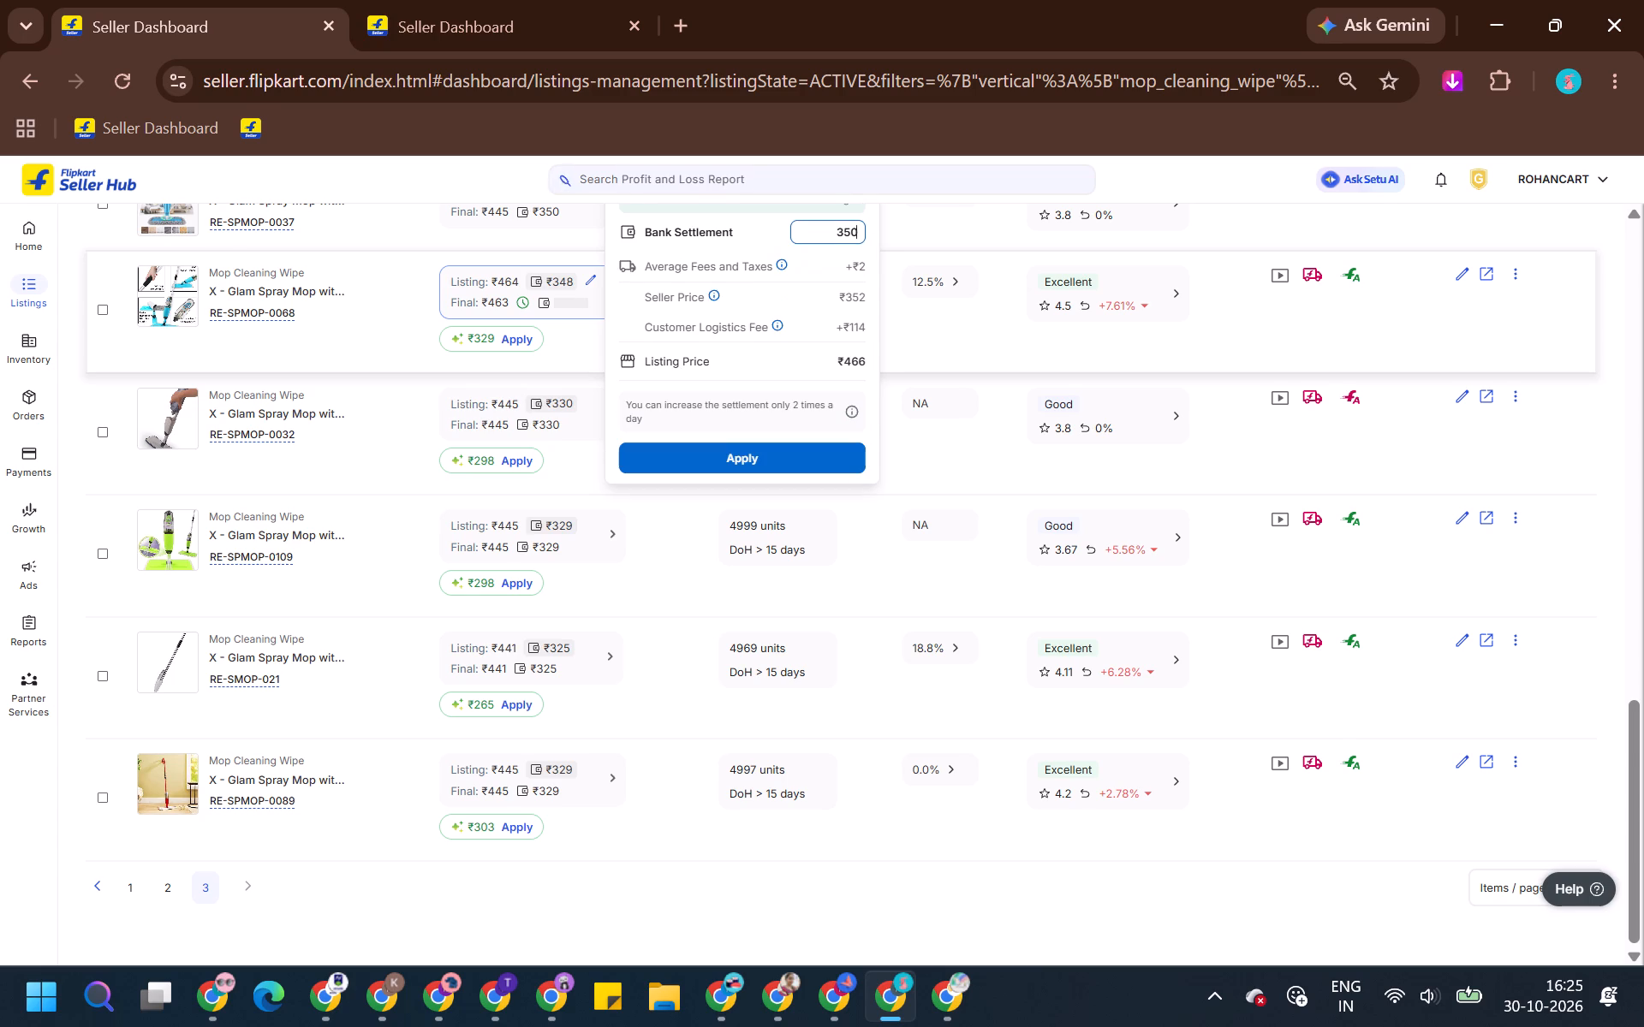
pyautogui.click(720, 456)
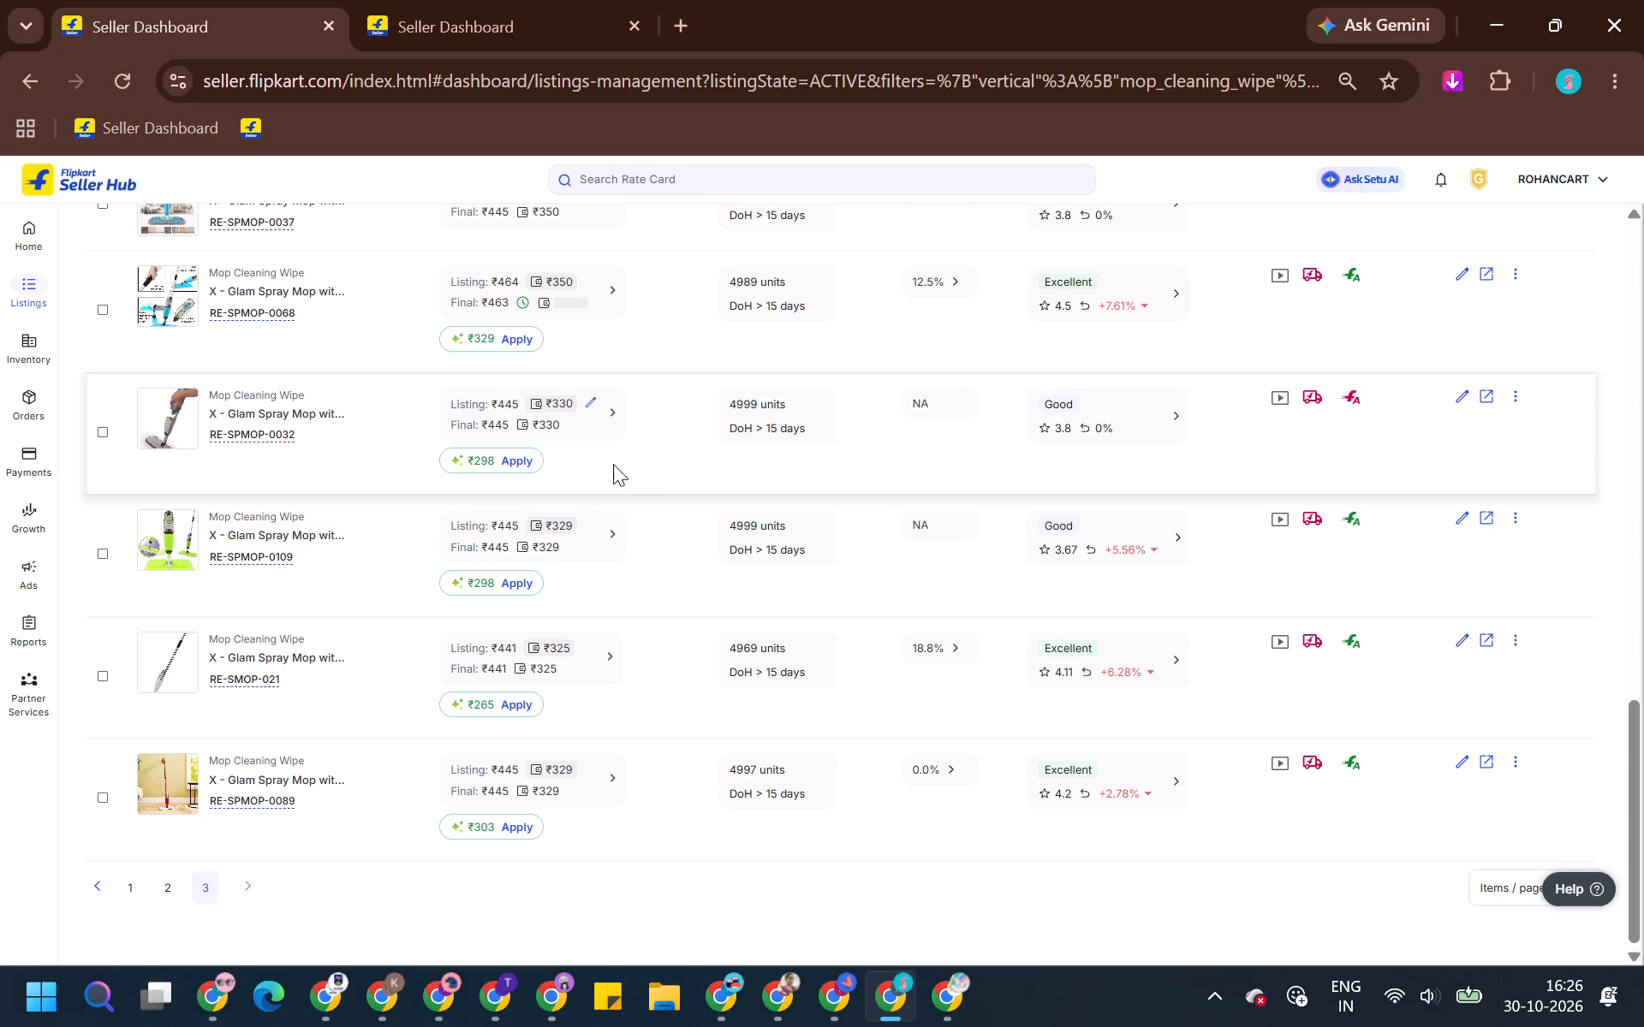
# Set the bank settlement of listing RE-SPMOP-0032 to ₹350 and apply it.
pyautogui.click(592, 398)
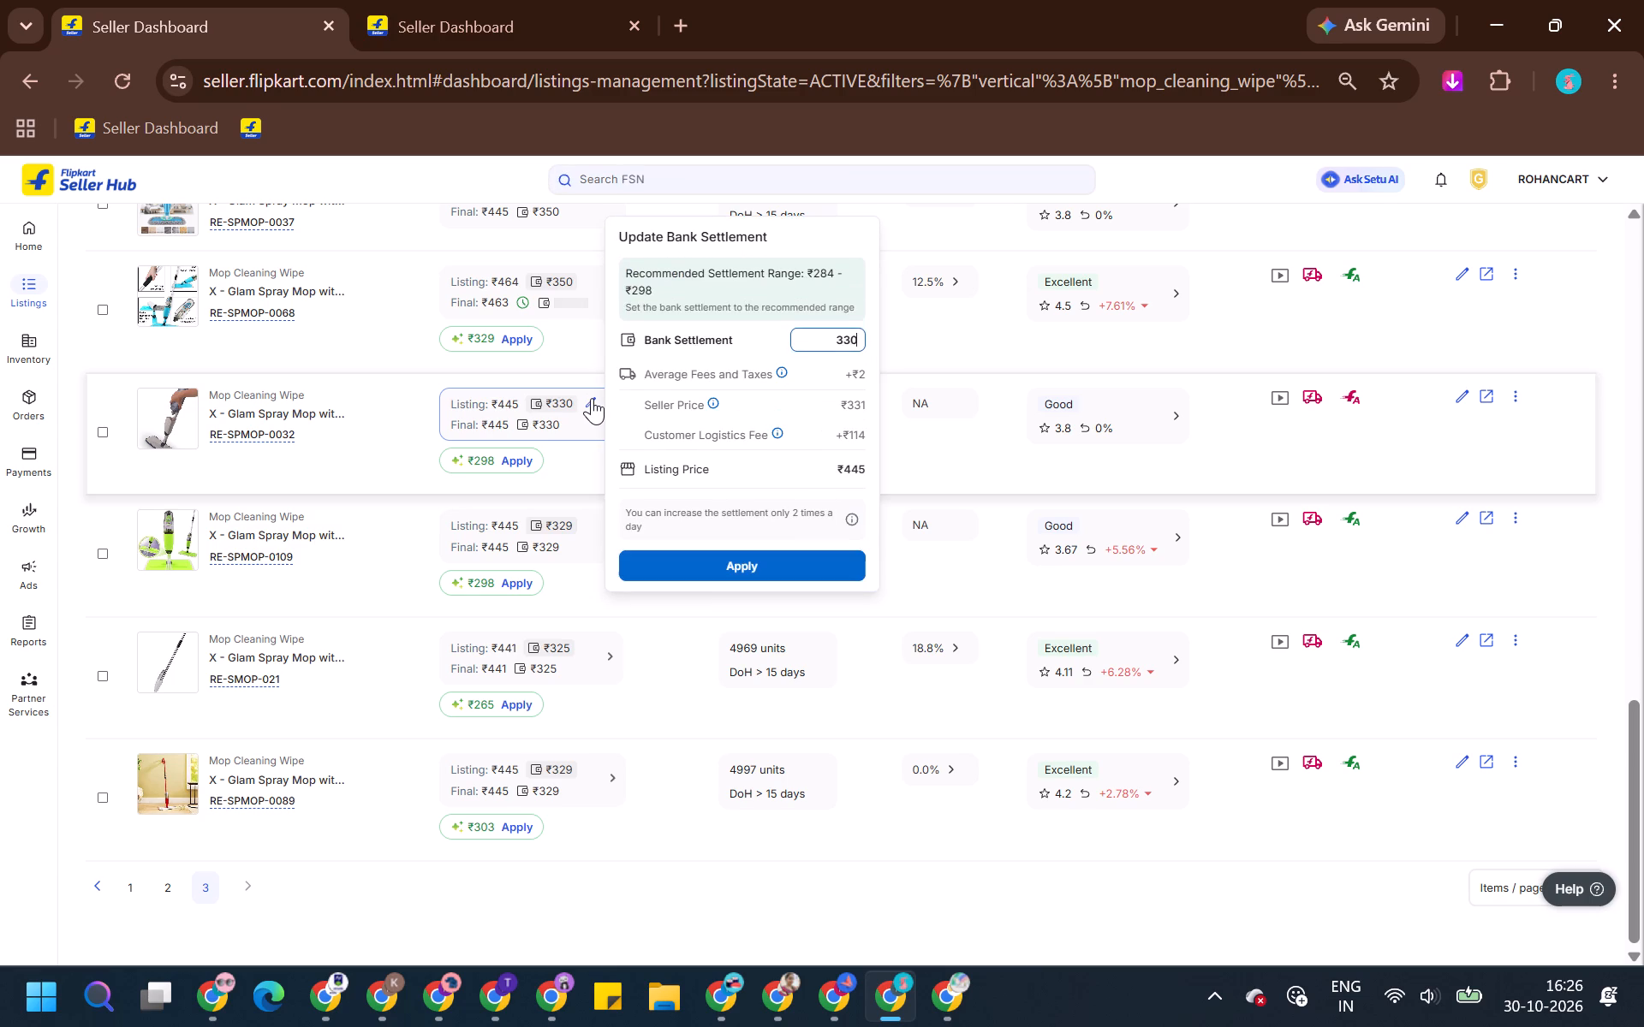
pyautogui.press('BackSpace')
pyautogui.press('BackSpace')
pyautogui.write('50')
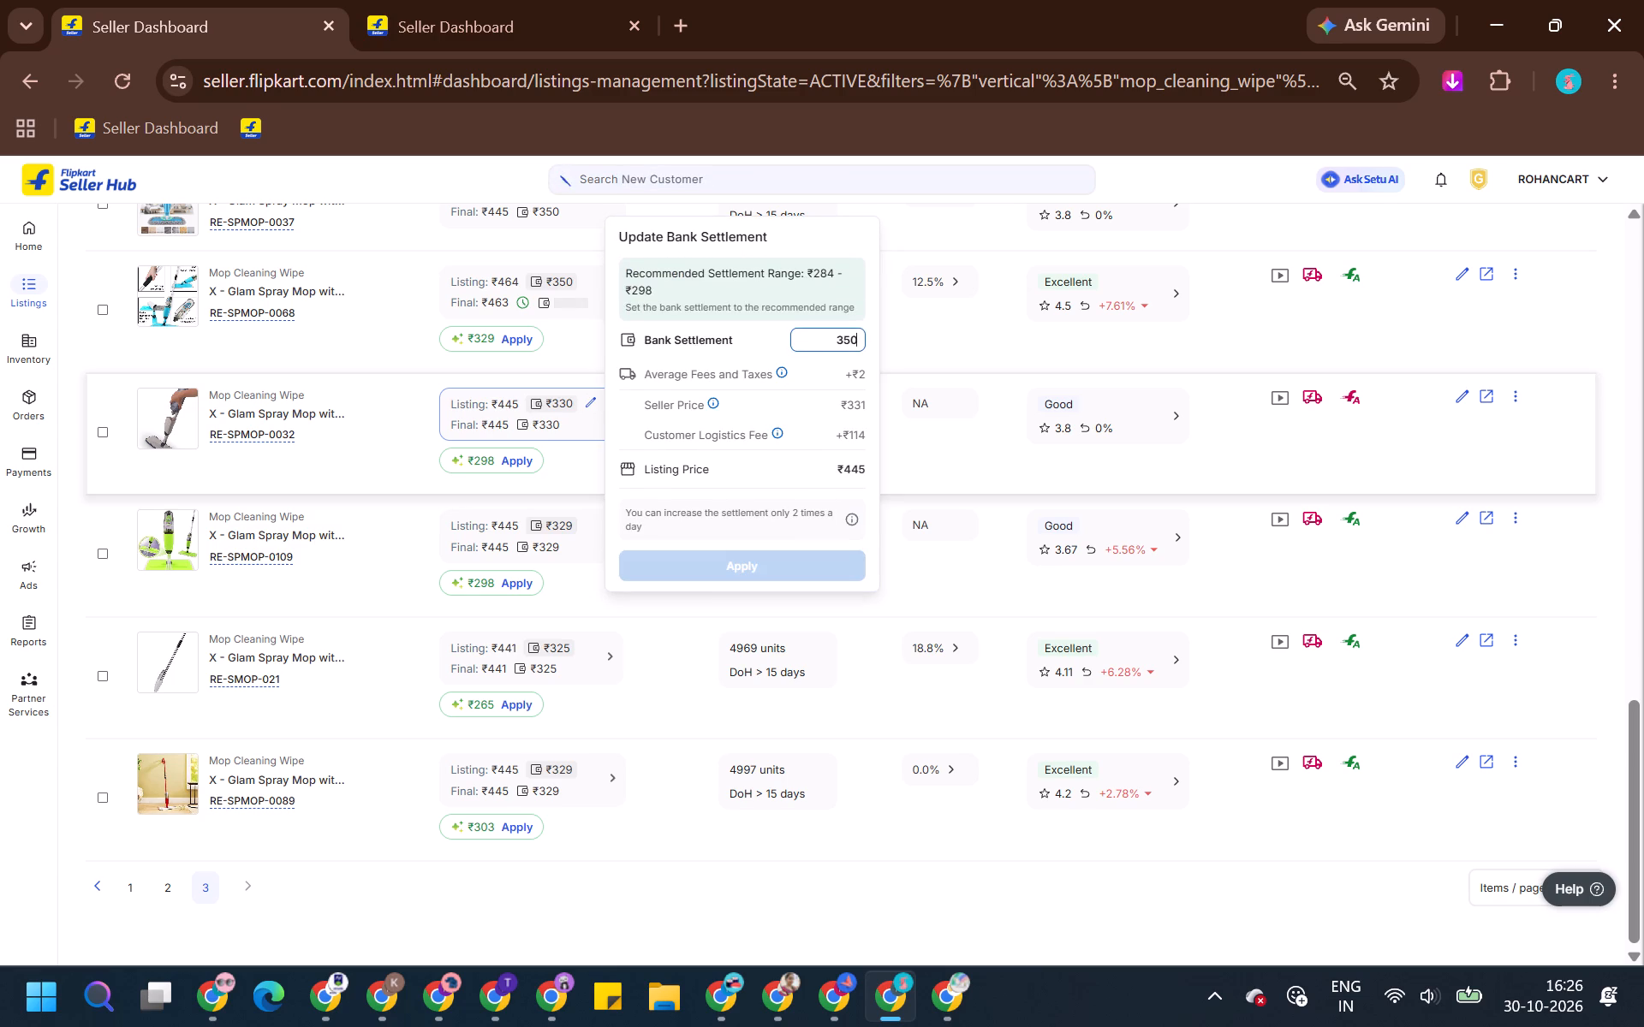
pyautogui.click(663, 567)
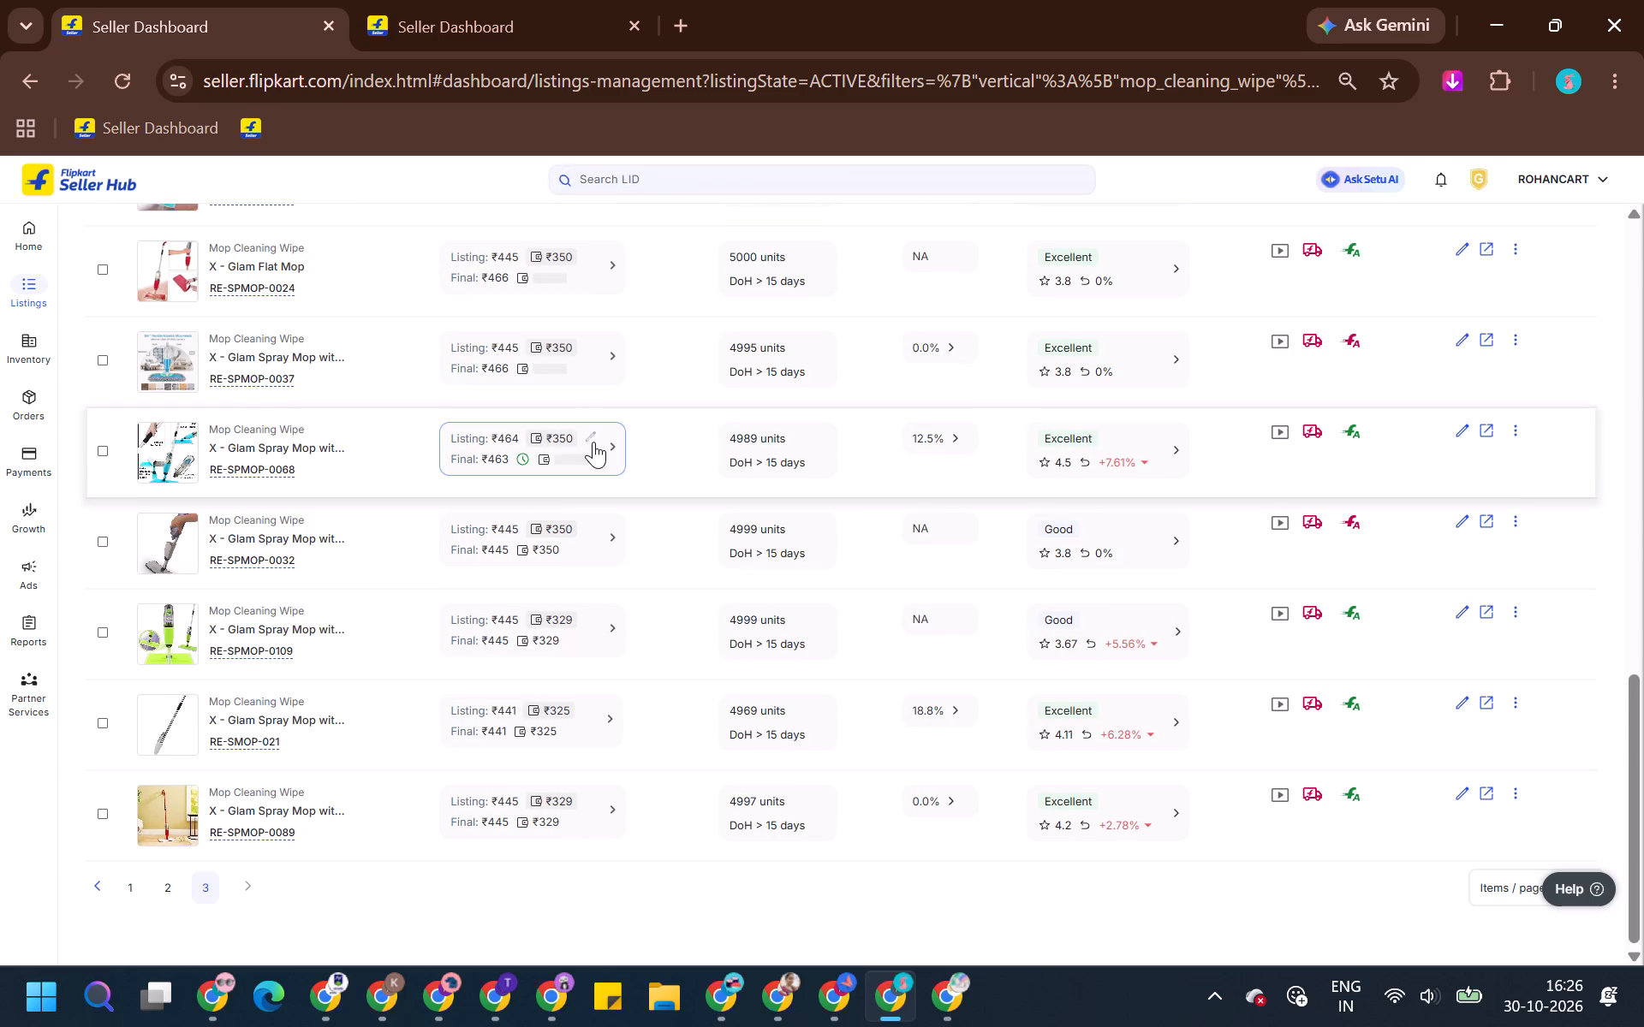
# Set the bank settlement of listing RE-SPMOP-0109 to ₹350 and apply it.
pyautogui.scroll(-2, 593, 442)
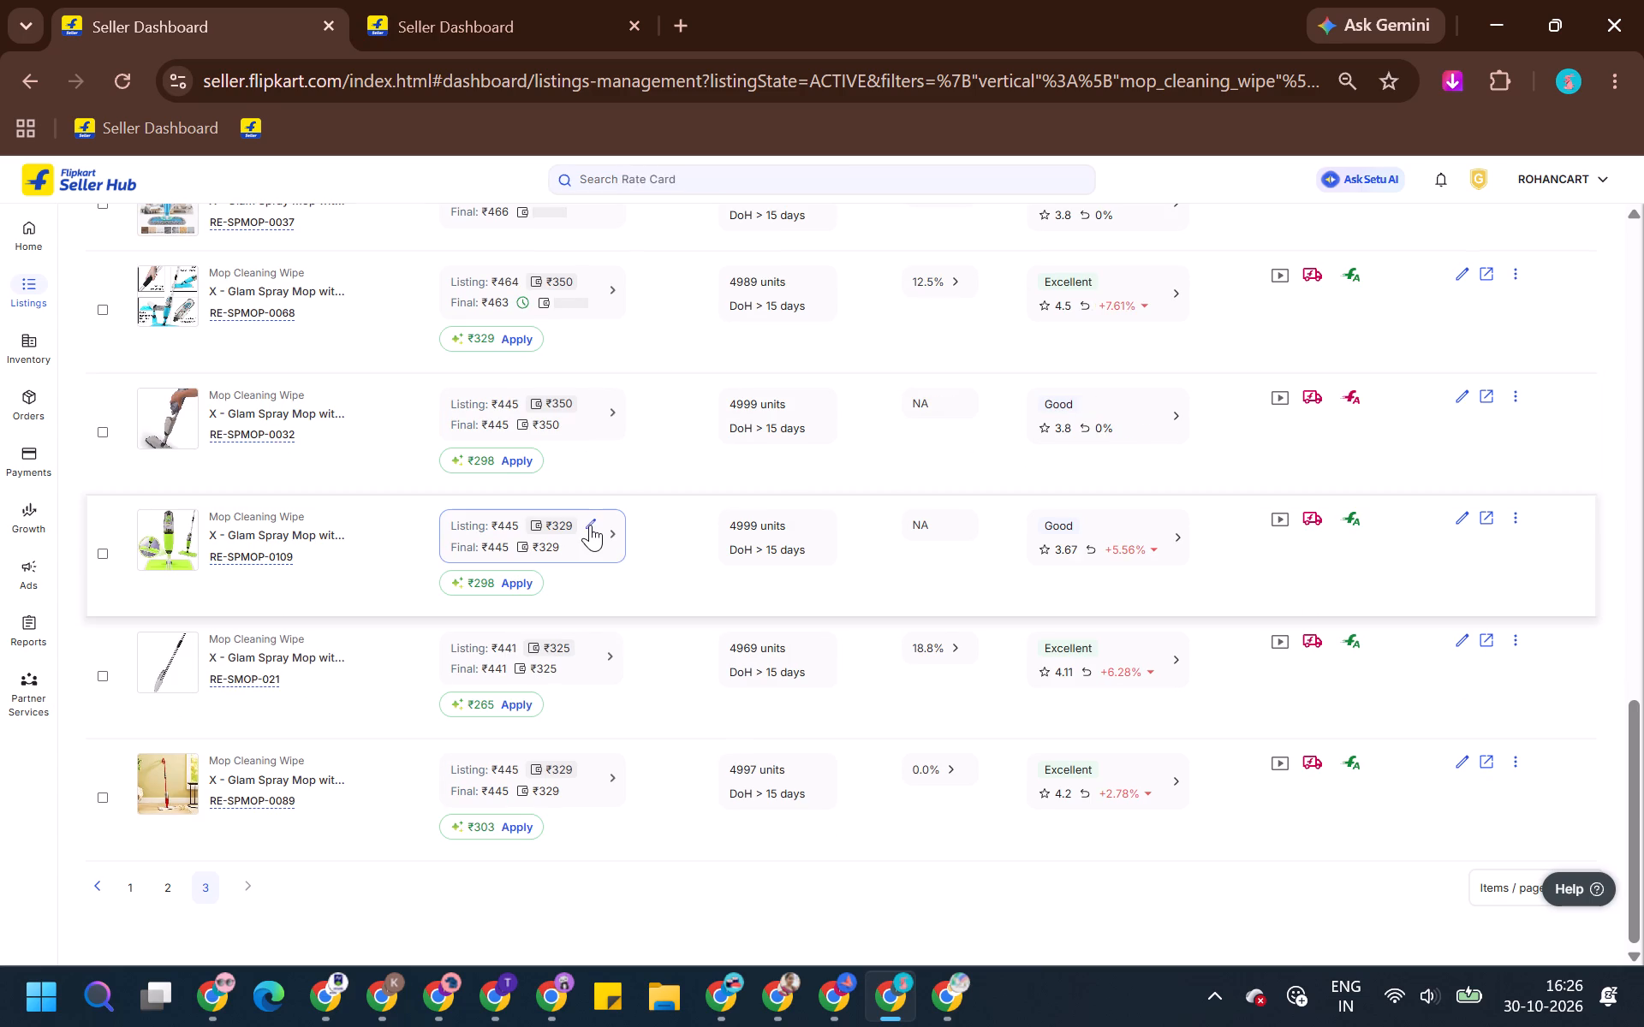
pyautogui.click(590, 525)
pyautogui.press('BackSpace')
pyautogui.press('BackSpace')
pyautogui.write('50')
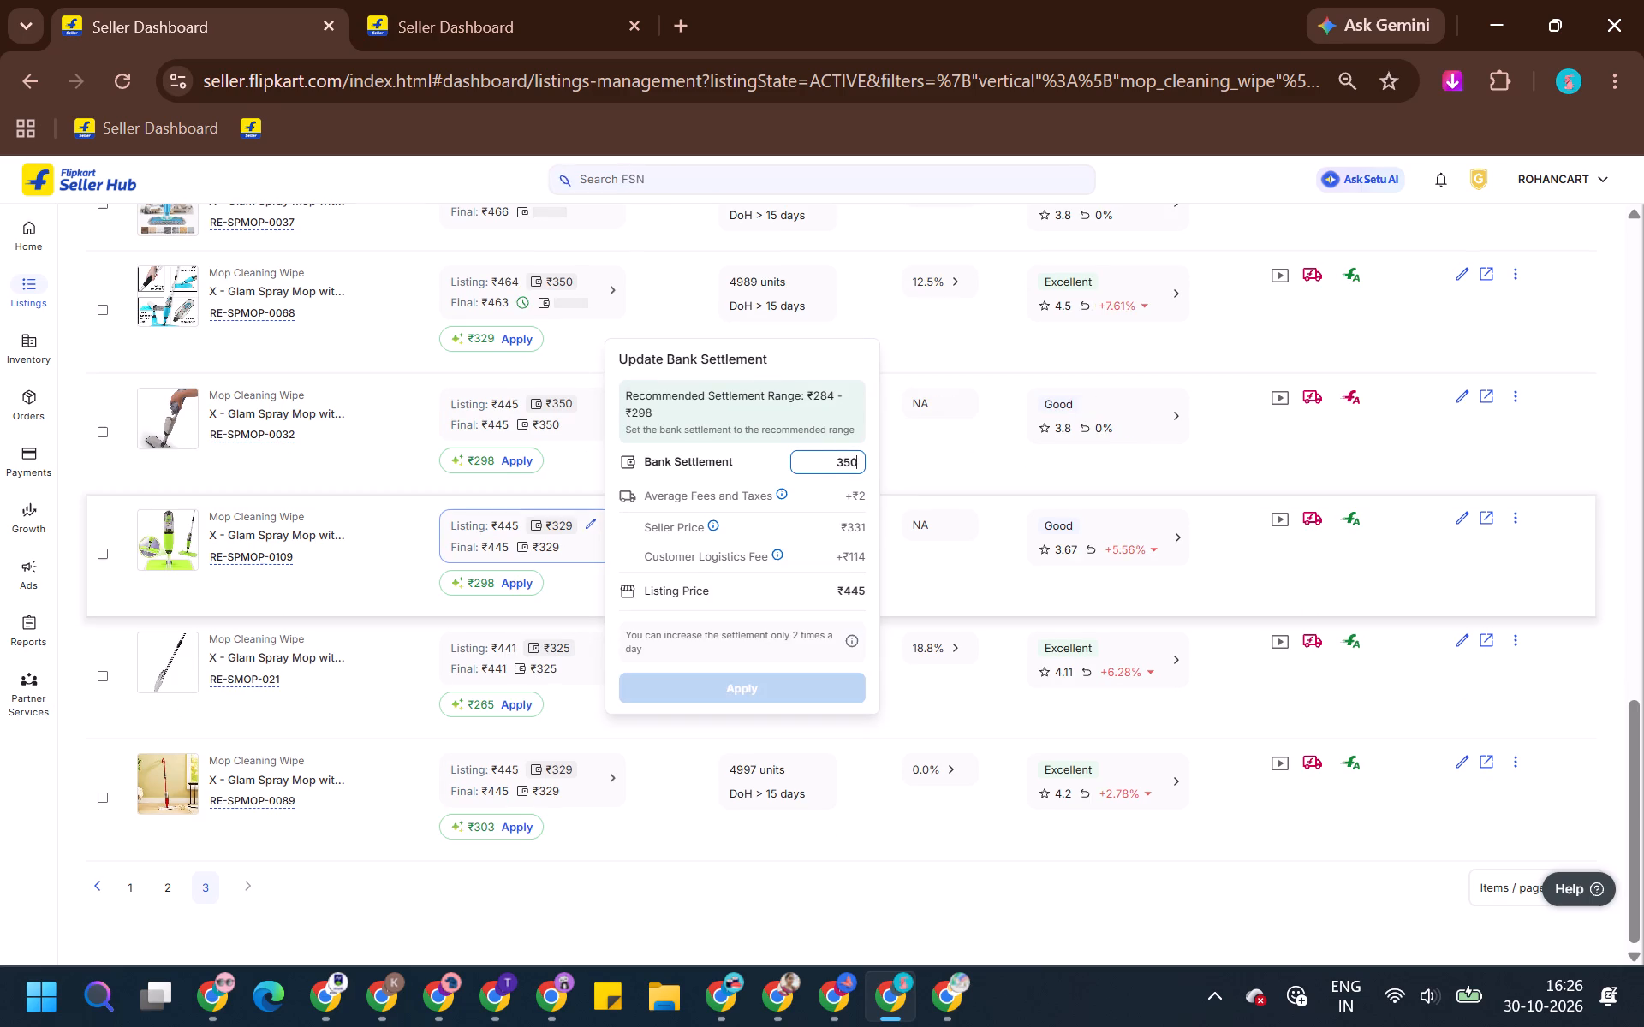
pyautogui.click(727, 692)
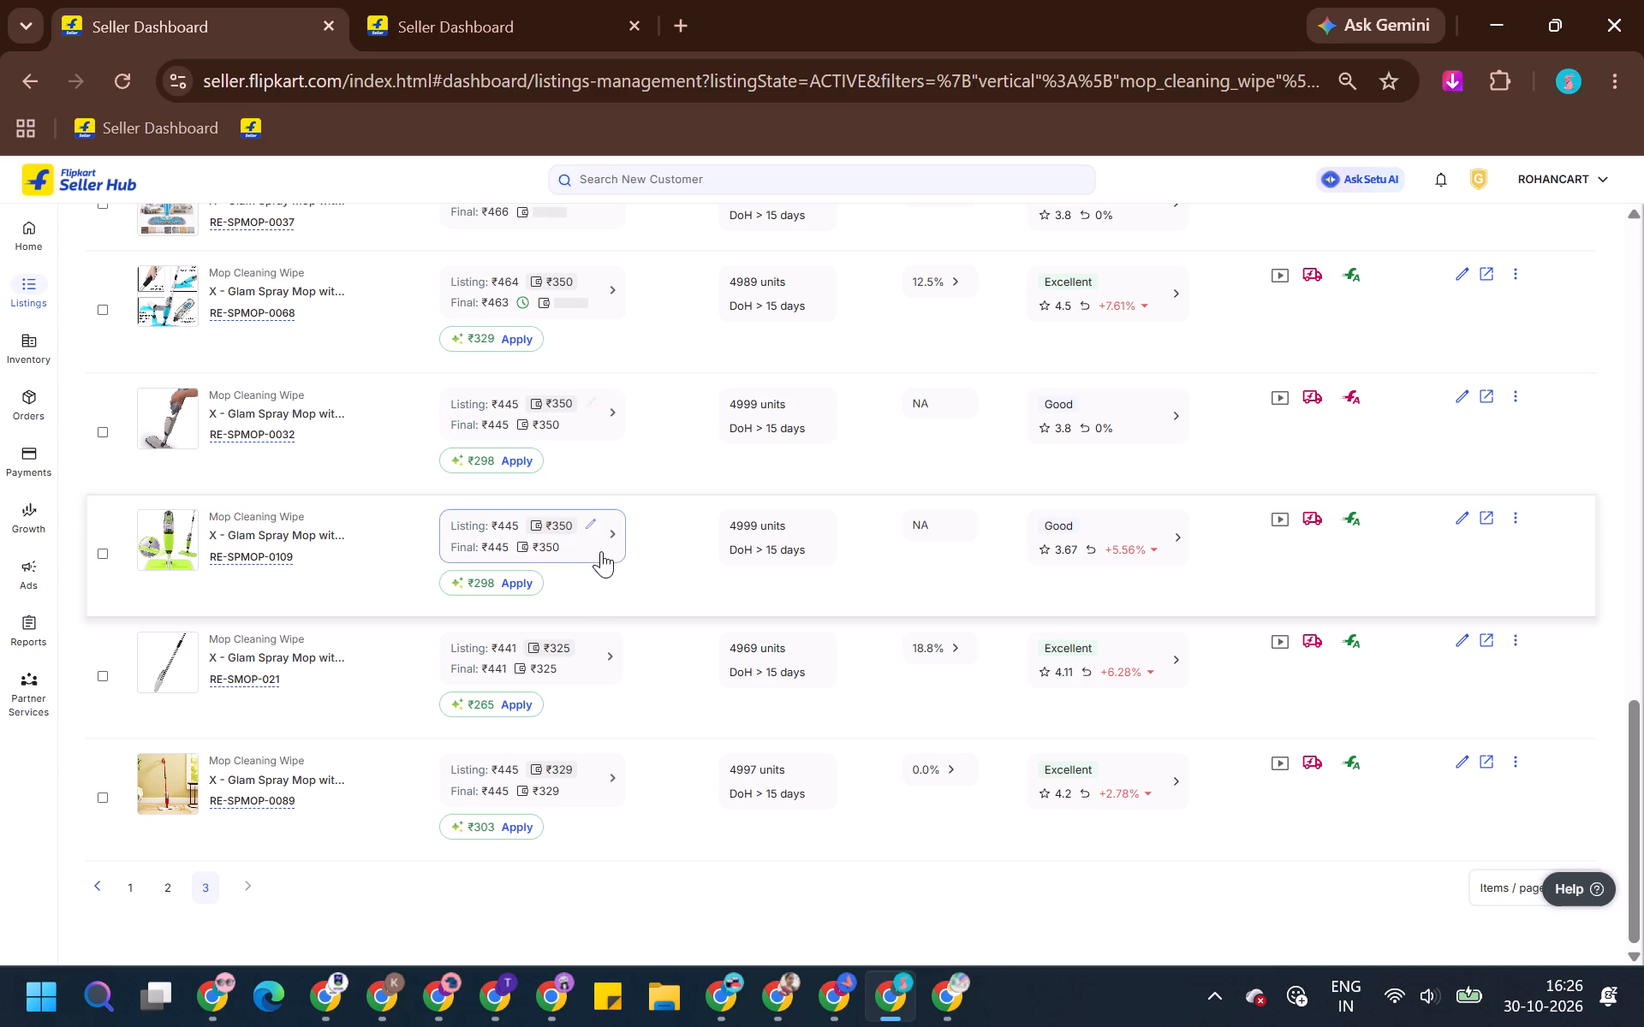
# Set the bank settlement of listing RE-SMOP-021 to ₹350 and apply it.
pyautogui.scroll(-3, 598, 647)
pyautogui.click(587, 646)
pyautogui.press('BackSpace')
pyautogui.press('BackSpace')
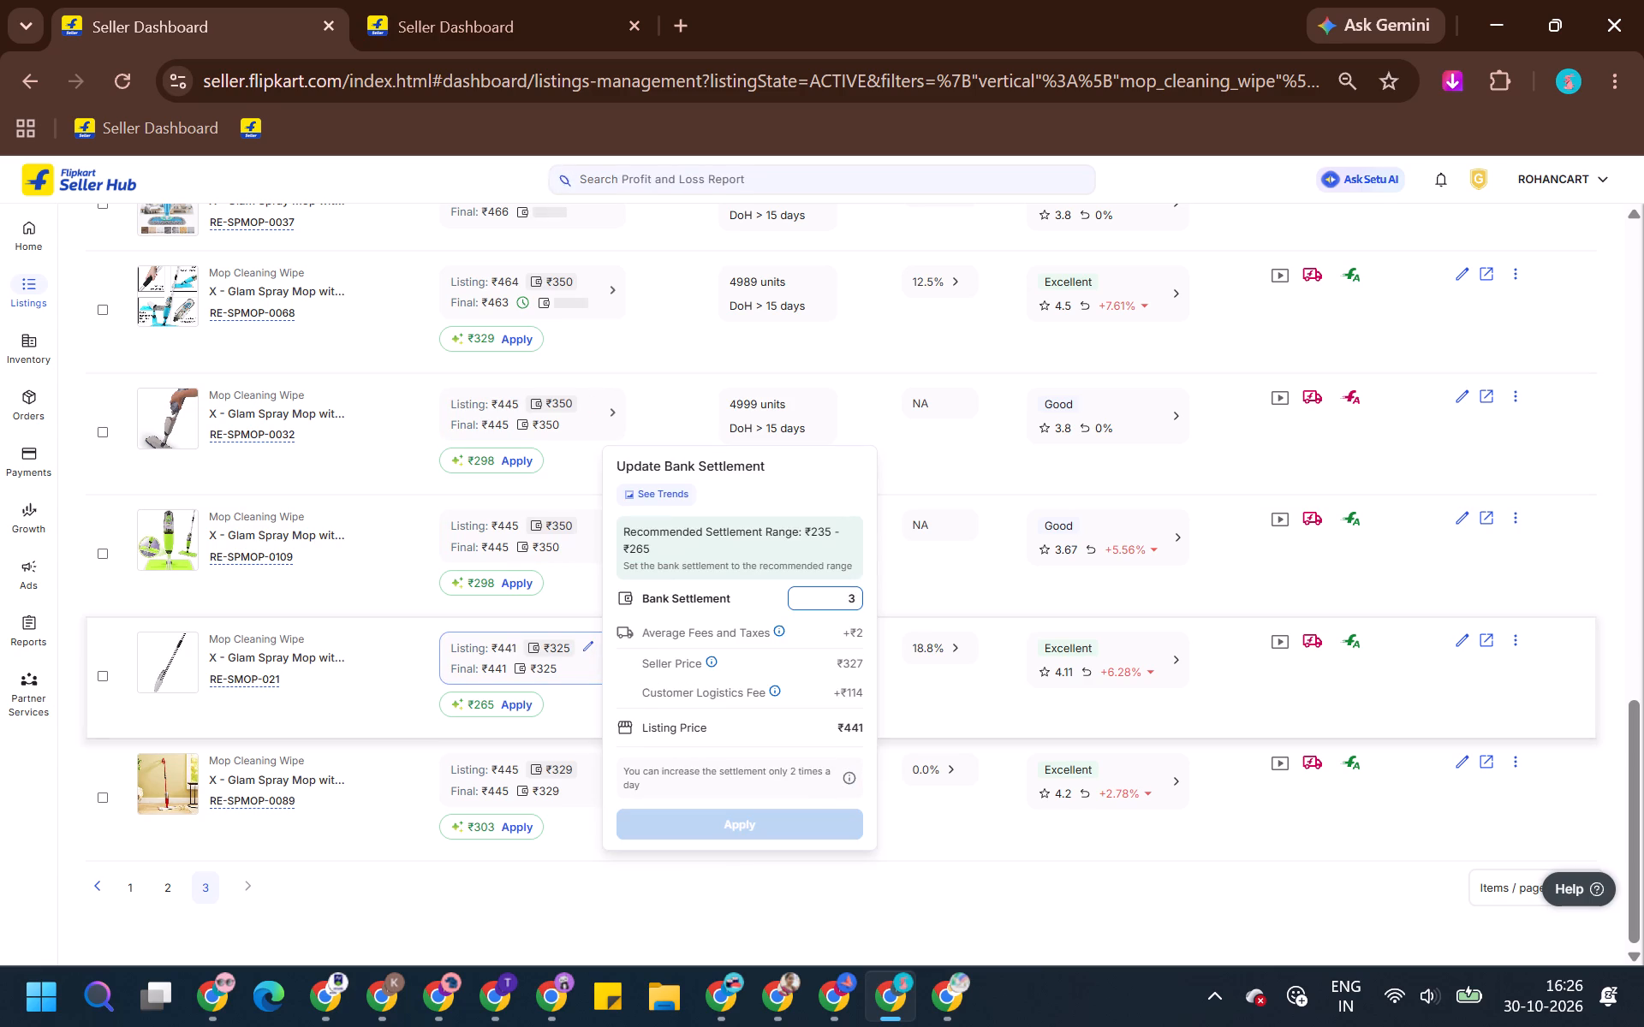
pyautogui.write('50')
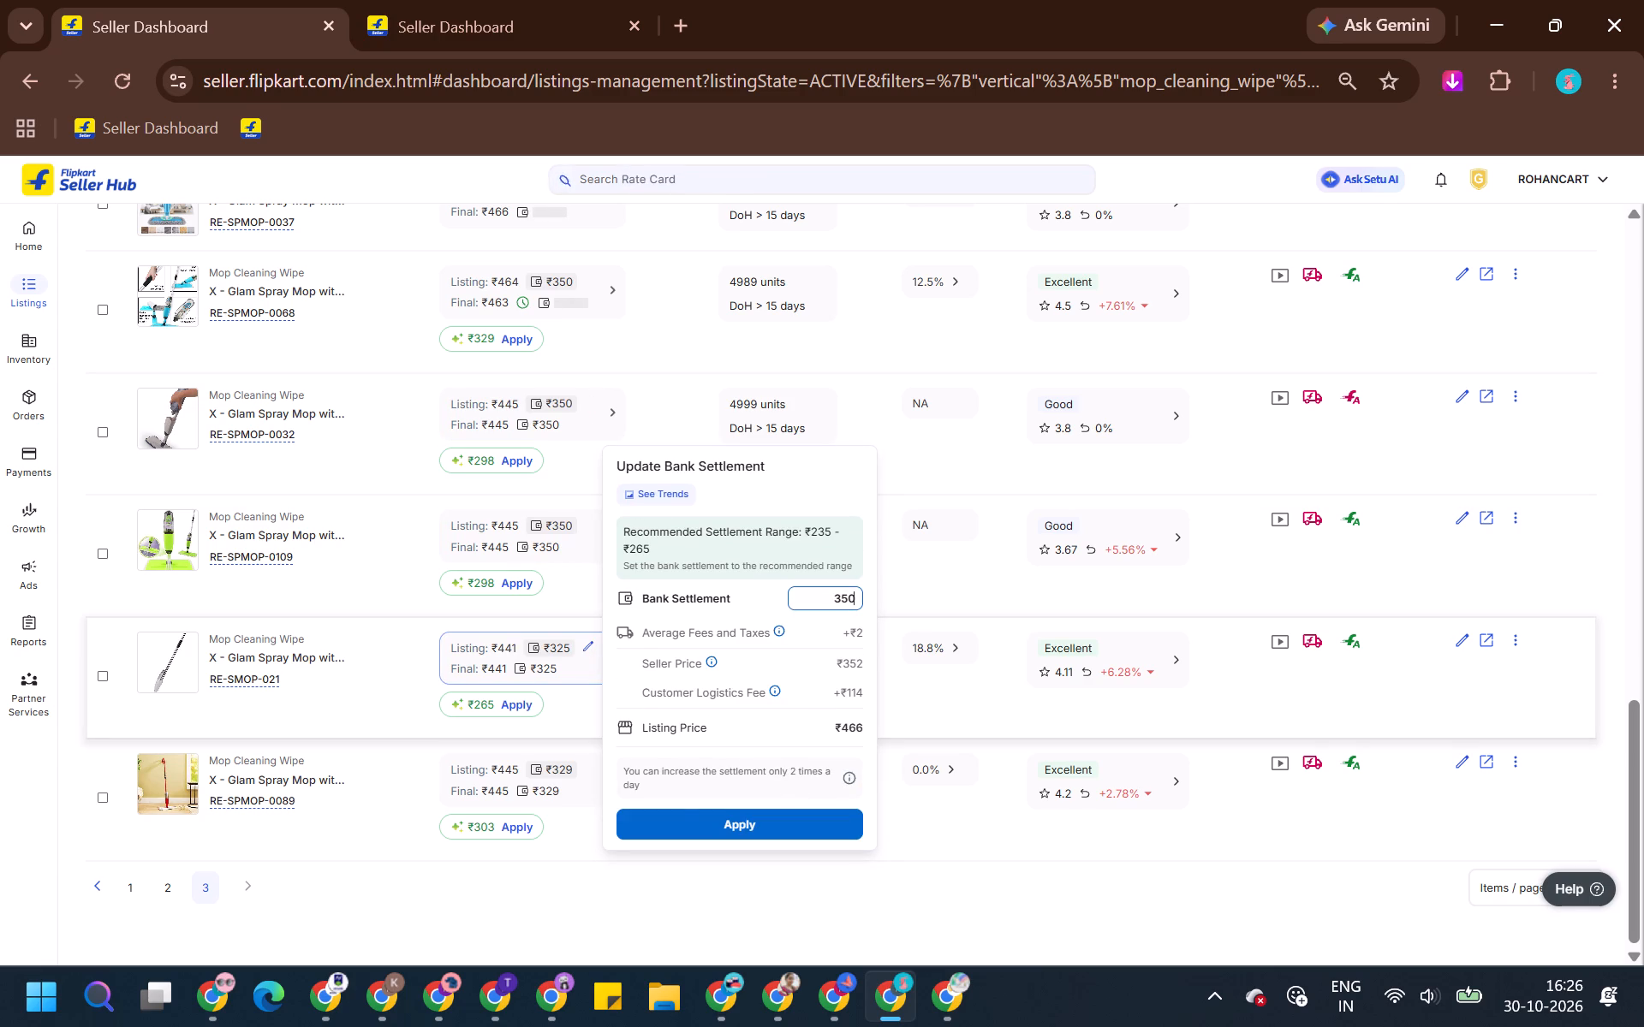
pyautogui.click(694, 822)
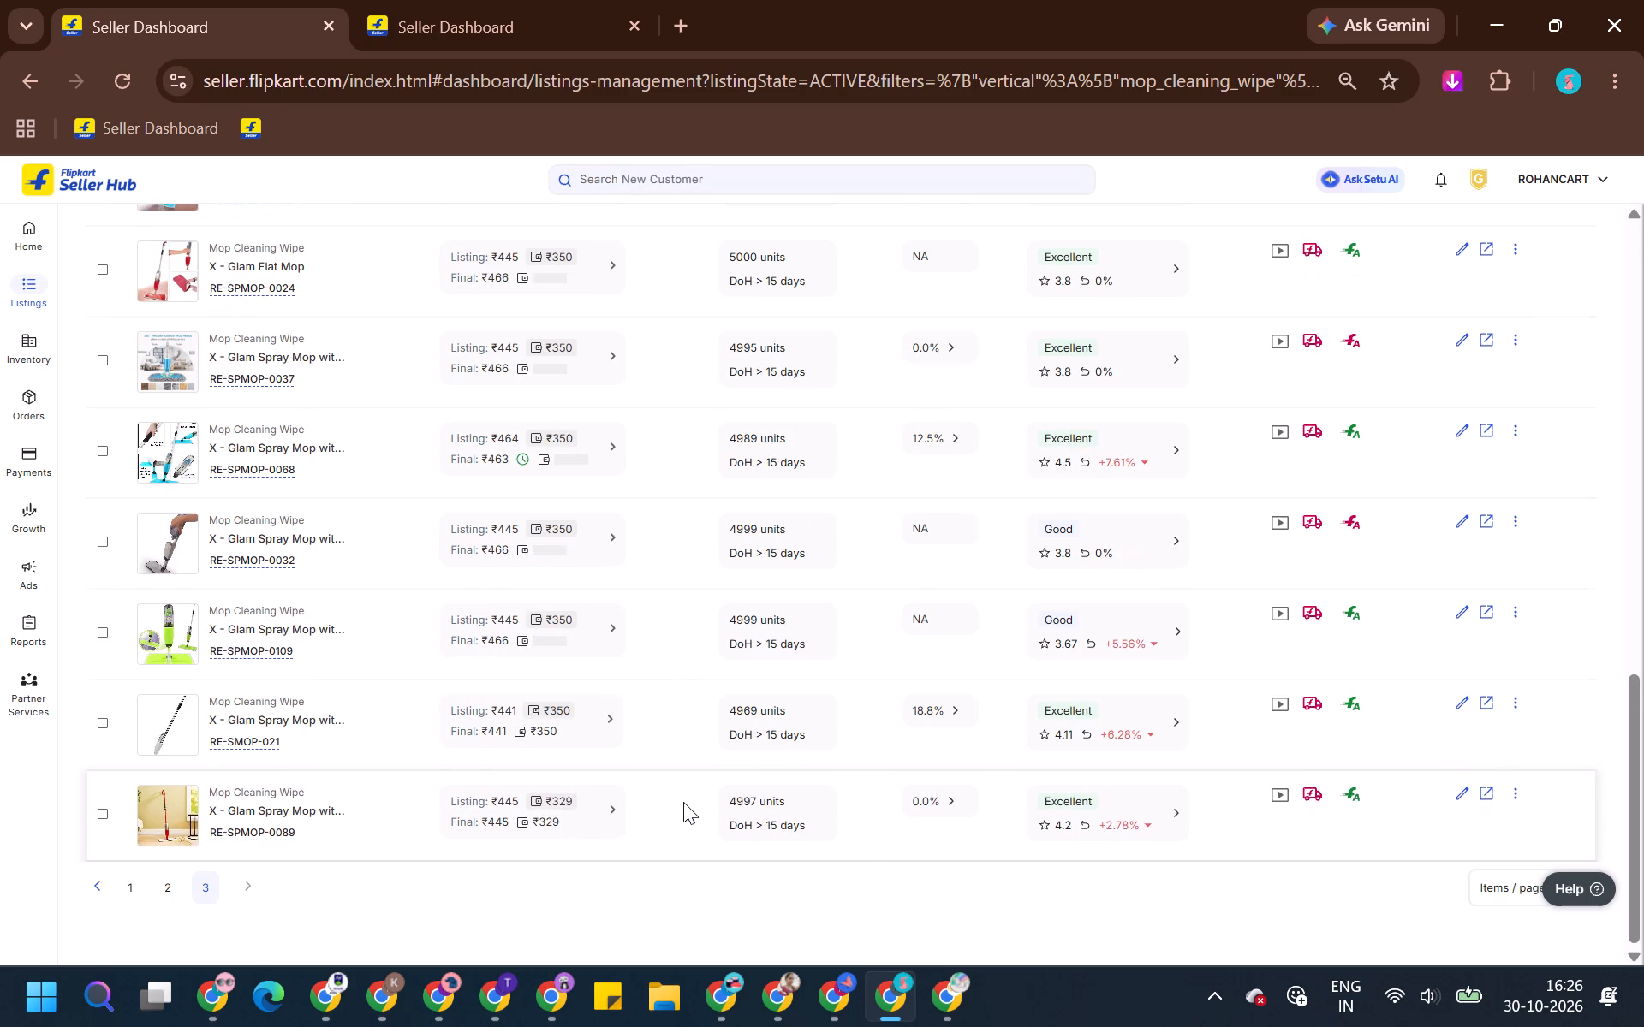
# Set the bank settlement of listing RE-SPMOP-0089 to ₹350 and apply it.
pyautogui.click(597, 764)
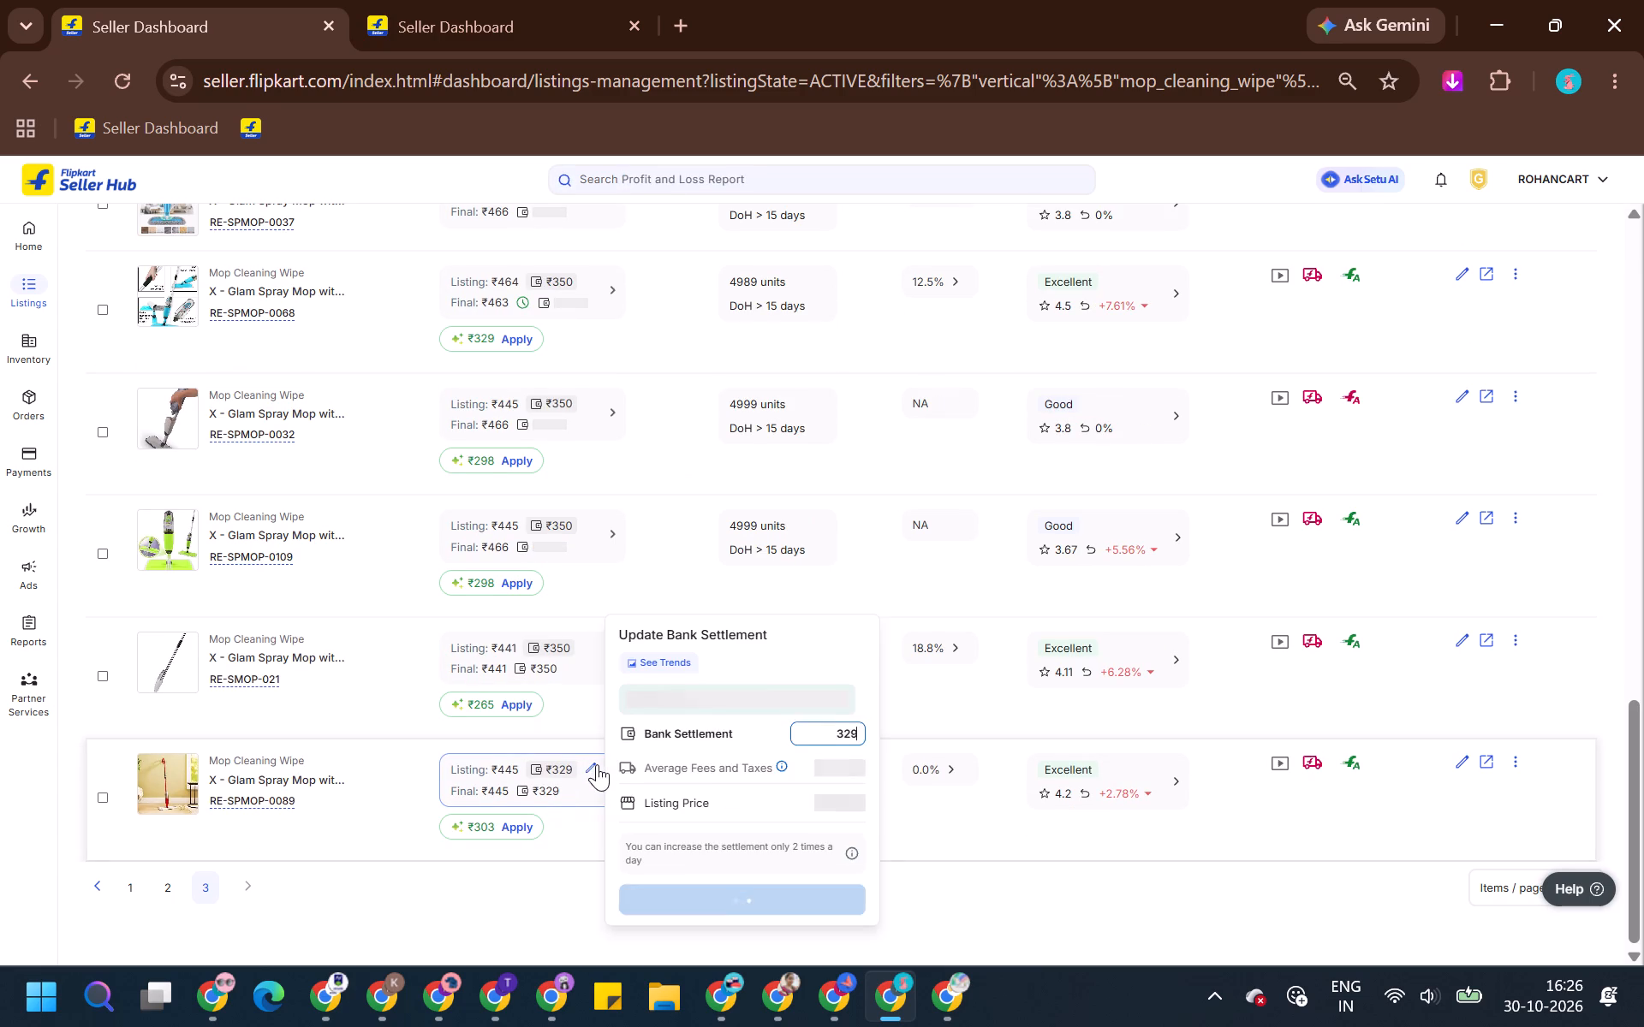
pyautogui.press('BackSpace')
pyautogui.press('BackSpace')
pyautogui.write('50')
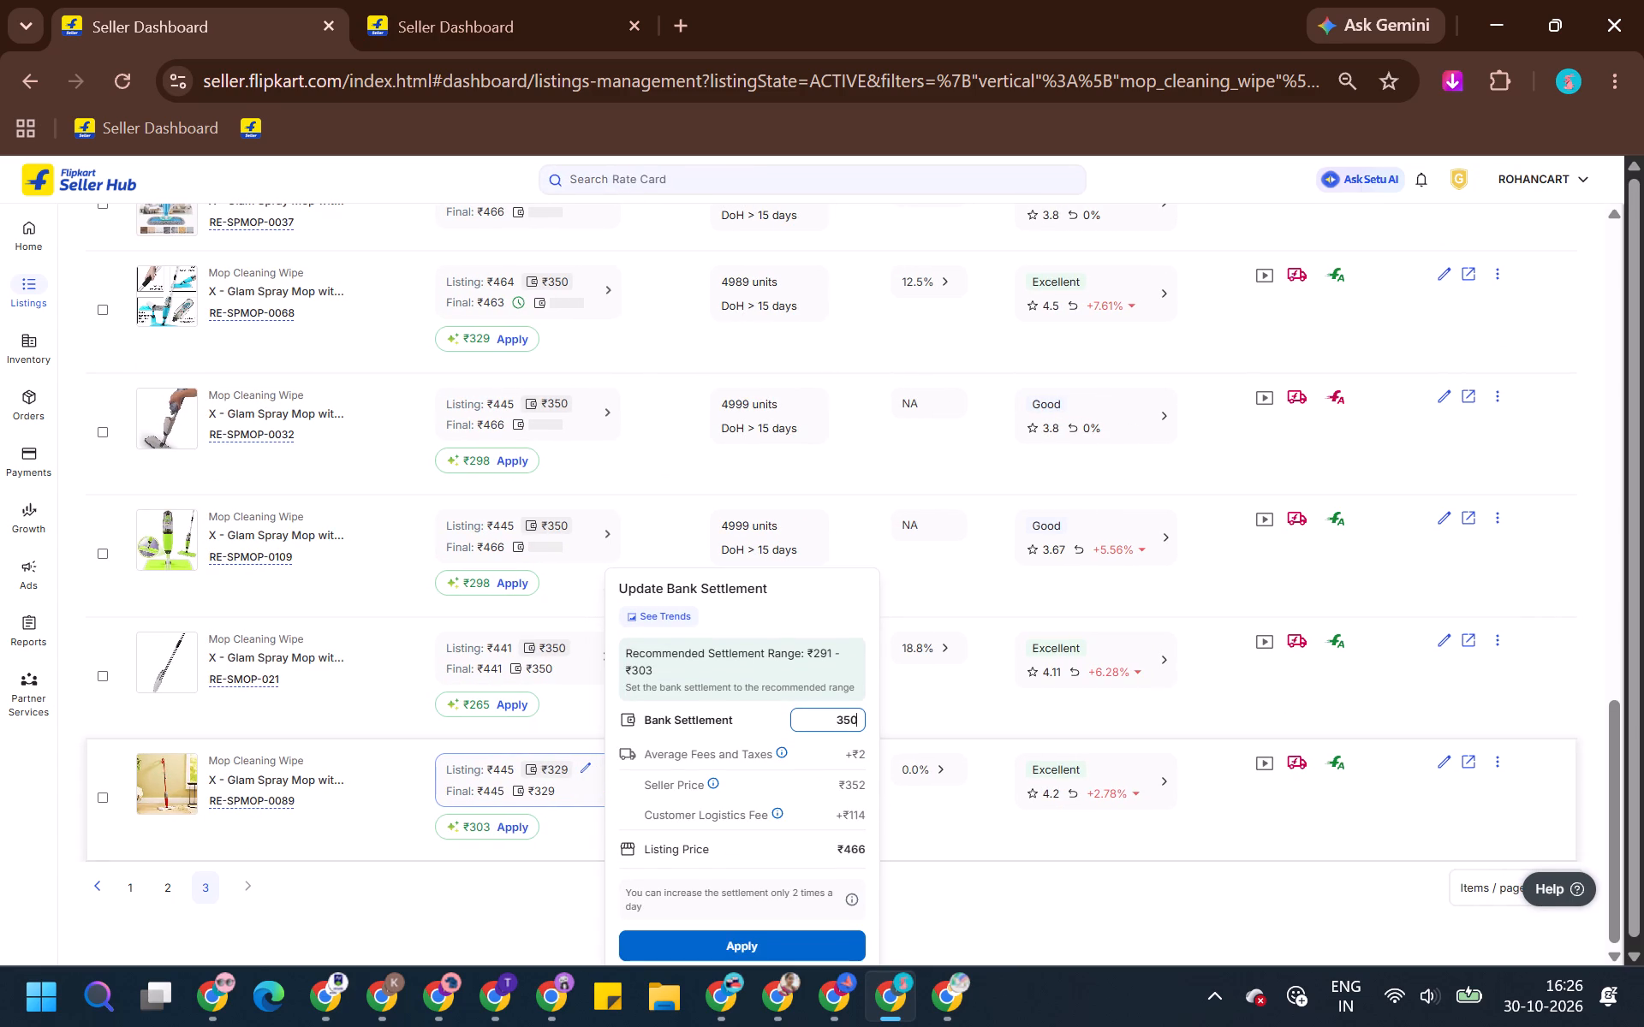
pyautogui.click(747, 948)
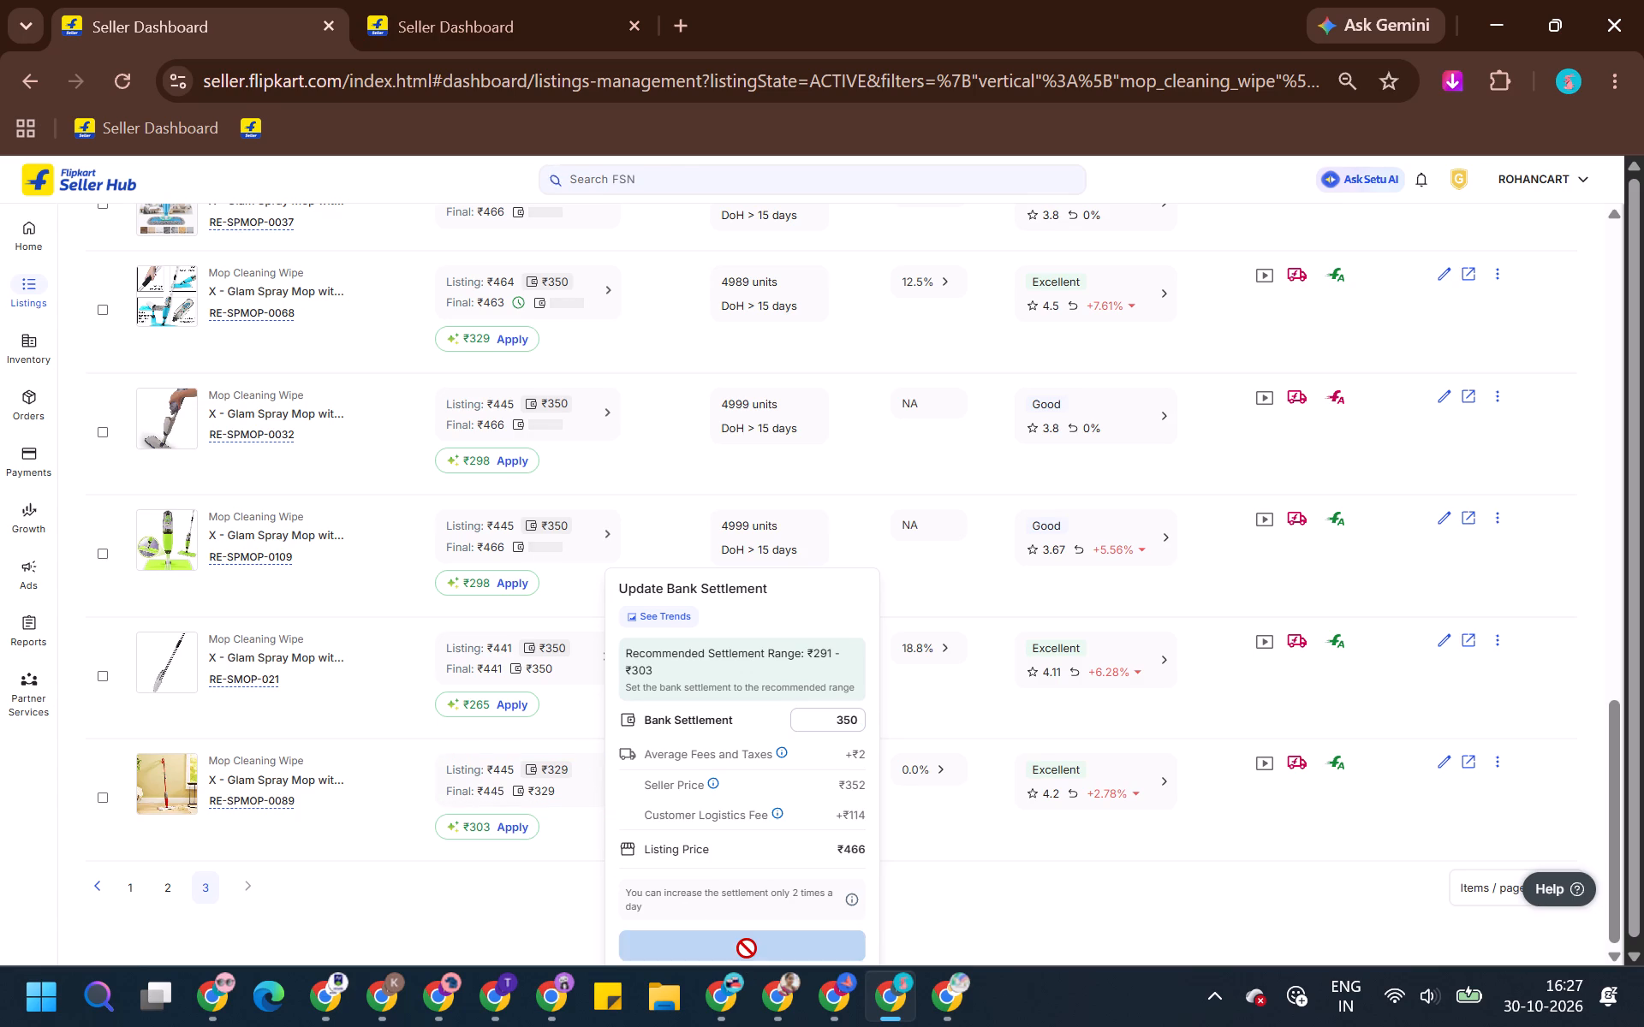
# Review the mop listings on page 3 for any bank settlement that still differs from ₹350.
pyautogui.scroll(-4, 618, 620)
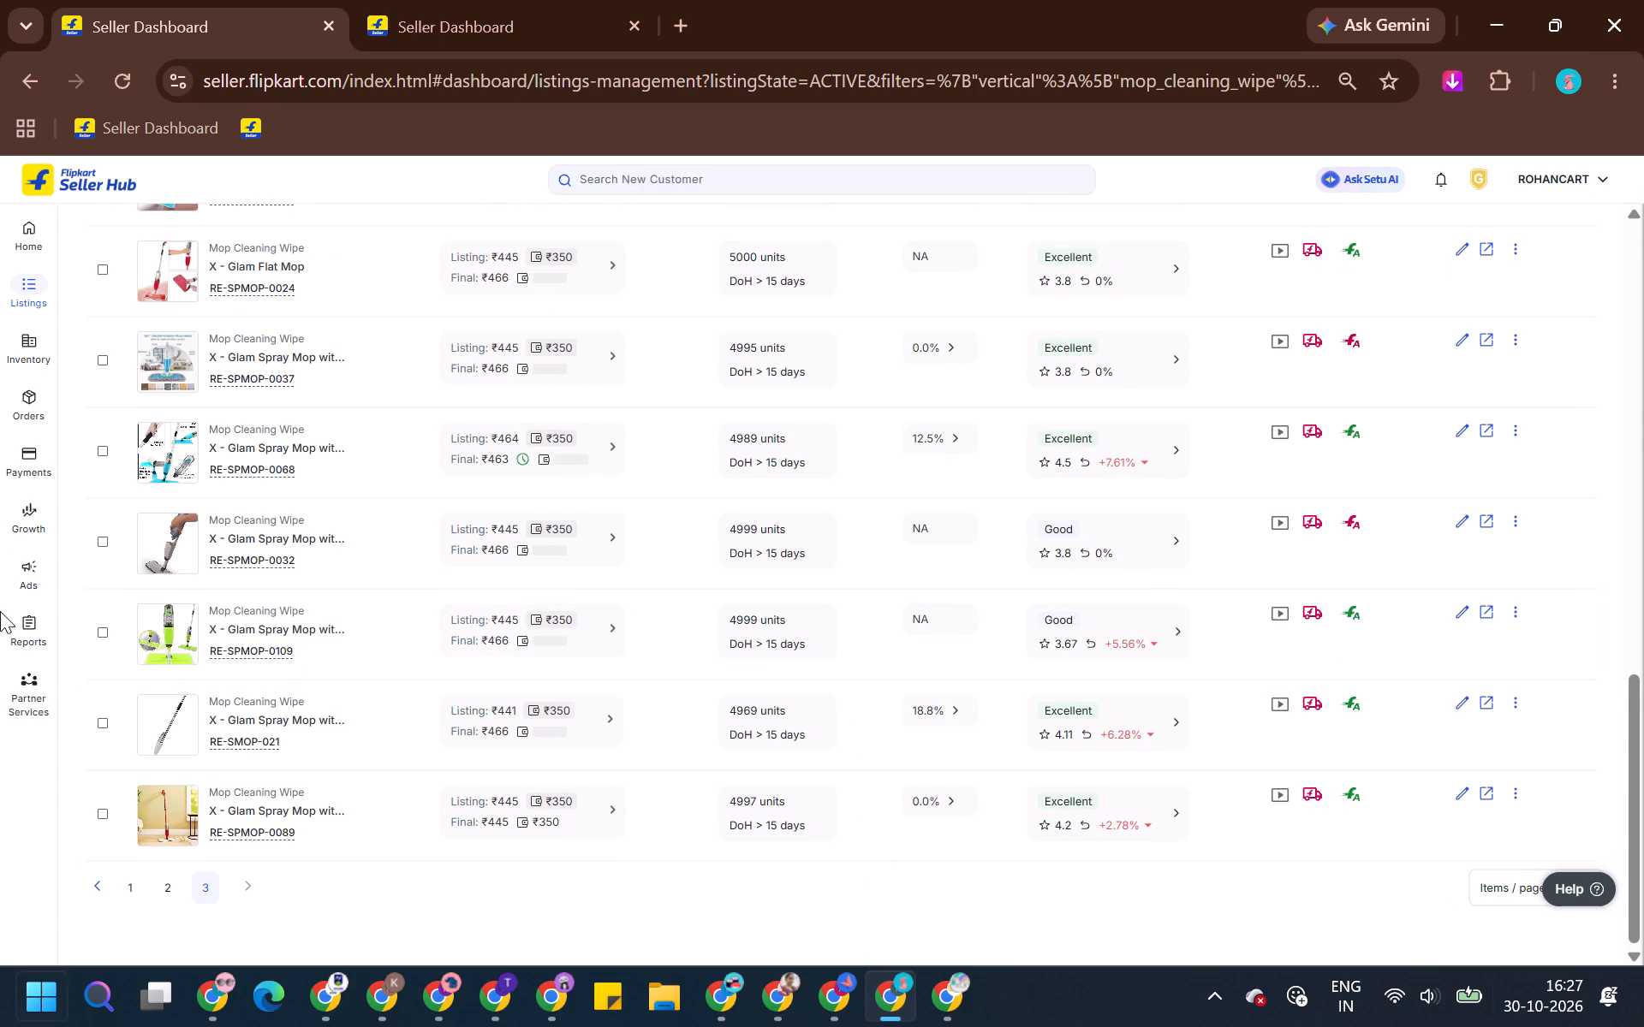
pyautogui.scroll(-3, 502, 610)
pyautogui.scroll(2, 585, 749)
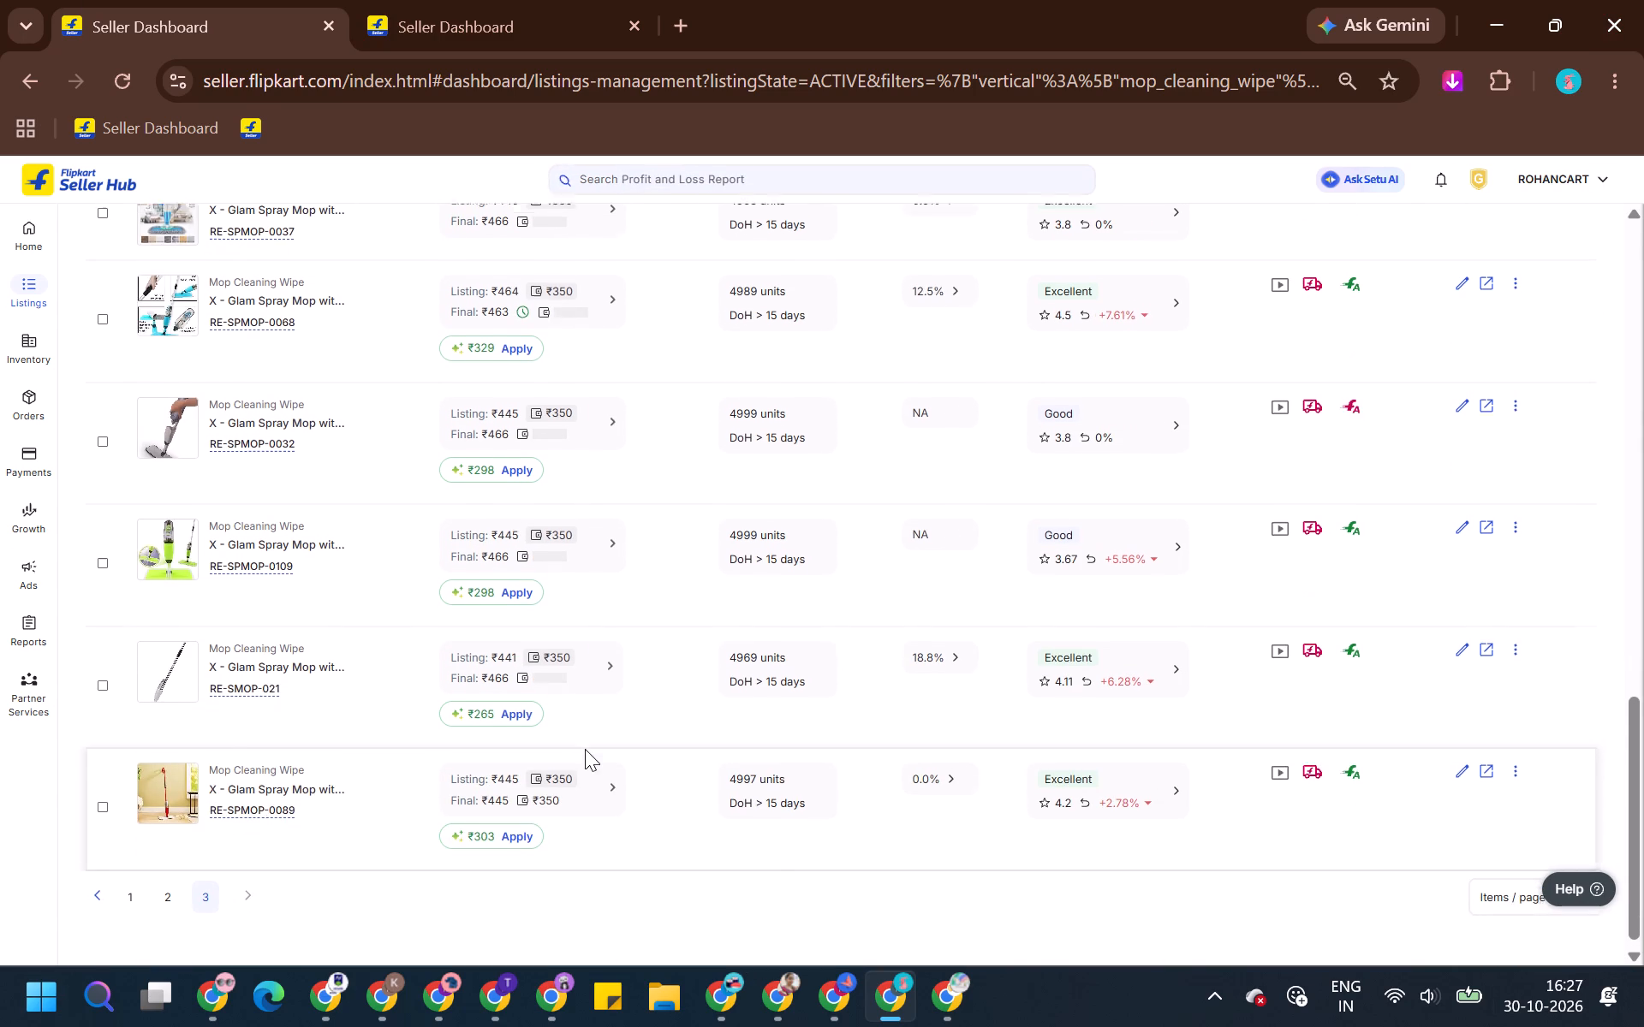
pyautogui.scroll(7, 585, 749)
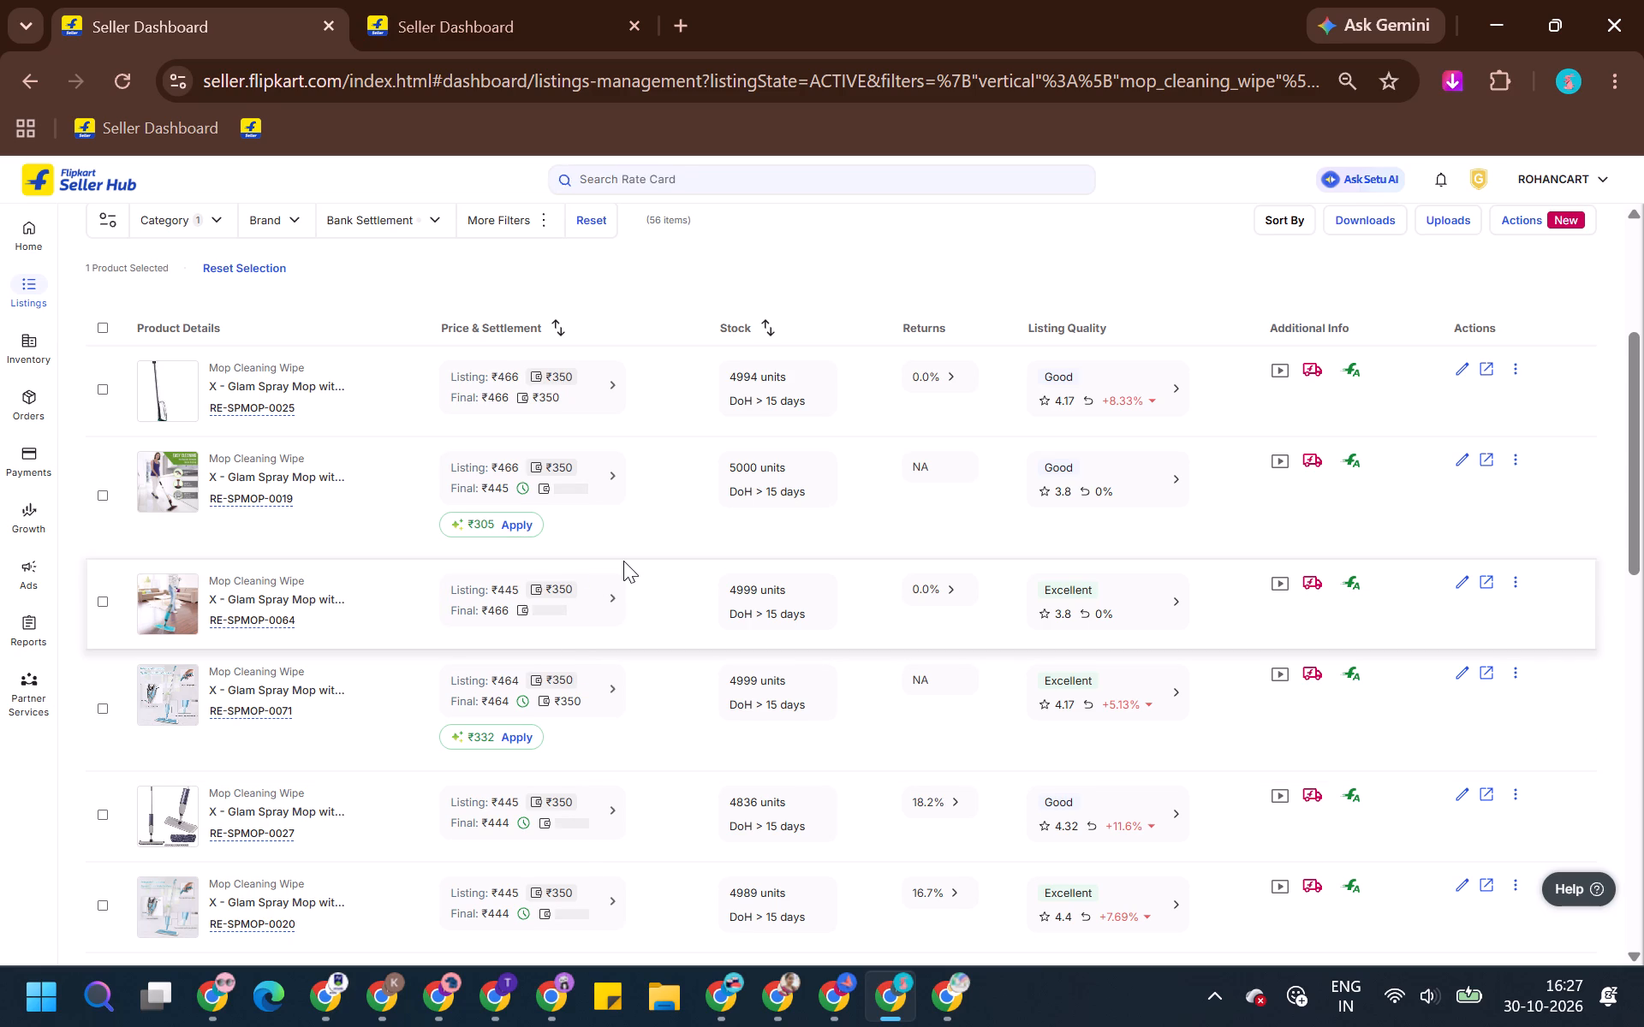
pyautogui.scroll(3, 623, 561)
pyautogui.scroll(-1, 608, 570)
pyautogui.scroll(1, 608, 570)
pyautogui.scroll(-16, 608, 570)
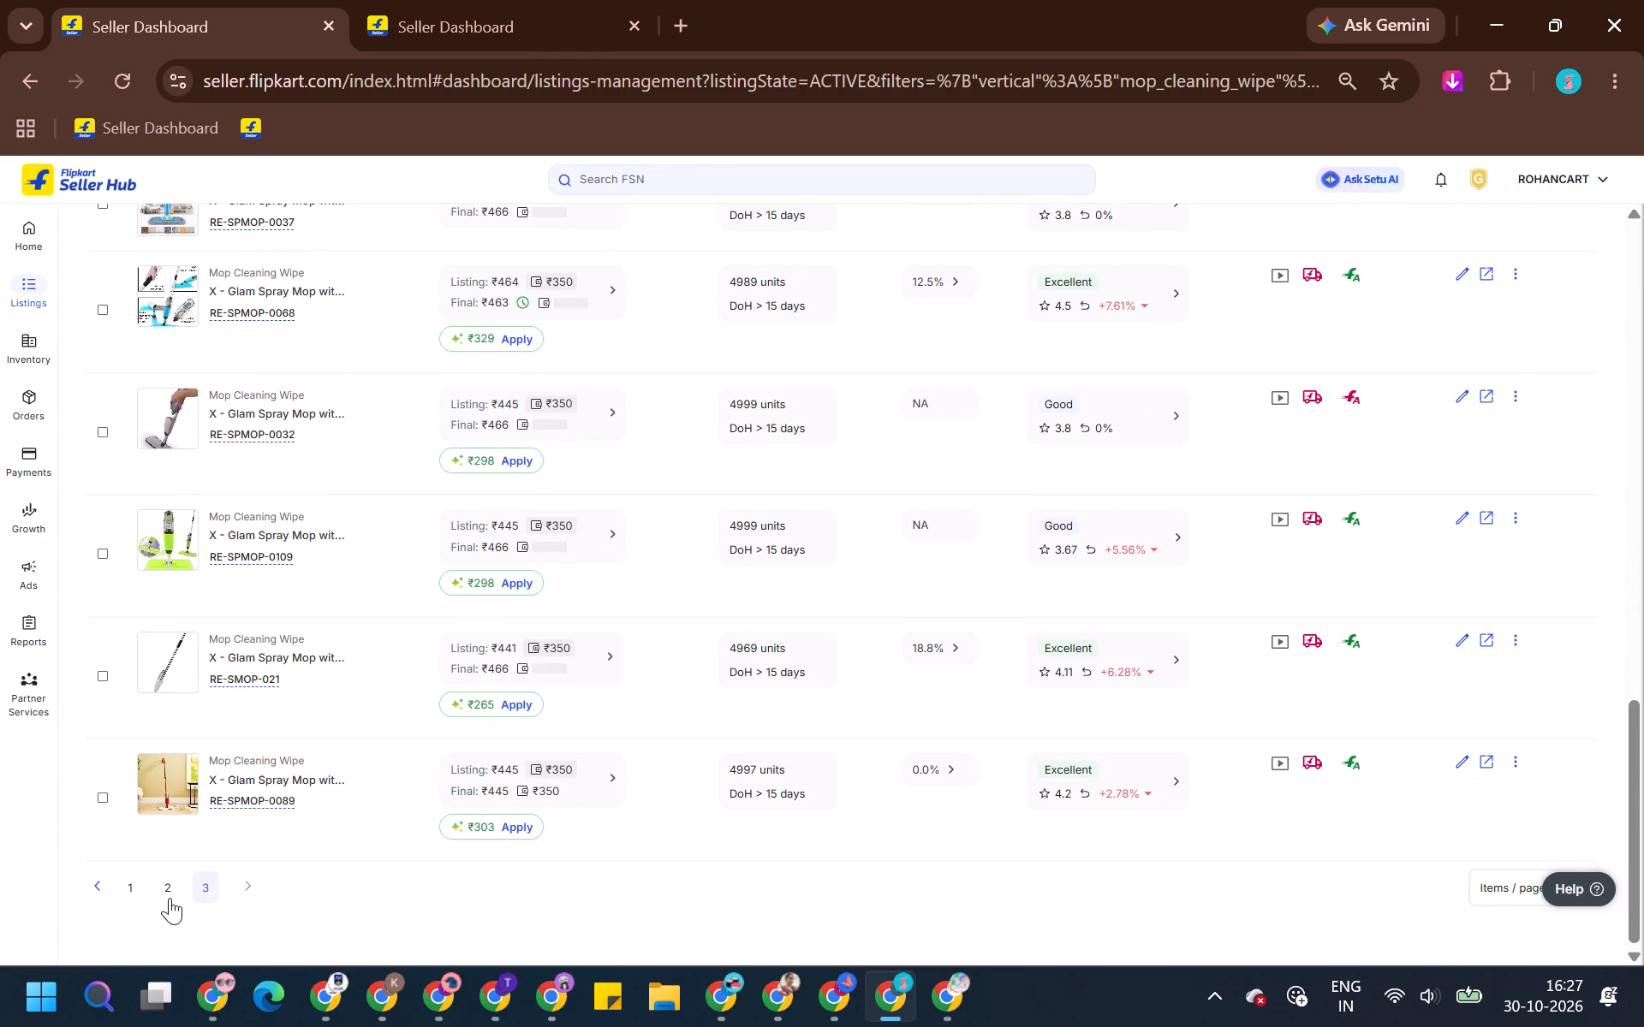
# Go to page 2 of the mop listings, set the bank settlement of RE-SPMOP-0003 to ₹350 and apply it.
pyautogui.click(170, 898)
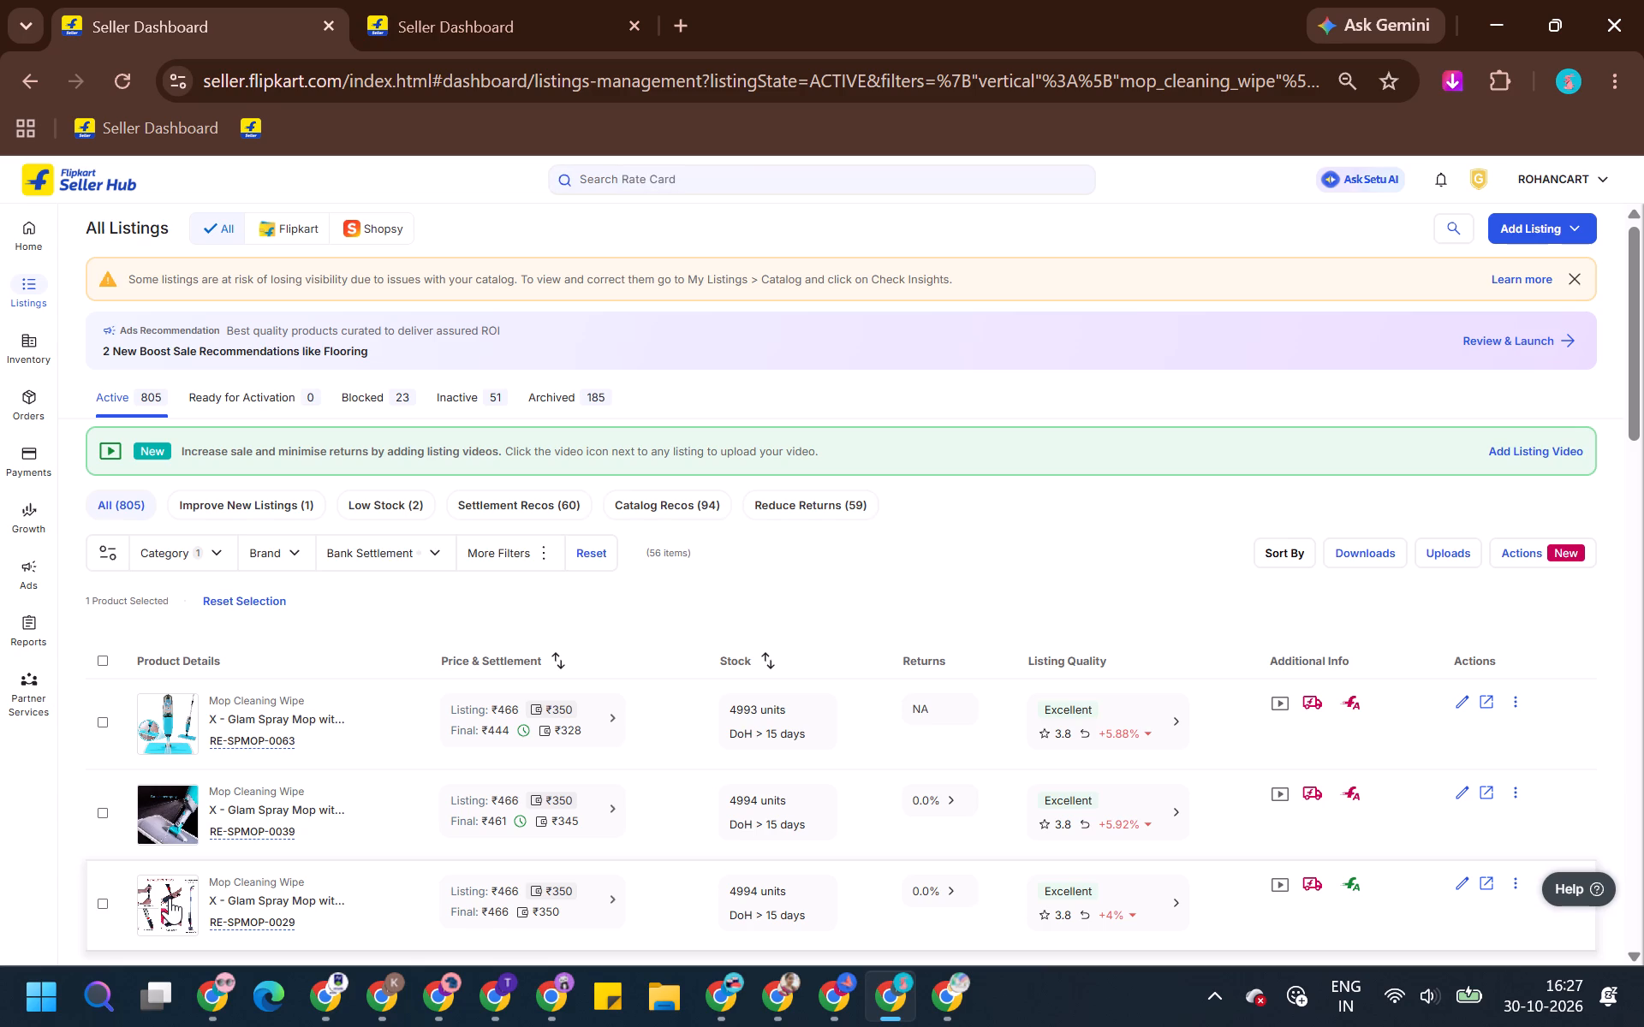
pyautogui.scroll(-5, 171, 887)
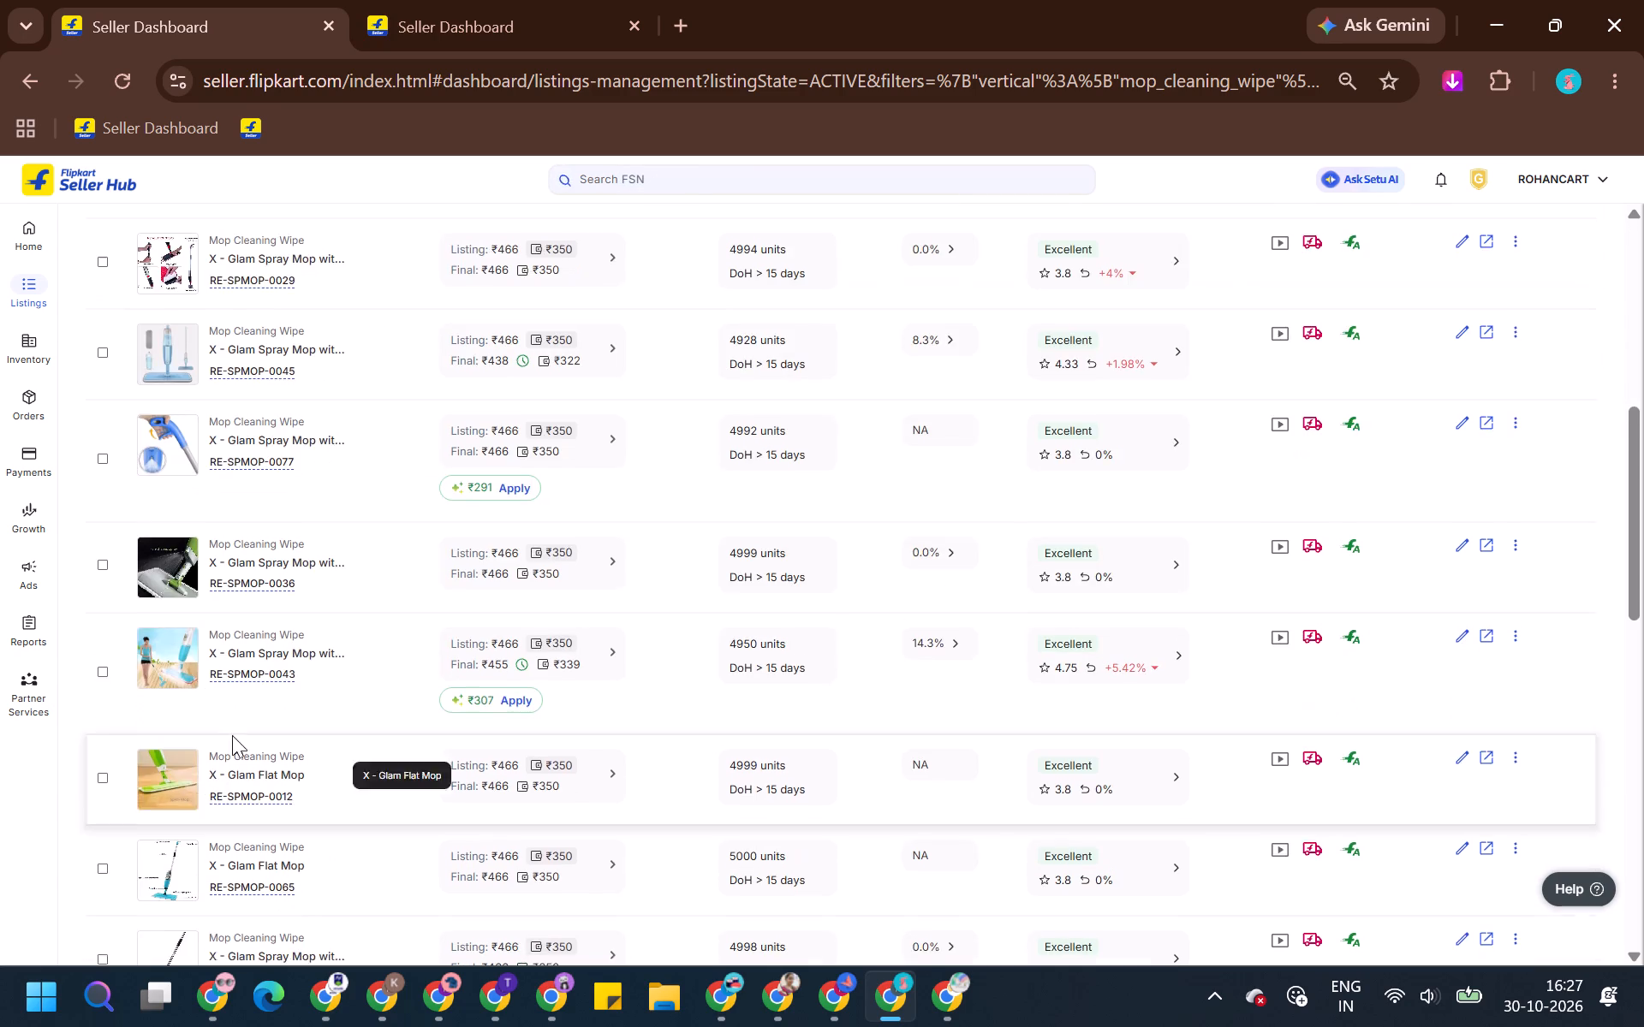
pyautogui.scroll(-16, 297, 687)
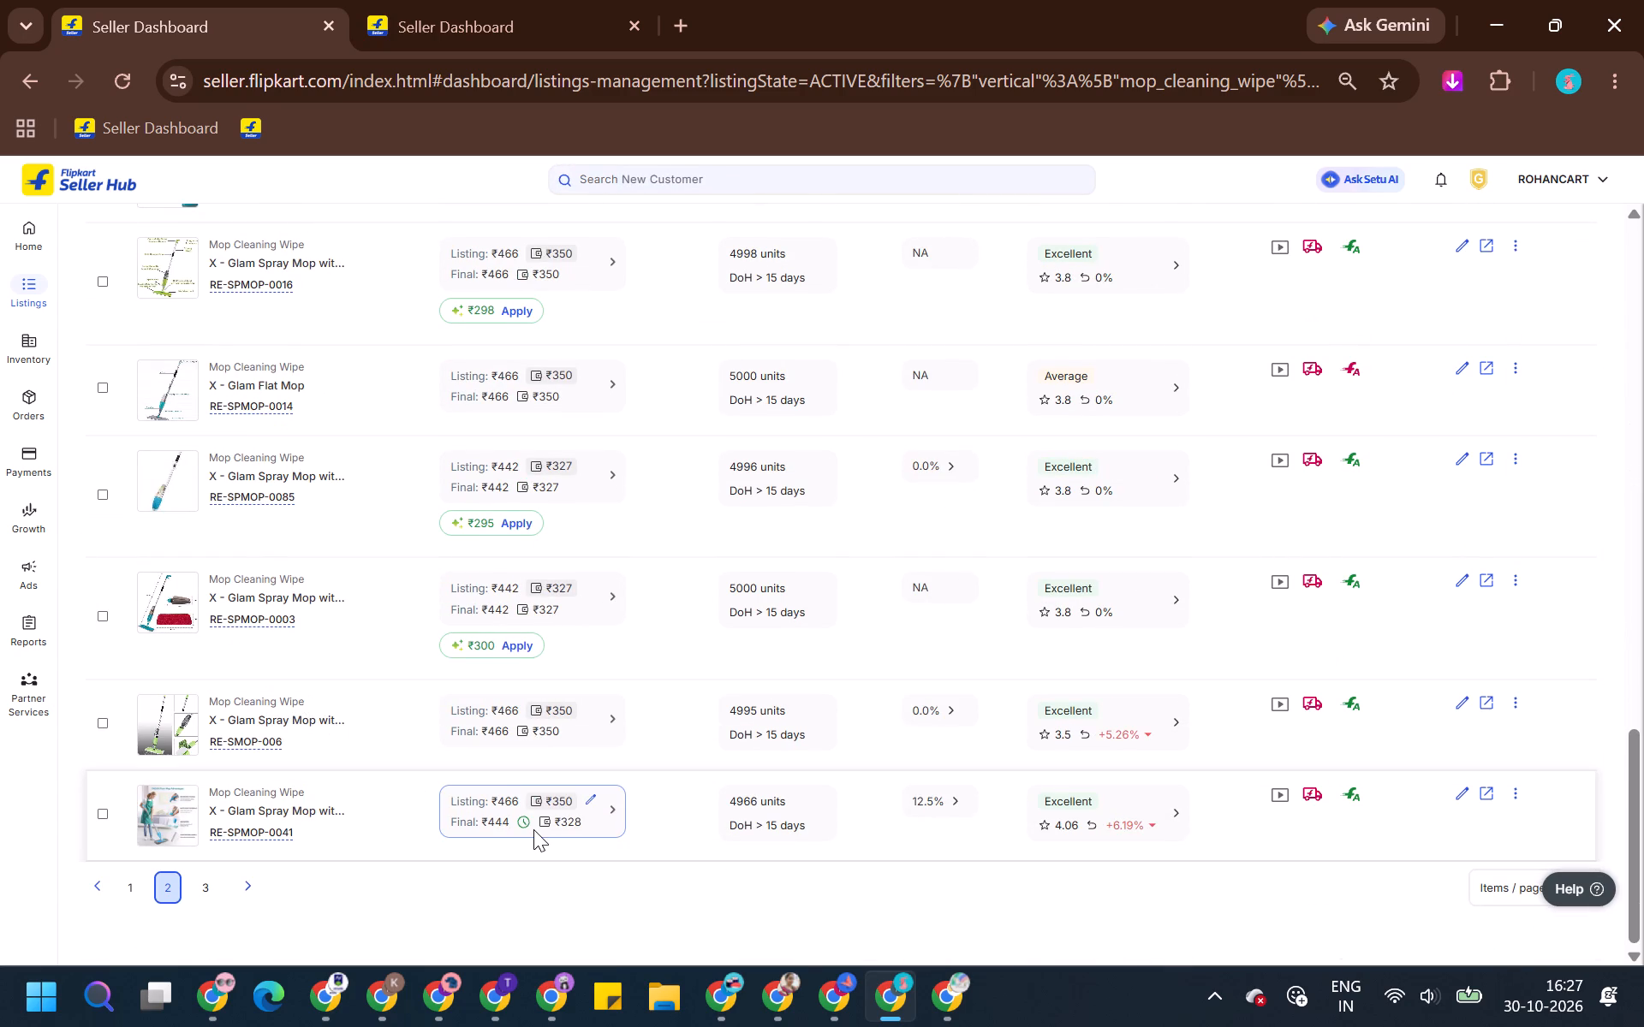
pyautogui.scroll(3, 536, 811)
pyautogui.scroll(-5, 536, 806)
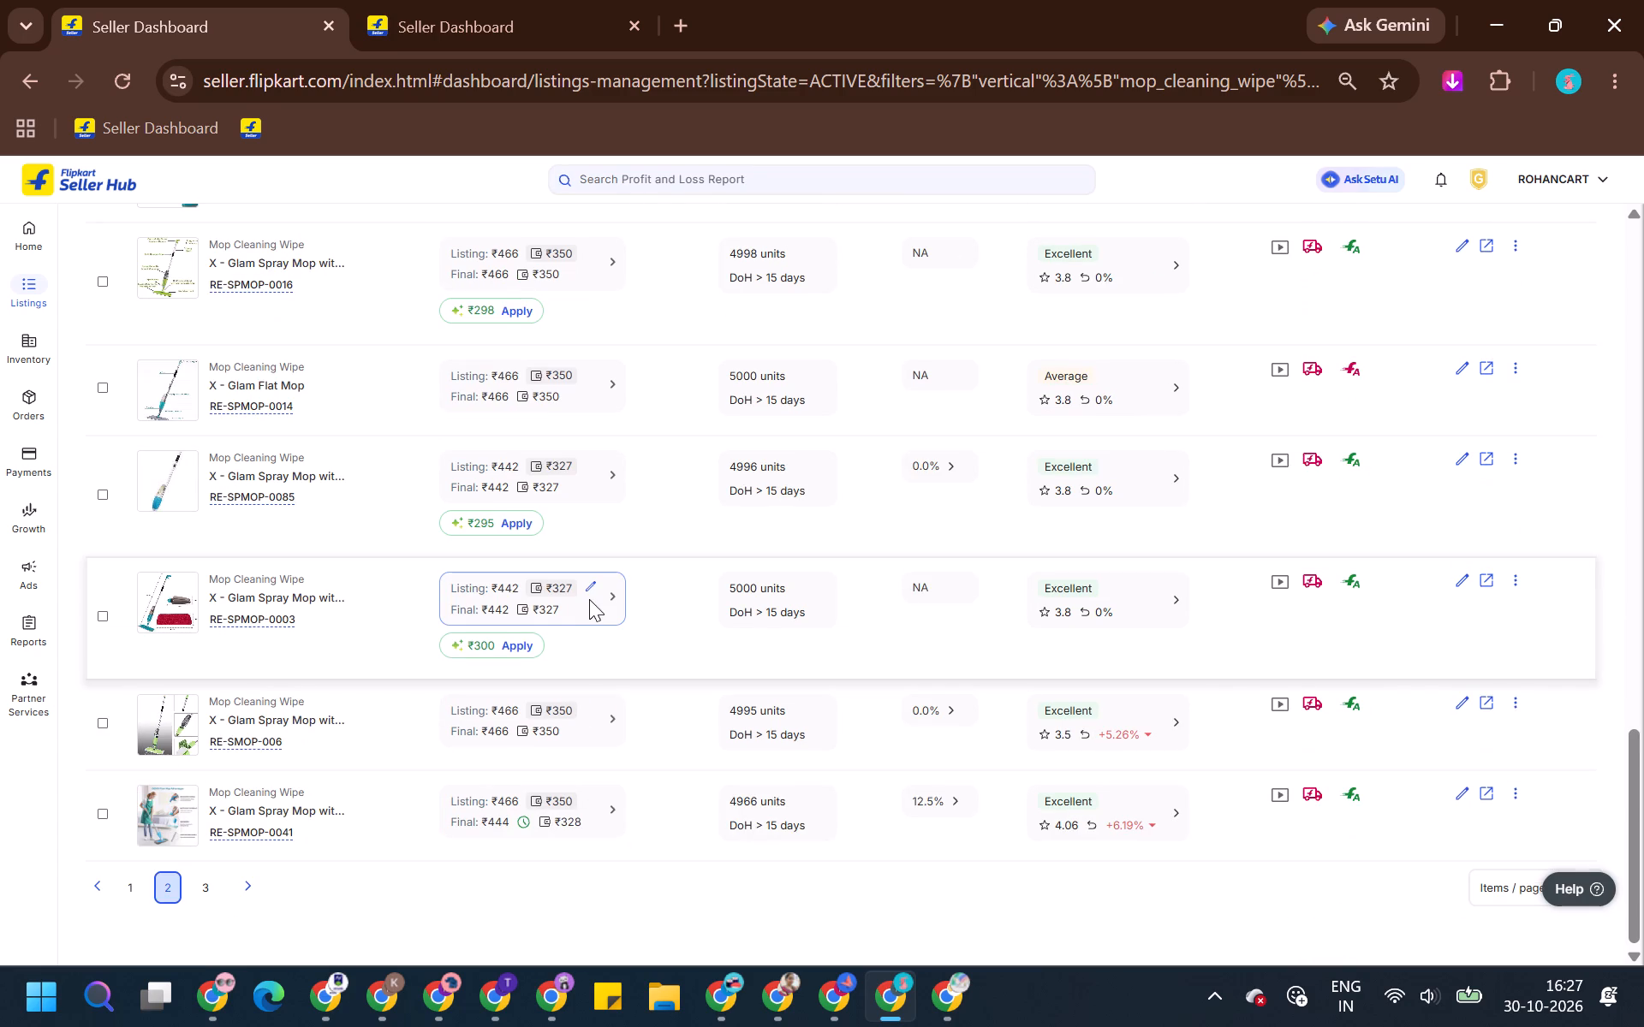
pyautogui.click(589, 584)
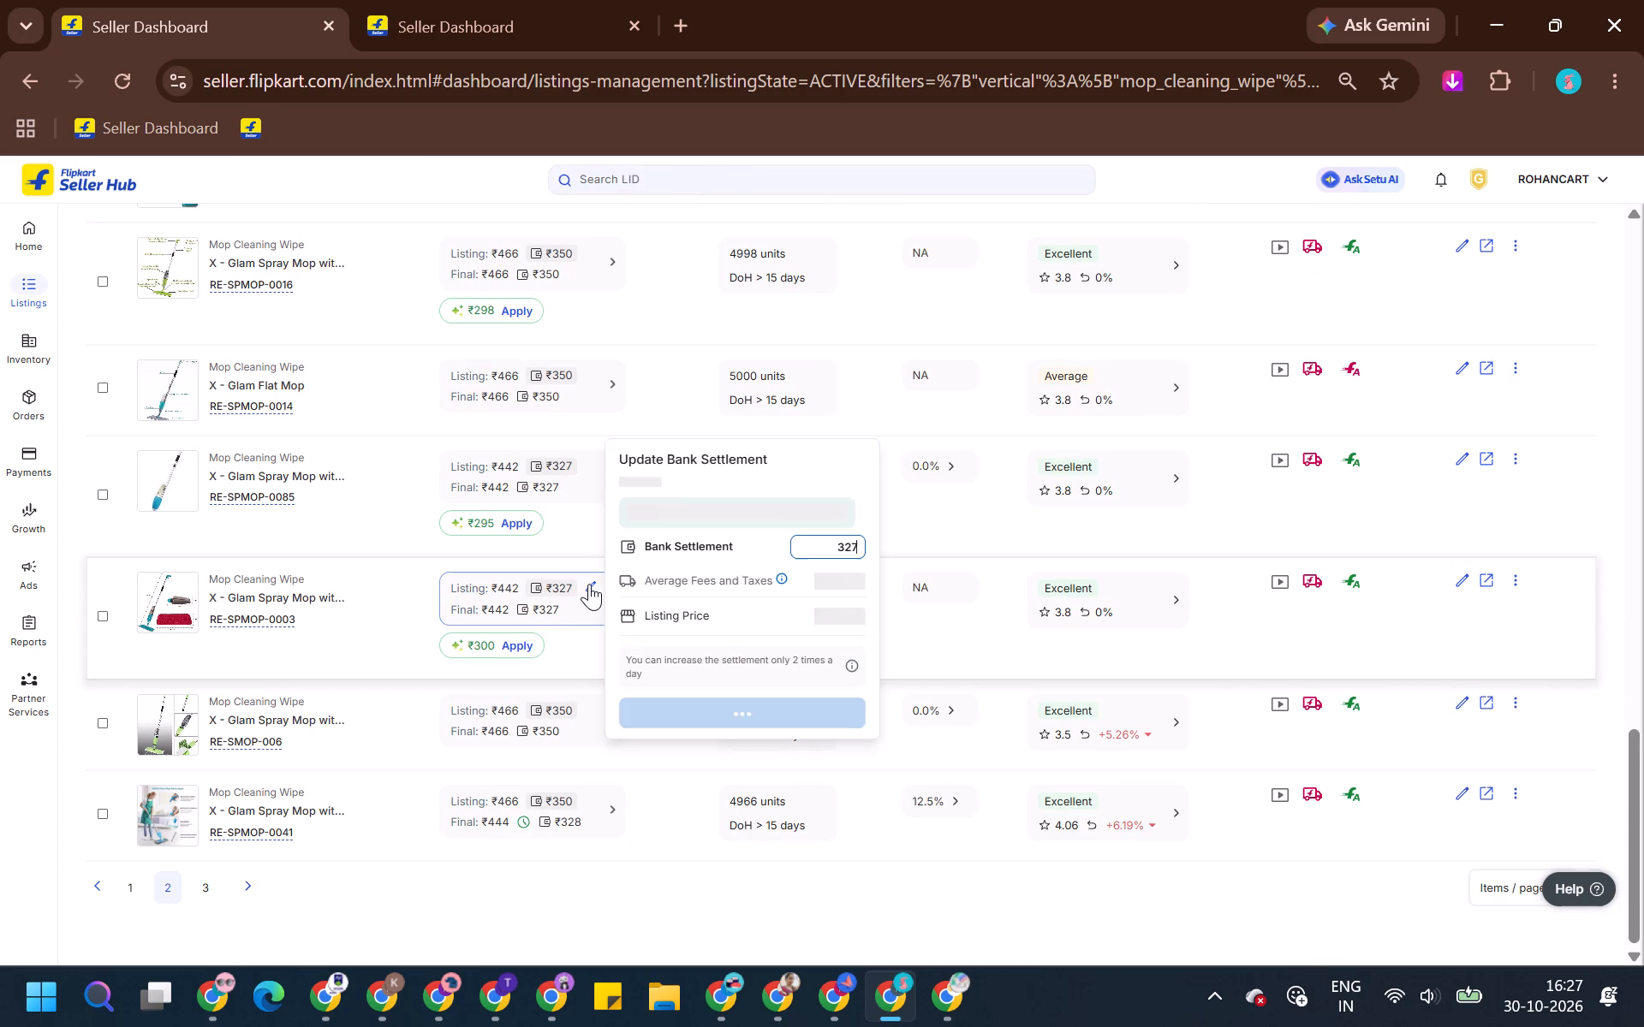
pyautogui.press('BackSpace')
pyautogui.press('BackSpace')
pyautogui.write('50')
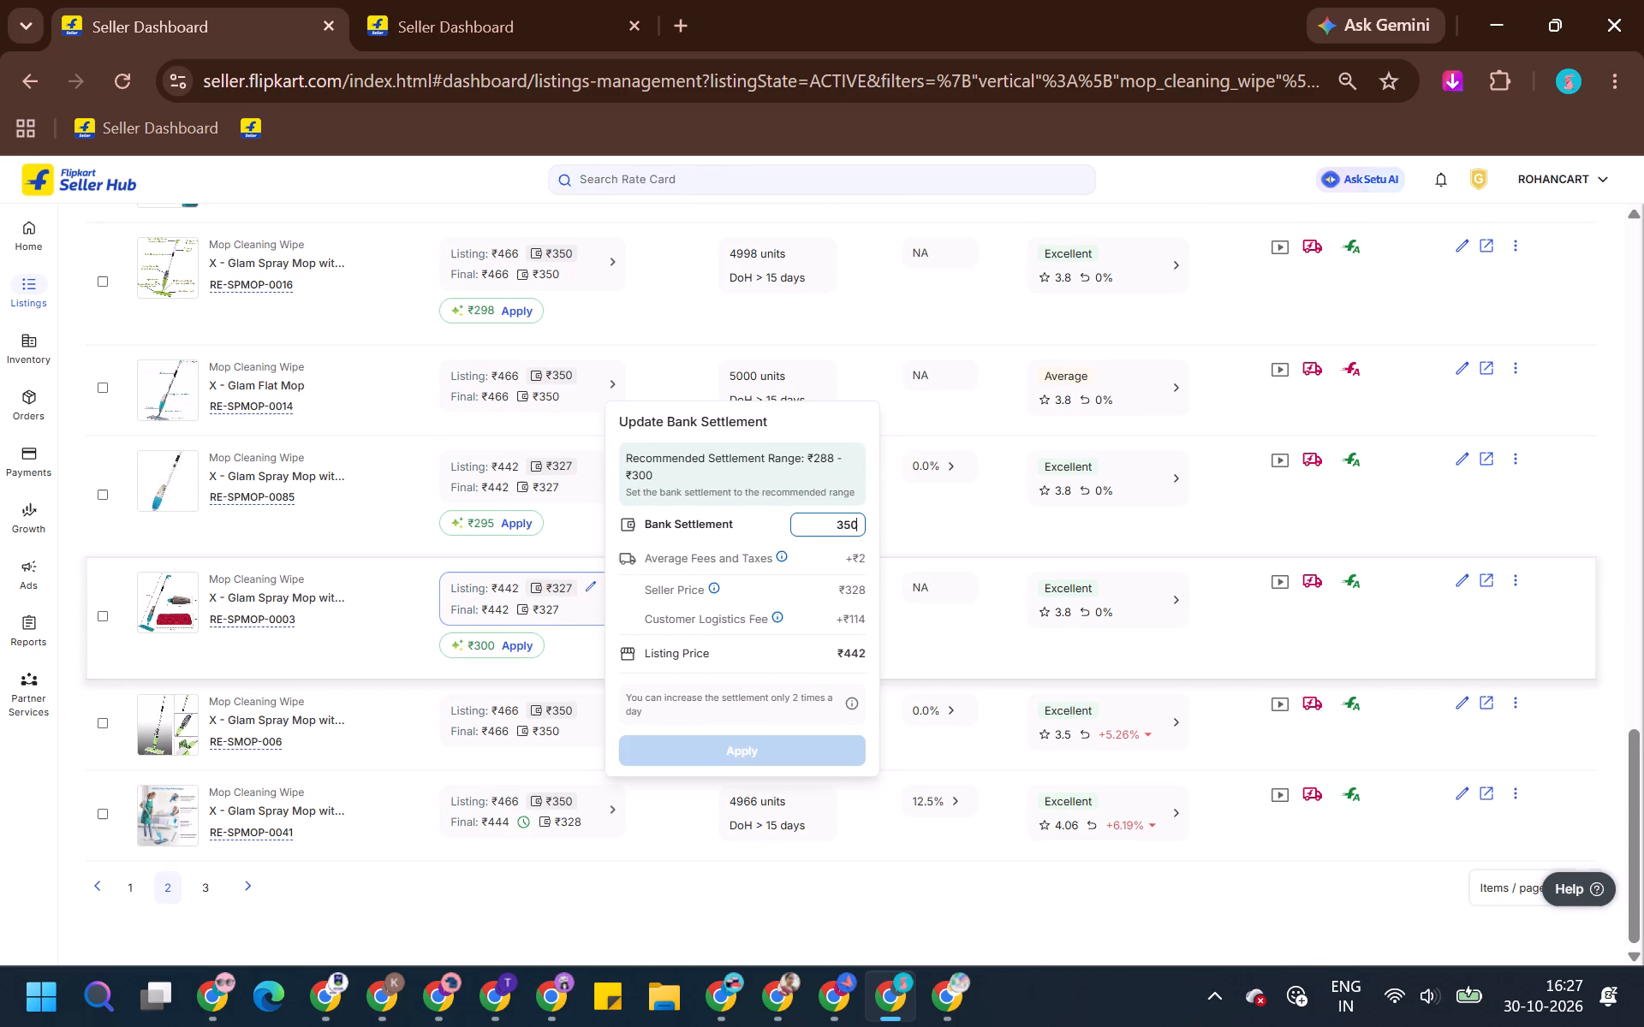
pyautogui.click(771, 749)
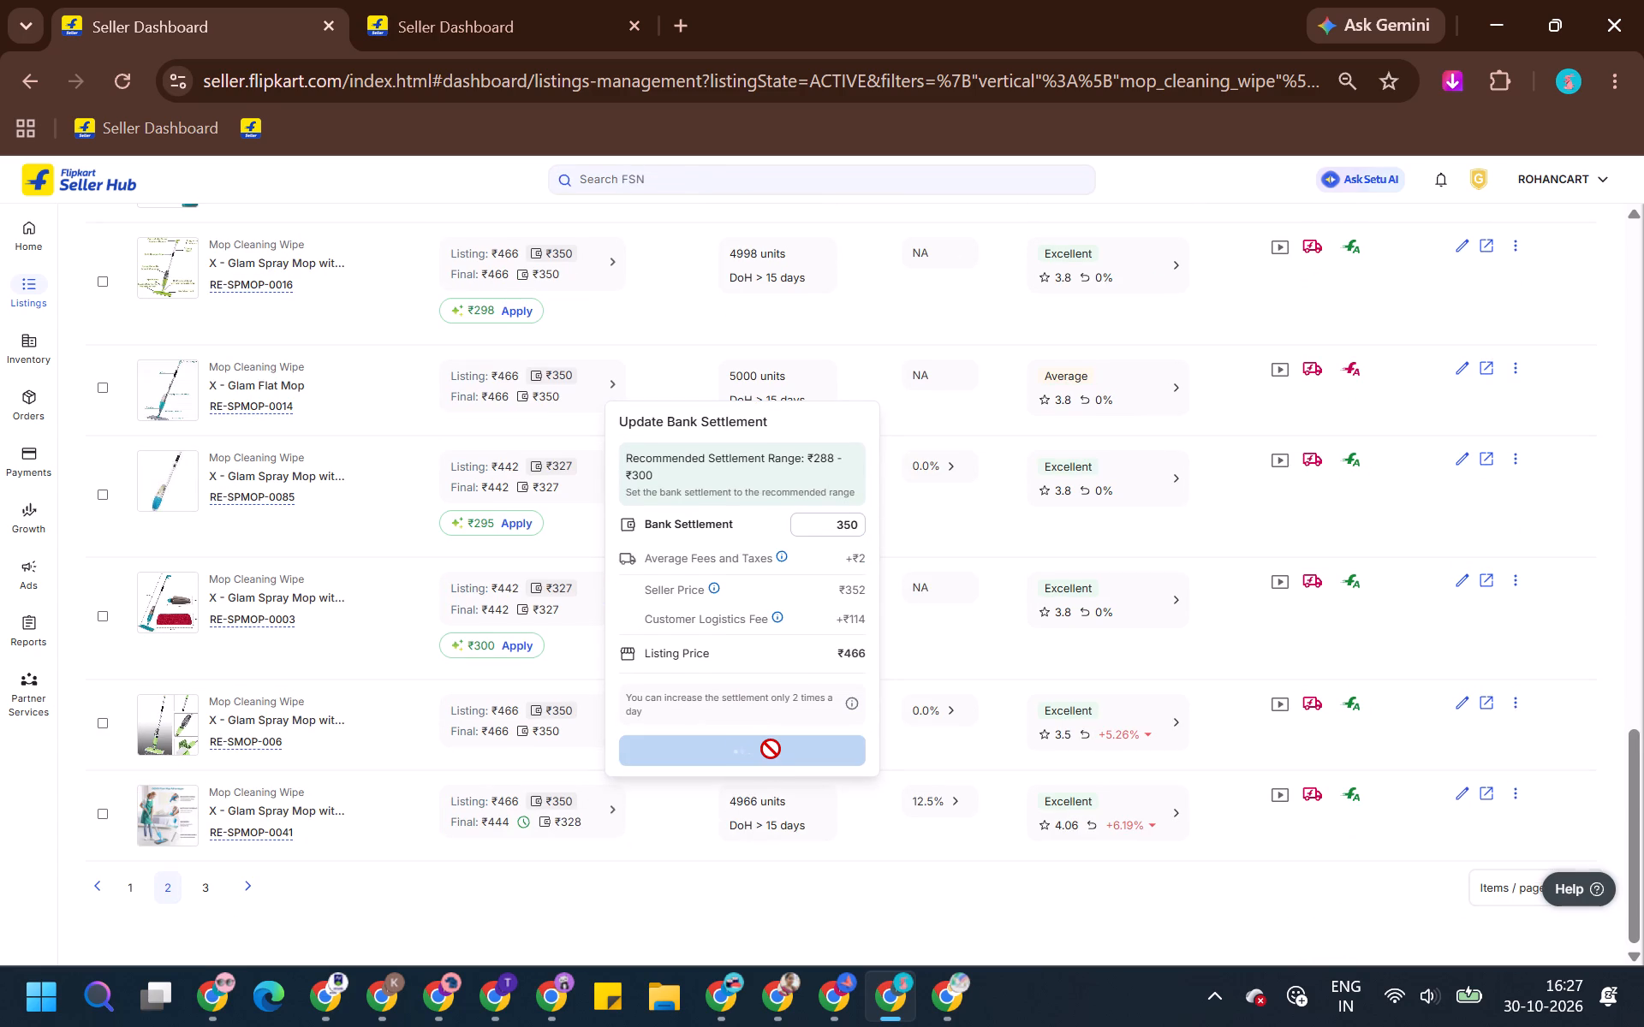
# Set the bank settlement of listing RE-SPMOP-0085 to ₹350 and apply it.
pyautogui.click(589, 532)
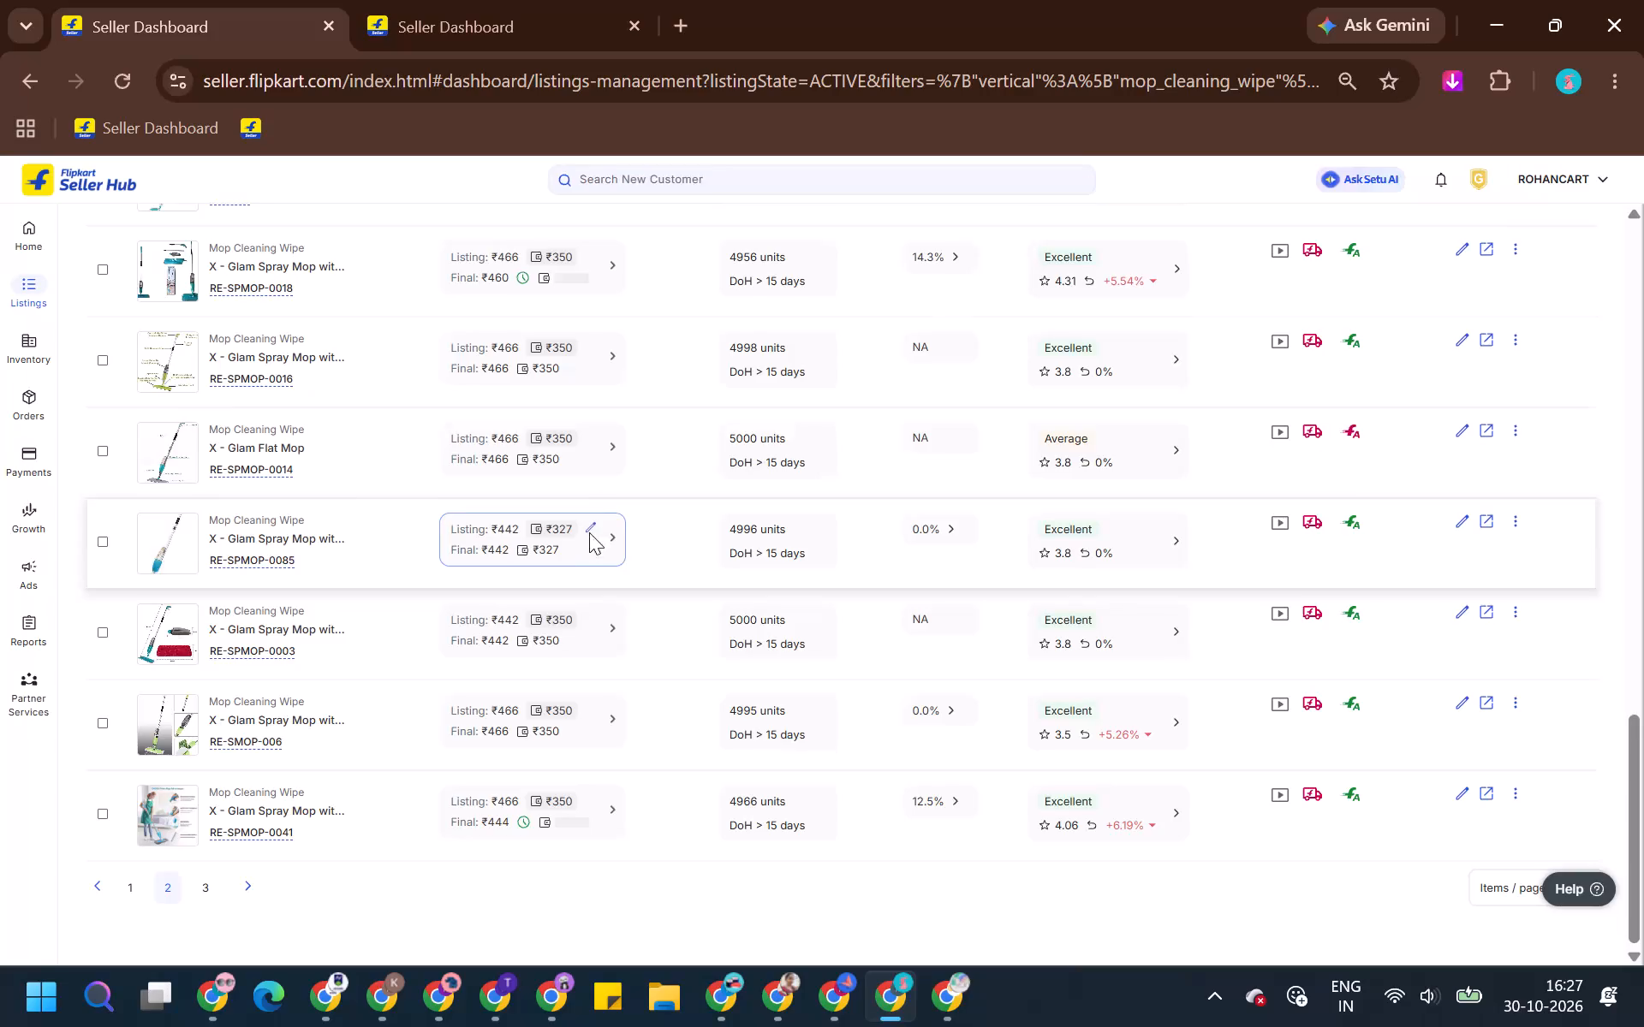
pyautogui.click(590, 466)
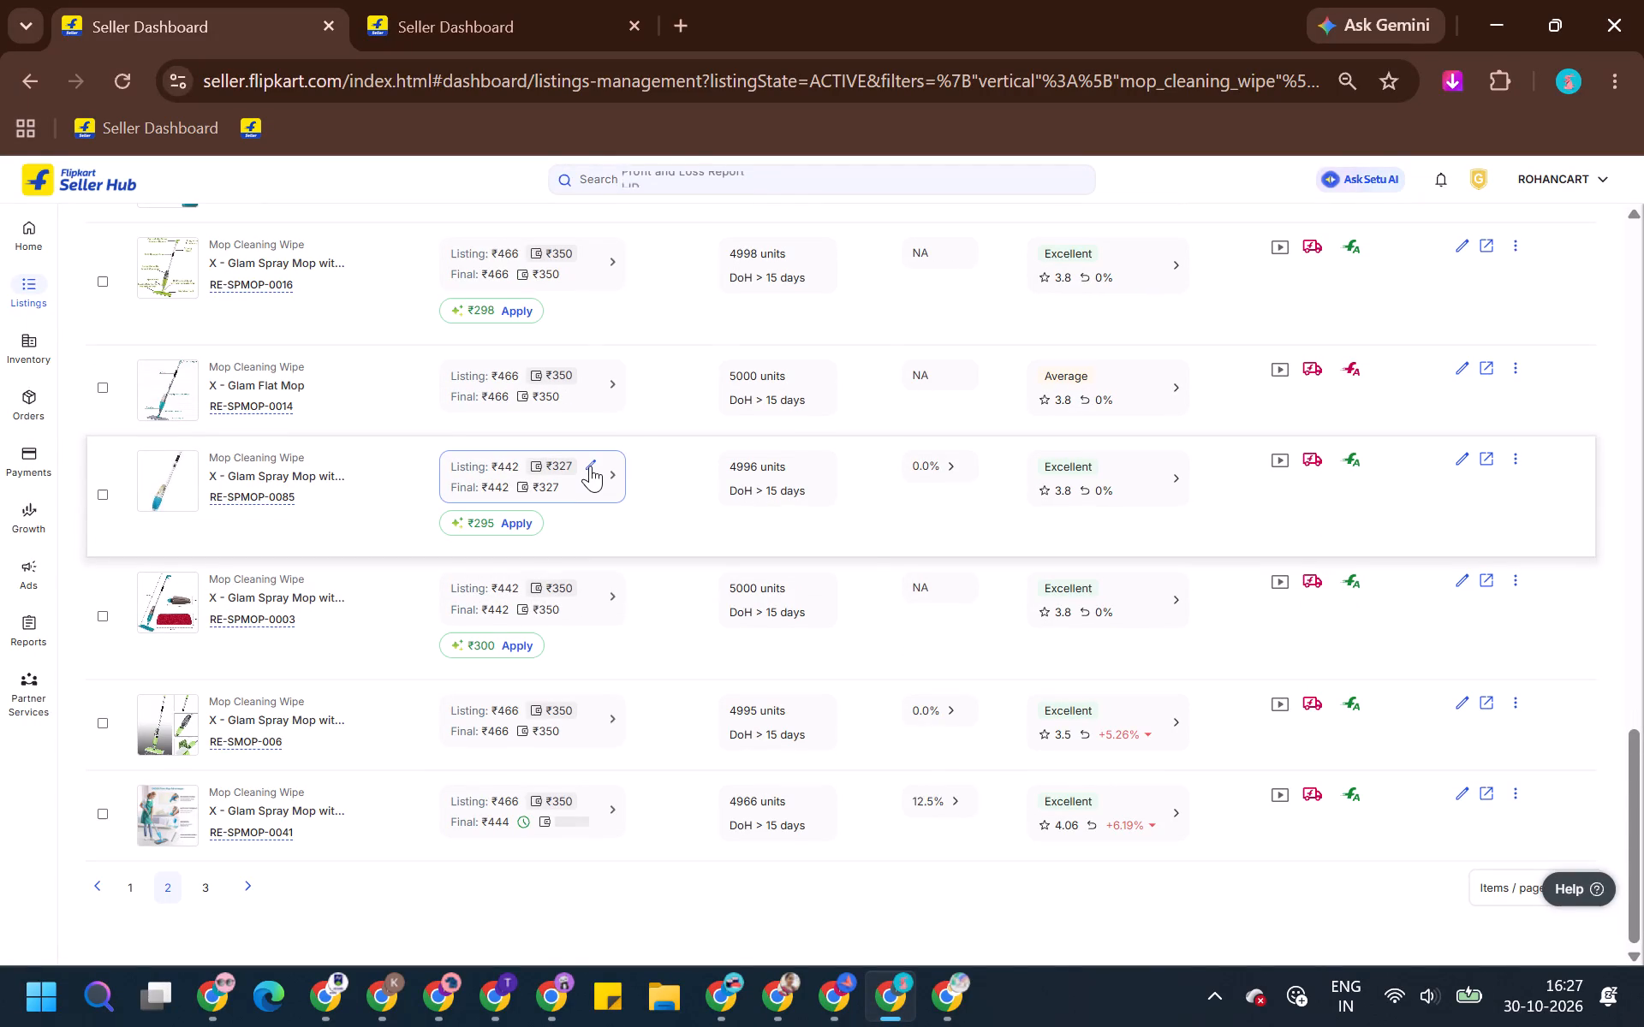
pyautogui.press('BackSpace')
pyautogui.press('BackSpace')
pyautogui.write('50')
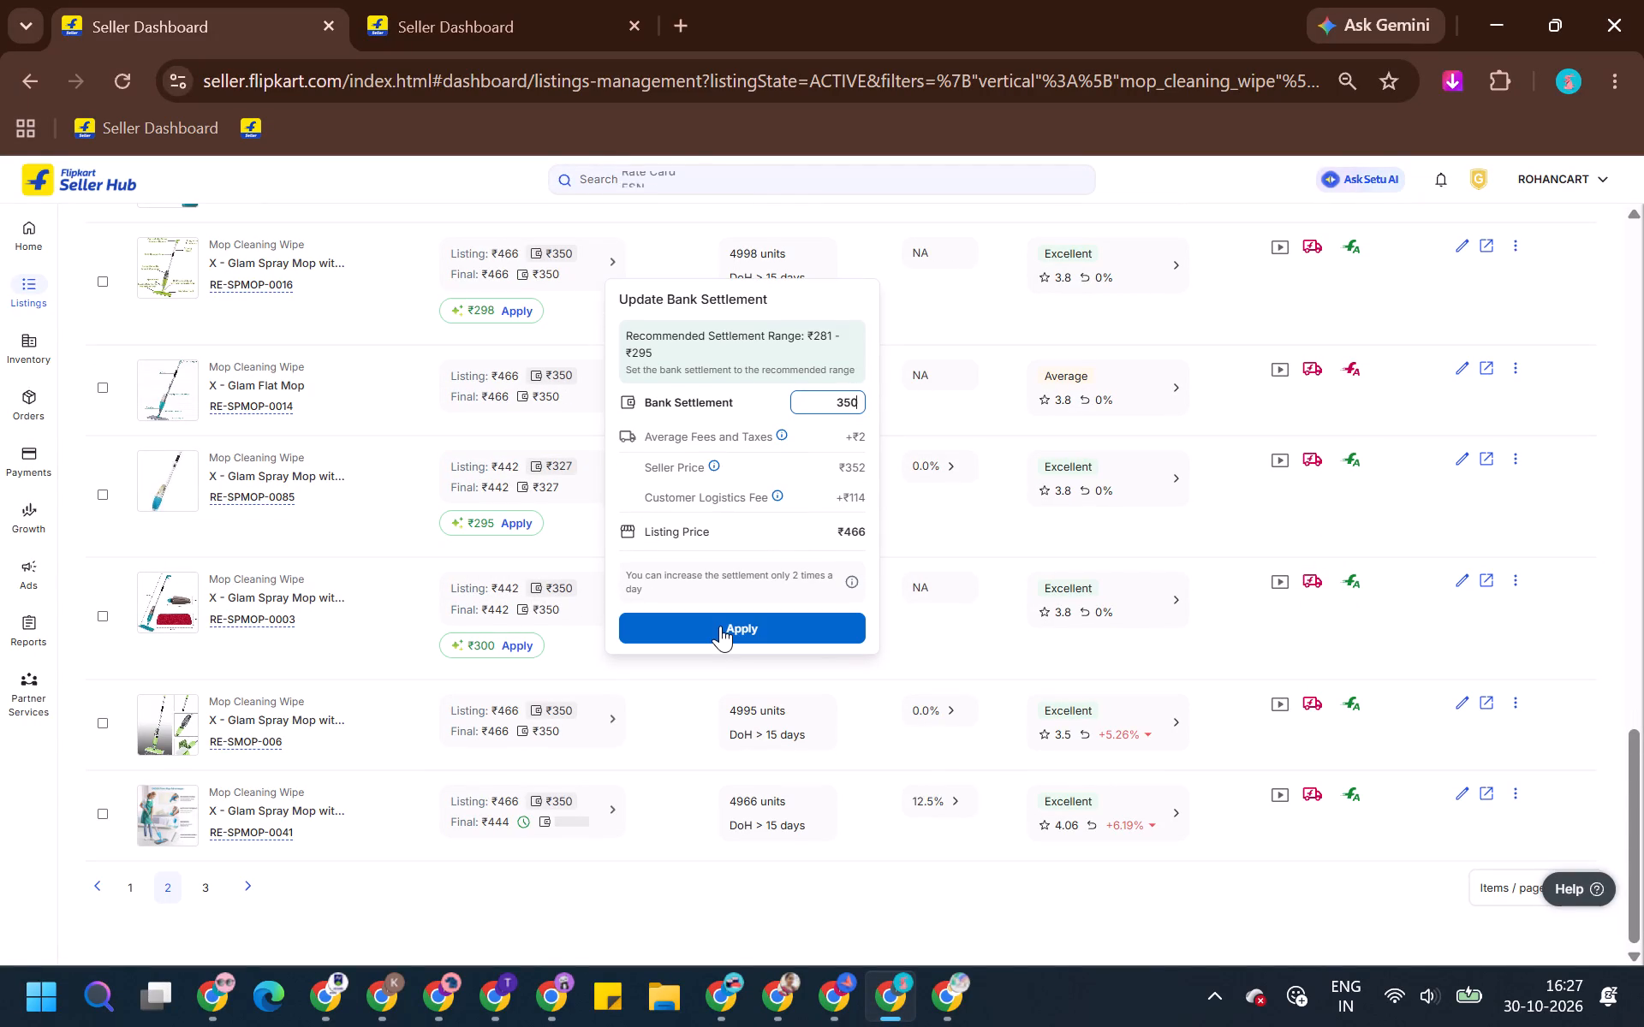
pyautogui.click(720, 626)
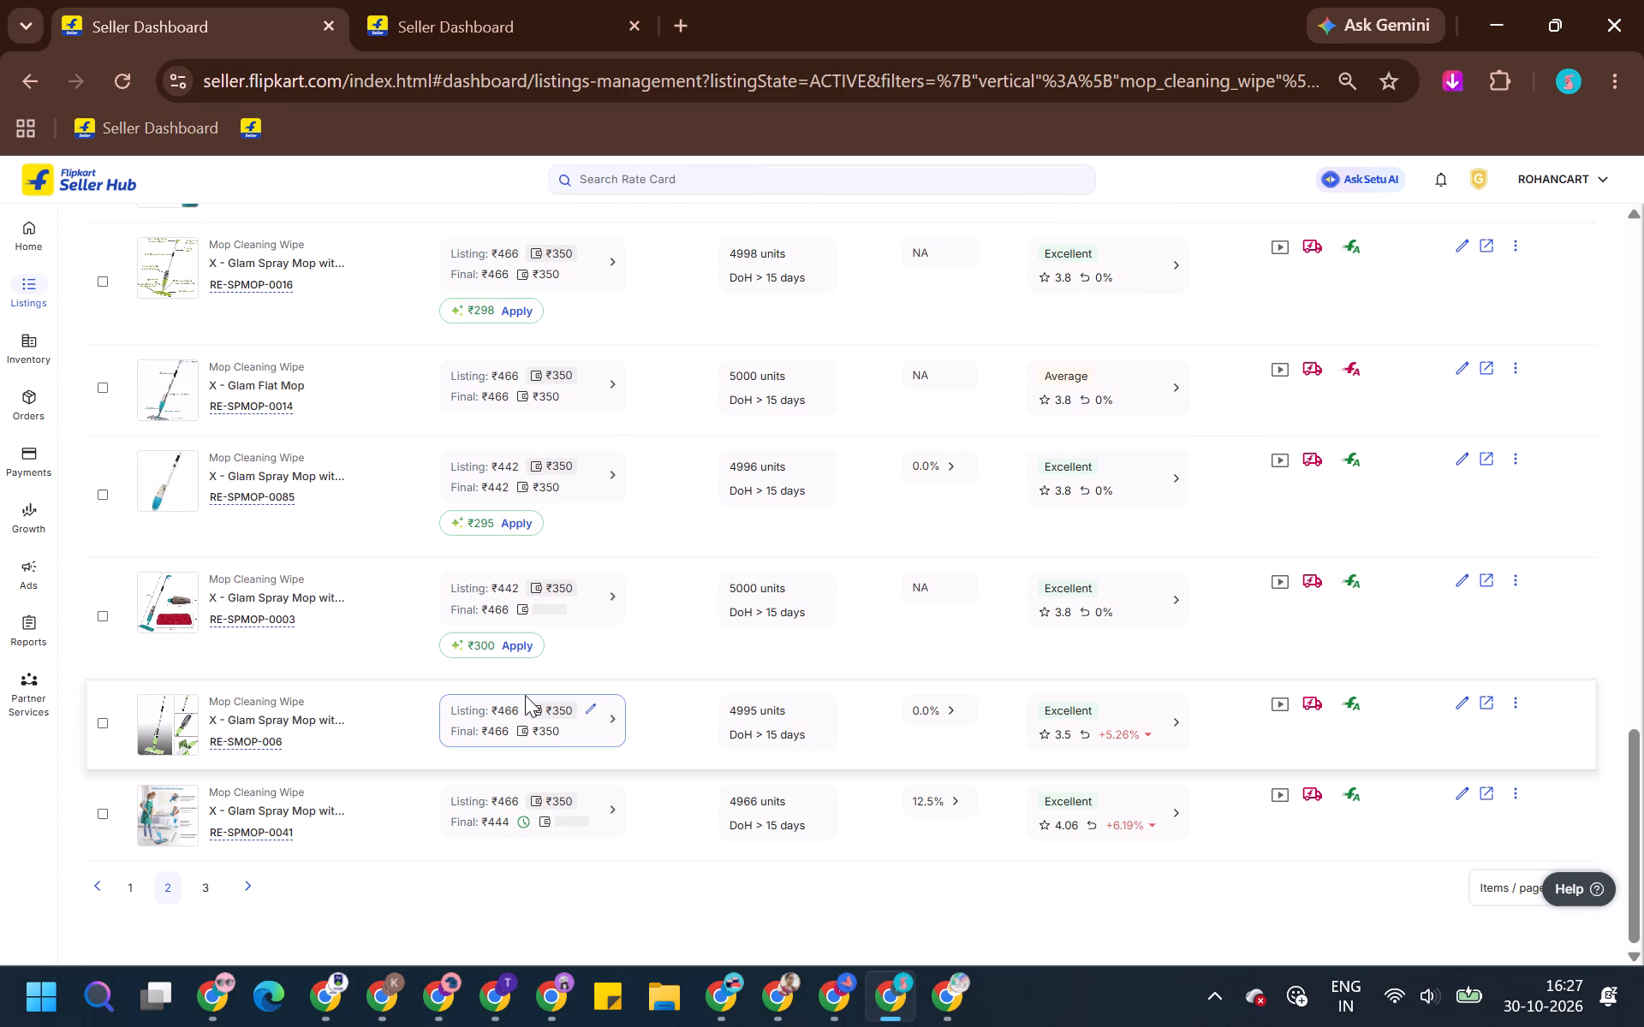
# Review the mop listings on page 2 for any bank settlement that still differs from ₹350.
pyautogui.scroll(3, 525, 695)
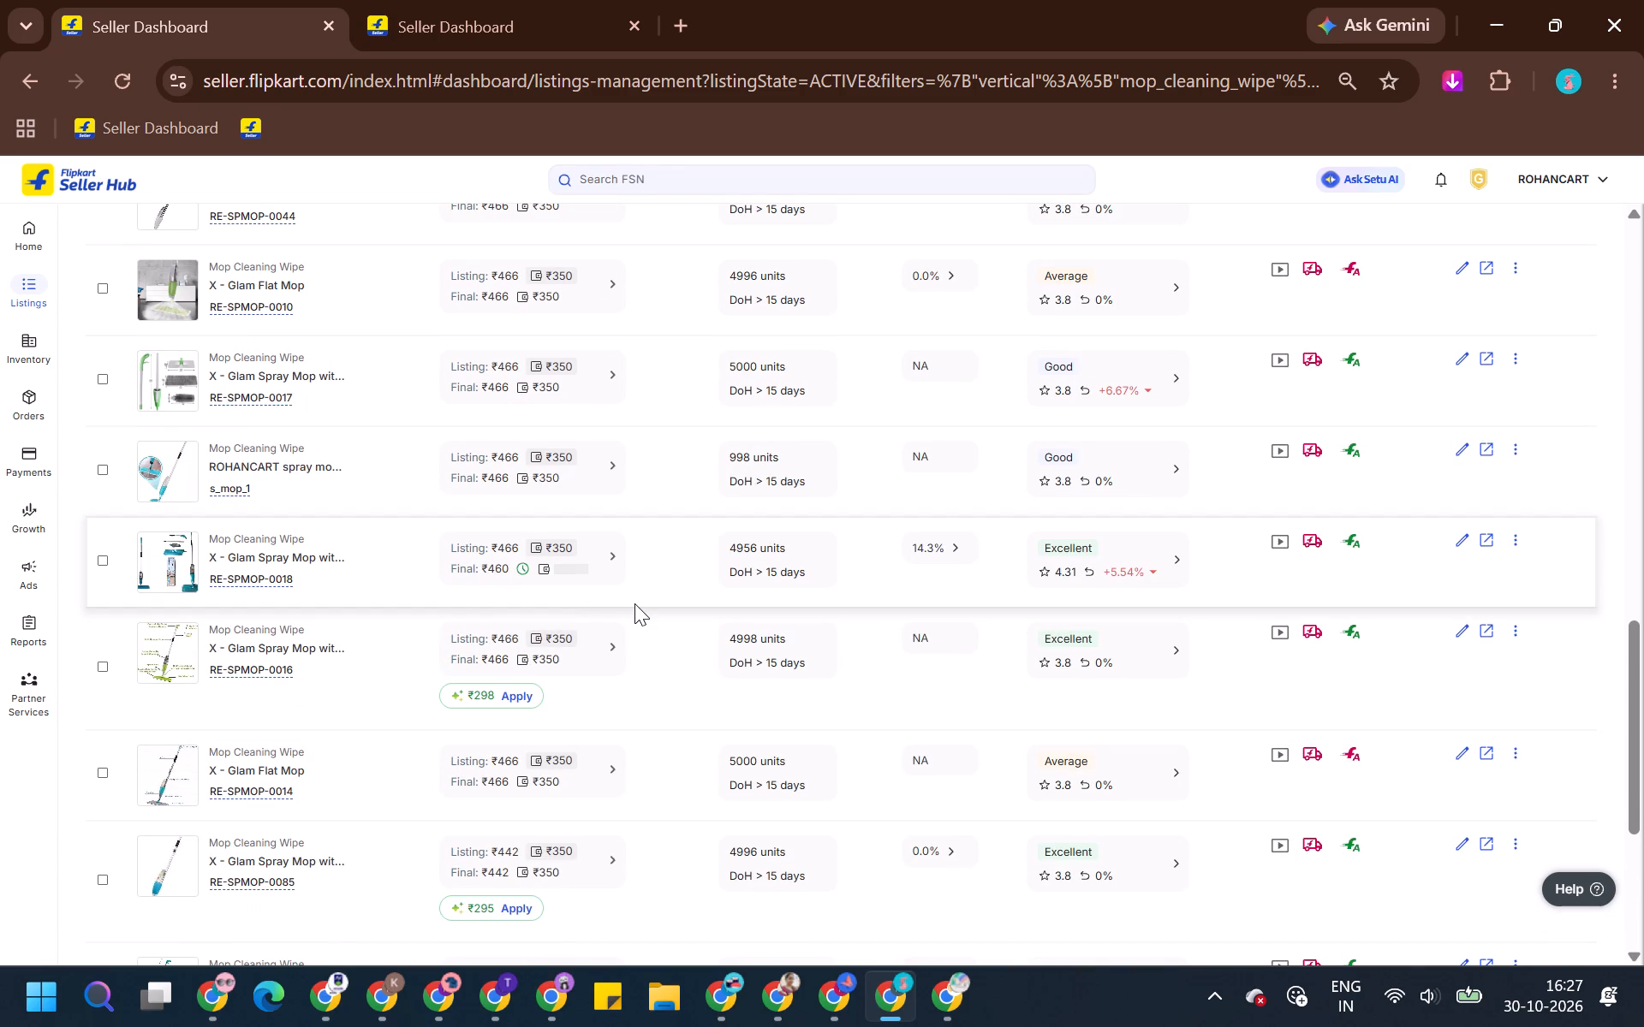
pyautogui.scroll(4, 634, 603)
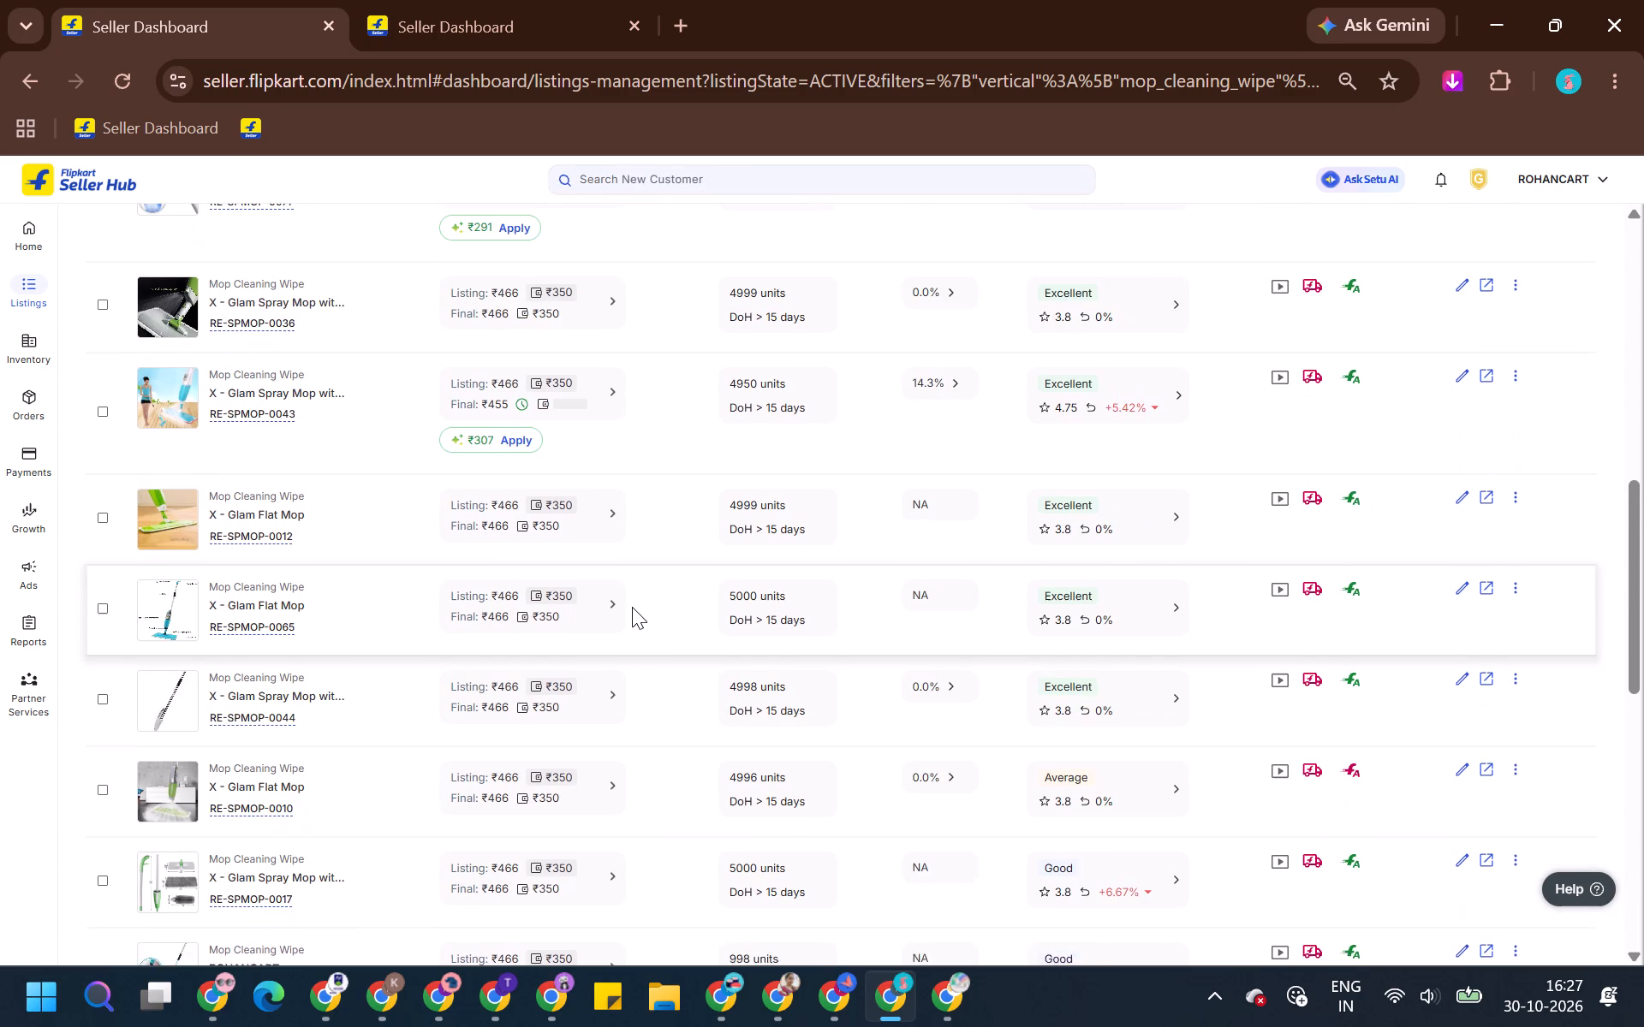
pyautogui.scroll(2, 634, 606)
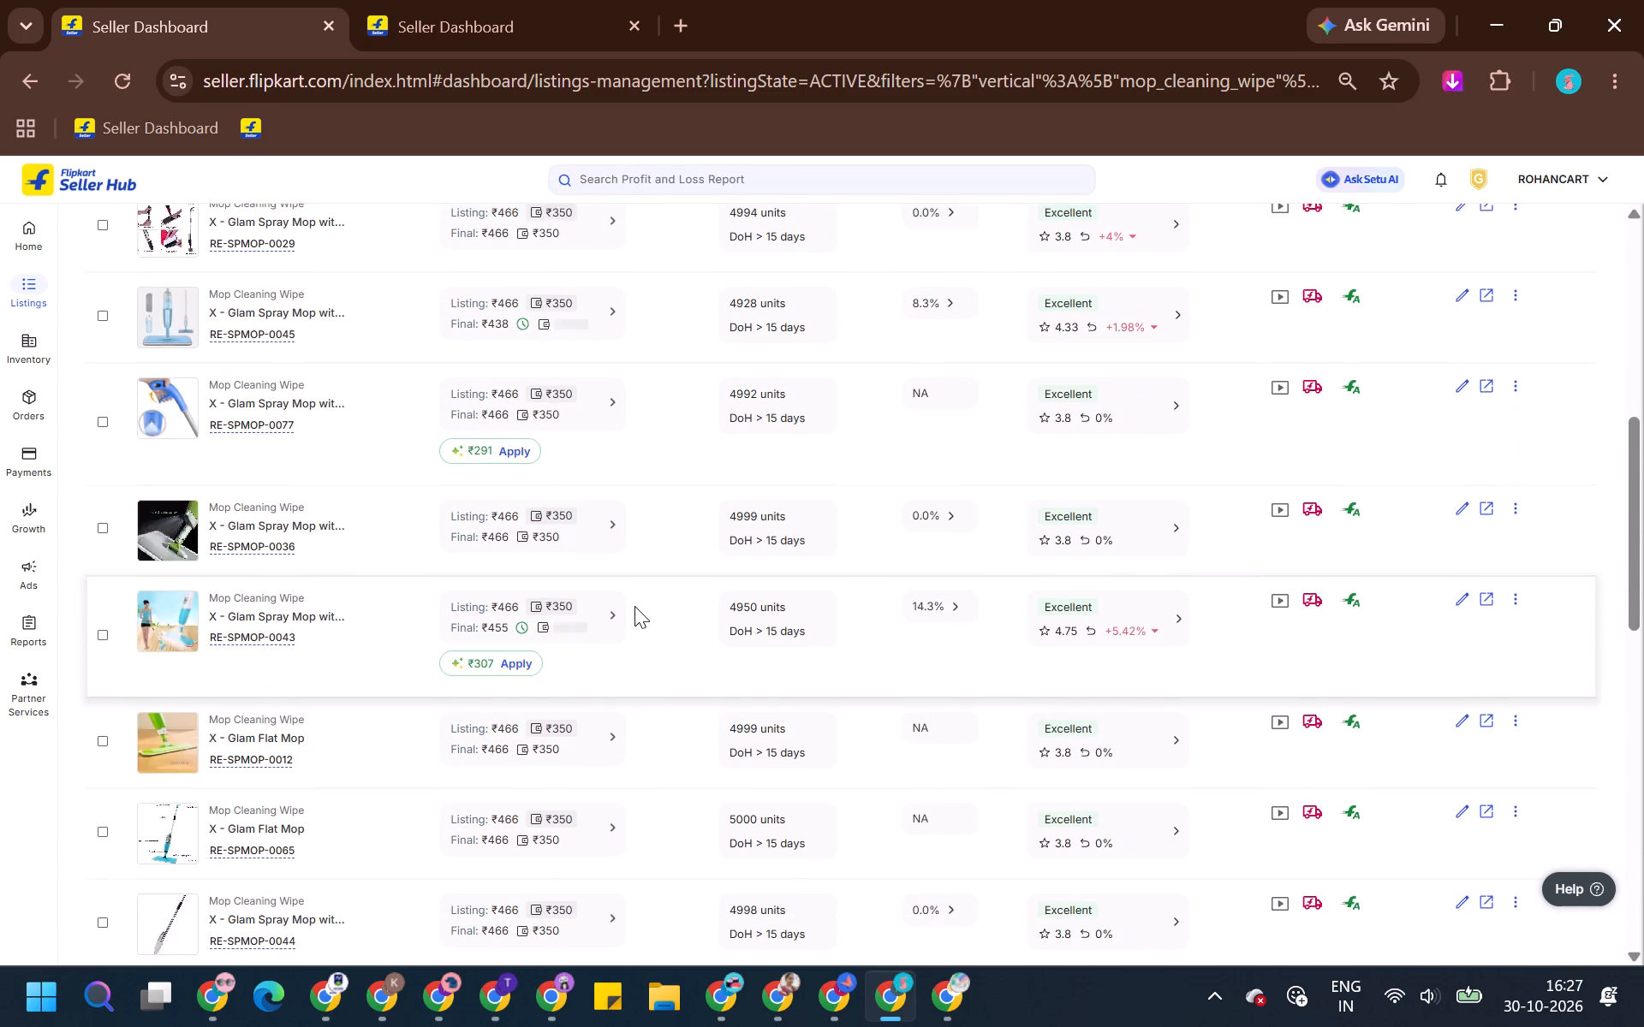
pyautogui.scroll(3, 634, 606)
pyautogui.scroll(-14, 460, 637)
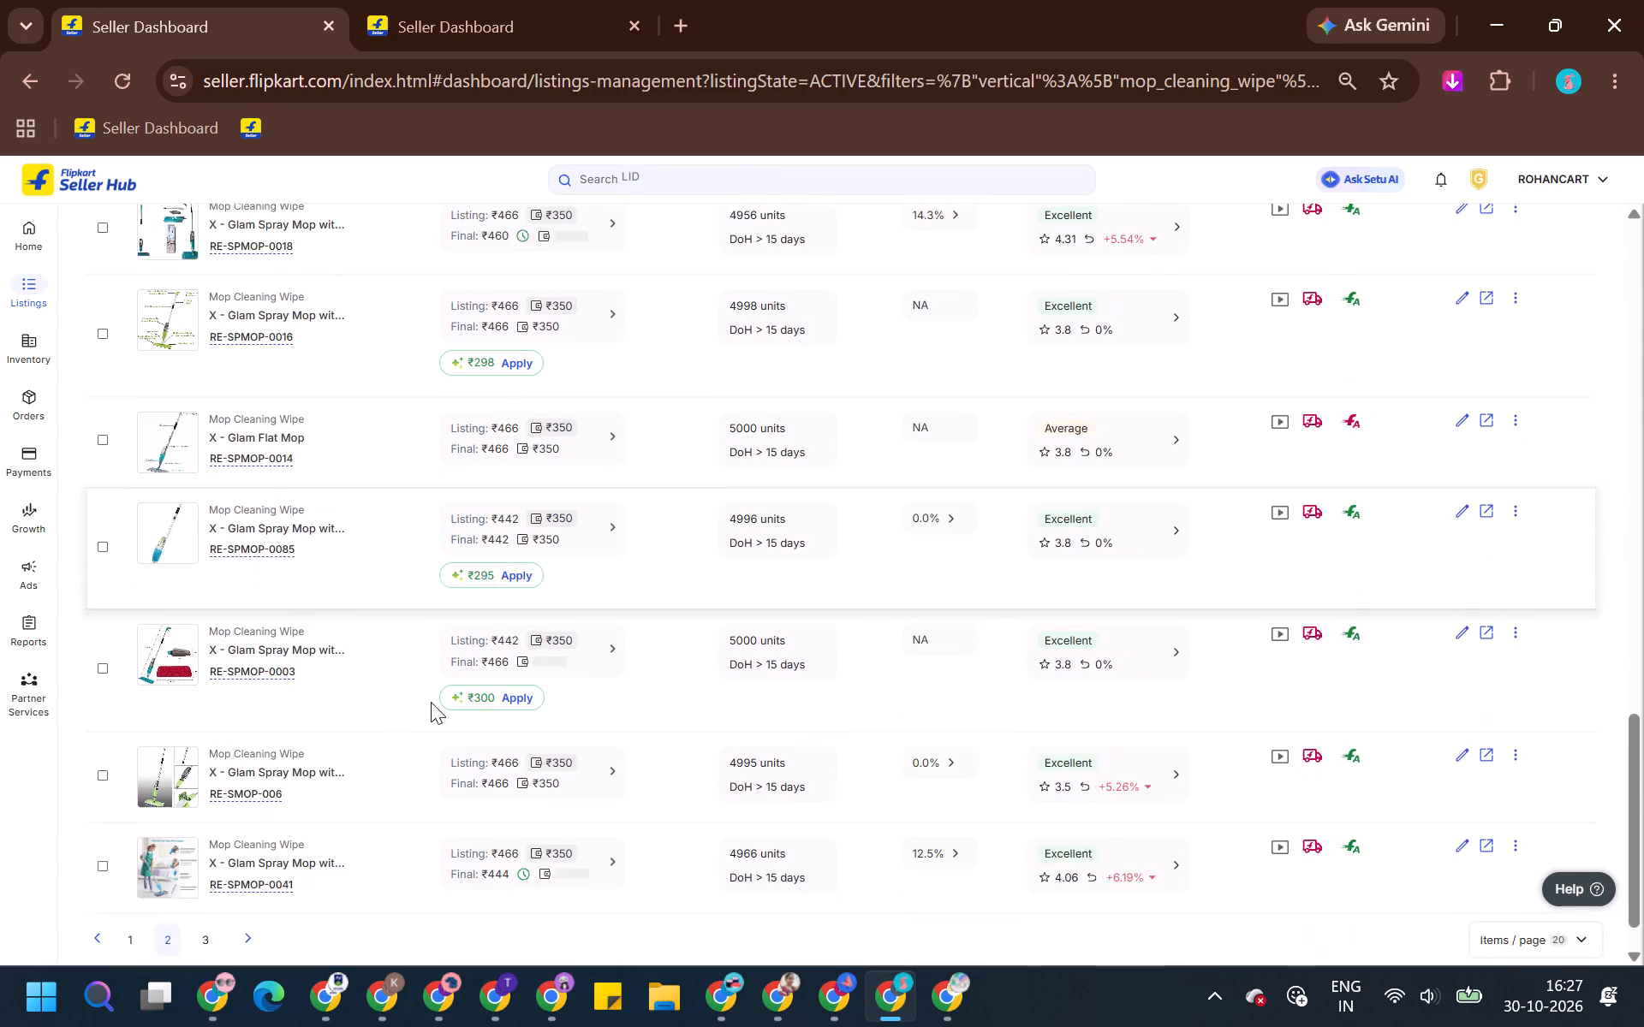
# Go to page 1 of the mop listings, set the bank settlement of RE-SPMOP-0092 to ₹350 and apply it.
pyautogui.scroll(-4, 431, 702)
pyautogui.click(132, 886)
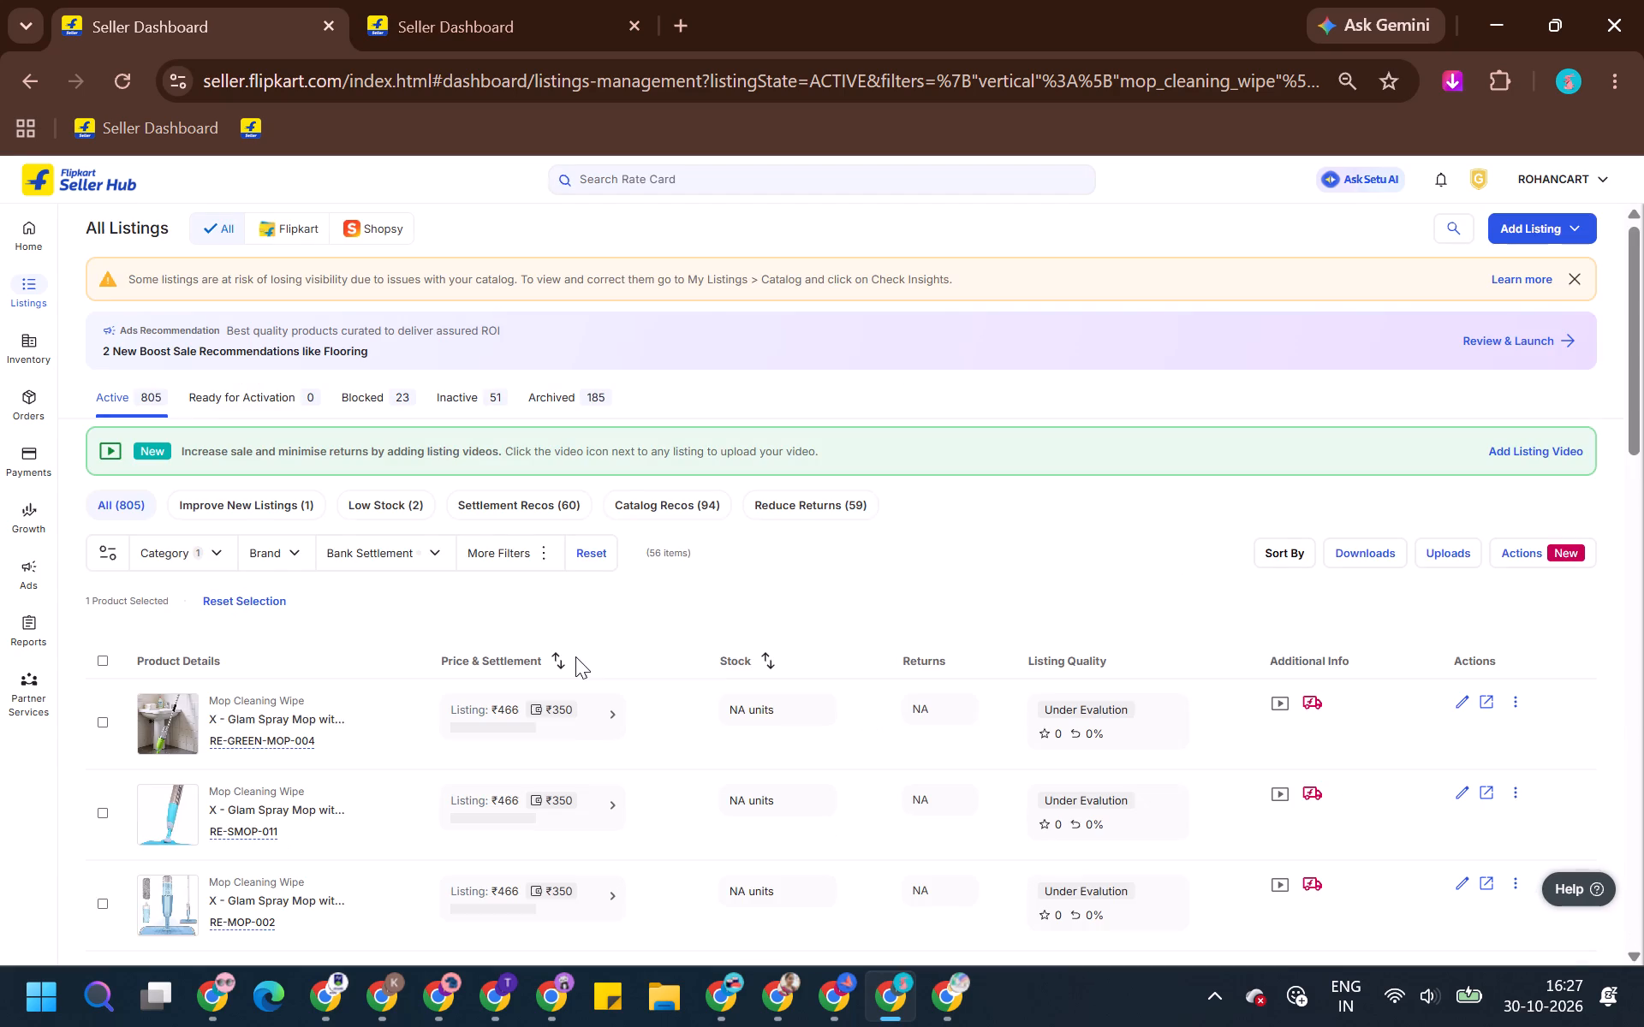
pyautogui.scroll(-10, 663, 559)
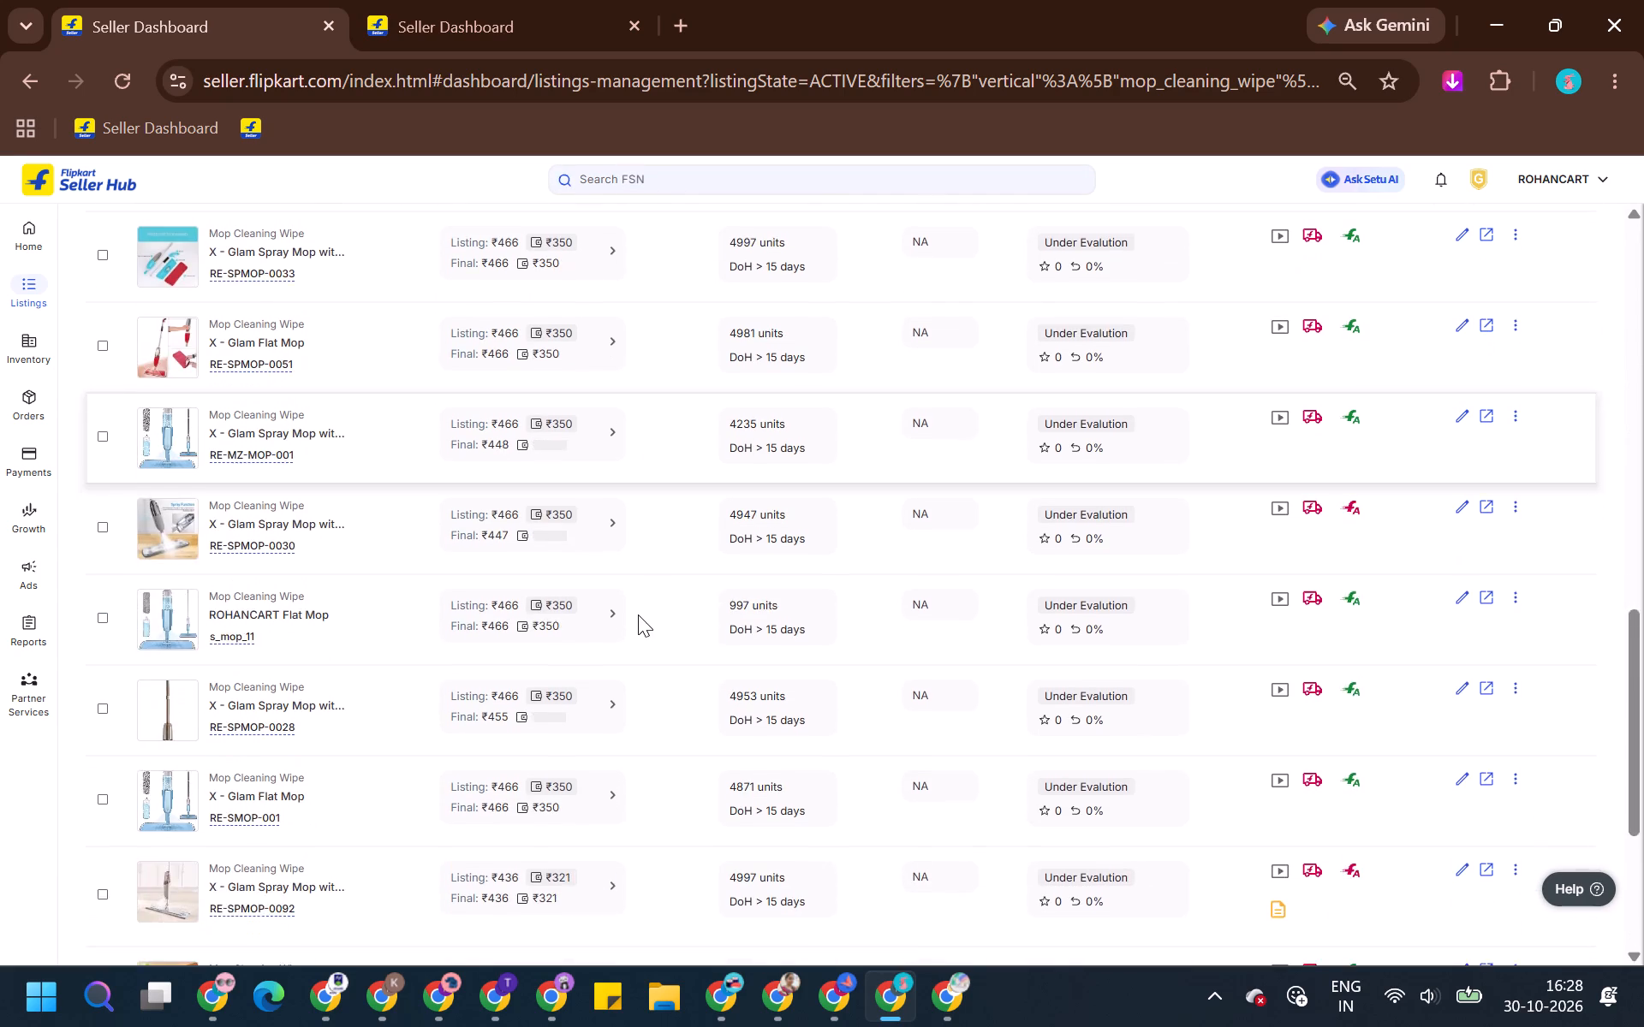
pyautogui.scroll(-6, 638, 614)
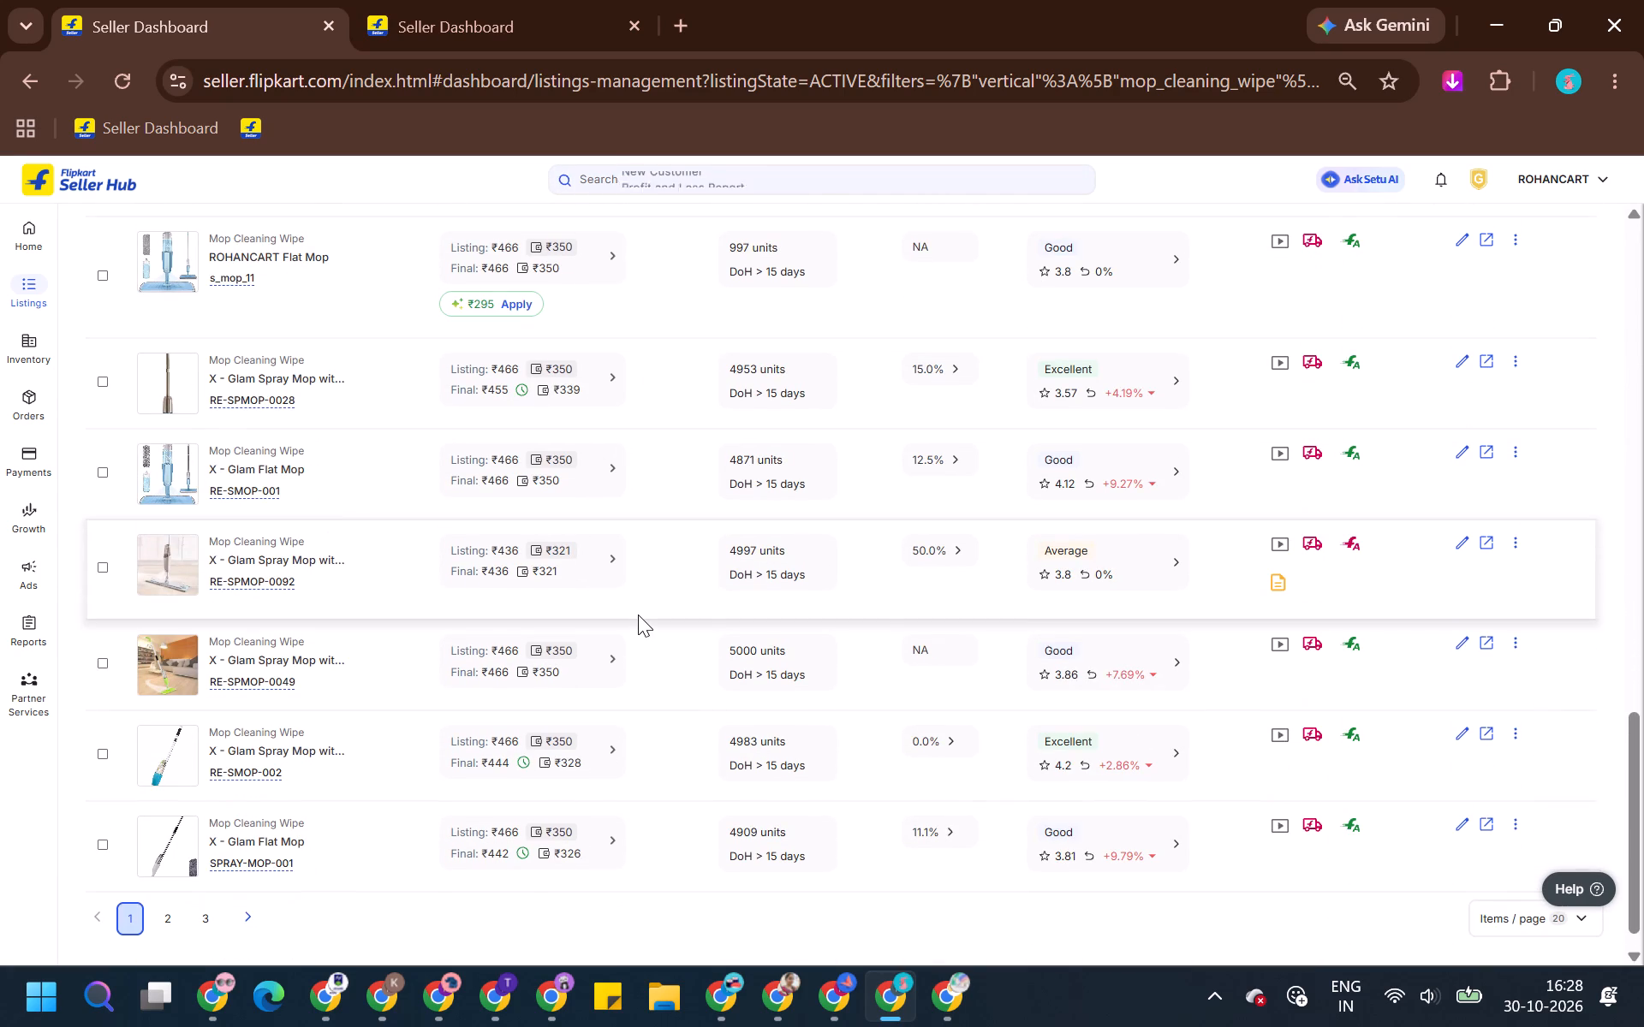
pyautogui.click(590, 549)
pyautogui.press('BackSpace')
pyautogui.press('BackSpace')
pyautogui.write('50')
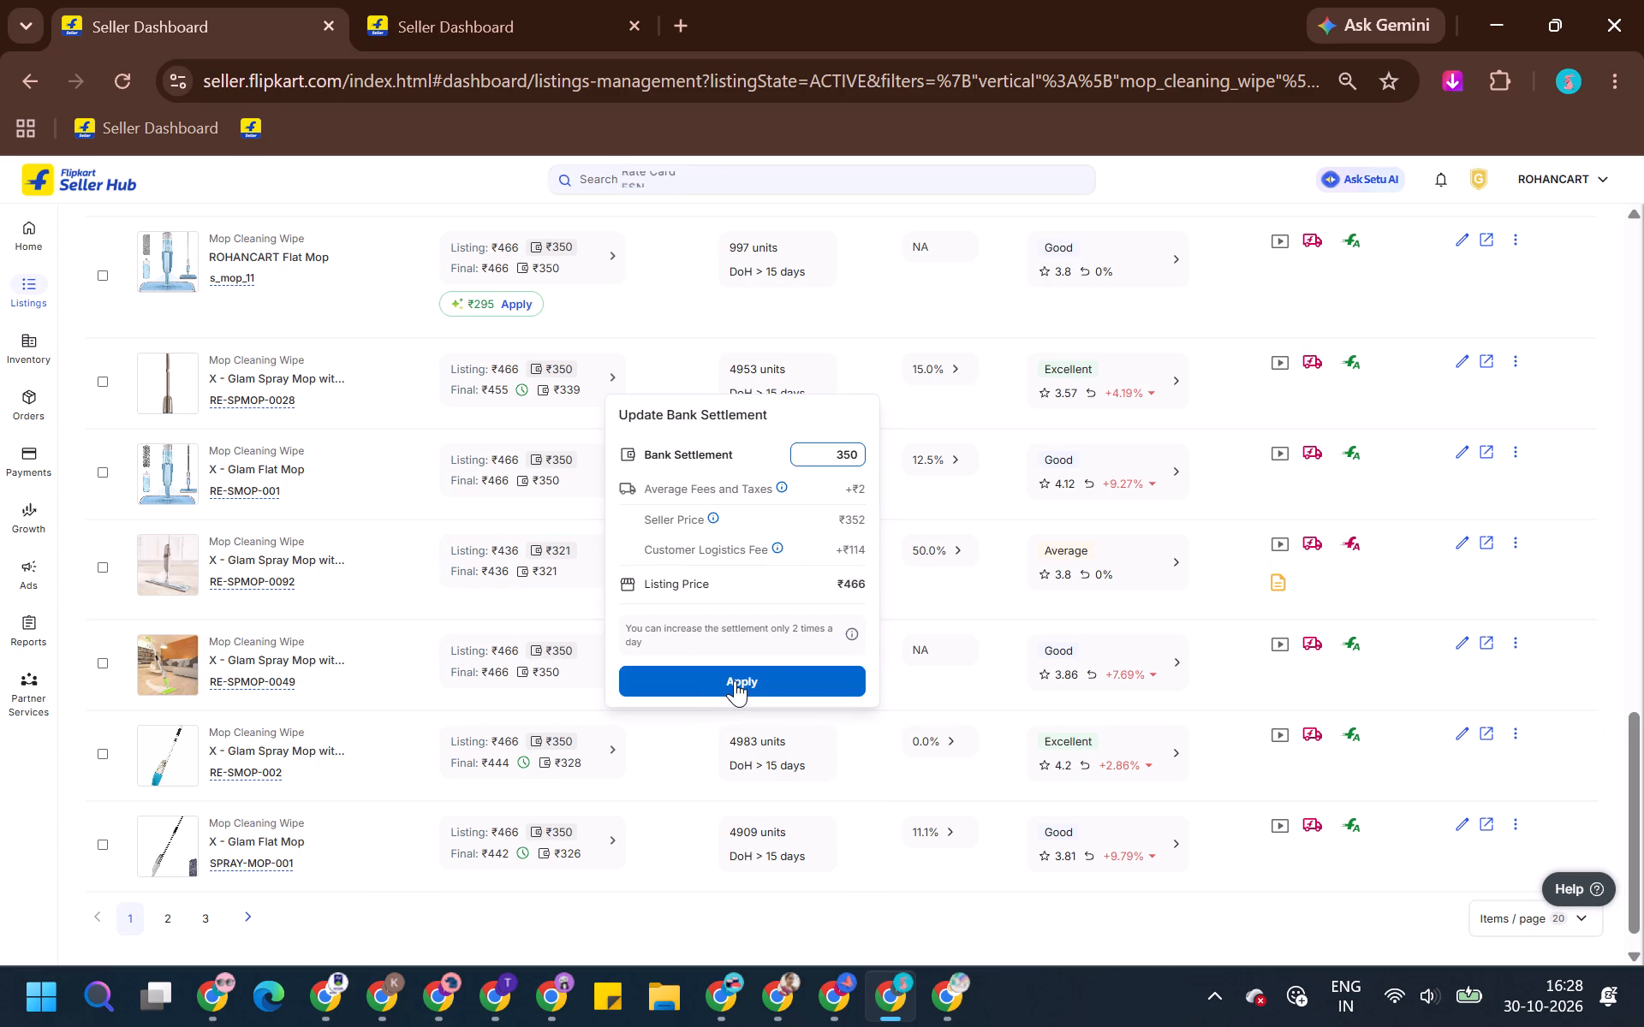
pyautogui.click(735, 680)
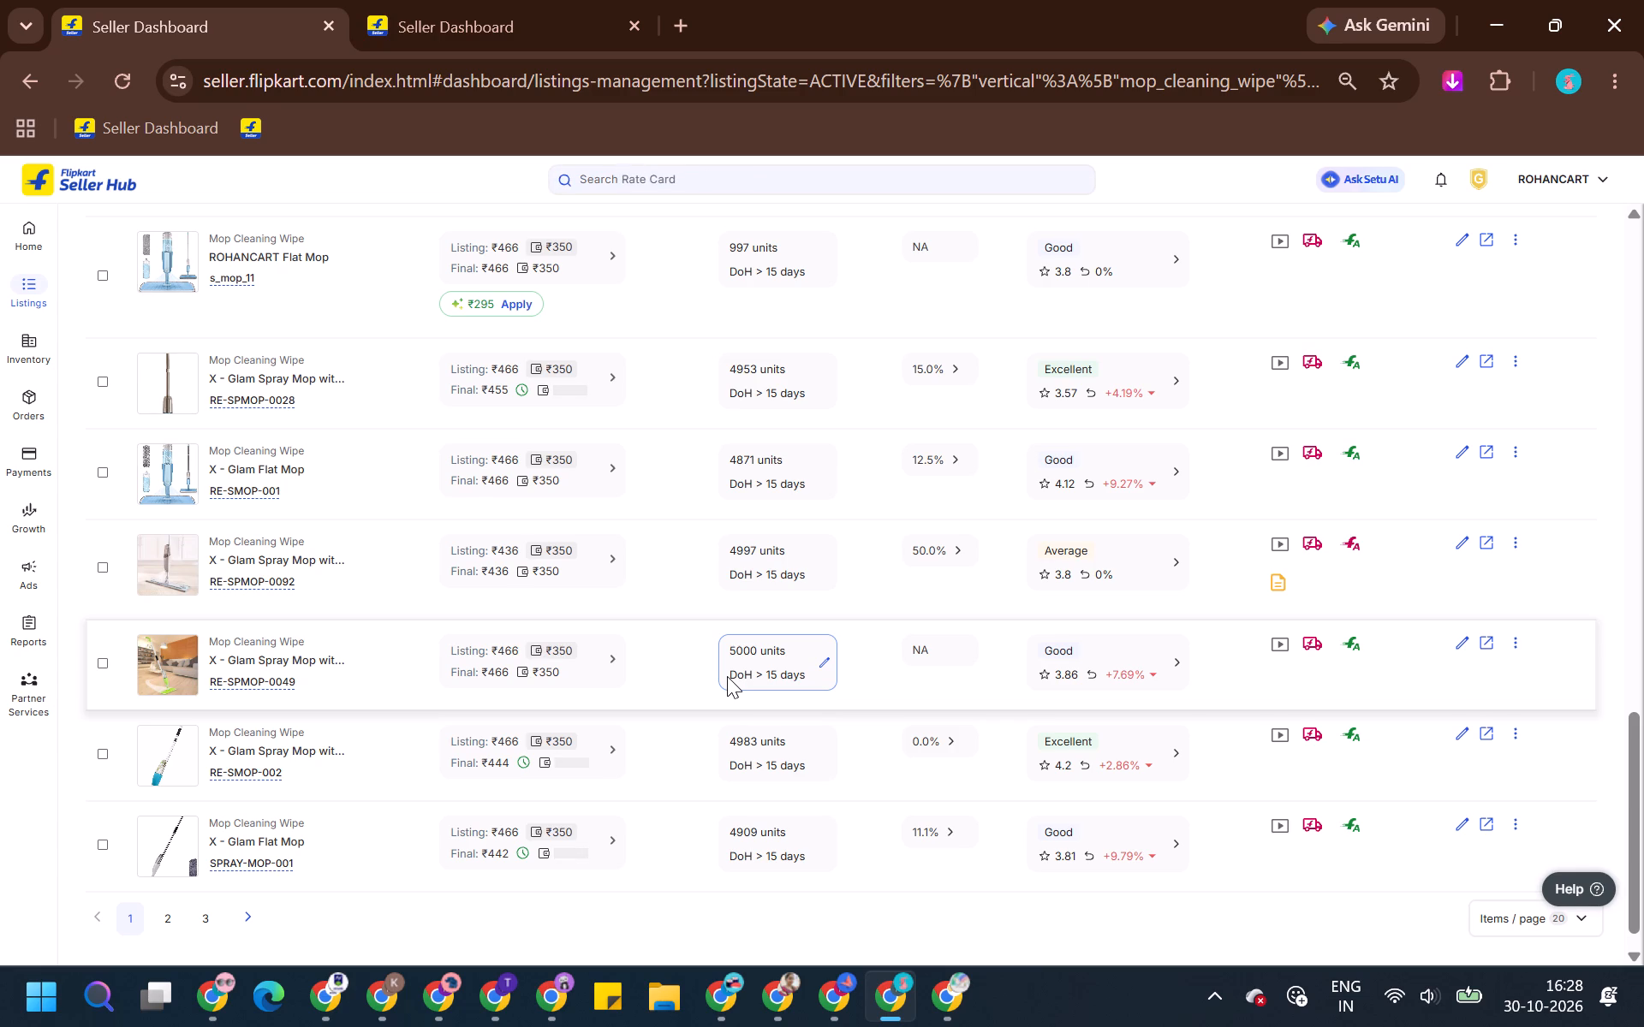
# Reload the mop listings and review page 1 for any bank settlement that still differs from ₹350.
pyautogui.scroll(14, 727, 676)
pyautogui.scroll(-4, 720, 347)
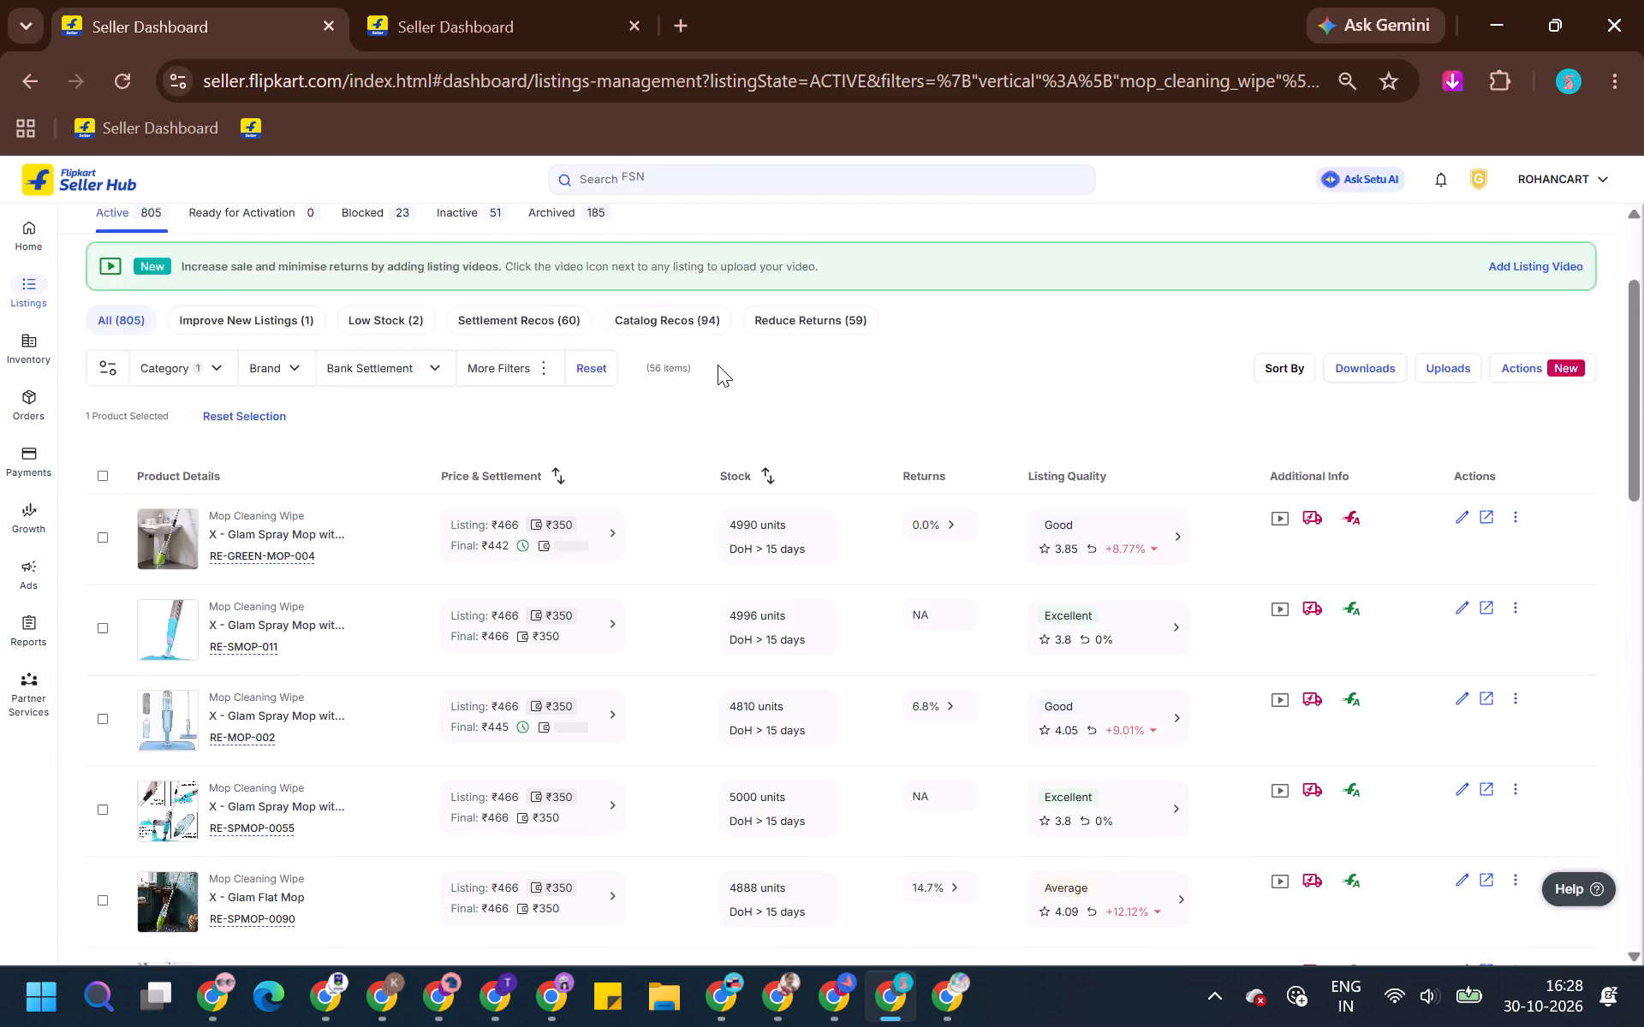
pyautogui.scroll(-18, 718, 365)
pyautogui.scroll(12, 640, 667)
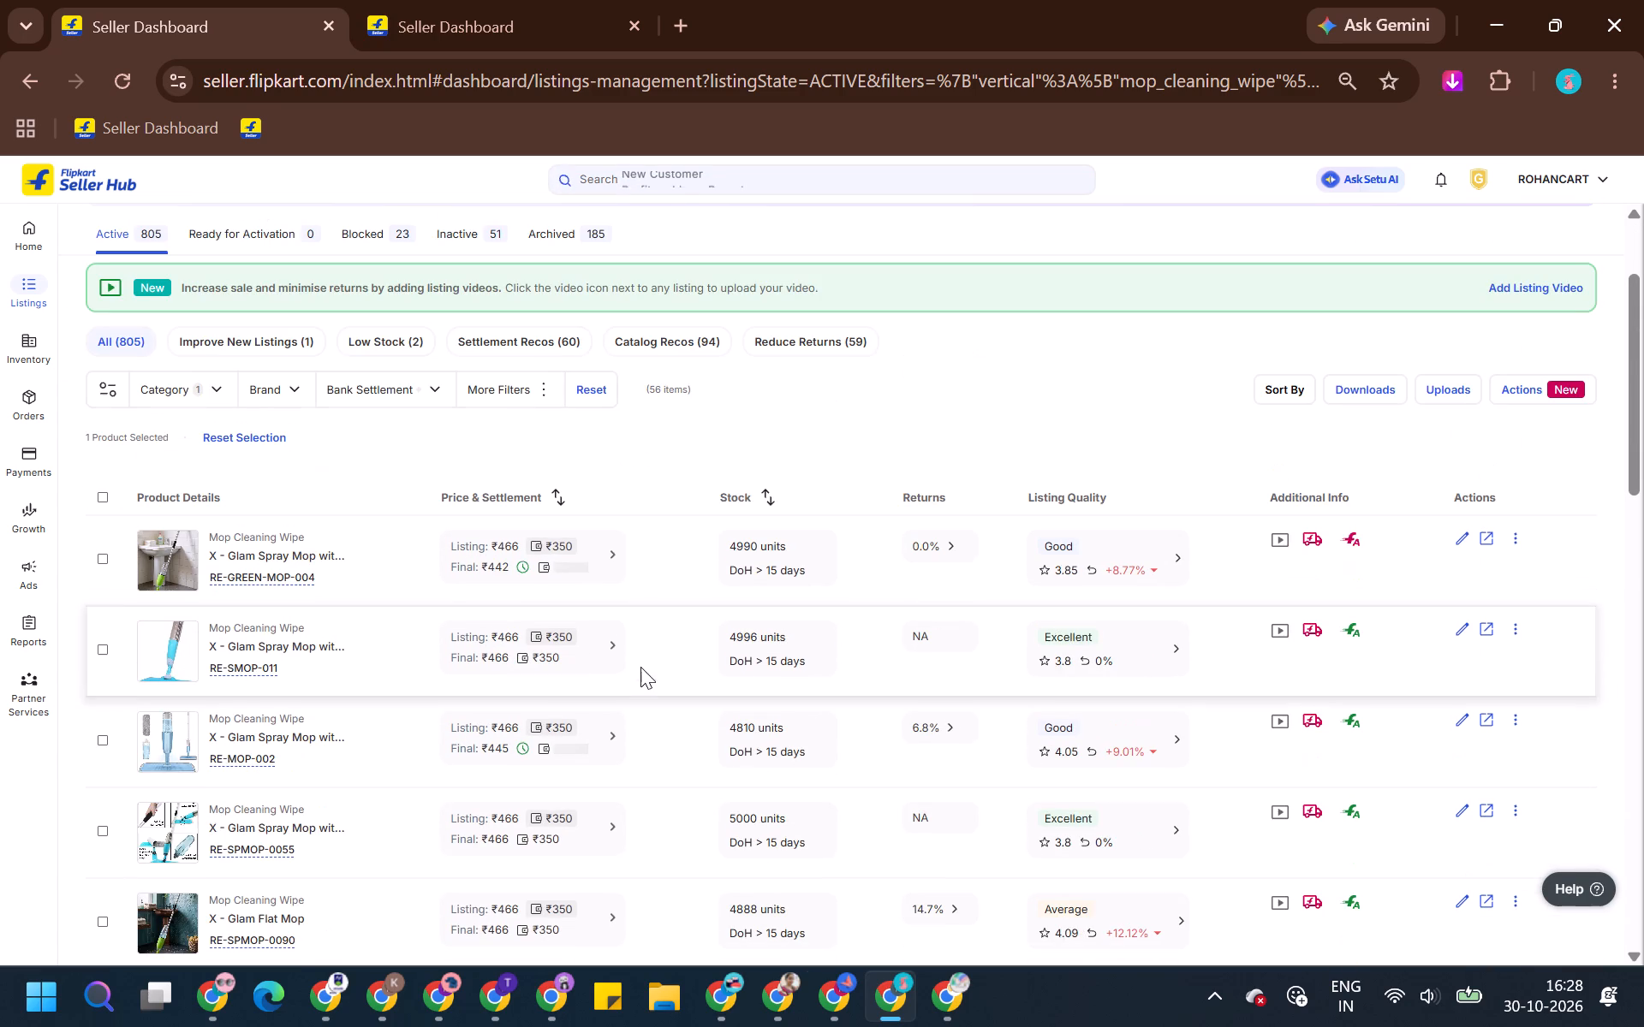
pyautogui.click(431, 393)
pyautogui.hotkey('ctrl', 'r')
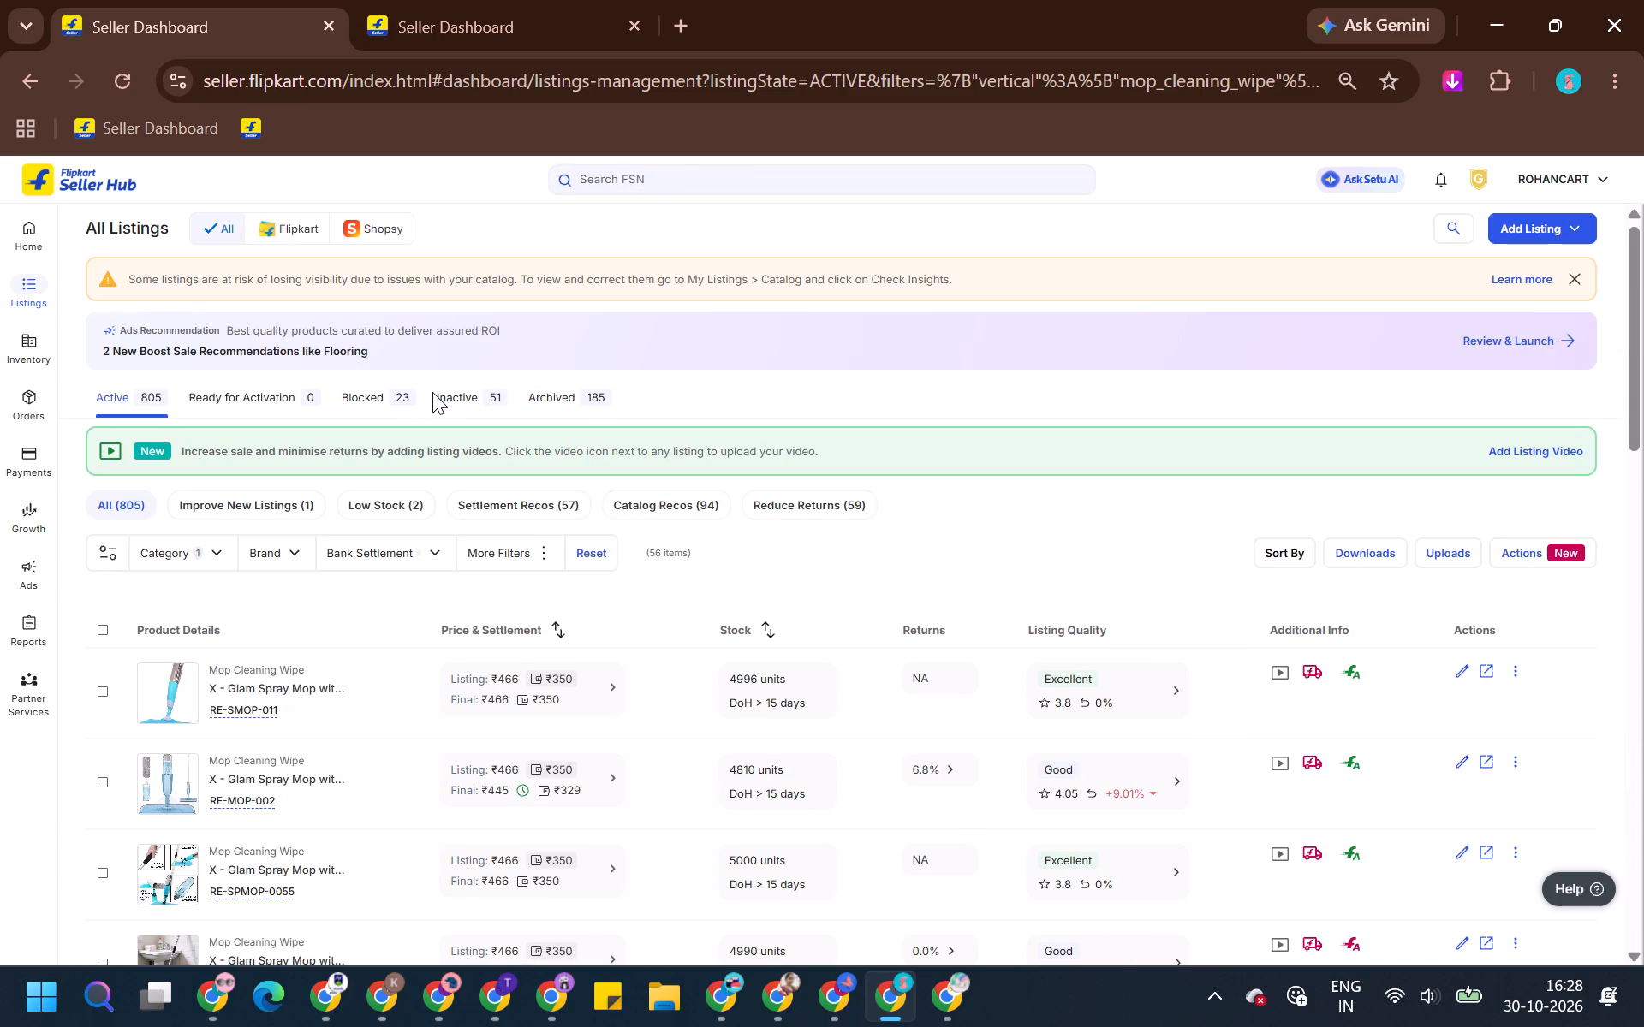
pyautogui.scroll(-5, 472, 376)
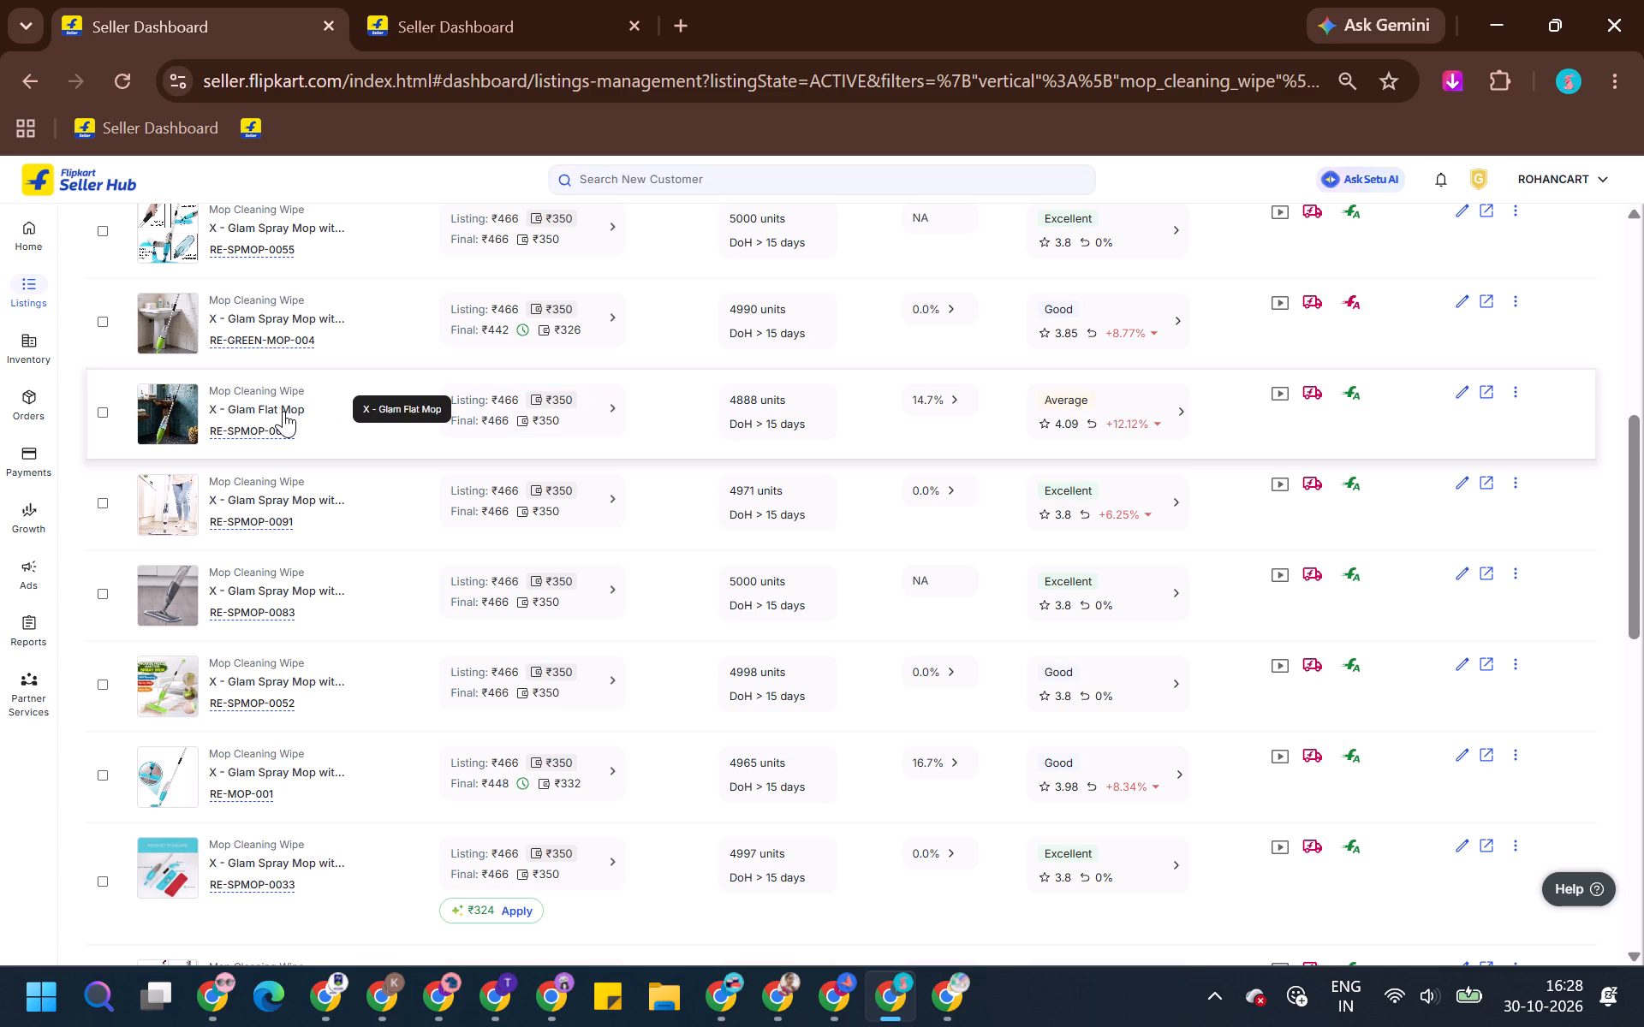
pyautogui.scroll(-5, 307, 417)
pyautogui.scroll(-5, 411, 593)
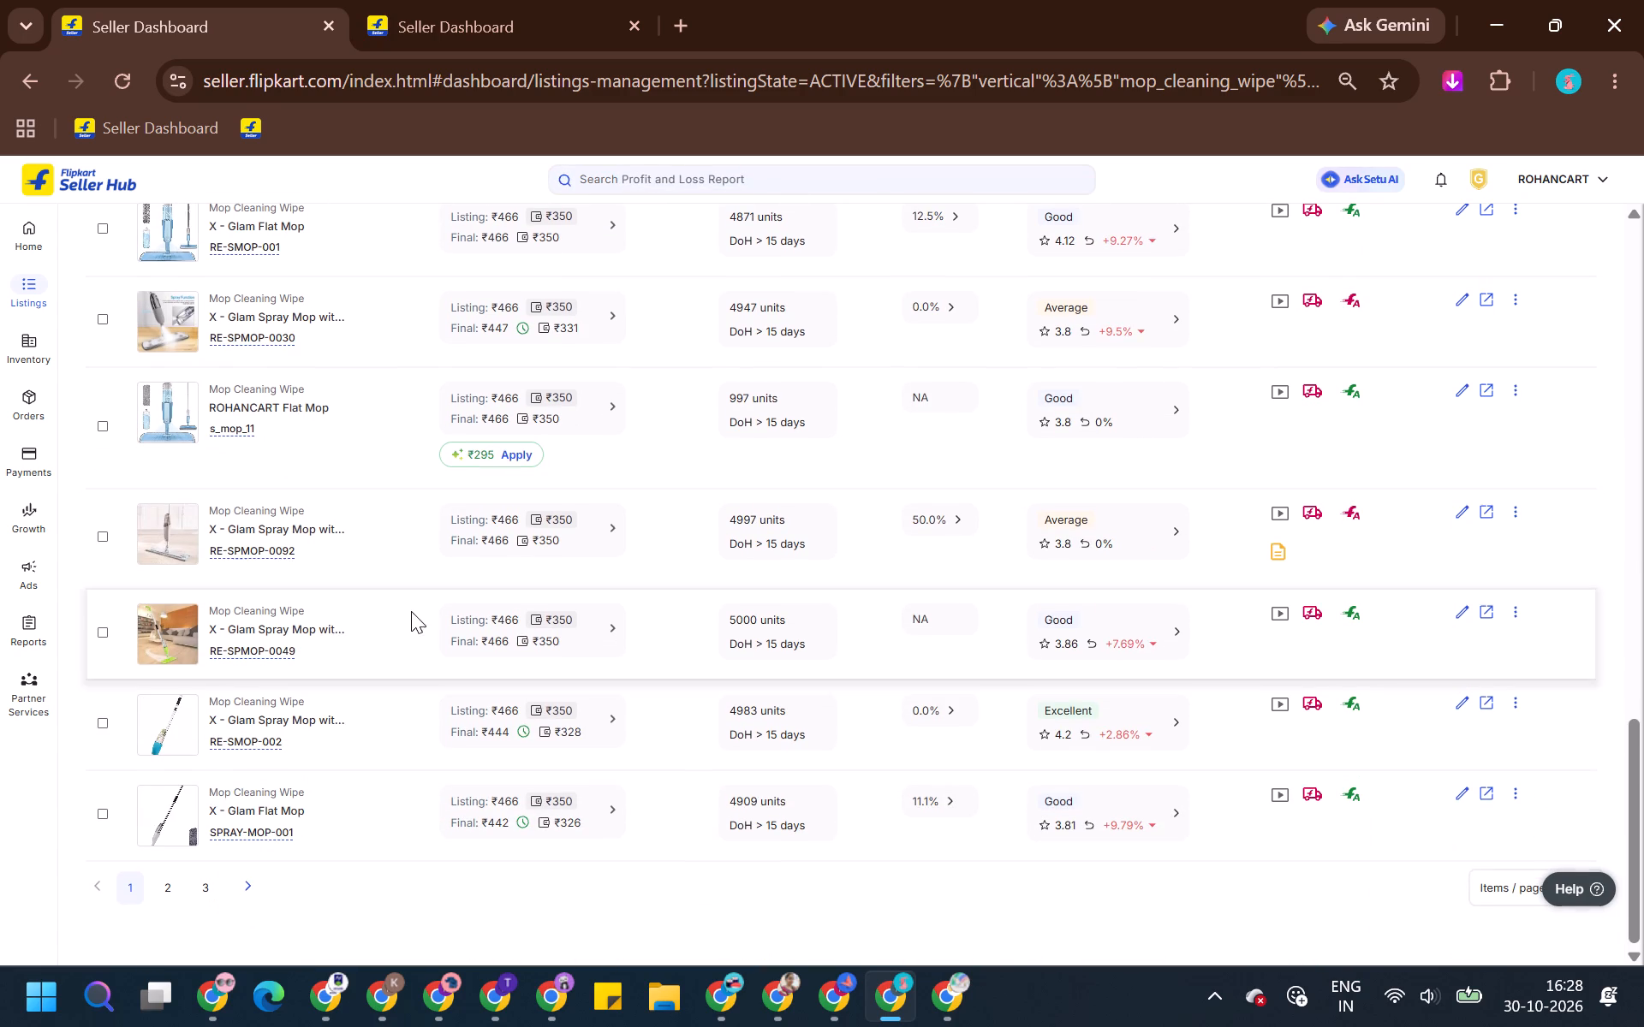
# Review pages 2 and 3 of the mop listings for any bank settlement that still differs from ₹350.
pyautogui.click(181, 893)
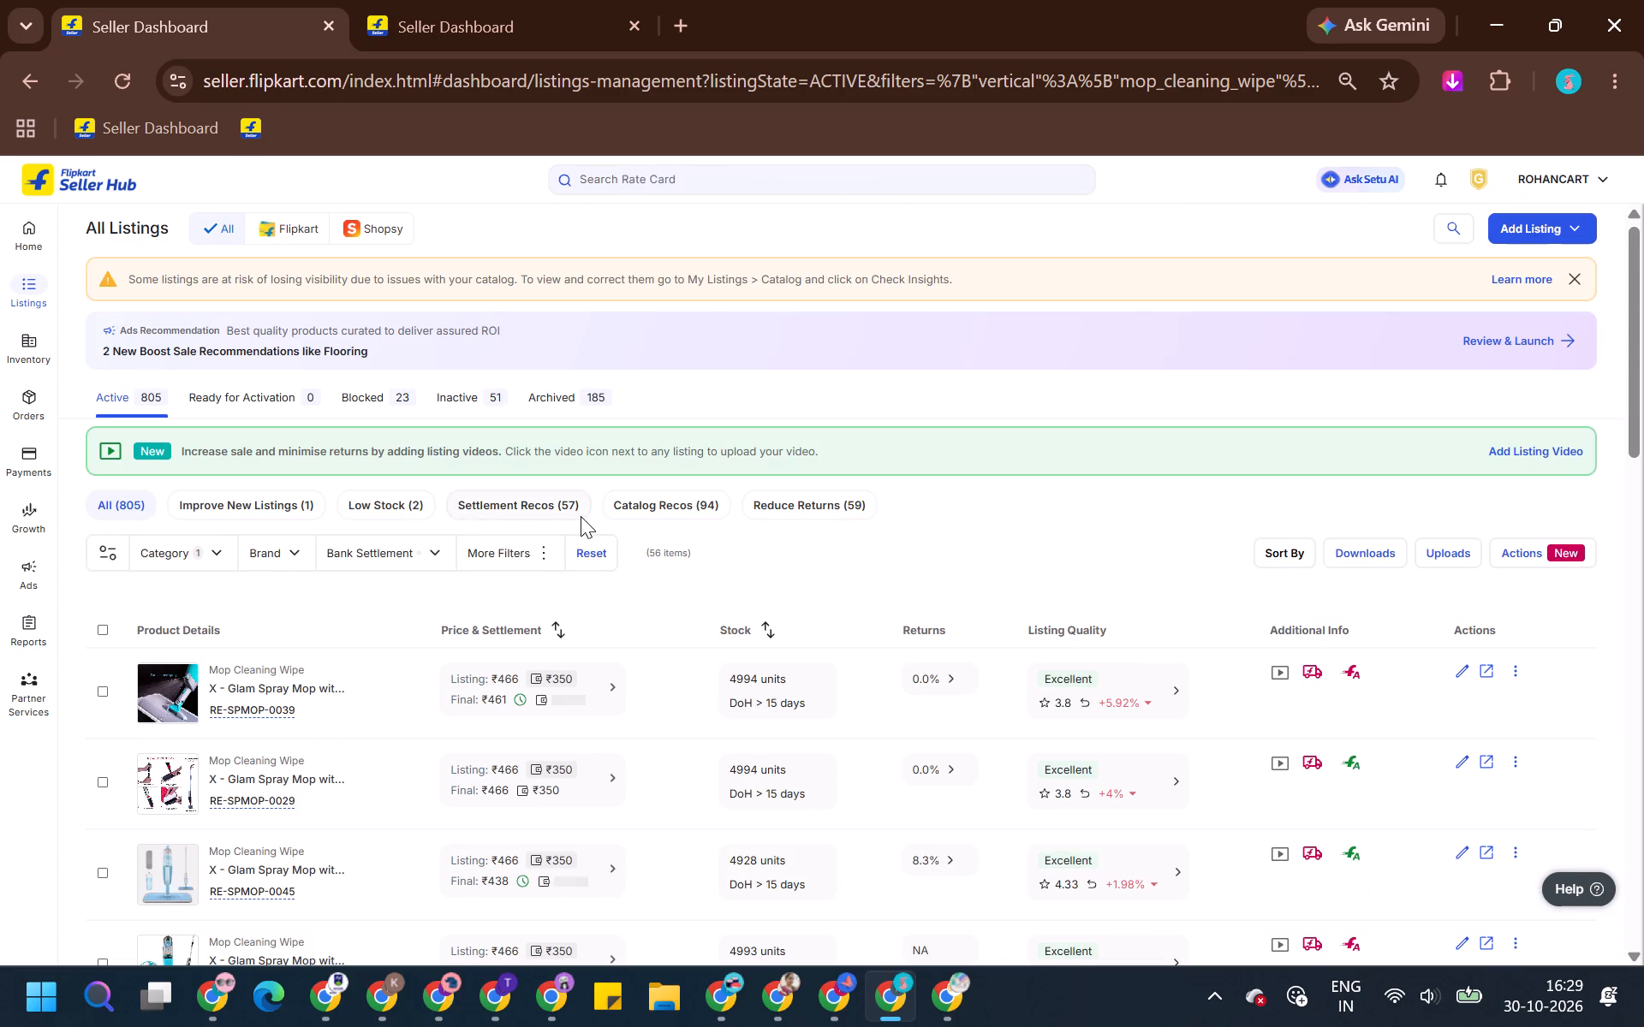
pyautogui.scroll(-7, 581, 516)
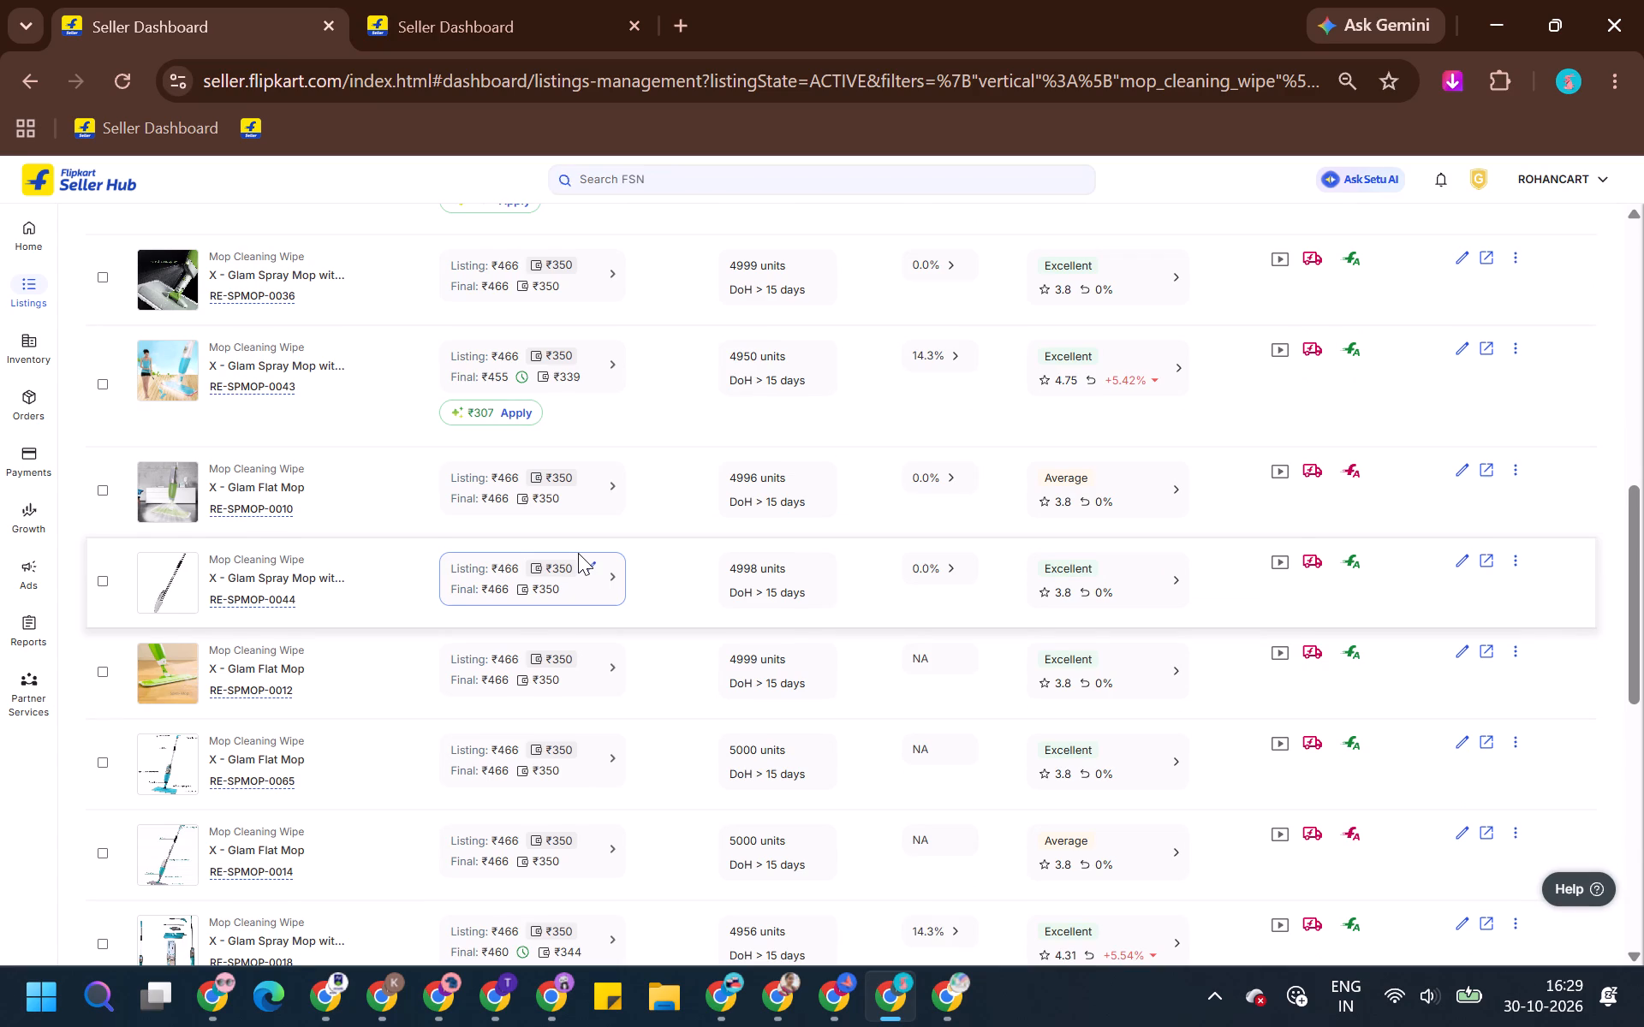
pyautogui.scroll(-8, 578, 553)
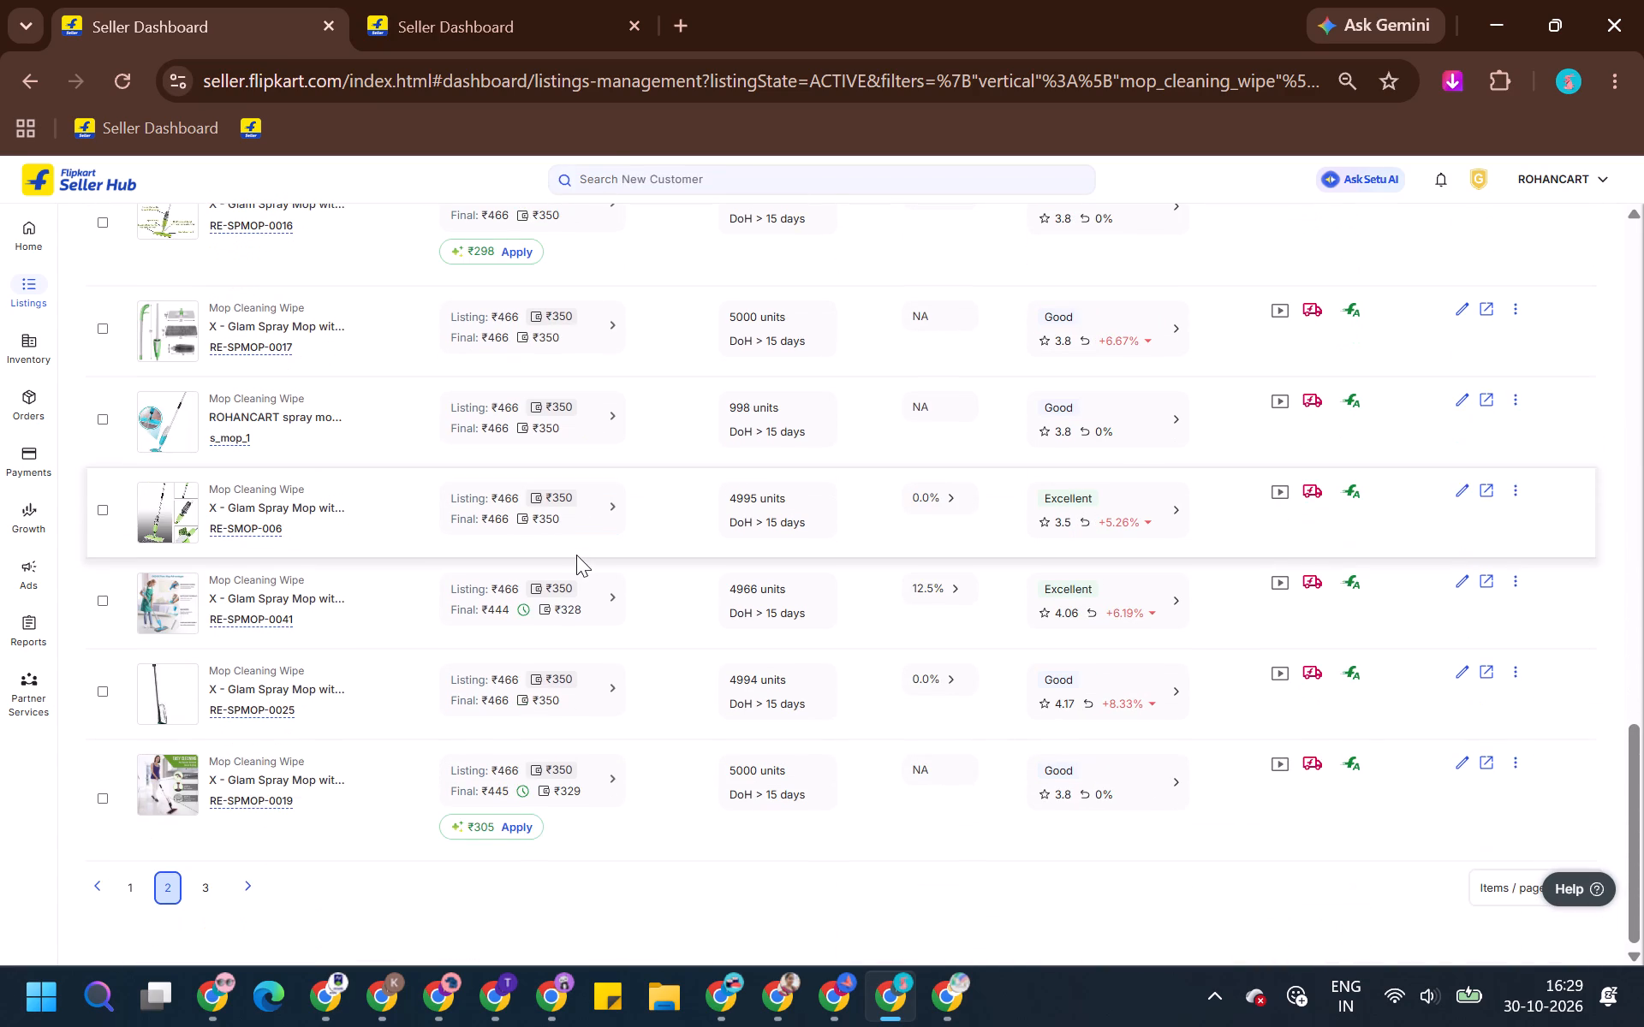
pyautogui.scroll(-1, 575, 555)
pyautogui.click(213, 889)
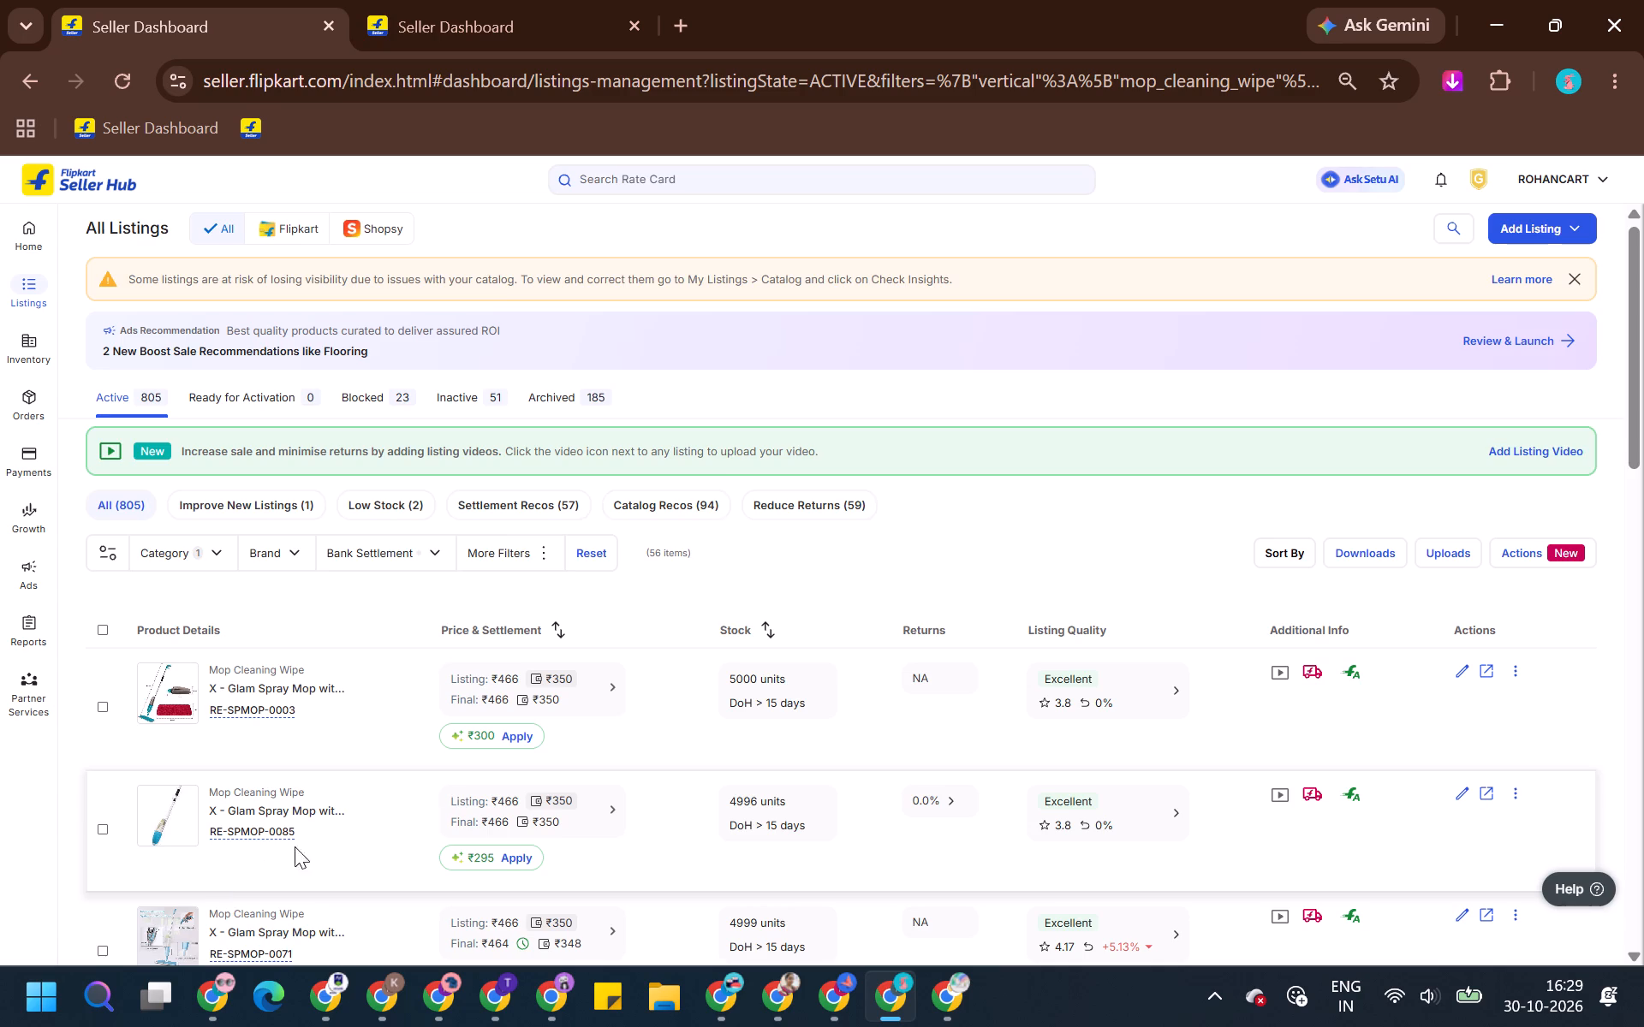
pyautogui.scroll(-5, 354, 815)
pyautogui.scroll(-5, 393, 628)
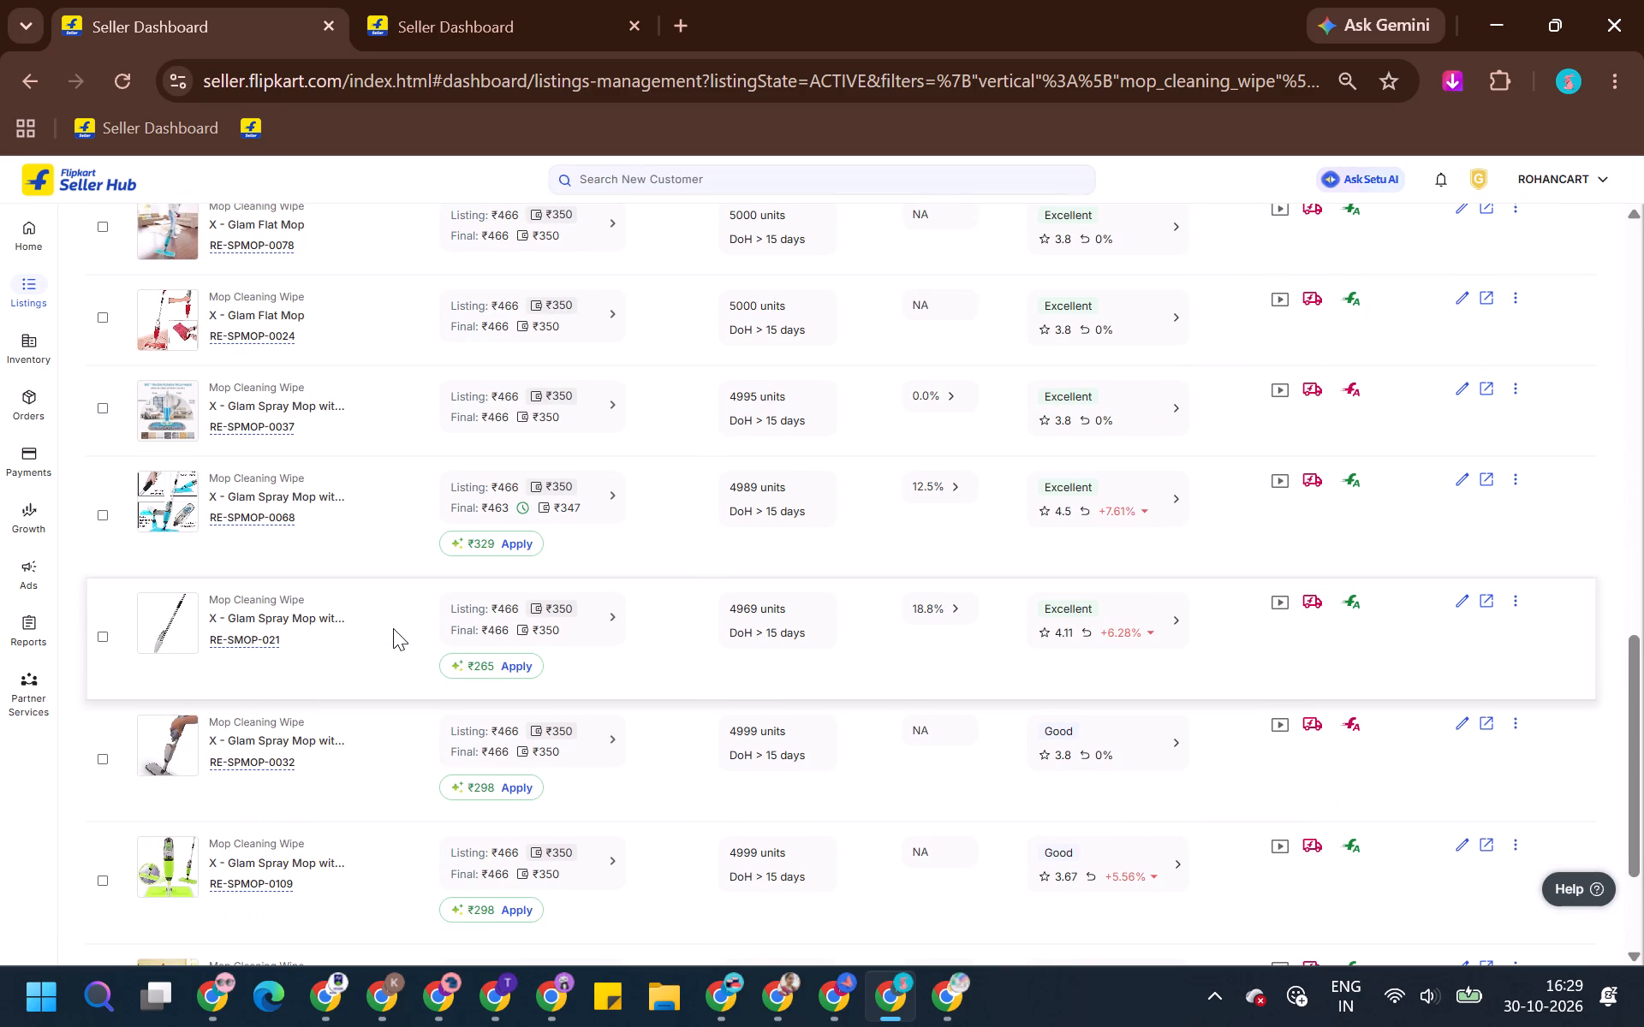
pyautogui.scroll(-3, 393, 628)
# Filter the mop listings to a bank settlement range of 250 to 300 and look through the matching listings.
pyautogui.scroll(13, 384, 638)
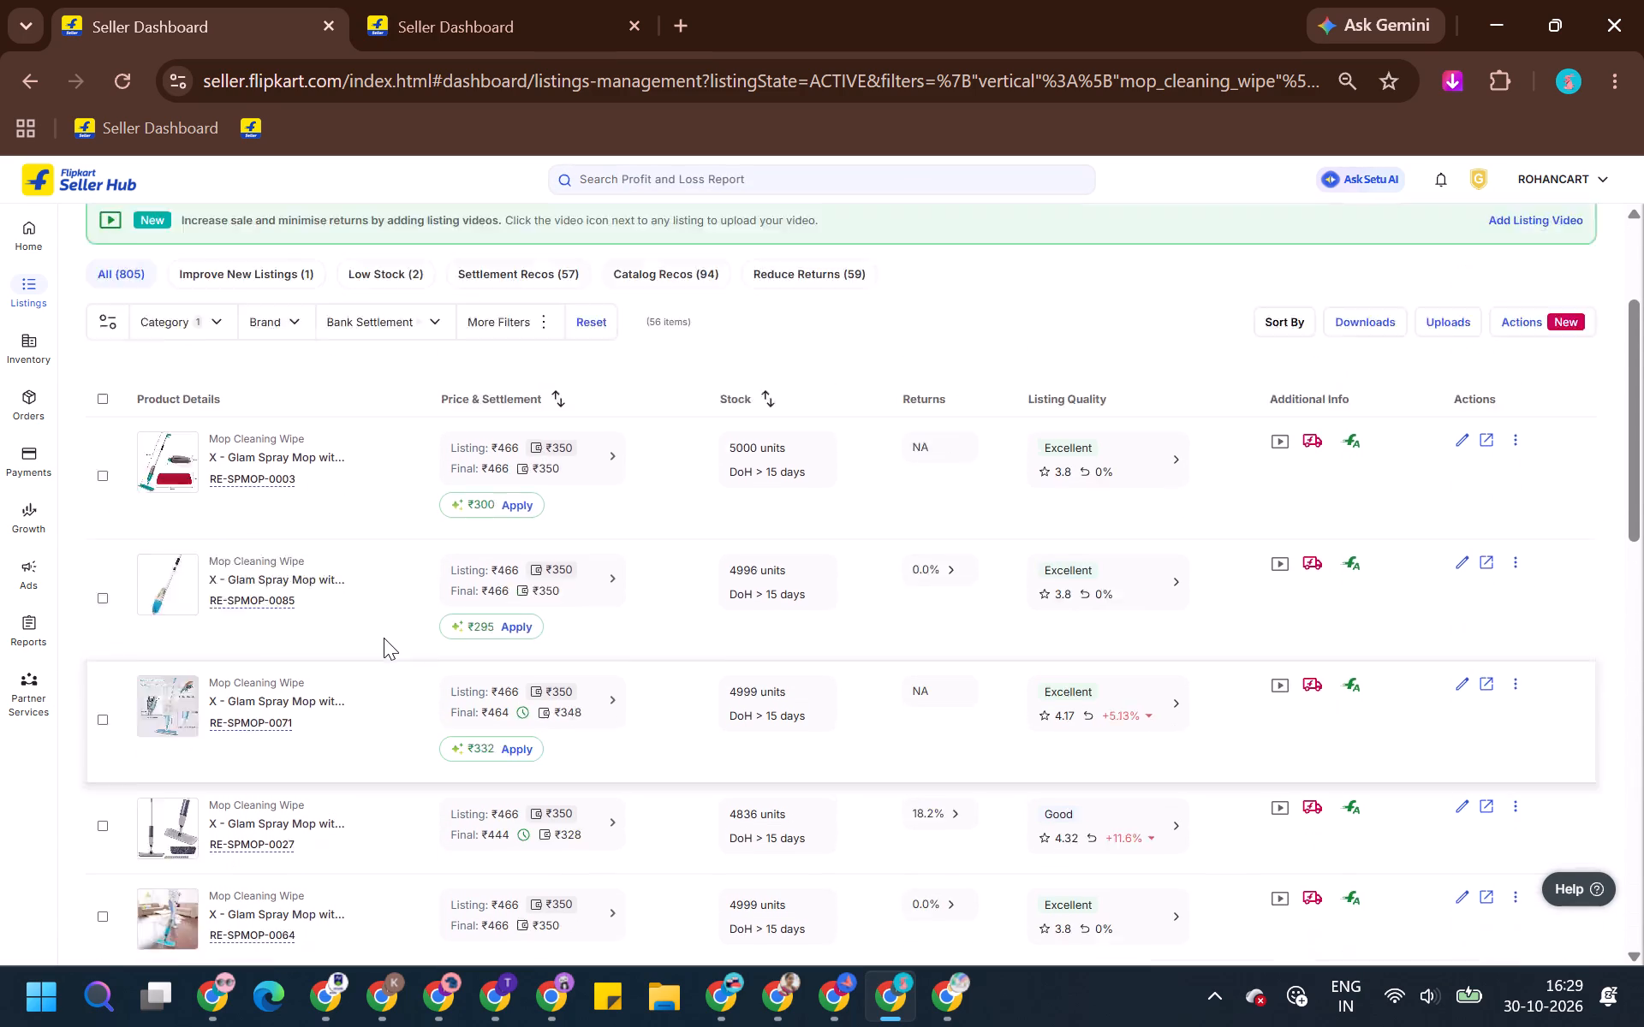
pyautogui.click(364, 555)
pyautogui.tripleClick(387, 655)
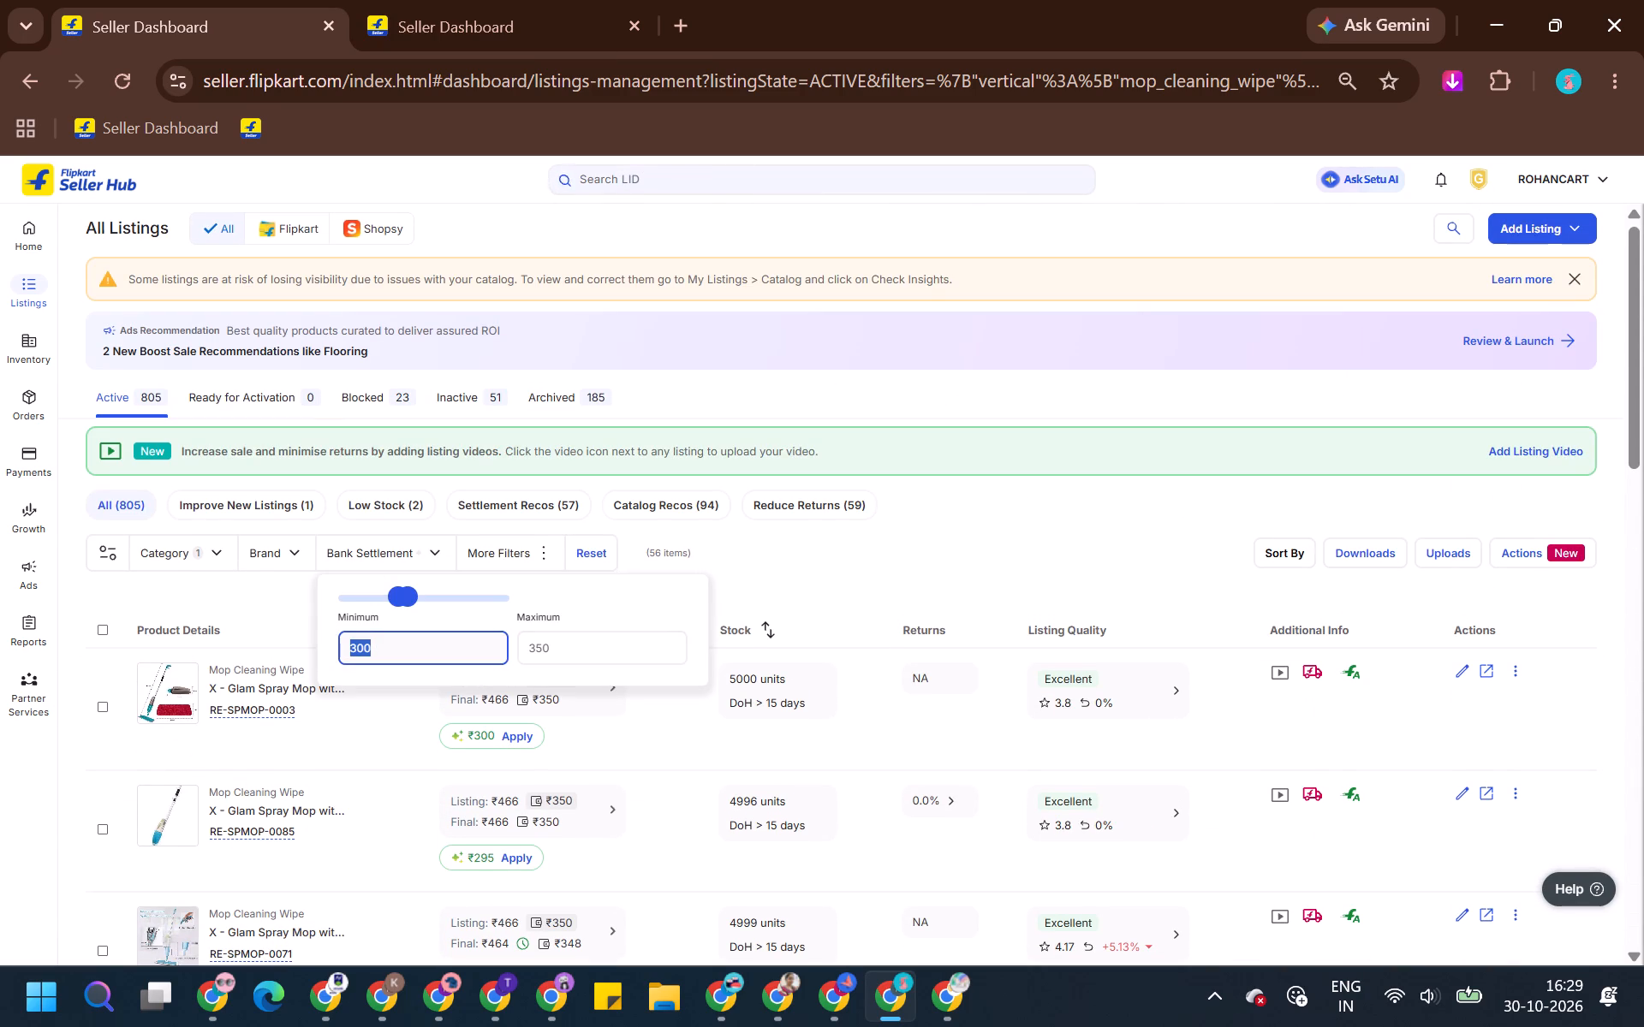
pyautogui.hotkey('ctrl', 'c')
pyautogui.doubleClick(605, 652)
pyautogui.hotkey('ctrl', 'v')
pyautogui.click(419, 668)
pyautogui.tripleClick(415, 648)
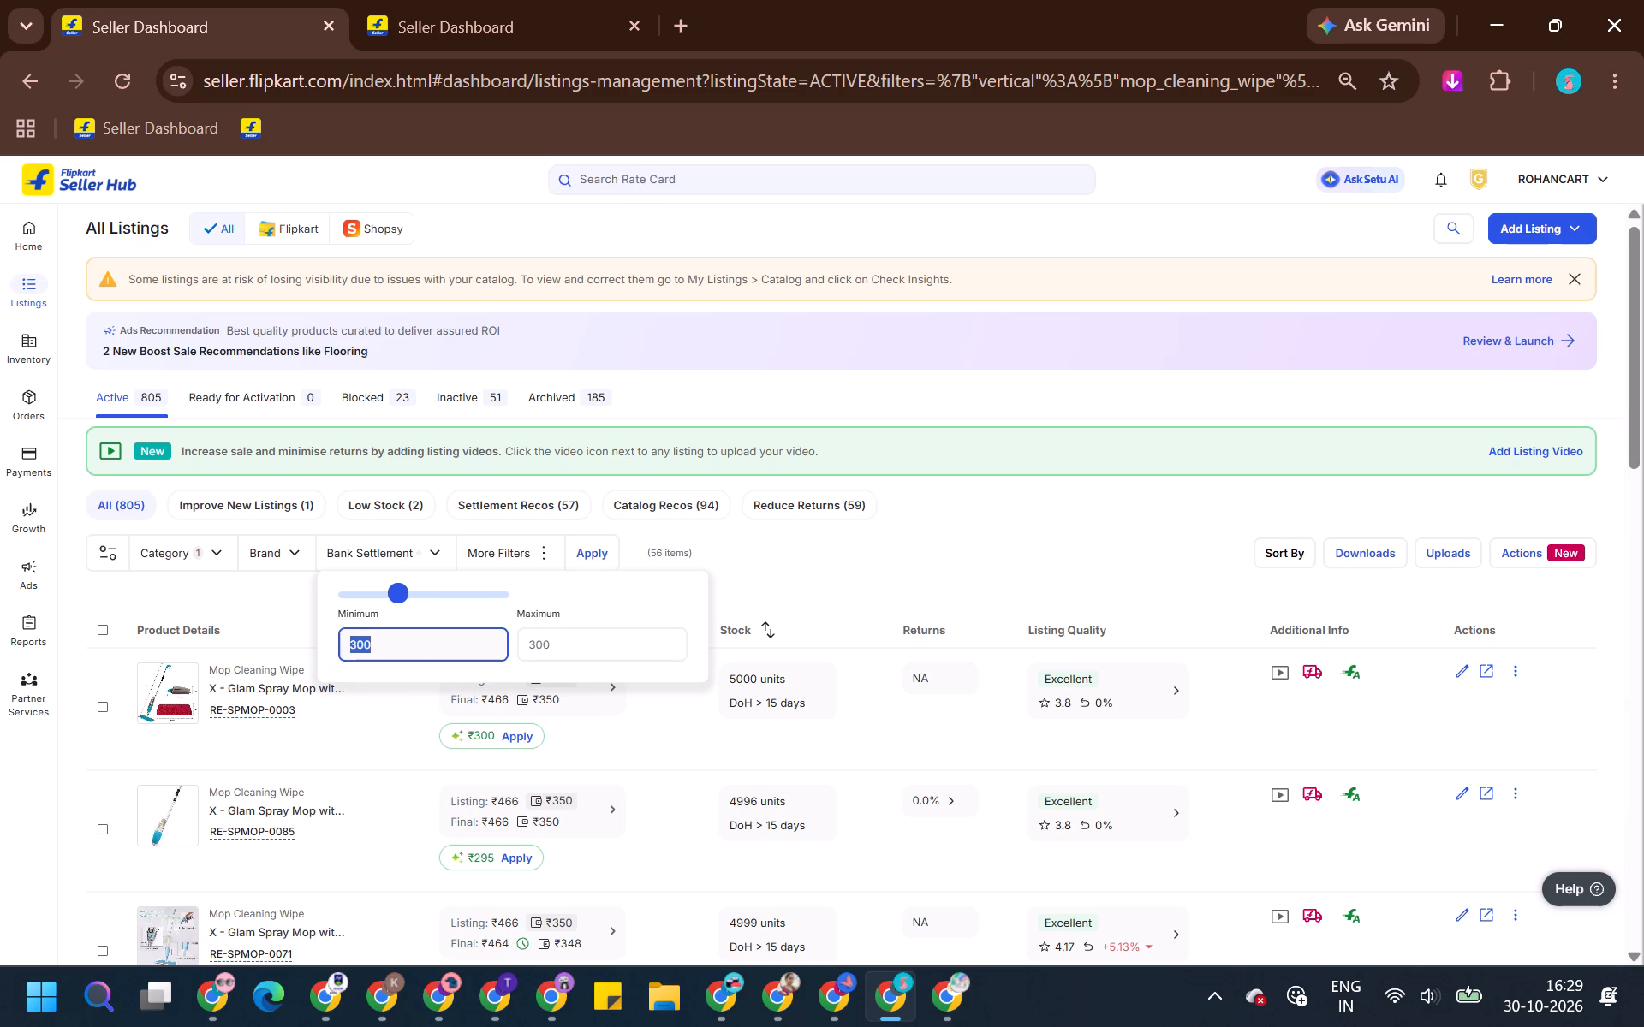
pyautogui.write('250')
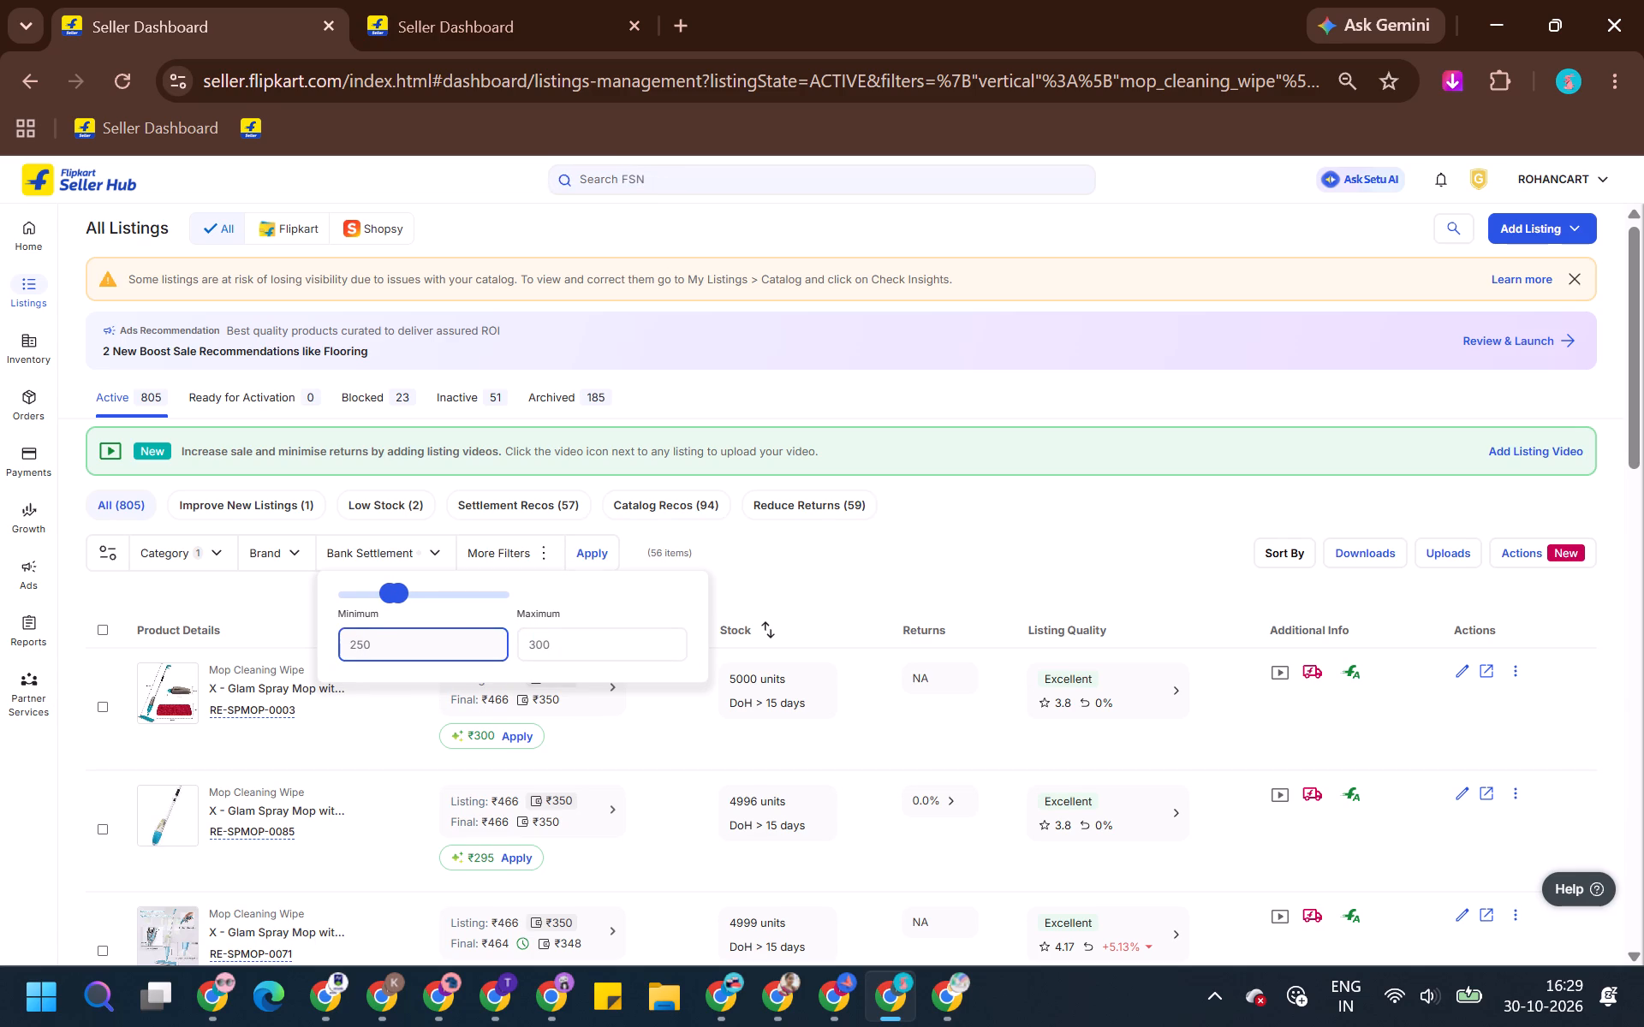
pyautogui.click(580, 553)
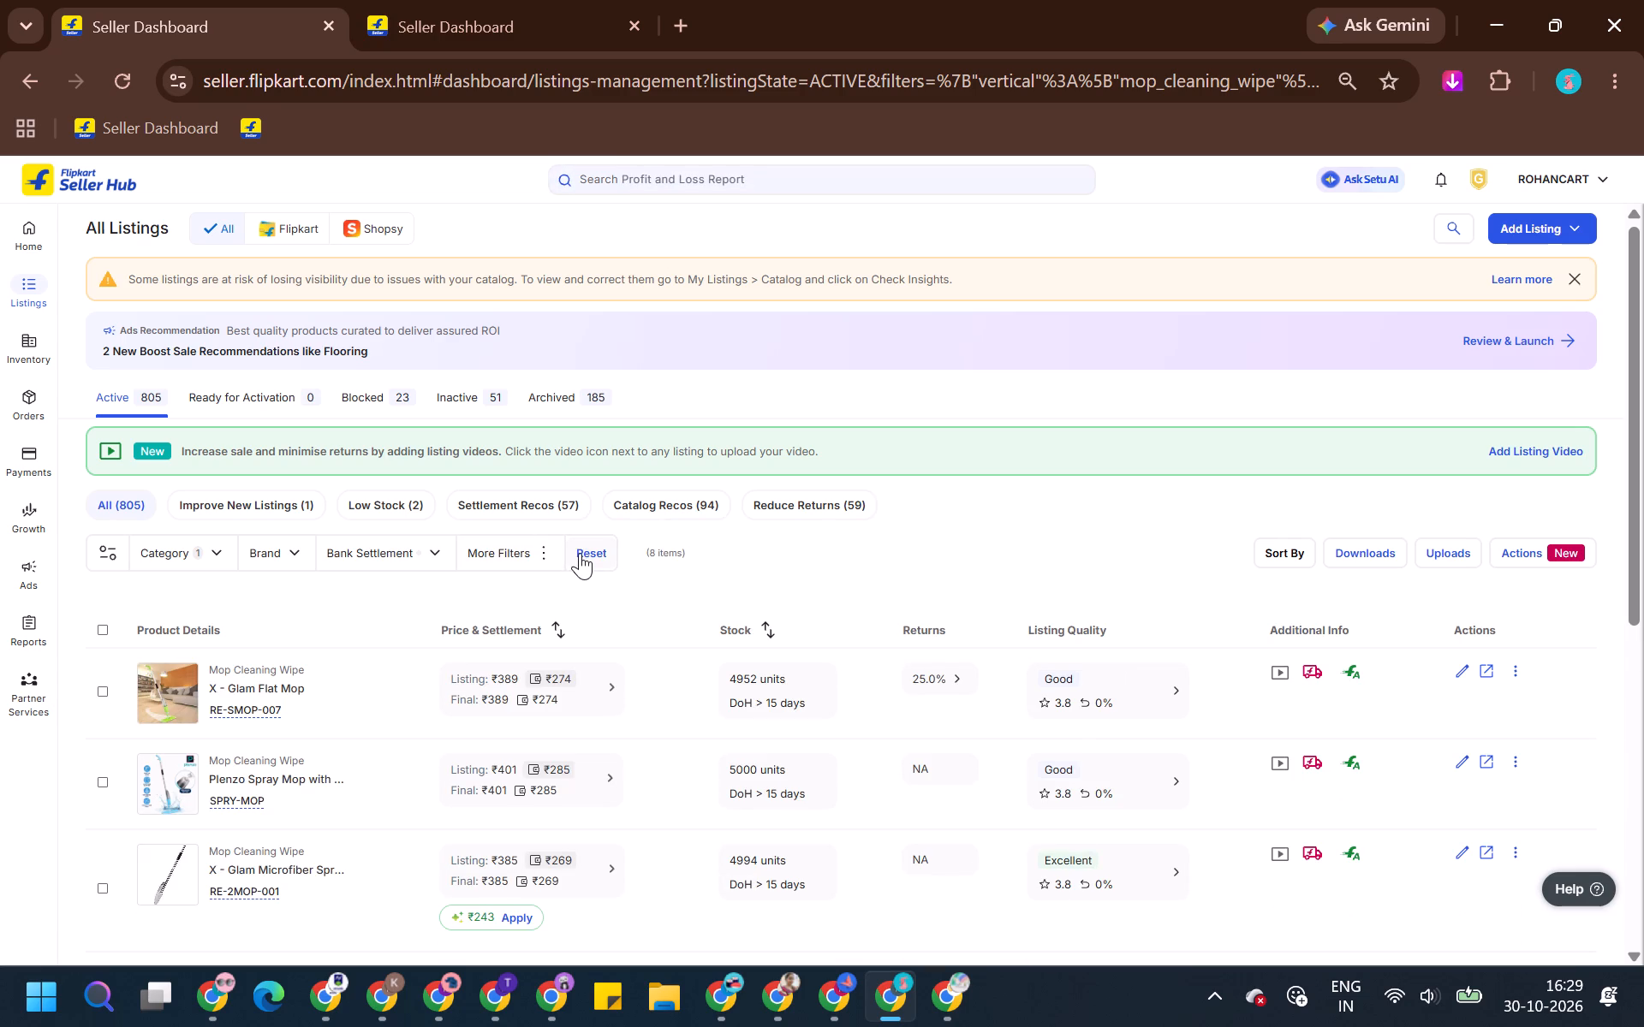
pyautogui.scroll(-1, 609, 506)
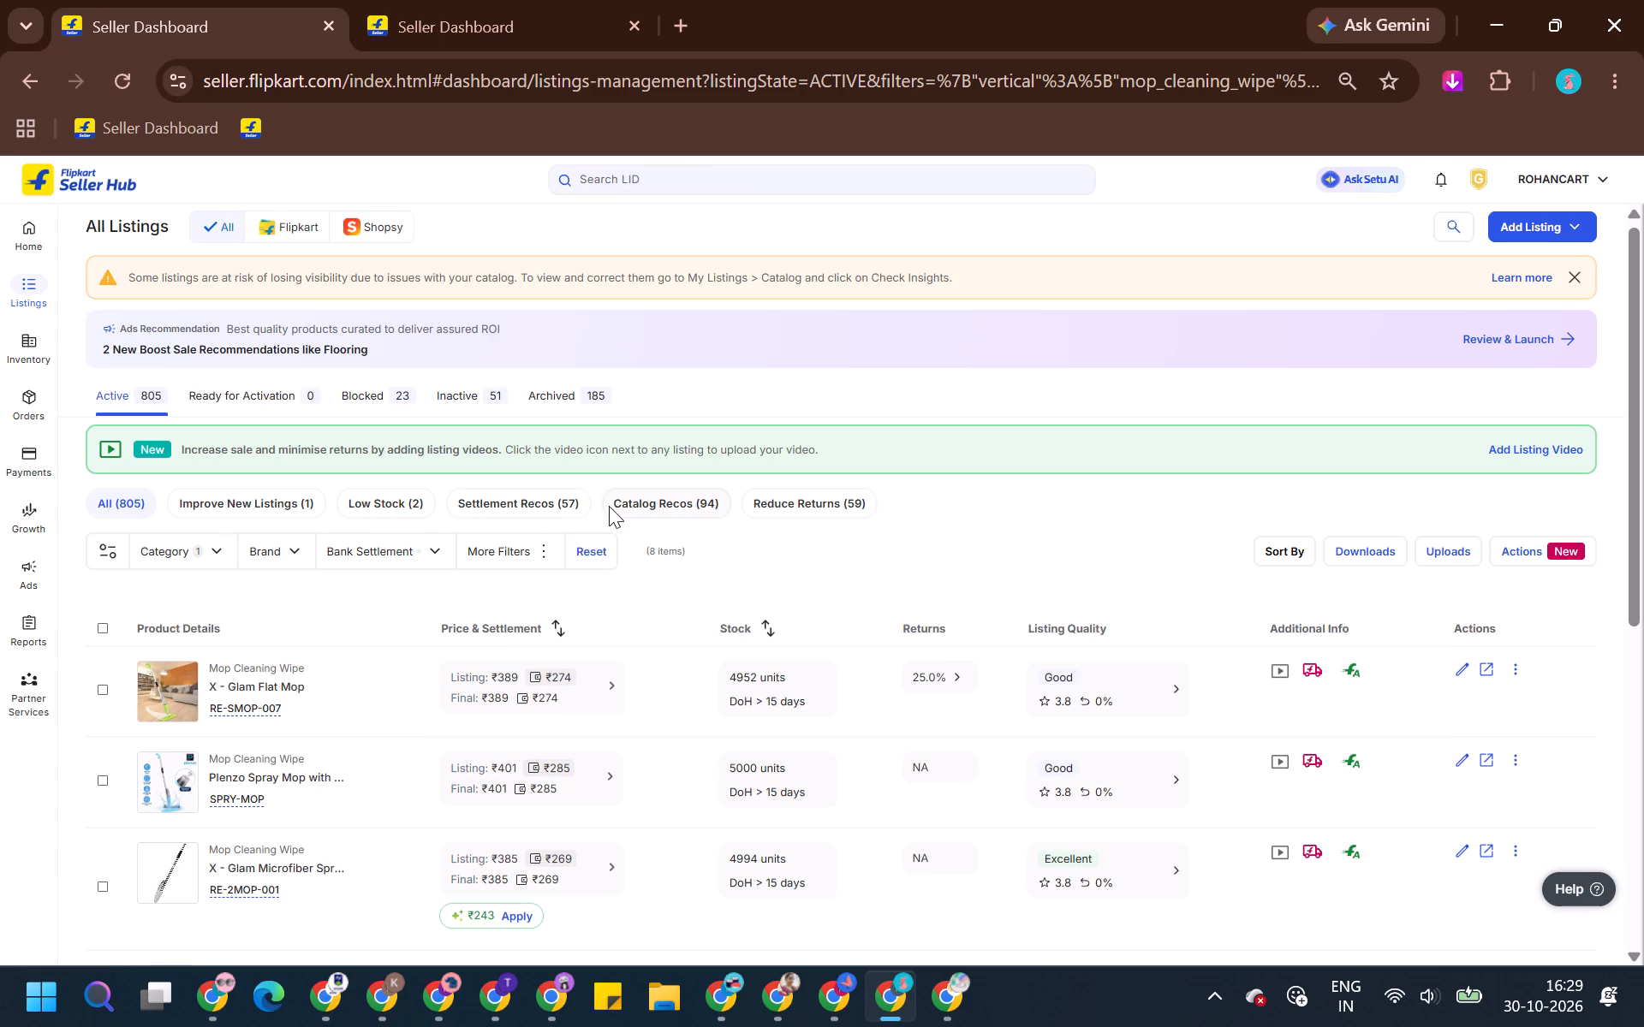
pyautogui.scroll(-2, 609, 506)
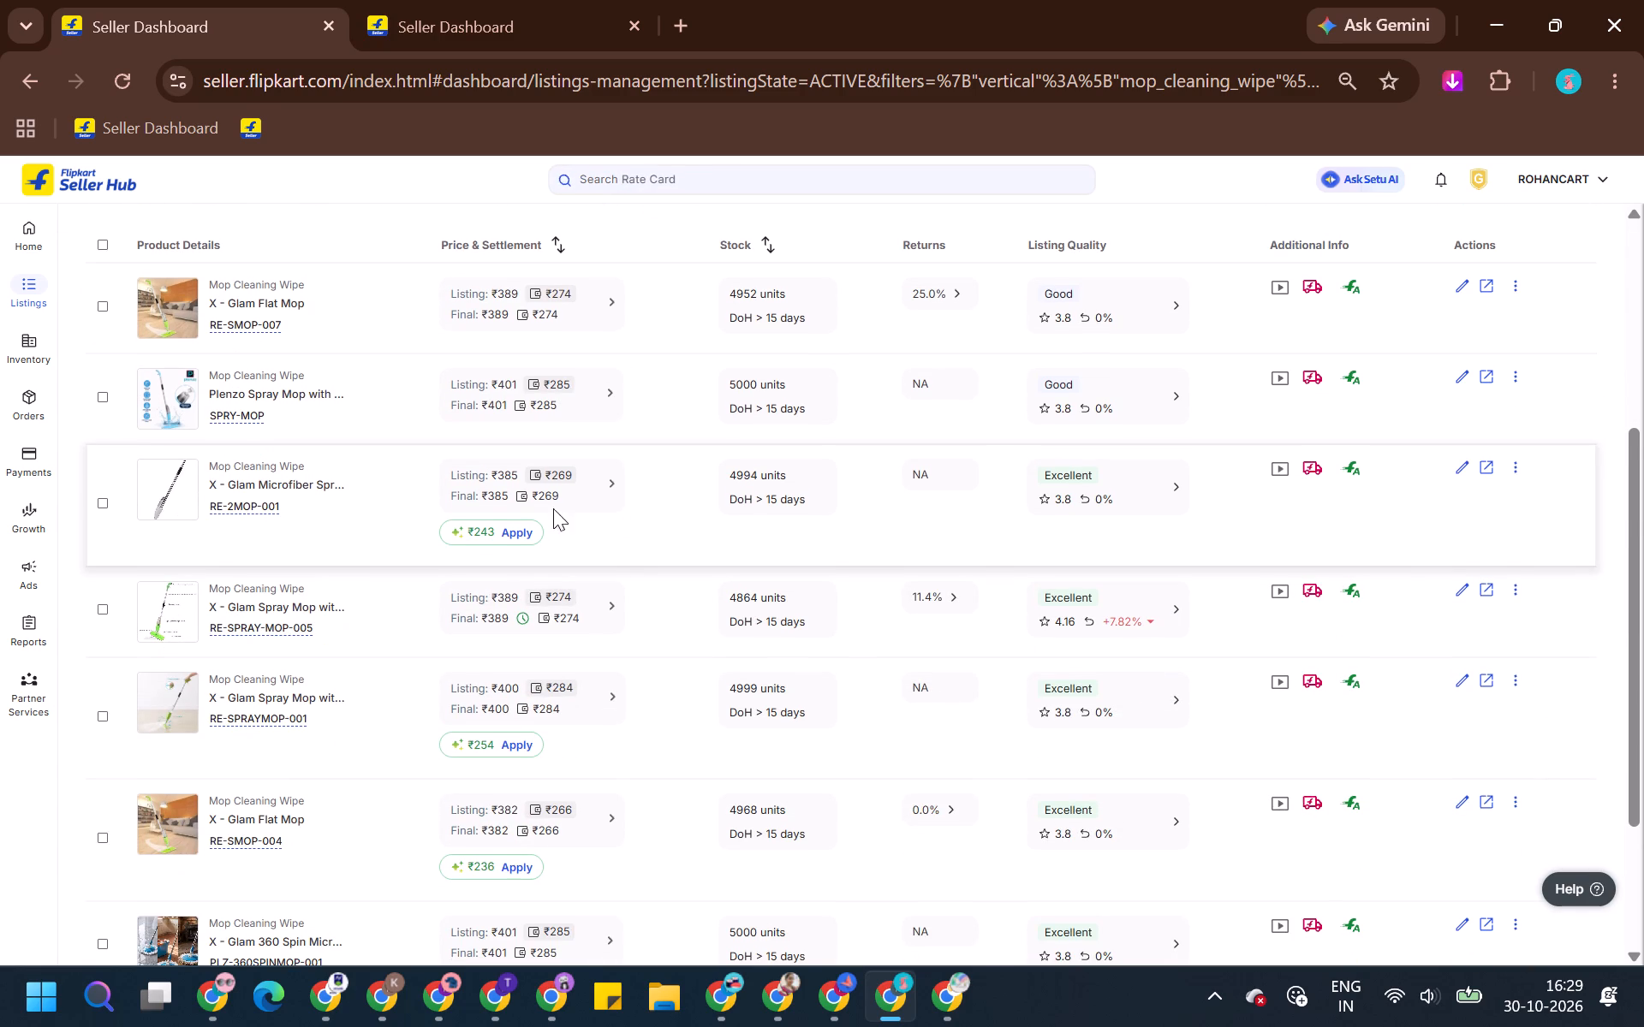
pyautogui.scroll(-11, 492, 513)
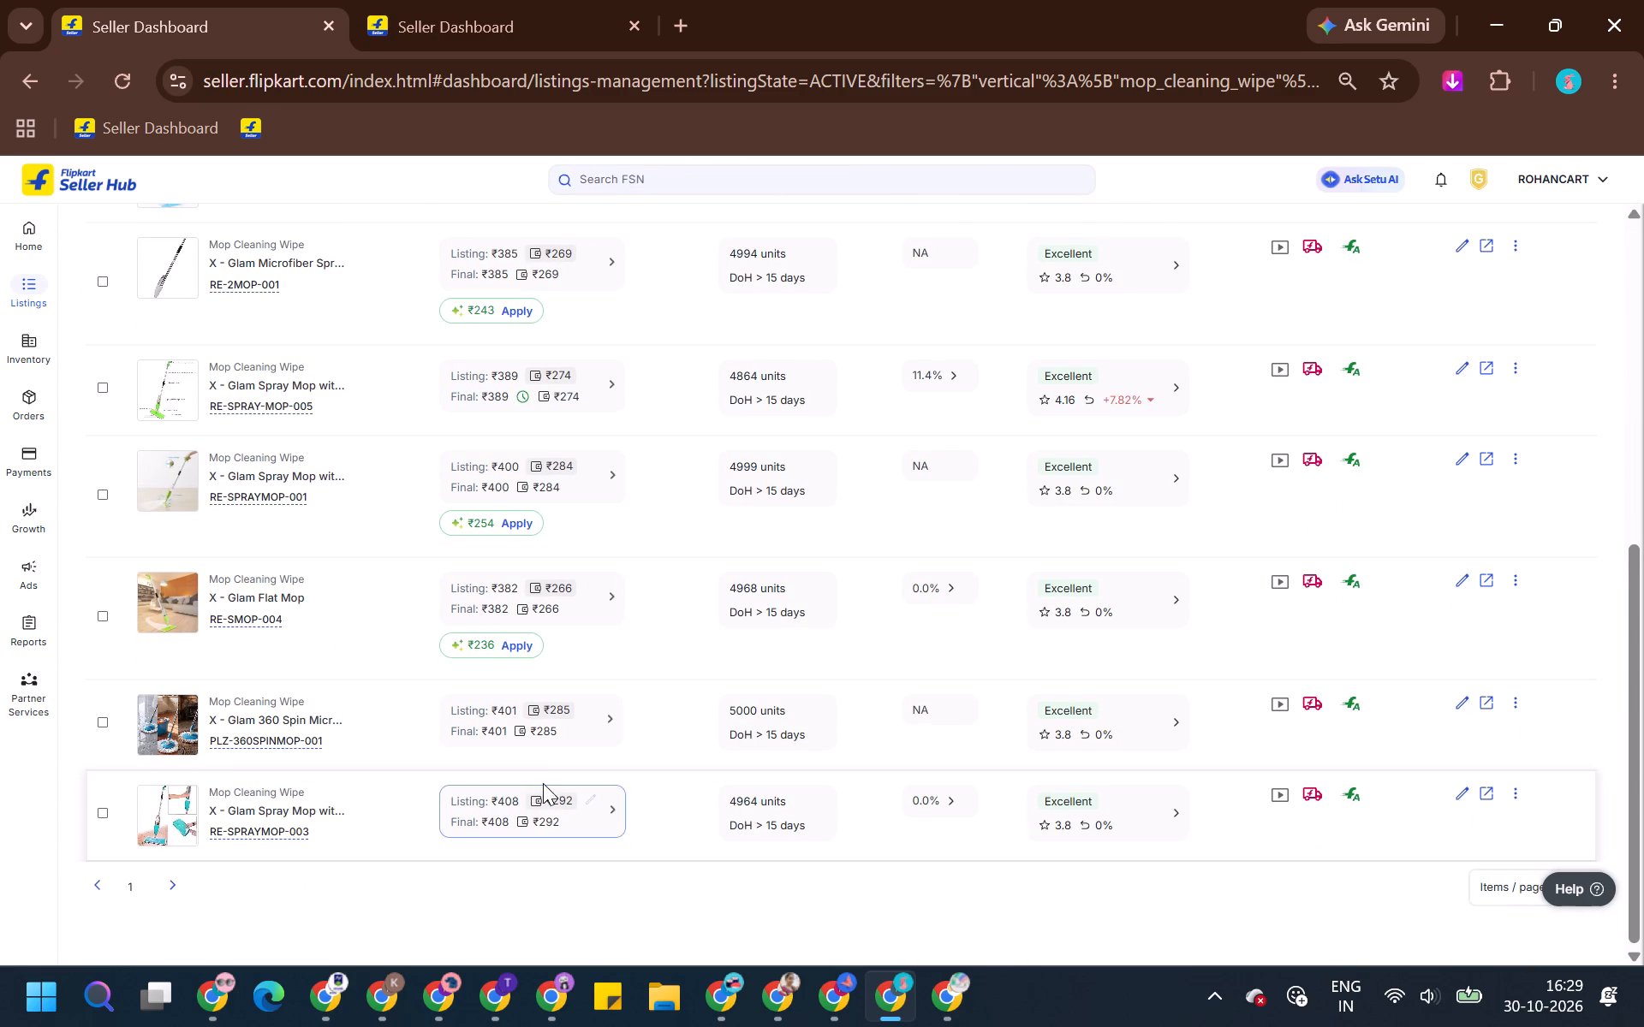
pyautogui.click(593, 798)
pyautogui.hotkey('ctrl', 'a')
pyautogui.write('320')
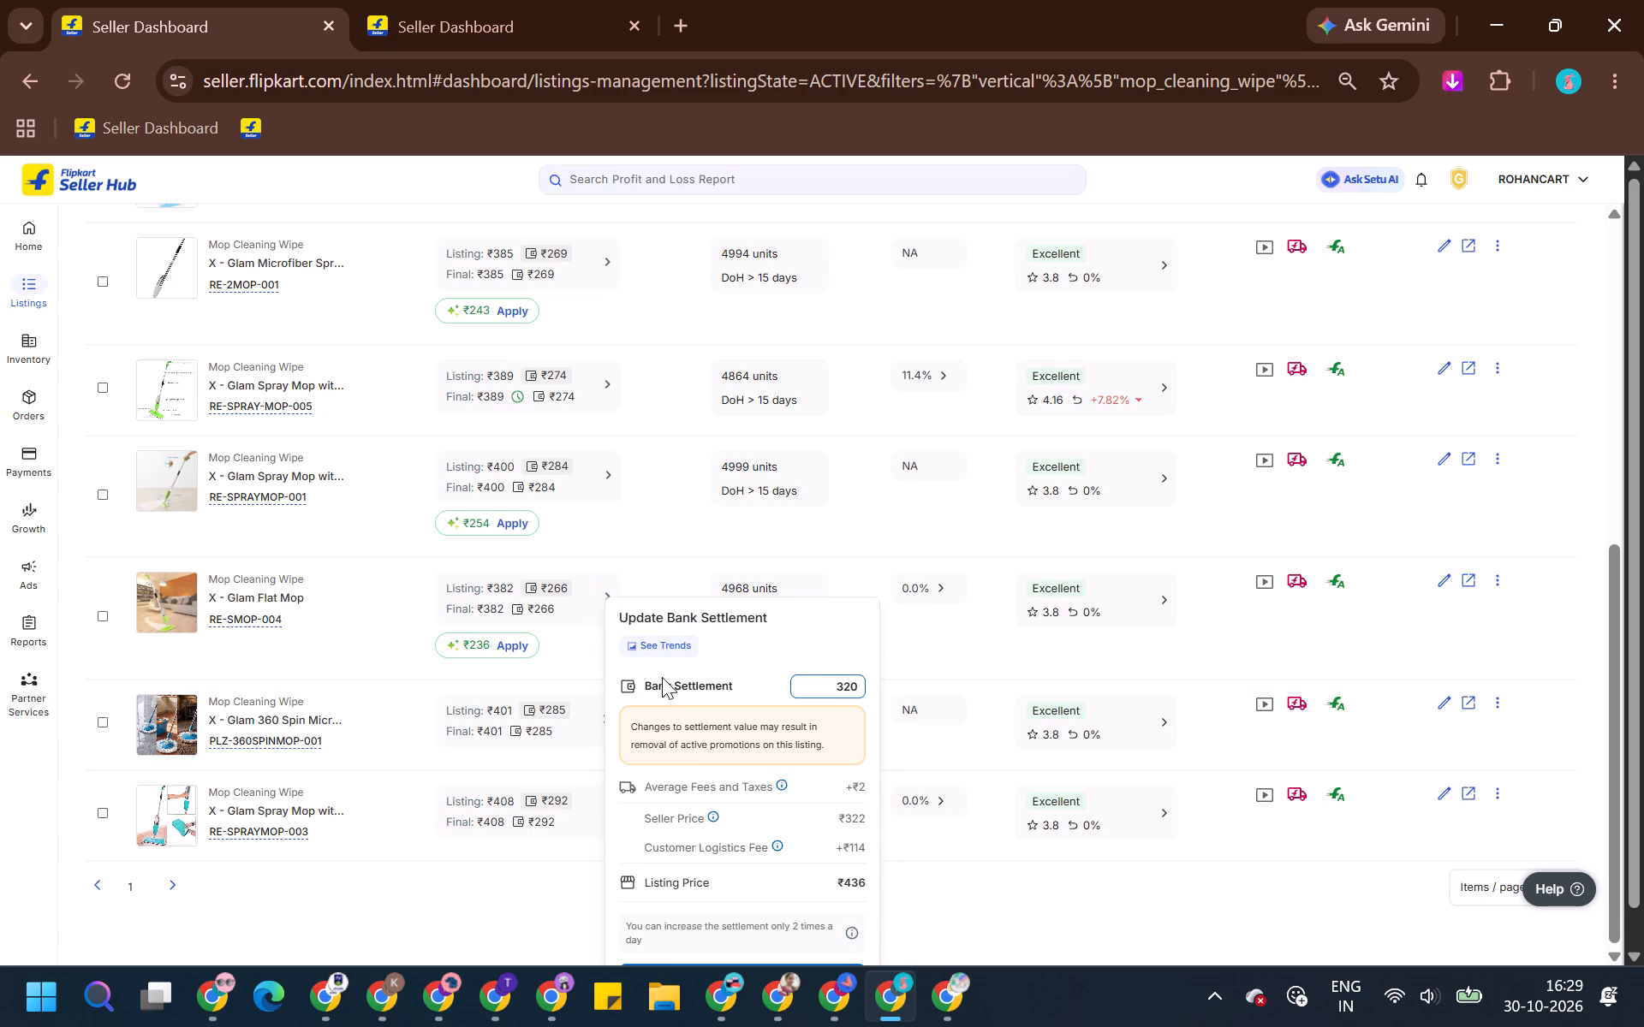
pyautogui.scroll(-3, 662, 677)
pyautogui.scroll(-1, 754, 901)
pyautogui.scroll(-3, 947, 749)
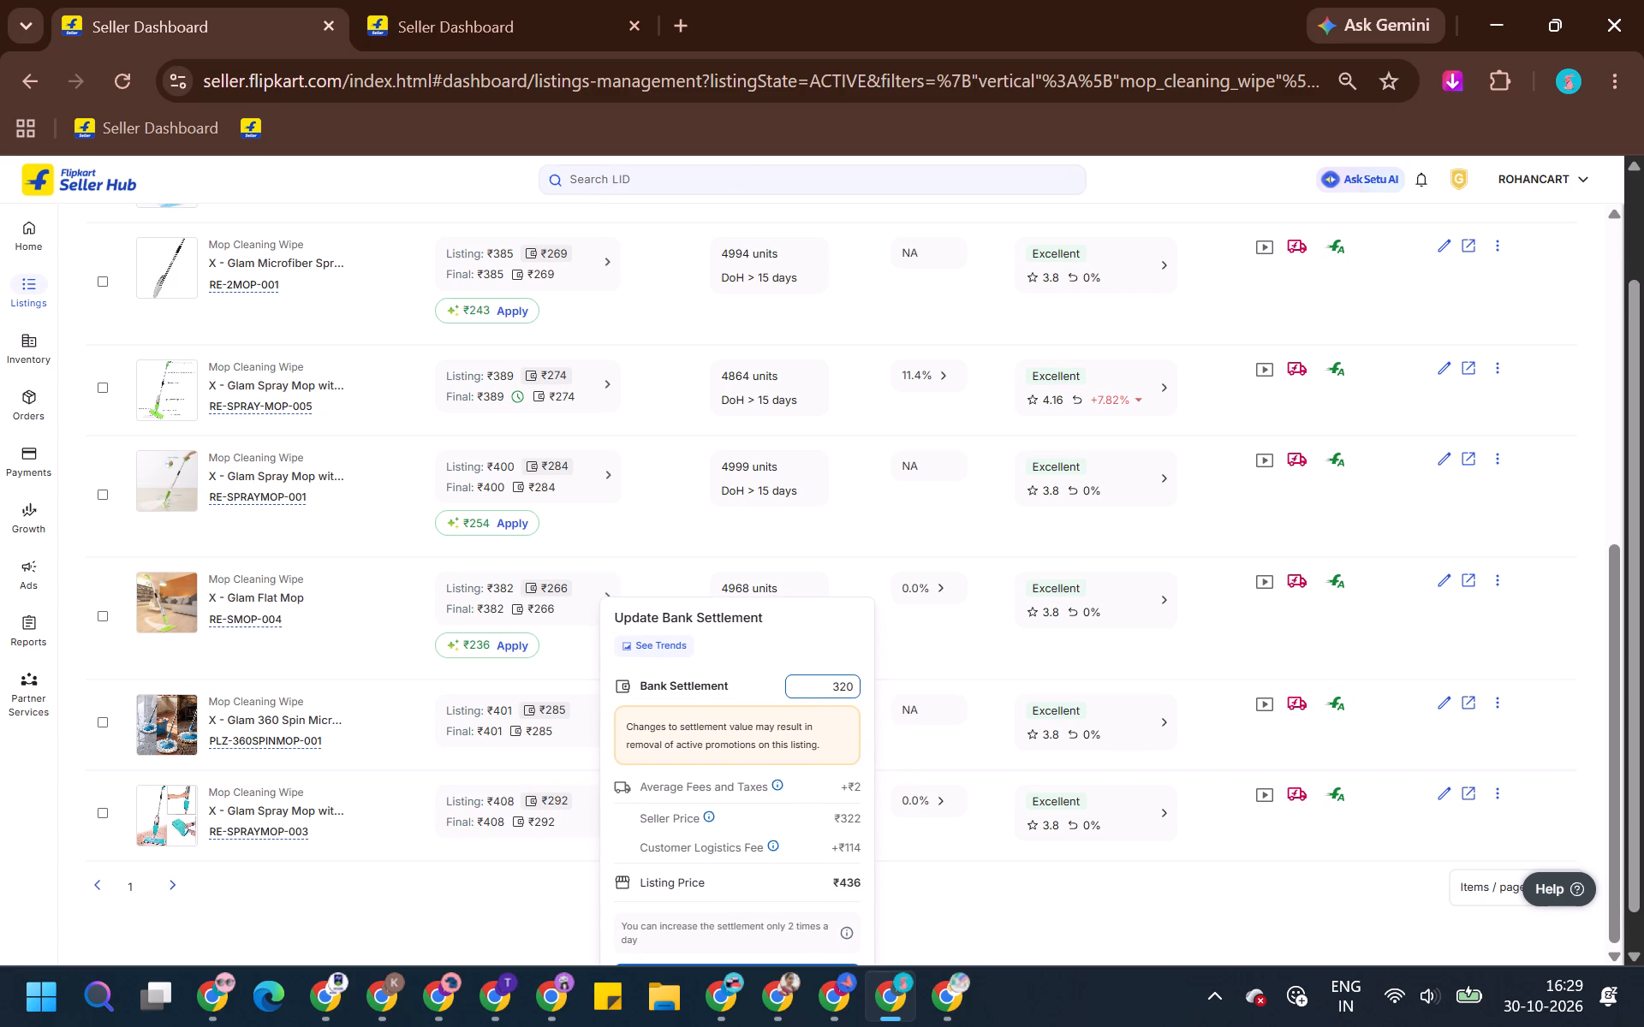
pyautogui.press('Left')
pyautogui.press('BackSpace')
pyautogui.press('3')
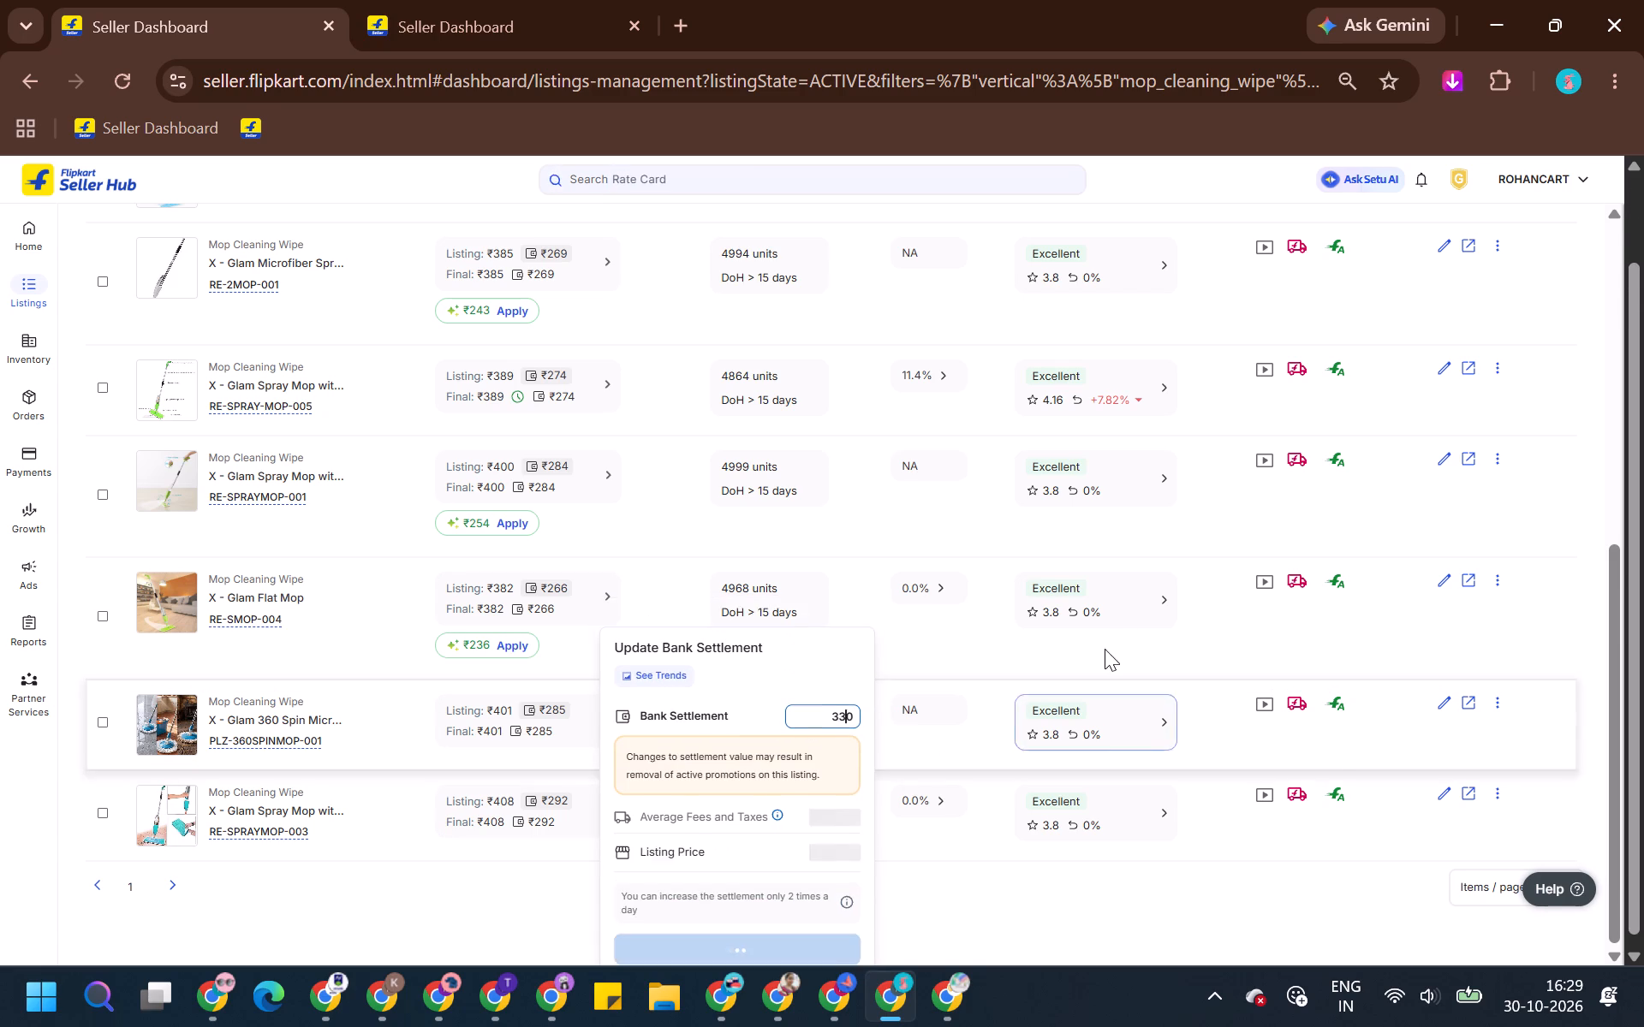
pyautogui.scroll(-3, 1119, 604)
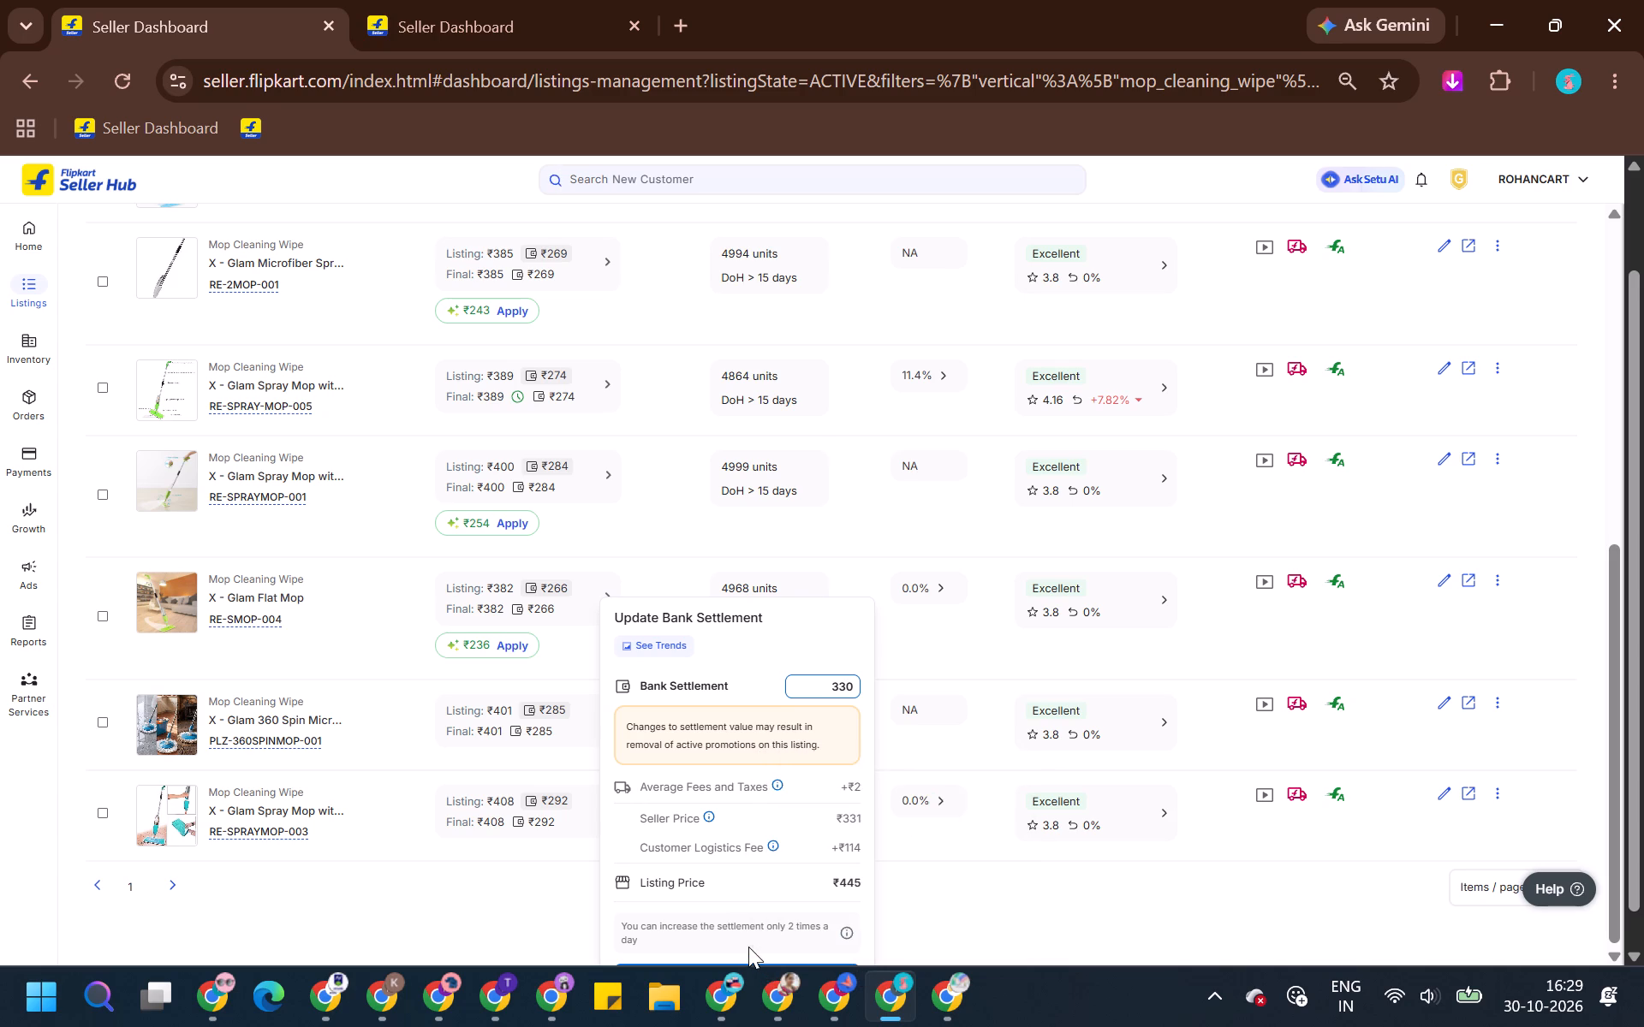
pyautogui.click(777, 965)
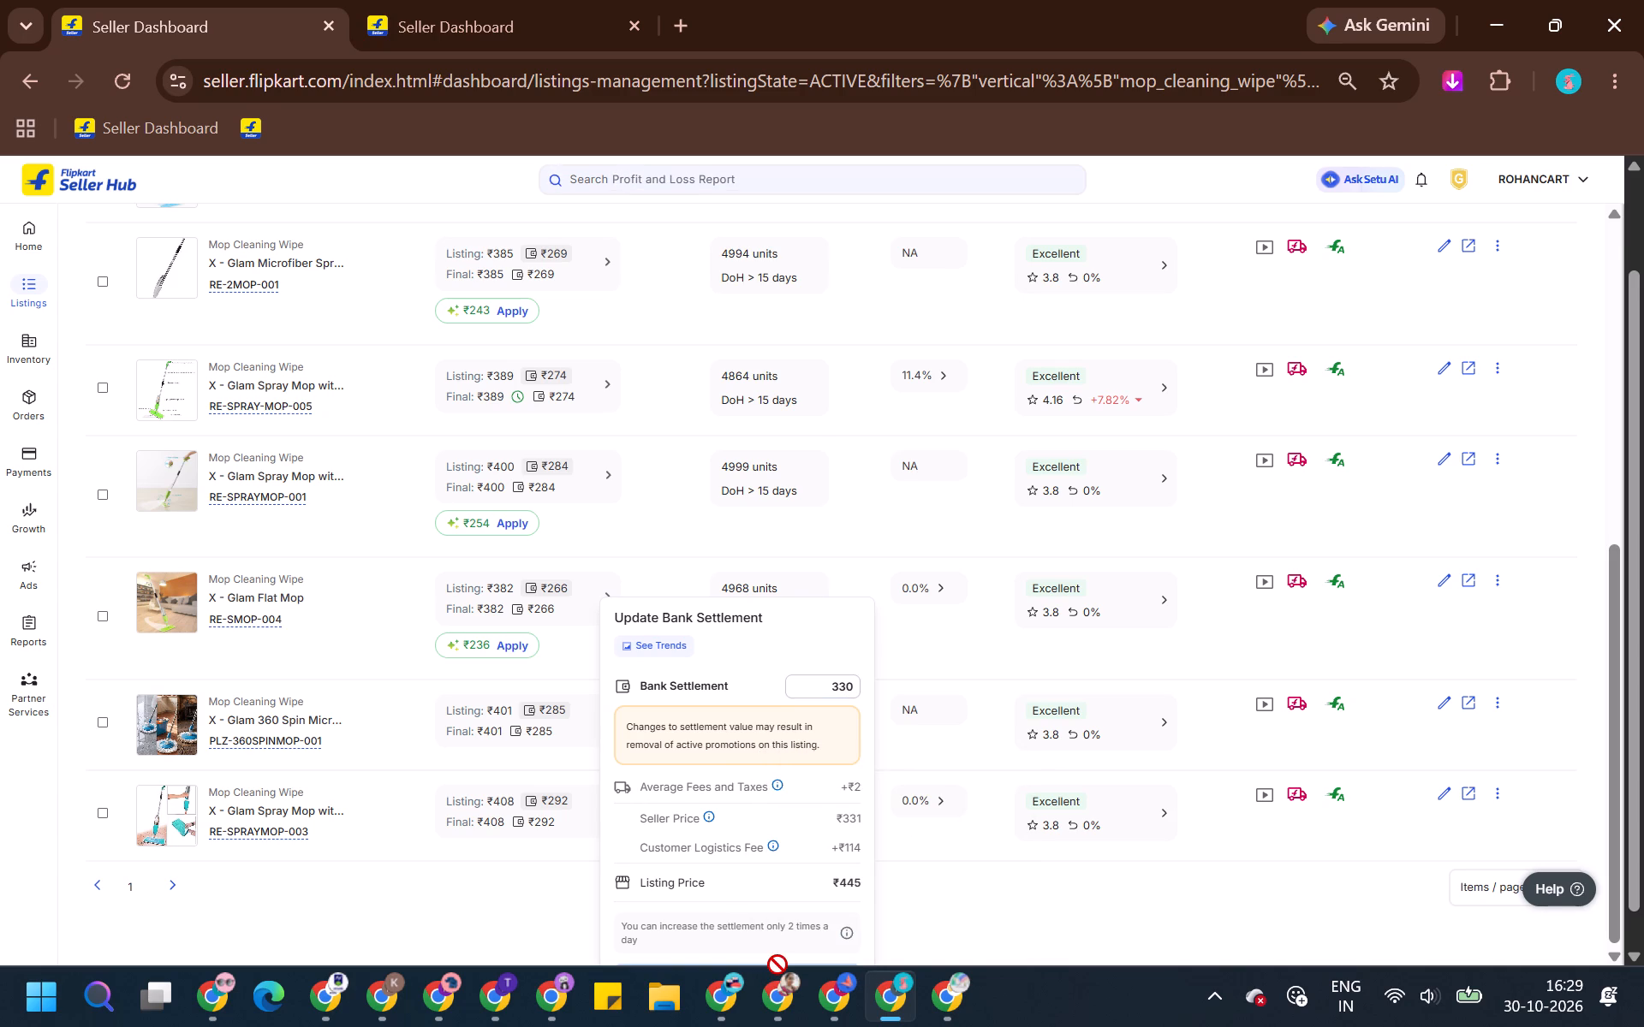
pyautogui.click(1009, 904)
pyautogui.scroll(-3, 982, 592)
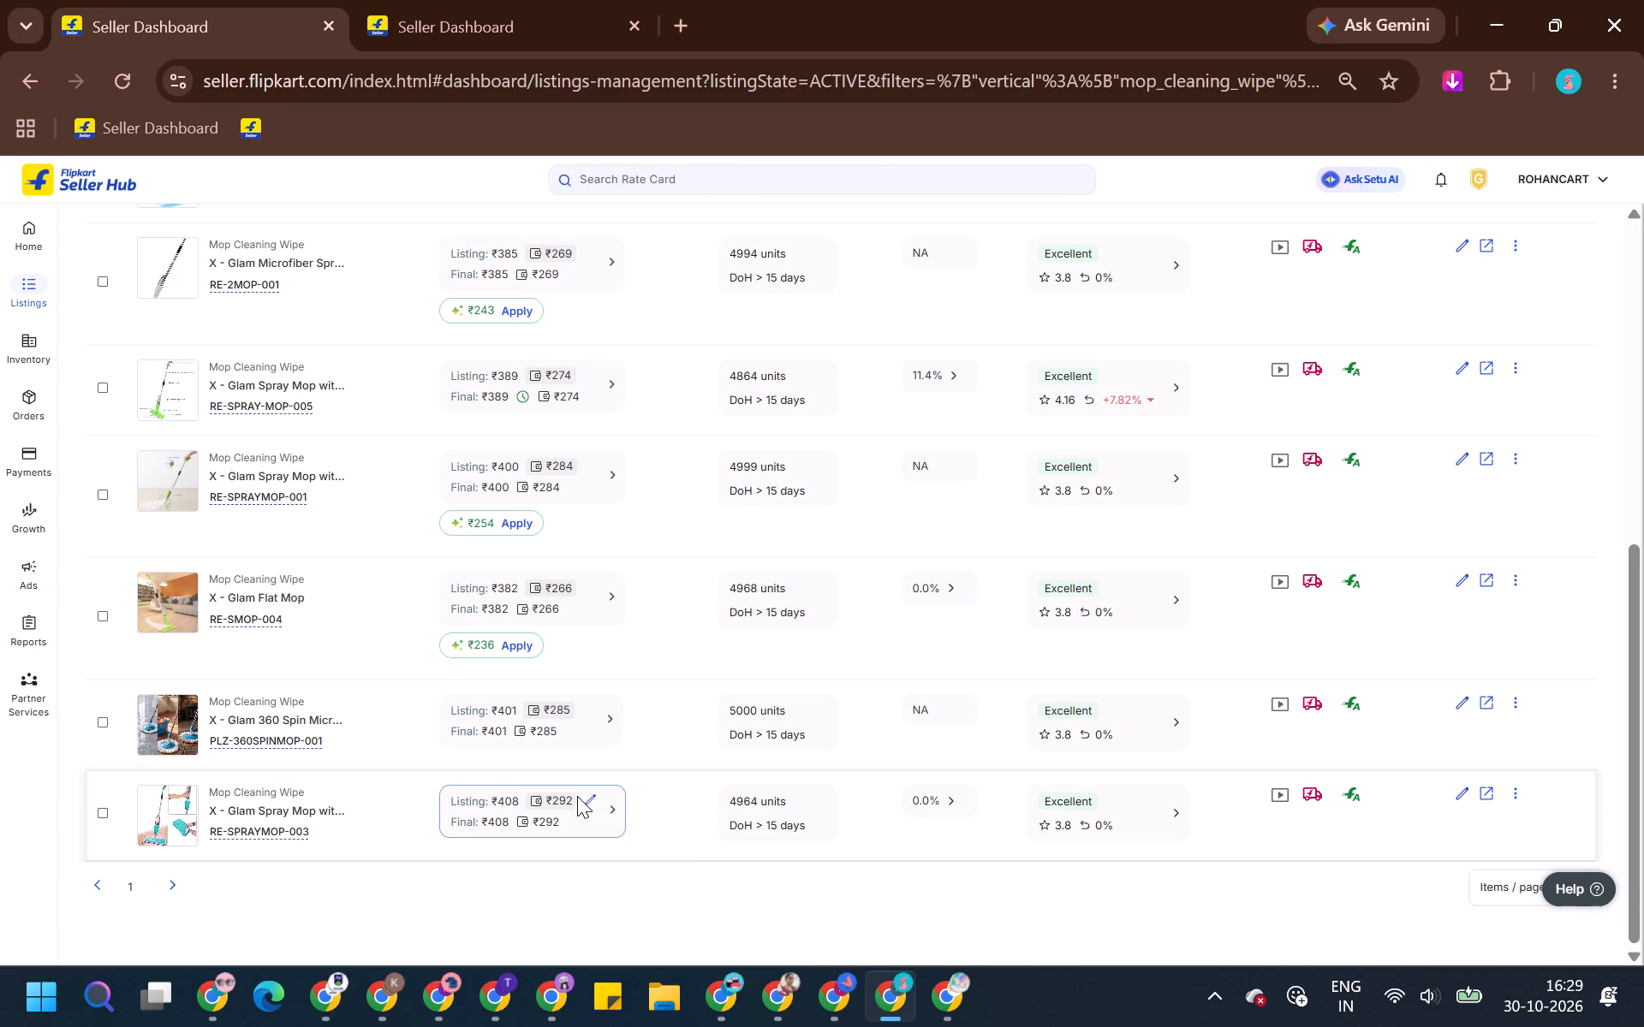
# Set the bank settlement of listing RE-SPRAYMOP-003 to ₹320 and apply it.
pyautogui.click(590, 807)
pyautogui.hotkey('ctrl', 'a')
pyautogui.write('33')
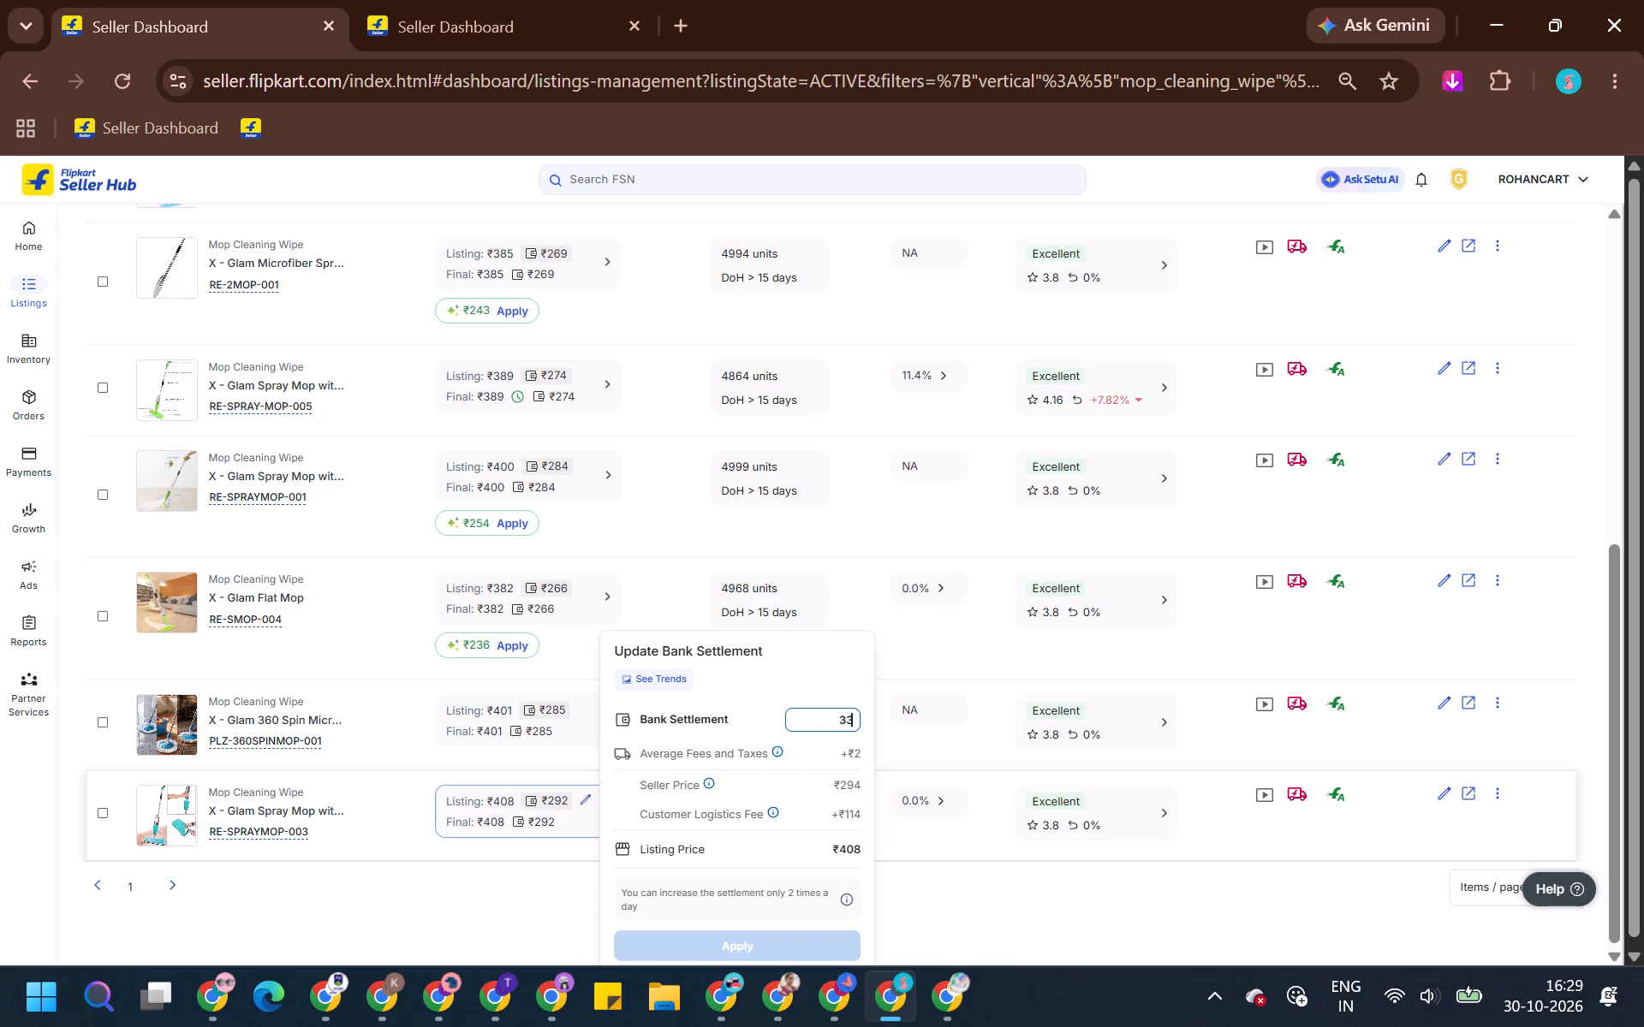
pyautogui.press('BackSpace')
pyautogui.write('20')
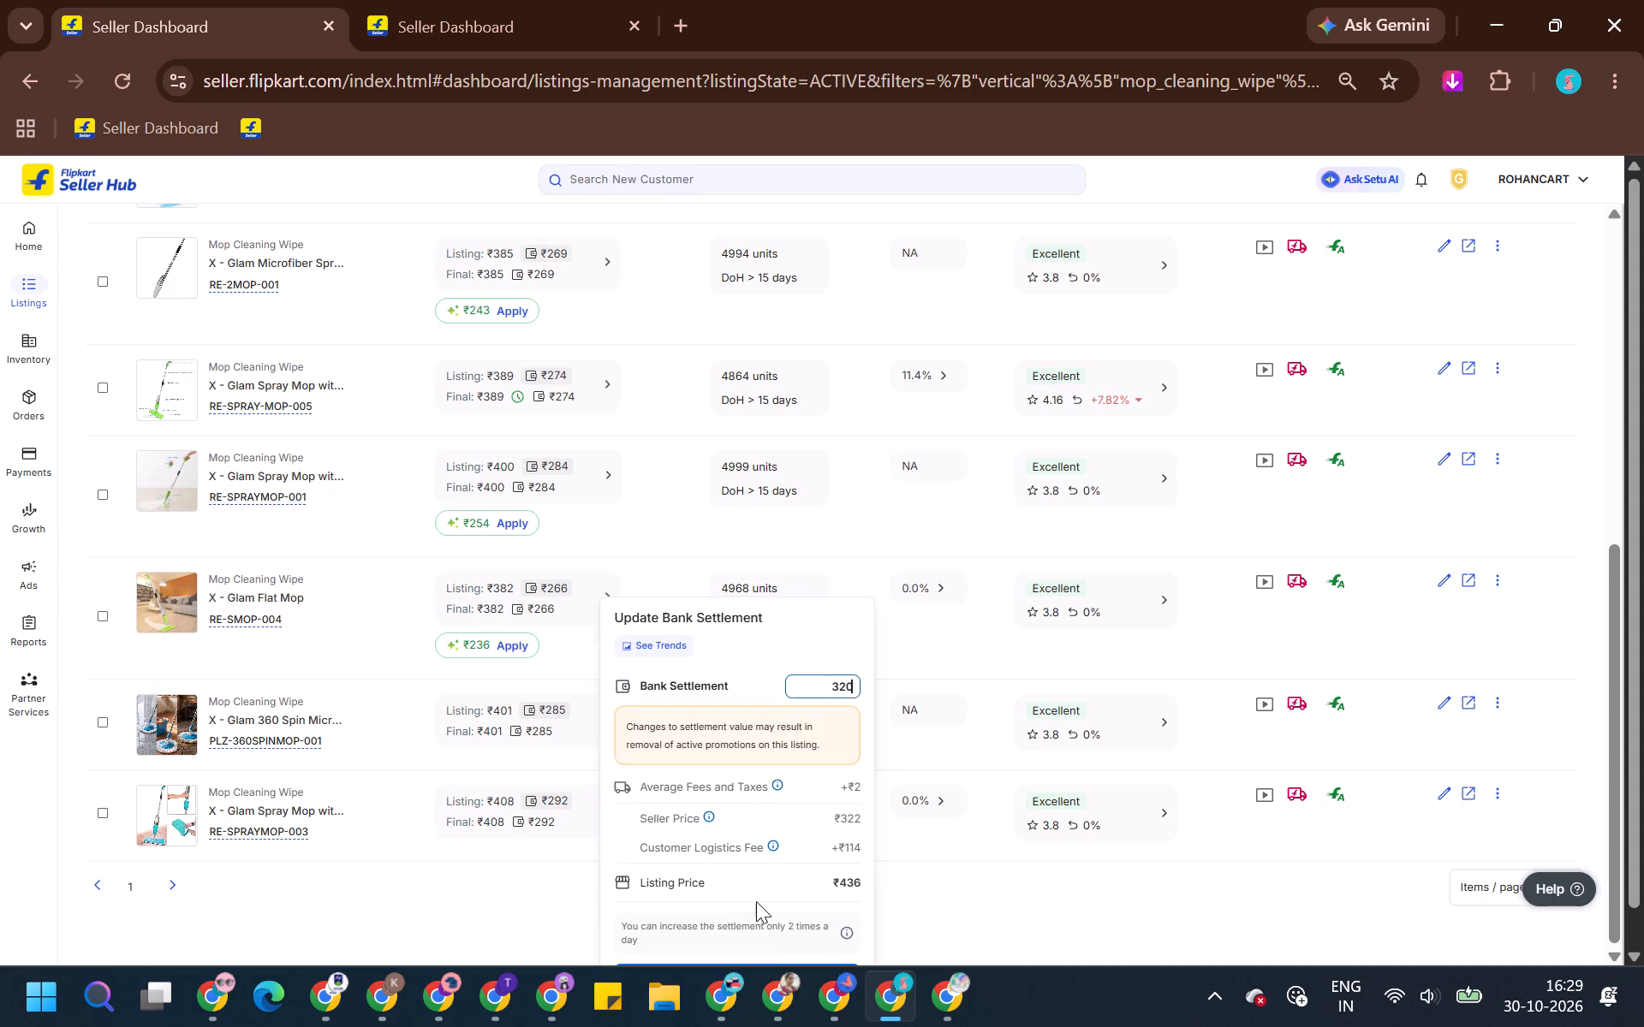
pyautogui.scroll(-1, 780, 905)
pyautogui.click(846, 965)
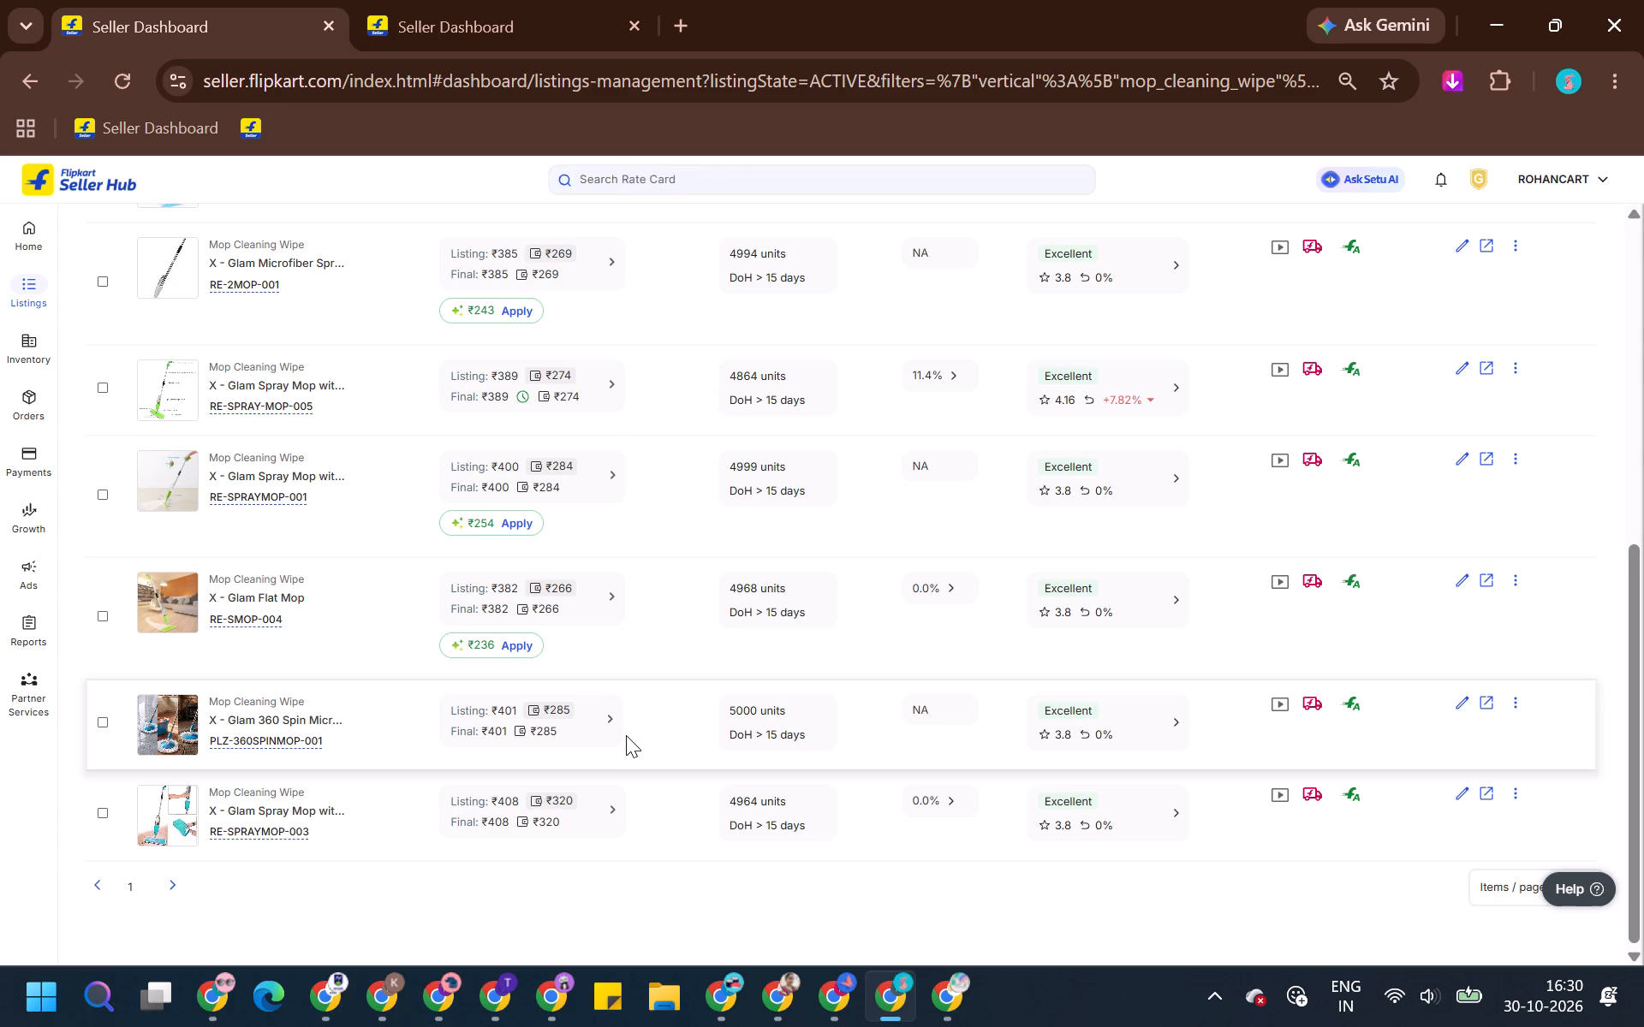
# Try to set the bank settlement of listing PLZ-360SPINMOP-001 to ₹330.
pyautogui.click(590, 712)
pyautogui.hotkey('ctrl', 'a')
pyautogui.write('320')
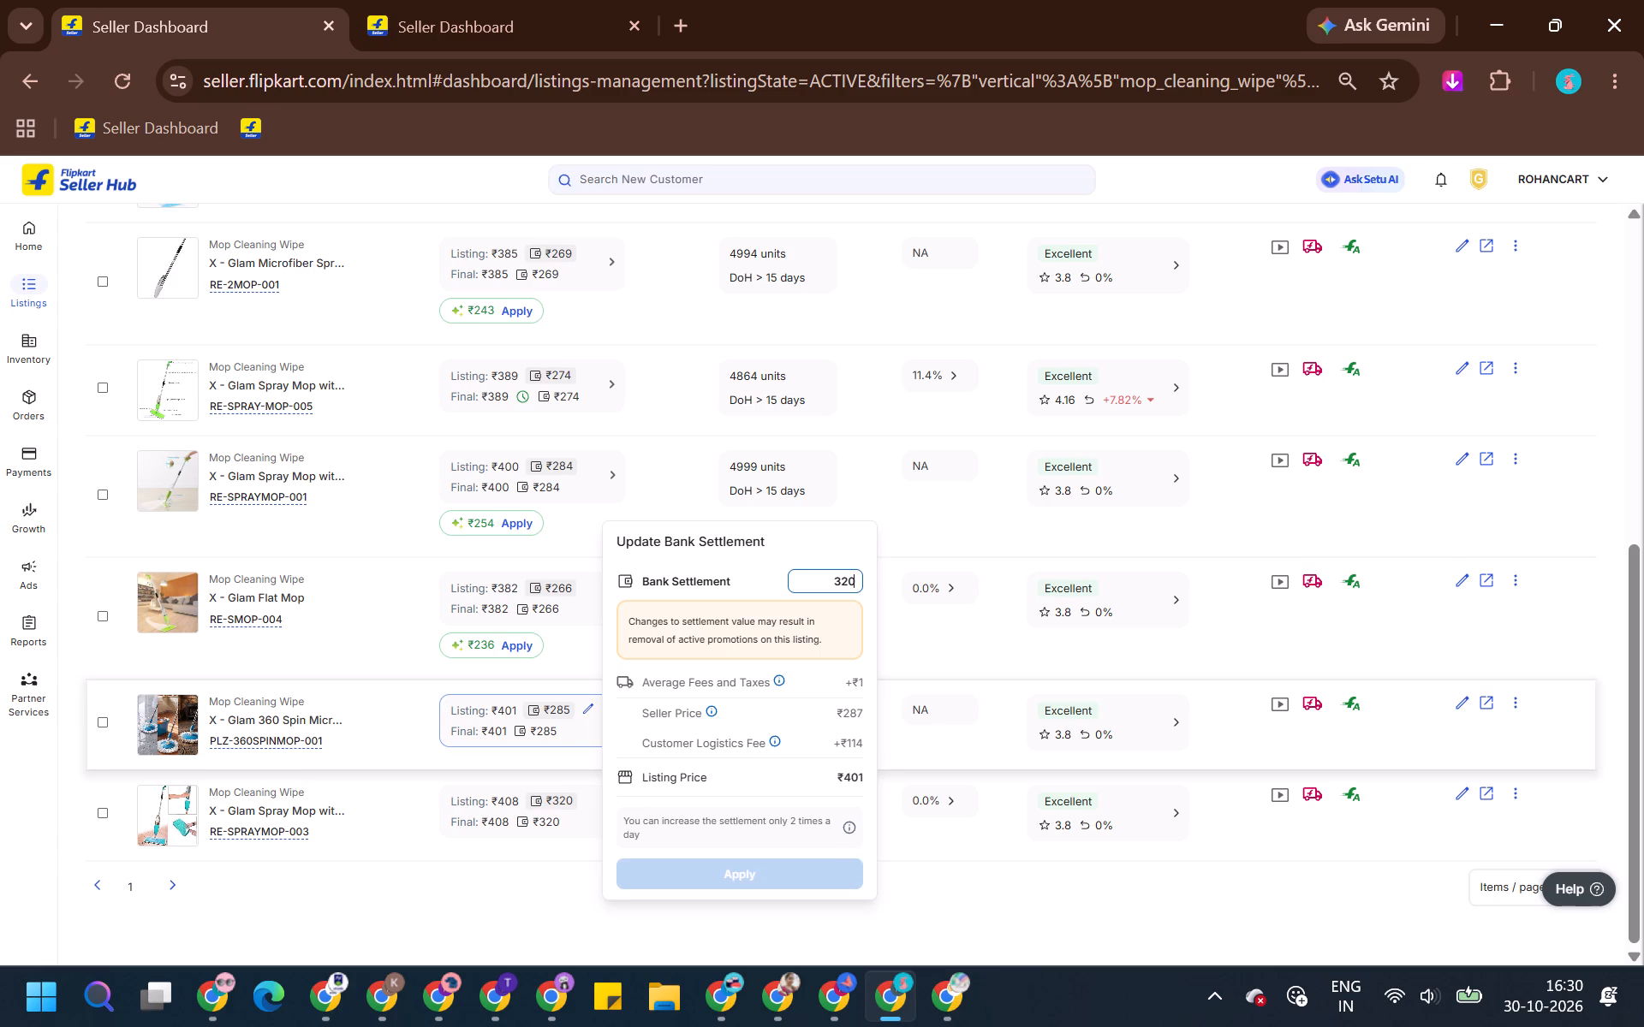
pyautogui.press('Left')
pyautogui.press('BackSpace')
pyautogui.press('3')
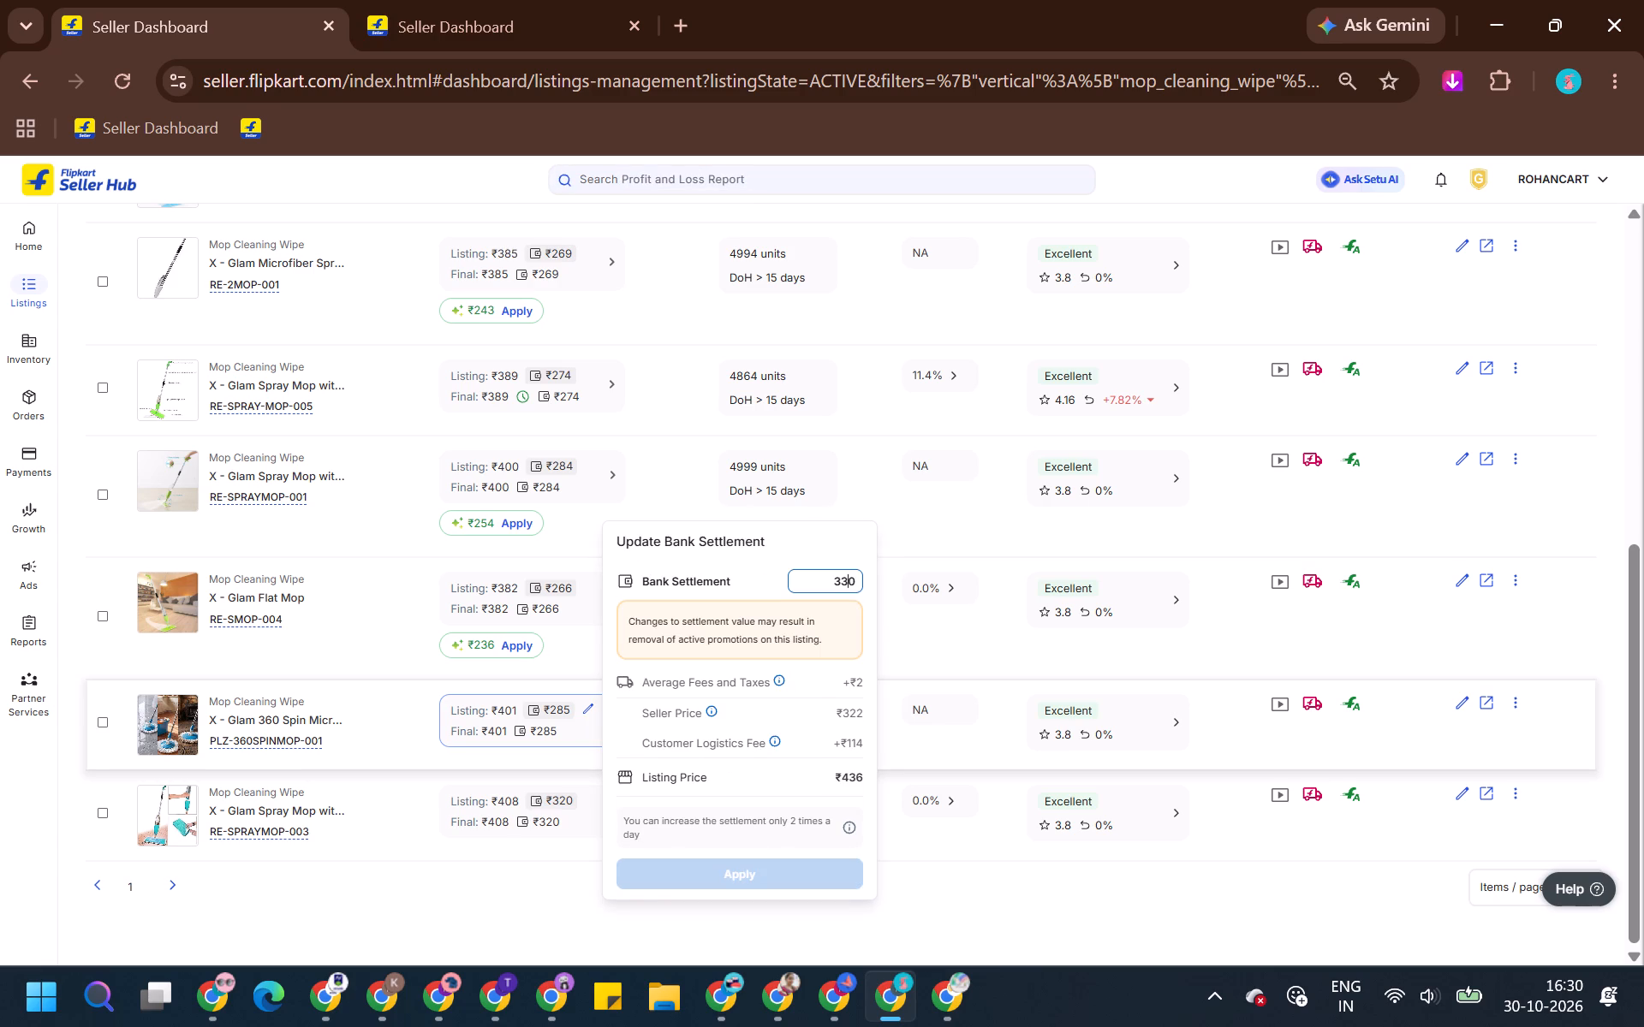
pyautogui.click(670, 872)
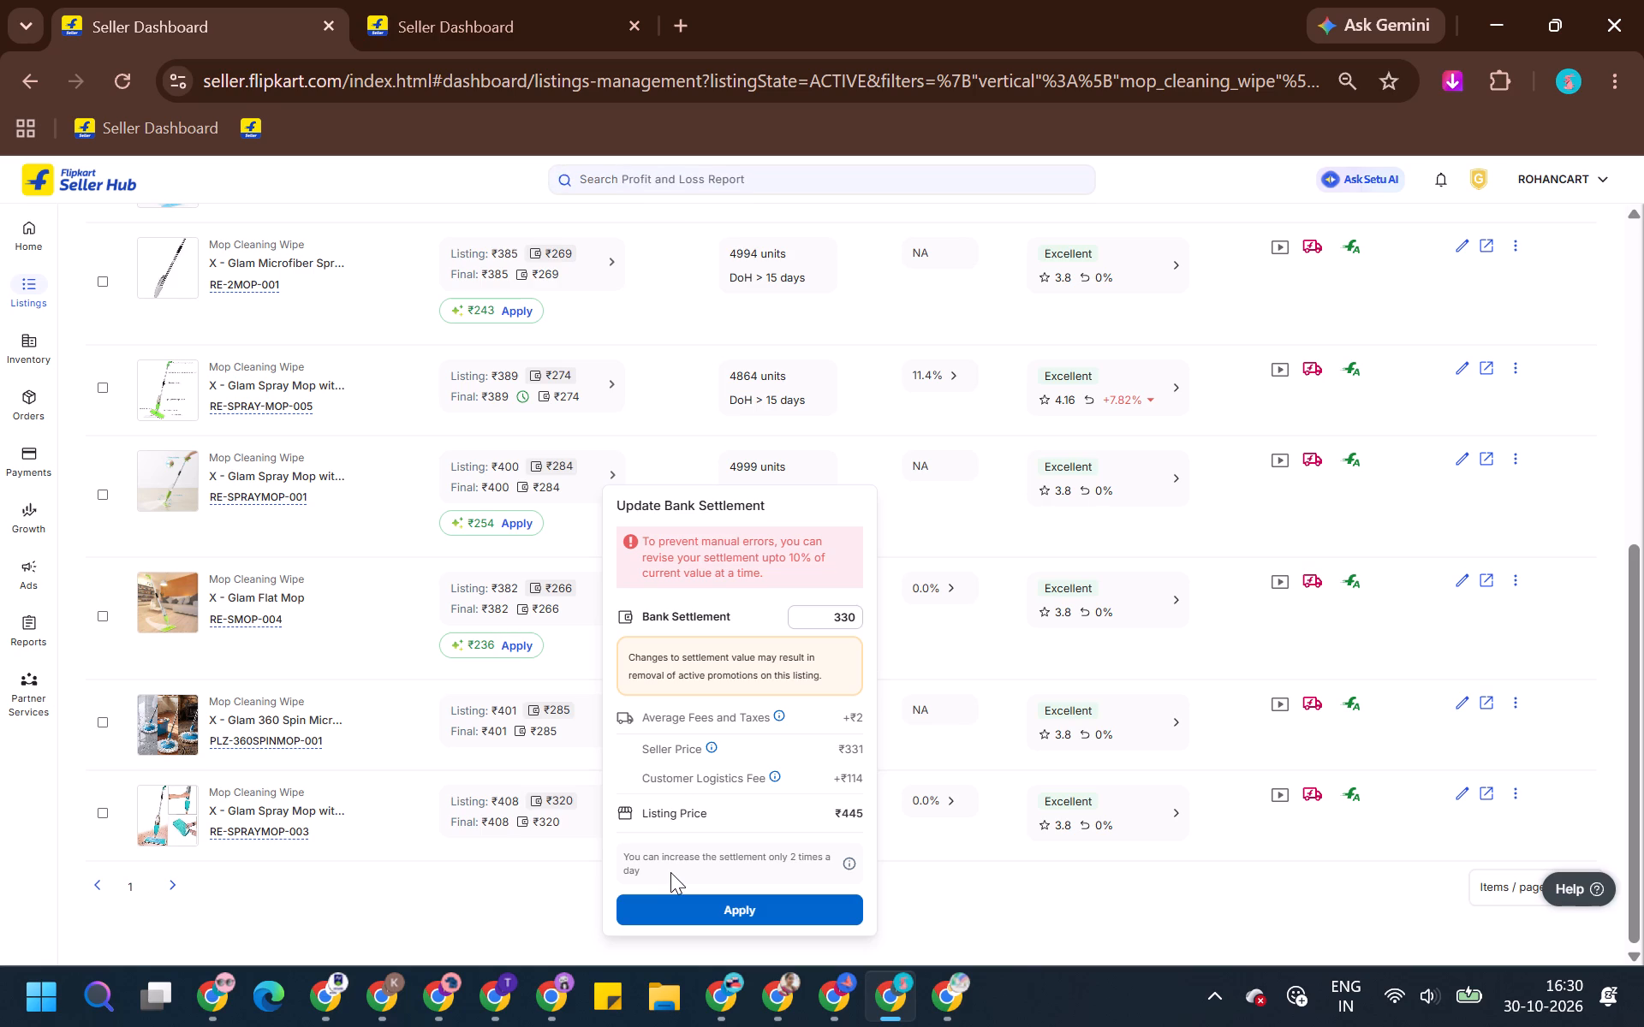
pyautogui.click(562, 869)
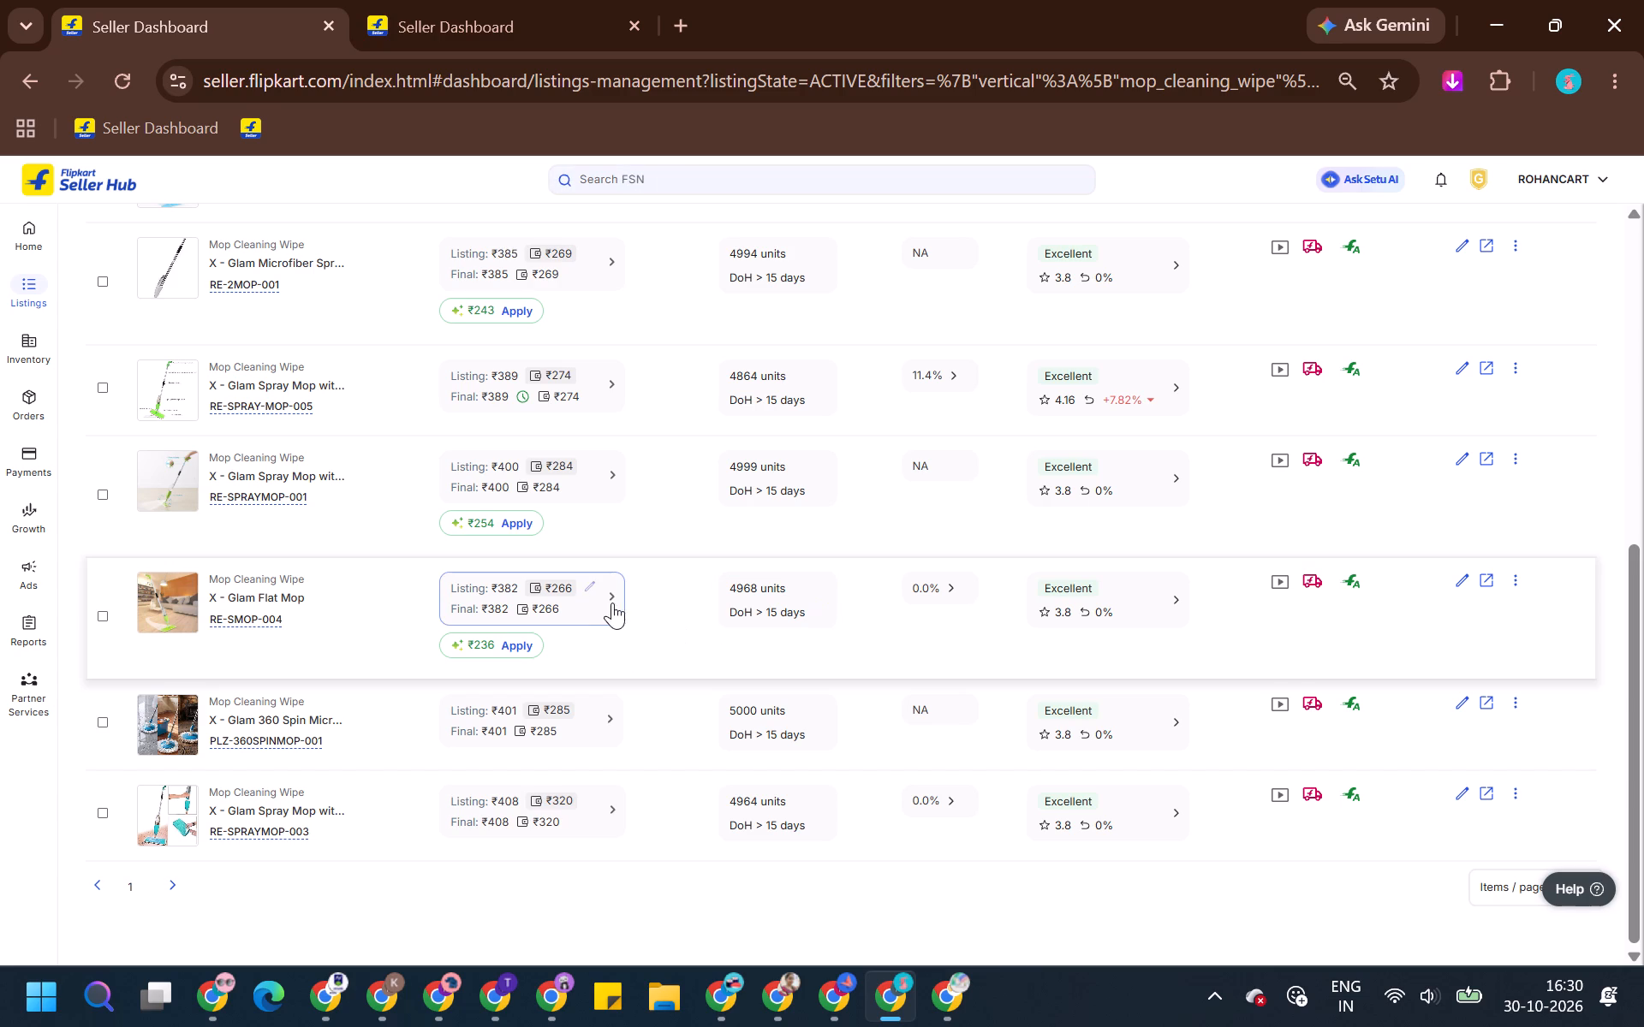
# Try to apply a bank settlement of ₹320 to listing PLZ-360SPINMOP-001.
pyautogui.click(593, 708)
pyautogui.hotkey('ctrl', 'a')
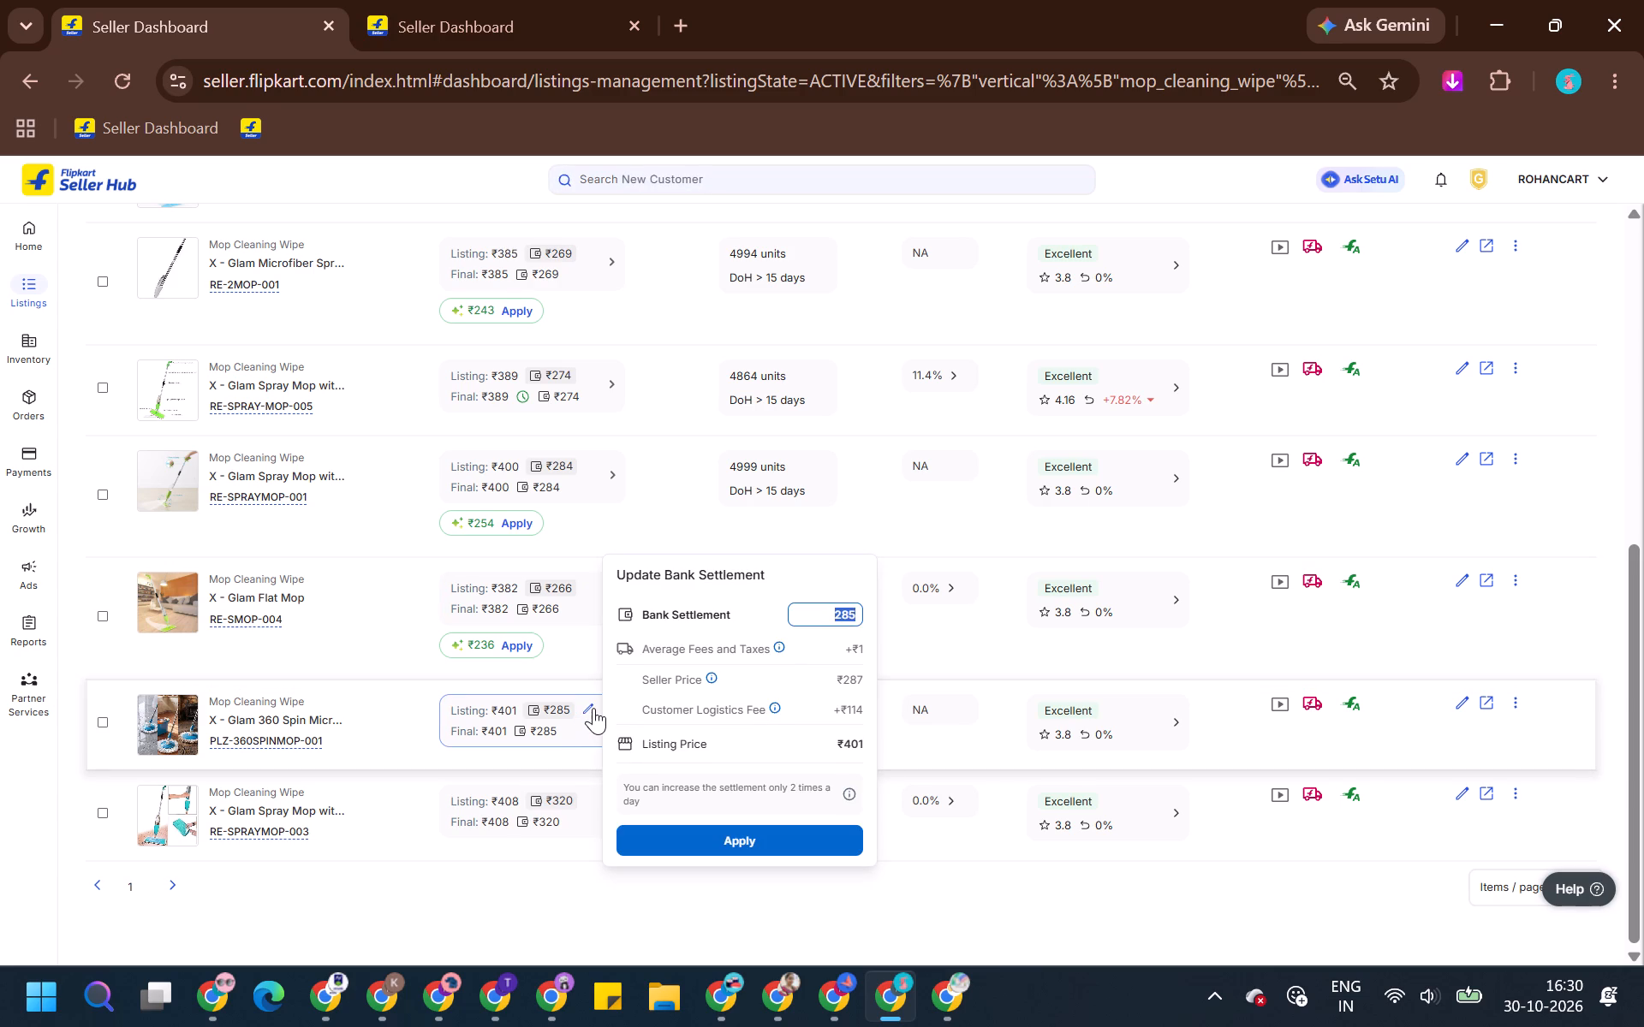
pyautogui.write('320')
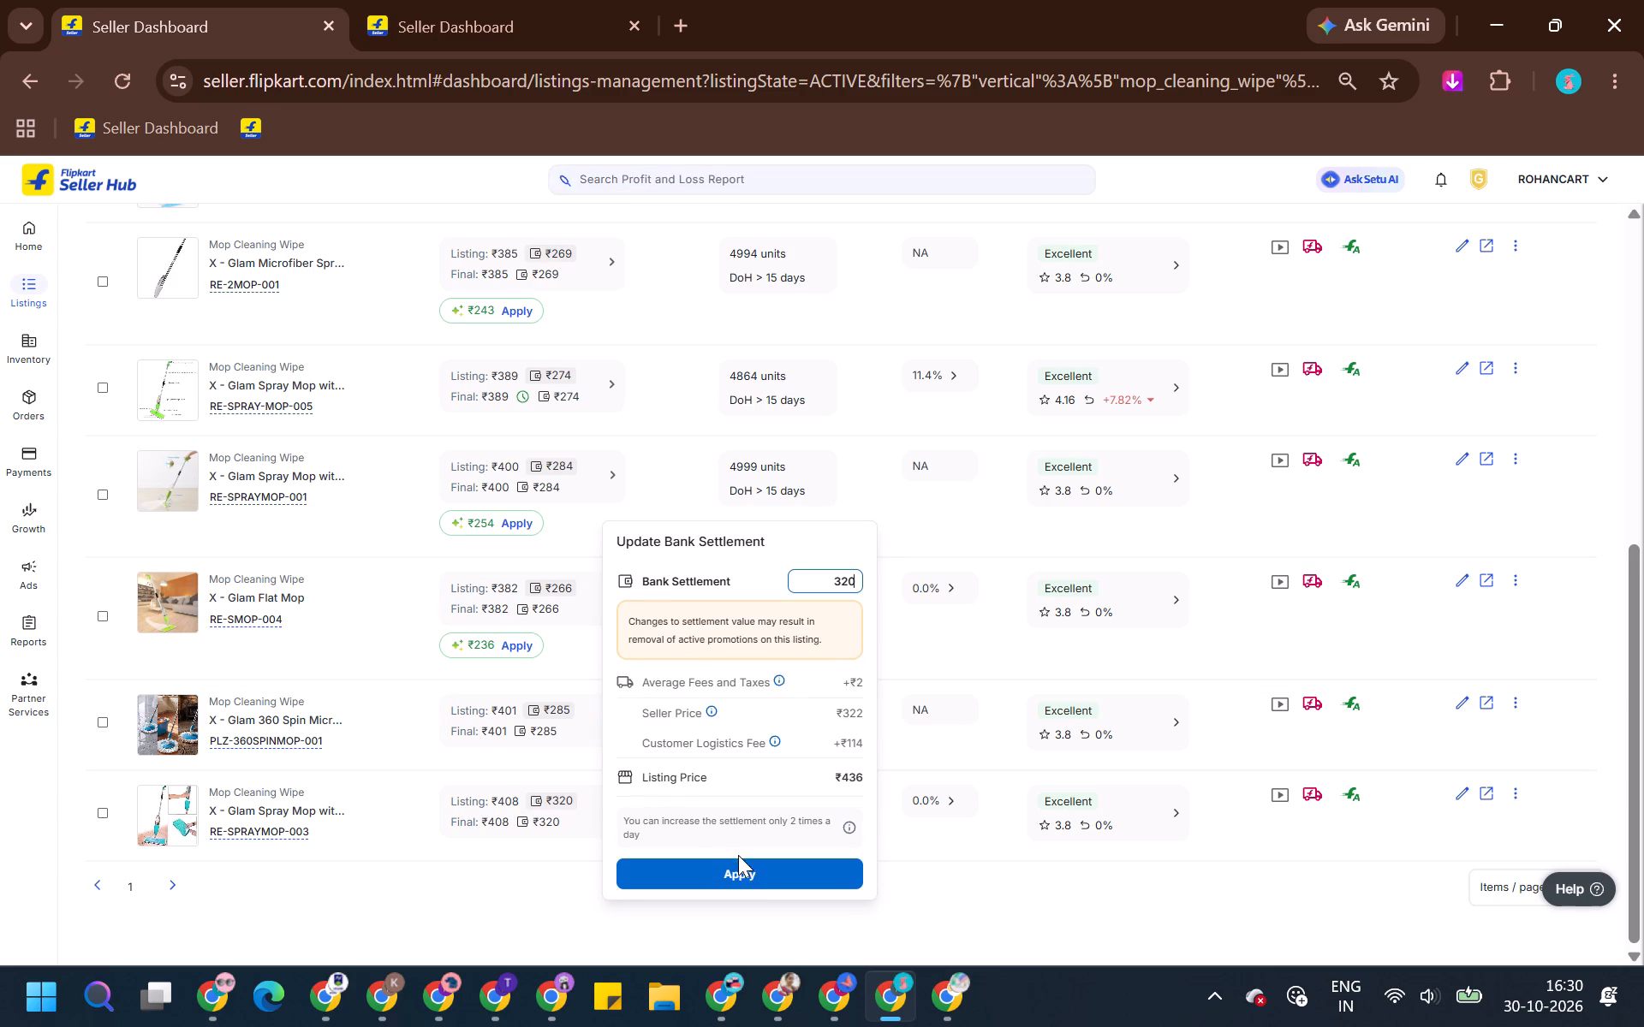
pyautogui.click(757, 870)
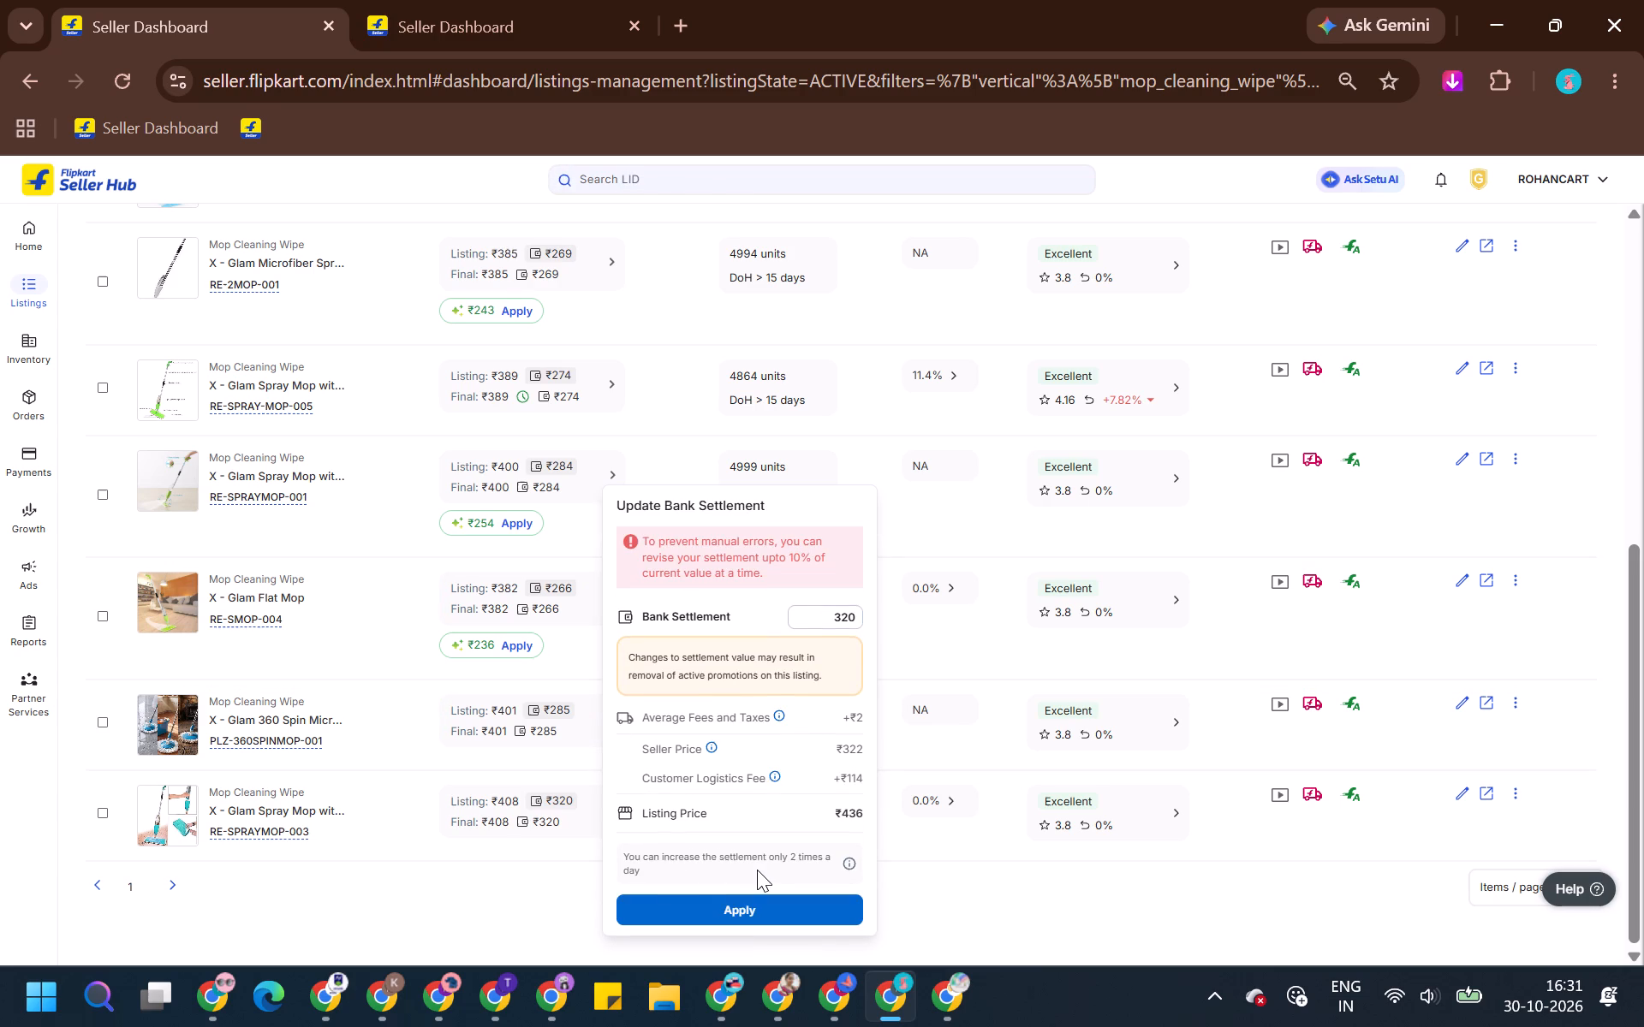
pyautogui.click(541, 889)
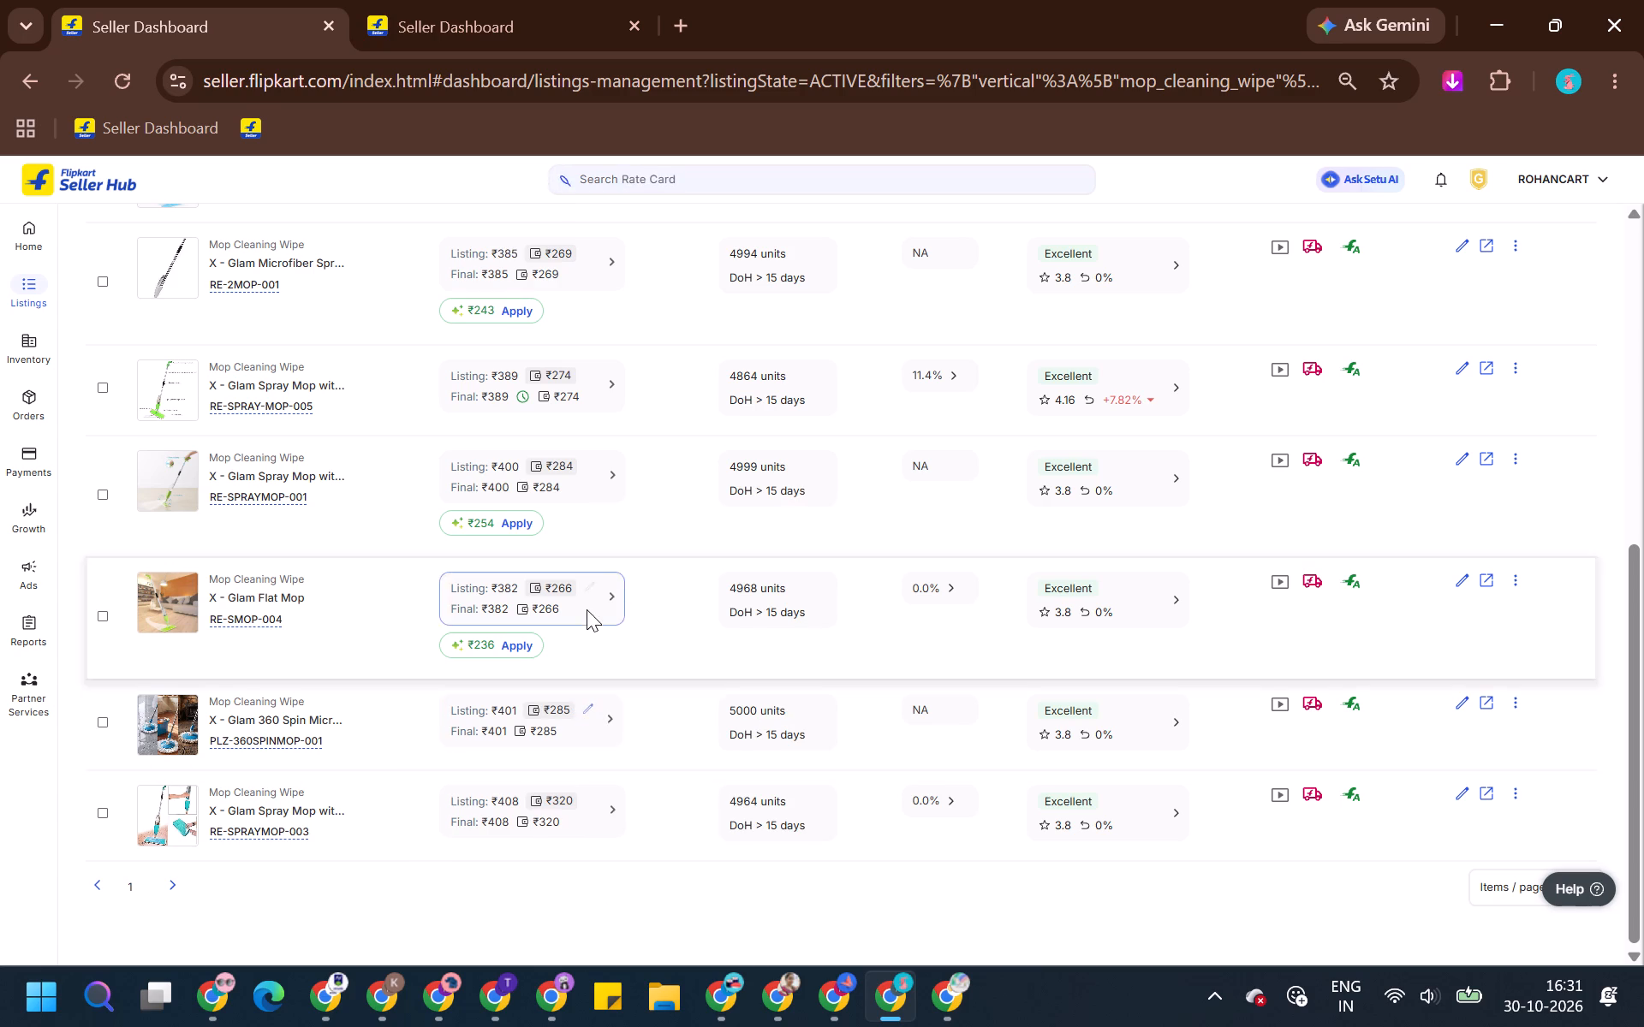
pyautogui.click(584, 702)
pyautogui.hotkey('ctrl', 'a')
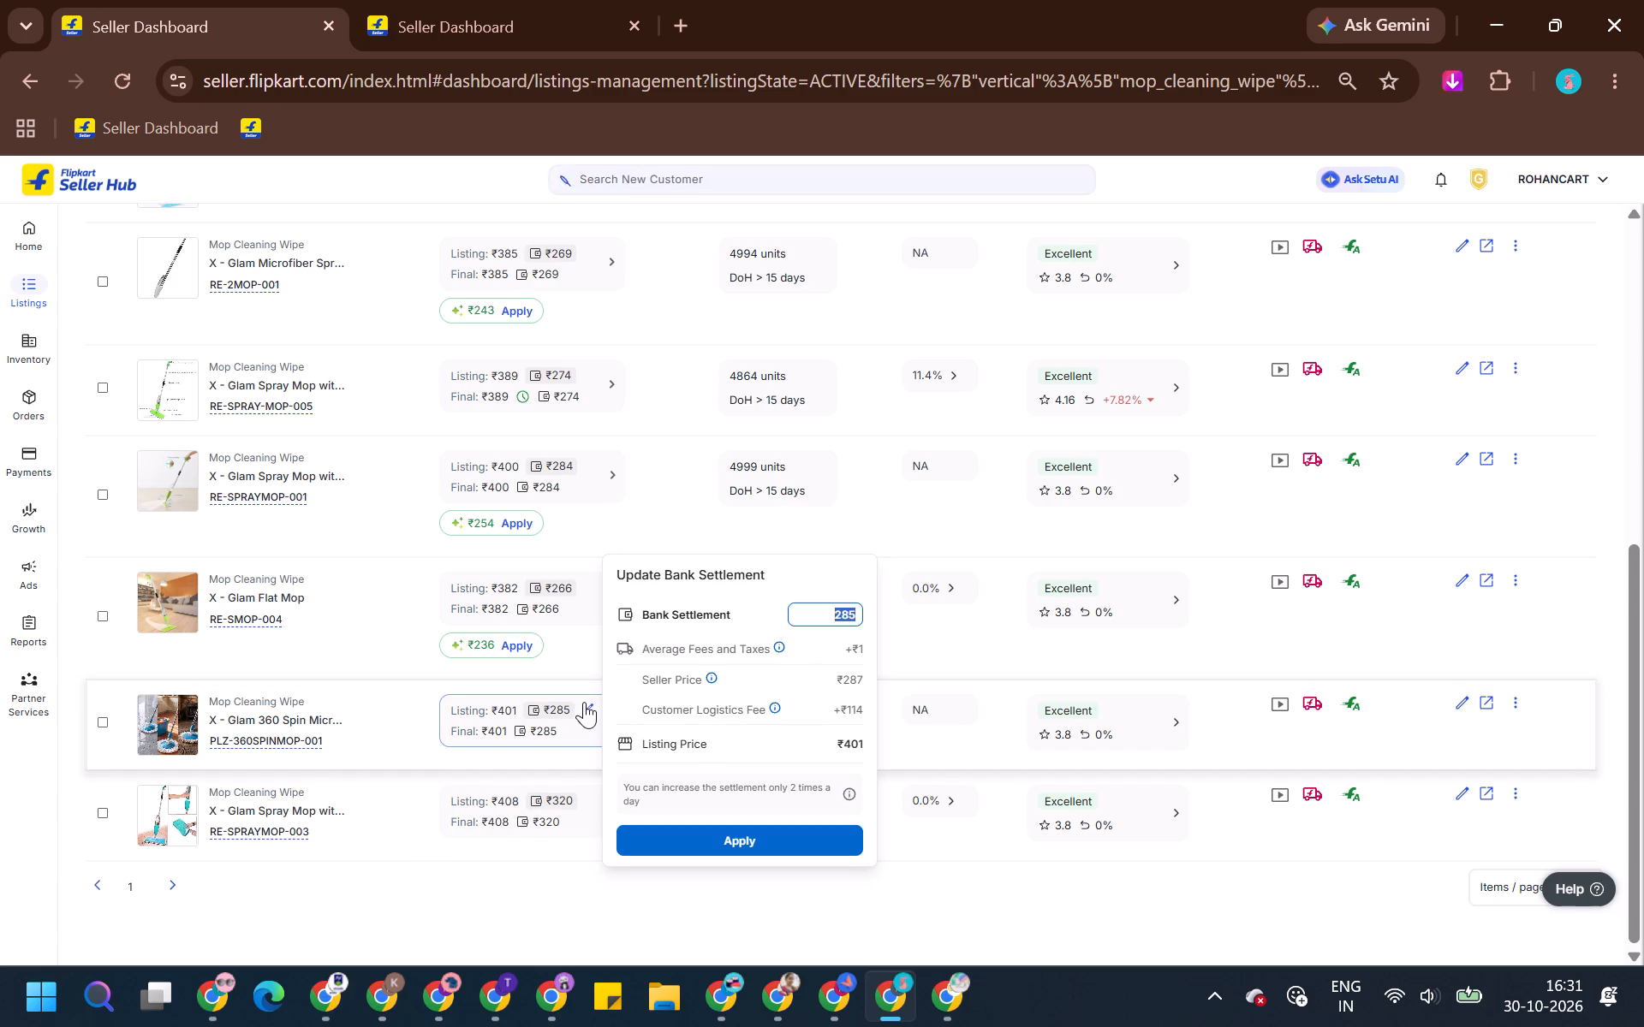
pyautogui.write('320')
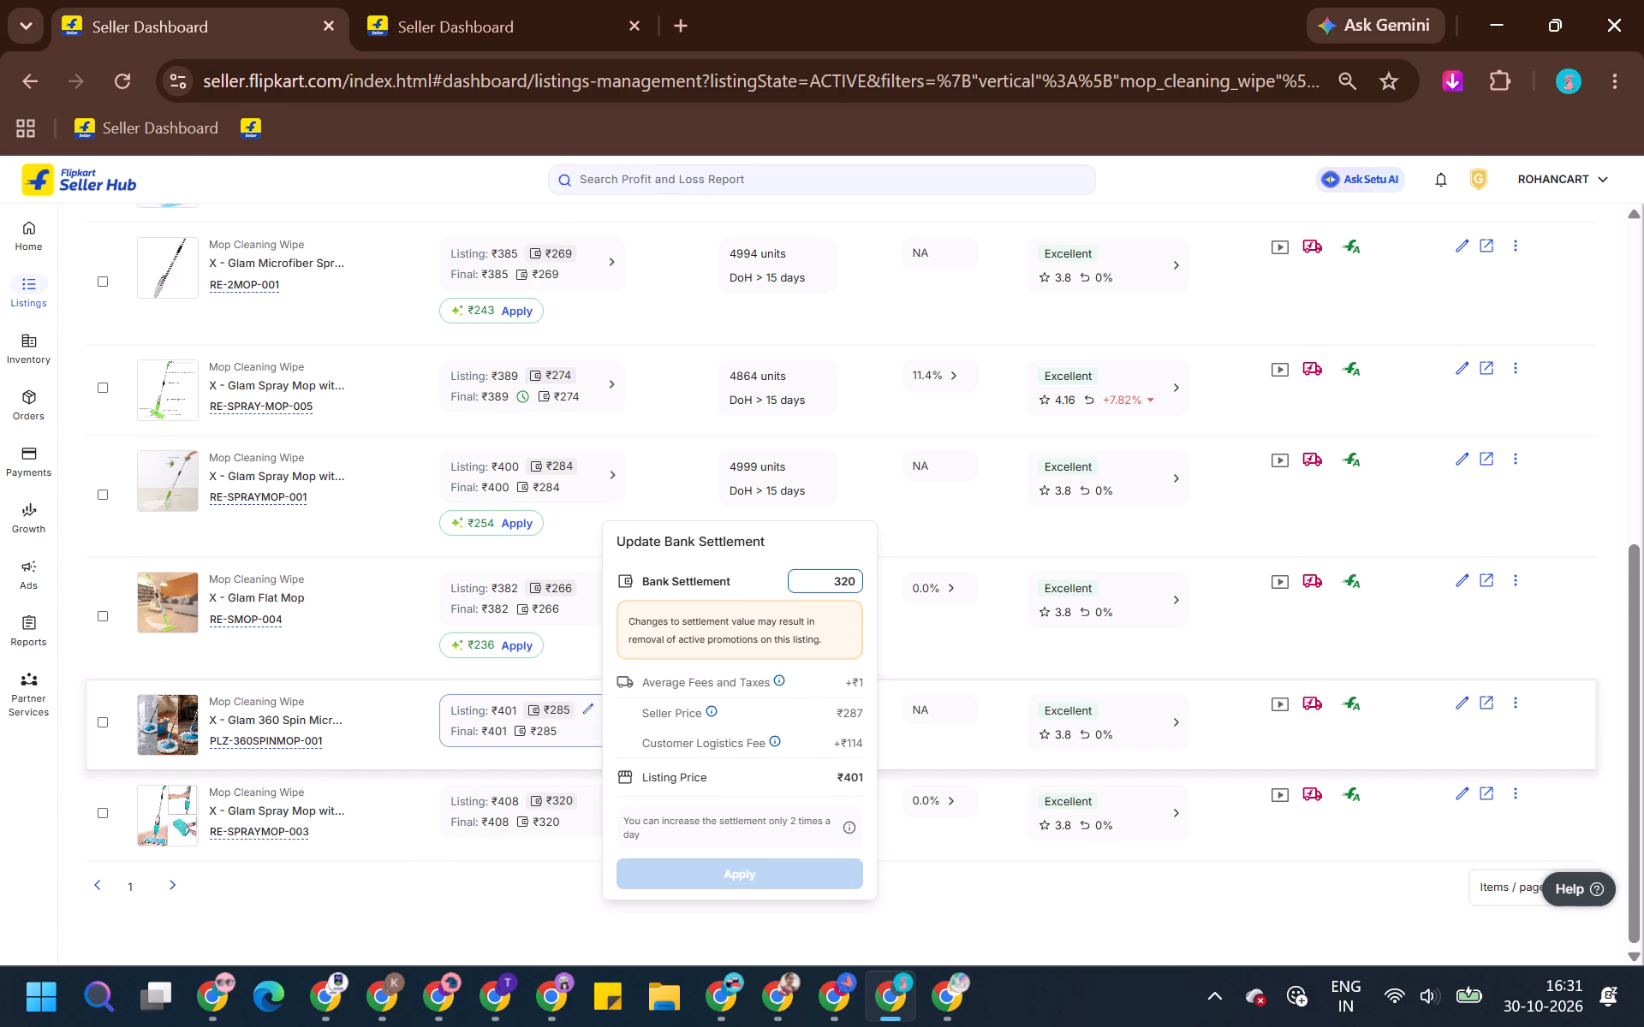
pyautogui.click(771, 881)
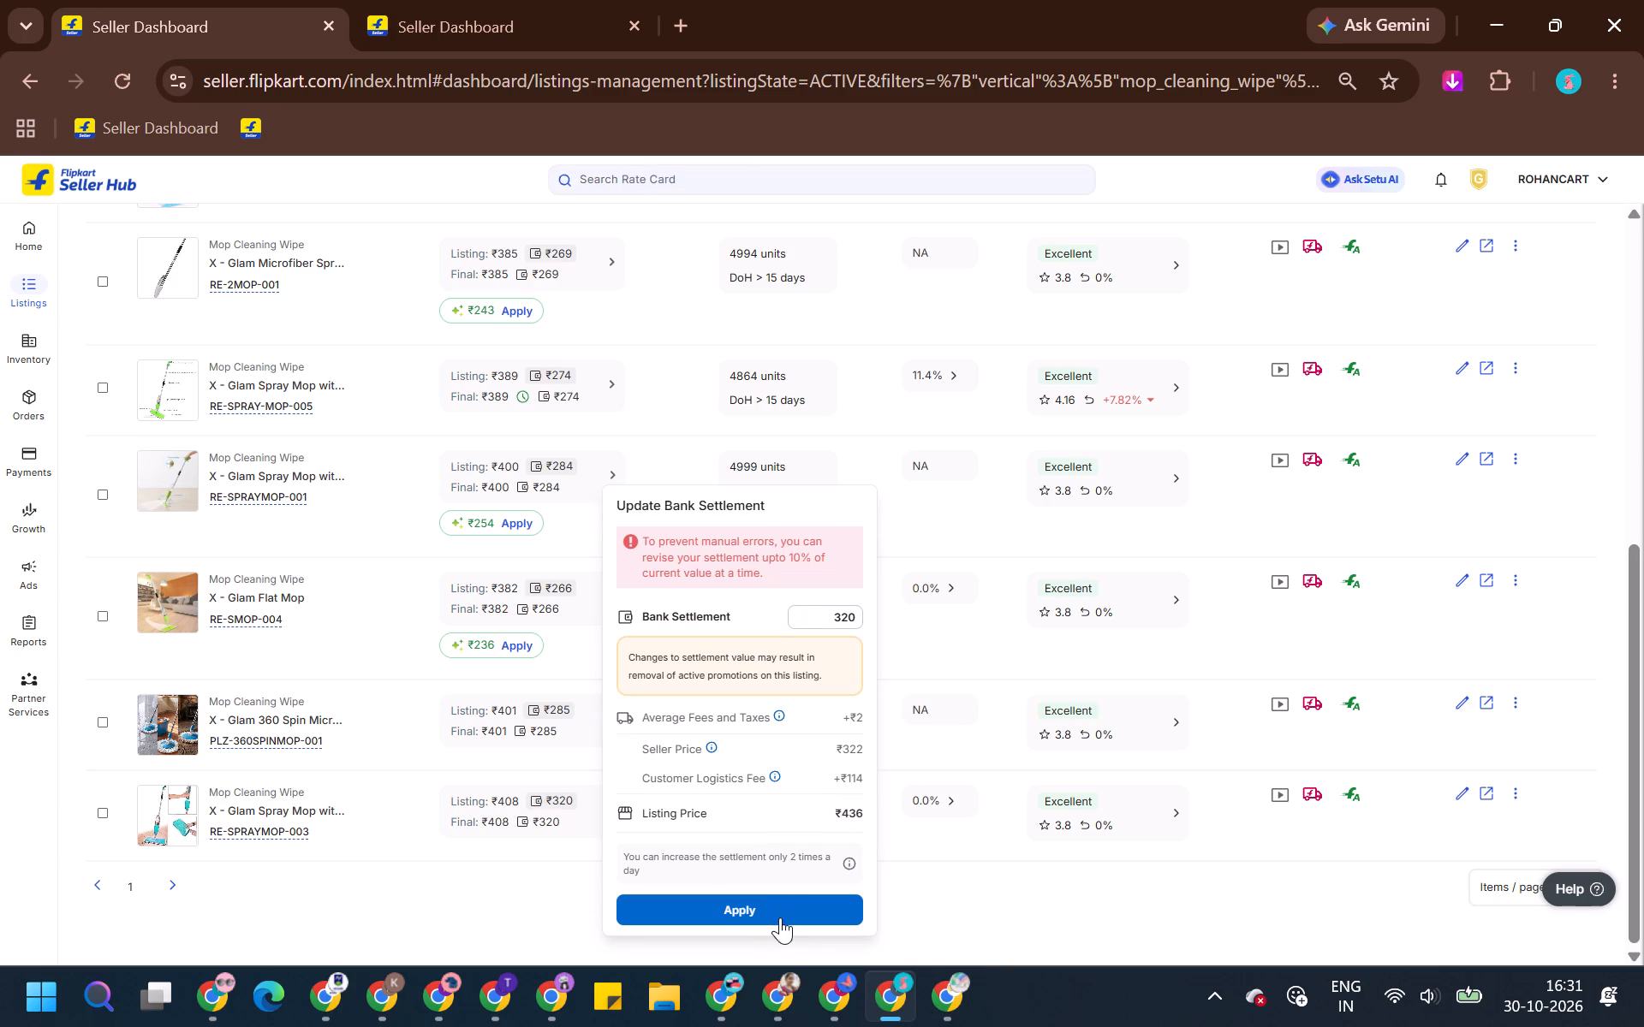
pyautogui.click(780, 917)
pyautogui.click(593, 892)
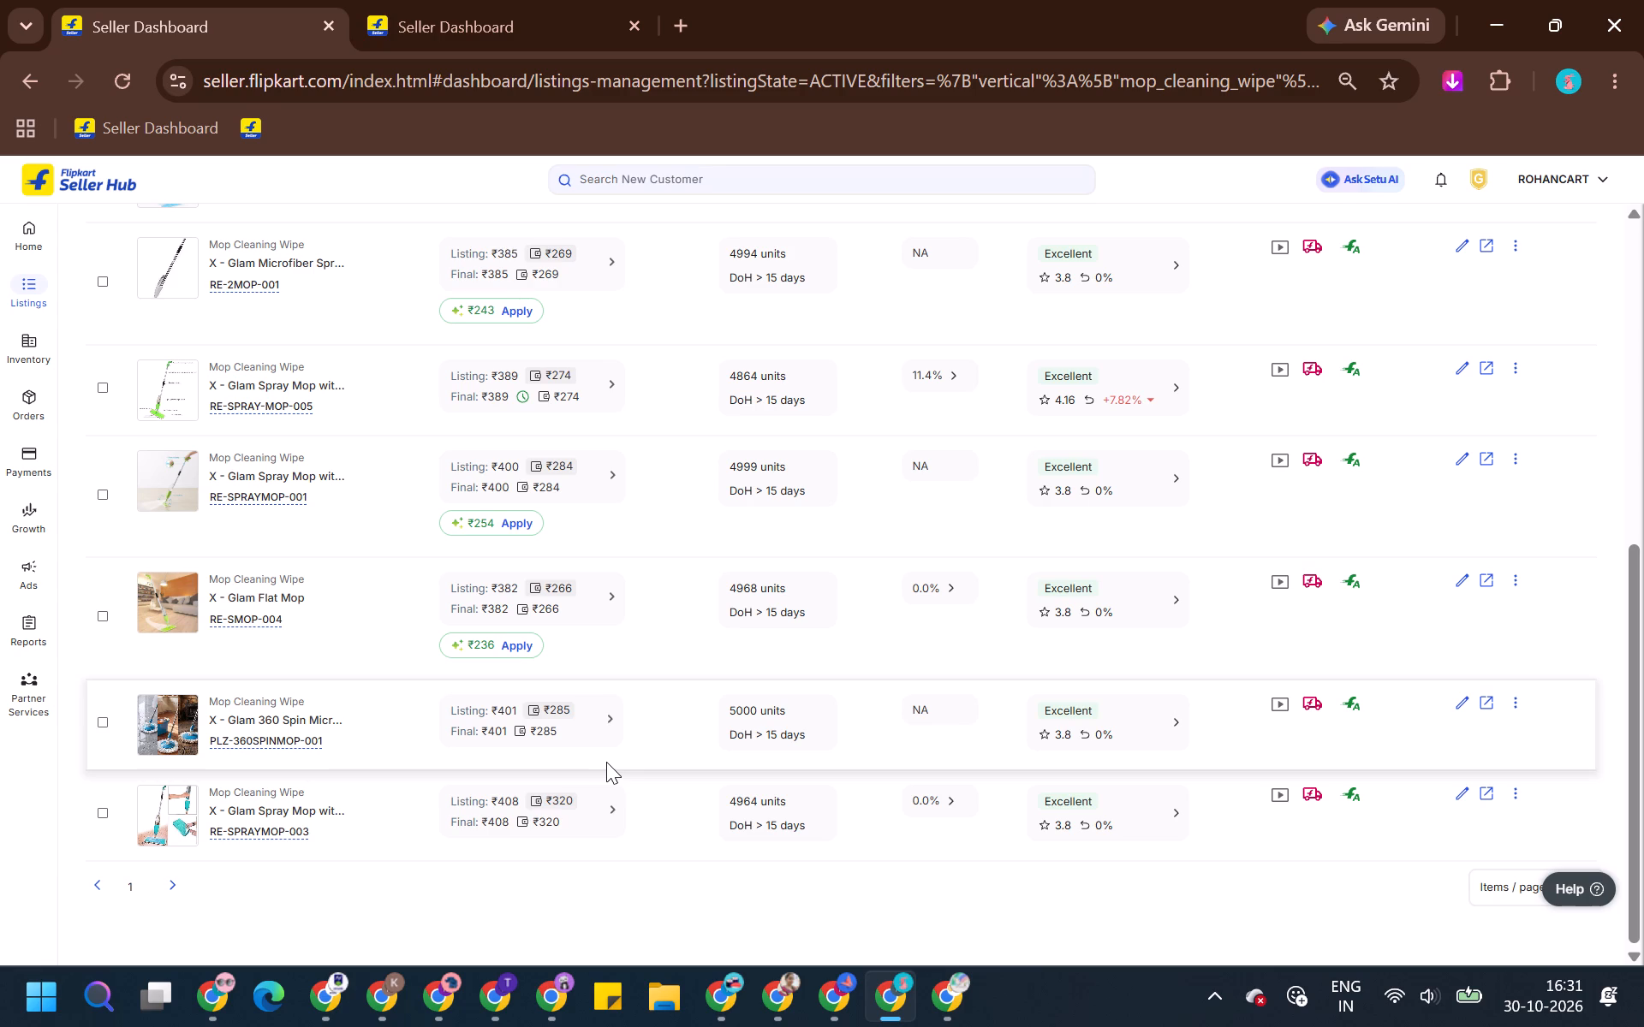
# Set the bank settlement of listing PLZ-360SPINMOP-001 to ₹300 and apply it.
pyautogui.click(593, 703)
pyautogui.hotkey('ctrl', 'a')
pyautogui.write('300')
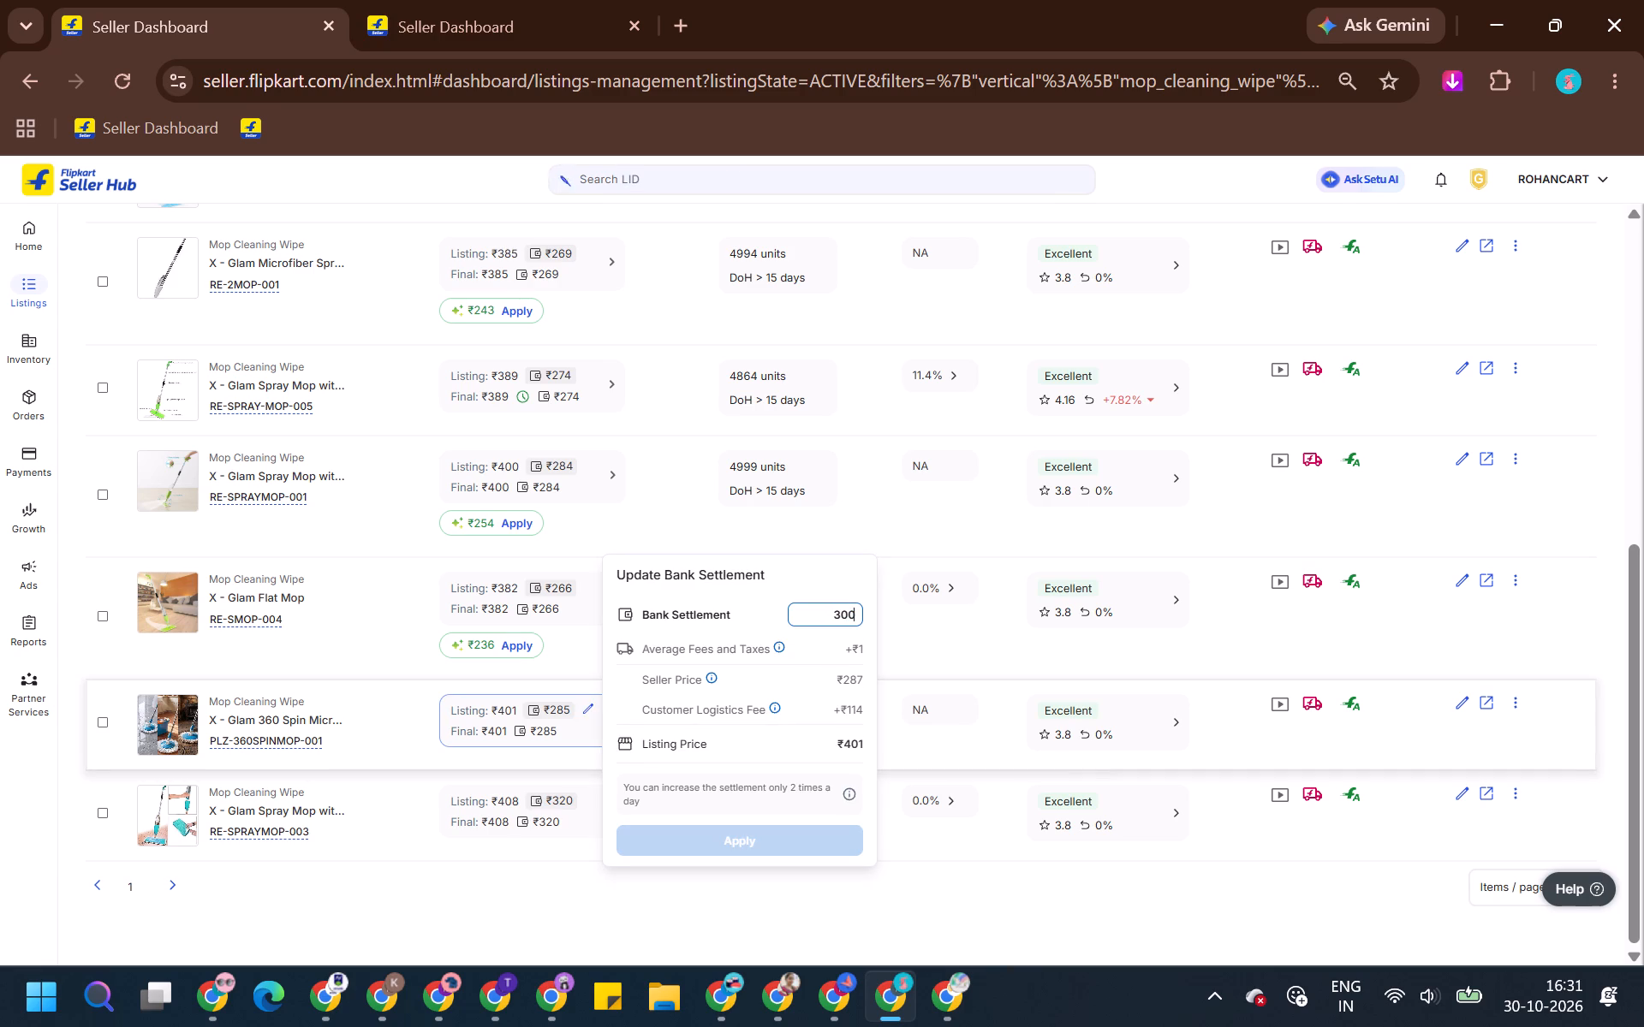
pyautogui.click(784, 840)
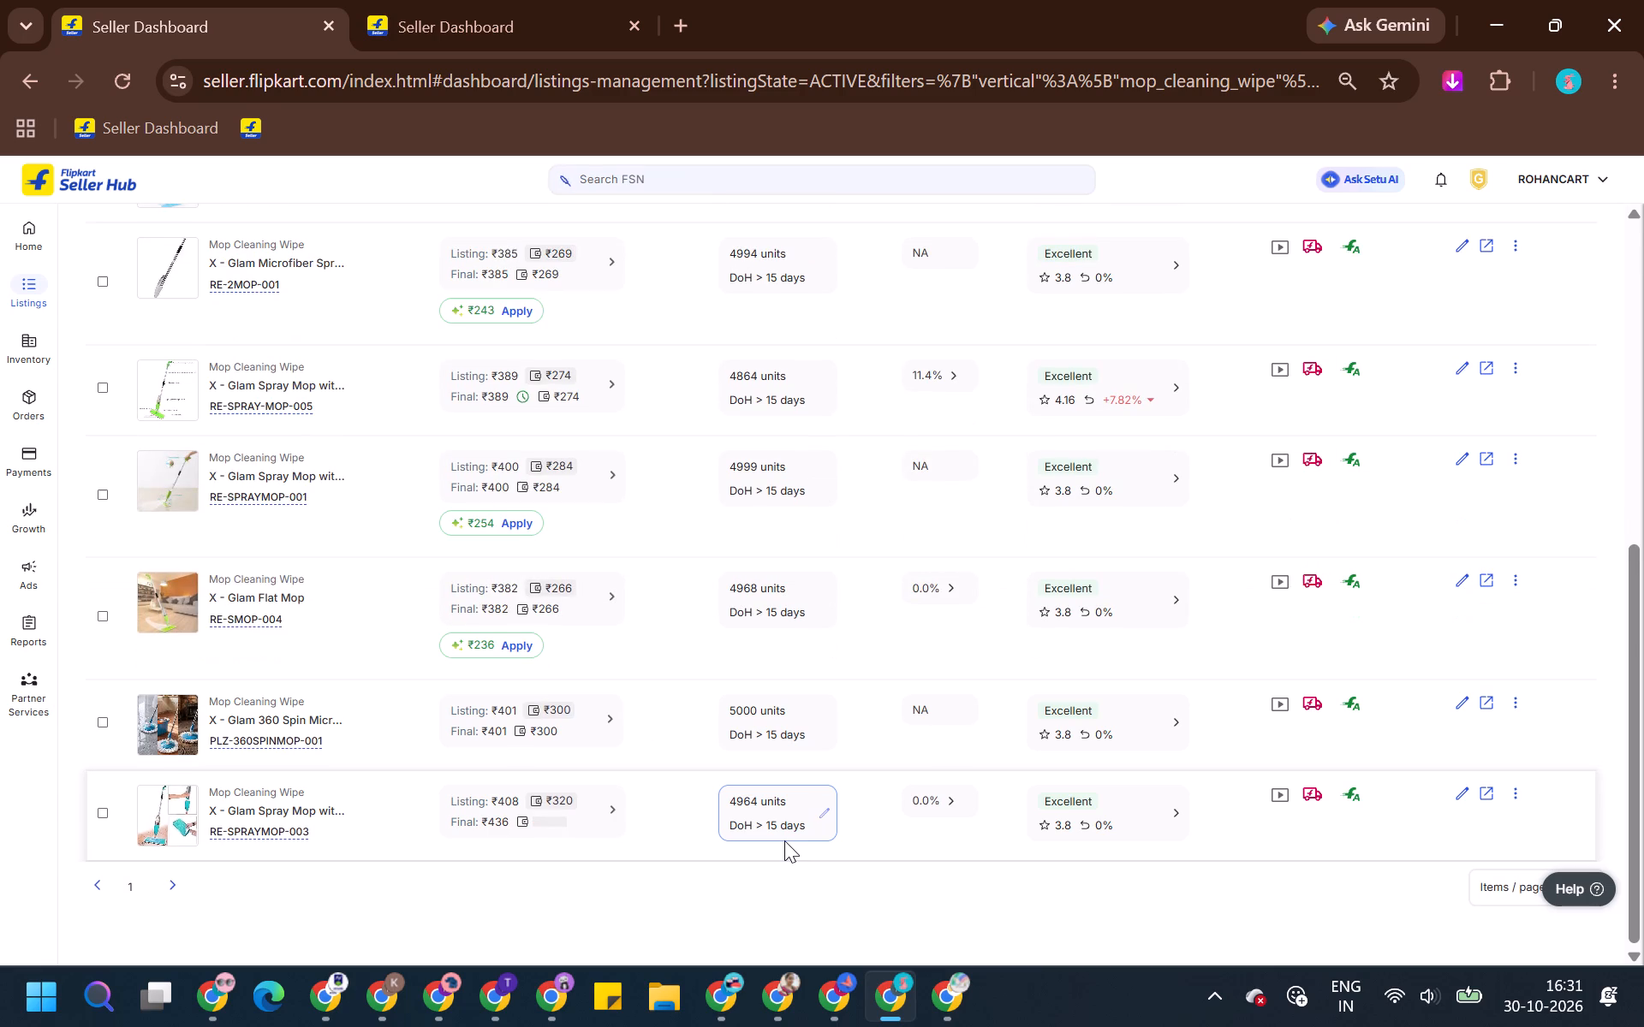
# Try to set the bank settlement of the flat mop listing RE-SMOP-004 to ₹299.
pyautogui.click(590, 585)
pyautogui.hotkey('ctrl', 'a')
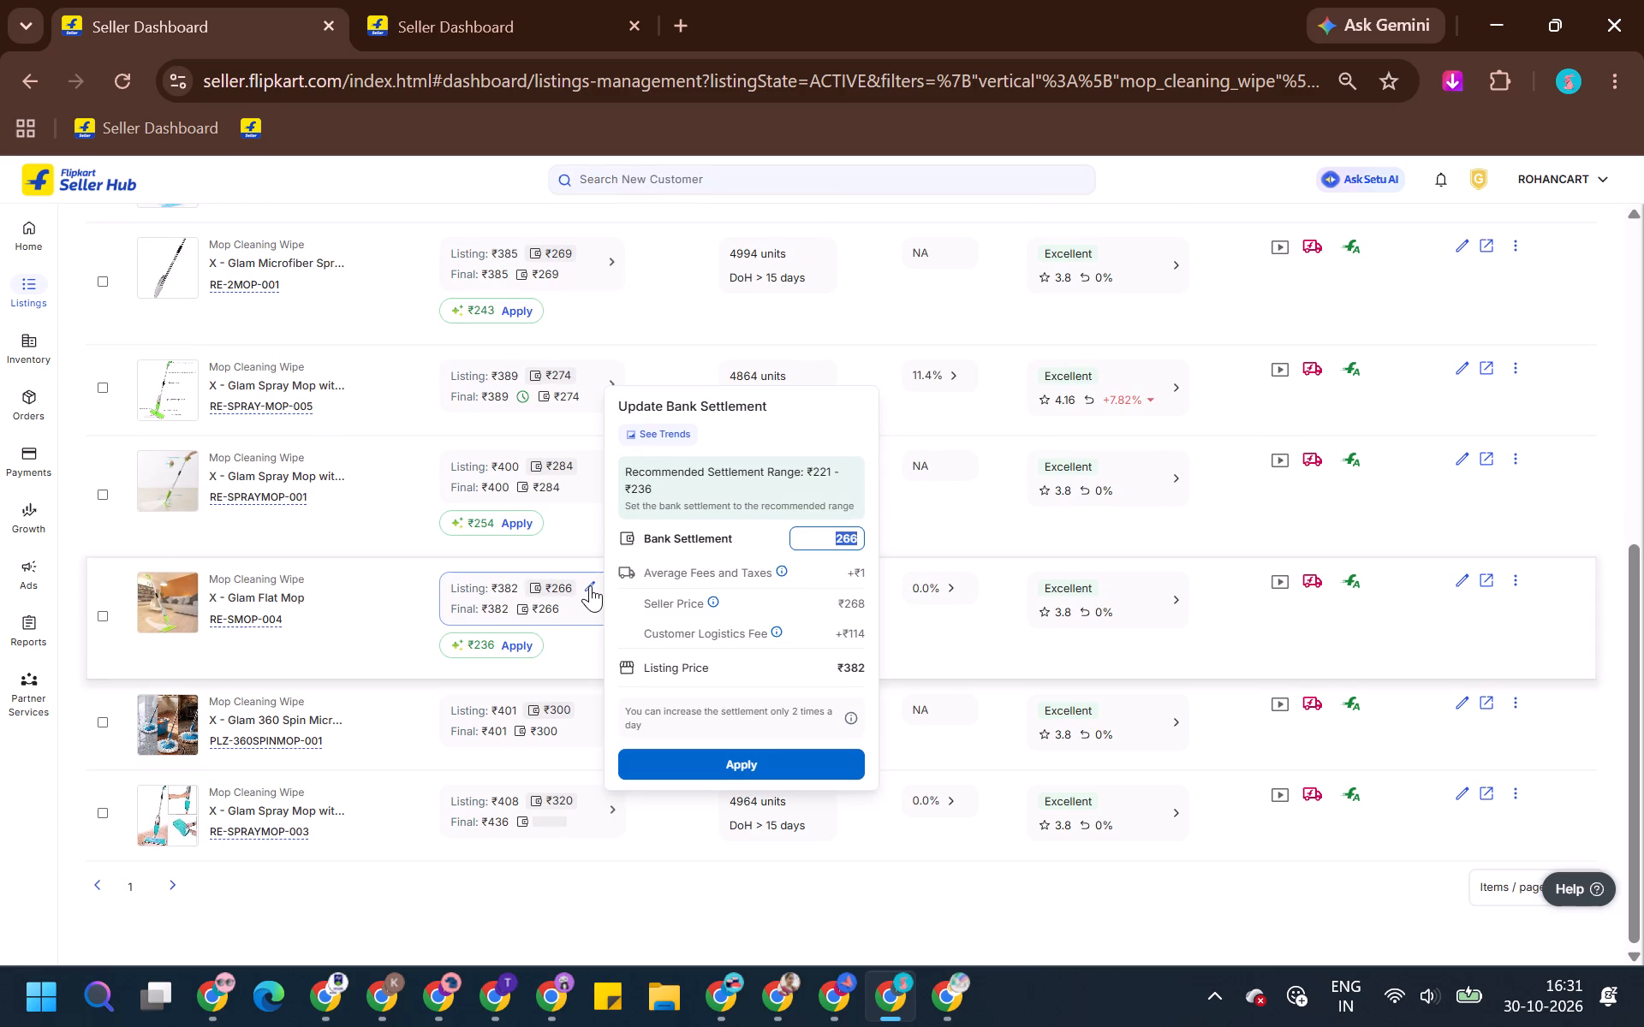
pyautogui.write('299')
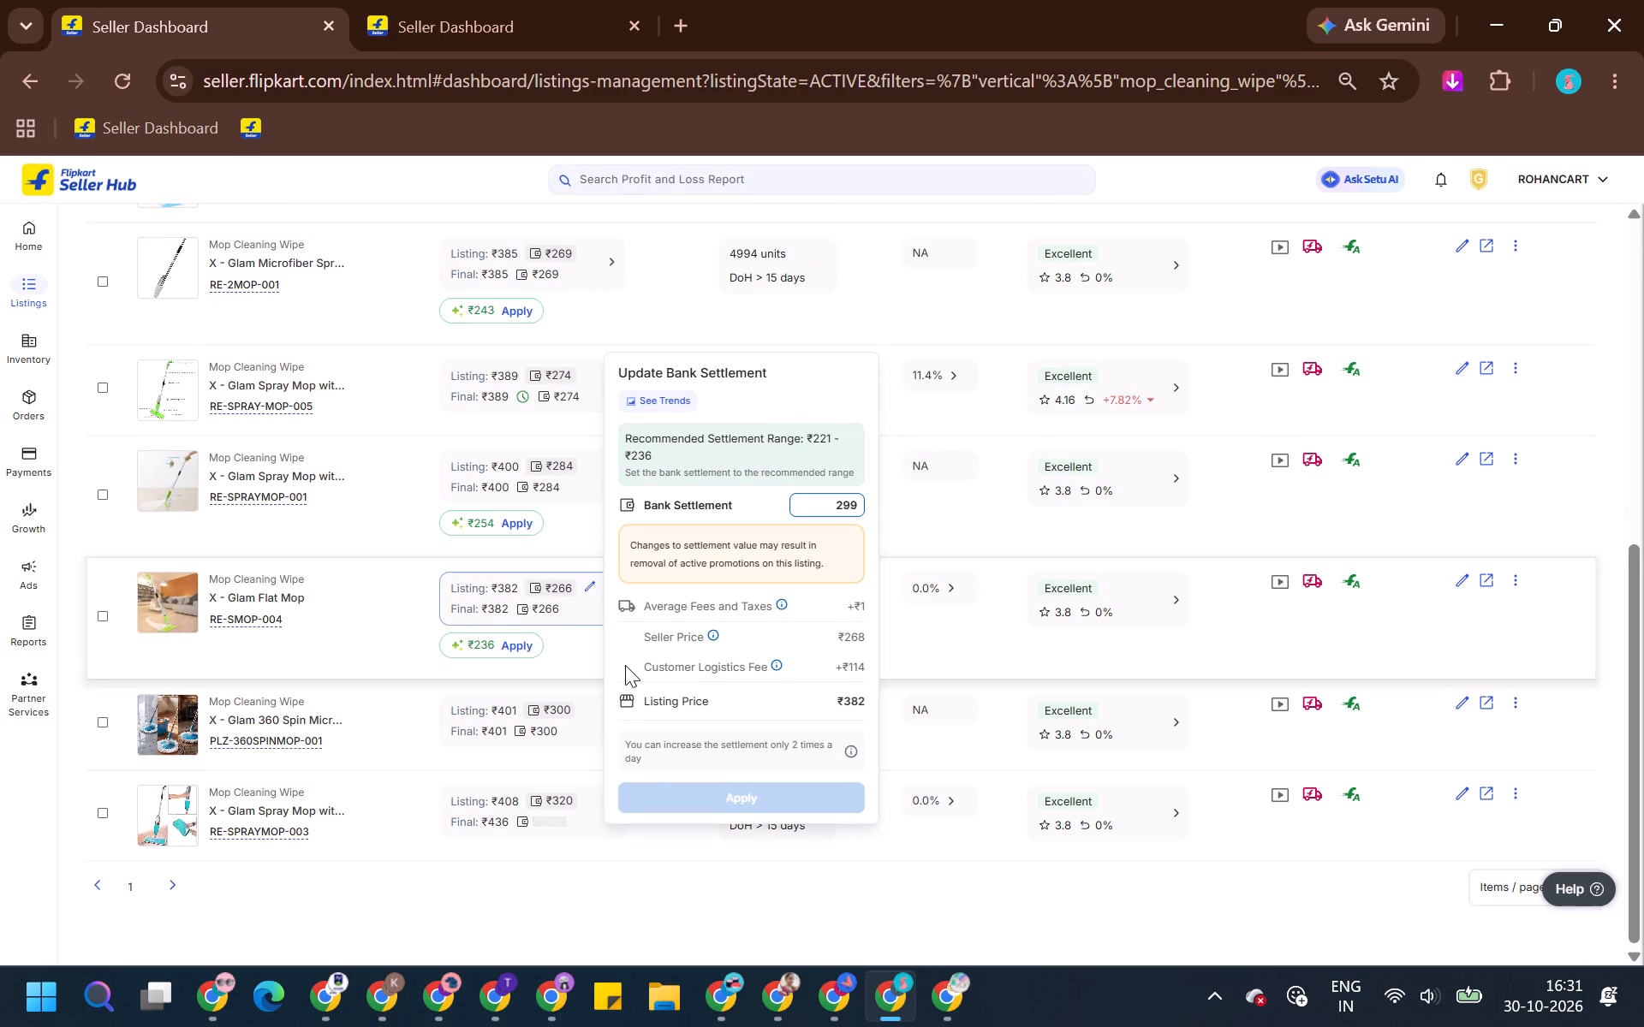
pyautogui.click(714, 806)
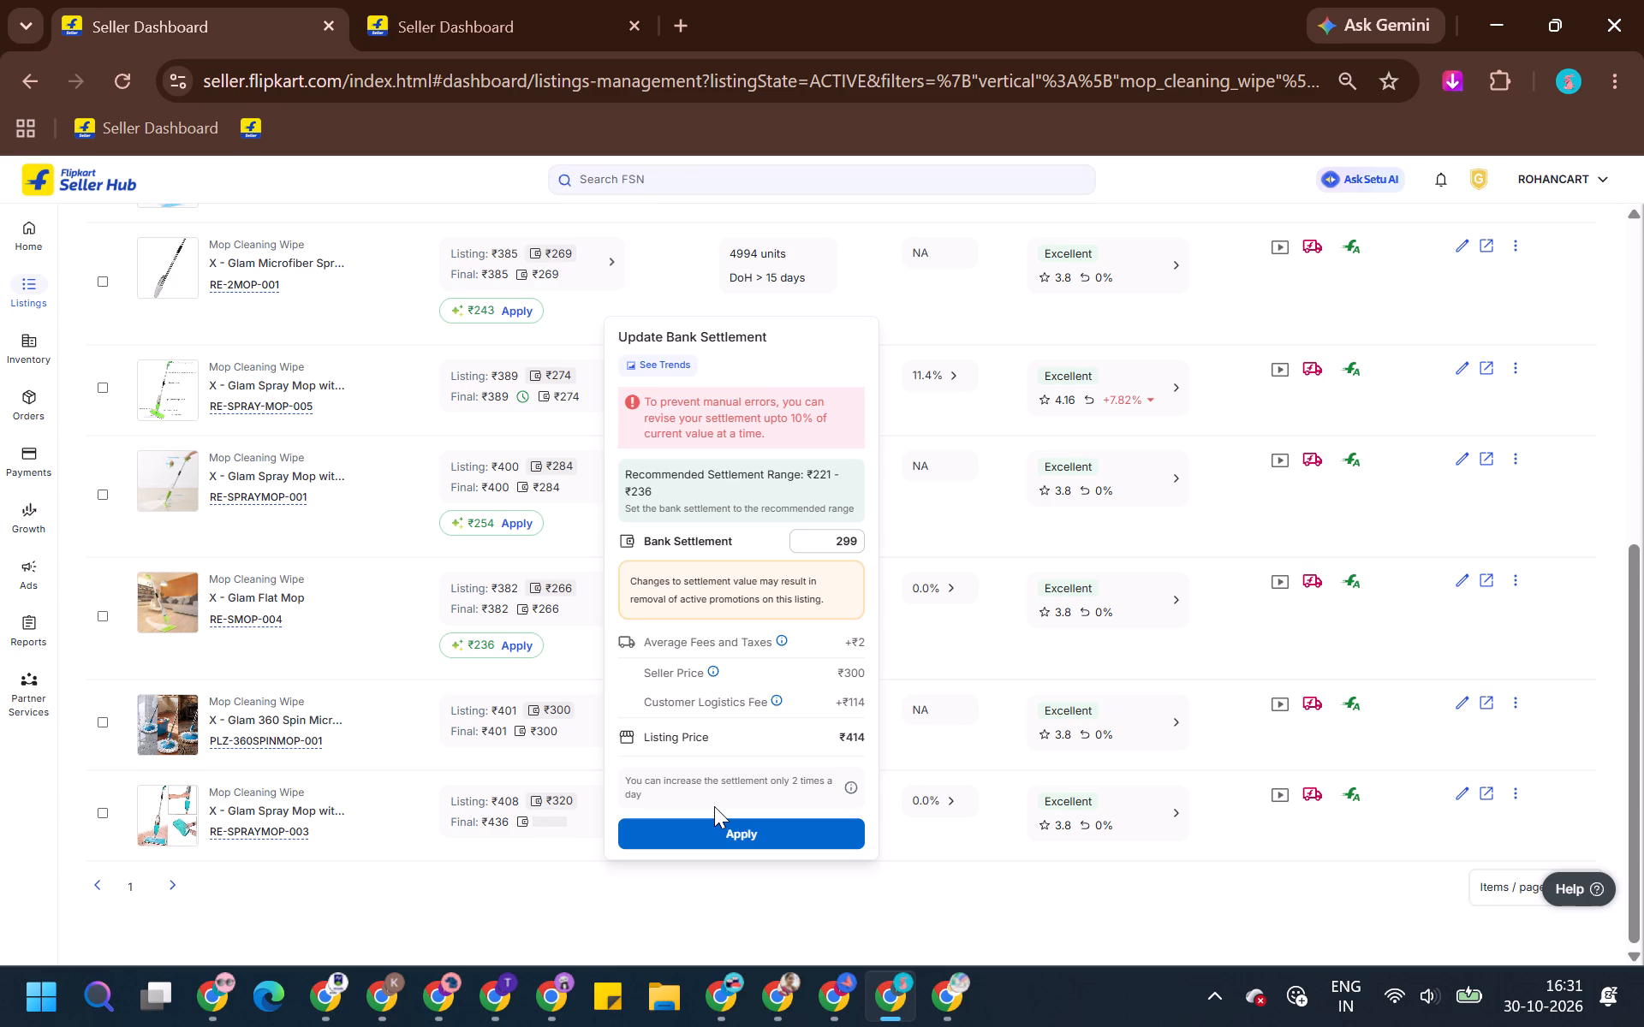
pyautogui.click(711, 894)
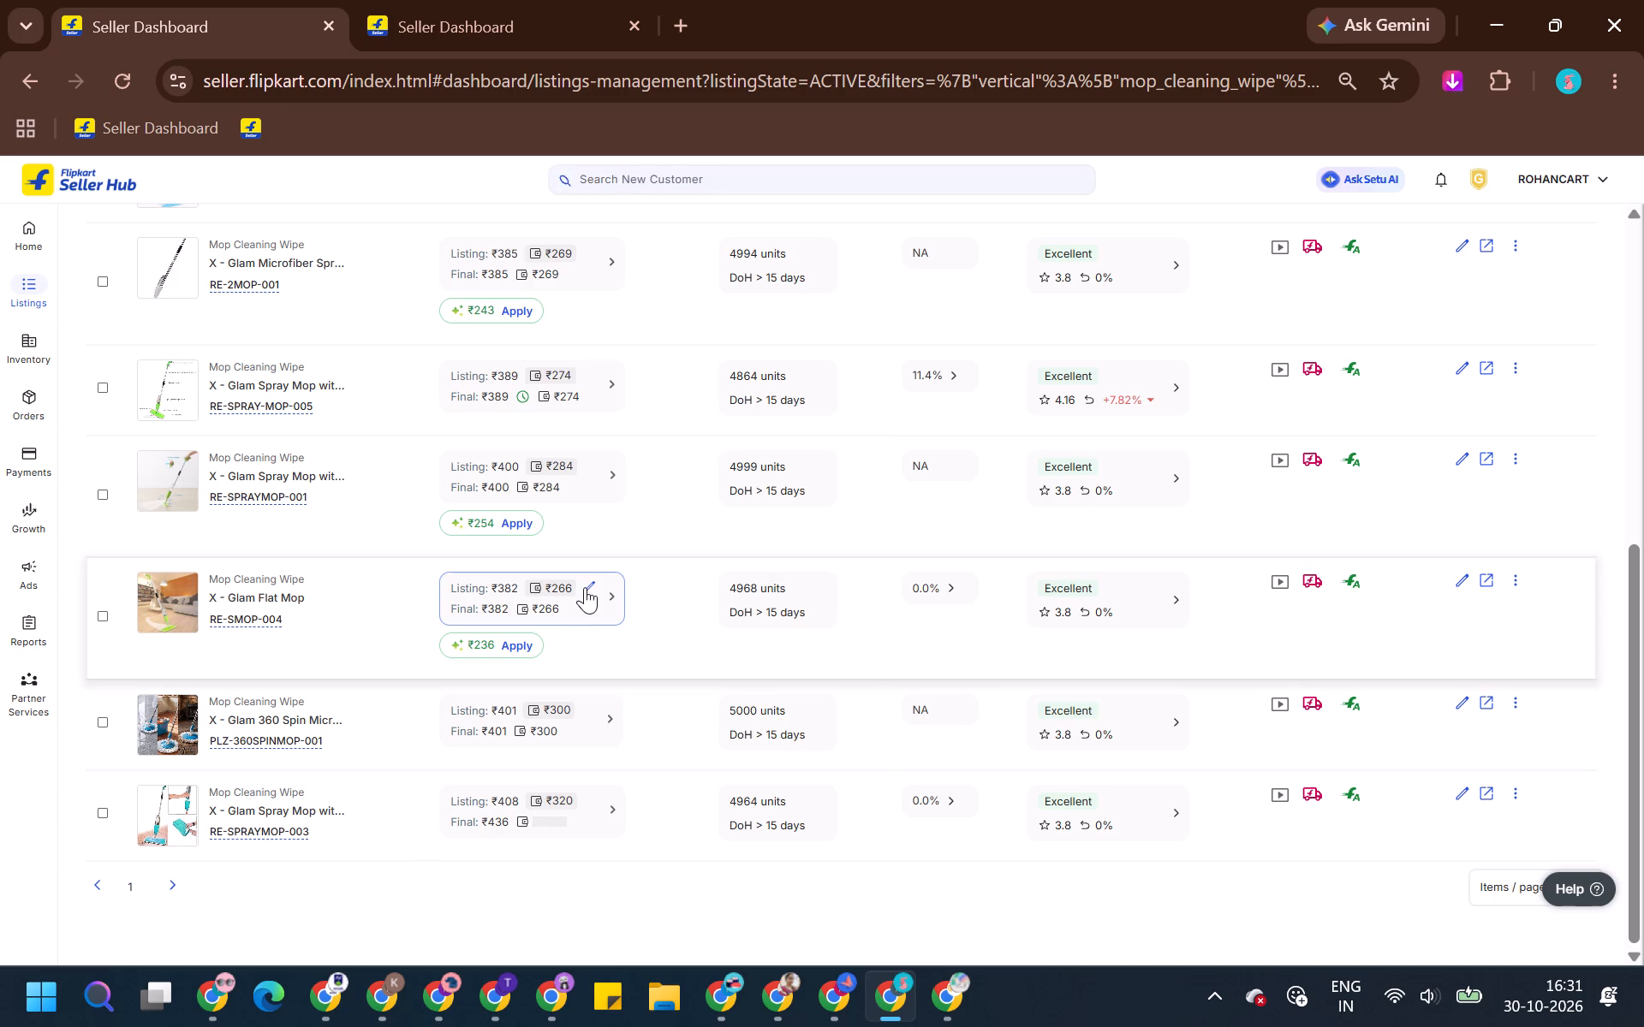
# Set the bank settlement of the flat mop listing RE-SMOP-004 to ₹289 and apply it.
pyautogui.click(585, 587)
pyautogui.hotkey('ctrl', 'a')
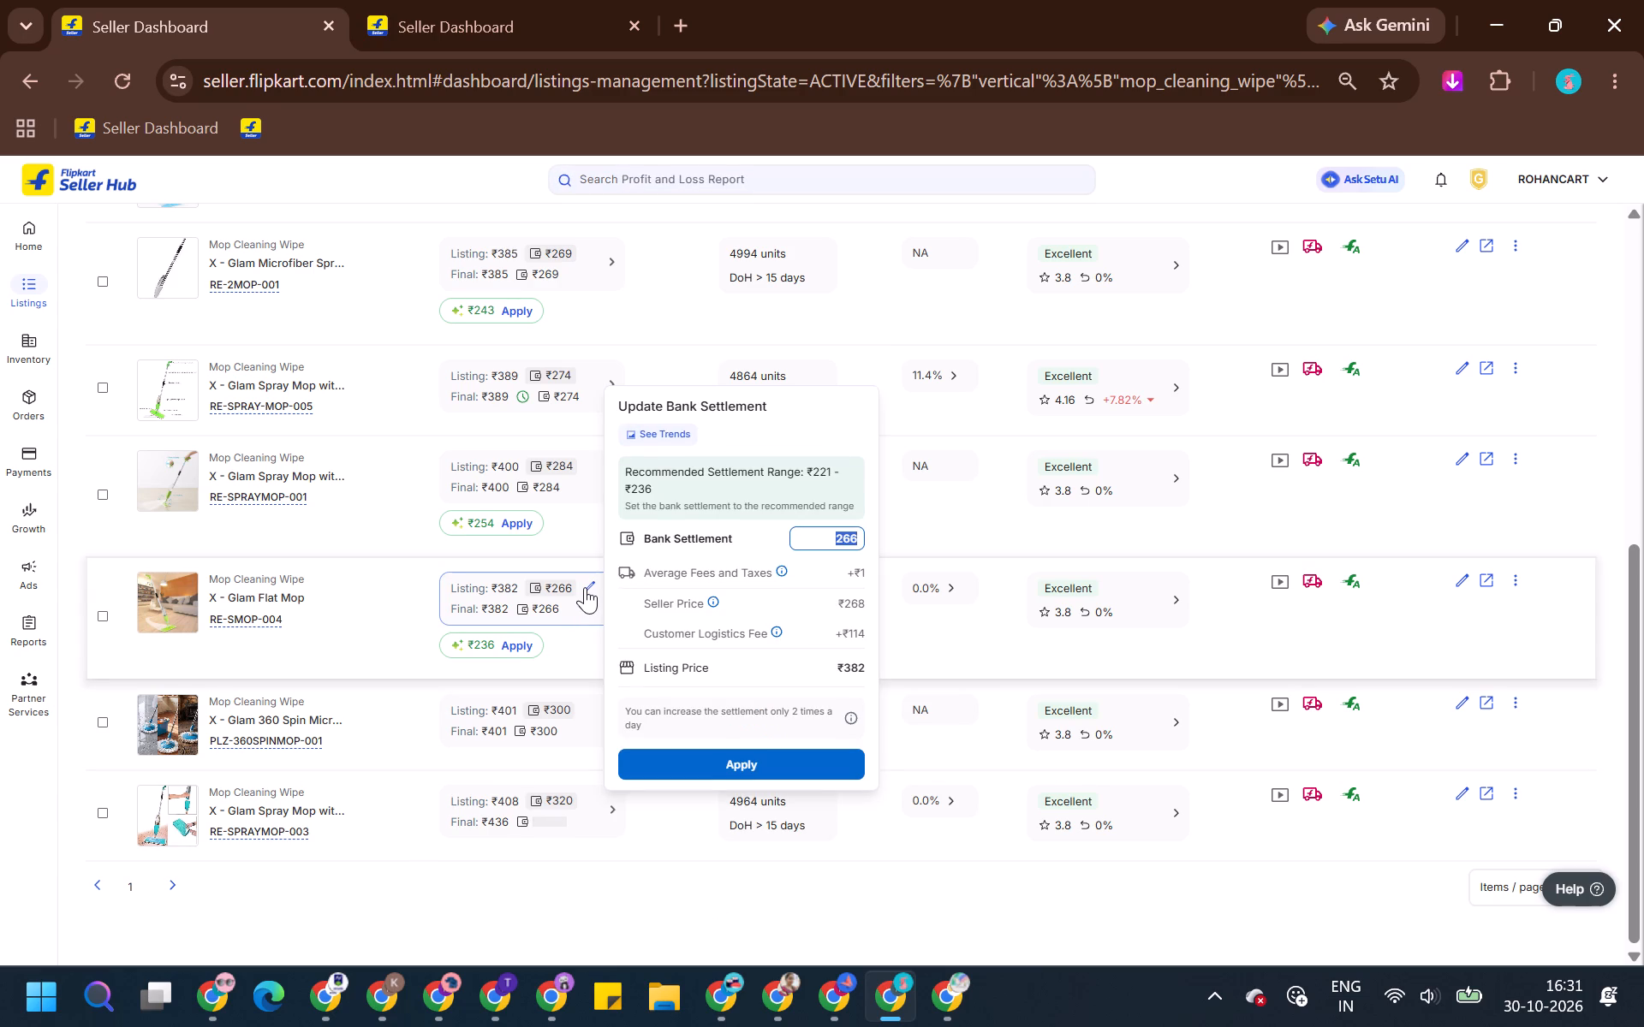
pyautogui.press('2')
pyautogui.write('89')
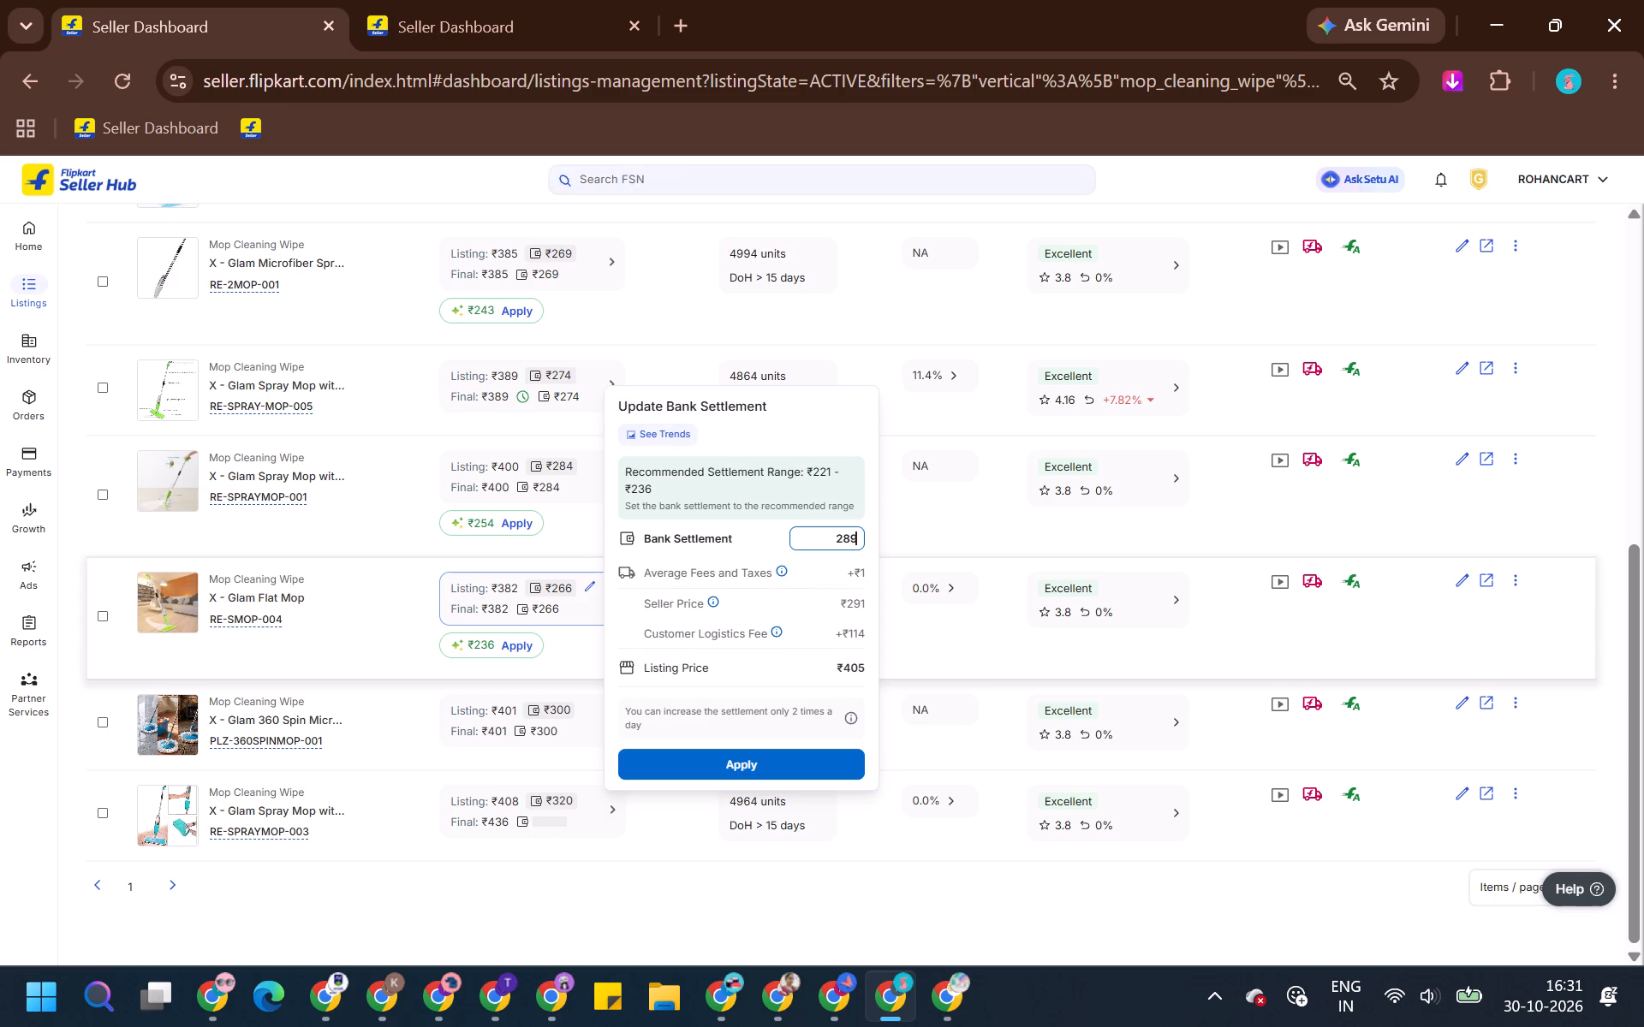
pyautogui.click(756, 757)
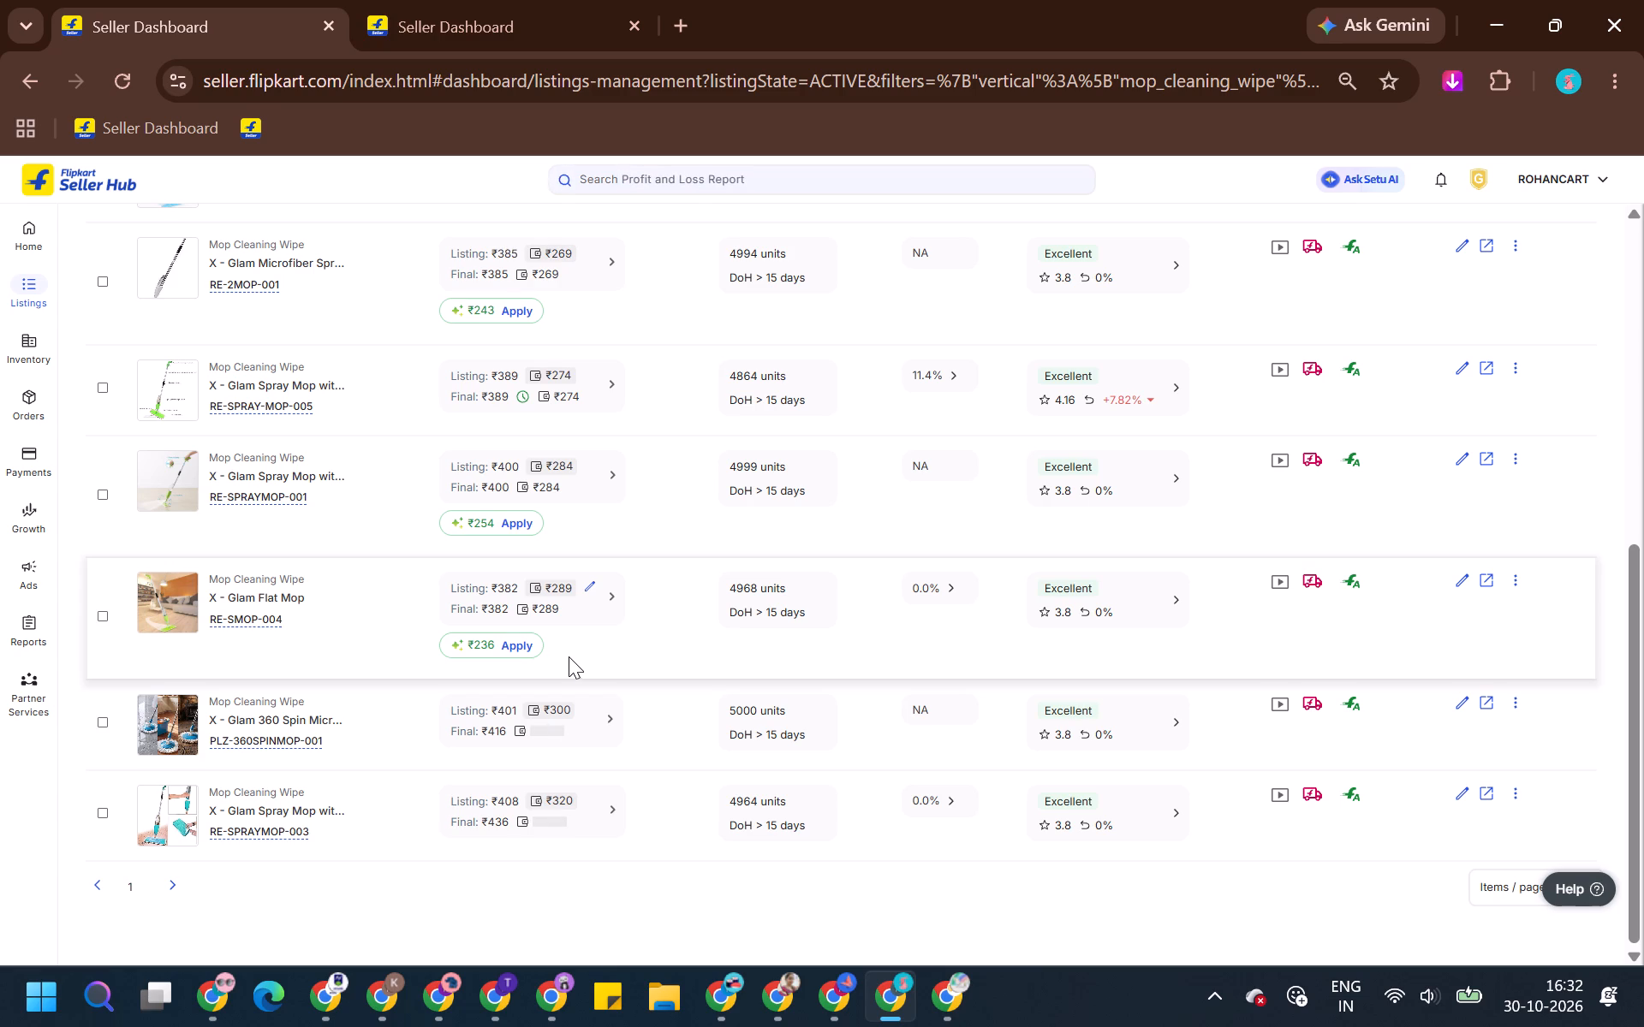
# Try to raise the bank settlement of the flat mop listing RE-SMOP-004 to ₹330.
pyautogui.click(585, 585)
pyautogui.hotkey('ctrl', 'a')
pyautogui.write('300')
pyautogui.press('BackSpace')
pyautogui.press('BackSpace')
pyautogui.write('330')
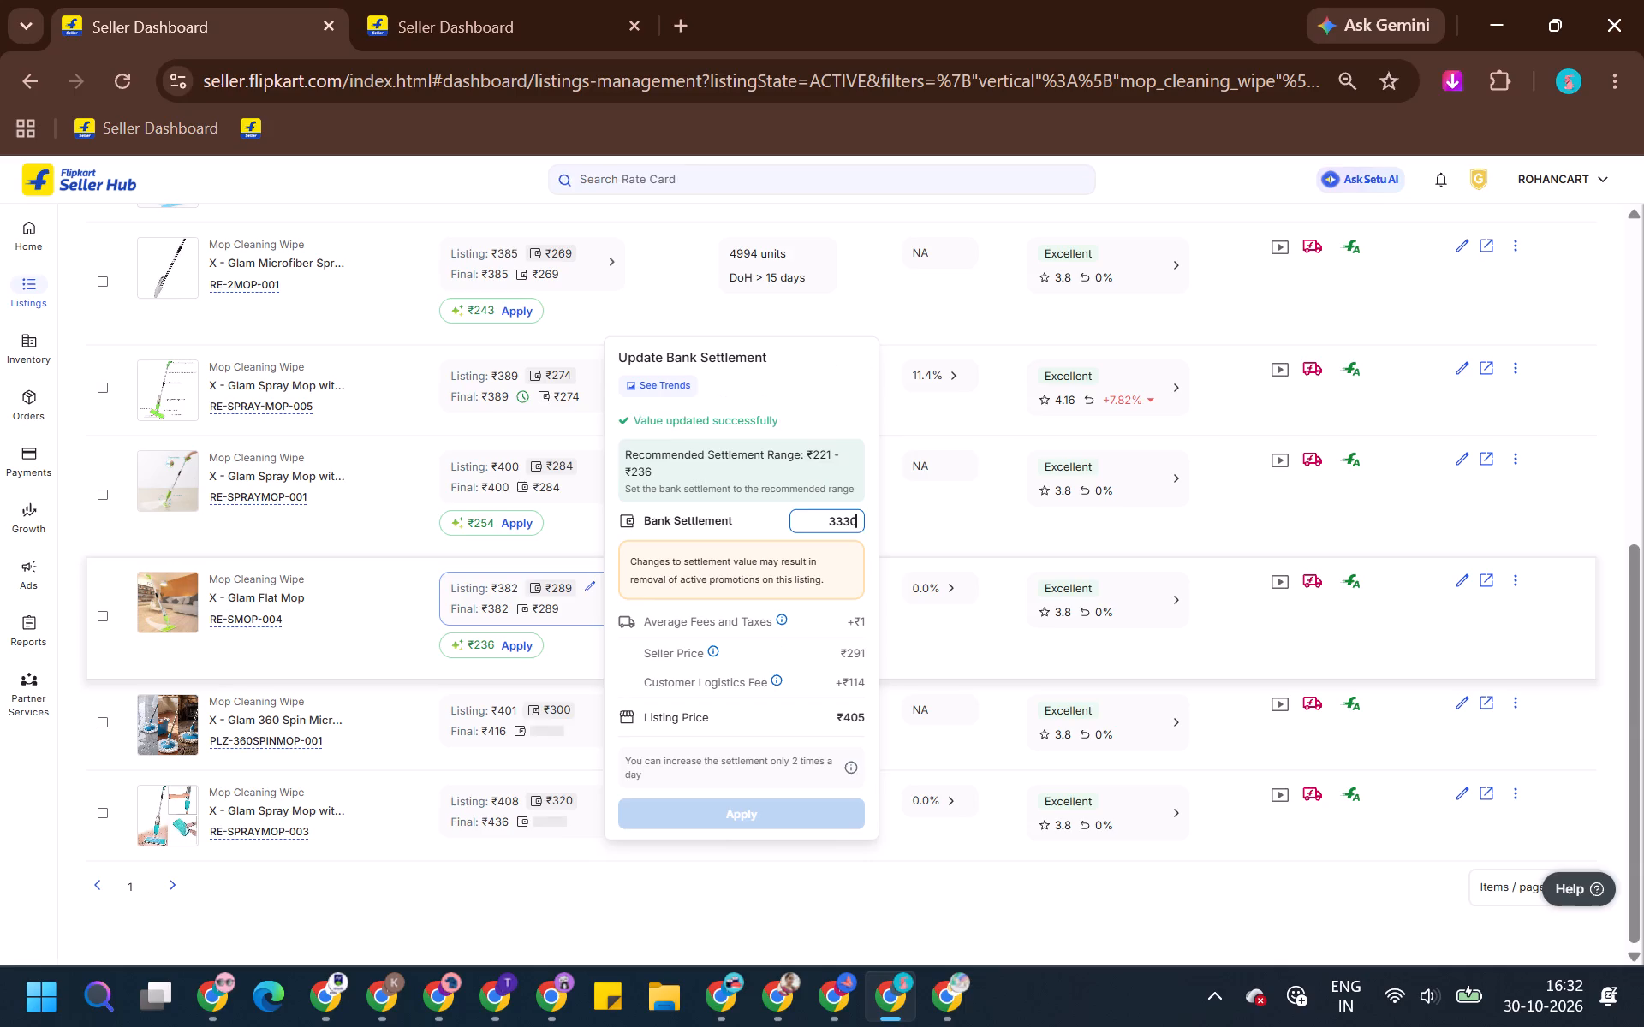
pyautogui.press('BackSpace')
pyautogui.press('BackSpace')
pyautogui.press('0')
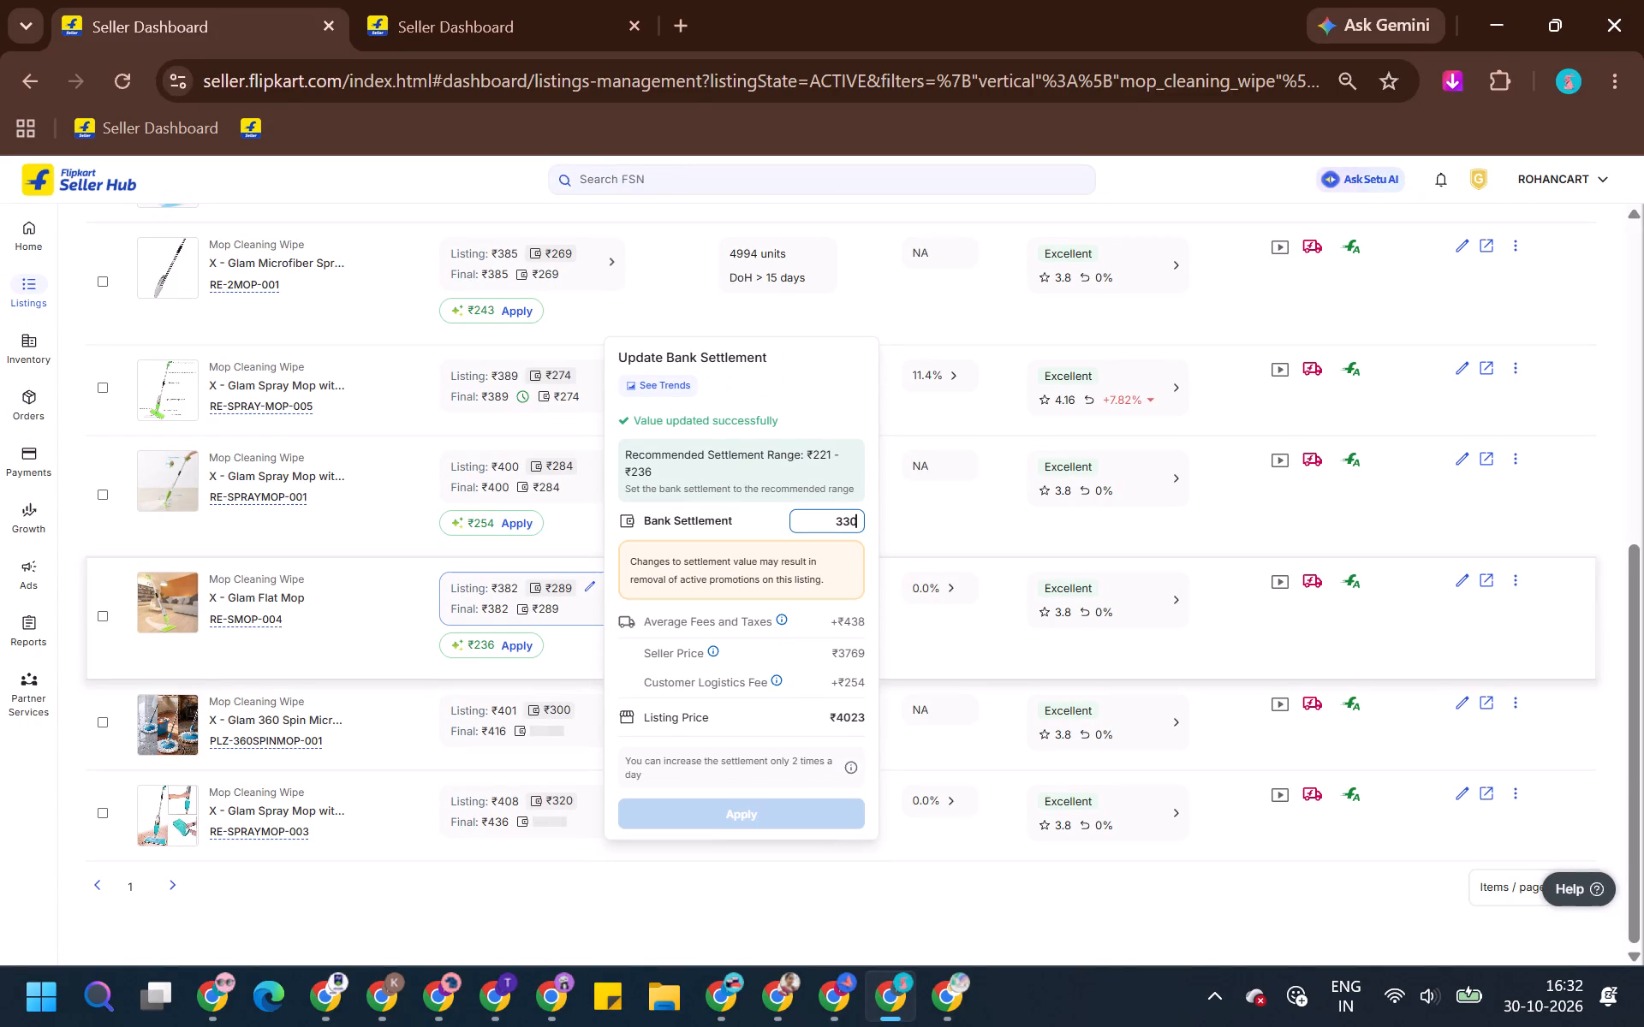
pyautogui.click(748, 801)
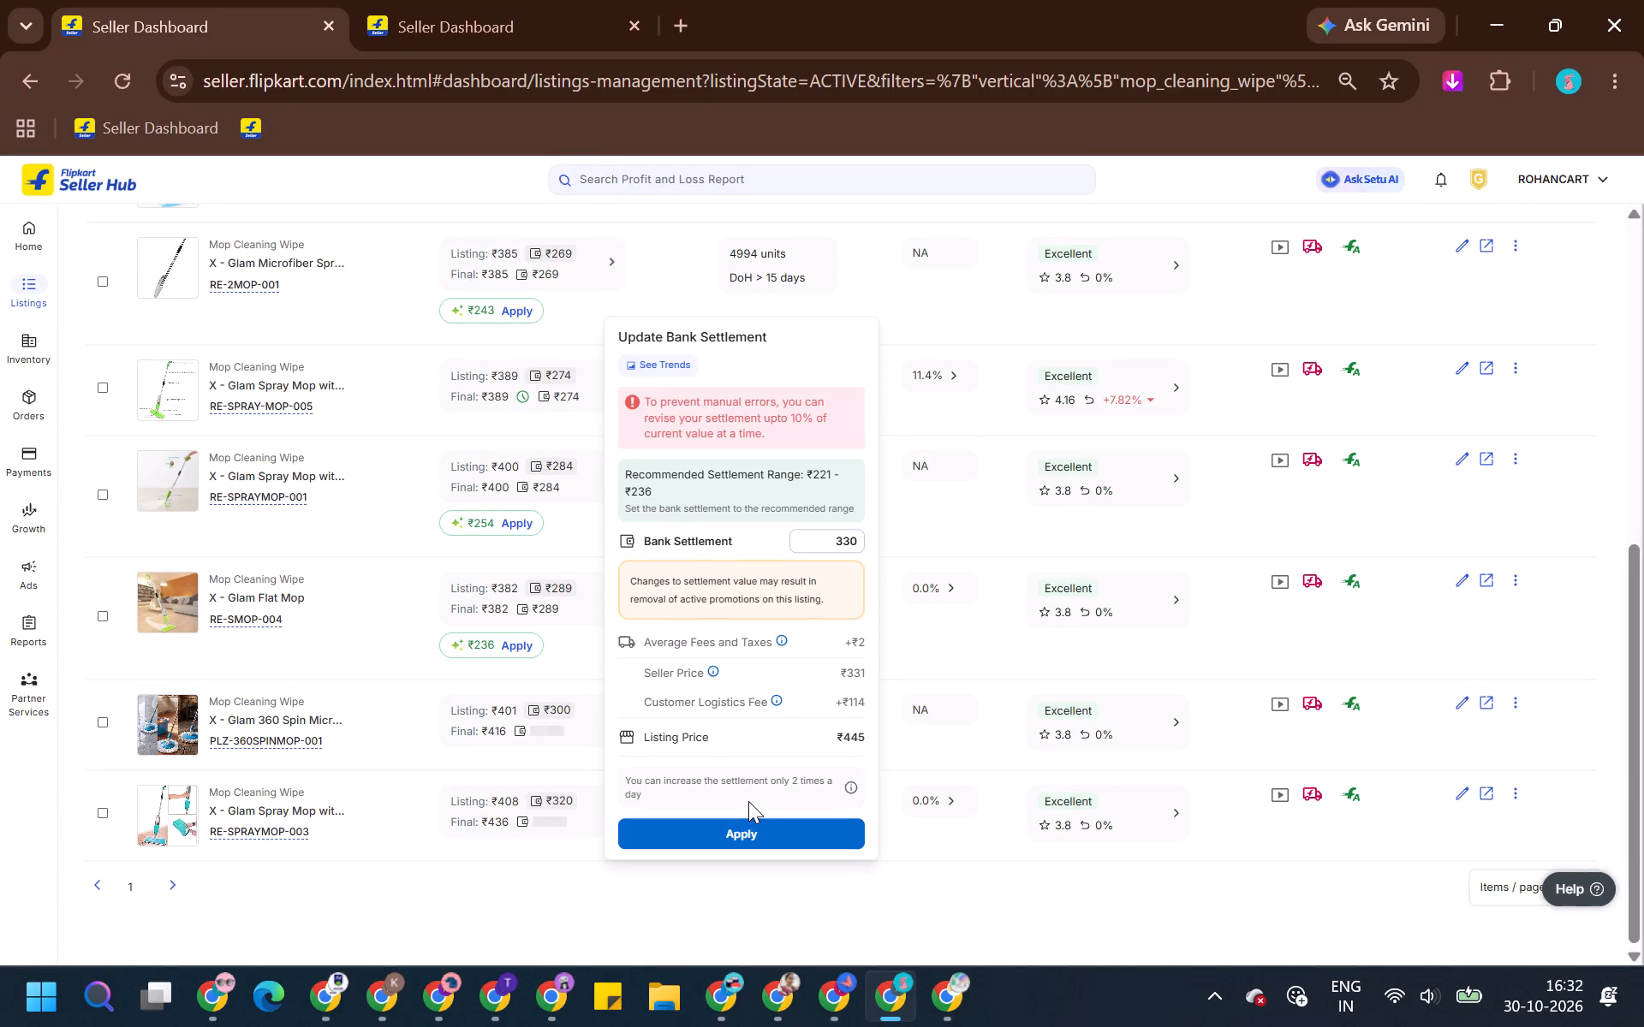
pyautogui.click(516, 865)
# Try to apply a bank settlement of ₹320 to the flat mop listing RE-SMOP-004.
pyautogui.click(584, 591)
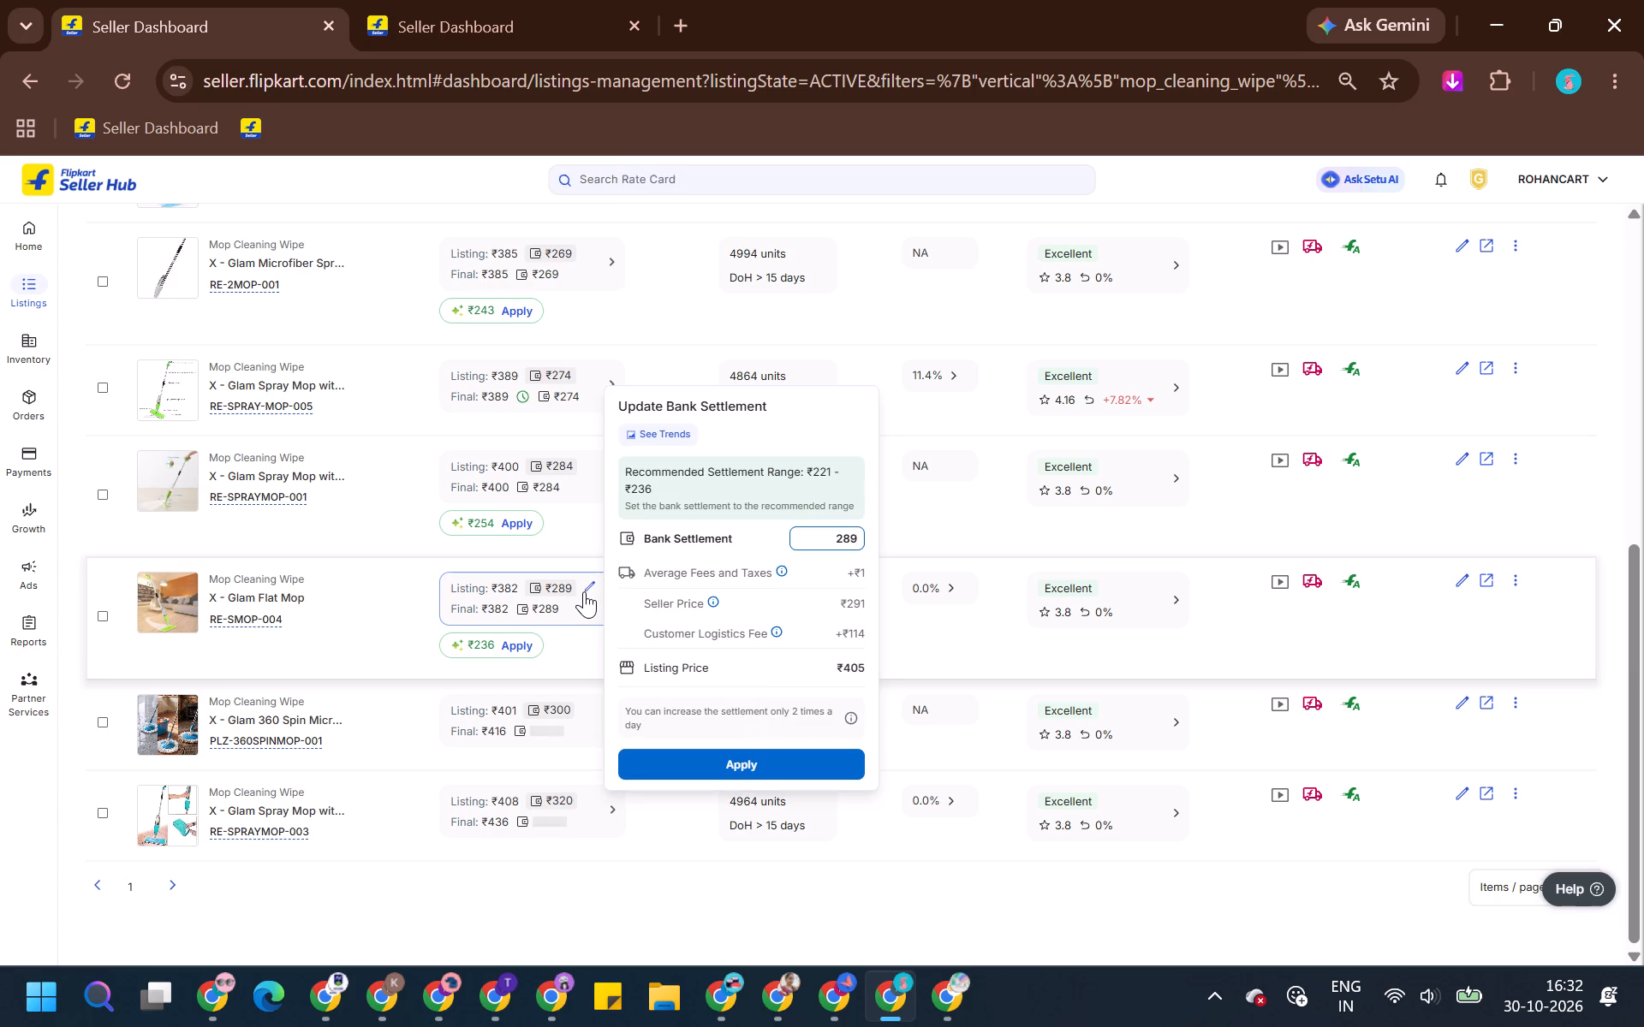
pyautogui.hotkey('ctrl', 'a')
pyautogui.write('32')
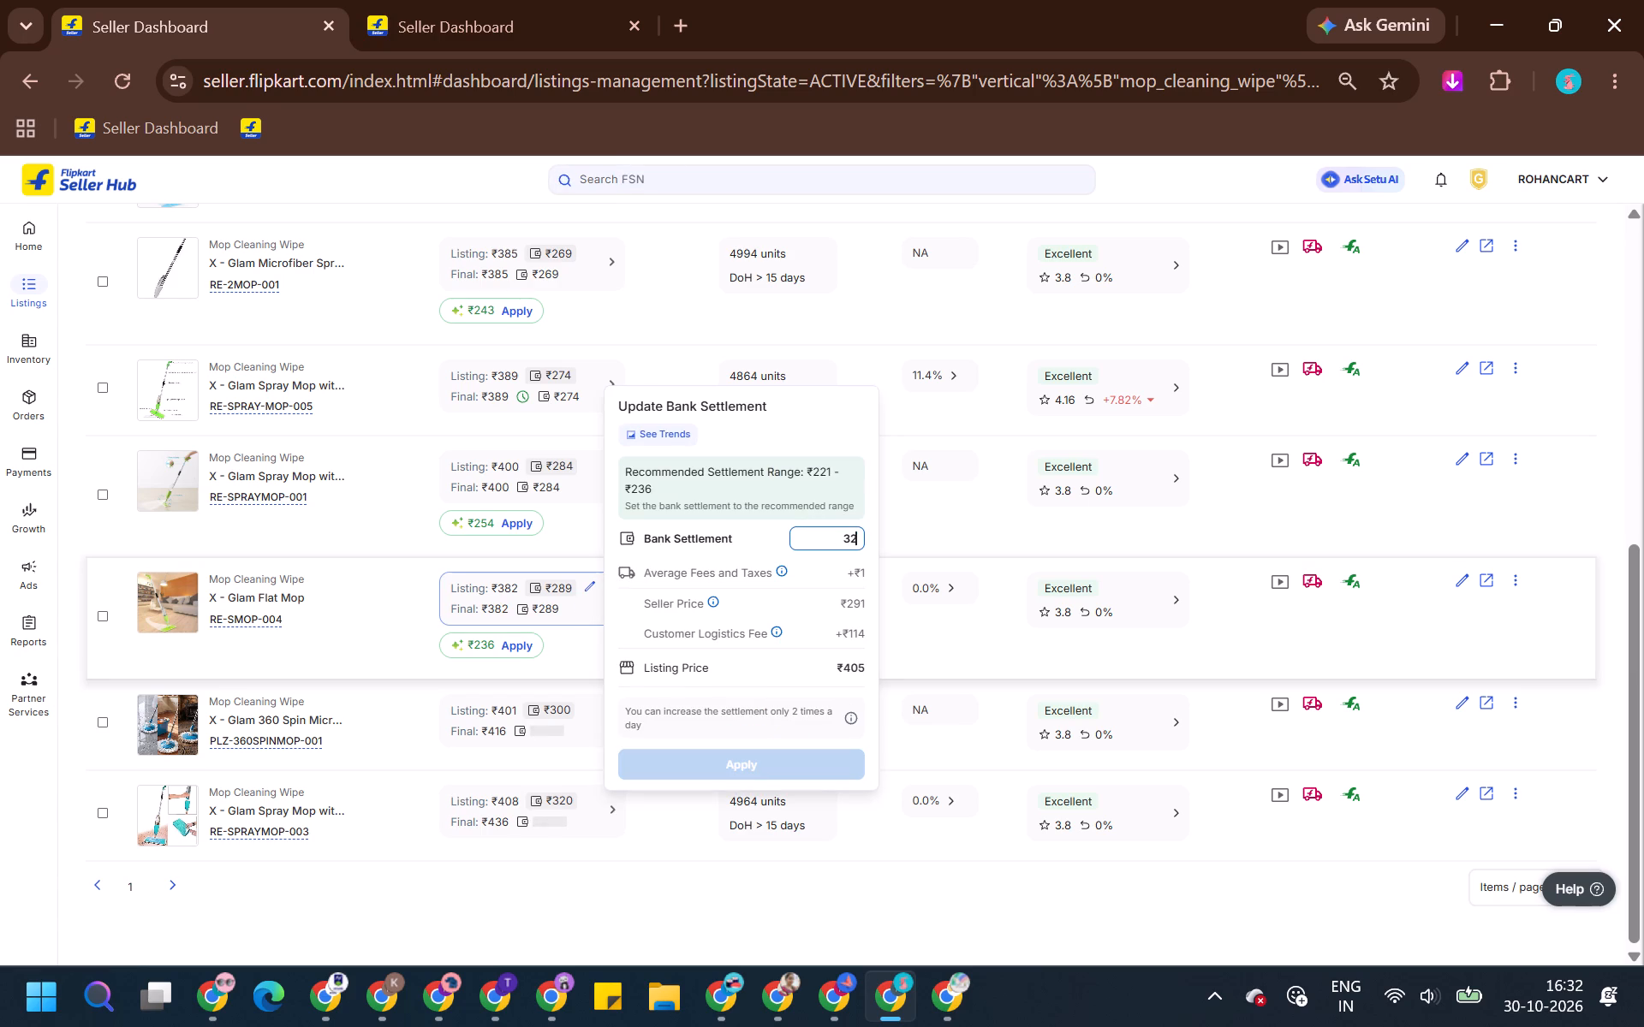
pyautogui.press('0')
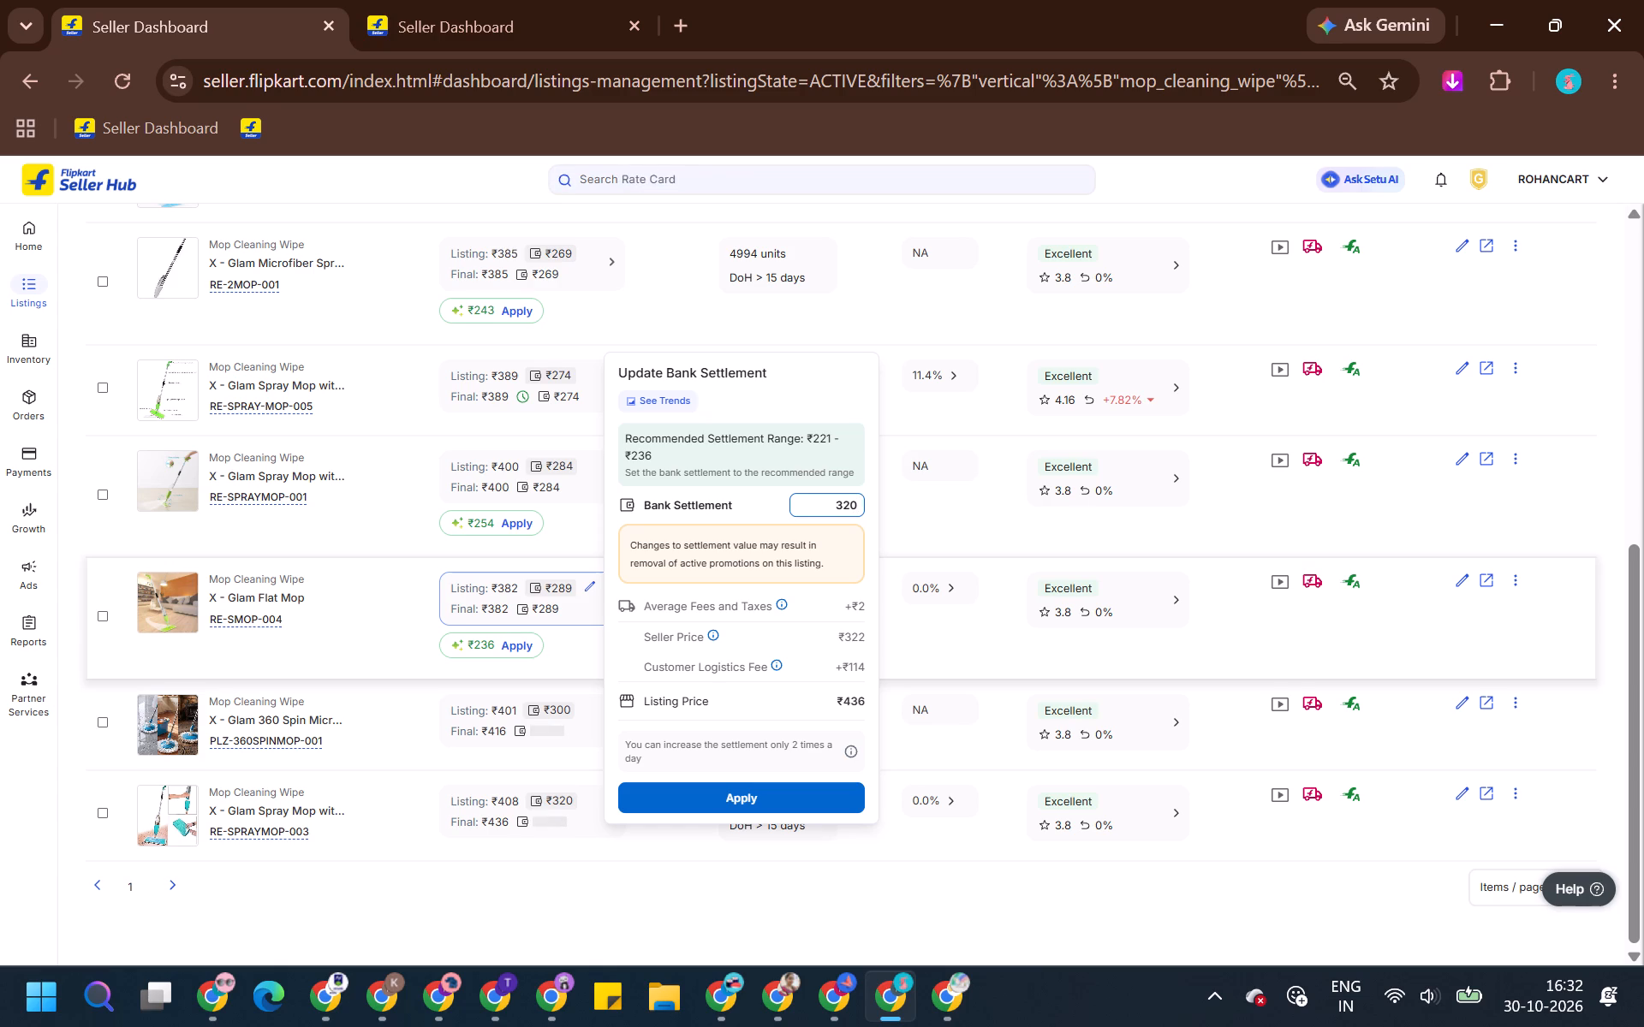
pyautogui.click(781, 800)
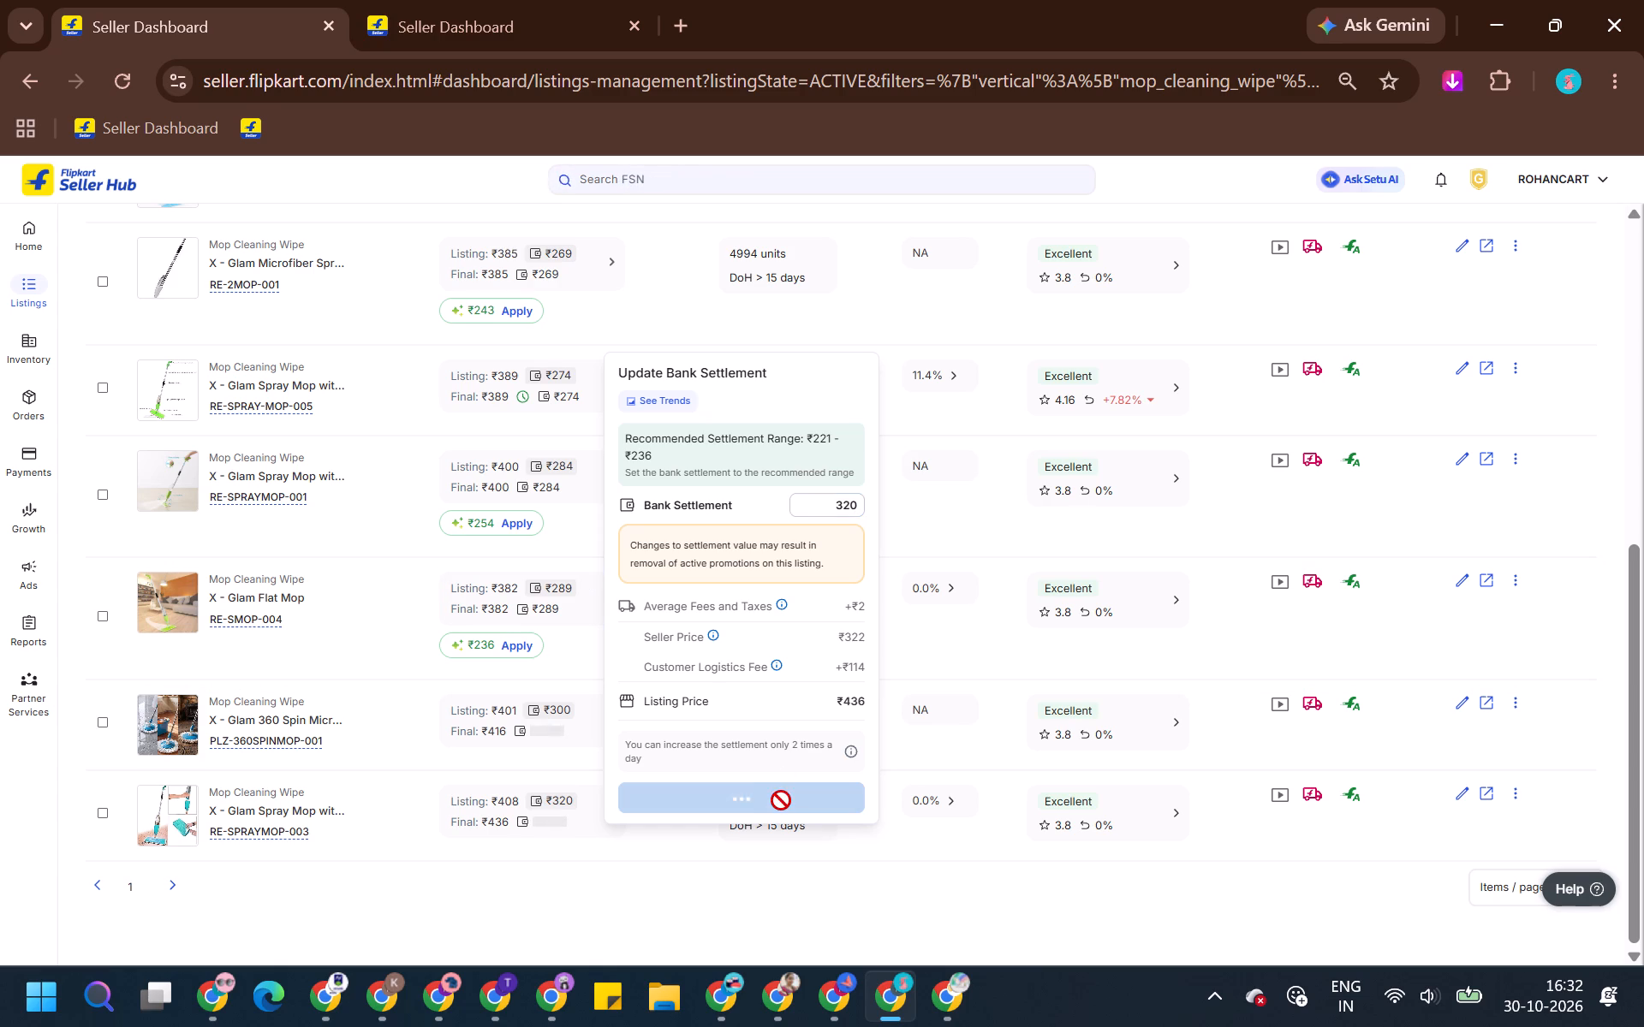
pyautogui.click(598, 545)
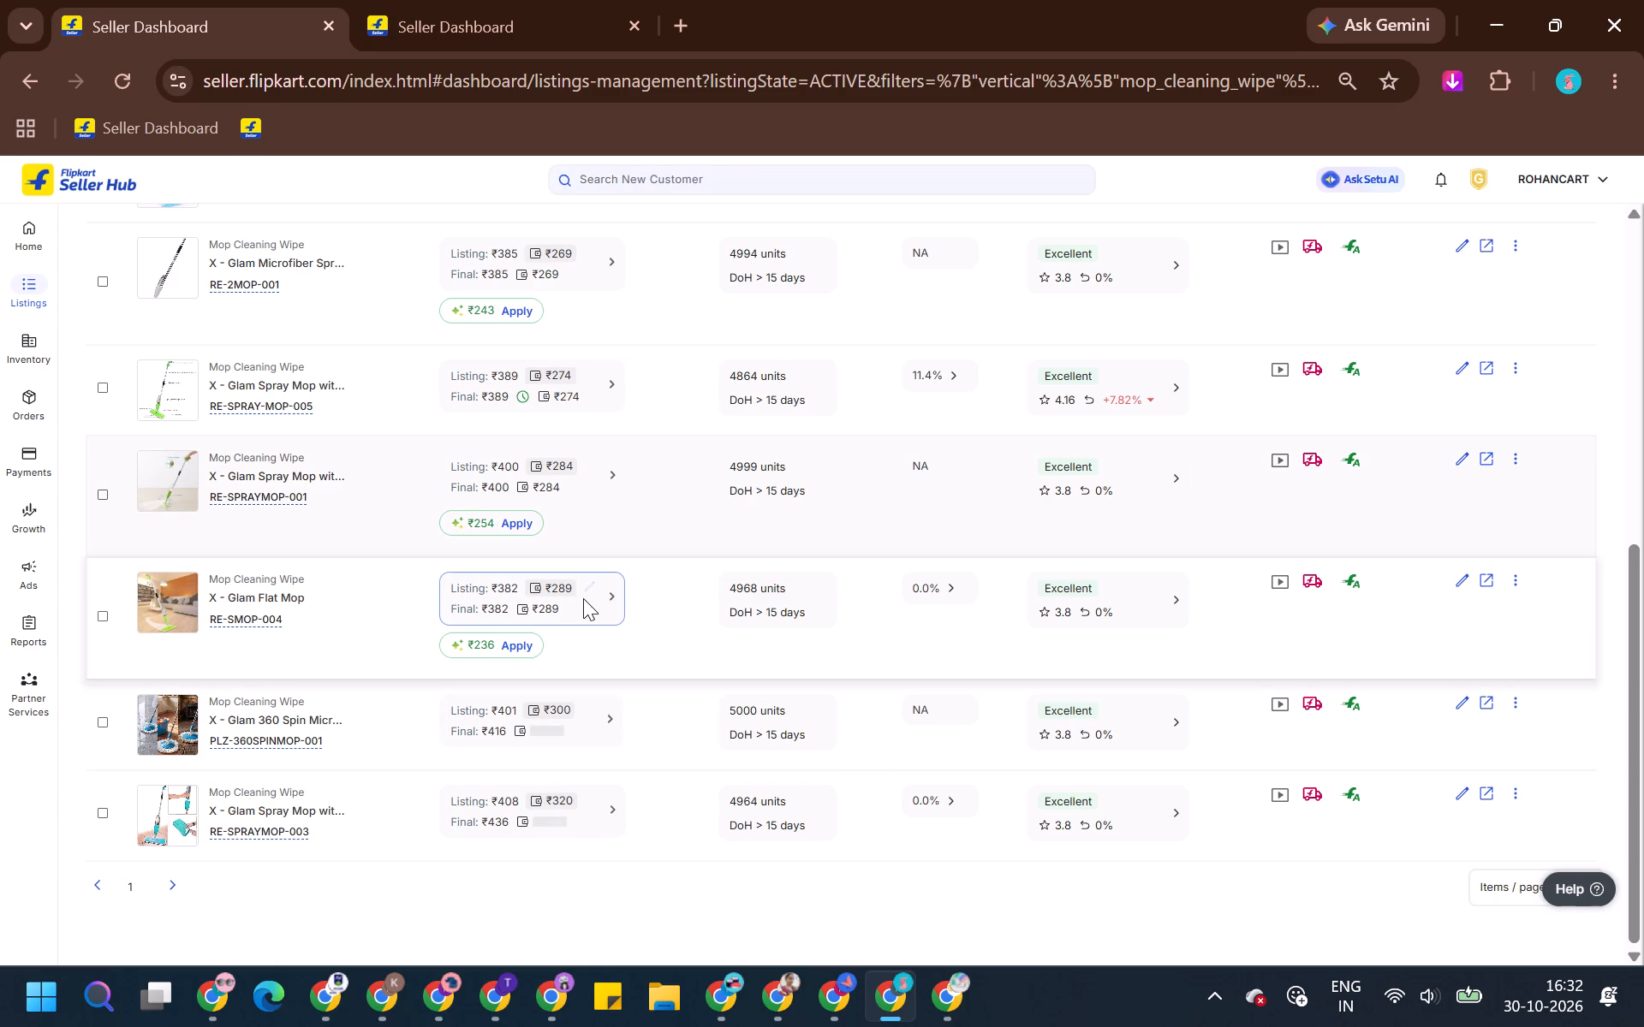
# Set the bank settlement of the flat mop listing RE-SMOP-004 to ₹300 and apply it.
pyautogui.click(585, 583)
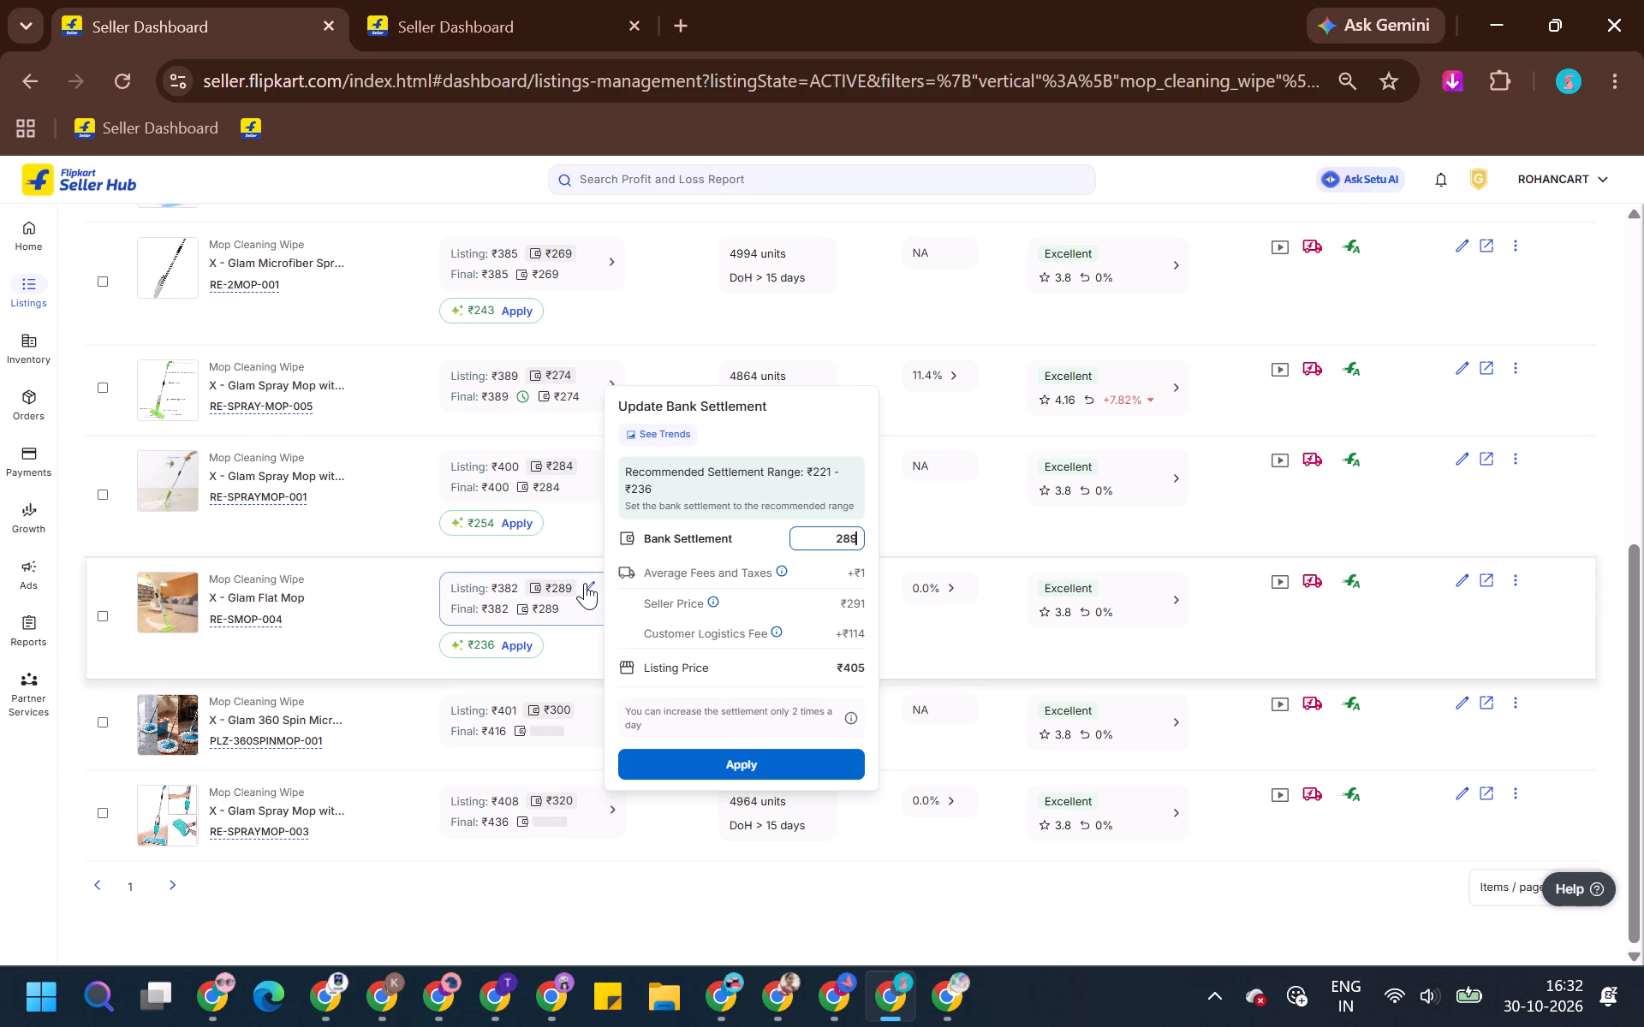
pyautogui.hotkey('ctrl', 'a')
pyautogui.write('3-')
pyautogui.press('BackSpace')
pyautogui.write('00')
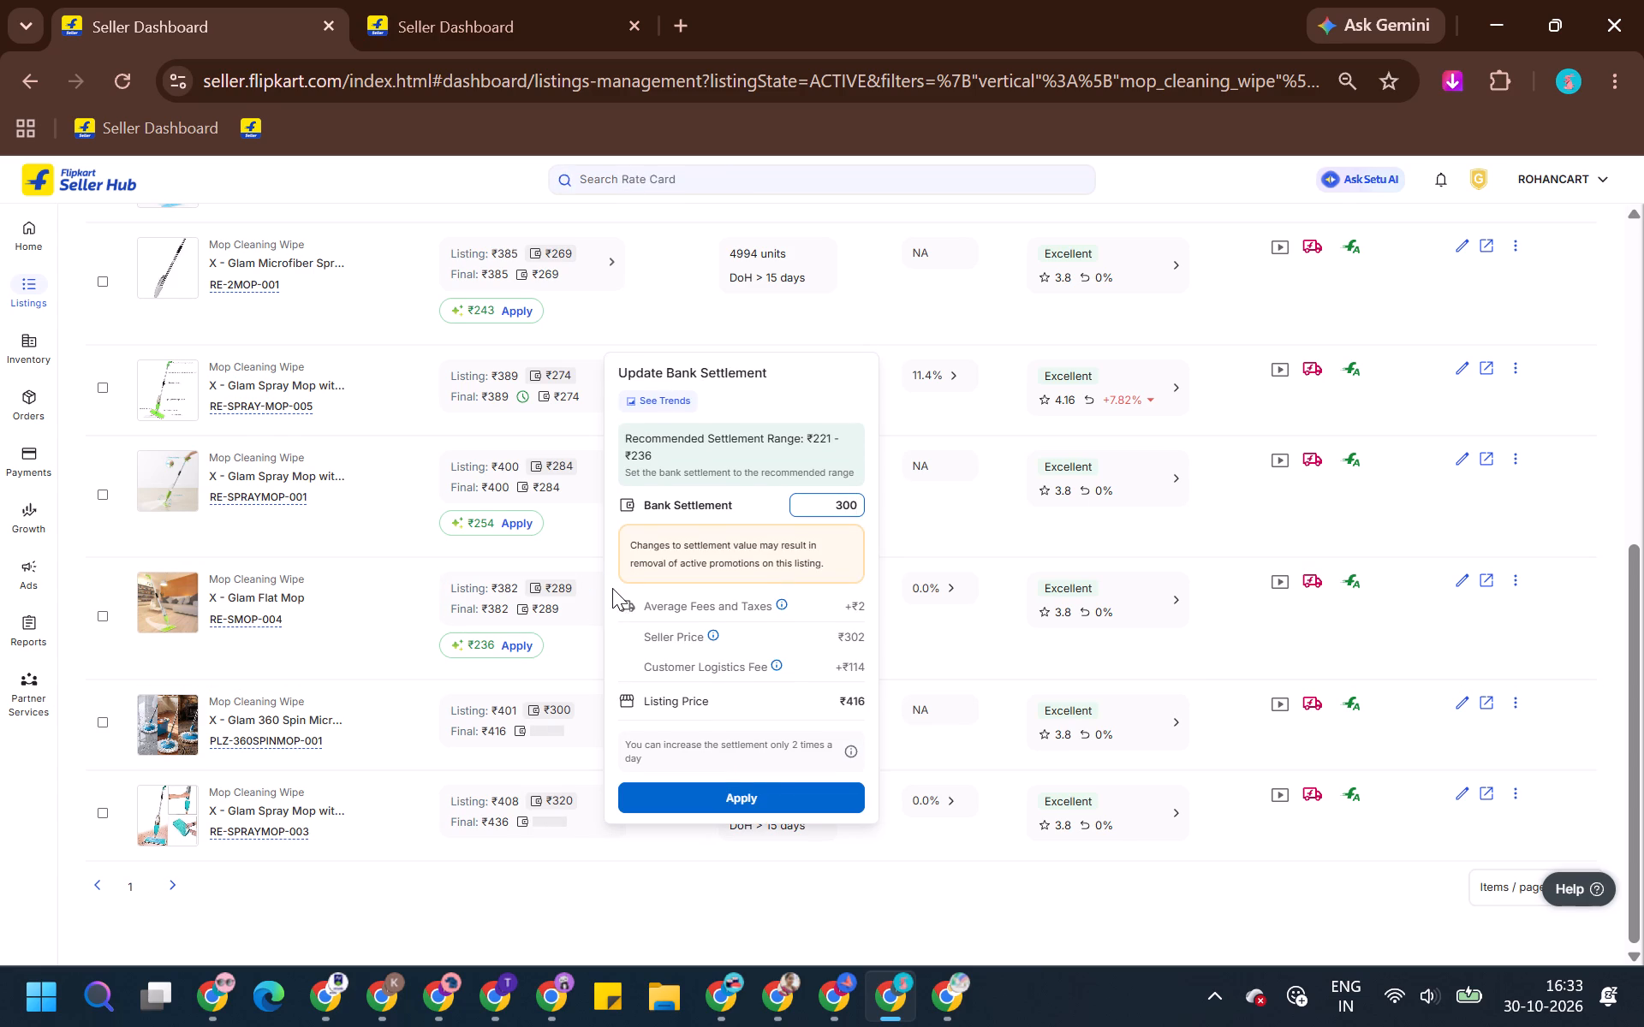
pyautogui.click(760, 789)
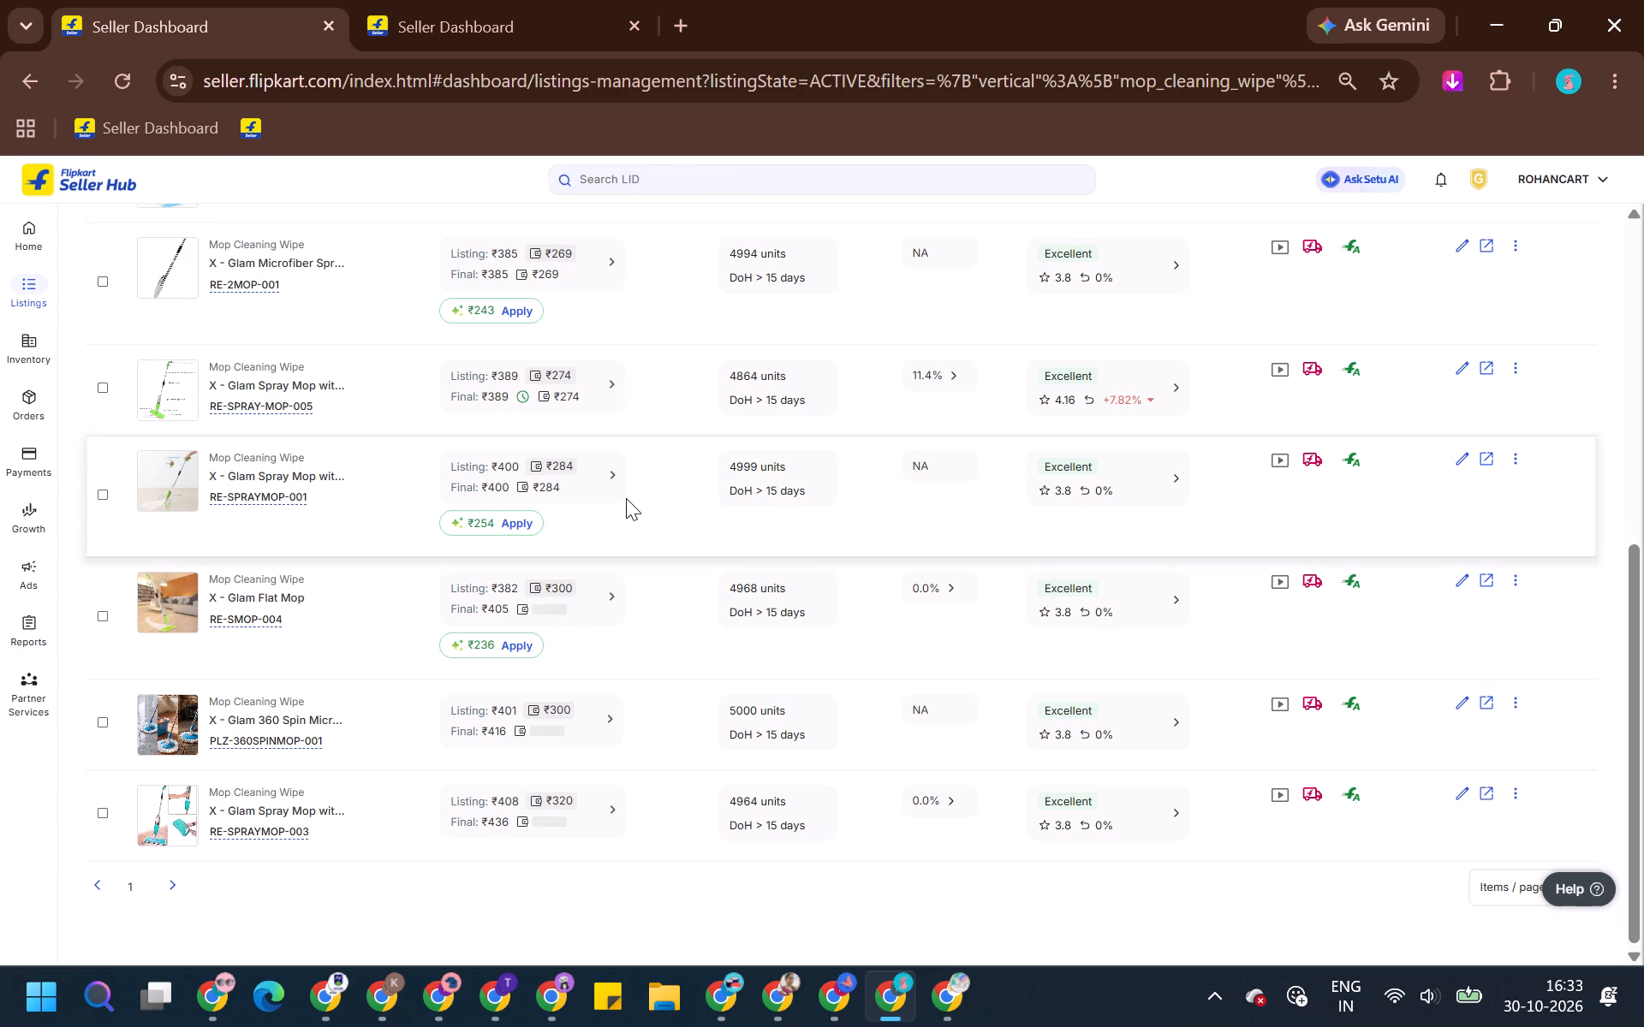
# Set the bank settlement of the spray mop listing RE-SPRAYMOP-001 to ₹300 and apply it.
pyautogui.click(591, 464)
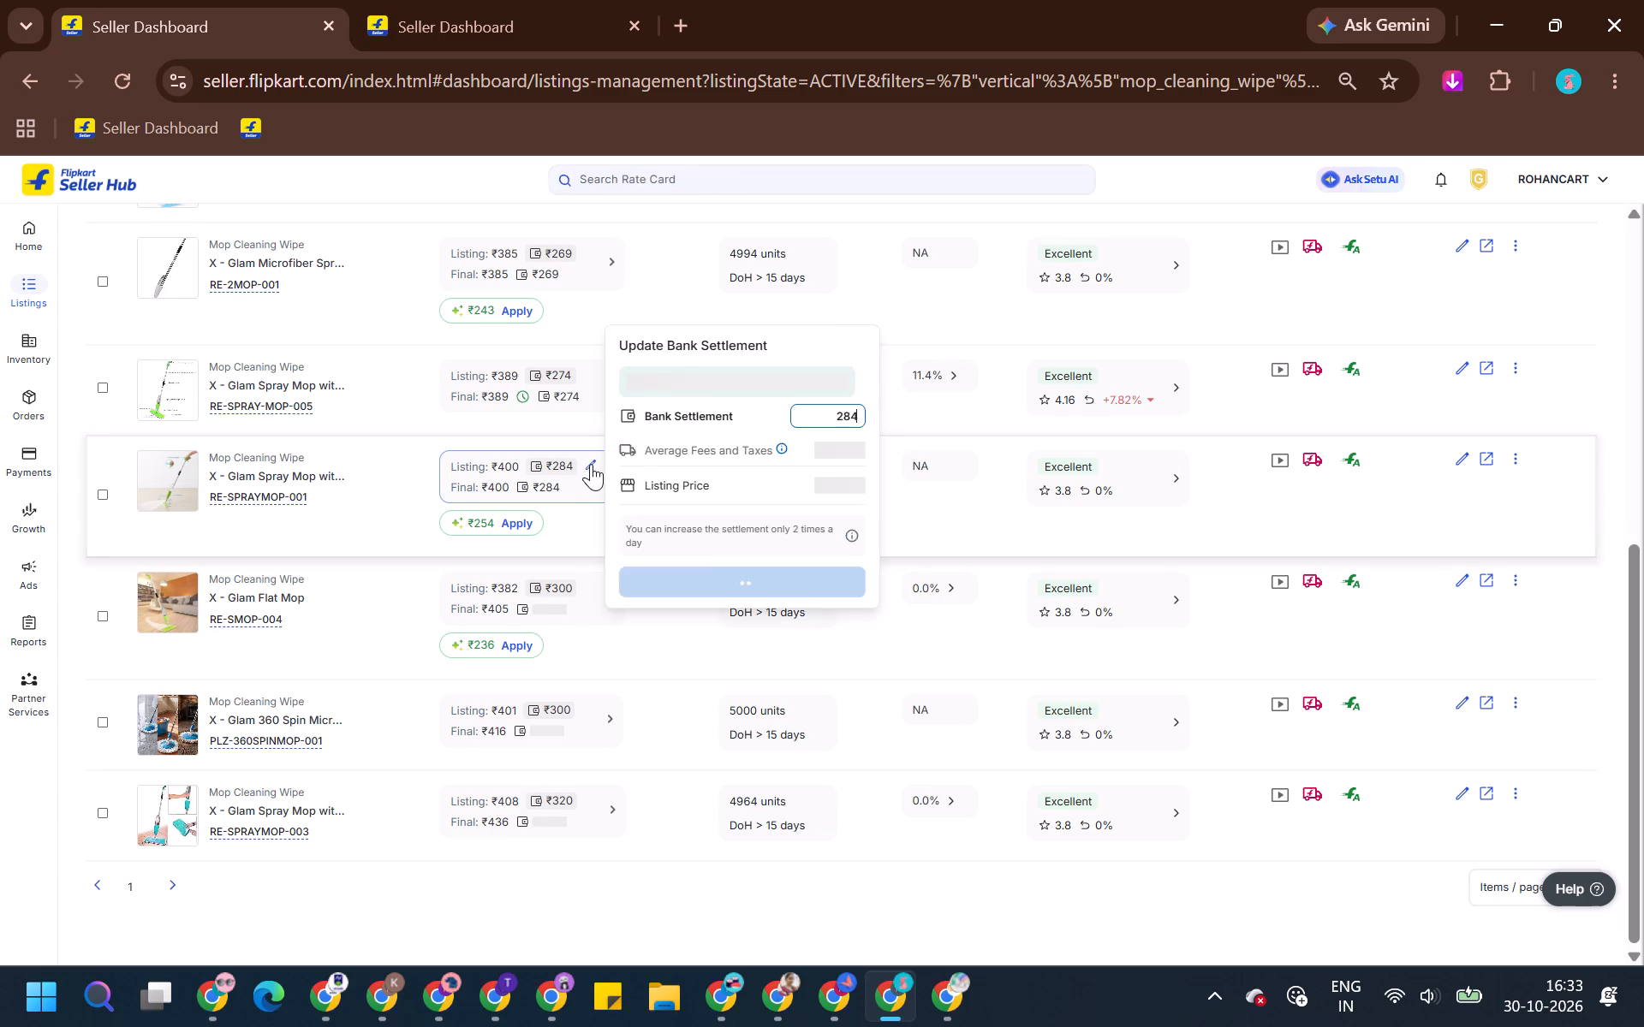
pyautogui.hotkey('ctrl', 'a')
pyautogui.write('3-')
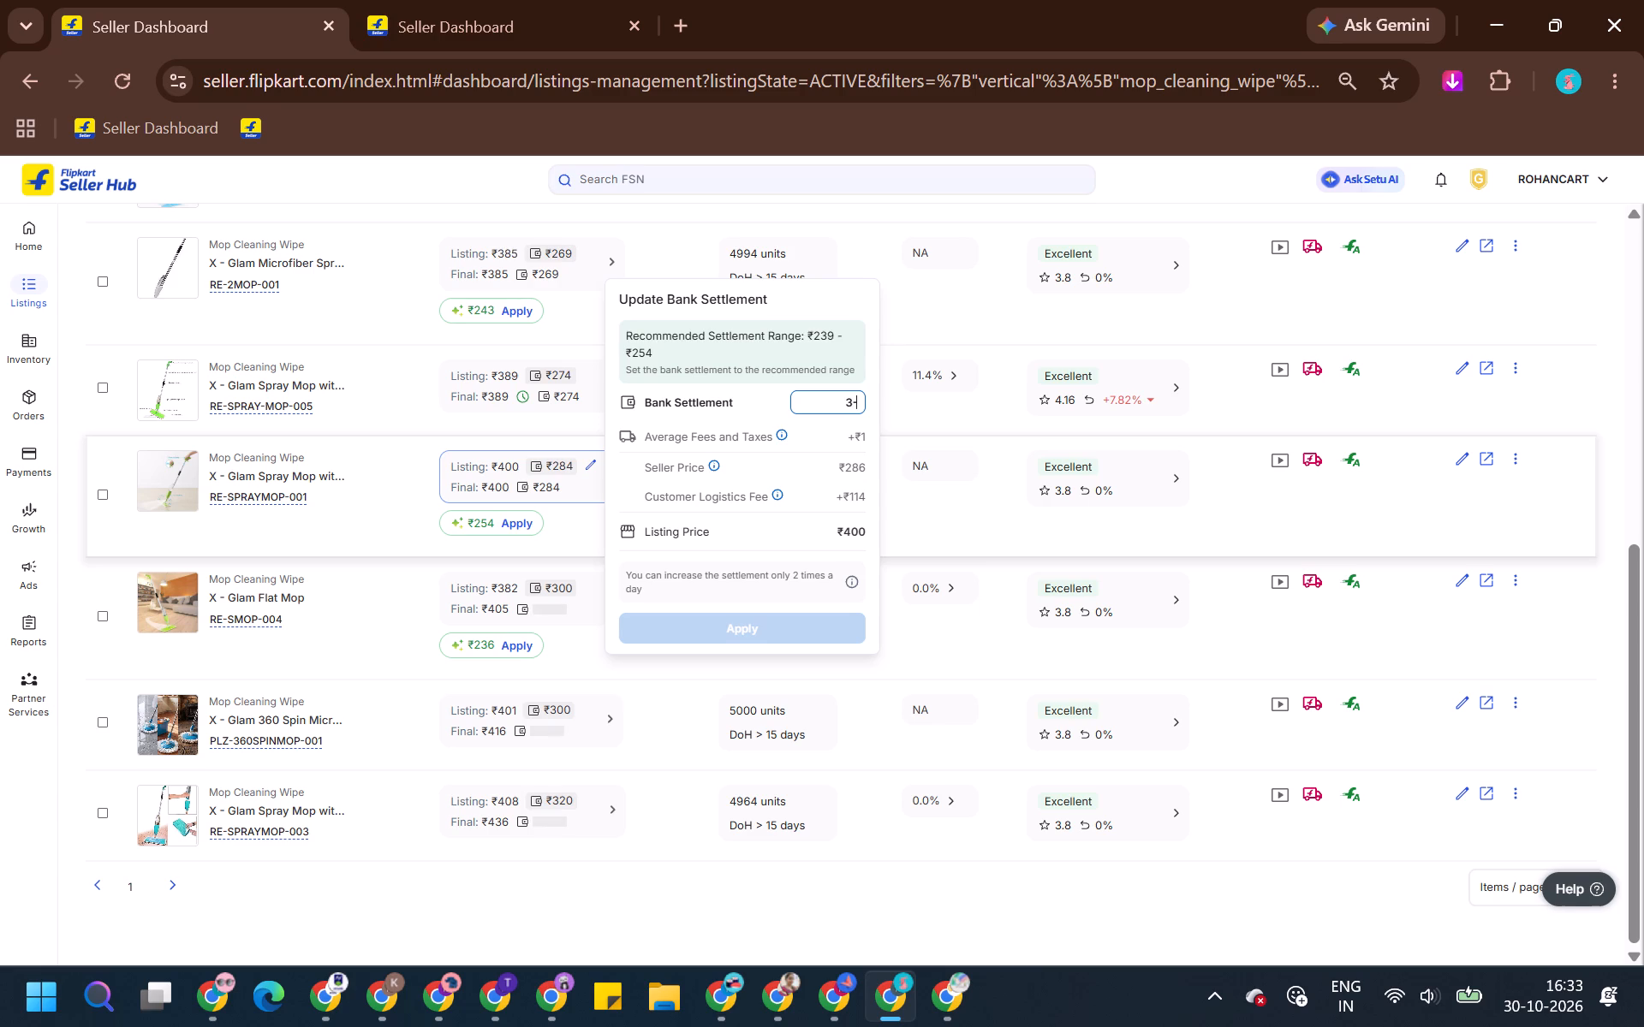
pyautogui.press('BackSpace')
pyautogui.write('00')
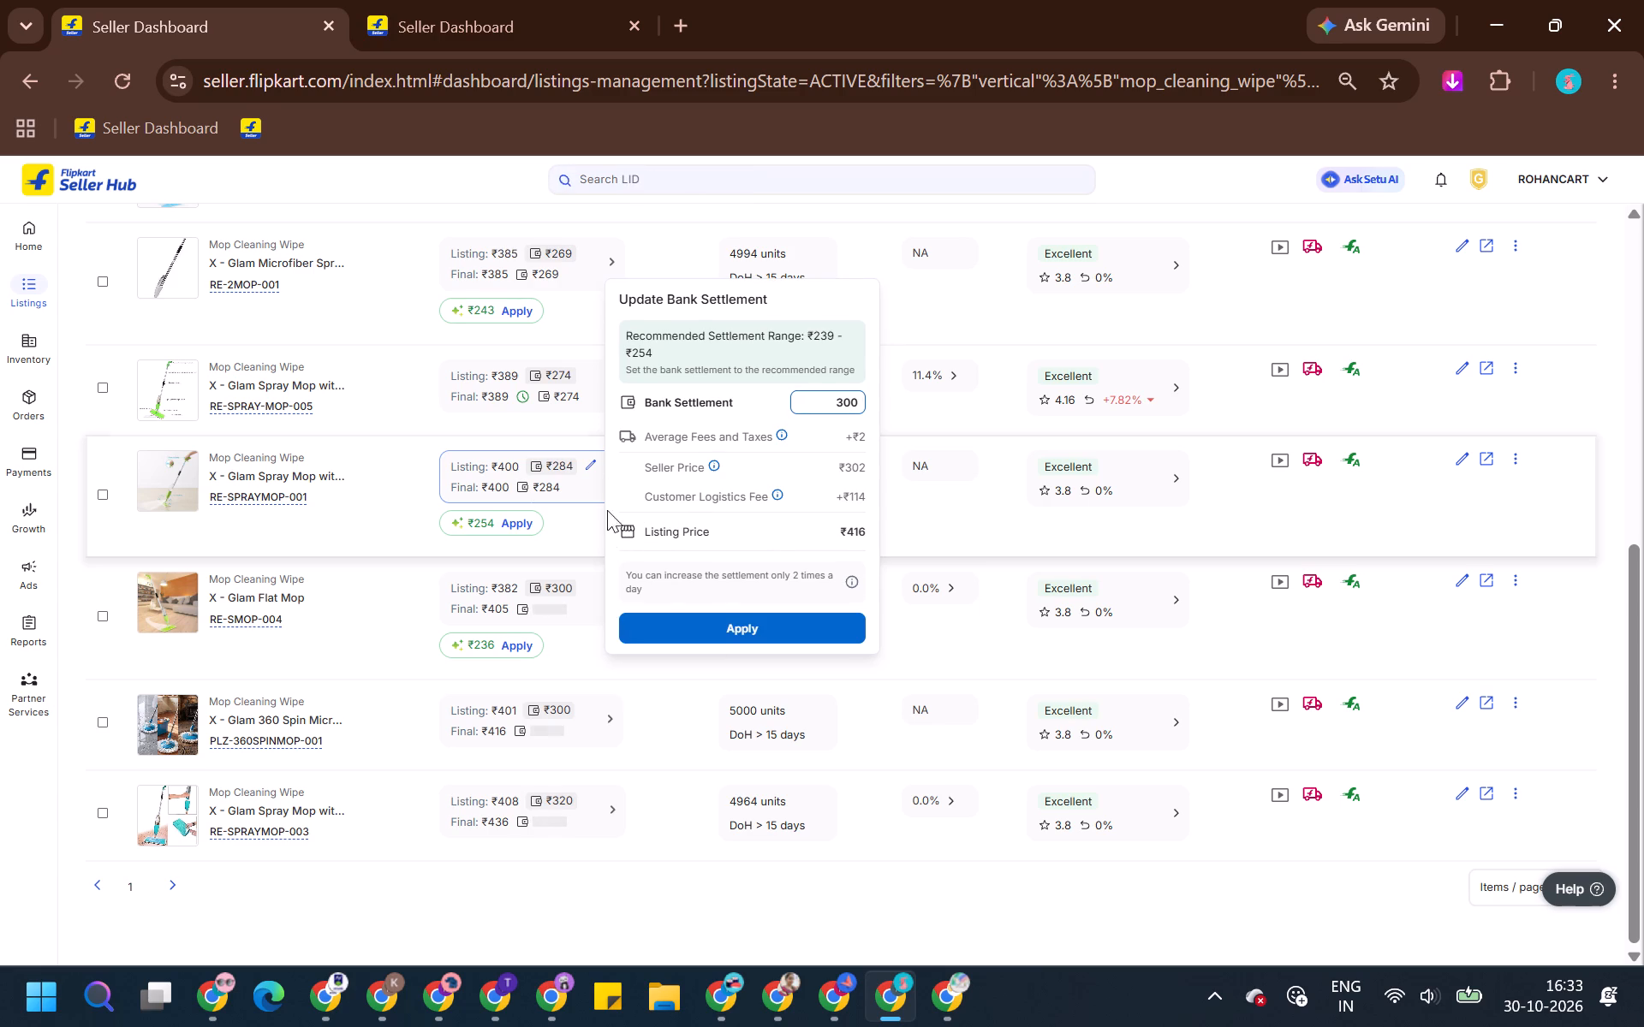
pyautogui.click(739, 628)
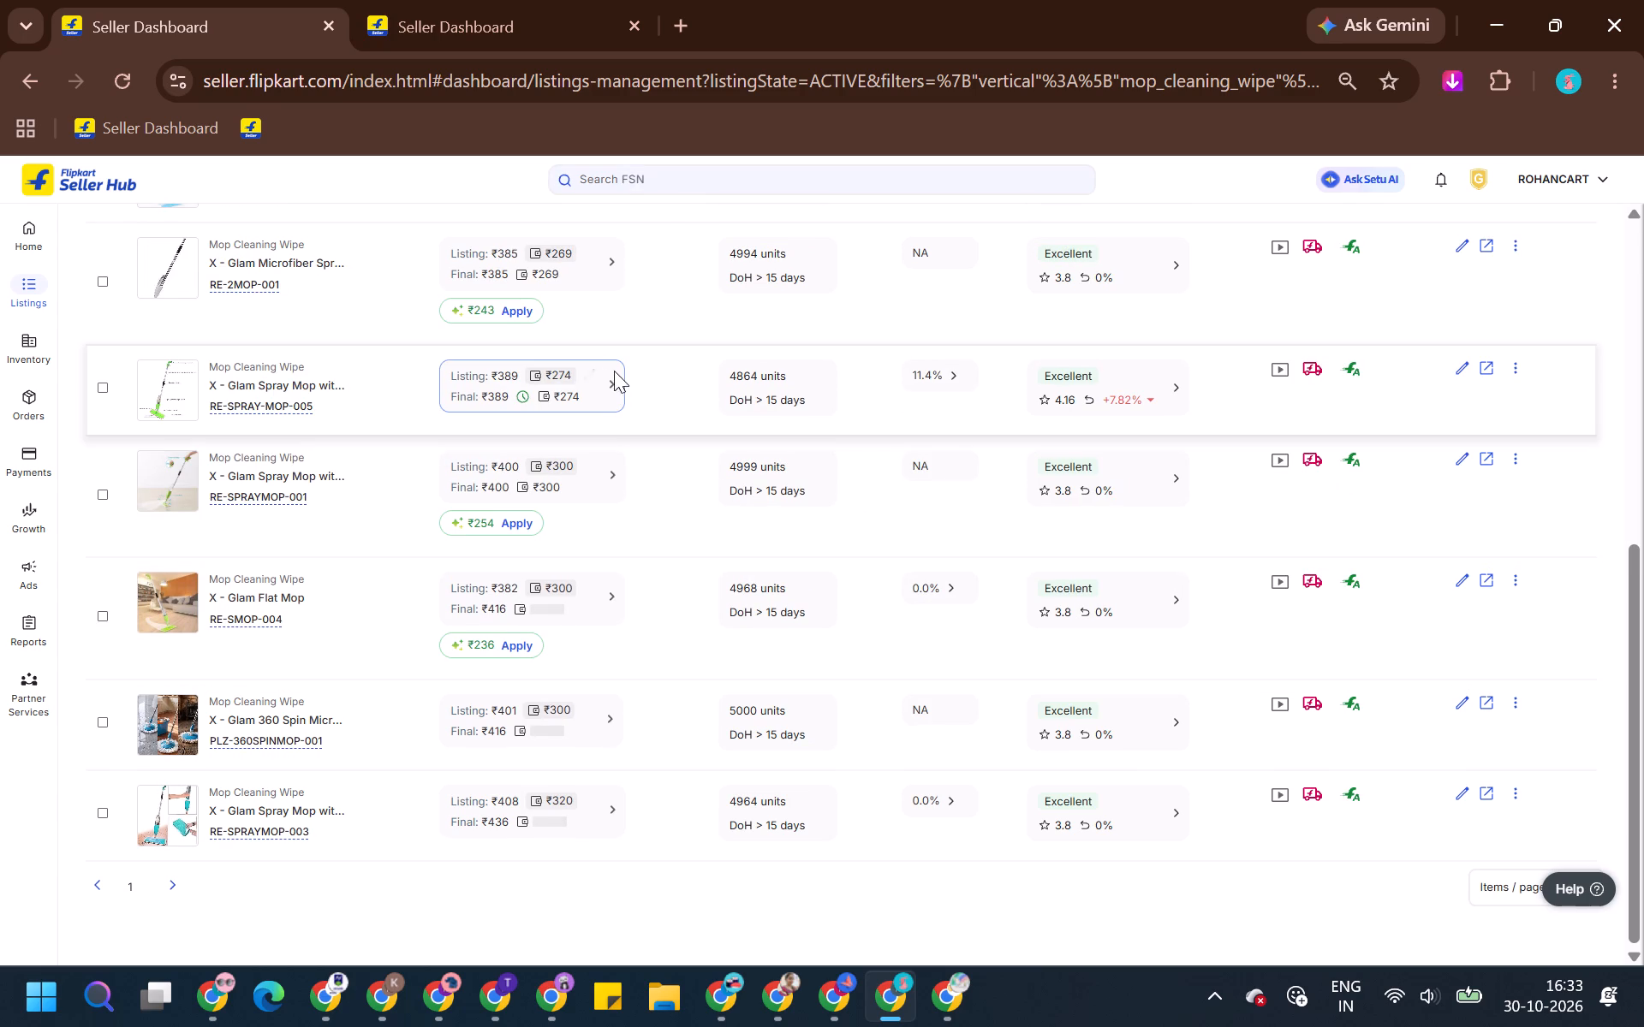
# Set the bank settlement of the spray mop listing RE-SPRAY-MOP-005 to ₹300 and apply it.
pyautogui.click(593, 368)
pyautogui.hotkey('ctrl', 'a')
pyautogui.write('300')
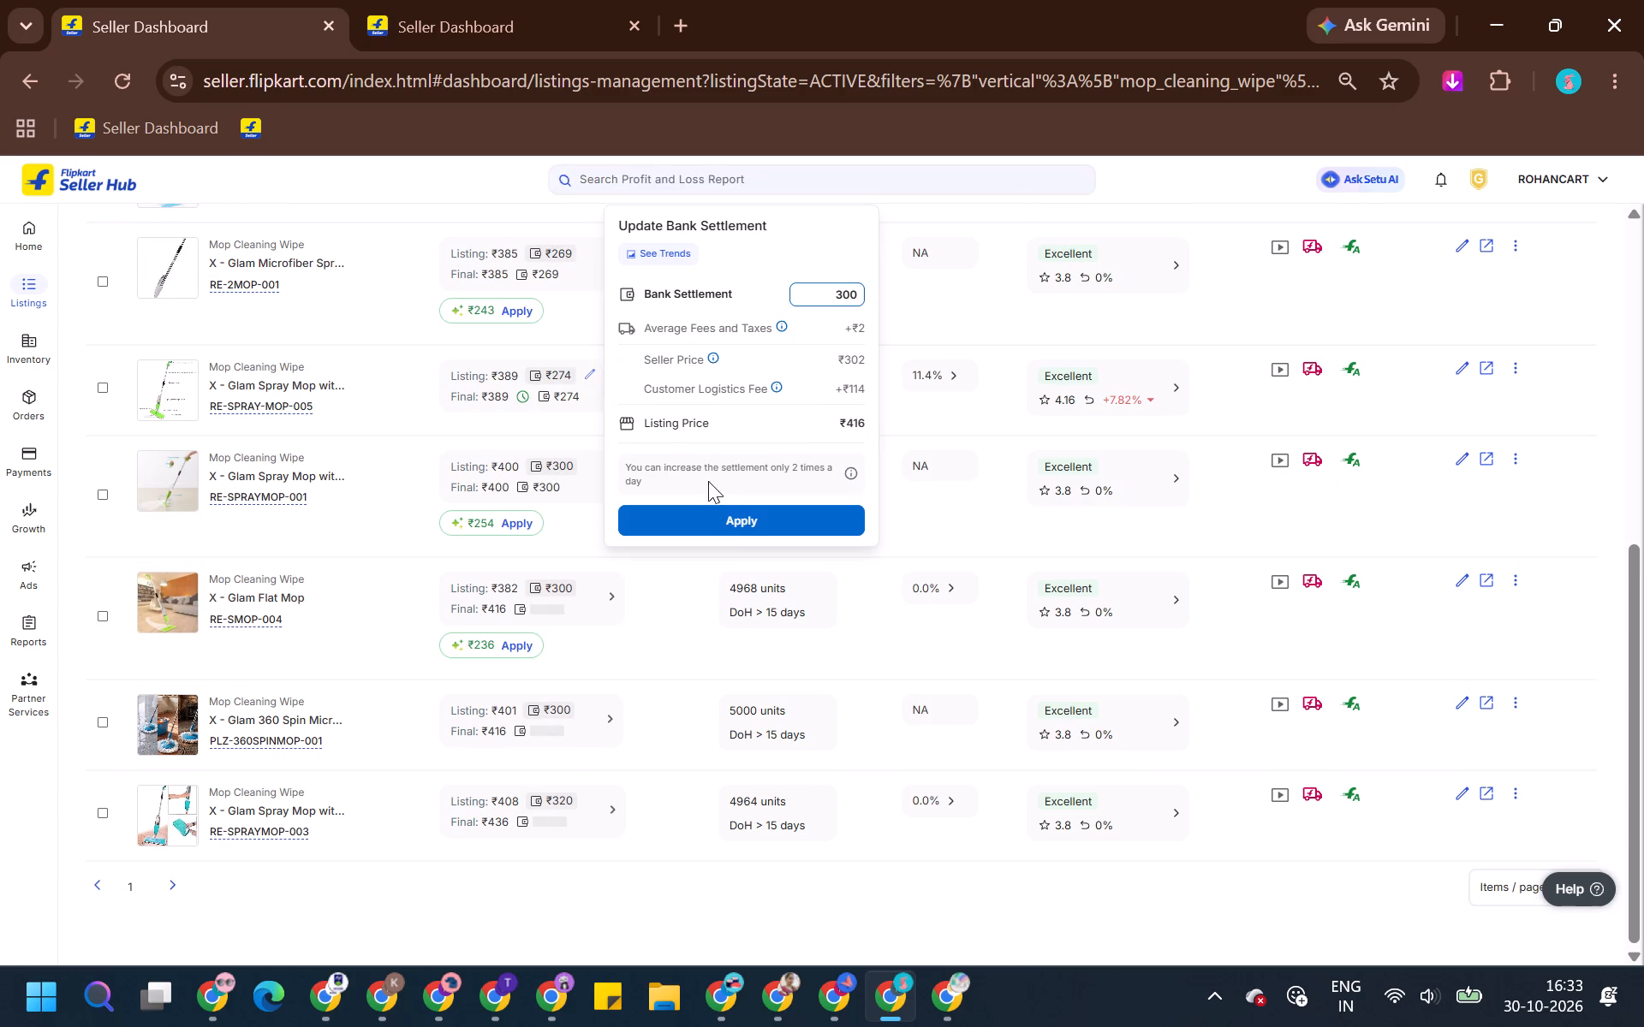
pyautogui.click(742, 523)
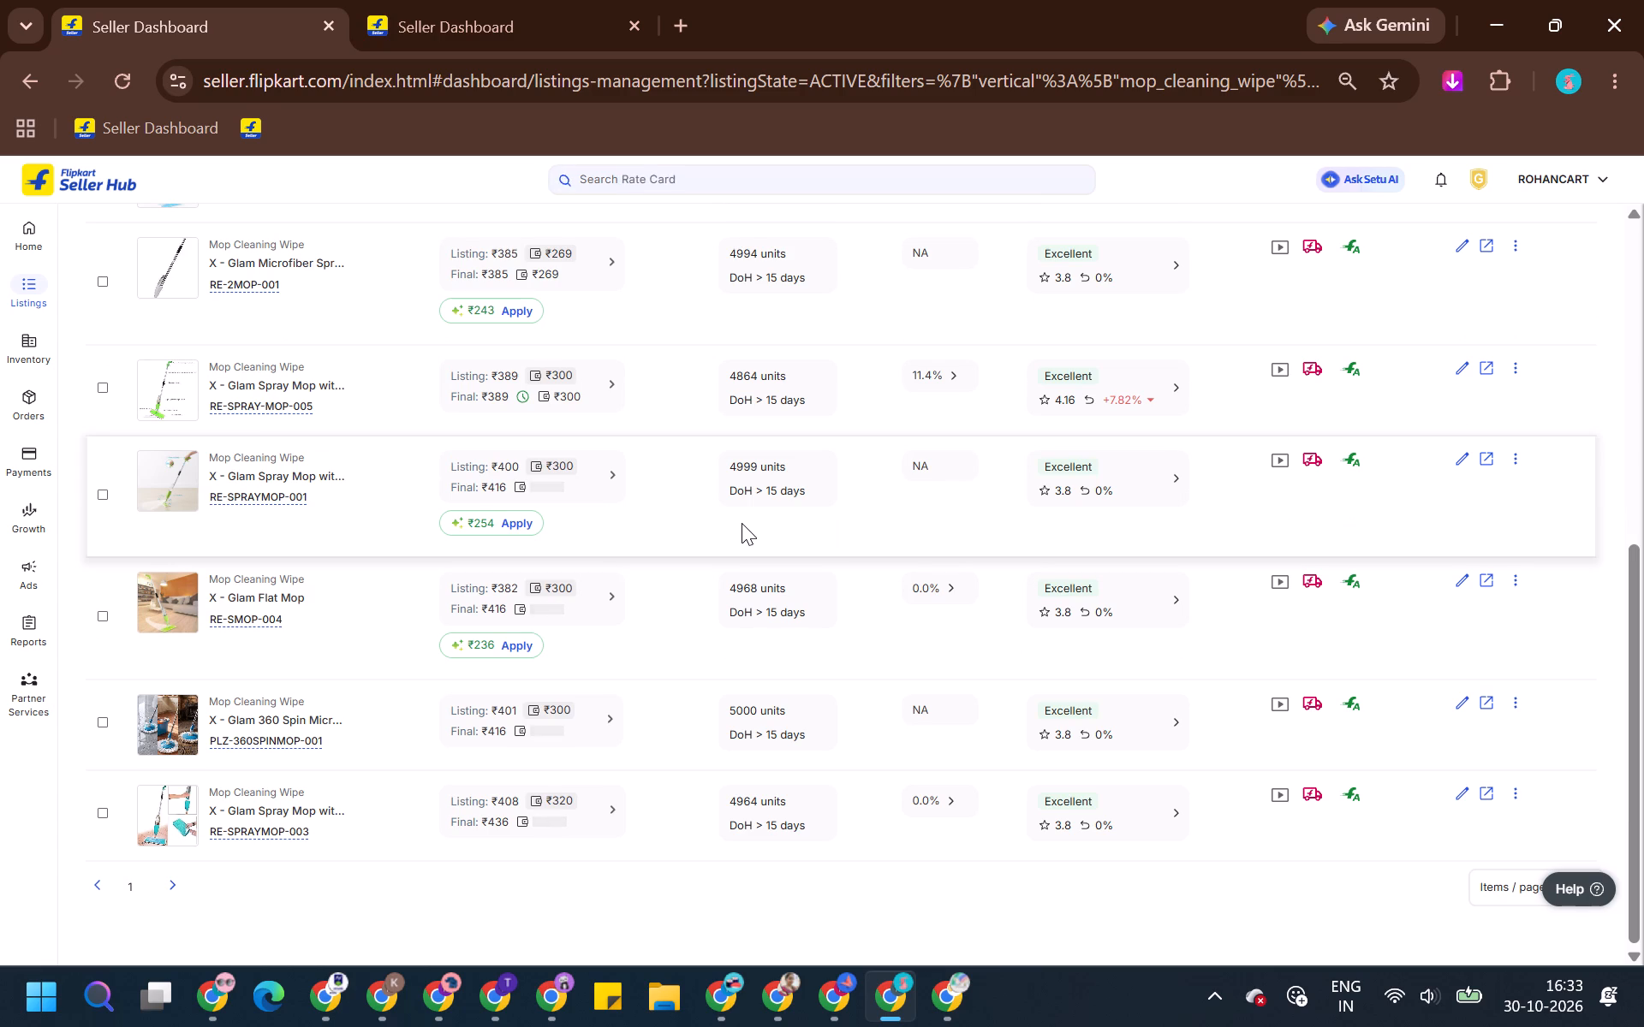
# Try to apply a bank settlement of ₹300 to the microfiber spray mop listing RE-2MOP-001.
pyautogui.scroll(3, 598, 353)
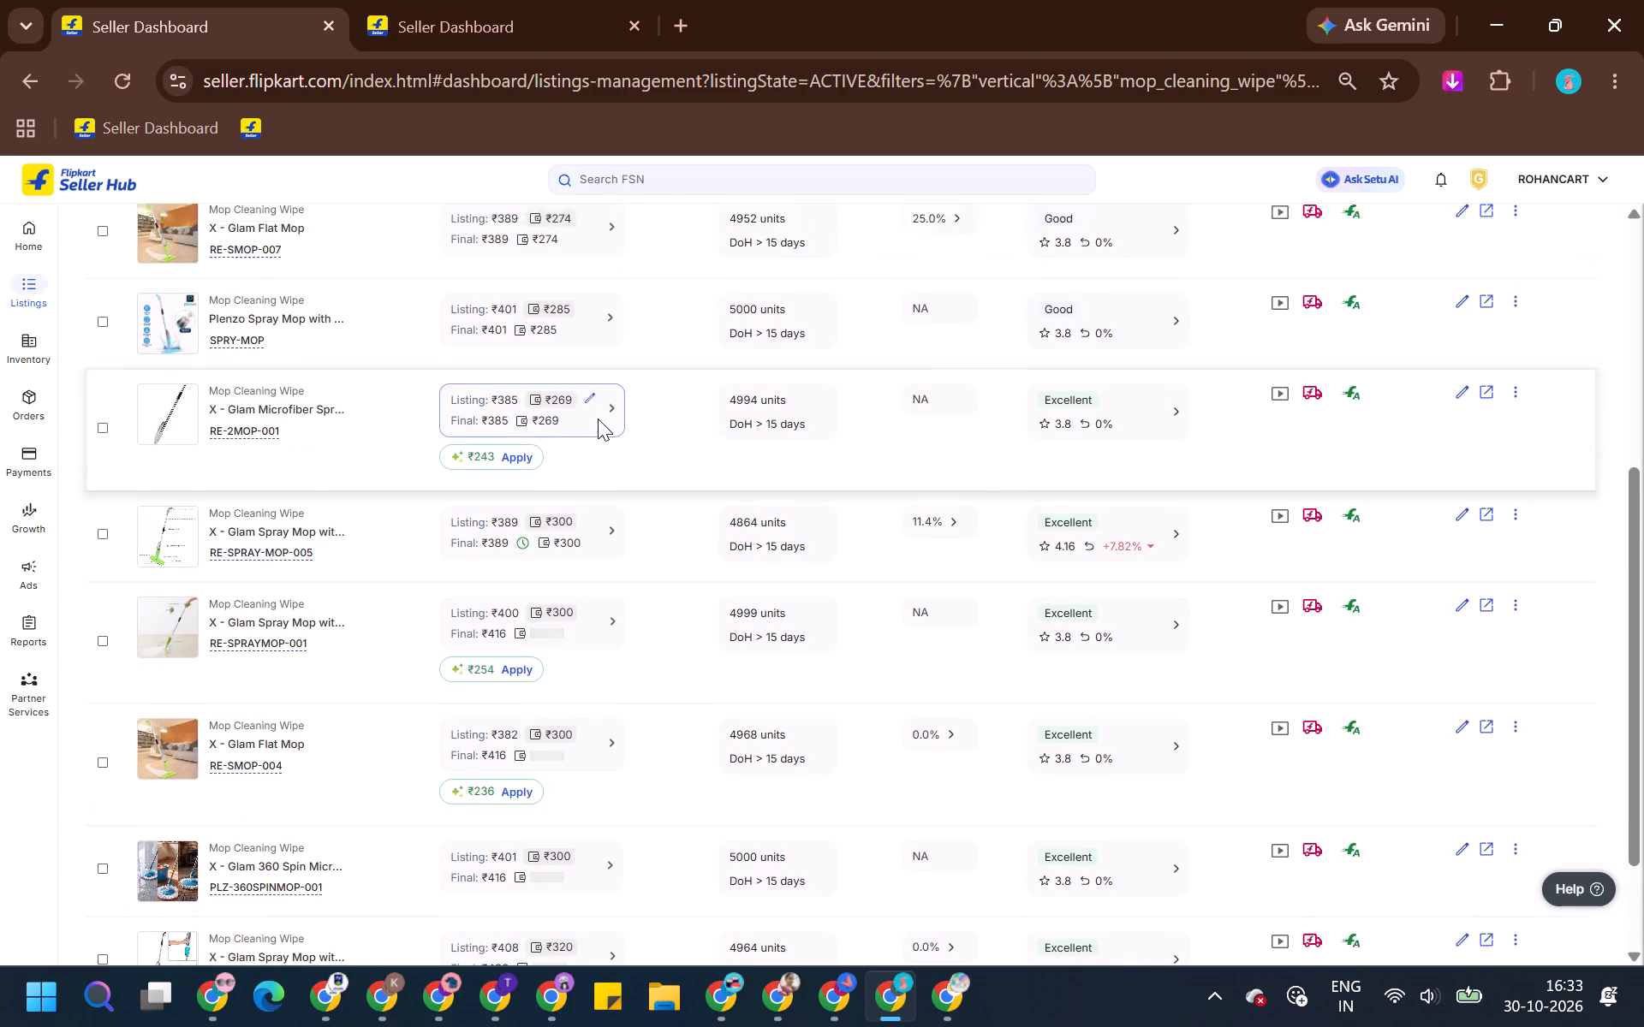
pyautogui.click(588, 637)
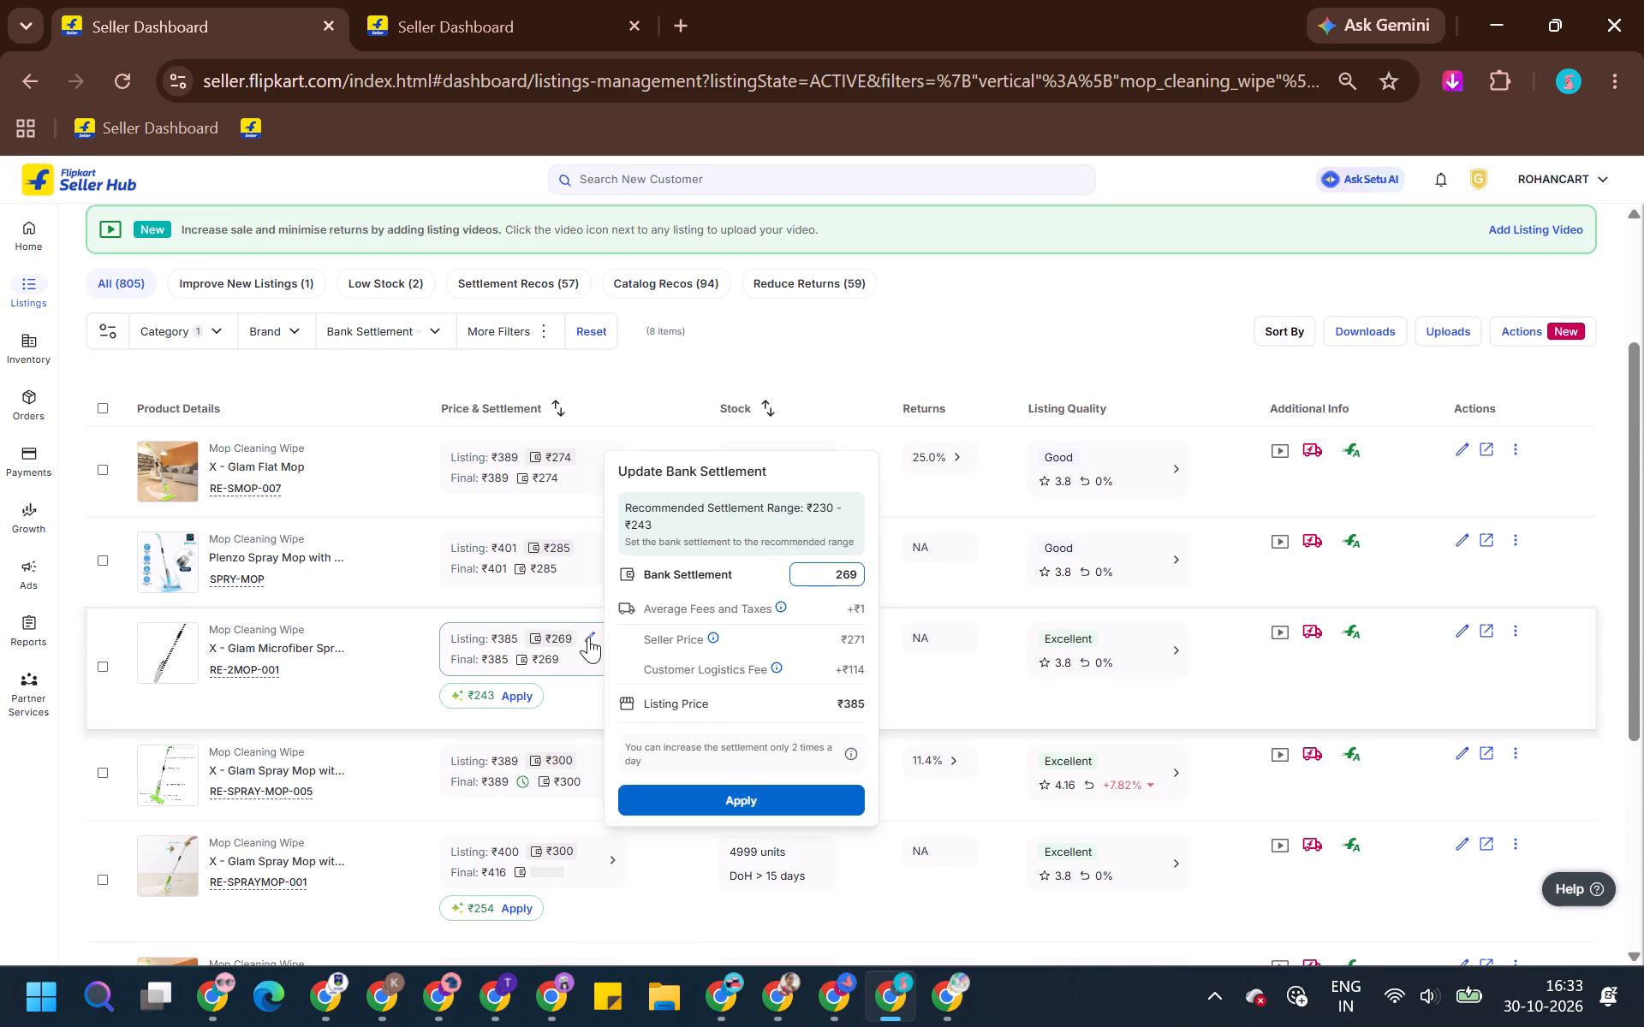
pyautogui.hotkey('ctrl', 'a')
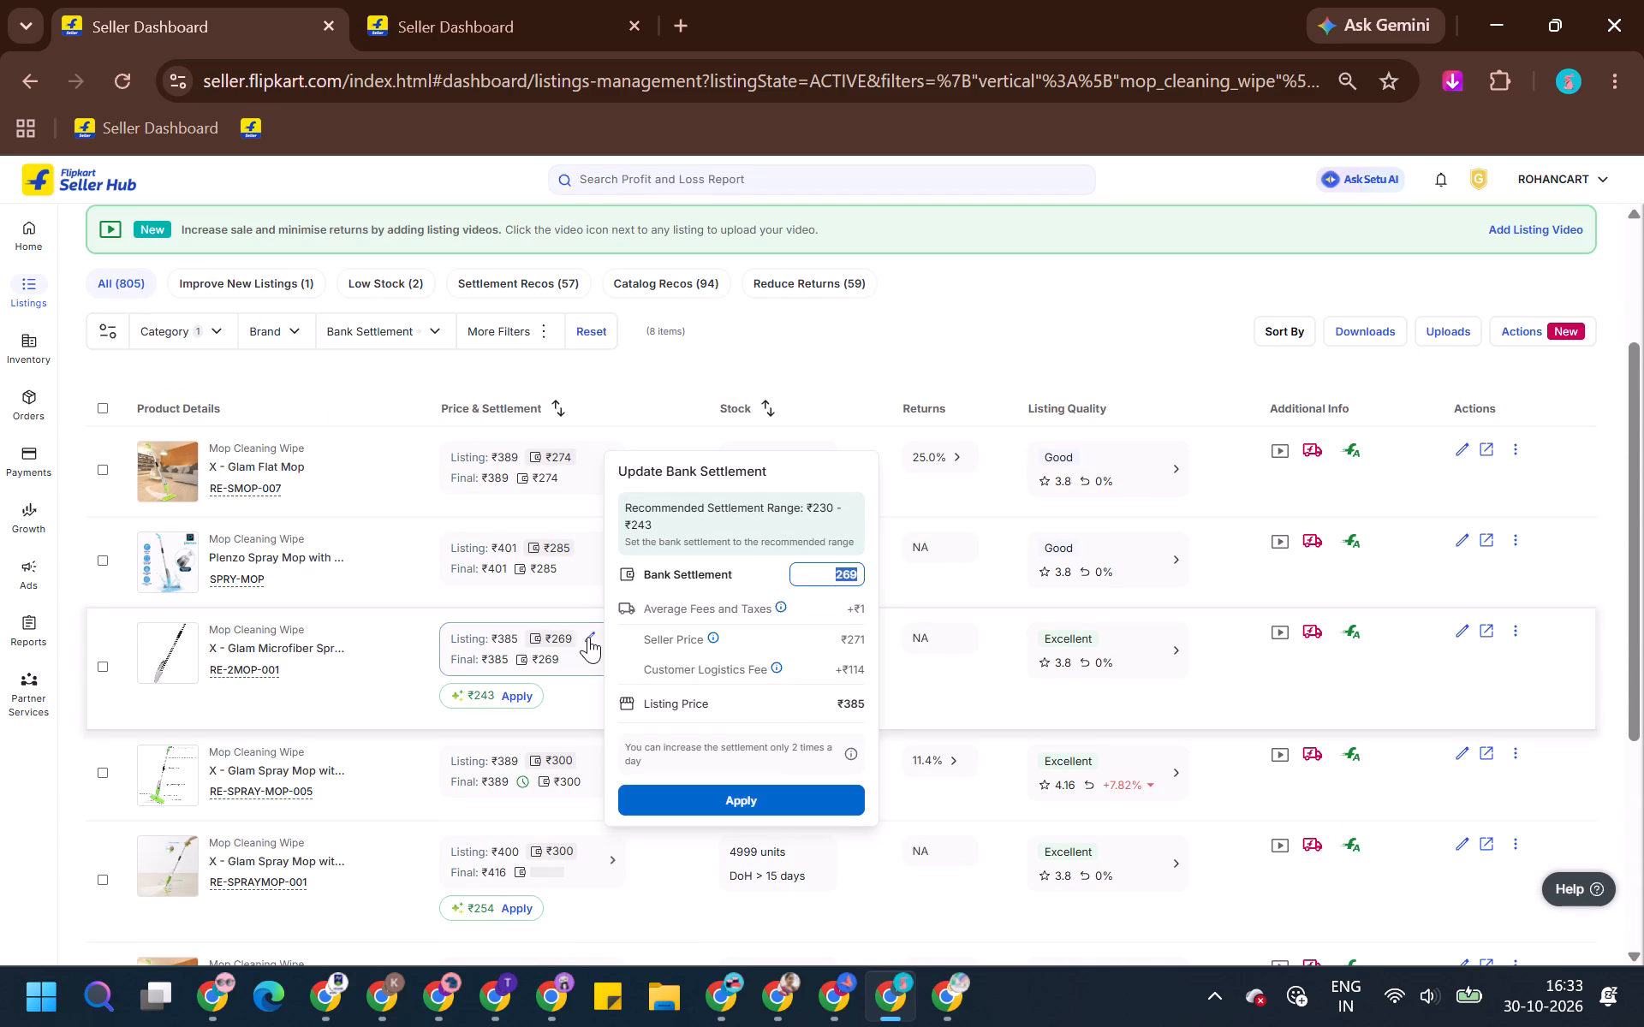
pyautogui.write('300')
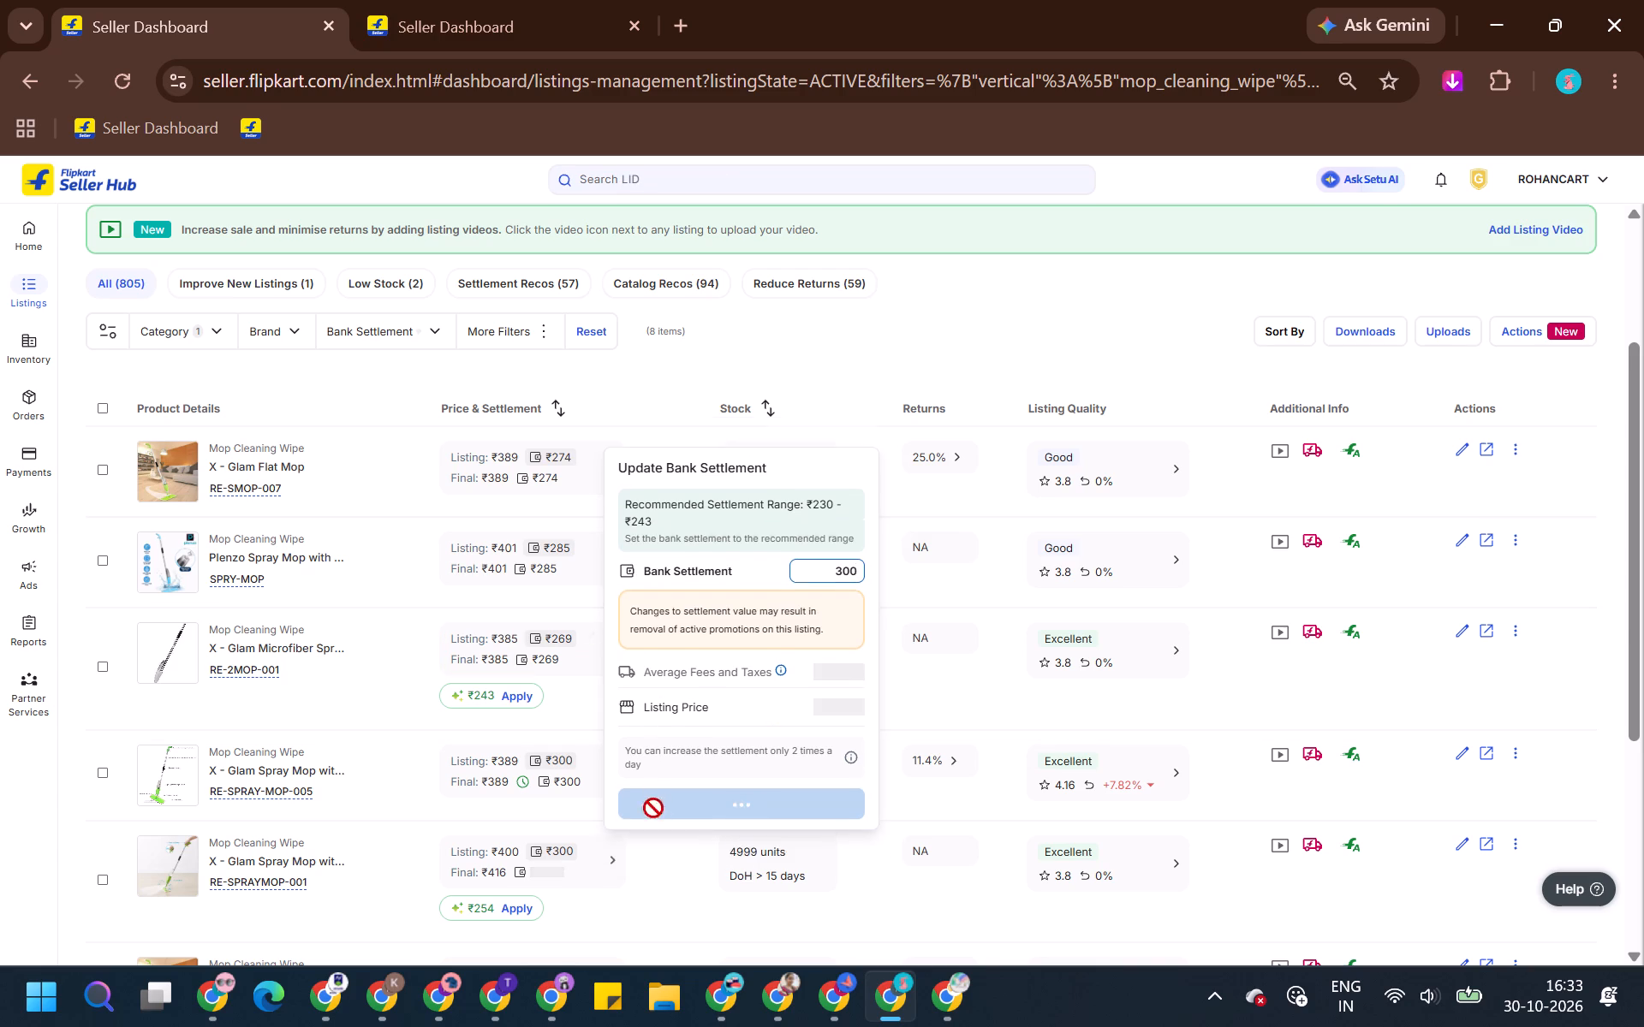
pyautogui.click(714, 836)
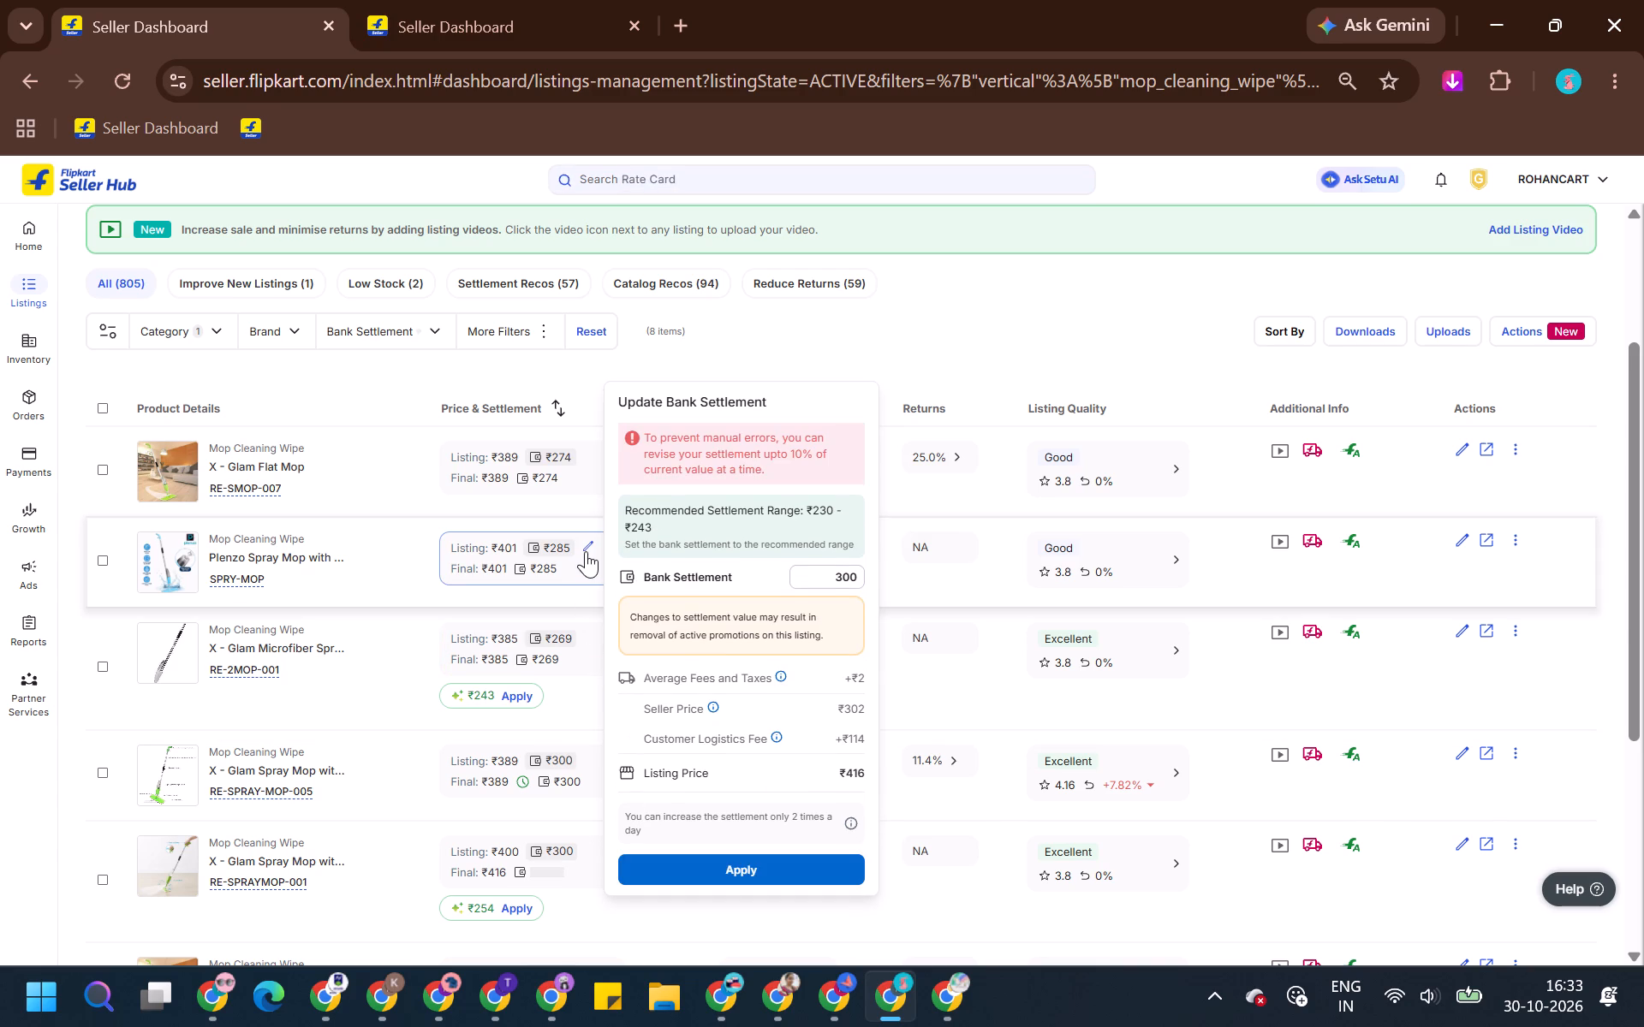
# Set the bank settlement of the Plenzo spray mop listing SPRY-MOP to ₹300 and apply it.
pyautogui.click(586, 550)
pyautogui.click(588, 545)
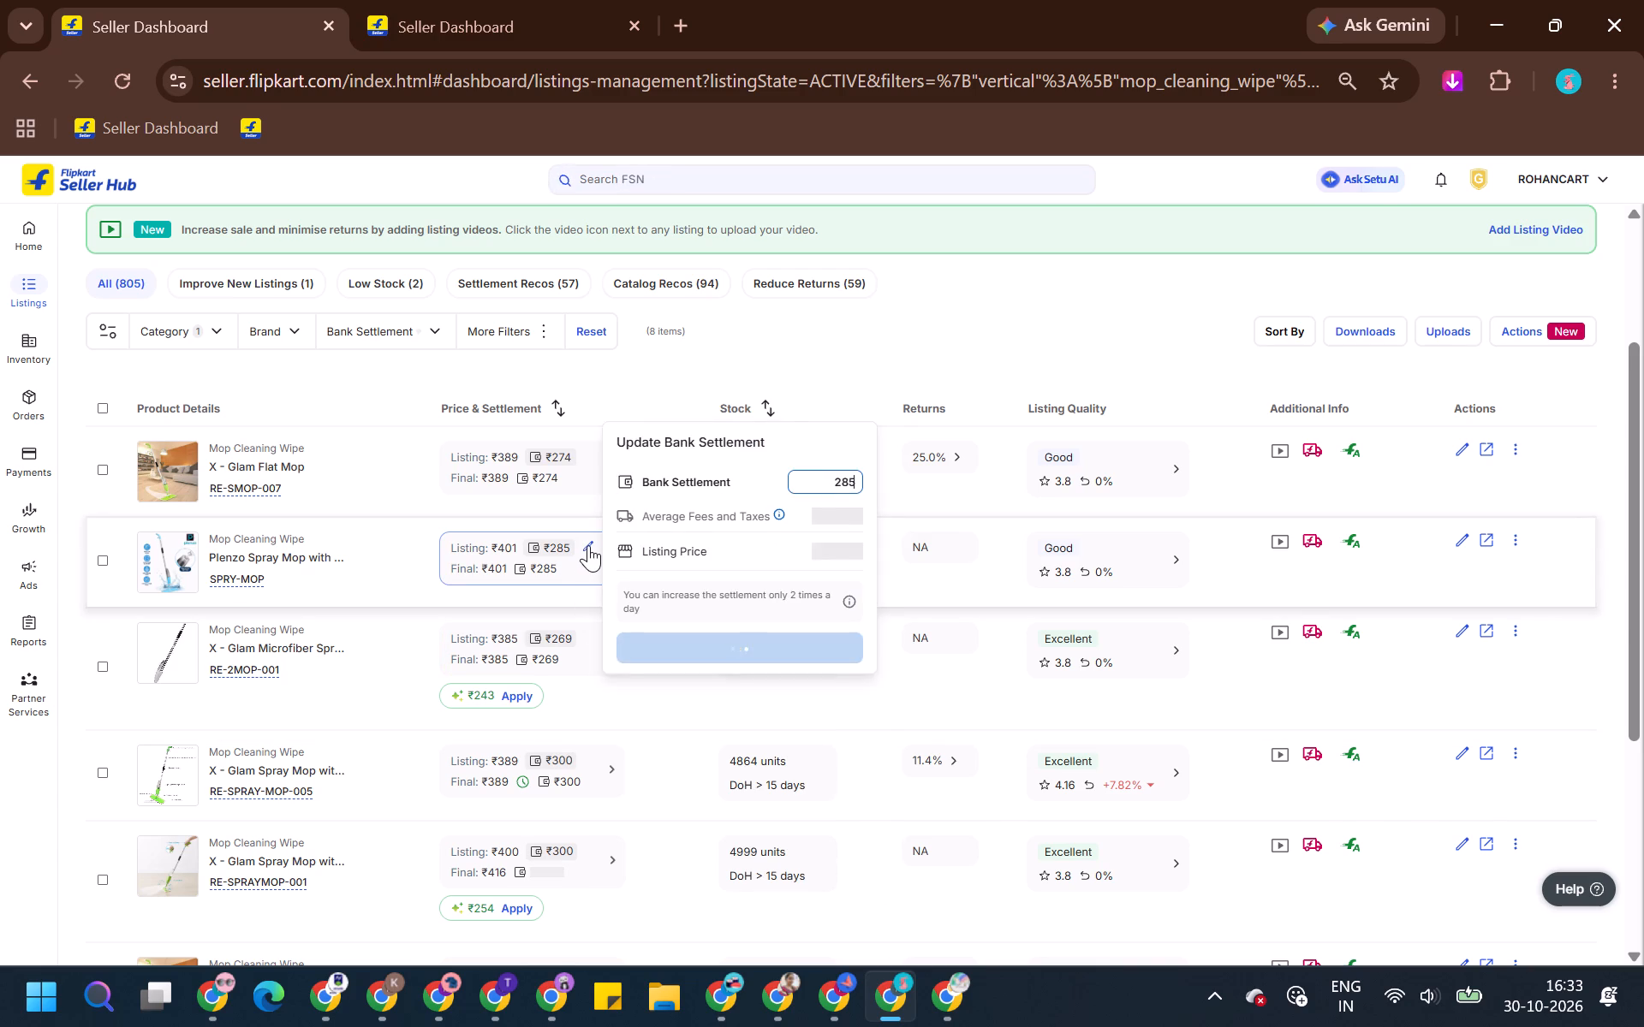
pyautogui.hotkey('ctrl', 'a')
pyautogui.write('300')
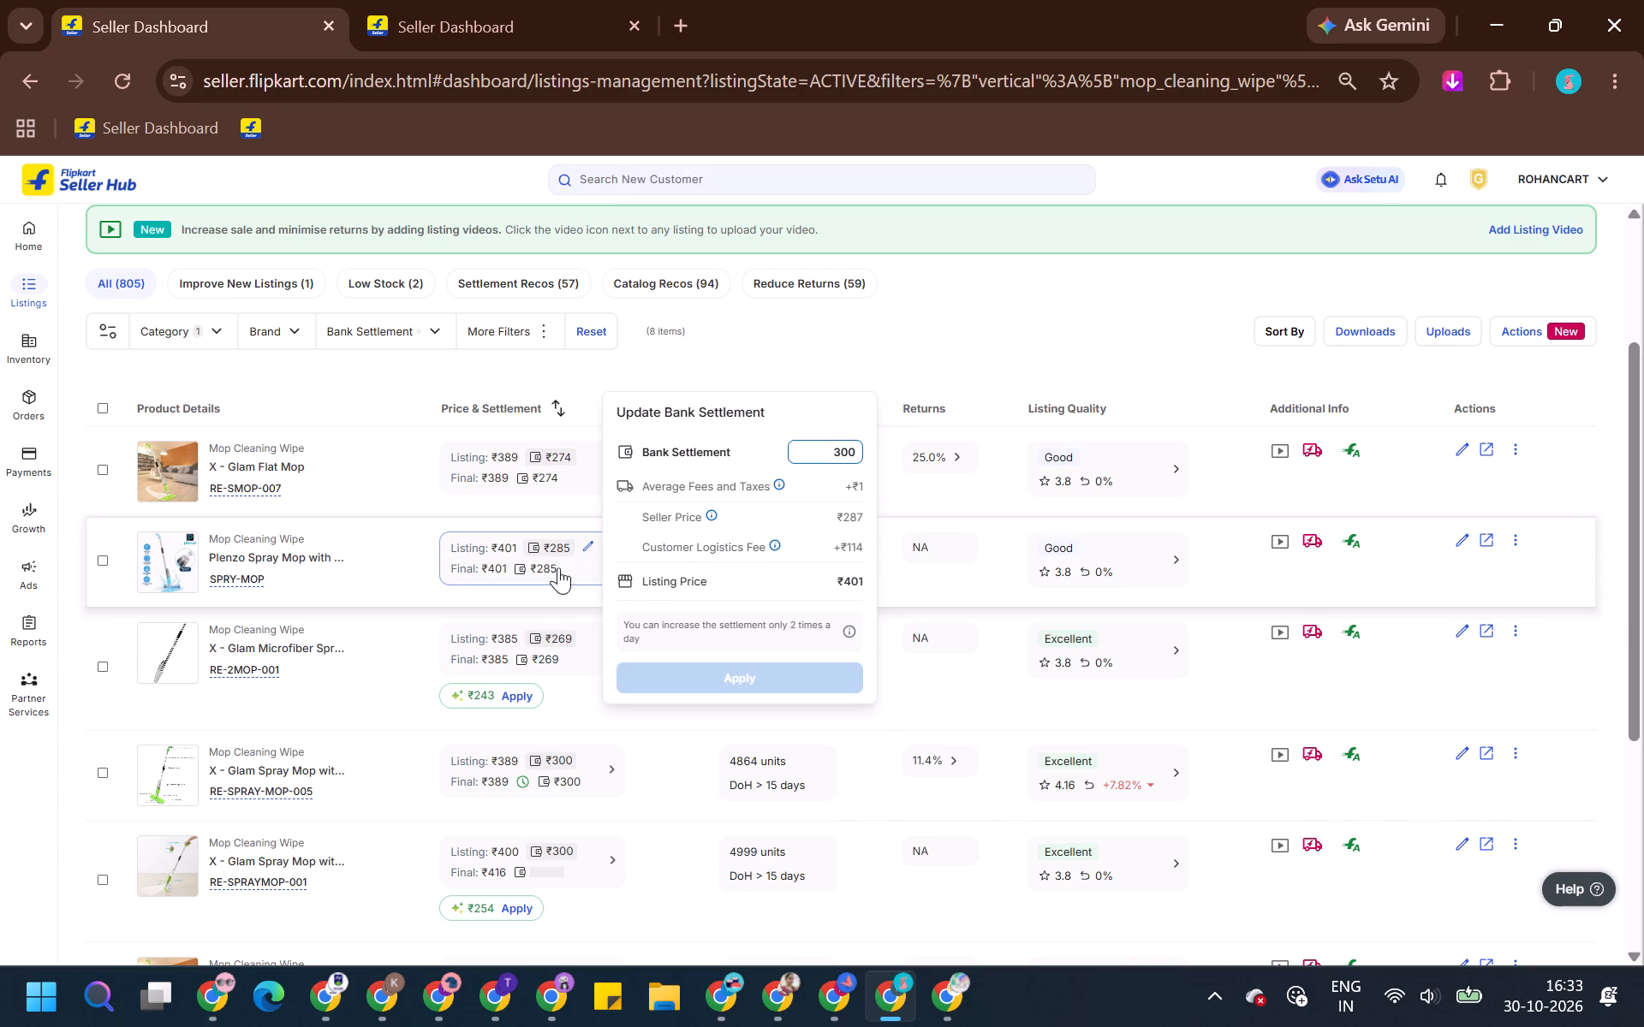
pyautogui.click(740, 684)
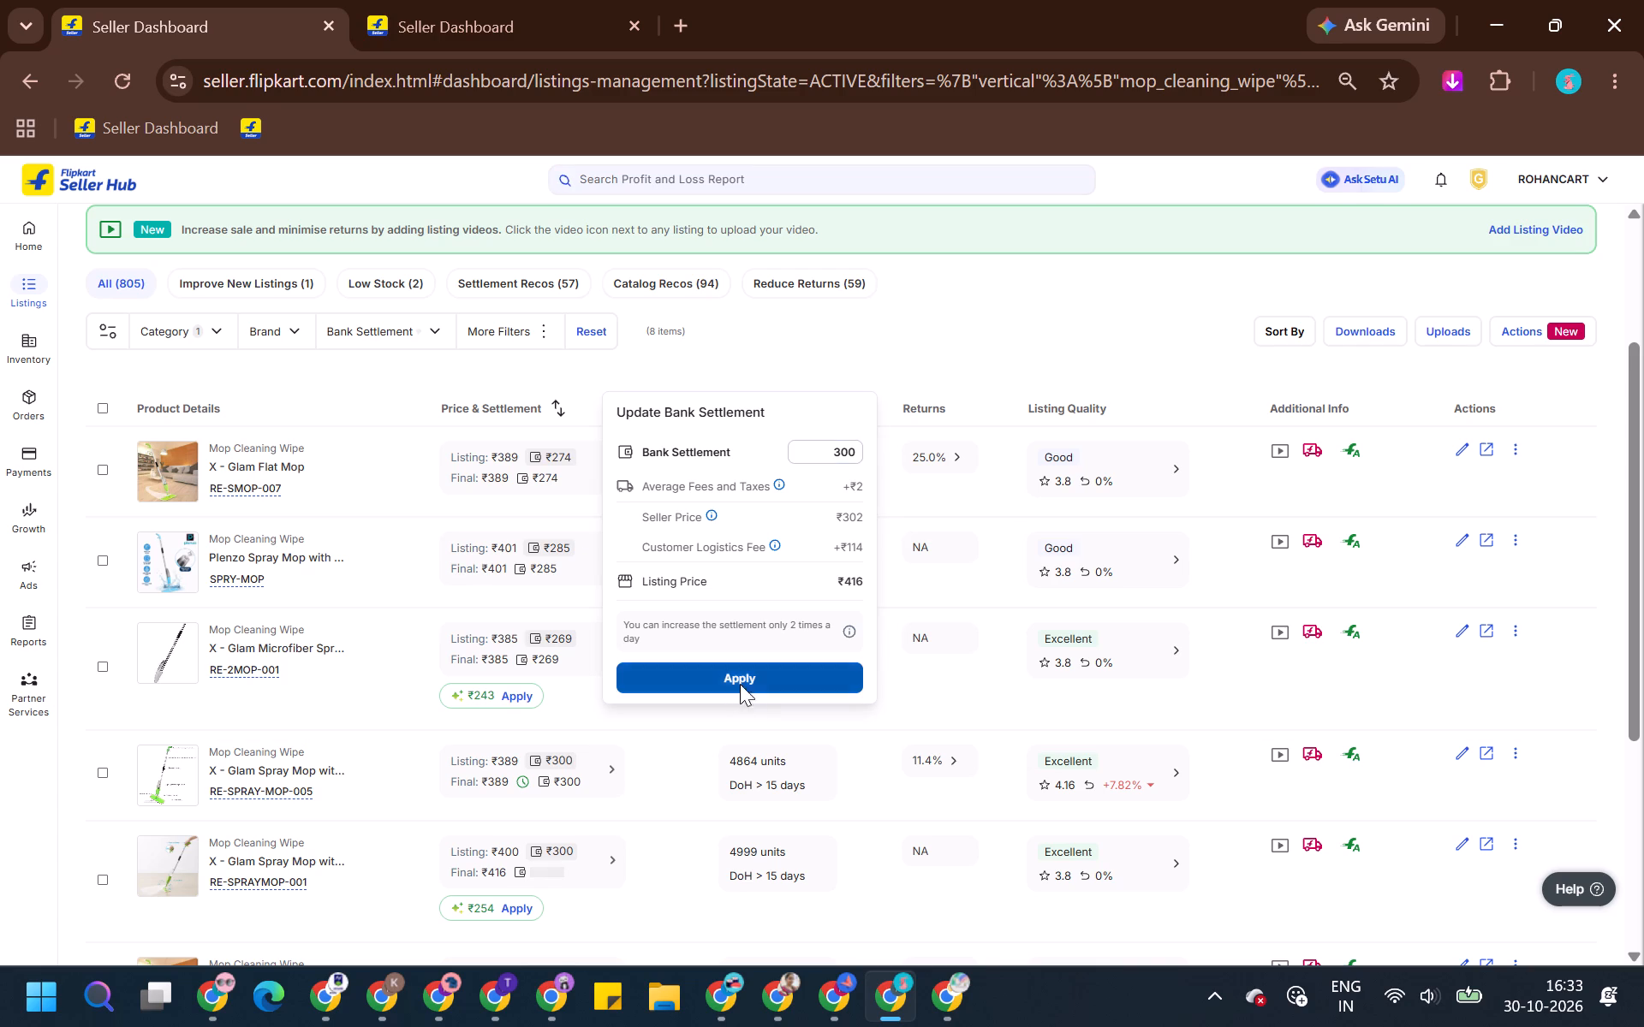
# Set the bank settlement of the flat mop listing RE-SMOP-007 to ₹300 and apply it.
pyautogui.click(591, 452)
pyautogui.hotkey('ctrl', 'a')
pyautogui.write('300')
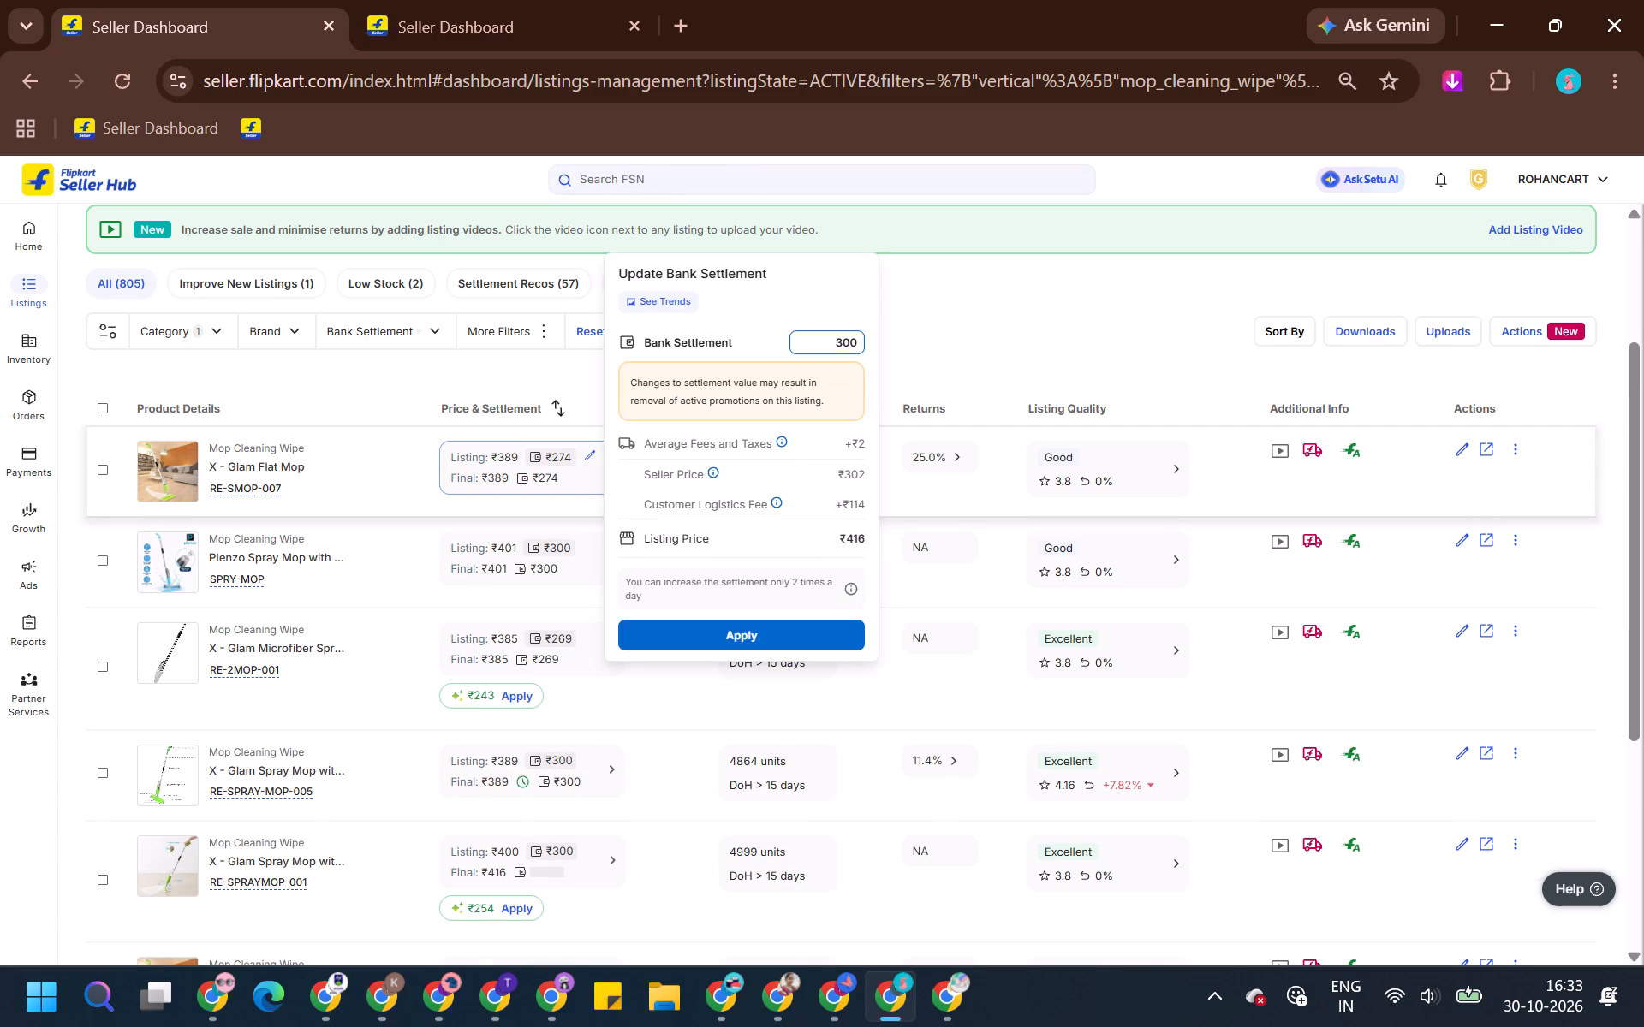
pyautogui.click(699, 637)
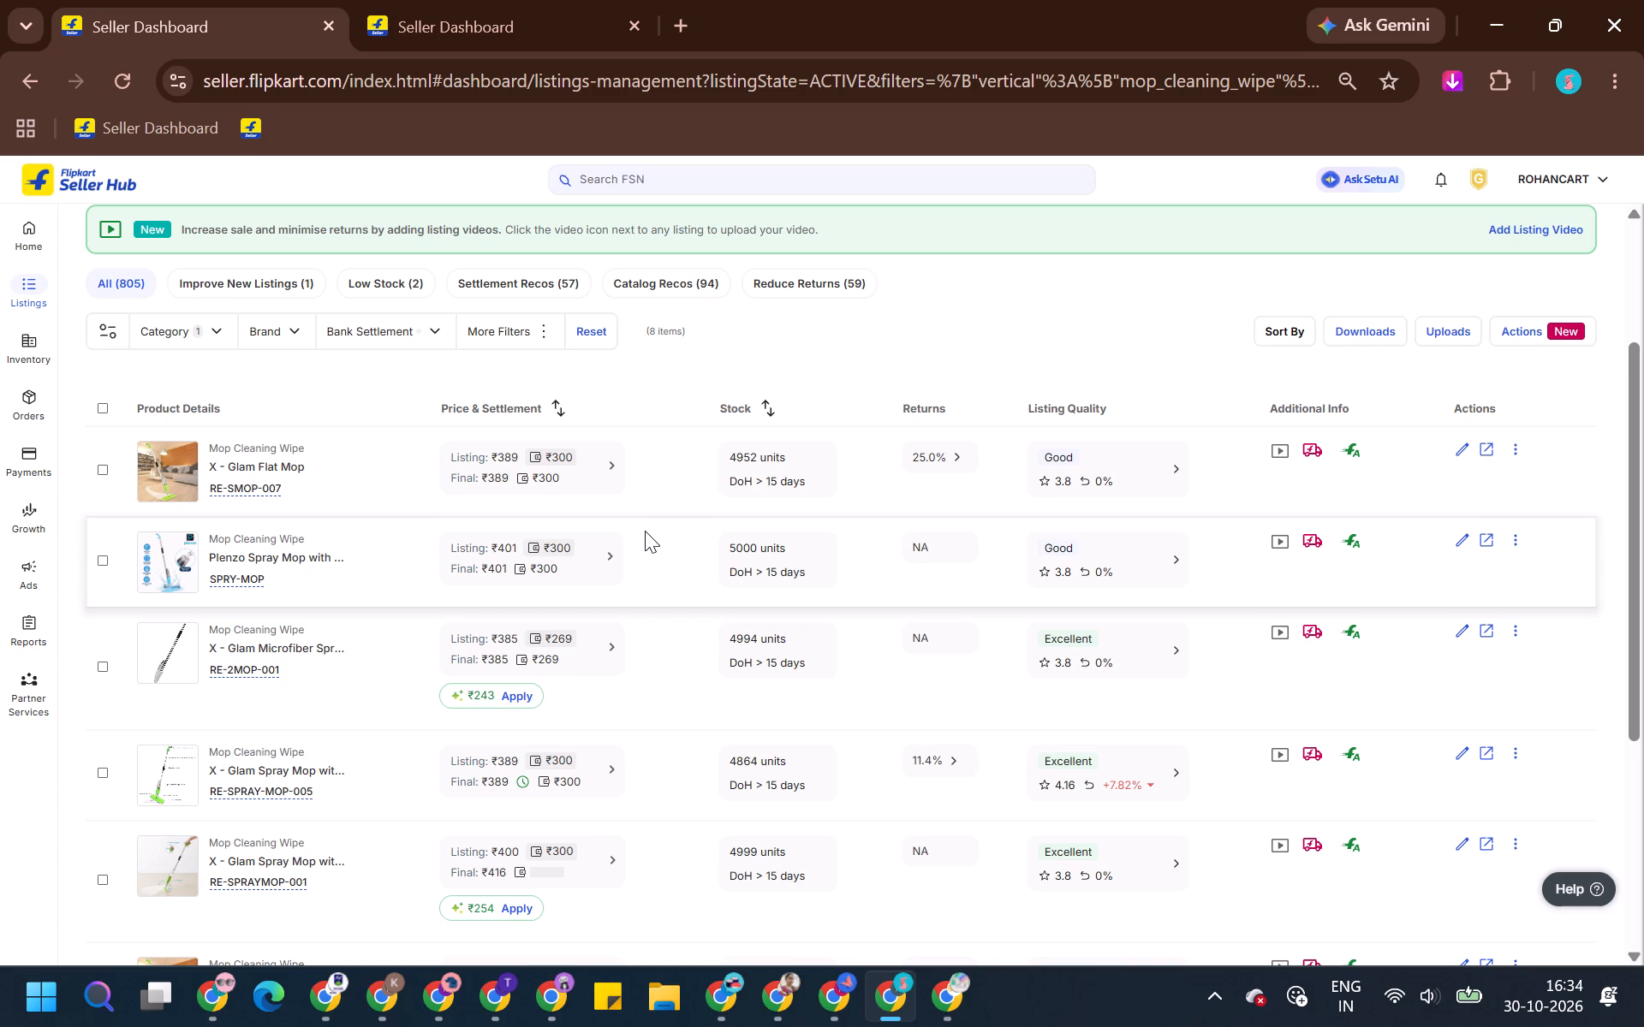
# Set the bank settlement of the microfiber spray mop listing RE-2MOP-001 to ₹289 and apply it.
pyautogui.click(587, 639)
pyautogui.press('Left')
pyautogui.press('BackSpace')
pyautogui.press('9')
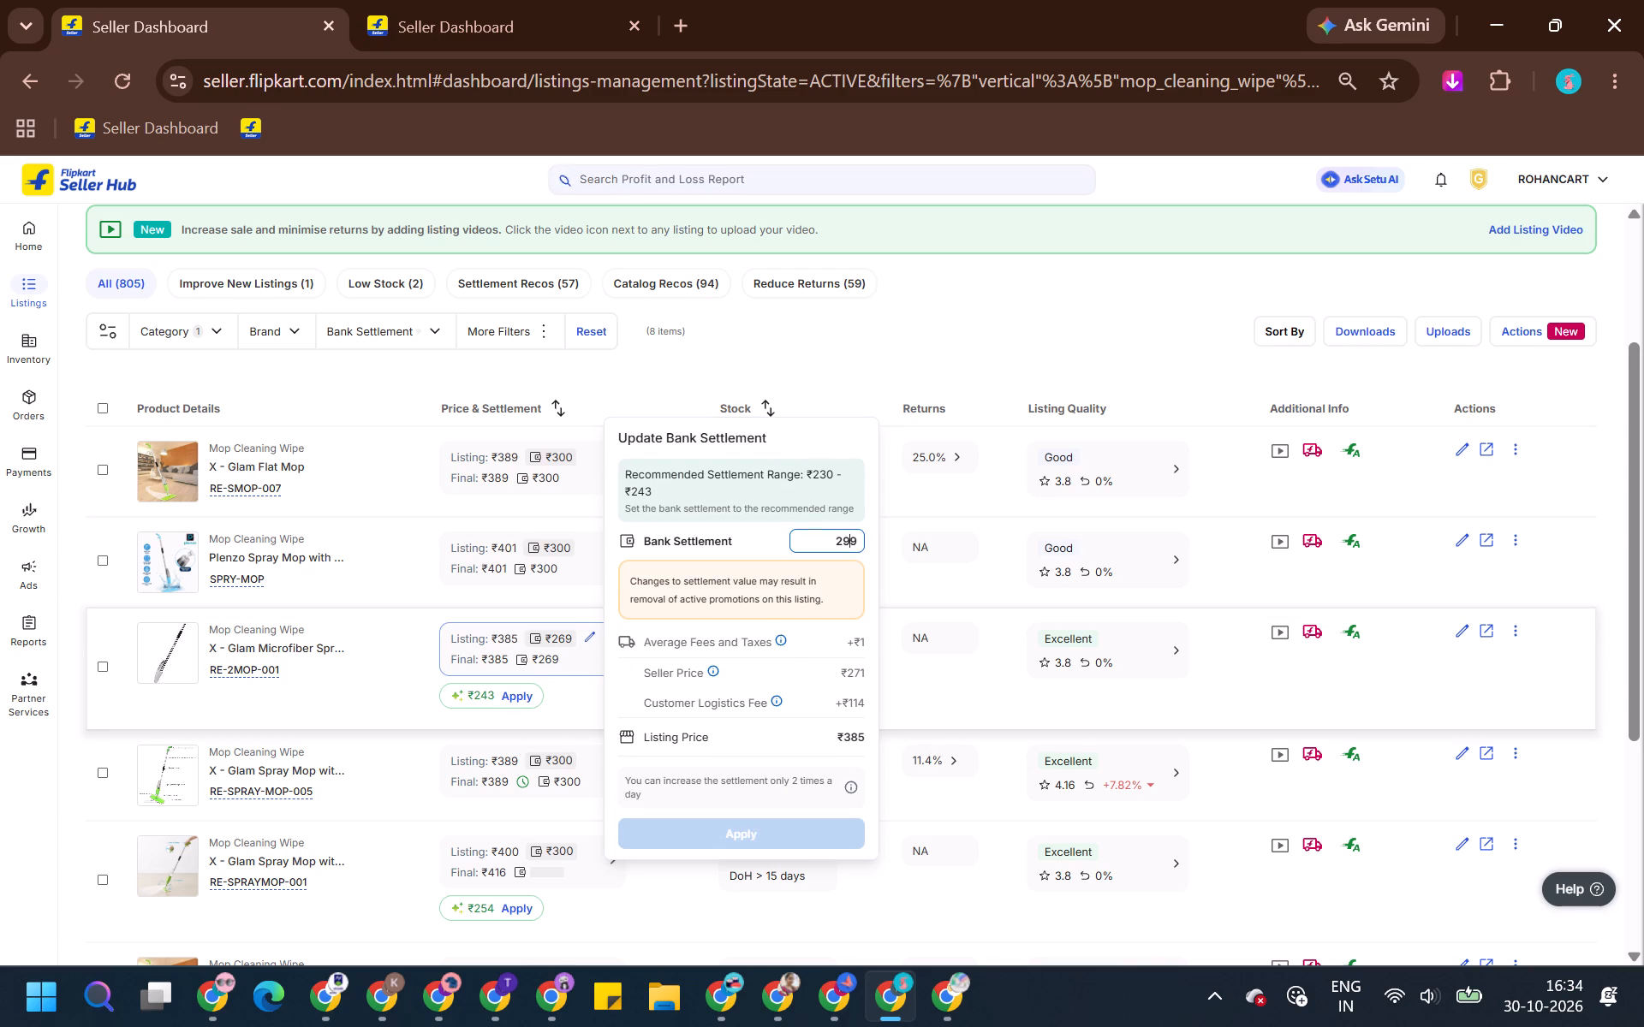
pyautogui.press('BackSpace')
pyautogui.press('8')
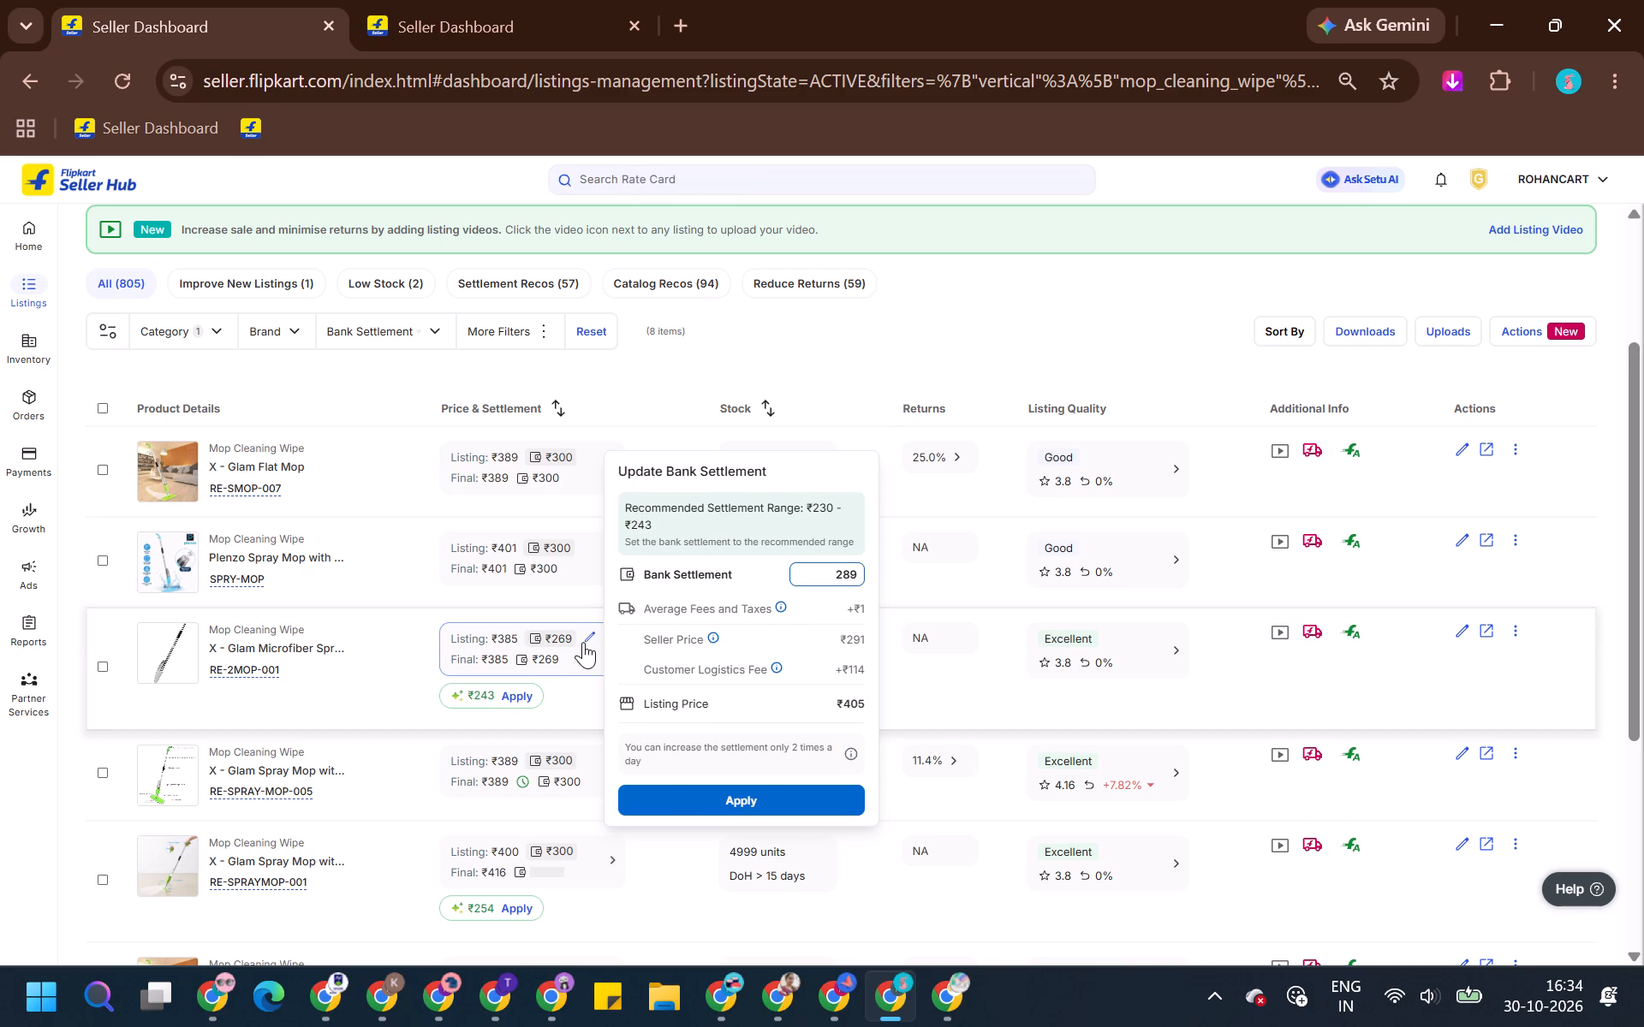
pyautogui.click(706, 804)
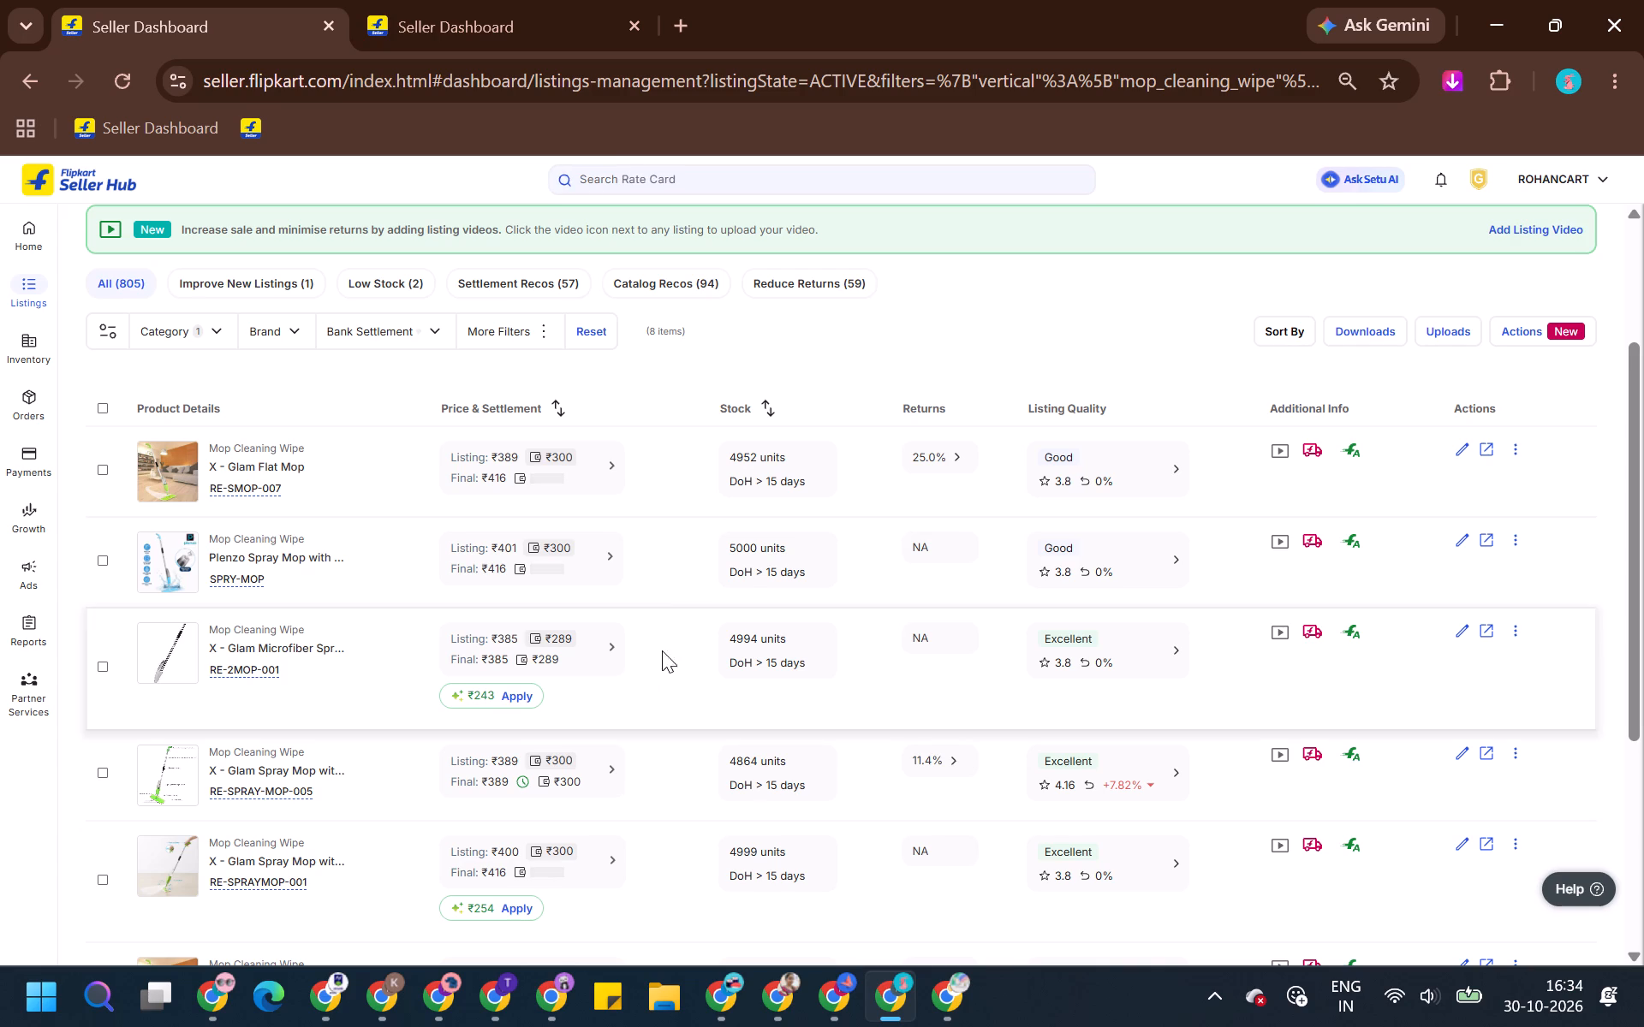
# Set the bank settlement of the microfiber spray mop listing RE-2MOP-001 to ₹300 and apply it.
pyautogui.scroll(-1, 668, 594)
pyautogui.click(590, 517)
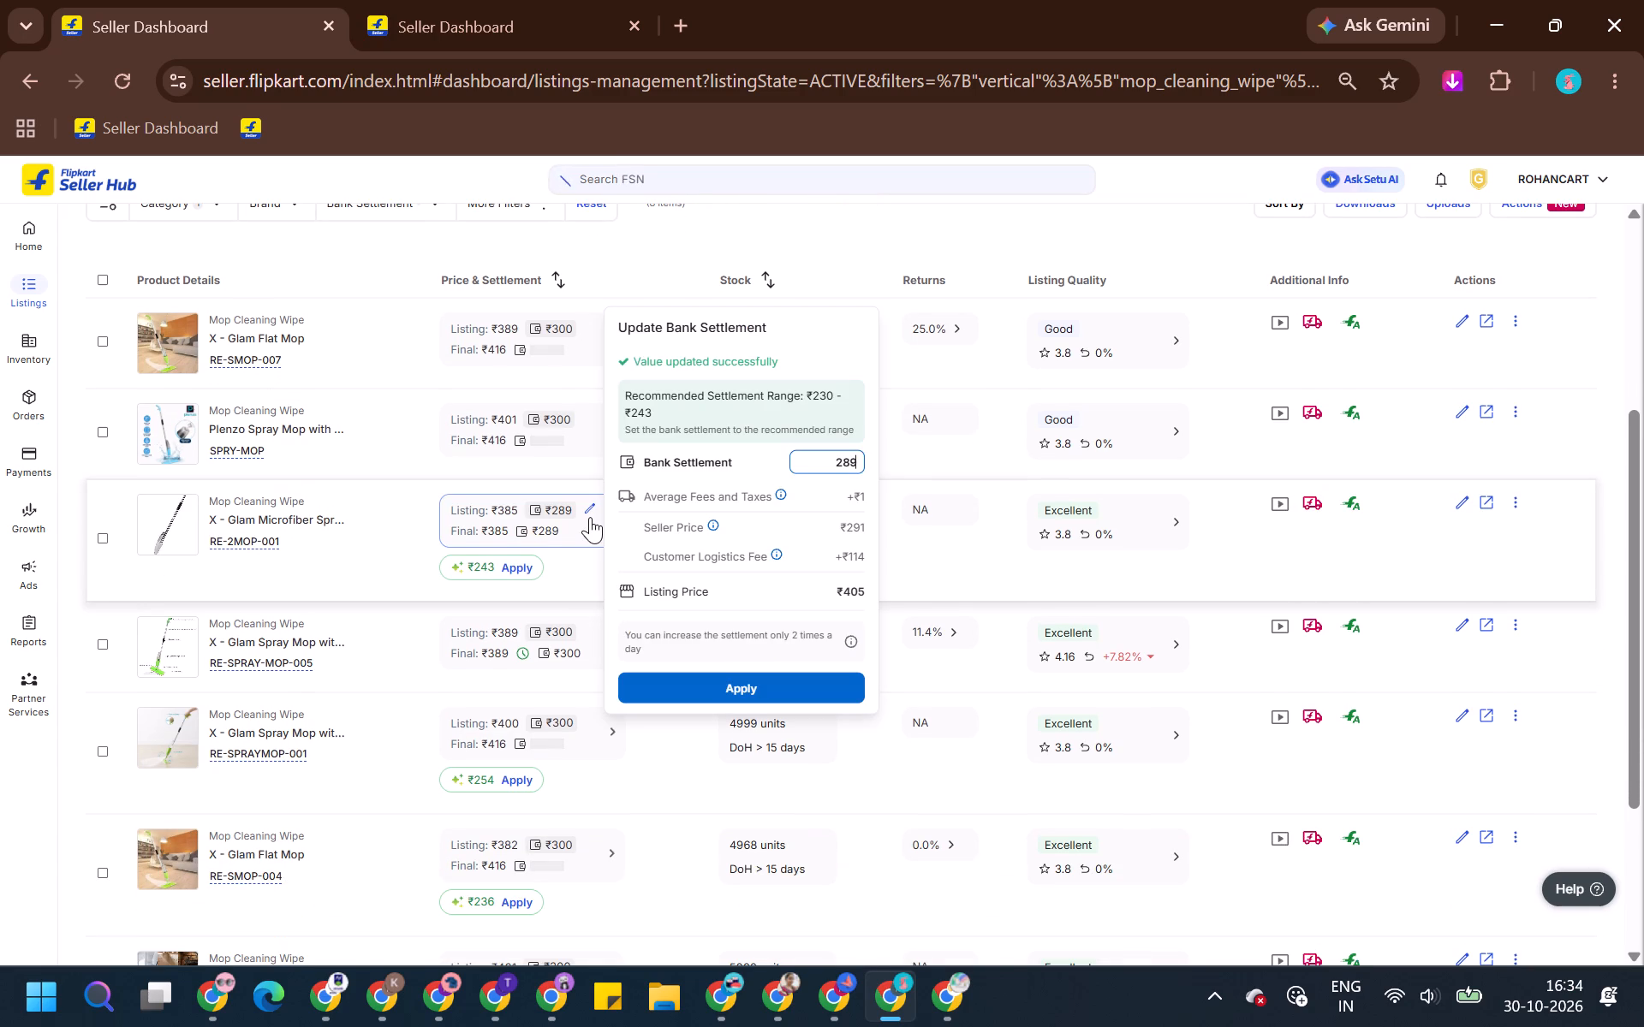
pyautogui.hotkey('ctrl', 'a')
pyautogui.write('300')
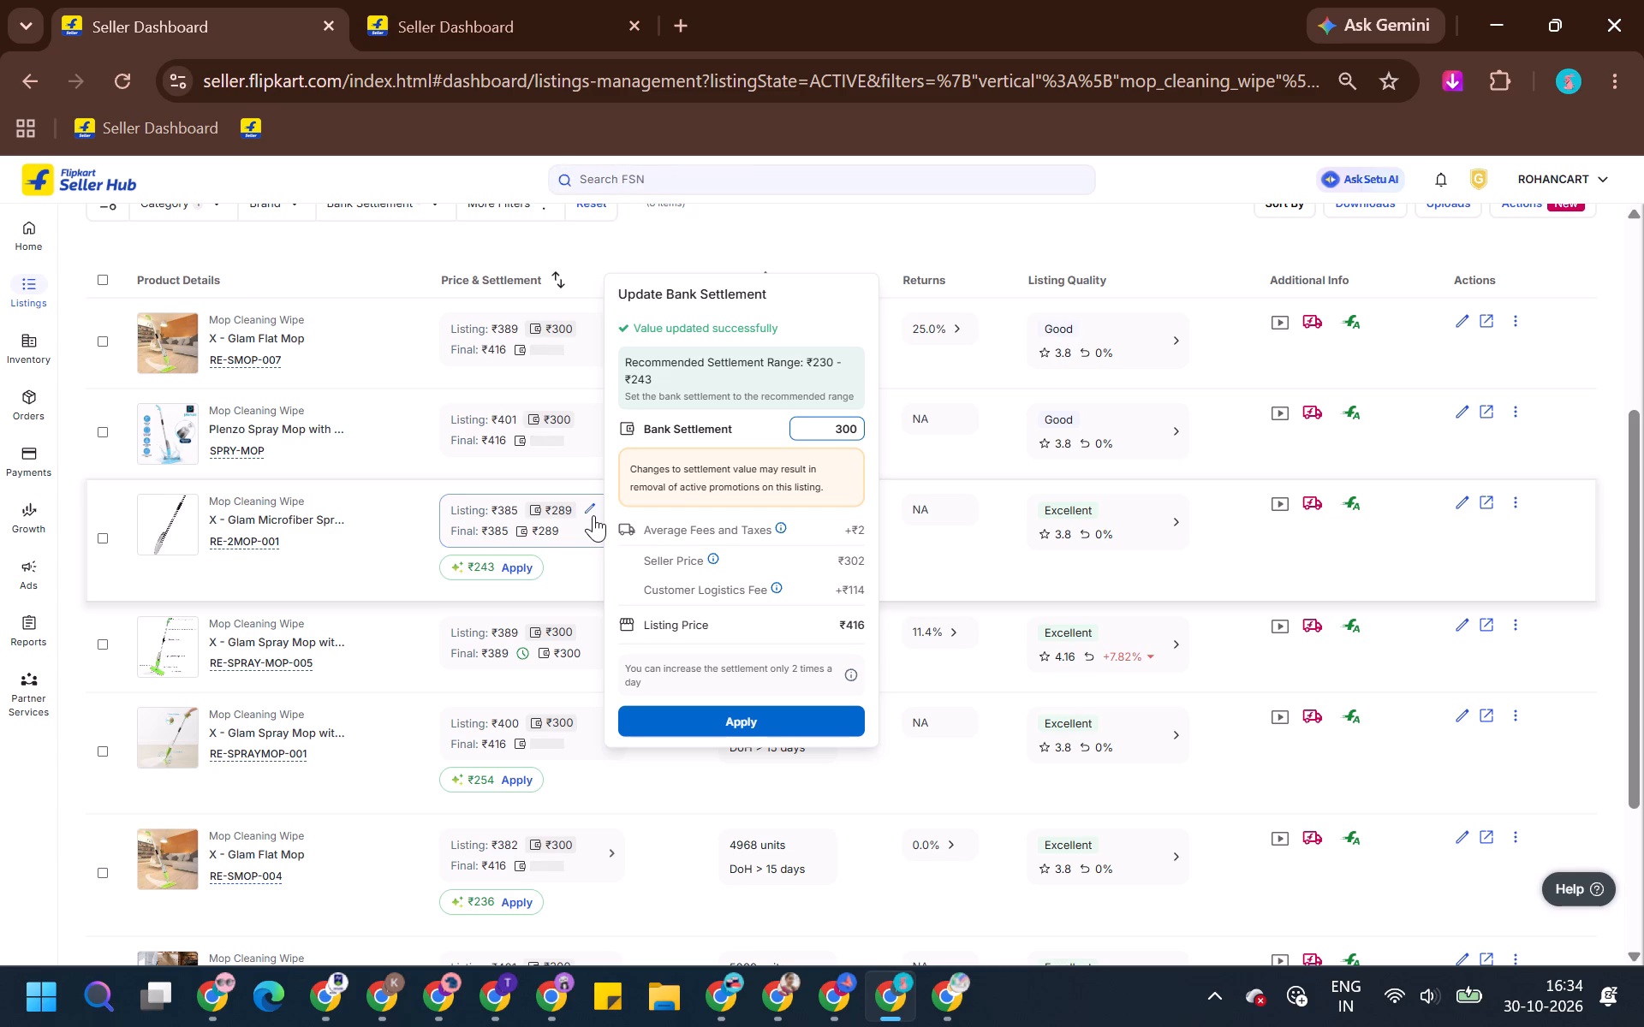
pyautogui.click(747, 716)
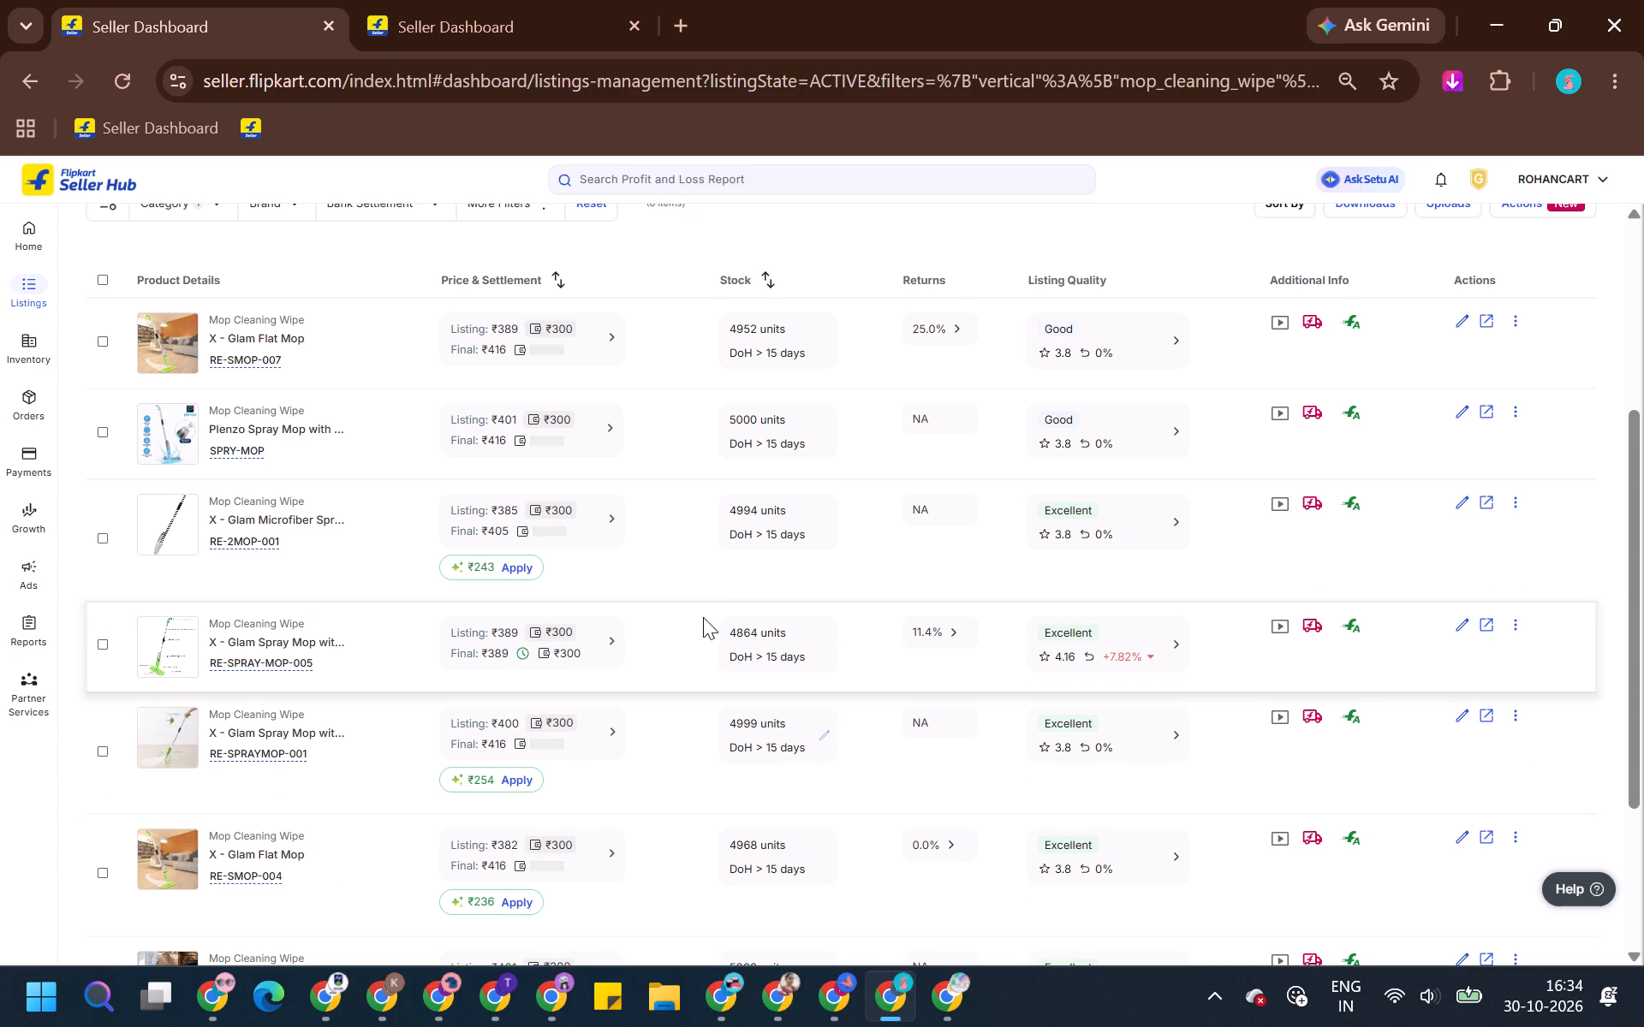
# Check the mop listings and their bank settlement filter range, and reload the listings page.
pyautogui.scroll(-5, 733, 414)
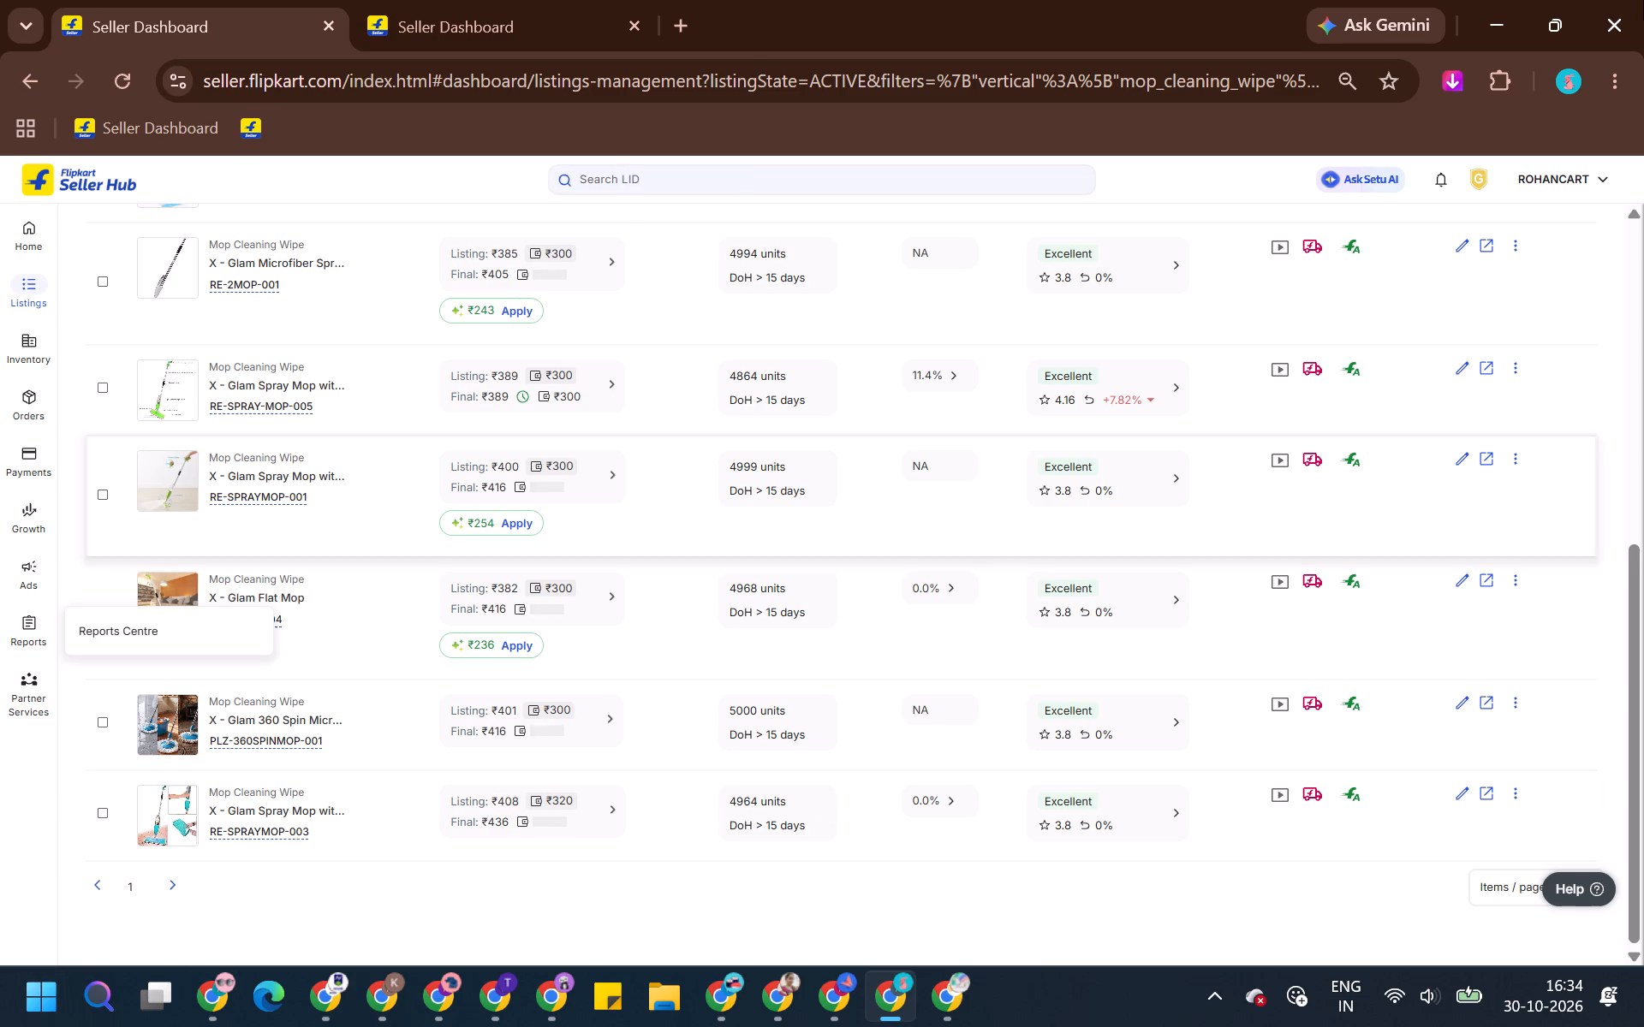
pyautogui.scroll(3, 1066, 593)
pyautogui.scroll(-1, 1066, 593)
pyautogui.scroll(1, 1066, 593)
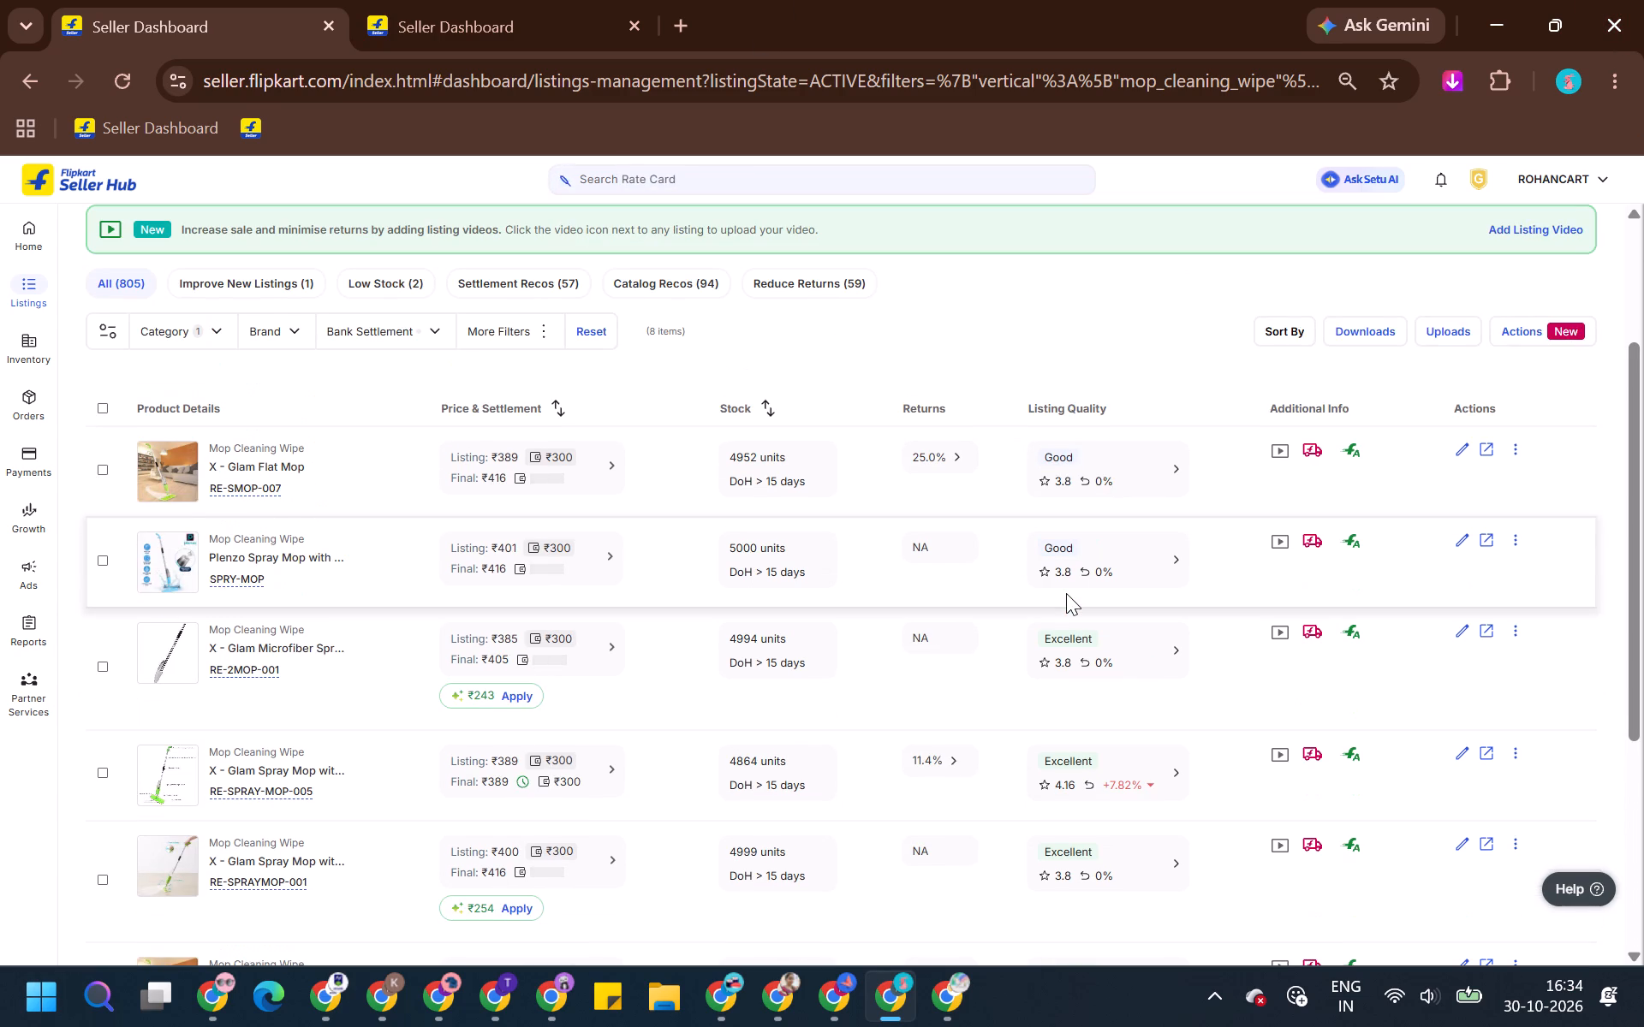
pyautogui.click(419, 330)
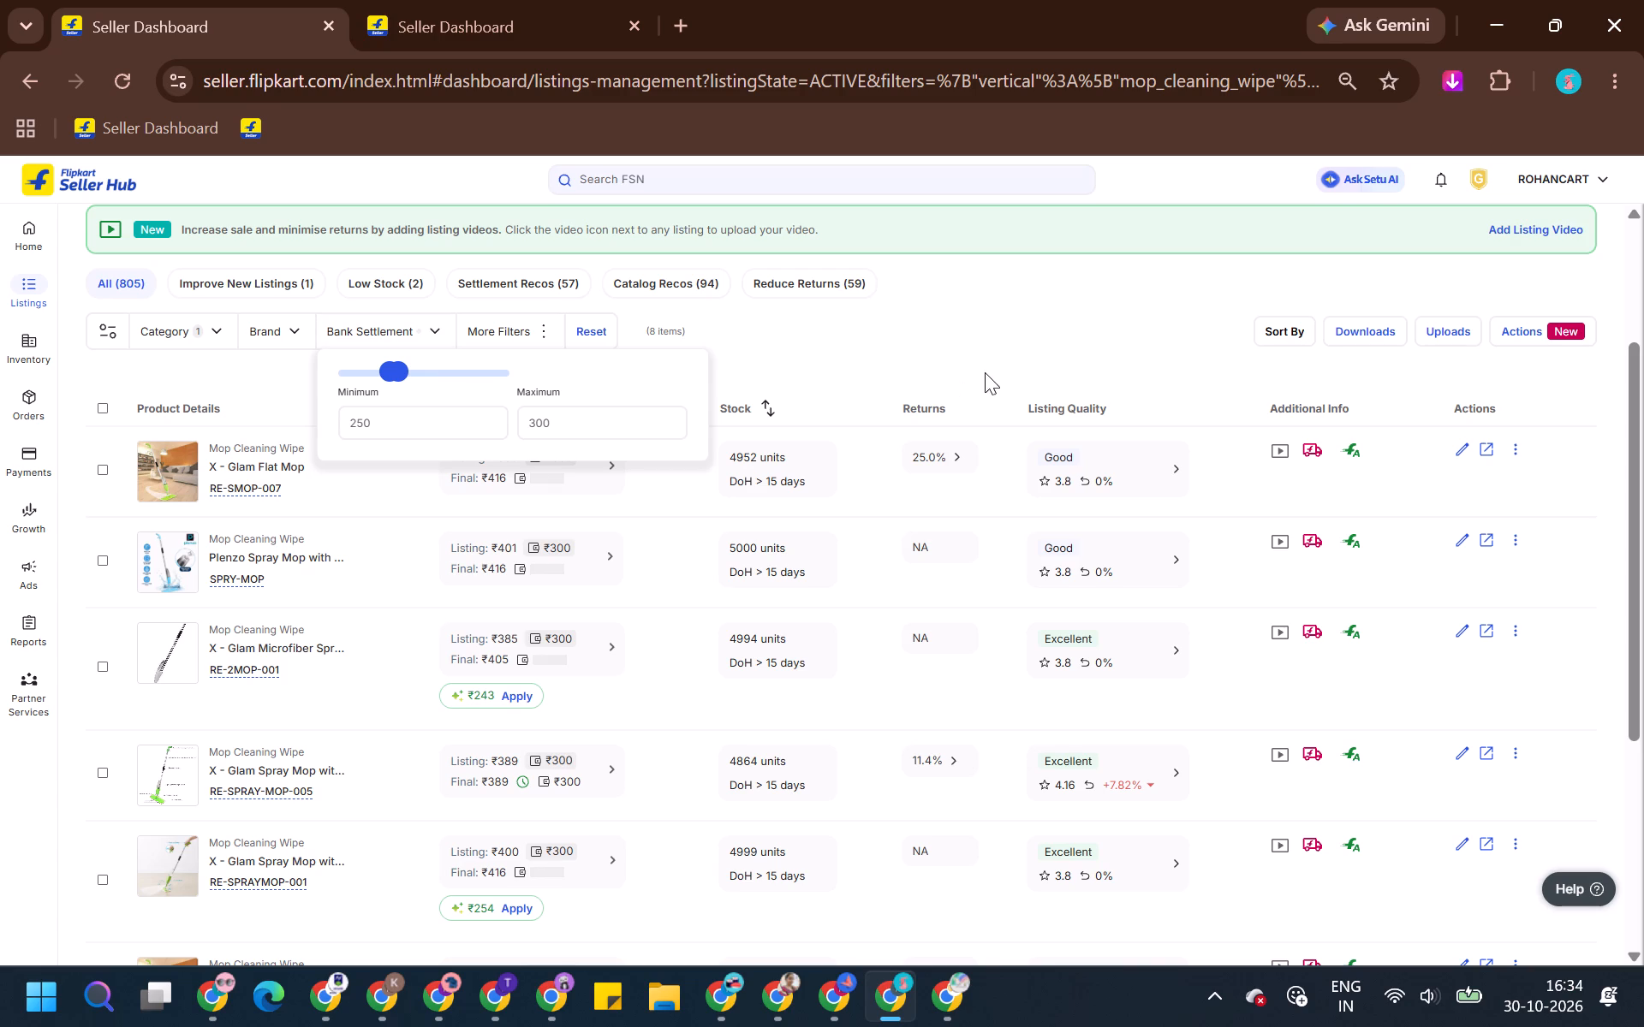
pyautogui.click(957, 339)
pyautogui.hotkey('ctrl', 'r')
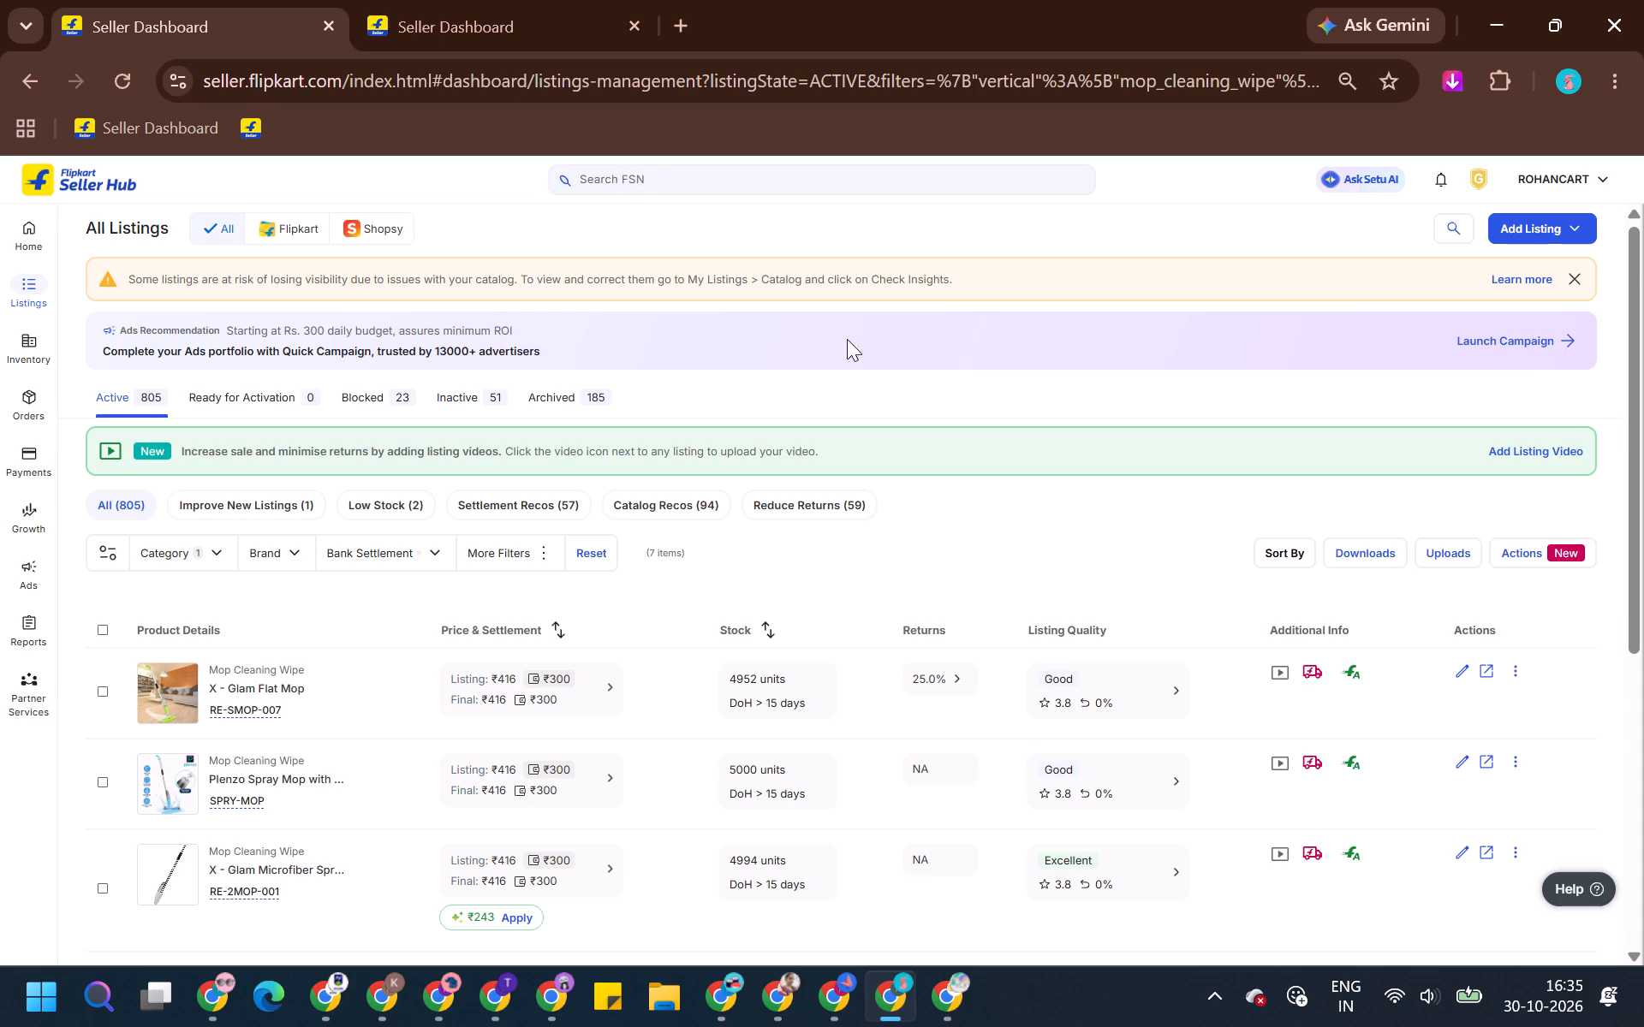
# Set the bank settlement of the flat mop listing RE-SMOP-007 to ₹320 and apply it.
pyautogui.scroll(-6, 716, 357)
pyautogui.scroll(4, 659, 576)
pyautogui.scroll(-1, 659, 576)
pyautogui.click(593, 545)
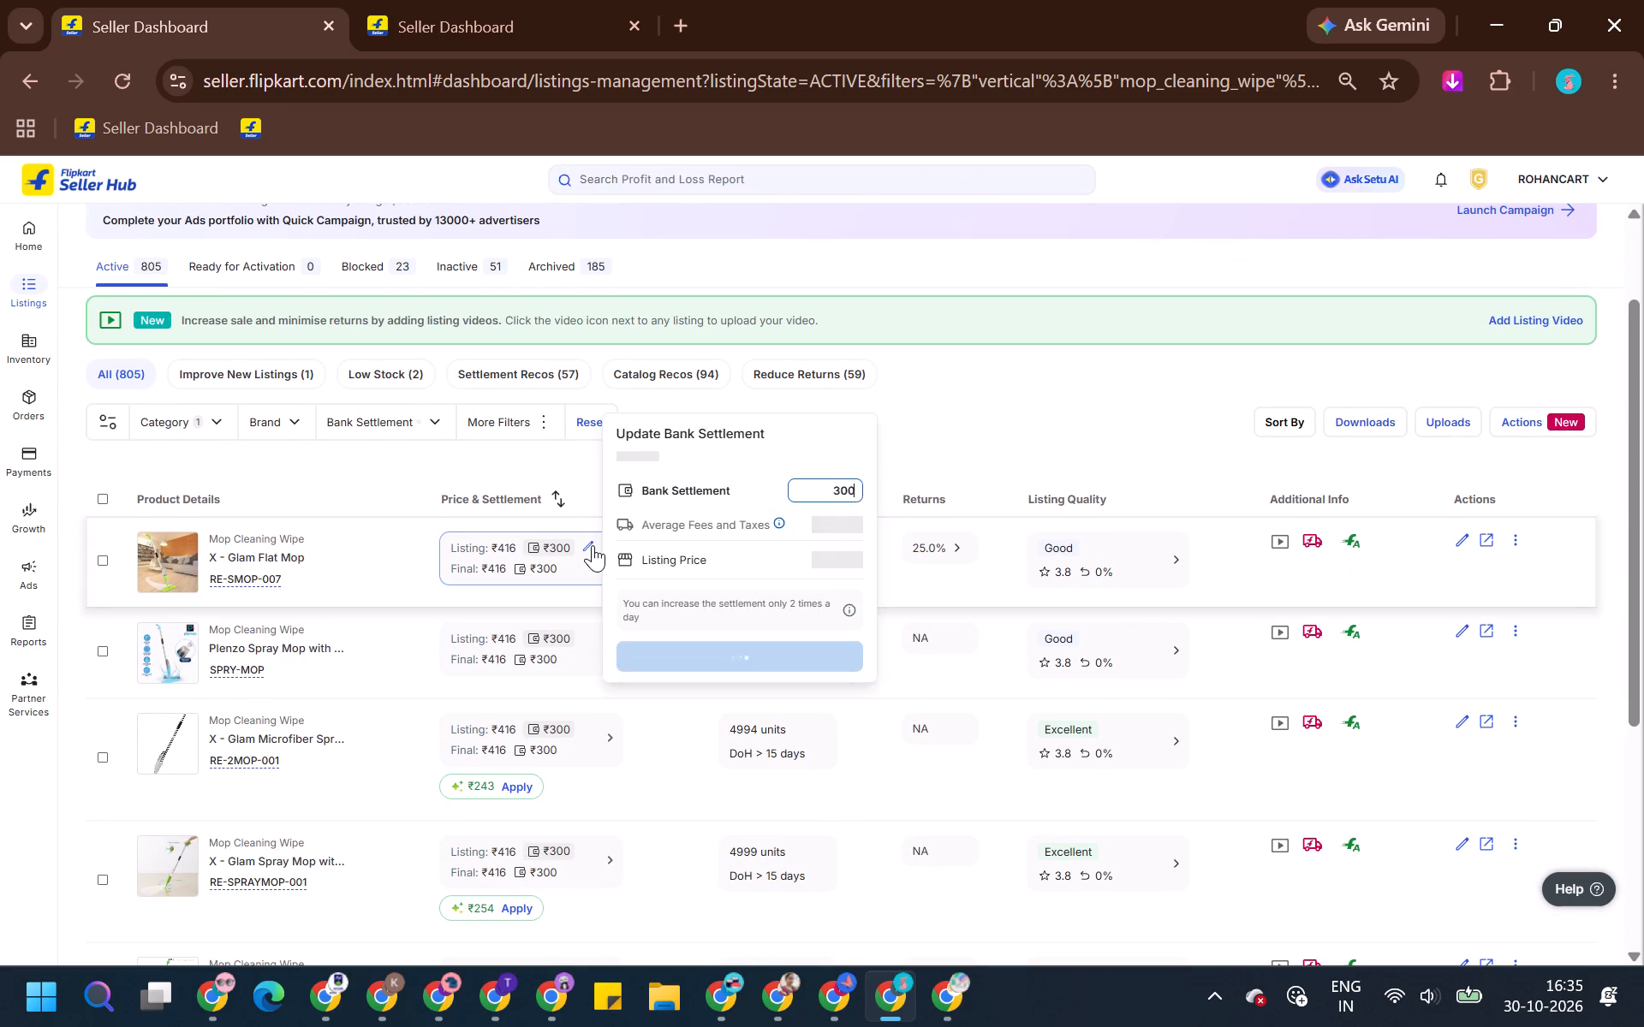
pyautogui.press('Left')
pyautogui.press('BackSpace')
pyautogui.press('2')
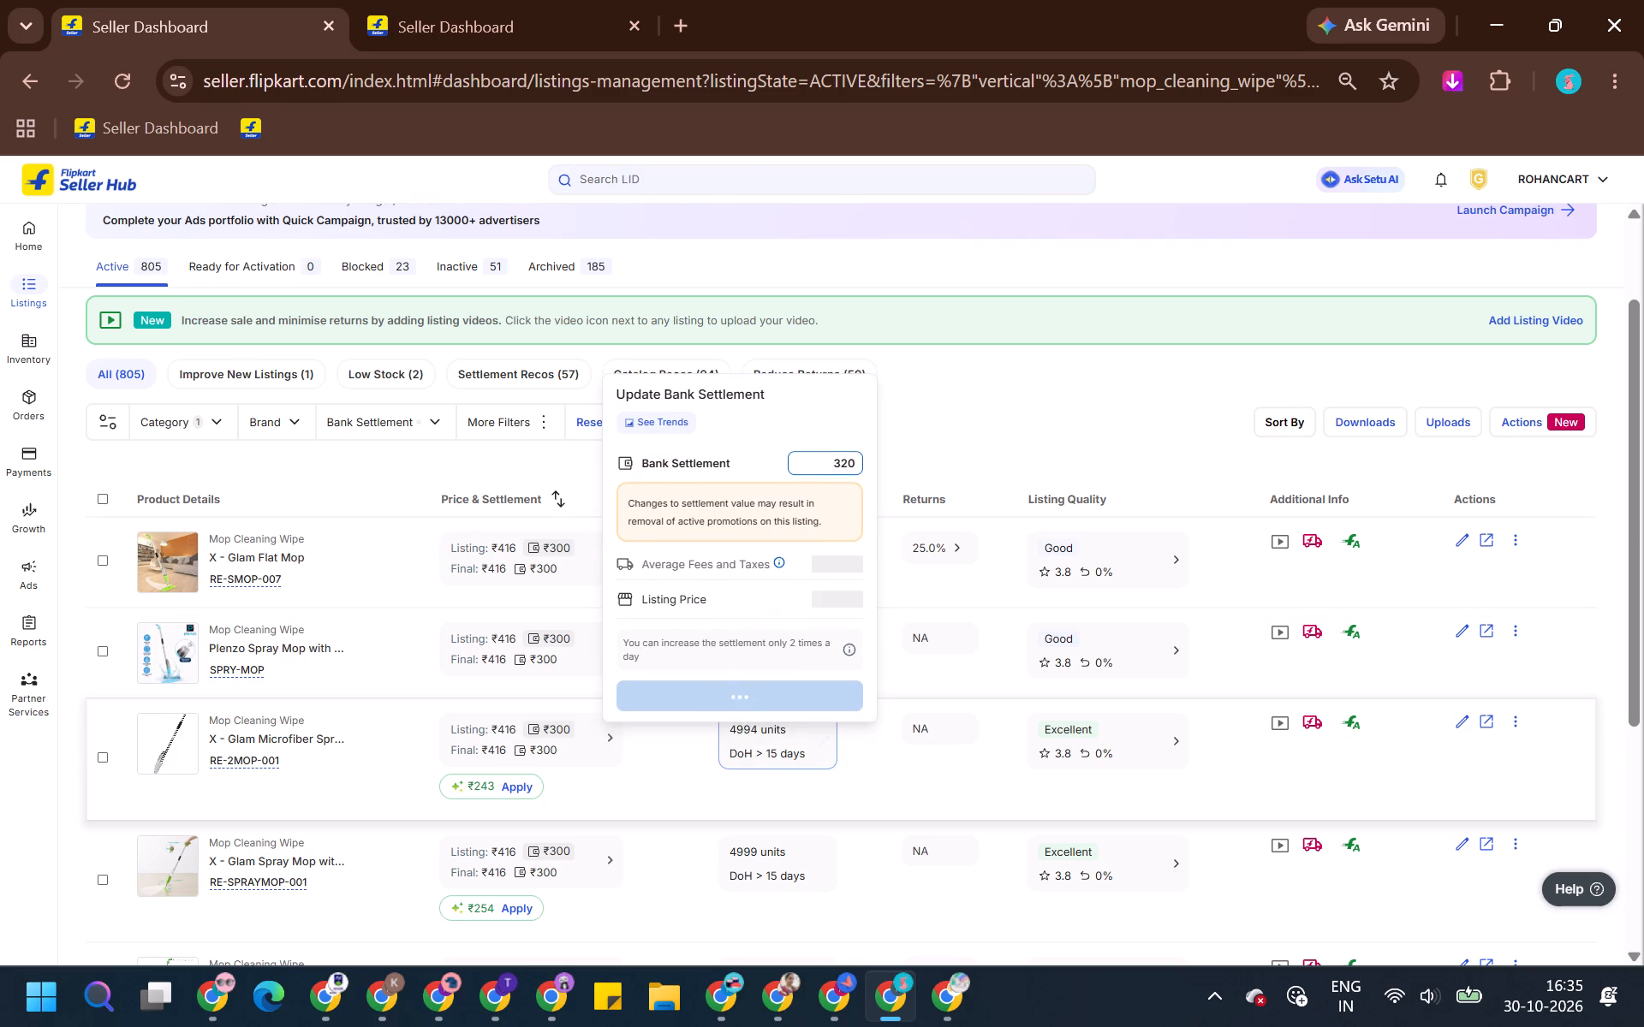
pyautogui.click(732, 733)
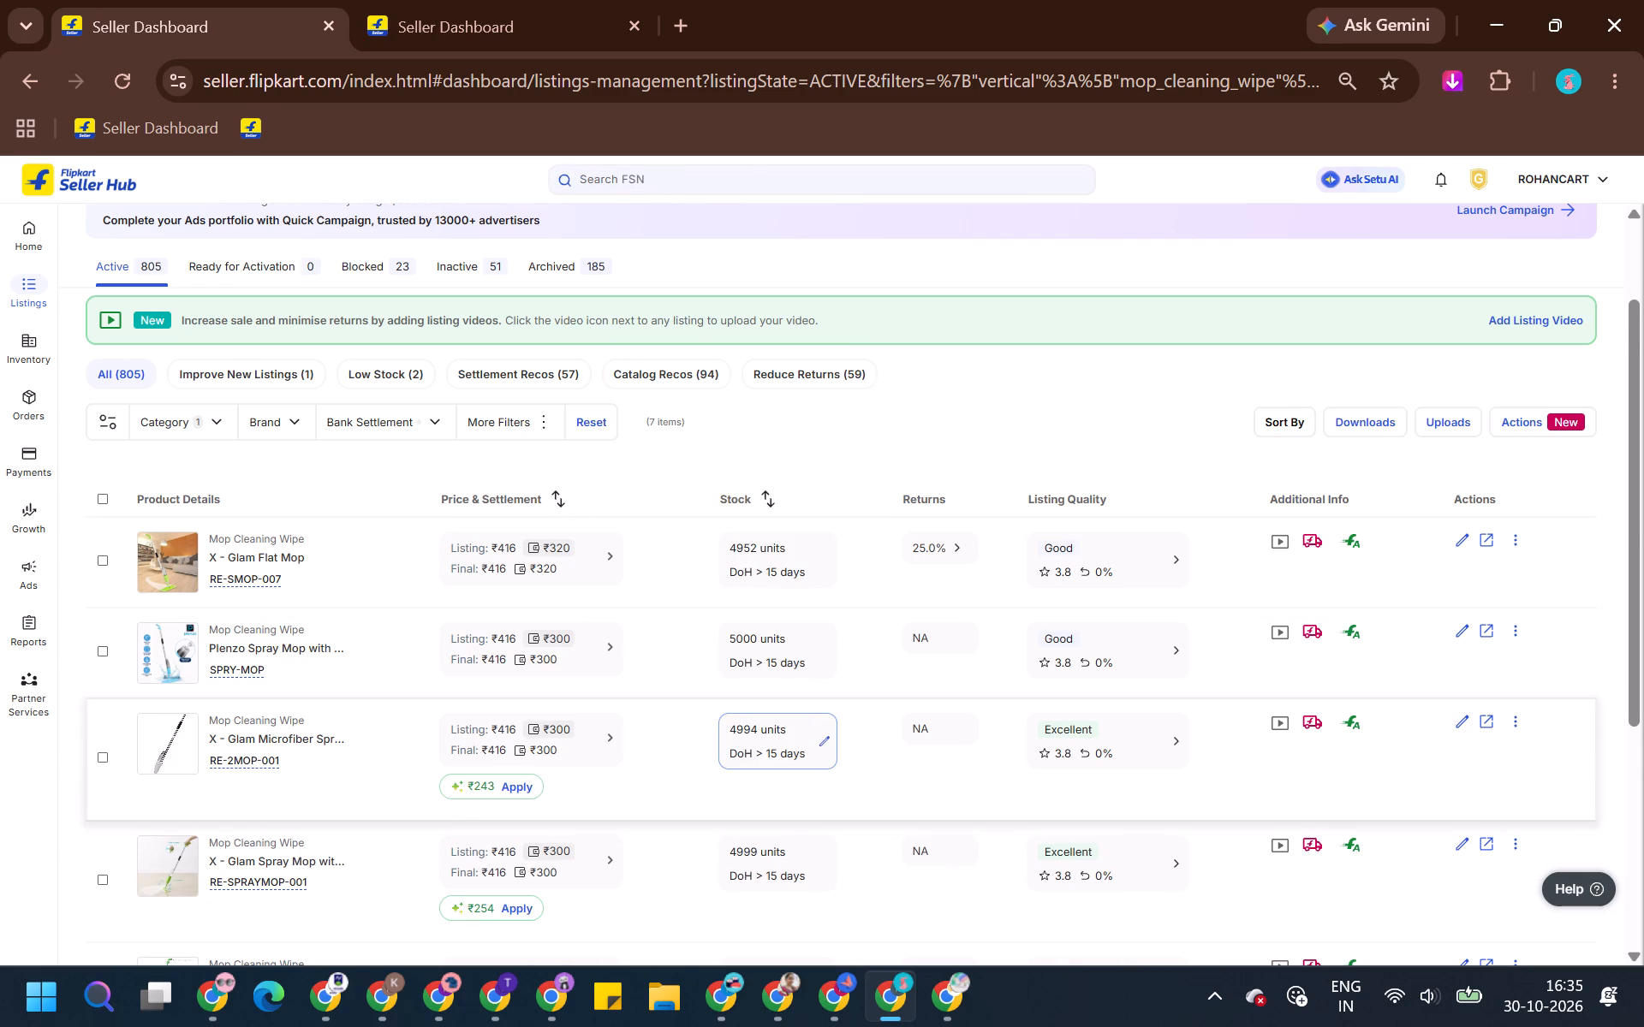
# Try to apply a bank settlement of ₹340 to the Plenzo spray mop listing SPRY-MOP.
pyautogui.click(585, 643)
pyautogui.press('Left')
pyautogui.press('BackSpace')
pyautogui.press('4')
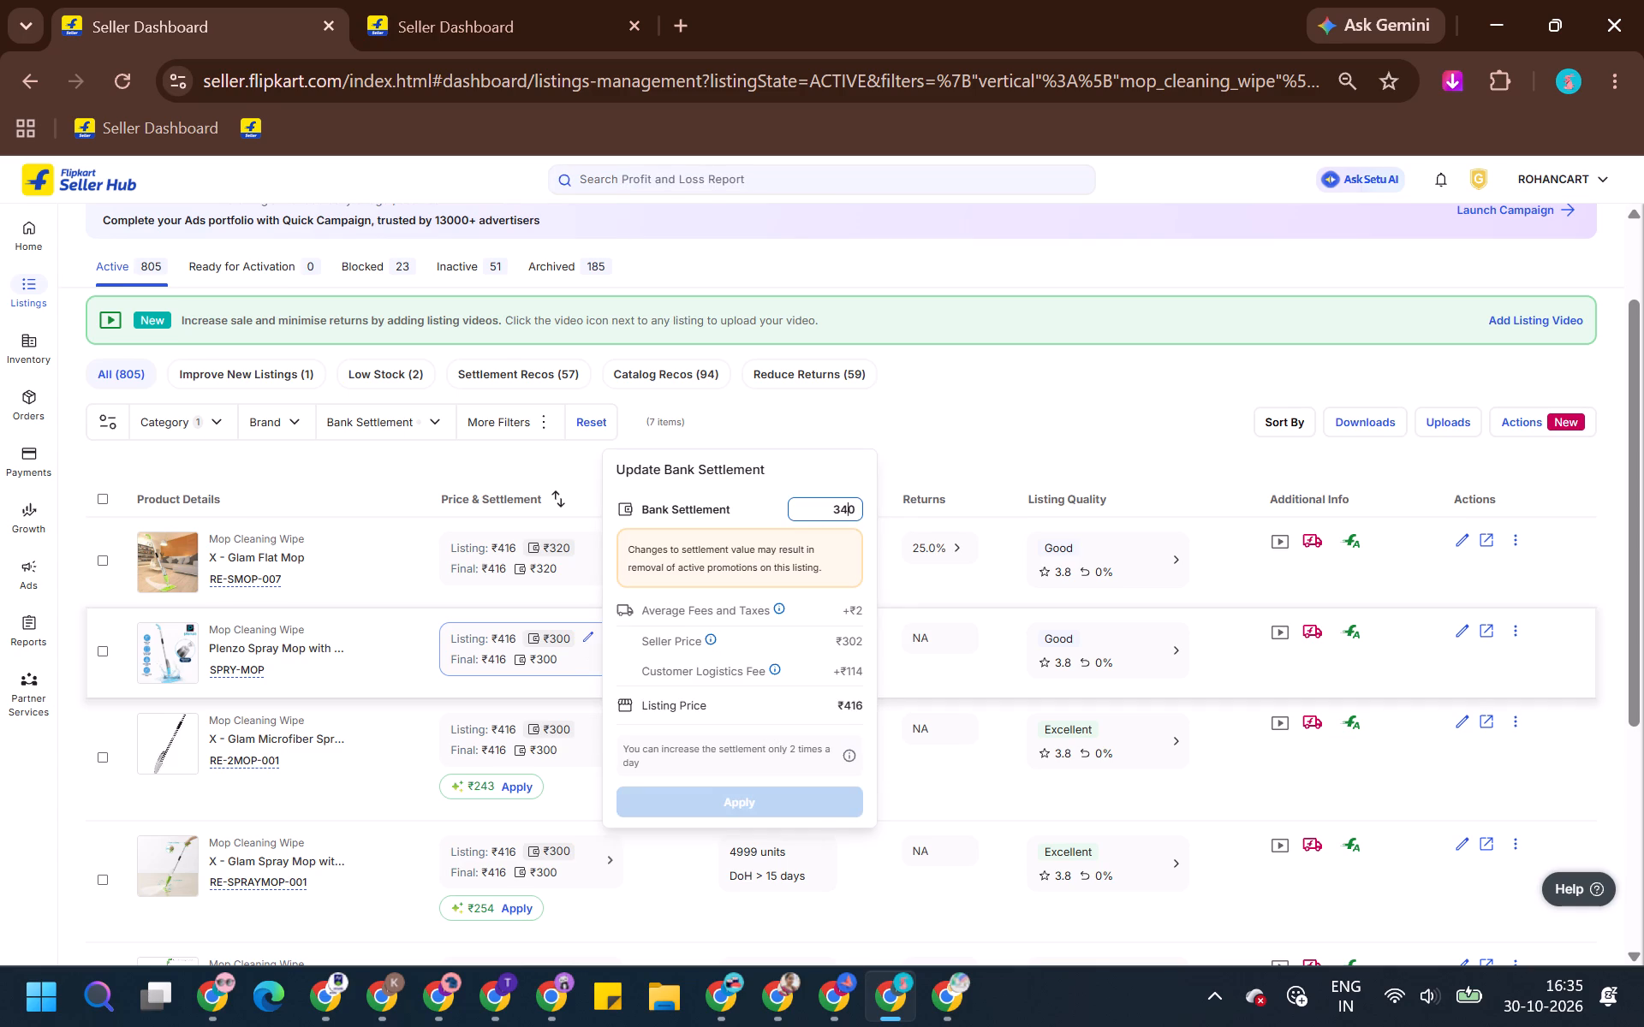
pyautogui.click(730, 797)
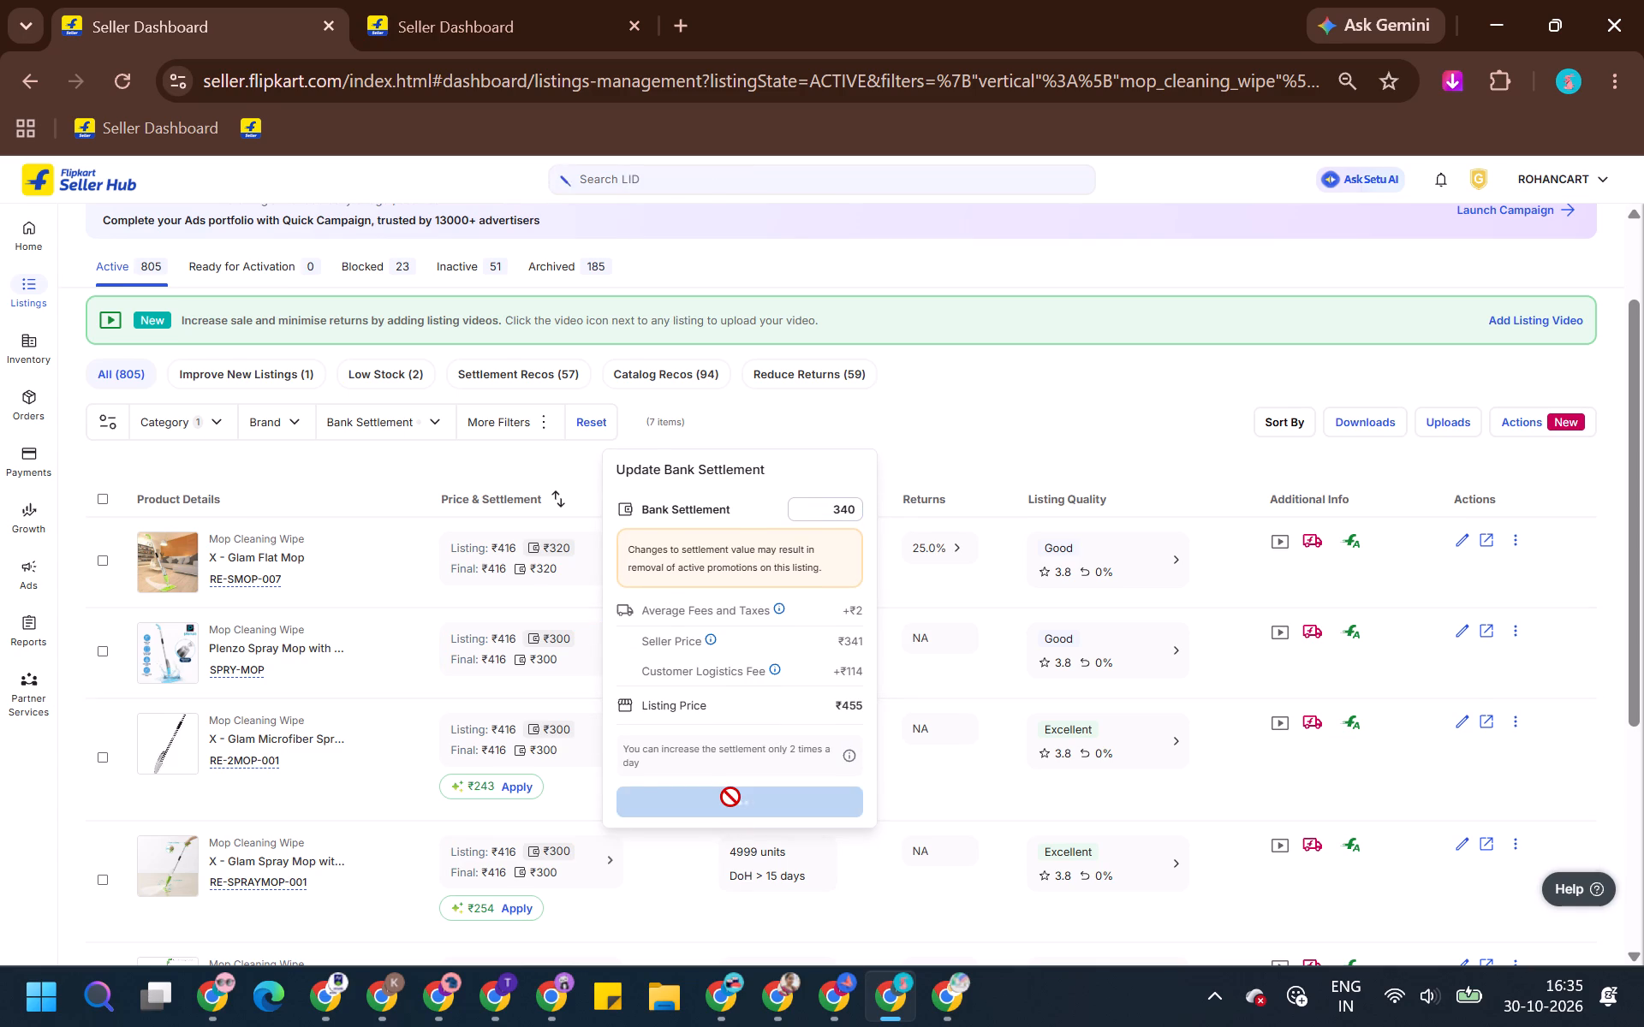
# Set the bank settlement of the Plenzo spray mop listing SPRY-MOP to ₹330 and apply it.
pyautogui.click(593, 651)
pyautogui.click(585, 643)
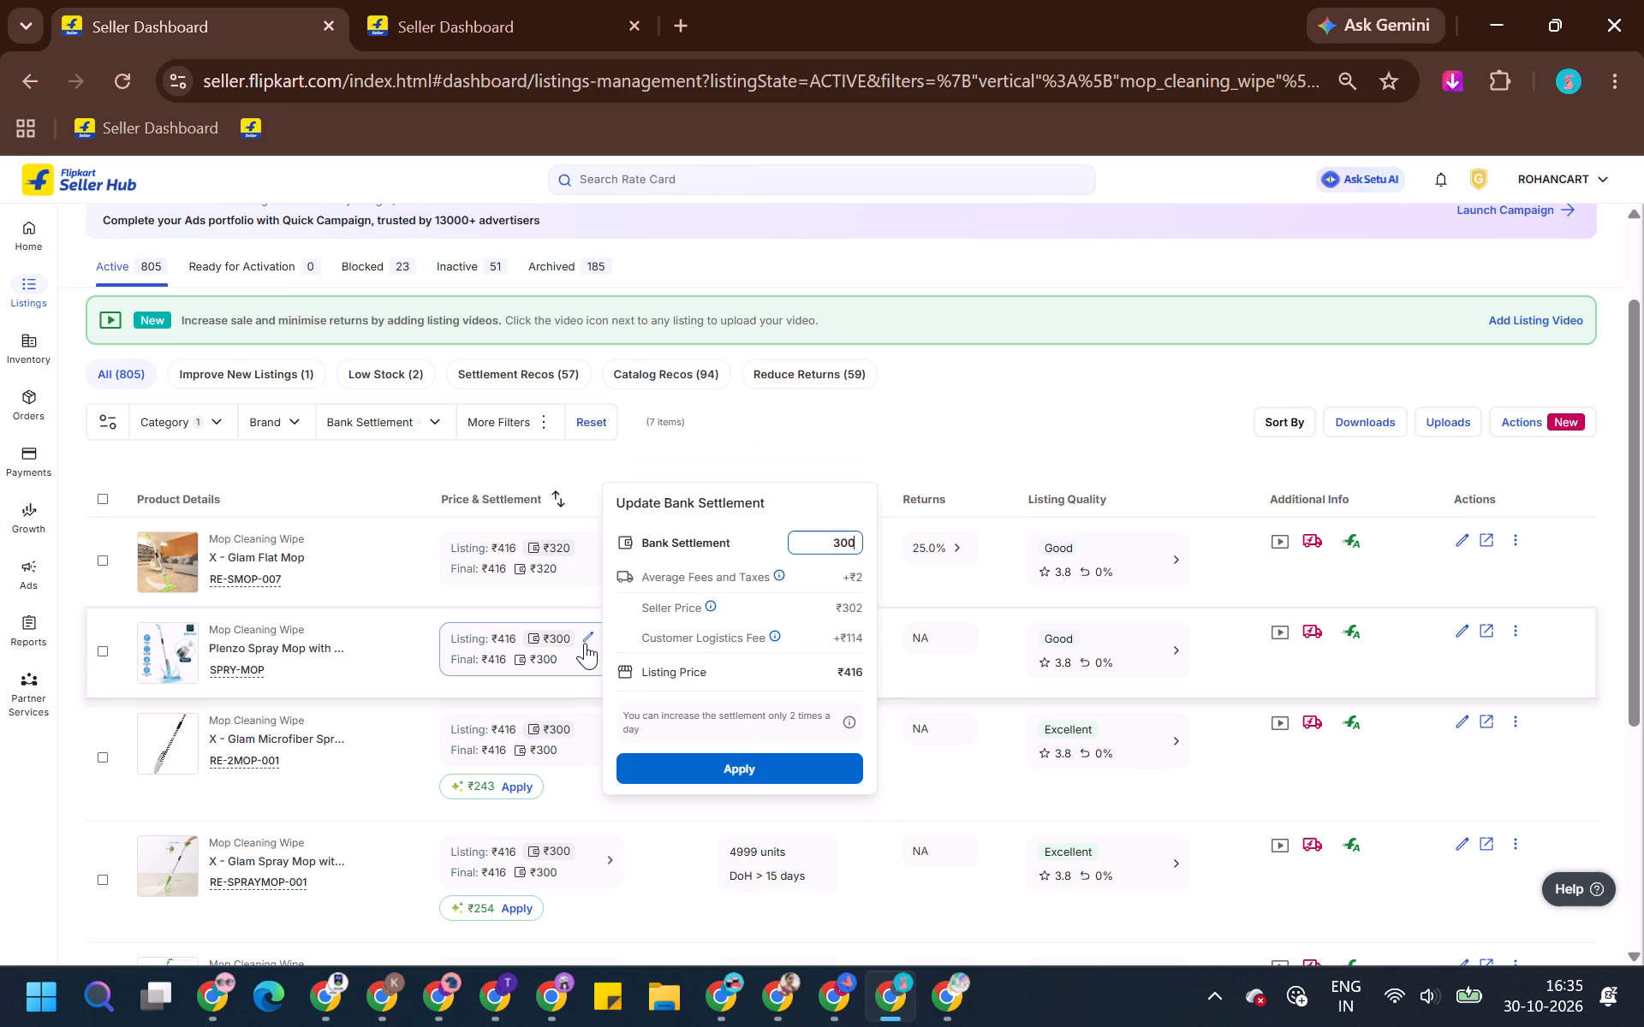
pyautogui.press('Left')
pyautogui.press('BackSpace')
pyautogui.press('3')
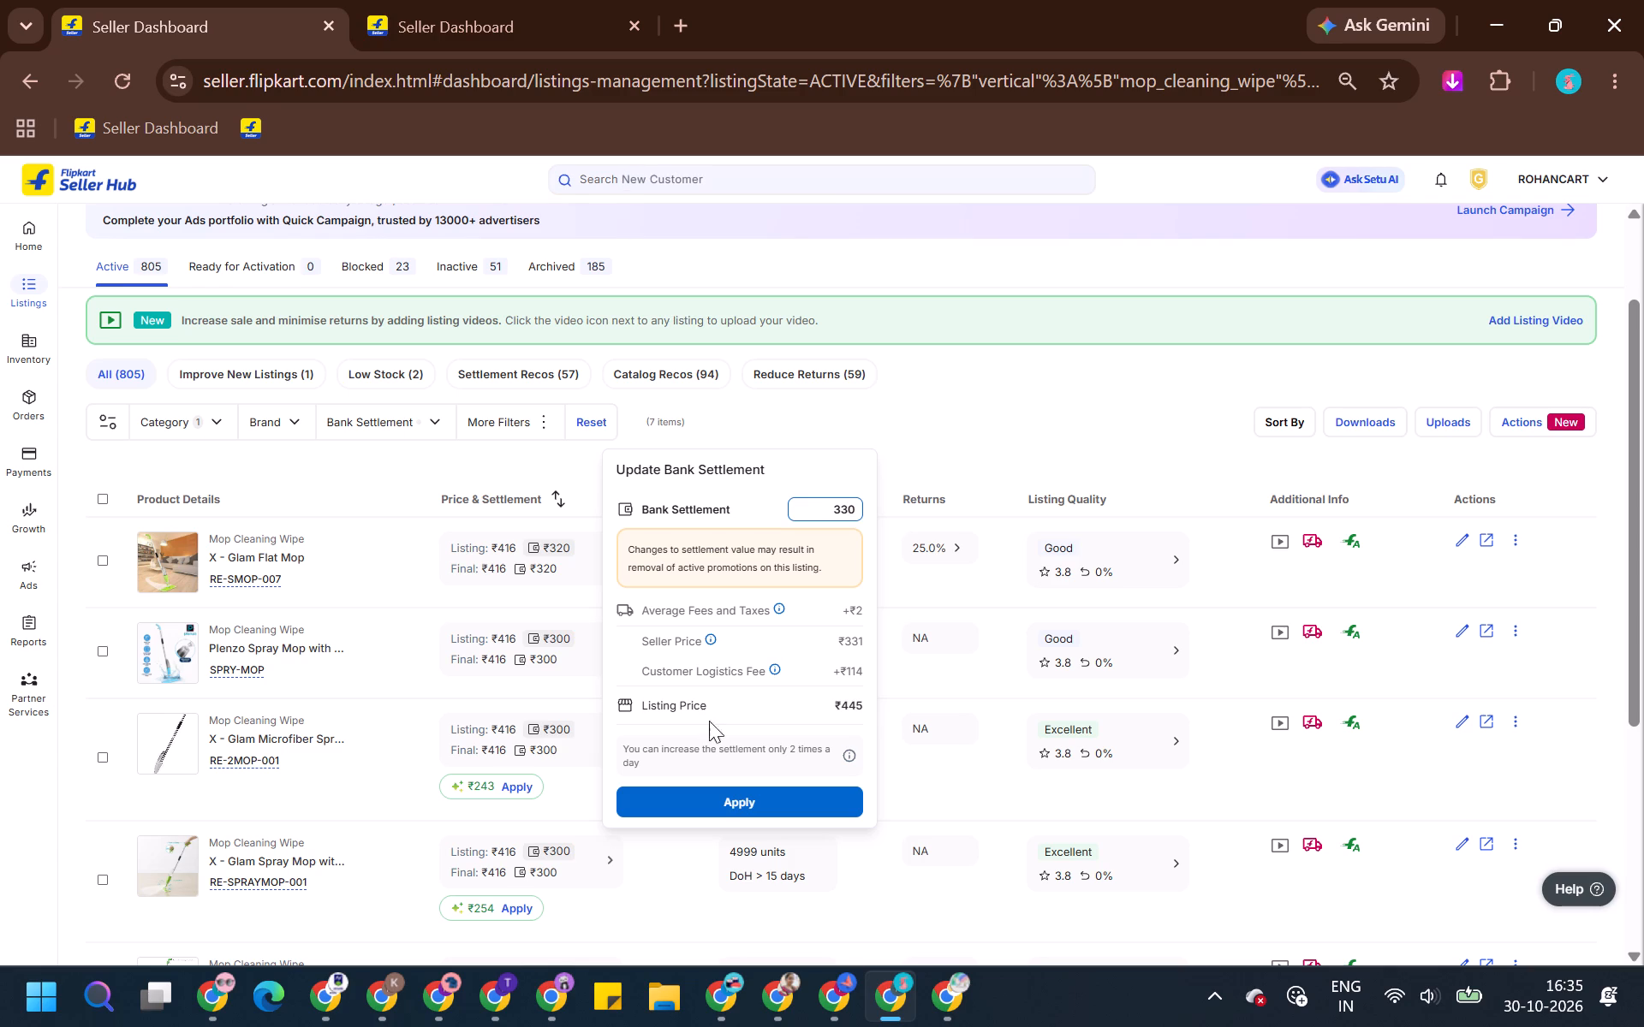
pyautogui.click(744, 810)
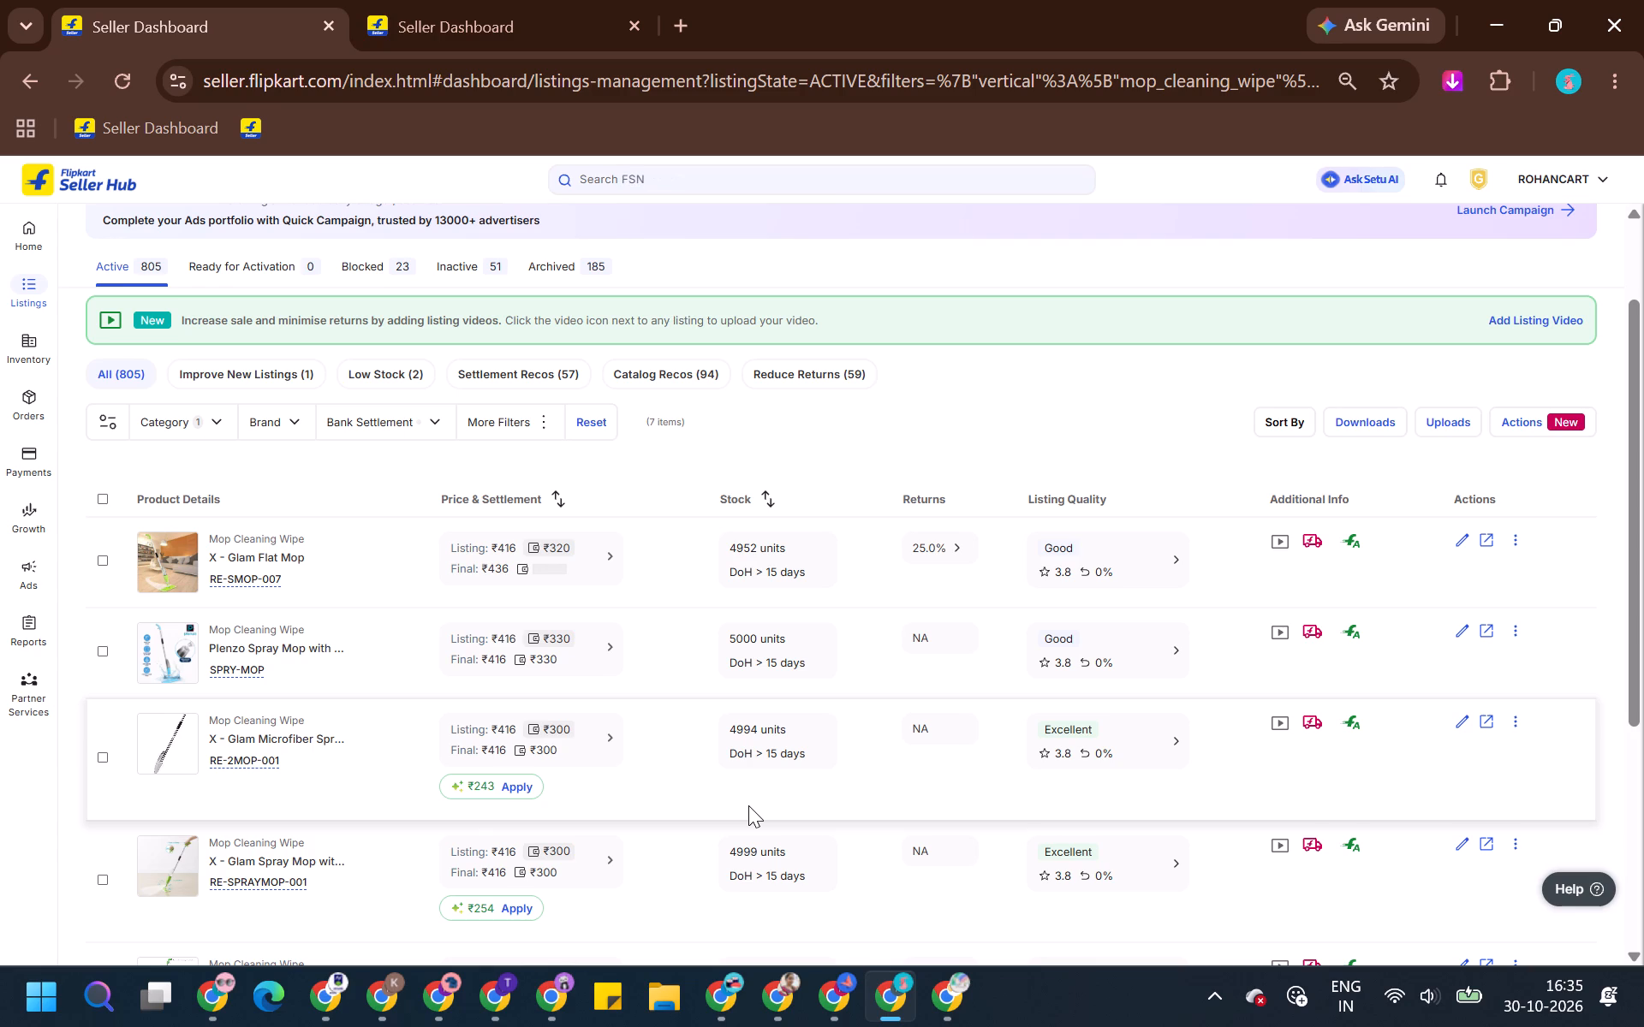
pyautogui.scroll(-2, 634, 576)
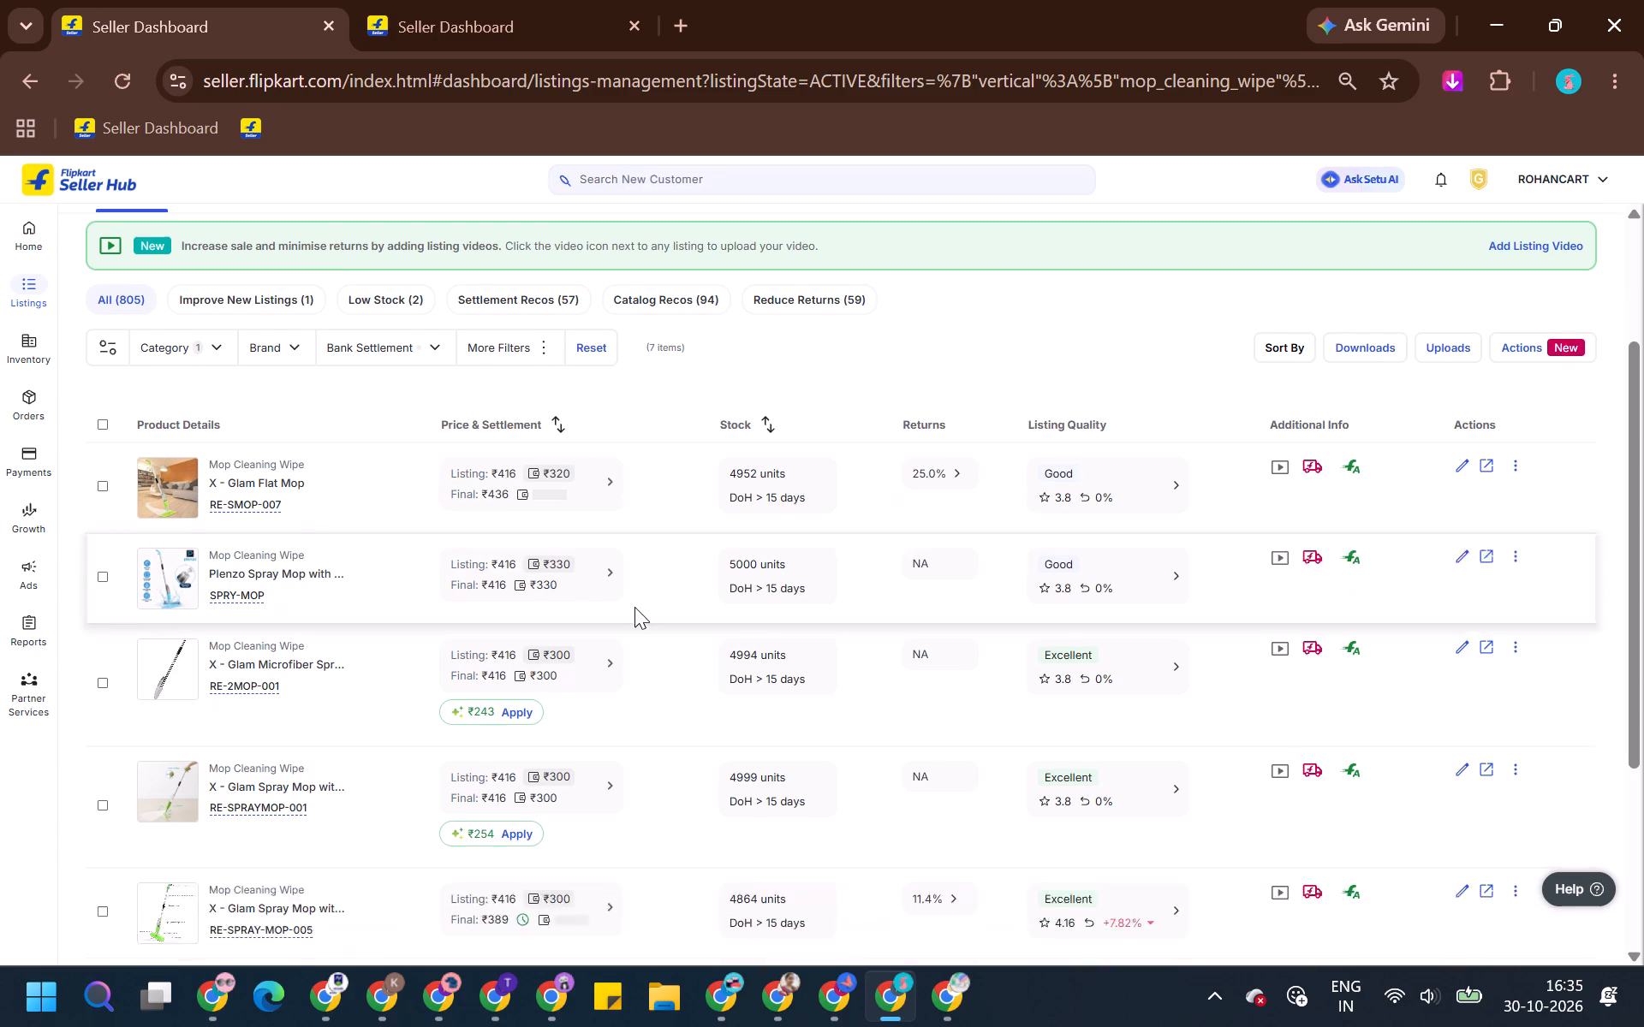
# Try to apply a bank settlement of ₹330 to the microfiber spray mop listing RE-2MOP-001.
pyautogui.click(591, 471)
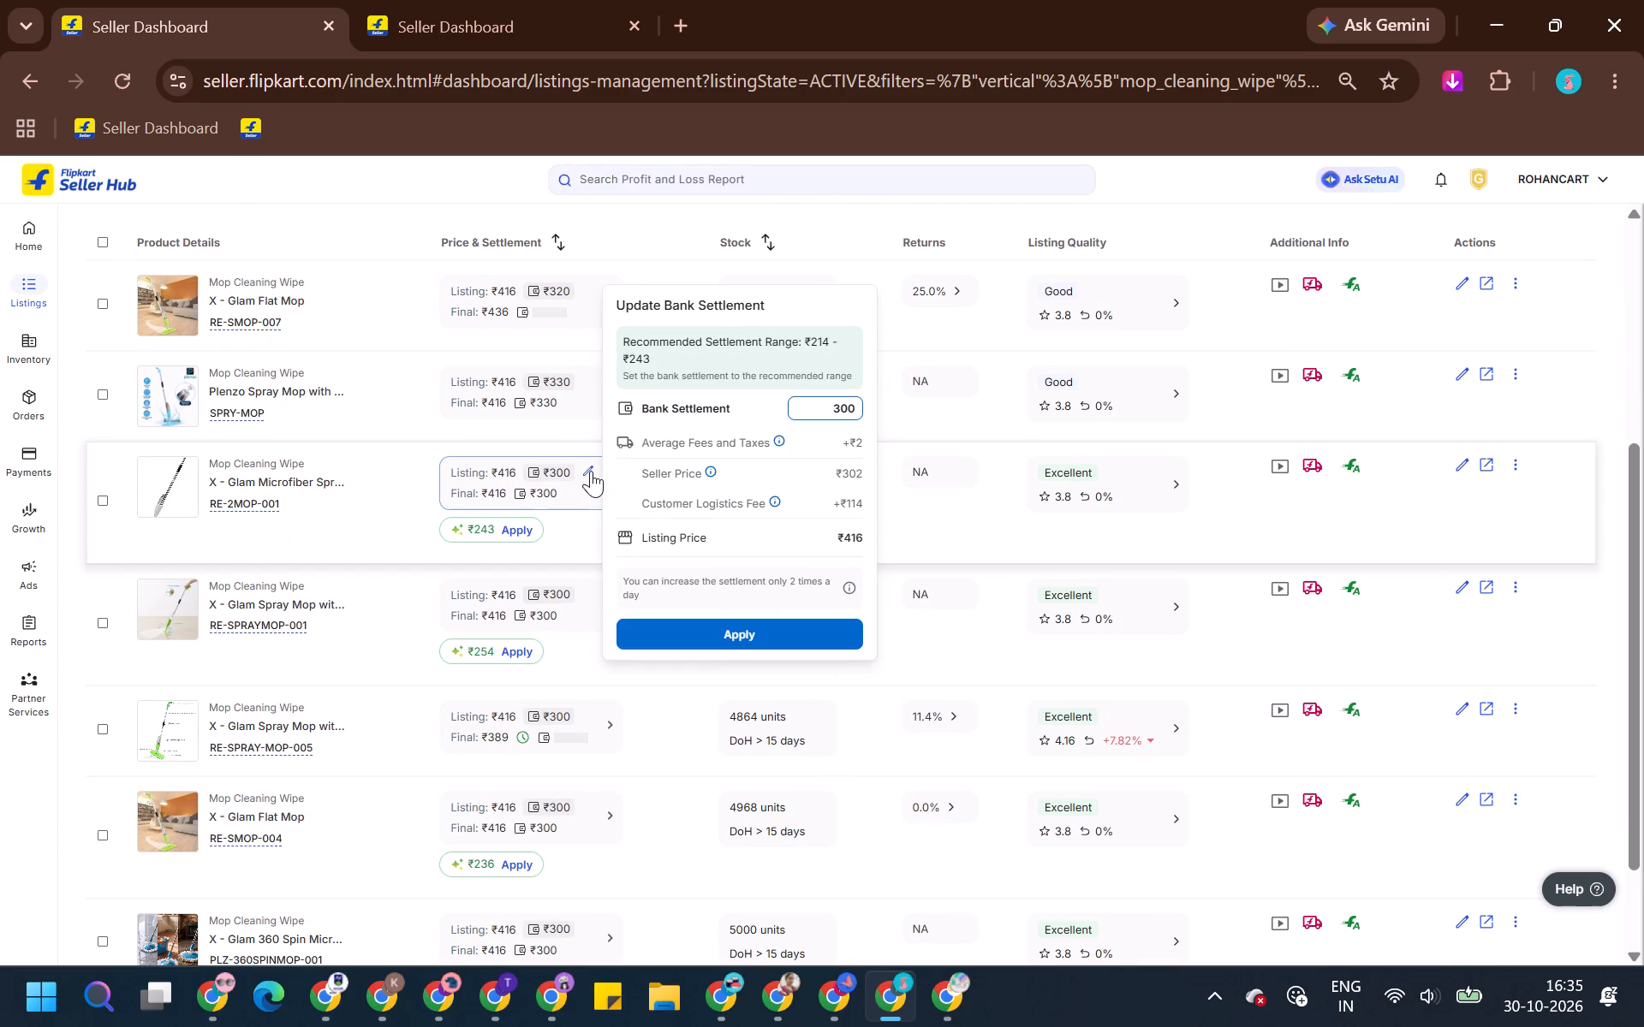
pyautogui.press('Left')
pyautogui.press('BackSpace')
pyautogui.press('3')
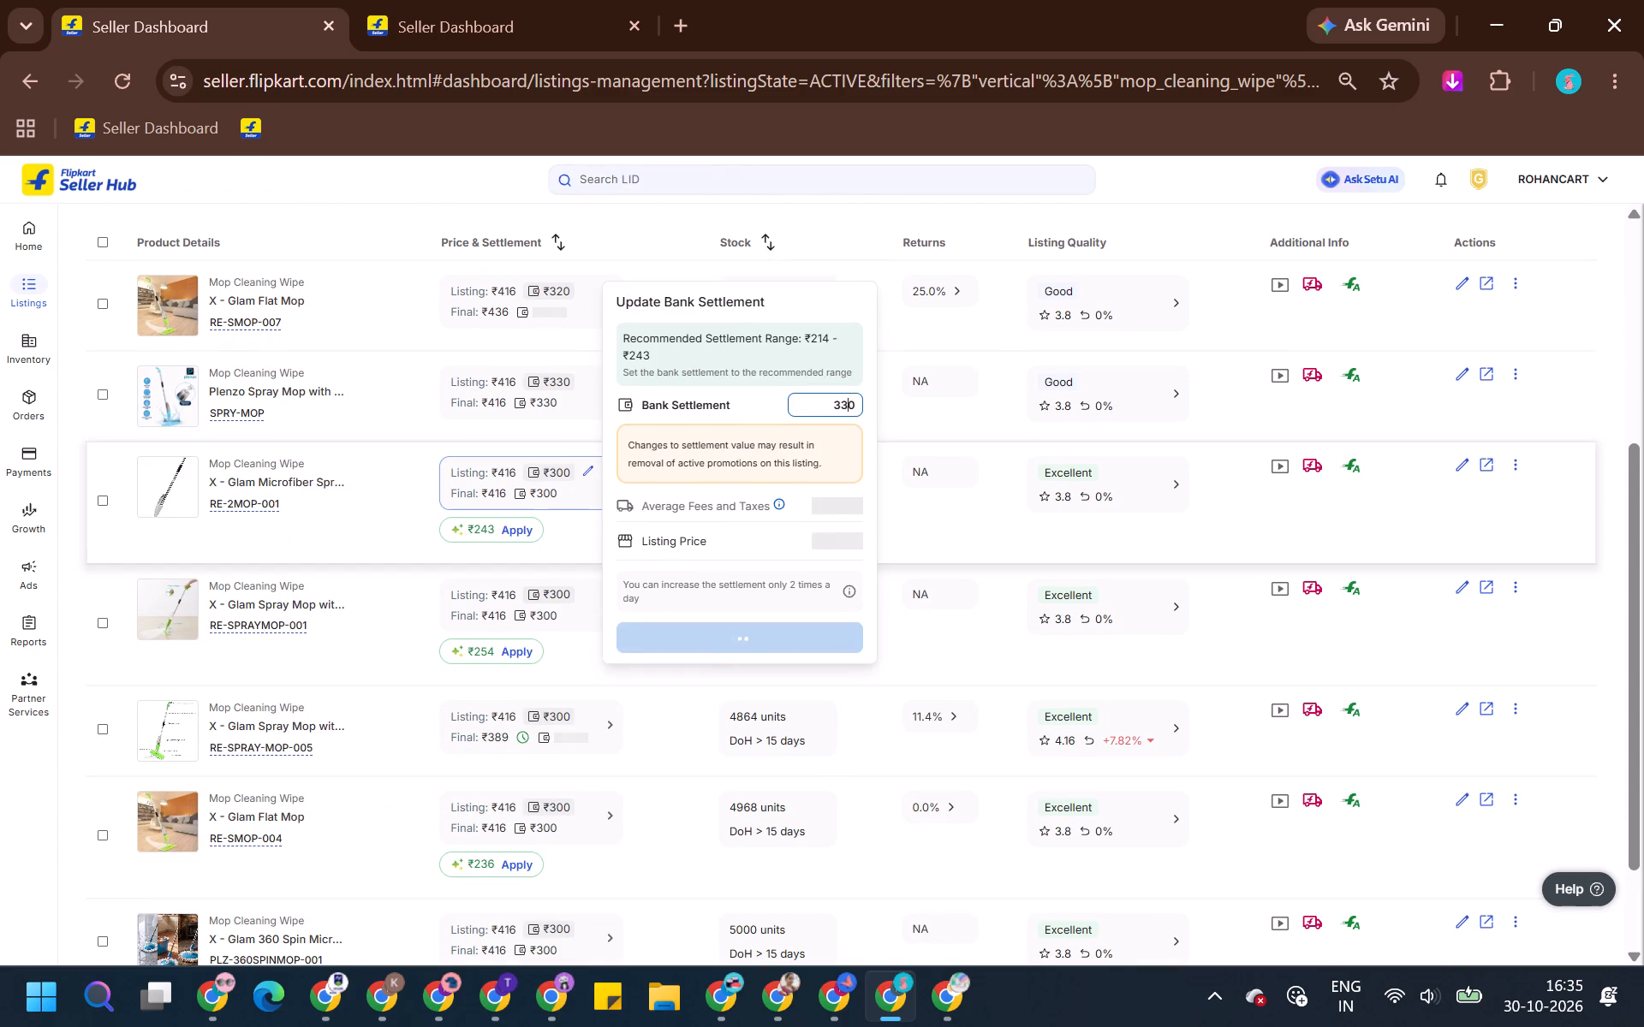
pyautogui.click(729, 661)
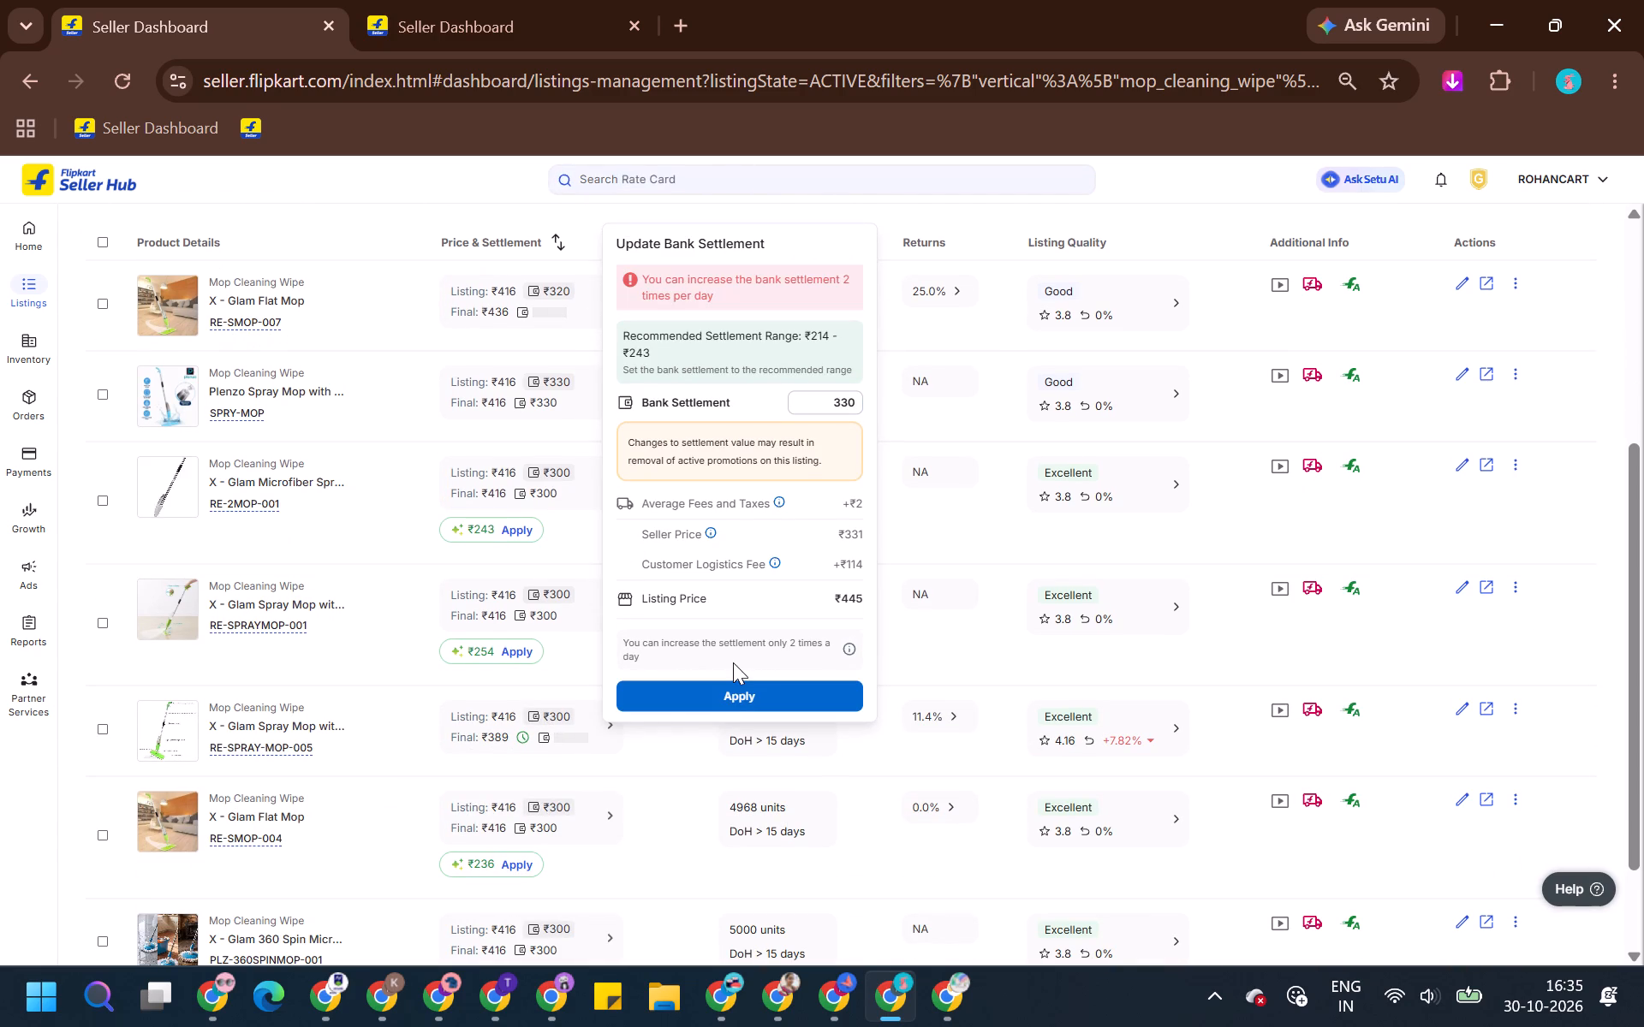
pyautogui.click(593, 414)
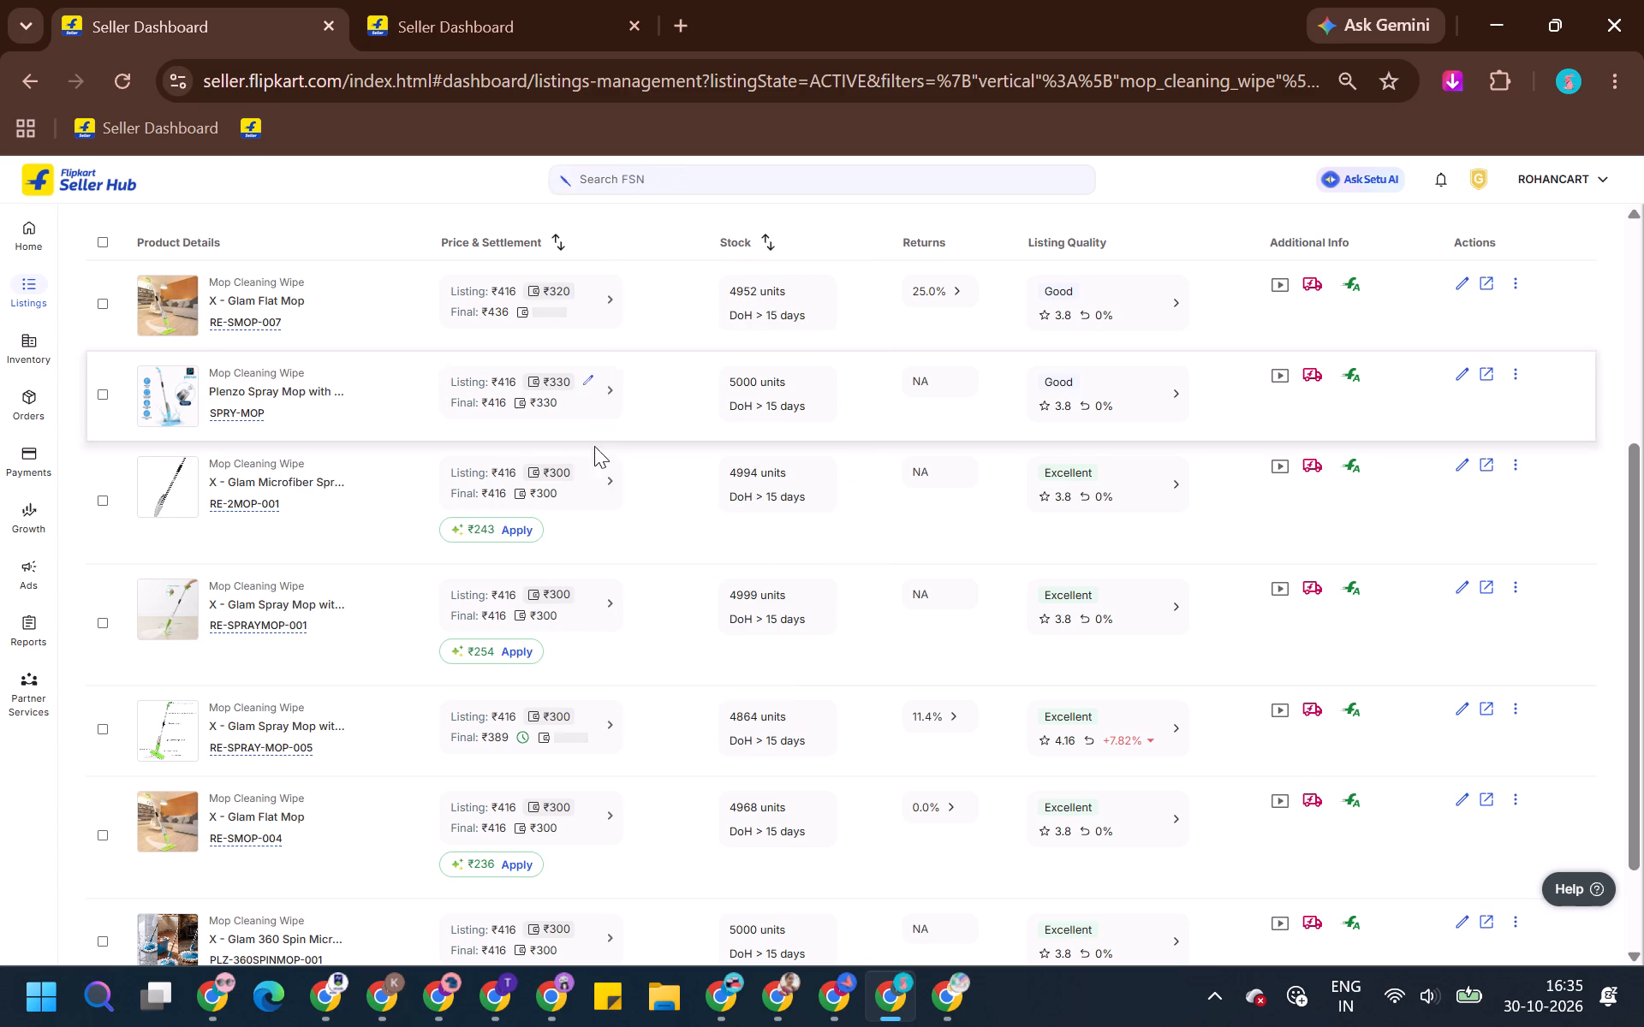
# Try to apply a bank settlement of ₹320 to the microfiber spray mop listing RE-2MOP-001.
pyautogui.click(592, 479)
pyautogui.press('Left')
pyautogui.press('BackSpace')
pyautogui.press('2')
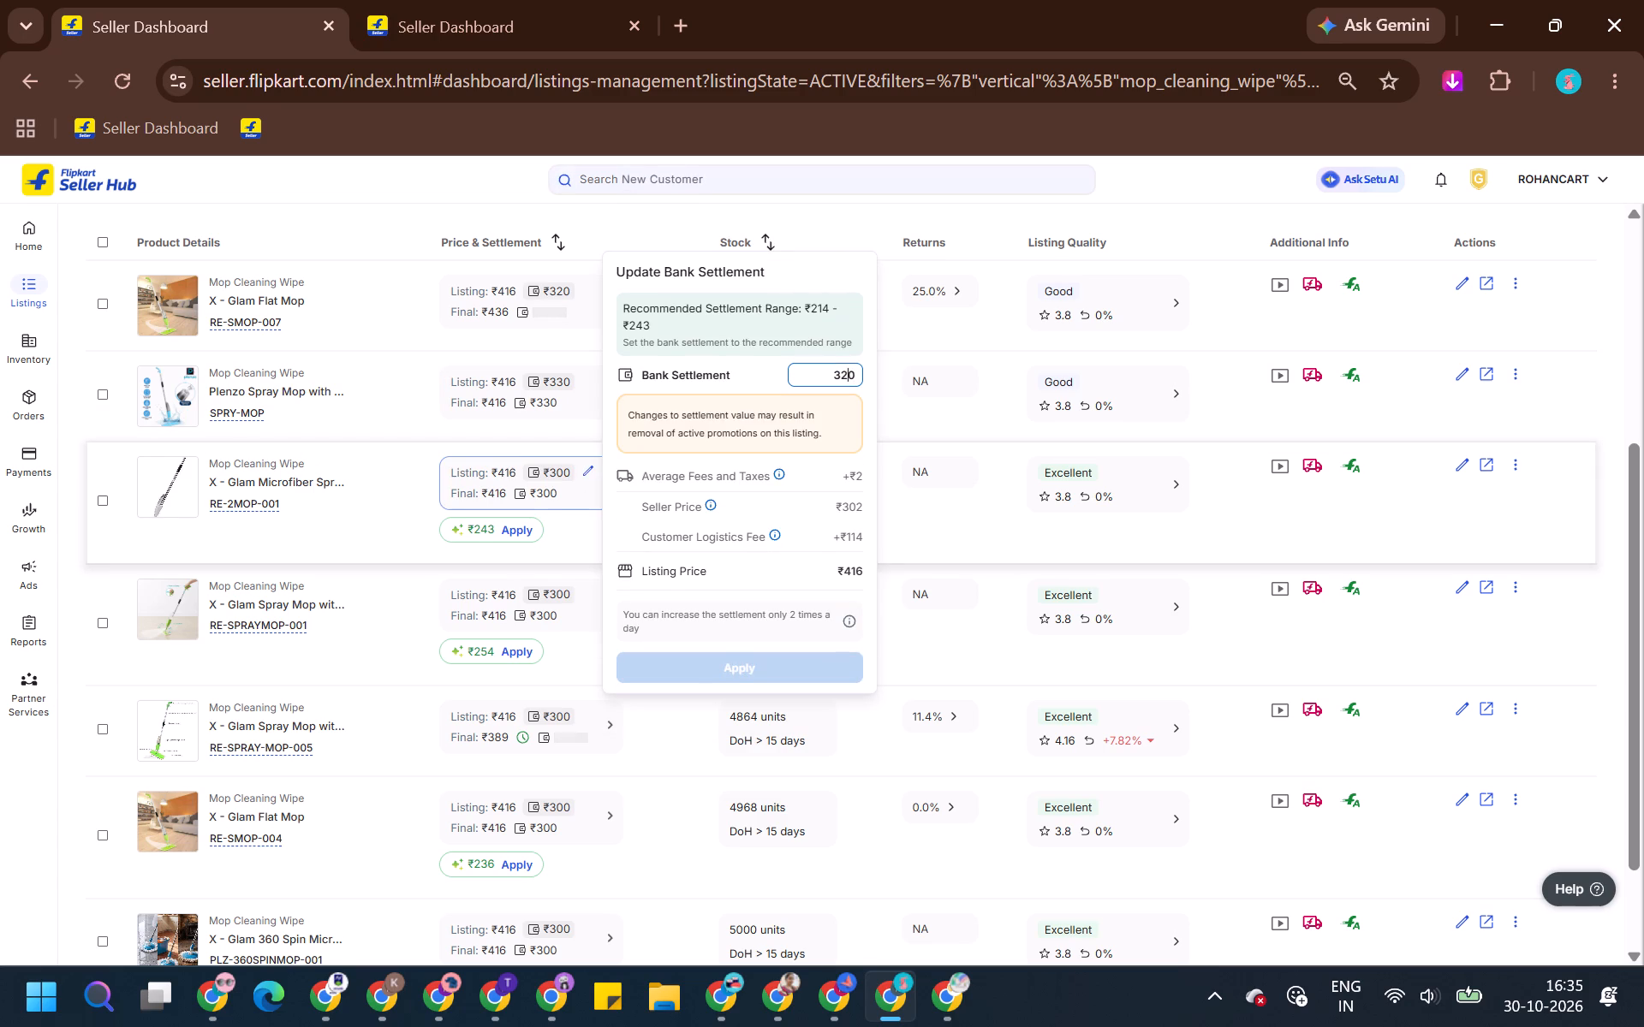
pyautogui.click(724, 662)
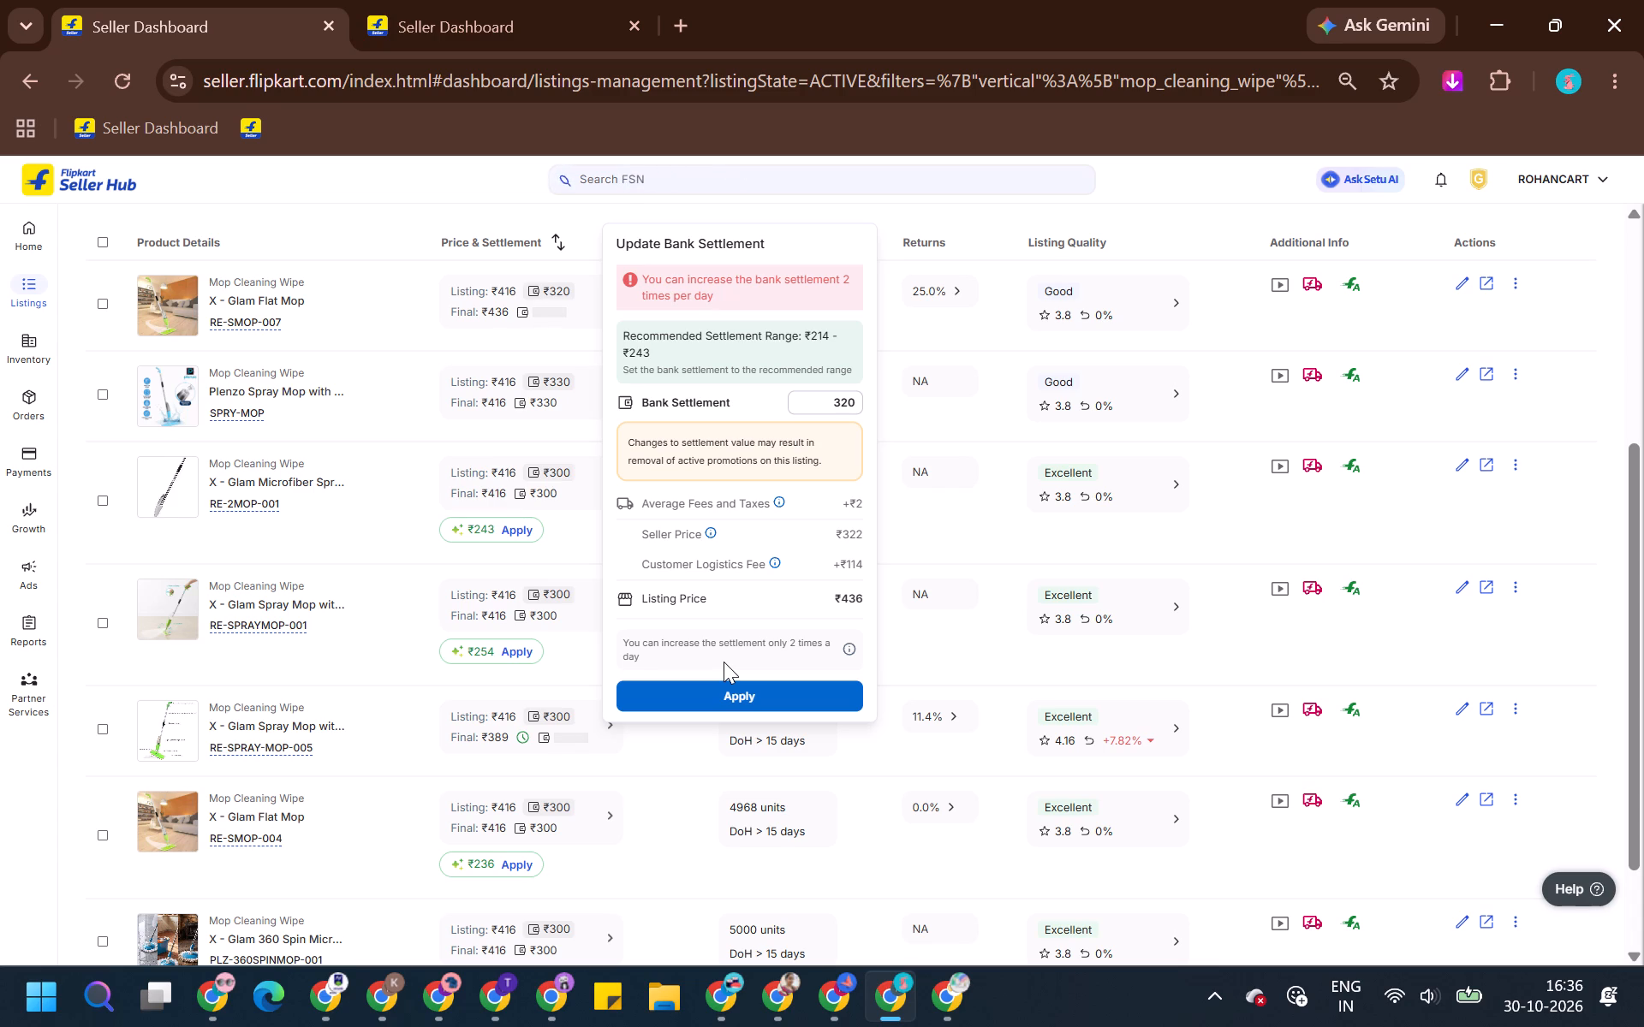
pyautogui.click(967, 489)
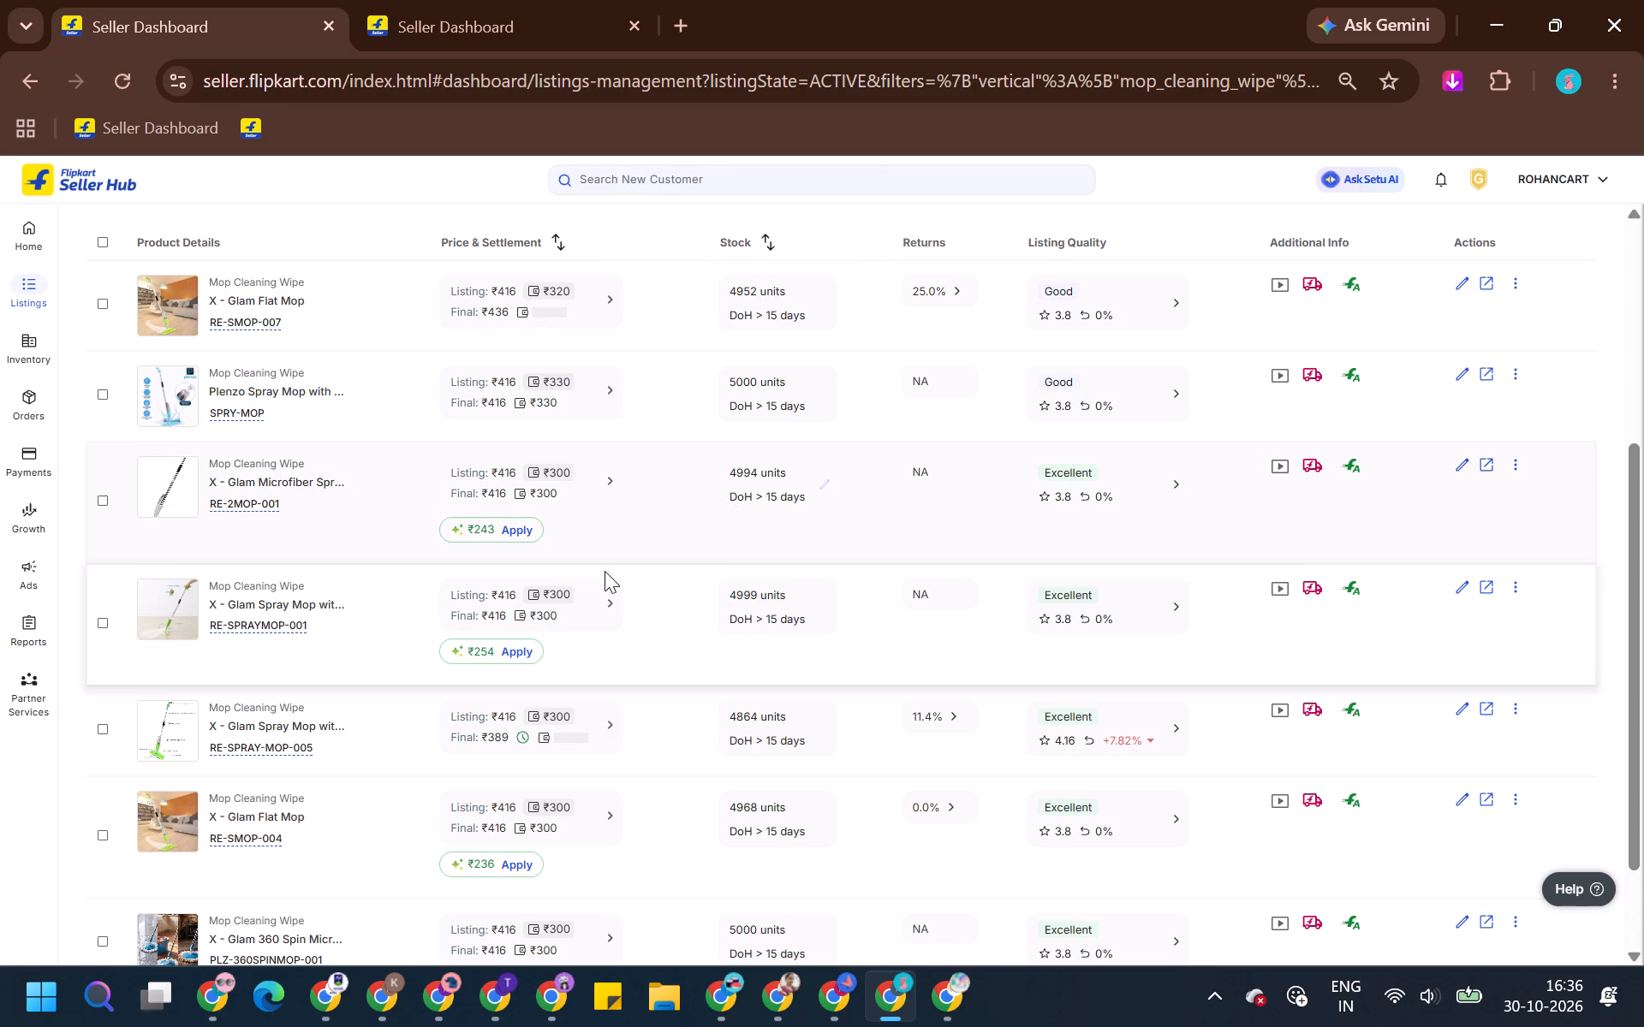
# Set the bank settlement of the spray mop listing RE-SPRAYMOP-001 to ₹320 and apply it.
pyautogui.scroll(-1, 605, 571)
pyautogui.click(597, 462)
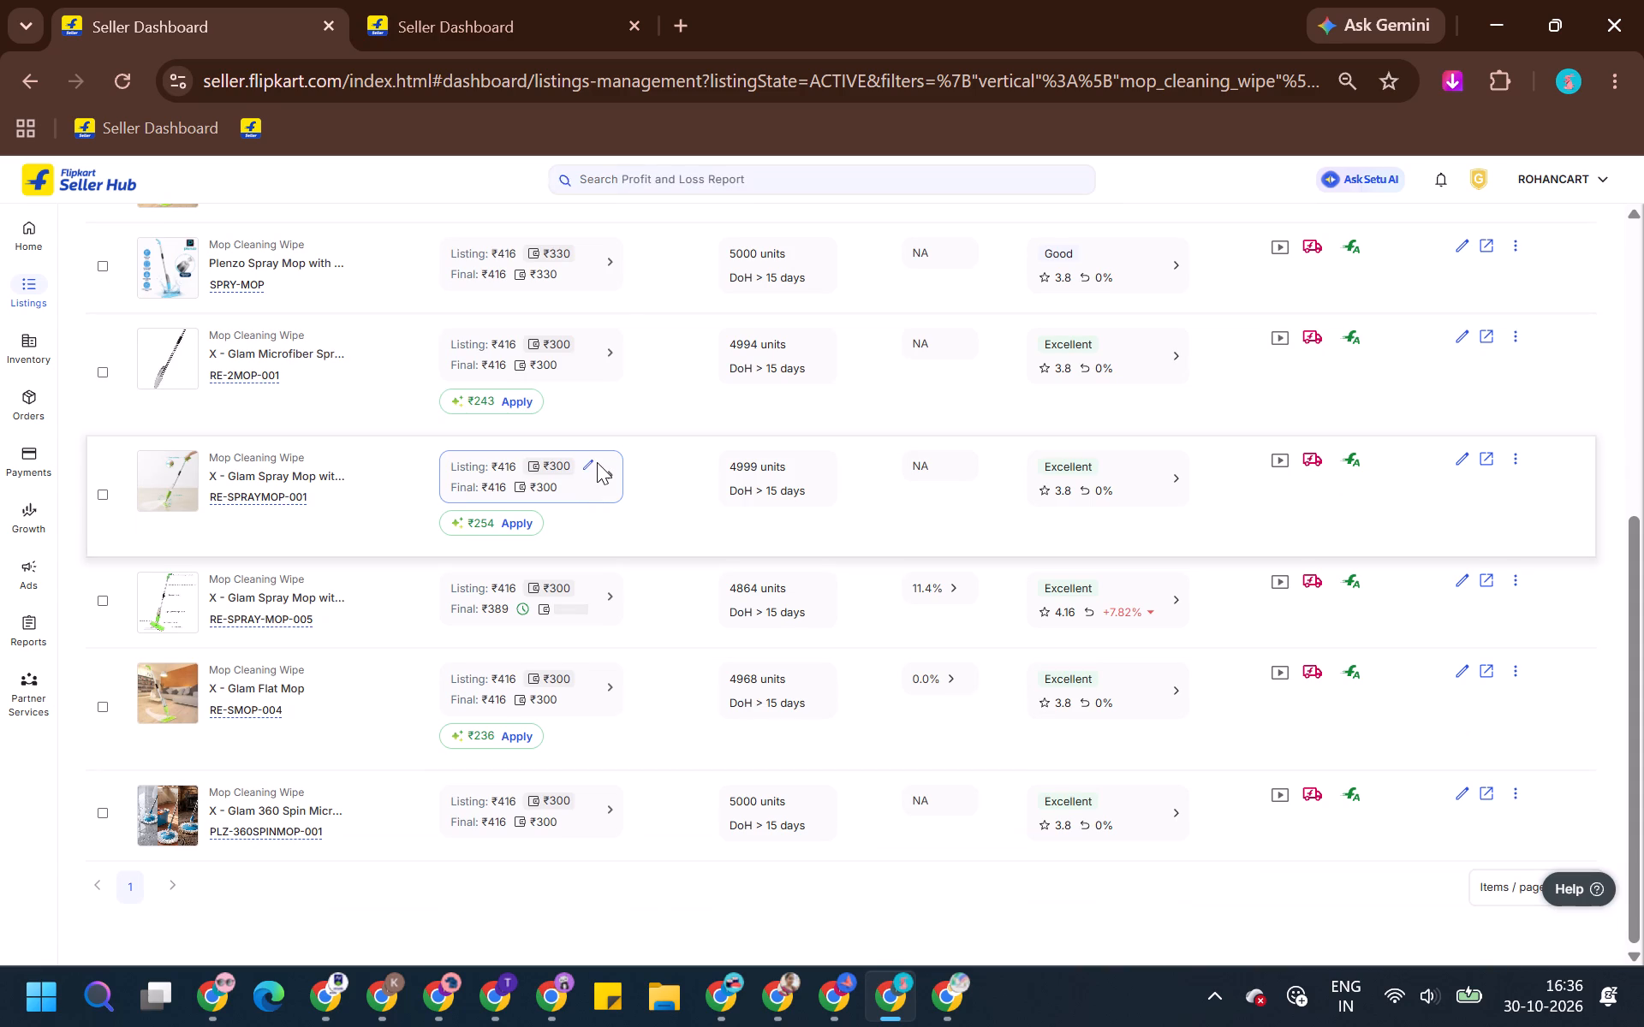
pyautogui.click(575, 469)
pyautogui.click(587, 469)
pyautogui.press('Left')
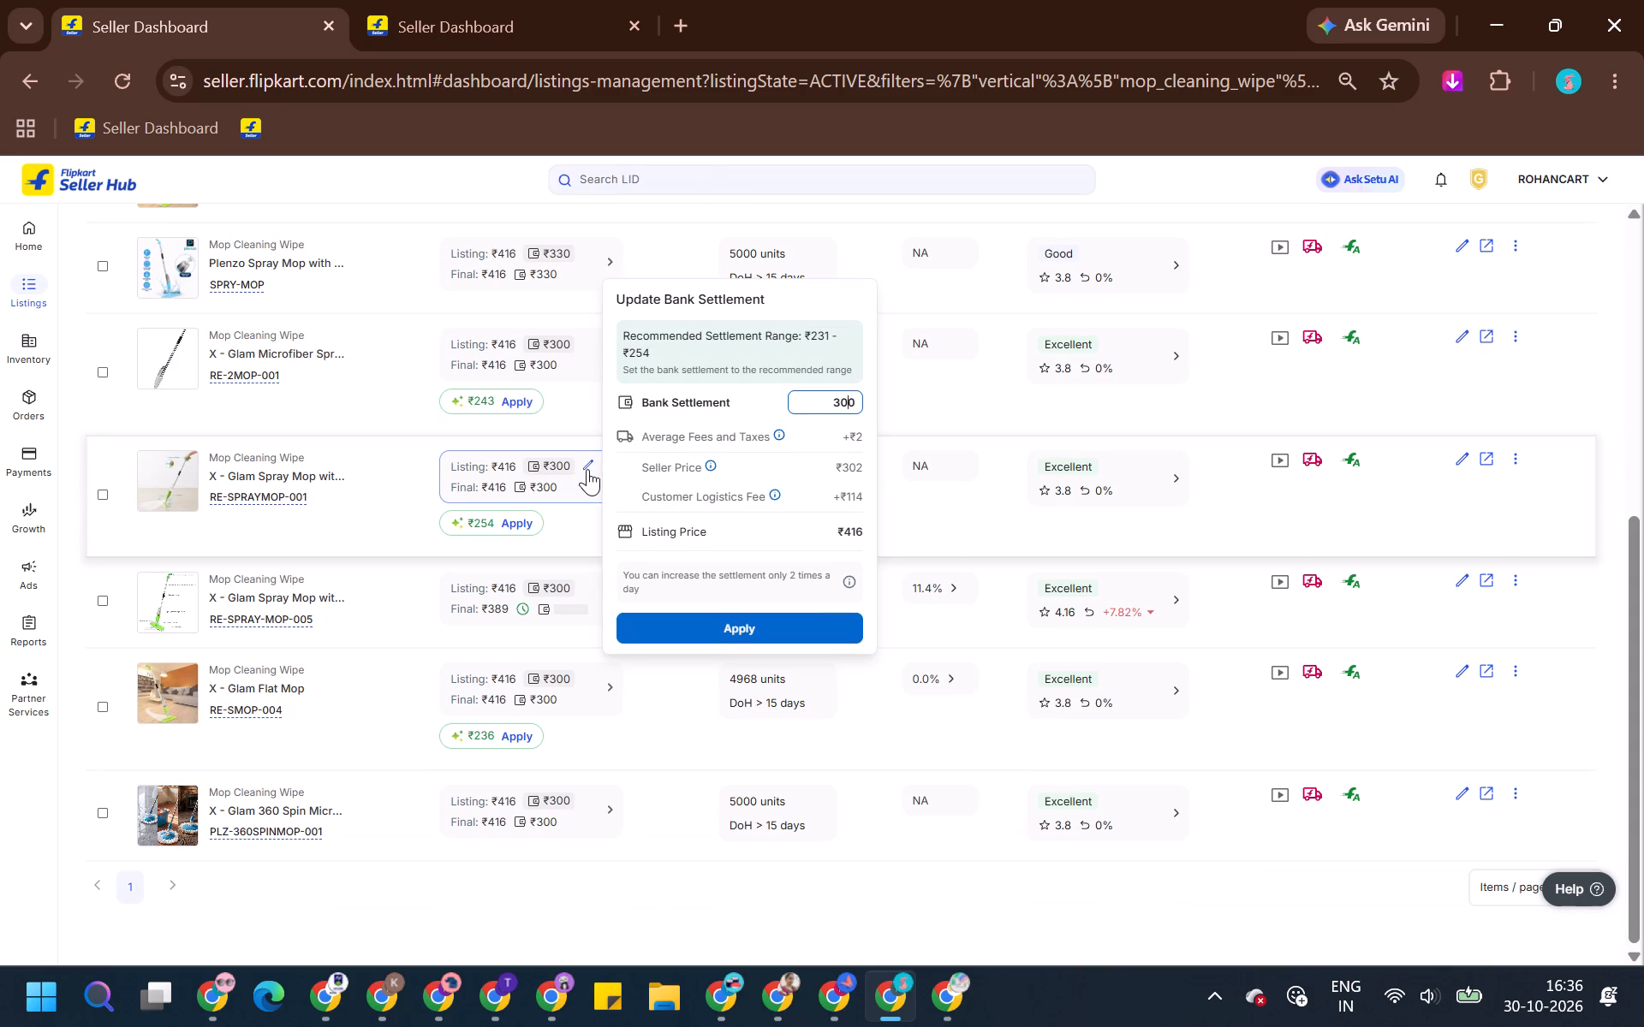
pyautogui.press('BackSpace')
pyautogui.press('2')
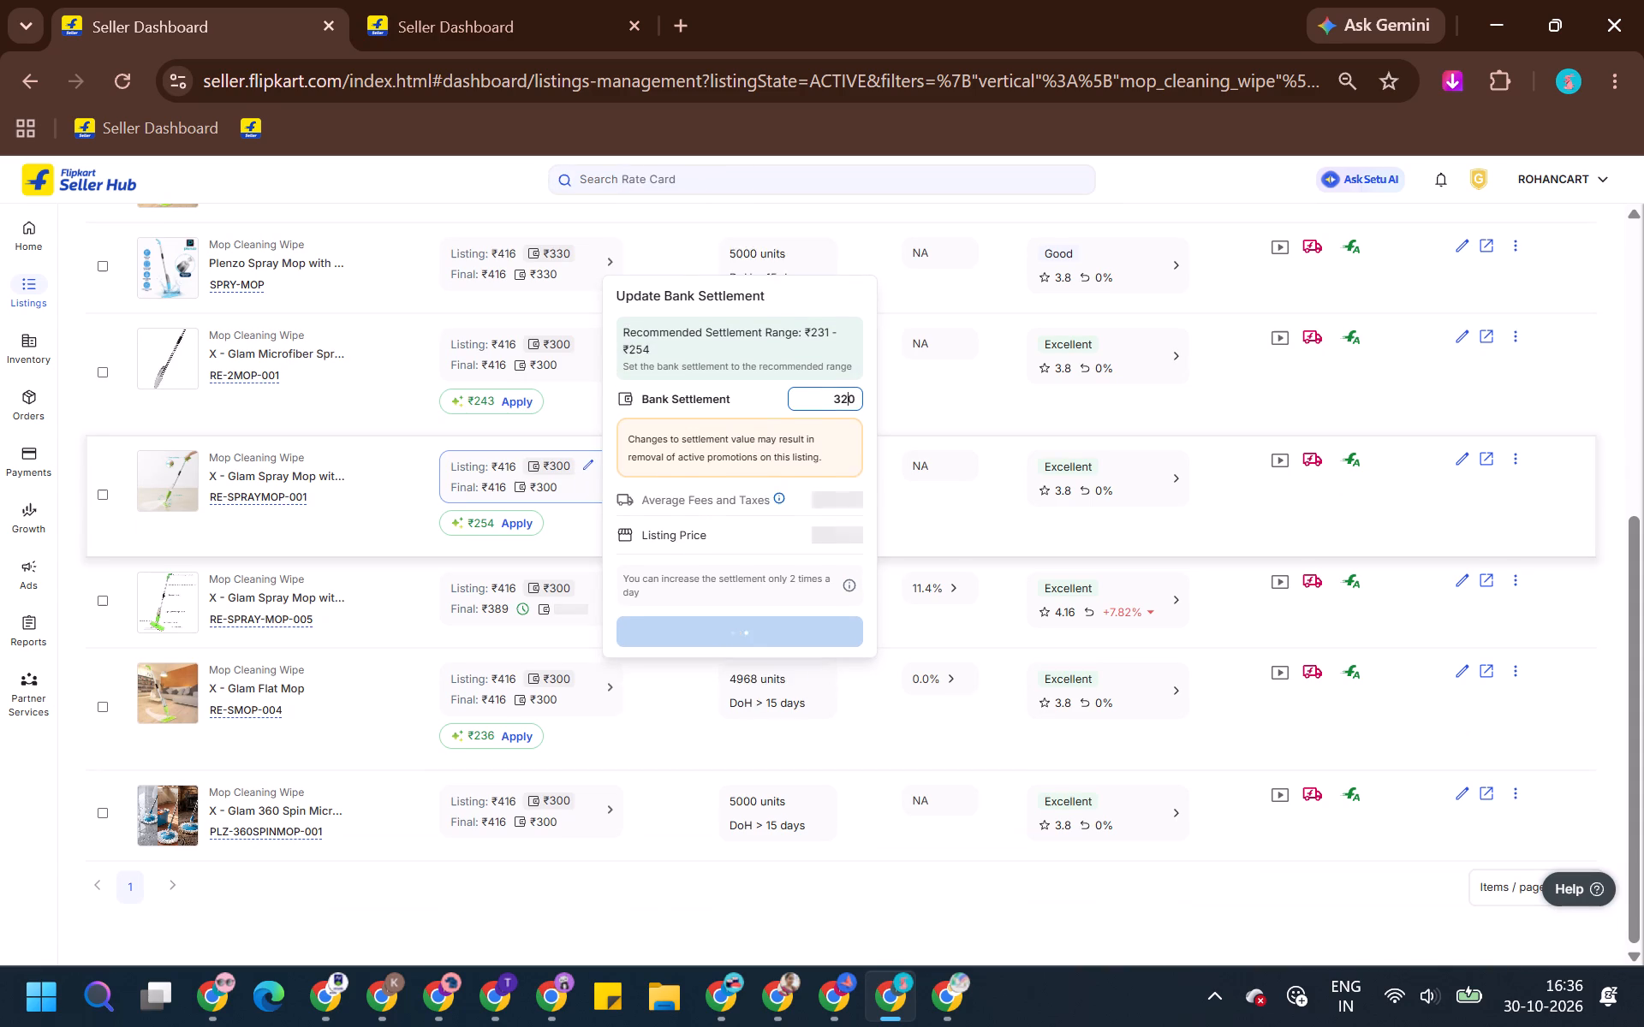
pyautogui.click(801, 660)
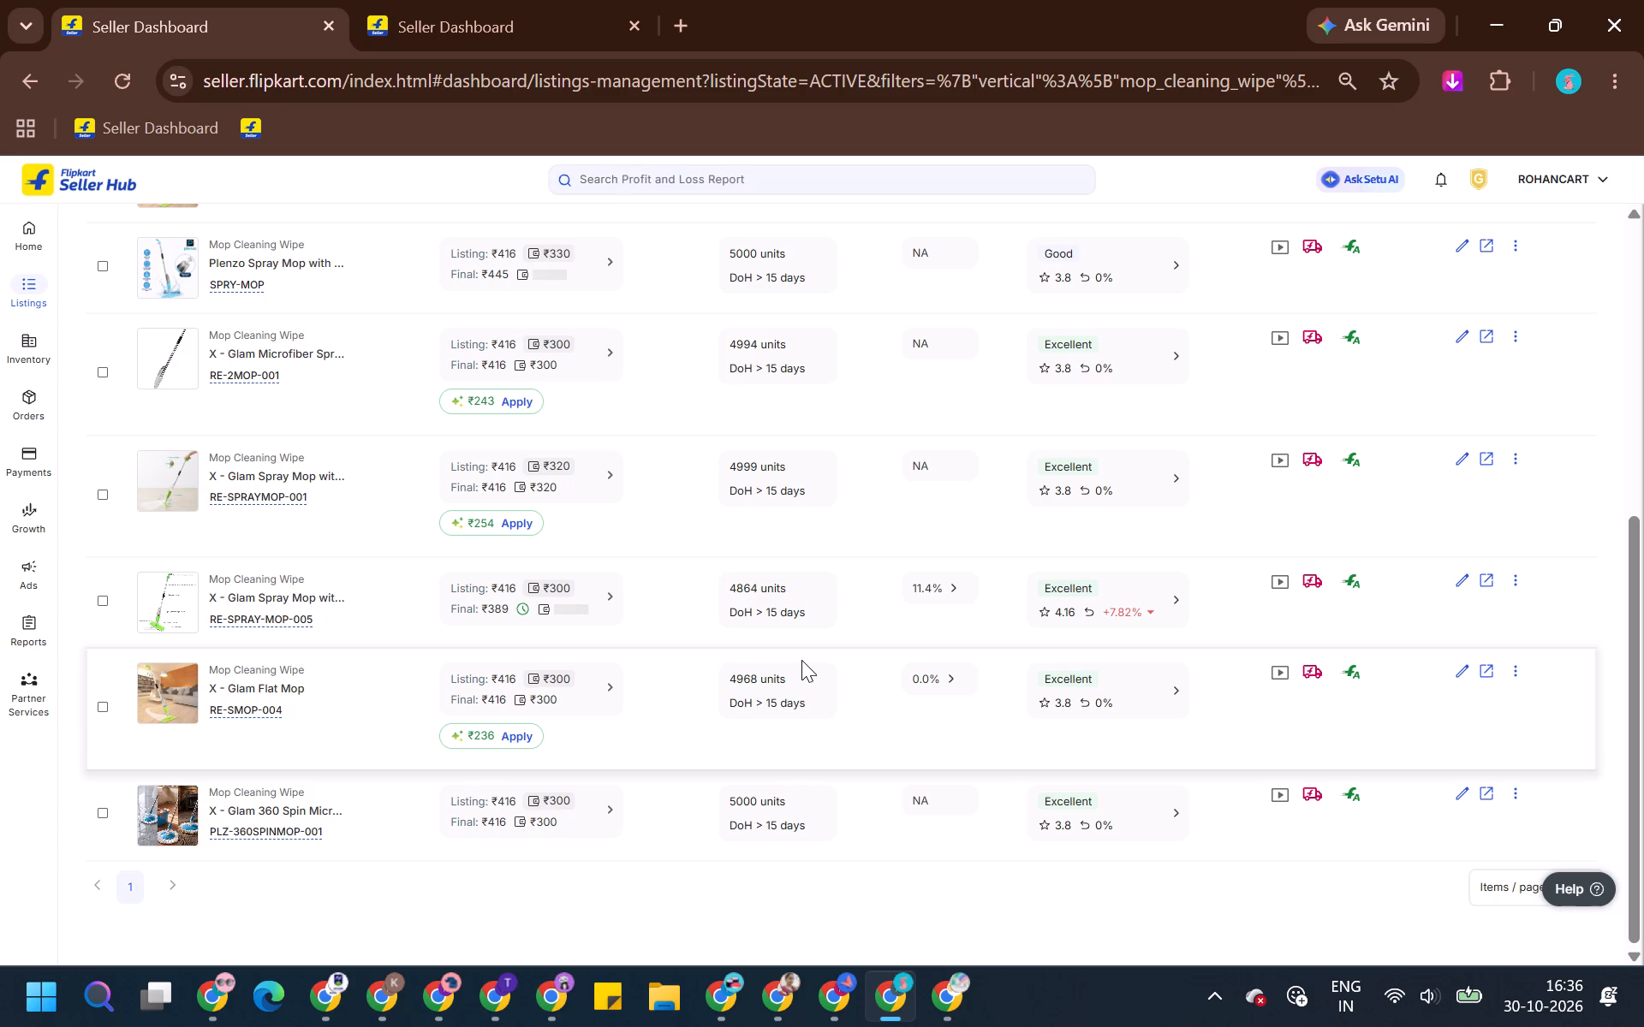
# Set the bank settlement of the spray mop listing RE-SPRAY-MOP-005 to ₹320 and apply it.
pyautogui.click(592, 589)
pyautogui.press('Left')
pyautogui.press('BackSpace')
pyautogui.press('2')
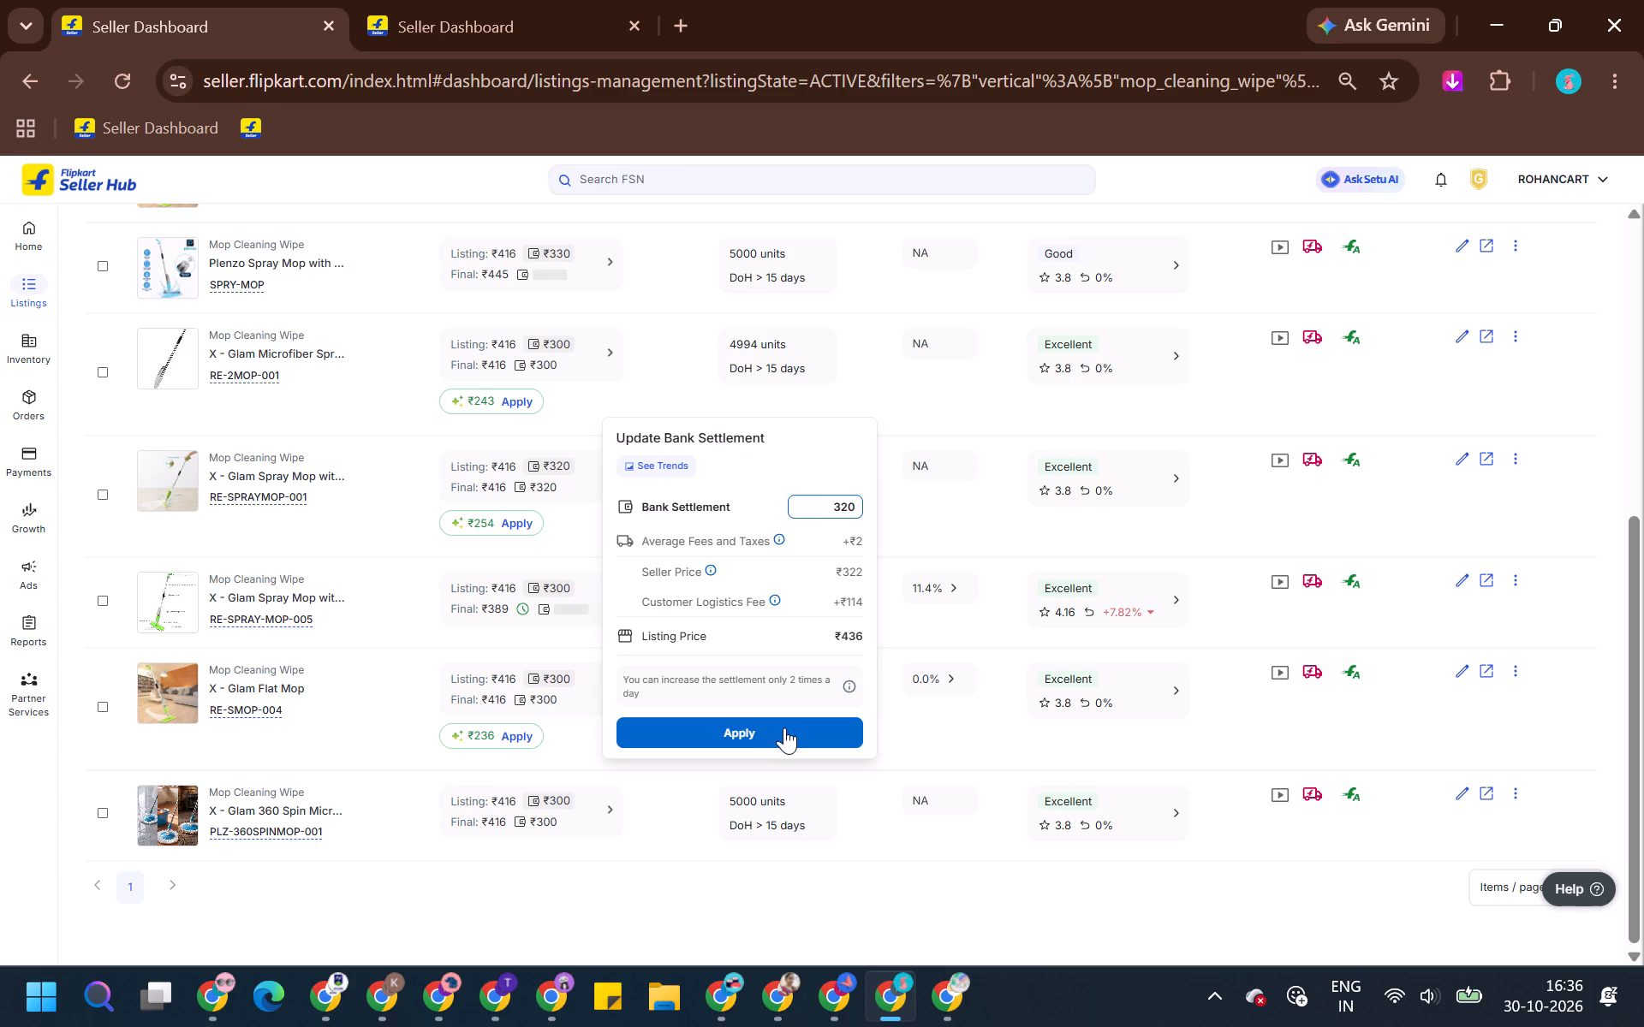
pyautogui.click(785, 729)
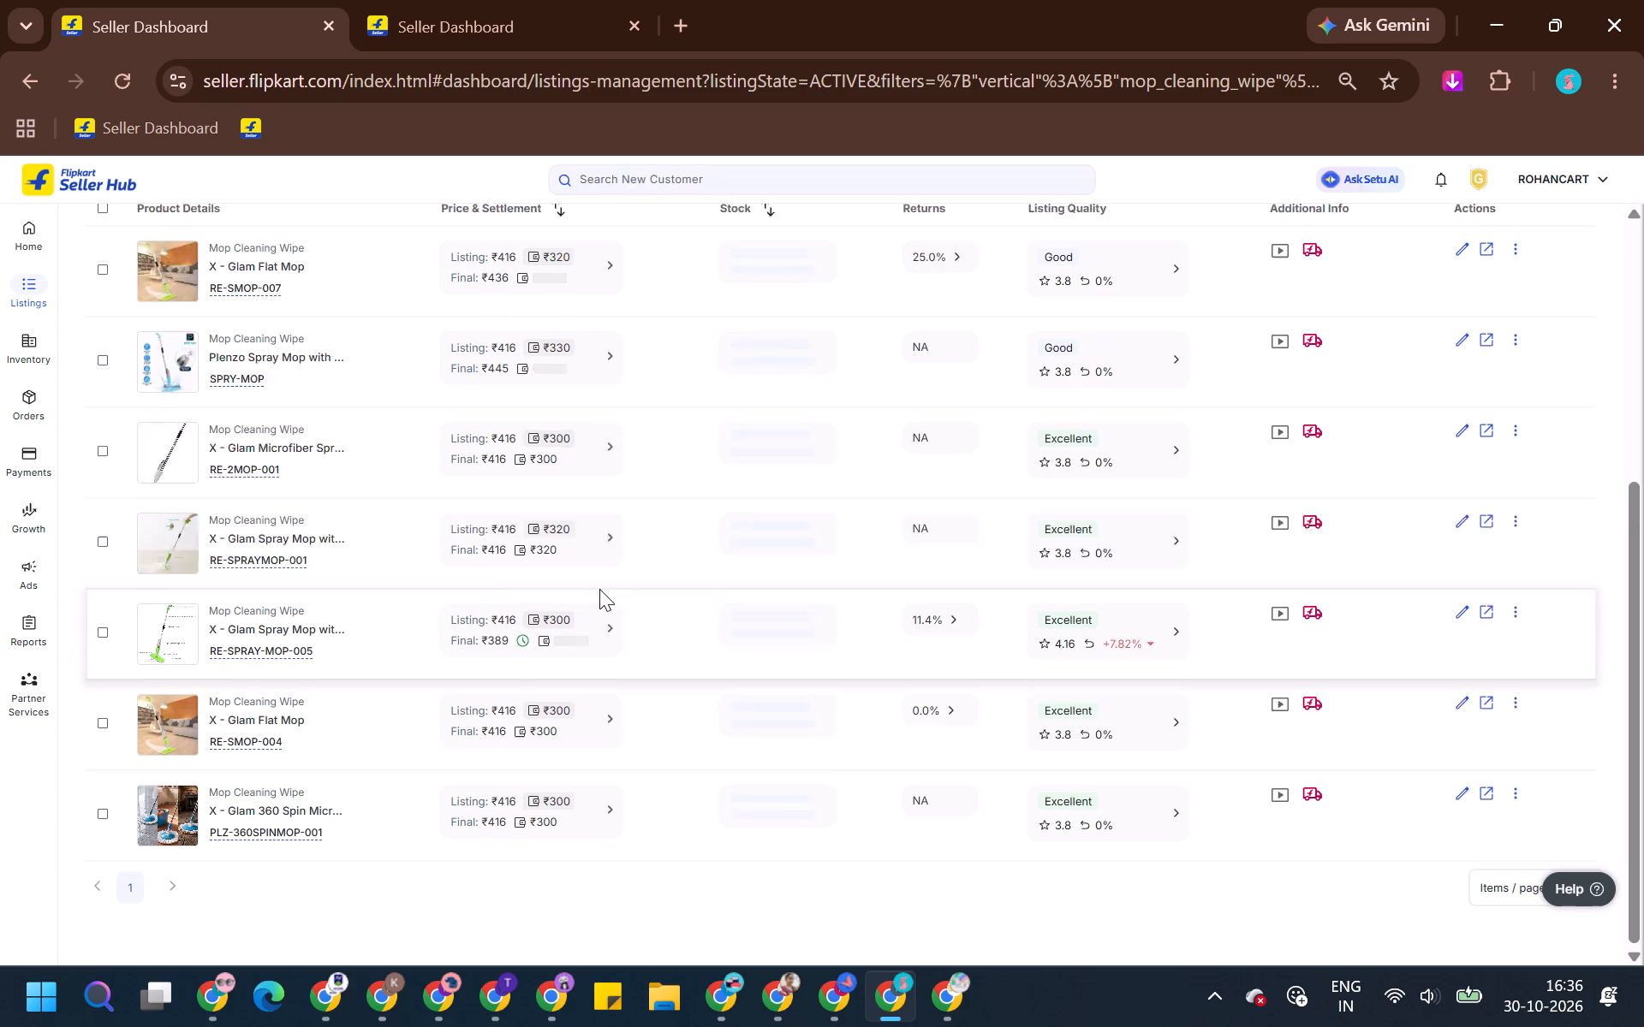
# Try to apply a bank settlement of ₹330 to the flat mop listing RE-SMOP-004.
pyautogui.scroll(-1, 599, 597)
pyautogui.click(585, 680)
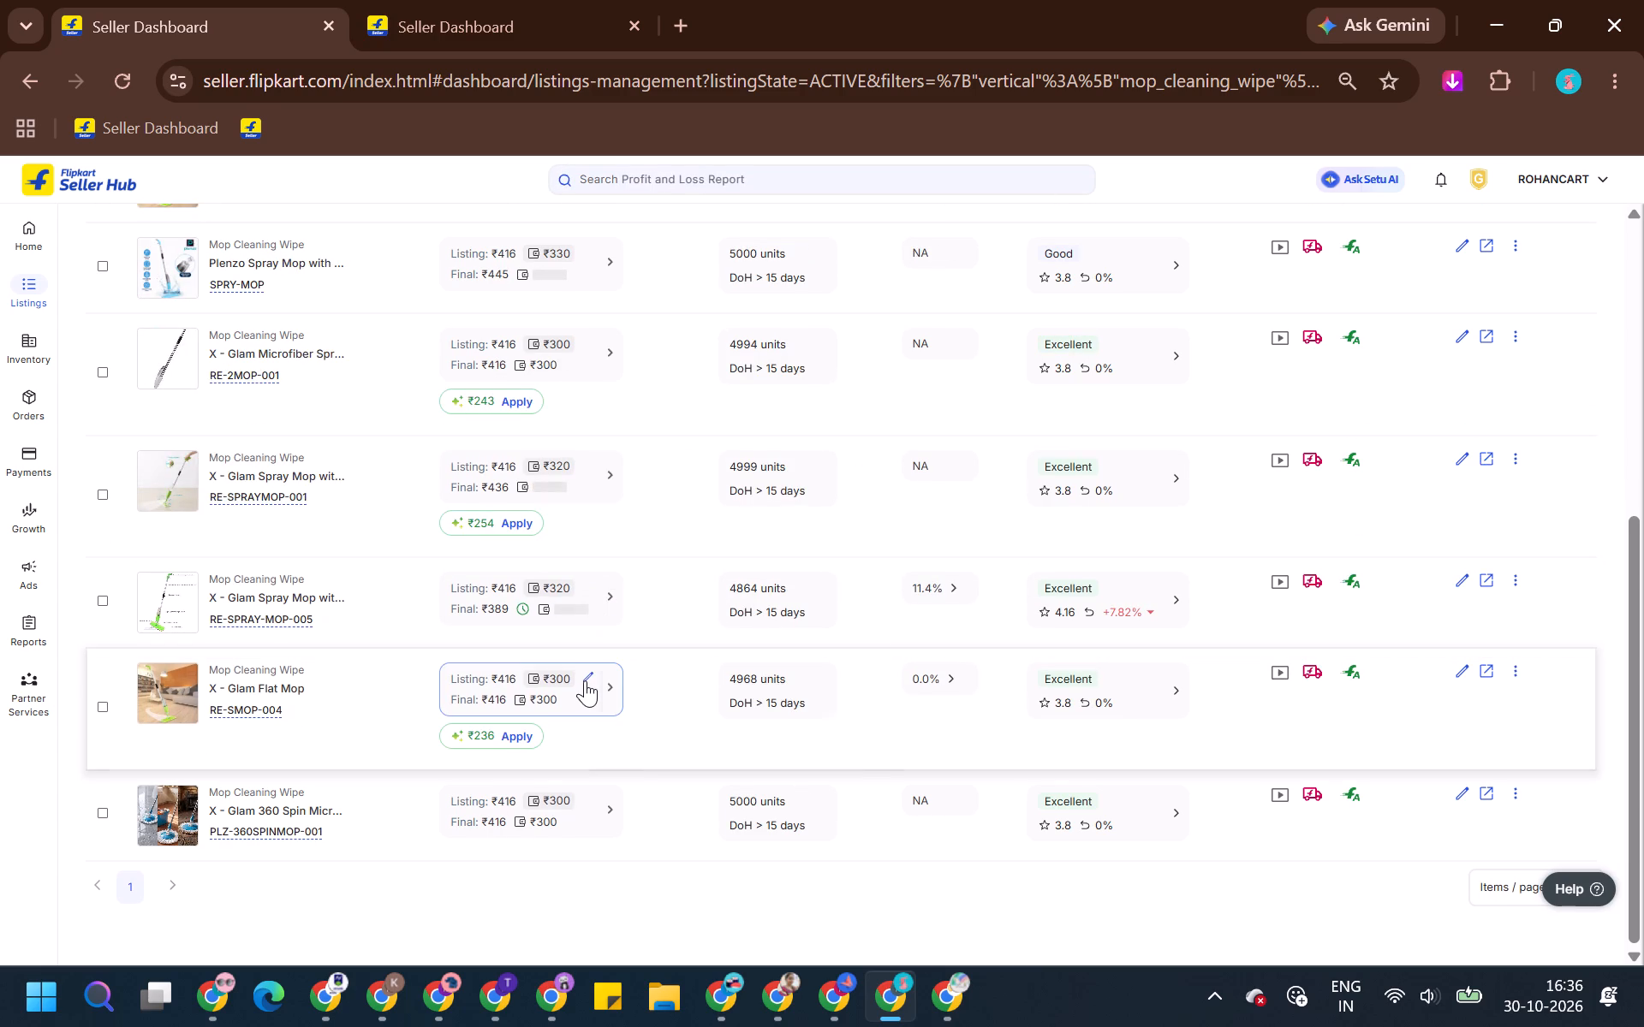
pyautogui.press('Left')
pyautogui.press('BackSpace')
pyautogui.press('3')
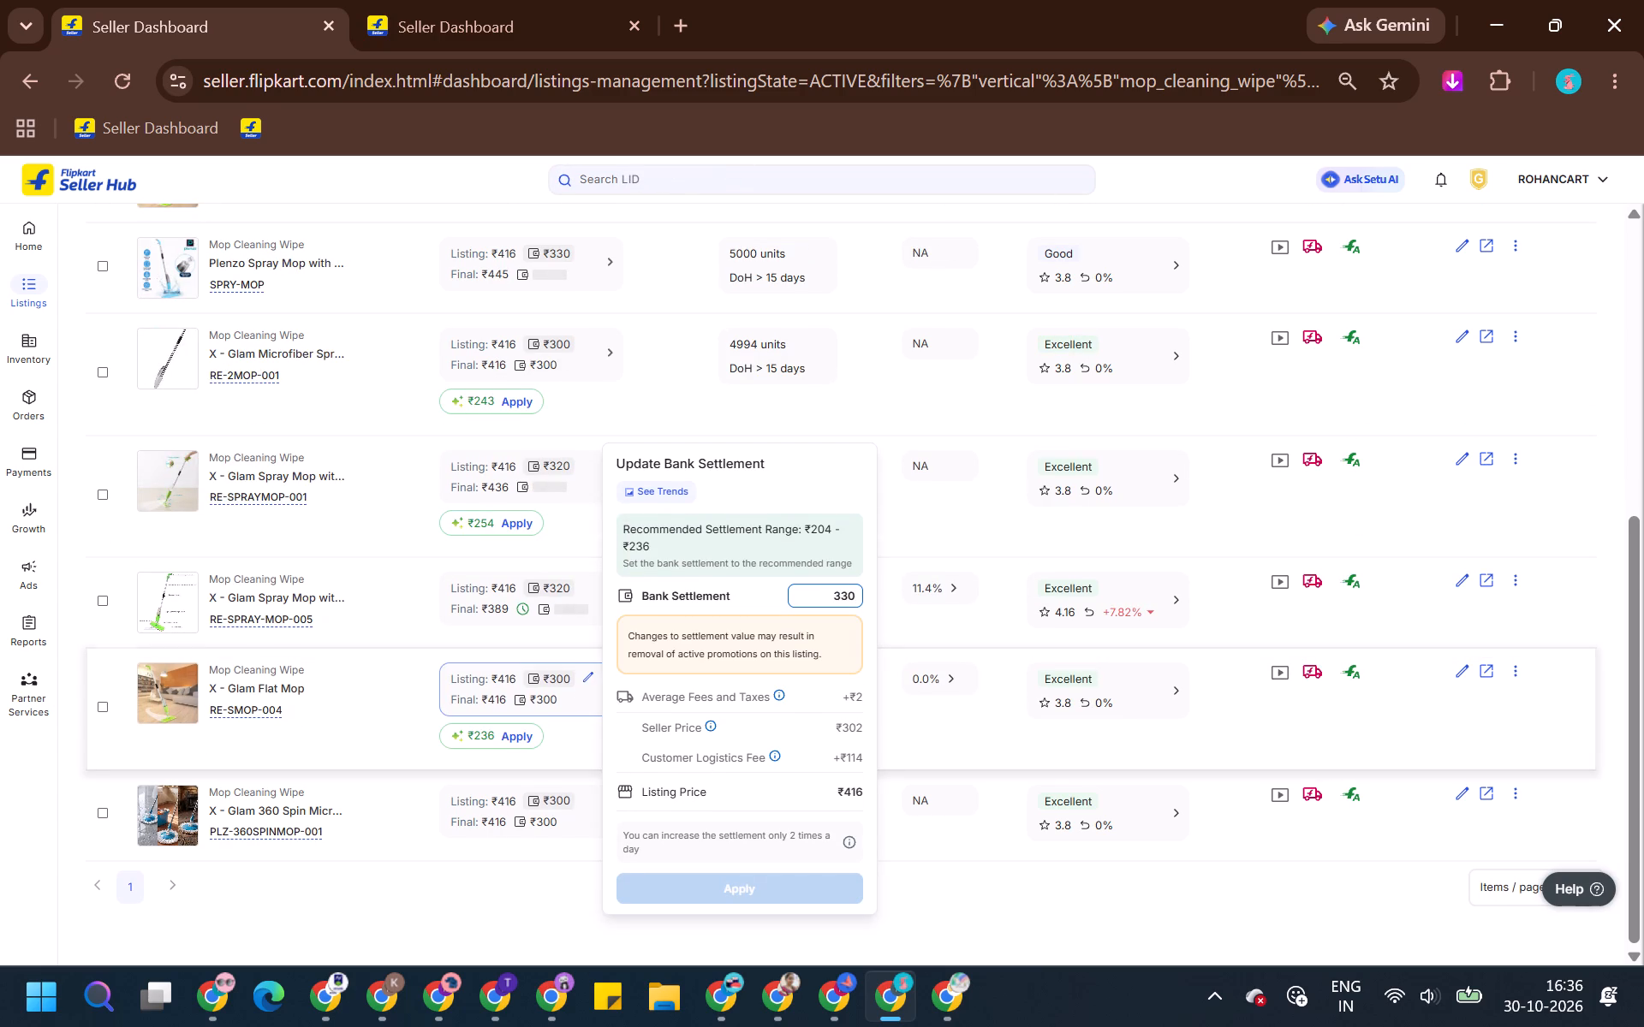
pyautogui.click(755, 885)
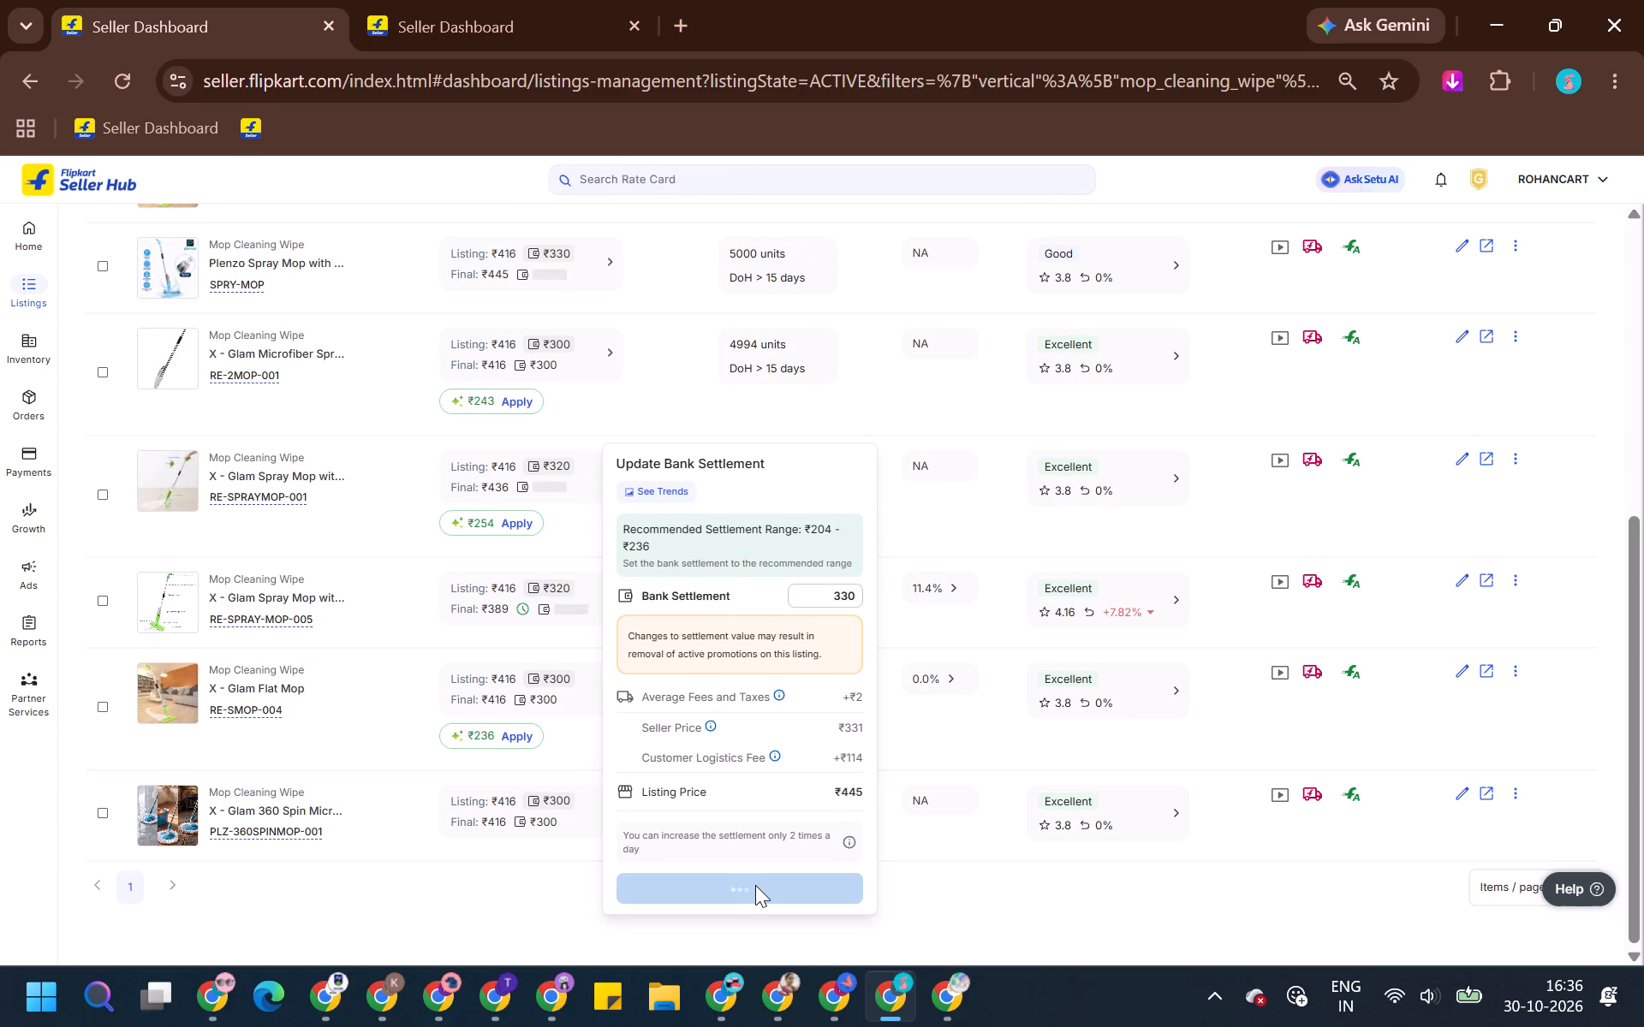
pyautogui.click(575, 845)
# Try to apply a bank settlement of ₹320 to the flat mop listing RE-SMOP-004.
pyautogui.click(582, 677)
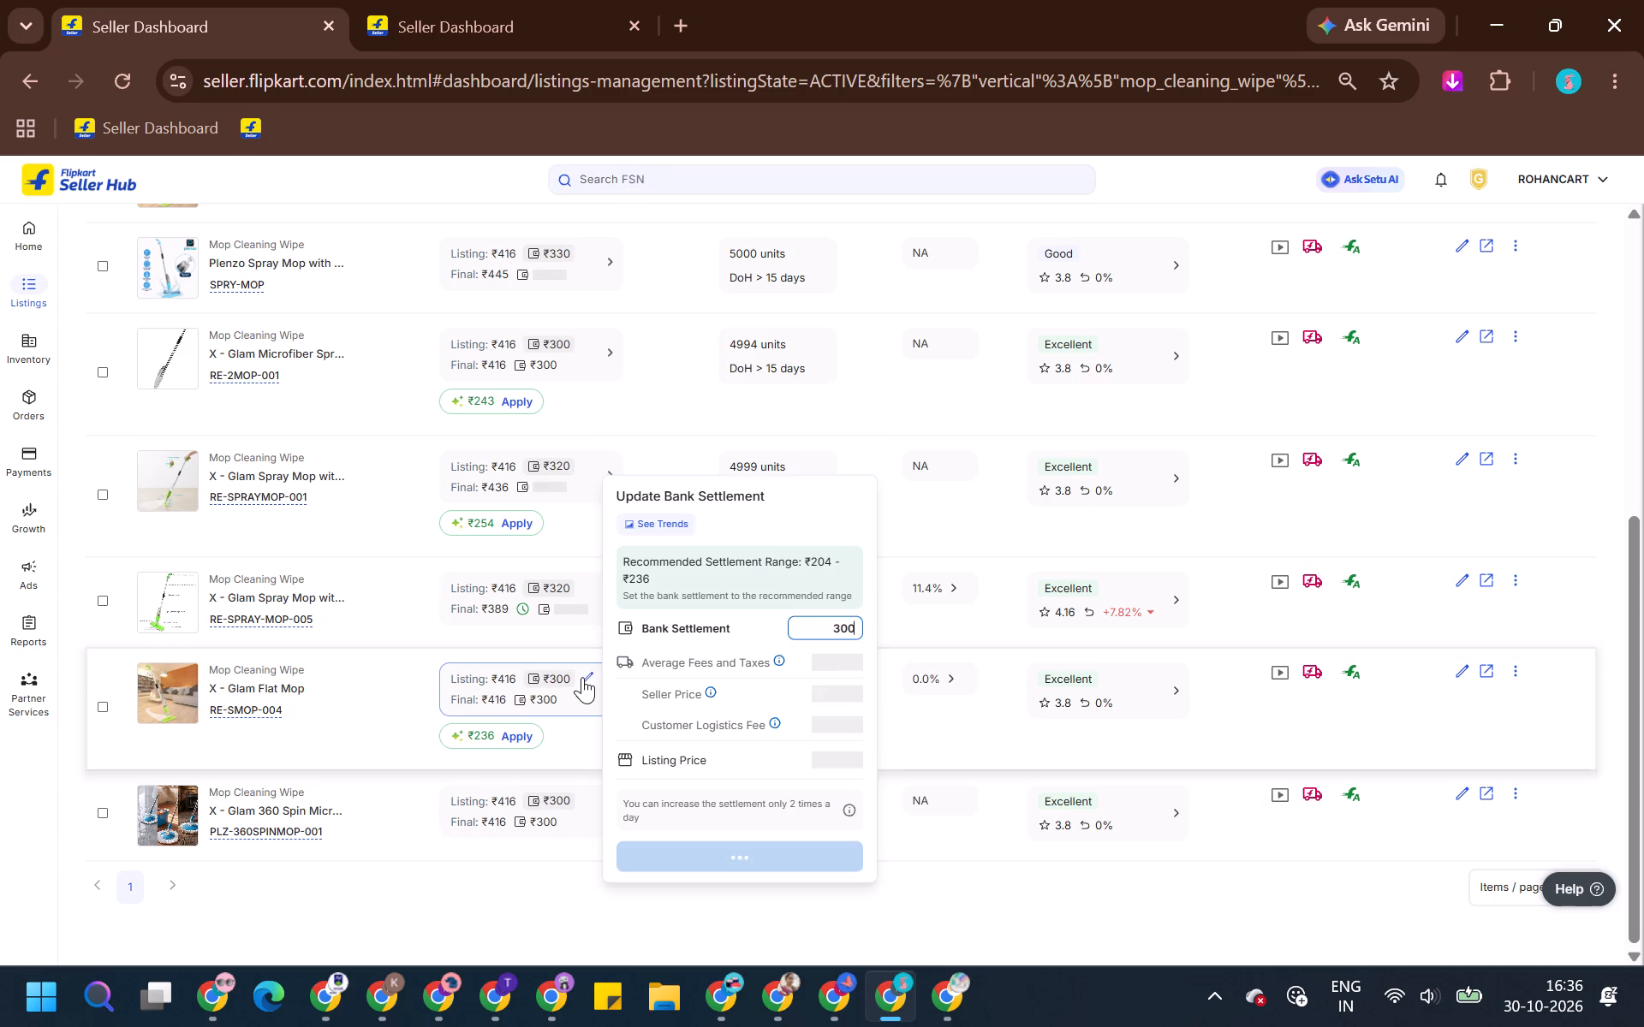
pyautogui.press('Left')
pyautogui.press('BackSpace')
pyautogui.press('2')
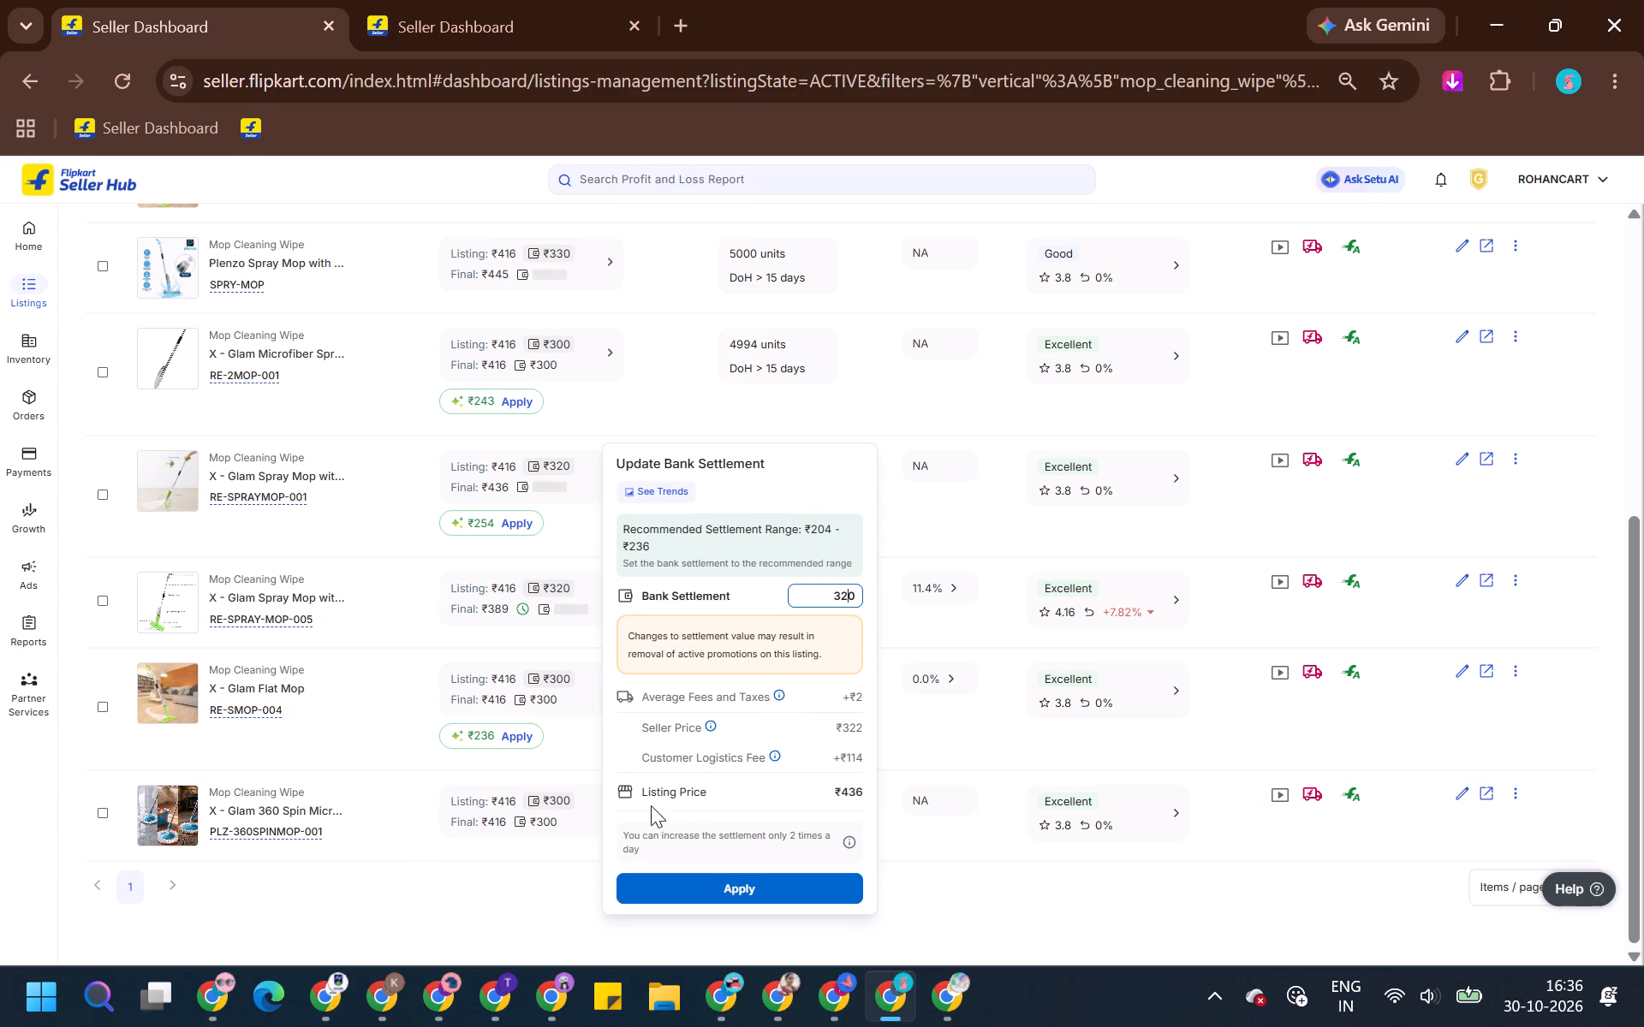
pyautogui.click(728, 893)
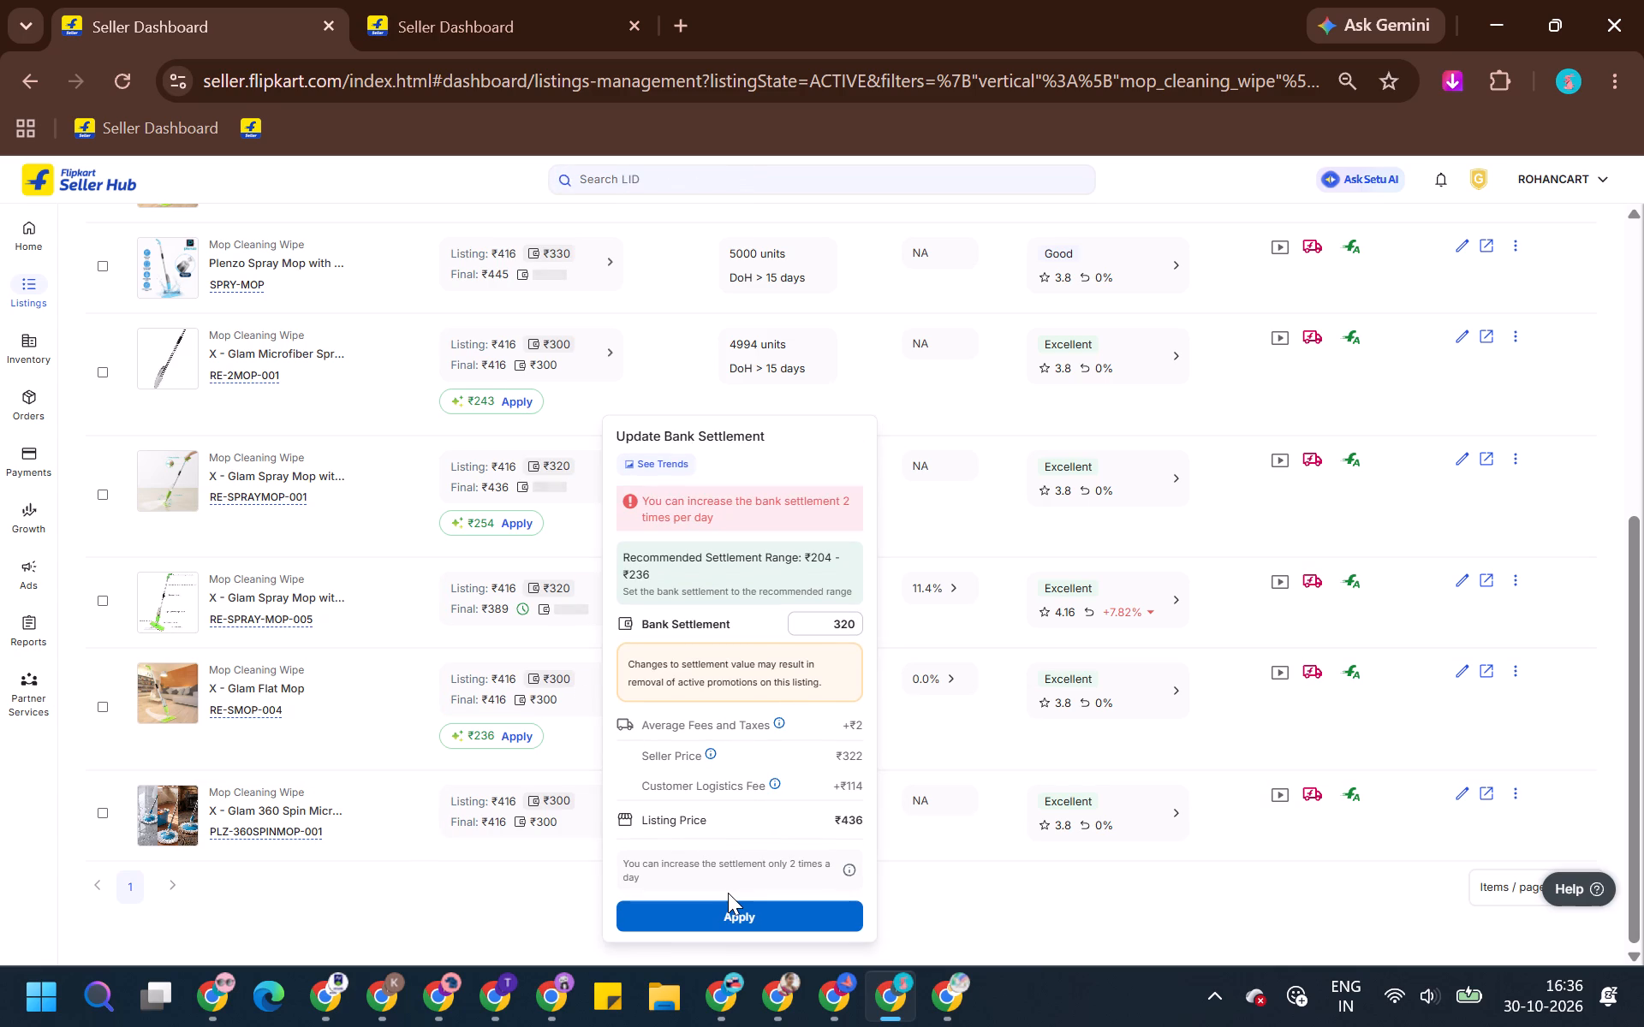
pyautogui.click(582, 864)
# Set the bank settlement of the 360 spin mop listing PLZ-360SPINMOP-001 to ₹240 and apply it.
pyautogui.click(583, 799)
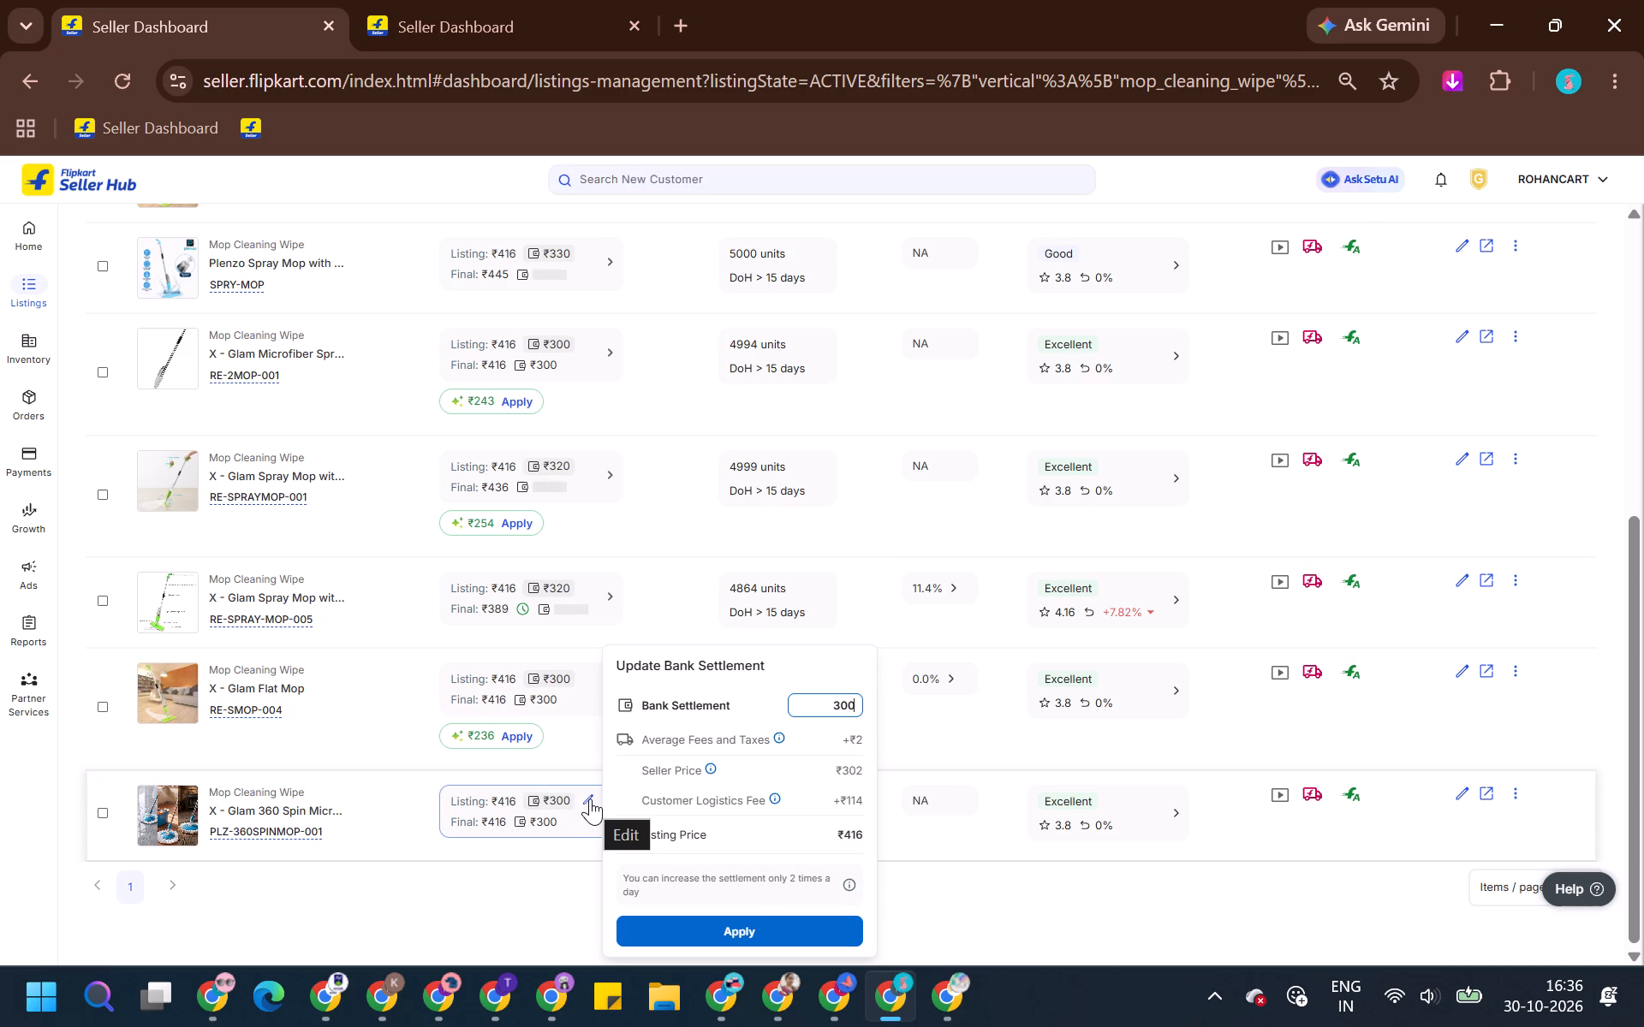
pyautogui.click(575, 868)
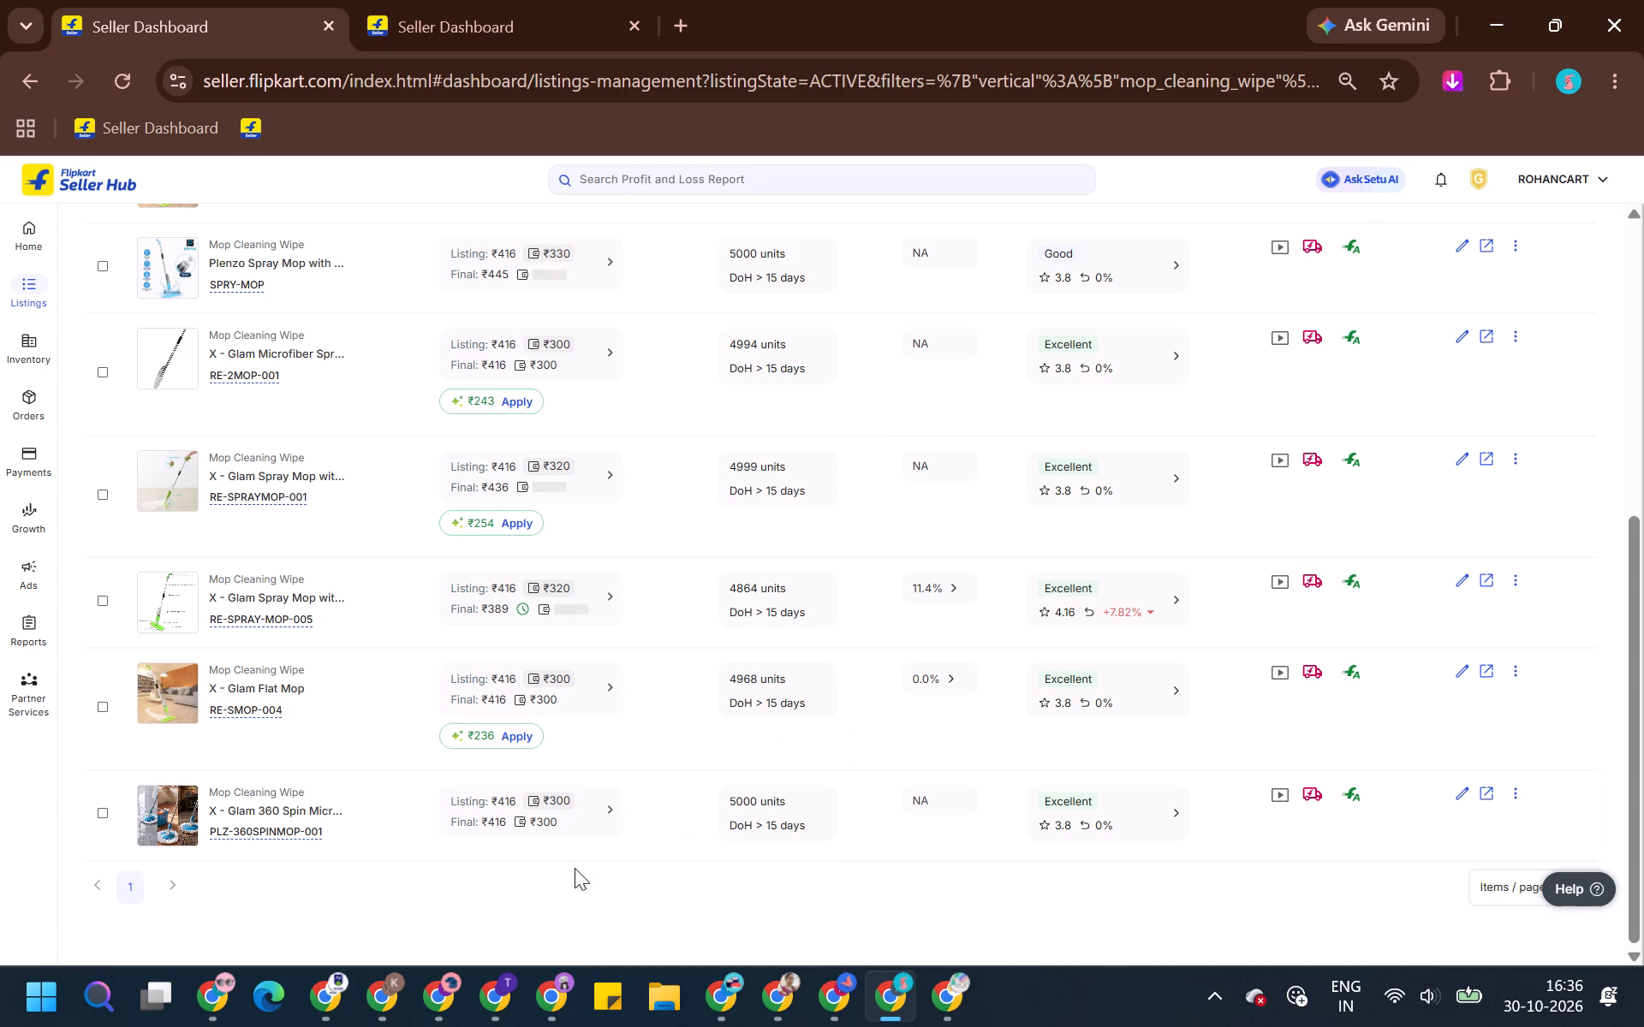
pyautogui.click(589, 798)
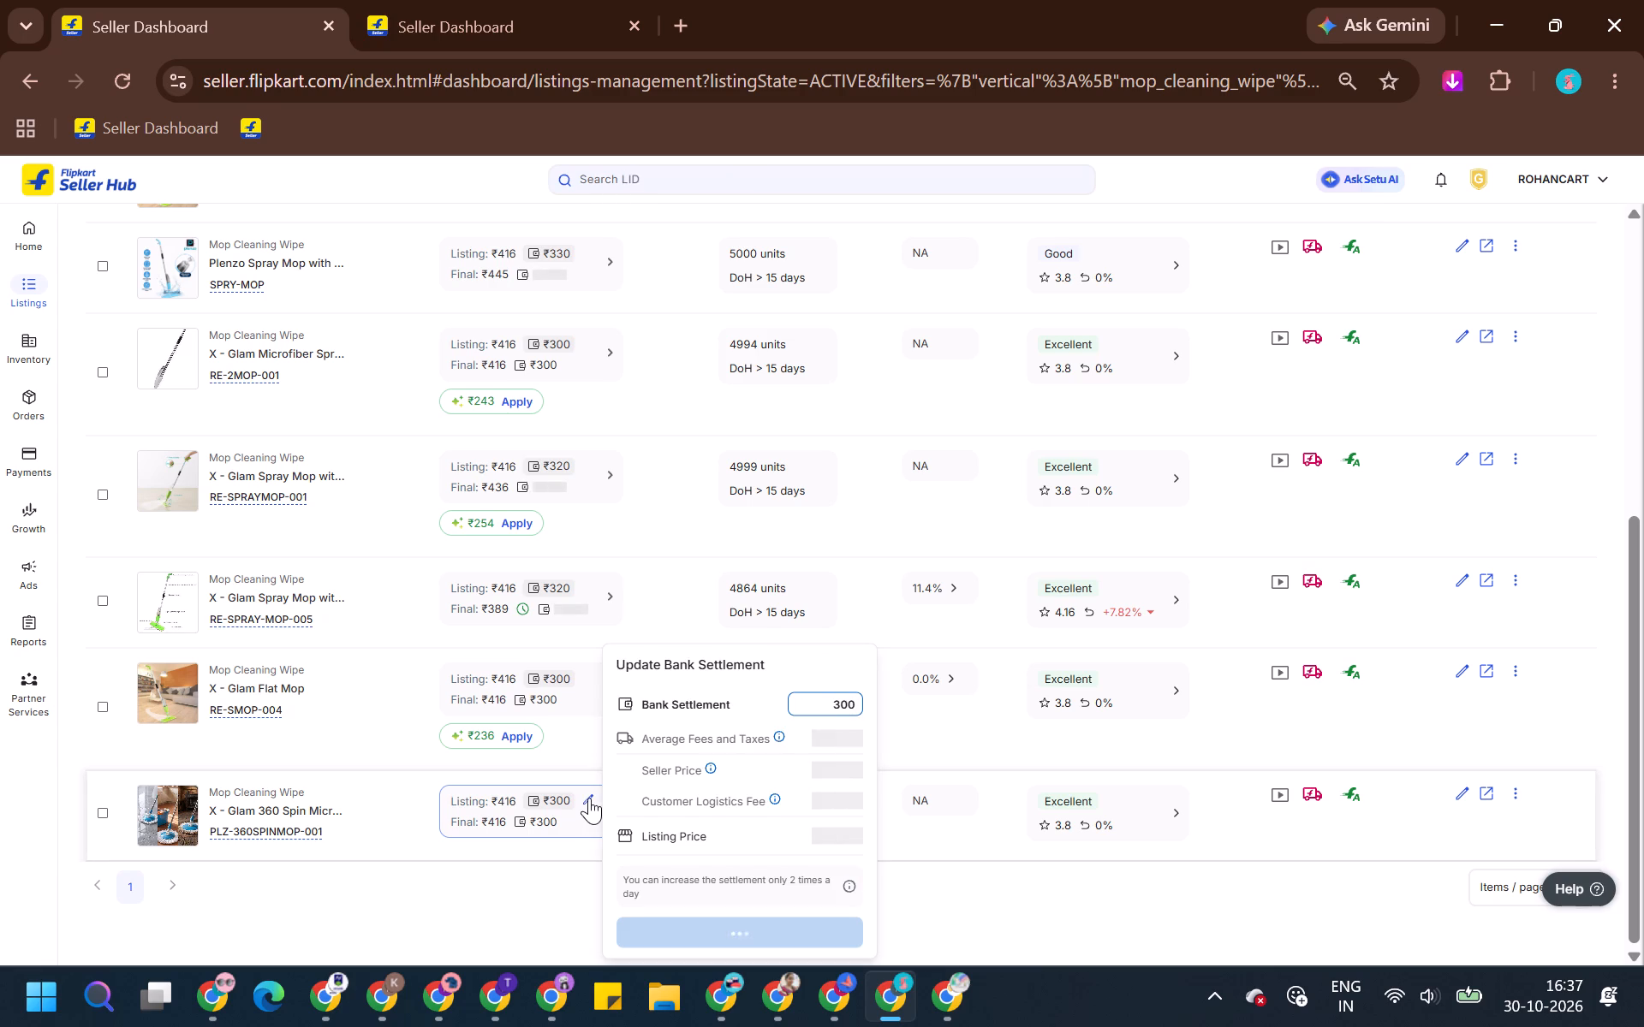
pyautogui.hotkey('ctrl', 'a')
pyautogui.write('240')
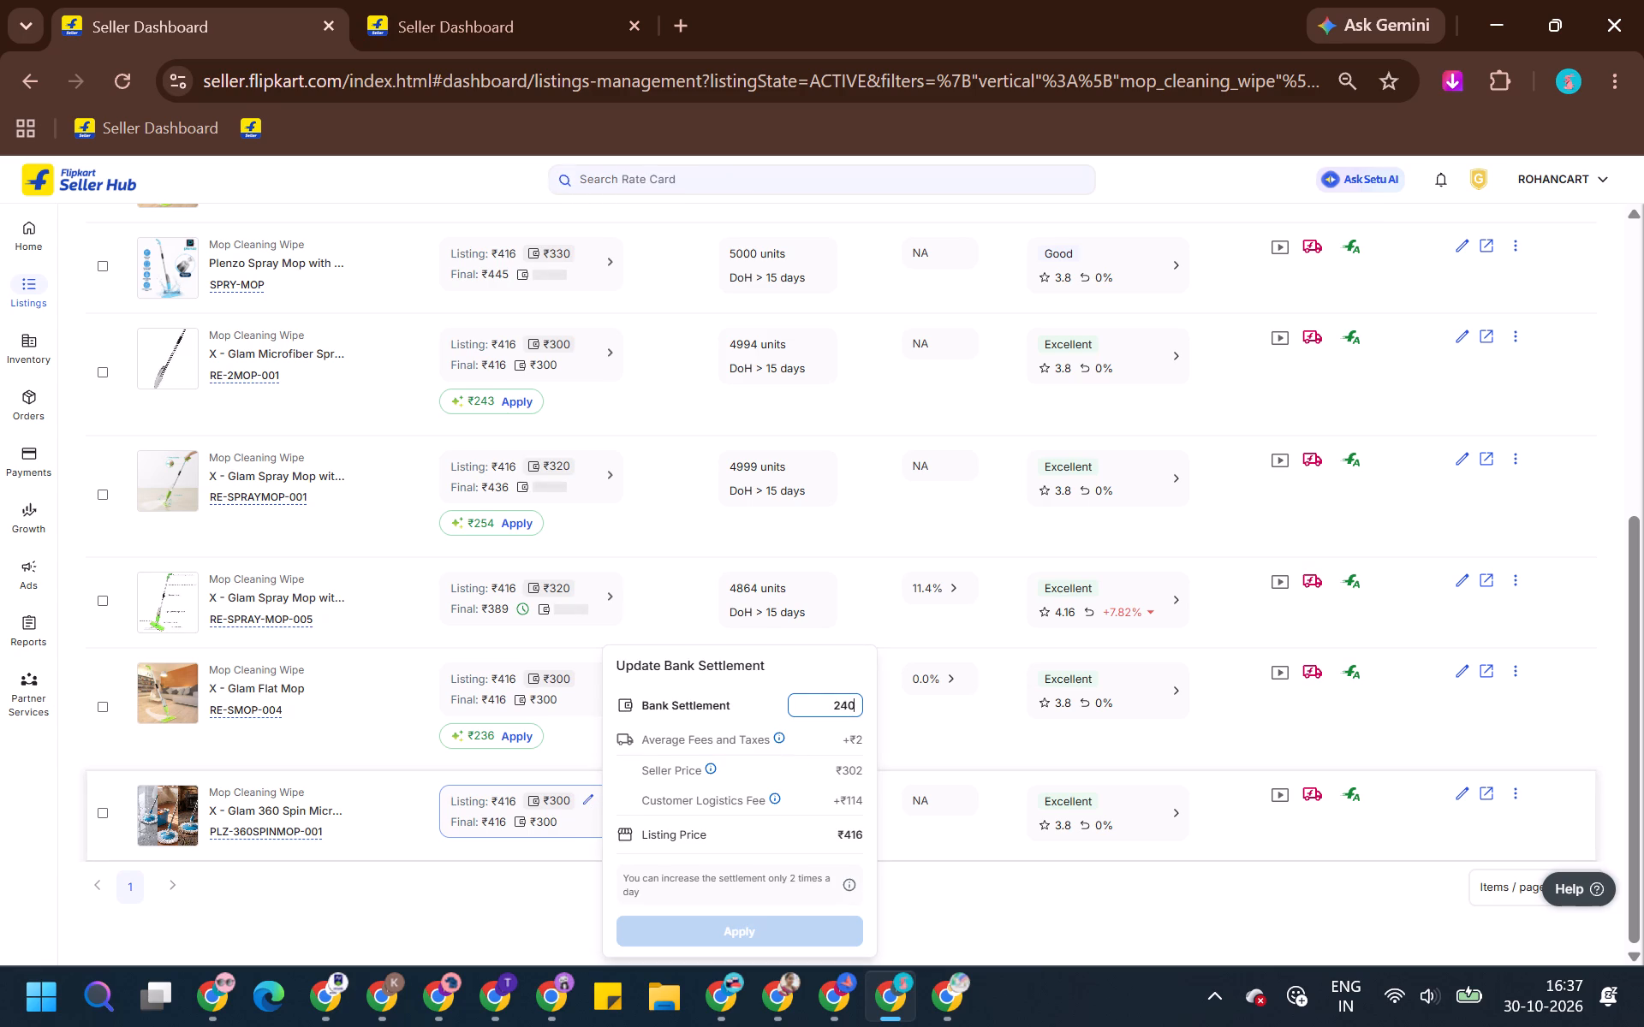
pyautogui.click(782, 933)
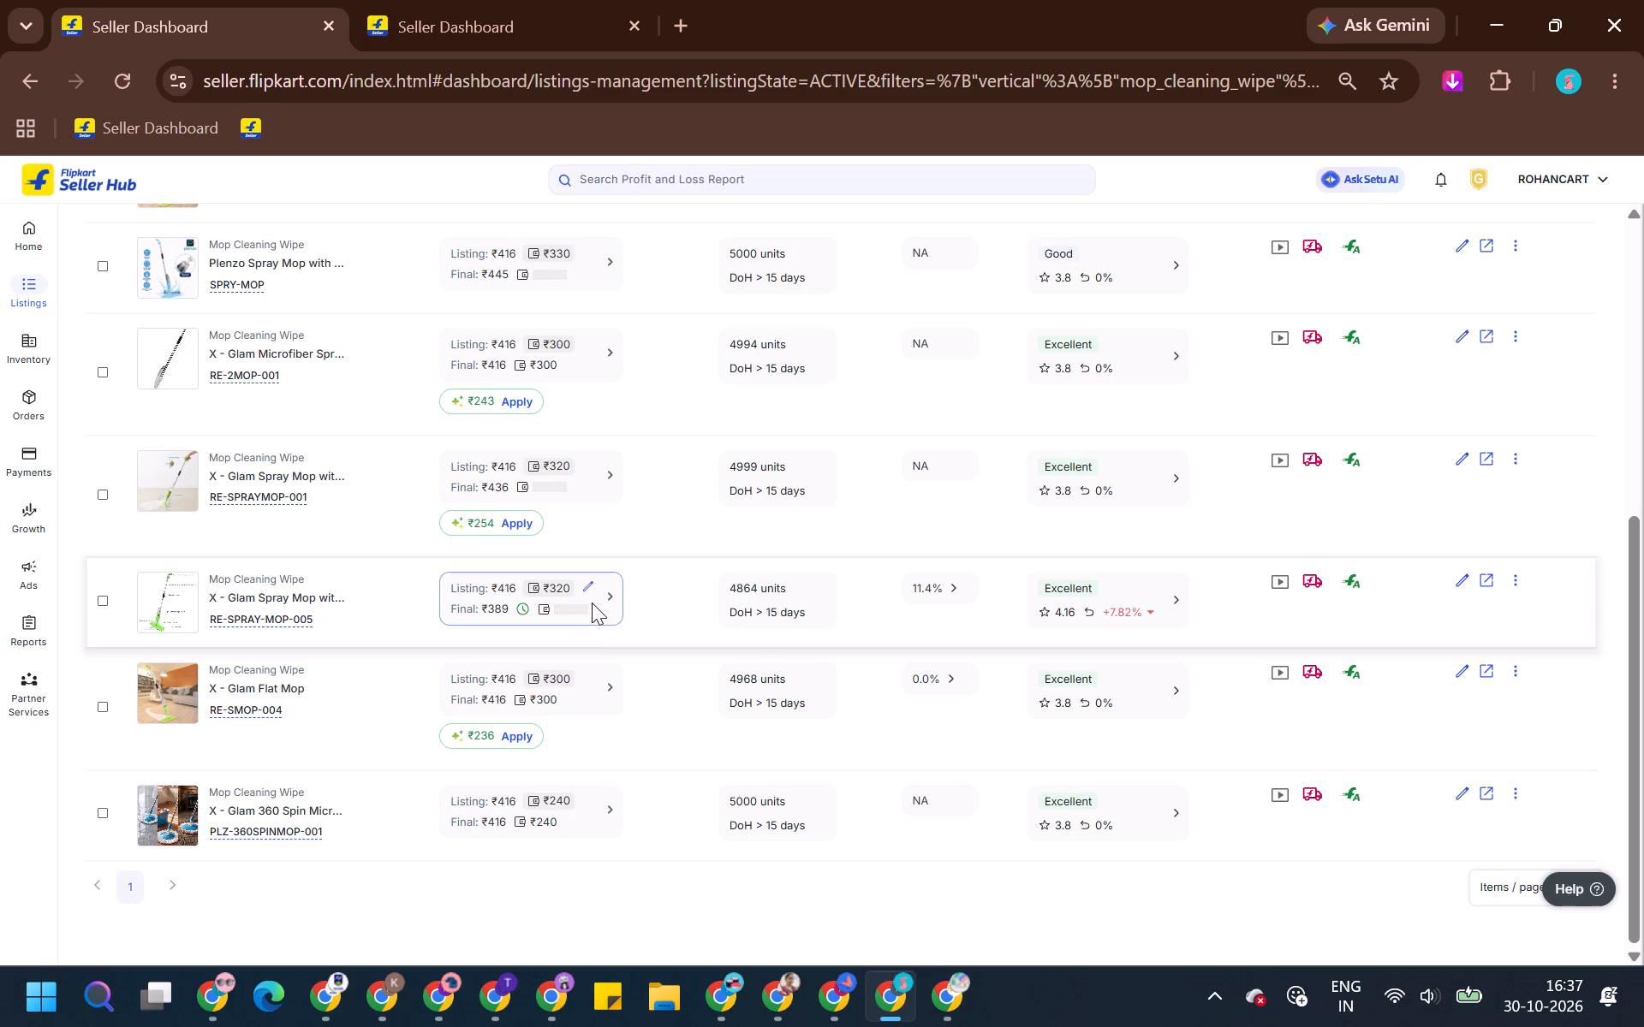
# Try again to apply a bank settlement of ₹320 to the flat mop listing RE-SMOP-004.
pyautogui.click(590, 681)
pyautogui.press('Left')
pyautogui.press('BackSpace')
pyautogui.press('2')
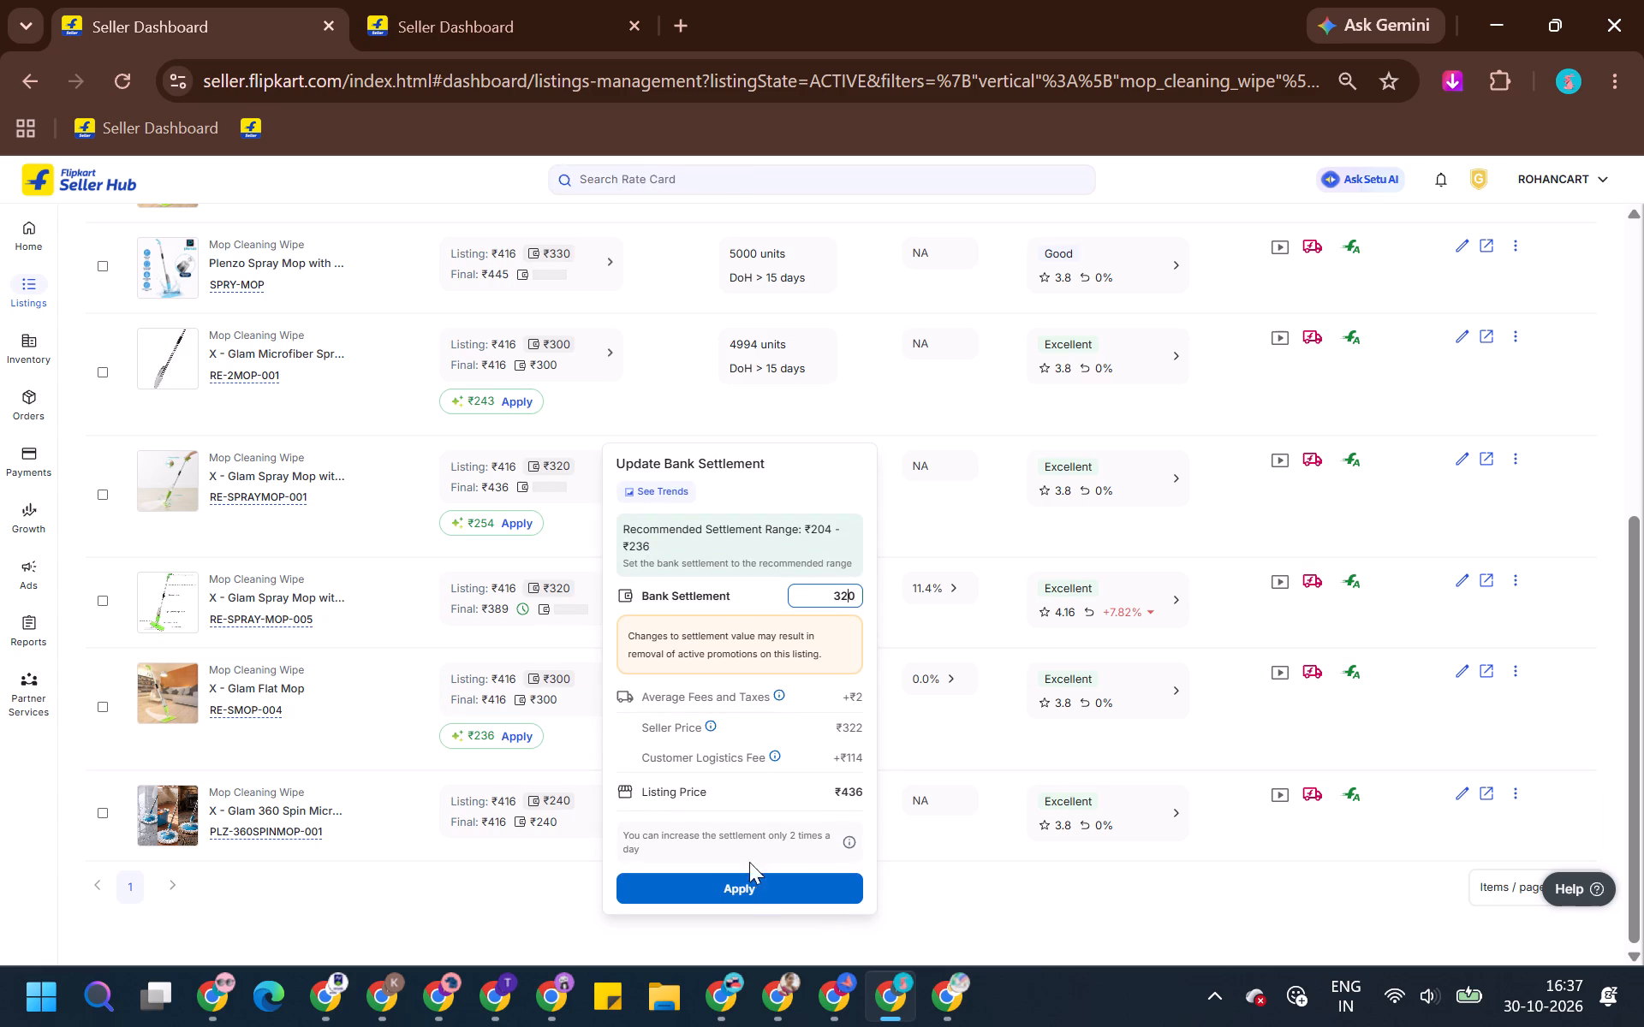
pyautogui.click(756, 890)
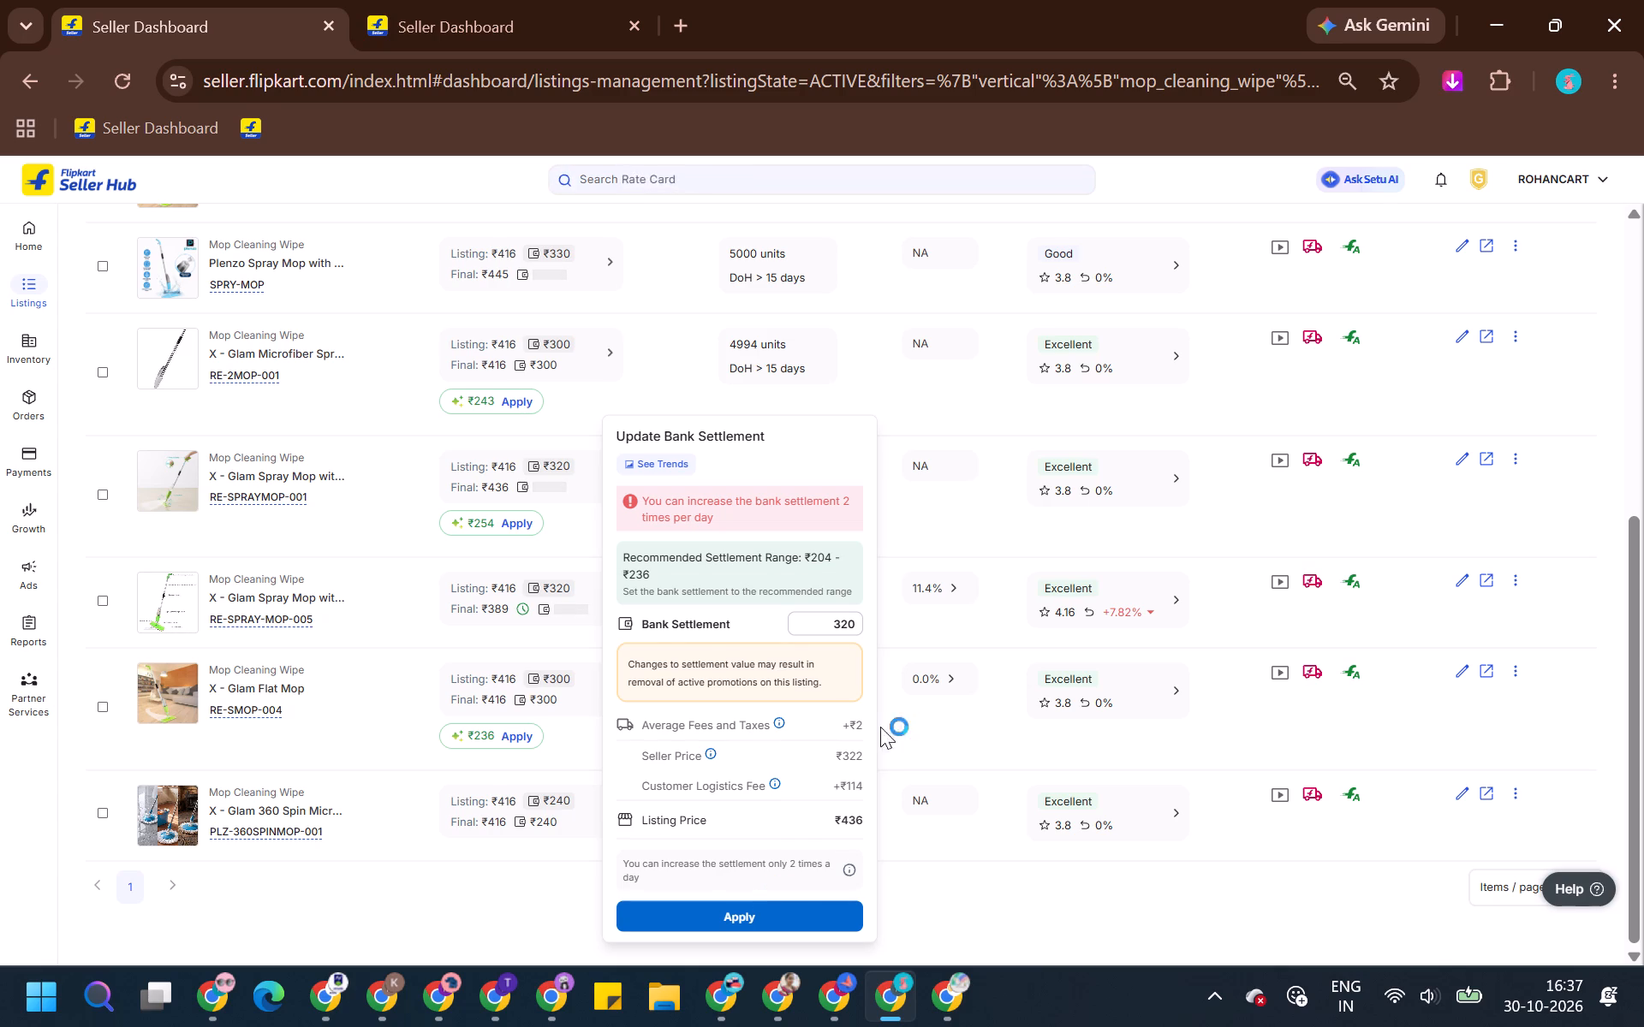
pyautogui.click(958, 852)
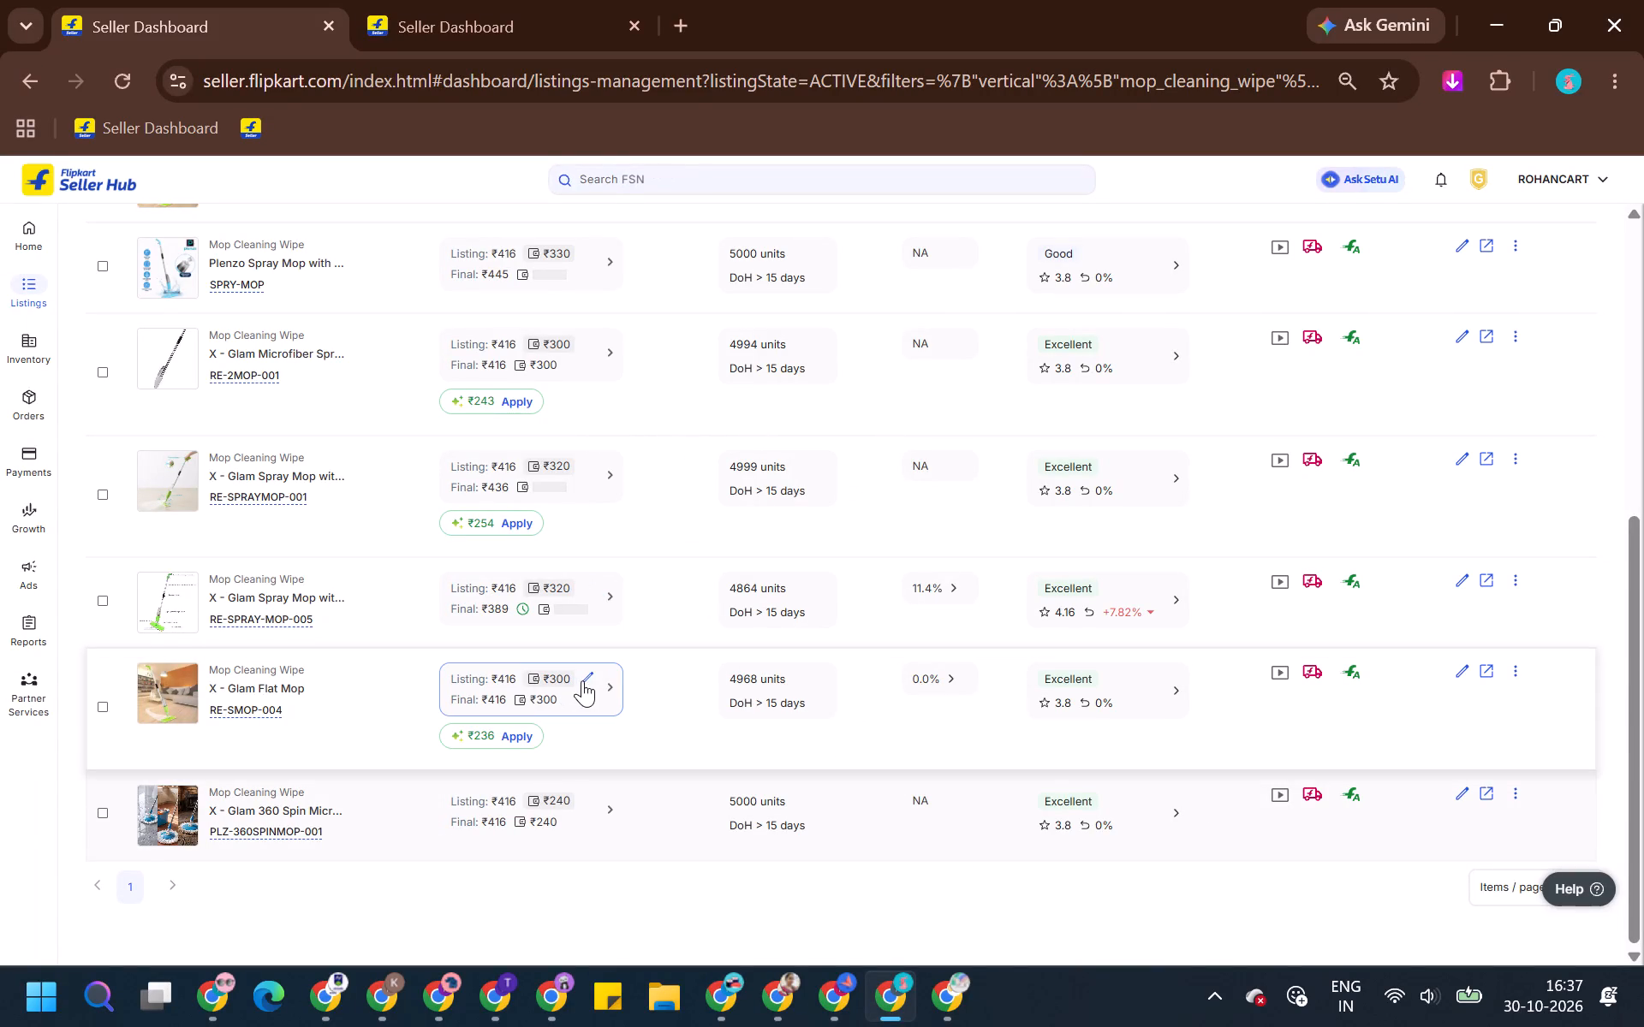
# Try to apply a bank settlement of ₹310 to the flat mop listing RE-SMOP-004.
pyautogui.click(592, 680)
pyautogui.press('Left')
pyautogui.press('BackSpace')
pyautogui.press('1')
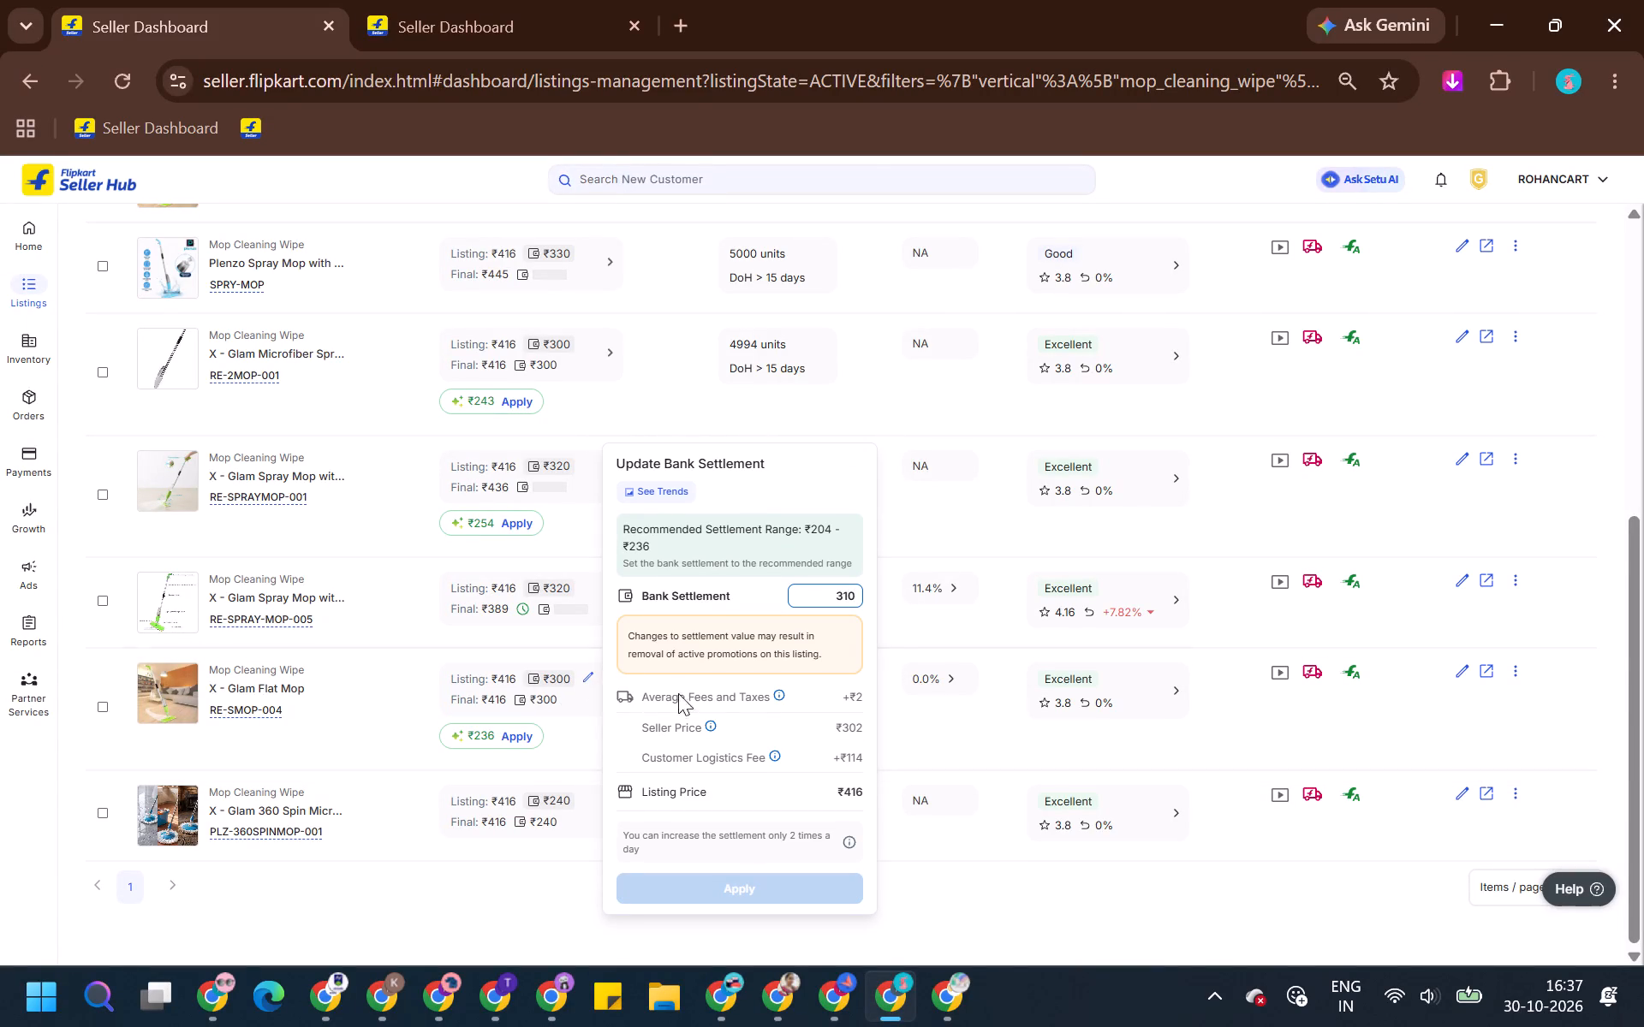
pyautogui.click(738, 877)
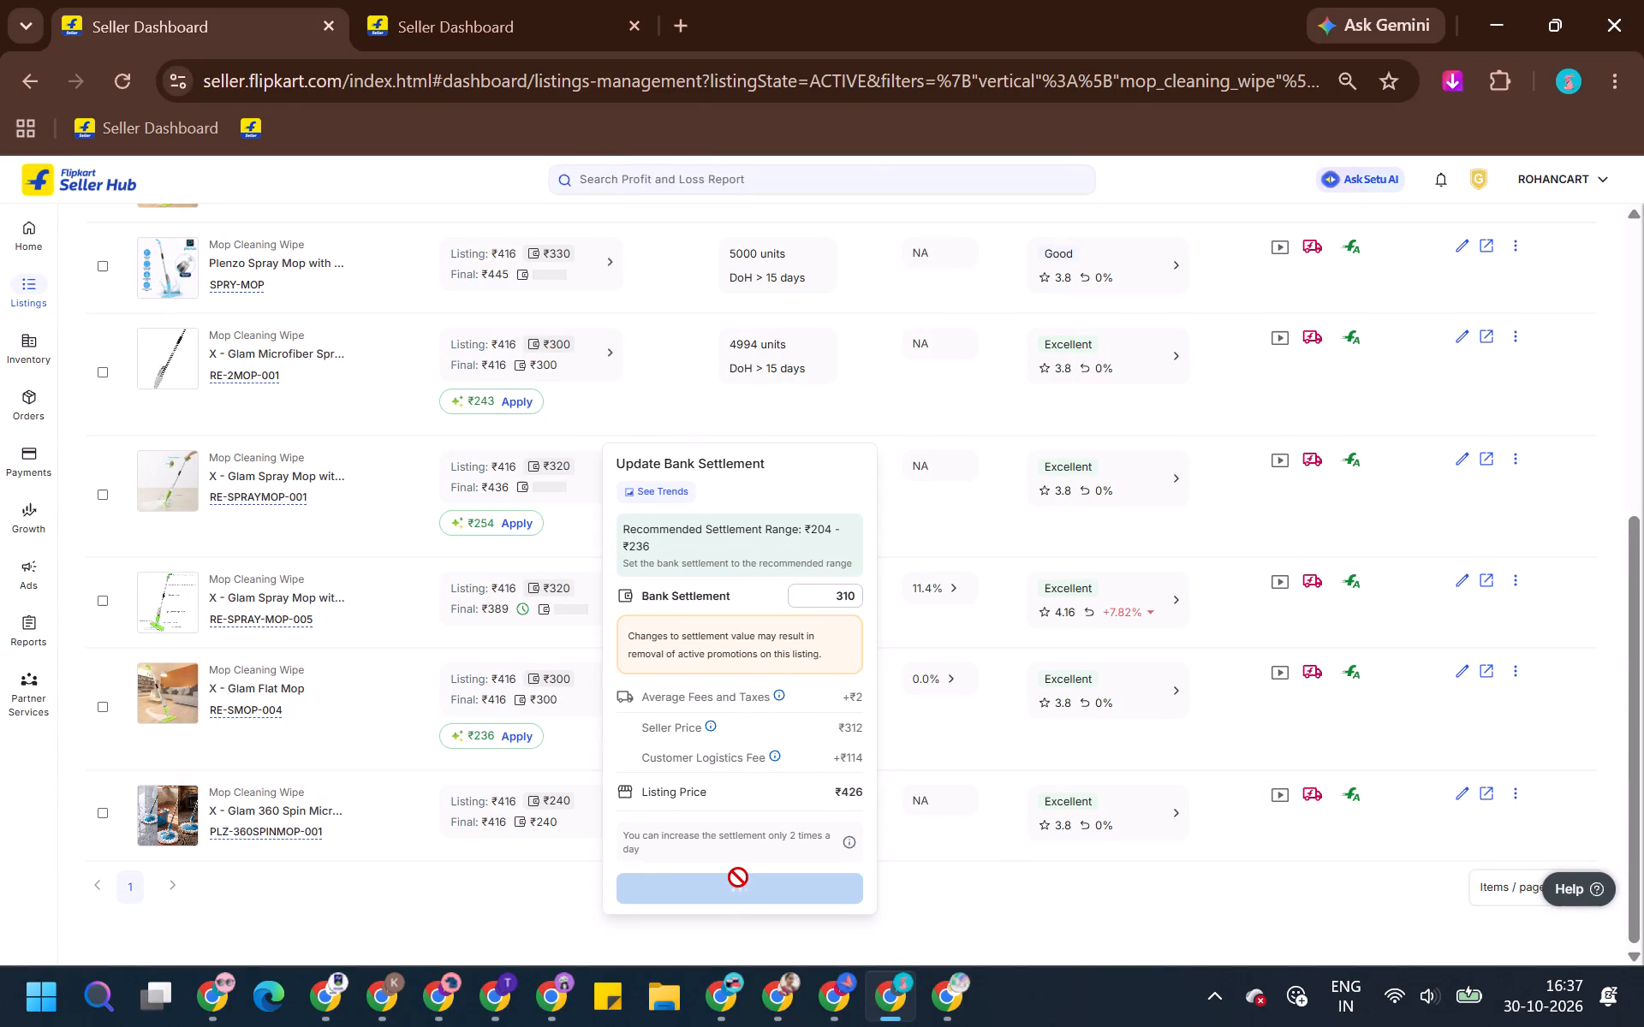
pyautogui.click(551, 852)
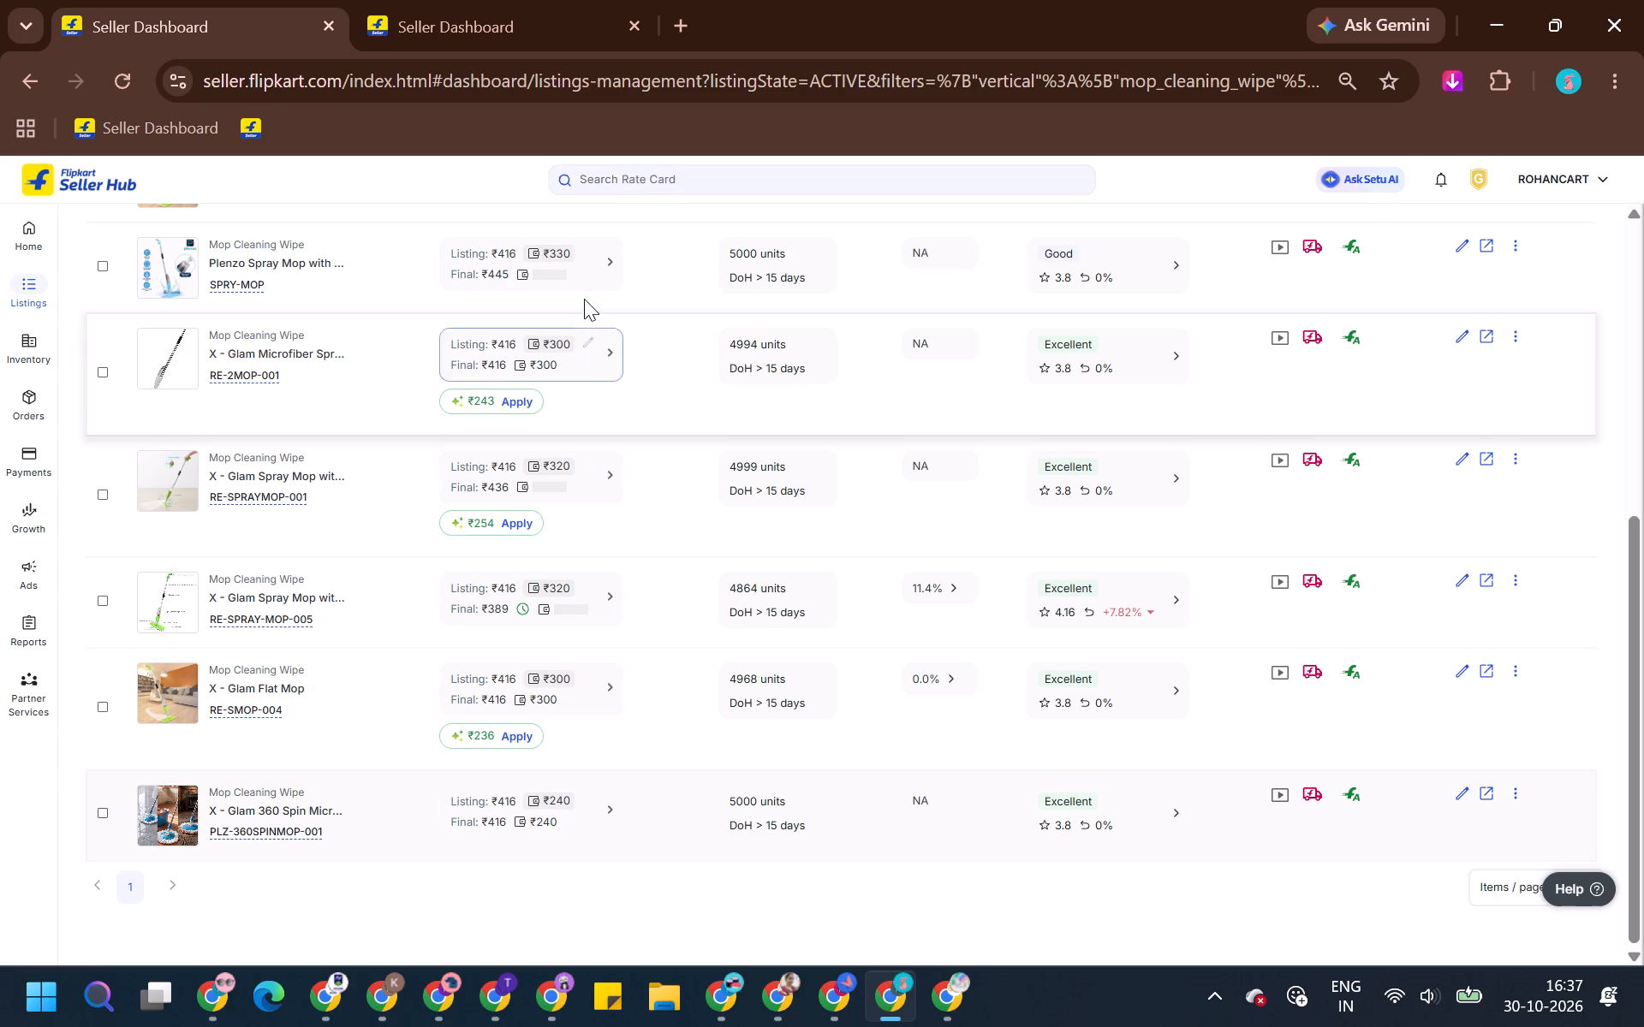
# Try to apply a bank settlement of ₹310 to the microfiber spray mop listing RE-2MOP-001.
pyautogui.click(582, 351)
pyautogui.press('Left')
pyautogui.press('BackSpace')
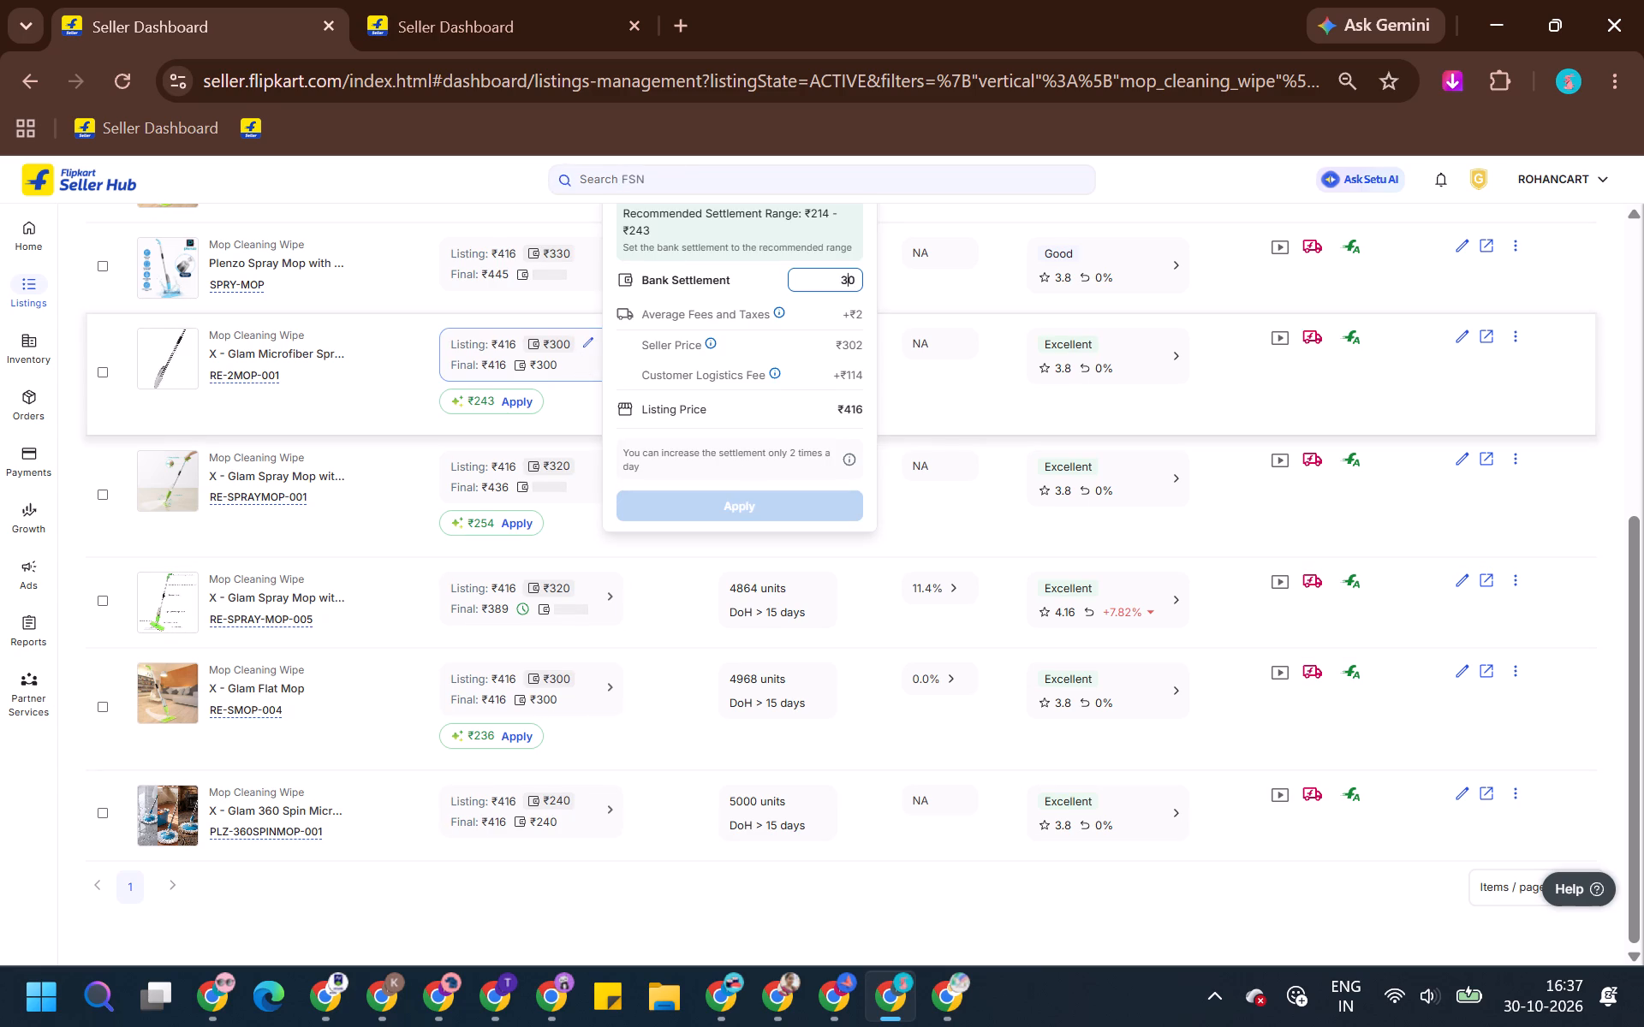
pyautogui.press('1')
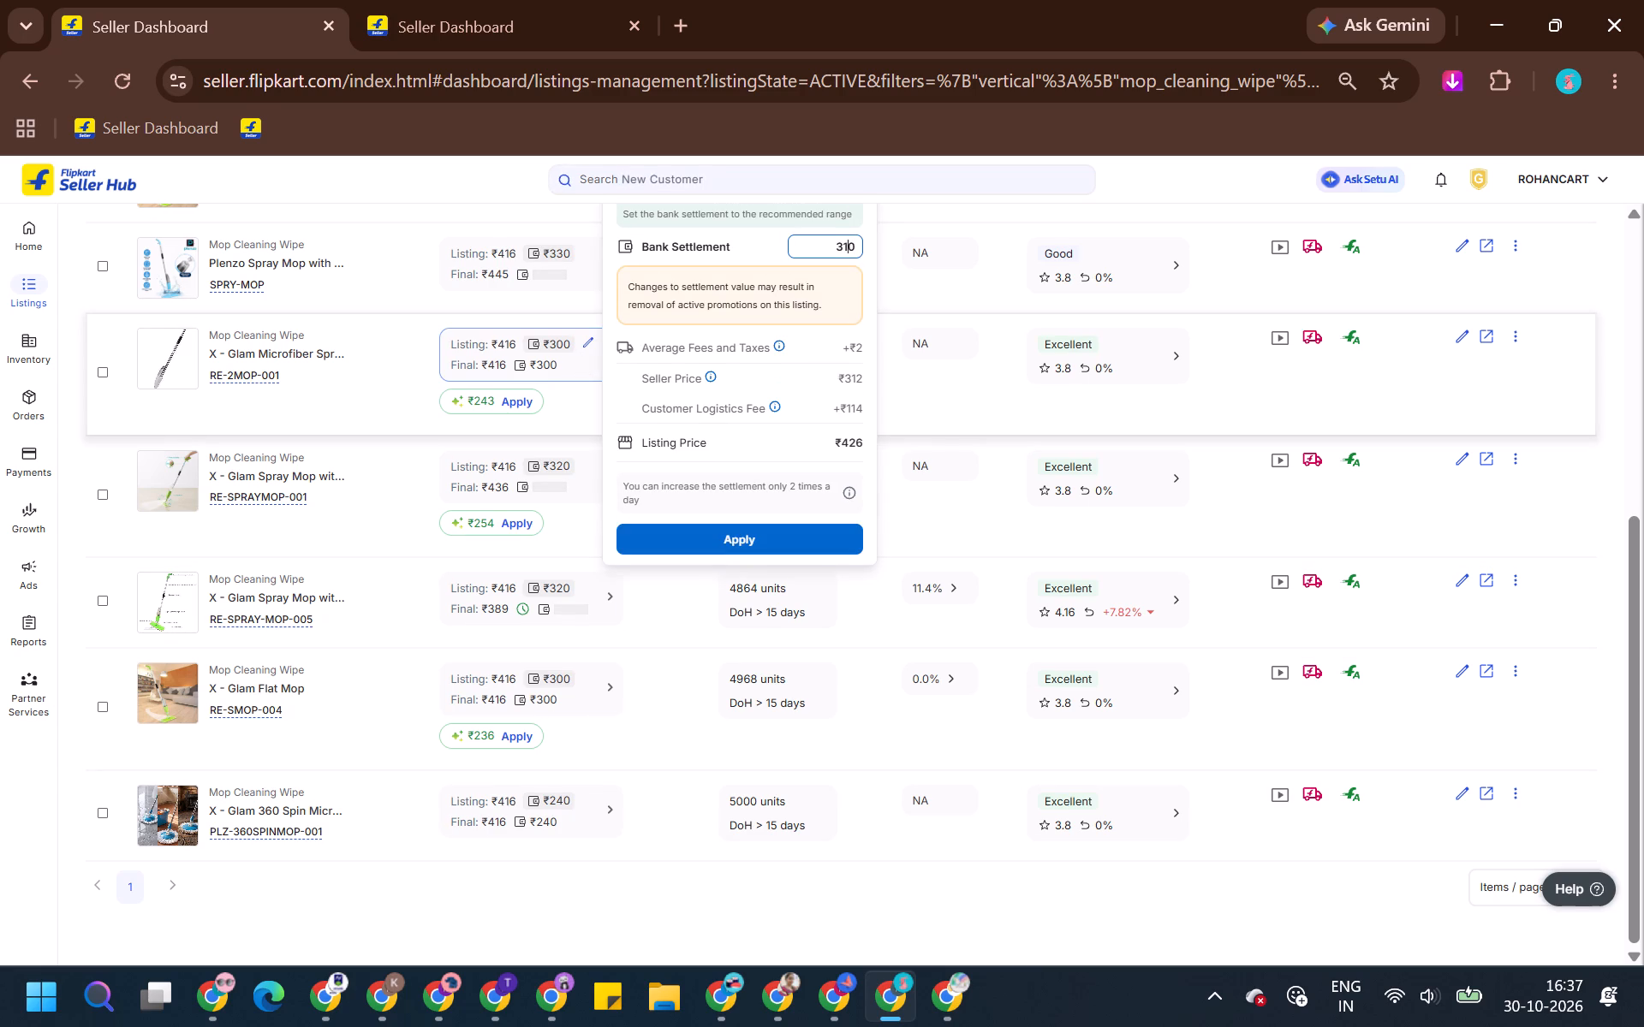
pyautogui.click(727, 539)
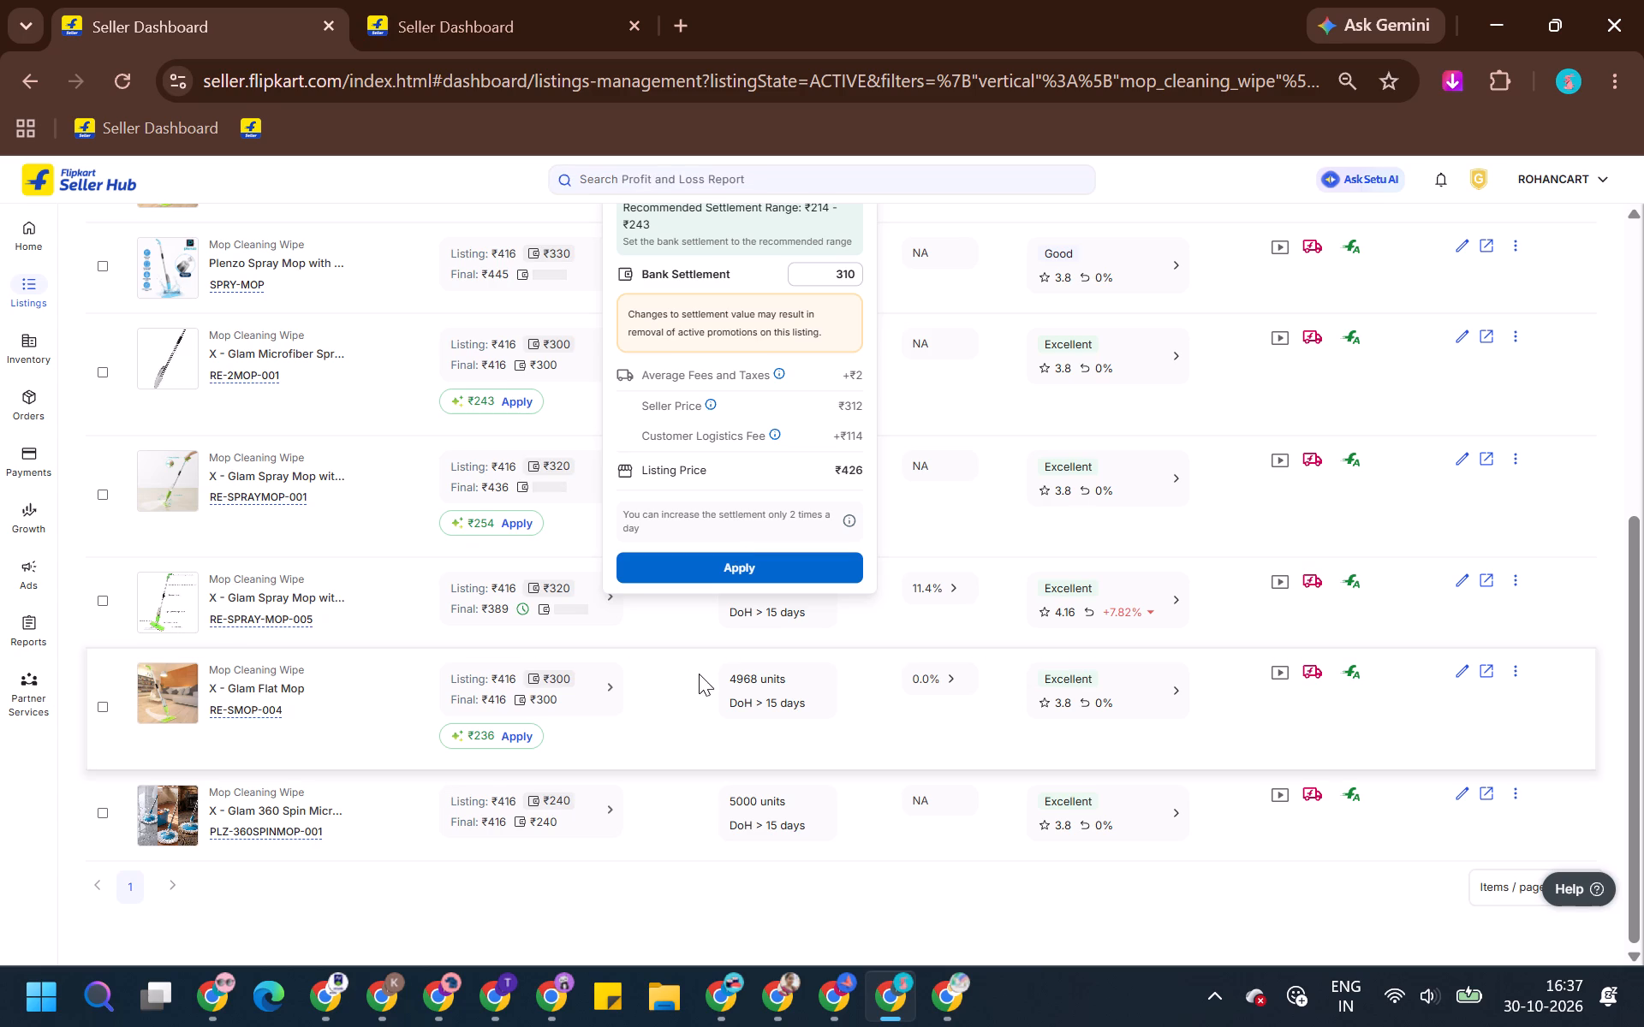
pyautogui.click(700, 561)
# Reload the listings page and check which mop listings remain within the bank settlement filter.
pyautogui.scroll(2, 664, 703)
pyautogui.scroll(-1, 557, 734)
pyautogui.click(582, 685)
pyautogui.hotkey('ctrl', 'r')
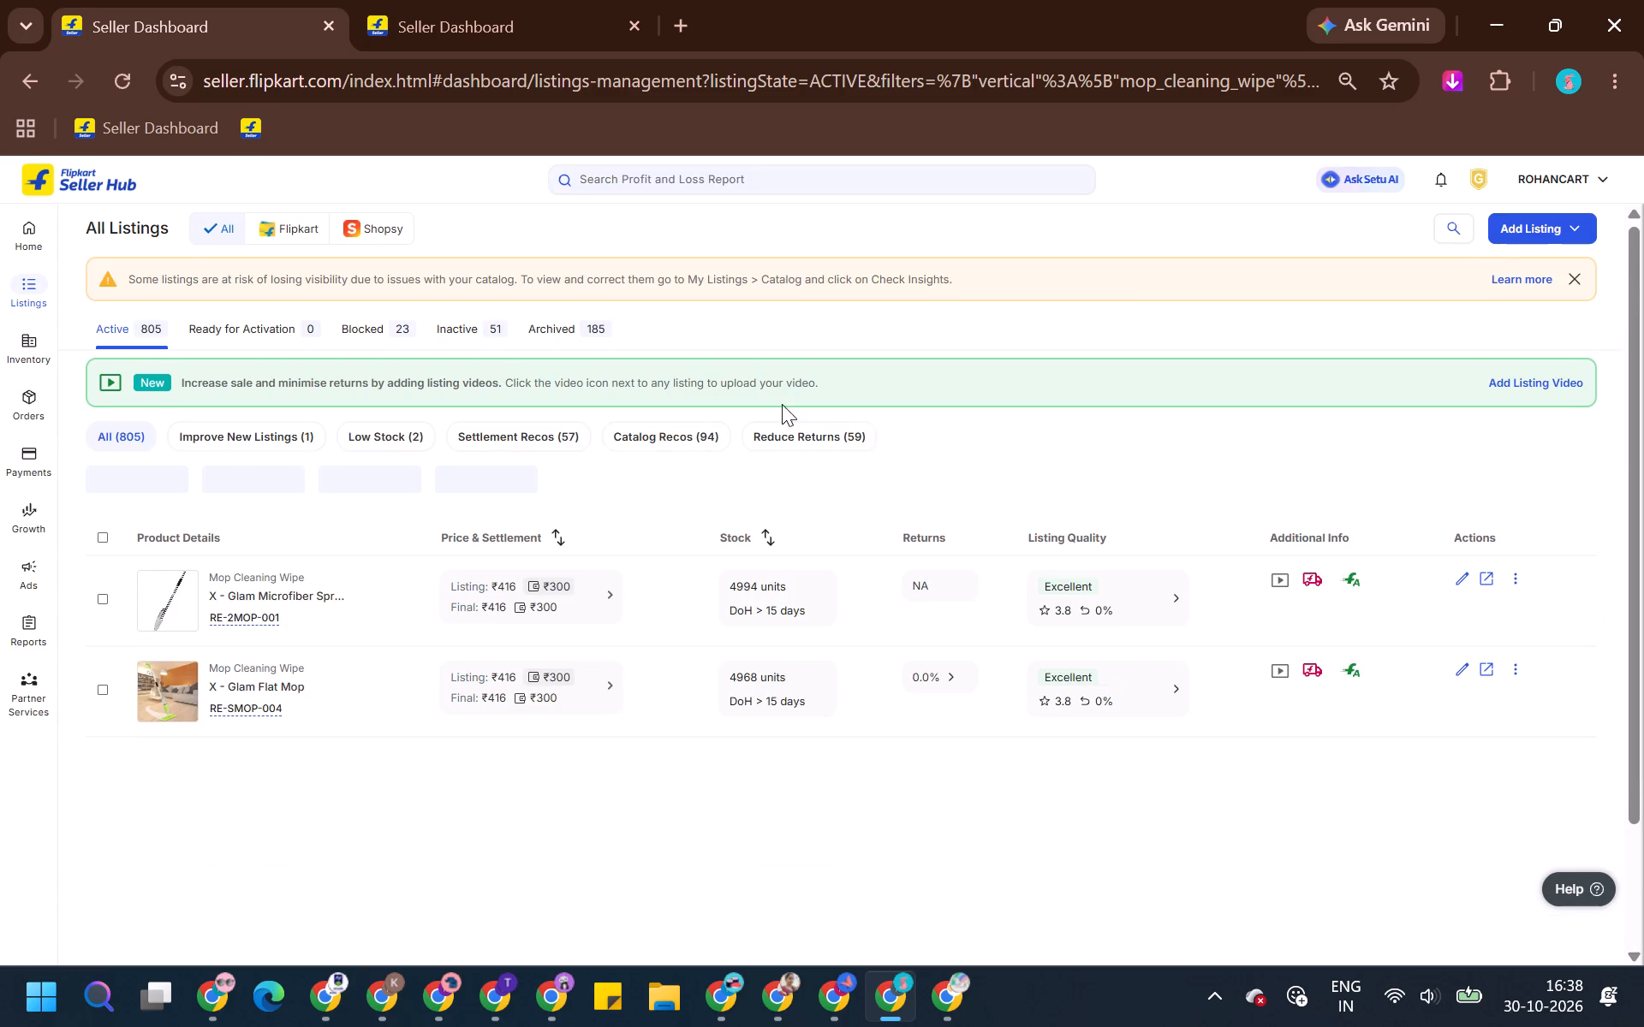
pyautogui.scroll(-2, 773, 413)
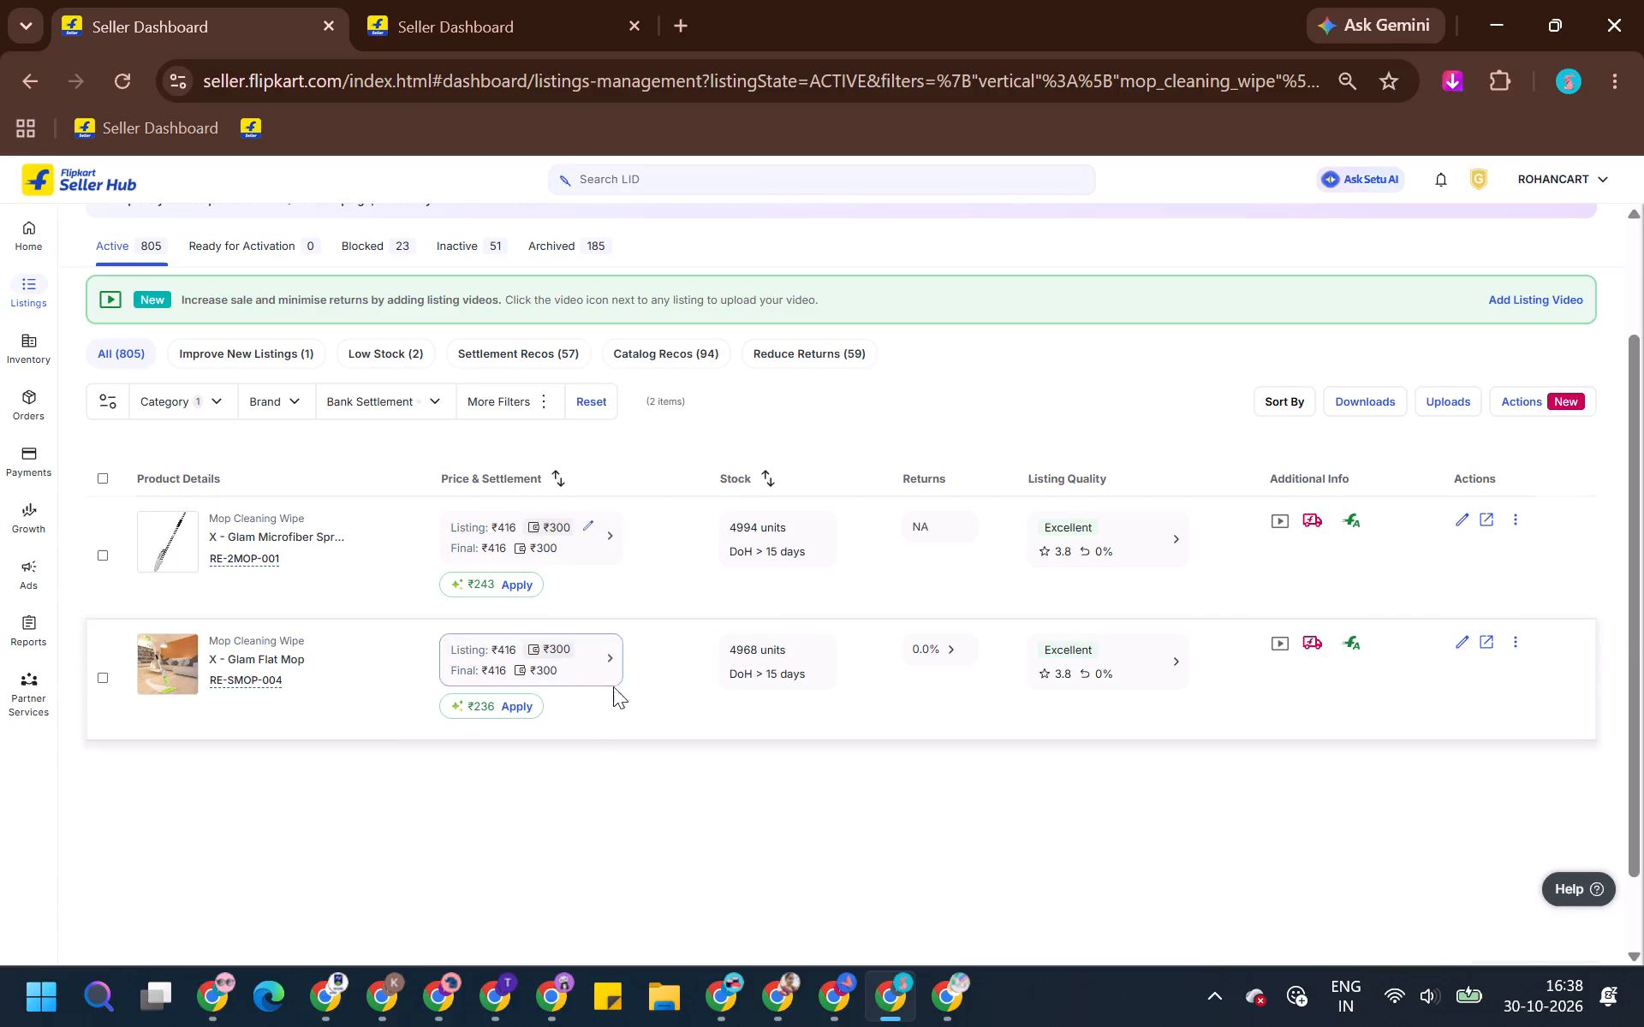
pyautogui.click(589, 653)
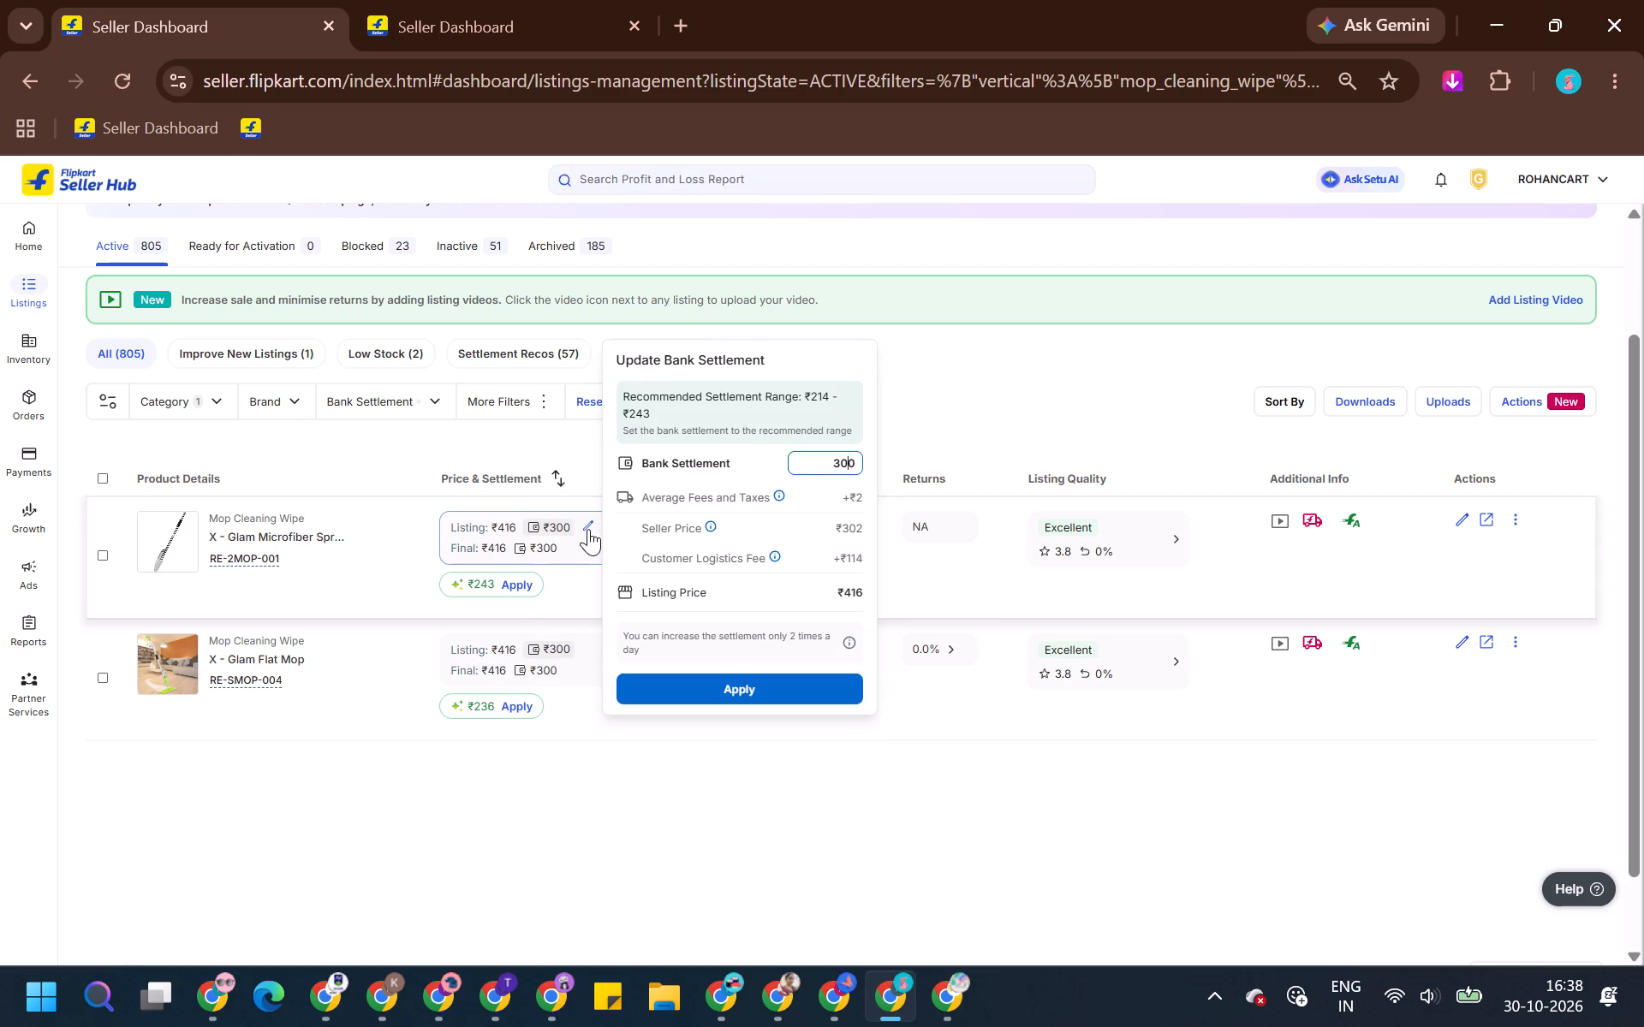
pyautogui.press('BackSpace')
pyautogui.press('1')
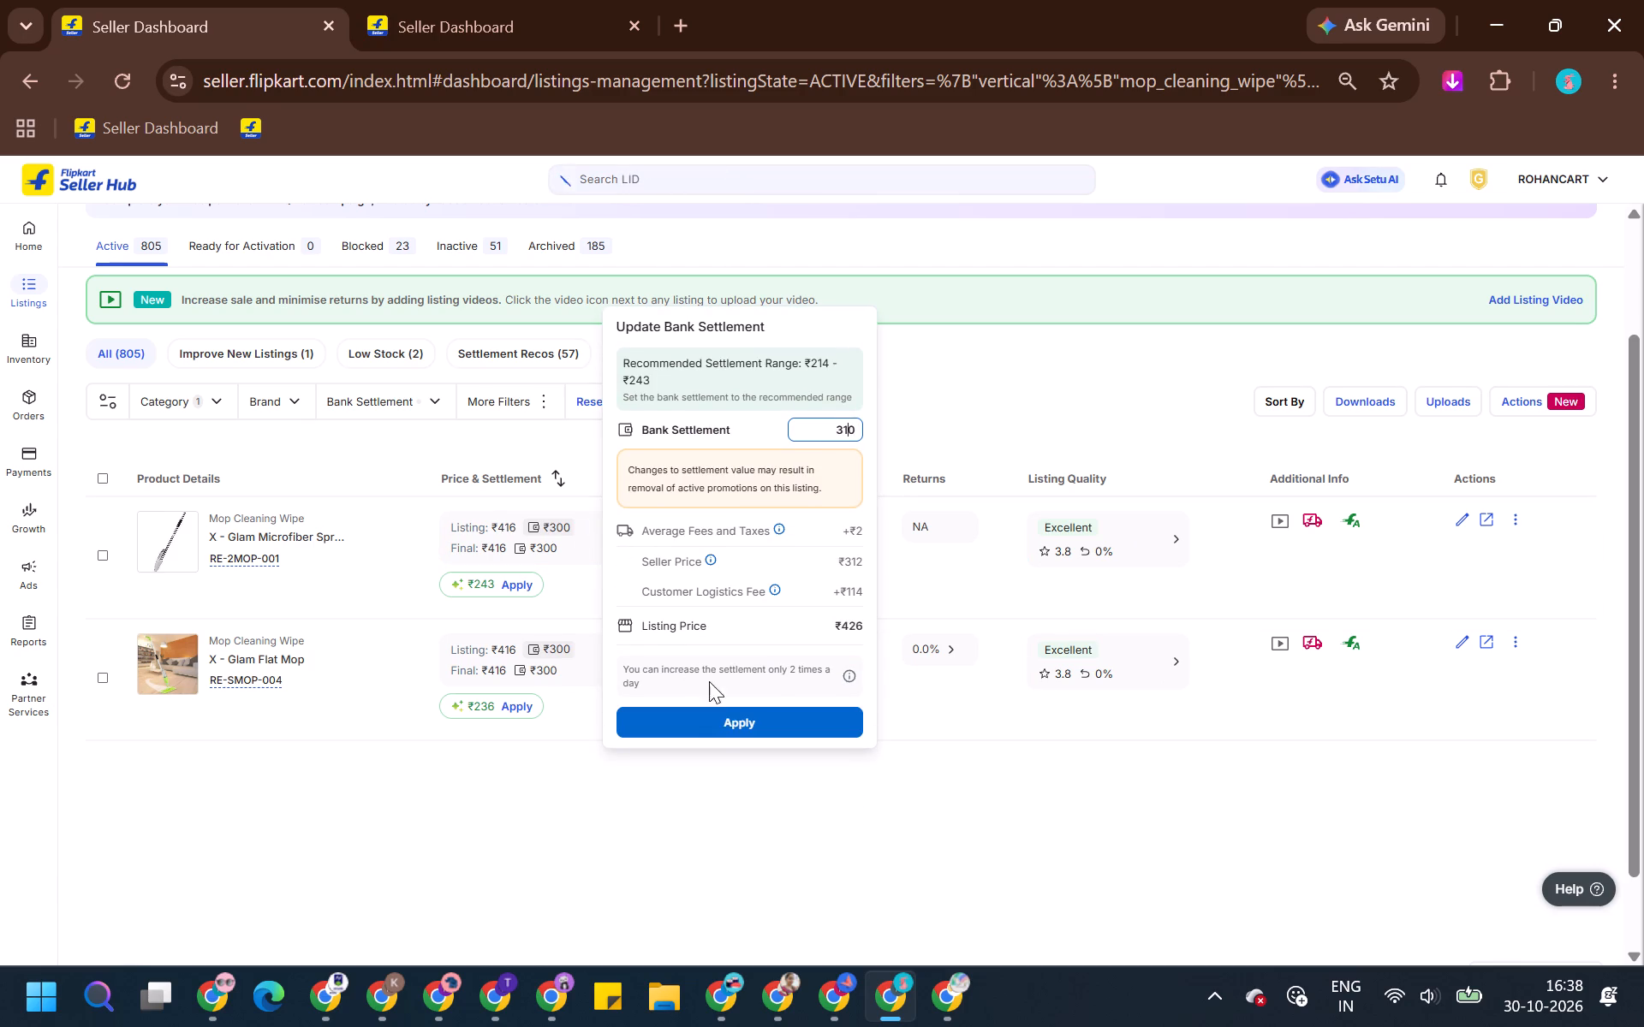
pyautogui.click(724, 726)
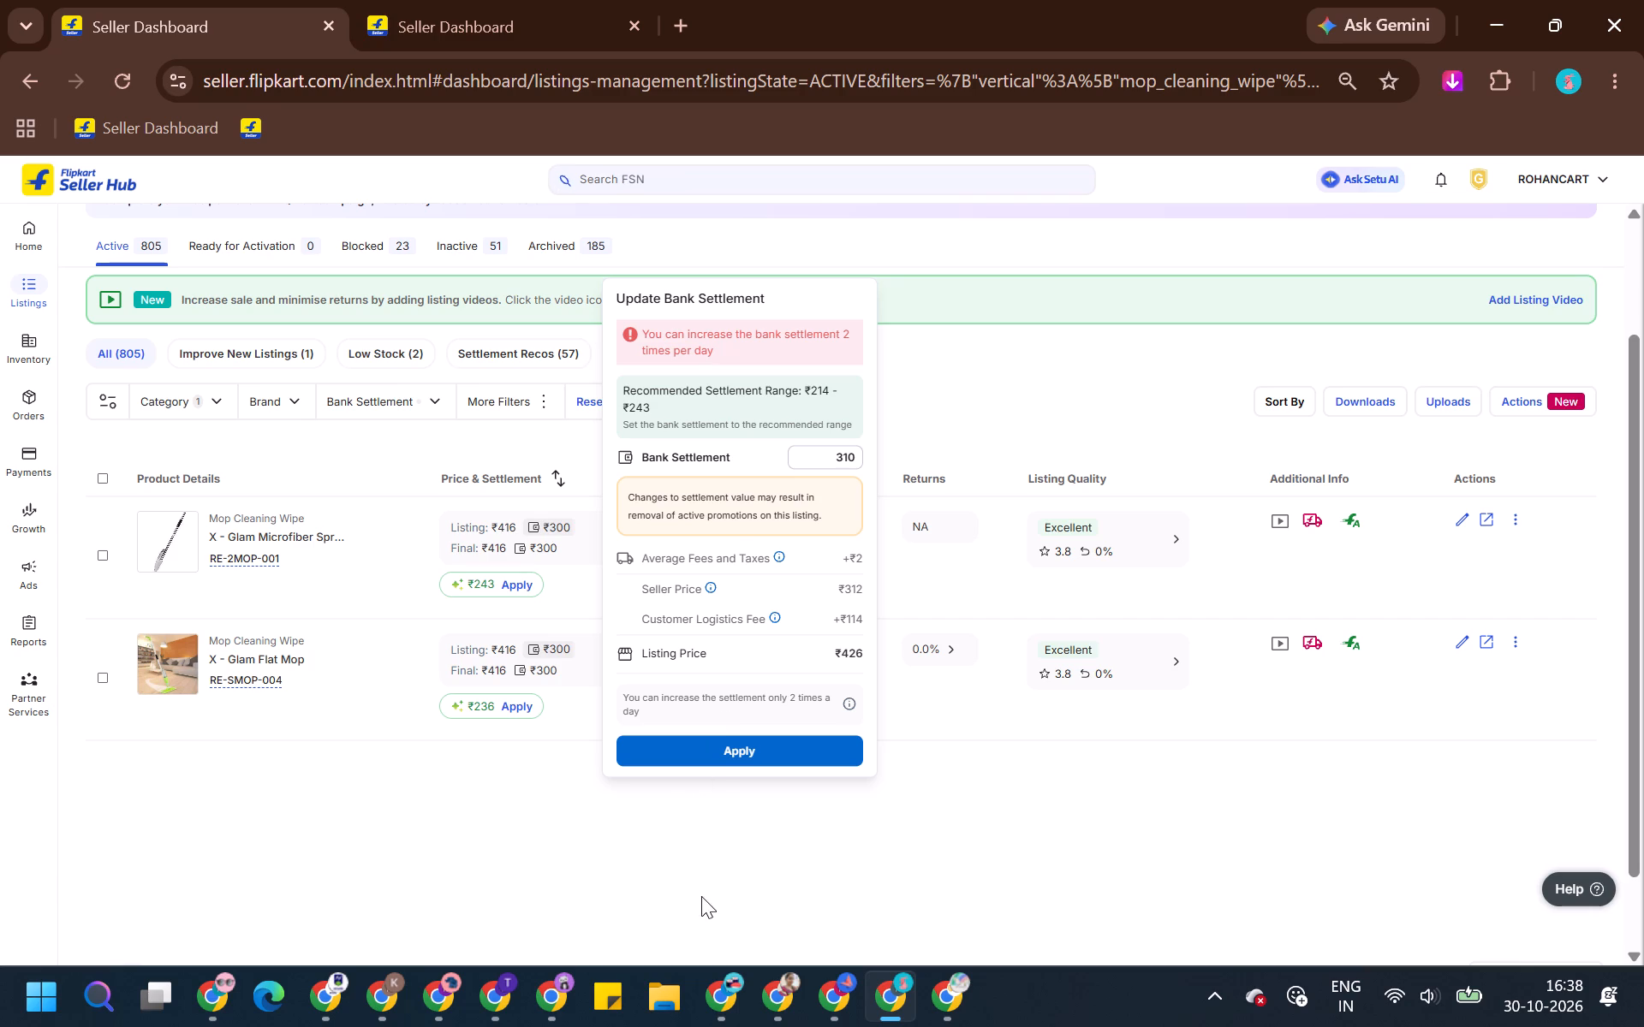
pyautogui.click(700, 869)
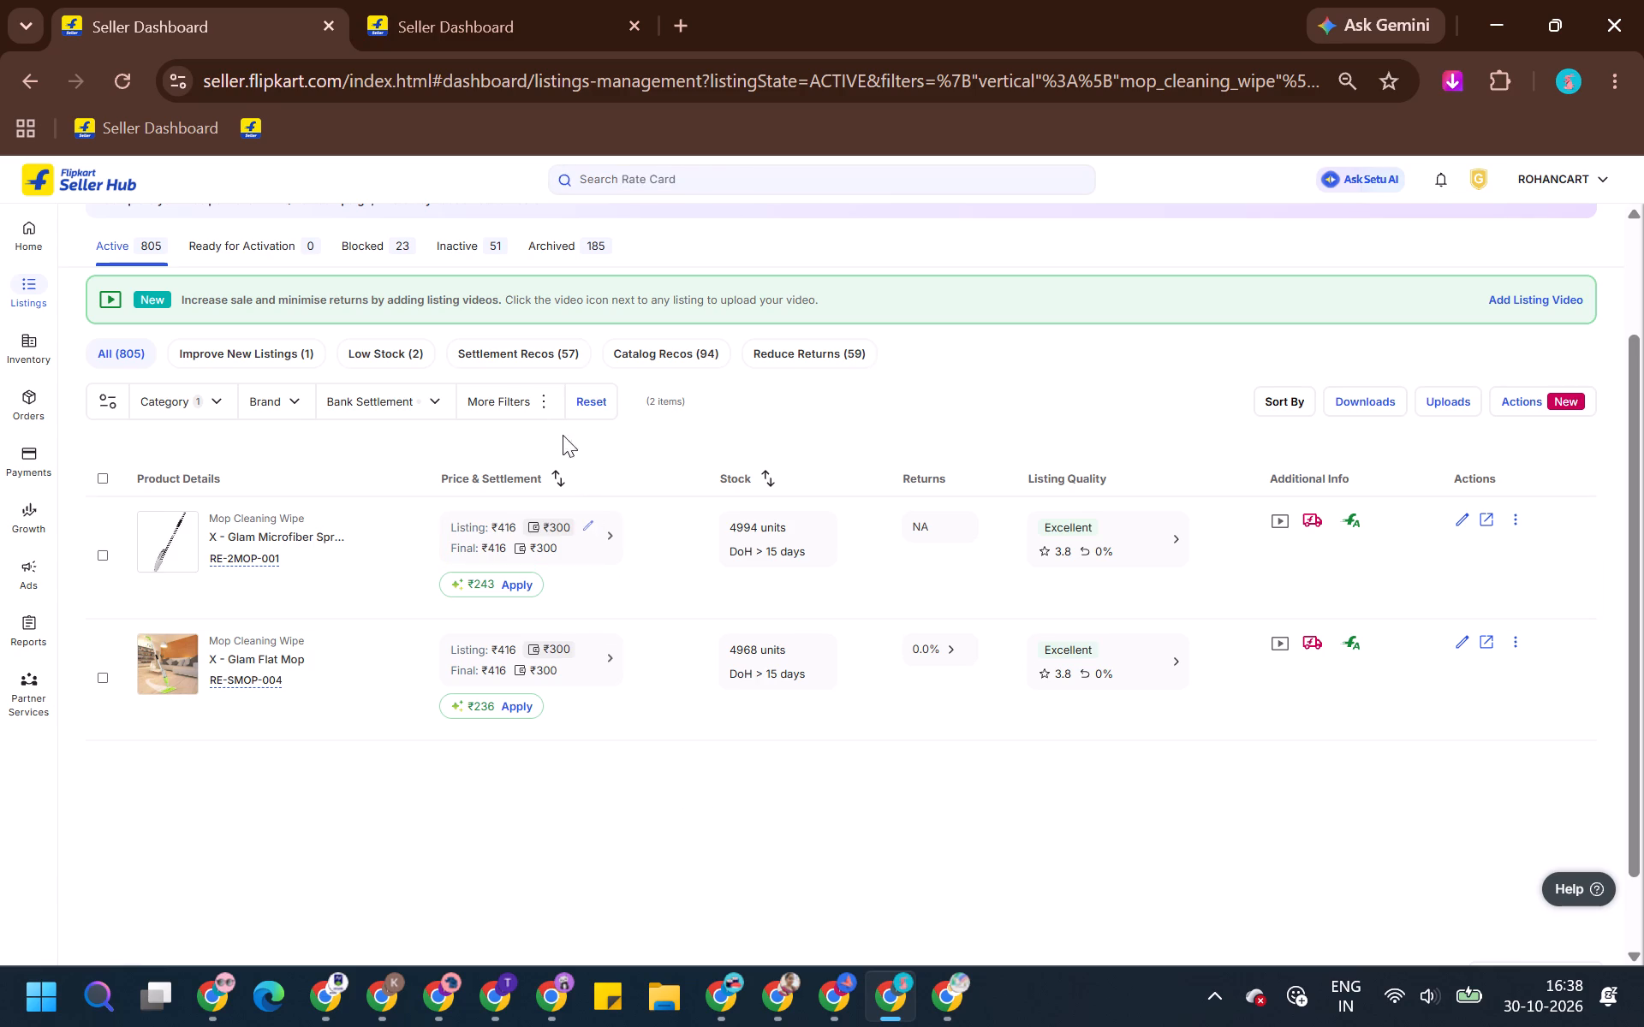
# Filter the mop listings to bank settlements from ₹200 to ₹250.
pyautogui.click(402, 413)
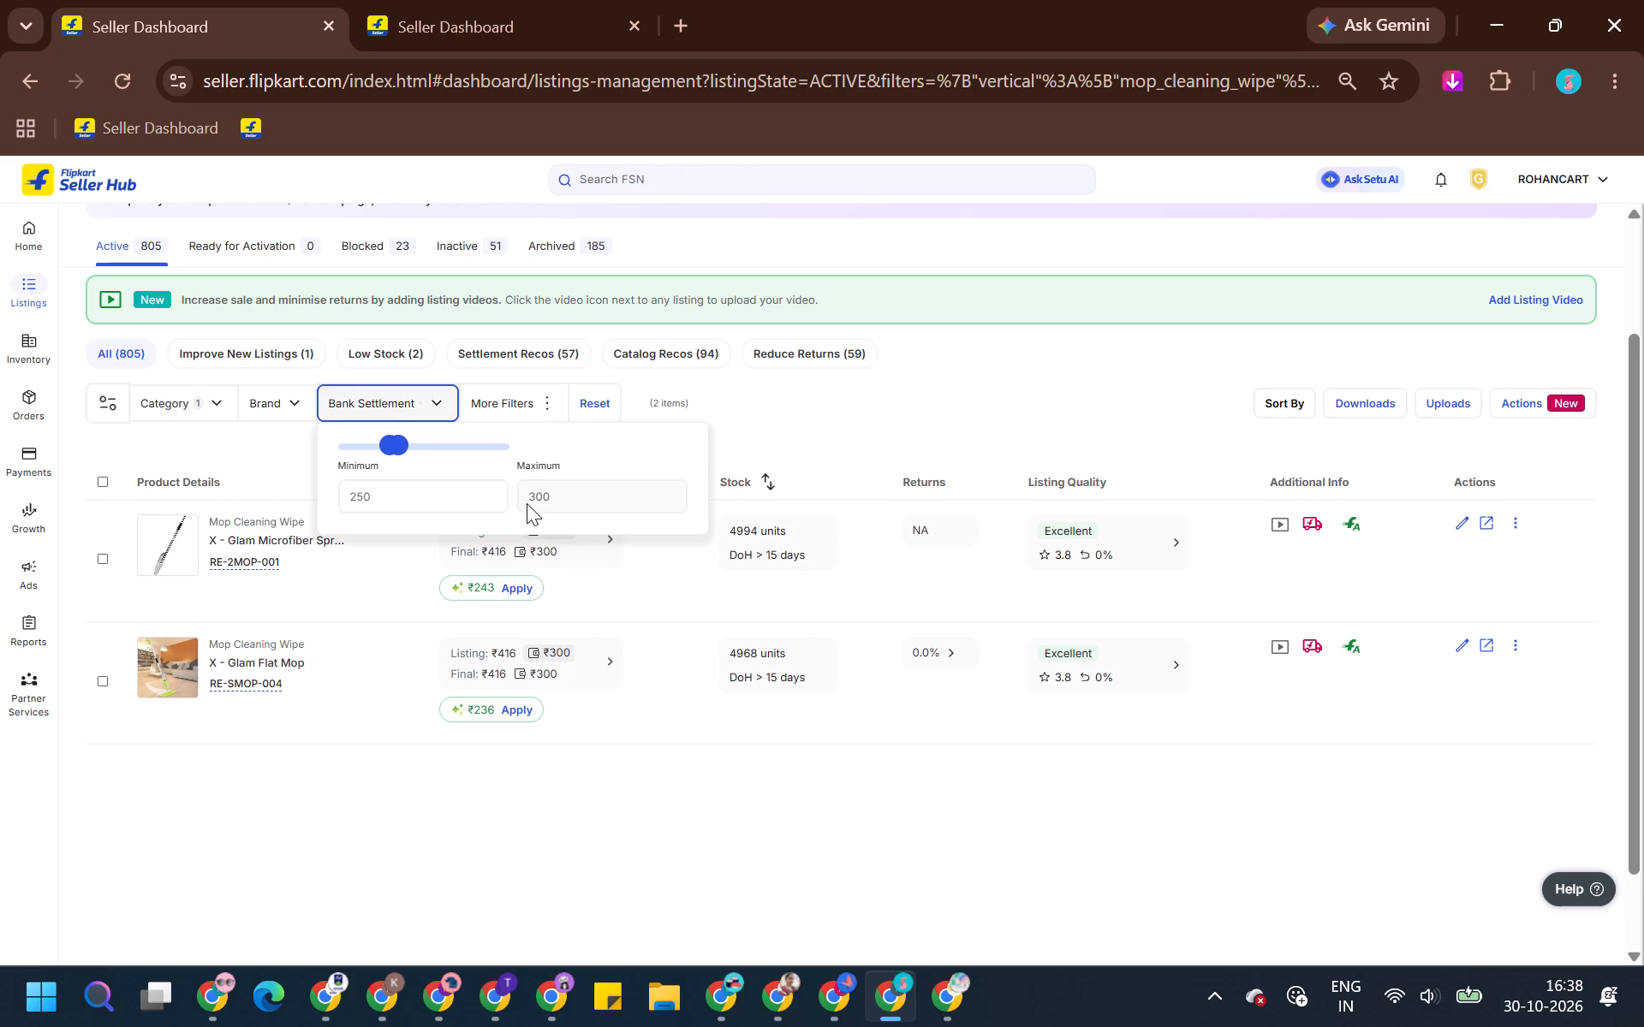
pyautogui.click(439, 503)
pyautogui.doubleClick(562, 483)
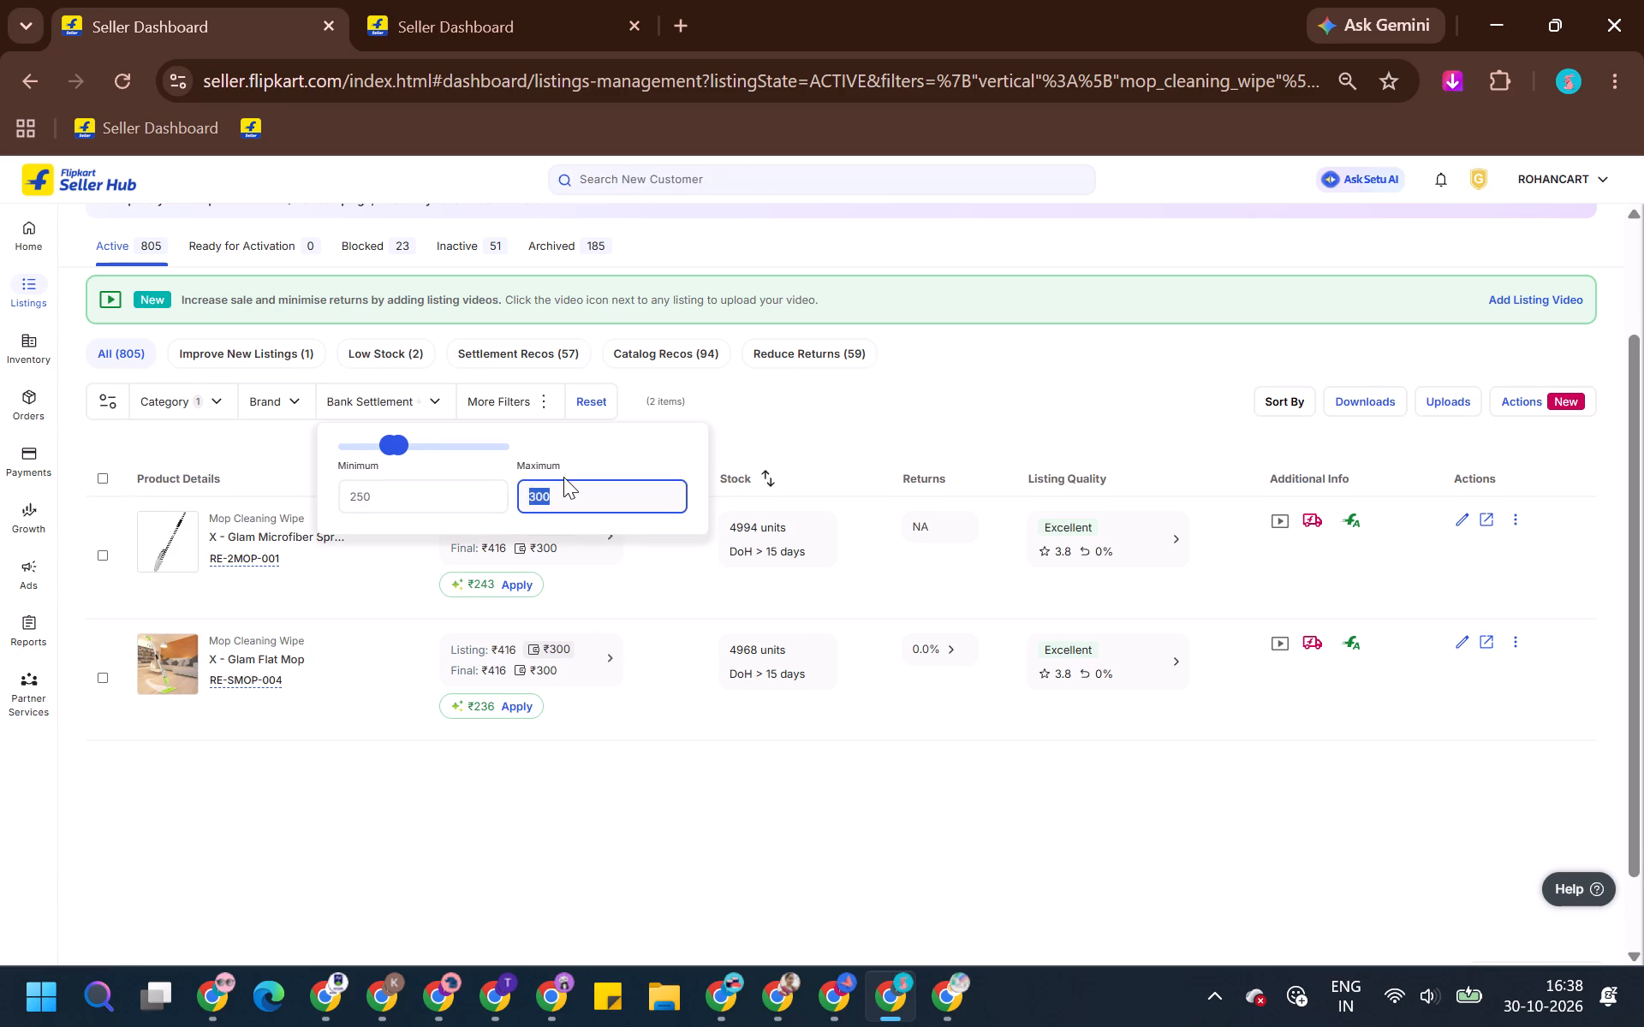
pyautogui.write('250')
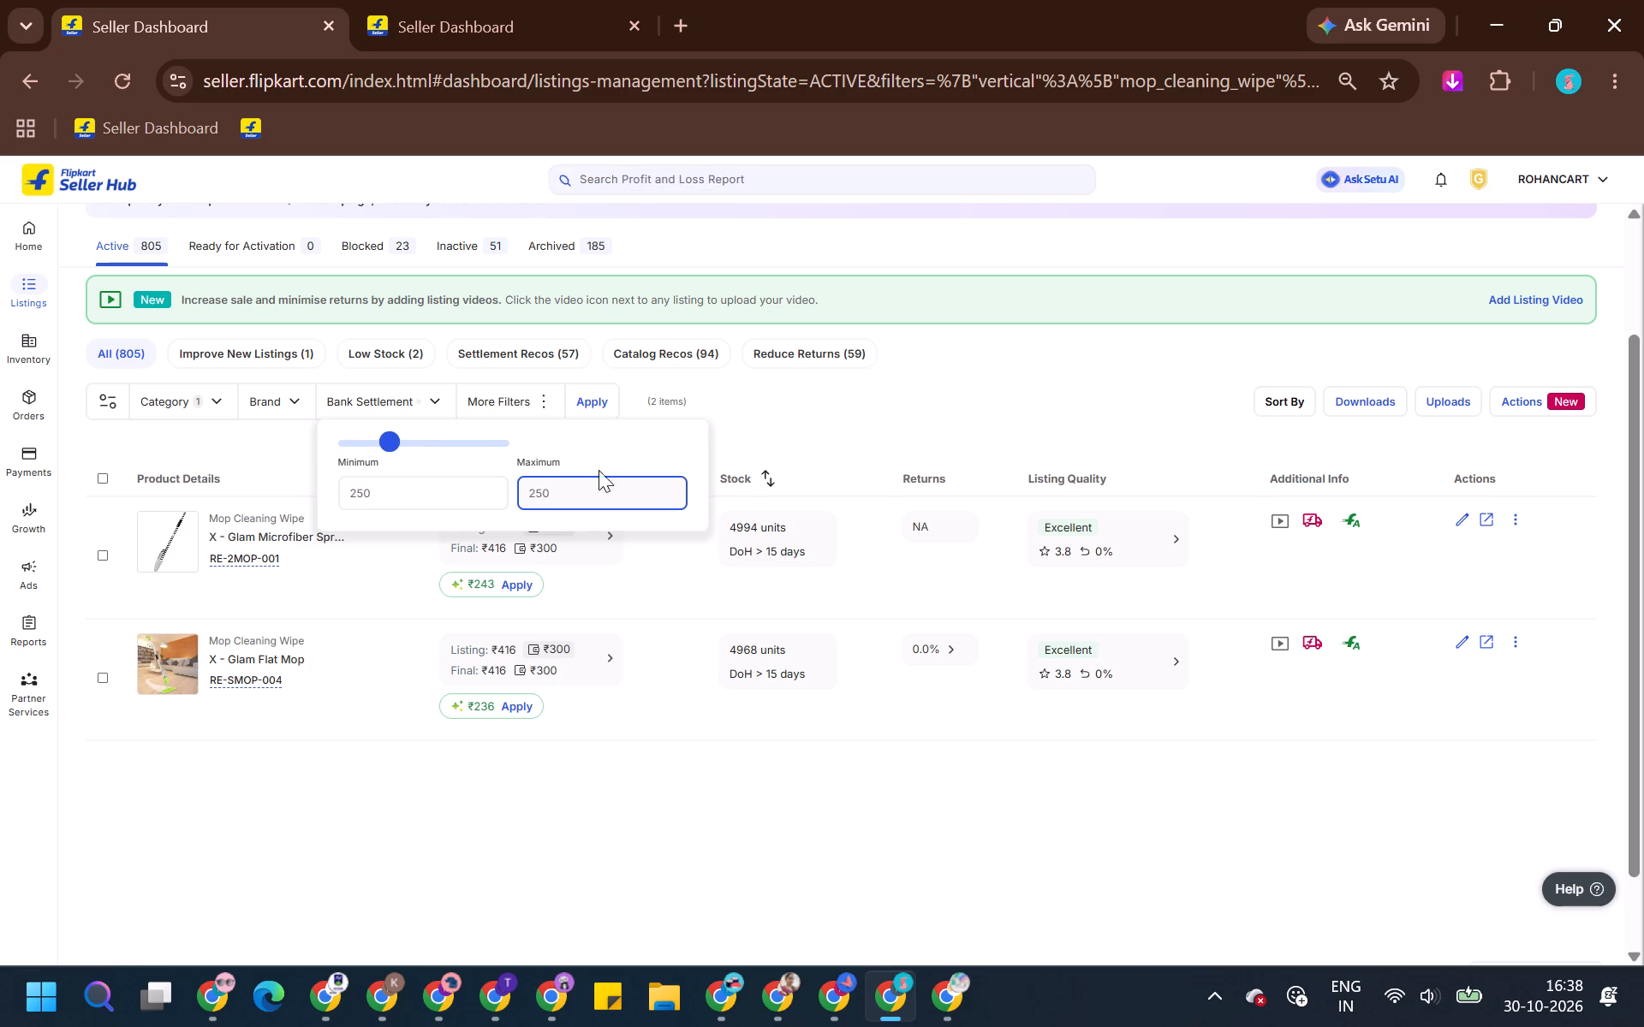
pyautogui.click(603, 409)
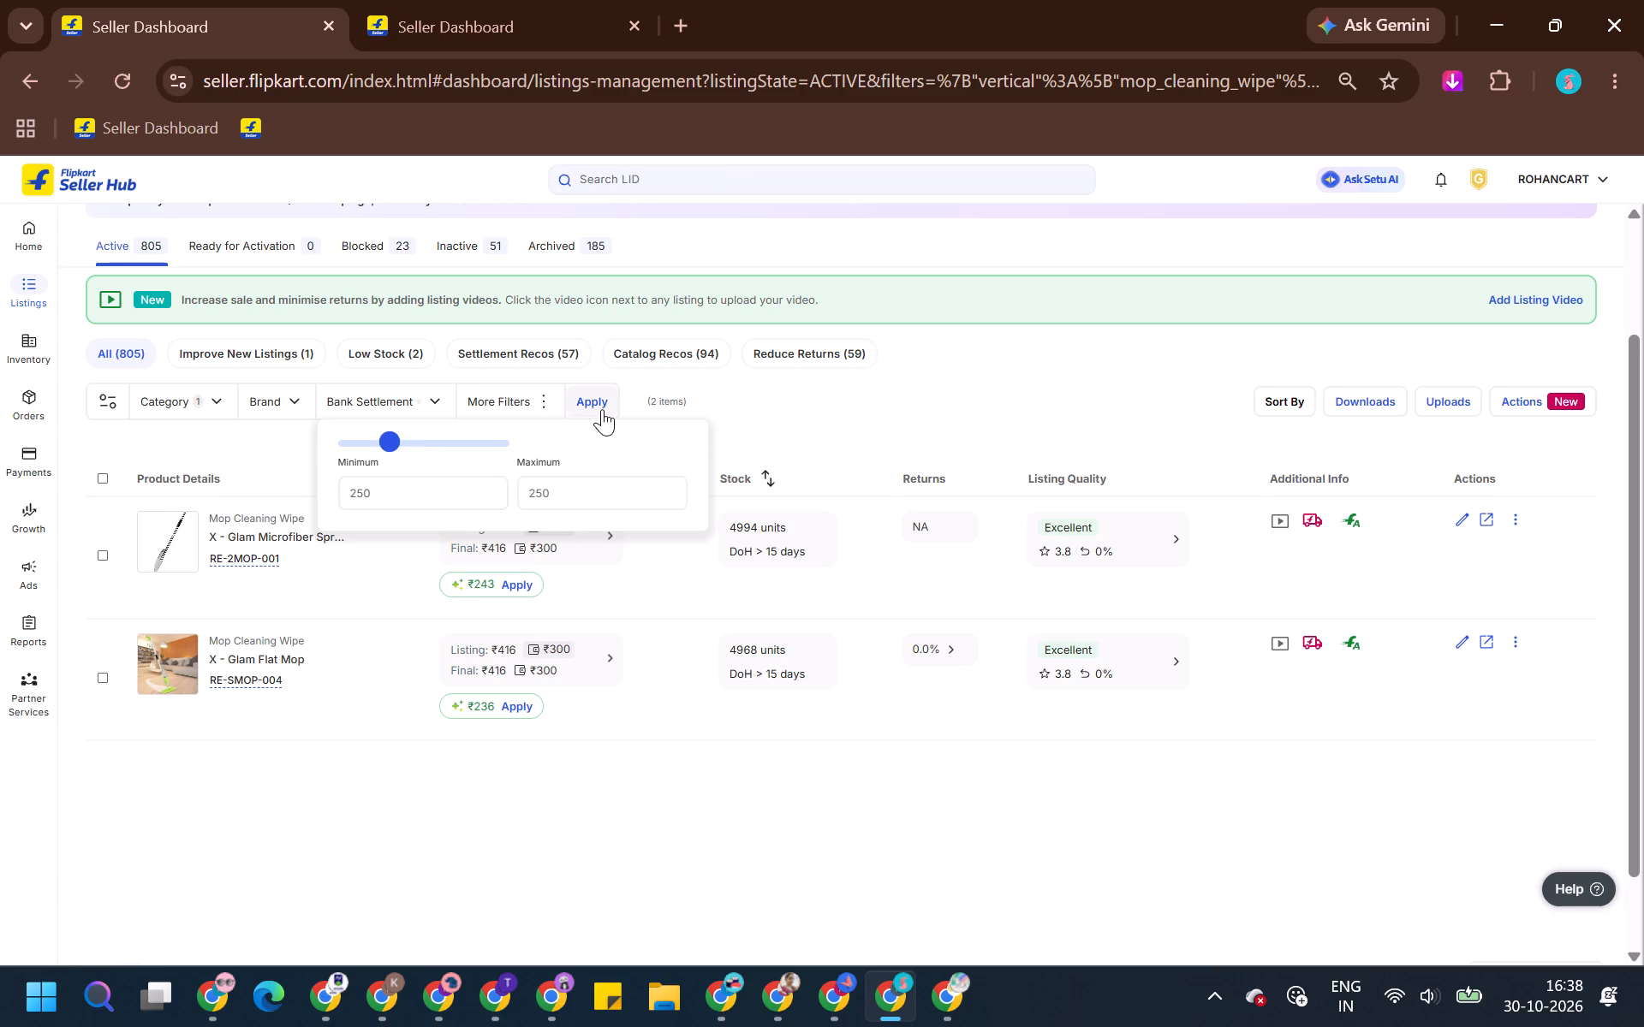
pyautogui.click(408, 411)
pyautogui.doubleClick(450, 498)
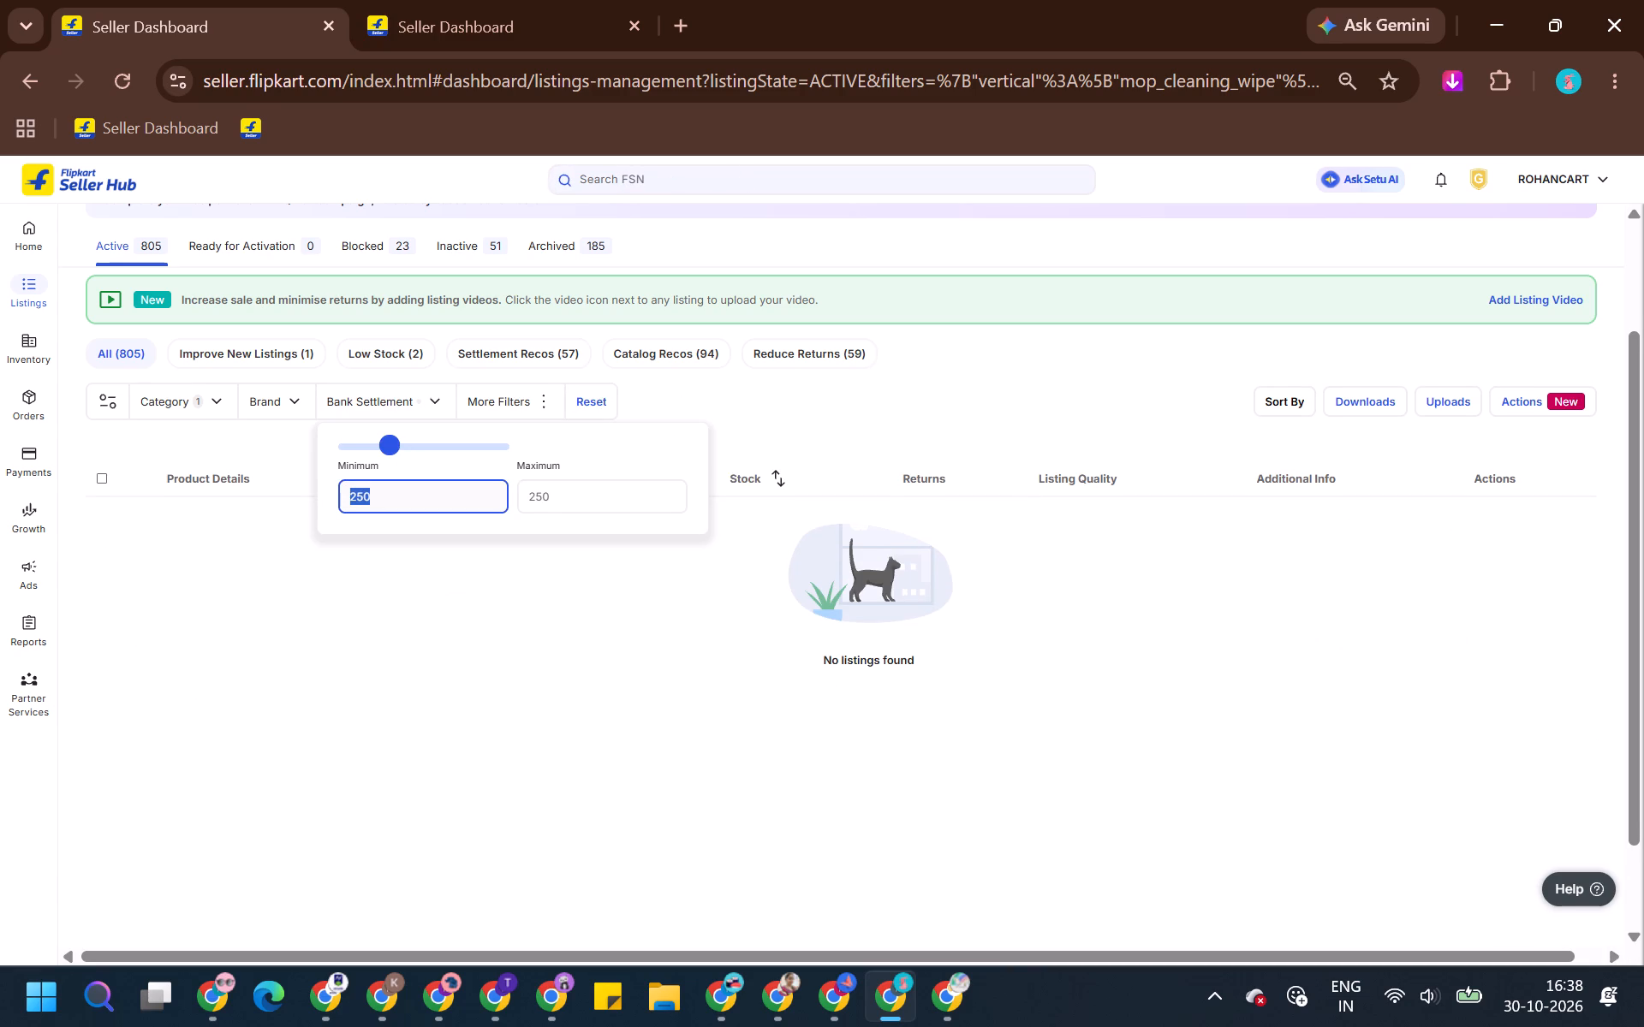
pyautogui.write('200')
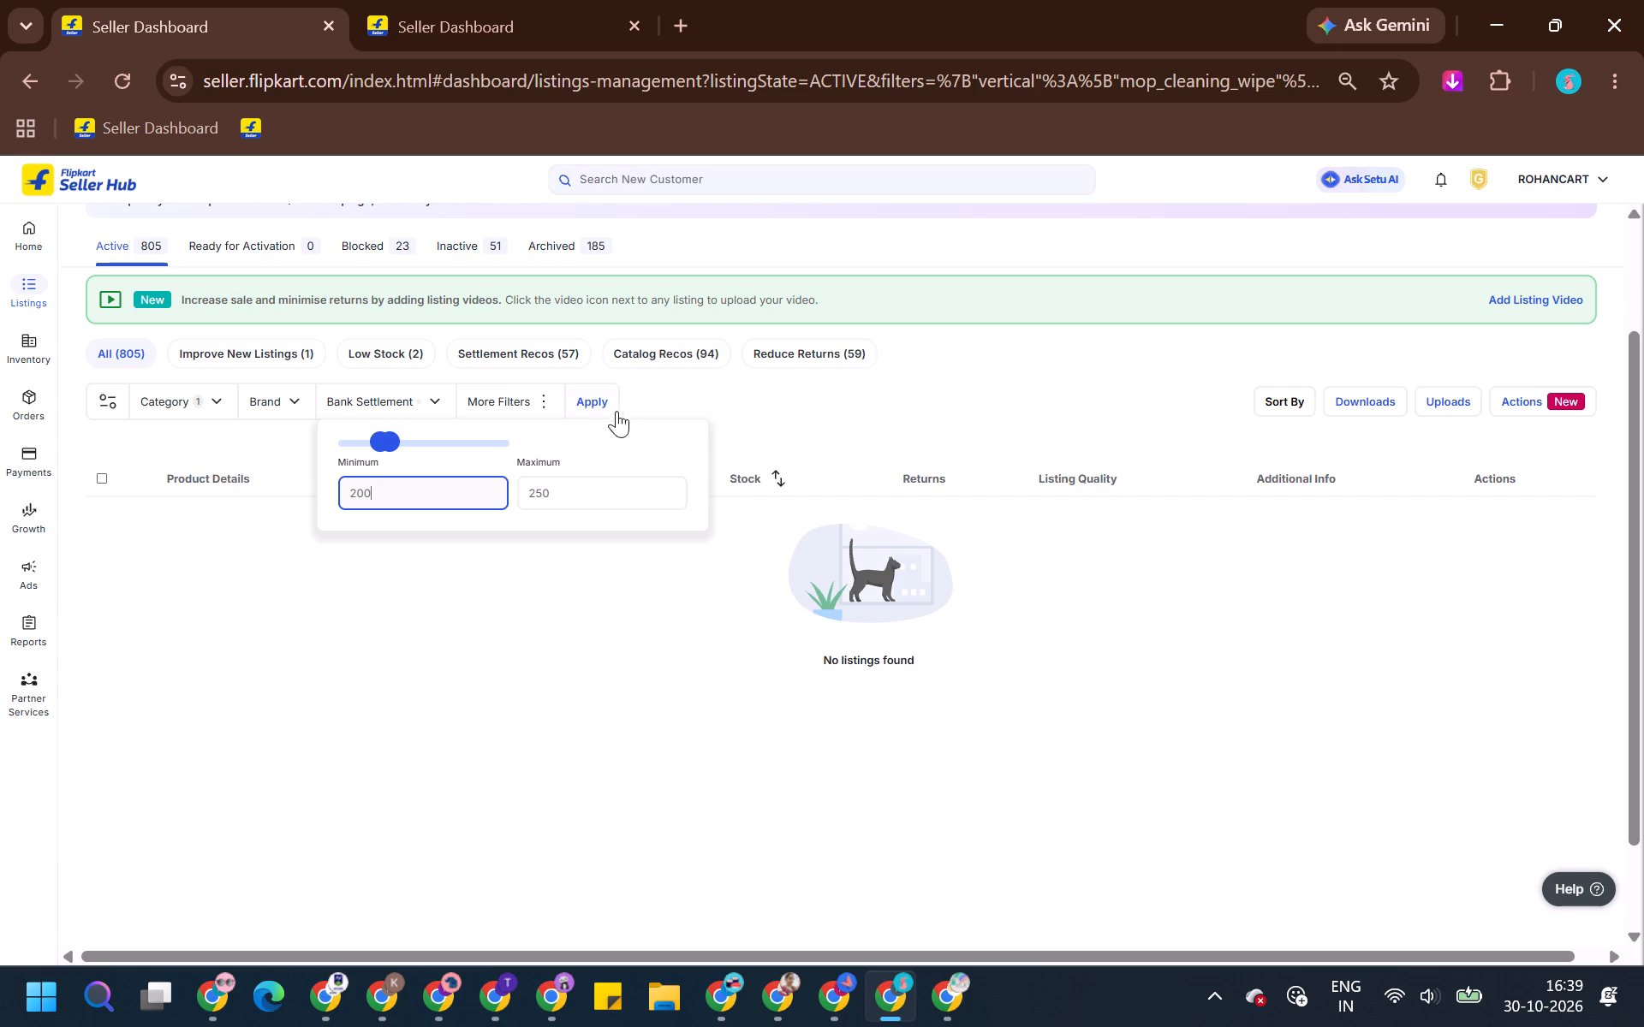
pyautogui.click(610, 406)
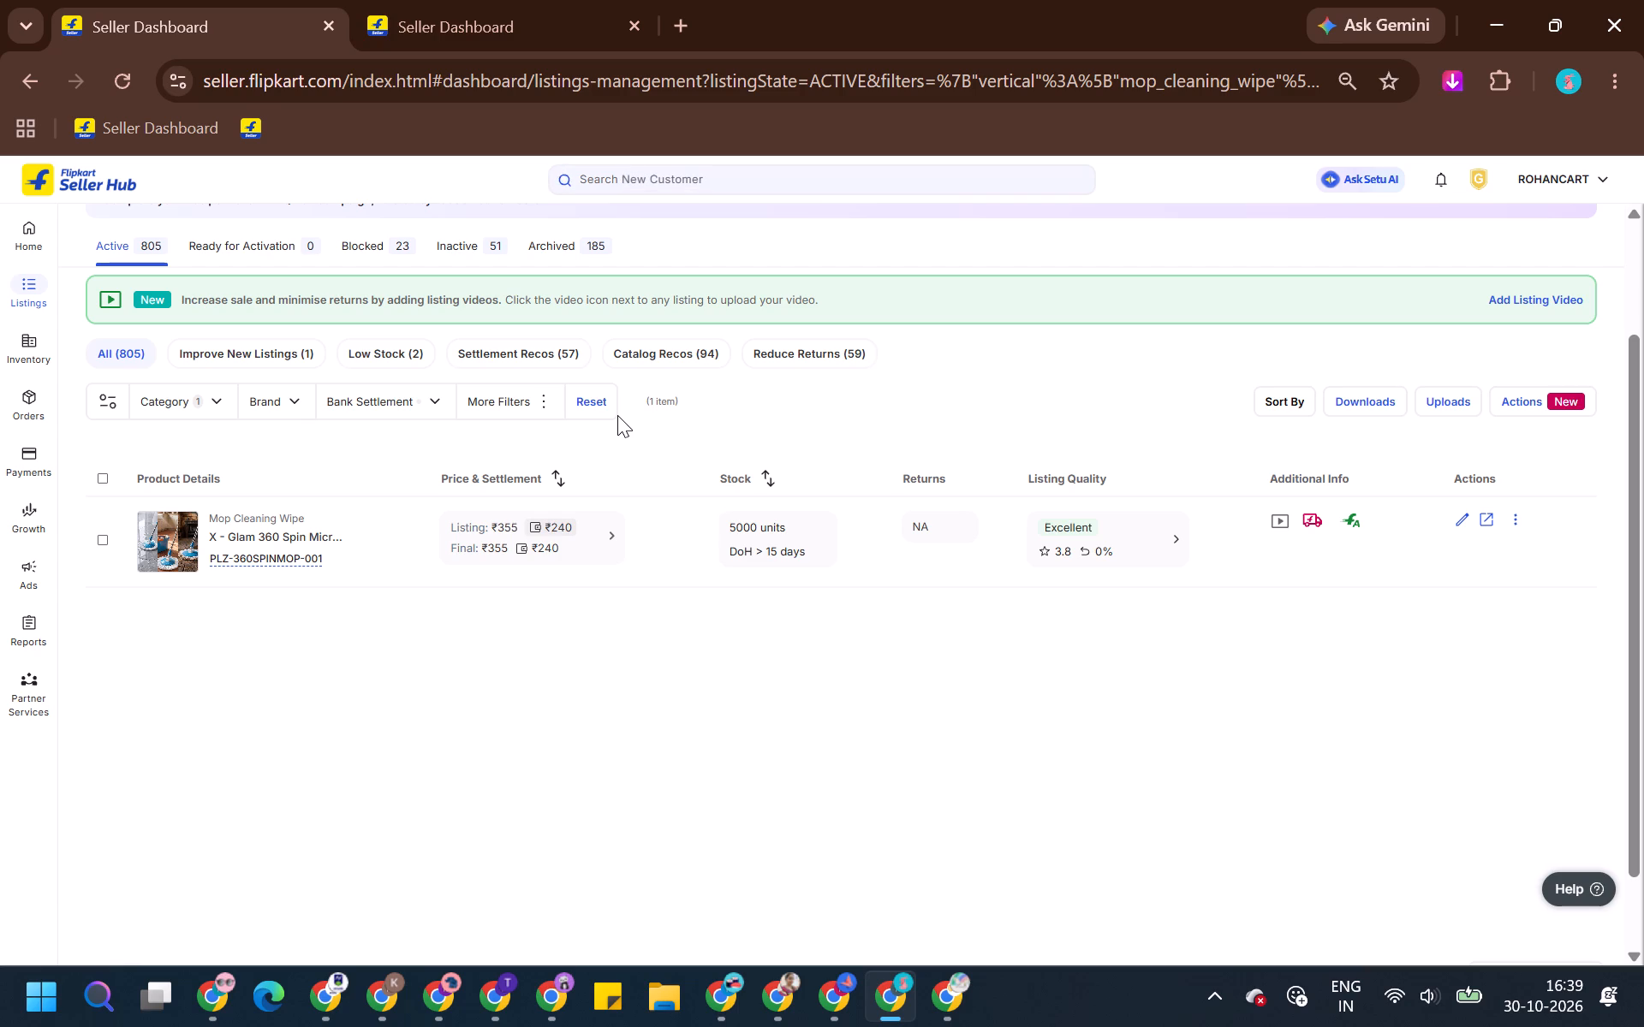
# Filter the mop listings to bank settlements from ₹300 to ₹500.
pyautogui.click(421, 410)
pyautogui.click(523, 630)
pyautogui.click(441, 393)
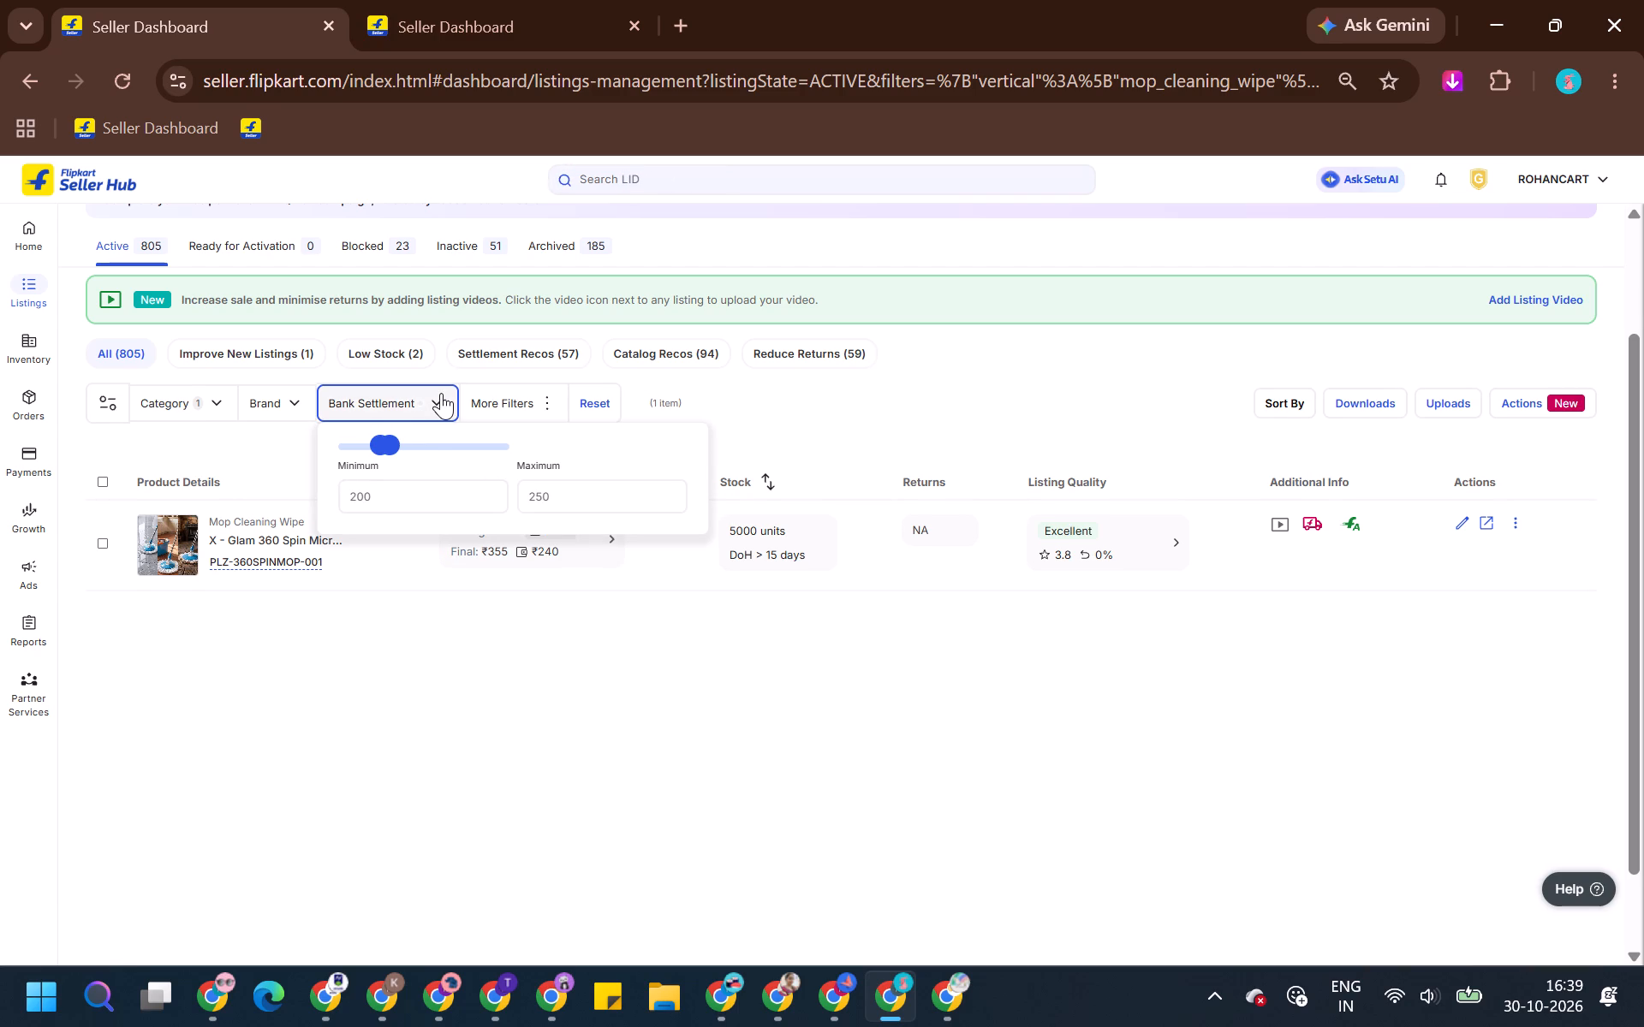
pyautogui.click(420, 500)
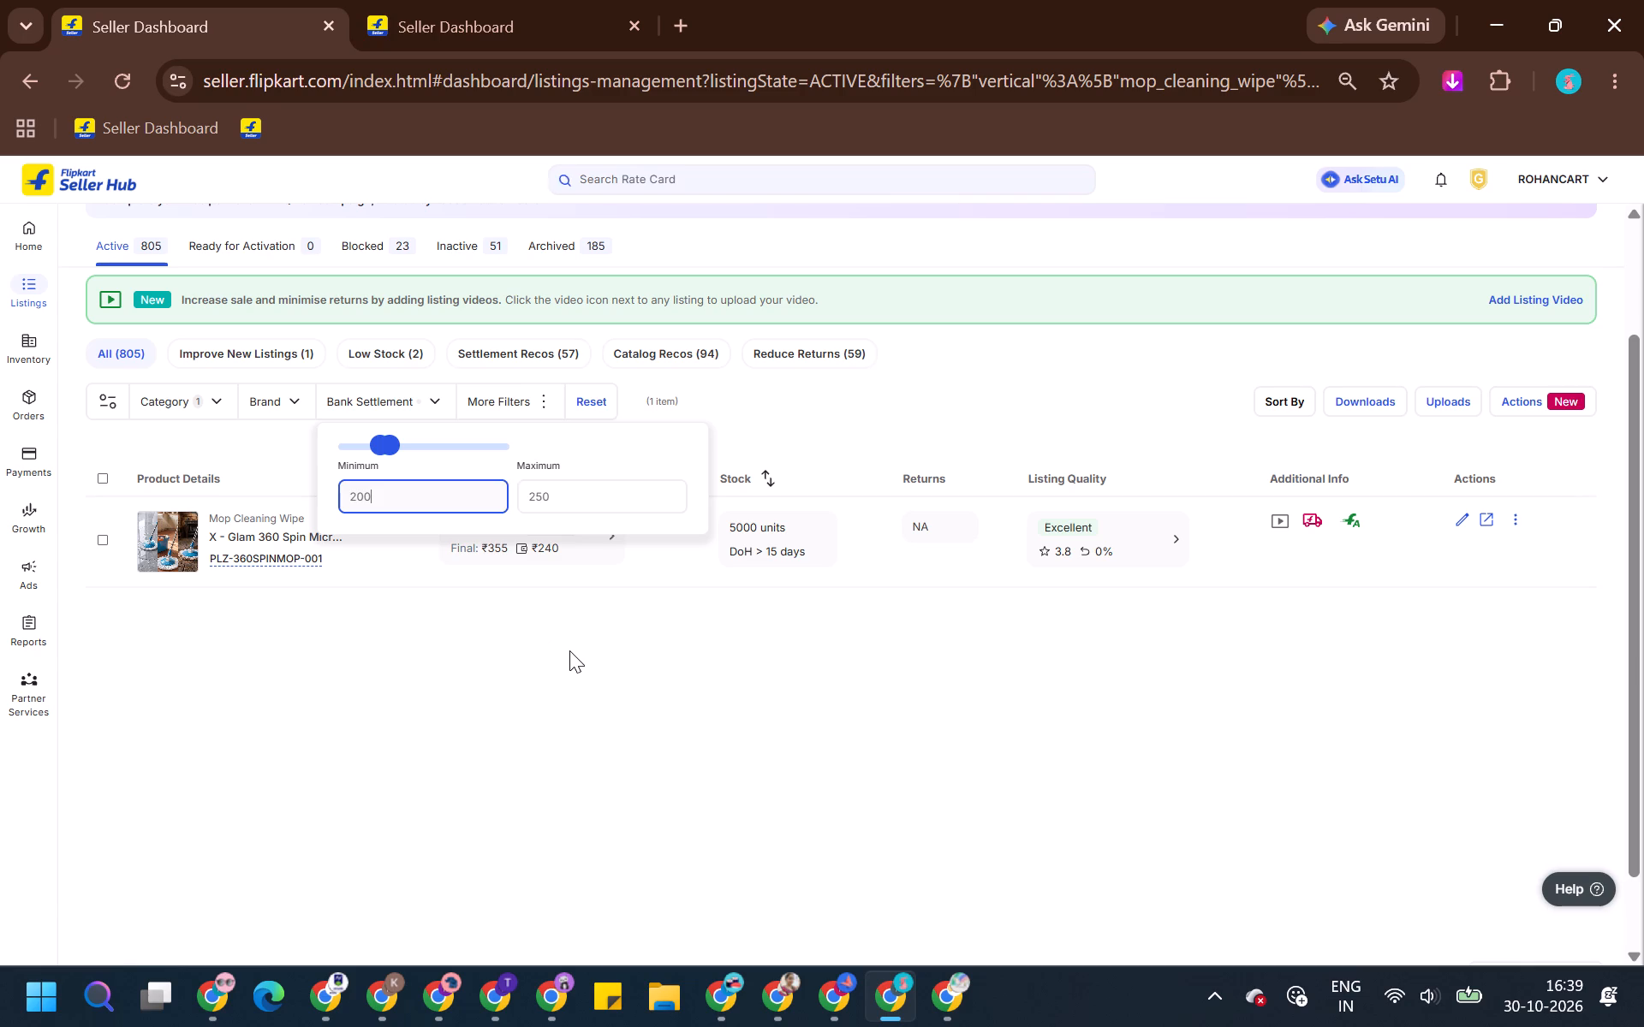
pyautogui.click(568, 650)
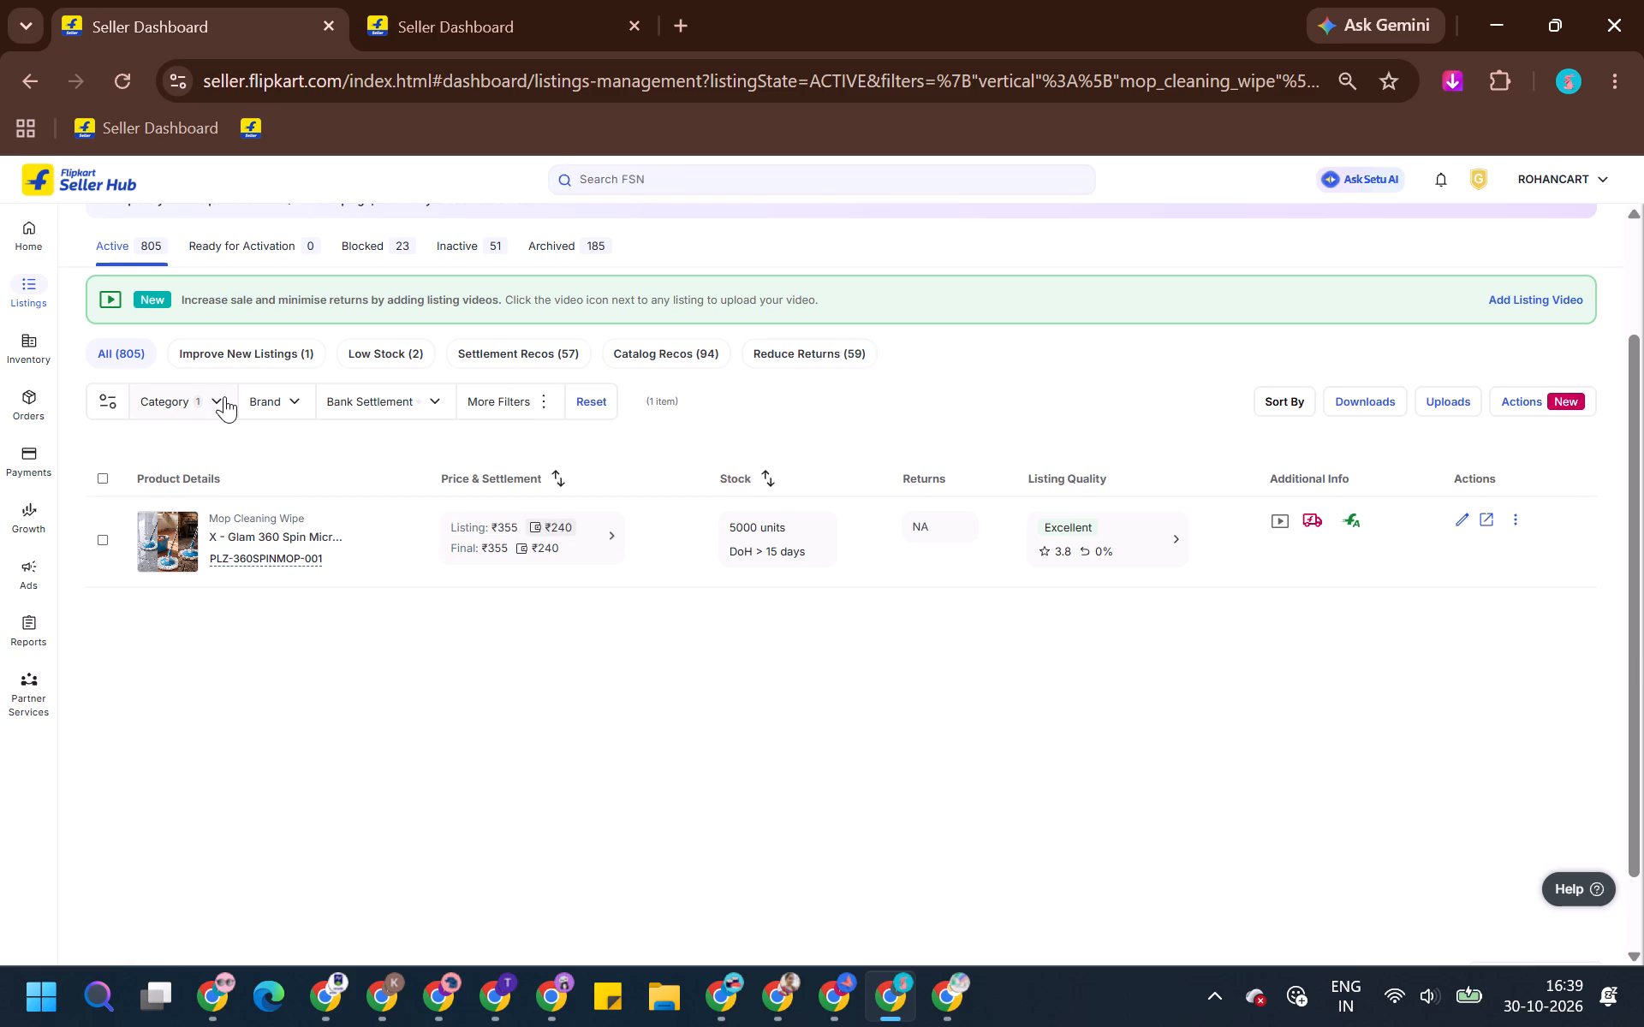
pyautogui.click(408, 410)
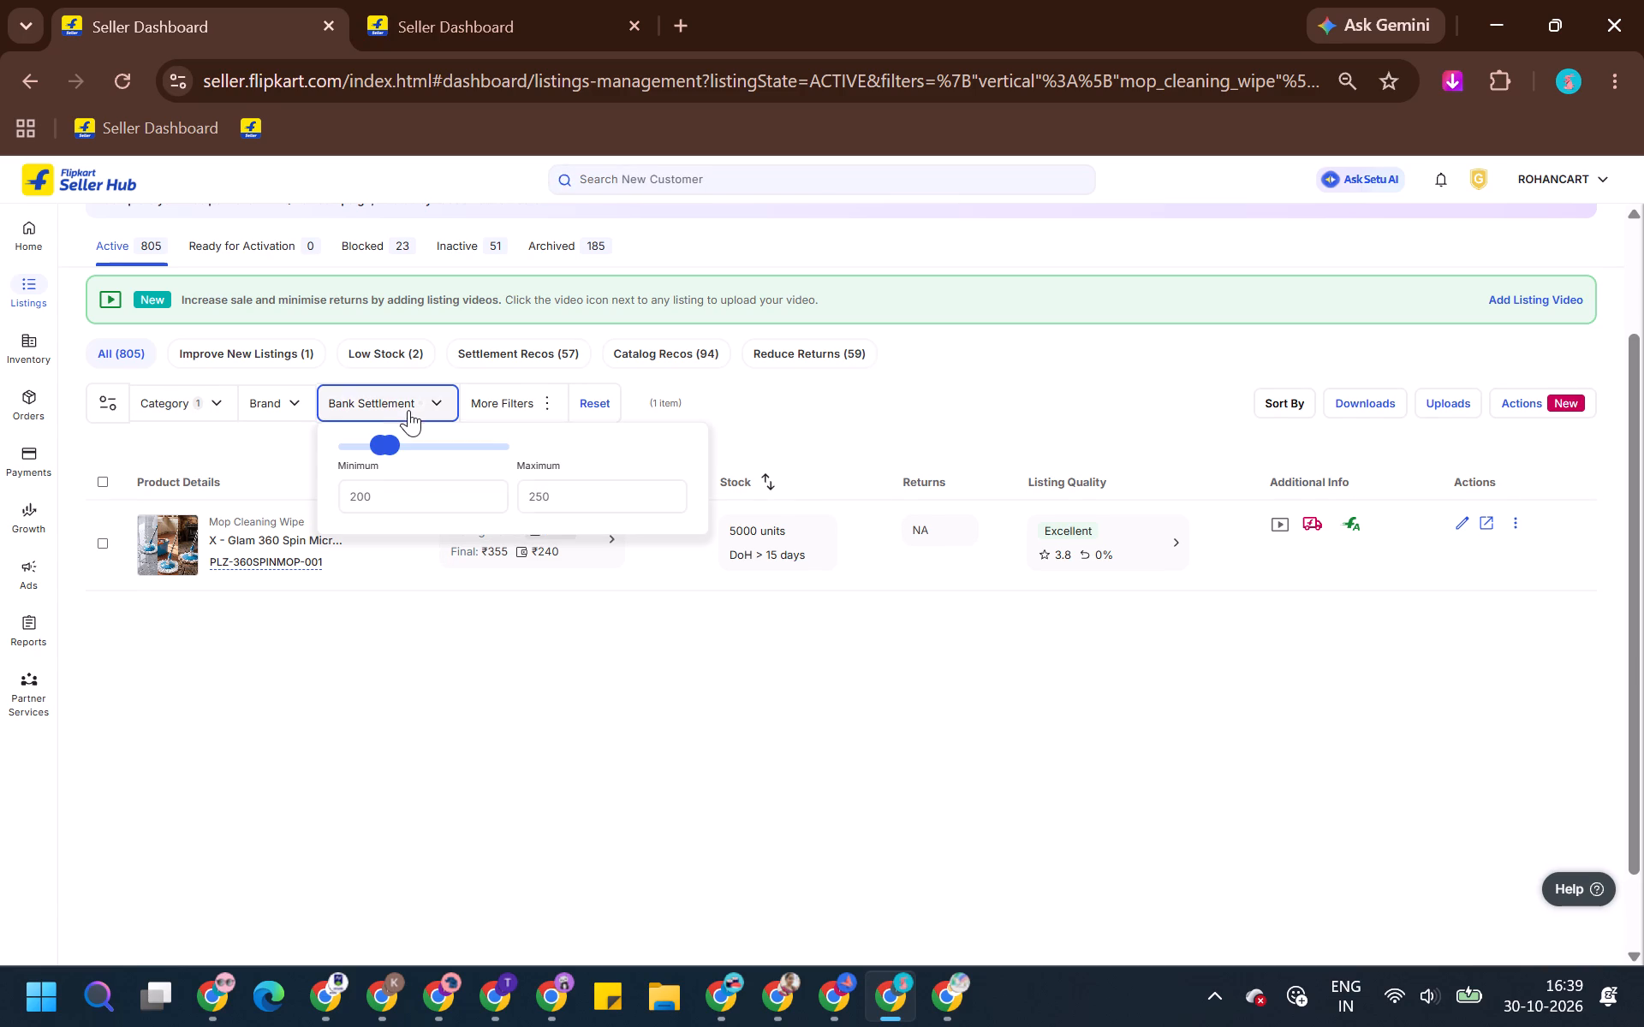
pyautogui.doubleClick(384, 493)
pyautogui.write('300')
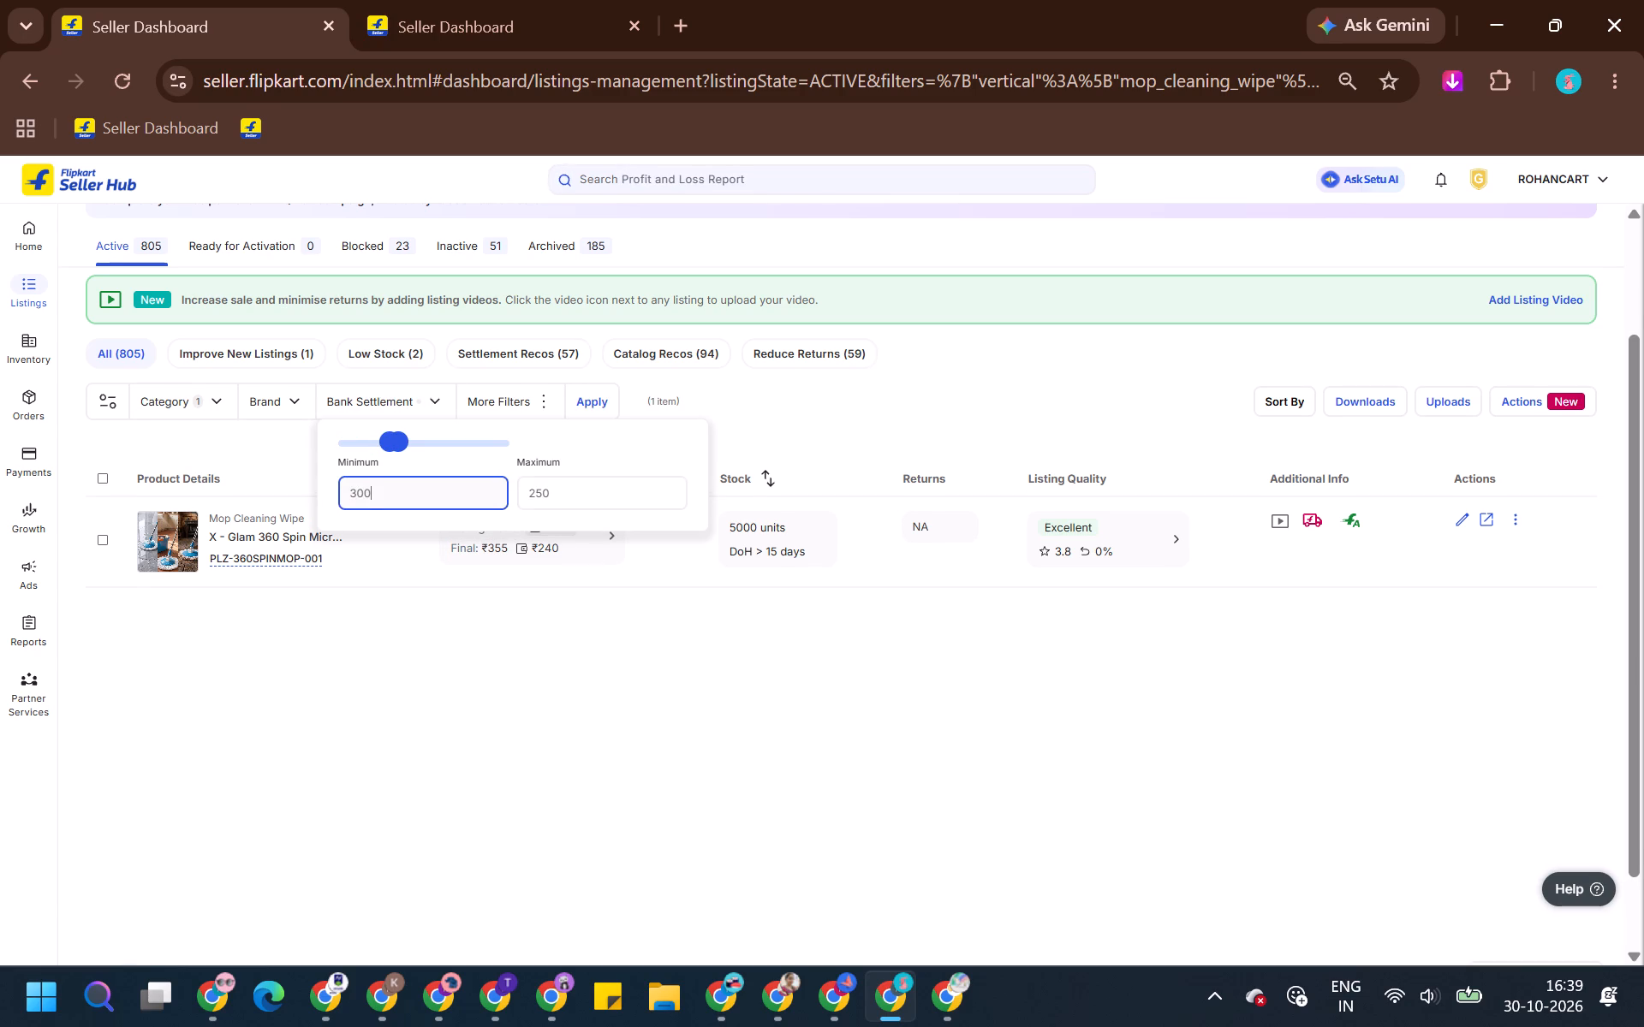
pyautogui.press('Tab')
pyautogui.write('500')
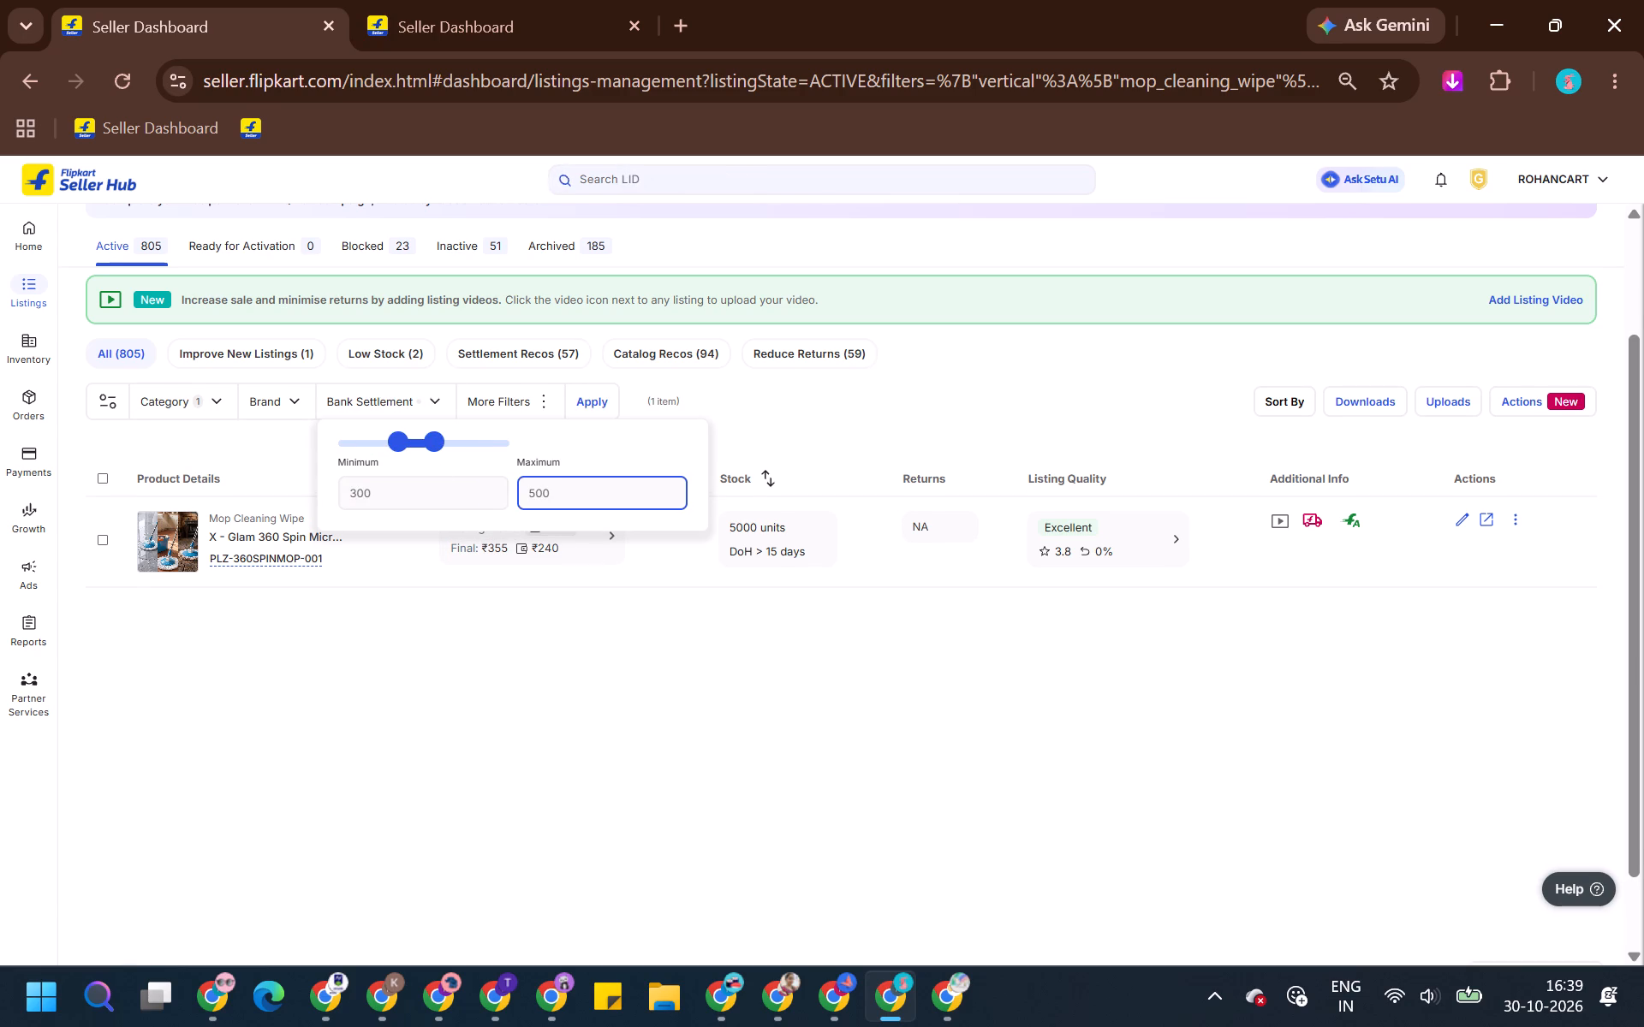
pyautogui.click(586, 405)
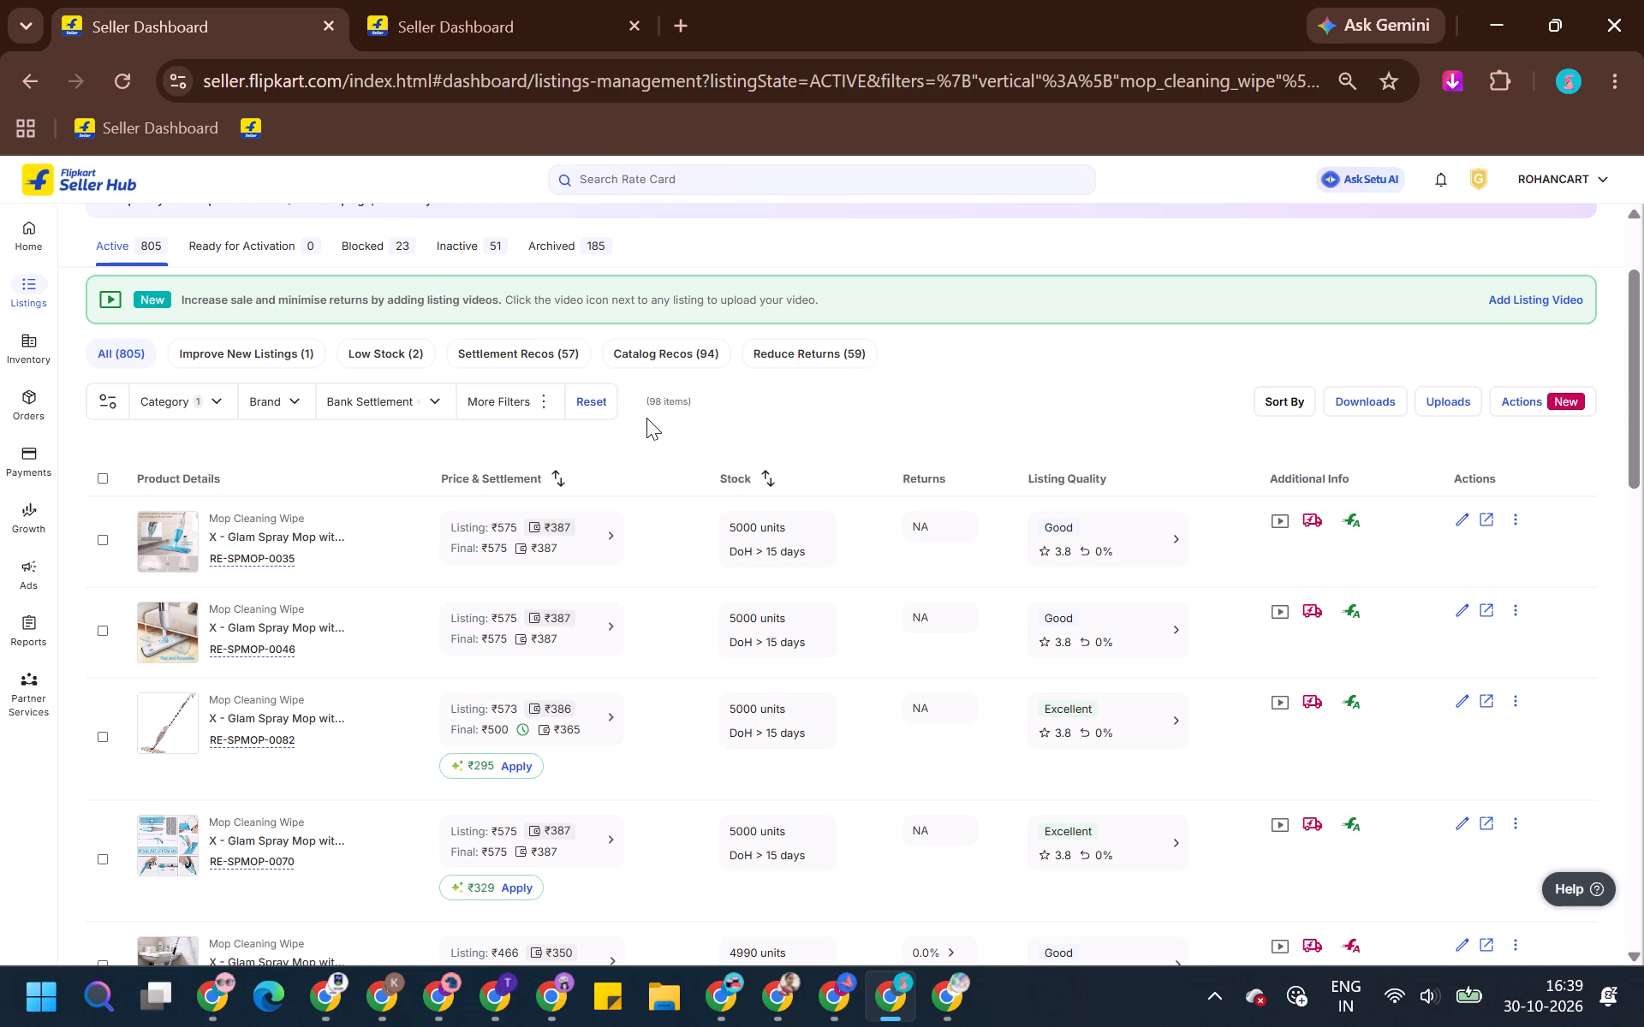
# Change the bank settlement filter back to a range of ₹200 to ₹250 for the mop listings.
pyautogui.click(437, 392)
pyautogui.doubleClick(545, 488)
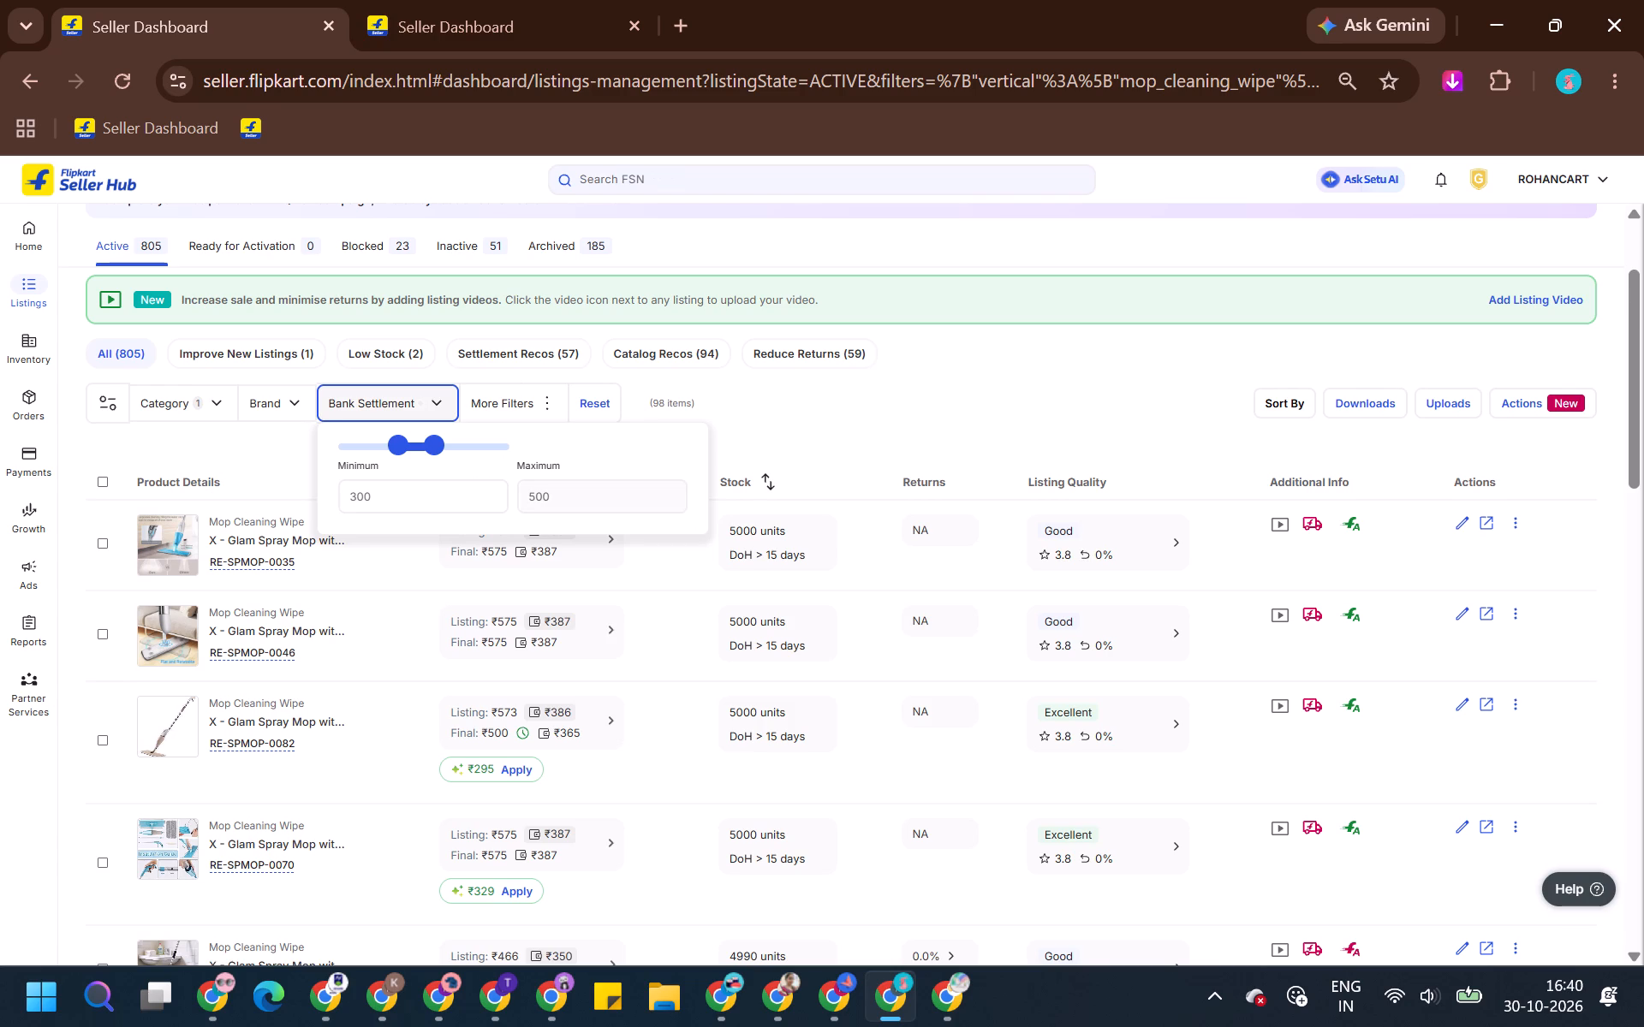
pyautogui.write('259')
pyautogui.press('BackSpace')
pyautogui.press('0')
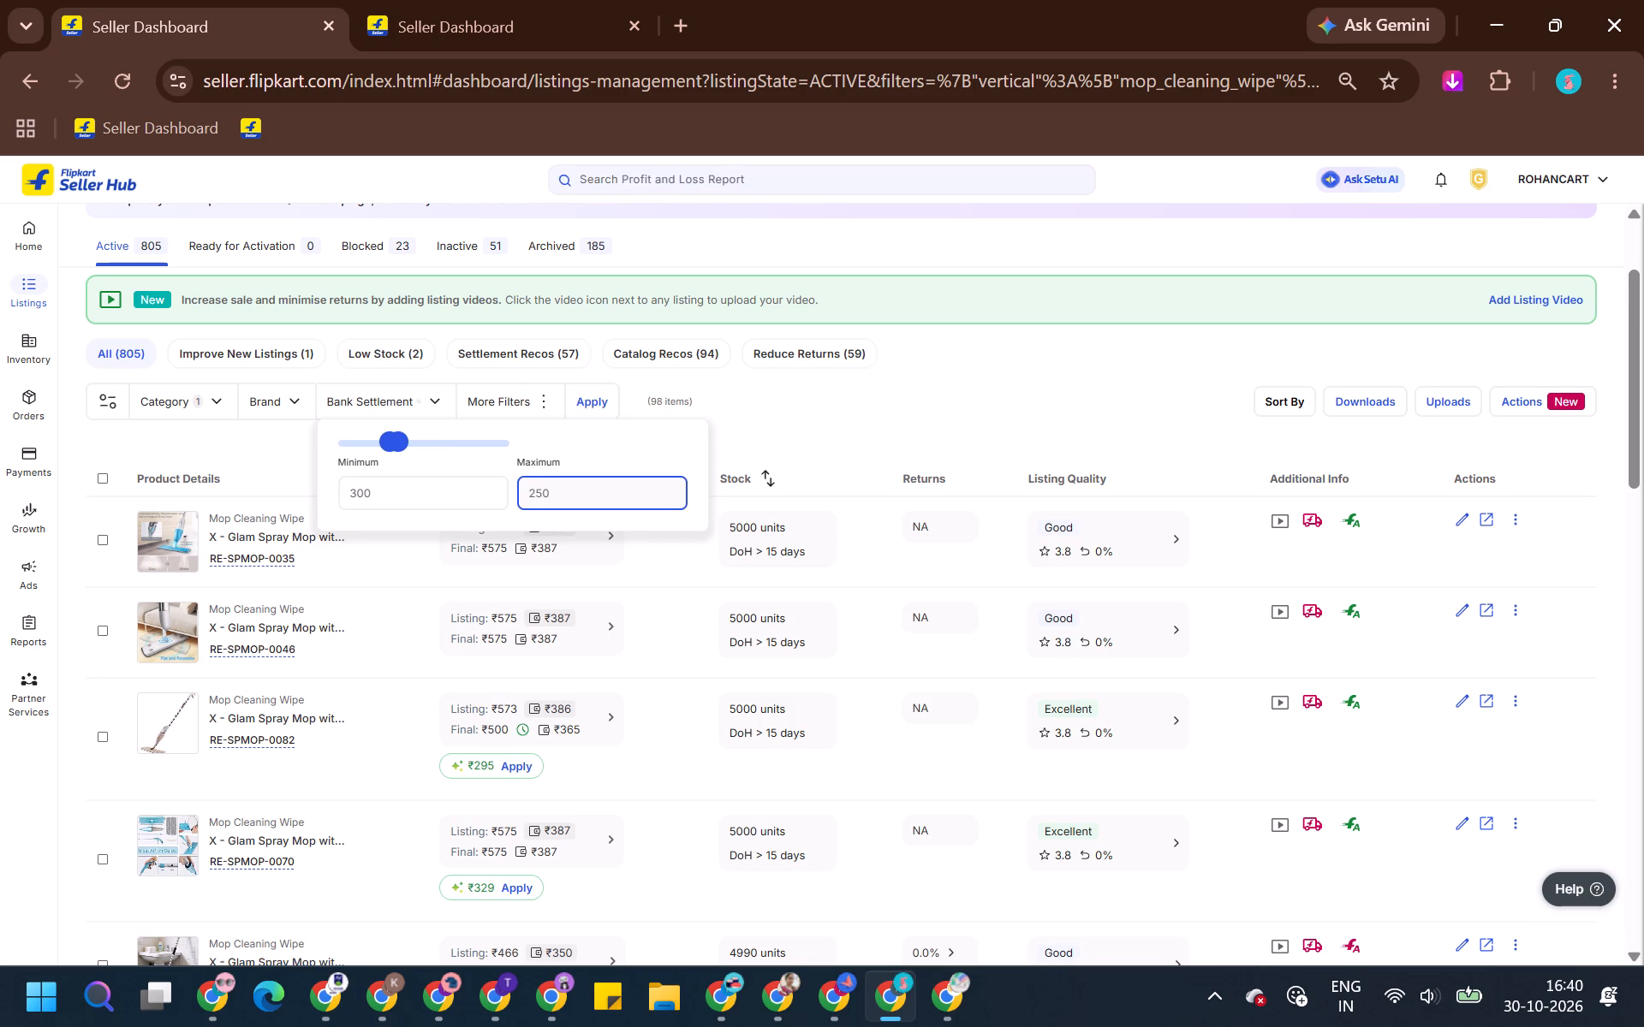
pyautogui.click(593, 403)
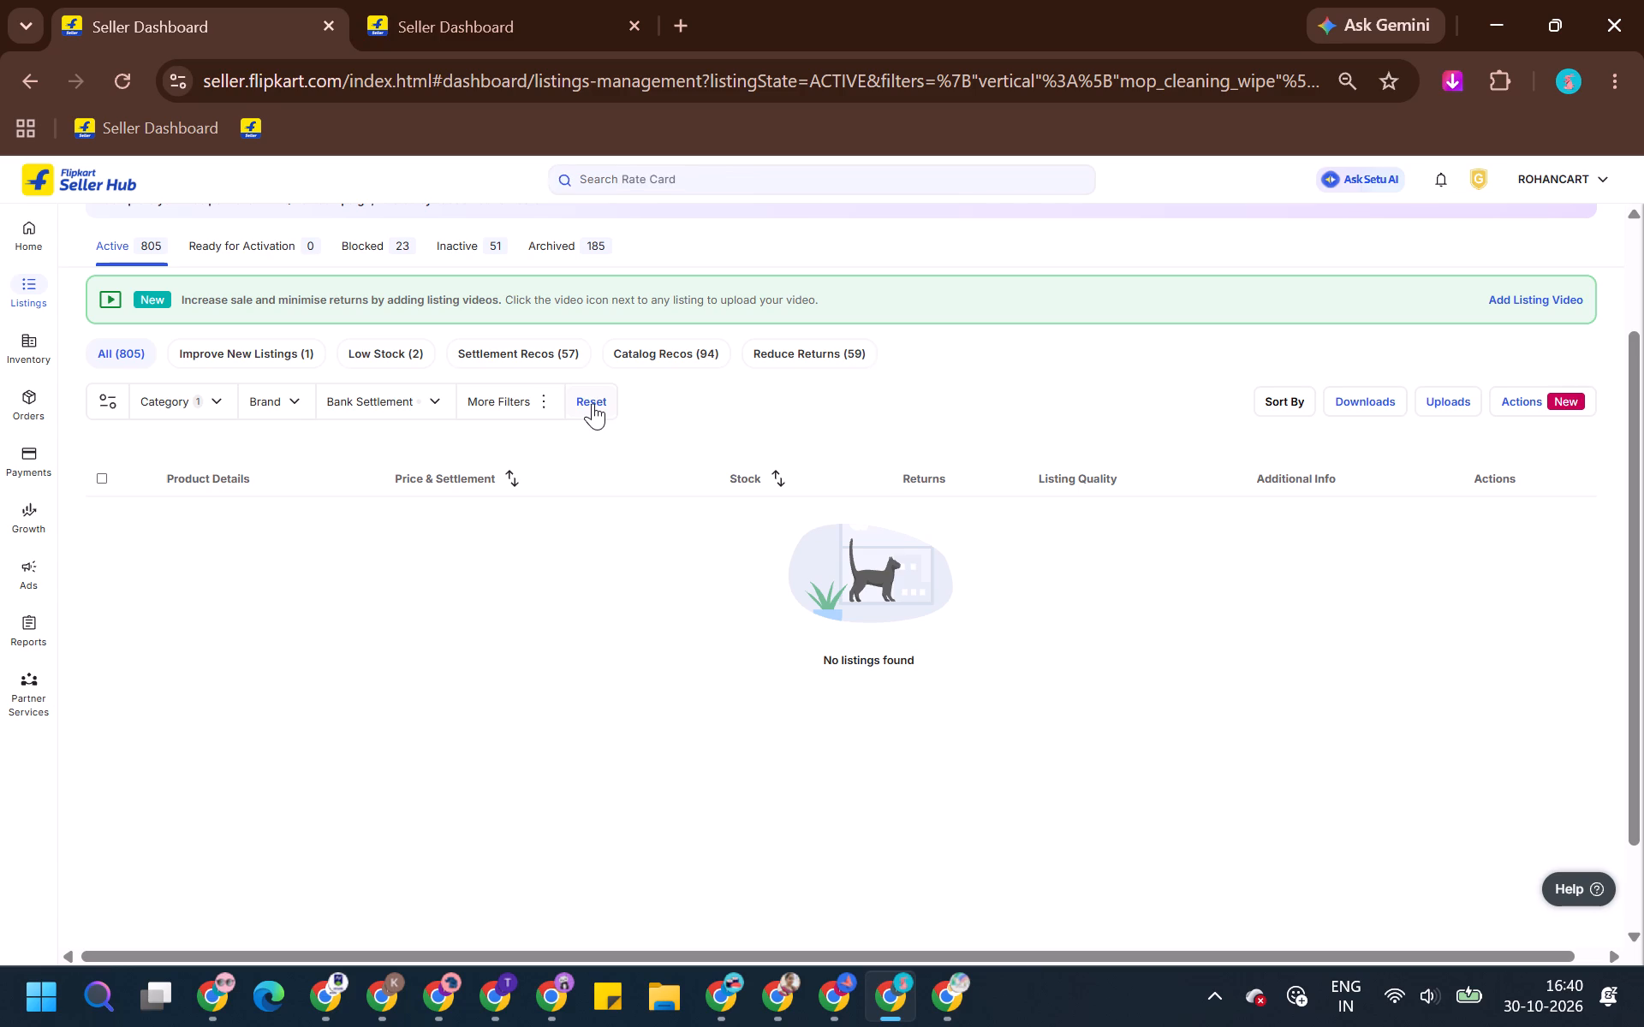
pyautogui.click(421, 405)
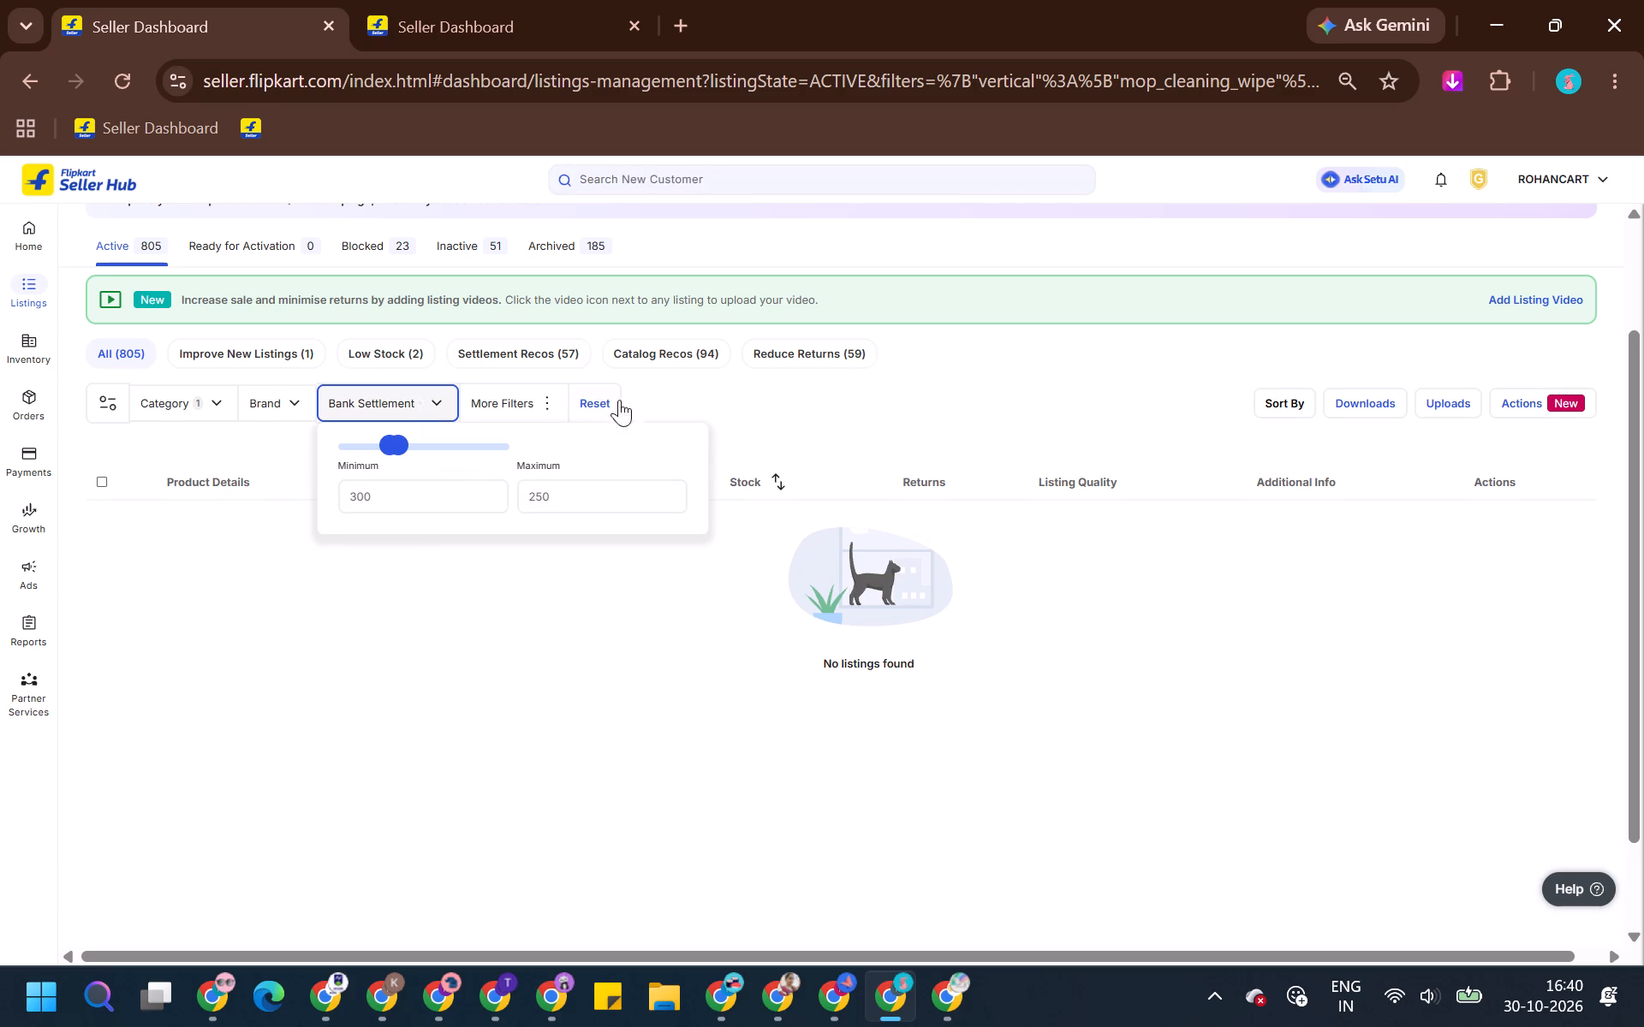
pyautogui.click(586, 487)
pyautogui.click(751, 403)
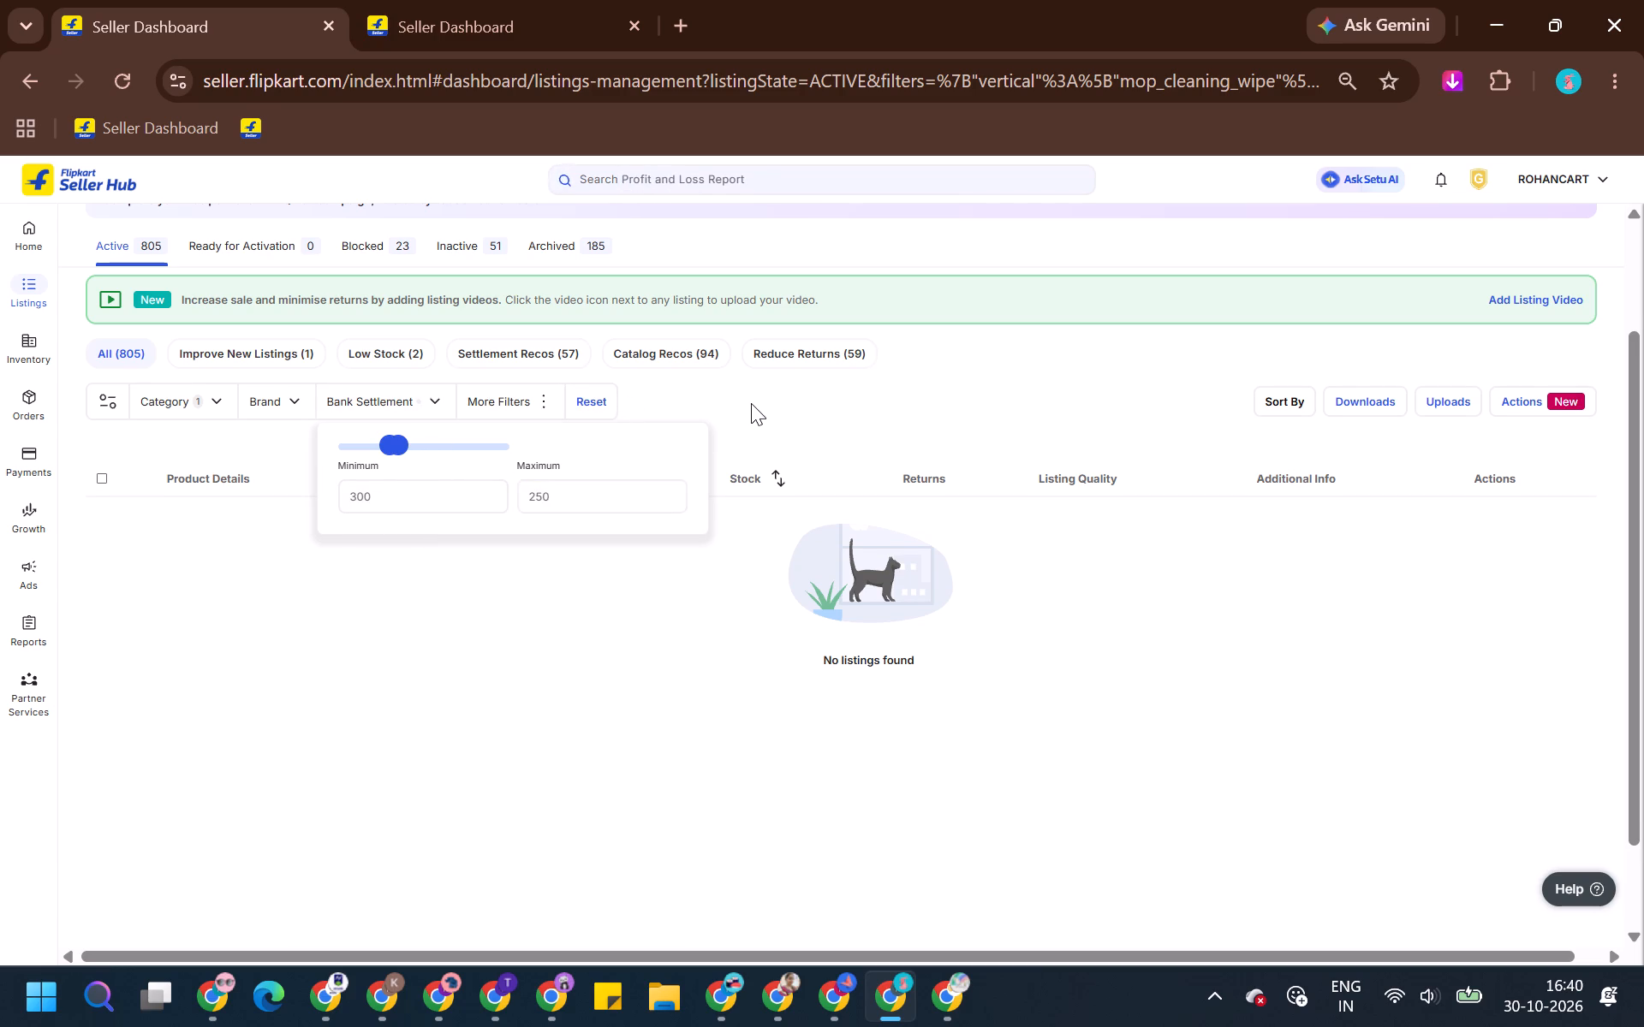
pyautogui.click(380, 407)
pyautogui.doubleClick(402, 497)
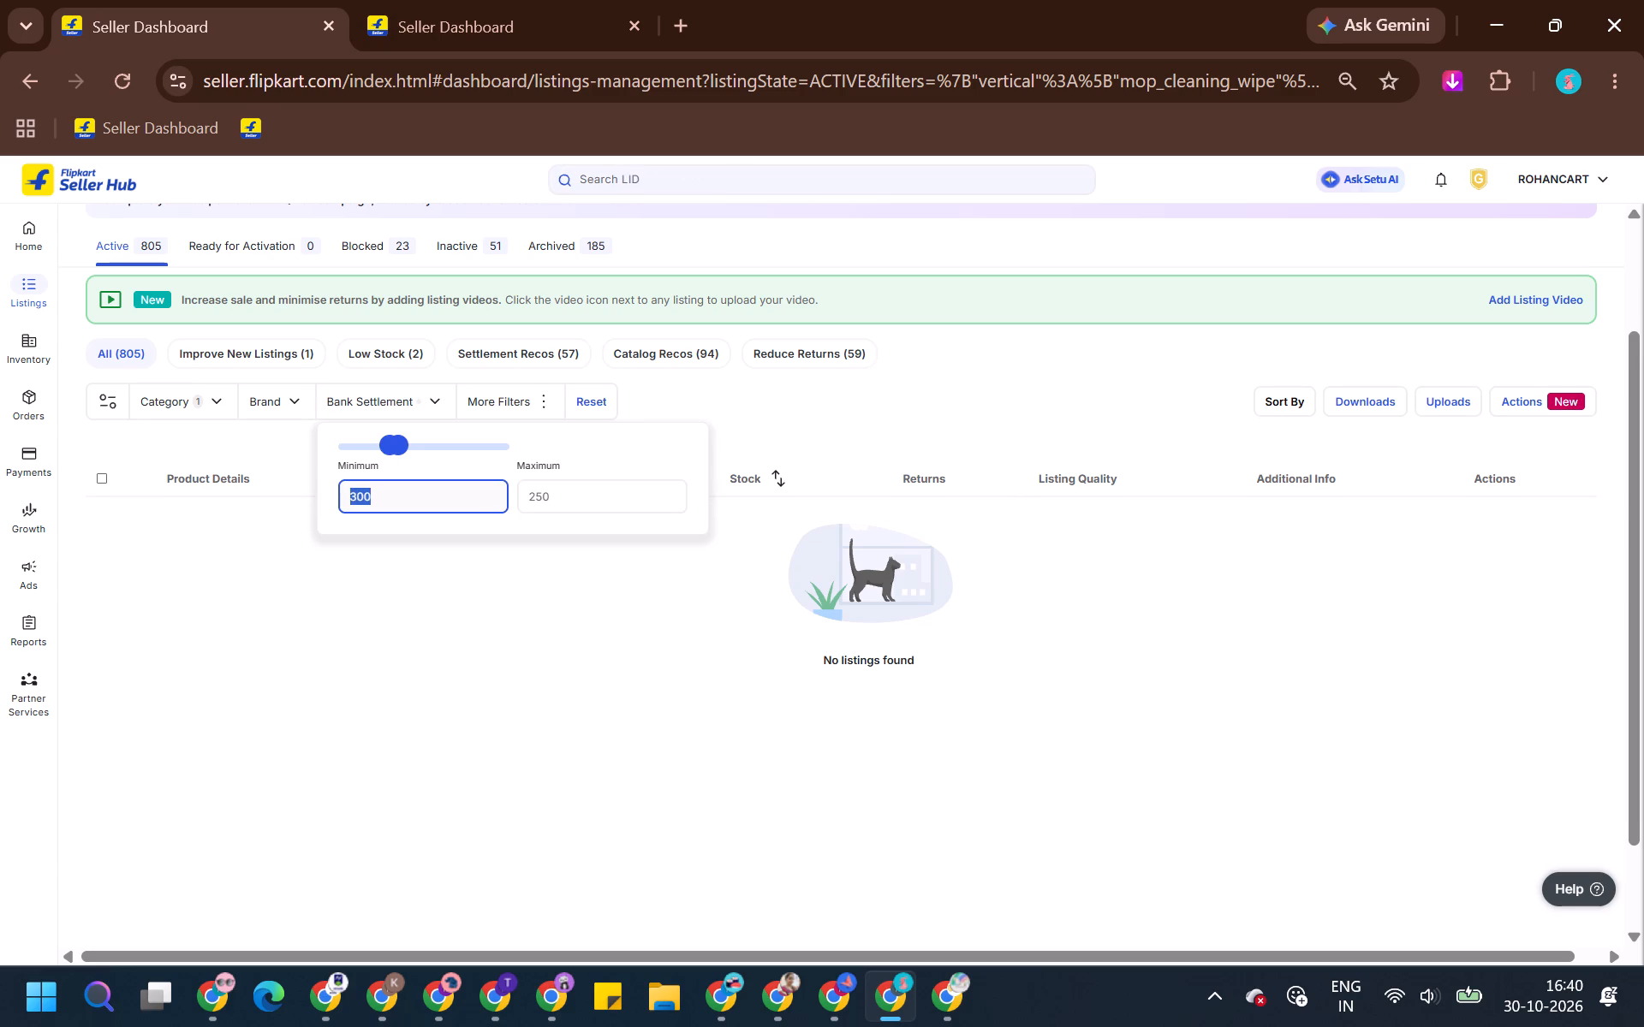
pyautogui.write('200')
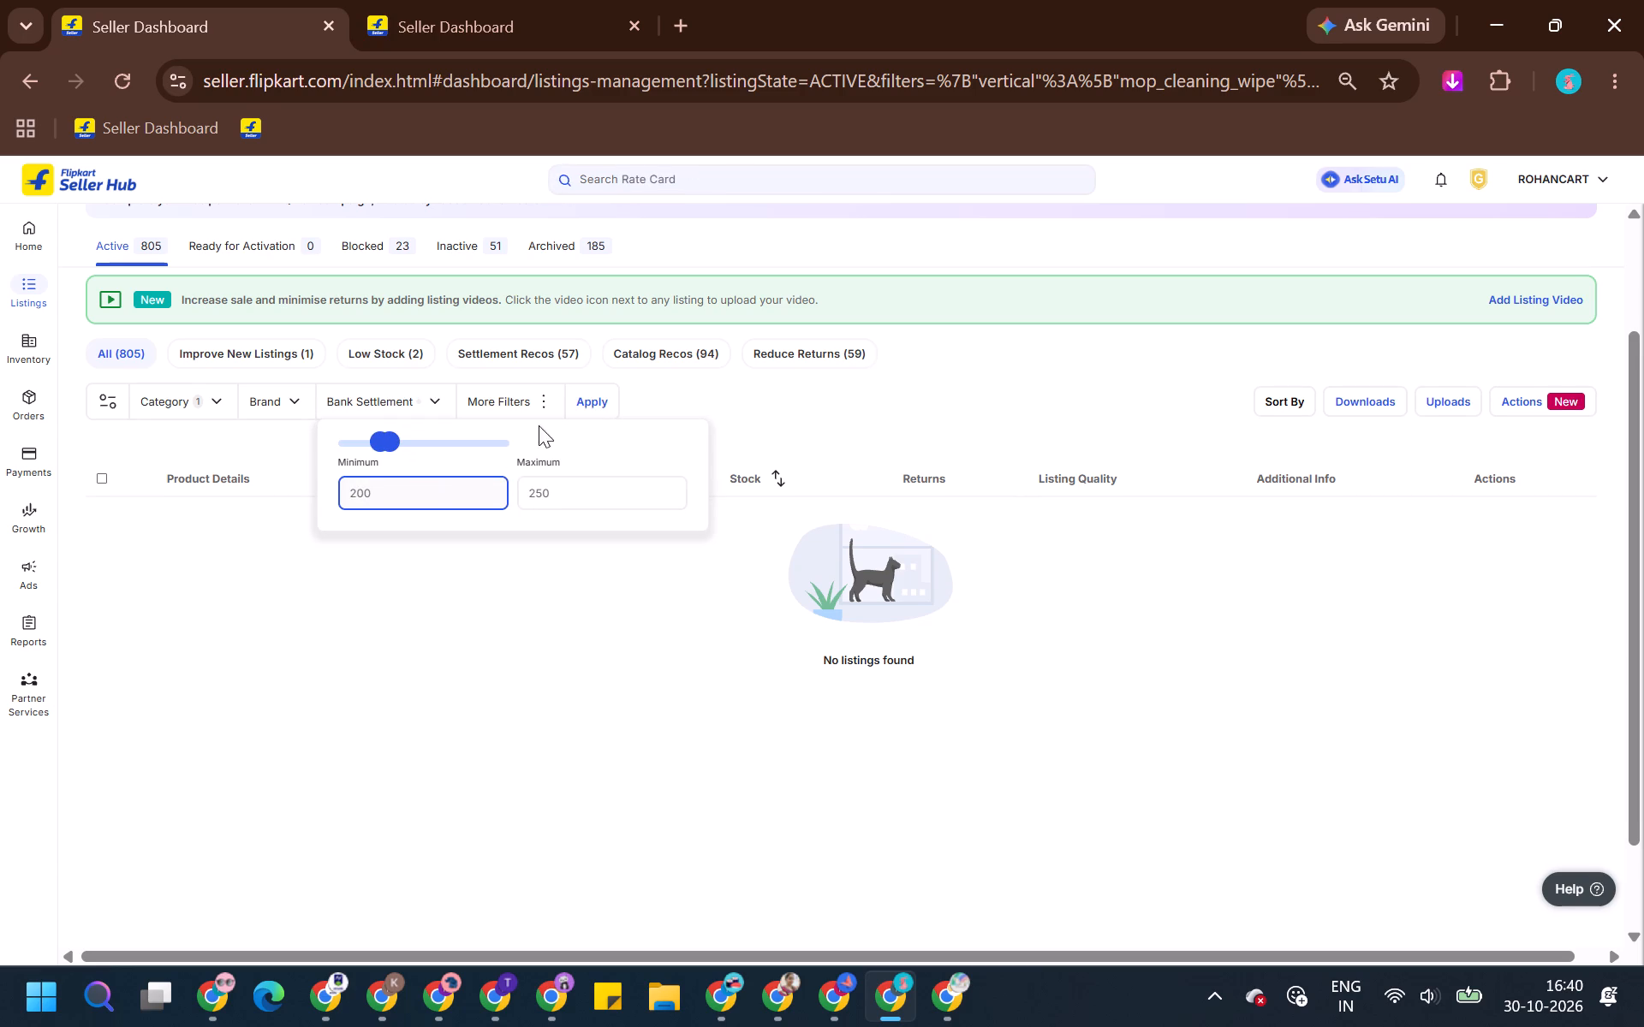
# Apply the ₹200 to ₹250 bank settlement filter to the mop listings and review the filtered list.
pyautogui.click(570, 404)
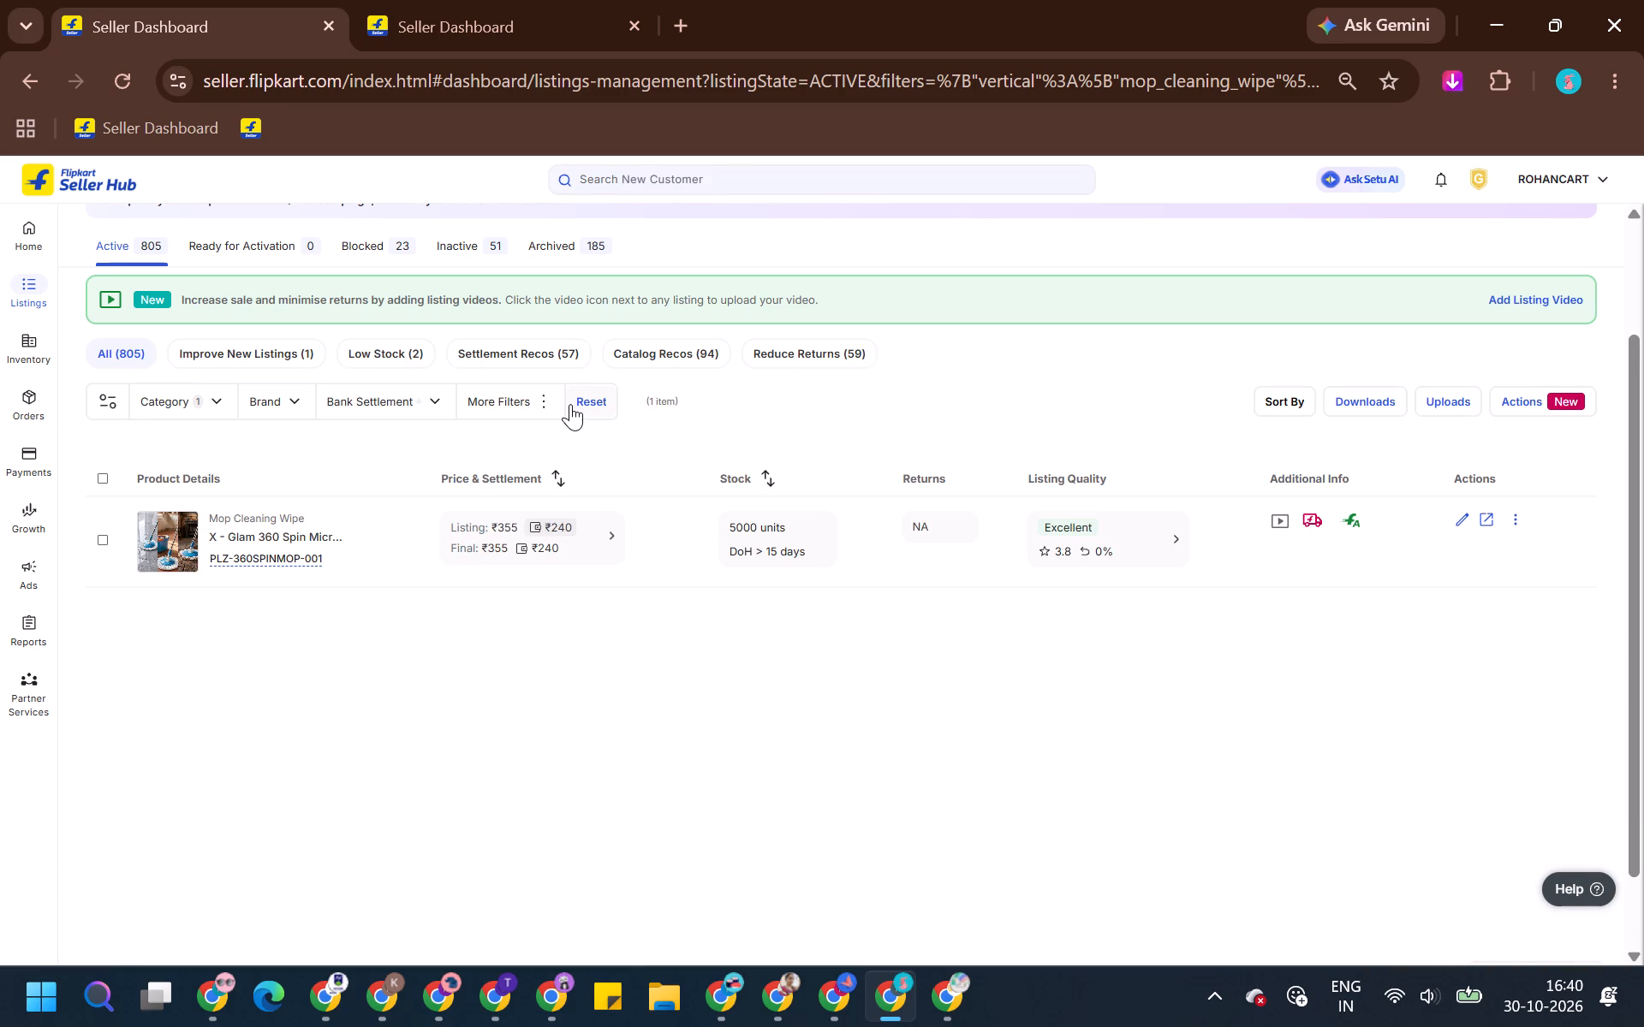
pyautogui.scroll(1, 491, 406)
pyautogui.scroll(-5, 491, 406)
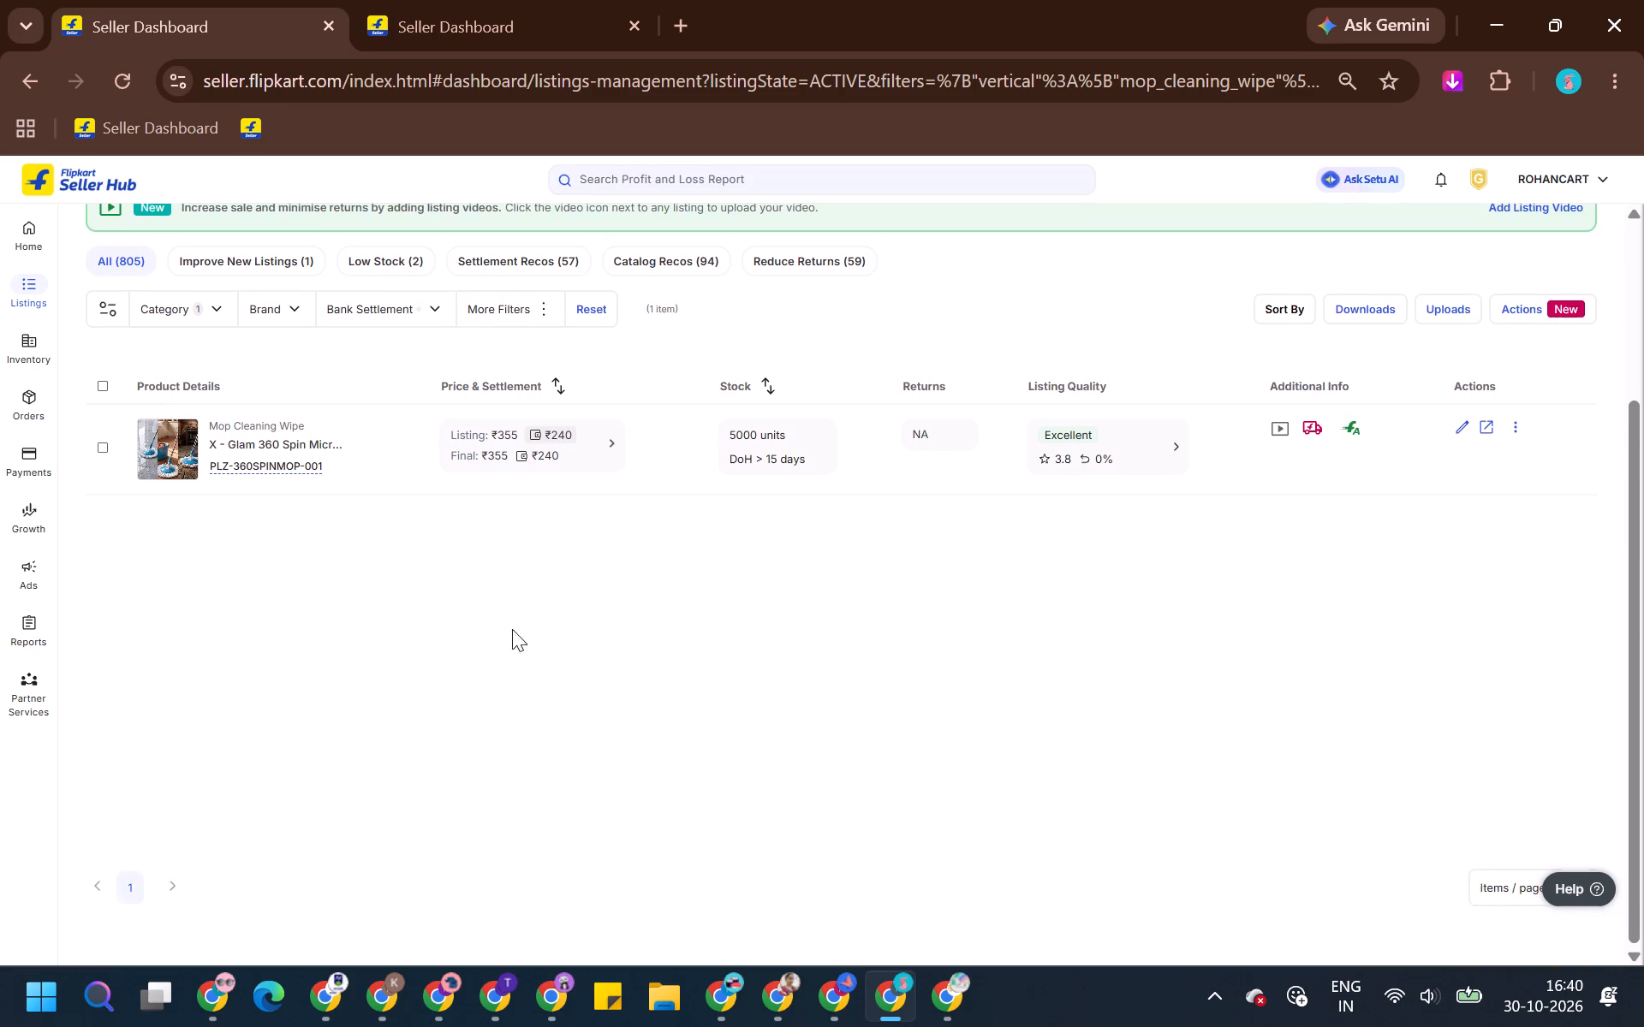
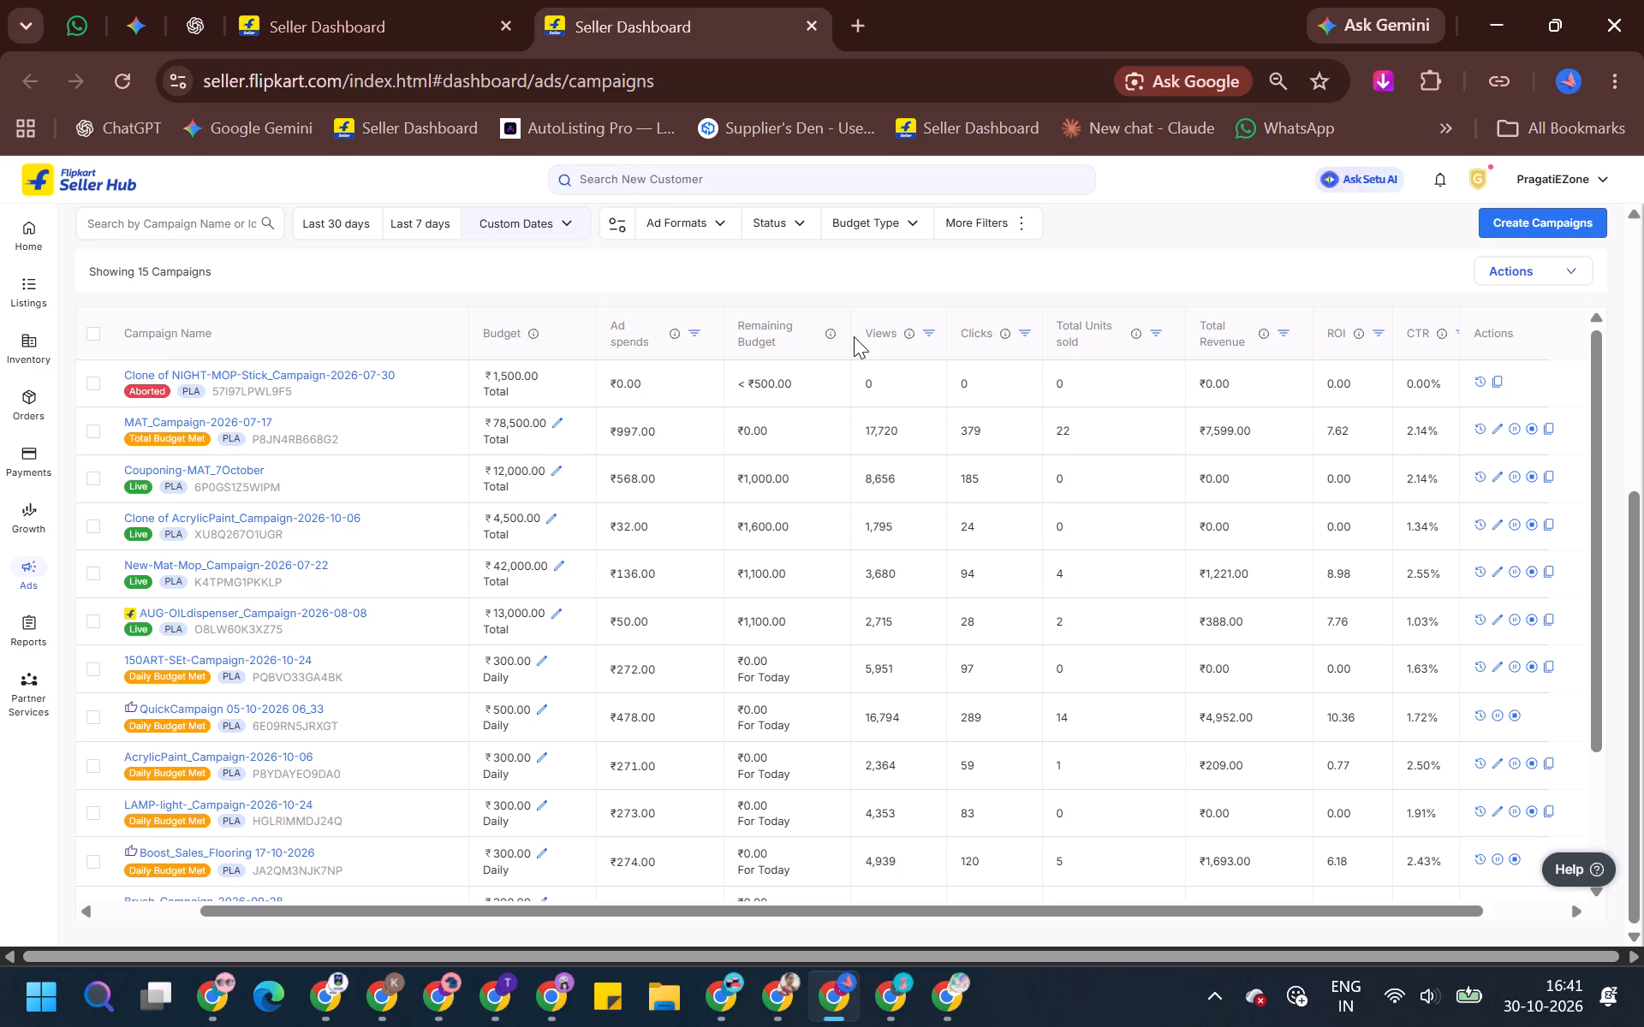
# Switch to the other Seller Dashboard page and open the active listings management page.
pyautogui.click(296, 0)
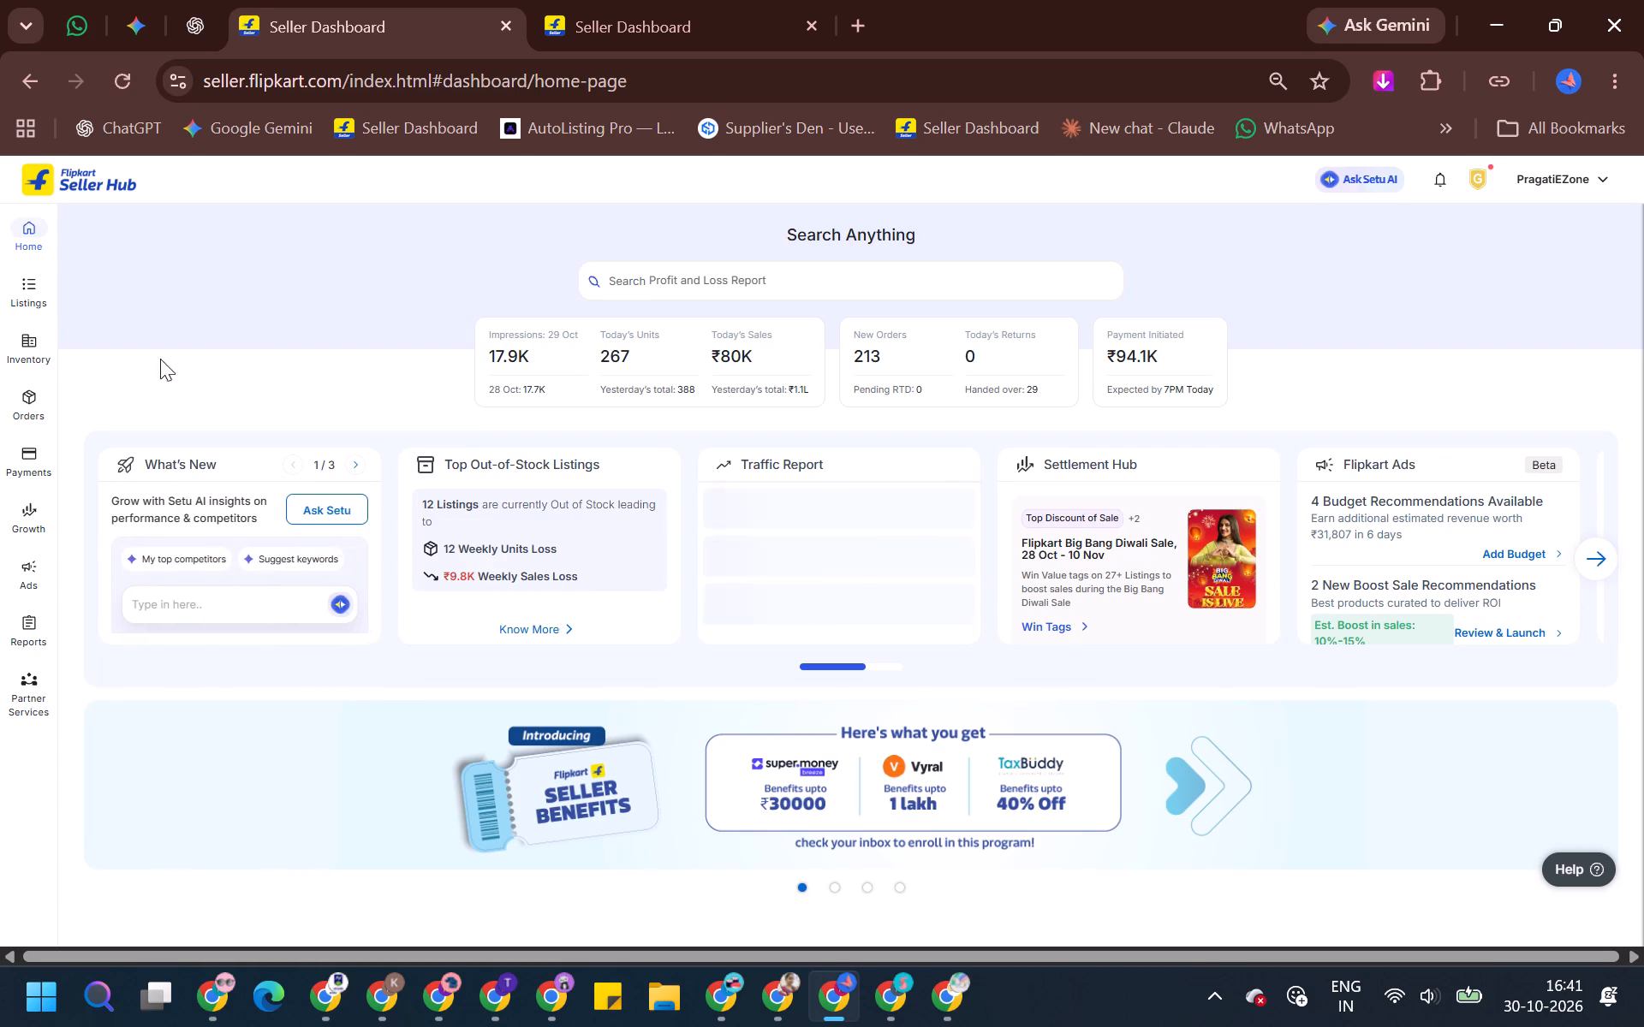
pyautogui.click(57, 264)
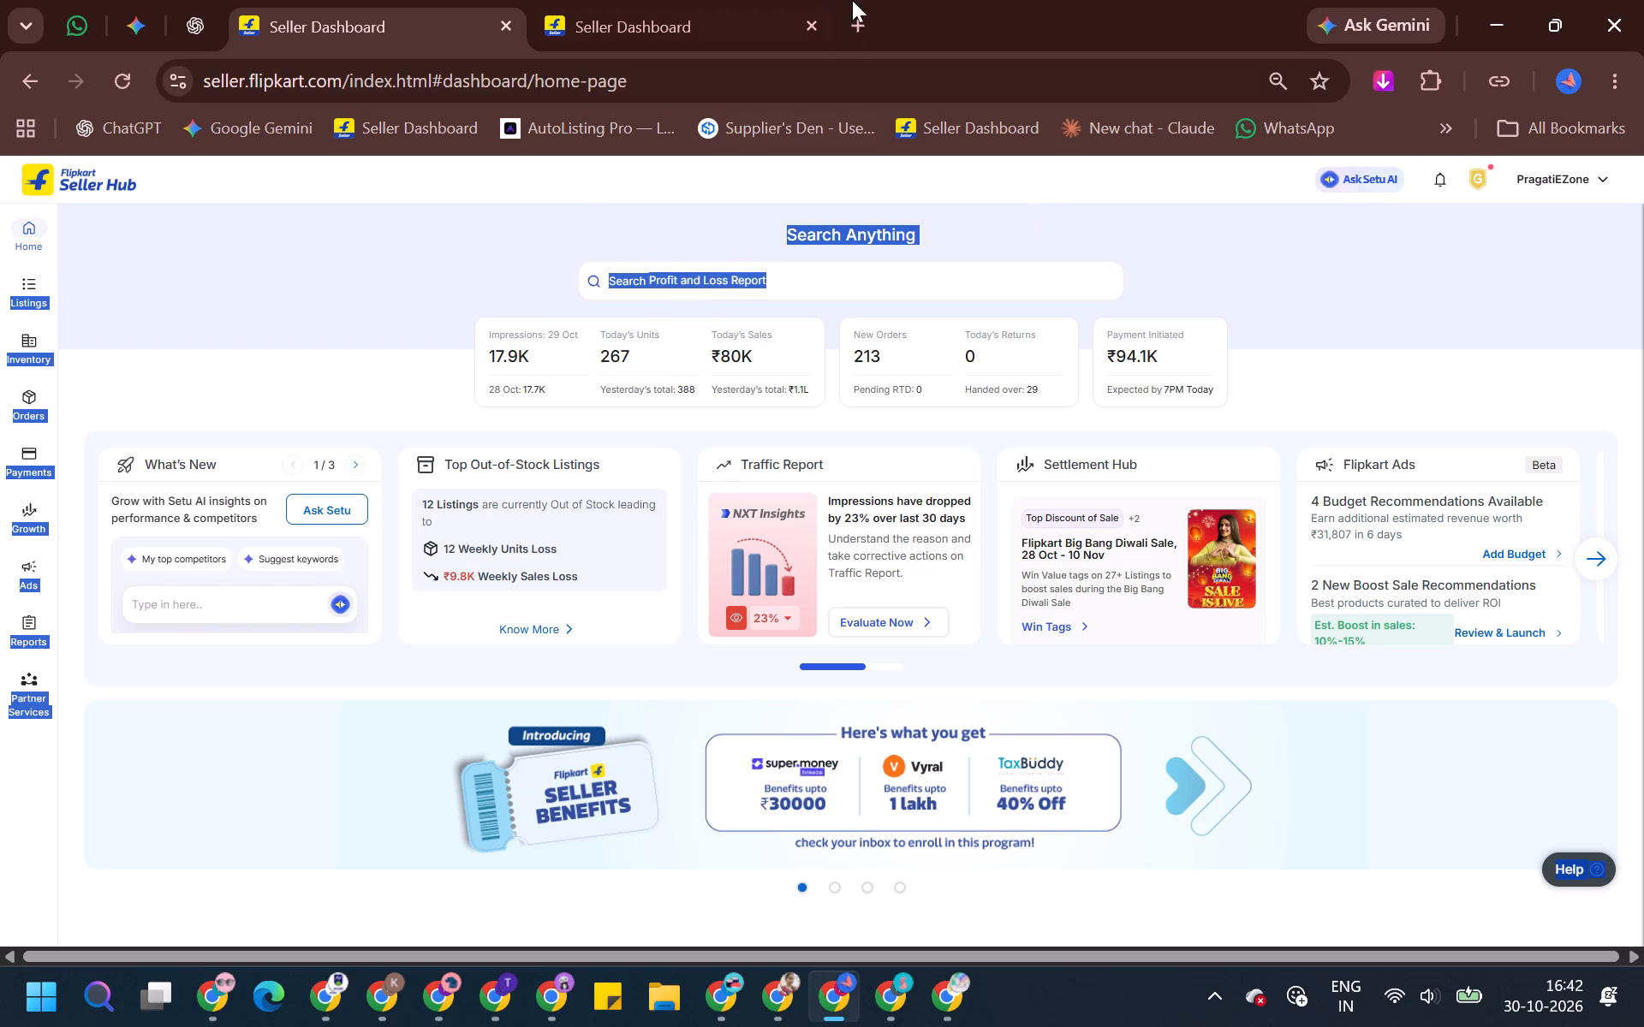
pyautogui.click(299, 303)
pyautogui.click(12, 299)
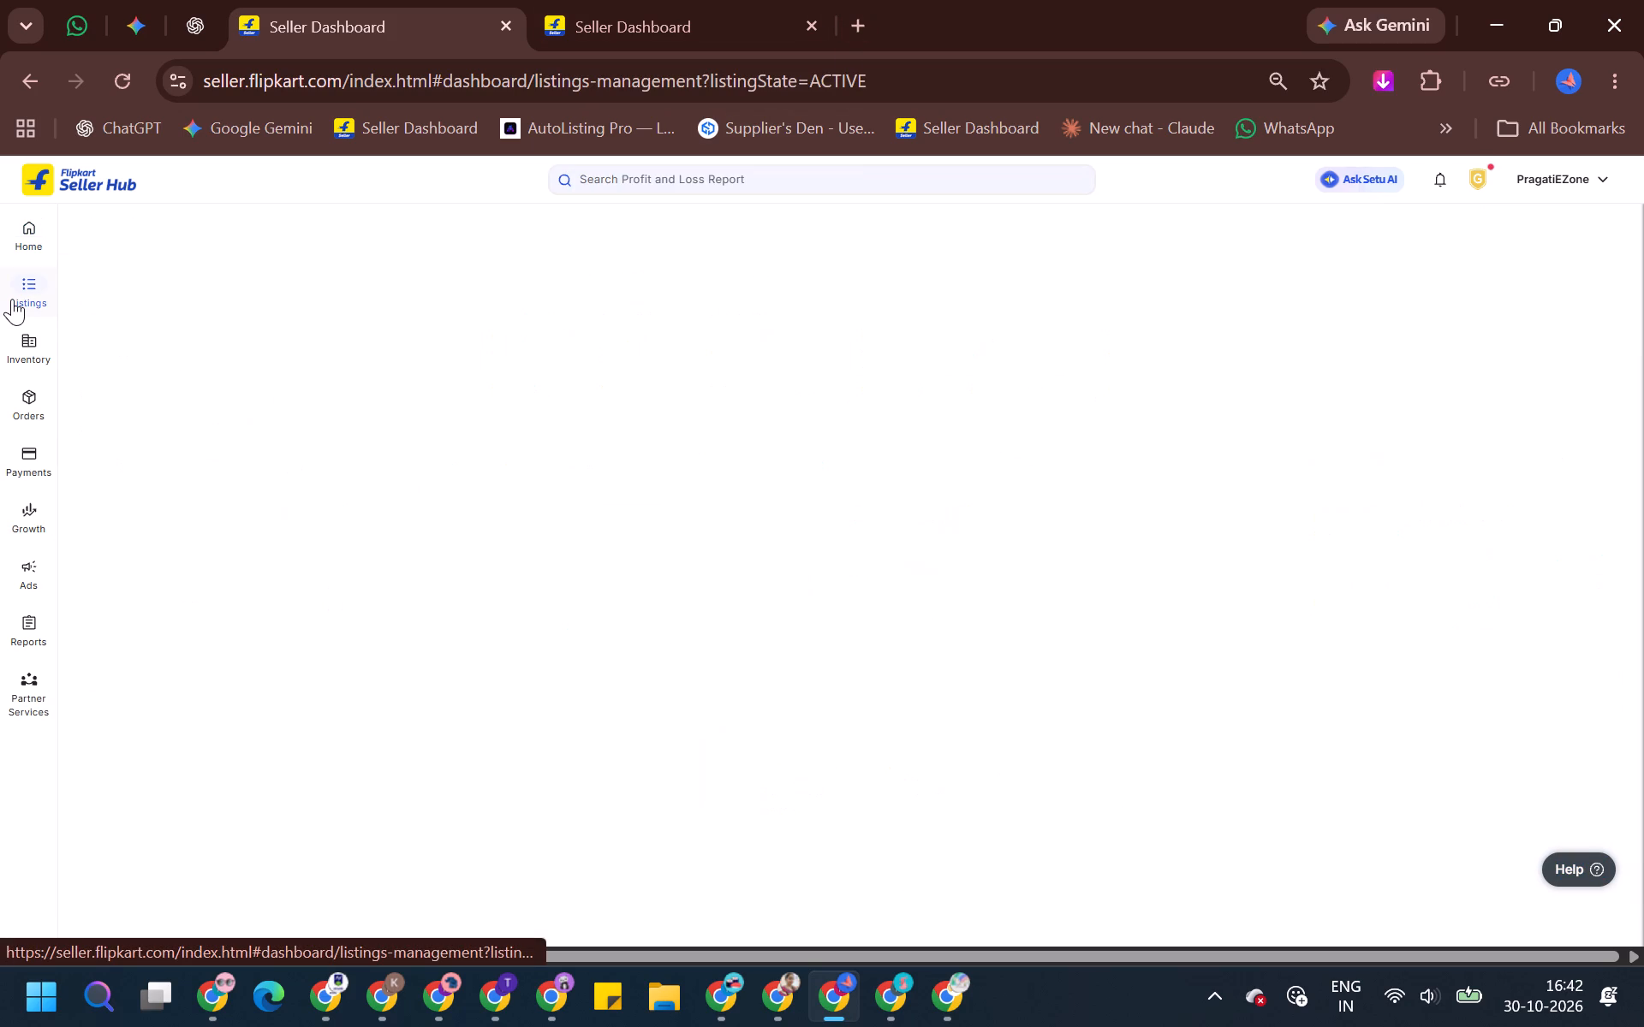
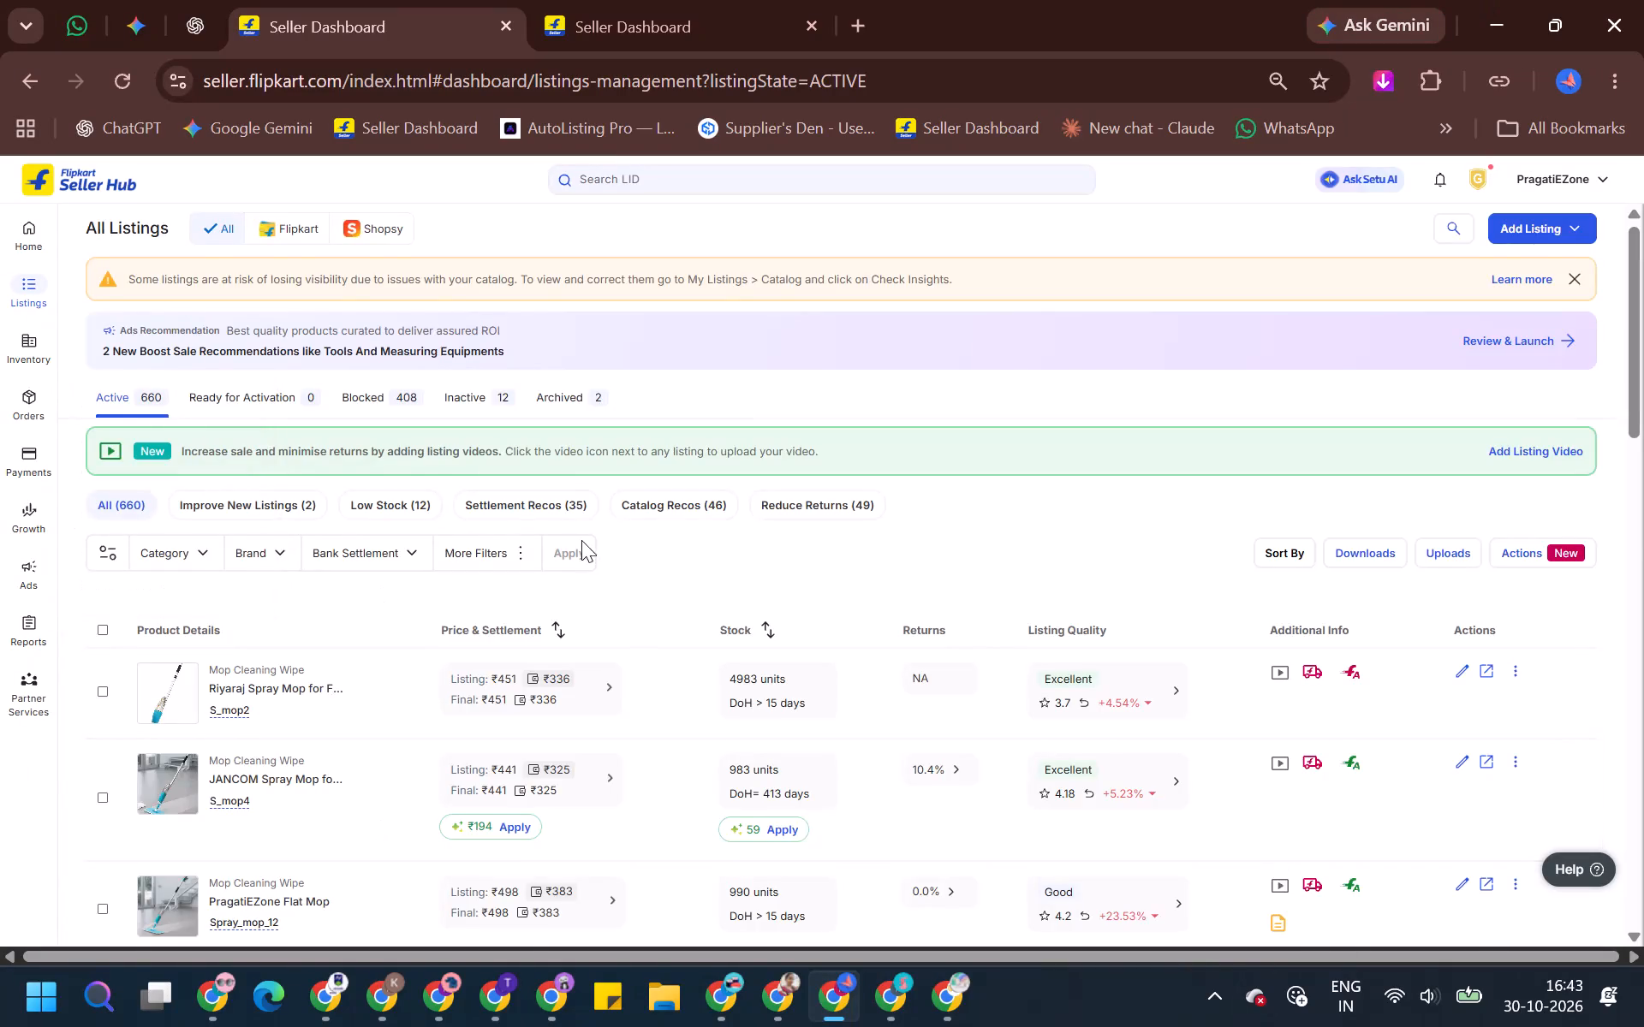
# Search the category filter of the active listings for "mop" to narrow the listings to the mop category.
pyautogui.scroll(-3, 603, 531)
pyautogui.scroll(6, 590, 616)
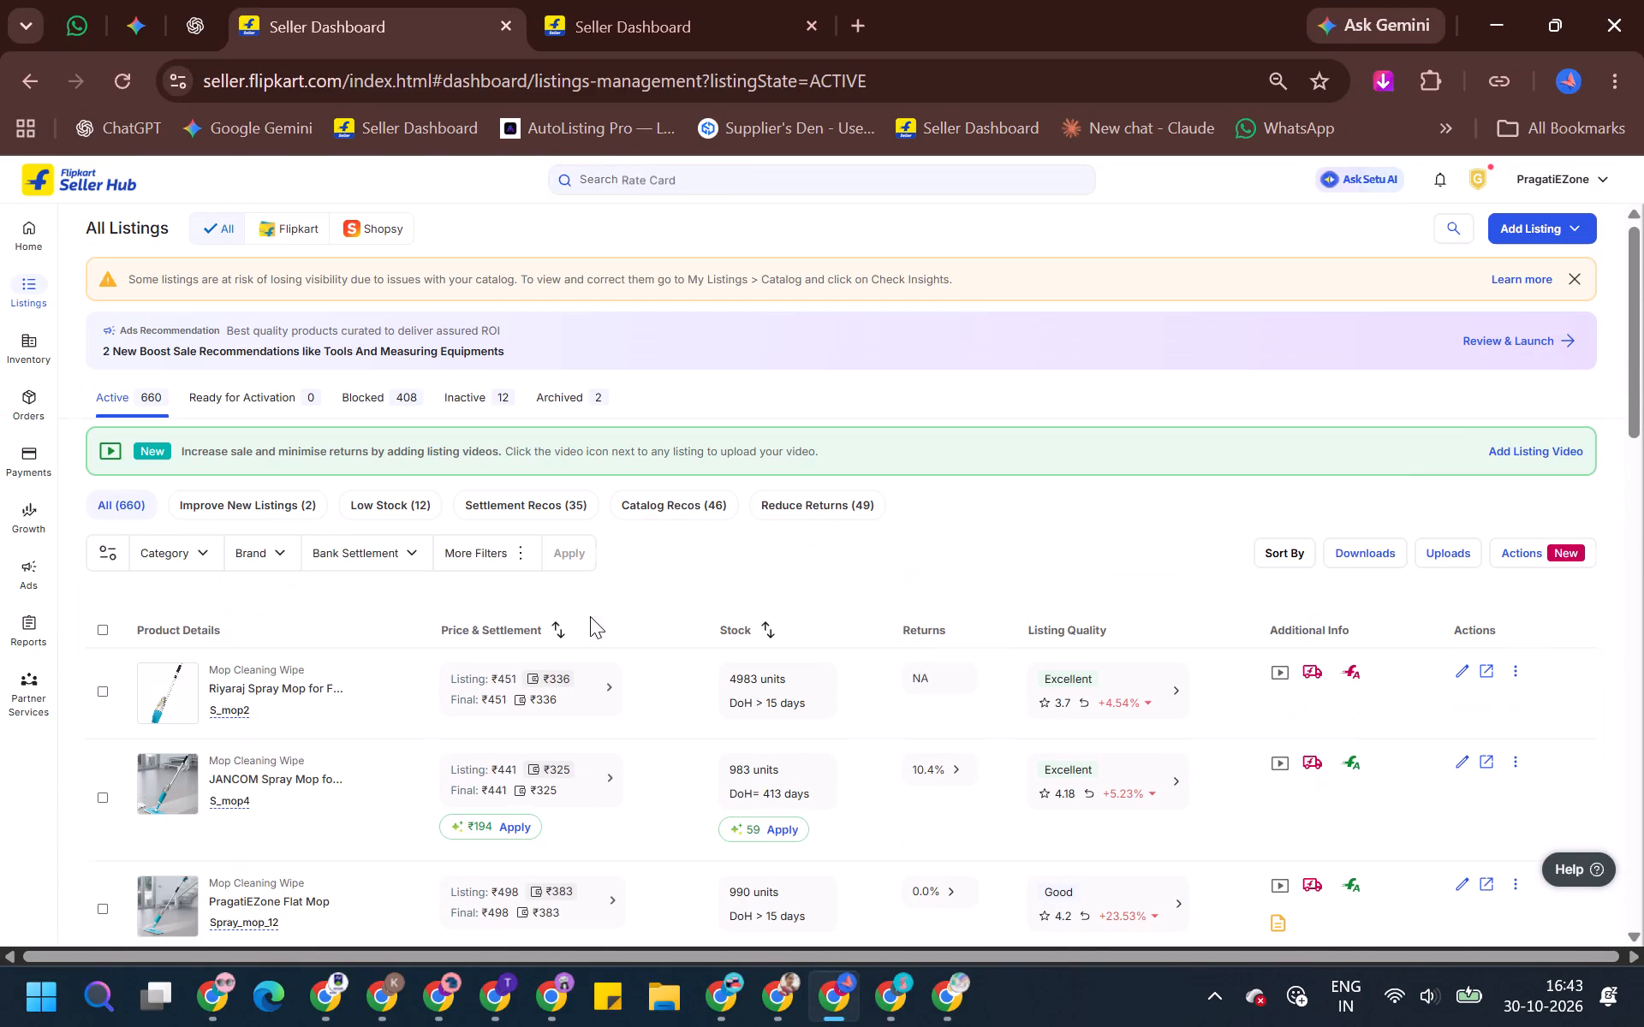
pyautogui.click(201, 549)
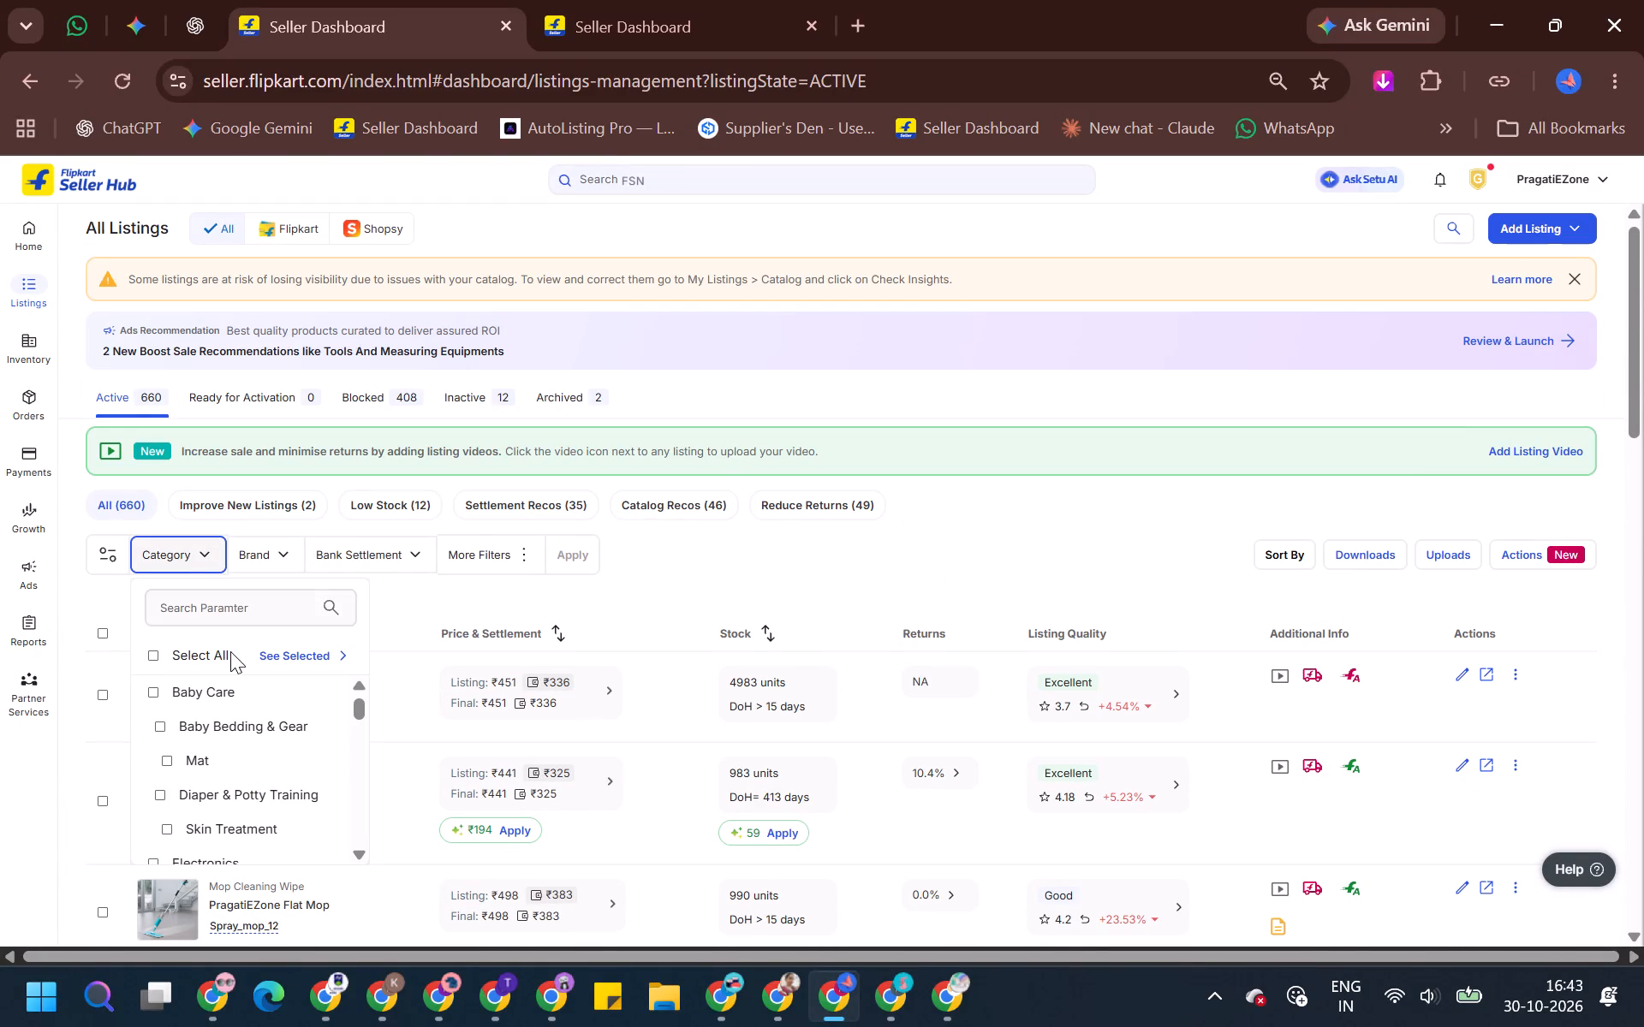
pyautogui.click(224, 620)
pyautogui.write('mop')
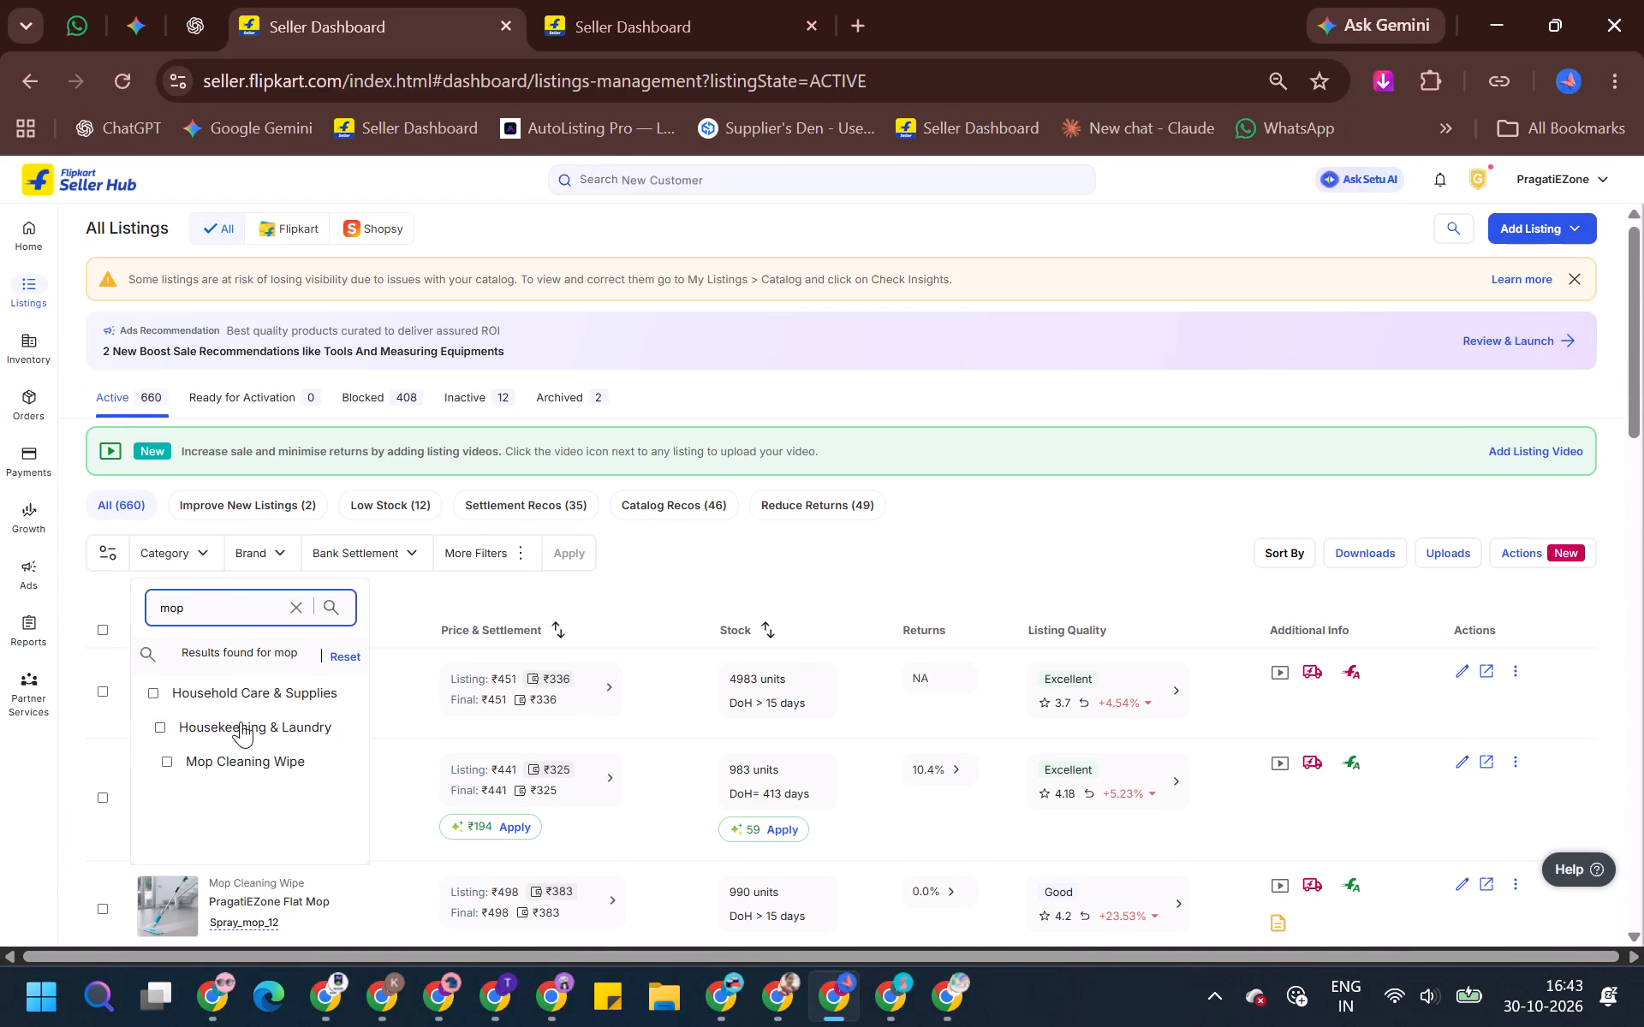